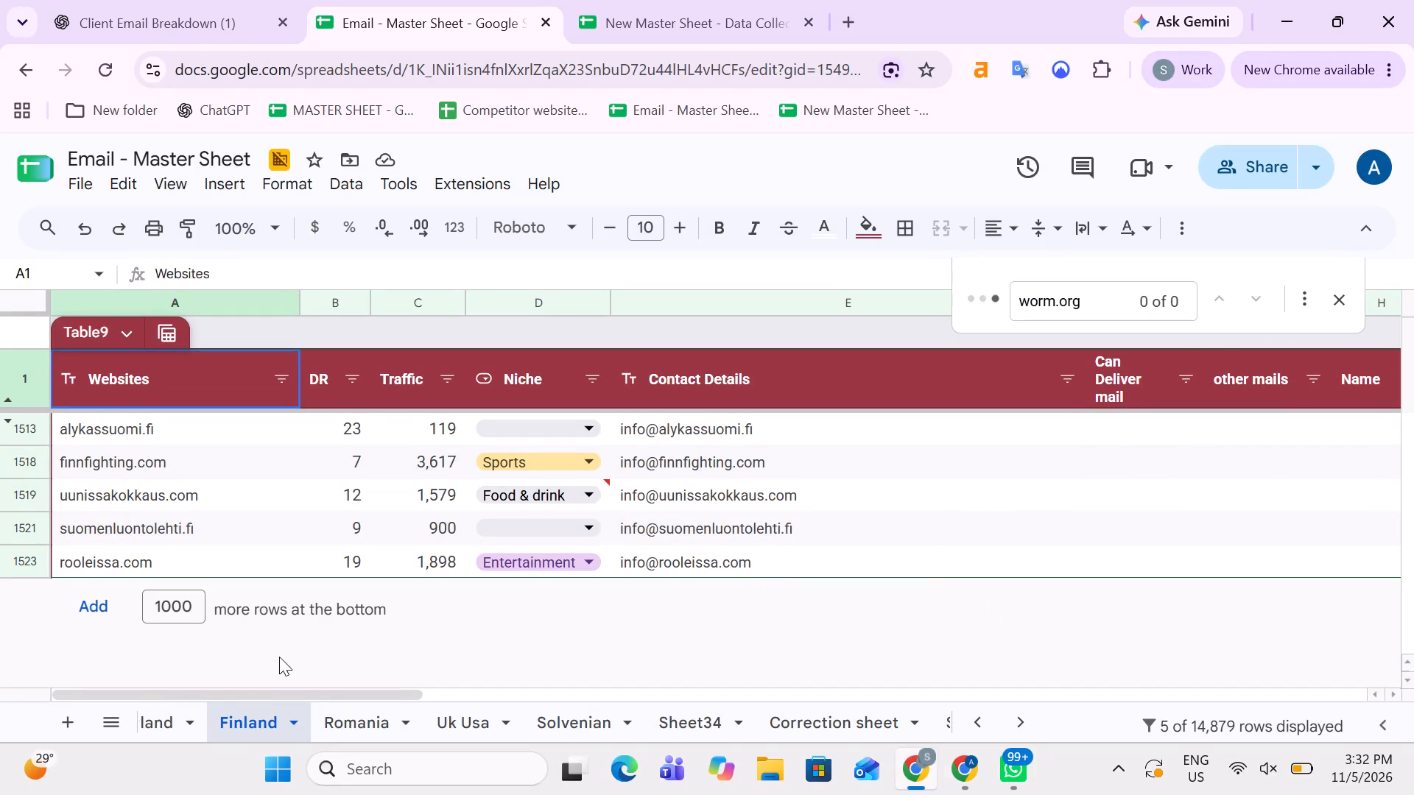
Close the worm.org search and remove the filter from the Finland sheet's table.
{"action": "scroll", "coordinate": [725, 790], "scroll_direction": "up", "scroll_amount": 4}
{"action": "scroll", "coordinate": [897, 498], "scroll_direction": "up", "scroll_amount": 5}
{"action": "scroll", "coordinate": [931, 506], "scroll_direction": "down", "scroll_amount": 6}
{"action": "left_click", "coordinate": [1332, 300]}
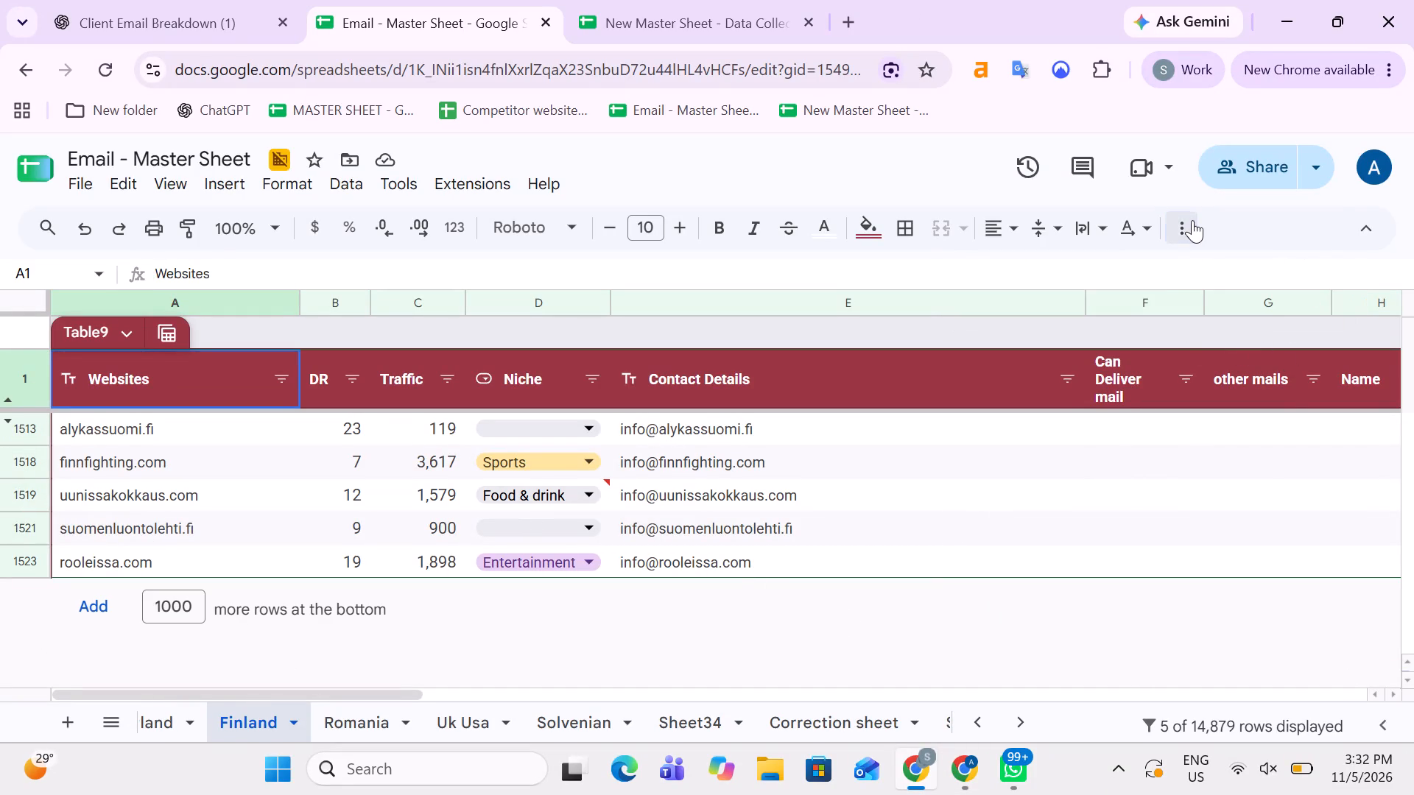
{"action": "left_click", "coordinate": [1192, 220]}
{"action": "left_click", "coordinate": [1090, 263]}
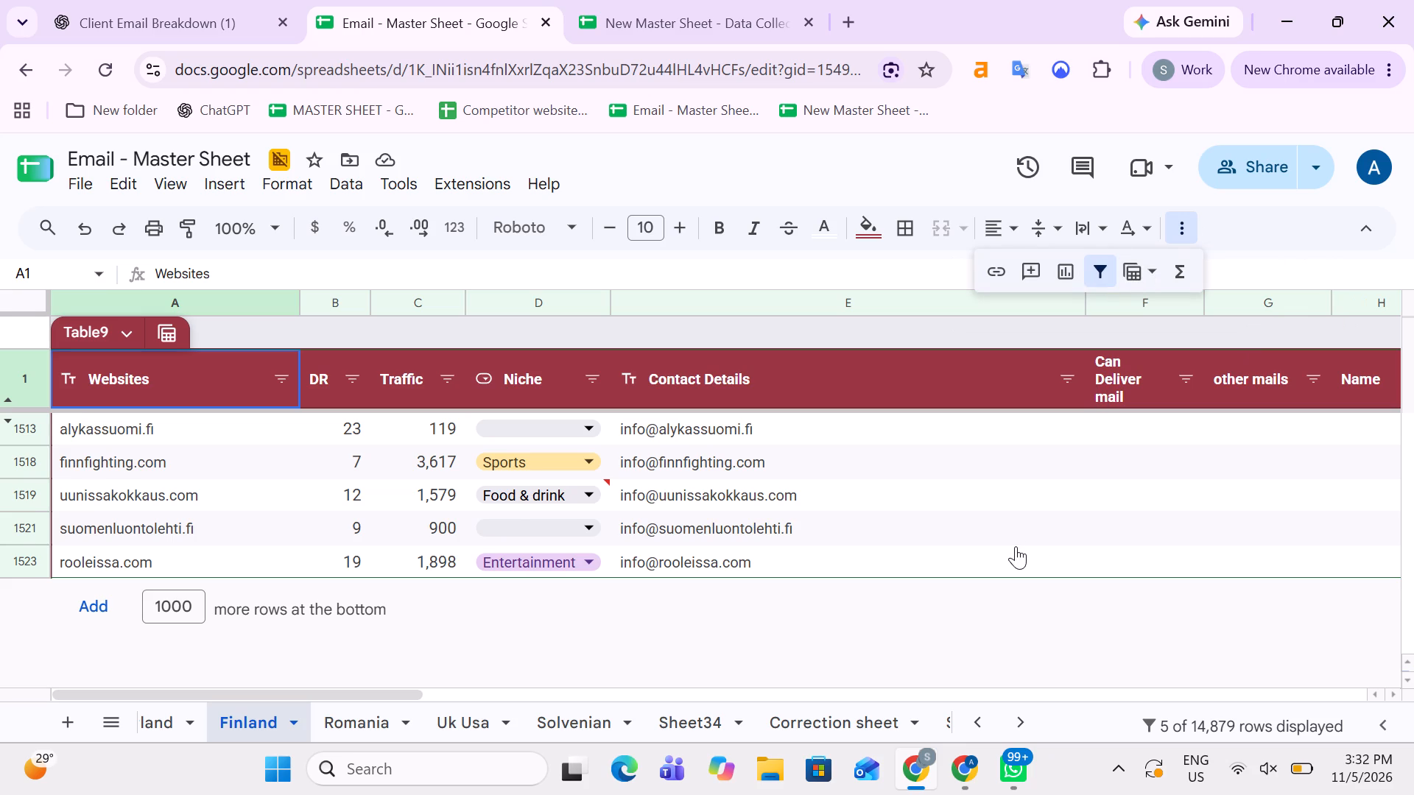
Find romanit.fi in the Finland sheet and set its inbox status to Failed.
{"action": "key", "text": "ctrl+f"}
{"action": "key", "text": "ctrl+v"}
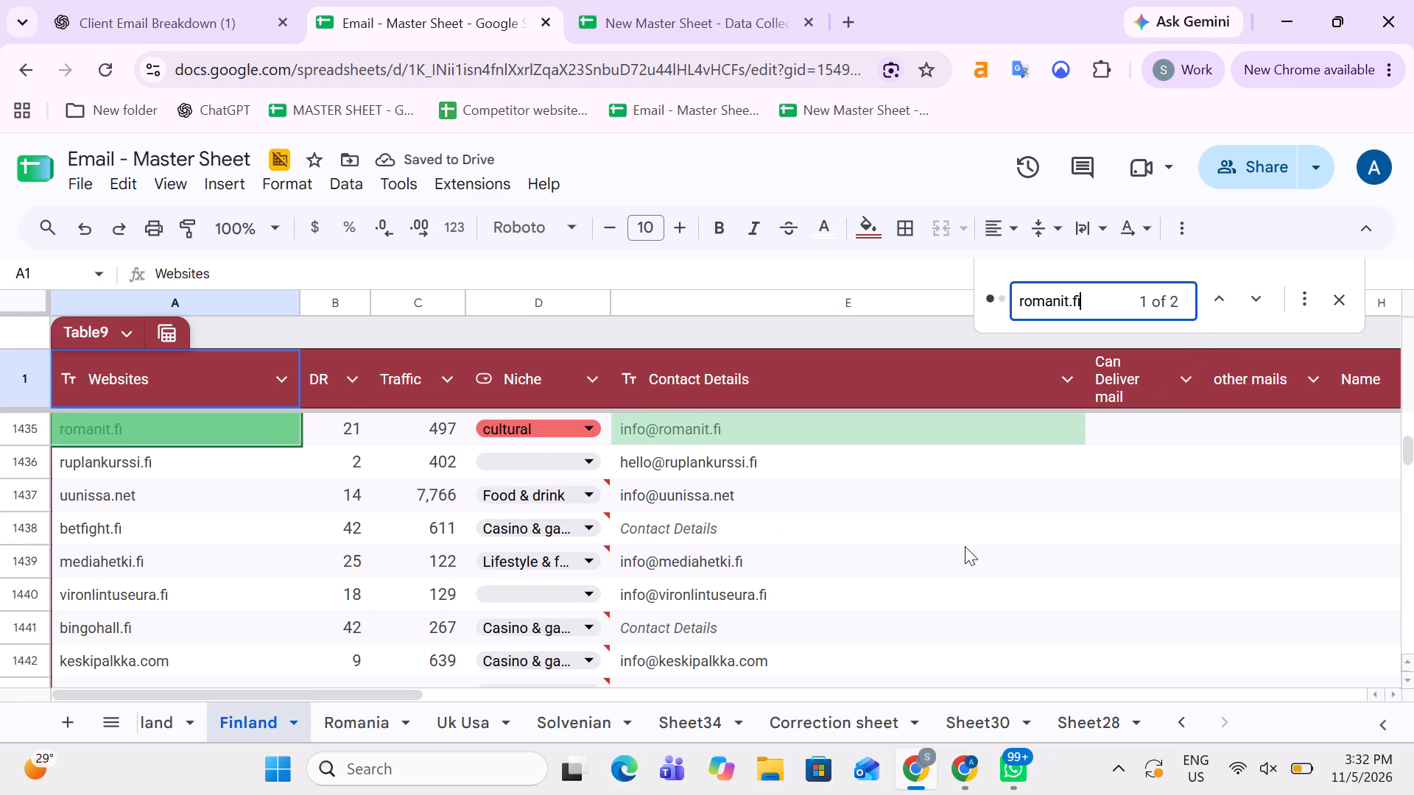
{"action": "left_click", "coordinate": [887, 434]}
{"action": "key", "text": "Right"}
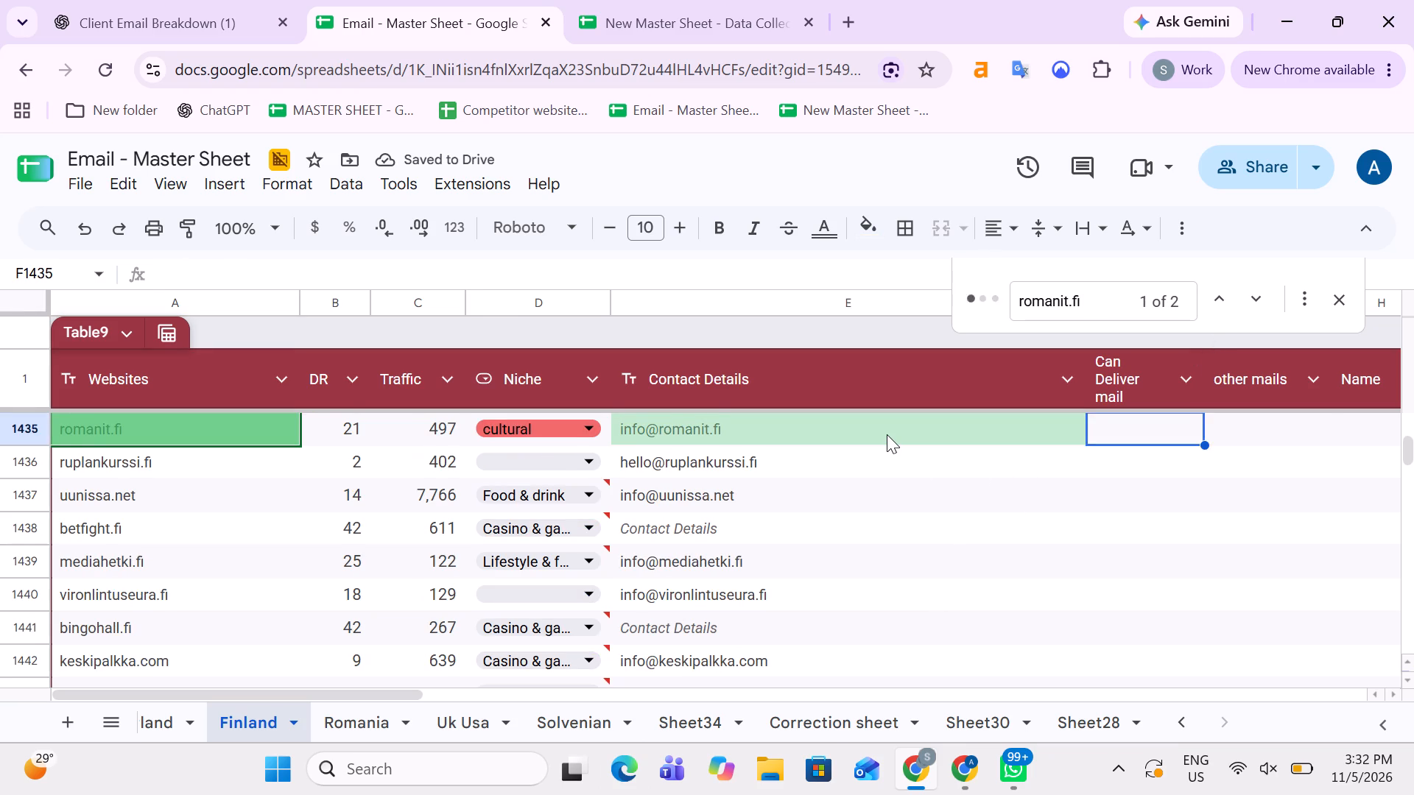
{"action": "key", "text": "Right"}
{"action": "key", "text": "Right"}
{"action": "key", "text": "Right"}
{"action": "key", "text": "Right"}
{"action": "key", "text": "Right"}
{"action": "key", "text": "Right"}
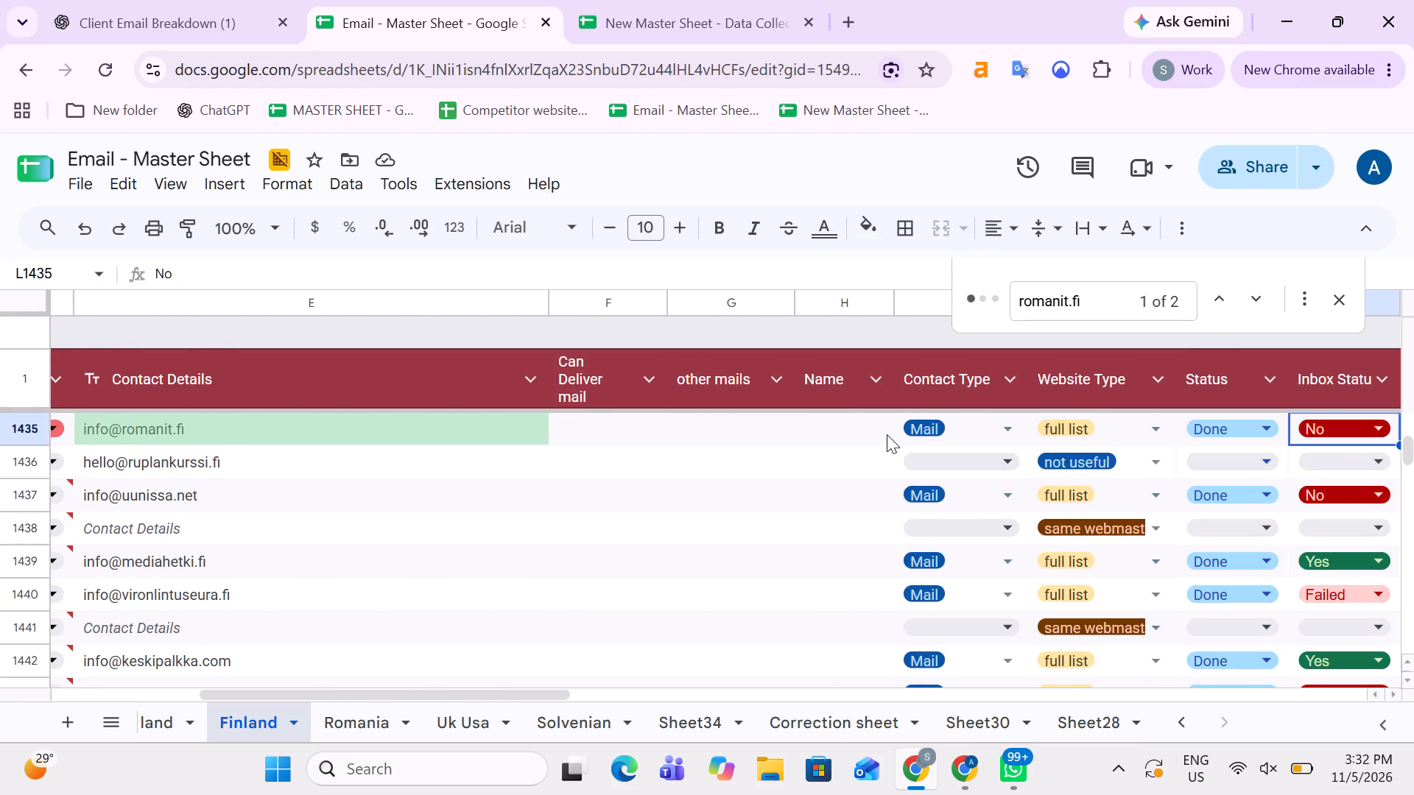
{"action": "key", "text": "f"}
{"action": "key", "text": "Down"}
{"action": "key", "text": "Return"}
{"action": "key", "text": "Up"}
{"action": "key", "text": "Right"}
{"action": "key", "text": "Left"}
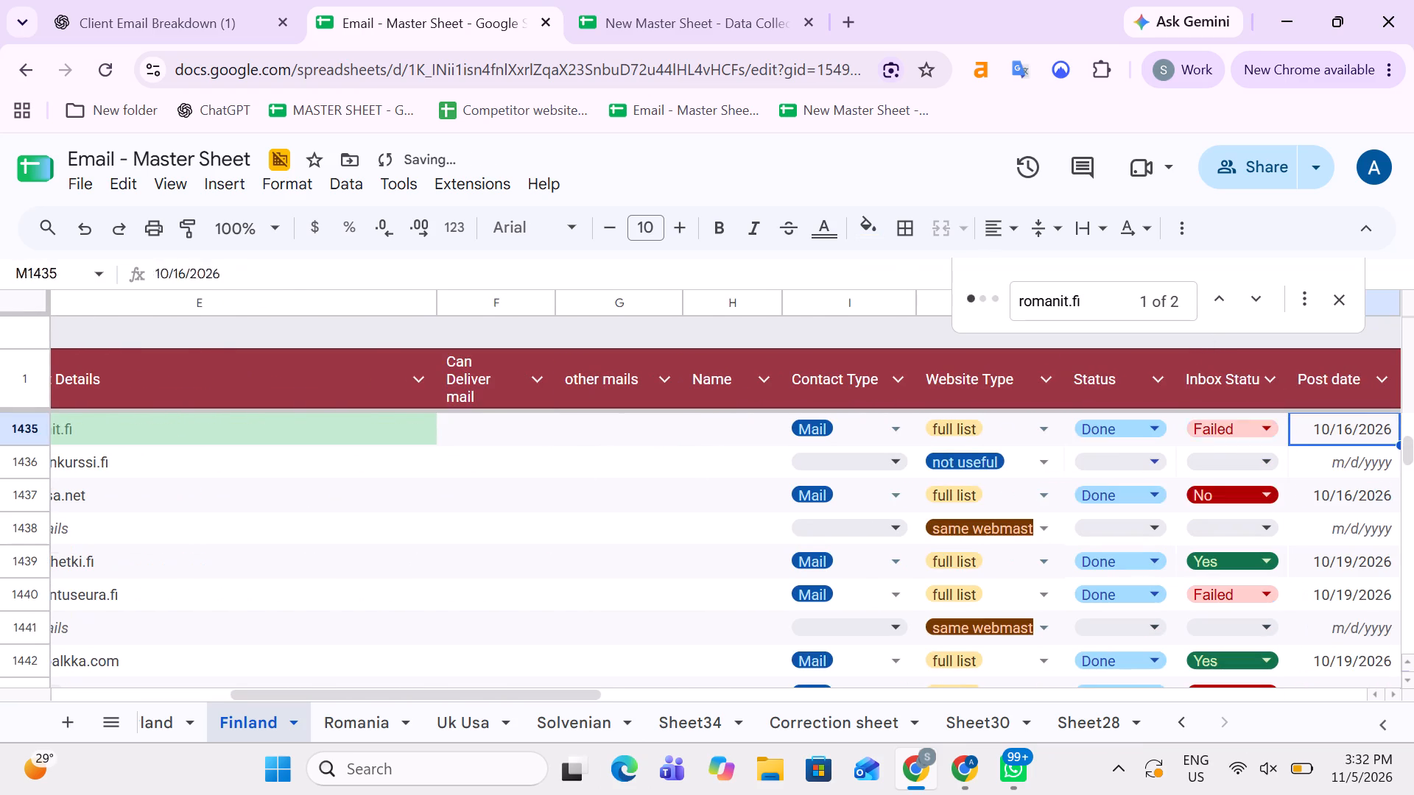
{"action": "key", "text": "alt+Tab"}
{"action": "scroll", "coordinate": [831, 411], "scroll_direction": "down", "scroll_amount": 4}
{"action": "scroll", "coordinate": [809, 414], "scroll_direction": "up", "scroll_amount": 5}
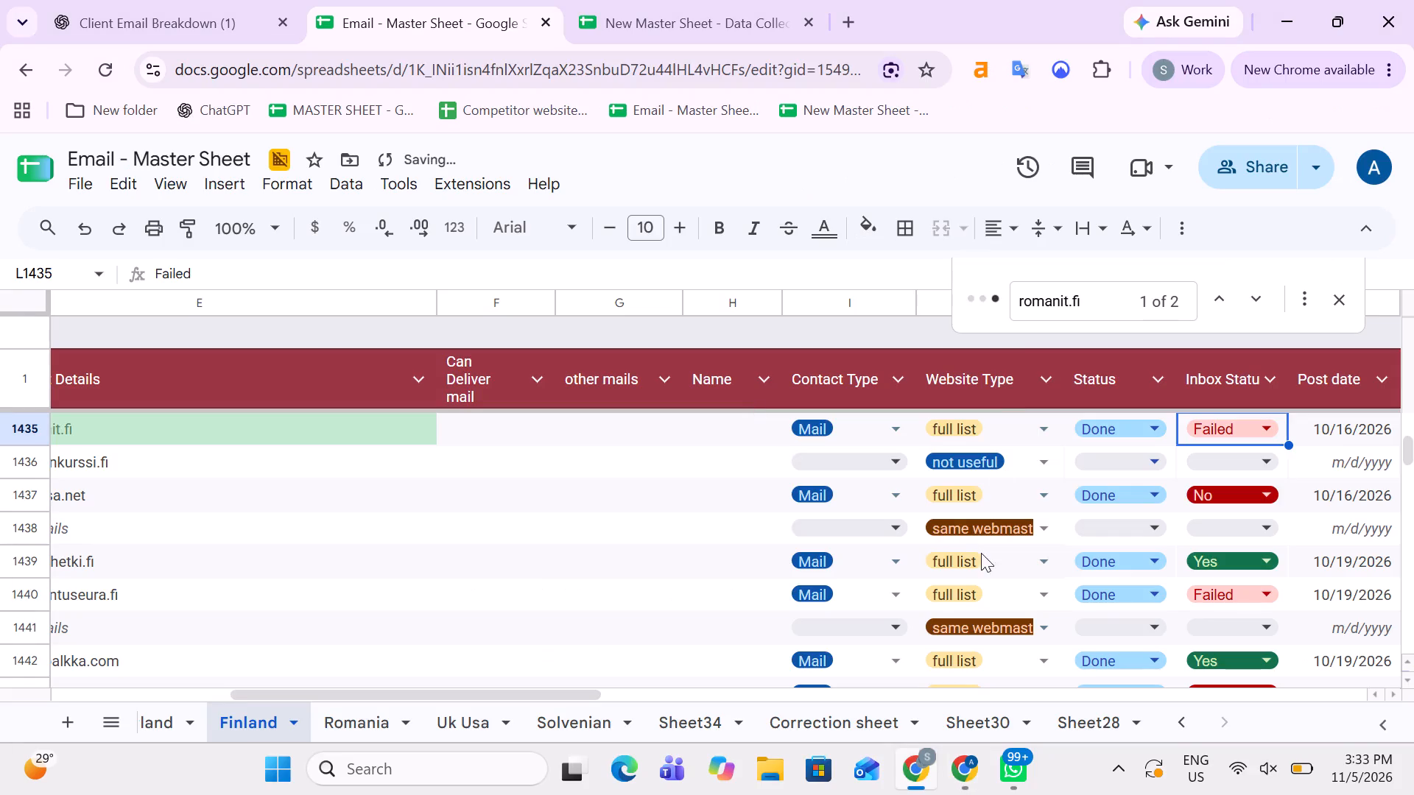
{"action": "triple_click", "coordinate": [1075, 289]}
{"action": "key", "text": "ctrl+v"}
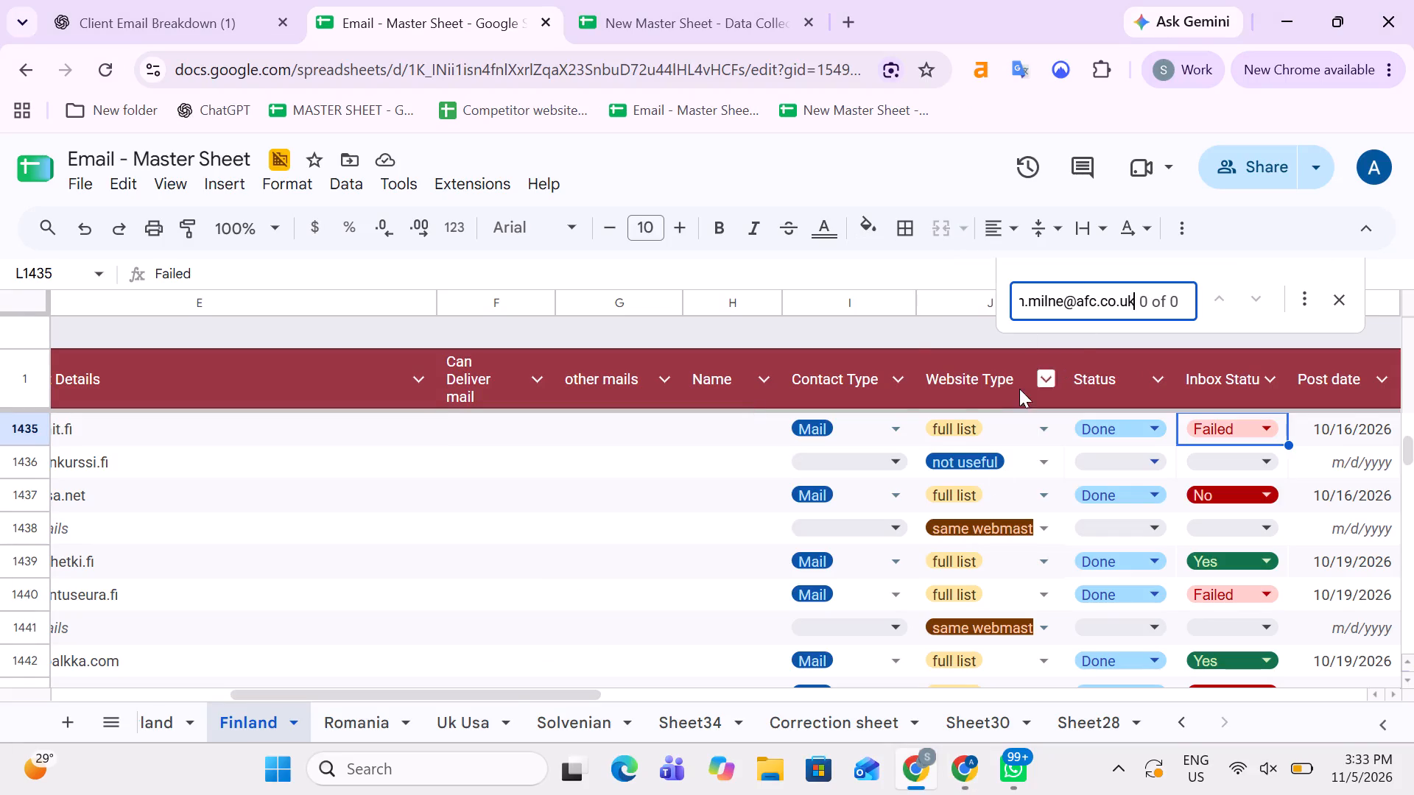
Search for the copied email address in the New Master Sheet - Data Collection spreadsheet.
{"action": "left_click", "coordinate": [668, 0]}
{"action": "key", "text": "ctrl+f"}
{"action": "key", "text": "ctrl+v"}
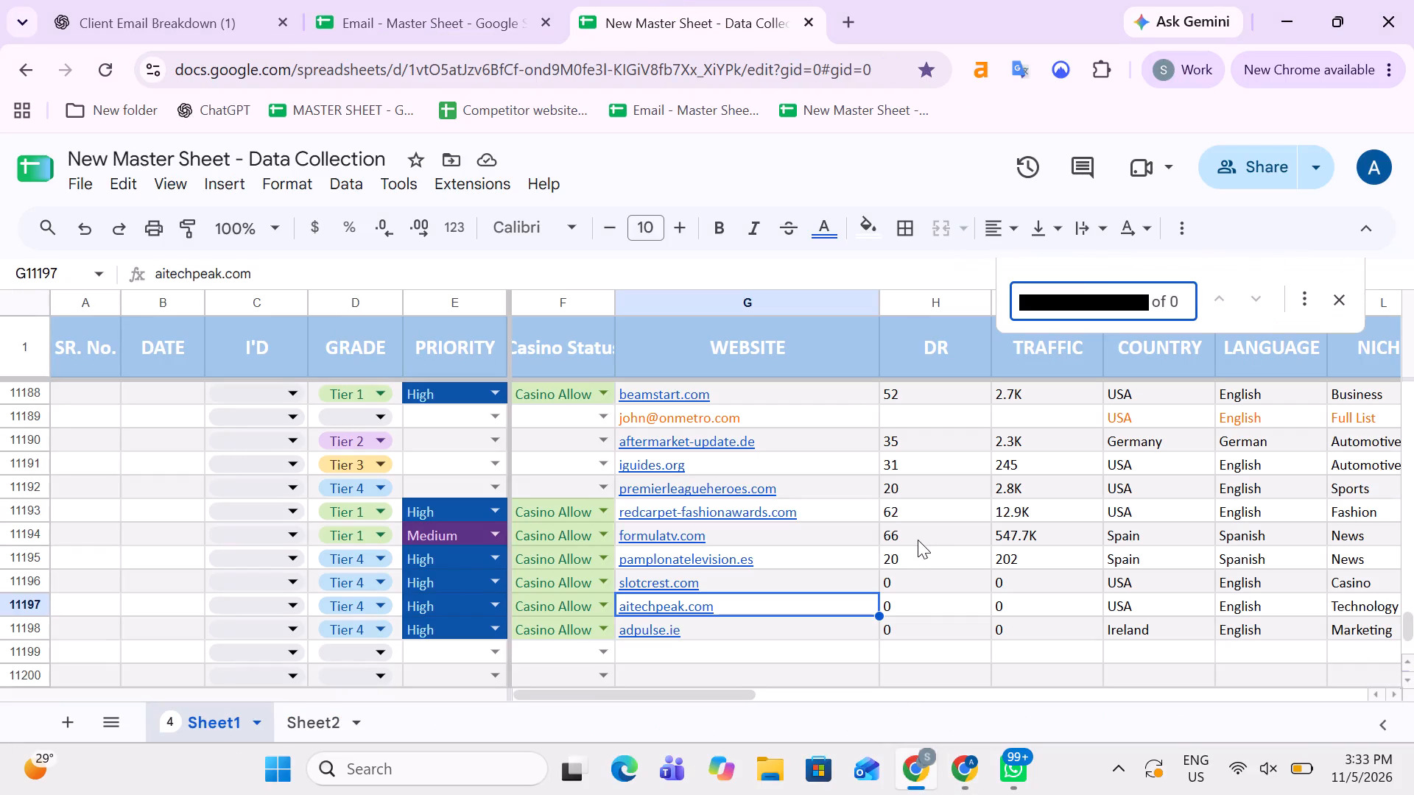
Return to the Email - Master Sheet spreadsheet and open its Uk Usa sheet.
{"action": "left_click", "coordinate": [426, 0]}
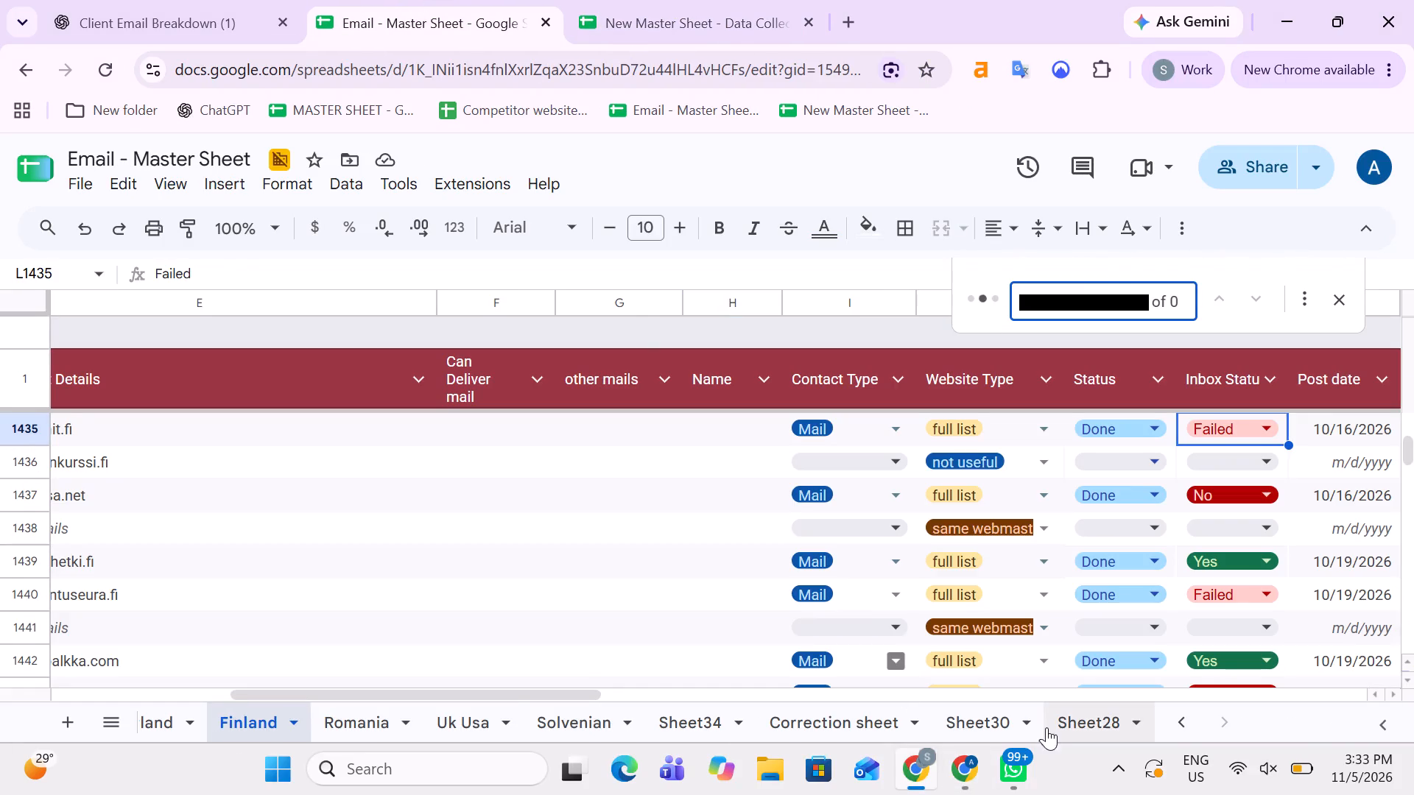
{"action": "left_click", "coordinate": [450, 718]}
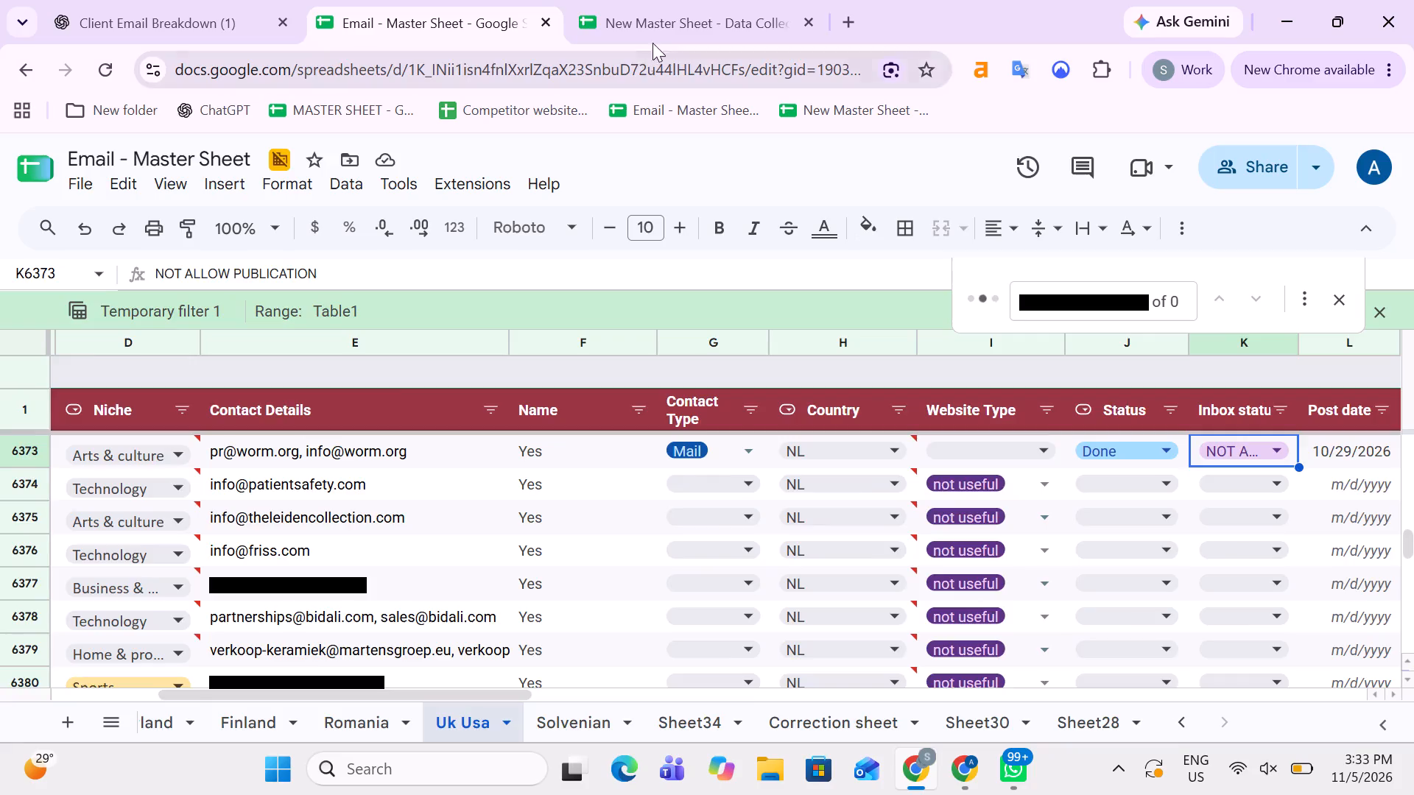
Clear the existing search term in the New Master Sheet - Data Collection spreadsheet.
{"action": "left_click", "coordinate": [647, 7]}
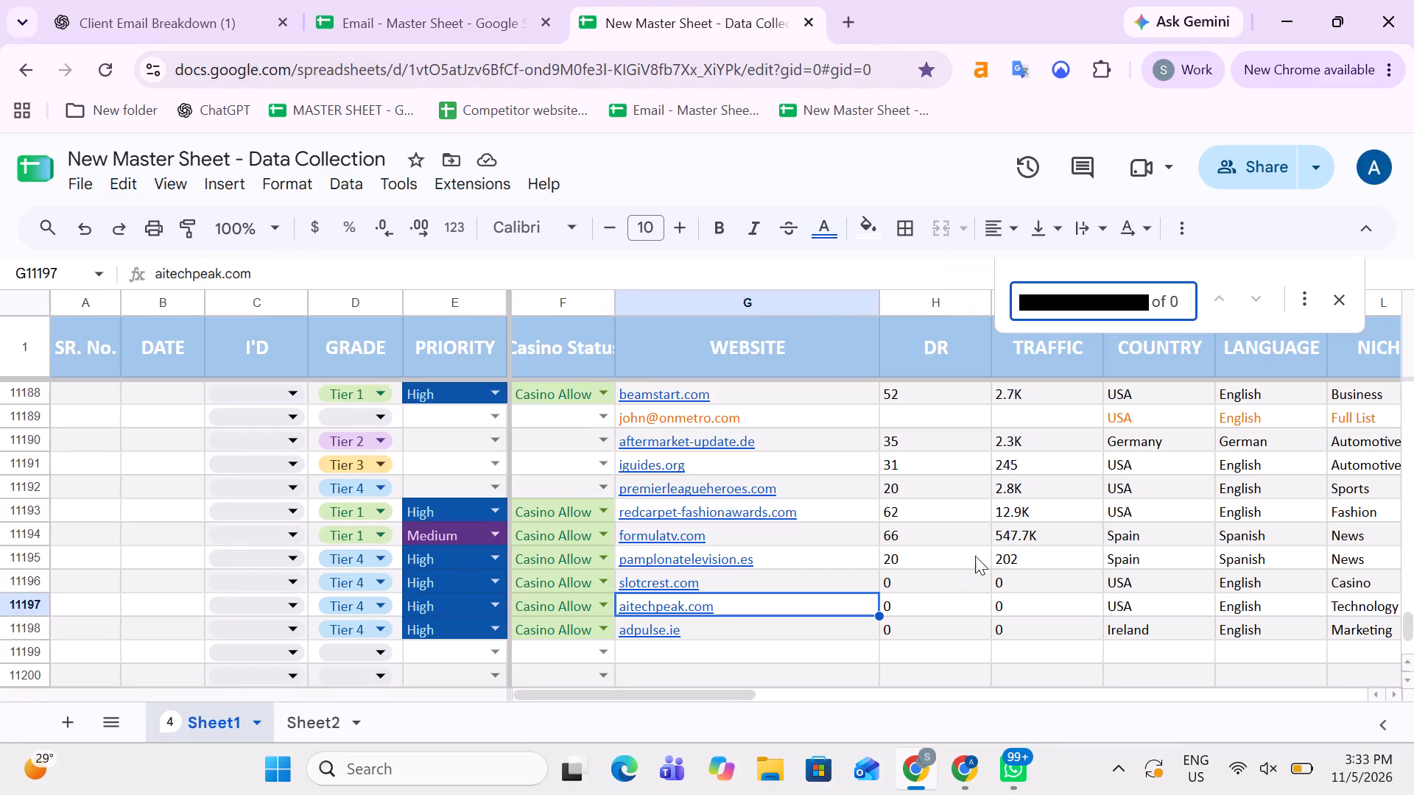
{"action": "left_click_drag", "start_coordinate": [1120, 299], "coordinate": [1007, 309]}
{"action": "key", "text": "BackSpace"}
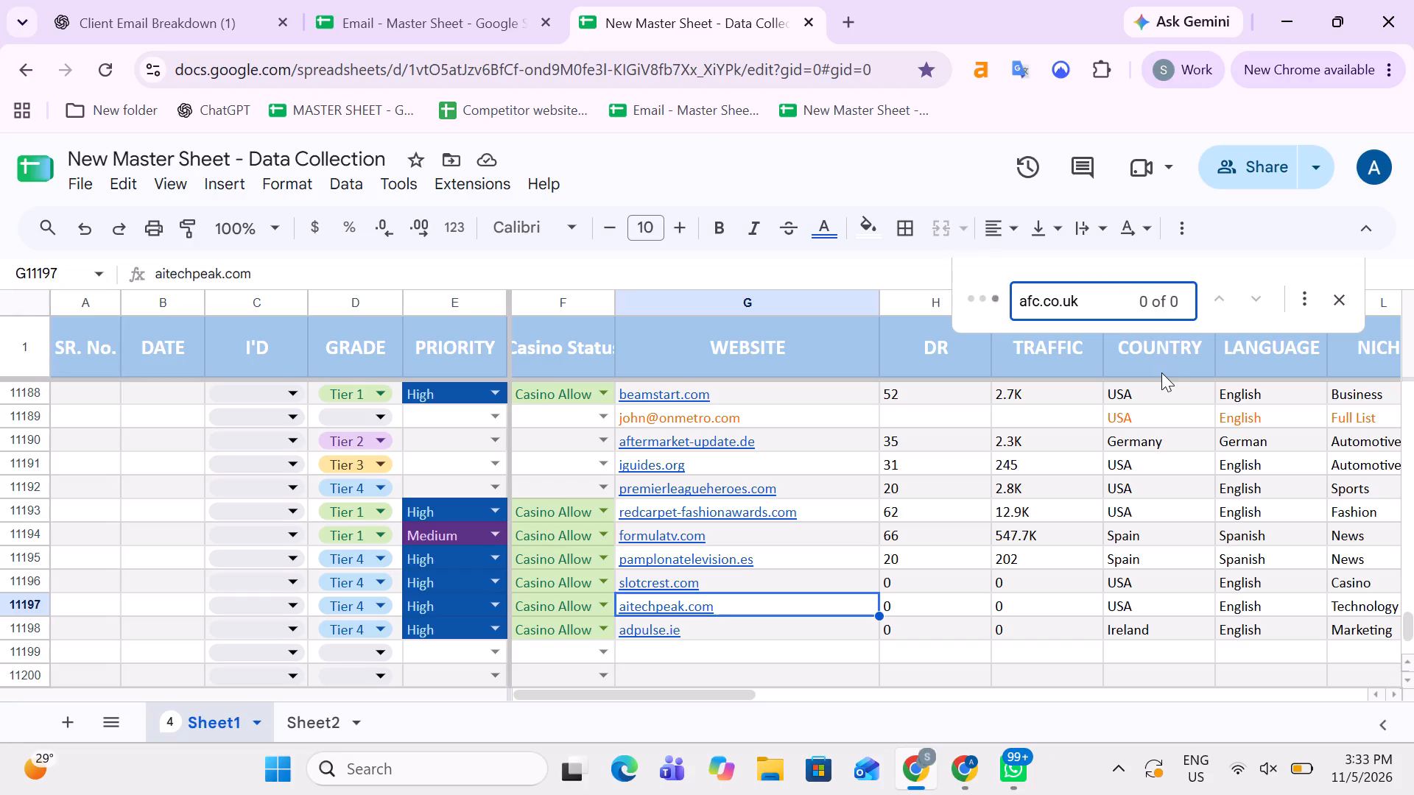
Switch to the Email - Master Sheet and search it for afc.co.uk in place of the existing search term.
{"action": "left_click", "coordinate": [1337, 290]}
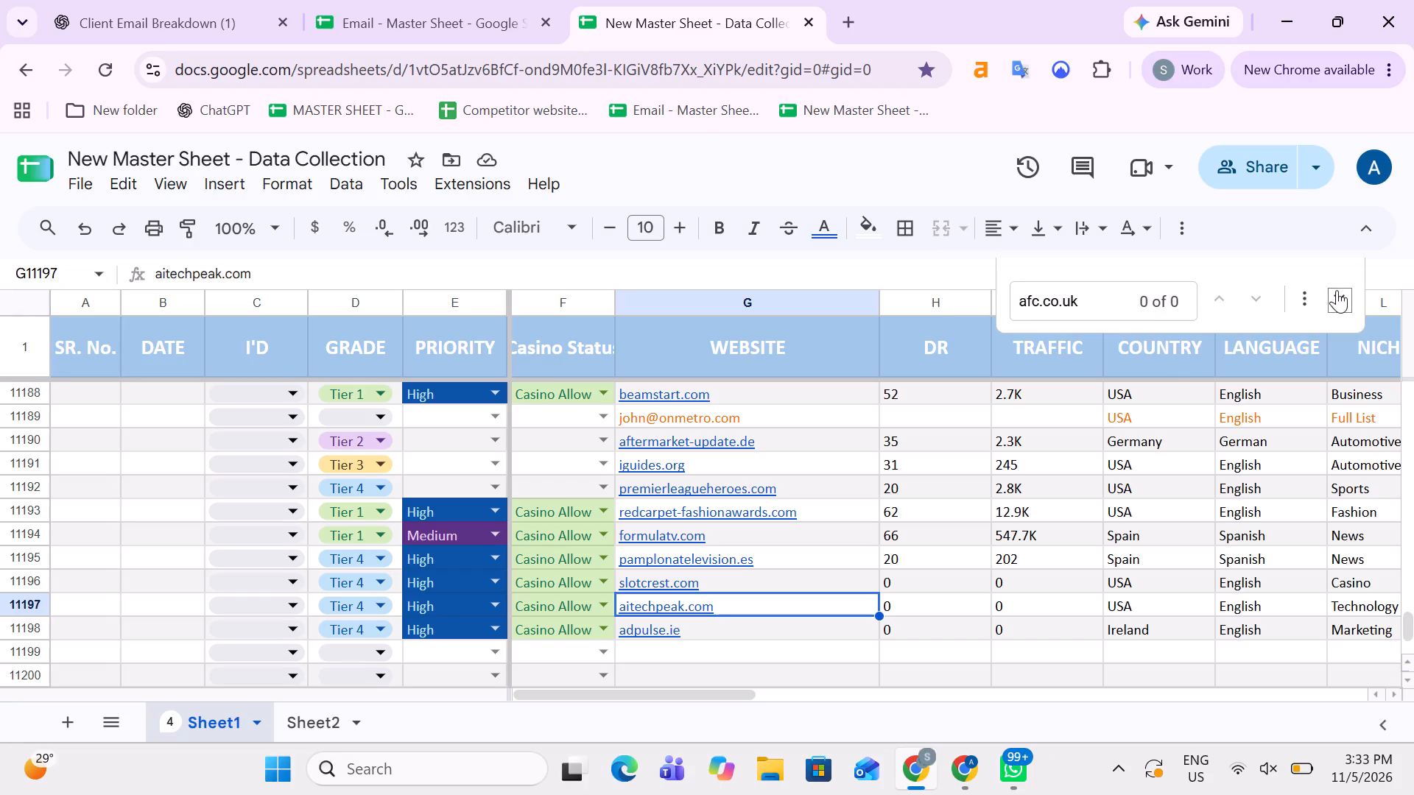
{"action": "left_click", "coordinate": [498, 0]}
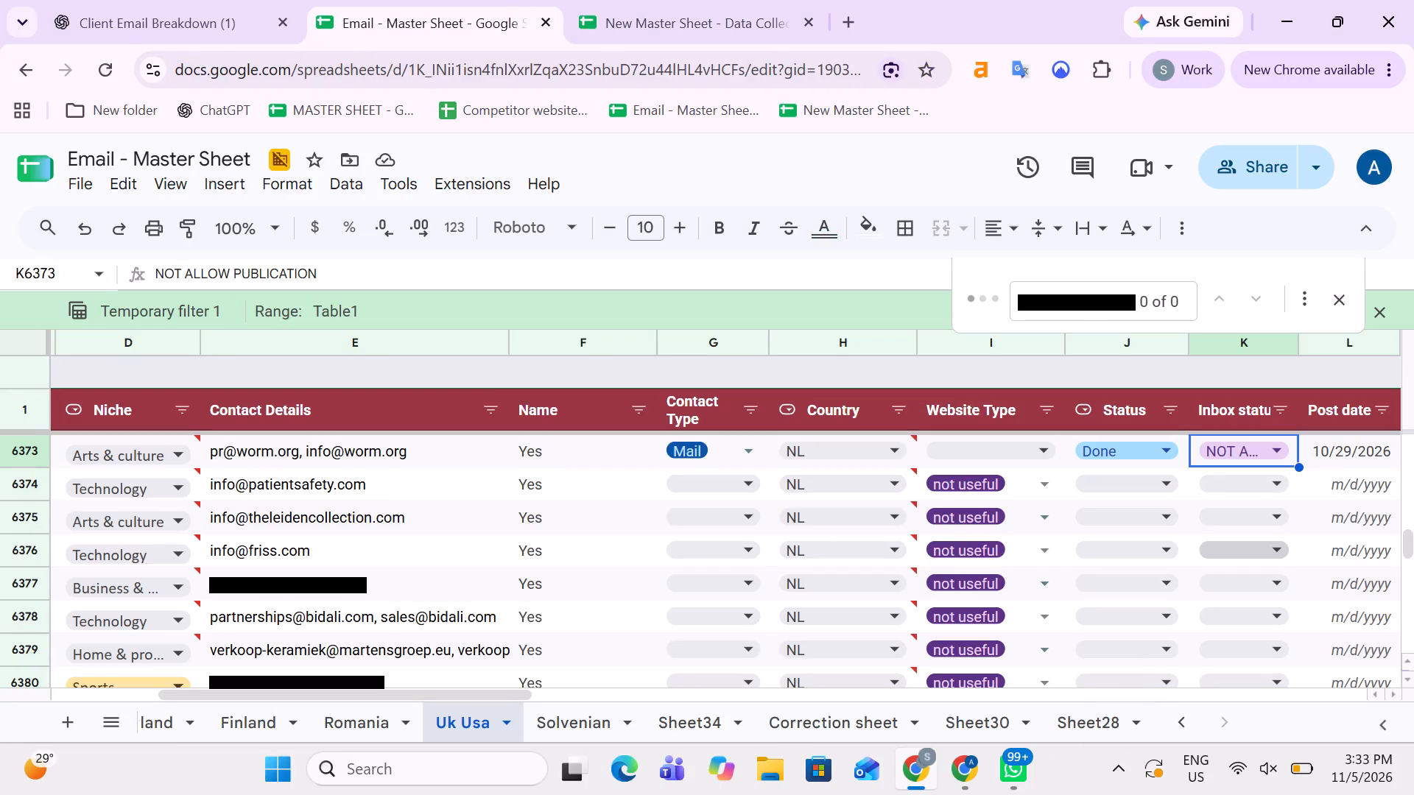
{"action": "left_click_drag", "start_coordinate": [1116, 301], "coordinate": [1118, 301]}
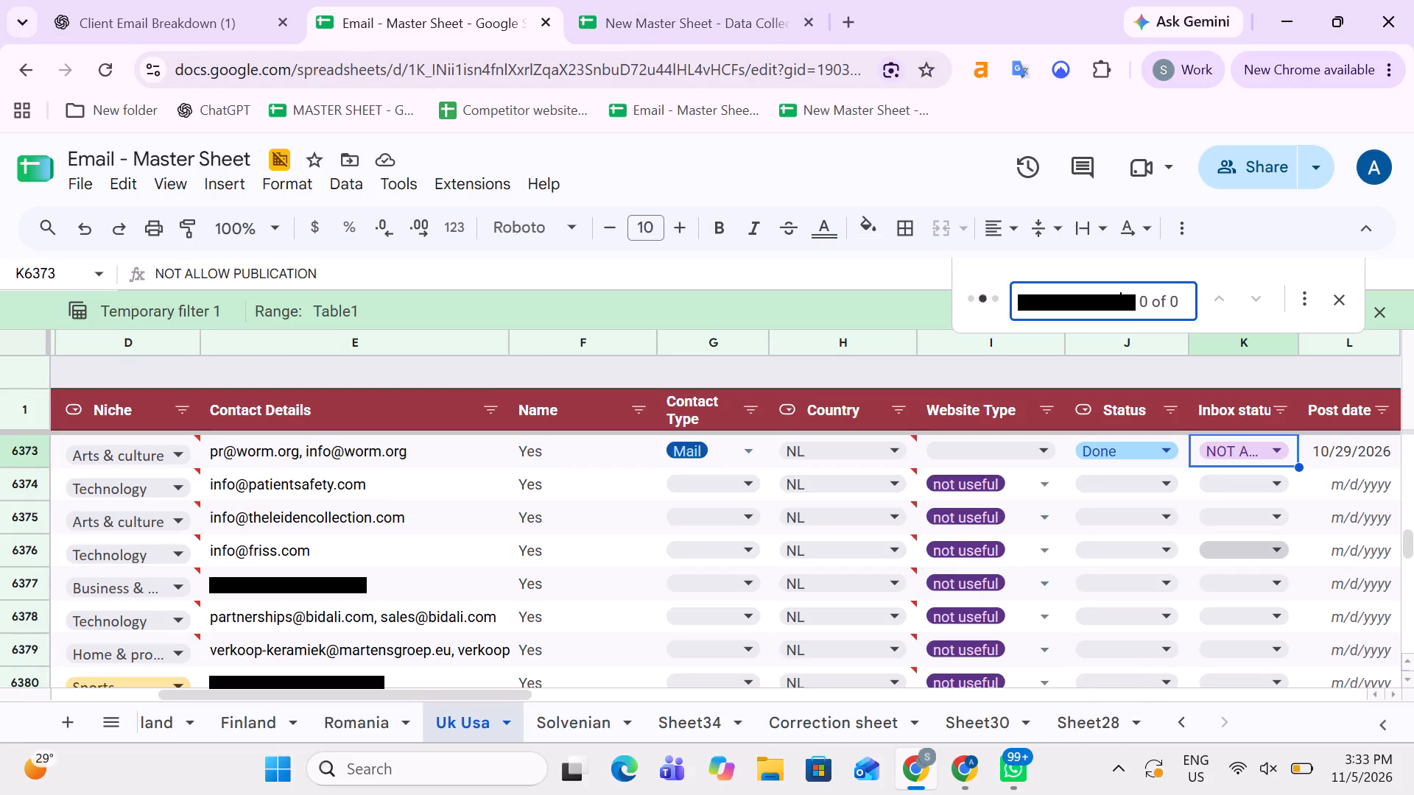
{"action": "left_click_drag", "start_coordinate": [1118, 301], "coordinate": [990, 300]}
{"action": "key", "text": "BackSpace"}
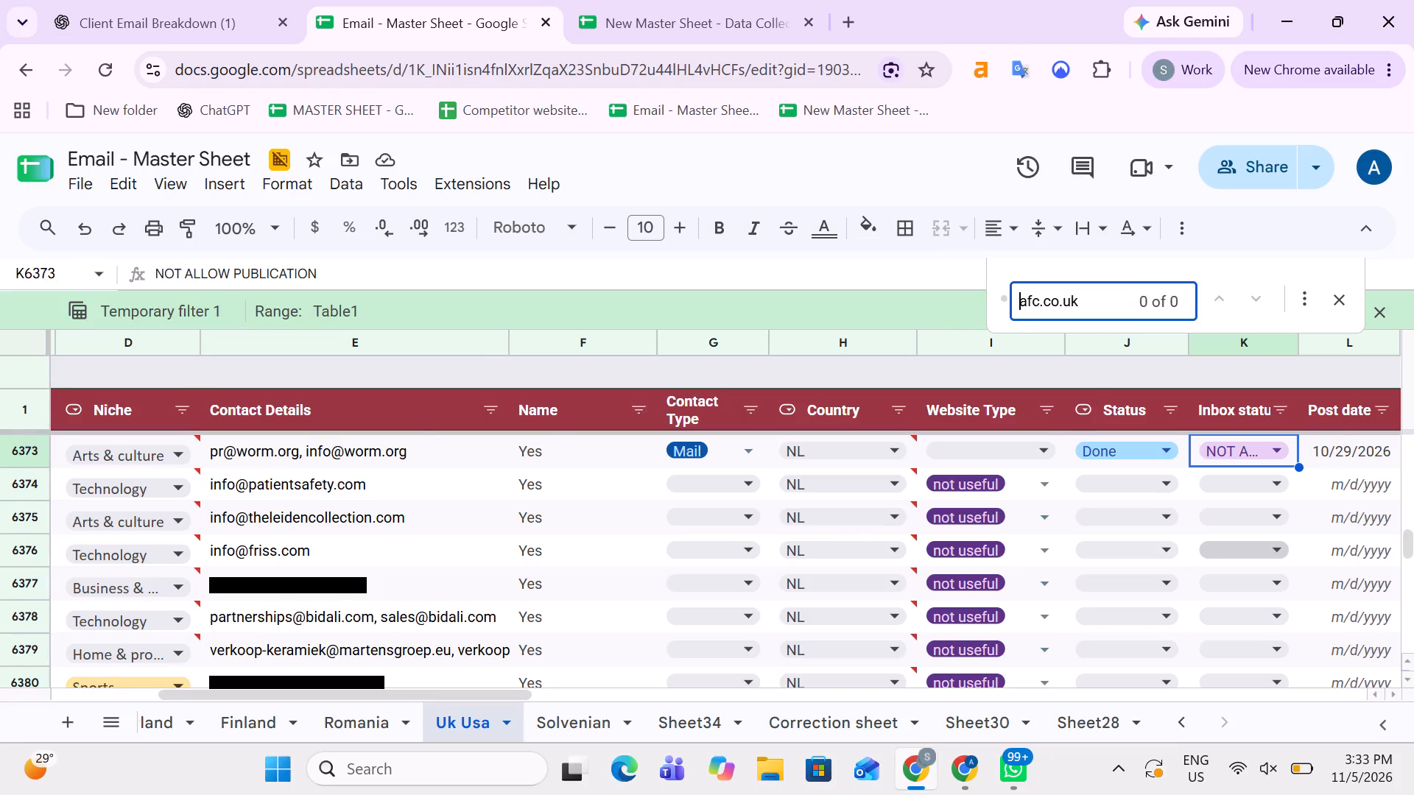
Set the Inbox status of the afc.co.uk row in the Uk Usa sheet to NOT ALLOW PUBLICATION.
{"action": "left_click", "coordinate": [717, 668]}
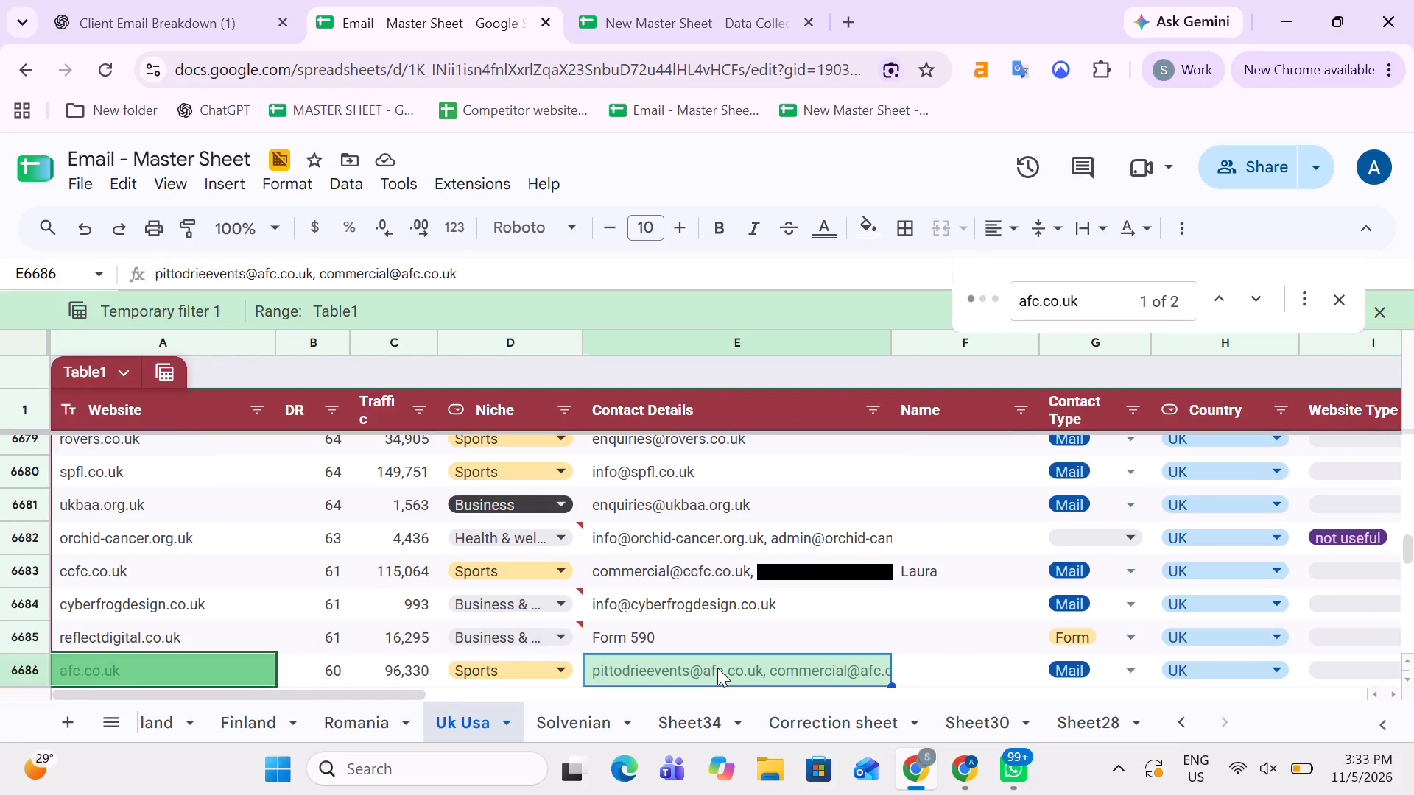
{"action": "key", "text": "Right"}
{"action": "key", "text": "Right"}
{"action": "key", "text": "Right"}
{"action": "key", "text": "Right"}
{"action": "key", "text": "Right"}
{"action": "key", "text": "Right"}
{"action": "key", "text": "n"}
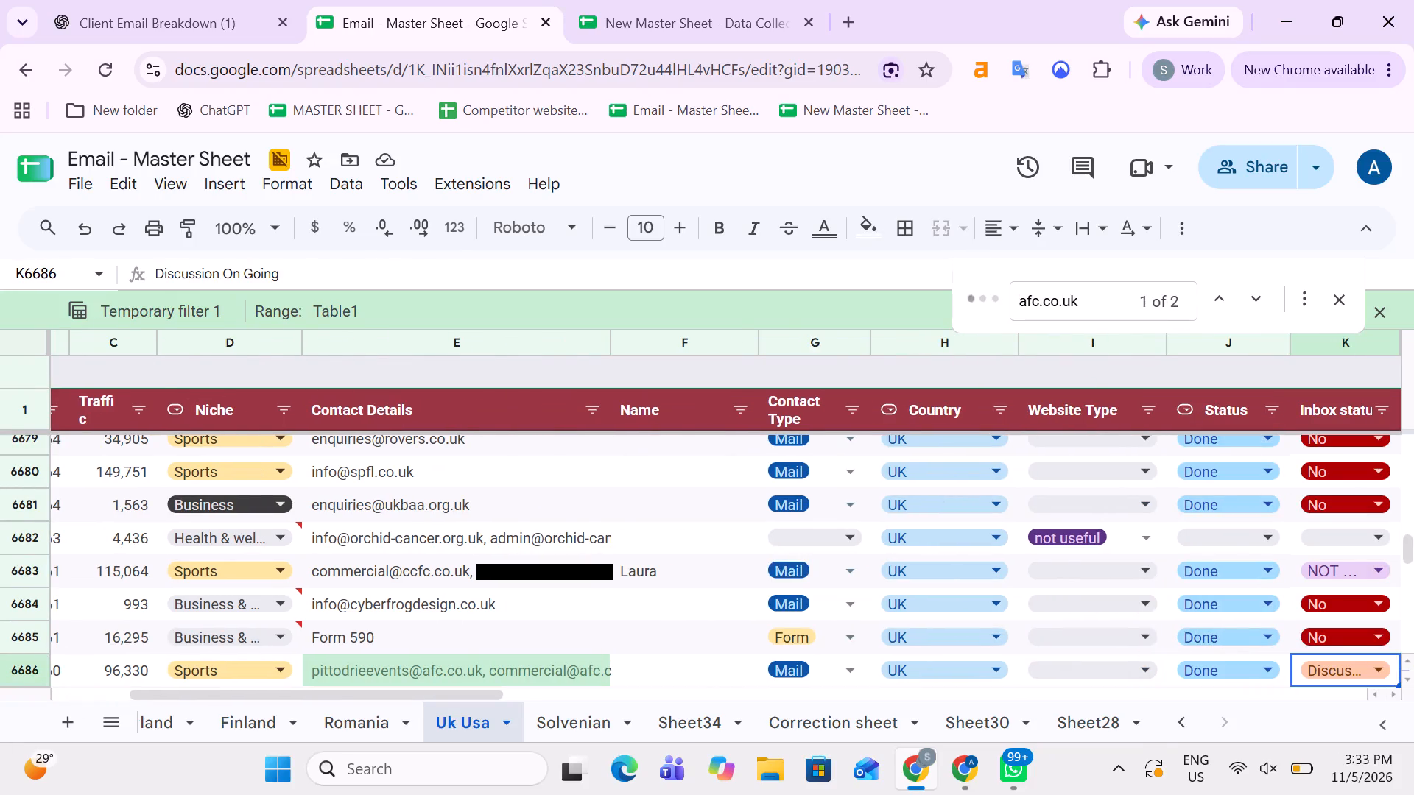
{"action": "key", "text": "Up"}
{"action": "key", "text": "Return"}
{"action": "key", "text": "Up"}
{"action": "key", "text": "Right"}
{"action": "key", "text": "Left"}
{"action": "key", "text": "alt+Tab"}
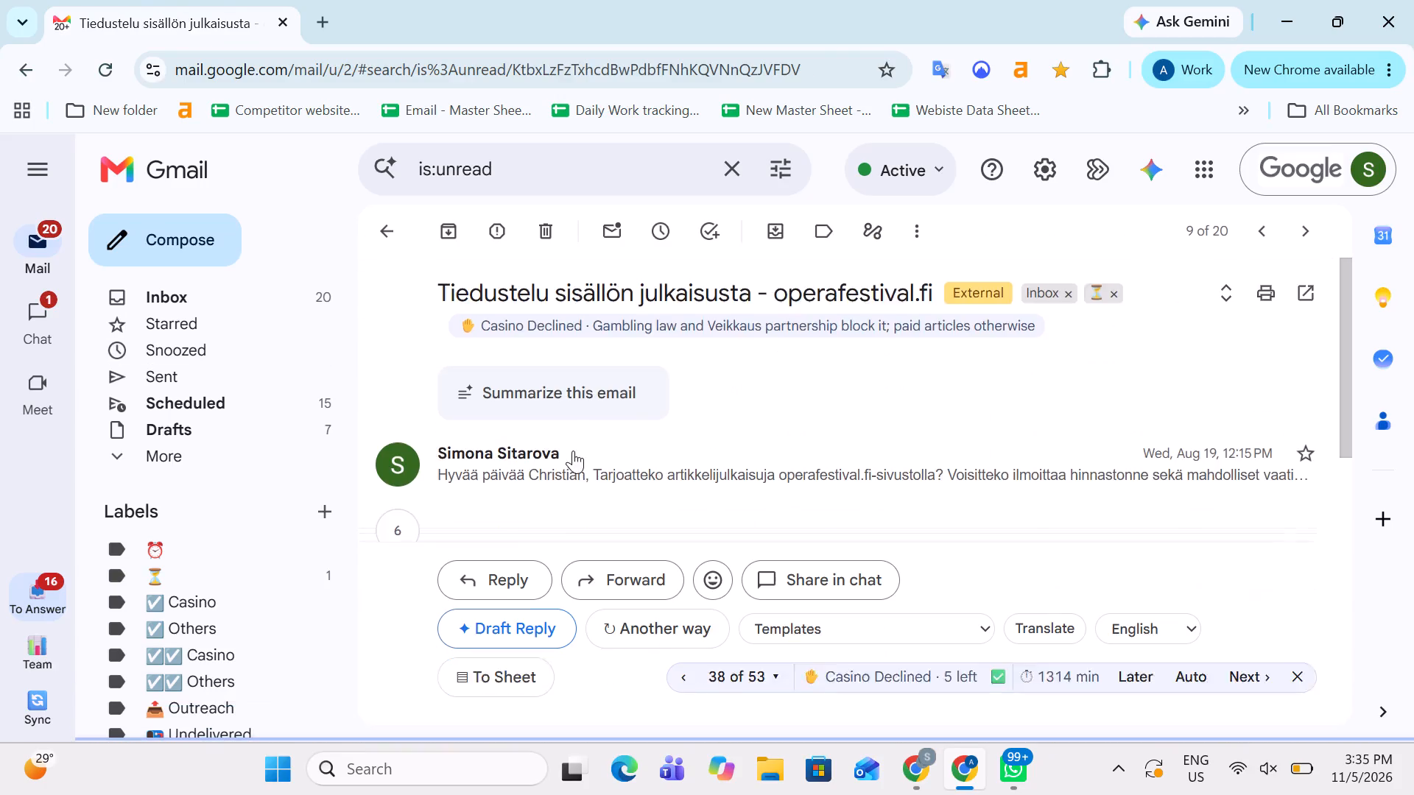
Read the latest reply in the operafestival.fi email thread, generate a draft response to it, and review the draft.
{"action": "scroll", "coordinate": [573, 451], "scroll_direction": "down", "scroll_amount": 3}
{"action": "scroll", "coordinate": [619, 424], "scroll_direction": "up", "scroll_amount": 2}
{"action": "scroll", "coordinate": [563, 453], "scroll_direction": "down", "scroll_amount": 2}
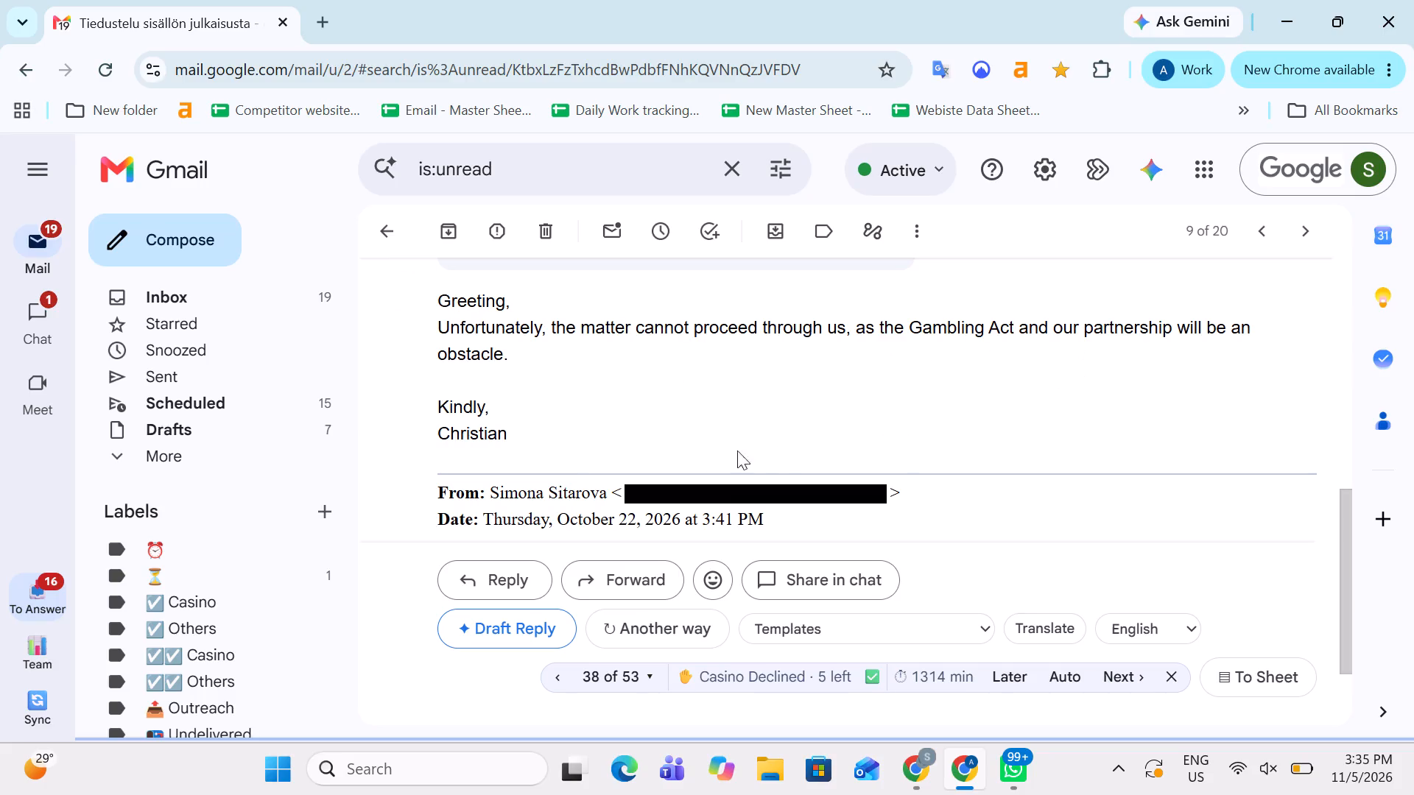
{"action": "left_click", "coordinate": [514, 638]}
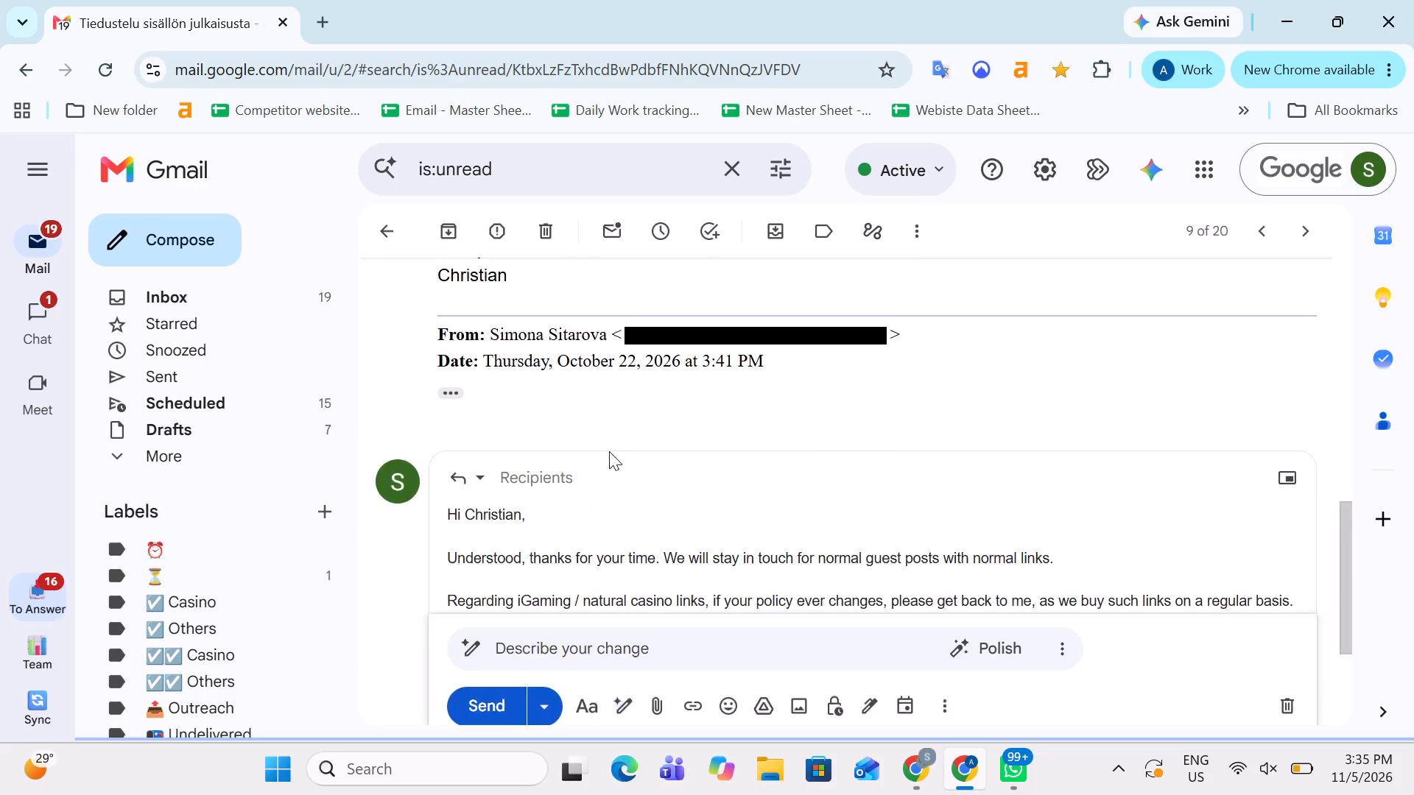
{"action": "scroll", "coordinate": [608, 481], "scroll_direction": "down", "scroll_amount": 1}
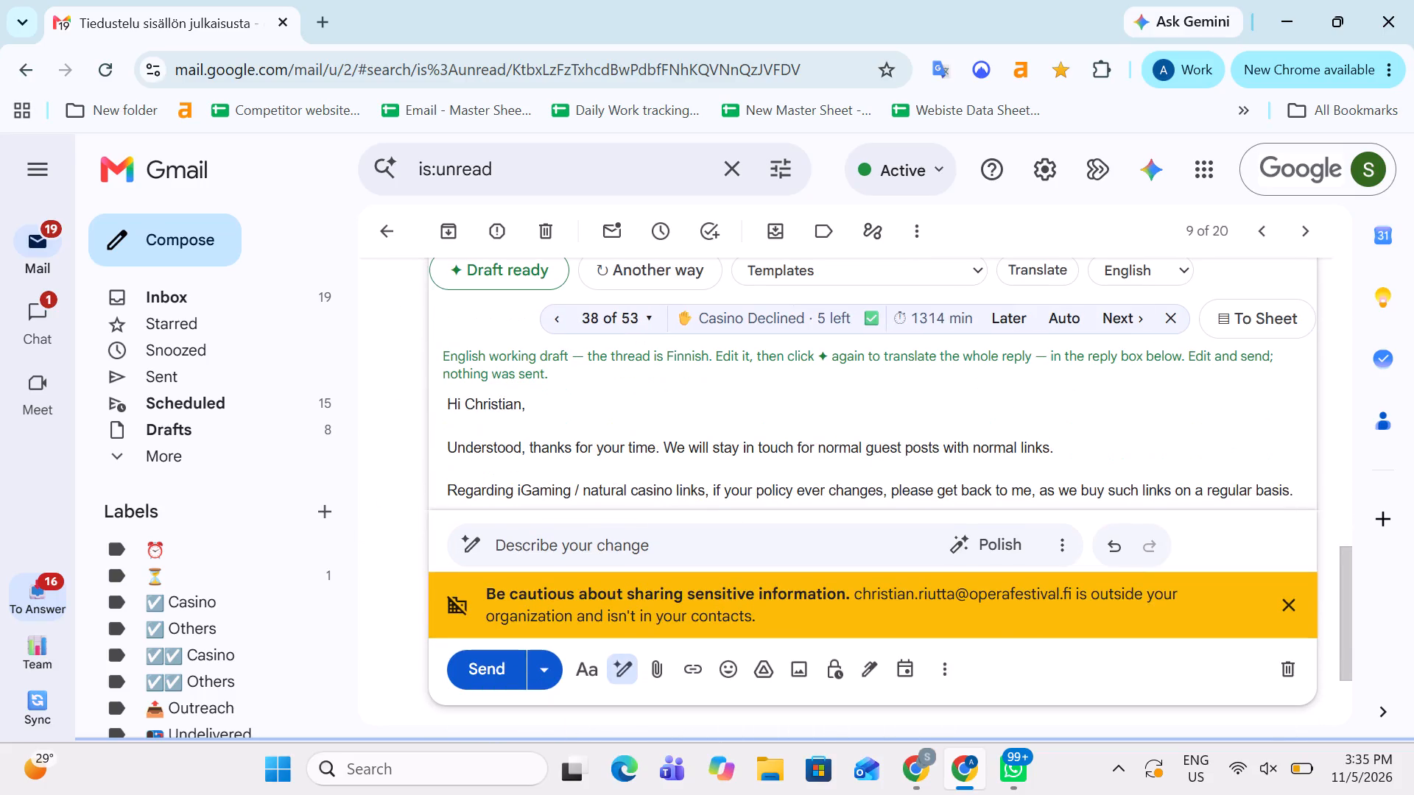
{"action": "scroll", "coordinate": [1013, 464], "scroll_direction": "down", "scroll_amount": 1}
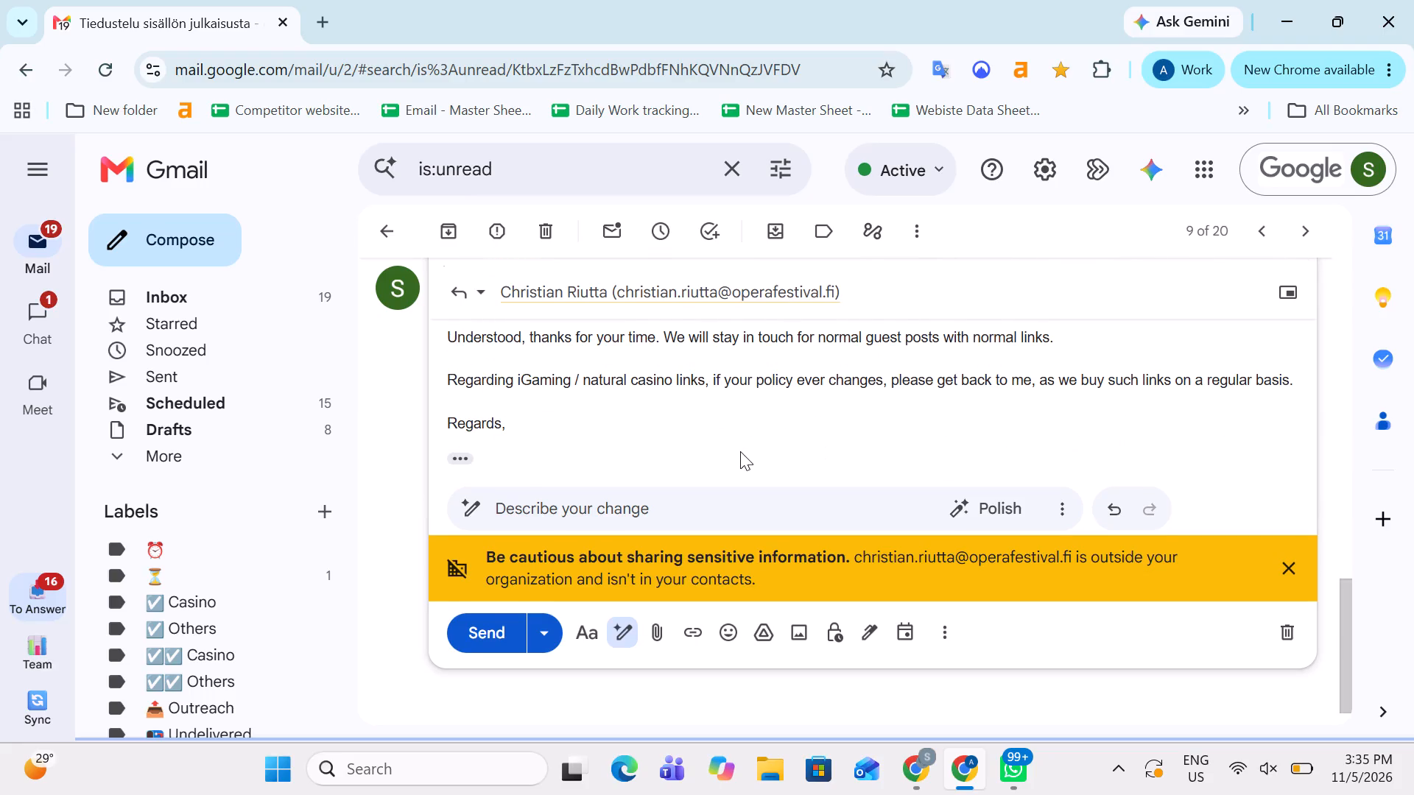
Copy the domain operafestival.fi from the email subject and search for it in the New Master Sheet - Data Collection spreadsheet.
{"action": "scroll", "coordinate": [740, 451], "scroll_direction": "up", "scroll_amount": 5}
{"action": "scroll", "coordinate": [513, 441], "scroll_direction": "up", "scroll_amount": 8}
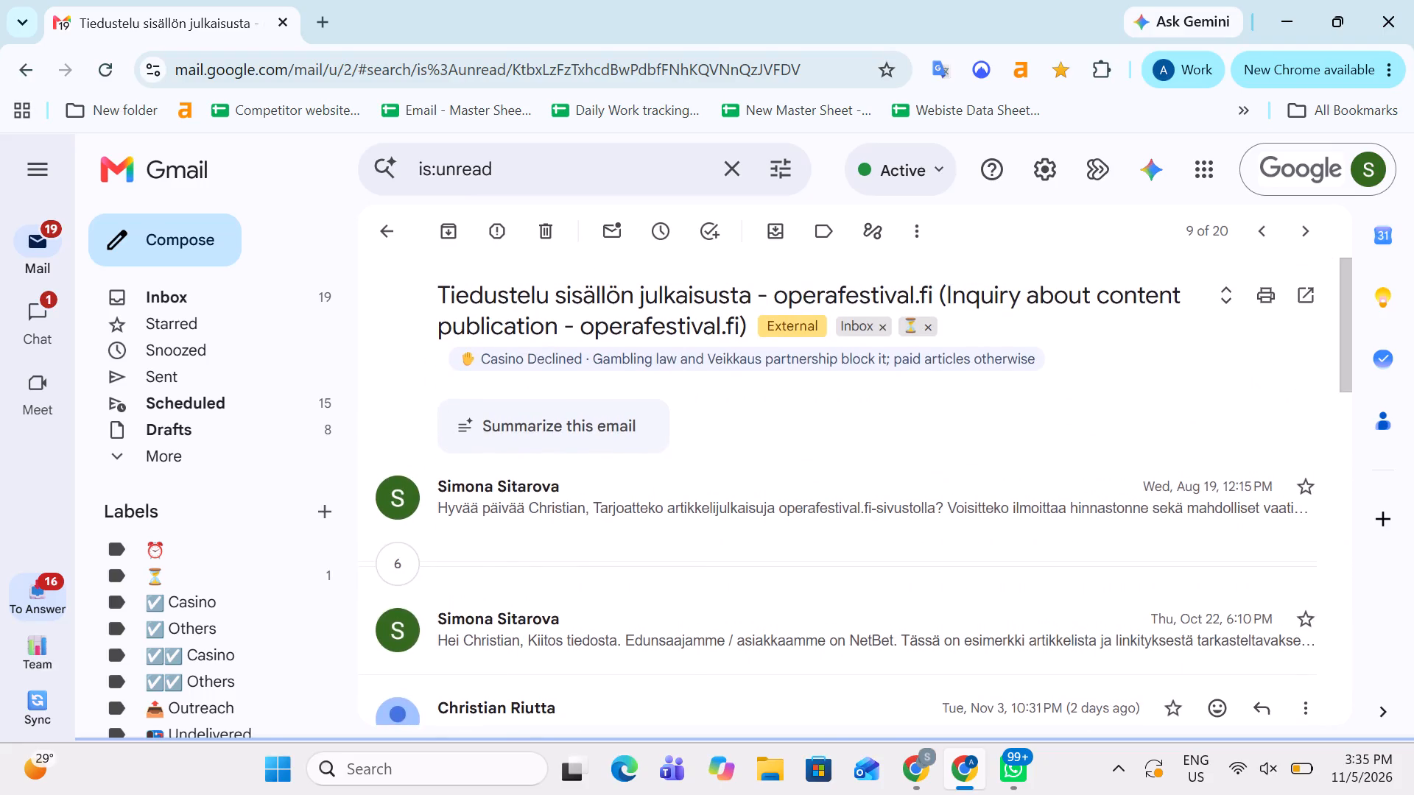
{"action": "left_click", "coordinate": [635, 332]}
{"action": "left_click_drag", "start_coordinate": [635, 332], "coordinate": [743, 321]}
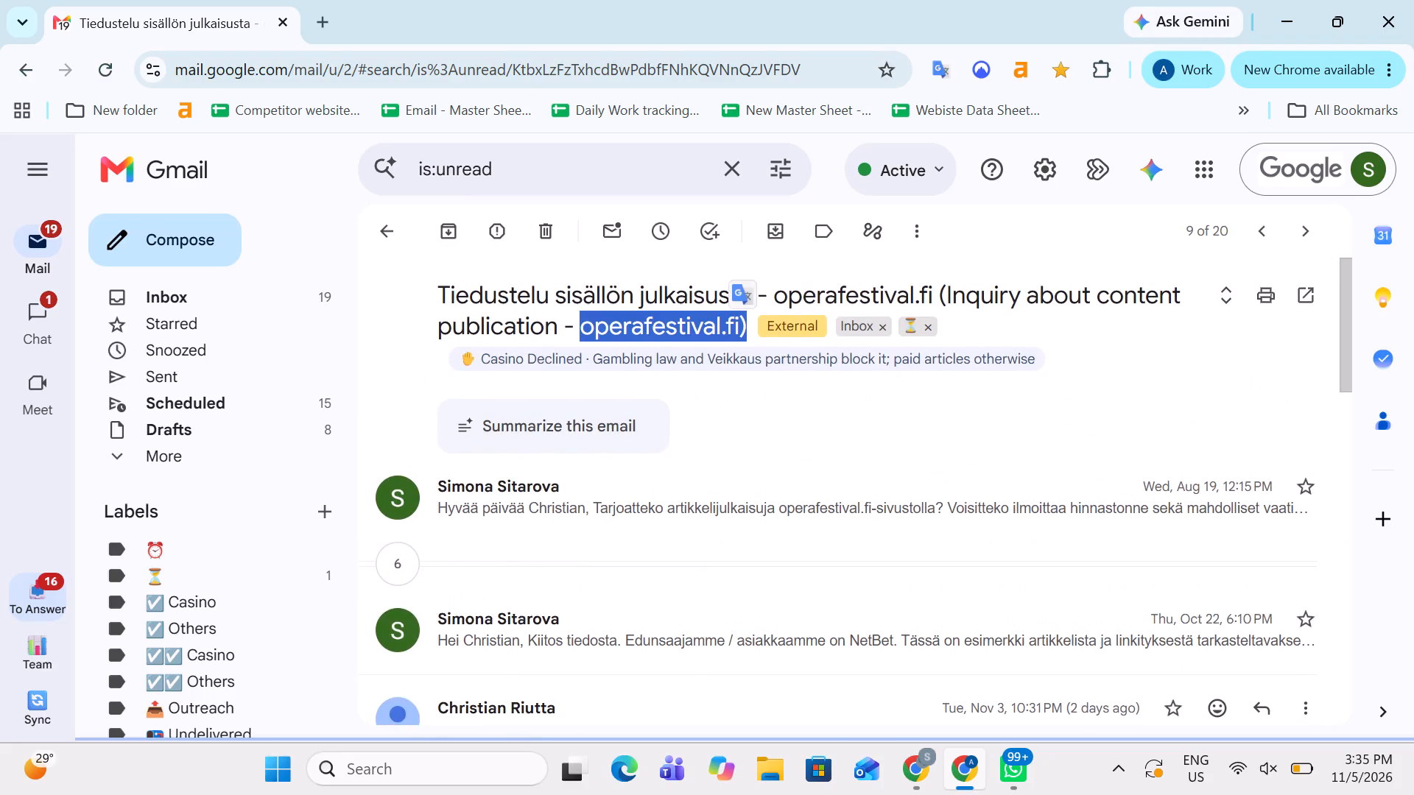
{"action": "key", "text": "shift+Left"}
{"action": "key", "text": "shift+Left"}
{"action": "key", "text": "shift+Right"}
{"action": "key", "text": "ctrl+c"}
{"action": "key", "text": "ctrl+c"}
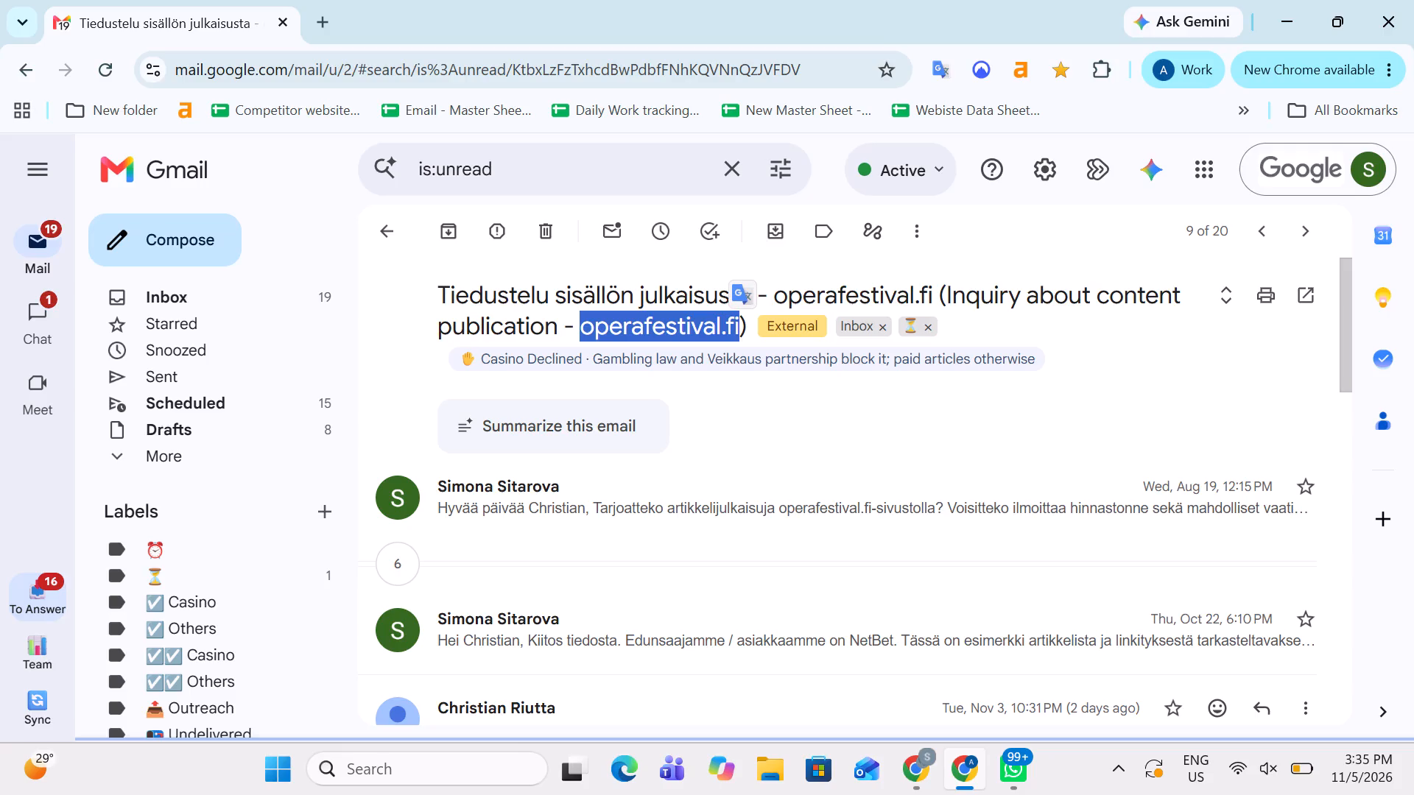
{"action": "key", "text": "alt+Tab"}
{"action": "left_click", "coordinate": [629, 0]}
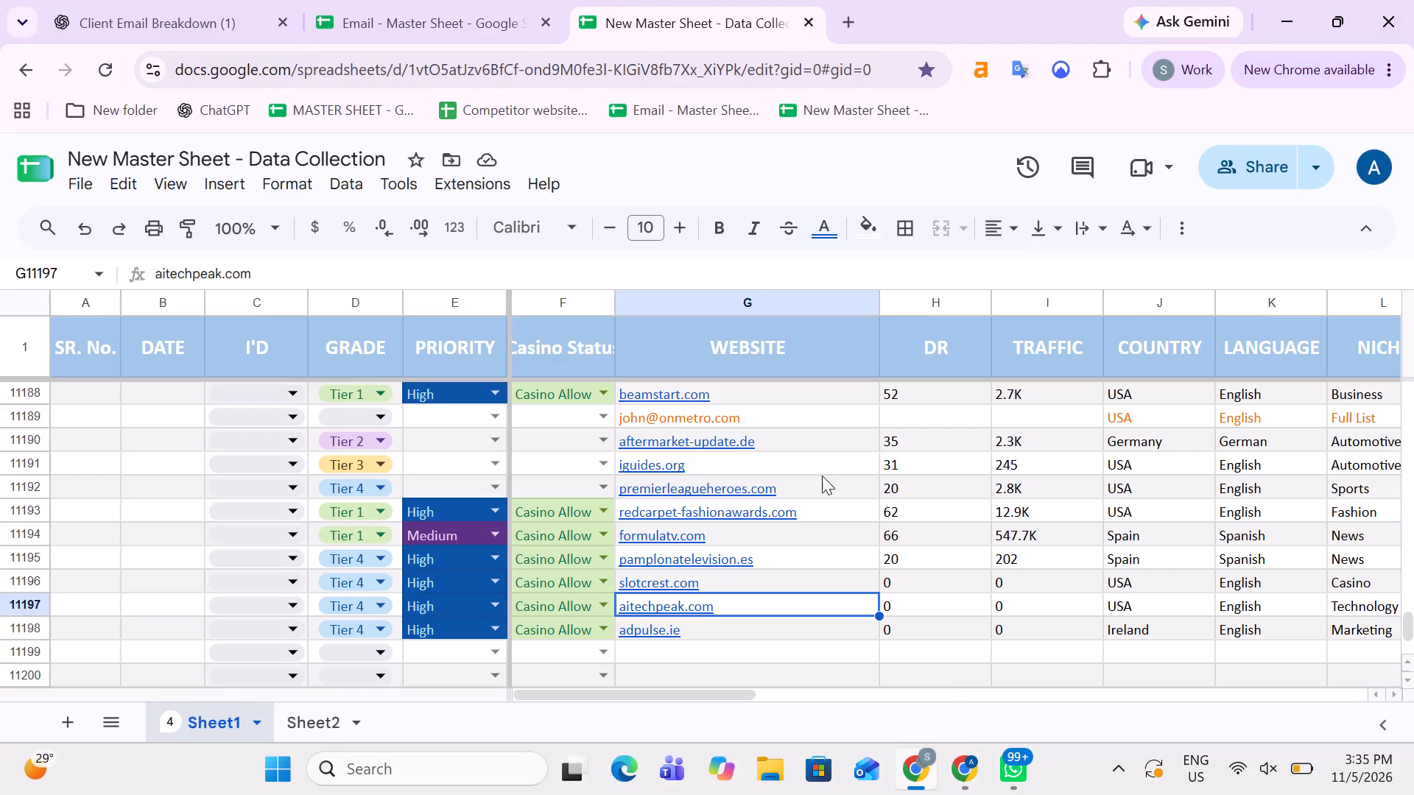
{"action": "key", "text": "ctrl+f"}
{"action": "key", "text": "ctrl+v"}
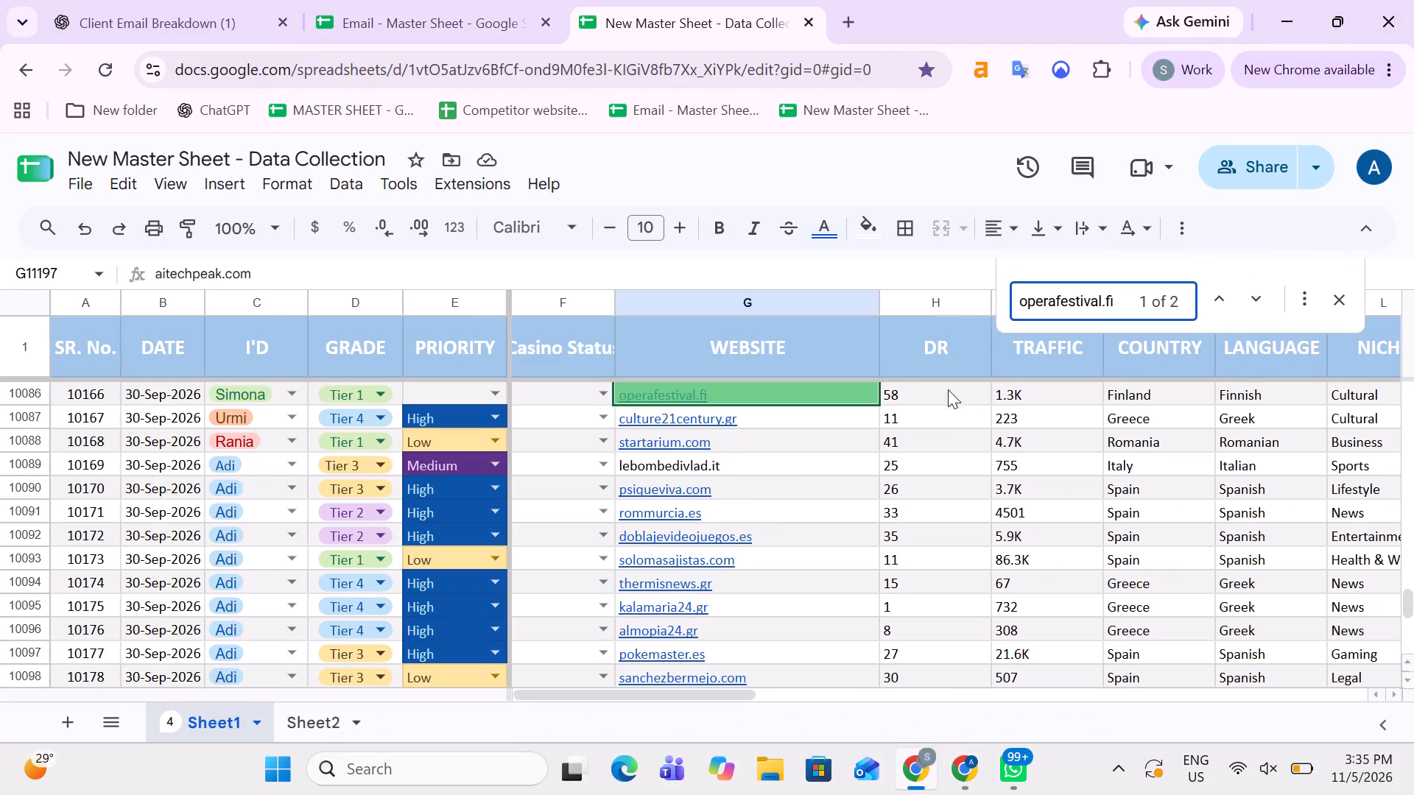
Go along the operafestival.fi row from its DR cell to check the columns beyond NICHE.
{"action": "left_click", "coordinate": [947, 389]}
{"action": "key", "text": "Right"}
{"action": "key", "text": "Right"}
{"action": "key", "text": "Right"}
{"action": "key", "text": "Right"}
{"action": "key", "text": "Right"}
{"action": "key", "text": "Right"}
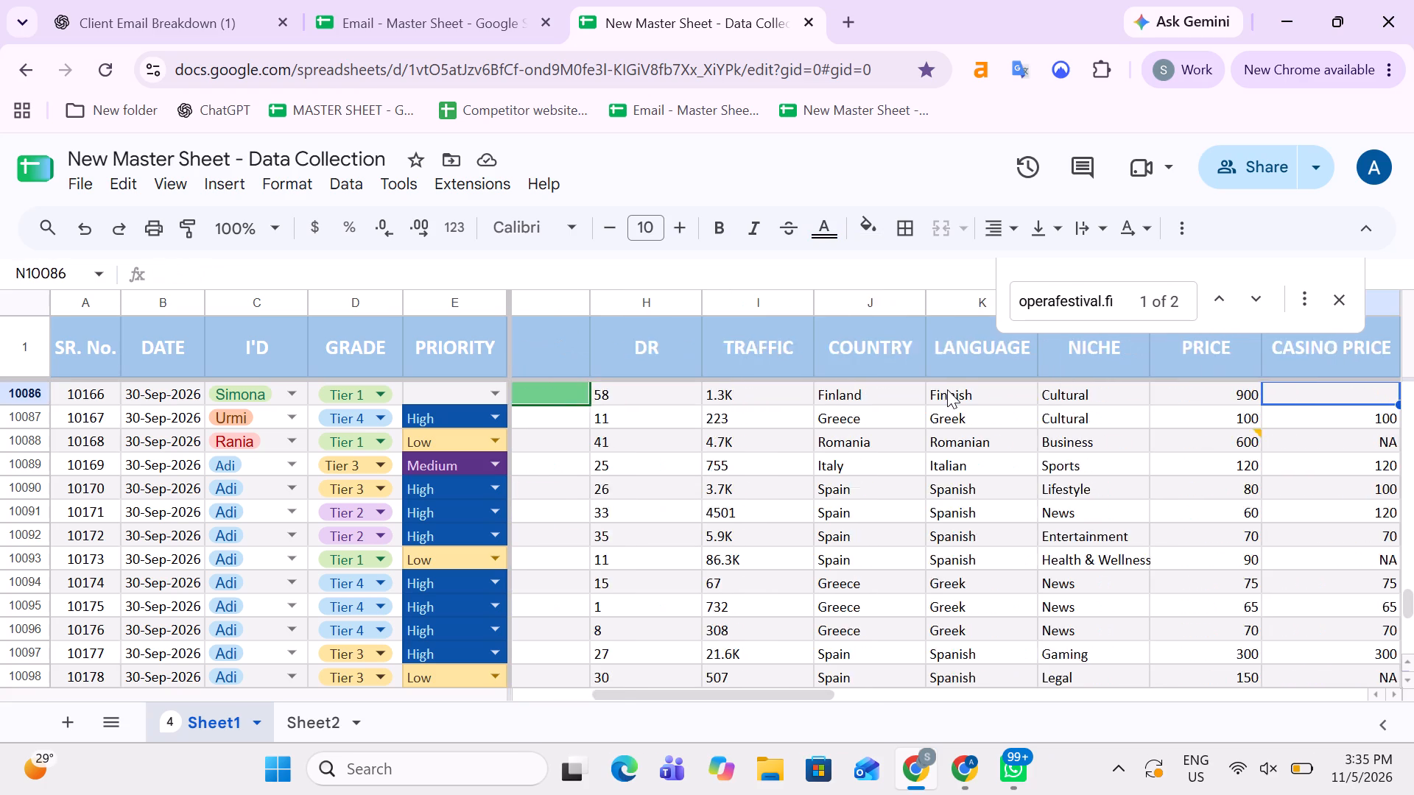
Enter NA as the casino price in the operafestival.fi row.
{"action": "key", "text": "Right"}
{"action": "key", "text": "Left"}
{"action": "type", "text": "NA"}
Set the link policy of the operafestival.fi row to No gambling.
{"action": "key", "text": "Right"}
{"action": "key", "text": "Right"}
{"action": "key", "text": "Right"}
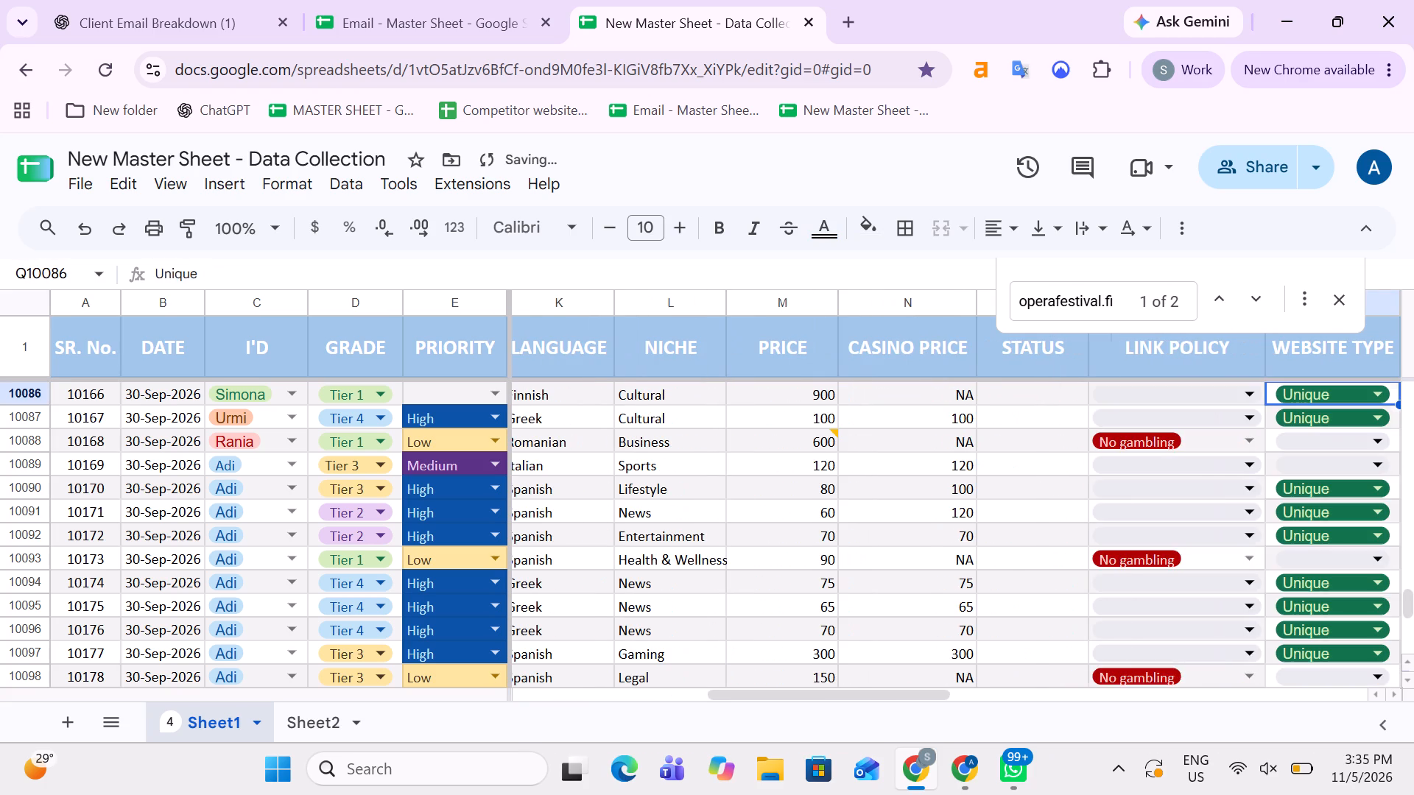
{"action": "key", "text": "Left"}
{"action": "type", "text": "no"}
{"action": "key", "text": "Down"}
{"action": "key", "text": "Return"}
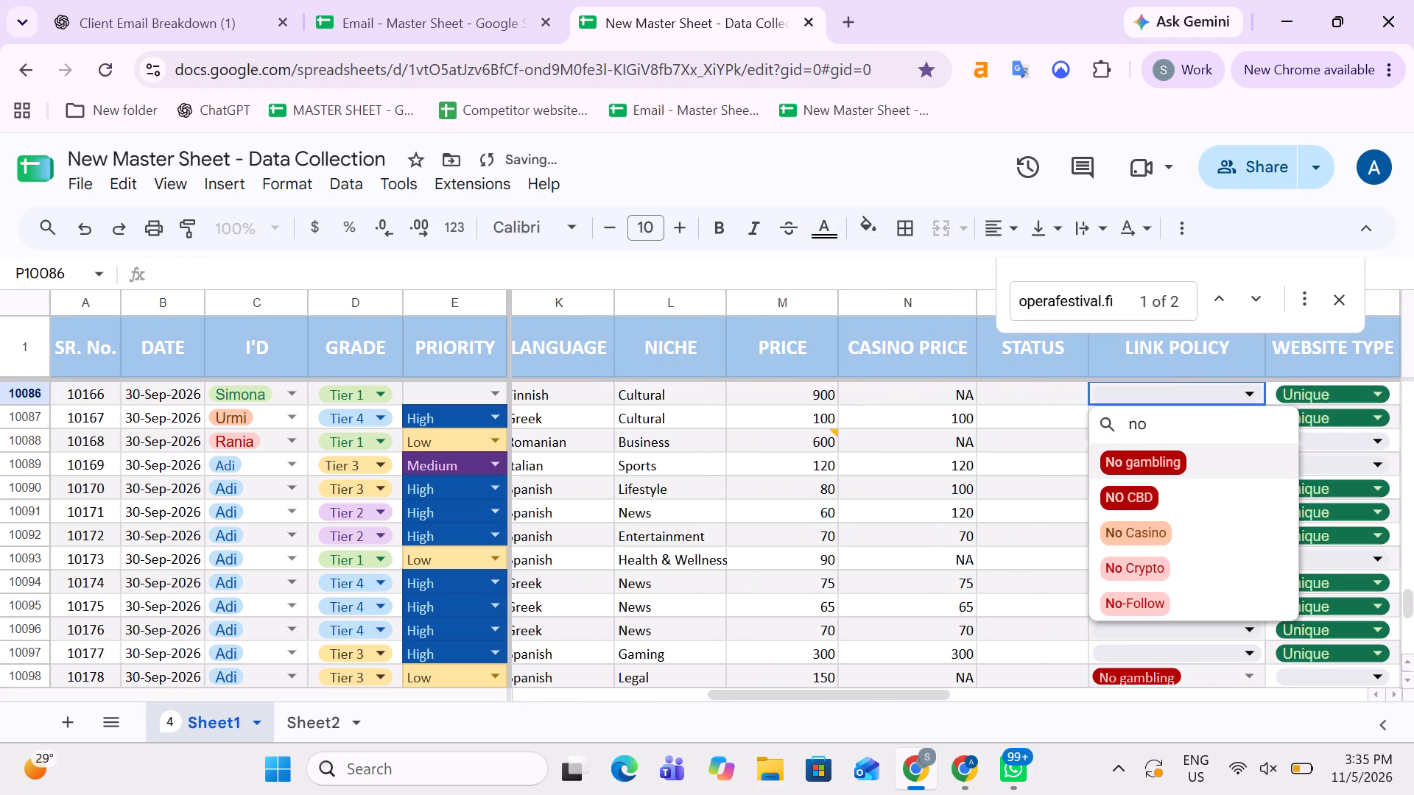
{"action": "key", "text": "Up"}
Clear the website type value in the operafestival.fi row.
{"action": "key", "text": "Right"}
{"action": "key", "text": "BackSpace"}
Set the priority of the operafestival.fi row to Low.
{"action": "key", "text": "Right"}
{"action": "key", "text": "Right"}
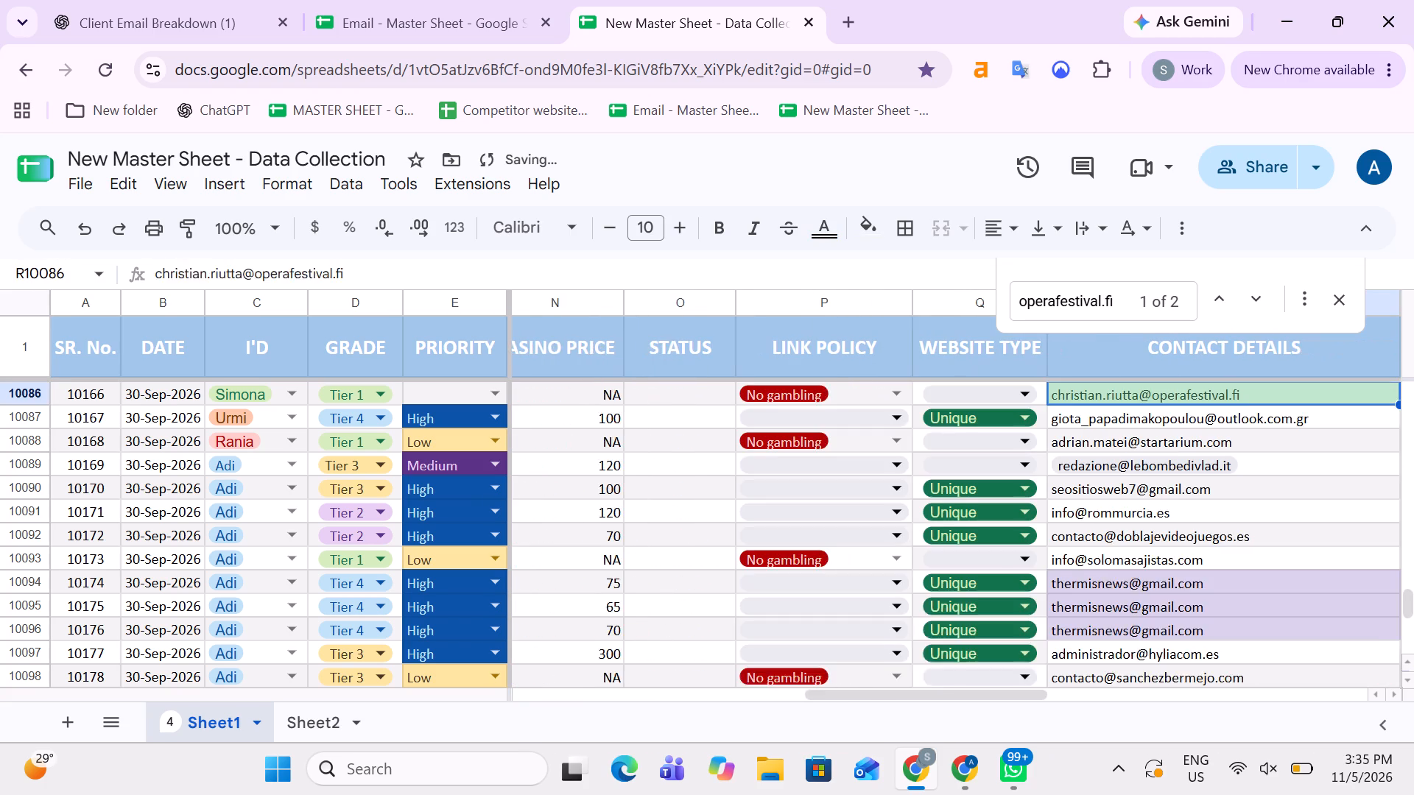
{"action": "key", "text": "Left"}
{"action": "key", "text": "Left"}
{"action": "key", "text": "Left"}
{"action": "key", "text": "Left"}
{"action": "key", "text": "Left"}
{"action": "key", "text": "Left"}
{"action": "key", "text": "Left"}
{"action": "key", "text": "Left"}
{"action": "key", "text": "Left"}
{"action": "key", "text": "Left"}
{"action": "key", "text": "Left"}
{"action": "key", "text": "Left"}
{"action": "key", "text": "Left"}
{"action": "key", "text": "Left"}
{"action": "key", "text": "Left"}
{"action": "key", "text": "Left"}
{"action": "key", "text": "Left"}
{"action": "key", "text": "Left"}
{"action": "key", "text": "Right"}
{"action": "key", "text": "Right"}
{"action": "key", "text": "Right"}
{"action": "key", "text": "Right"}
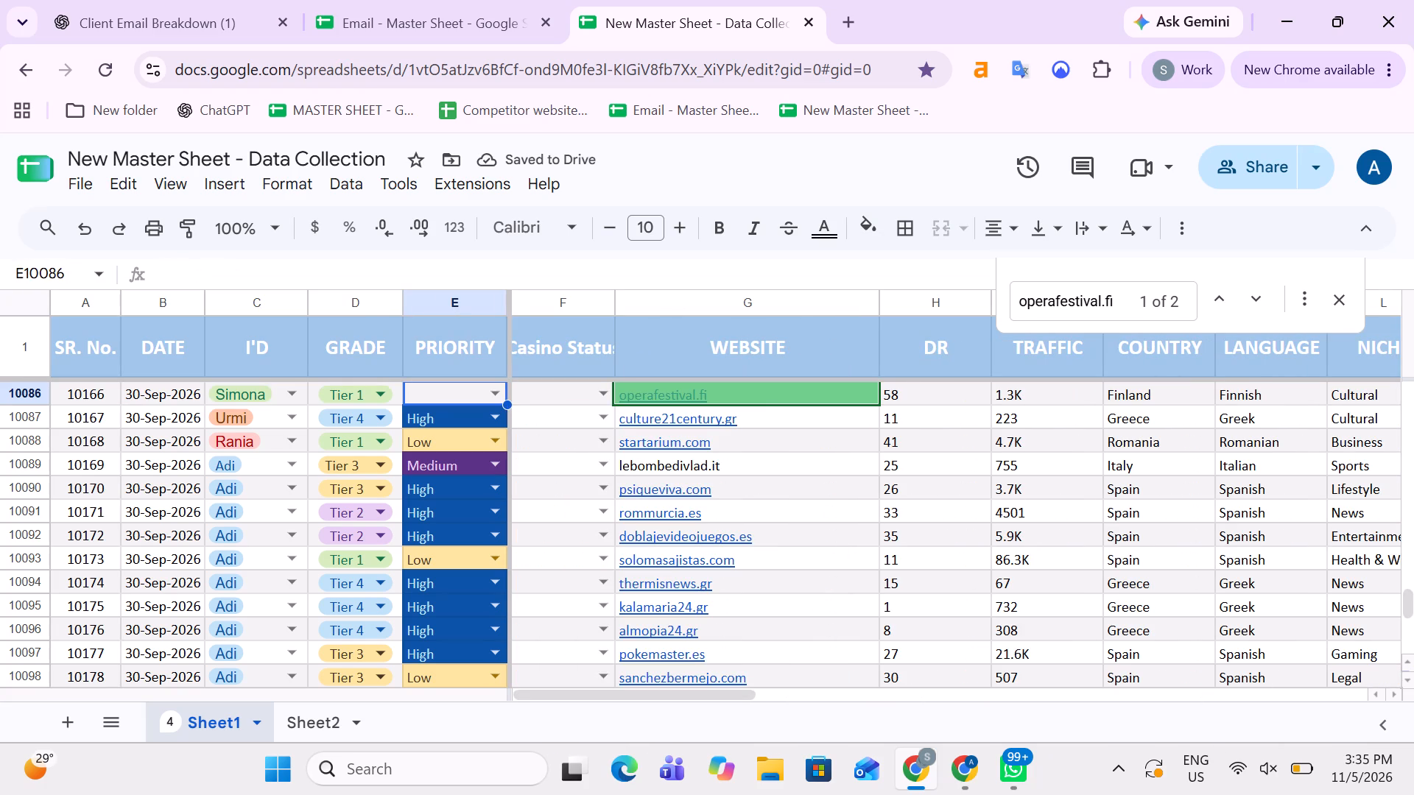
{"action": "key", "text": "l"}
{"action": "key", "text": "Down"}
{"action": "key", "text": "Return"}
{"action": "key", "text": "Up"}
Check the operafestival.fi row from Casino Status through to FILE VERSION and close the domain search.
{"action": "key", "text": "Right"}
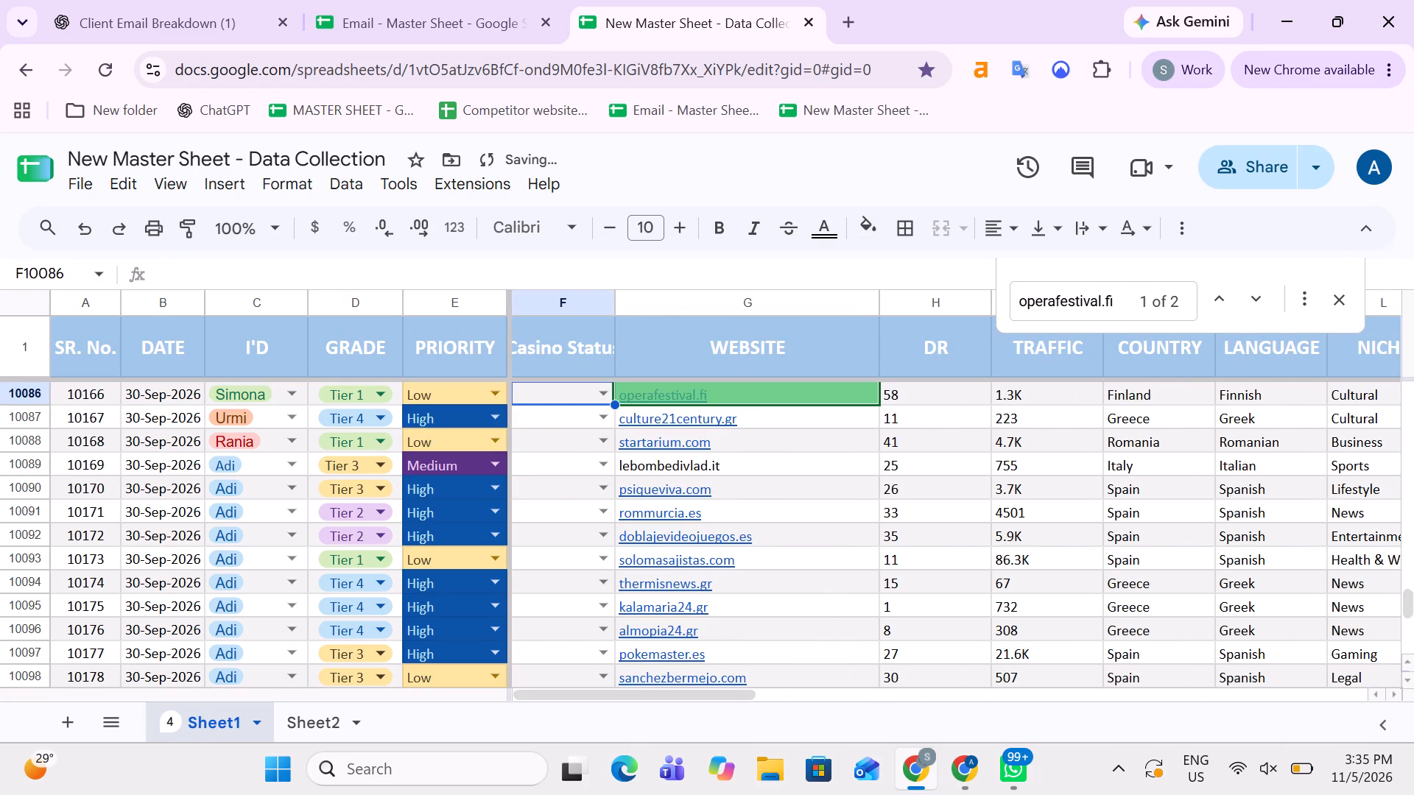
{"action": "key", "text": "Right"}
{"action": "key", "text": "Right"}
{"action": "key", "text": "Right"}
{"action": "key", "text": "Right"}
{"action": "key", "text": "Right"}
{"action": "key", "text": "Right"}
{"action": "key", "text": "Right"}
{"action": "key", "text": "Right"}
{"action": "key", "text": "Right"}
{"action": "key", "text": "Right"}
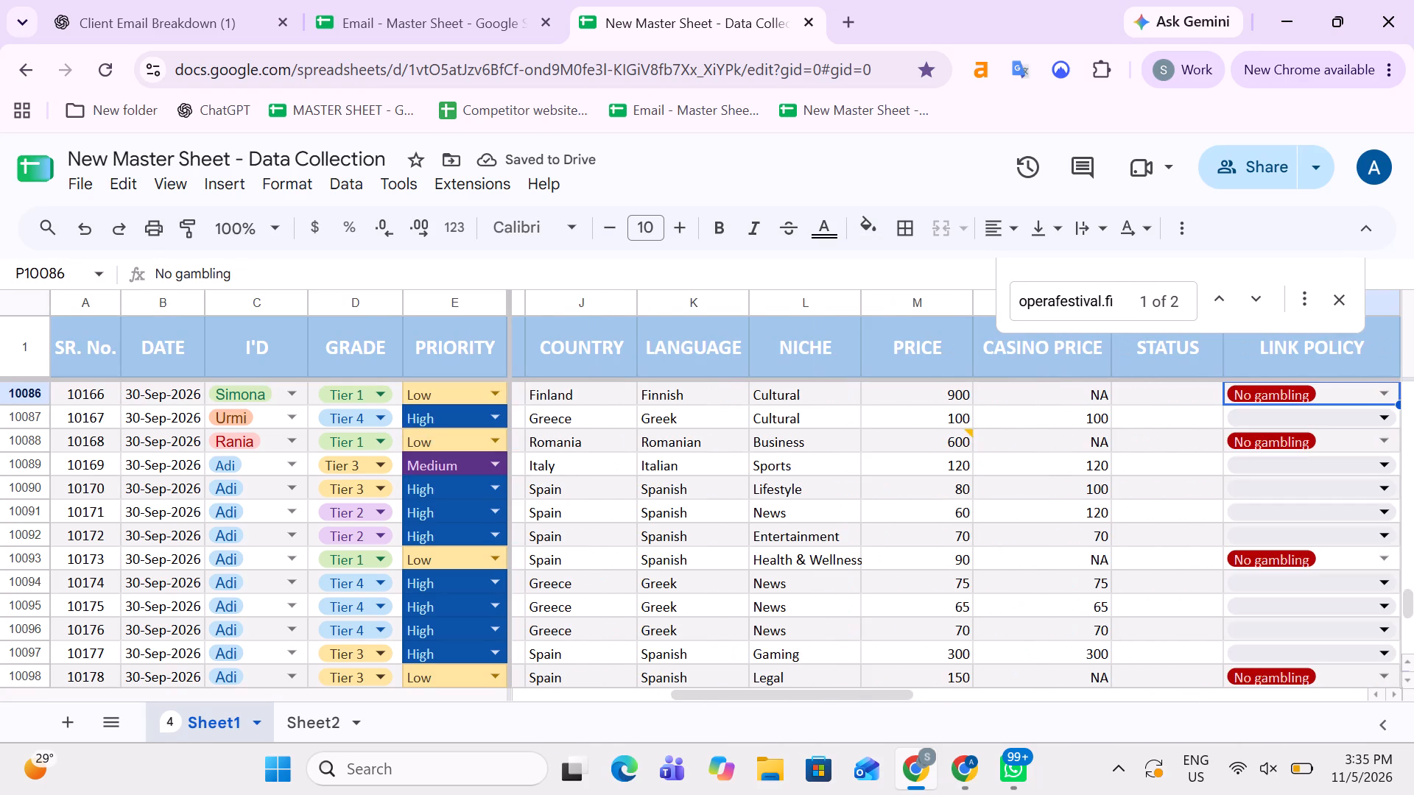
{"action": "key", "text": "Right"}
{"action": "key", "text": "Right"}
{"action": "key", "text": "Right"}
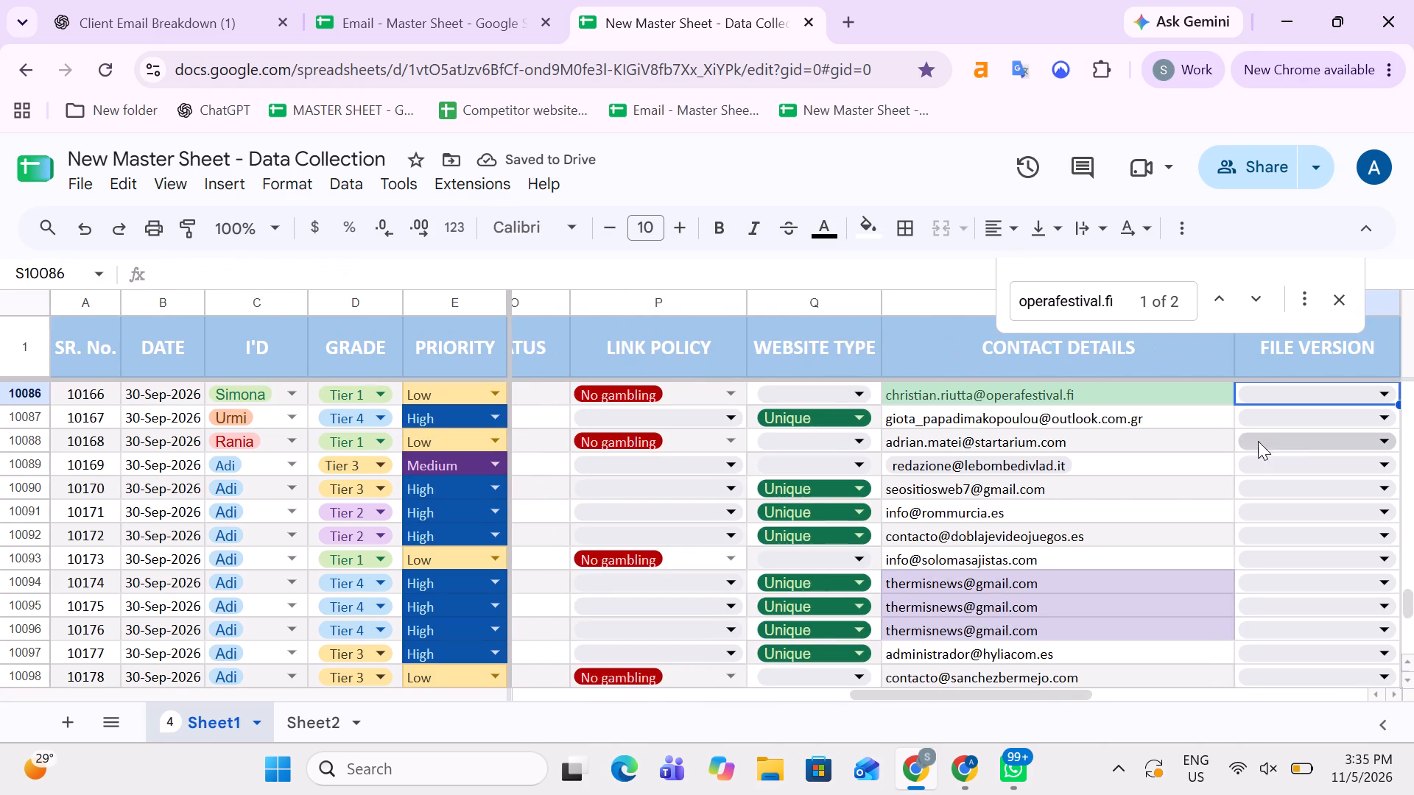
{"action": "left_click", "coordinate": [1343, 303]}
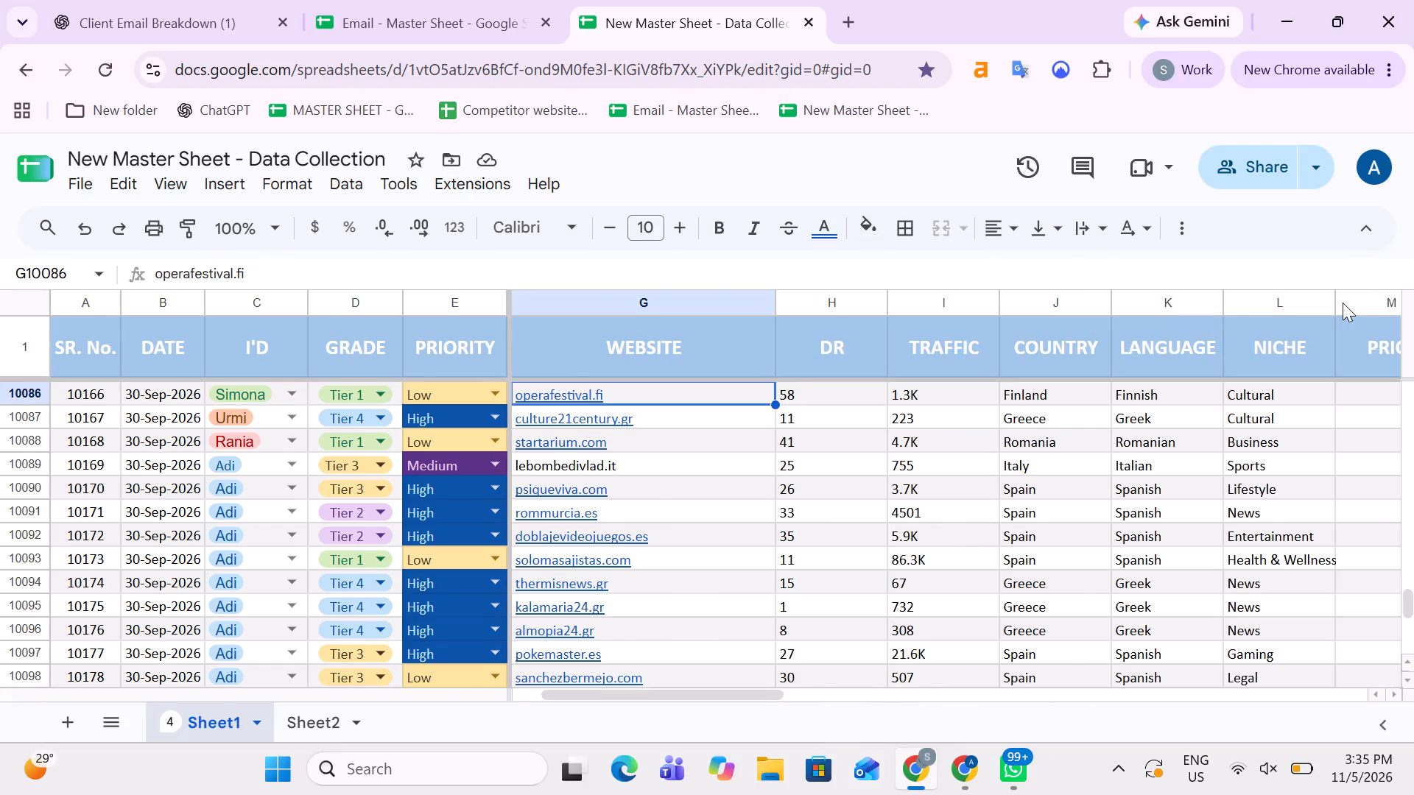
{"action": "key", "text": "alt+Tab"}
{"action": "scroll", "coordinate": [1182, 590], "scroll_direction": "down", "scroll_amount": 3}
{"action": "scroll", "coordinate": [756, 468], "scroll_direction": "down", "scroll_amount": 6}
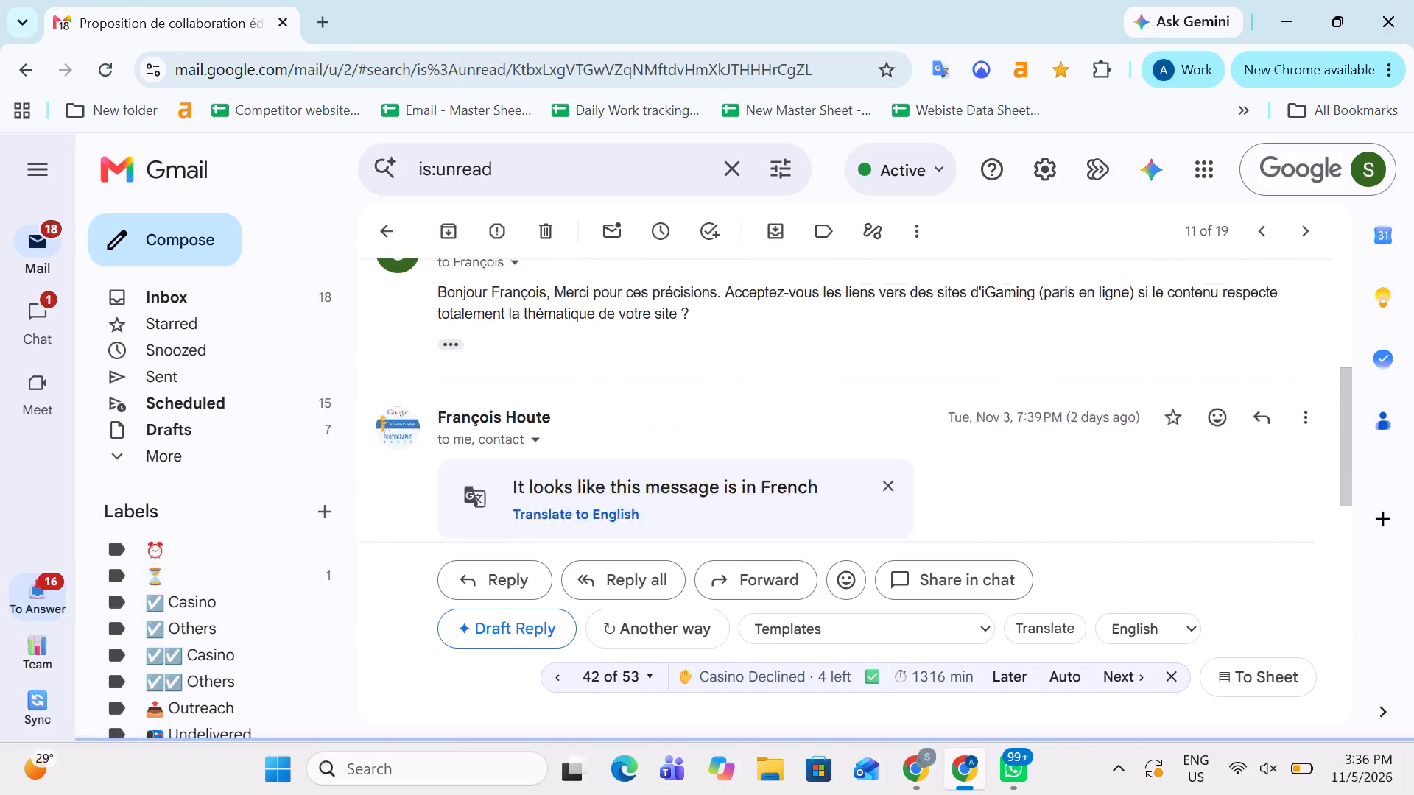
Translate the latest French message in the collaboration proposal thread to English and read the publisher's conditions.
{"action": "scroll", "coordinate": [717, 443], "scroll_direction": "up", "scroll_amount": 2}
{"action": "scroll", "coordinate": [507, 463], "scroll_direction": "down", "scroll_amount": 2}
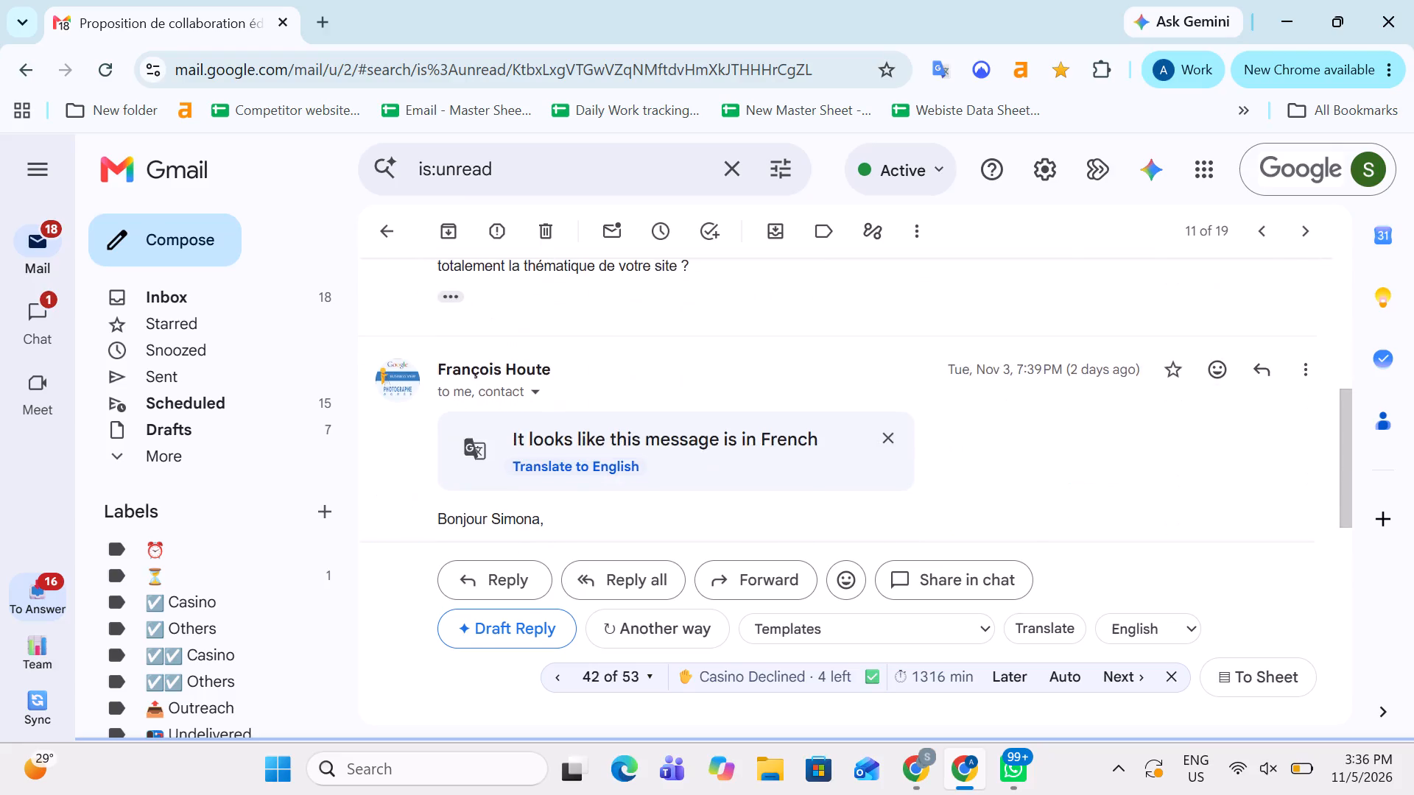
{"action": "scroll", "coordinate": [558, 439], "scroll_direction": "down", "scroll_amount": 2}
{"action": "scroll", "coordinate": [576, 333], "scroll_direction": "up", "scroll_amount": 1}
{"action": "left_click", "coordinate": [574, 355]}
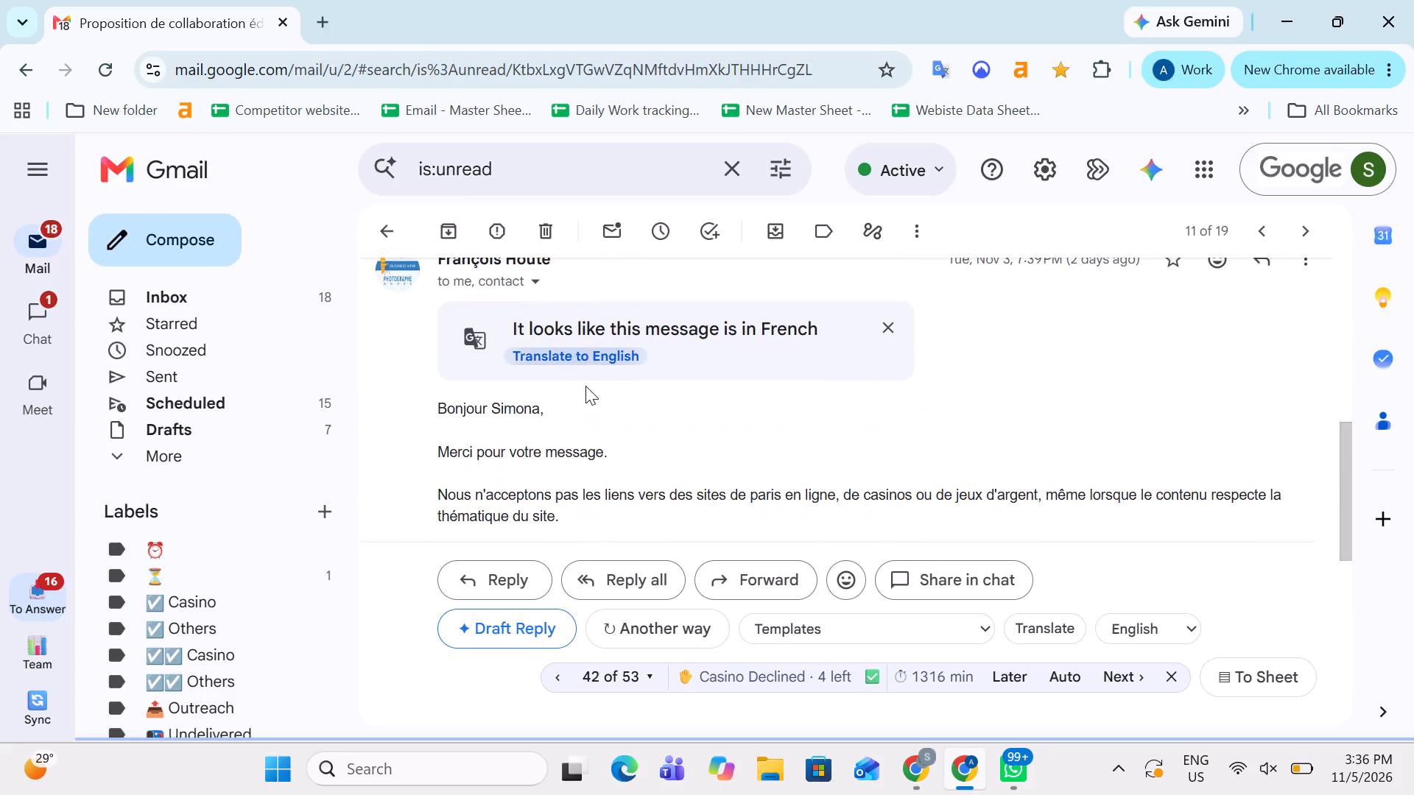
{"action": "scroll", "coordinate": [585, 390], "scroll_direction": "down", "scroll_amount": 1}
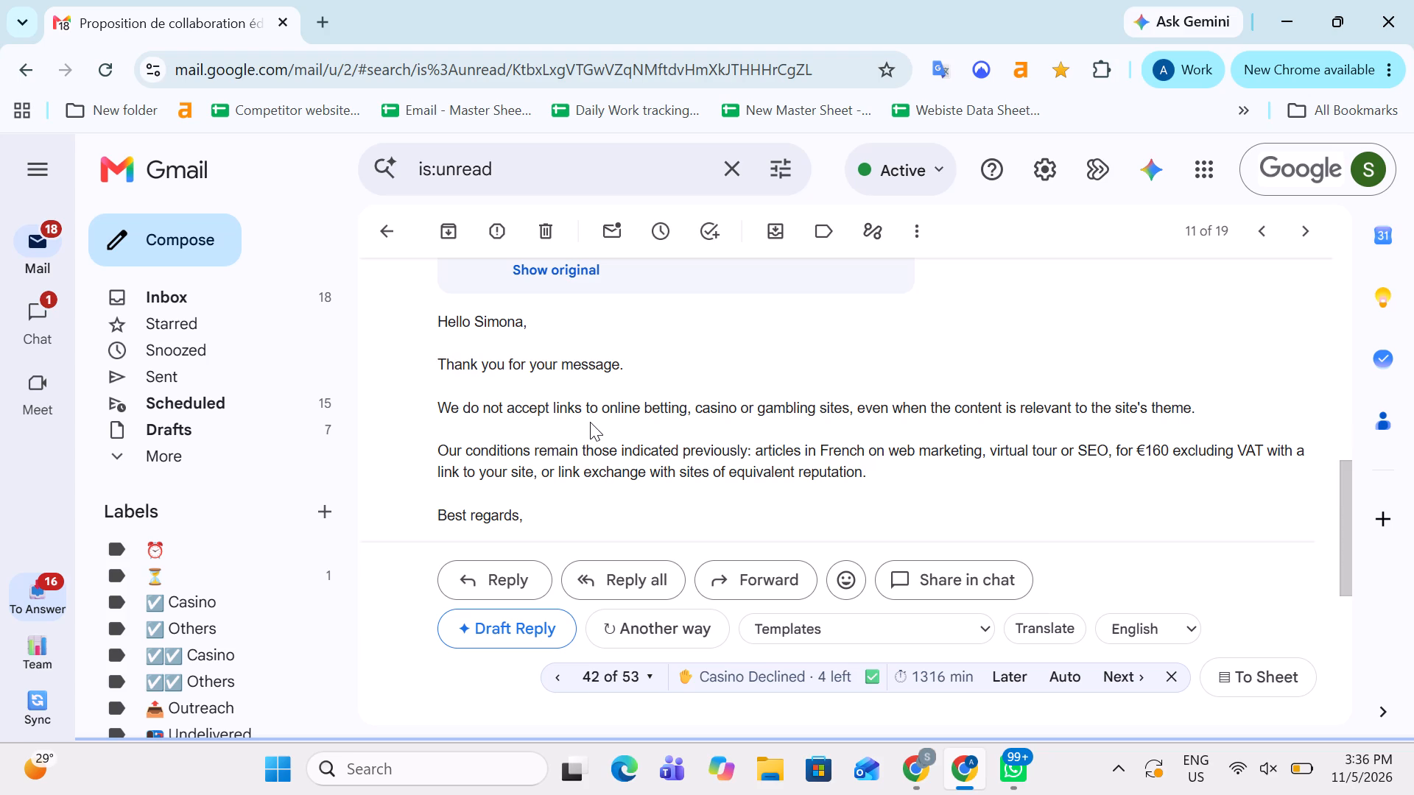
{"action": "scroll", "coordinate": [636, 501], "scroll_direction": "up", "scroll_amount": 2}
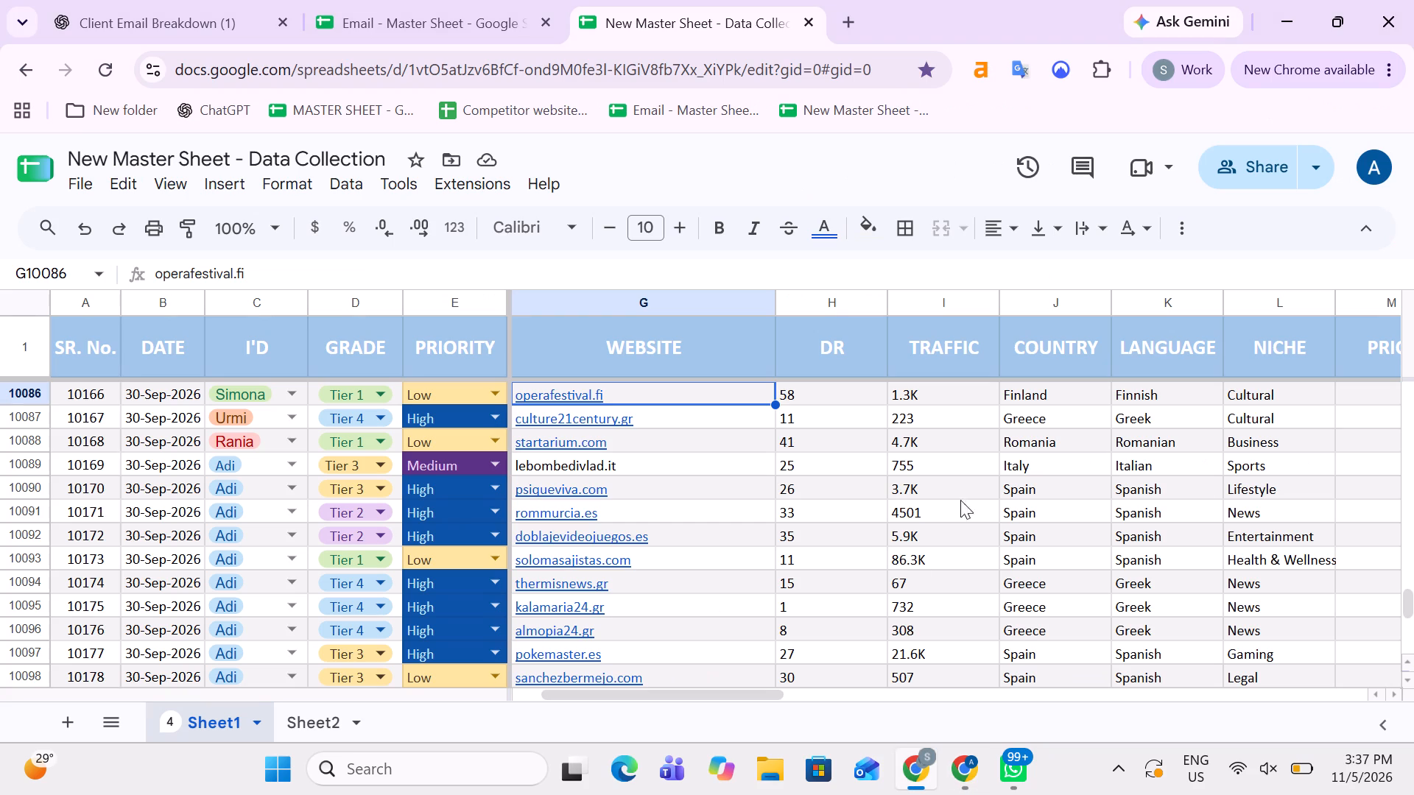
{"action": "key", "text": "ctrl+f"}
{"action": "key", "text": "ctrl+v"}
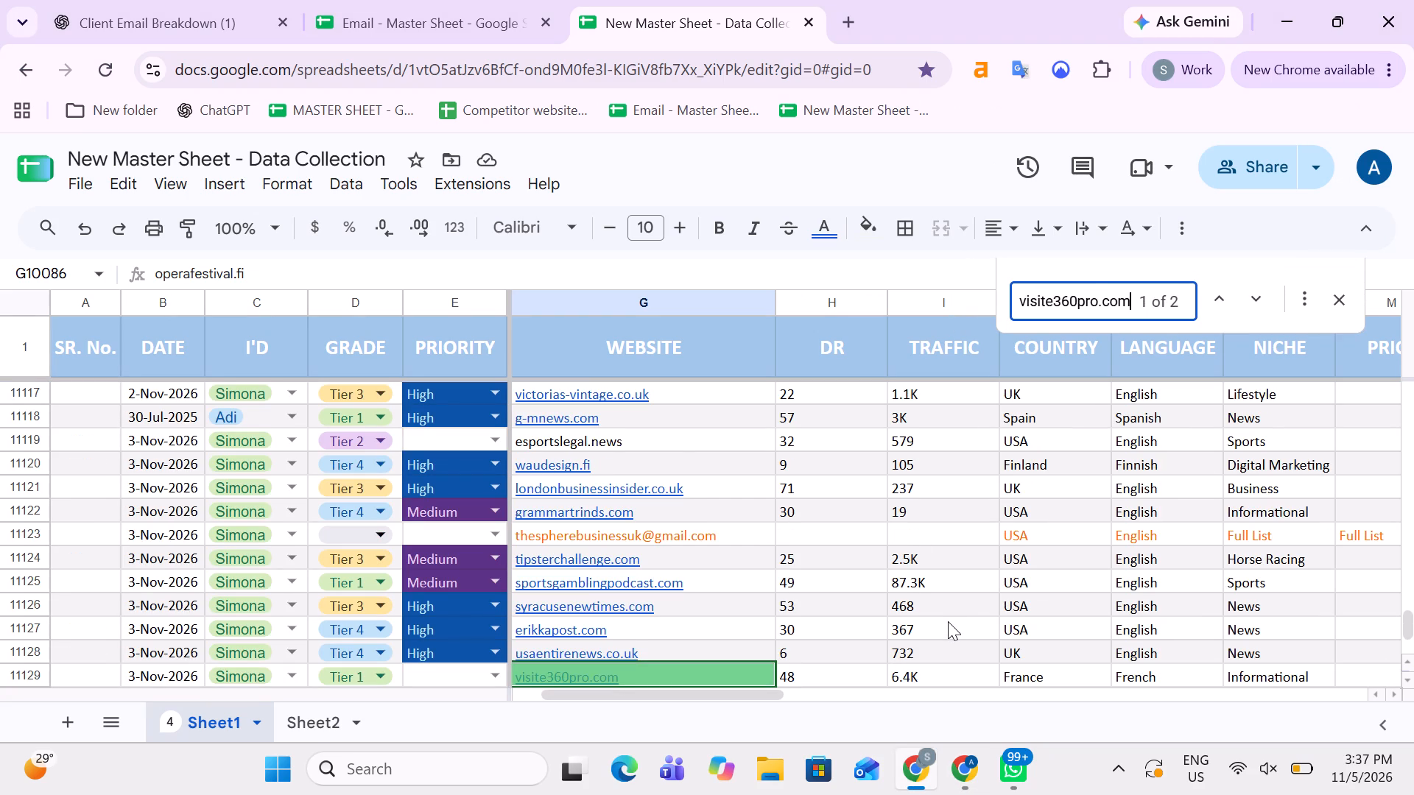
{"action": "scroll", "coordinate": [846, 590], "scroll_direction": "down", "scroll_amount": 1}
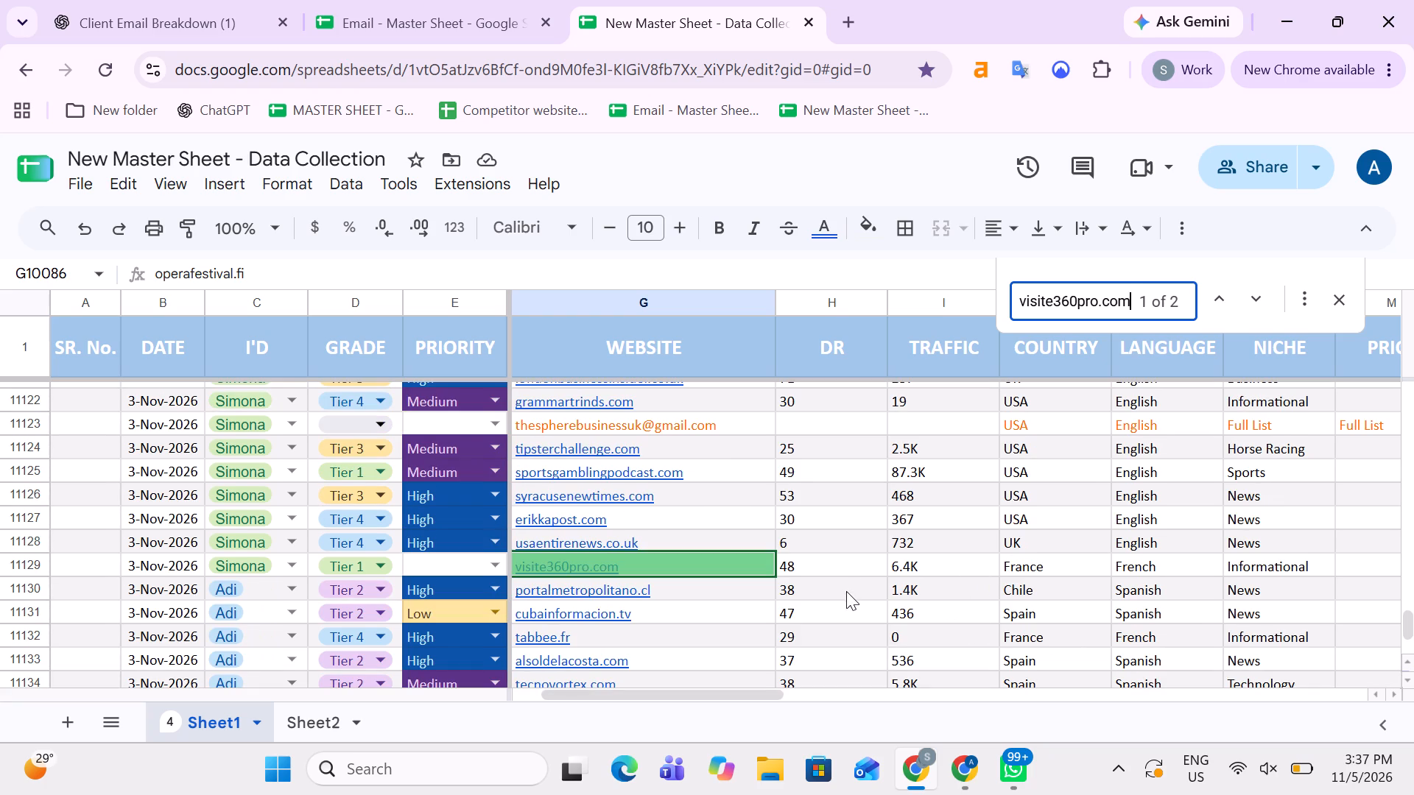
Enter NA as the CASINO PRICE in the visite360pro.com row.
{"action": "left_click", "coordinate": [822, 571]}
{"action": "key", "text": "Right"}
{"action": "key", "text": "Right"}
{"action": "key", "text": "Right"}
{"action": "key", "text": "Right"}
{"action": "key", "text": "Right"}
{"action": "key", "text": "Right"}
{"action": "key", "text": "Right"}
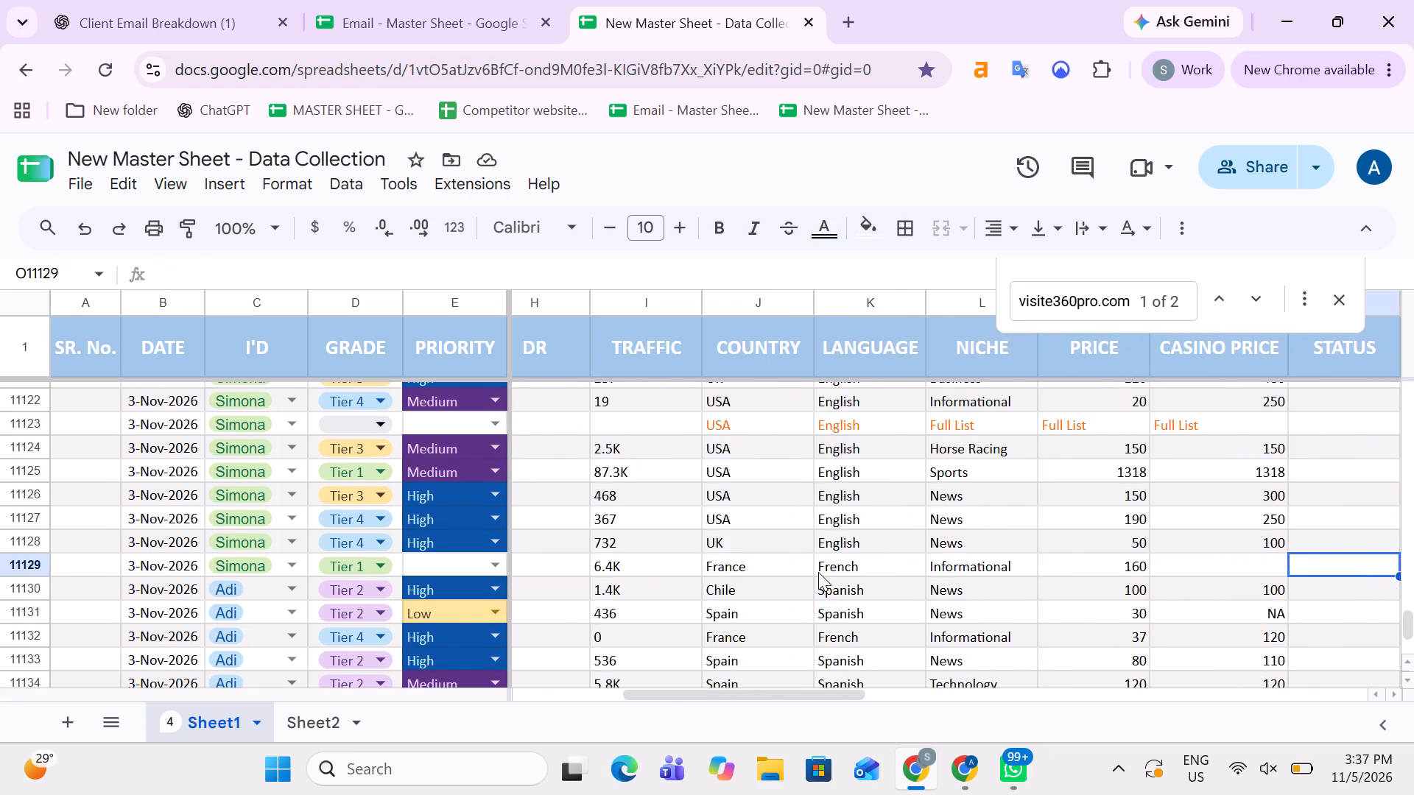
{"action": "key", "text": "Right"}
{"action": "key", "text": "Left"}
{"action": "key", "text": "Left"}
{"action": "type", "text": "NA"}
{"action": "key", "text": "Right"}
Set the LINK POLICY for visite360pro.com to No gambling.
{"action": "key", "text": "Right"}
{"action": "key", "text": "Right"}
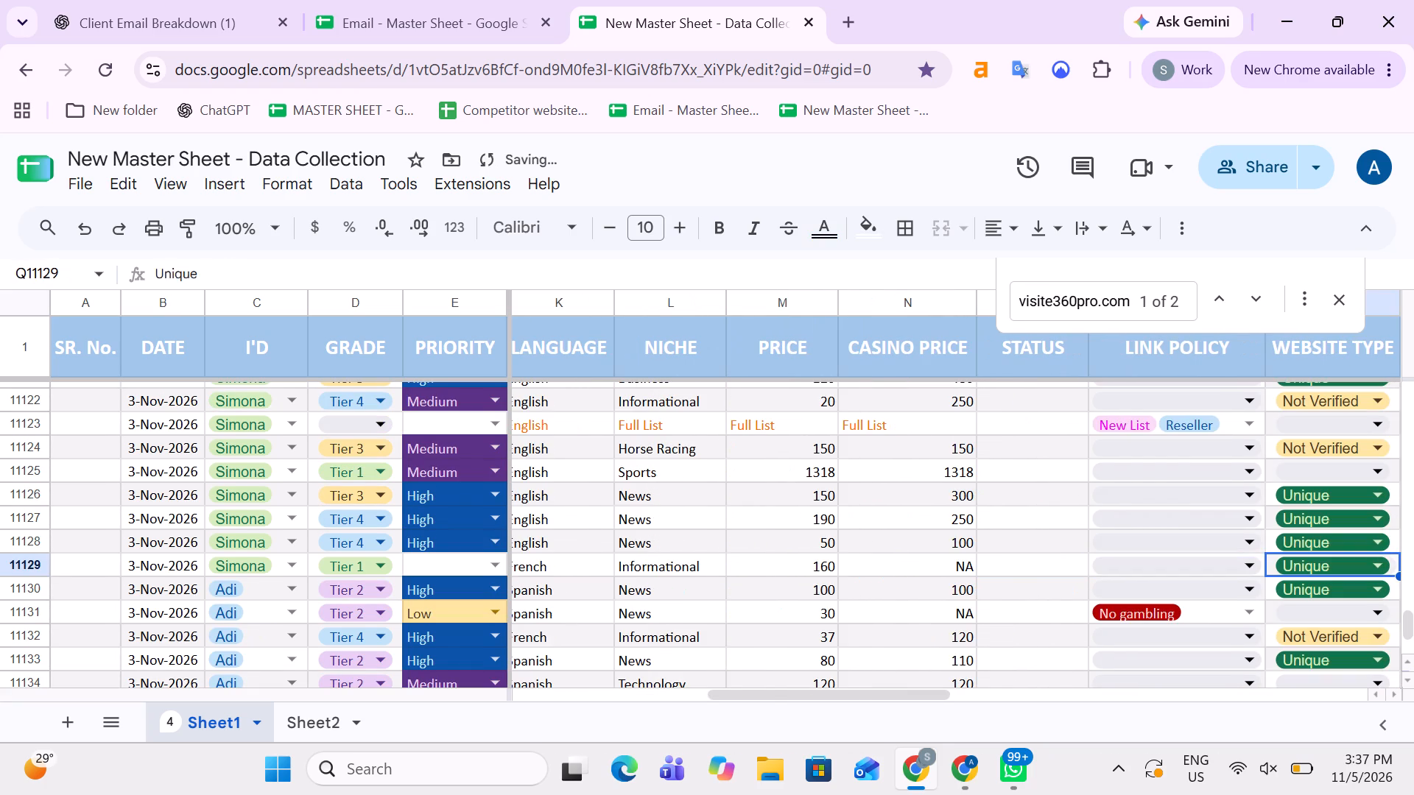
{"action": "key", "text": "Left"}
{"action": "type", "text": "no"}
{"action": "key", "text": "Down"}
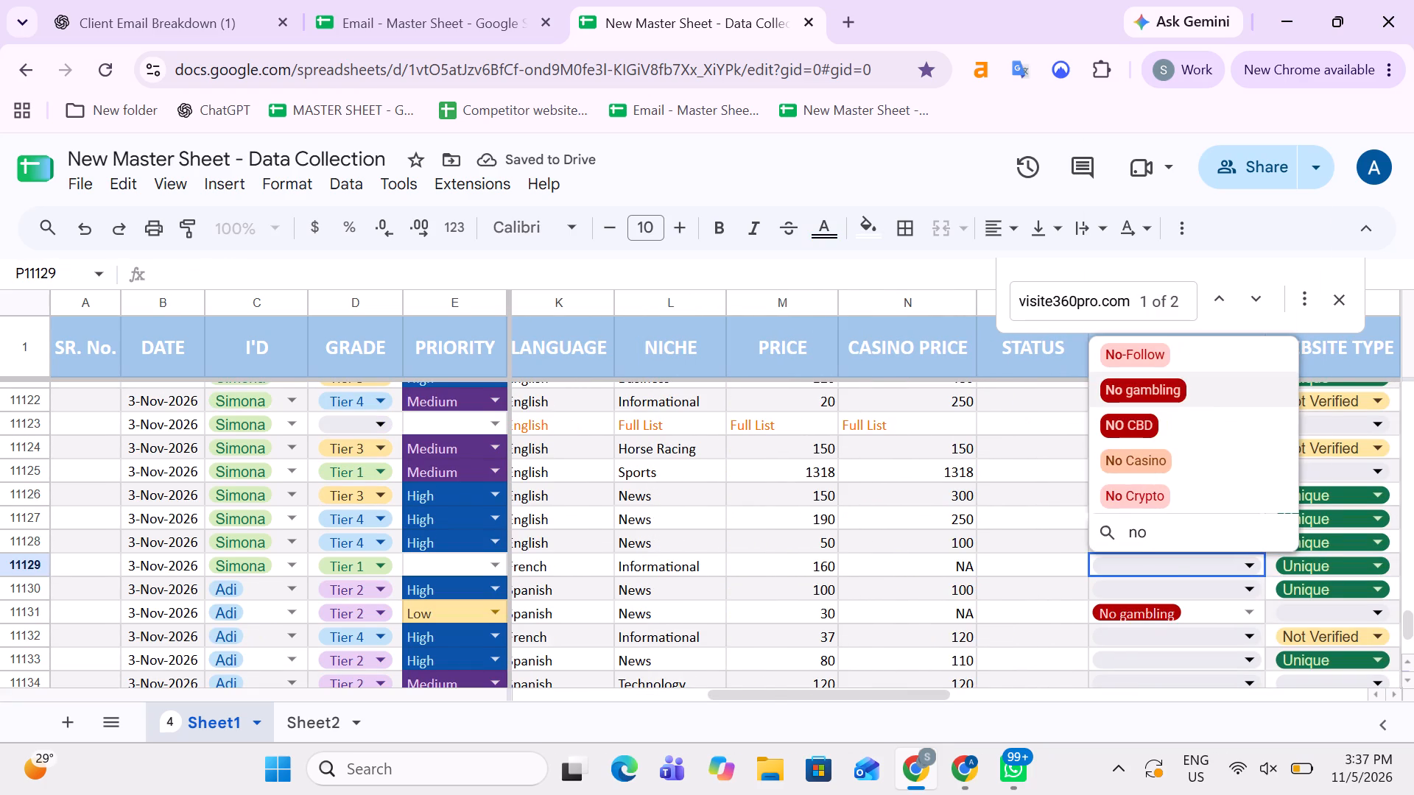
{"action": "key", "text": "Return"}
Clear the WEBSITE TYPE value in the visite360pro.com row.
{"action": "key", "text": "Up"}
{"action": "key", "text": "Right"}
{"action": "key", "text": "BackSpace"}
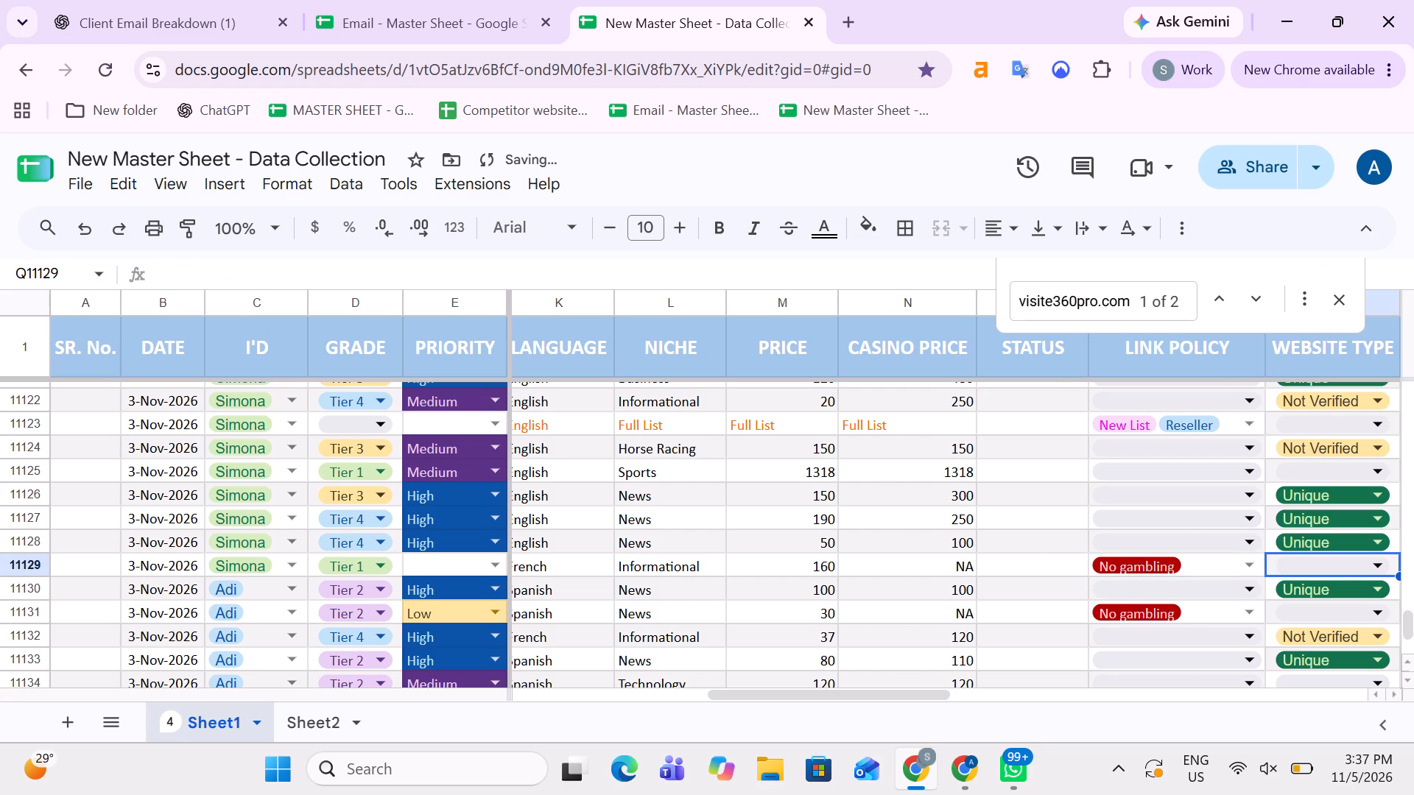
Set the PRIORITY of the visite360pro.com row to Low.
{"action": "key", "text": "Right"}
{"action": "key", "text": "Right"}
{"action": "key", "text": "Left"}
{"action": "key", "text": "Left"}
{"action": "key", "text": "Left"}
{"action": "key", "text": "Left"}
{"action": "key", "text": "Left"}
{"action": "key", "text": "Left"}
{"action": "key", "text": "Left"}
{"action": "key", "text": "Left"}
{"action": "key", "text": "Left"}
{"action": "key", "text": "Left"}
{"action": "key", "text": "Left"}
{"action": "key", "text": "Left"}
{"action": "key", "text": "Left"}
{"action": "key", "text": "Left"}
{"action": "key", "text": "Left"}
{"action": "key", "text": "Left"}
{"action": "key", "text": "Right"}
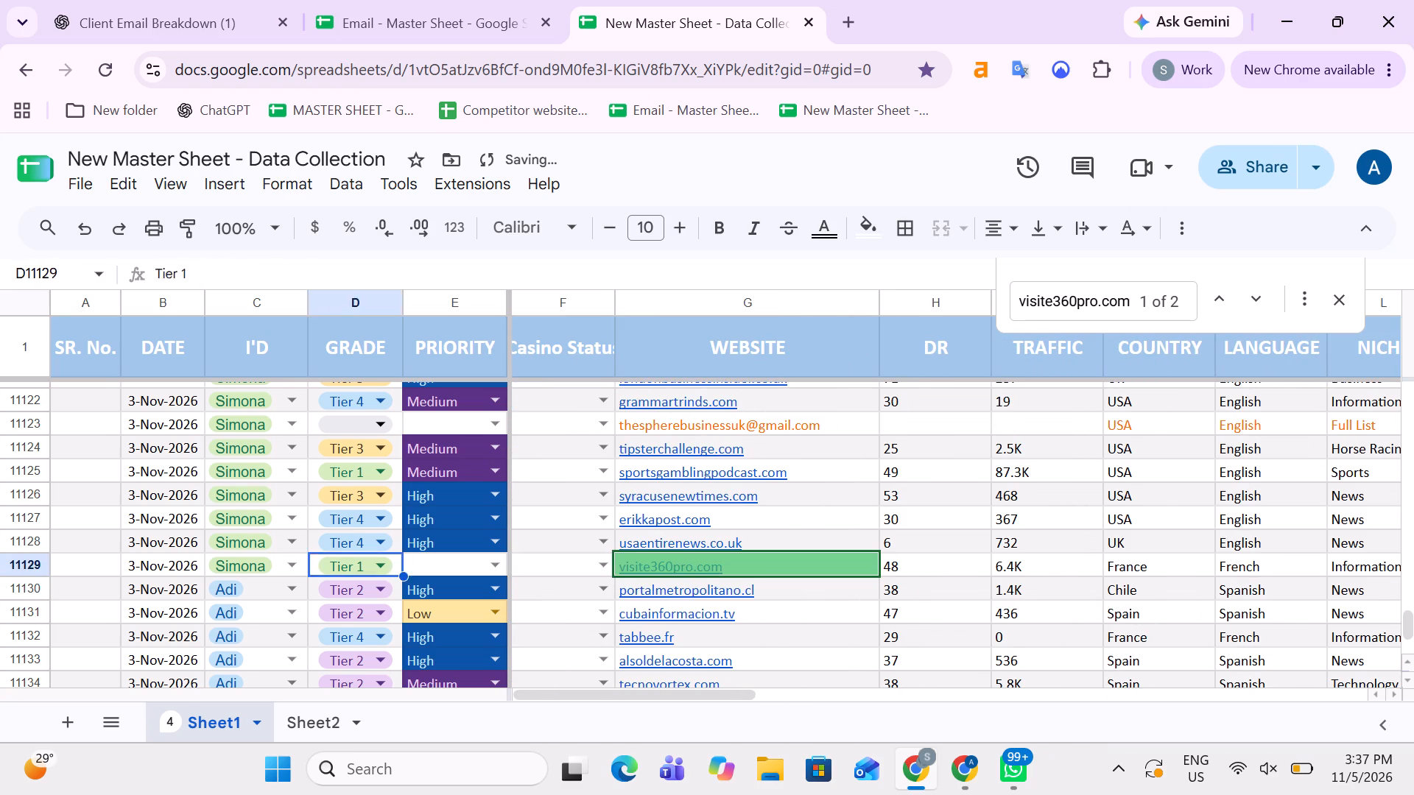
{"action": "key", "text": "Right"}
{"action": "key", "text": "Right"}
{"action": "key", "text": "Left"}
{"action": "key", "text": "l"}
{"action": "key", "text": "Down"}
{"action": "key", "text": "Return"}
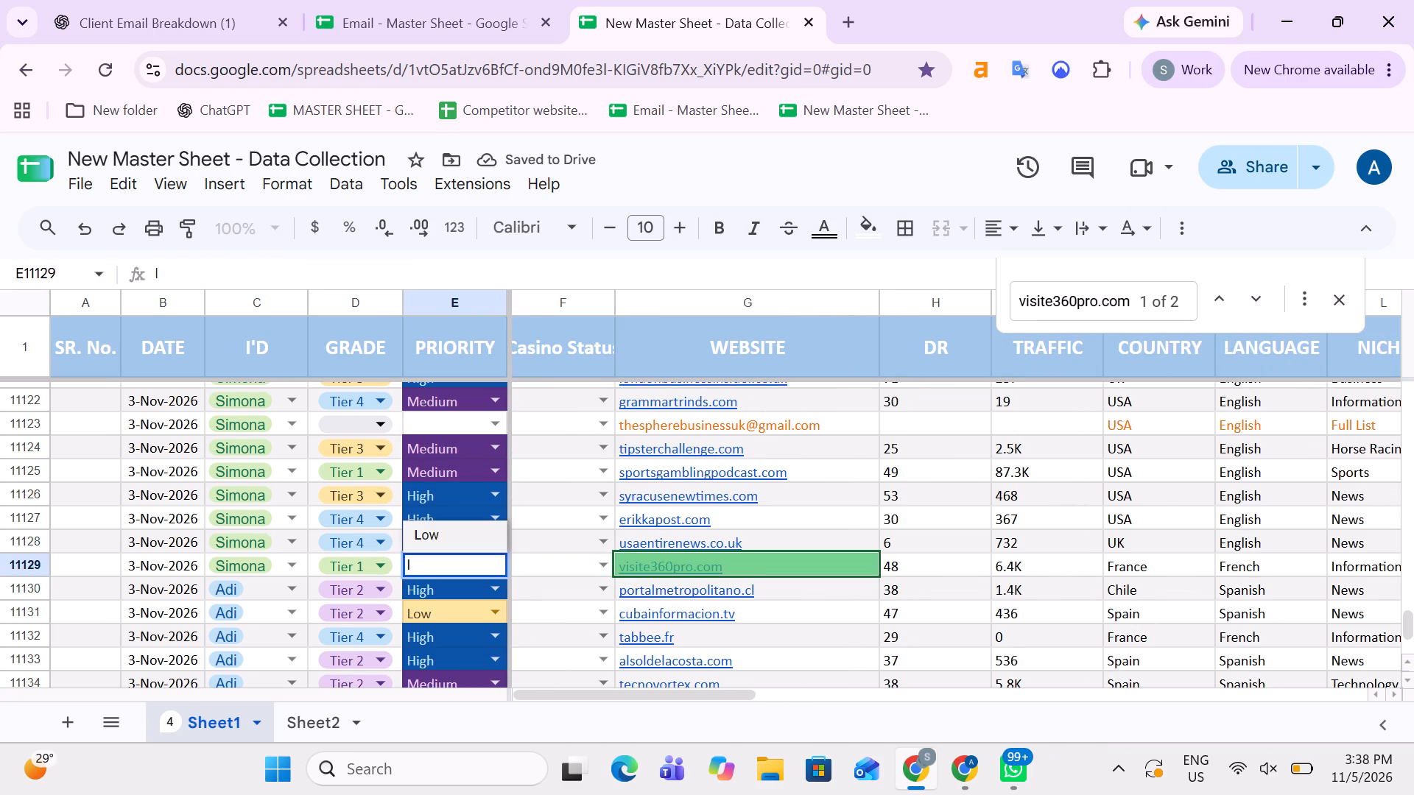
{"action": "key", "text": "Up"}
Go along the visite360pro.com row to check its columns up to CONTACT DETAILS, and close the search.
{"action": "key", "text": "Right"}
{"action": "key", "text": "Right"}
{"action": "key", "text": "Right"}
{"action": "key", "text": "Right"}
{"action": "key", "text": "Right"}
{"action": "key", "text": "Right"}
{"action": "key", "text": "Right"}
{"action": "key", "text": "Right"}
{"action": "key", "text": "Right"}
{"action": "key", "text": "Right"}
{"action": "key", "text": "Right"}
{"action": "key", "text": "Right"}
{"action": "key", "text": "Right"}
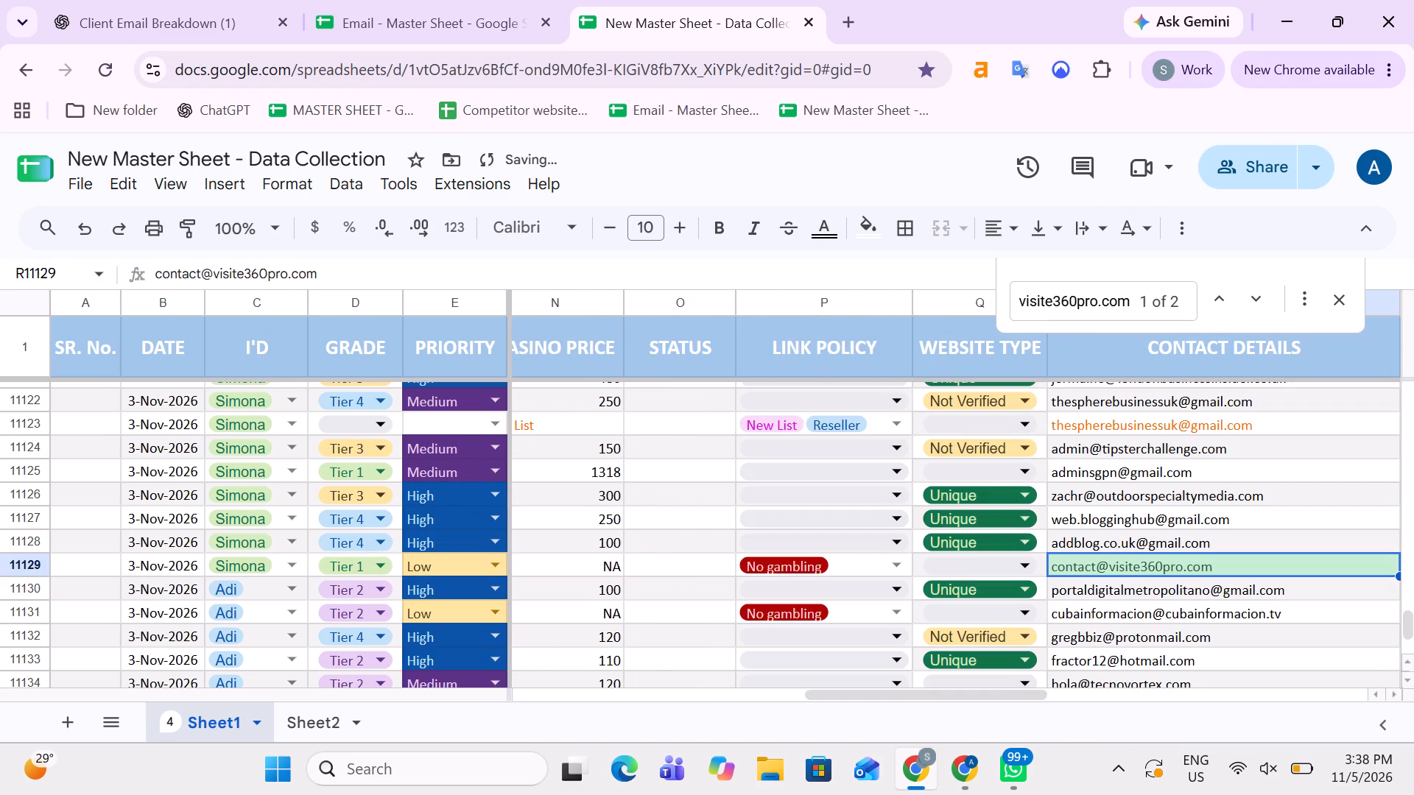
{"action": "left_click", "coordinate": [1343, 299]}
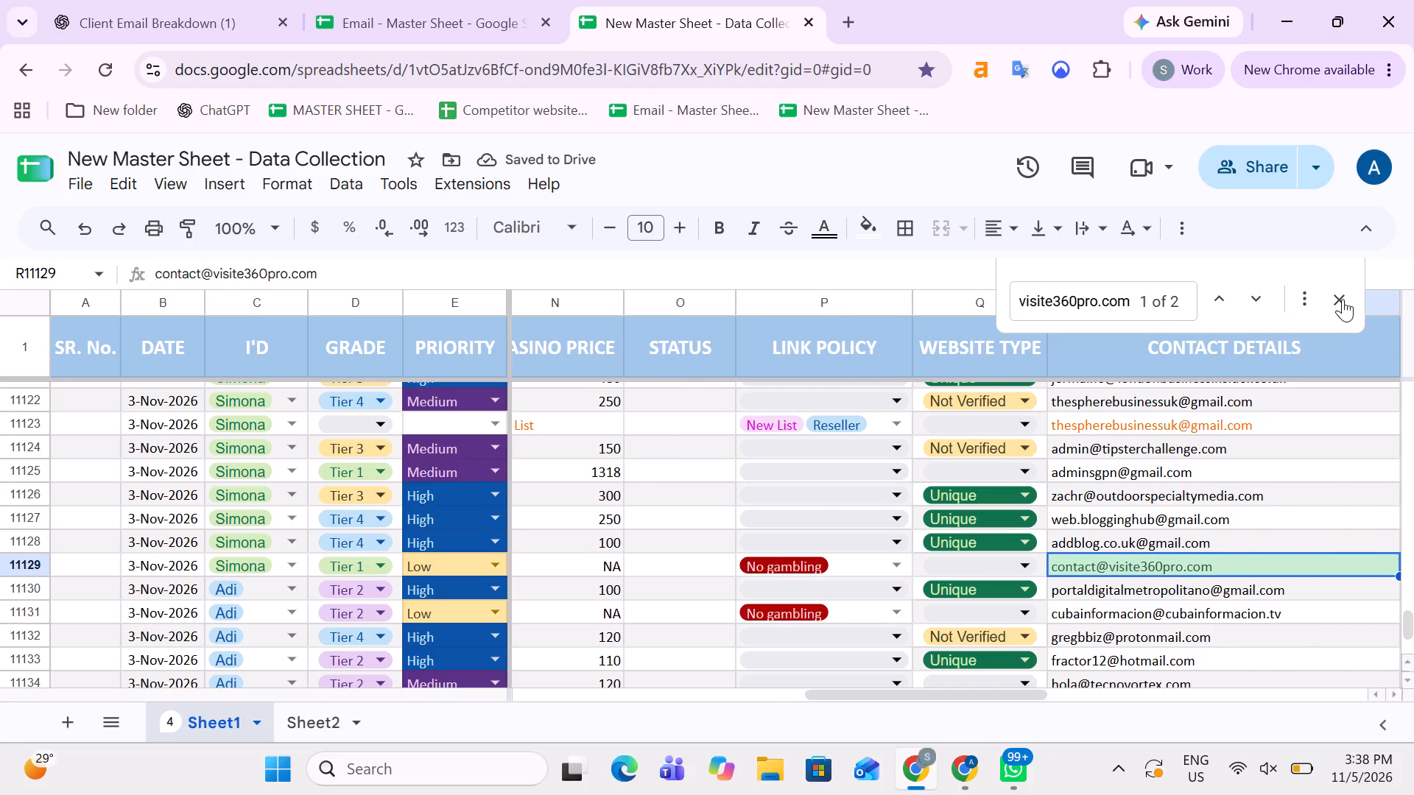
{"action": "key", "text": "alt+Tab"}
{"action": "scroll", "coordinate": [963, 378], "scroll_direction": "down", "scroll_amount": 3}
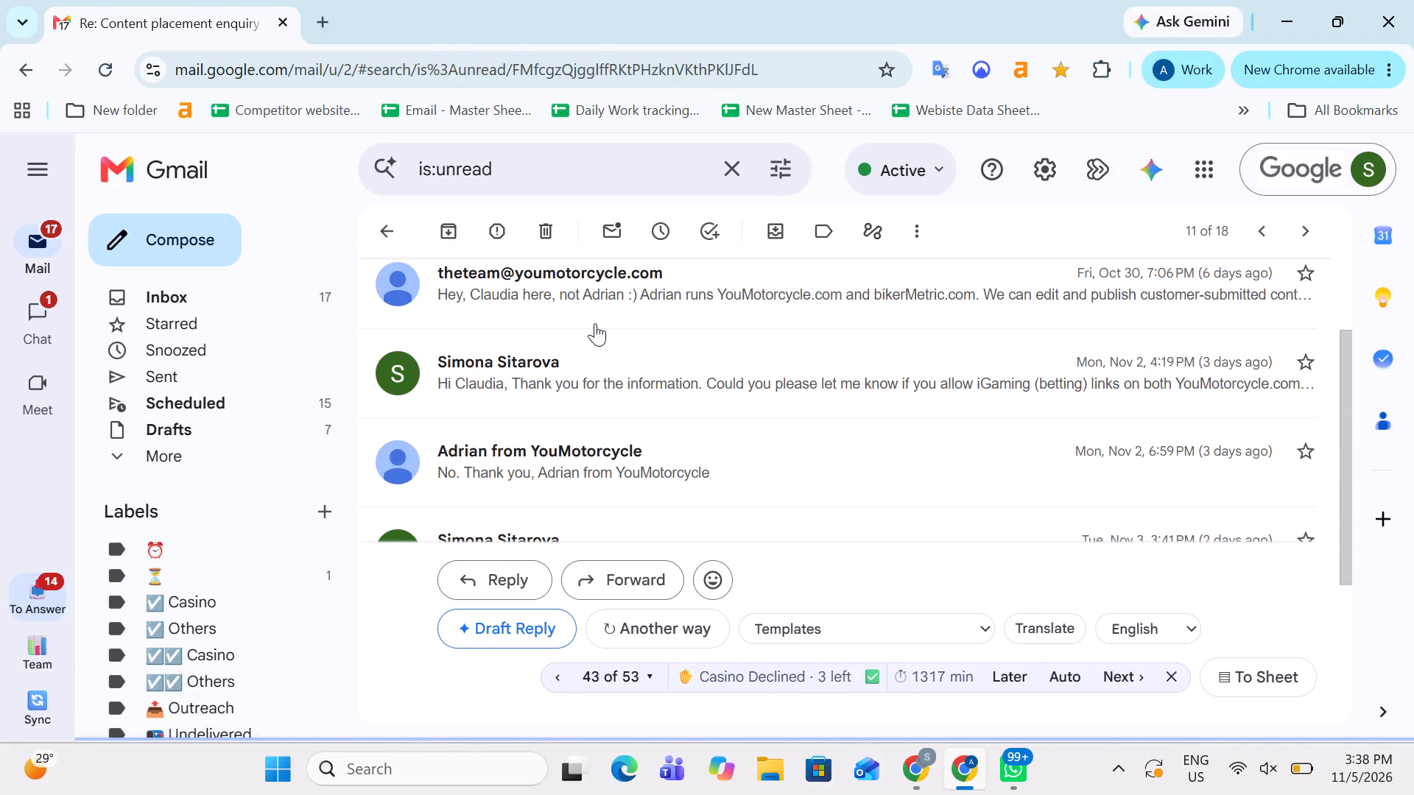
{"action": "scroll", "coordinate": [579, 474], "scroll_direction": "down", "scroll_amount": 1}
{"action": "scroll", "coordinate": [694, 402], "scroll_direction": "down", "scroll_amount": 1}
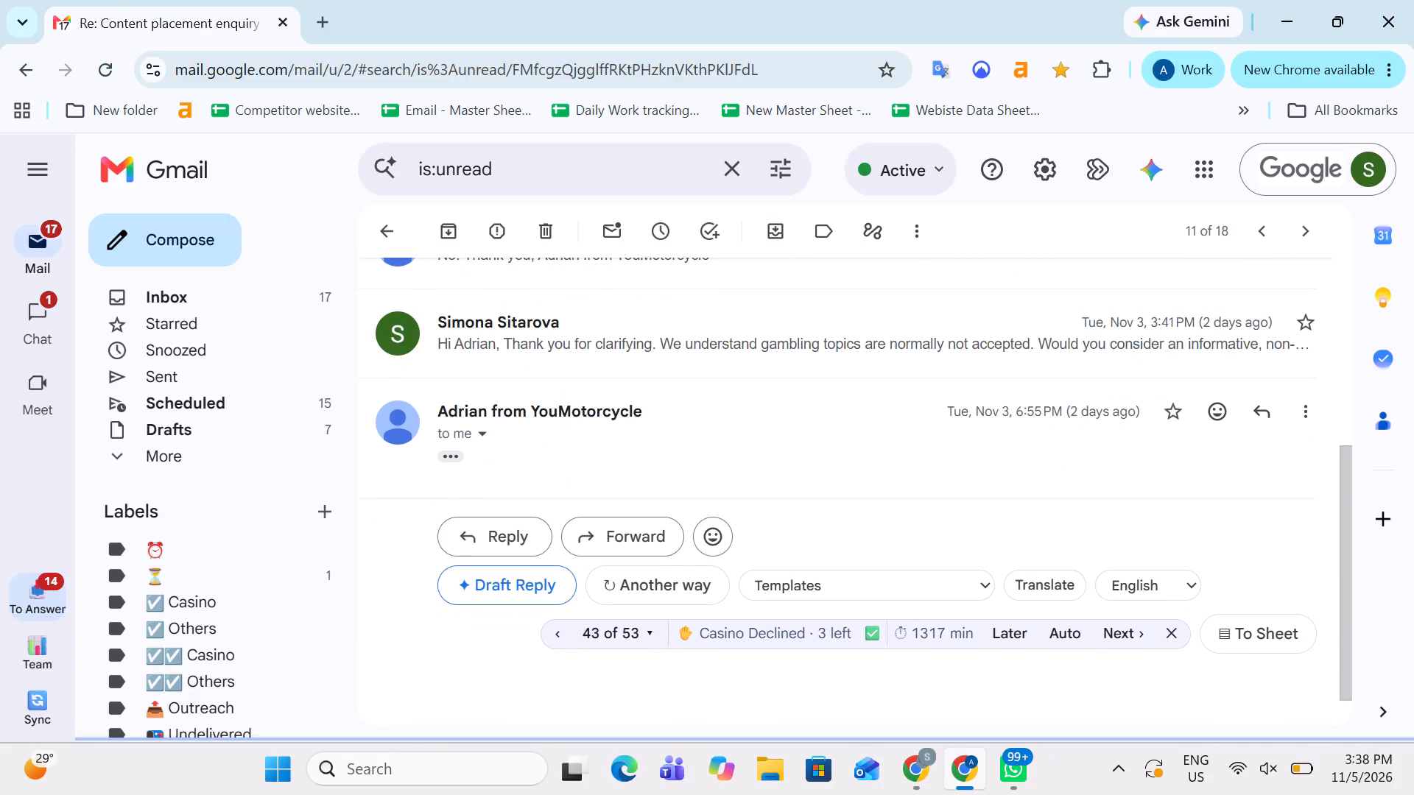
{"action": "left_click", "coordinate": [656, 354]}
{"action": "scroll", "coordinate": [686, 396], "scroll_direction": "down", "scroll_amount": 2}
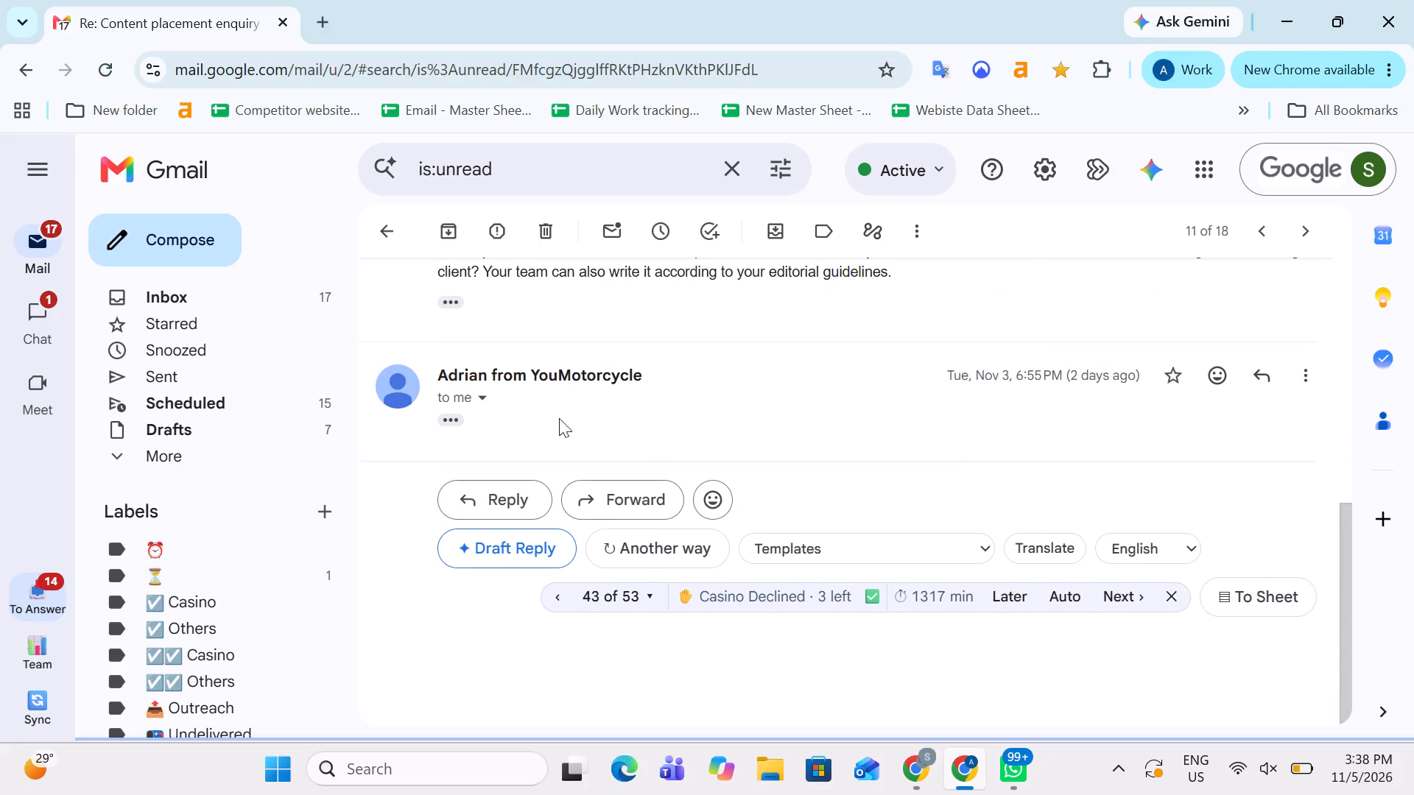
{"action": "left_click", "coordinate": [440, 423]}
{"action": "scroll", "coordinate": [504, 420], "scroll_direction": "down", "scroll_amount": 2}
{"action": "scroll", "coordinate": [510, 424], "scroll_direction": "up", "scroll_amount": 4}
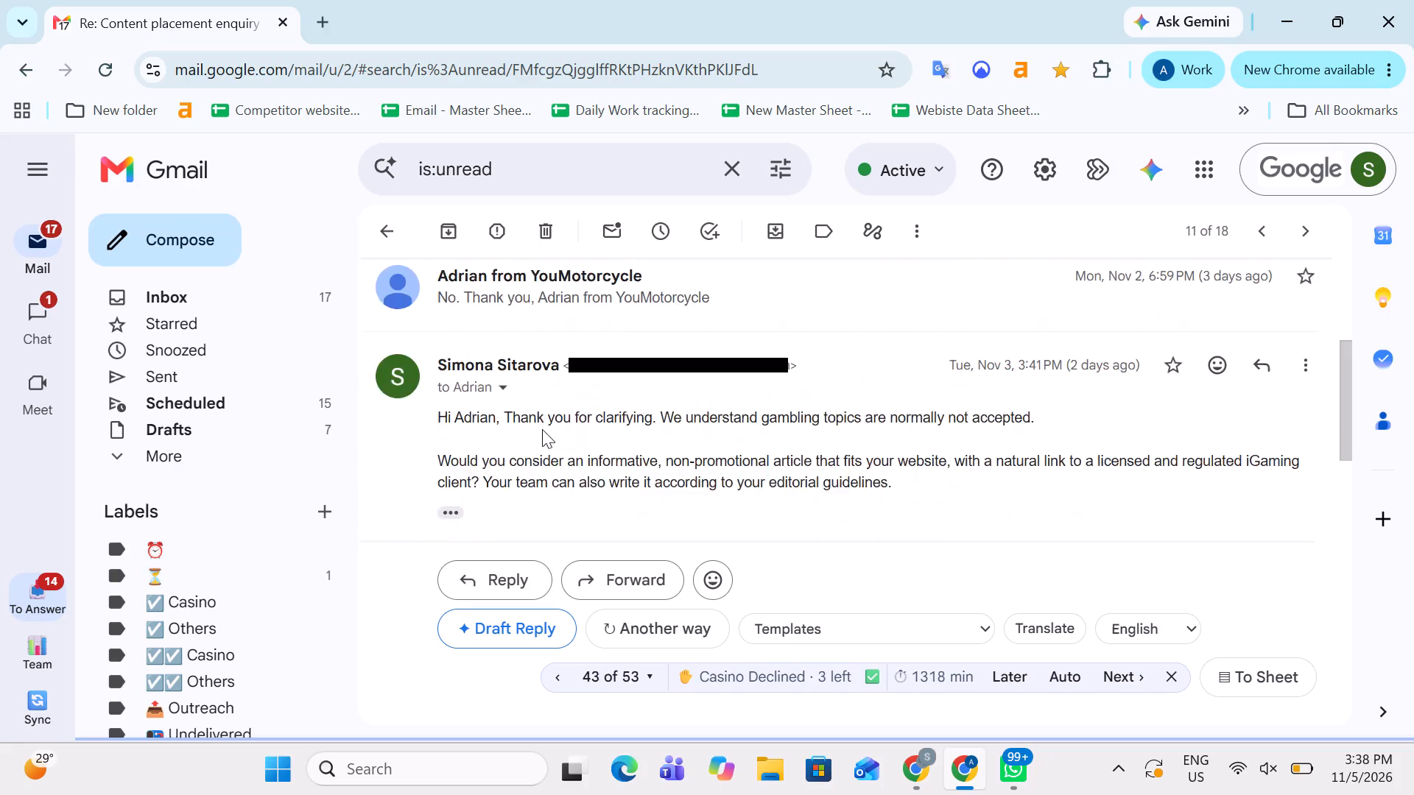
Copy youmotorcycle.com from the thread subject, switch to the New Master Sheet and search it for that domain.
{"action": "scroll", "coordinate": [556, 440], "scroll_direction": "up", "scroll_amount": 7}
{"action": "left_click", "coordinate": [877, 303]}
{"action": "left_click_drag", "start_coordinate": [877, 303], "coordinate": [973, 298]}
{"action": "key", "text": "ctrl+c"}
{"action": "key", "text": "ctrl+c"}
{"action": "key", "text": "alt+Tab"}
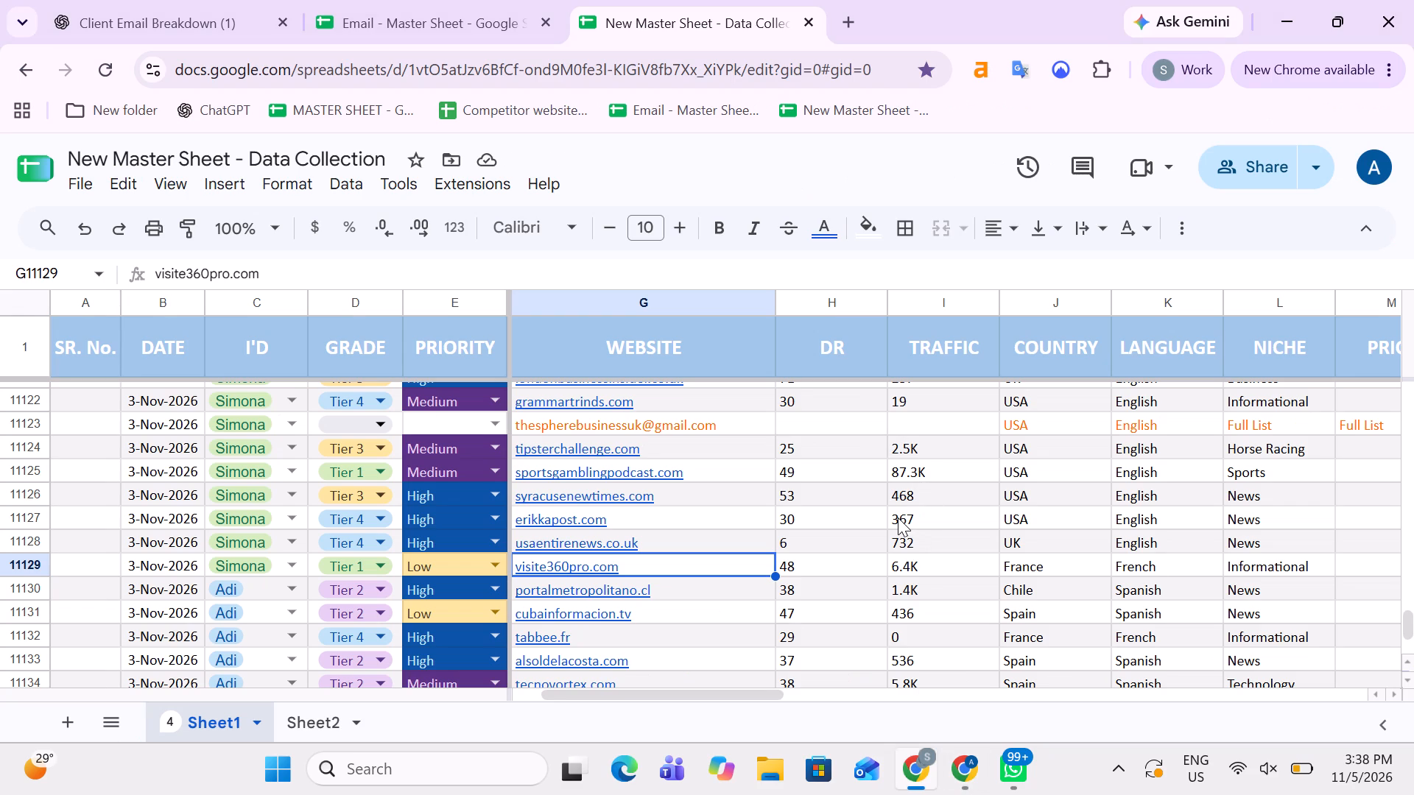
{"action": "key", "text": "ctrl+f"}
{"action": "key", "text": "ctrl+v"}
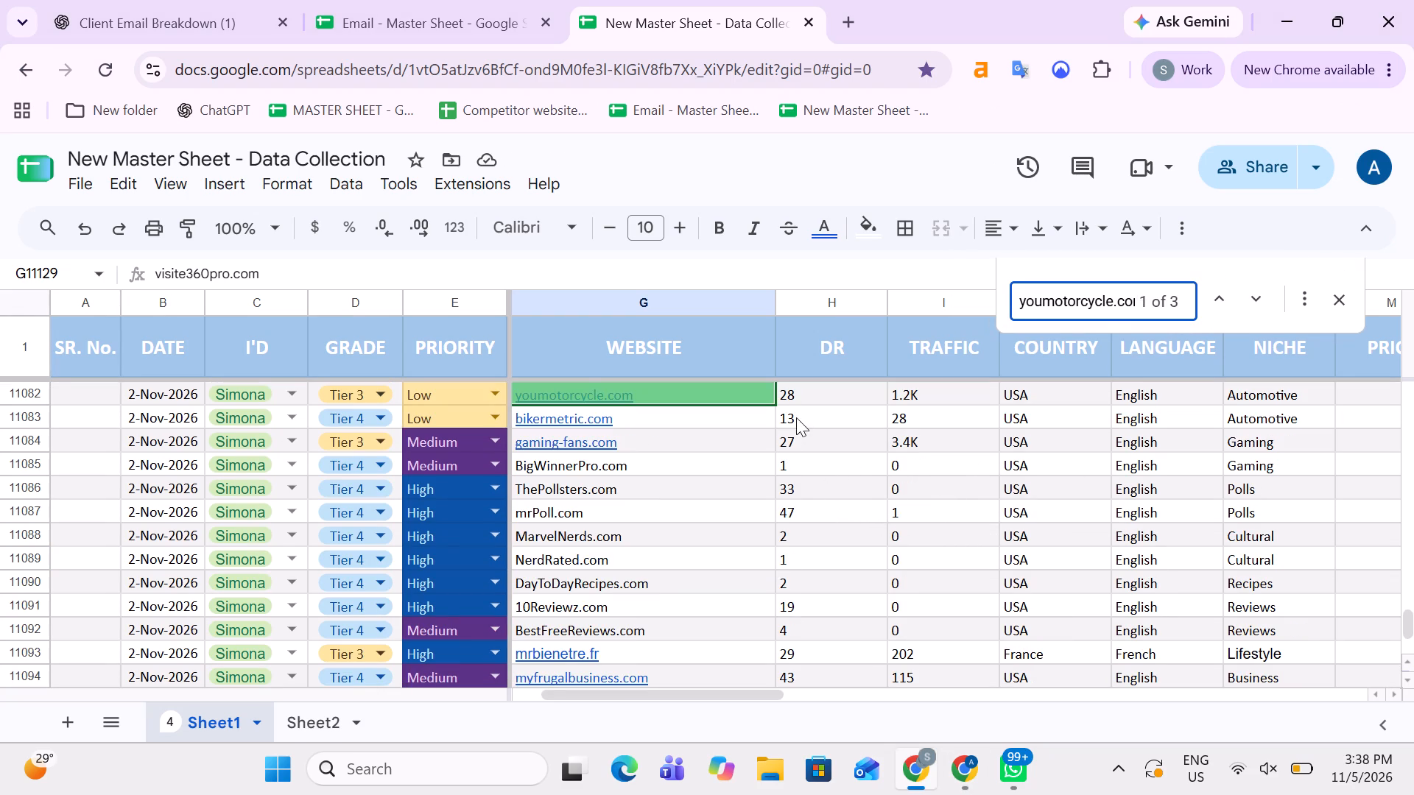
Go along the youmotorcycle.com row to check its columns from DR to FILE VERSION, including casino price and link policy.
{"action": "left_click", "coordinate": [820, 400]}
{"action": "key", "text": "Right"}
{"action": "key", "text": "Right"}
{"action": "key", "text": "Right"}
{"action": "key", "text": "Right"}
{"action": "key", "text": "Right"}
{"action": "key", "text": "Right"}
{"action": "key", "text": "Right"}
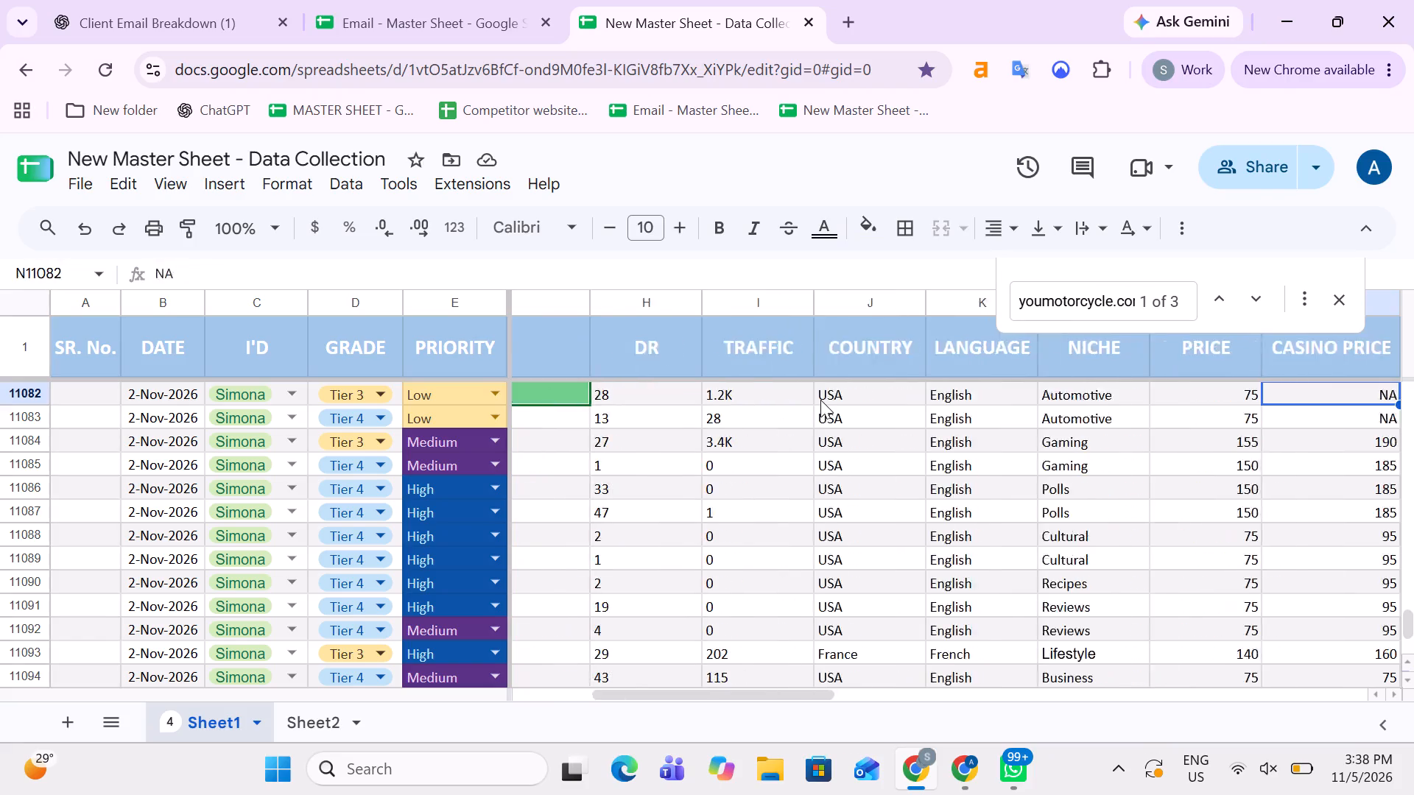
{"action": "key", "text": "Right"}
{"action": "key", "text": "Right"}
{"action": "key", "text": "Right"}
{"action": "key", "text": "Right"}
{"action": "key", "text": "Left"}
{"action": "key", "text": "Left"}
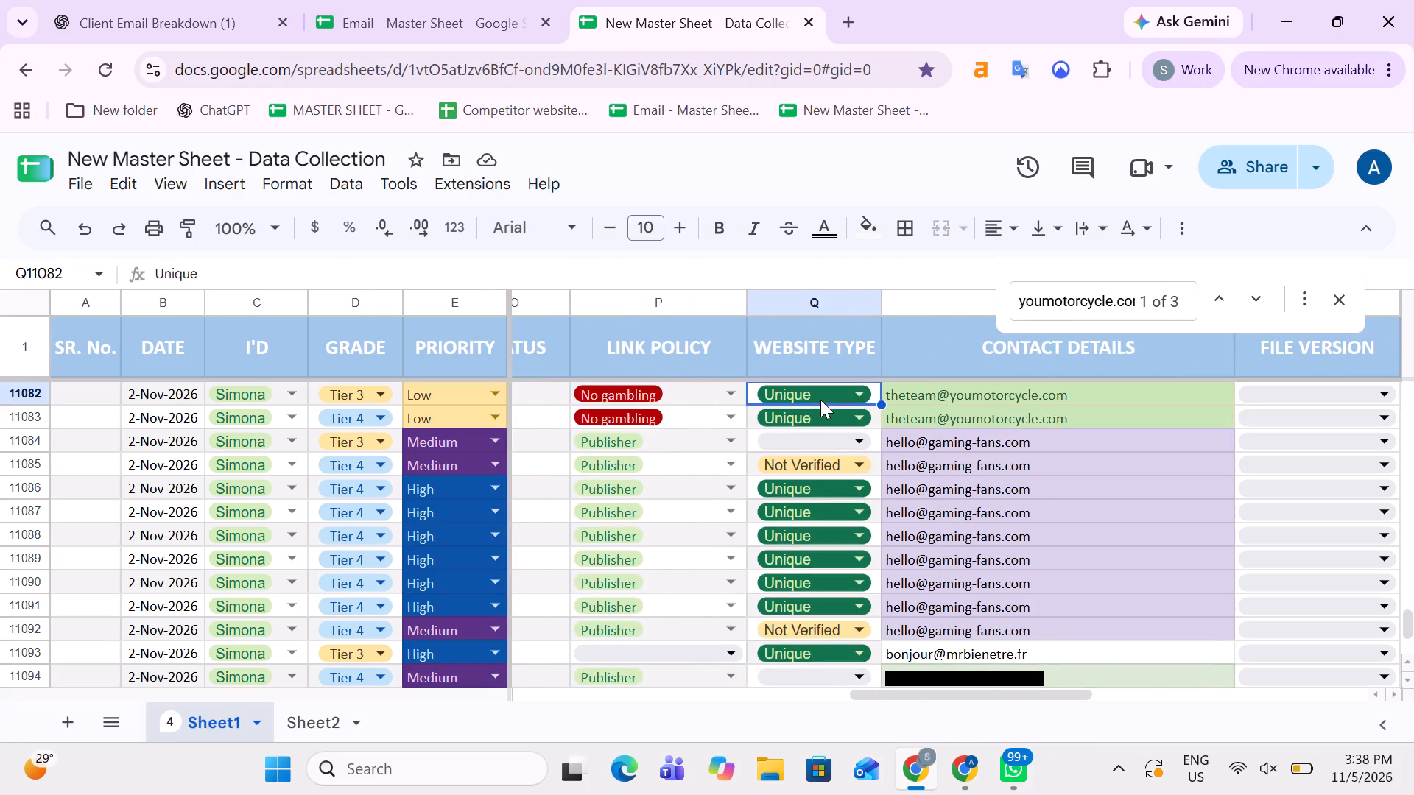
Step through the remaining youmotorcycle.com matches in the sheet and close the search.
{"action": "left_click", "coordinate": [1253, 300]}
{"action": "left_click", "coordinate": [1253, 300]}
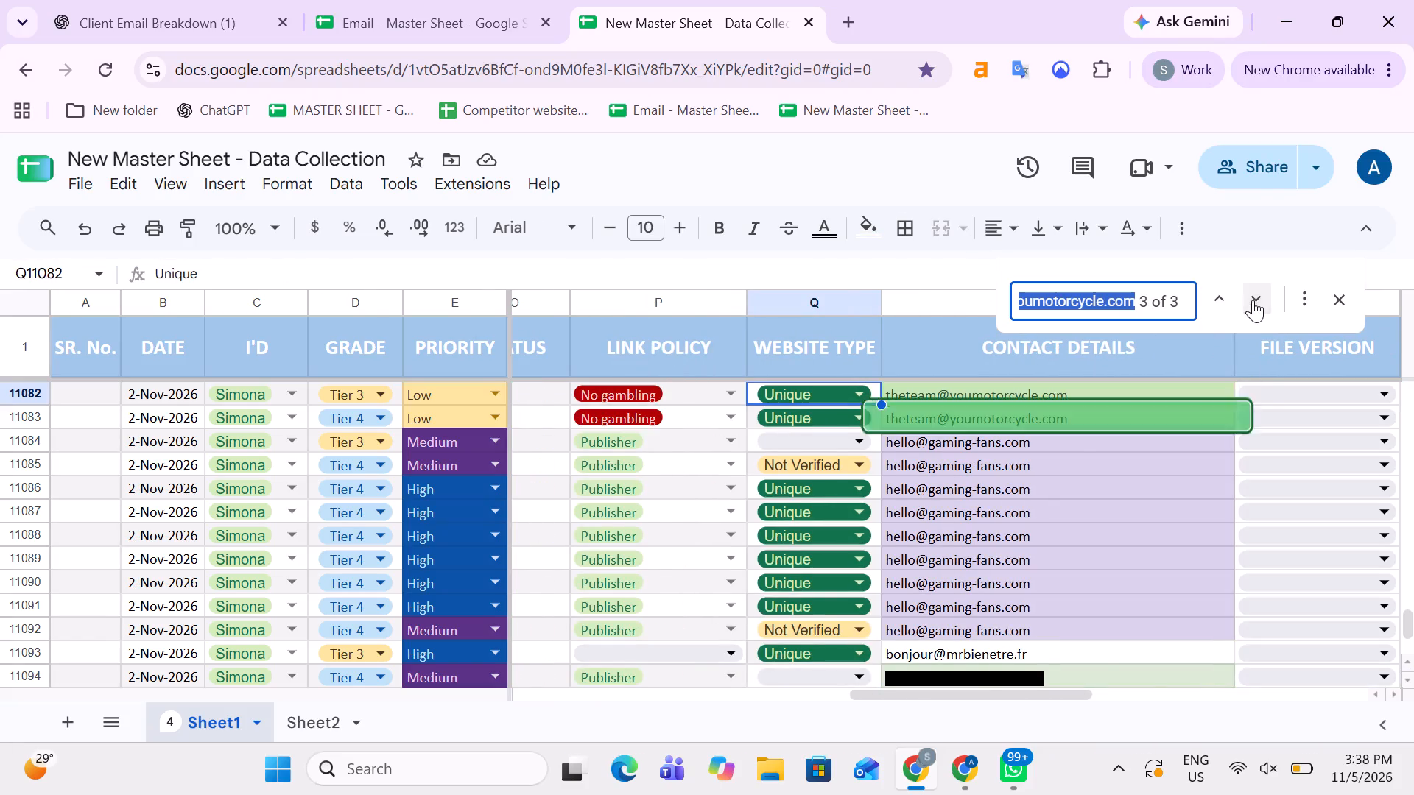
{"action": "left_click", "coordinate": [1343, 296]}
{"action": "key", "text": "alt+Tab"}
{"action": "scroll", "coordinate": [767, 411], "scroll_direction": "down", "scroll_amount": 3}
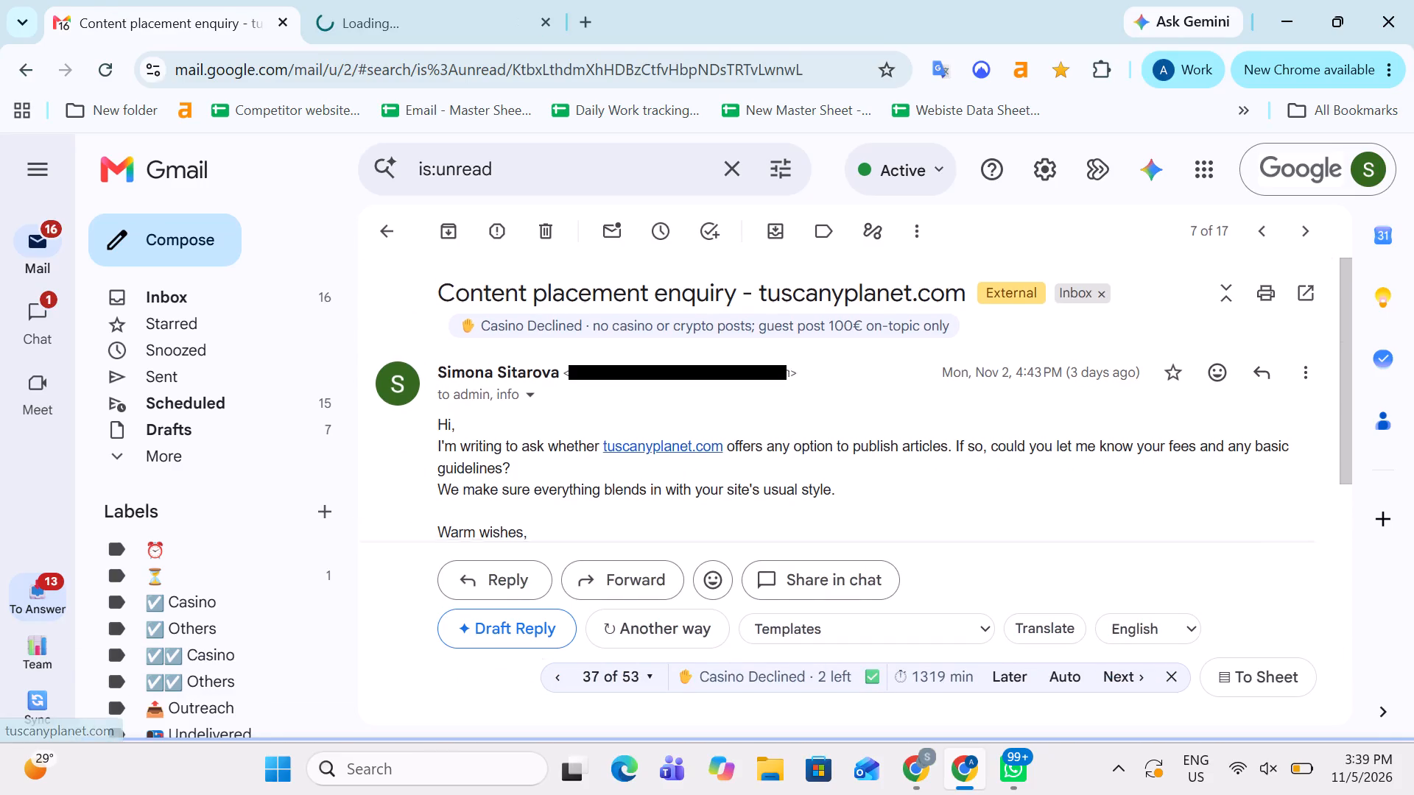
Generate a draft reply to the Tuscany Planet message about guest posts and reread their message.
{"action": "scroll", "coordinate": [693, 496], "scroll_direction": "down", "scroll_amount": 2}
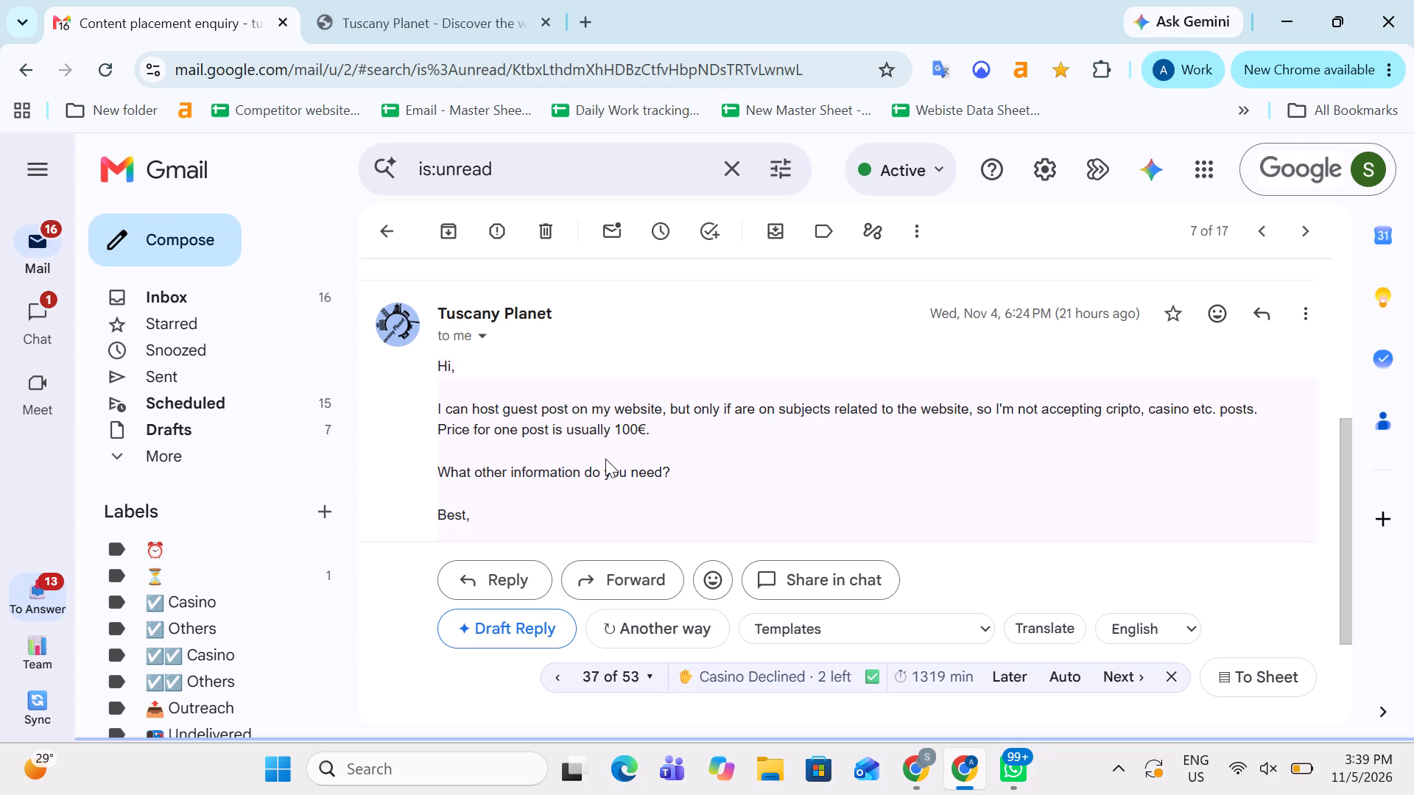
{"action": "left_click", "coordinate": [497, 633]}
{"action": "scroll", "coordinate": [801, 458], "scroll_direction": "up", "scroll_amount": 2}
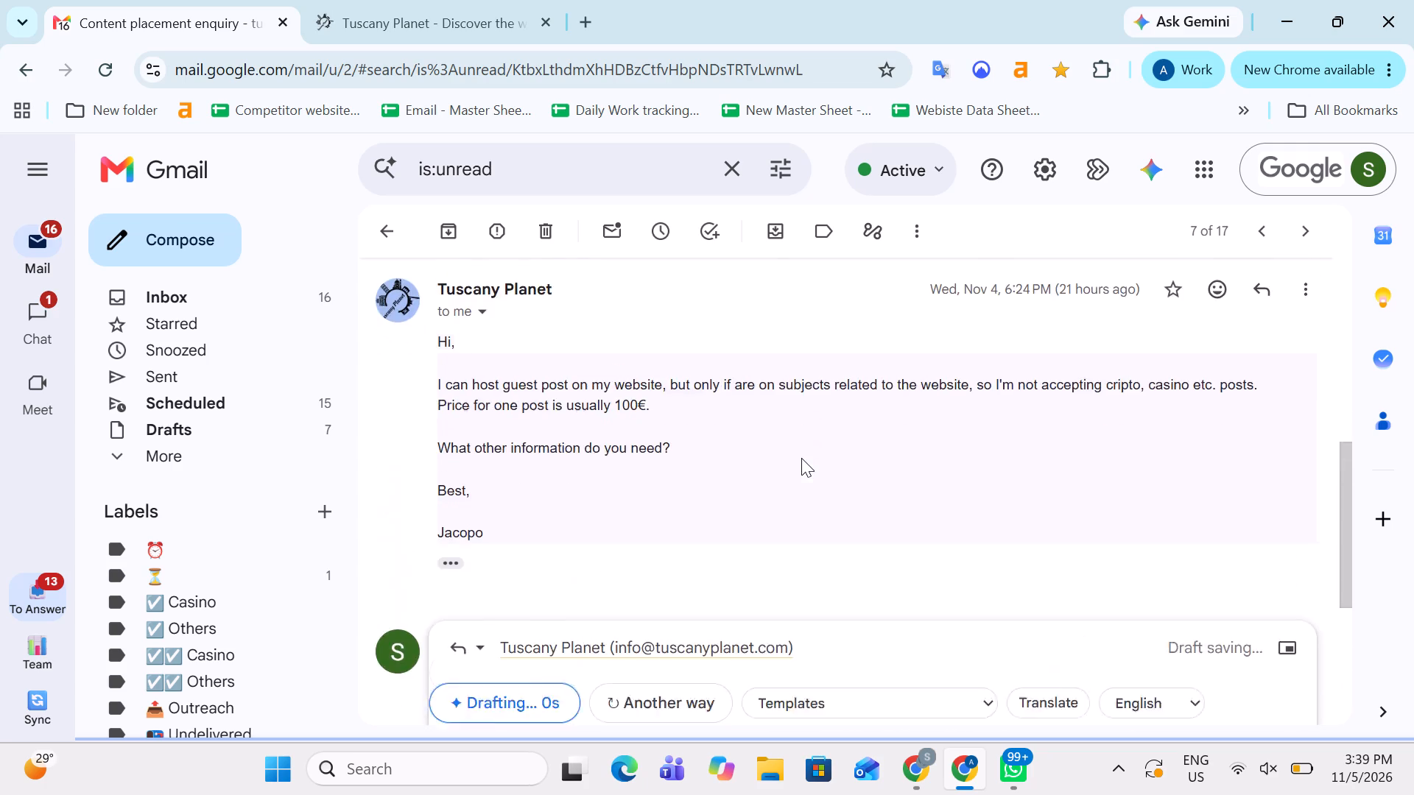
{"action": "scroll", "coordinate": [801, 458], "scroll_direction": "up", "scroll_amount": 1}
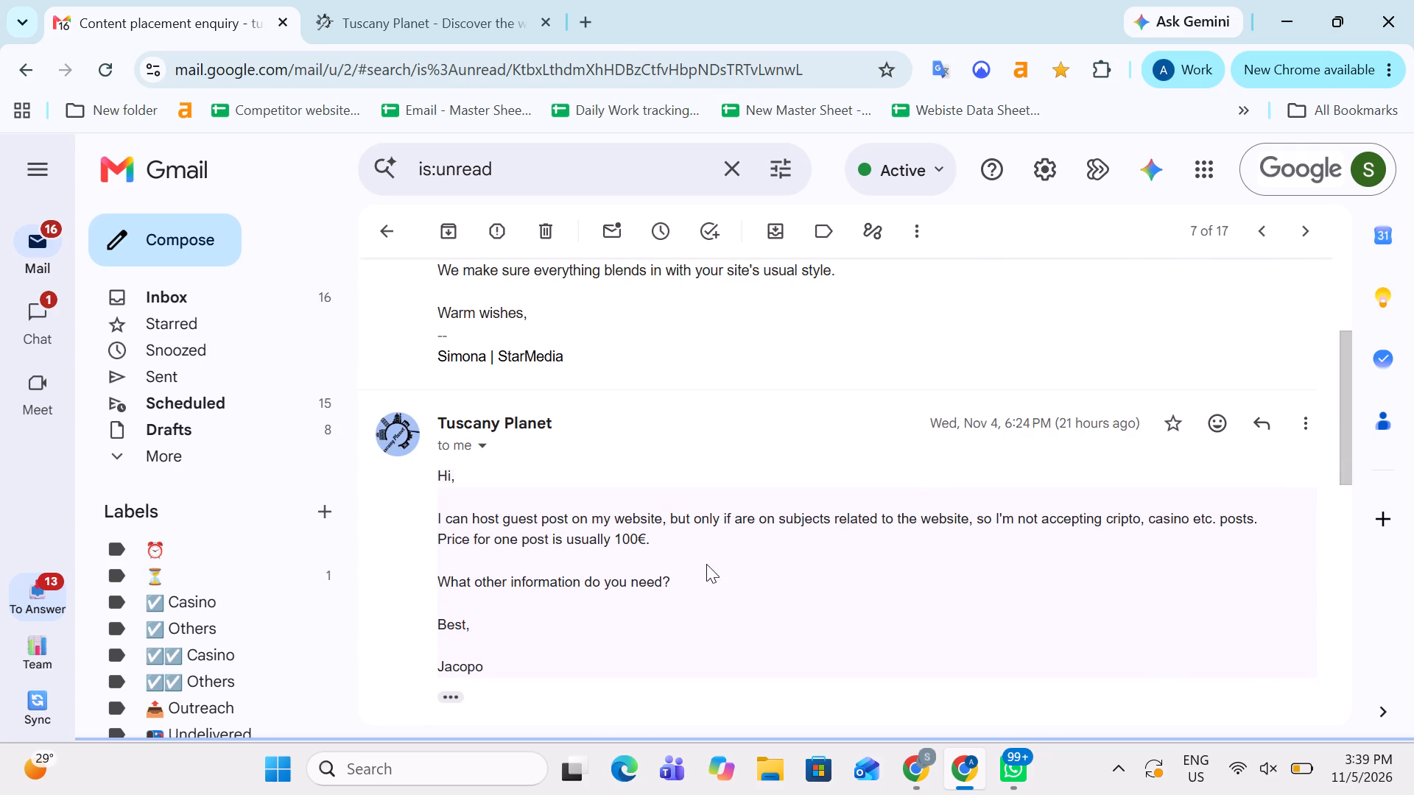
{"action": "scroll", "coordinate": [639, 563], "scroll_direction": "down", "scroll_amount": 1}
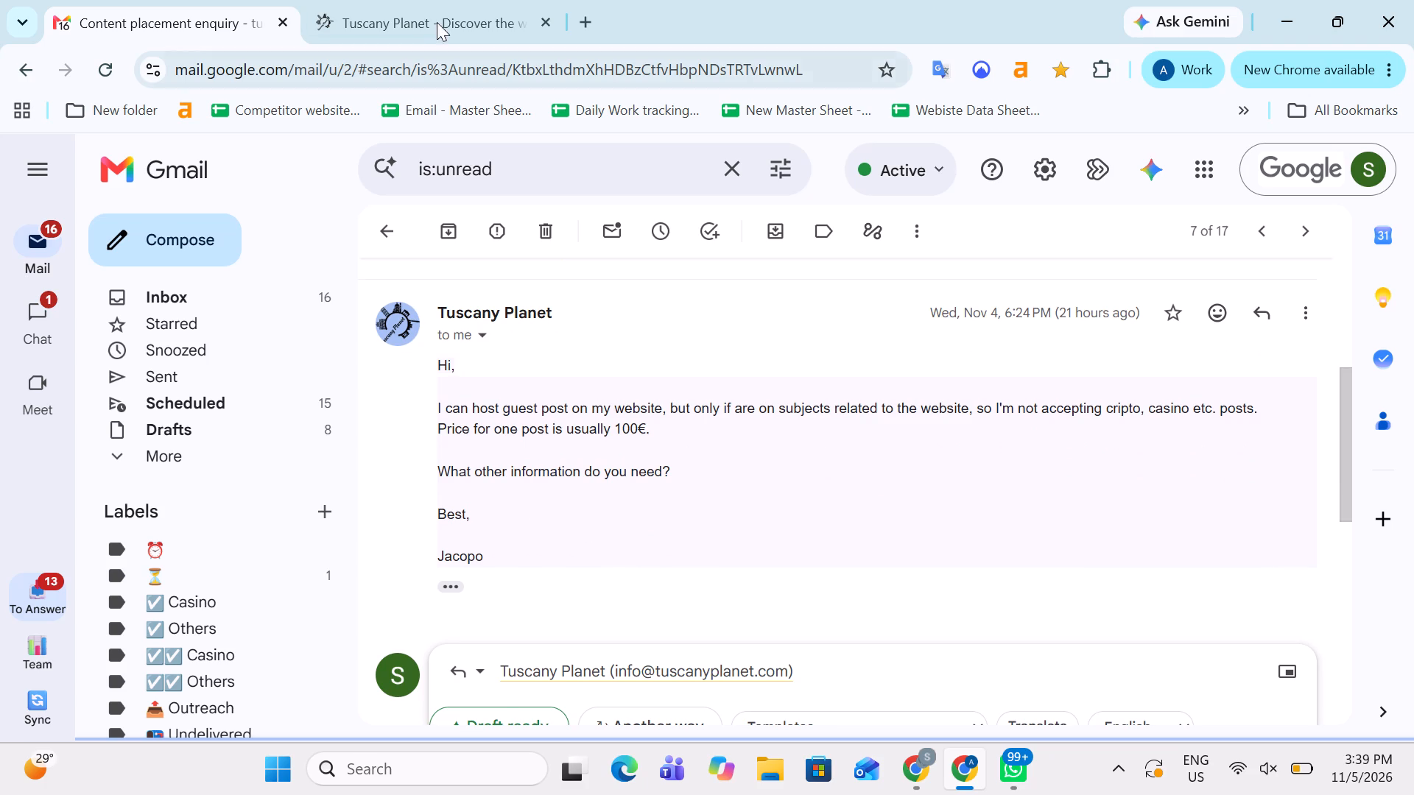
Copy the domain tuscanyplanet.com from the site's address and enter it as the WEBSITE in row 11199 of the New Master Sheet.
{"action": "left_click", "coordinate": [424, 0]}
{"action": "left_click", "coordinate": [300, 63]}
{"action": "left_click_drag", "start_coordinate": [300, 63], "coordinate": [301, 74]}
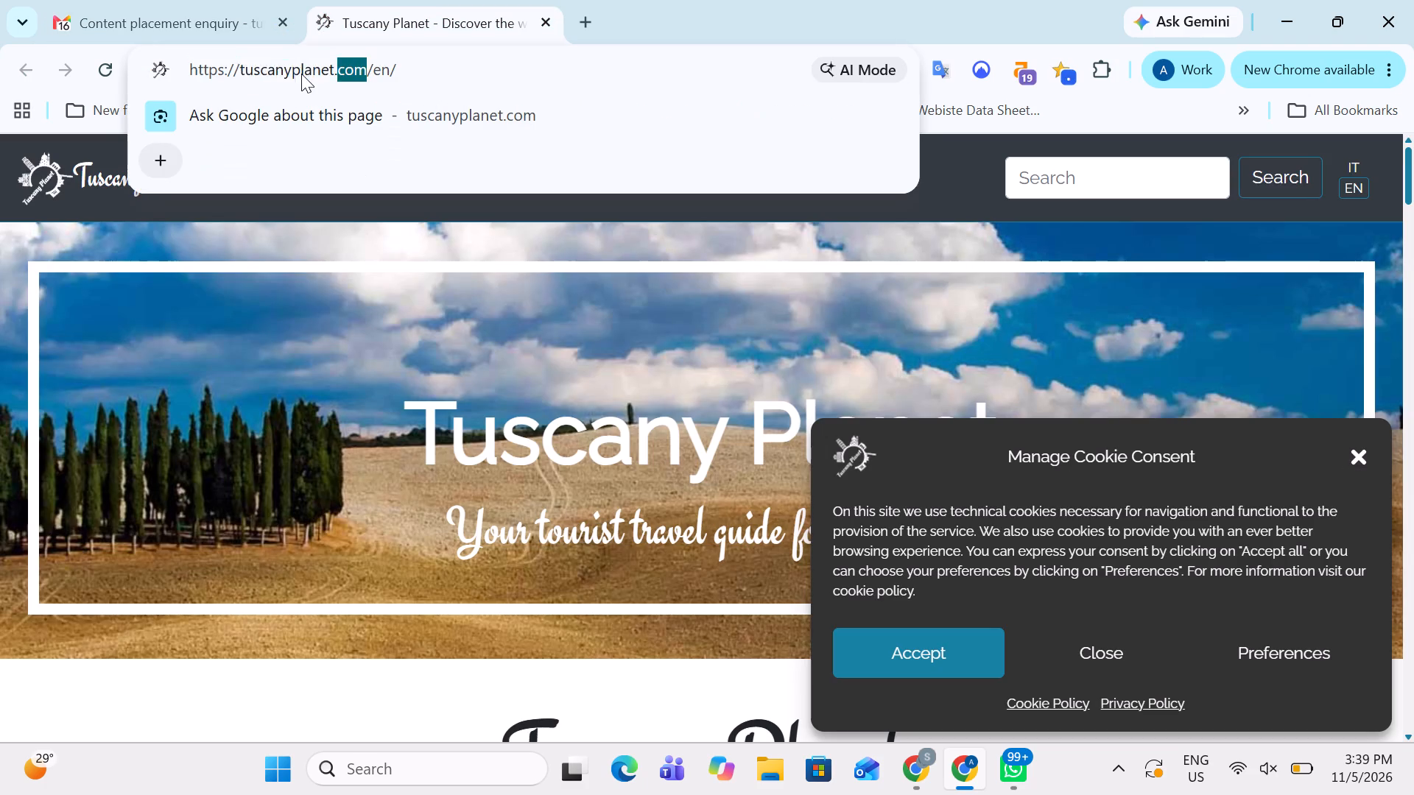
{"action": "left_click_drag", "start_coordinate": [301, 74], "coordinate": [301, 79]}
{"action": "key", "text": "ctrl+c"}
{"action": "key", "text": "ctrl+c"}
{"action": "key", "text": "alt+Tab"}
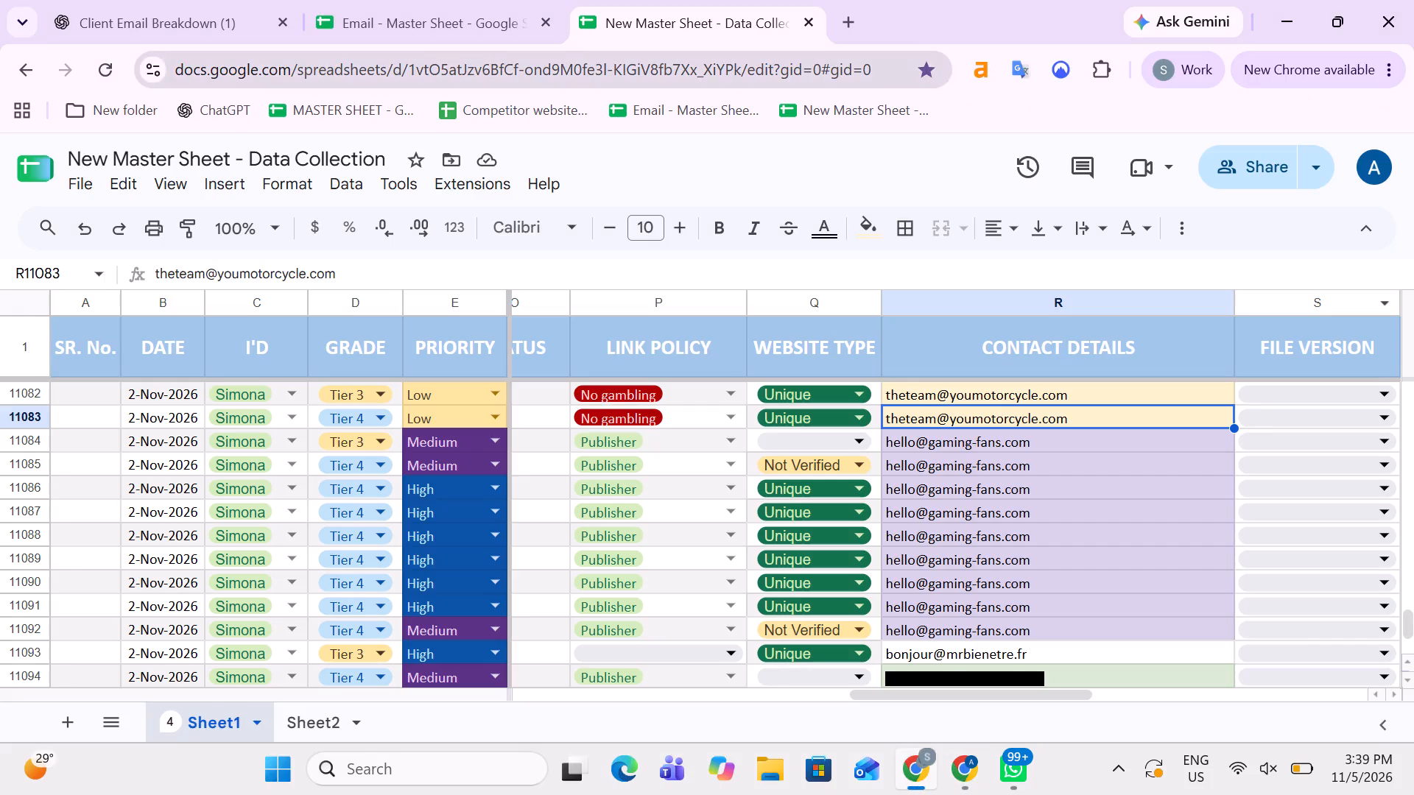
{"action": "key", "text": "Left"}
{"action": "key", "text": "Left"}
{"action": "key", "text": "Left"}
{"action": "key", "text": "Left"}
{"action": "key", "text": "Left"}
{"action": "key", "text": "Left"}
{"action": "key", "text": "Left"}
{"action": "key", "text": "Left"}
{"action": "key", "text": "Left"}
{"action": "key", "text": "Left"}
{"action": "key", "text": "Left"}
{"action": "key", "text": "Left"}
{"action": "key", "text": "Left"}
{"action": "key", "text": "Left"}
{"action": "key", "text": "Left"}
{"action": "key", "text": "Left"}
{"action": "key", "text": "Left"}
{"action": "key", "text": "Left"}
{"action": "key", "text": "Left"}
{"action": "key", "text": "Left"}
{"action": "key", "text": "Right"}
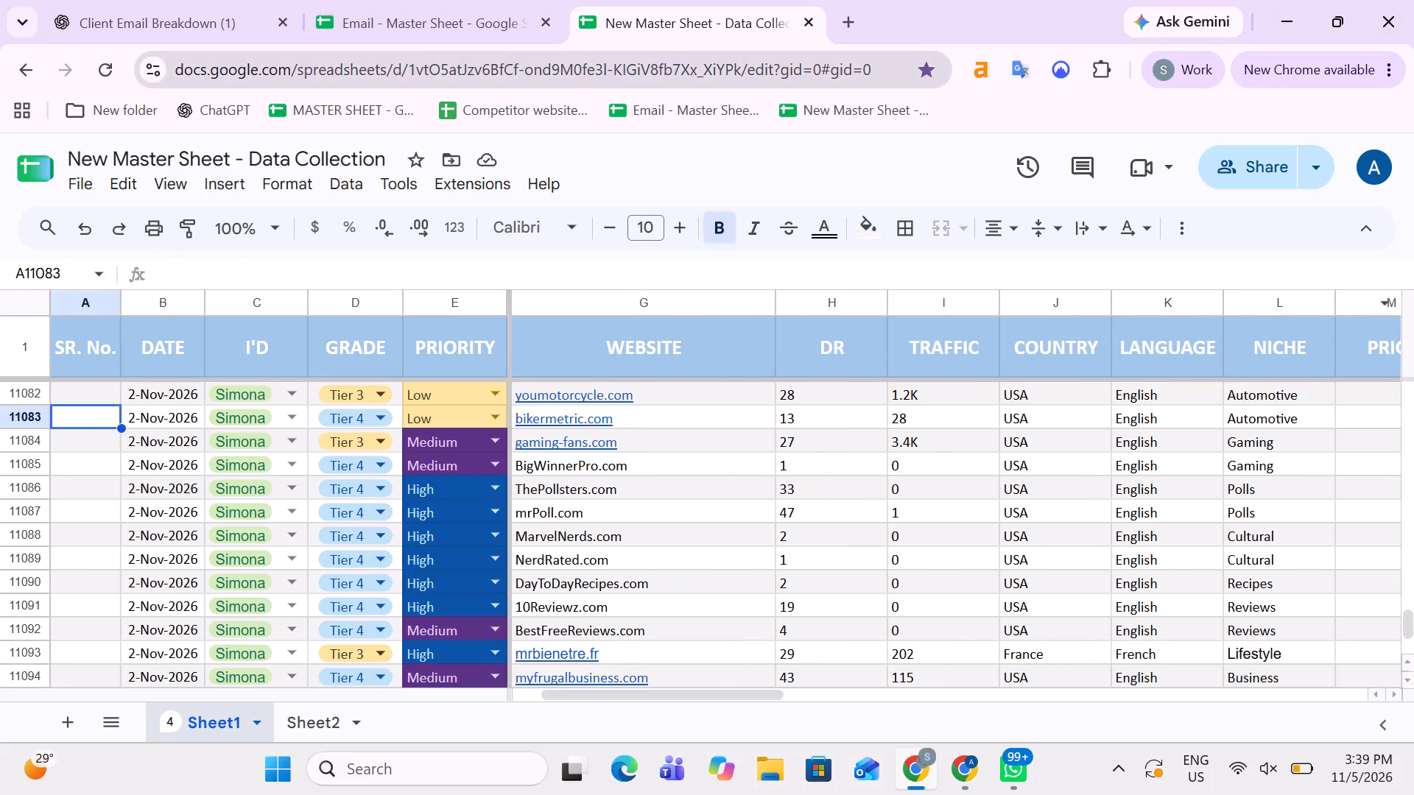
{"action": "key", "text": "Right"}
{"action": "key", "text": "Right"}
{"action": "key", "text": "Right"}
{"action": "key", "text": "Right"}
{"action": "key", "text": "Right"}
{"action": "key", "text": "ctrl+Down"}
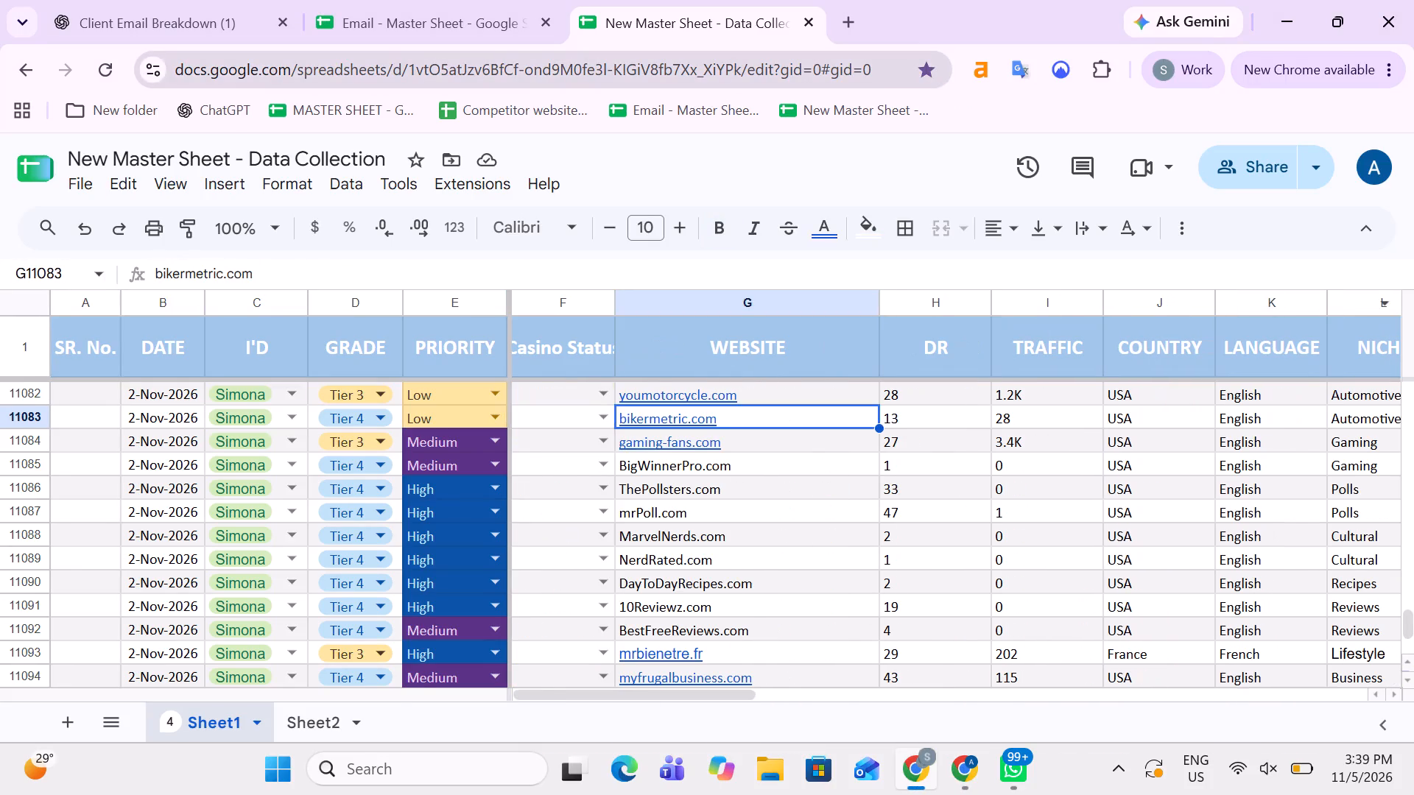
{"action": "key", "text": "Down"}
{"action": "key", "text": "Down"}
{"action": "key", "text": "Down"}
{"action": "key", "text": "Down"}
{"action": "key", "text": "Down"}
{"action": "key", "text": "Up"}
{"action": "key", "text": "Up"}
{"action": "key", "text": "Up"}
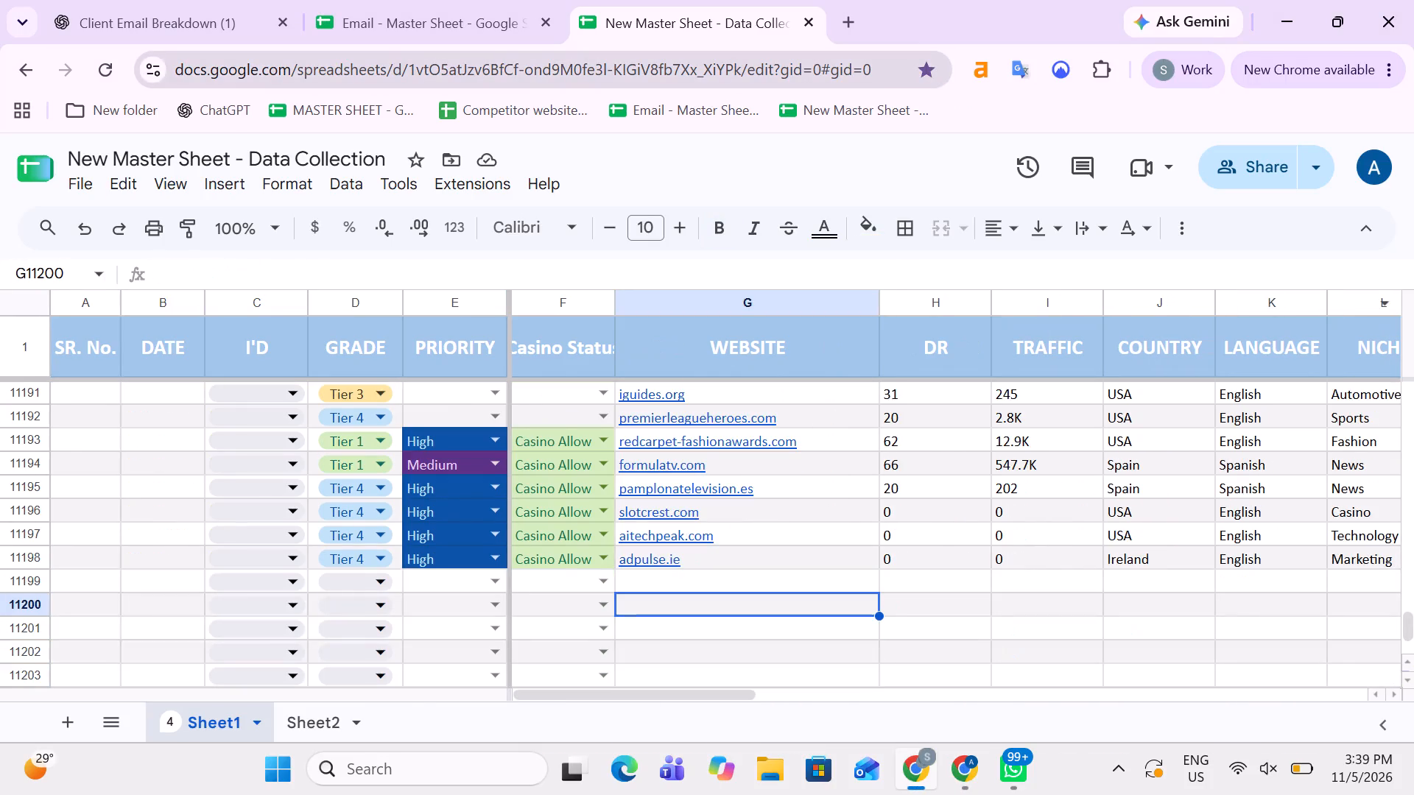
{"action": "key", "text": "Up"}
{"action": "key", "text": "Return"}
{"action": "key", "text": "ctrl+v"}
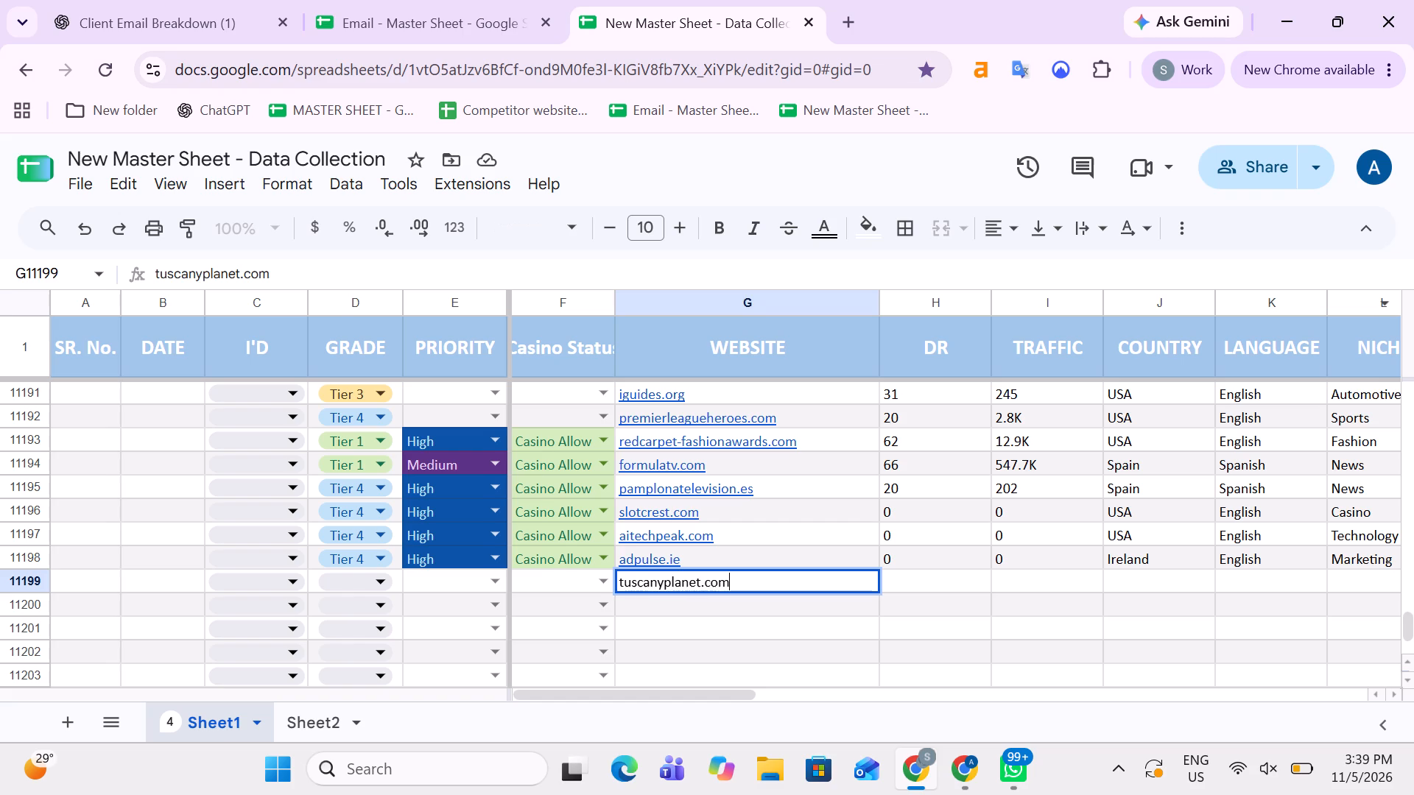
{"action": "key", "text": "Tab"}
Look over the Tuscany Planet homepage for its subject matter and accept the site's cookies.
{"action": "key", "text": "alt+Tab"}
{"action": "scroll", "coordinate": [448, 428], "scroll_direction": "down", "scroll_amount": 6}
{"action": "scroll", "coordinate": [717, 382], "scroll_direction": "down", "scroll_amount": 2}
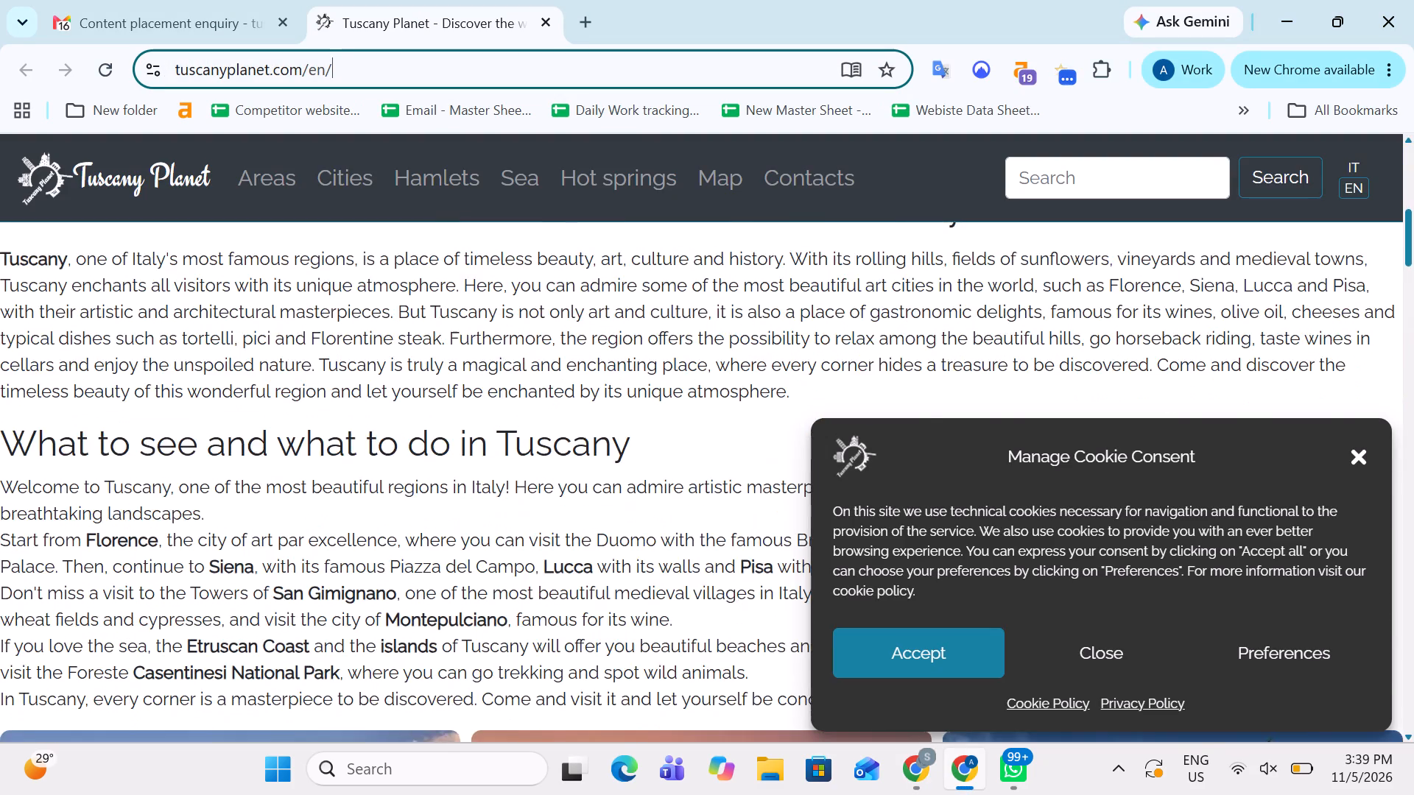
{"action": "scroll", "coordinate": [717, 382], "scroll_direction": "down", "scroll_amount": 4}
{"action": "scroll", "coordinate": [753, 445], "scroll_direction": "down", "scroll_amount": 3}
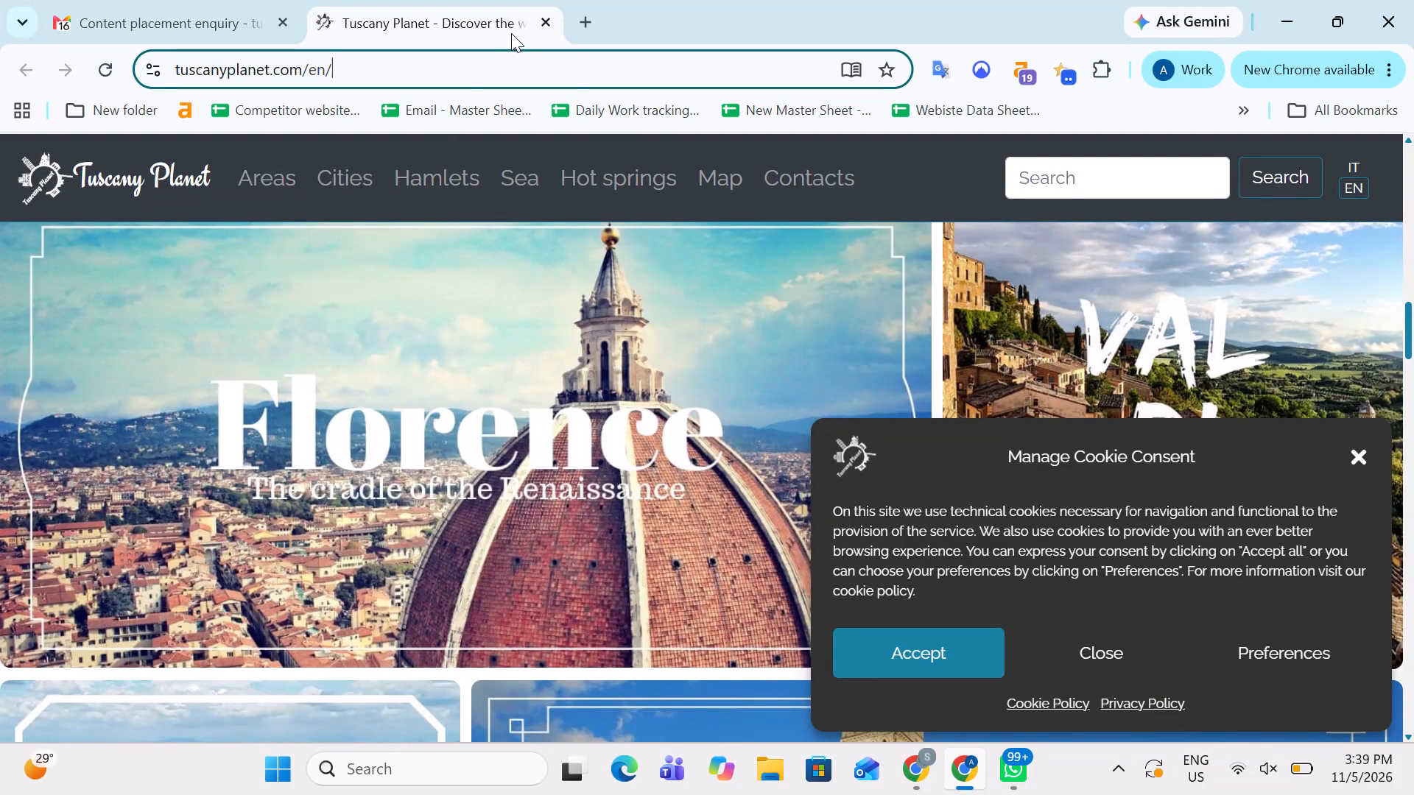
{"action": "left_click", "coordinate": [887, 668]}
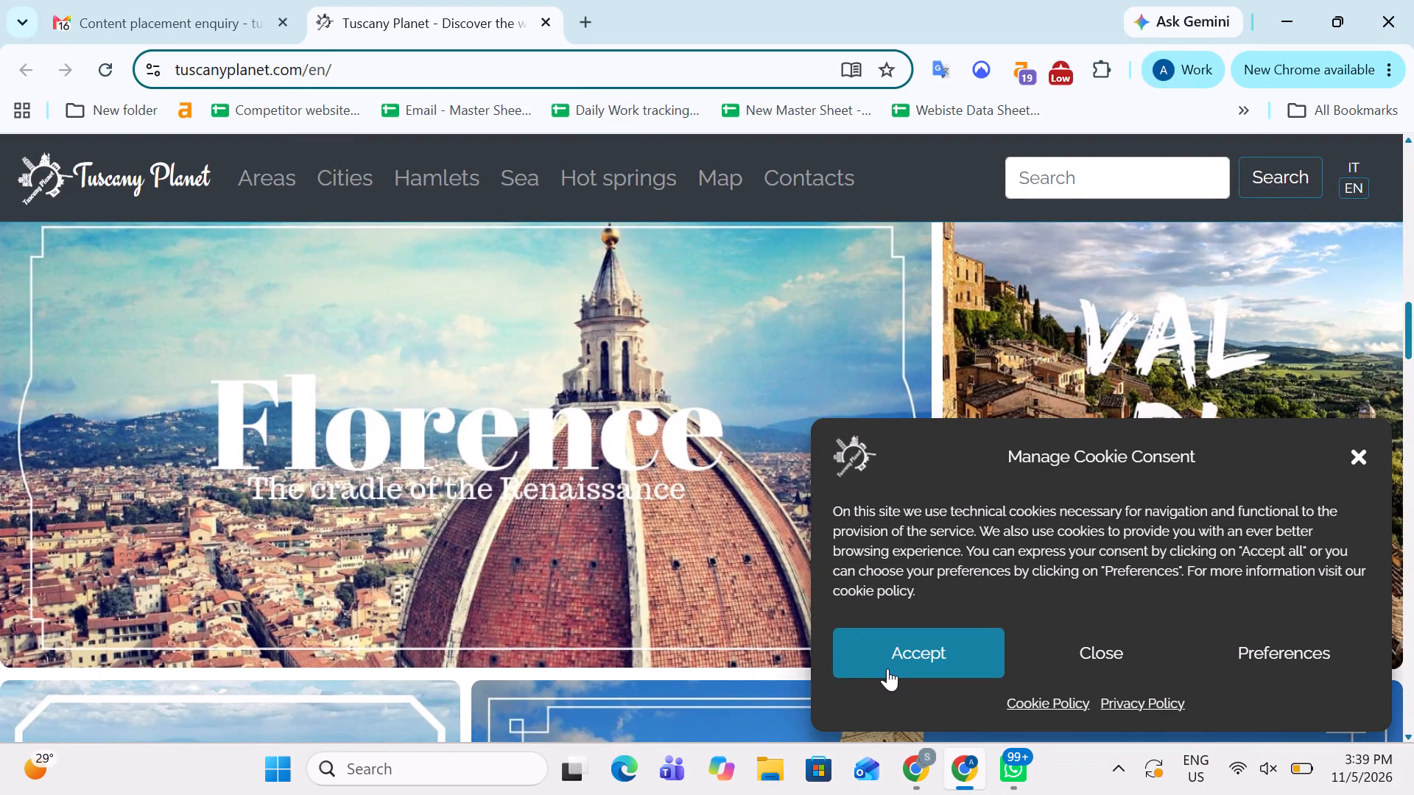
Look up tuscanyplanet.com's Ahrefs metrics and enter DR 19 and TRAFFIC 1.7K in its New Master Sheet row.
{"action": "left_click", "coordinate": [1017, 74]}
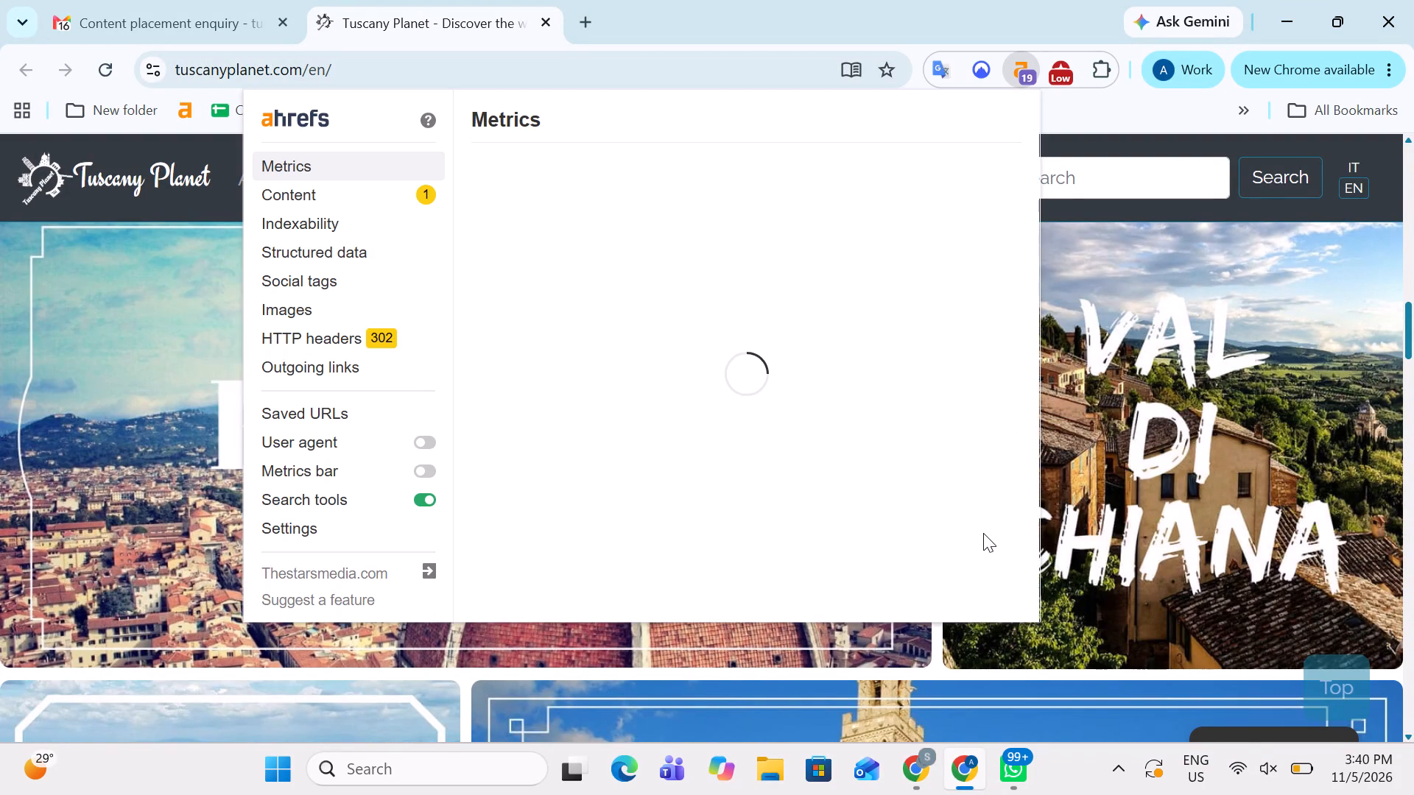
{"action": "key", "text": "alt+Tab"}
{"action": "type", "text": "19"}
{"action": "key", "text": "Right"}
{"action": "type", "text": "1."}
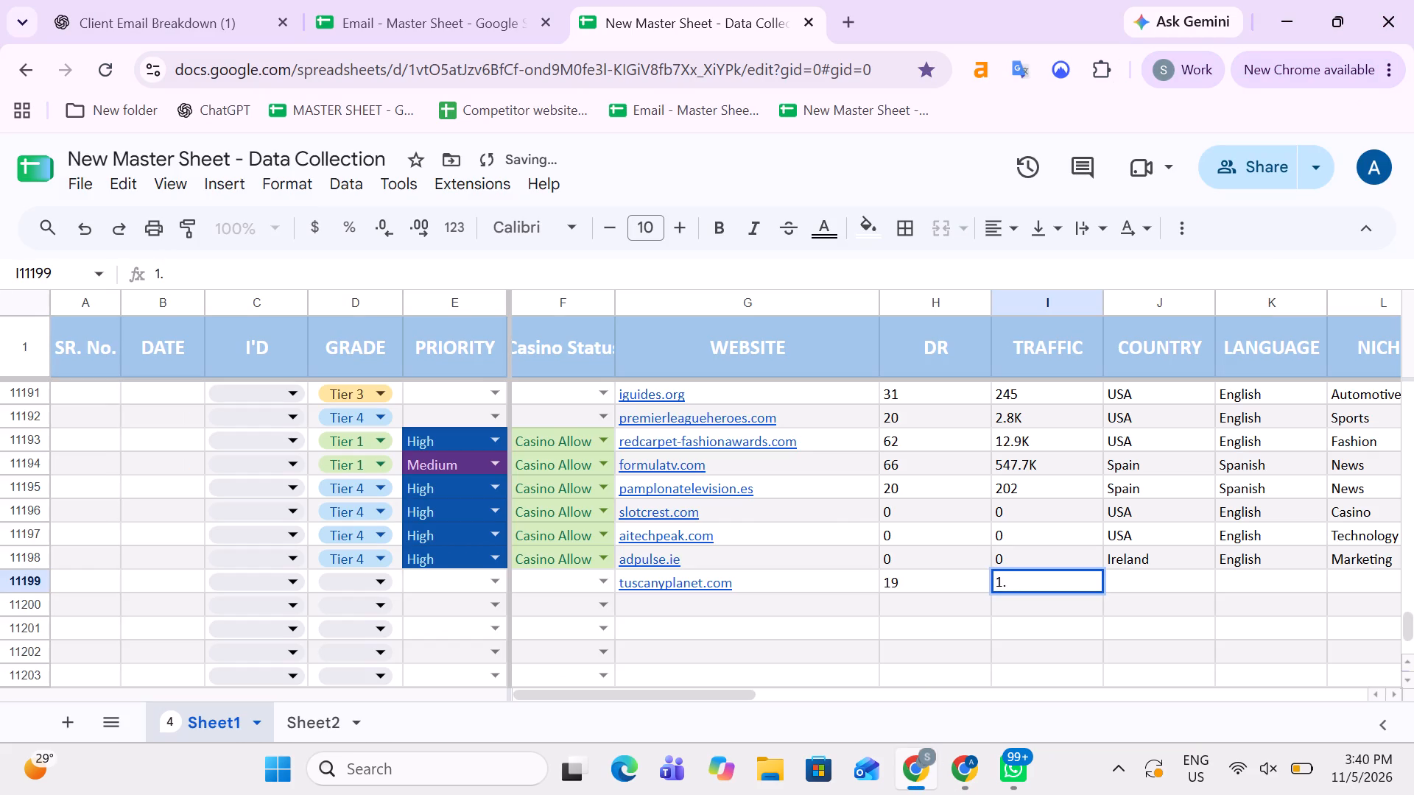
{"action": "key", "text": "7"}
{"action": "key", "text": "shift+k"}
{"action": "key", "text": "Right"}
Return to the Tuscany Planet site and search it for Netbet.
{"action": "key", "text": "alt+Tab"}
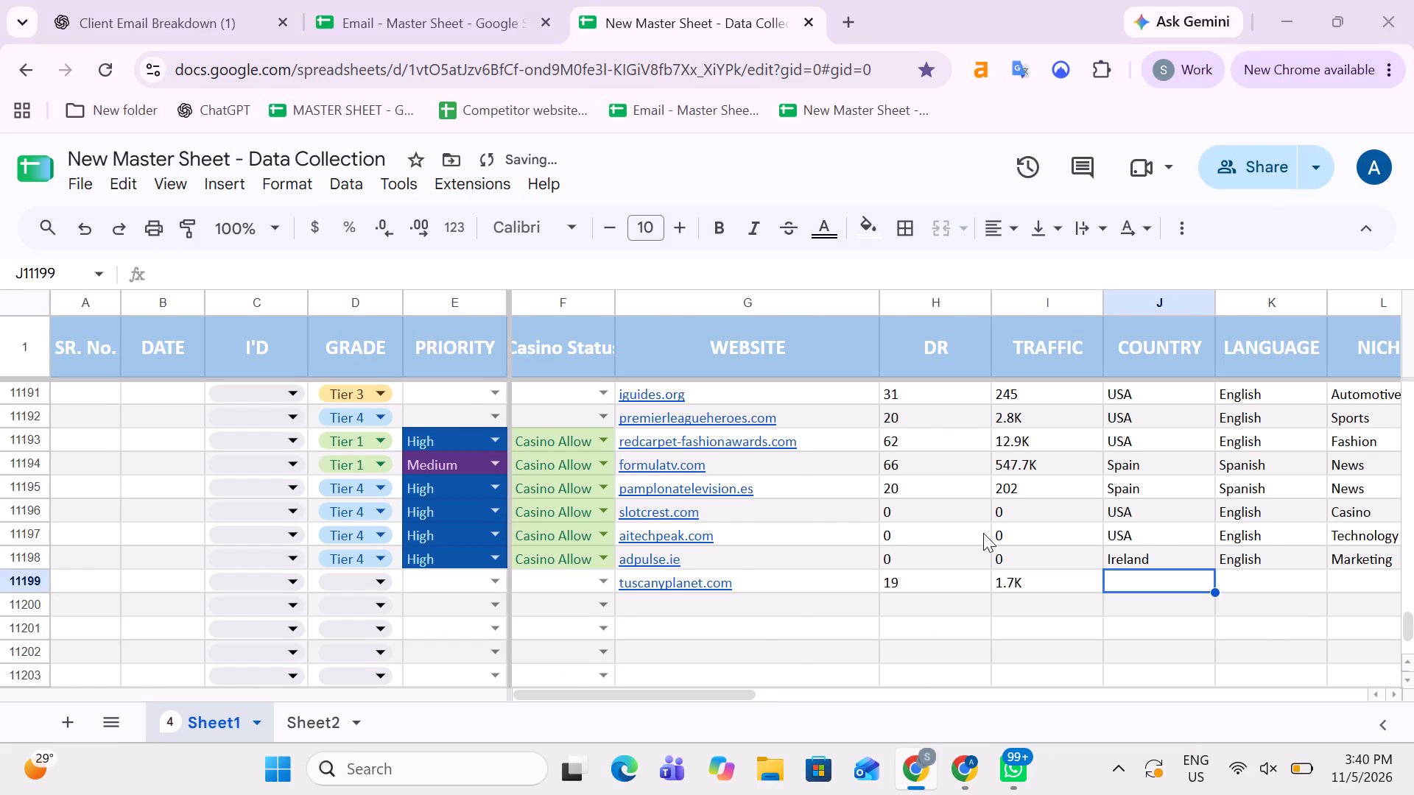
{"action": "left_click", "coordinate": [0, 674]}
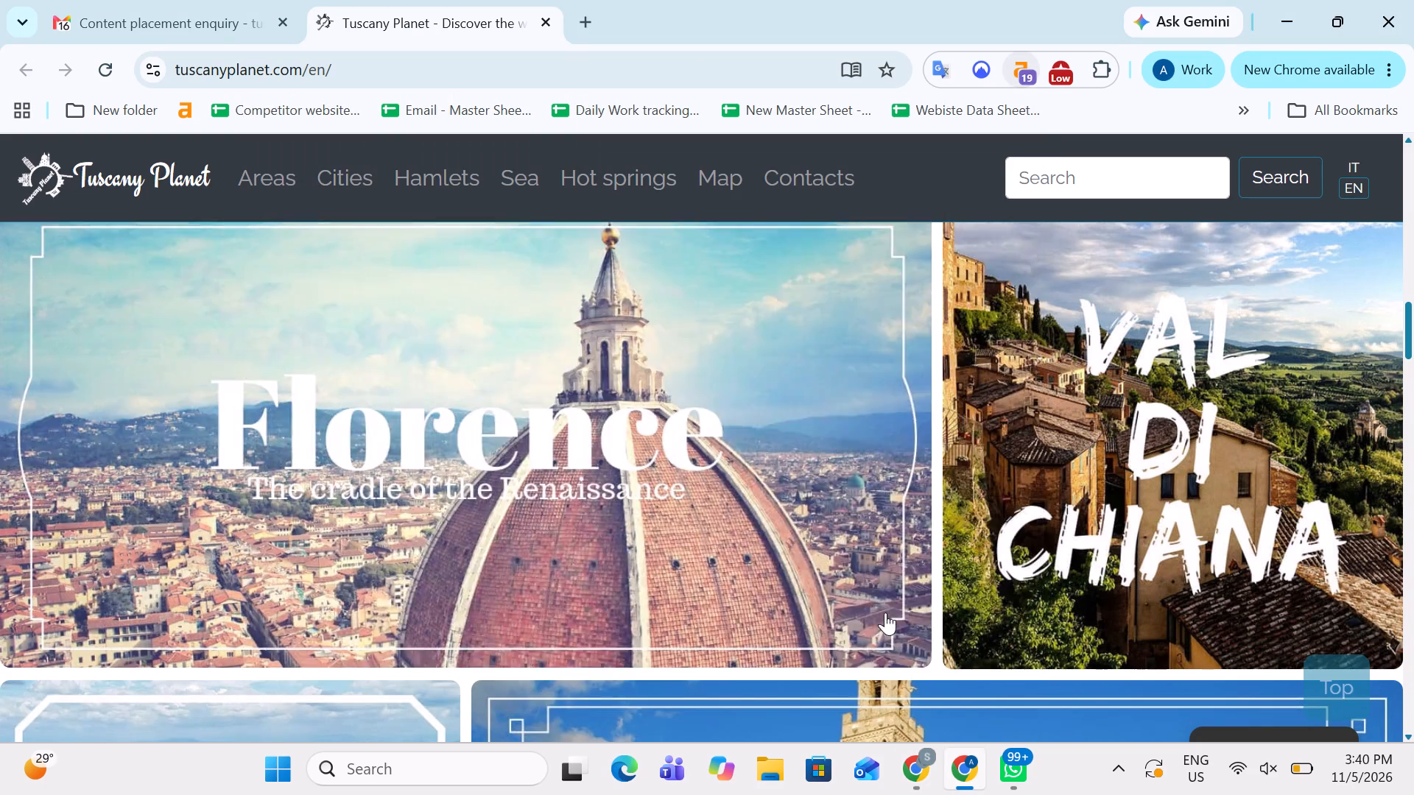
{"action": "scroll", "coordinate": [1133, 589], "scroll_direction": "up", "scroll_amount": 5}
{"action": "left_click", "coordinate": [1104, 174]}
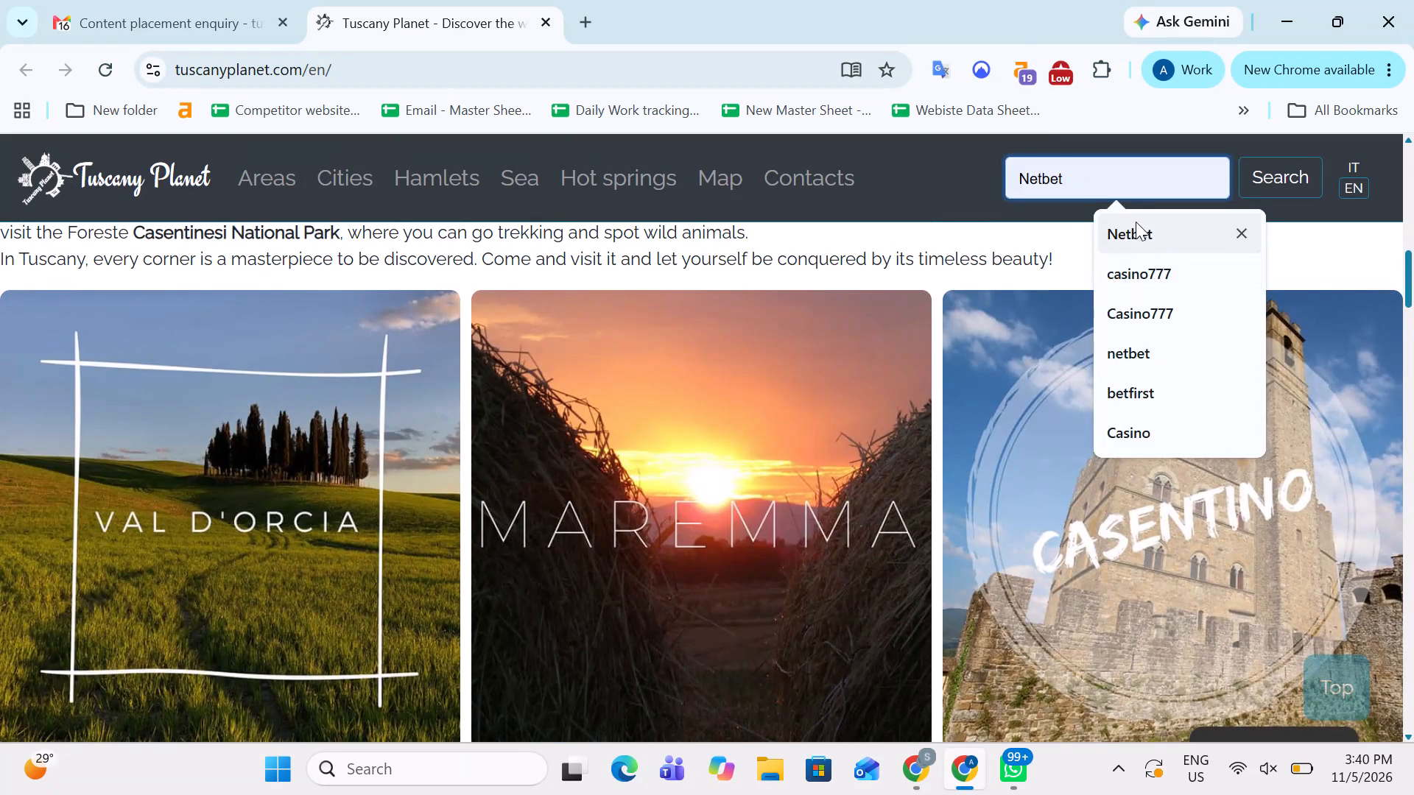
{"action": "left_click", "coordinate": [1136, 222]}
{"action": "key", "text": "Return"}
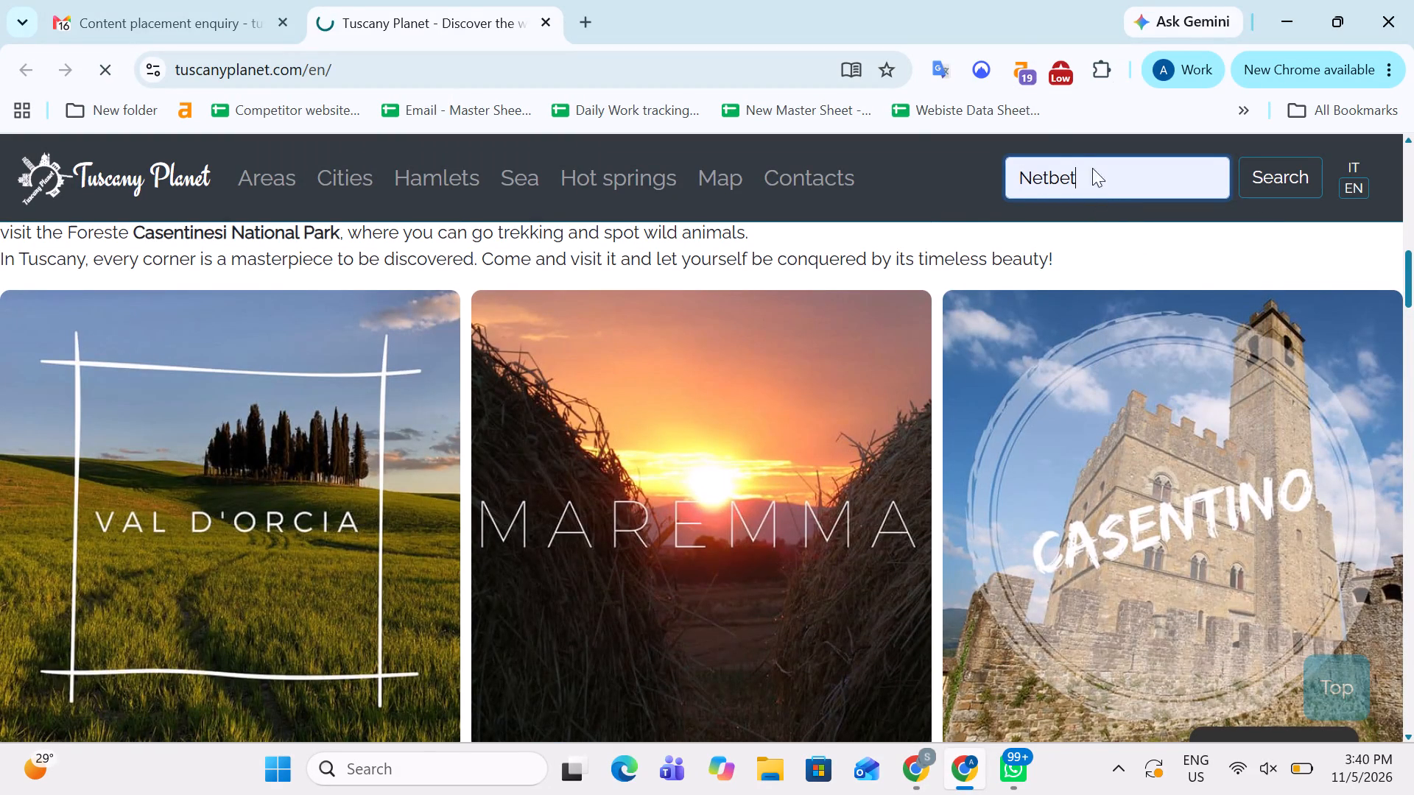
Fill the tuscanyplanet.com row in the New Master Sheet with COUNTRY USA, LANGUAGE English and NICHE Tour & Travel.
{"action": "left_click", "coordinate": [1033, 69]}
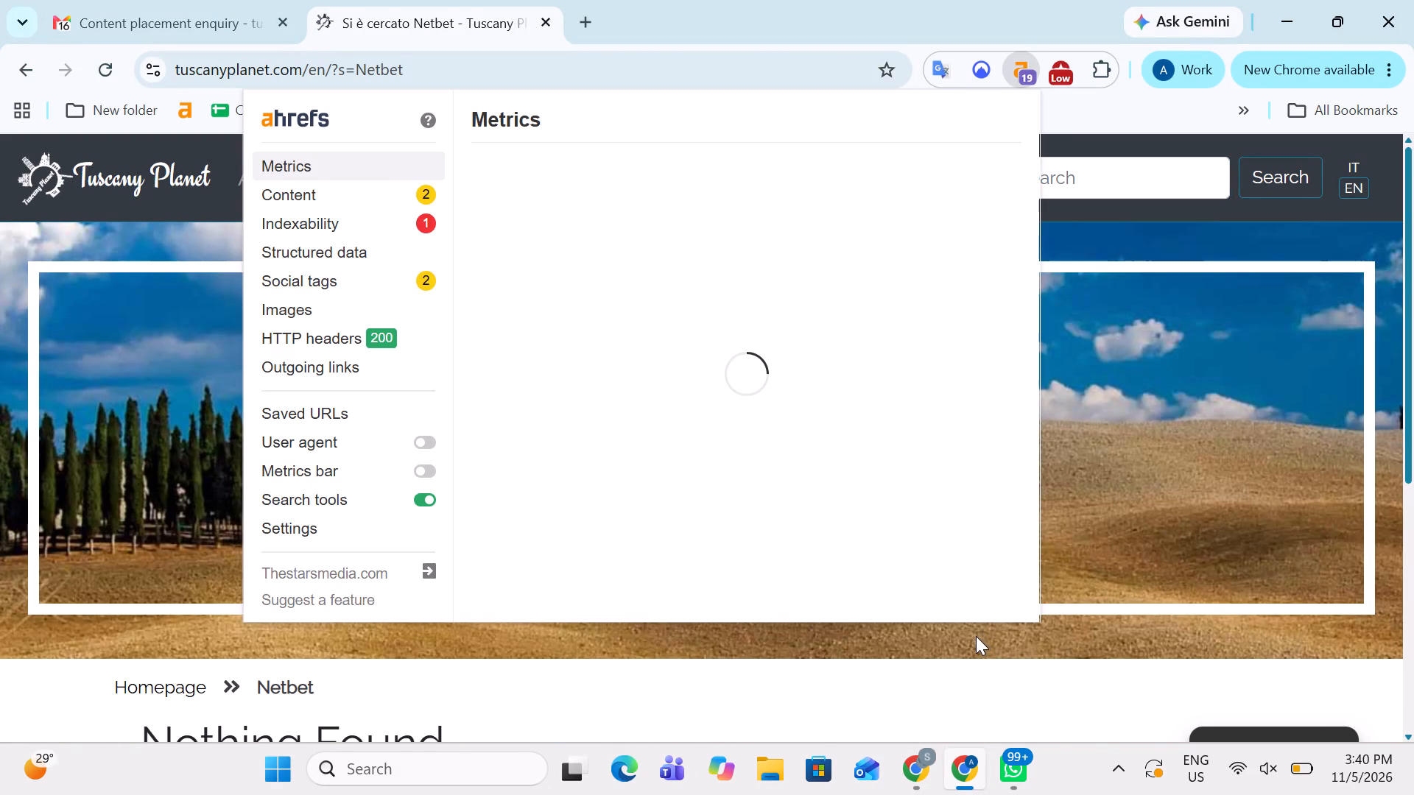
{"action": "key", "text": "alt+Tab"}
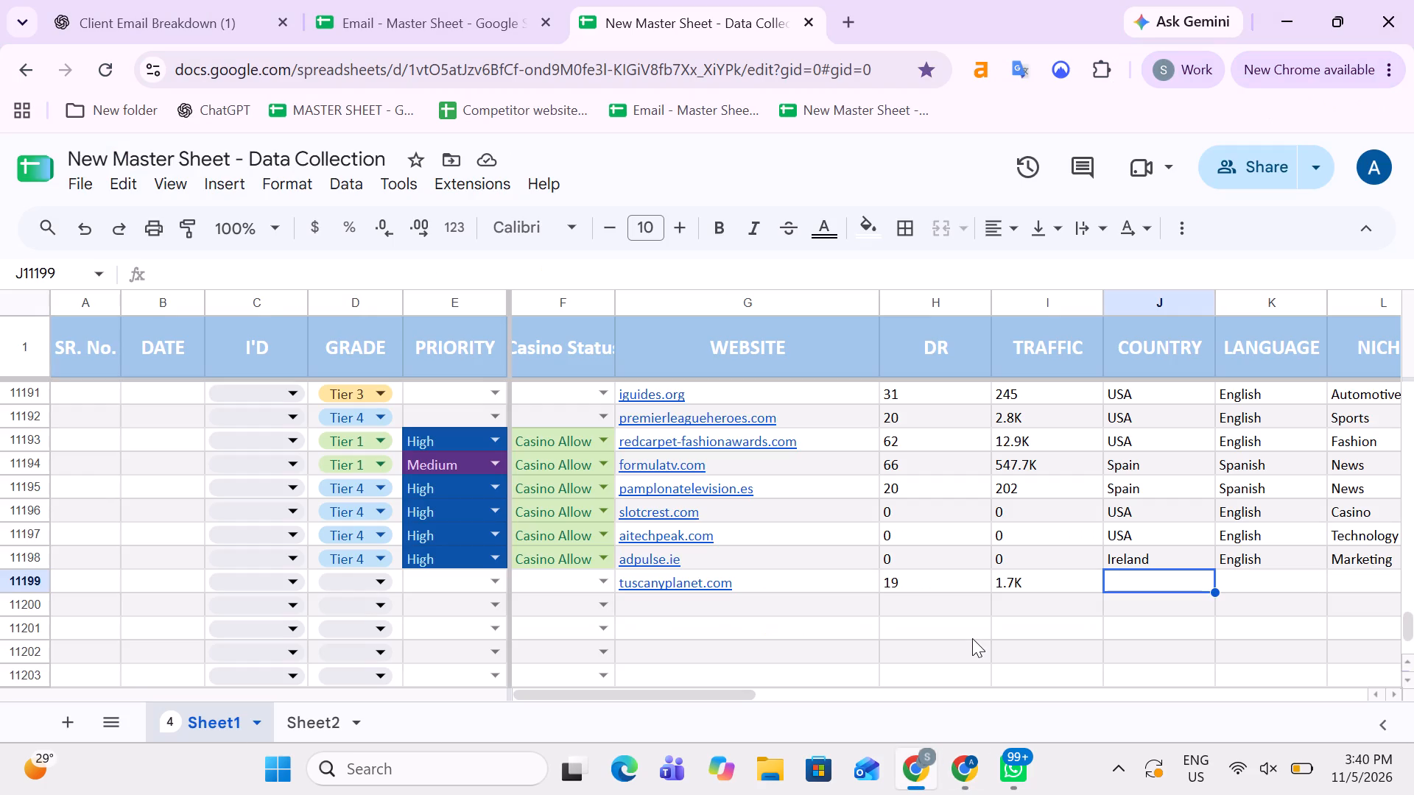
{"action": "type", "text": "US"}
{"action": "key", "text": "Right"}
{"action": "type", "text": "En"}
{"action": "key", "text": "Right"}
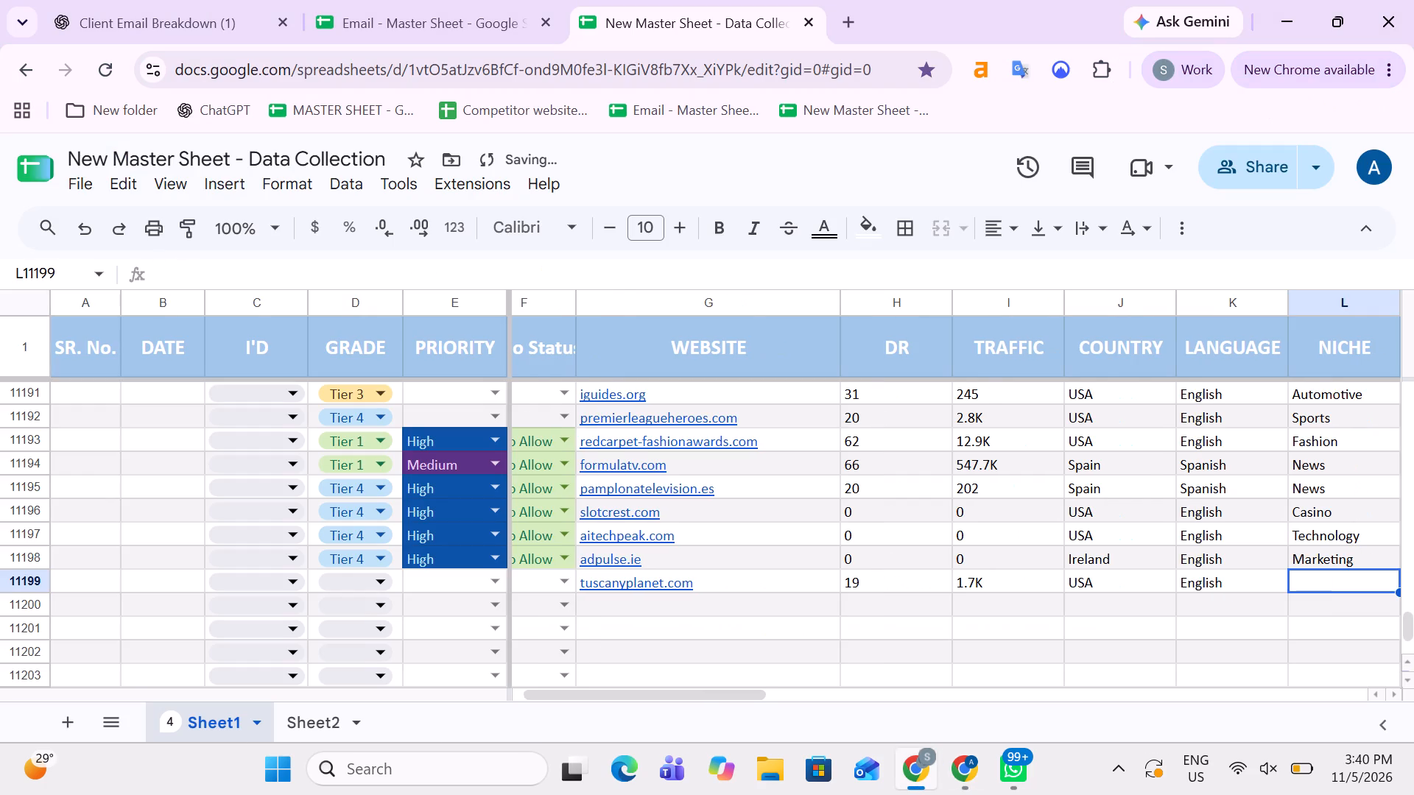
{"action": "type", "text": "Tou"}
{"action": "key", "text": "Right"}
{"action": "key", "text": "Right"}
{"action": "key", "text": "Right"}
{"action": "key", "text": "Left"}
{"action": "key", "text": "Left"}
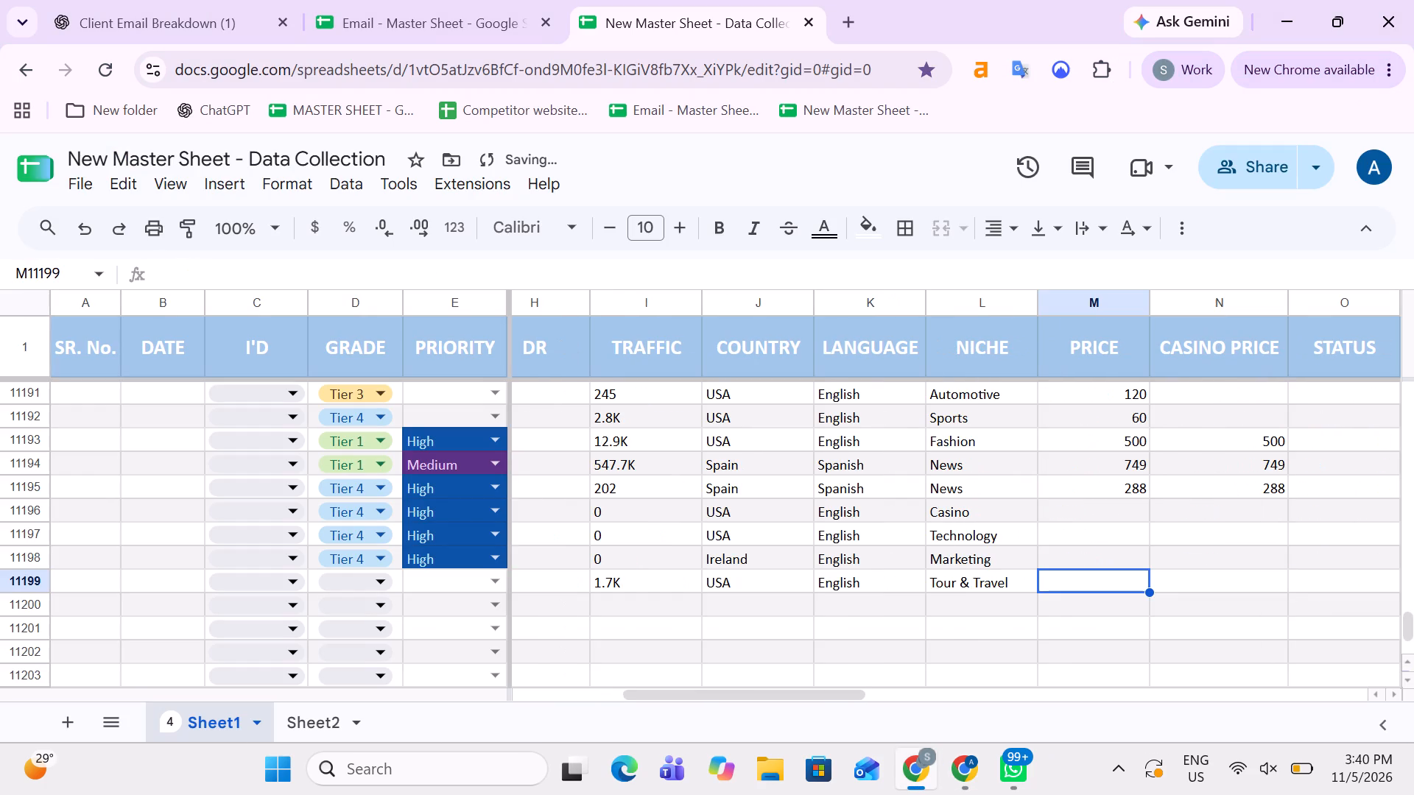
Search the Tuscany Planet site for Netbet again, check the search results and close the site.
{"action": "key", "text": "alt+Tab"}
{"action": "left_click", "coordinate": [742, 433]}
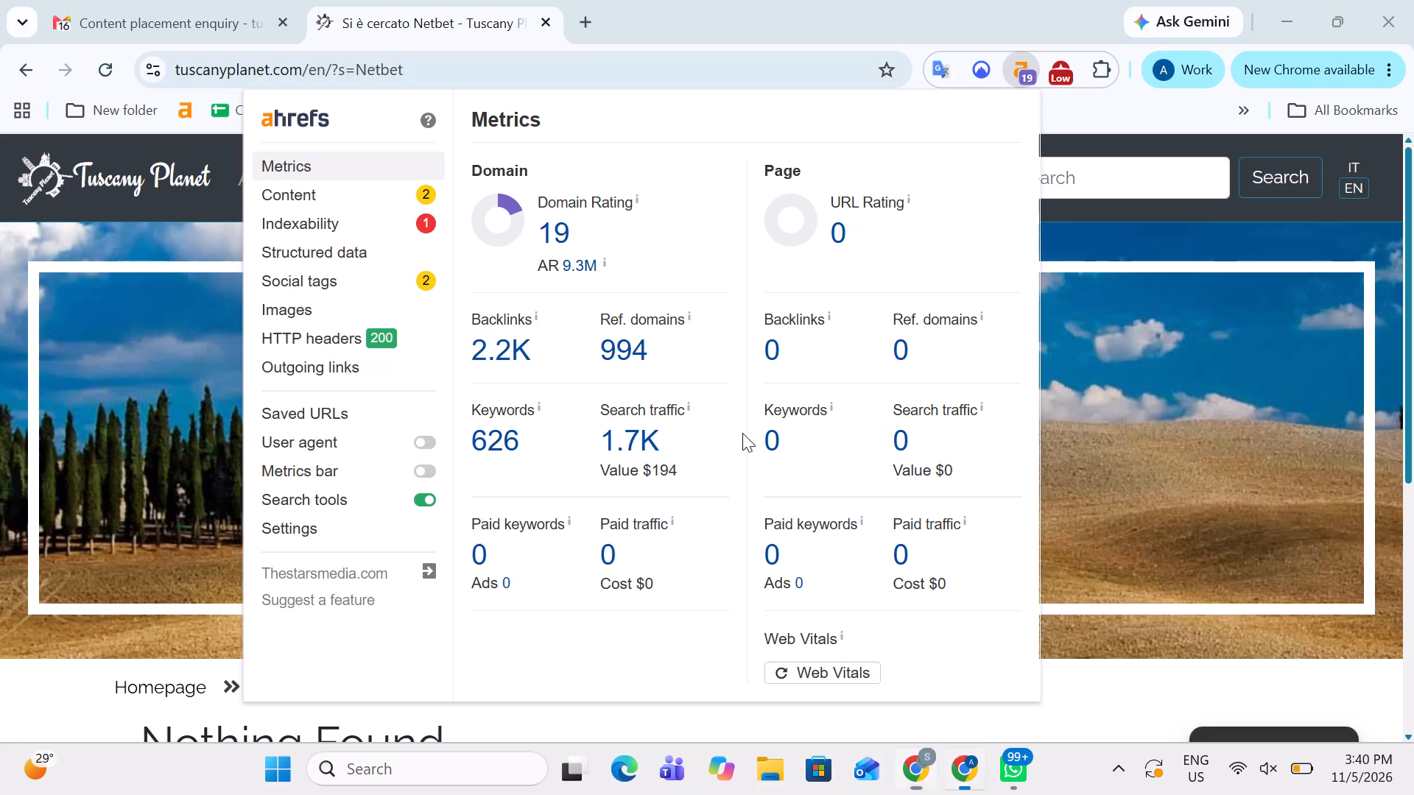
{"action": "left_click", "coordinate": [1413, 239]}
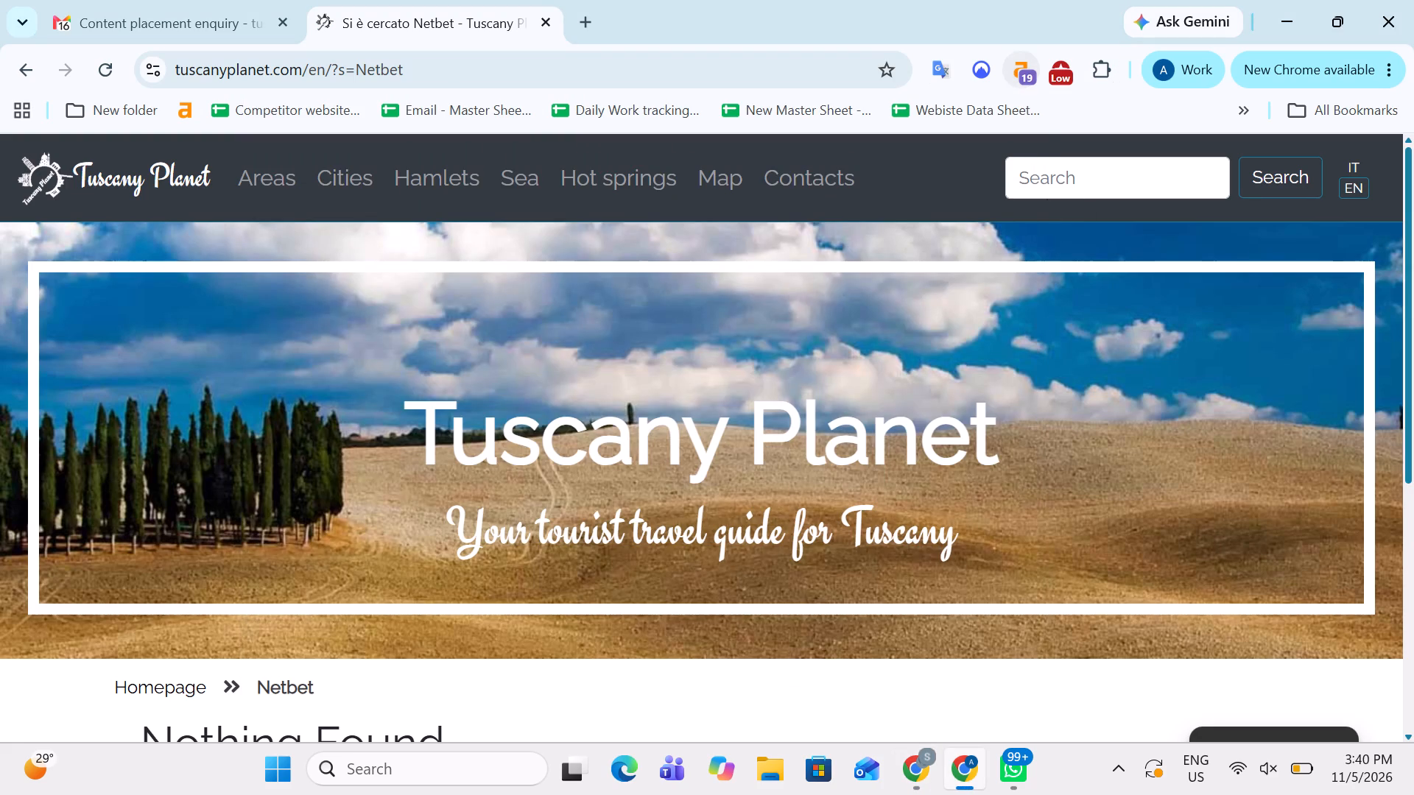
{"action": "left_click", "coordinate": [1101, 188]}
{"action": "left_click", "coordinate": [1127, 236]}
{"action": "left_click", "coordinate": [1273, 182]}
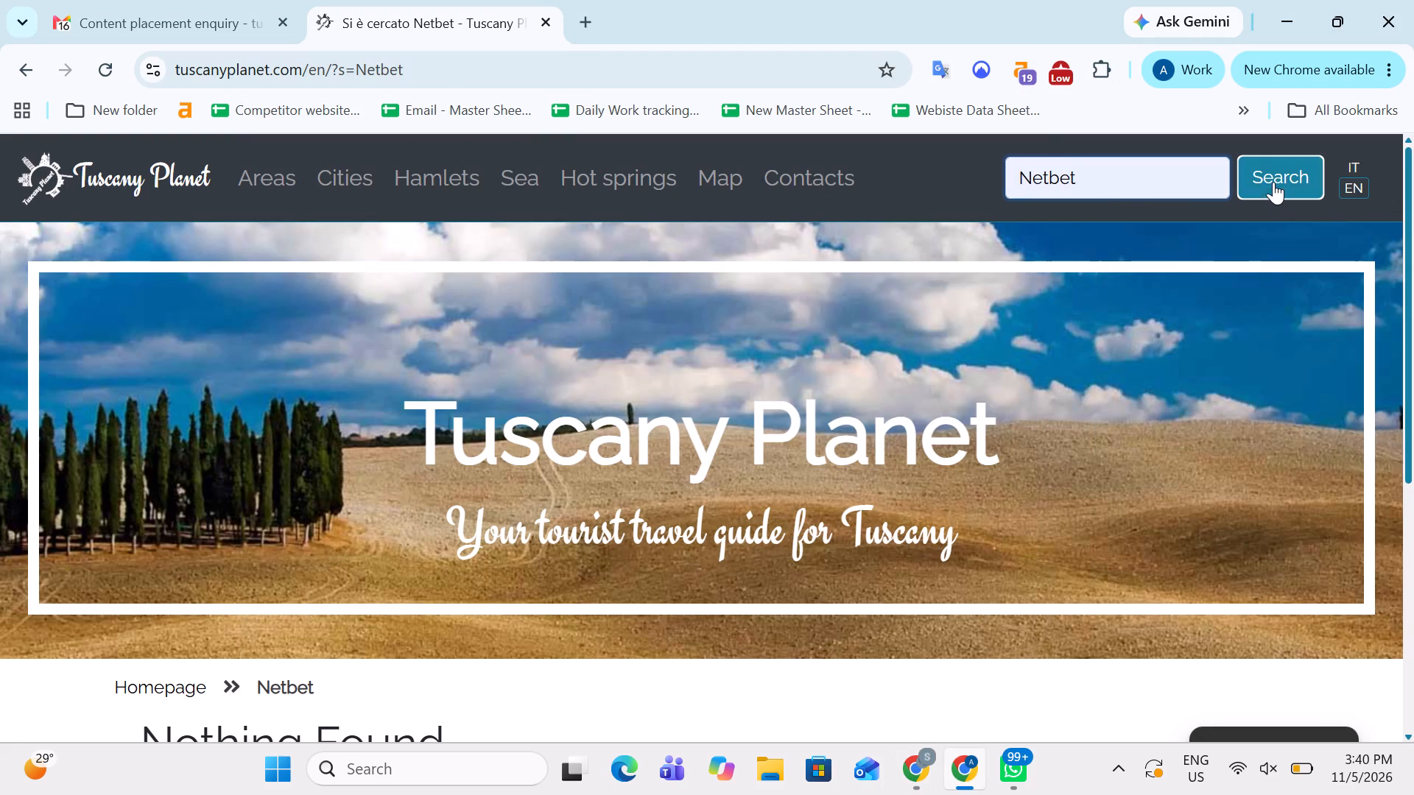
{"action": "scroll", "coordinate": [482, 472], "scroll_direction": "down", "scroll_amount": 4}
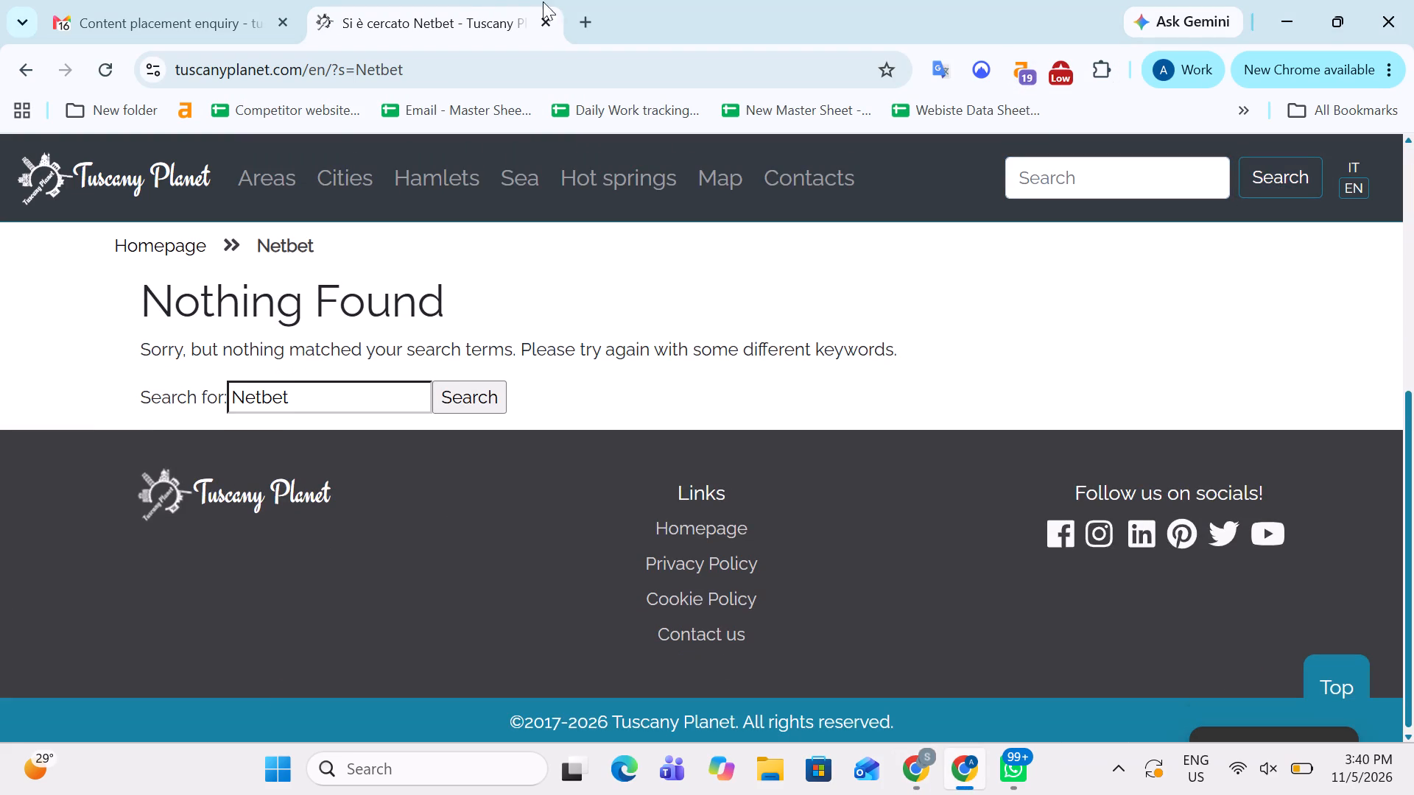
{"action": "left_click", "coordinate": [550, 17]}
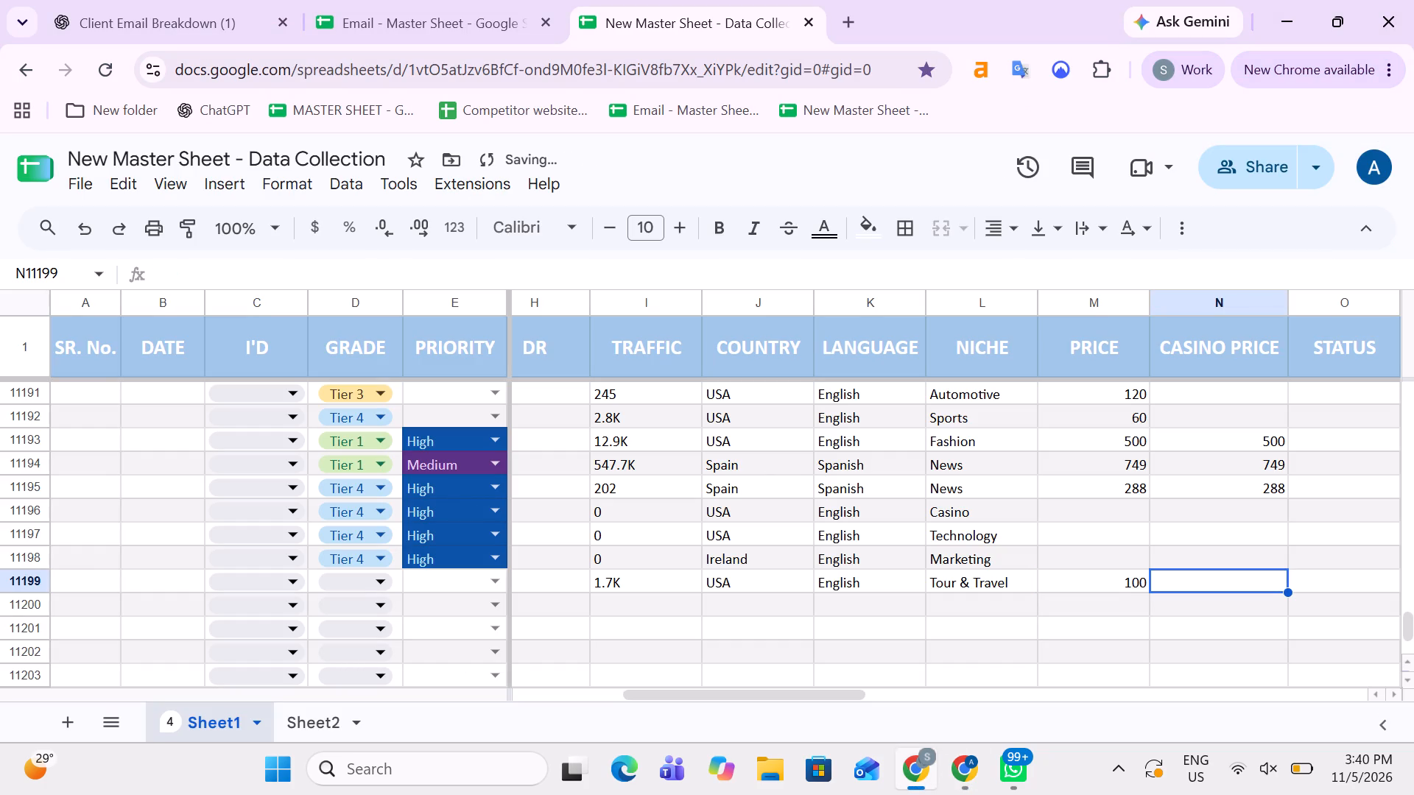
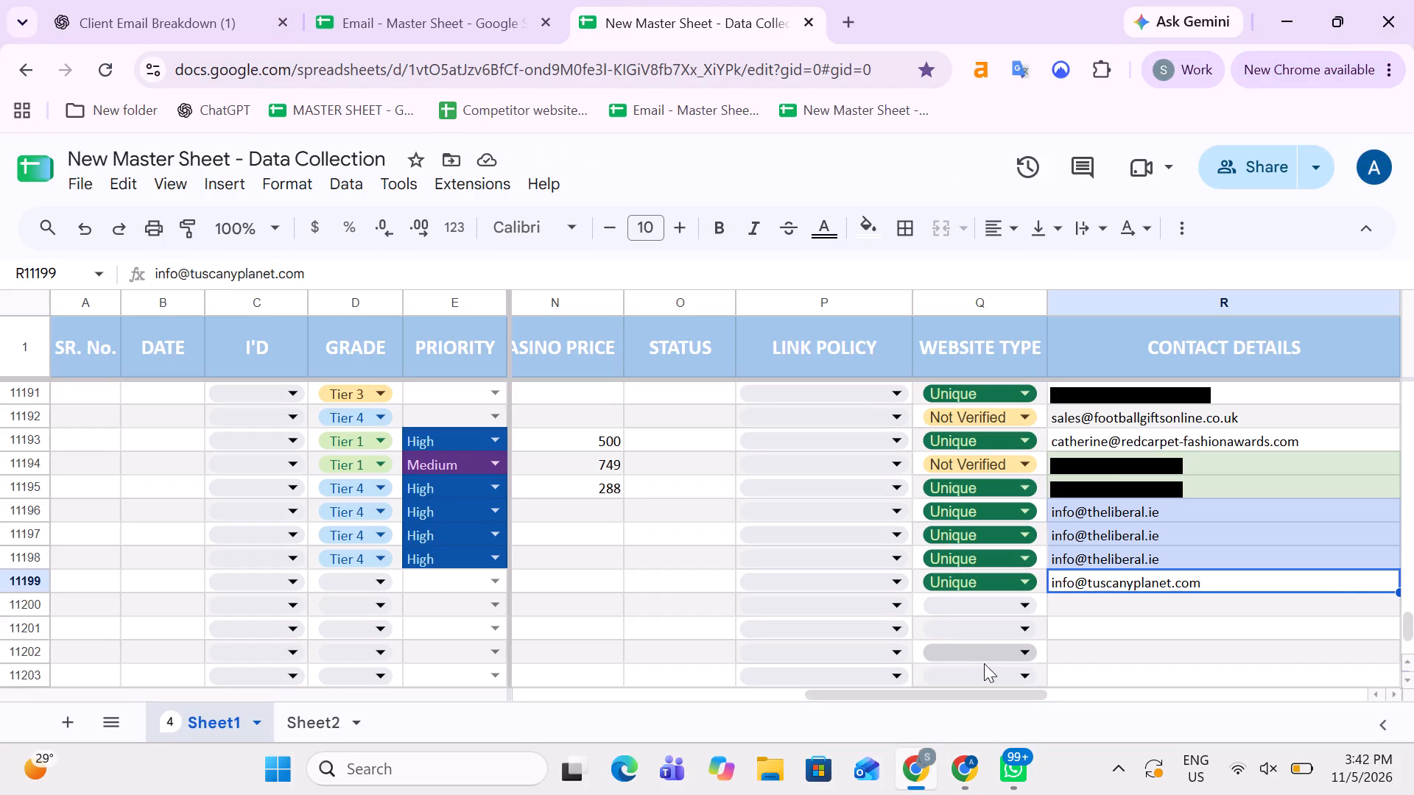
{"action": "key", "text": "Left"}
{"action": "key", "text": "Left"}
{"action": "key", "text": "Left"}
{"action": "key", "text": "Left"}
{"action": "key", "text": "Left"}
{"action": "key", "text": "Right"}
{"action": "key", "text": "Right"}
{"action": "key", "text": "Right"}
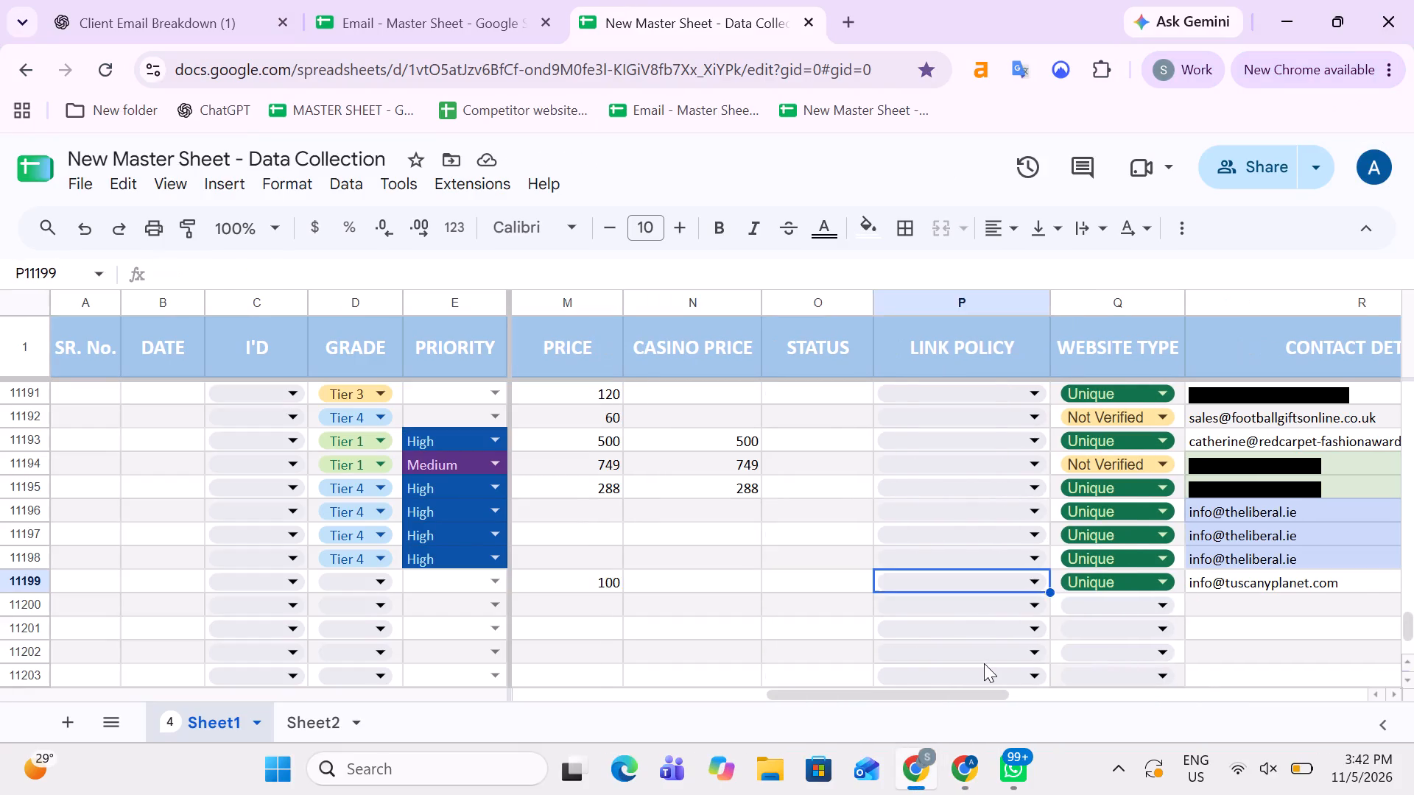
{"action": "key", "text": "Left"}
{"action": "key", "text": "Left"}
{"action": "key", "text": "Left"}
{"action": "key", "text": "Left"}
{"action": "key", "text": "Left"}
{"action": "key", "text": "Left"}
{"action": "key", "text": "Left"}
{"action": "key", "text": "Left"}
{"action": "key", "text": "Left"}
{"action": "key", "text": "Left"}
{"action": "key", "text": "Left"}
{"action": "key", "text": "Left"}
{"action": "key", "text": "Left"}
{"action": "key", "text": "Left"}
{"action": "key", "text": "Left"}
{"action": "key", "text": "Left"}
{"action": "key", "text": "Left"}
{"action": "key", "text": "Left"}
{"action": "key", "text": "Right"}
{"action": "key", "text": "Right"}
{"action": "key", "text": "Right"}
{"action": "key", "text": "Right"}
{"action": "key", "text": "Right"}
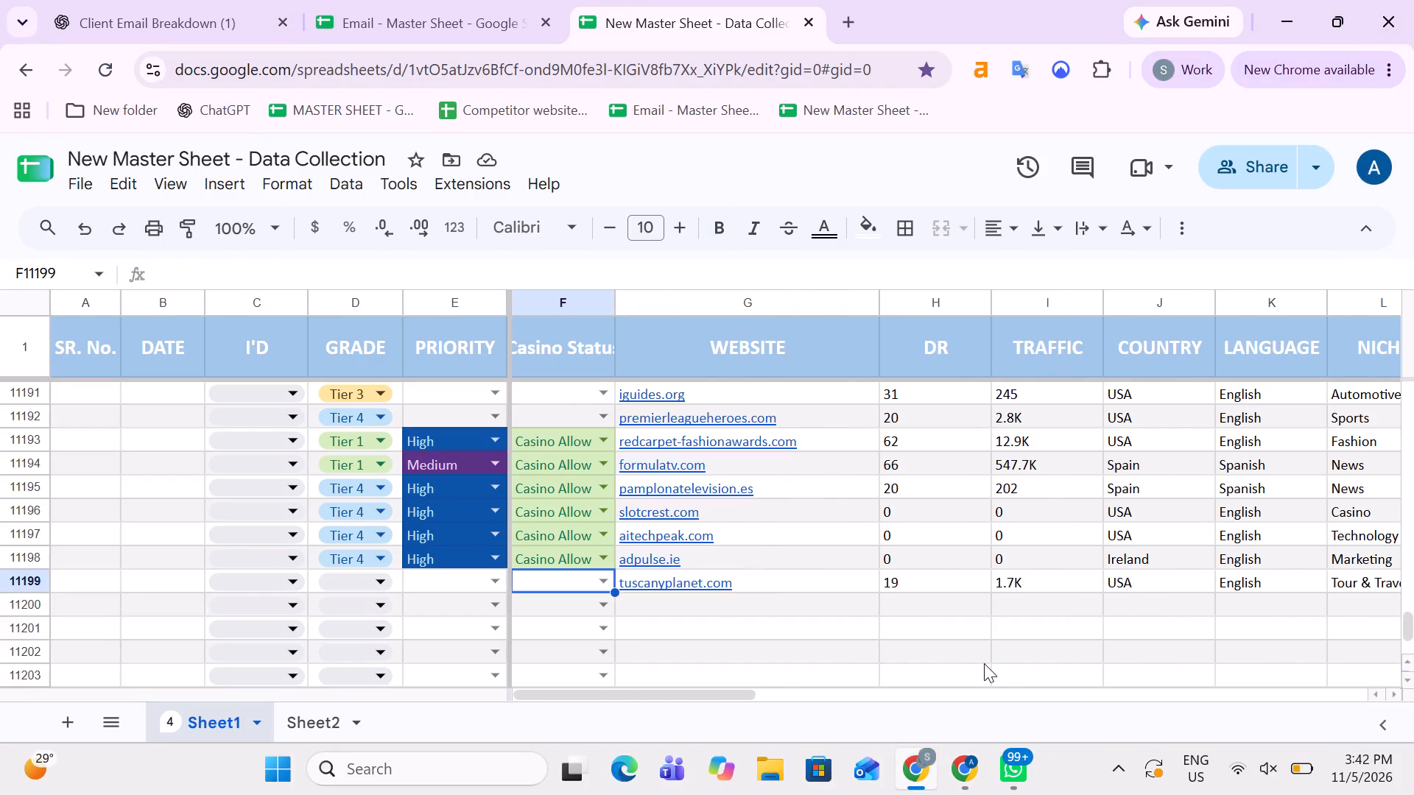
{"action": "key", "text": "Left"}
{"action": "key", "text": "Left"}
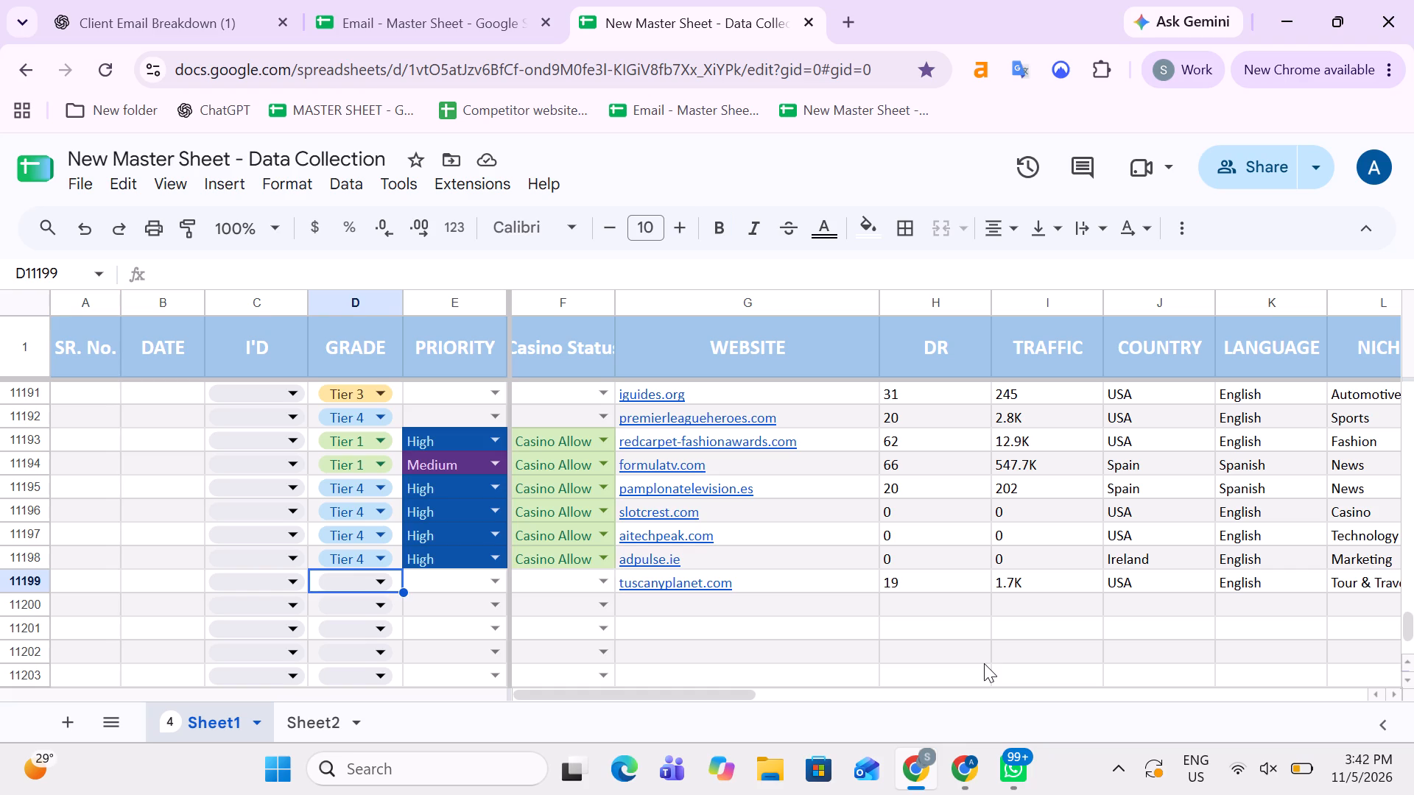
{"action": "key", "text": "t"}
{"action": "key", "text": "Up"}
{"action": "key", "text": "Up"}
{"action": "key", "text": "Up"}
{"action": "key", "text": "Up"}
{"action": "key", "text": "Up"}
{"action": "key", "text": "Return"}
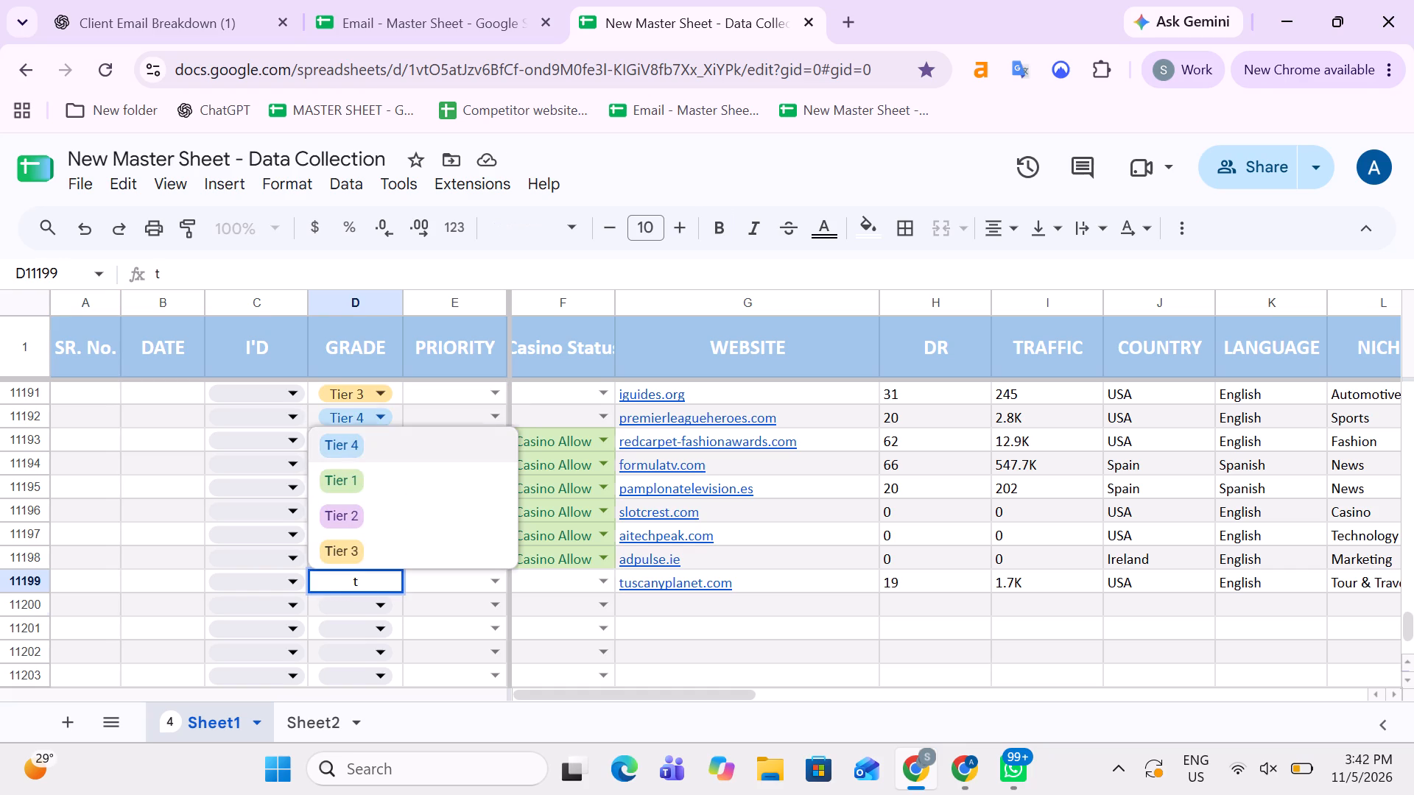
{"action": "key", "text": "Up"}
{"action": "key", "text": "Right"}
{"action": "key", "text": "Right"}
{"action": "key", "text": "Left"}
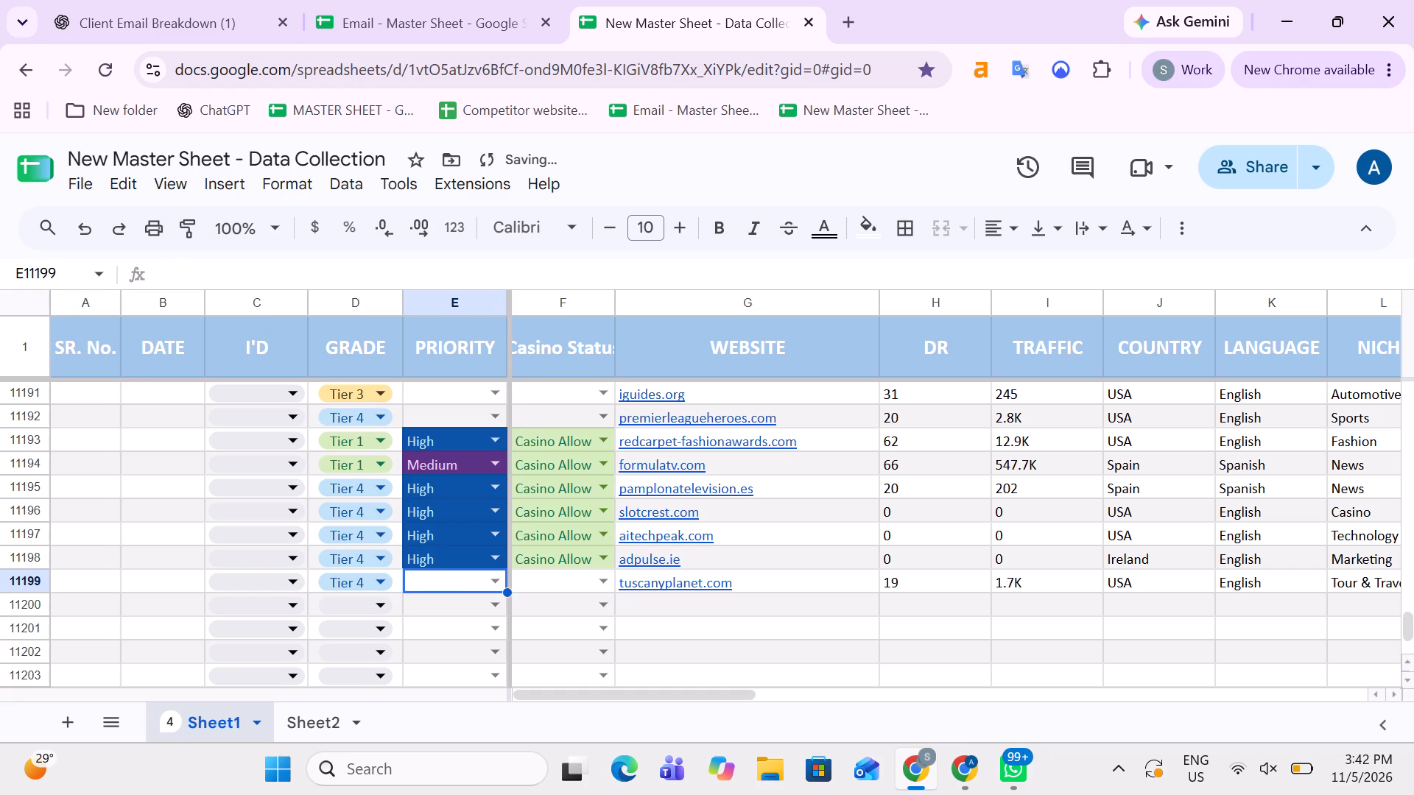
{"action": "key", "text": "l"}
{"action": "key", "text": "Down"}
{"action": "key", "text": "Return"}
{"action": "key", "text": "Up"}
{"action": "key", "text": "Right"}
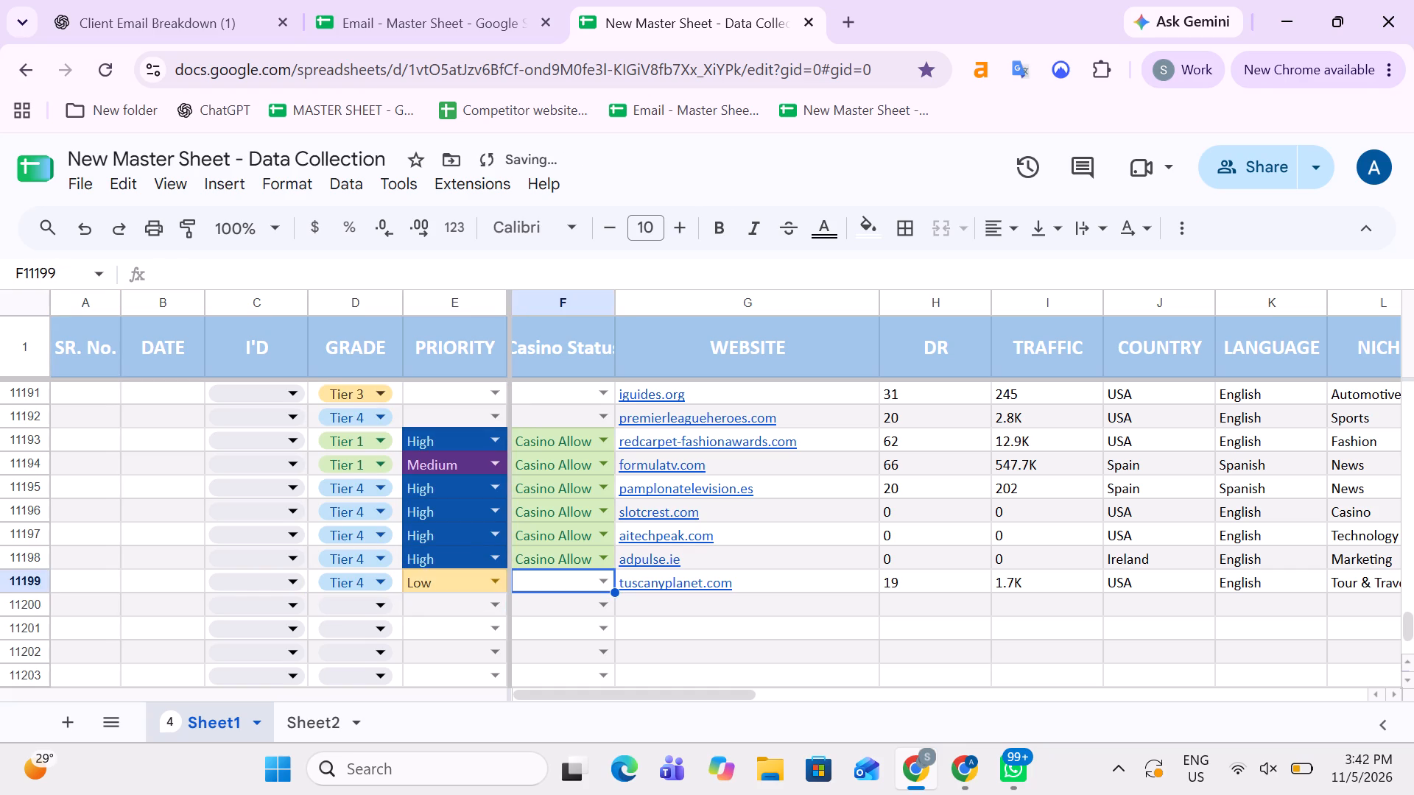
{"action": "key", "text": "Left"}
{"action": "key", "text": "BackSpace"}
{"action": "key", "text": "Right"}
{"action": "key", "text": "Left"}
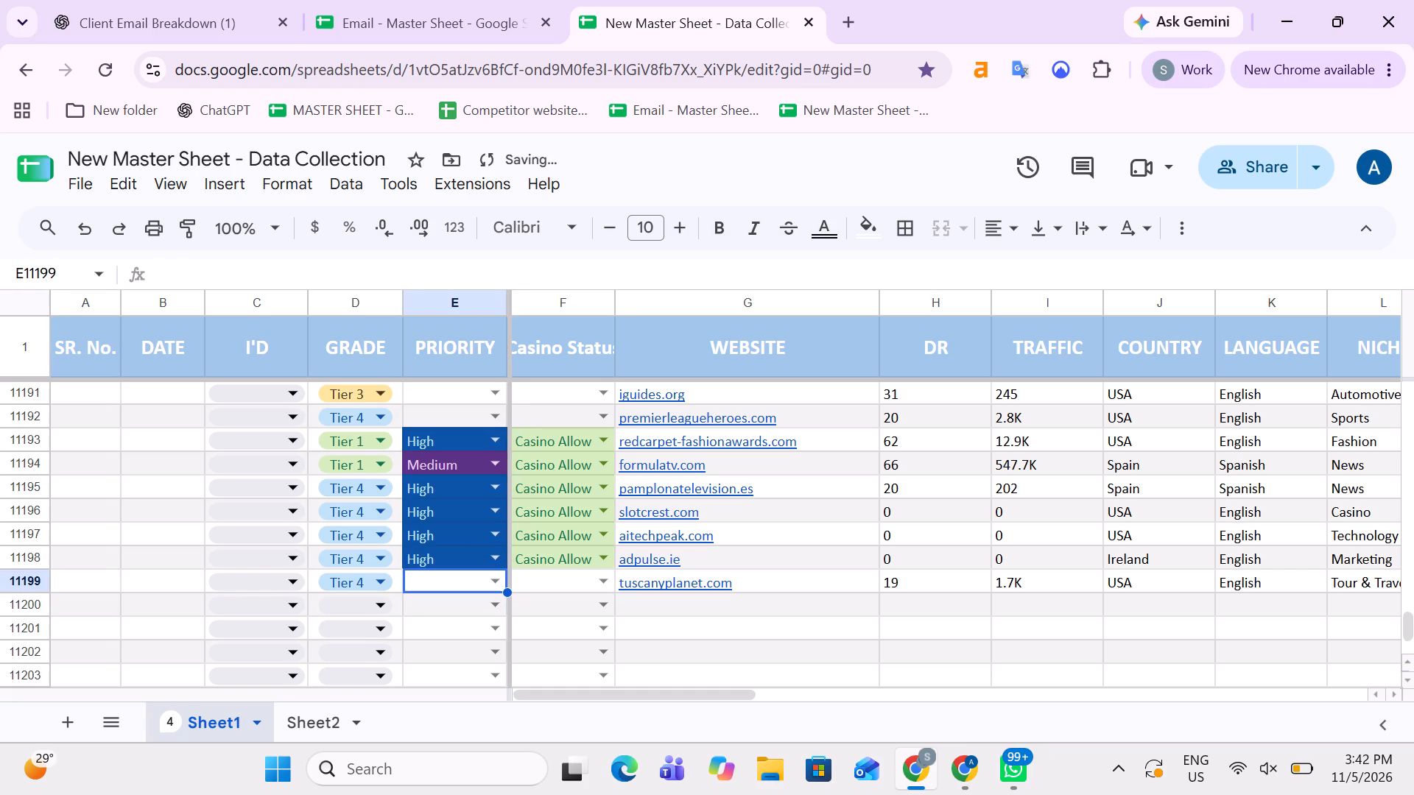
Set the PRIORITY of the tuscanyplanet.com row to Low.
{"action": "key", "text": "Right"}
{"action": "key", "text": "Left"}
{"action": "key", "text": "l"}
{"action": "key", "text": "Down"}
{"action": "key", "text": "Return"}
{"action": "key", "text": "Up"}
{"action": "key", "text": "Right"}
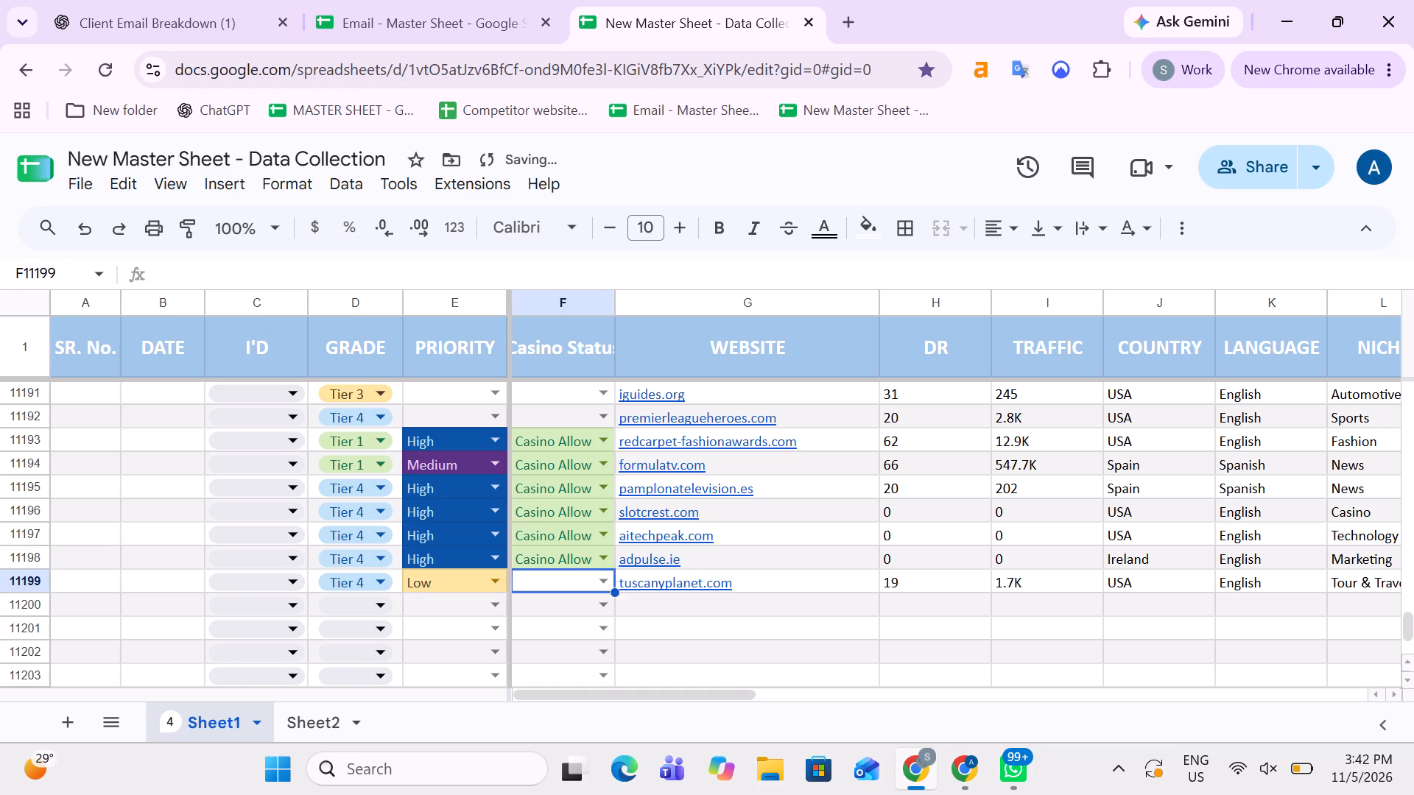
Enter NA as the CASINO PRICE in the tuscanyplanet.com row.
{"action": "key", "text": "Right"}
{"action": "key", "text": "Right"}
{"action": "key", "text": "Right"}
{"action": "key", "text": "Right"}
{"action": "key", "text": "Right"}
{"action": "key", "text": "Right"}
{"action": "key", "text": "Right"}
{"action": "key", "text": "Right"}
{"action": "key", "text": "Right"}
{"action": "key", "text": "Left"}
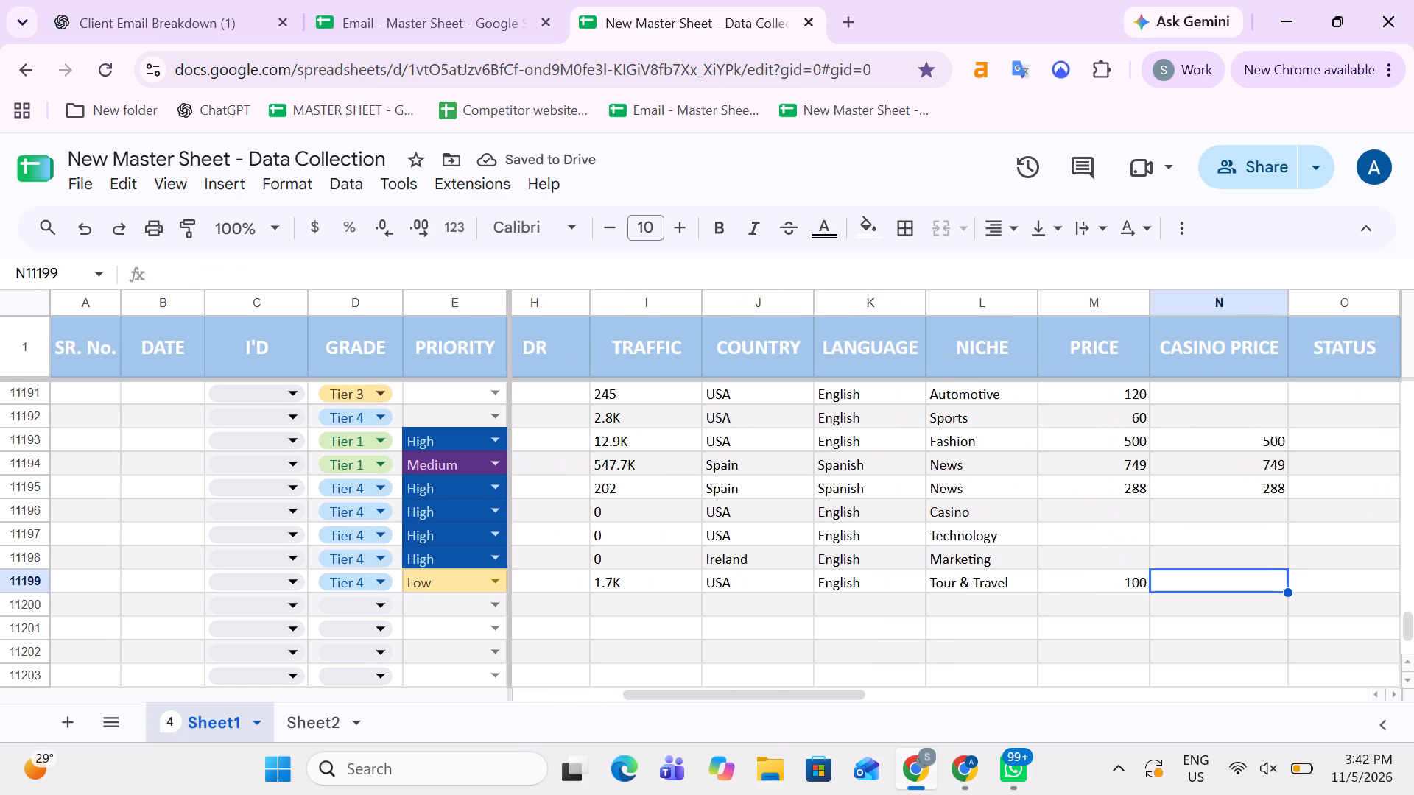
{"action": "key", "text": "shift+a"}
{"action": "key", "text": "BackSpace"}
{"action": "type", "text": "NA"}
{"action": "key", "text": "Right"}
Set the LINK POLICY of the tuscanyplanet.com row to No gambling.
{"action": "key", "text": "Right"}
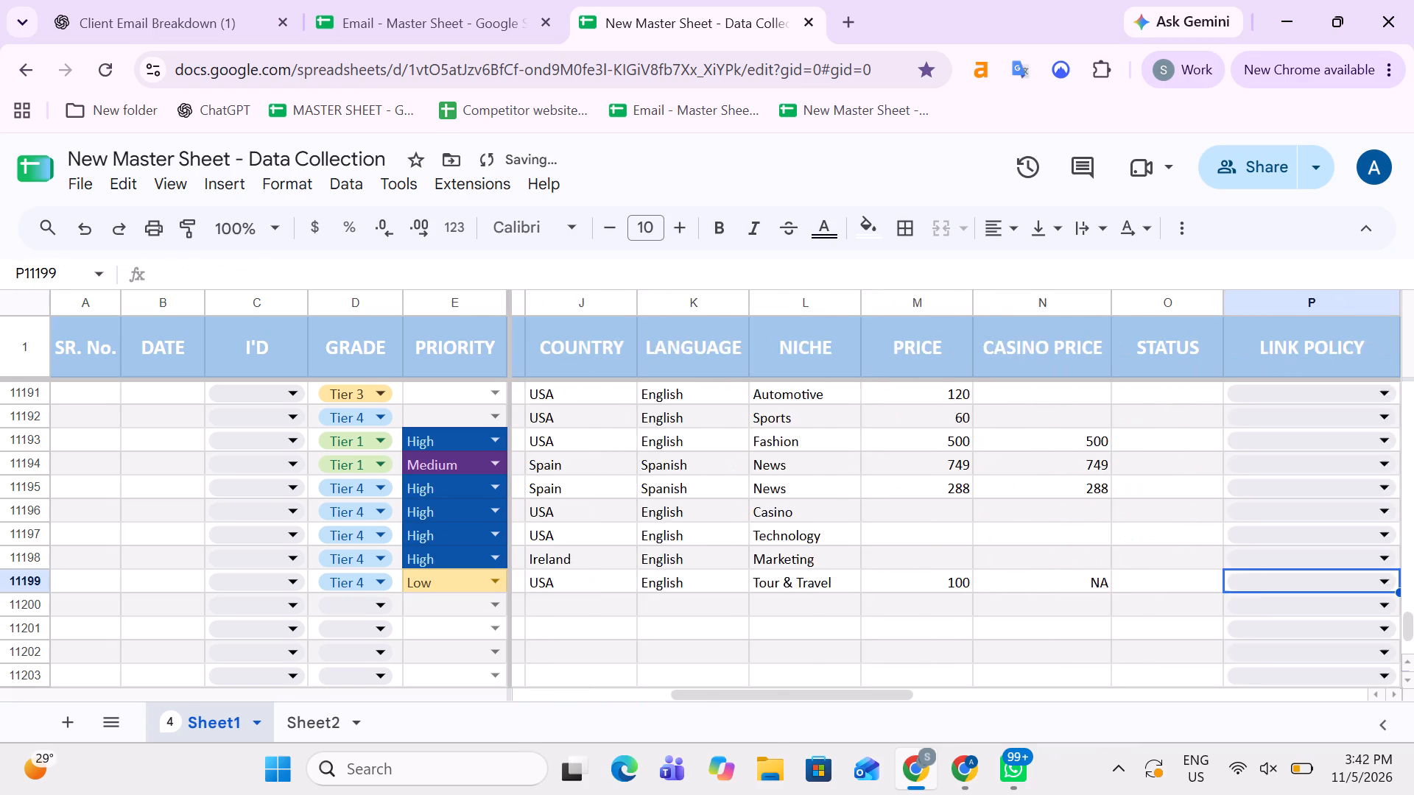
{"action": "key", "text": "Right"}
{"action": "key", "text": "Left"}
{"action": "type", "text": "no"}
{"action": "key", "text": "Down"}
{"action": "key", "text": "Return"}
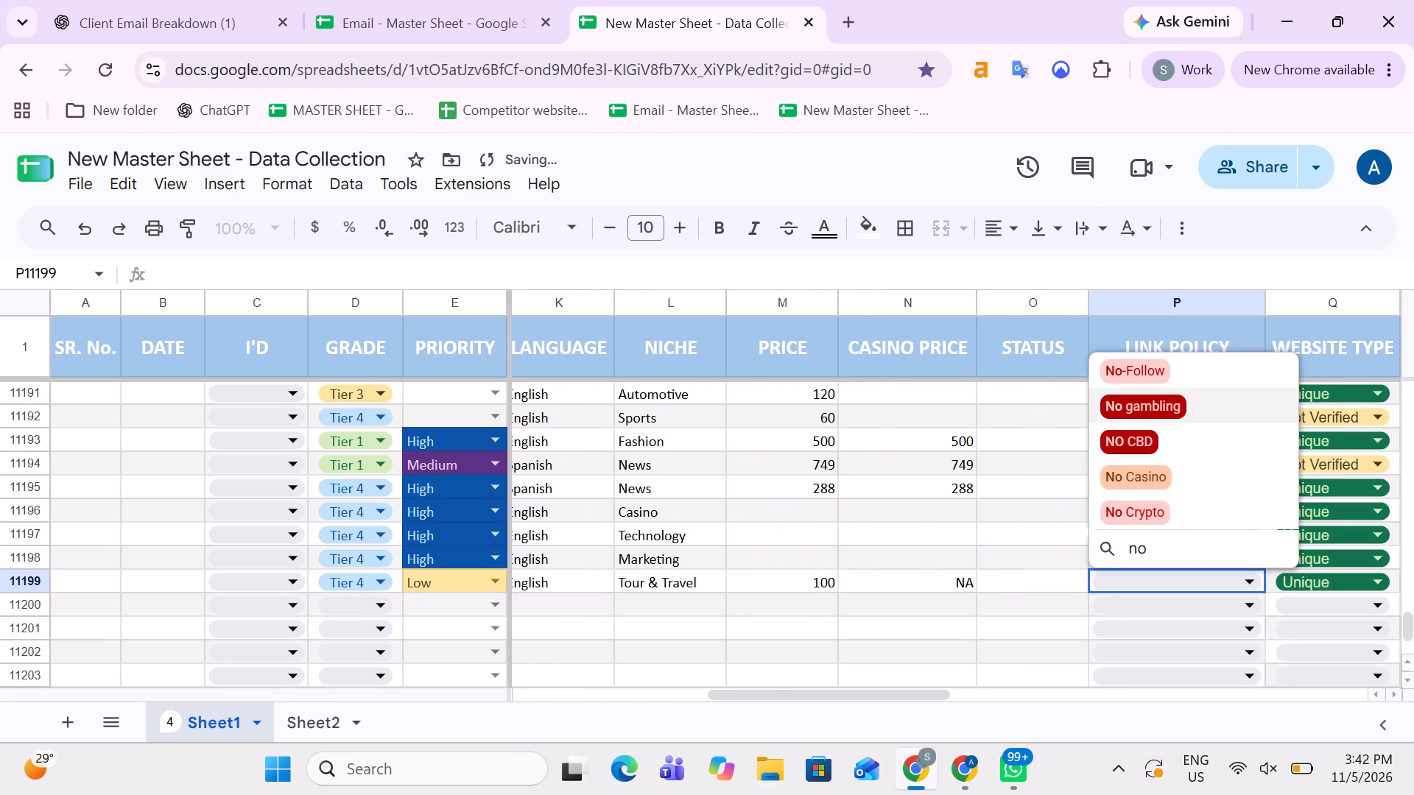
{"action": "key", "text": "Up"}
Check the entries across the completed tuscanyplanet.com row, from the contact details back to the first columns.
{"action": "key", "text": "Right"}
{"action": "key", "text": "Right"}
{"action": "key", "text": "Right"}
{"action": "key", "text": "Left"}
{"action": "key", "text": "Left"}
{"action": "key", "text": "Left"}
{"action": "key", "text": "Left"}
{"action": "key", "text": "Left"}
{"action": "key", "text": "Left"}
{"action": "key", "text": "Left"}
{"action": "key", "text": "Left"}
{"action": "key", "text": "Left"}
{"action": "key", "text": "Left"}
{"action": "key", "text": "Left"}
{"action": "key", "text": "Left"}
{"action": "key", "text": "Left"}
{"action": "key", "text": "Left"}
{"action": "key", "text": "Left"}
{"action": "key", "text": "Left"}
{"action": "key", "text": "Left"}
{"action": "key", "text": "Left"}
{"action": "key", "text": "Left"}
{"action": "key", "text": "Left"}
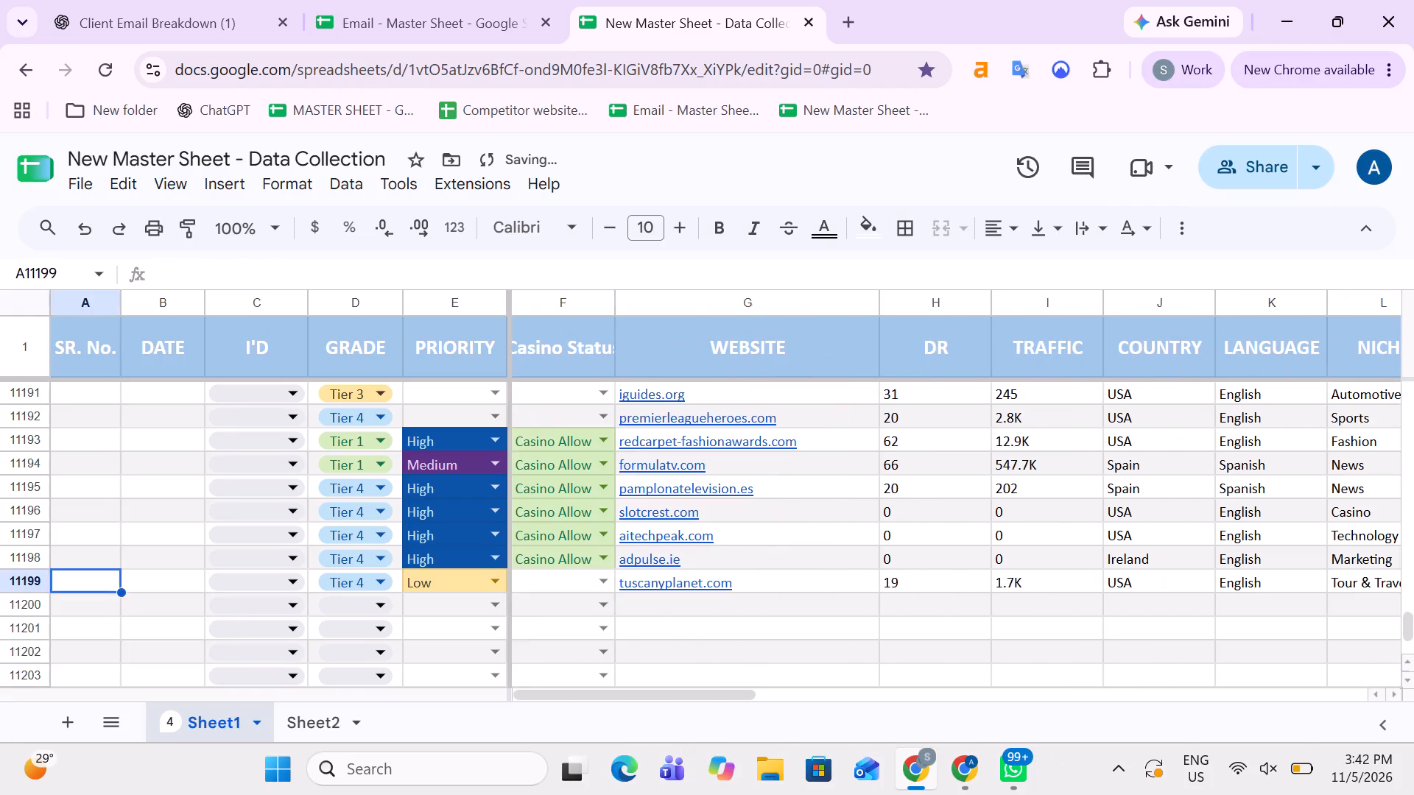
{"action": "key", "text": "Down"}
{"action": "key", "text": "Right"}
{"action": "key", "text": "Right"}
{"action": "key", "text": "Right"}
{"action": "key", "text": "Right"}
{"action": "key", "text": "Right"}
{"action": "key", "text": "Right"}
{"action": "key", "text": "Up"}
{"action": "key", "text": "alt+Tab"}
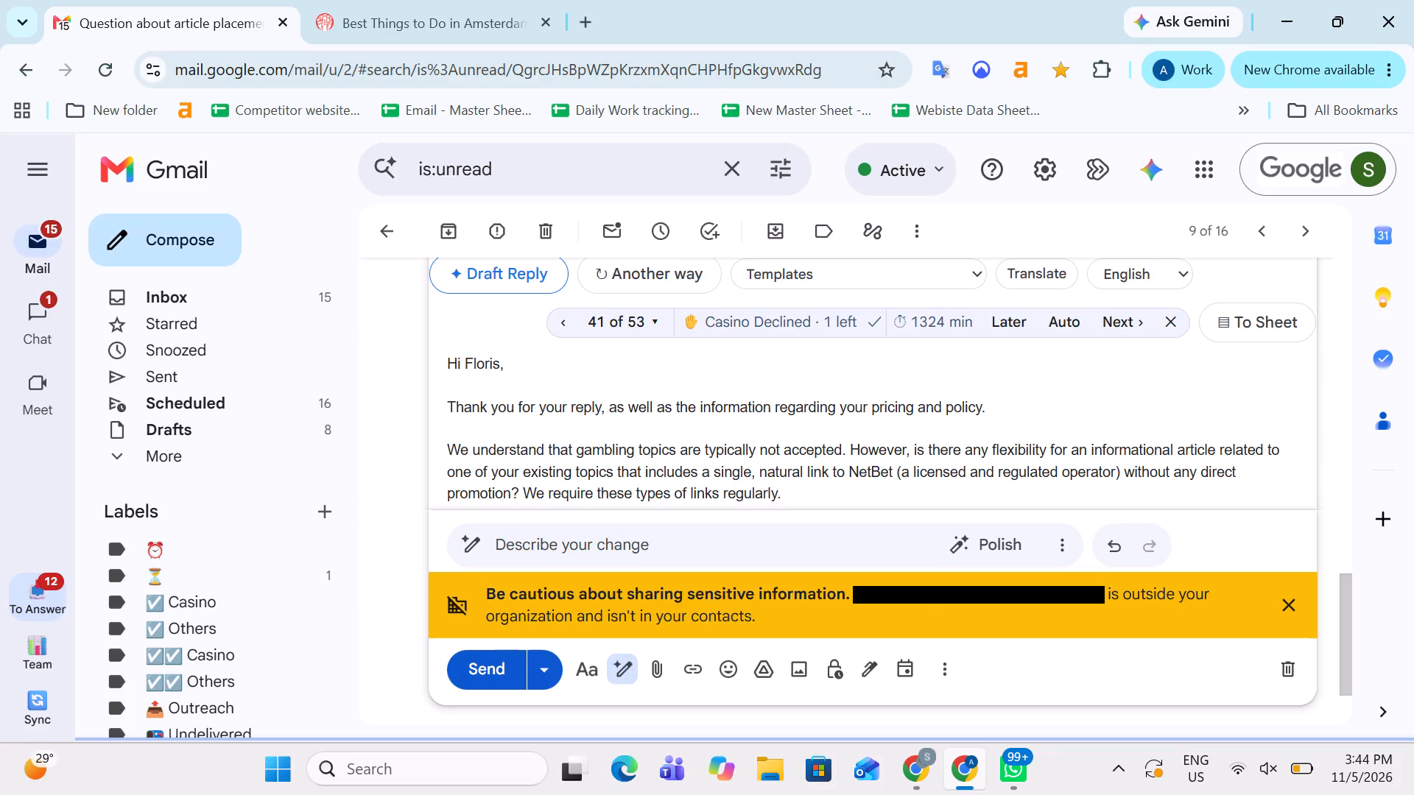
{"action": "scroll", "coordinate": [1161, 466], "scroll_direction": "down", "scroll_amount": 1}
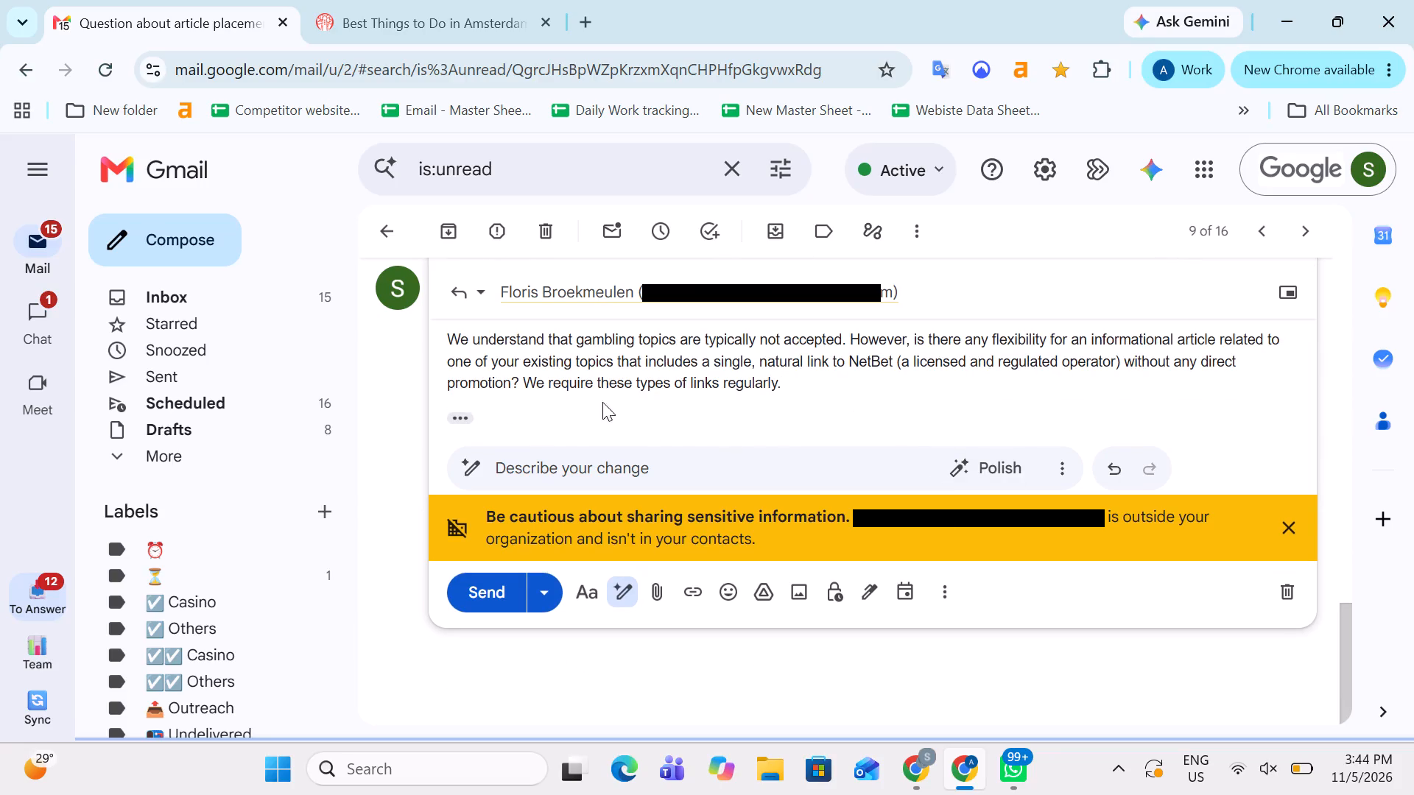
{"action": "scroll", "coordinate": [584, 399], "scroll_direction": "up", "scroll_amount": 1}
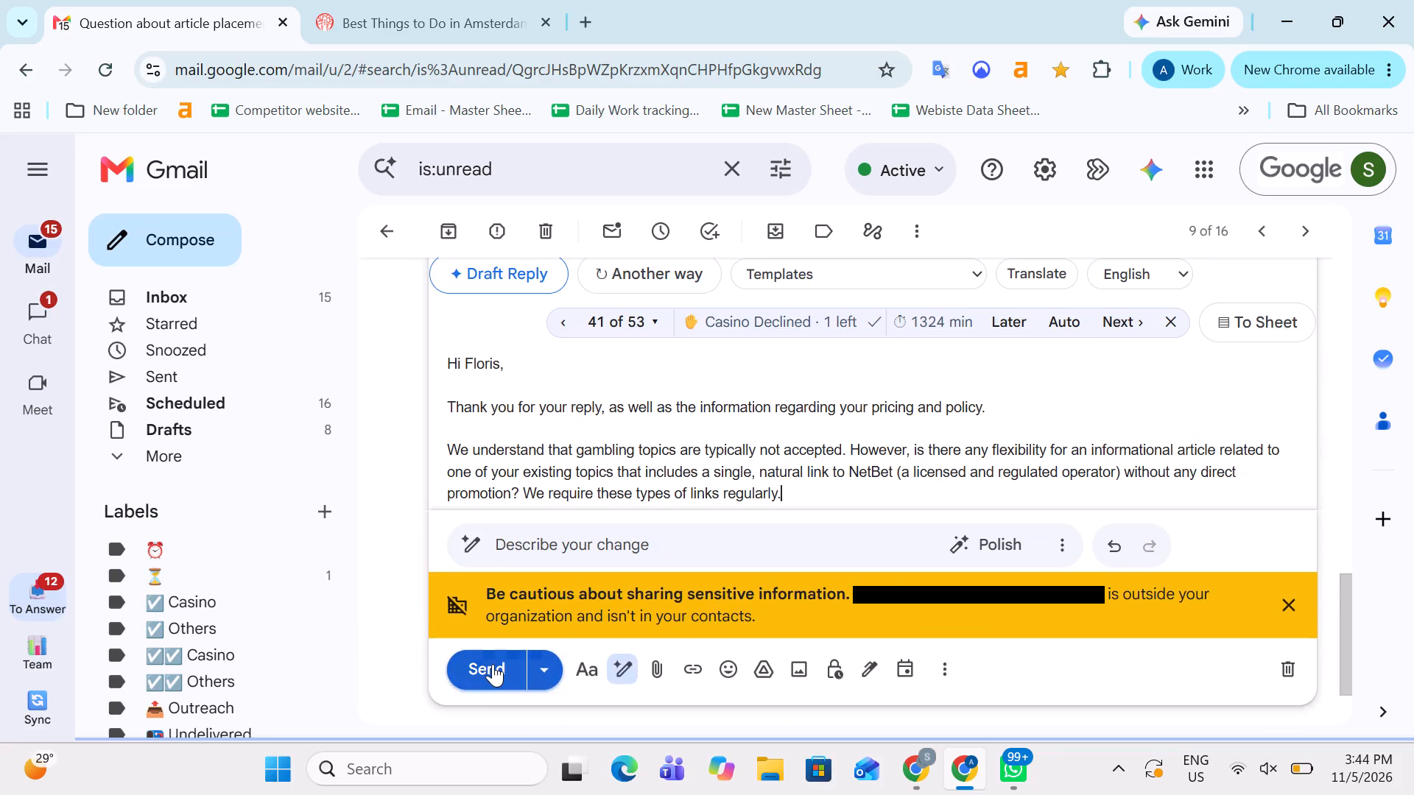
{"action": "left_click", "coordinate": [493, 664]}
{"action": "scroll", "coordinate": [813, 519], "scroll_direction": "up", "scroll_amount": 5}
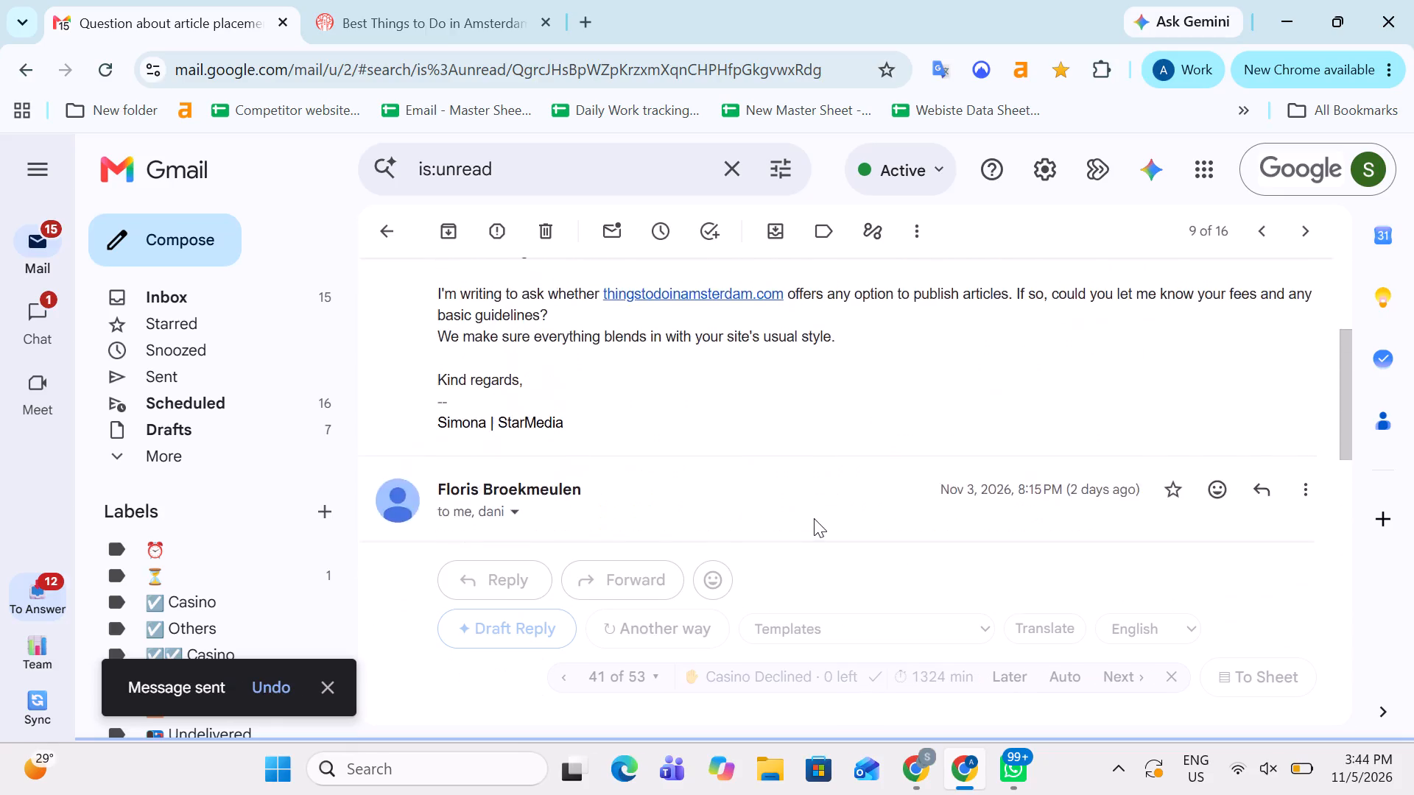
{"action": "scroll", "coordinate": [814, 518], "scroll_direction": "up", "scroll_amount": 5}
Copy the domain thingstodoinamsterdam.com from the site's address and enter it as the WEBSITE in row 11200 of the New Master Sheet.
{"action": "left_click", "coordinate": [380, 0]}
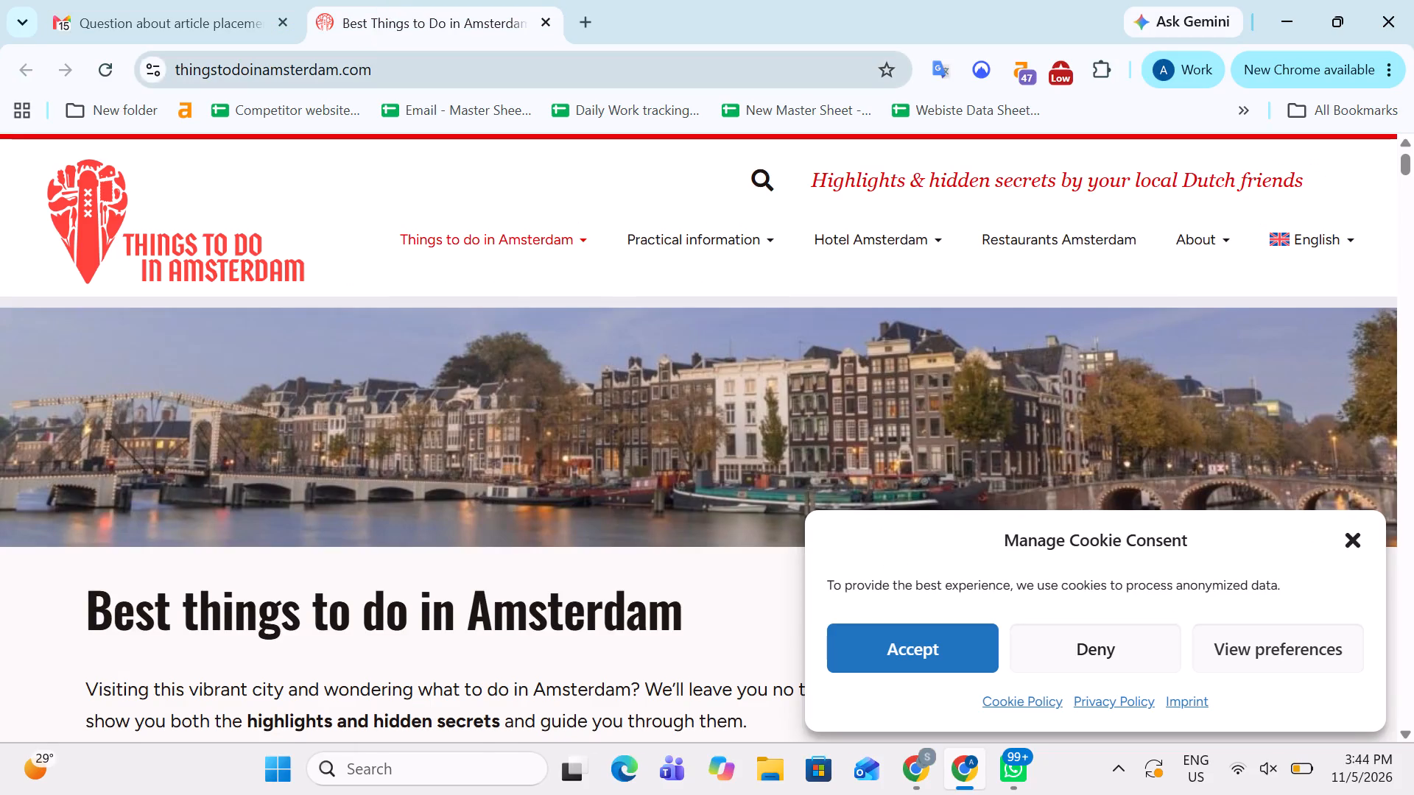
{"action": "left_click", "coordinate": [381, 63]}
{"action": "left_click_drag", "start_coordinate": [381, 63], "coordinate": [345, 74]}
{"action": "key", "text": "ctrl+c"}
{"action": "key", "text": "ctrl+c"}
{"action": "key", "text": "alt+Tab"}
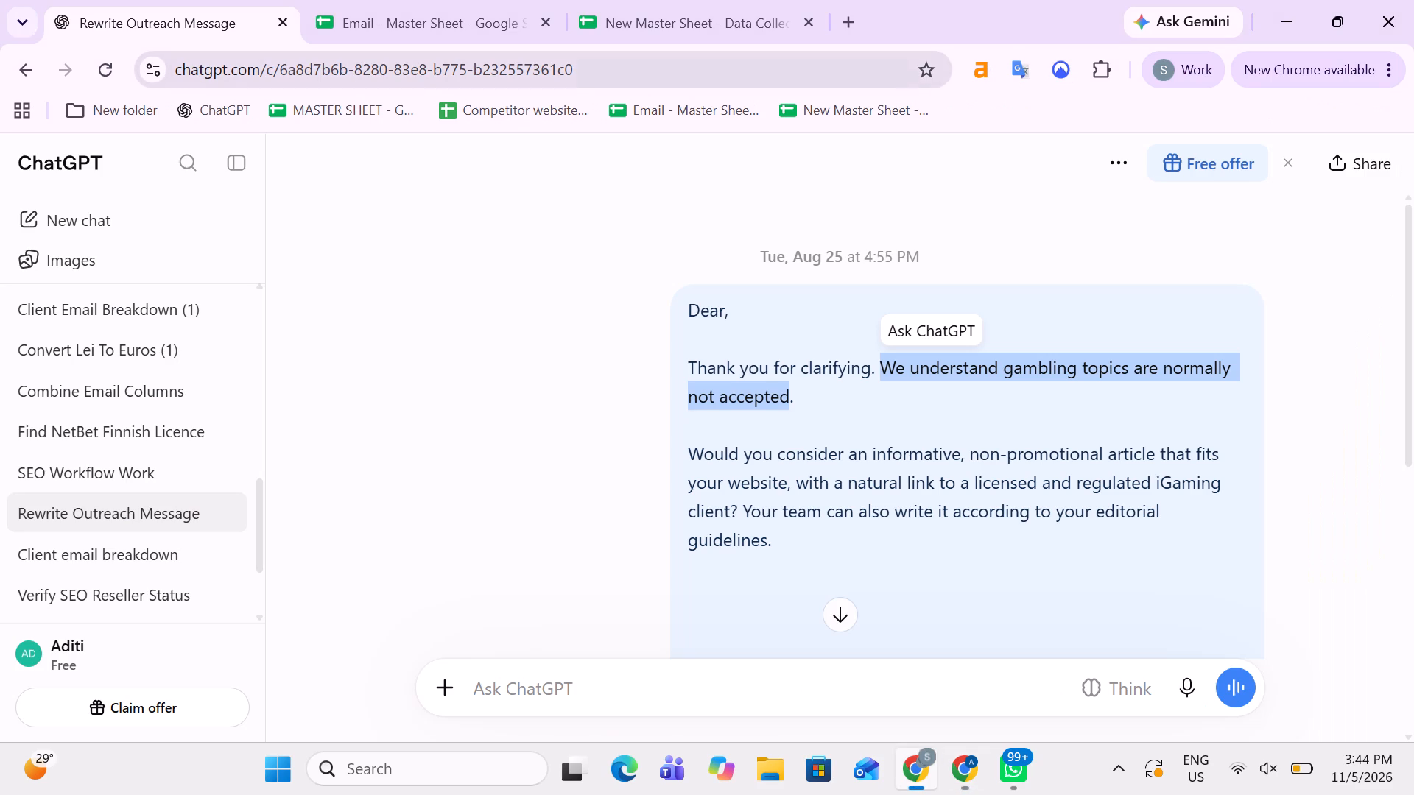
{"action": "left_click", "coordinate": [783, 0]}
{"action": "key", "text": "Down"}
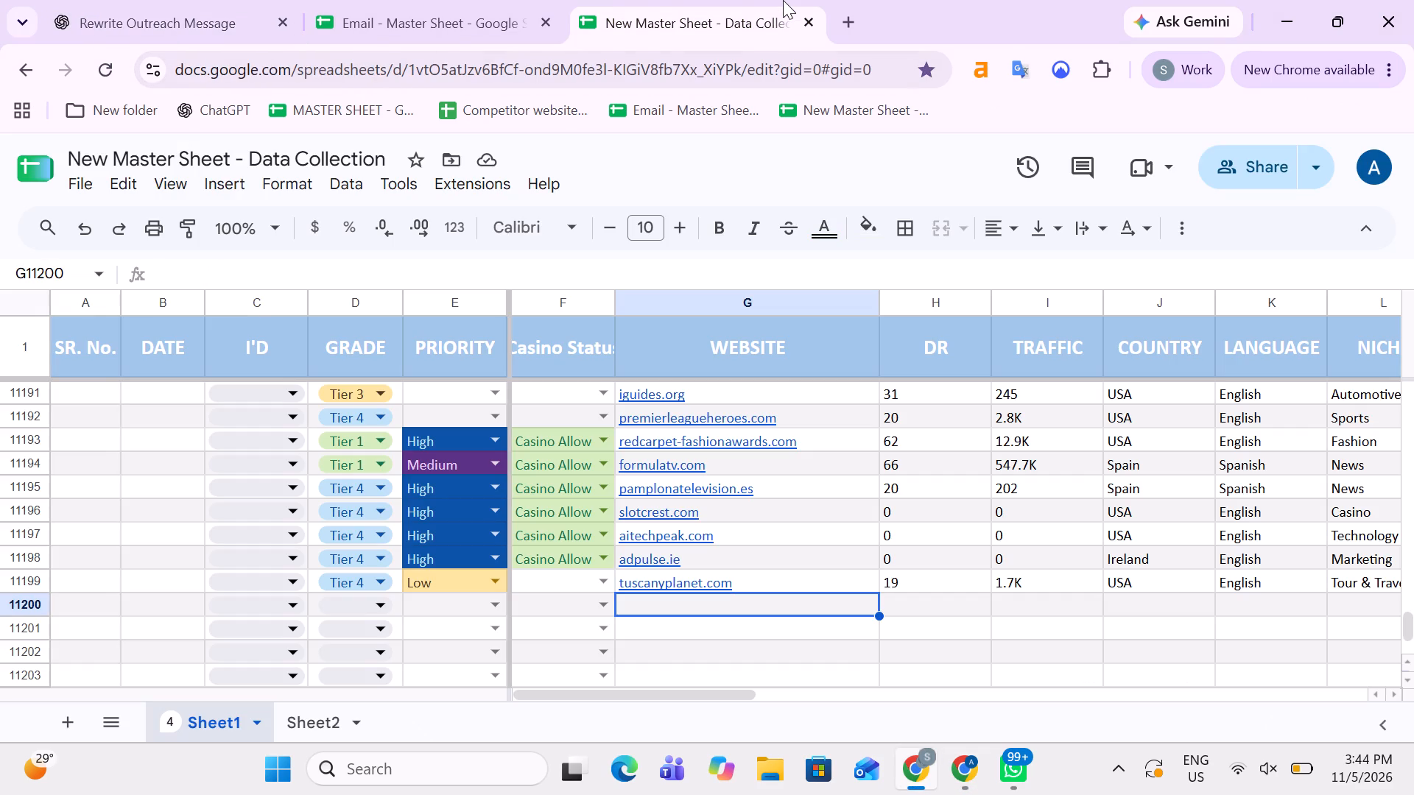
{"action": "key", "text": "Return"}
{"action": "key", "text": "ctrl+v"}
{"action": "key", "text": "Tab"}
{"action": "key", "text": "alt+Tab"}
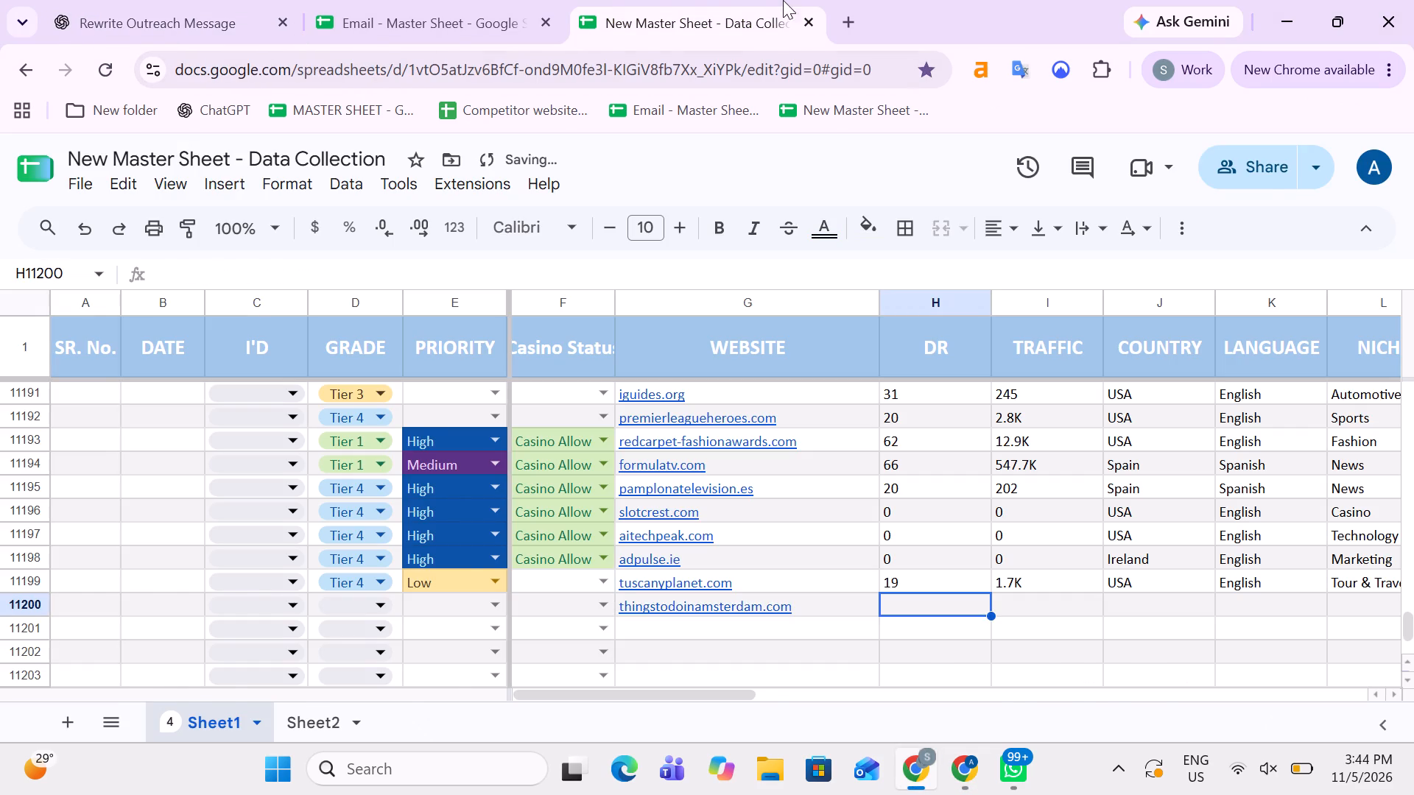
Look over the Things To Do In Amsterdam homepage for its subject matter and accept the site's cookies.
{"action": "scroll", "coordinate": [991, 344], "scroll_direction": "down", "scroll_amount": 5}
{"action": "scroll", "coordinate": [817, 375], "scroll_direction": "down", "scroll_amount": 5}
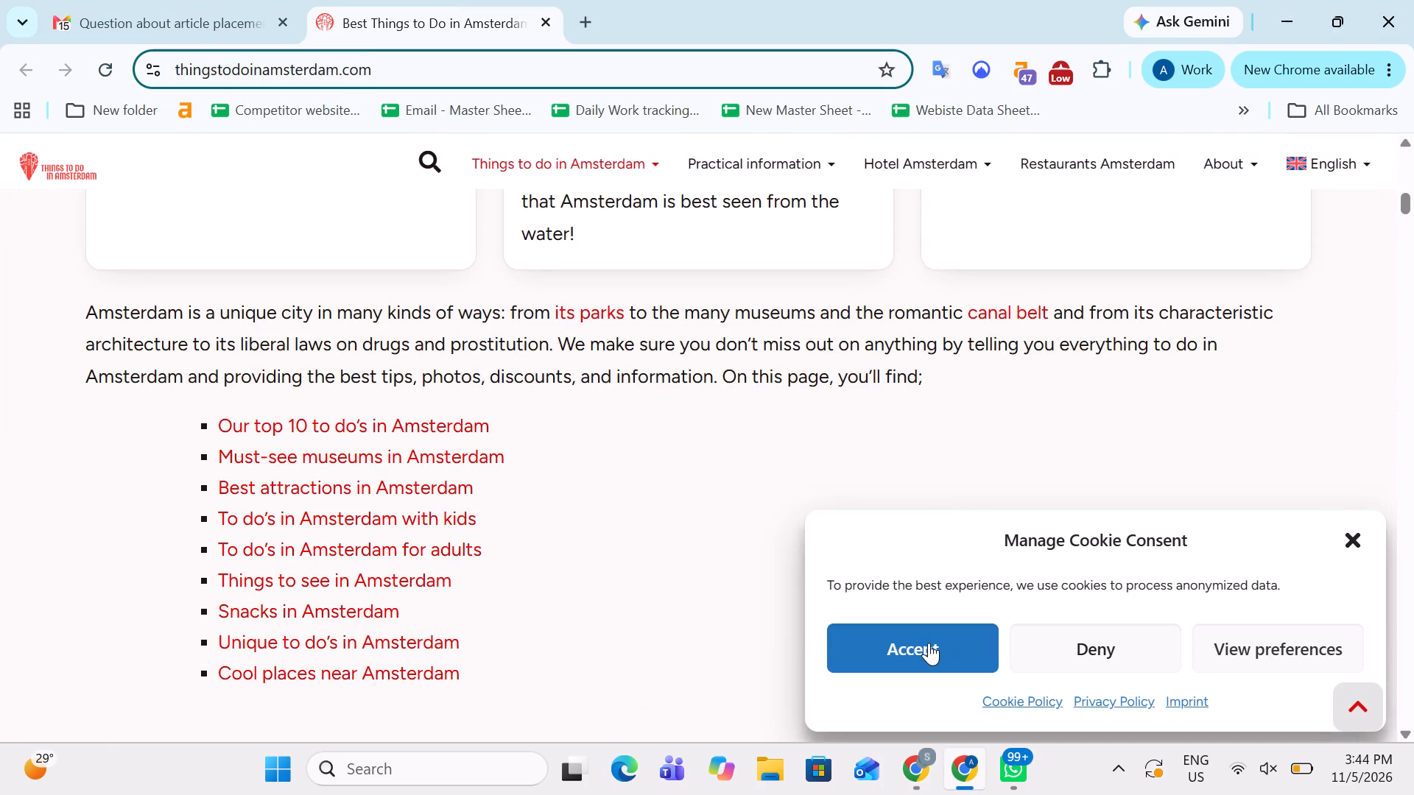
{"action": "left_click", "coordinate": [929, 643]}
{"action": "scroll", "coordinate": [802, 414], "scroll_direction": "down", "scroll_amount": 6}
{"action": "scroll", "coordinate": [929, 476], "scroll_direction": "down", "scroll_amount": 7}
{"action": "scroll", "coordinate": [930, 479], "scroll_direction": "up", "scroll_amount": 17}
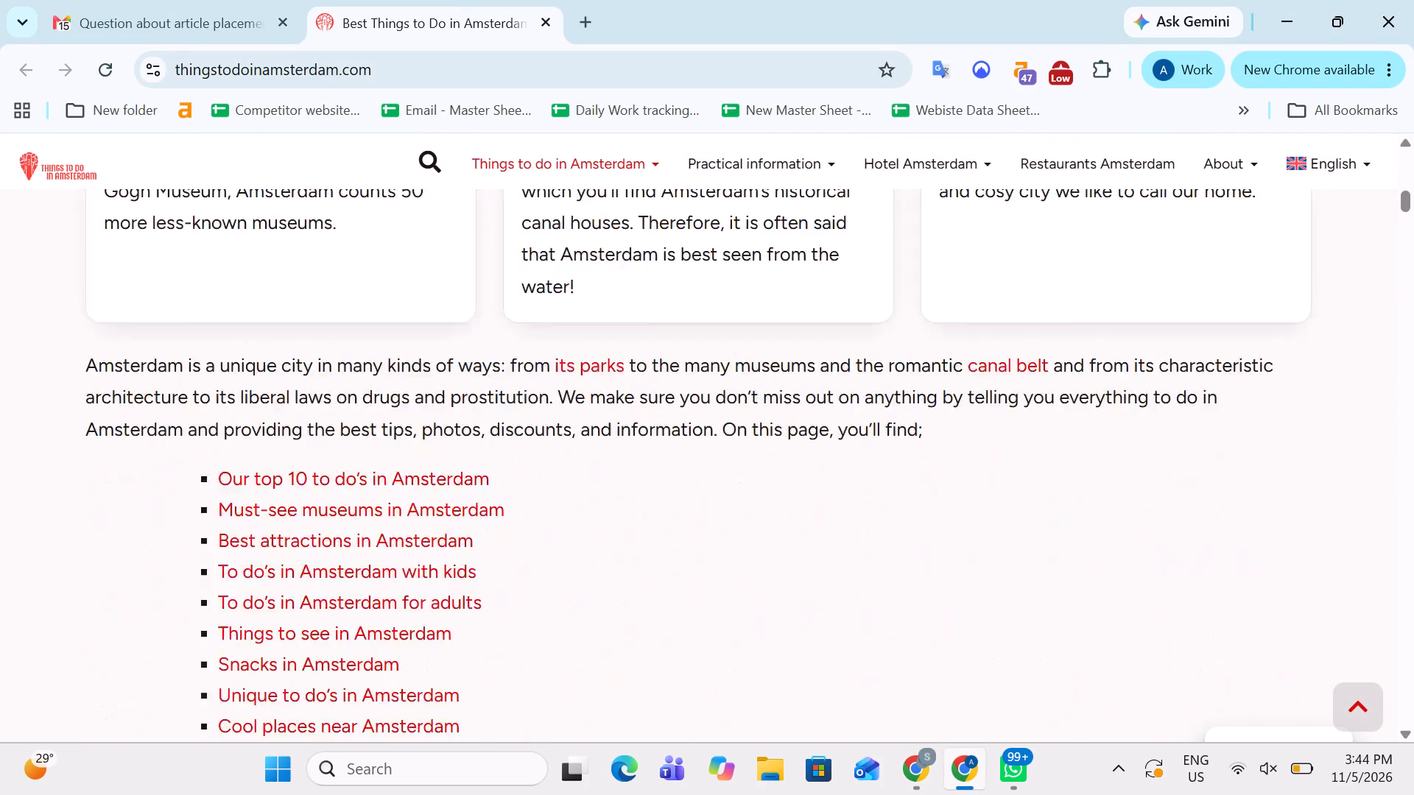
{"action": "scroll", "coordinate": [930, 479], "scroll_direction": "up", "scroll_amount": 15}
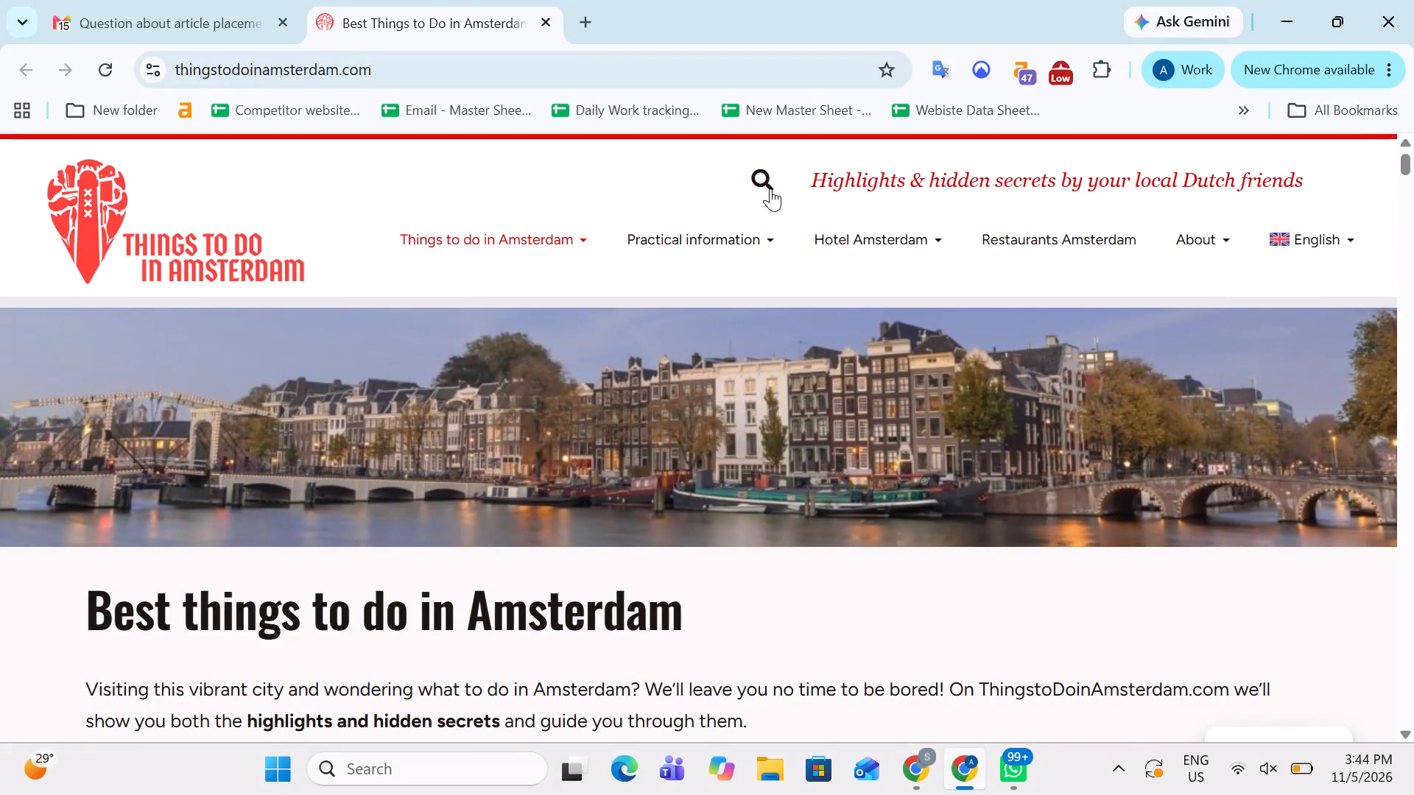
Search the Things To Do In Amsterdam site for Netbet.
{"action": "left_click", "coordinate": [770, 188]}
{"action": "left_click", "coordinate": [680, 181]}
{"action": "left_click", "coordinate": [658, 237]}
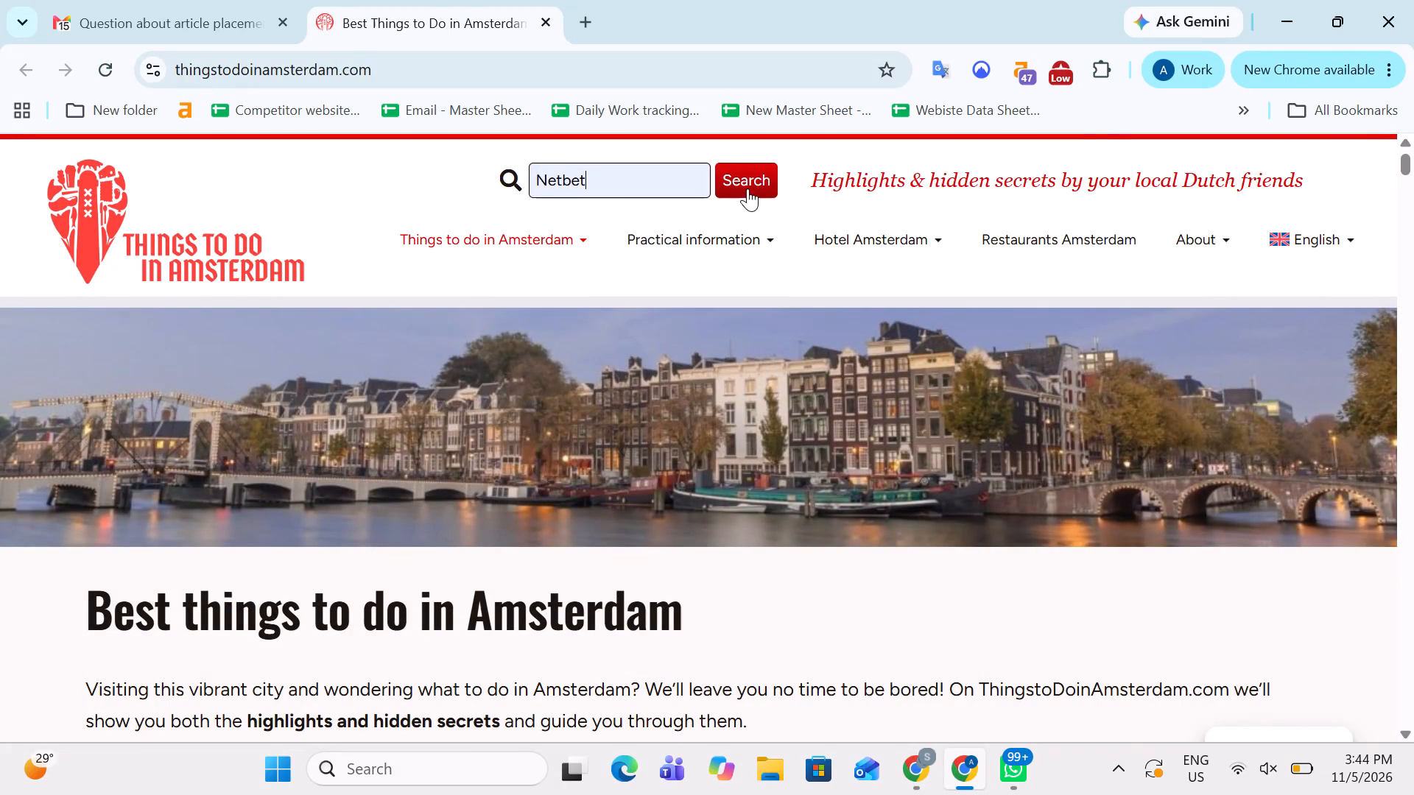
{"action": "left_click", "coordinate": [748, 188]}
{"action": "left_click", "coordinate": [1027, 81]}
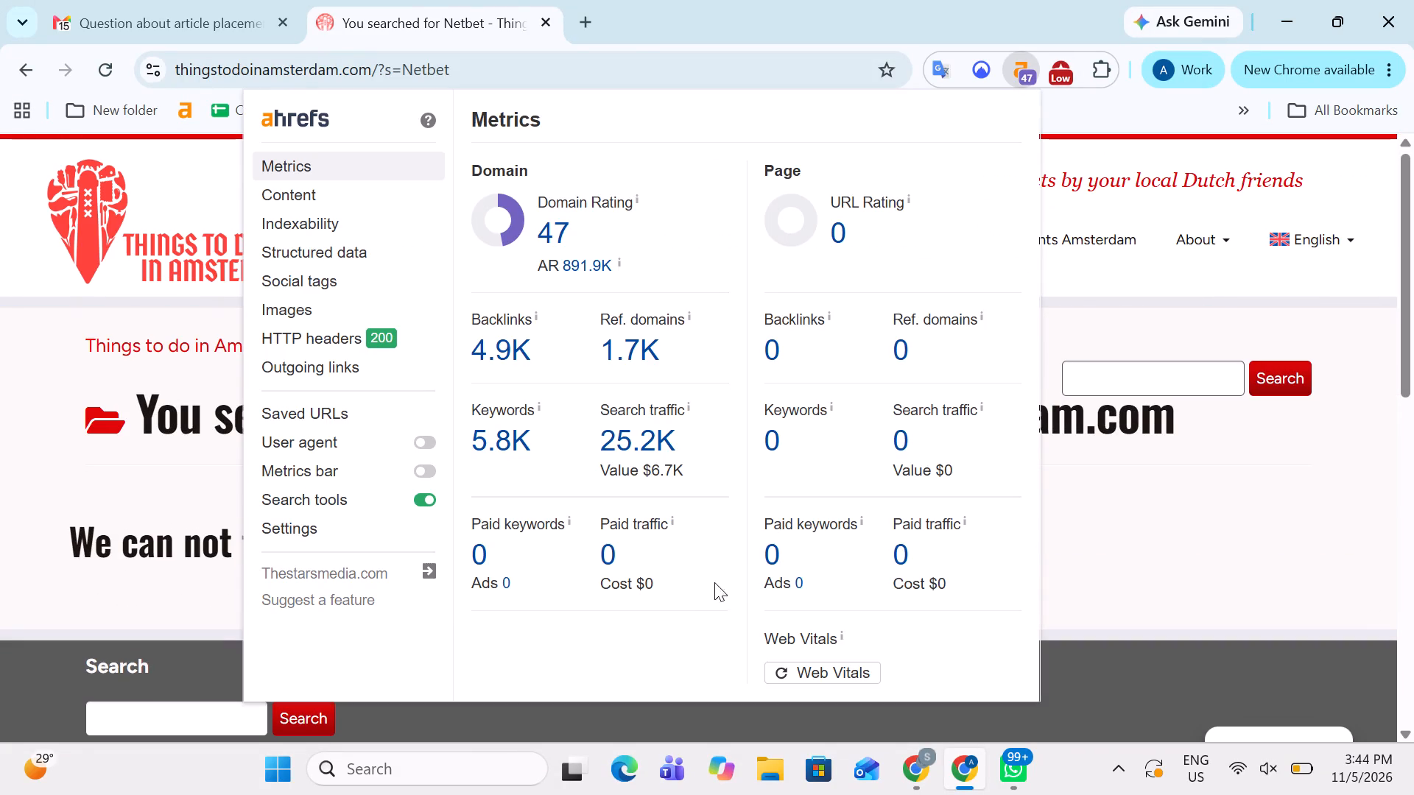
Enter DR 47 and TRAFFIC 25.2K in thingstodoinamsterdam.com's New Master Sheet row.
{"action": "key", "text": "alt+Tab"}
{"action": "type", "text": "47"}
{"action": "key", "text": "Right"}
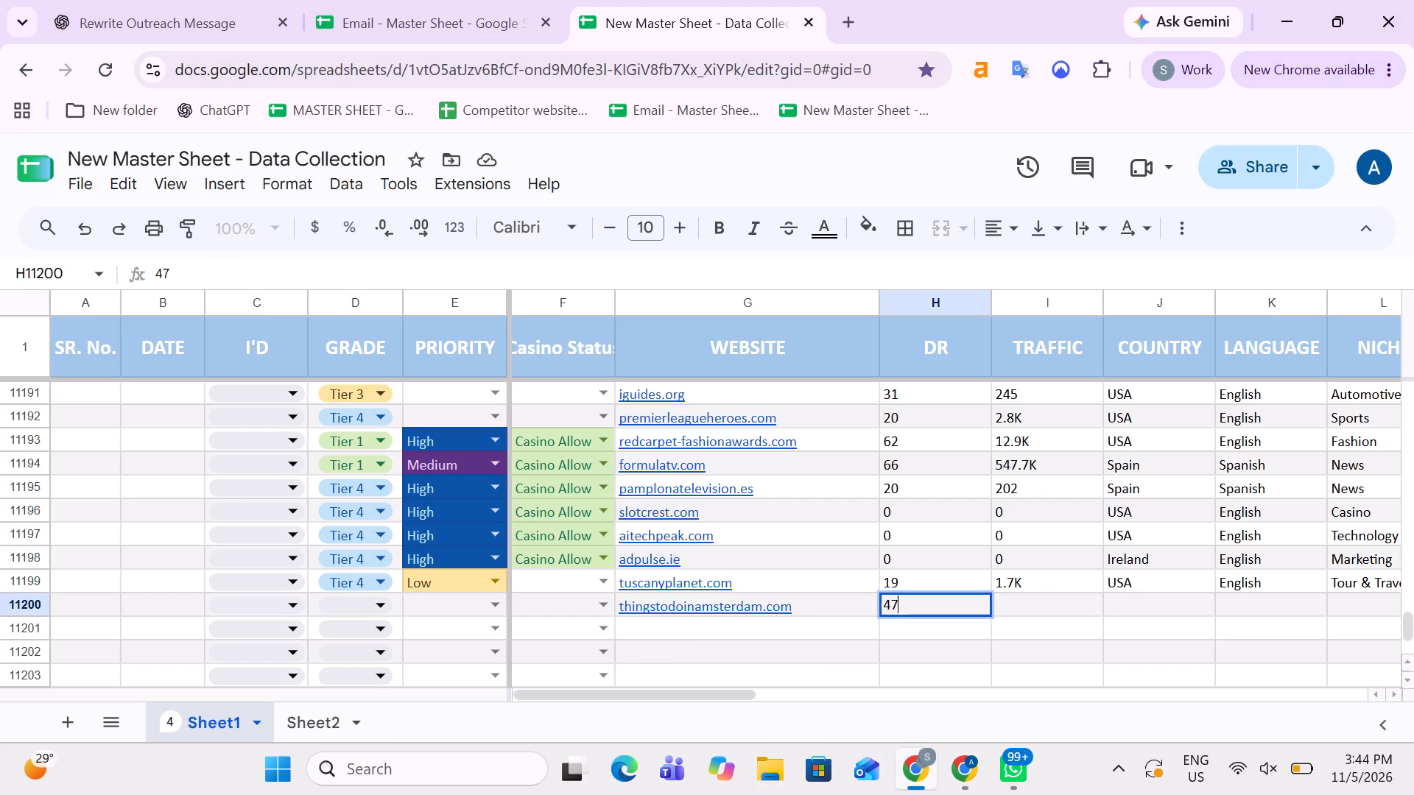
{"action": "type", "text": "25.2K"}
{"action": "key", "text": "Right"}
Fill in the thingstodoinamsterdam.com row with country USA, language English and niche Informational.
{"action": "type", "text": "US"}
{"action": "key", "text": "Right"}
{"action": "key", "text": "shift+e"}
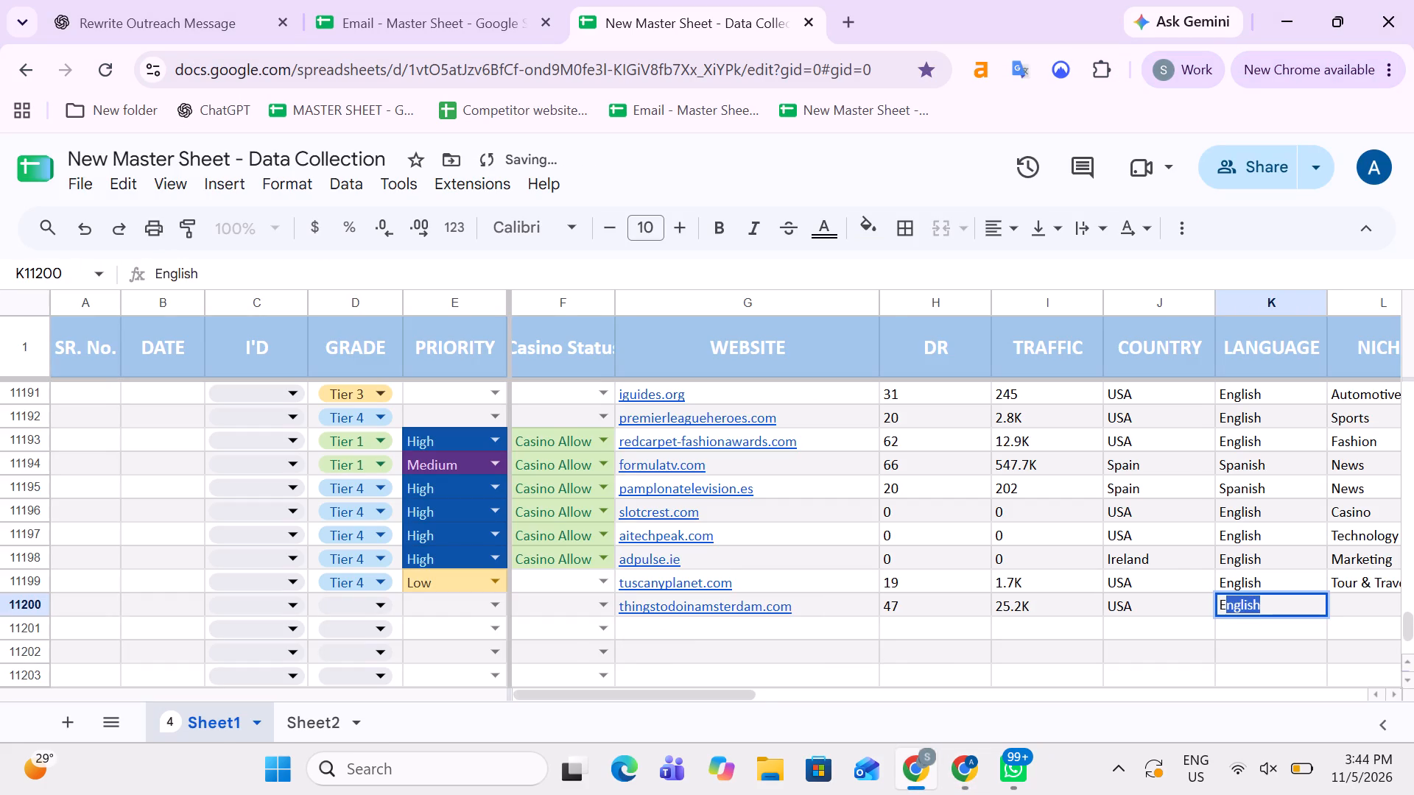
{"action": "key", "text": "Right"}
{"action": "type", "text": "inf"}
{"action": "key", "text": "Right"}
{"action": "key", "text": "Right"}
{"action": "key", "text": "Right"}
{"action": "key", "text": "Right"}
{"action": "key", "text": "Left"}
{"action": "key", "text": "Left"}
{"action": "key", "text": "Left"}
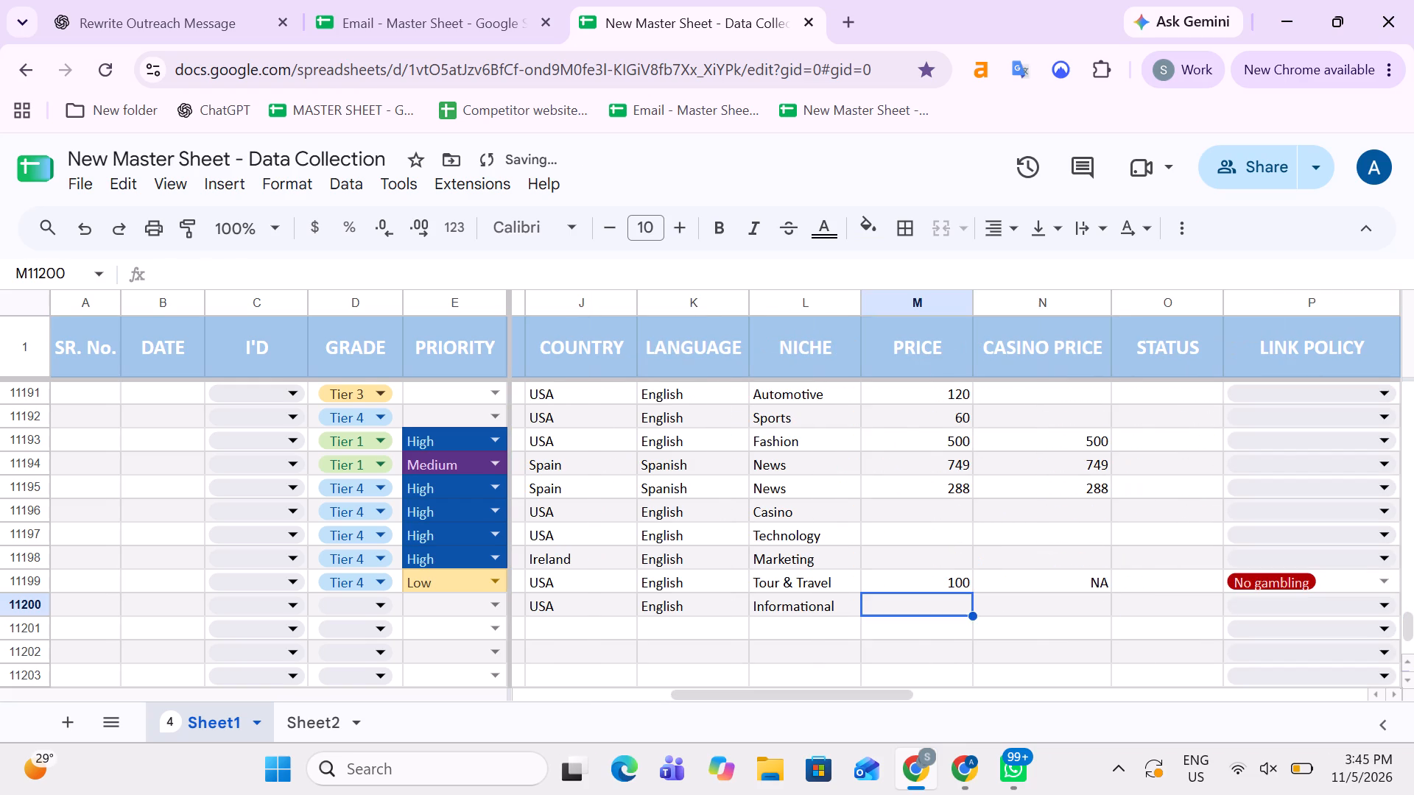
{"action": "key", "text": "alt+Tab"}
{"action": "left_click", "coordinate": [648, 411]}
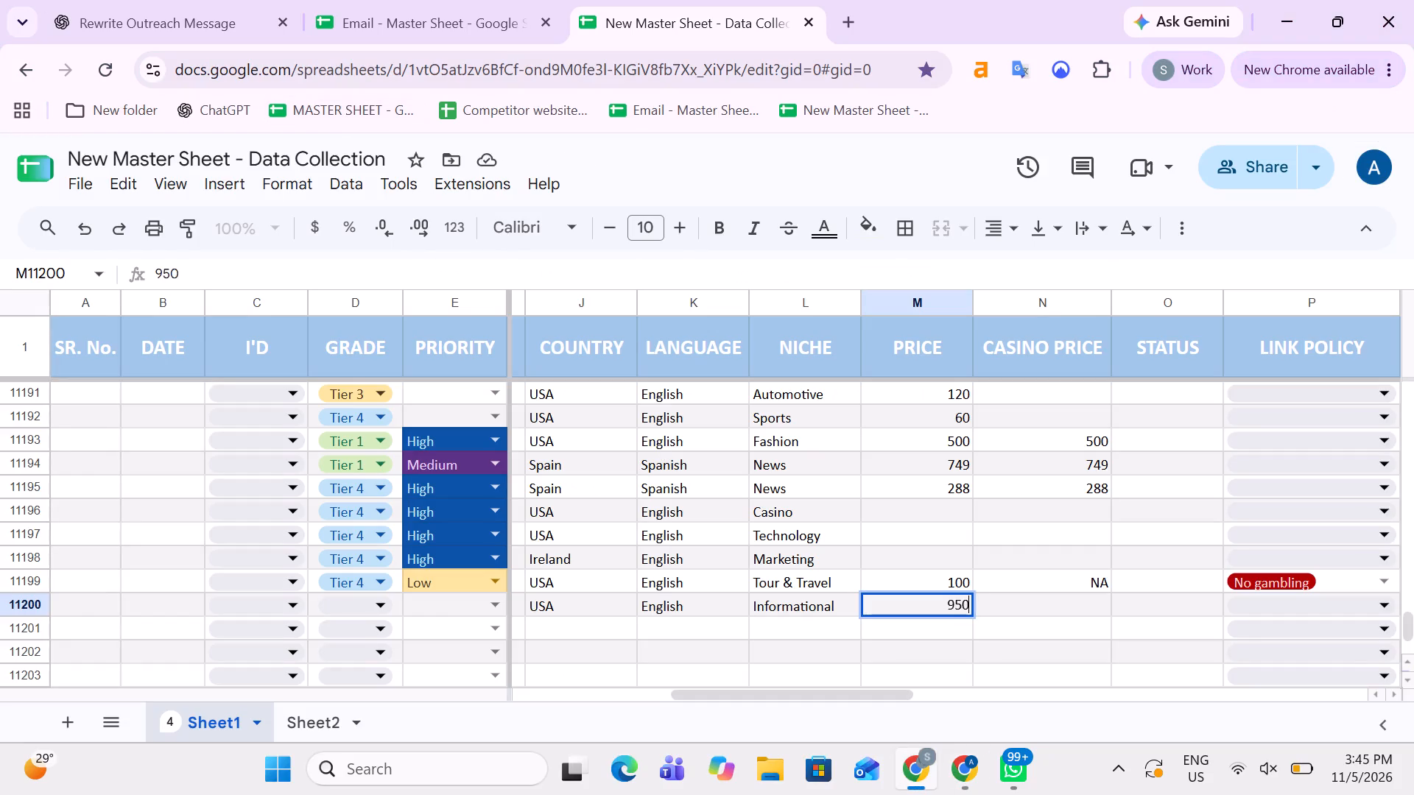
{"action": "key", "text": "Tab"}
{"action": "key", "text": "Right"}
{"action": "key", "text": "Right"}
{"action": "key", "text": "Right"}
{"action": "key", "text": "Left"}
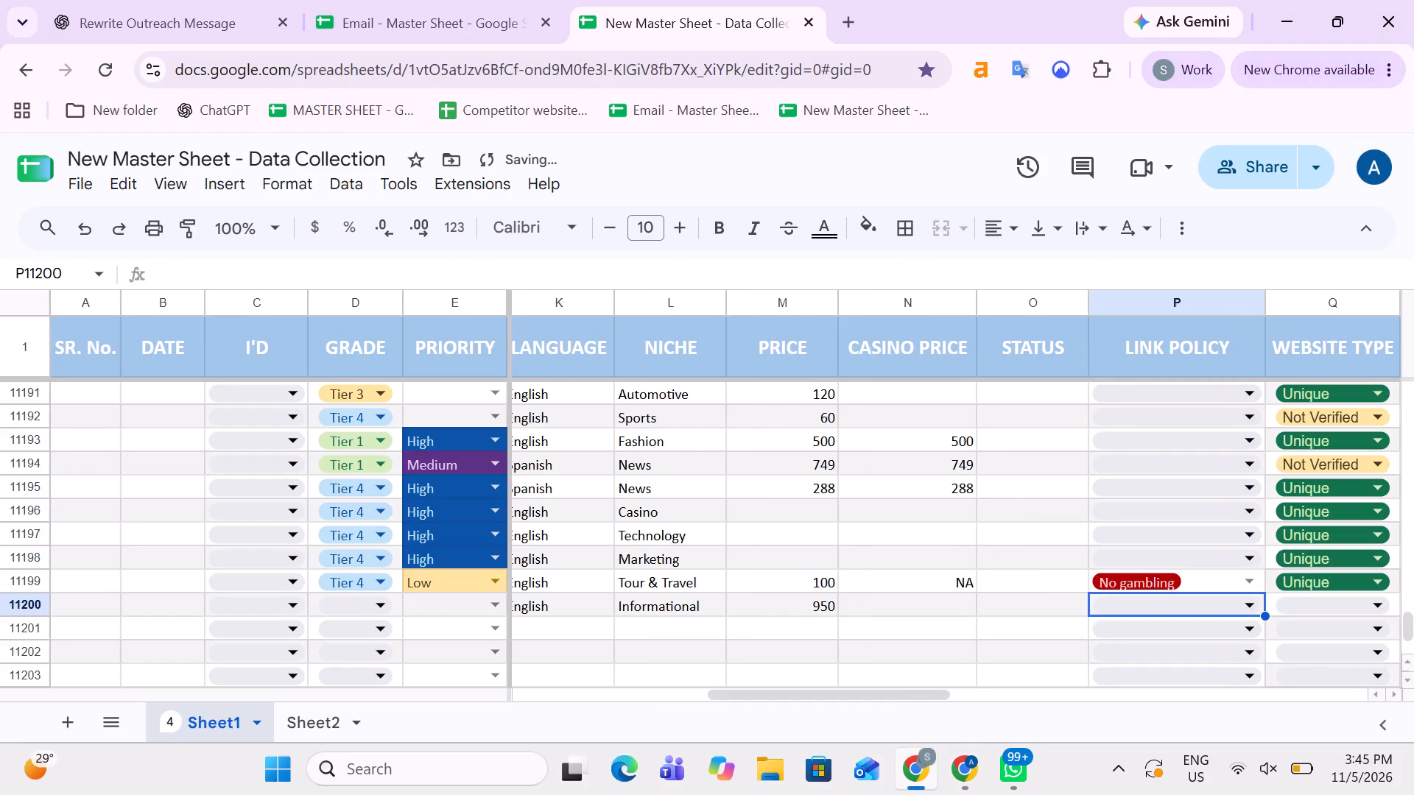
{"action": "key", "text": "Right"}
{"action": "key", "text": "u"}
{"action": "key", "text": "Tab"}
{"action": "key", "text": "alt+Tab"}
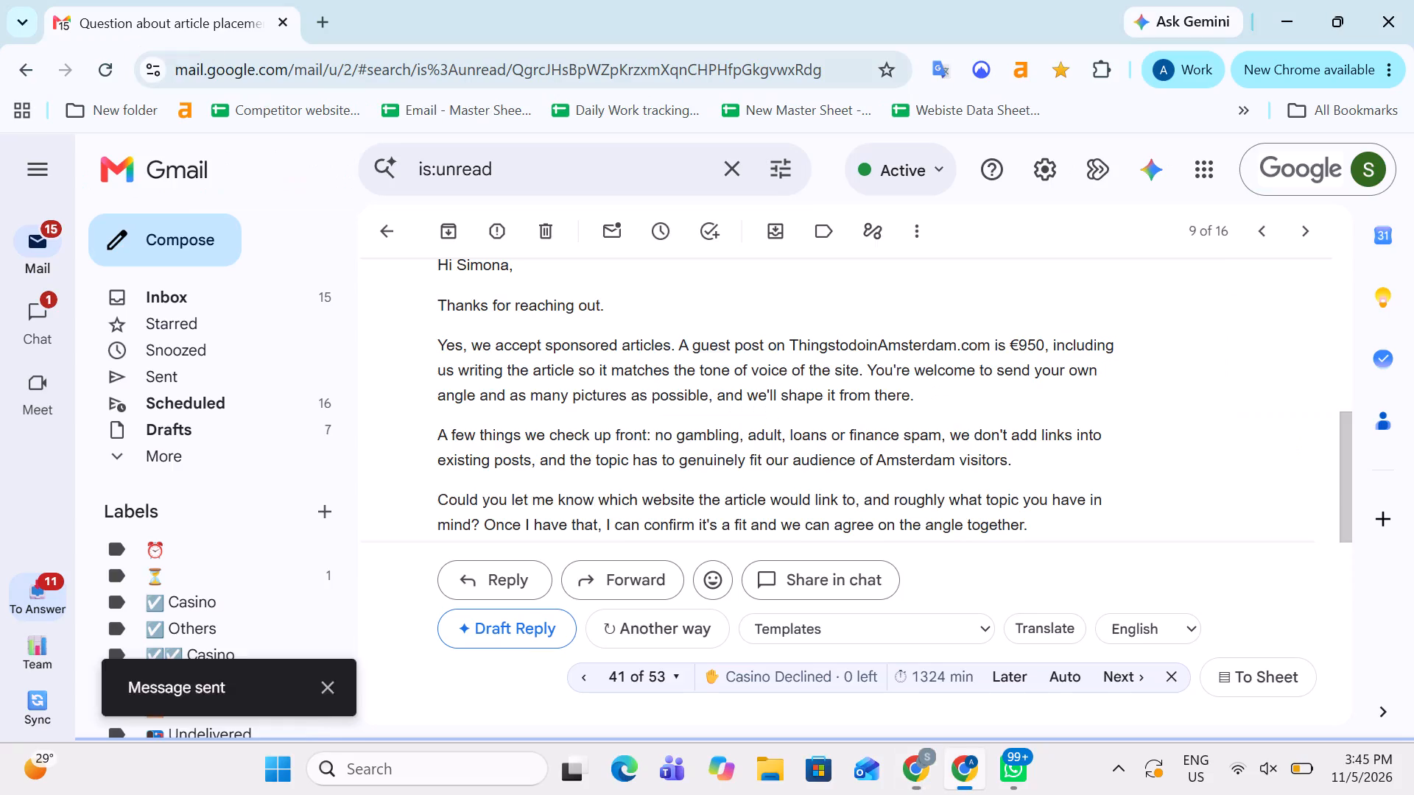
Copy the publisher's email address from the ThingstodoinAmsterdam.com reply in Gmail and paste it into the site's New Master Sheet row.
{"action": "scroll", "coordinate": [460, 363], "scroll_direction": "up", "scroll_amount": 2}
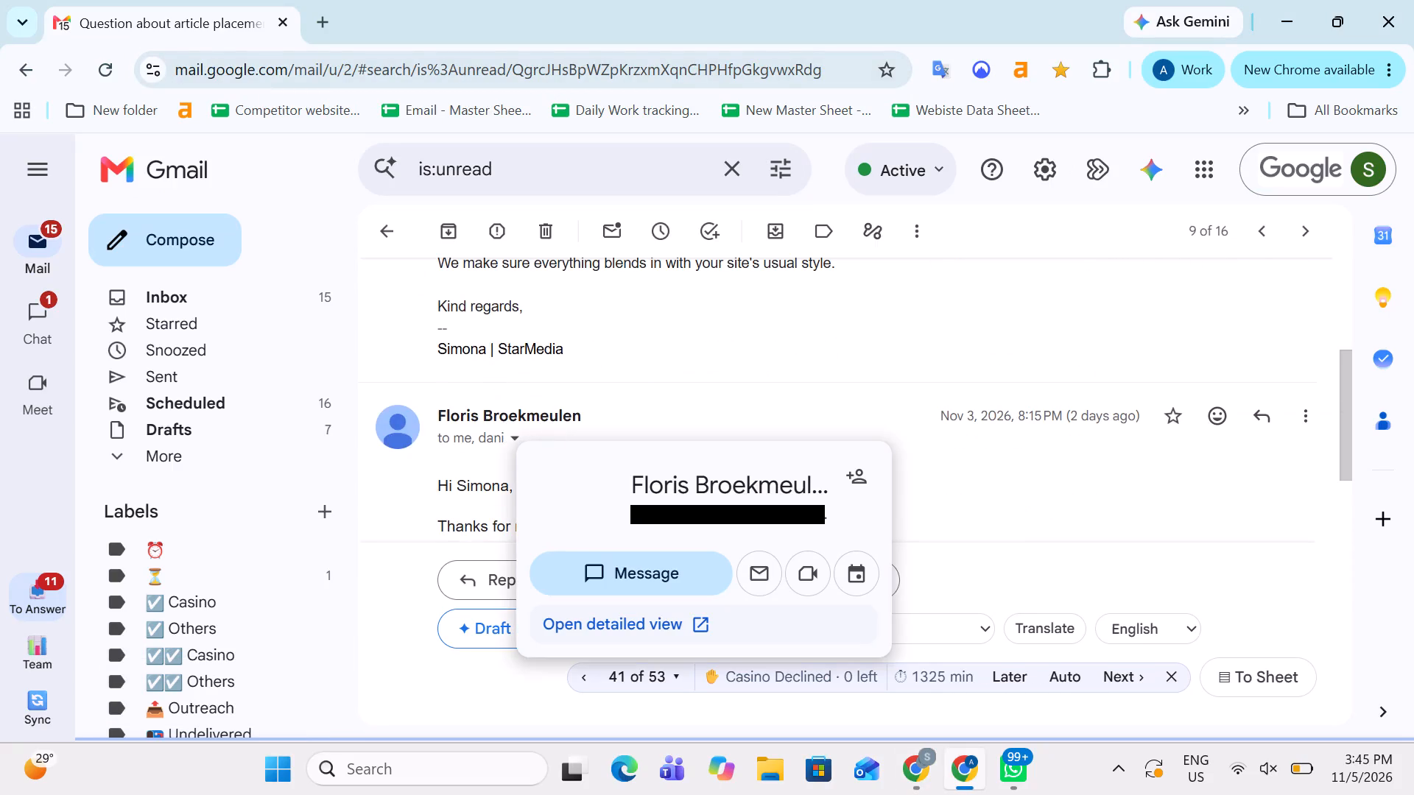
{"action": "left_click", "coordinate": [817, 526]}
{"action": "key", "text": "alt+Tab"}
{"action": "key", "text": "ctrl+v"}
{"action": "key", "text": "Left"}
{"action": "key", "text": "Left"}
{"action": "key", "text": "Left"}
{"action": "key", "text": "Left"}
{"action": "key", "text": "Left"}
{"action": "key", "text": "Left"}
{"action": "key", "text": "Left"}
{"action": "key", "text": "Left"}
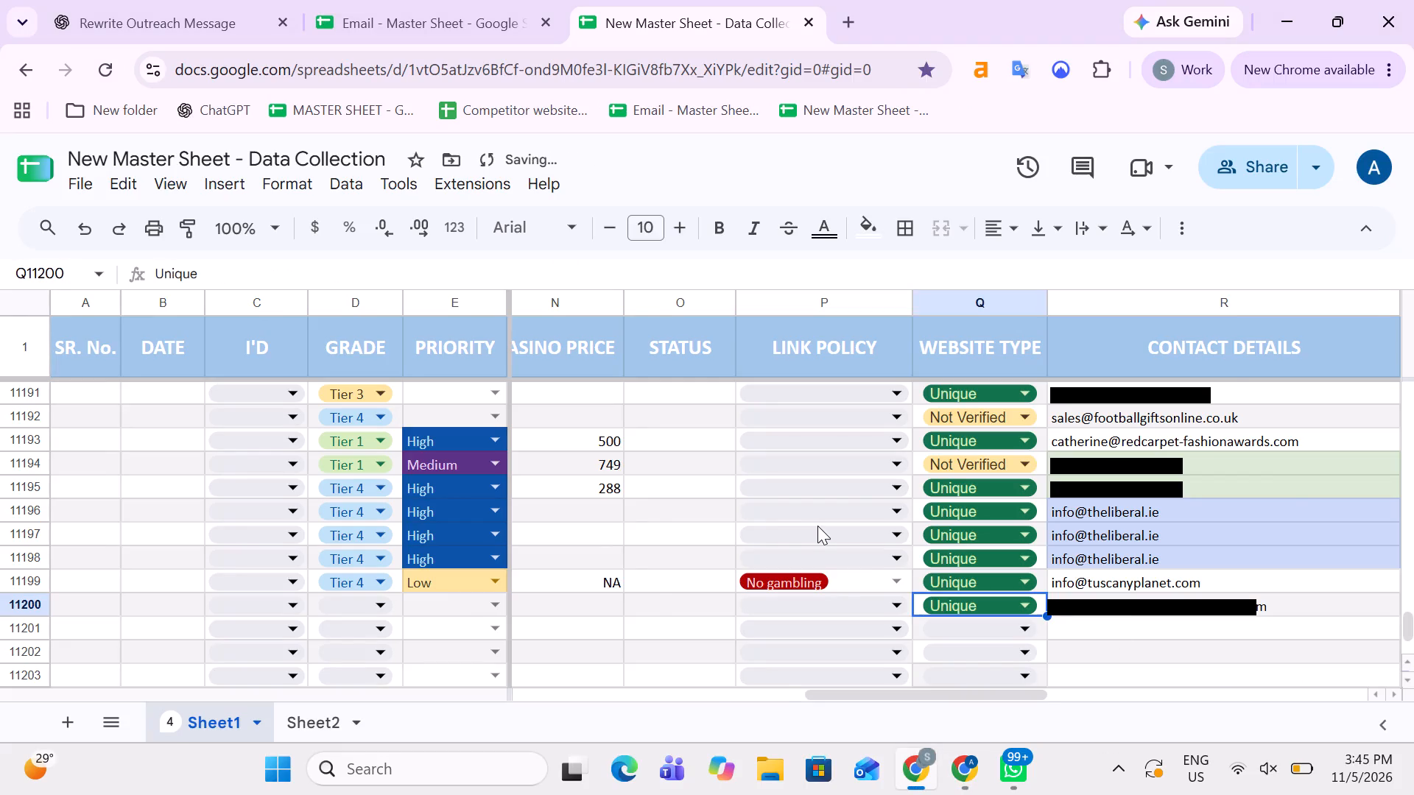
Set the grade of the thingstodoinamsterdam.com row in the New Master Sheet to Tier 1.
{"action": "key", "text": "Left"}
{"action": "key", "text": "Right"}
{"action": "key", "text": "Right"}
{"action": "key", "text": "Right"}
{"action": "key", "text": "Right"}
{"action": "key", "text": "Right"}
{"action": "key", "text": "Right"}
{"action": "key", "text": "Right"}
{"action": "key", "text": "Right"}
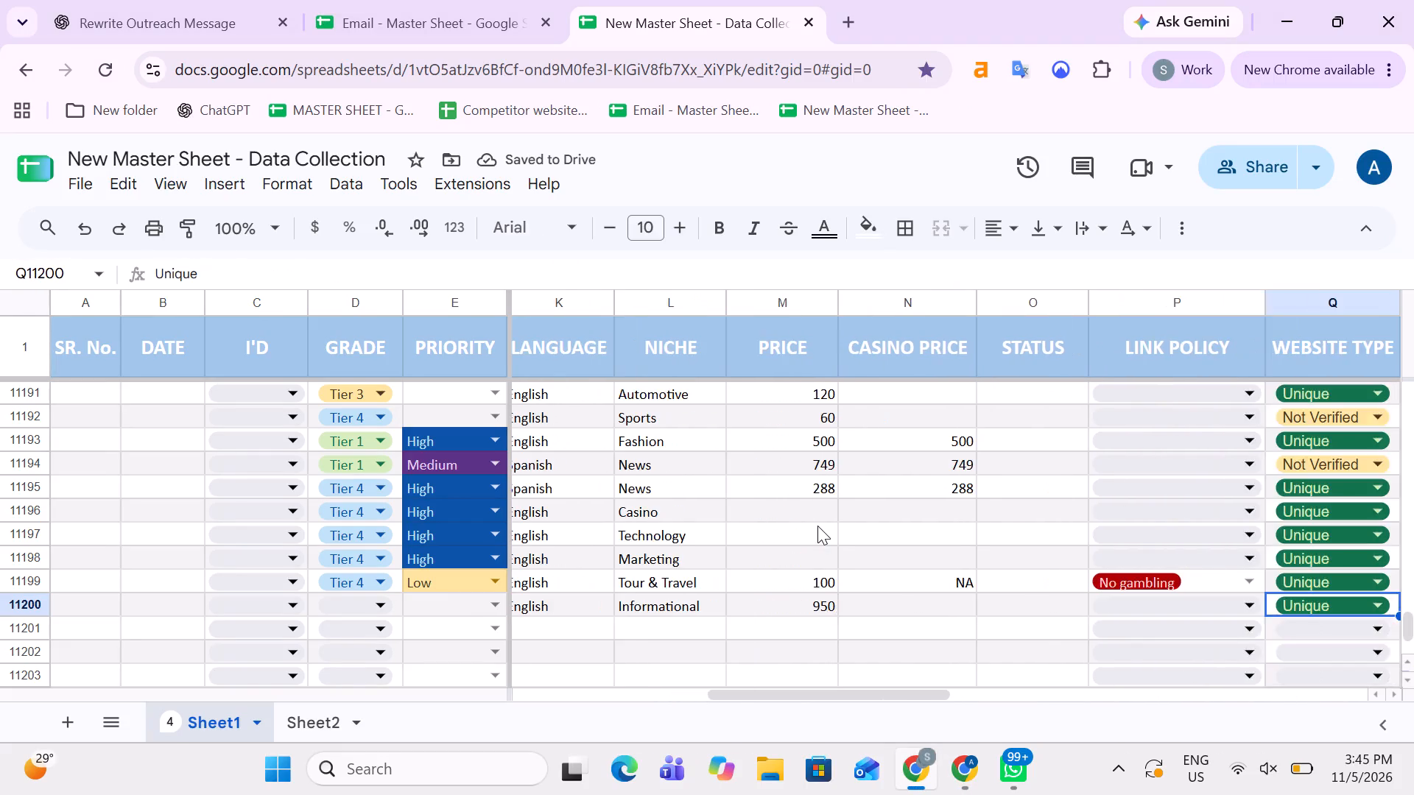
{"action": "key", "text": "Right"}
{"action": "key", "text": "Left"}
{"action": "key", "text": "Left"}
{"action": "key", "text": "Left"}
{"action": "key", "text": "Left"}
{"action": "key", "text": "Left"}
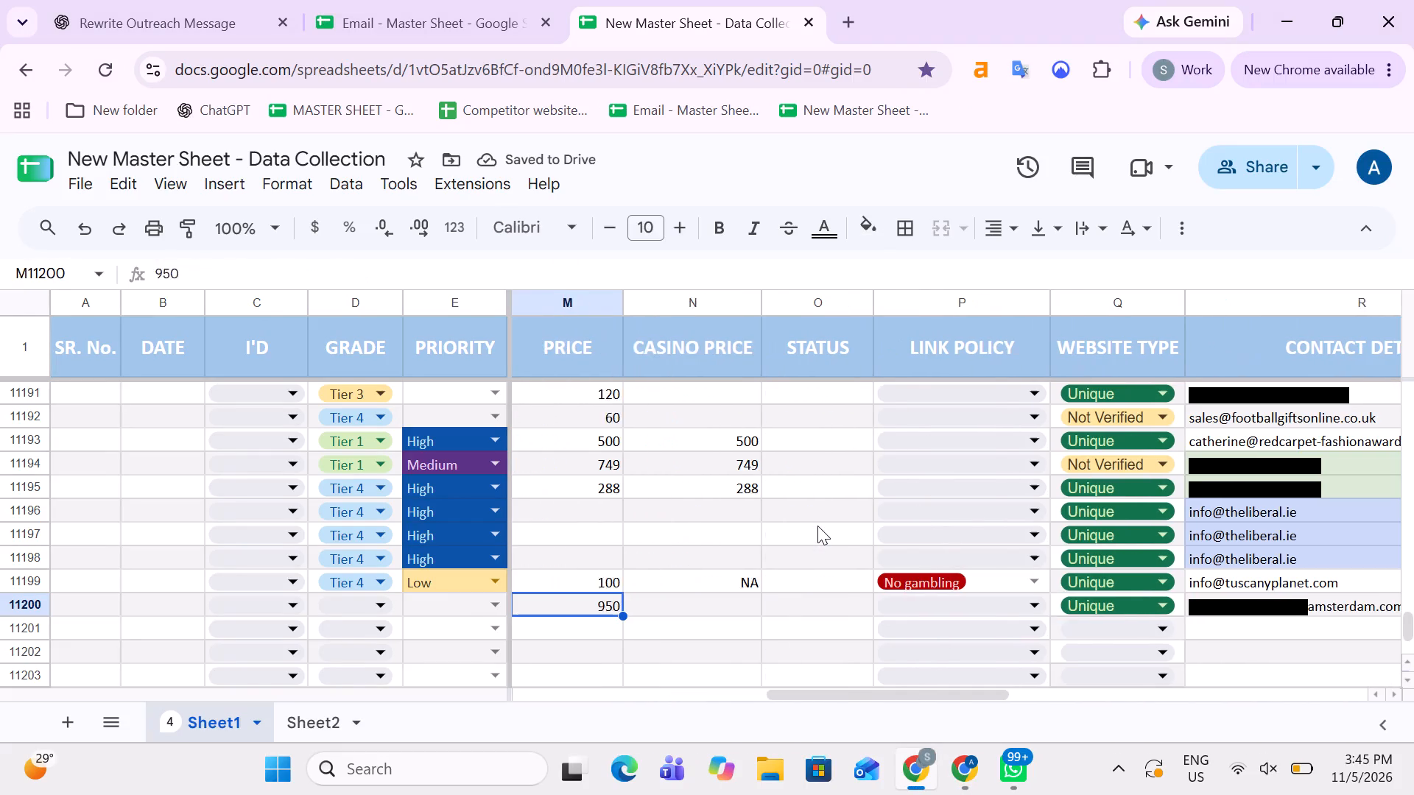
{"action": "key", "text": "Left"}
{"action": "key", "text": "Left"}
{"action": "key", "text": "Left"}
{"action": "key", "text": "Right"}
{"action": "key", "text": "Right"}
{"action": "key", "text": "Left"}
{"action": "key", "text": "Left"}
{"action": "key", "text": "Left"}
{"action": "key", "text": "Left"}
{"action": "key", "text": "Left"}
{"action": "key", "text": "Left"}
{"action": "key", "text": "Left"}
{"action": "key", "text": "Left"}
{"action": "key", "text": "Left"}
{"action": "key", "text": "Left"}
{"action": "key", "text": "Left"}
{"action": "key", "text": "Left"}
{"action": "key", "text": "Left"}
{"action": "key", "text": "Left"}
{"action": "key", "text": "Right"}
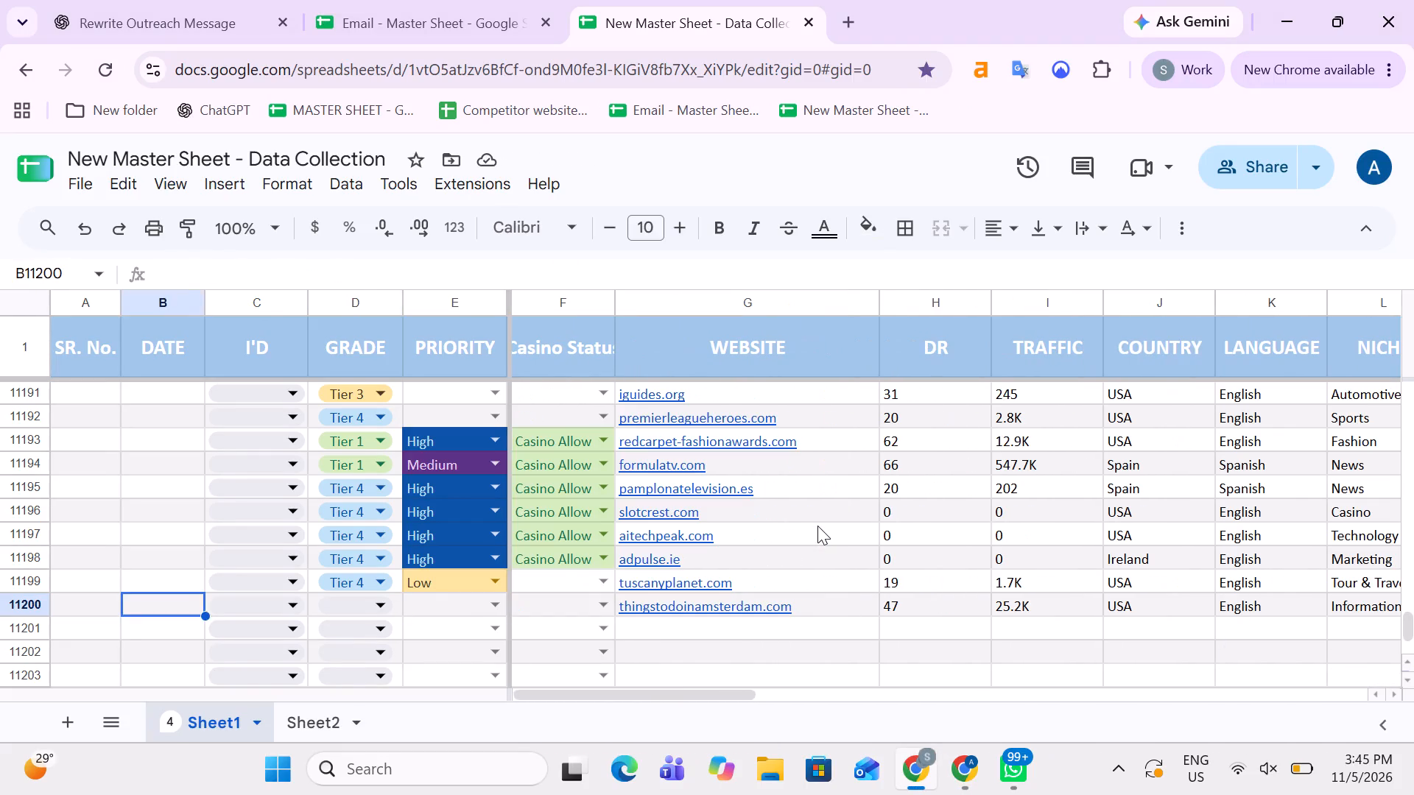
{"action": "key", "text": "Right"}
{"action": "key", "text": "Right"}
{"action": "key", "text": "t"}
{"action": "key", "text": "Return"}
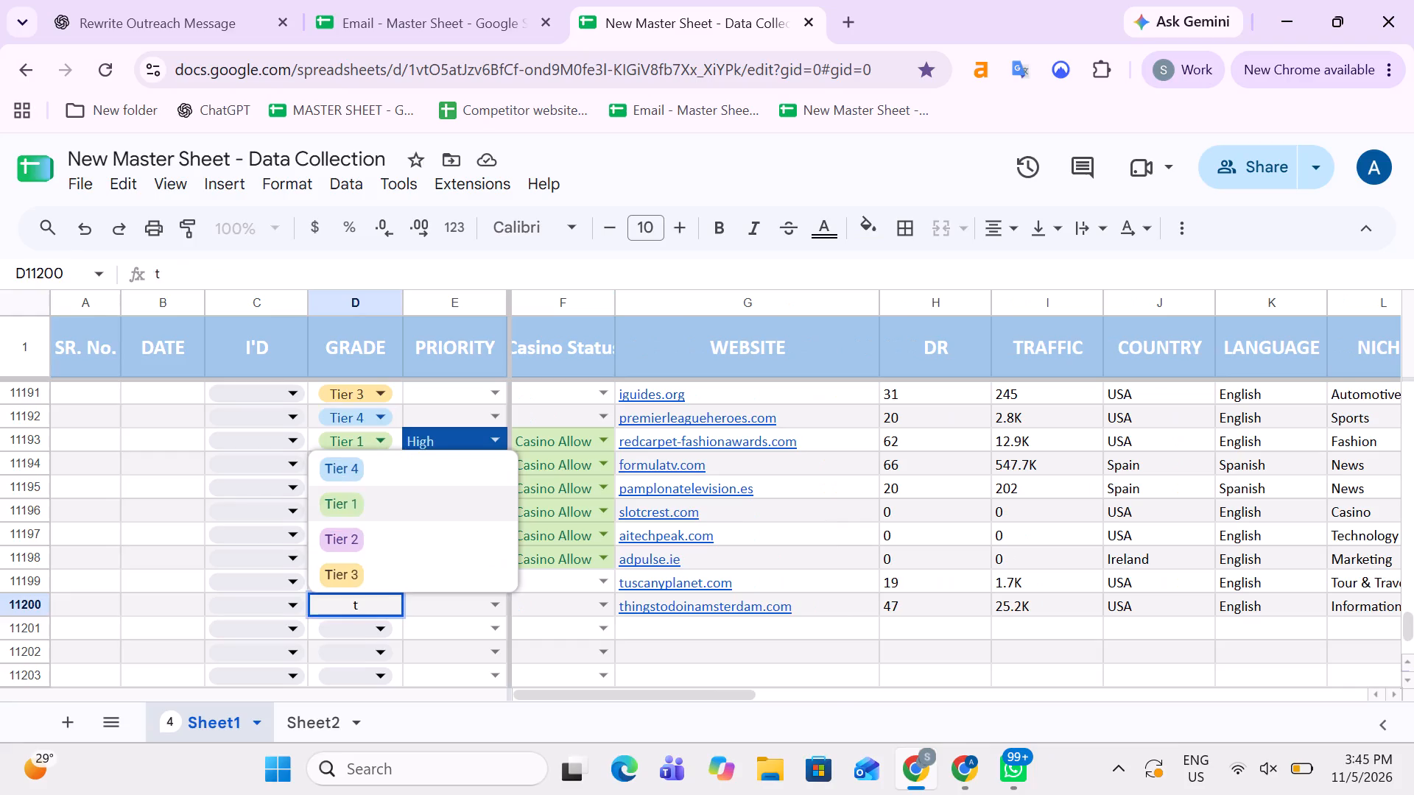
{"action": "key", "text": "Up"}
{"action": "key", "text": "Right"}
{"action": "key", "text": "Right"}
{"action": "key", "text": "Right"}
{"action": "key", "text": "Right"}
{"action": "key", "text": "alt+Tab"}
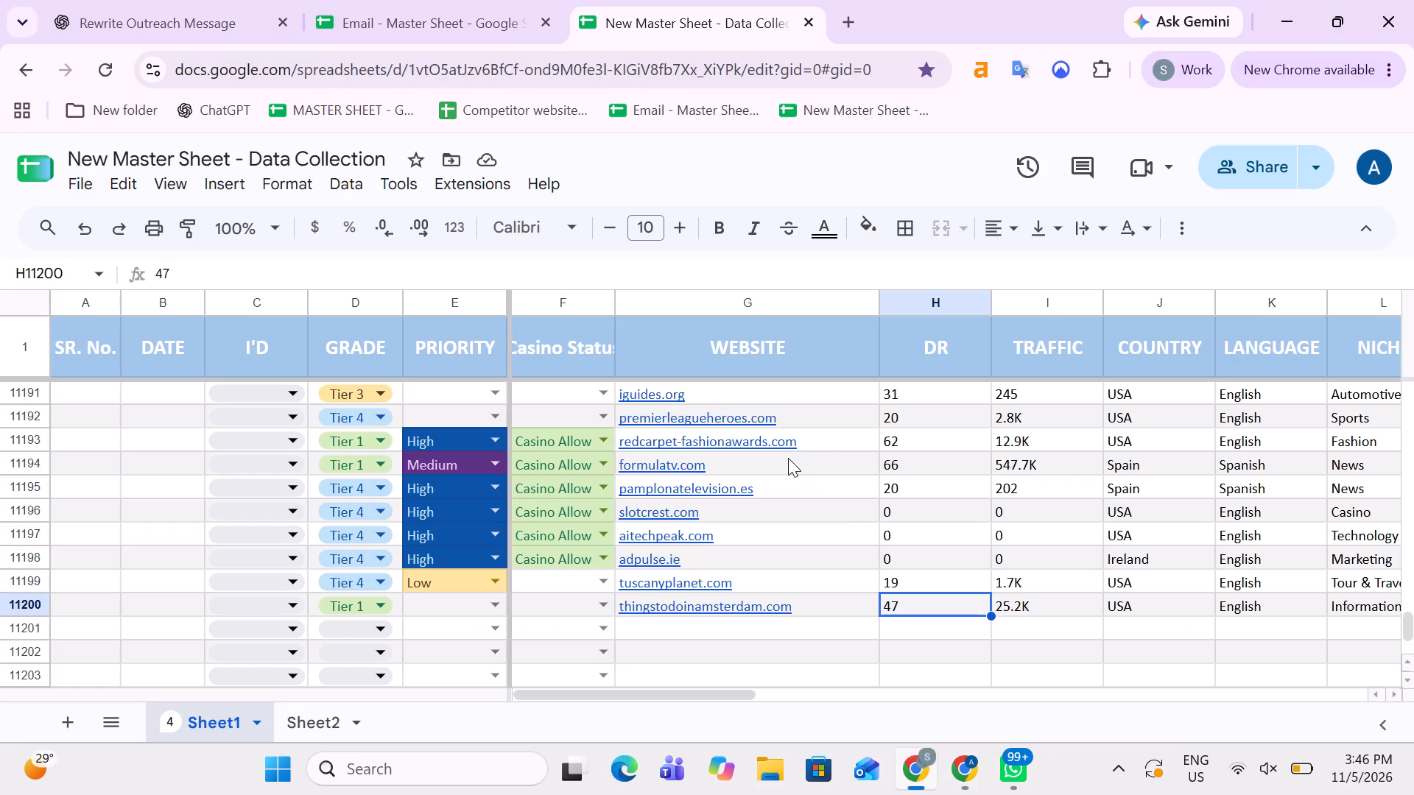
{"action": "key", "text": "ctrl+f"}
{"action": "key", "text": "ctrl+v"}
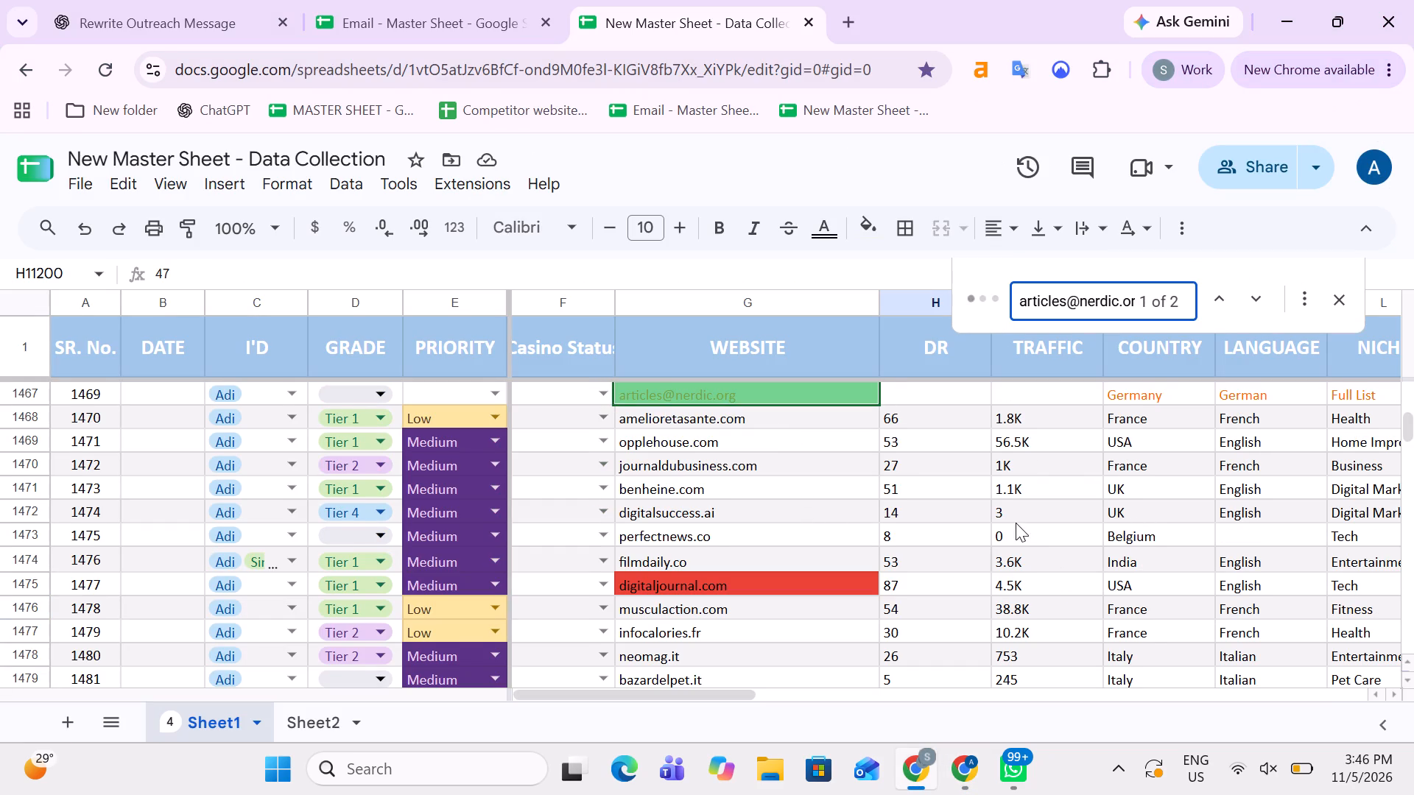
Move the entire Nerdic row 1467 to the first empty row, 11201, below thingstodoinamsterdam.com.
{"action": "scroll", "coordinate": [1013, 531], "scroll_direction": "up", "scroll_amount": 1}
{"action": "left_click", "coordinate": [916, 508]}
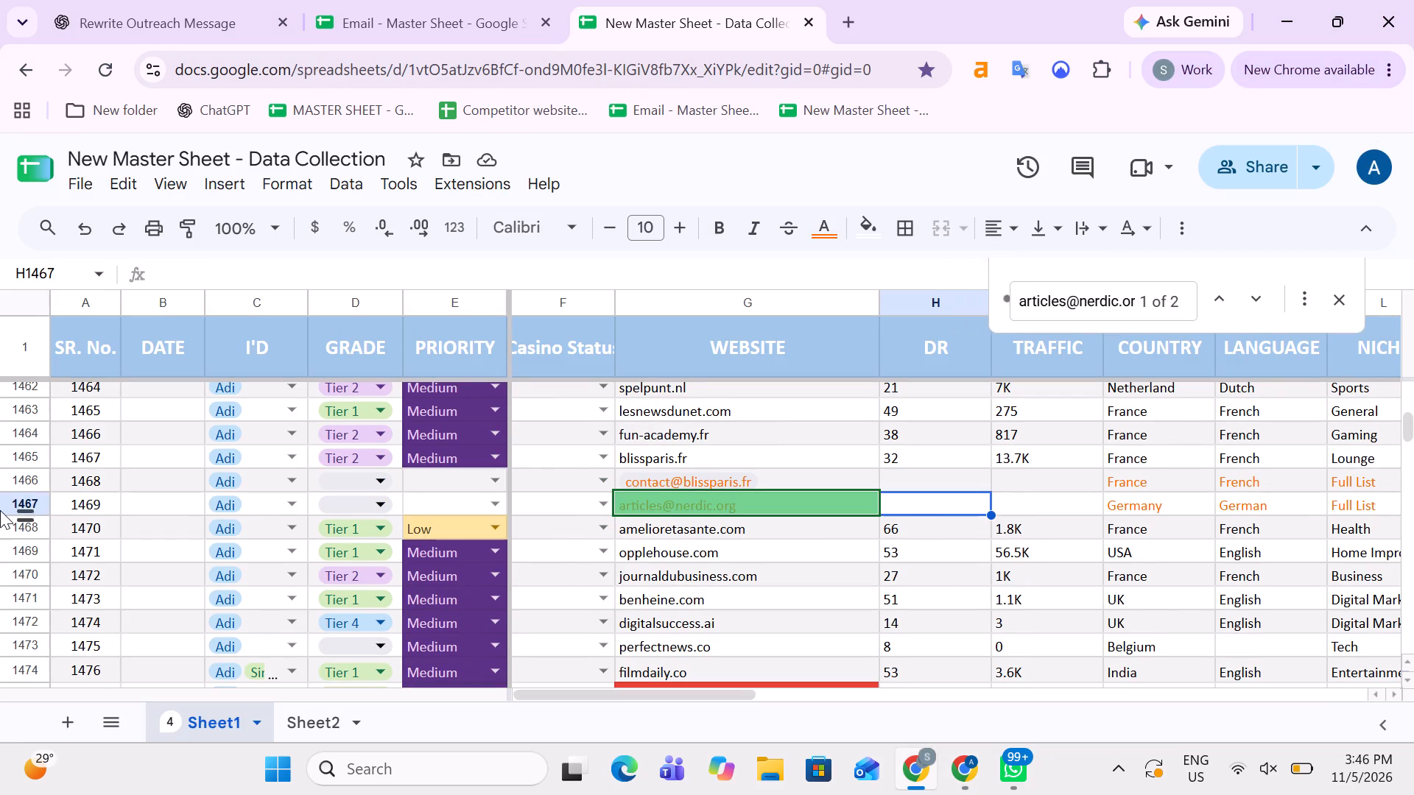
{"action": "left_click", "coordinate": [0, 498]}
{"action": "key", "text": "ctrl+x"}
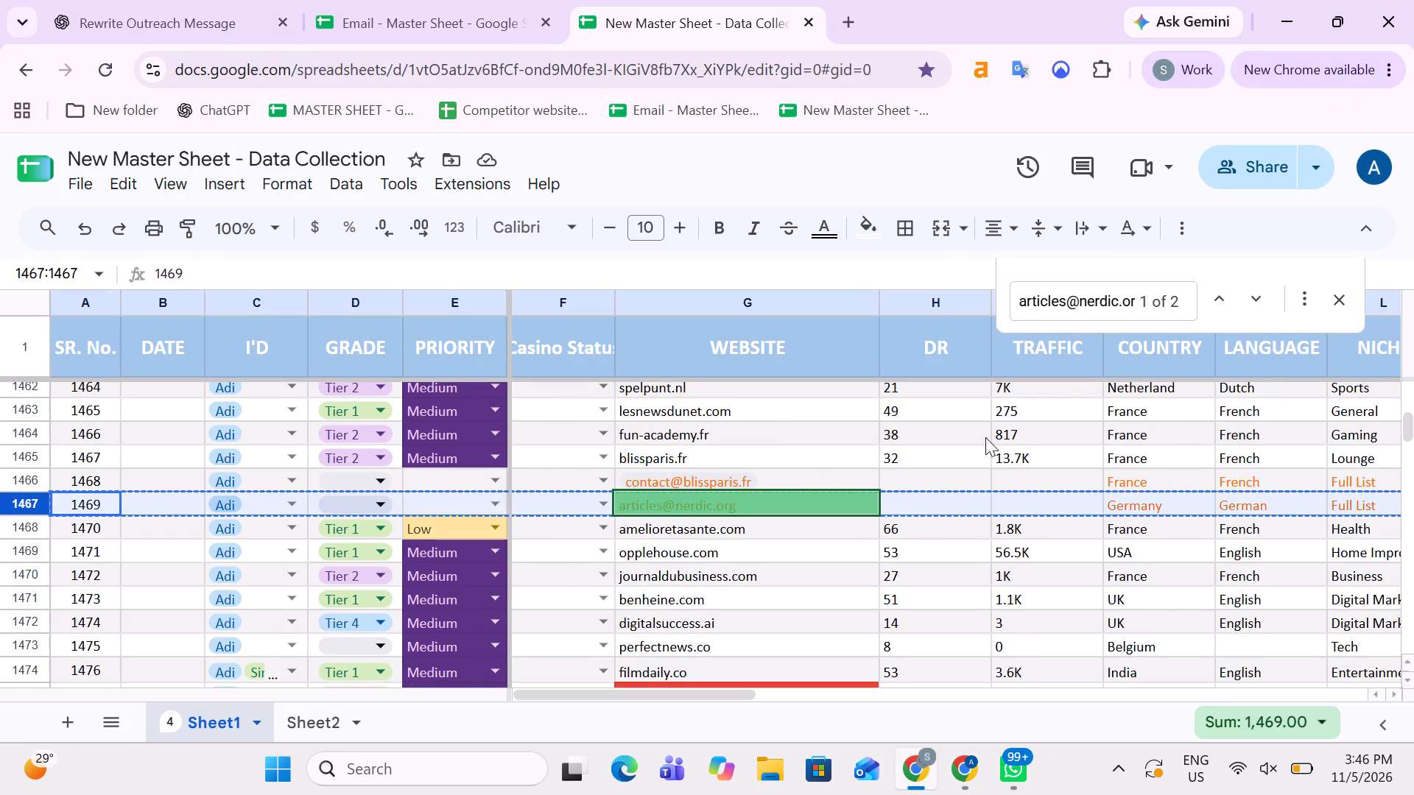
{"action": "left_click", "coordinate": [1339, 302]}
{"action": "key", "text": "Right"}
{"action": "key", "text": "Right"}
{"action": "key", "text": "Right"}
{"action": "key", "text": "Left"}
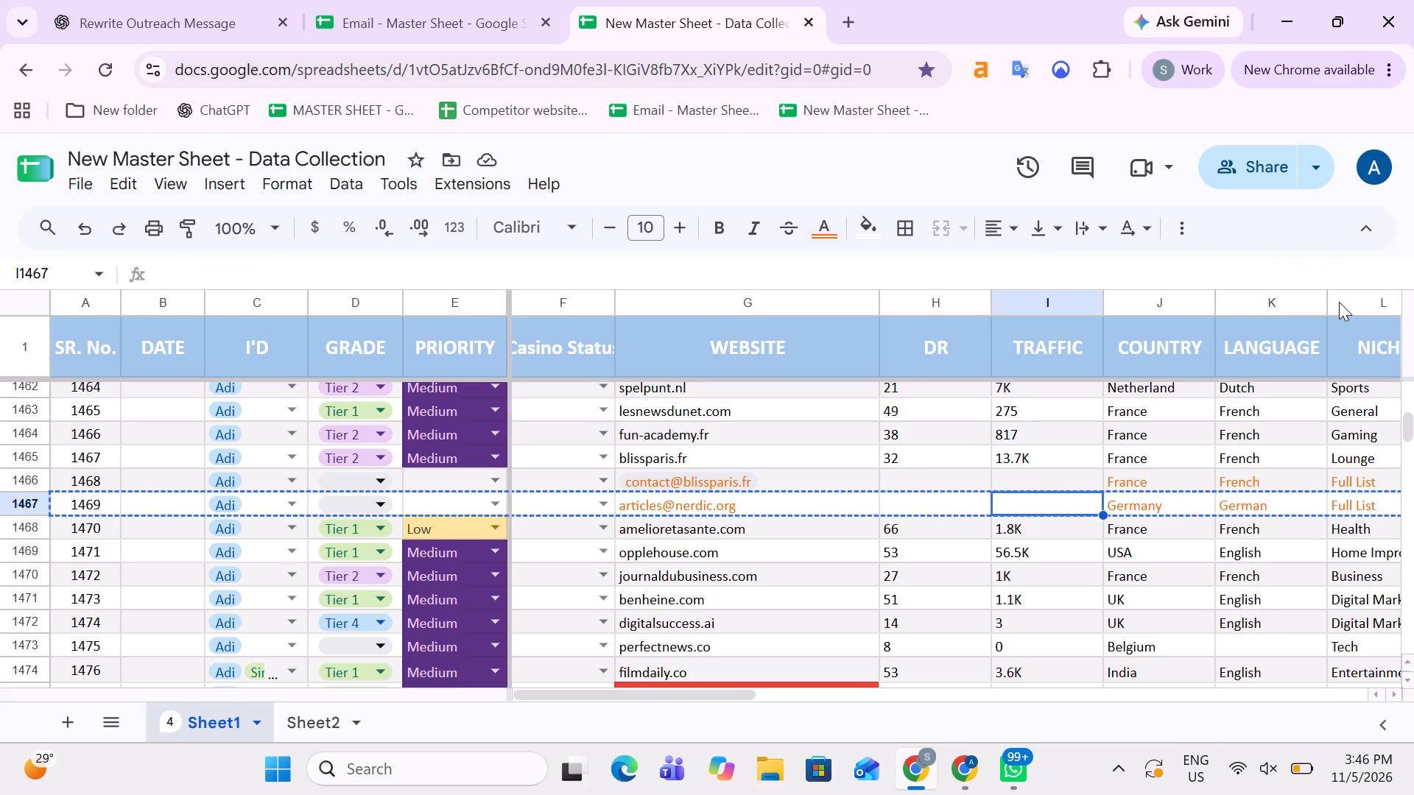
{"action": "key", "text": "Left"}
{"action": "key", "text": "Left"}
{"action": "key", "text": "Left"}
{"action": "key", "text": "ctrl+Down"}
{"action": "key", "text": "Right"}
{"action": "key", "text": "ctrl+Down"}
{"action": "key", "text": "Down"}
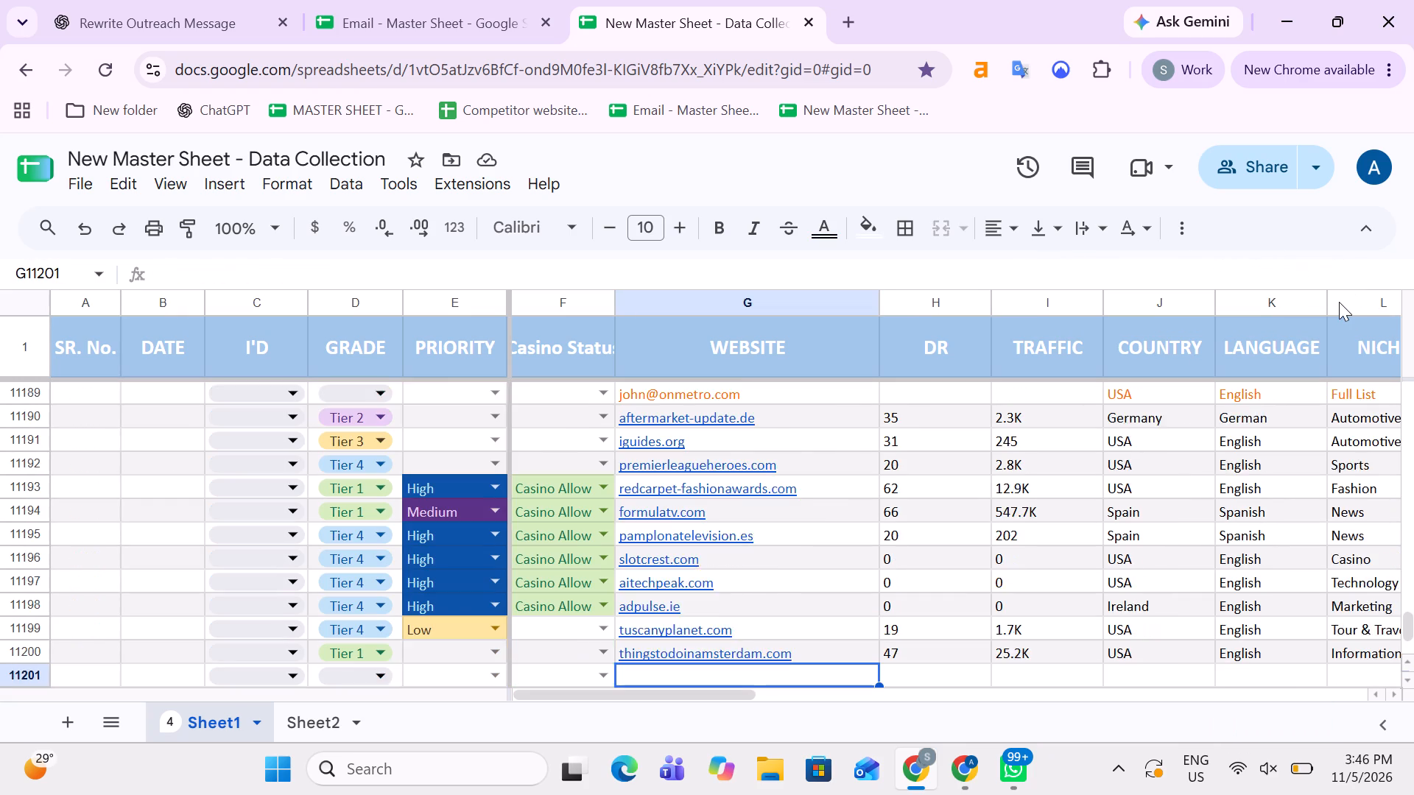
{"action": "key", "text": "Down"}
{"action": "key", "text": "Up"}
{"action": "key", "text": "Left"}
{"action": "key", "text": "Left"}
{"action": "key", "text": "Left"}
{"action": "key", "text": "Left"}
{"action": "key", "text": "Left"}
{"action": "key", "text": "Left"}
{"action": "key", "text": "Left"}
{"action": "key", "text": "Left"}
{"action": "key", "text": "Left"}
{"action": "key", "text": "Left"}
{"action": "key", "text": "Left"}
{"action": "key", "text": "Left"}
{"action": "key", "text": "Left"}
{"action": "key", "text": "Left"}
{"action": "key", "text": "Left"}
{"action": "key", "text": "Left"}
{"action": "key", "text": "Left"}
{"action": "key", "text": "ctrl+v"}
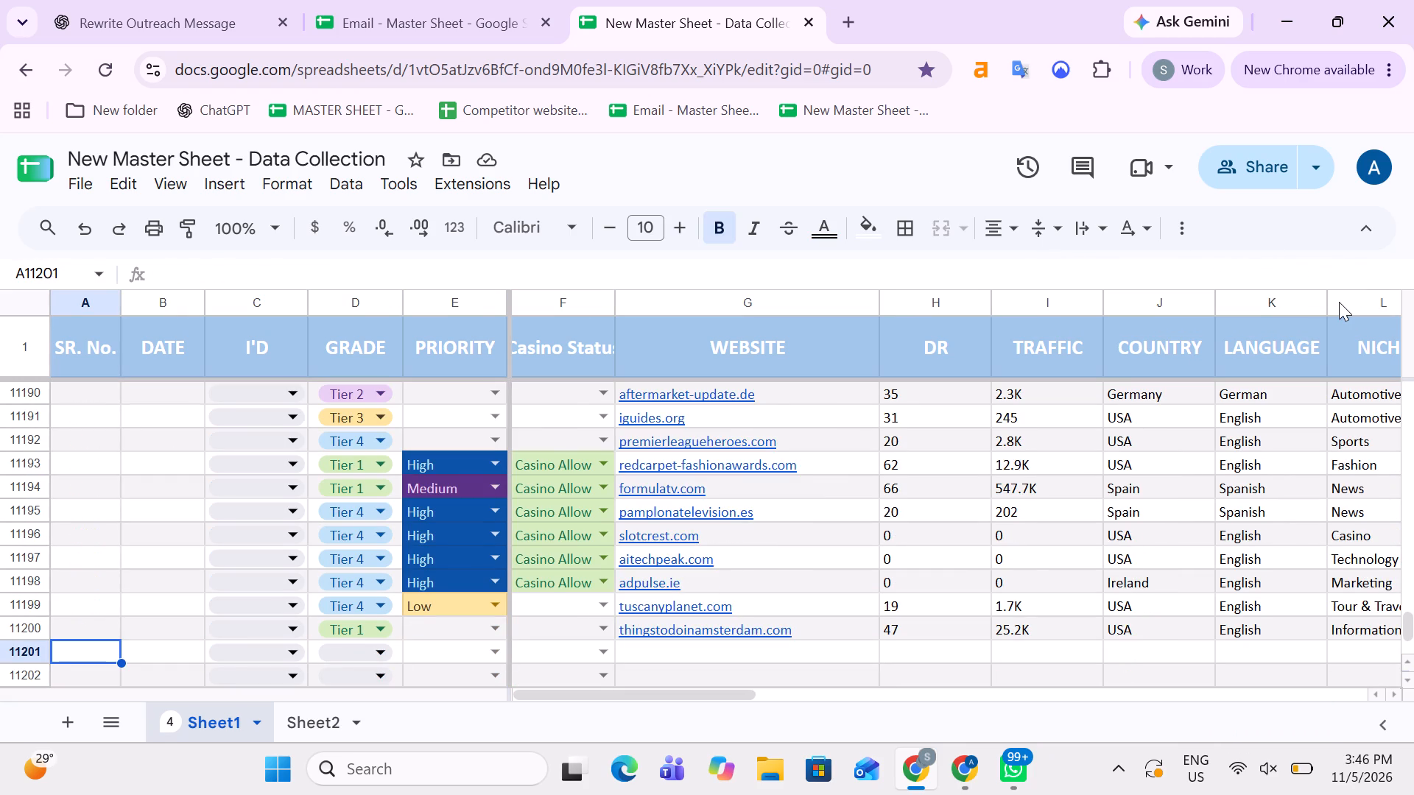
Clear the SR. No. value from the moved Nerdic row.
{"action": "key", "text": "Right"}
{"action": "key", "text": "Left"}
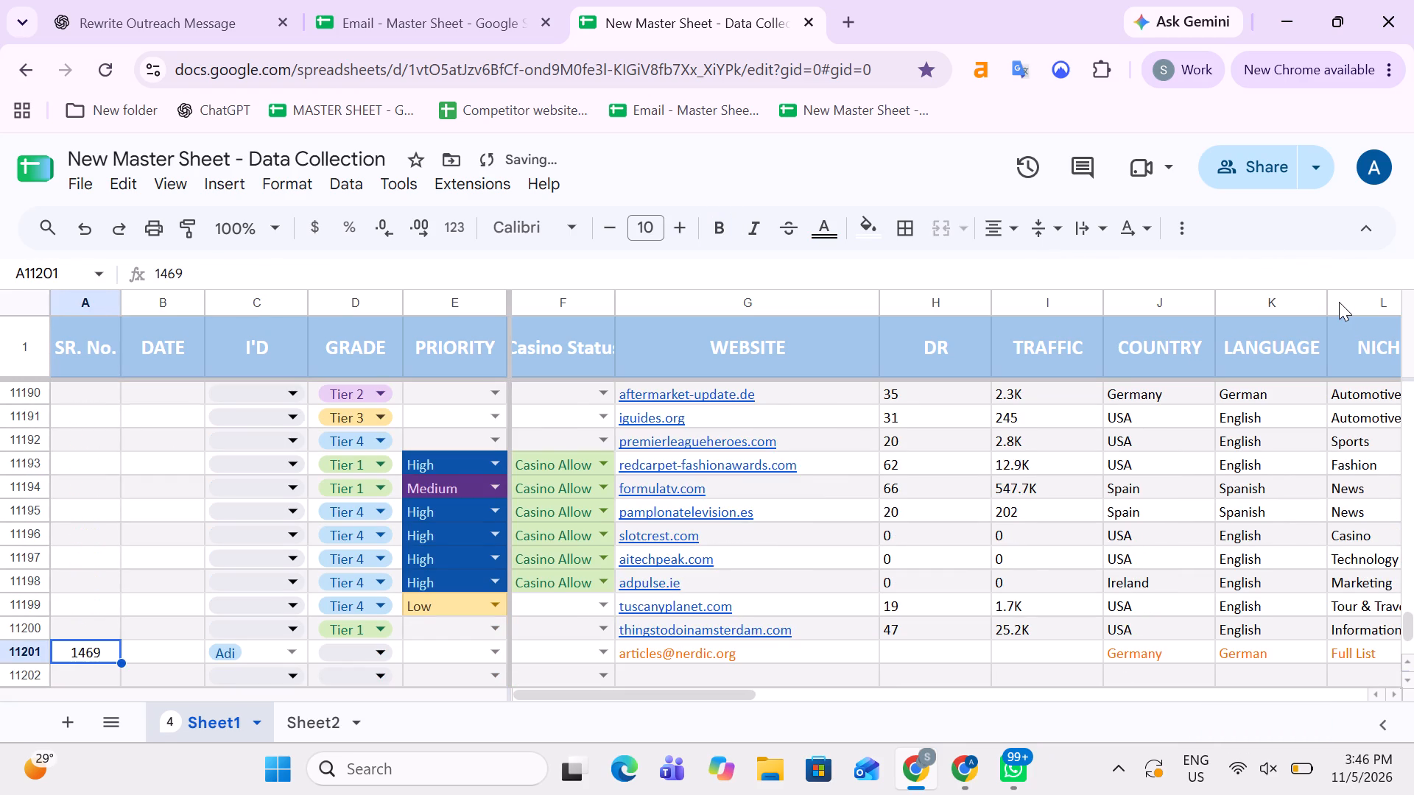
{"action": "key", "text": "BackSpace"}
{"action": "key", "text": "Right"}
Open the price list spreadsheet linked in the Nerdic email in Gmail and look through its websites and prices.
{"action": "key", "text": "alt+Tab"}
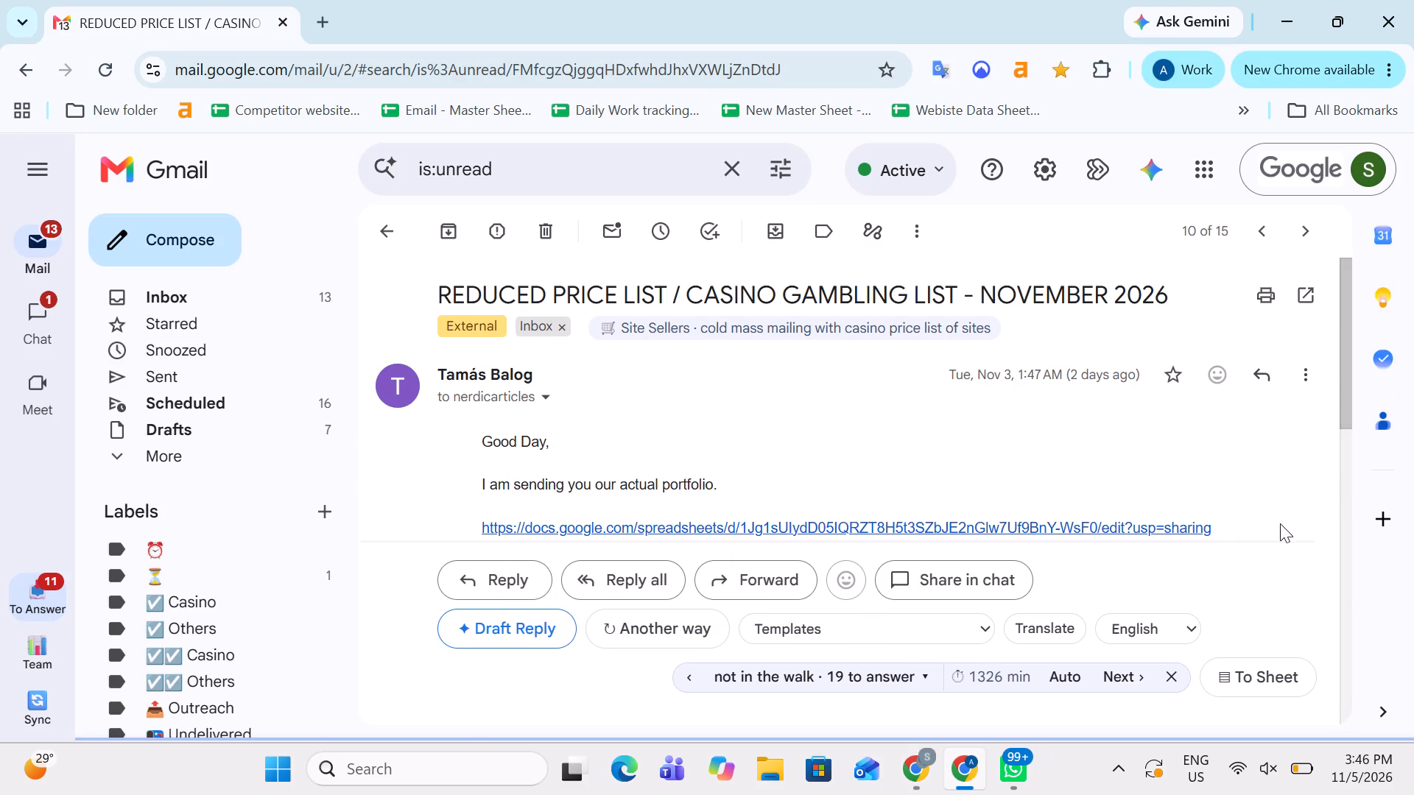
{"action": "left_click", "coordinate": [1082, 534]}
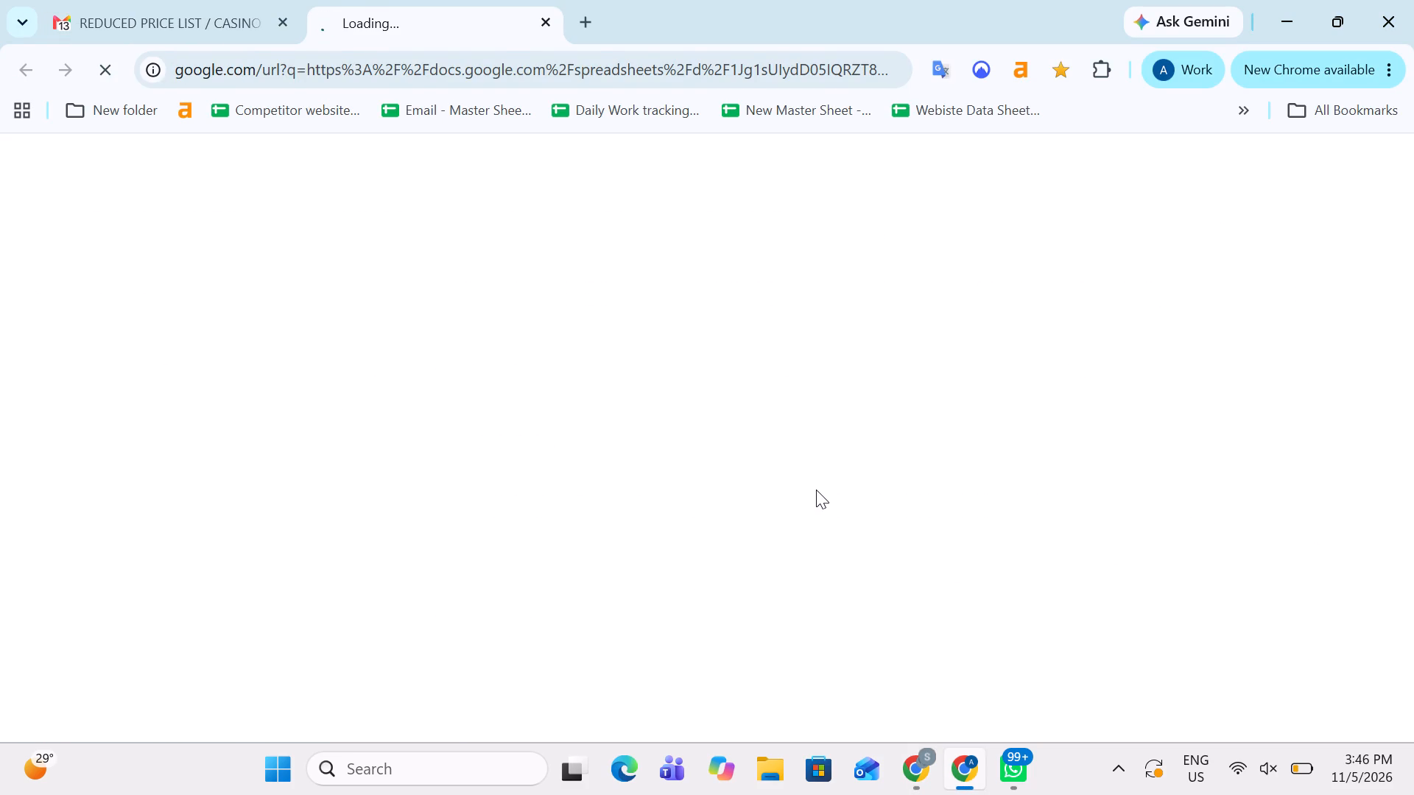
{"action": "scroll", "coordinate": [591, 573], "scroll_direction": "down", "scroll_amount": 3}
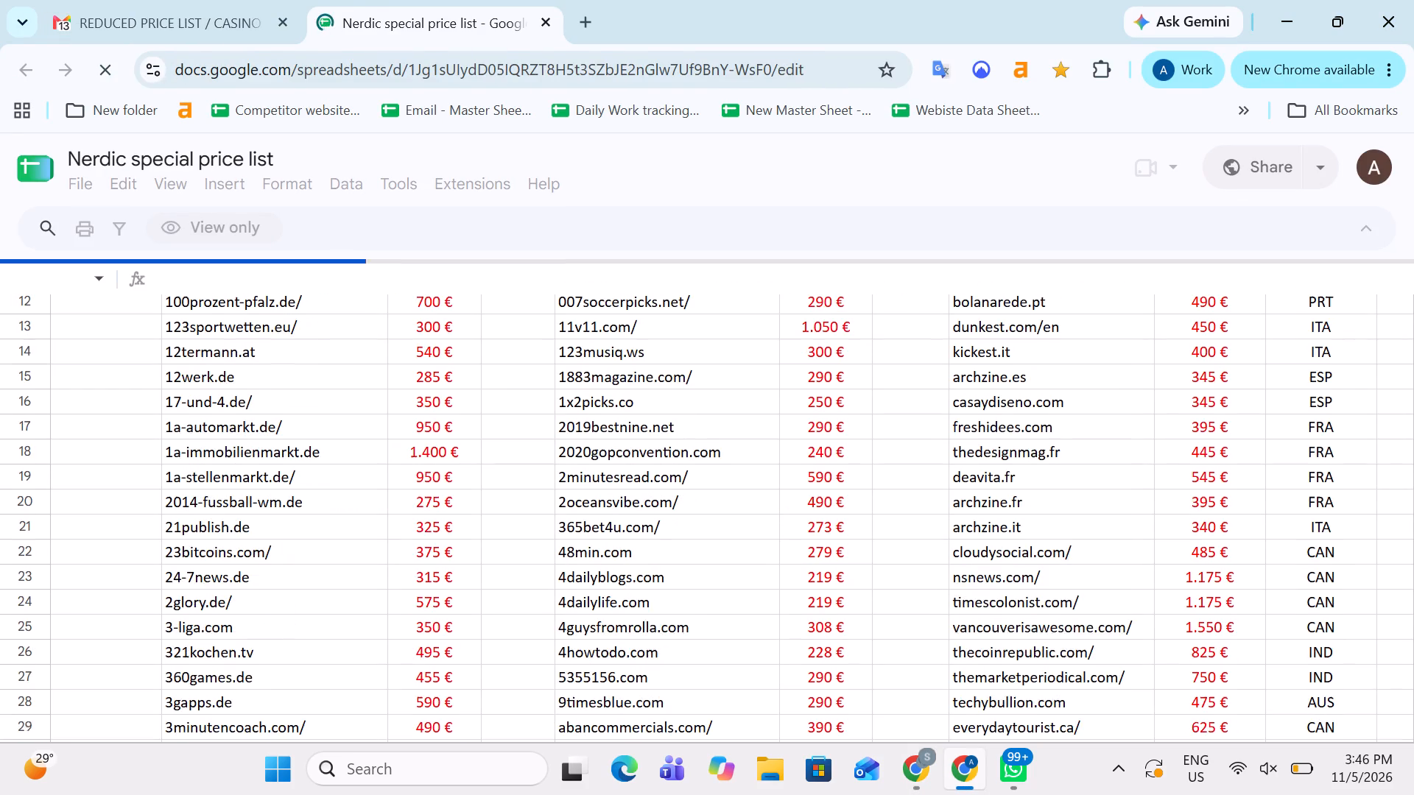
{"action": "scroll", "coordinate": [583, 581], "scroll_direction": "down", "scroll_amount": 17}
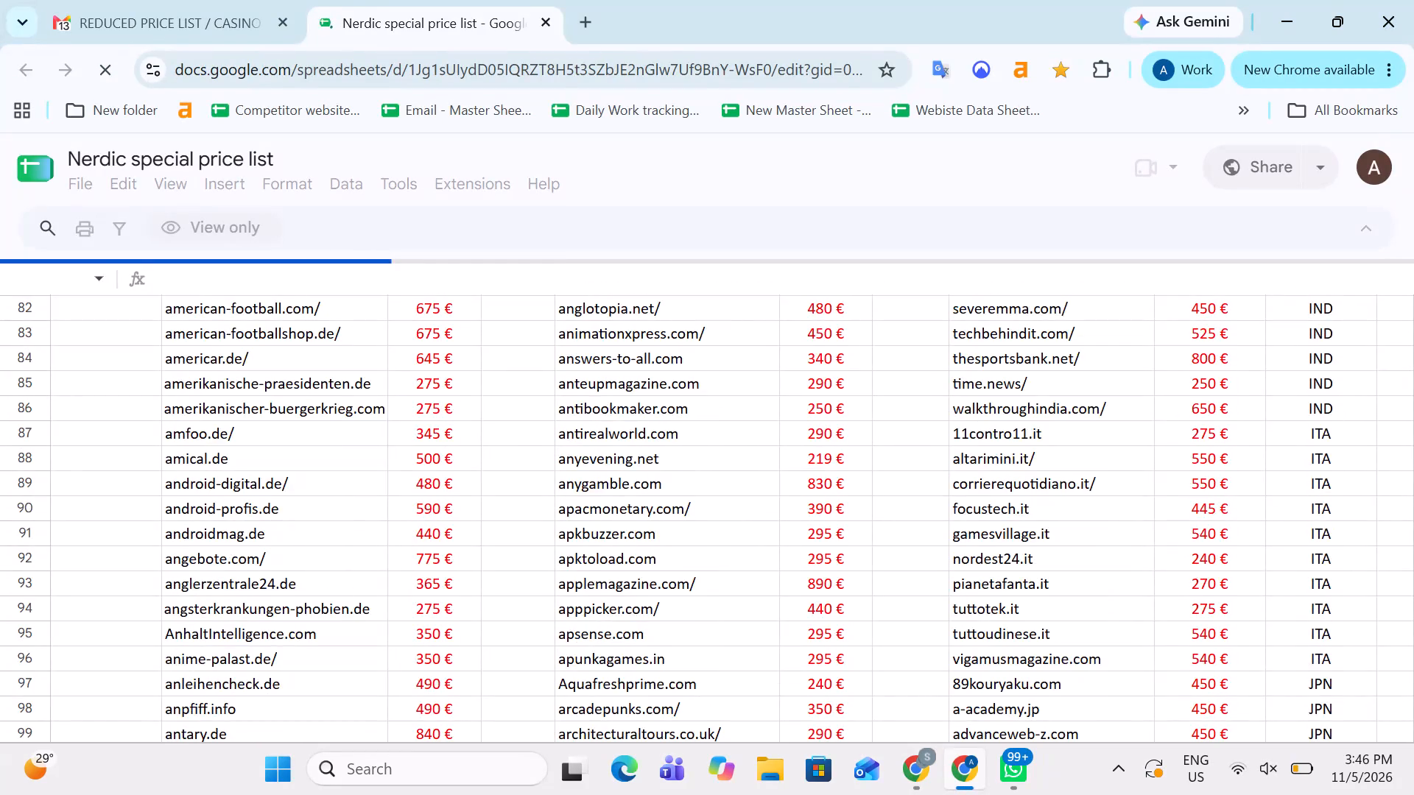
{"action": "left_click", "coordinate": [550, 23]}
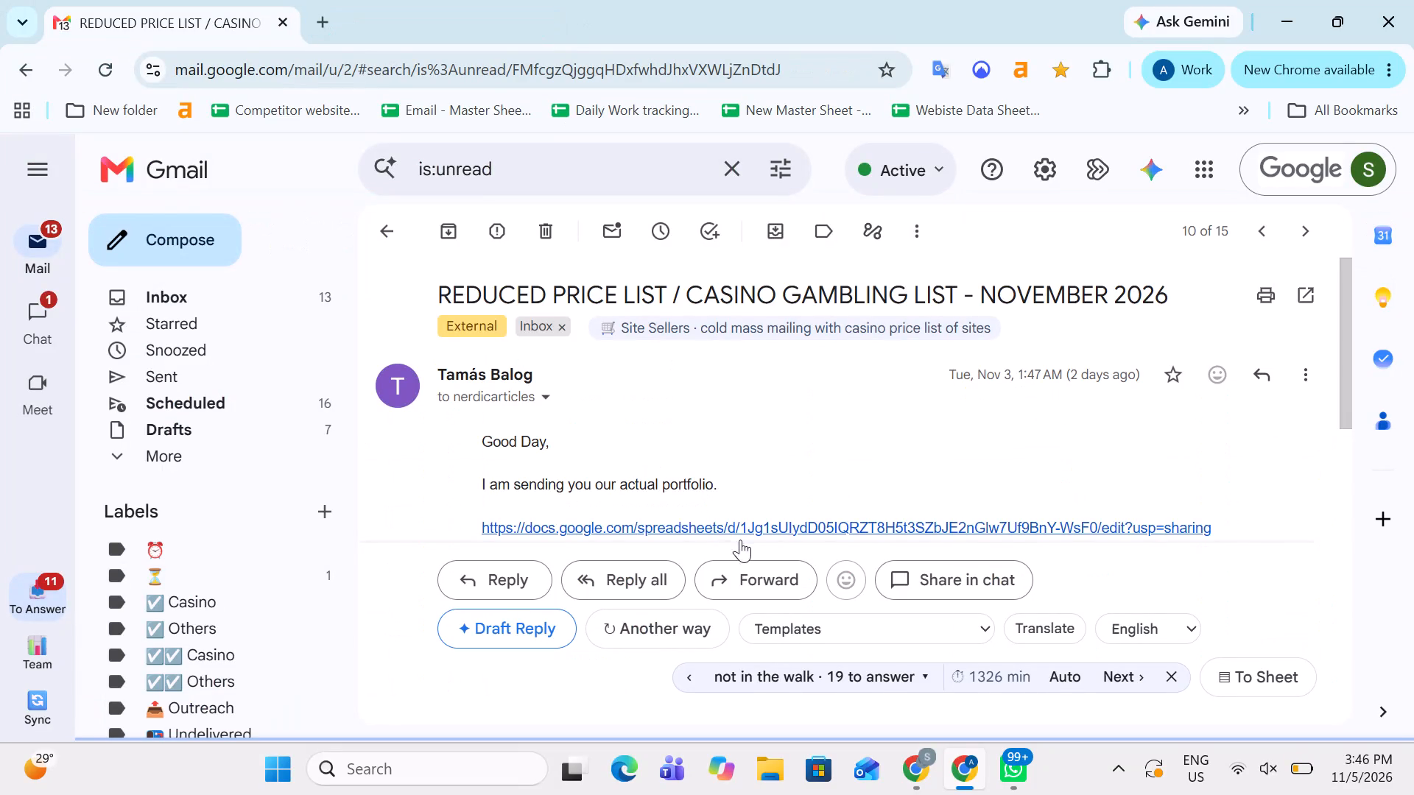
{"action": "scroll", "coordinate": [671, 481], "scroll_direction": "down", "scroll_amount": 2}
{"action": "scroll", "coordinate": [669, 458], "scroll_direction": "up", "scroll_amount": 2}
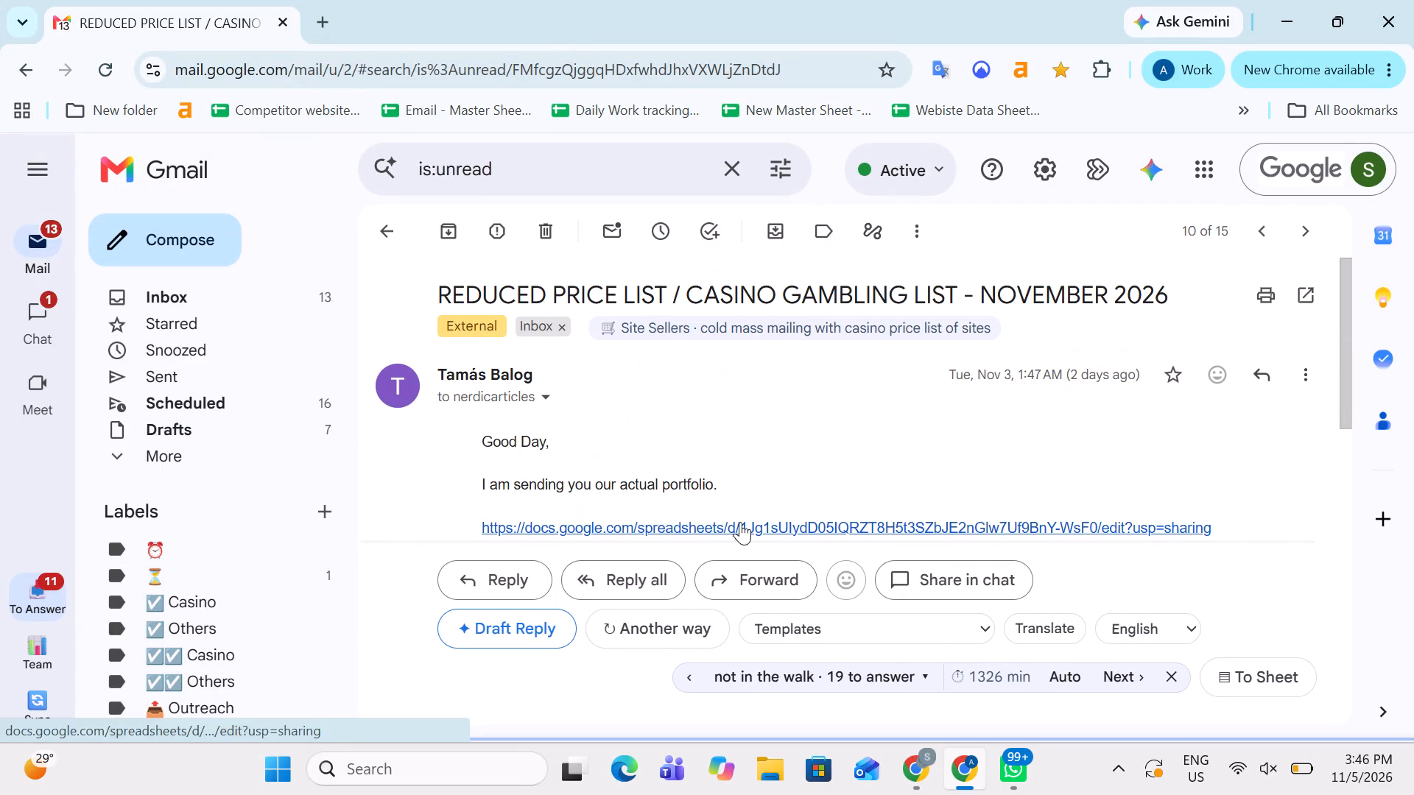
{"action": "key", "text": "ctrl+shift+t"}
Switch back to the New Master Sheet and add Simona to the I'D of the Nerdic row.
{"action": "key", "text": "alt+Tab"}
{"action": "key", "text": "Right"}
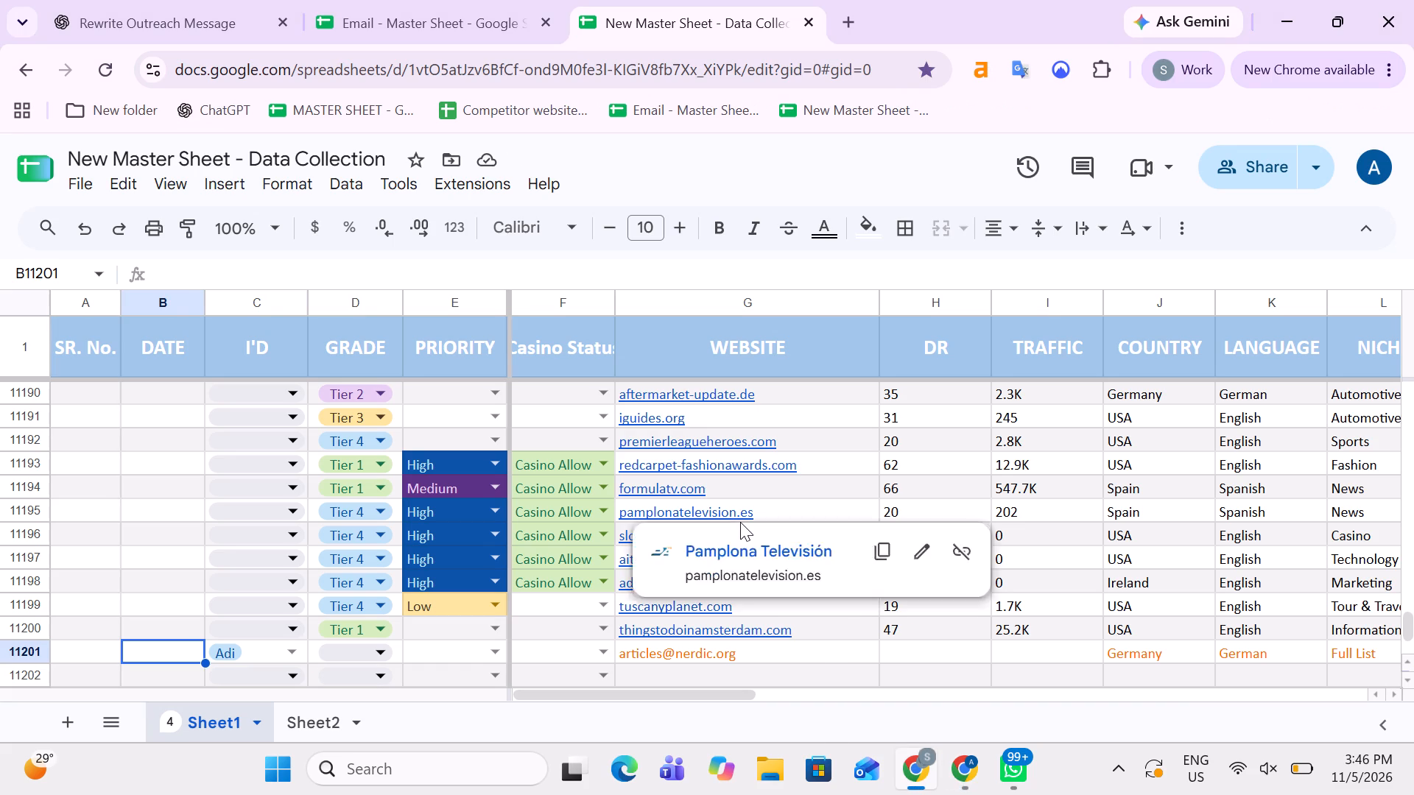
{"action": "key", "text": "Right"}
{"action": "key", "text": "Left"}
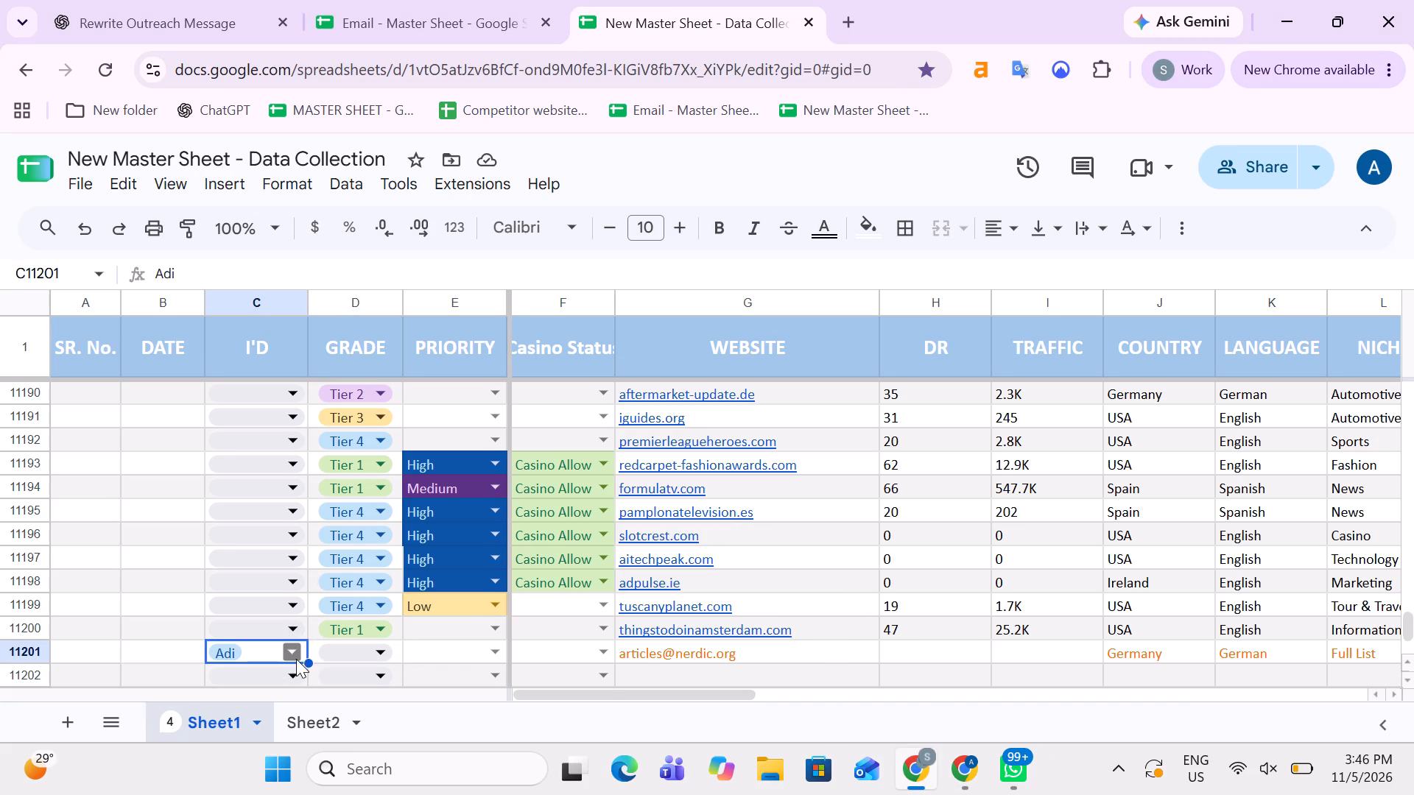
{"action": "left_click", "coordinate": [292, 647]}
{"action": "left_click", "coordinate": [264, 409]}
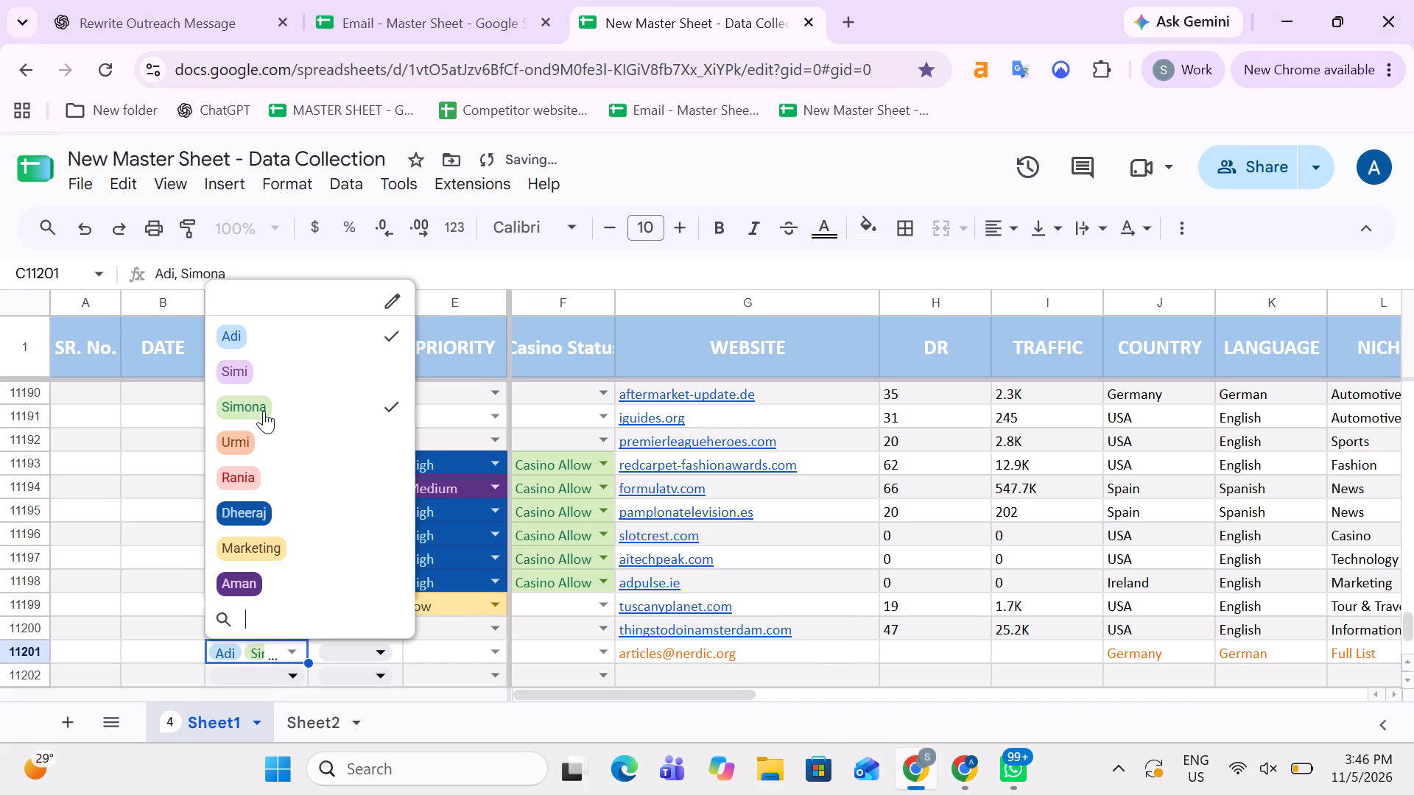
{"action": "key", "text": "Tab"}
Copy the Nerdic special price list's web address and add it as a file chip in the Nerdic row's IMPORTANT NOTES.
{"action": "key", "text": "Right"}
{"action": "key", "text": "Left"}
{"action": "key", "text": "Right"}
{"action": "key", "text": "Right"}
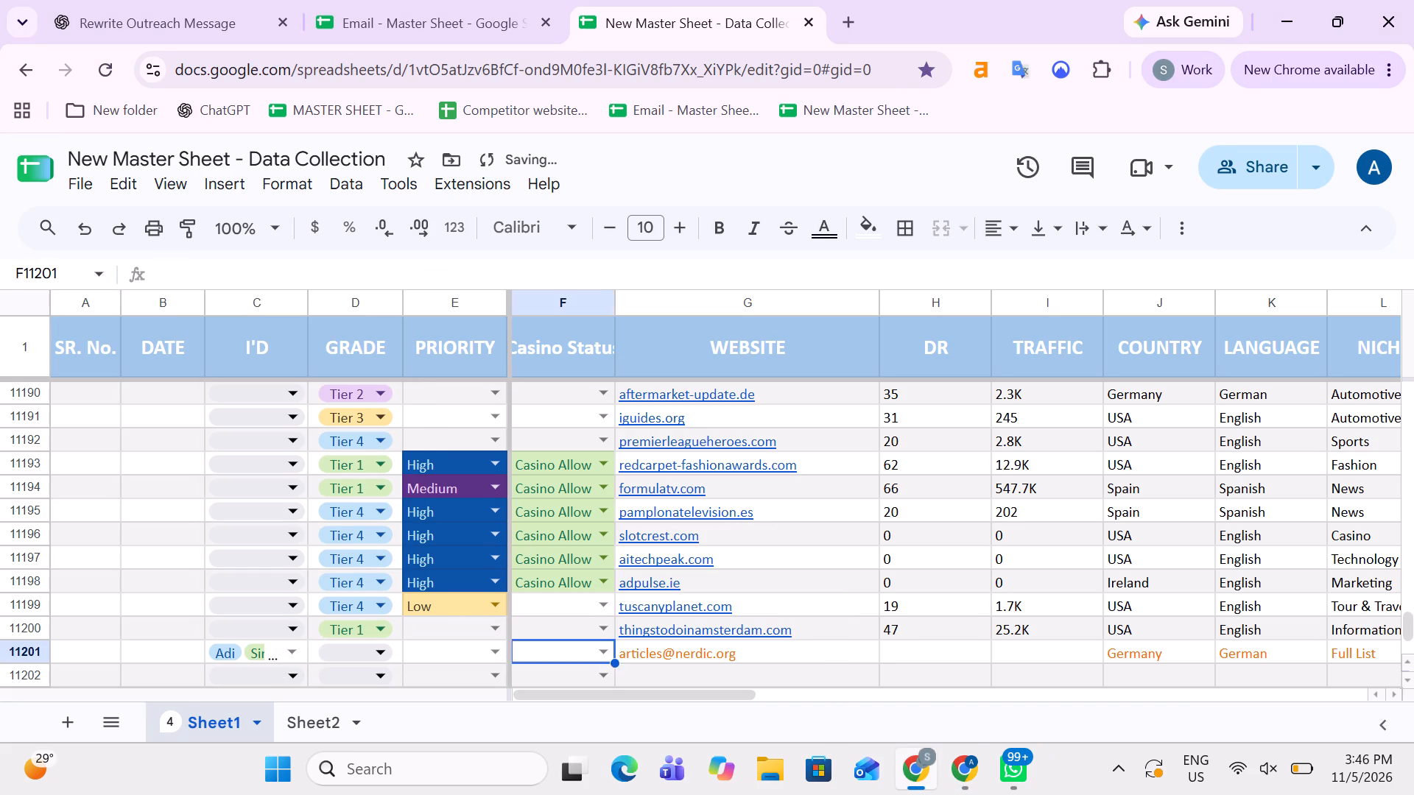
{"action": "key", "text": "Right"}
{"action": "key", "text": "Right"}
{"action": "key", "text": "Right"}
{"action": "key", "text": "Right"}
{"action": "key", "text": "Right"}
{"action": "key", "text": "Right"}
{"action": "key", "text": "Right"}
{"action": "key", "text": "Right"}
{"action": "key", "text": "Right"}
{"action": "key", "text": "Right"}
{"action": "key", "text": "Right"}
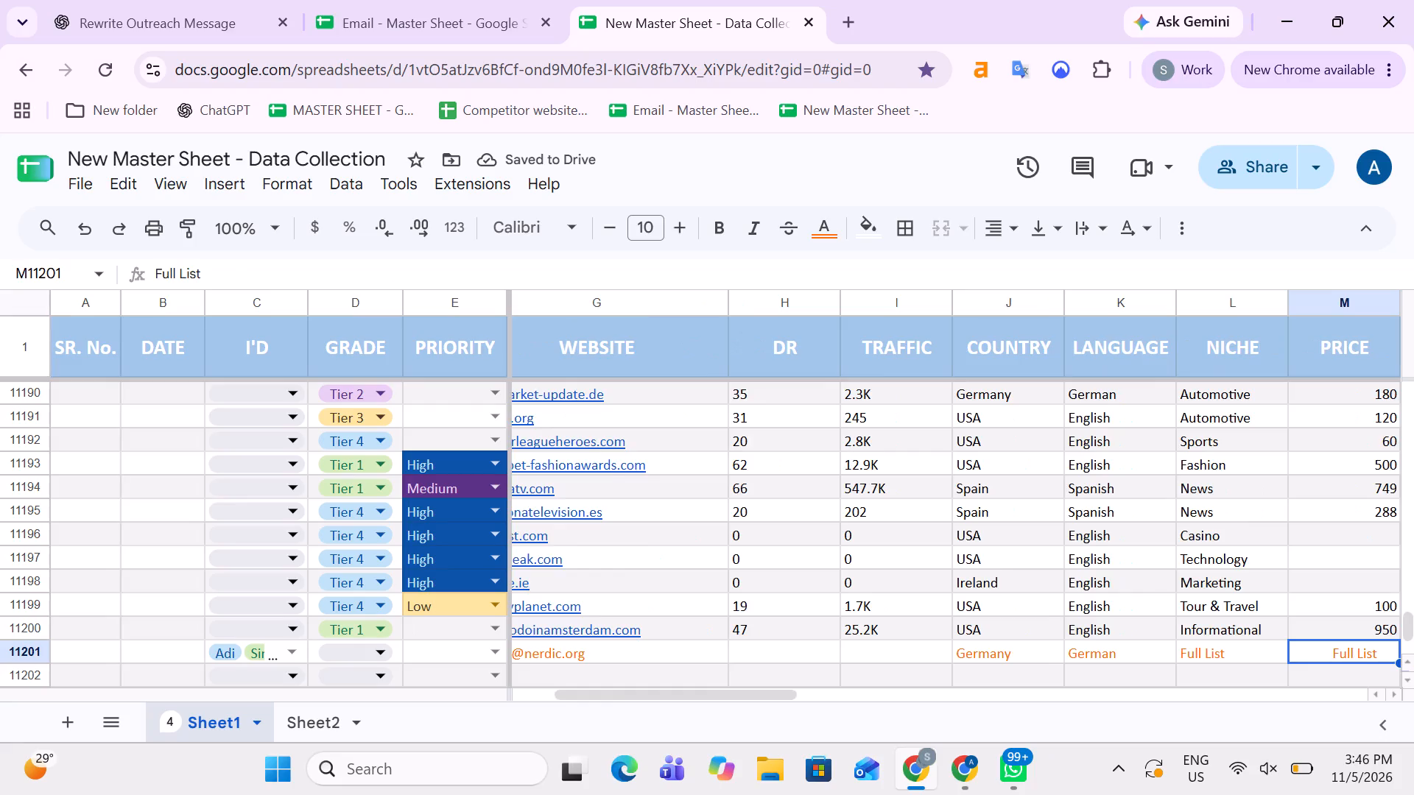
{"action": "key", "text": "Right"}
{"action": "key", "text": "Right"}
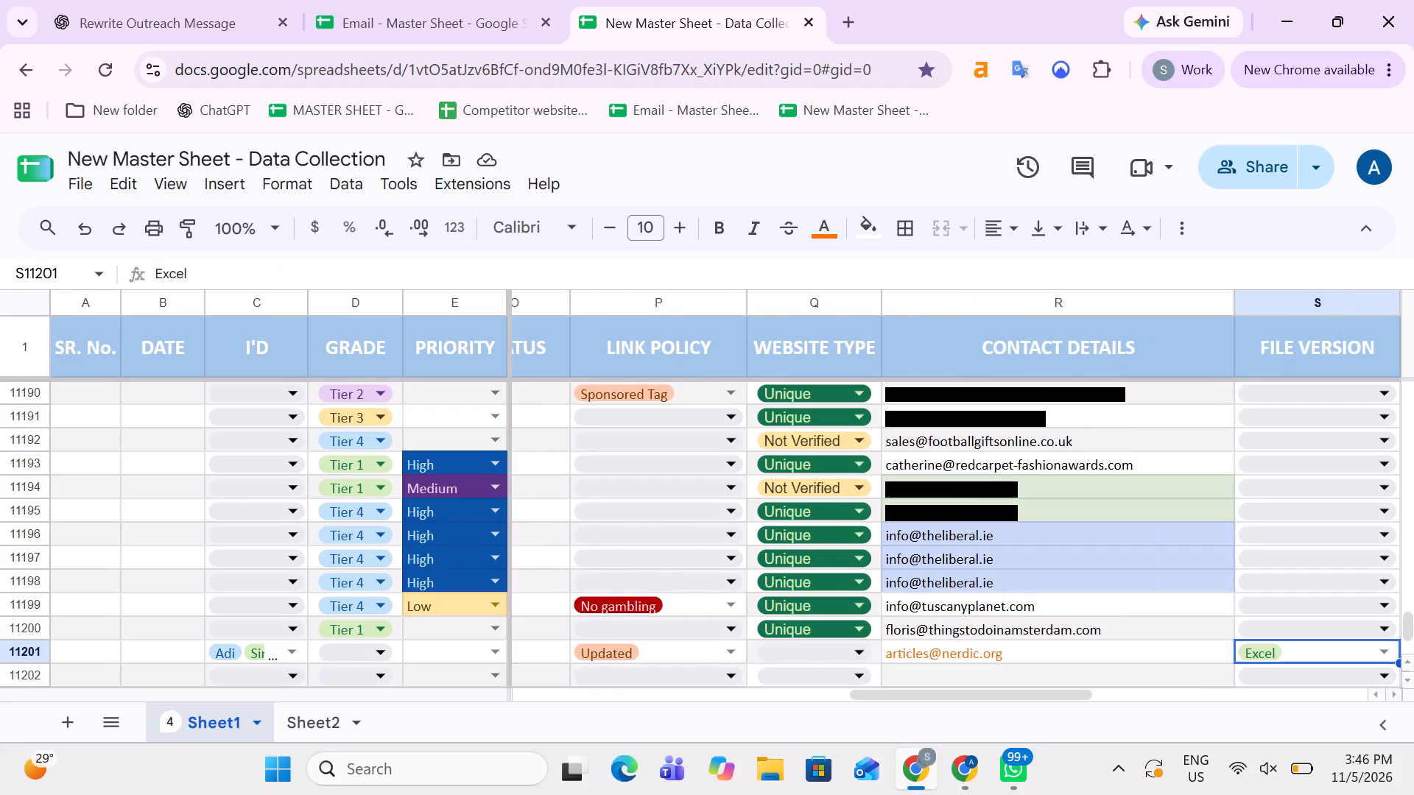
{"action": "key", "text": "Left"}
{"action": "key", "text": "Left"}
{"action": "key", "text": "Left"}
{"action": "key", "text": "Right"}
{"action": "key", "text": "Right"}
{"action": "key", "text": "Right"}
{"action": "key", "text": "Right"}
{"action": "key", "text": "Right"}
{"action": "key", "text": "Left"}
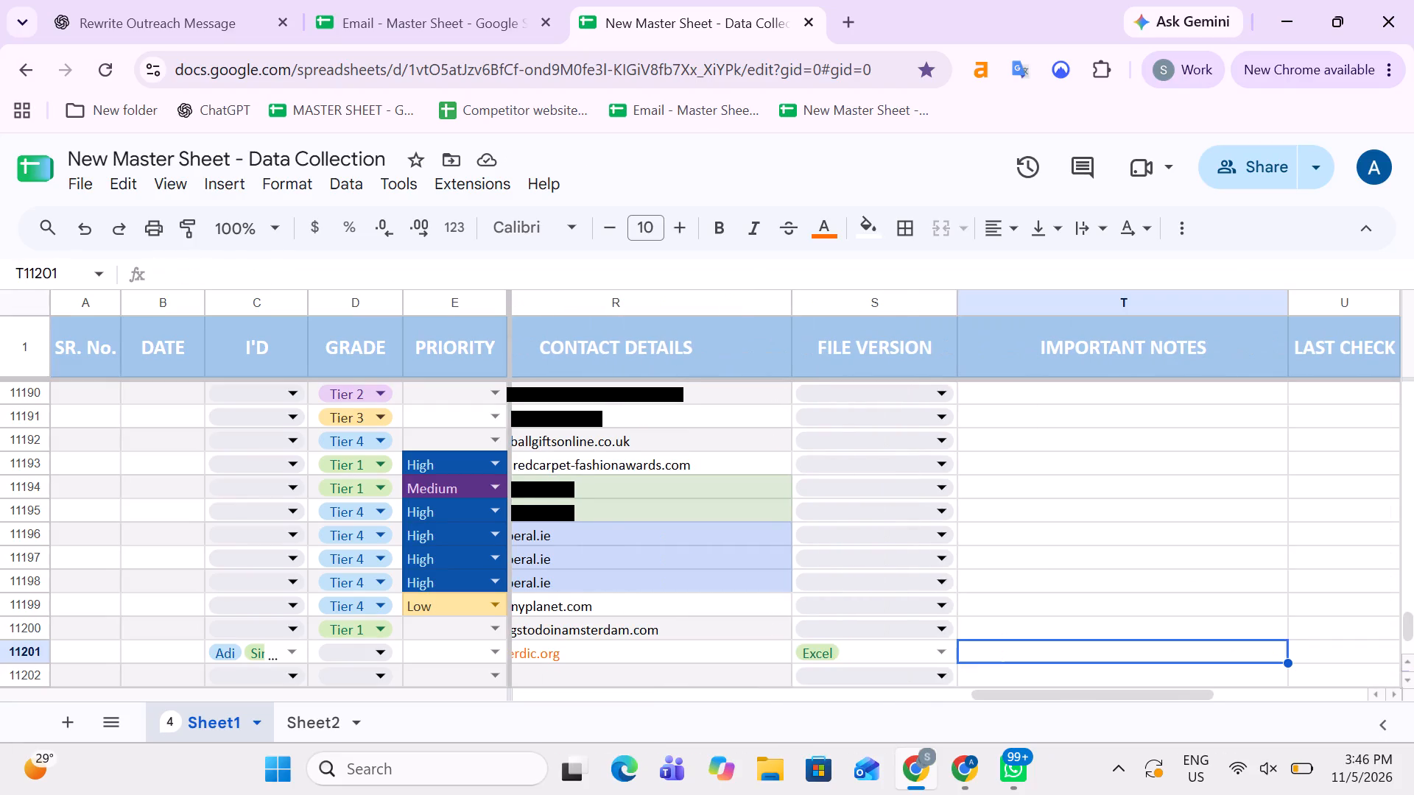
{"action": "key", "text": "alt+Tab"}
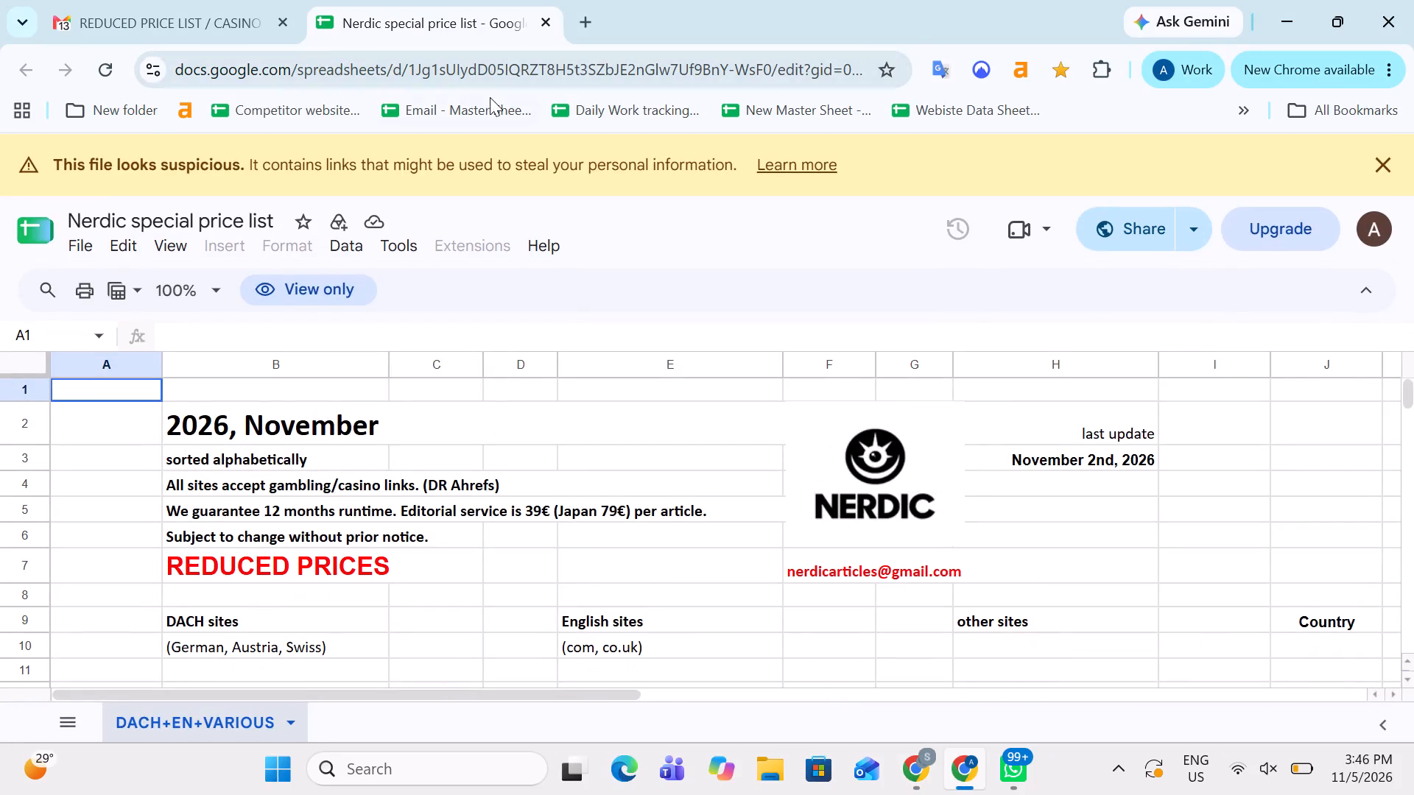
{"action": "left_click", "coordinate": [502, 68]}
{"action": "key", "text": "ctrl+c"}
{"action": "key", "text": "ctrl+c"}
{"action": "key", "text": "ctrl+c"}
{"action": "key", "text": "alt+Tab"}
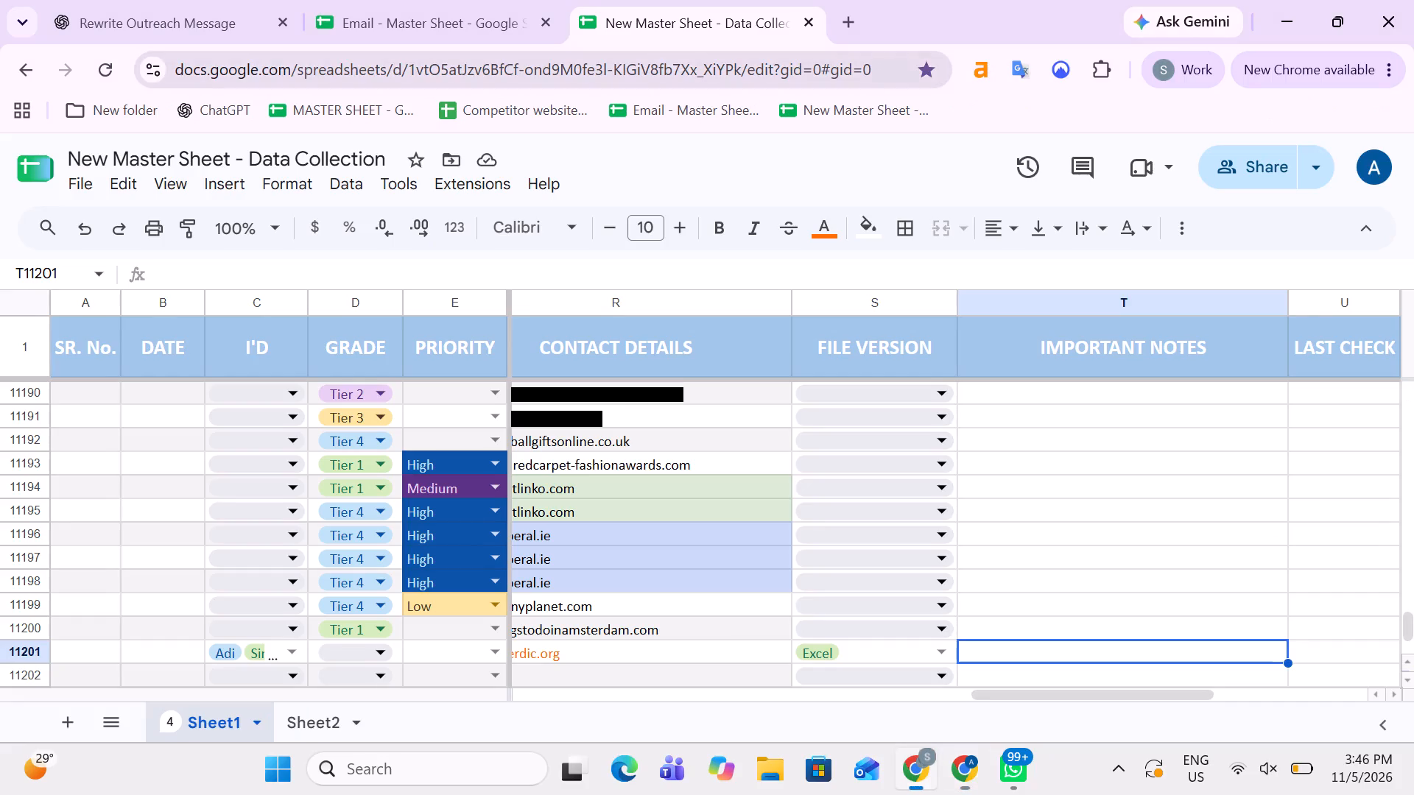
{"action": "key", "text": "ctrl+v"}
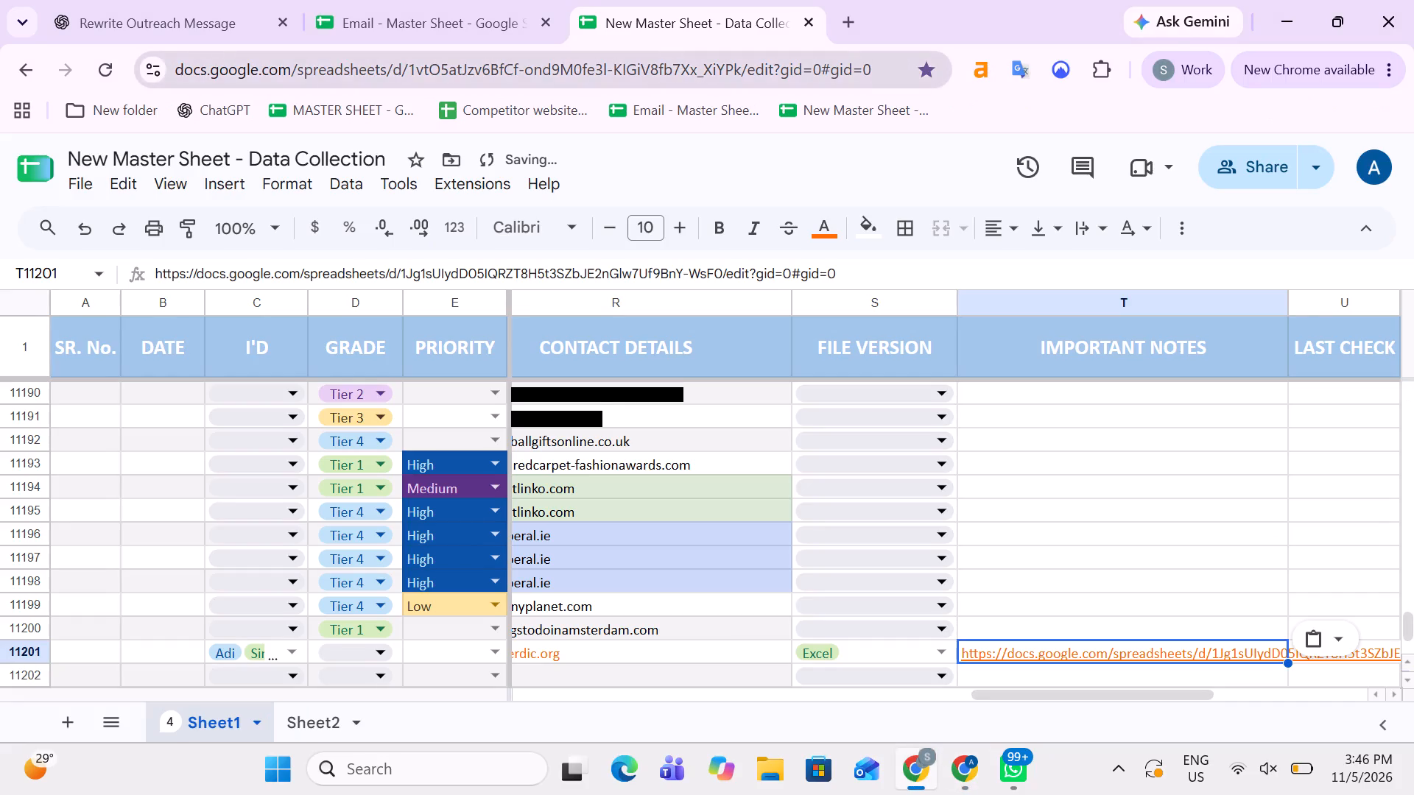
{"action": "key", "text": "Tab"}
{"action": "key", "text": "Tab"}
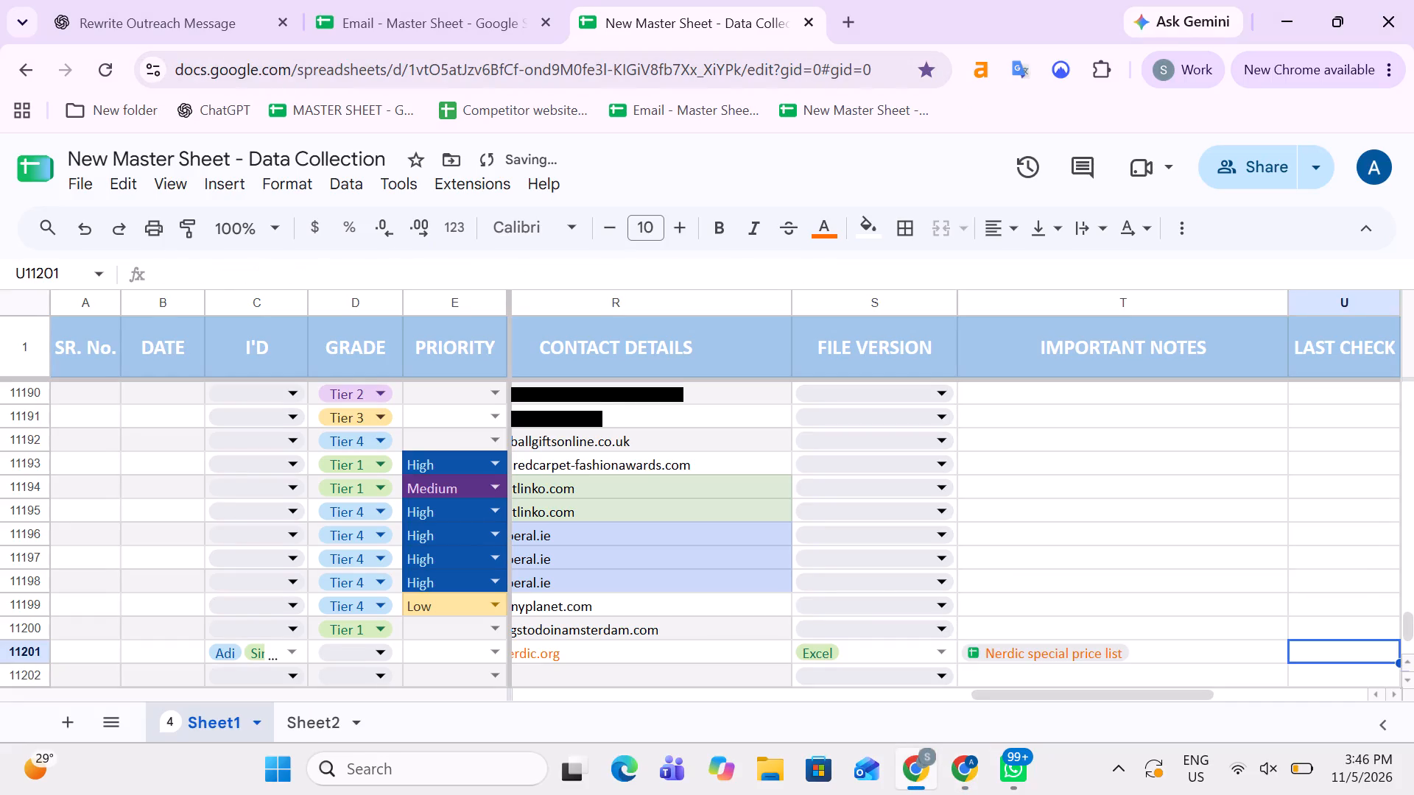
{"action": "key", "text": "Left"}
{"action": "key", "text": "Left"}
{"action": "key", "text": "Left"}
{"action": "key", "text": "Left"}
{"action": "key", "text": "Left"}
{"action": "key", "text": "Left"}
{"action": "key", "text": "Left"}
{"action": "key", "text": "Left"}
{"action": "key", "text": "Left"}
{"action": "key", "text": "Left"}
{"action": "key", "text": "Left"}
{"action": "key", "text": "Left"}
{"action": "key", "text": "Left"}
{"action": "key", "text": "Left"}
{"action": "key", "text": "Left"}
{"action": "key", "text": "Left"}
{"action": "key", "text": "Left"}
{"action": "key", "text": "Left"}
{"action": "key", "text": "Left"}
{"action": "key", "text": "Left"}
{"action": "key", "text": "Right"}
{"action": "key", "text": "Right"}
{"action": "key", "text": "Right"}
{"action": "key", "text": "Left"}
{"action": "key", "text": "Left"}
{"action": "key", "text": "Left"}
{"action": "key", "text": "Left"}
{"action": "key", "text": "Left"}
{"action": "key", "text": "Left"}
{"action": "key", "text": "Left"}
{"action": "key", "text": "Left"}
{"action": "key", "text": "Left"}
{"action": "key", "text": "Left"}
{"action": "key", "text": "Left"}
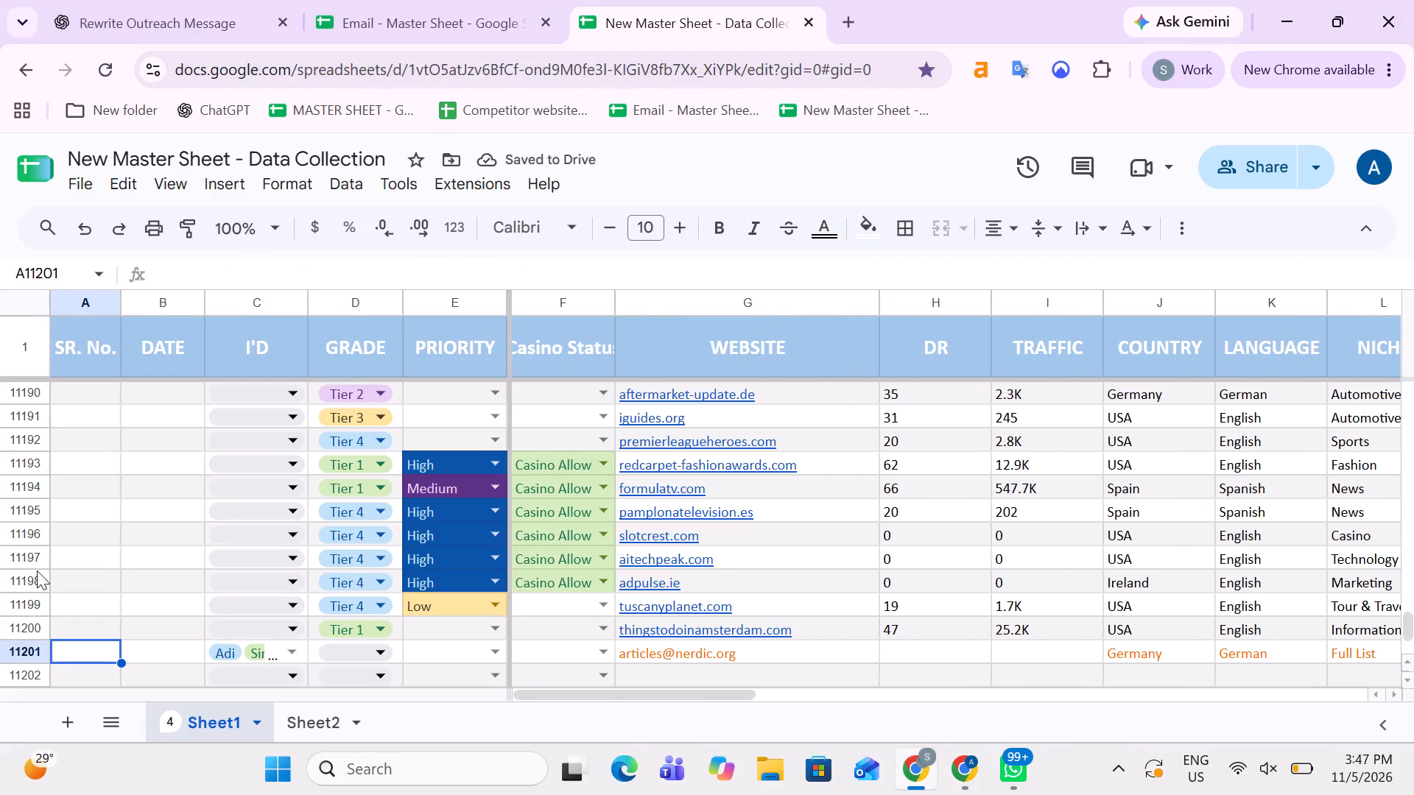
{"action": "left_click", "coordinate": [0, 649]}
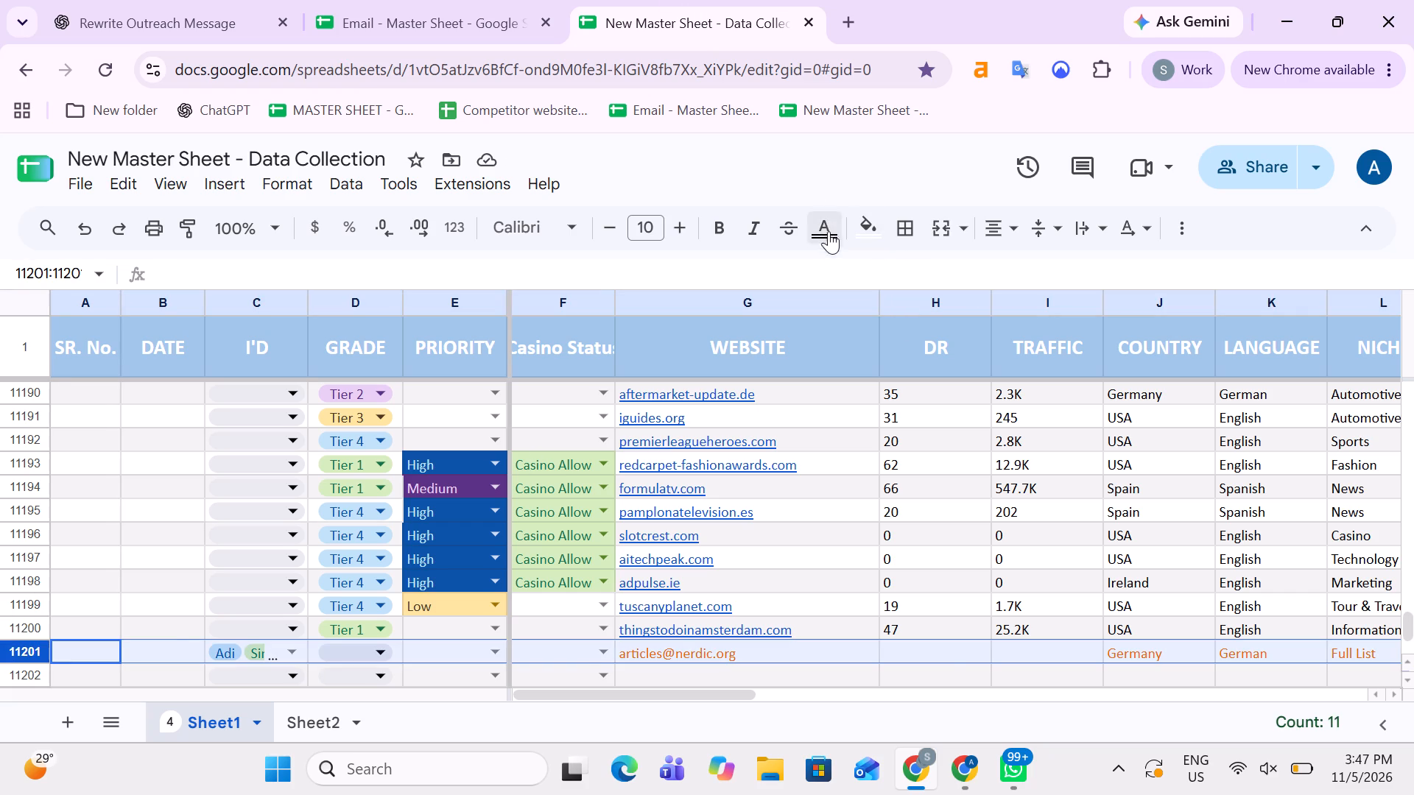
Open 2glory.de, abendzeitung-nuernberg.com and ajoure-travel.de from the DACH sites in the Nerdic special price list.
{"action": "key", "text": "alt+Tab"}
{"action": "left_click", "coordinate": [437, 614]}
{"action": "scroll", "coordinate": [432, 585], "scroll_direction": "down", "scroll_amount": 2}
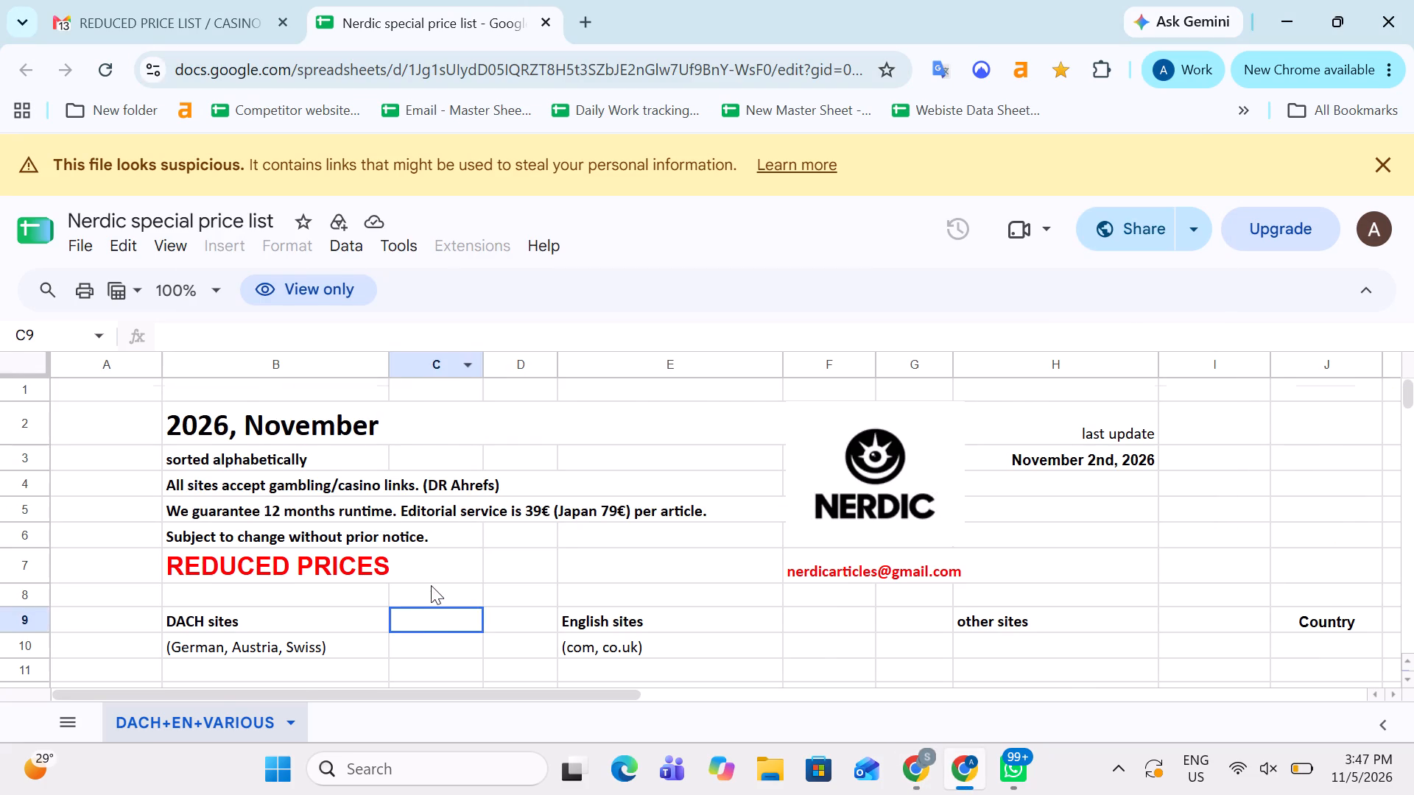
{"action": "scroll", "coordinate": [431, 585], "scroll_direction": "down", "scroll_amount": 2}
{"action": "left_click", "coordinate": [188, 564]}
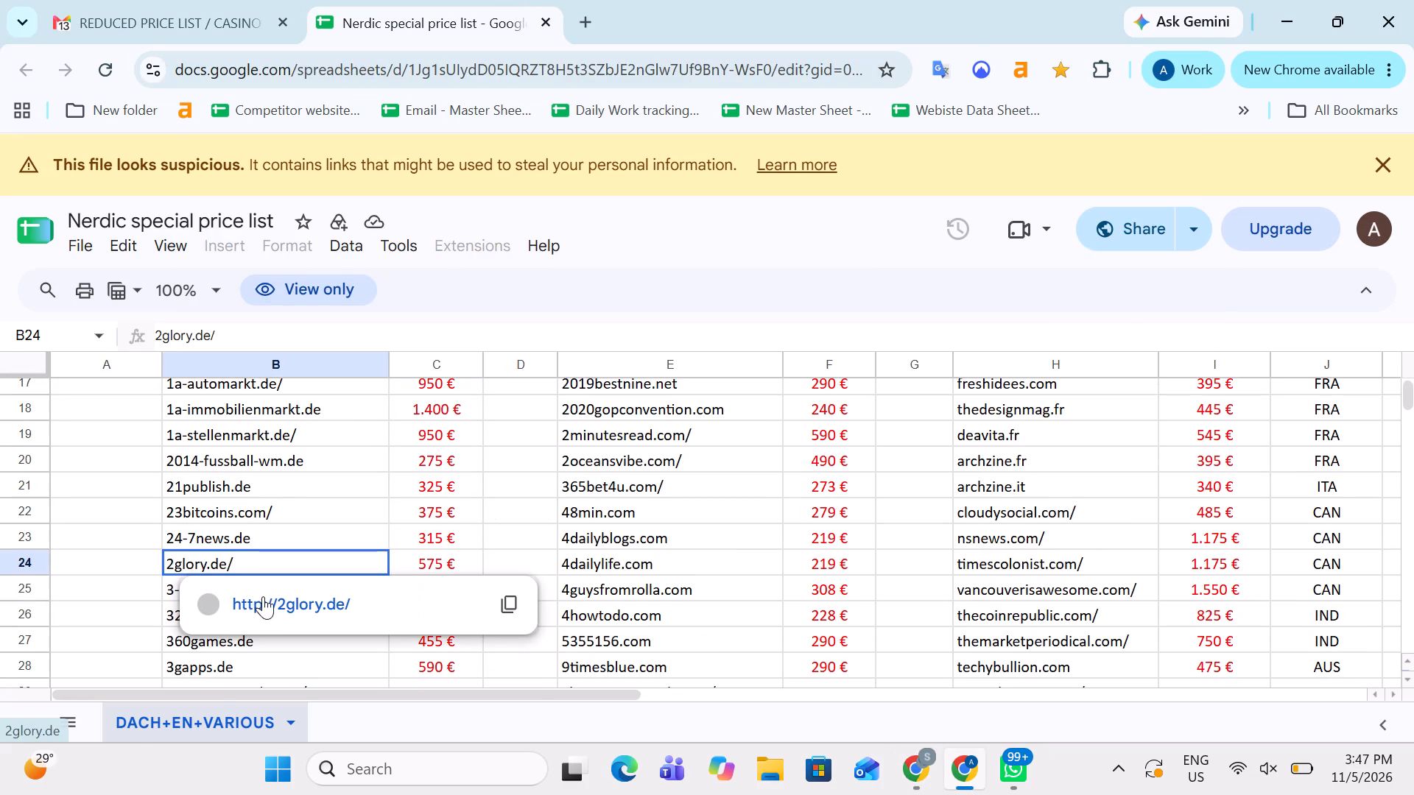
{"action": "left_click", "coordinate": [264, 597], "text": "ctrl"}
{"action": "scroll", "coordinate": [271, 524], "scroll_direction": "down", "scroll_amount": 3}
{"action": "left_click", "coordinate": [274, 589]}
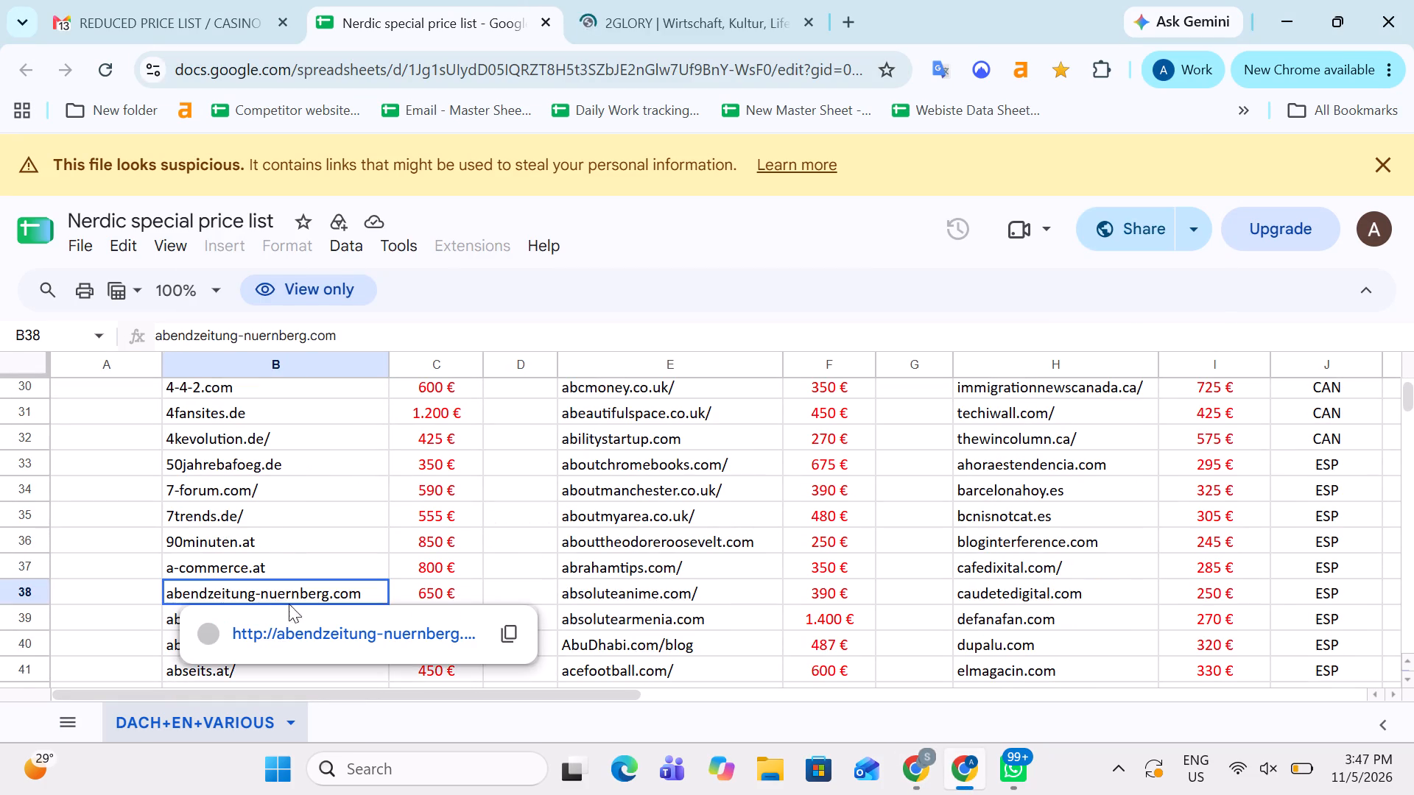
{"action": "left_click", "coordinate": [311, 626], "text": "ctrl"}
{"action": "scroll", "coordinate": [303, 571], "scroll_direction": "down", "scroll_amount": 4}
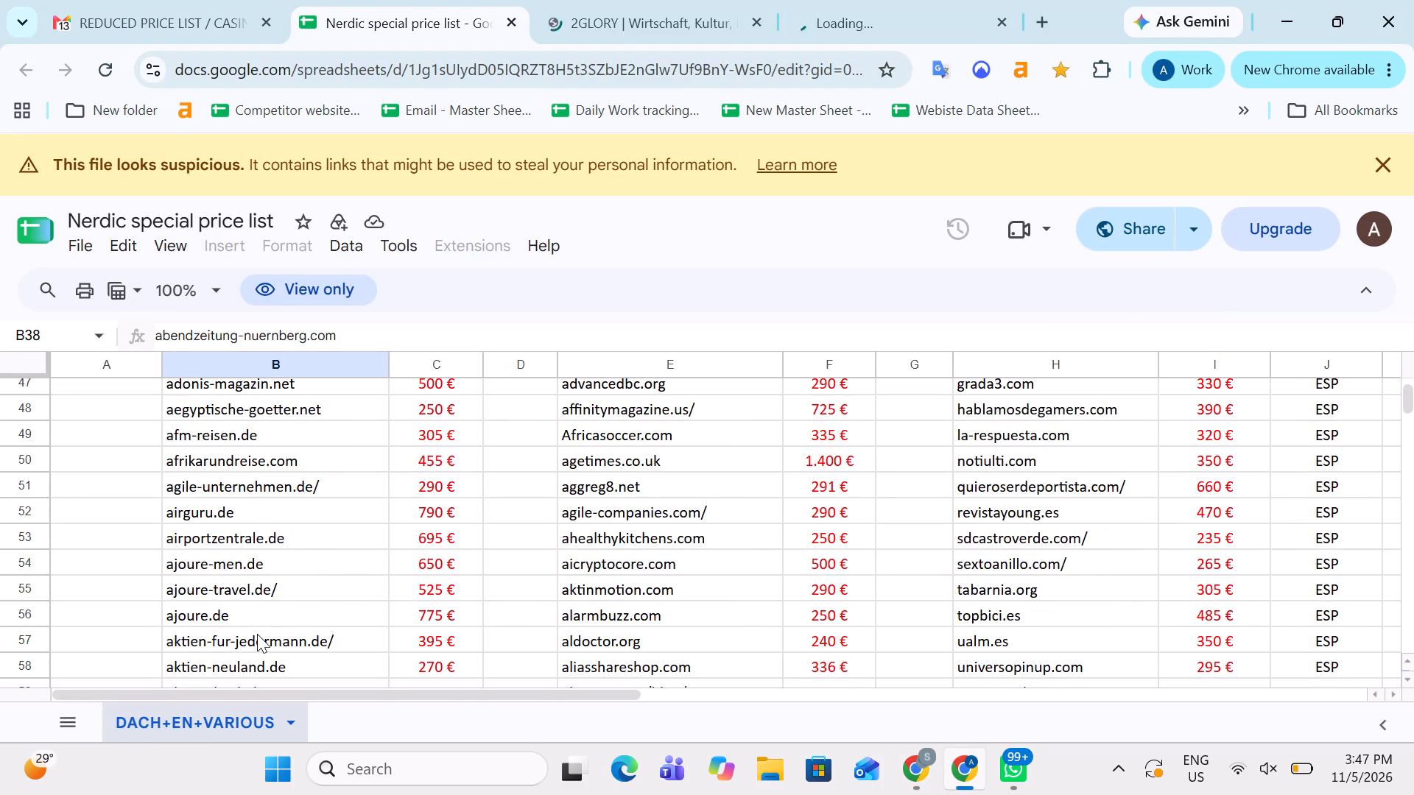
{"action": "left_click", "coordinate": [245, 579]}
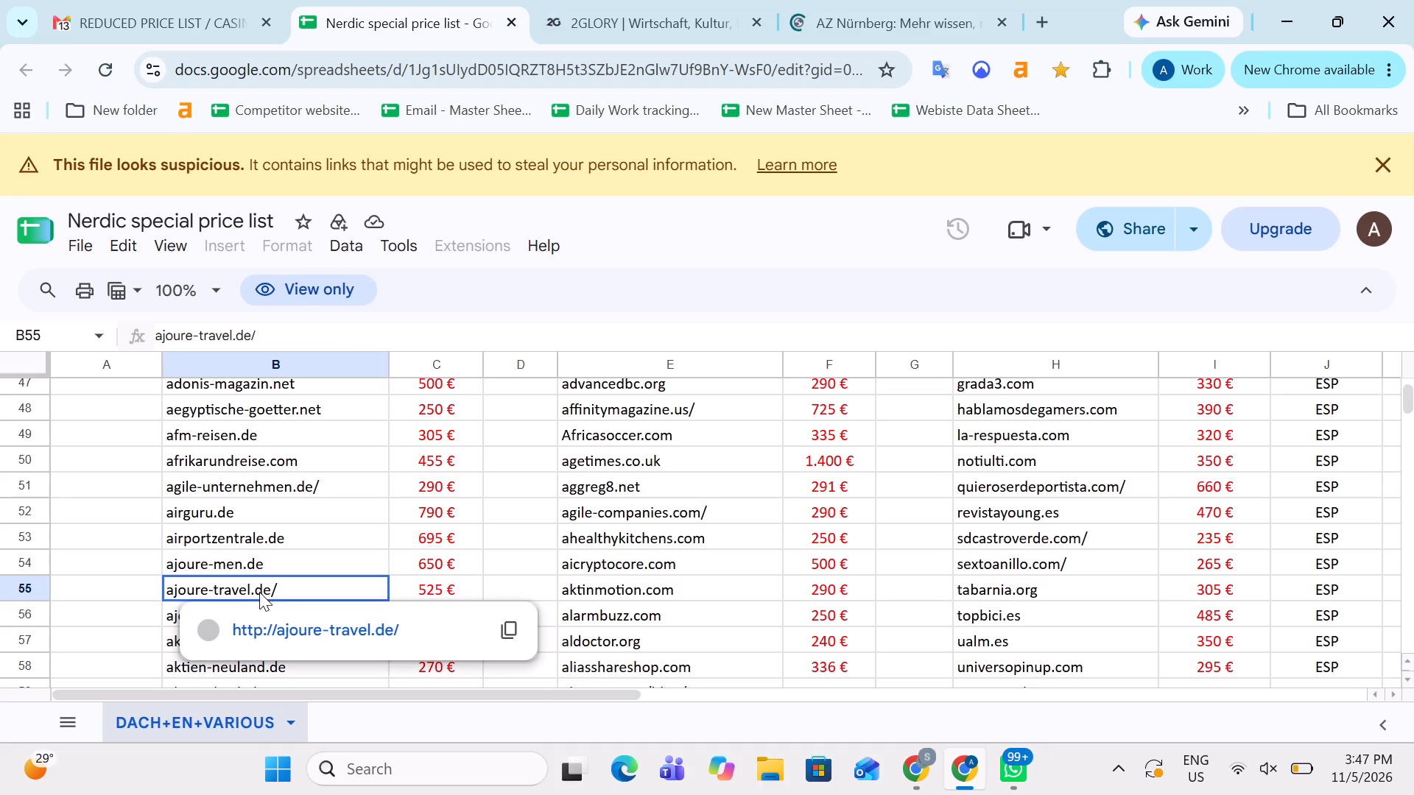
{"action": "left_click", "coordinate": [312, 624], "text": "ctrl"}
Open the advertising page of 2glory.de and check its contact information.
{"action": "left_click", "coordinate": [608, 0]}
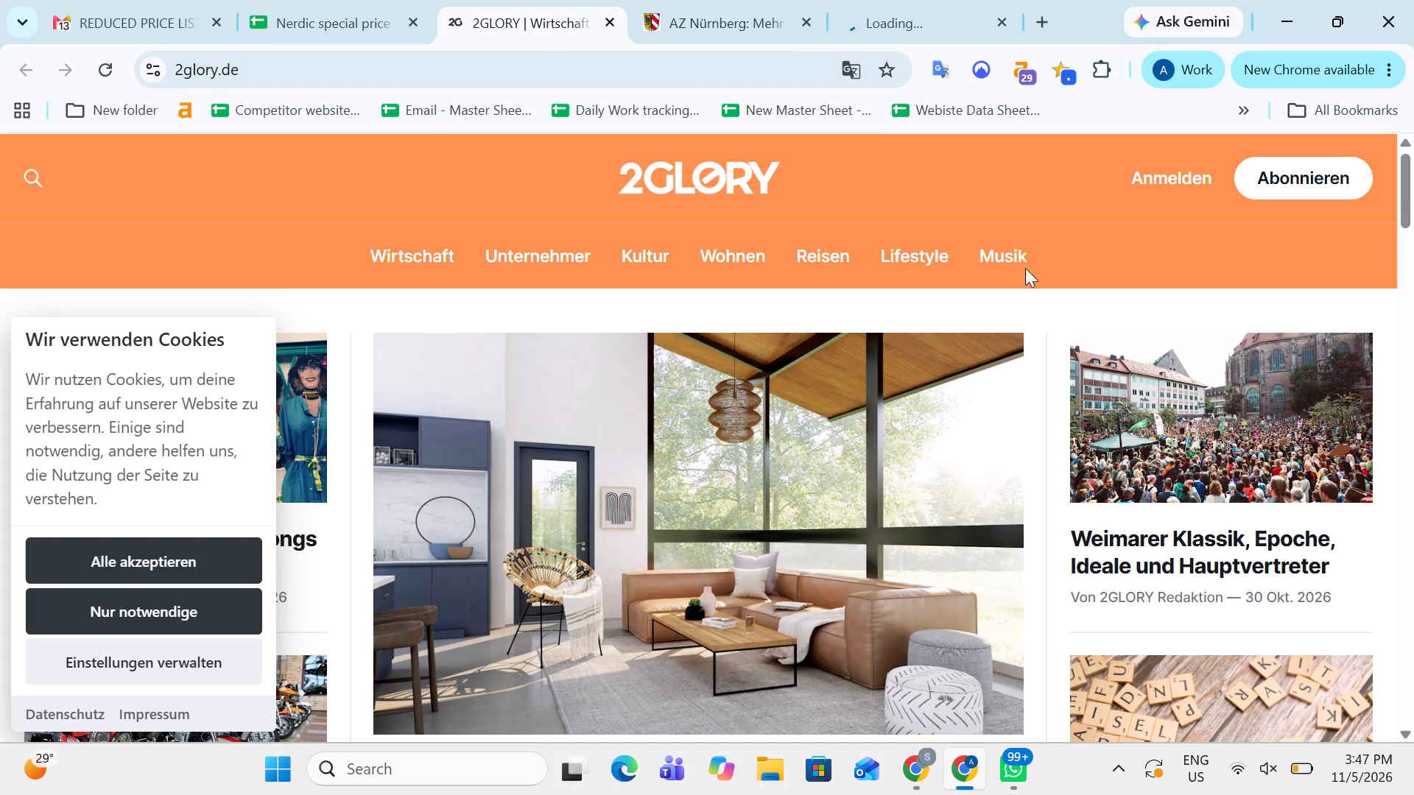
{"action": "left_click_drag", "start_coordinate": [1413, 197], "coordinate": [1391, 794]}
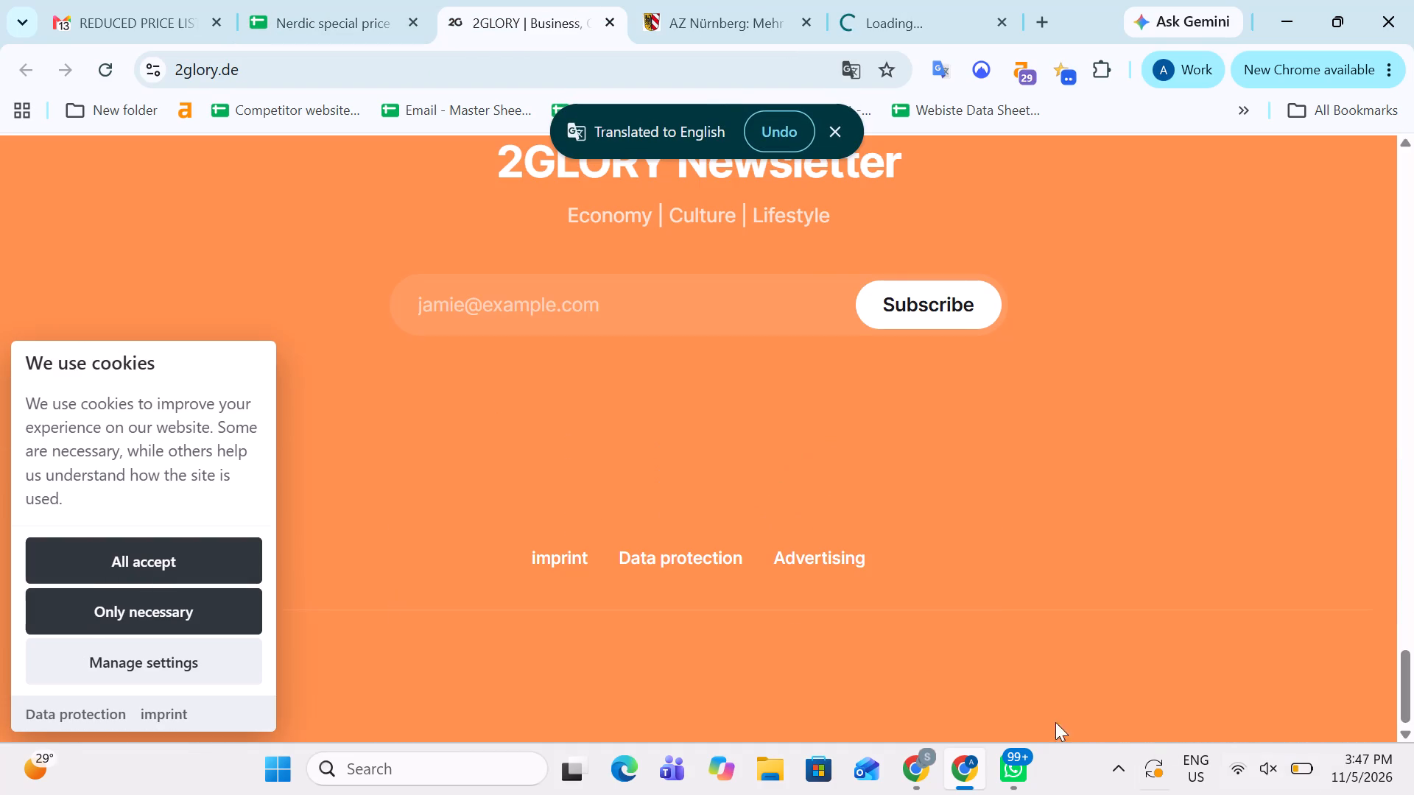
{"action": "left_click", "coordinate": [823, 540]}
{"action": "left_click", "coordinate": [821, 557]}
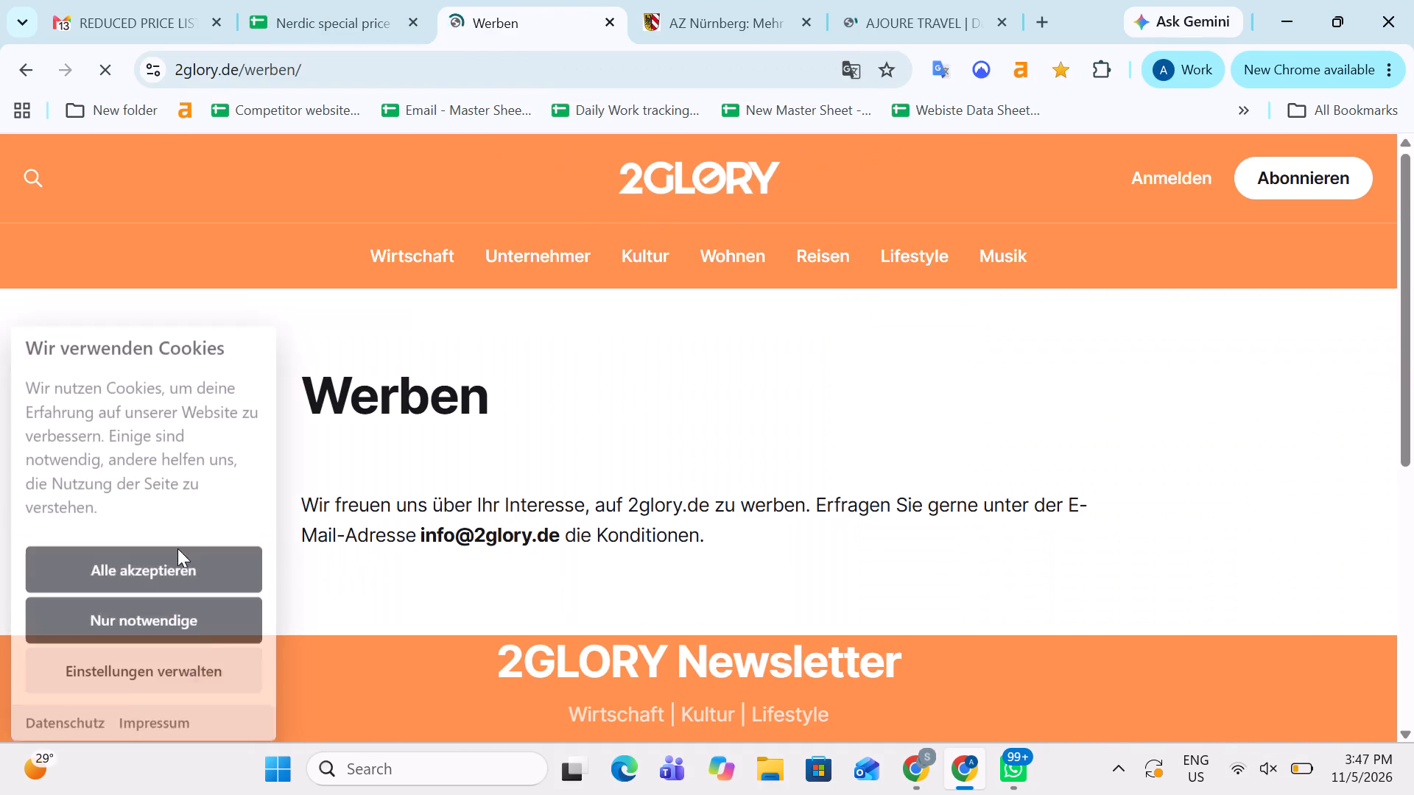
Open the imprint page of abendzeitung-nuernberg.com and examine its company and contact details.
{"action": "left_click", "coordinate": [692, 0]}
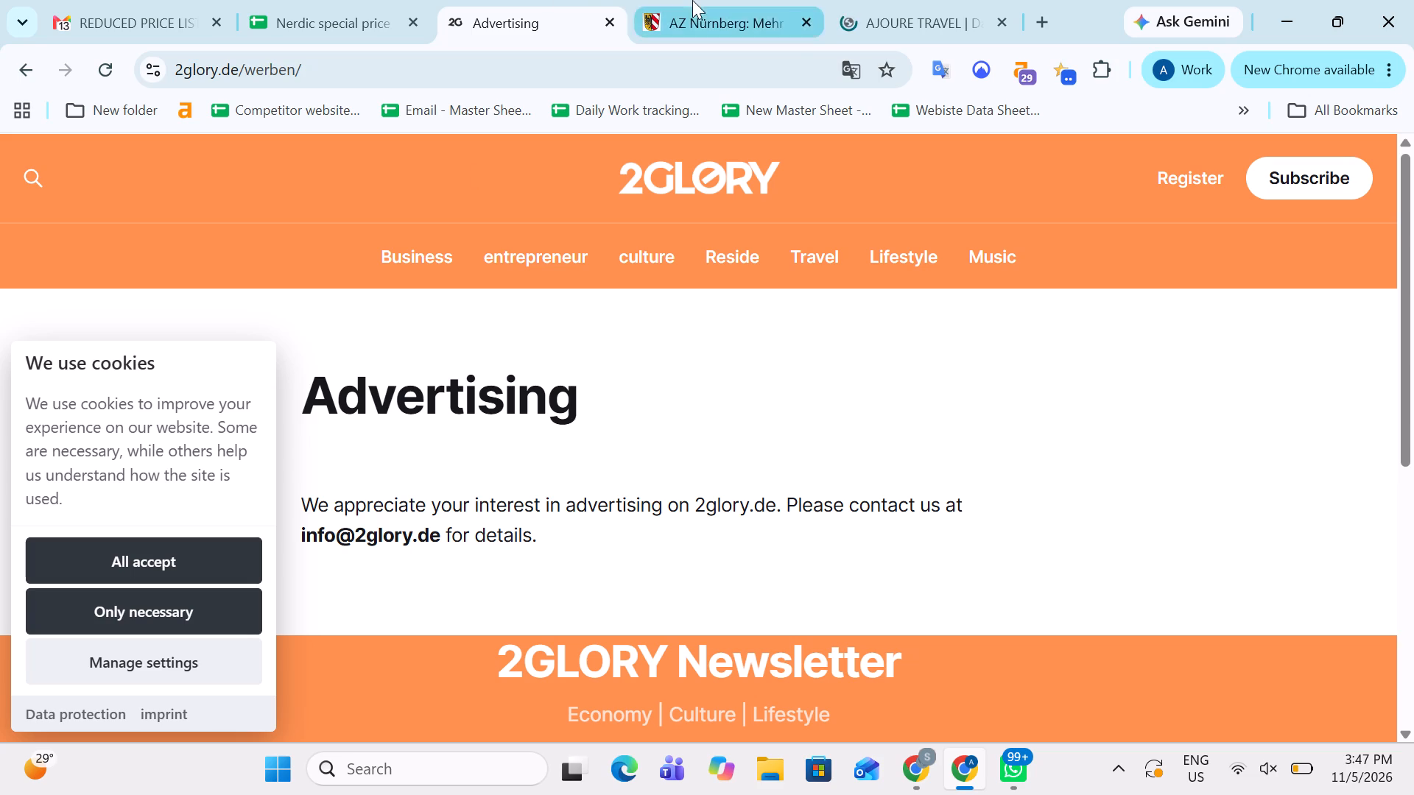
{"action": "left_click", "coordinate": [896, 529]}
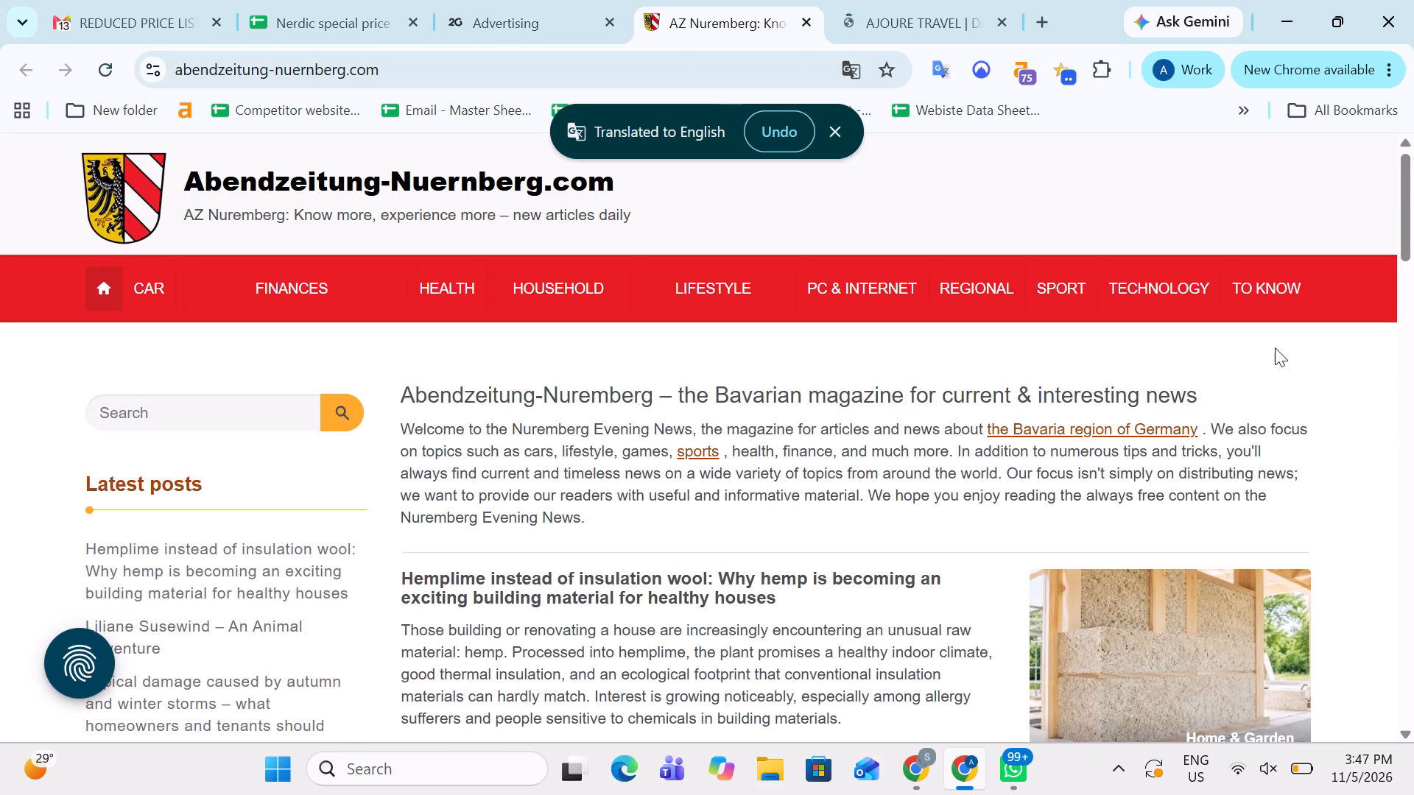
{"action": "left_click_drag", "start_coordinate": [1413, 230], "coordinate": [1346, 794]}
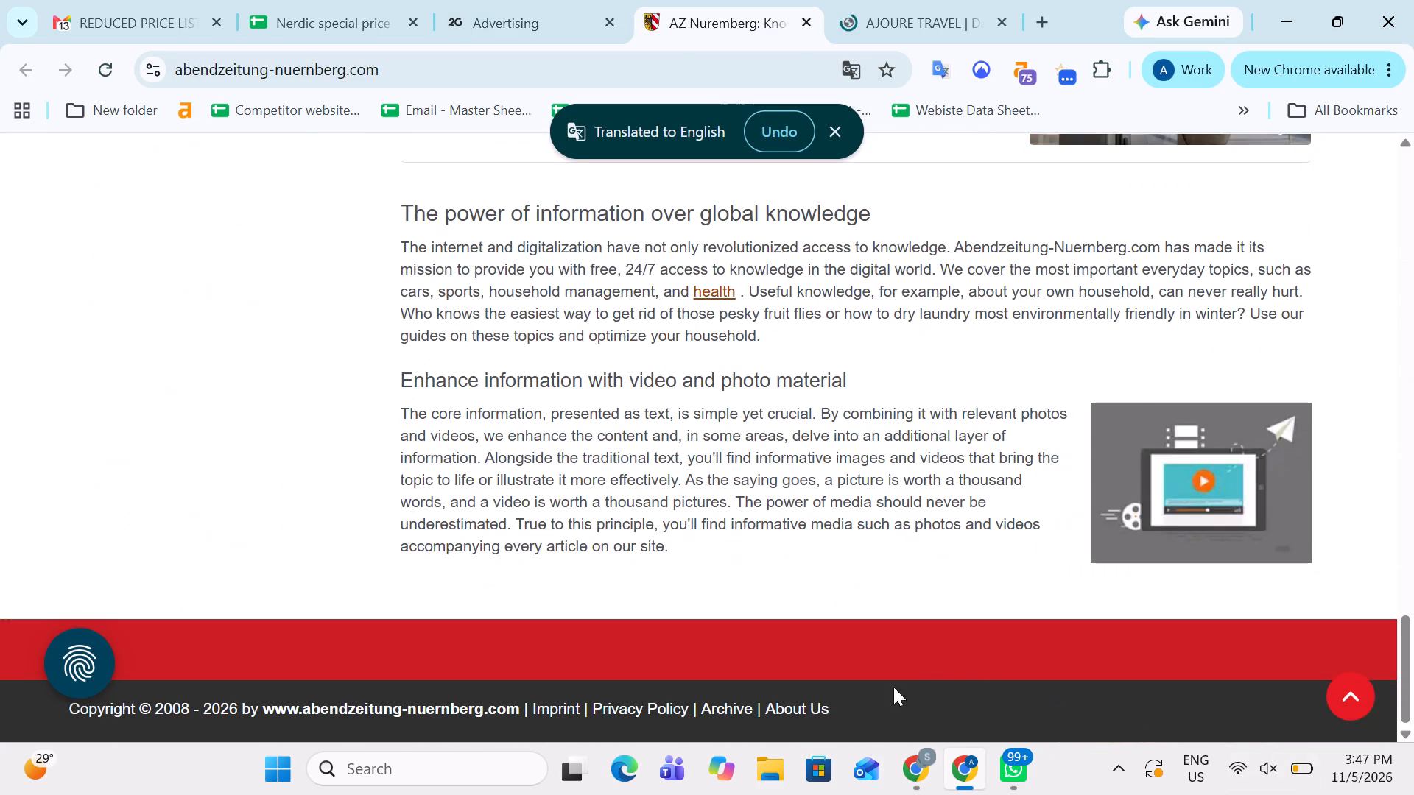
{"action": "left_click", "coordinate": [558, 709]}
{"action": "scroll", "coordinate": [570, 537], "scroll_direction": "down", "scroll_amount": 2}
{"action": "scroll", "coordinate": [680, 505], "scroll_direction": "down", "scroll_amount": 2}
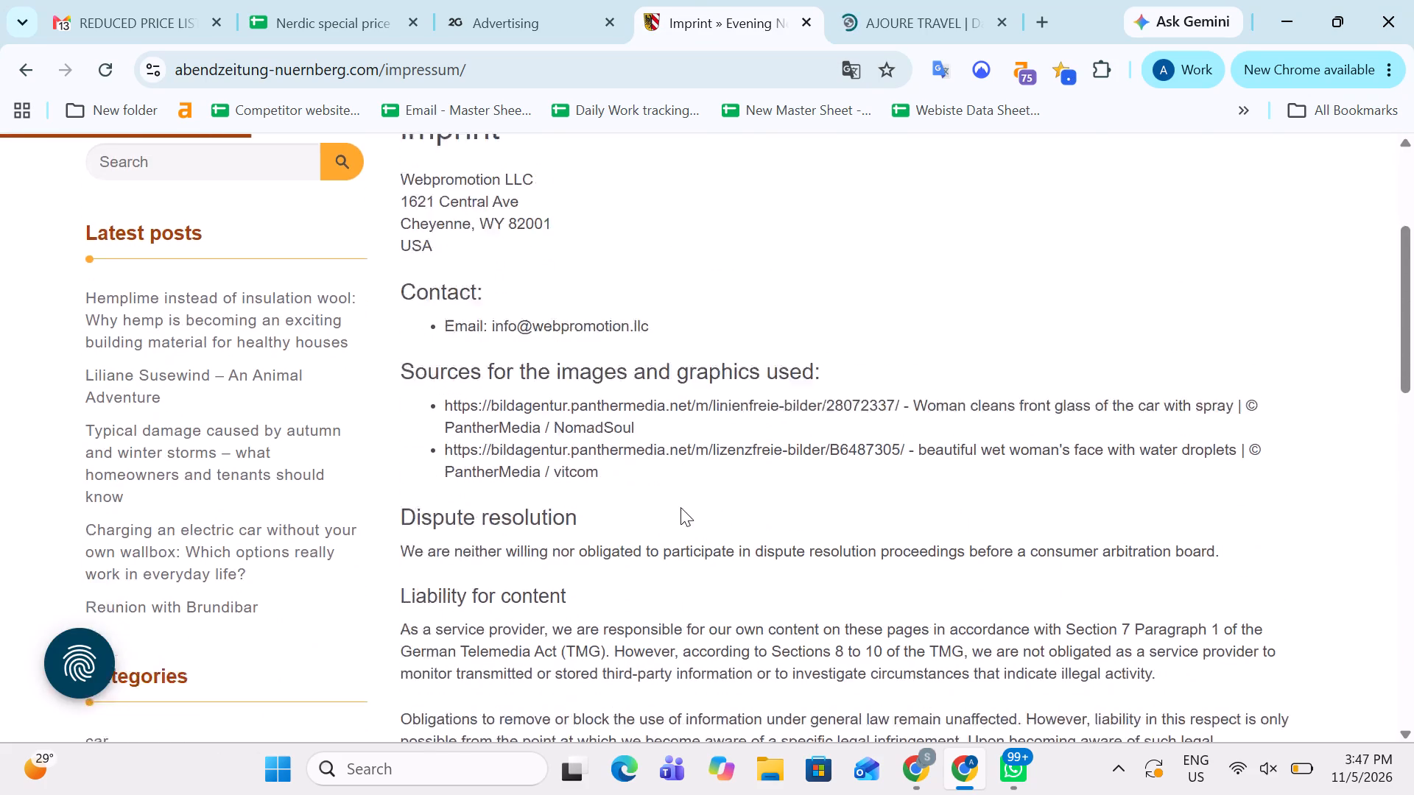
{"action": "scroll", "coordinate": [680, 507], "scroll_direction": "down", "scroll_amount": 8}
{"action": "scroll", "coordinate": [650, 538], "scroll_direction": "up", "scroll_amount": 10}
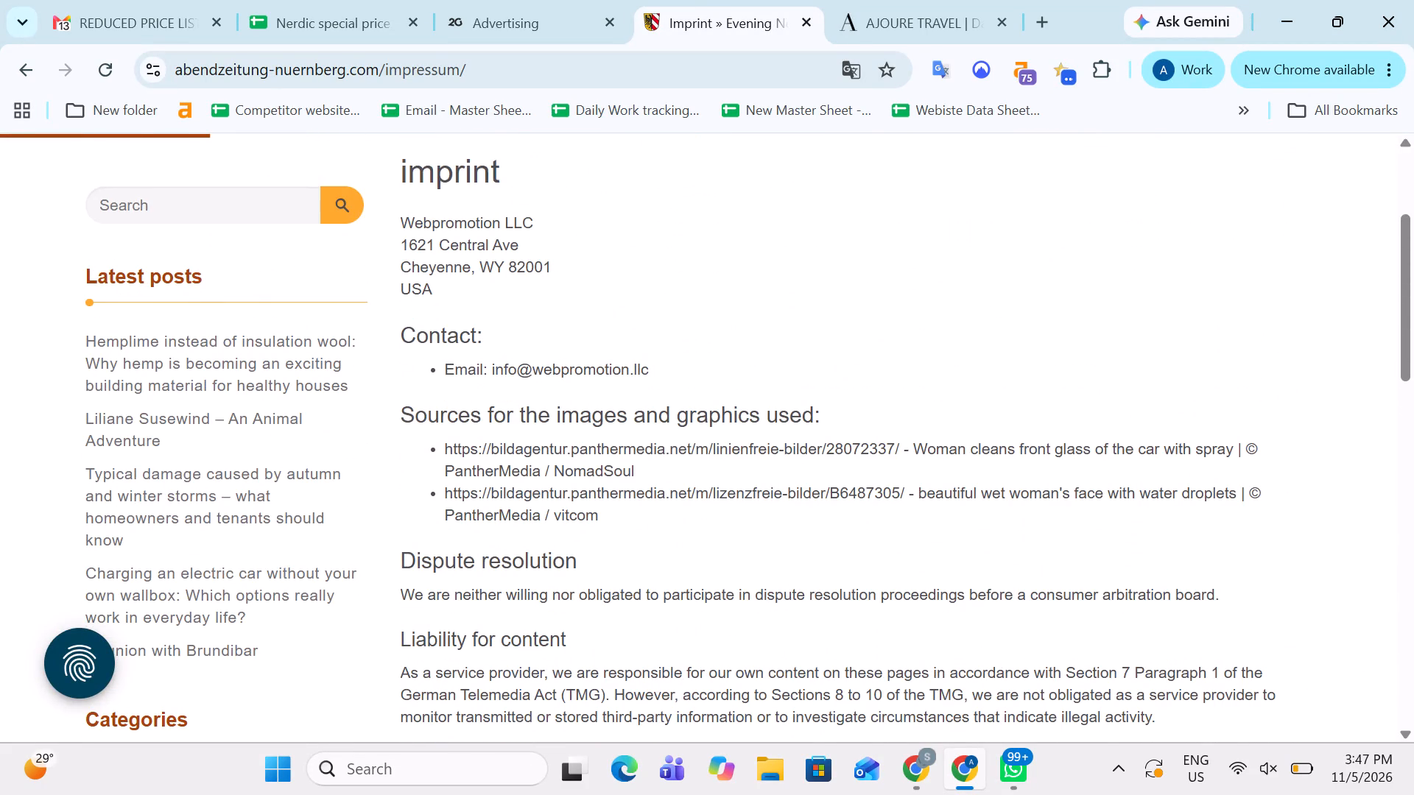
{"action": "left_click", "coordinate": [910, 0]}
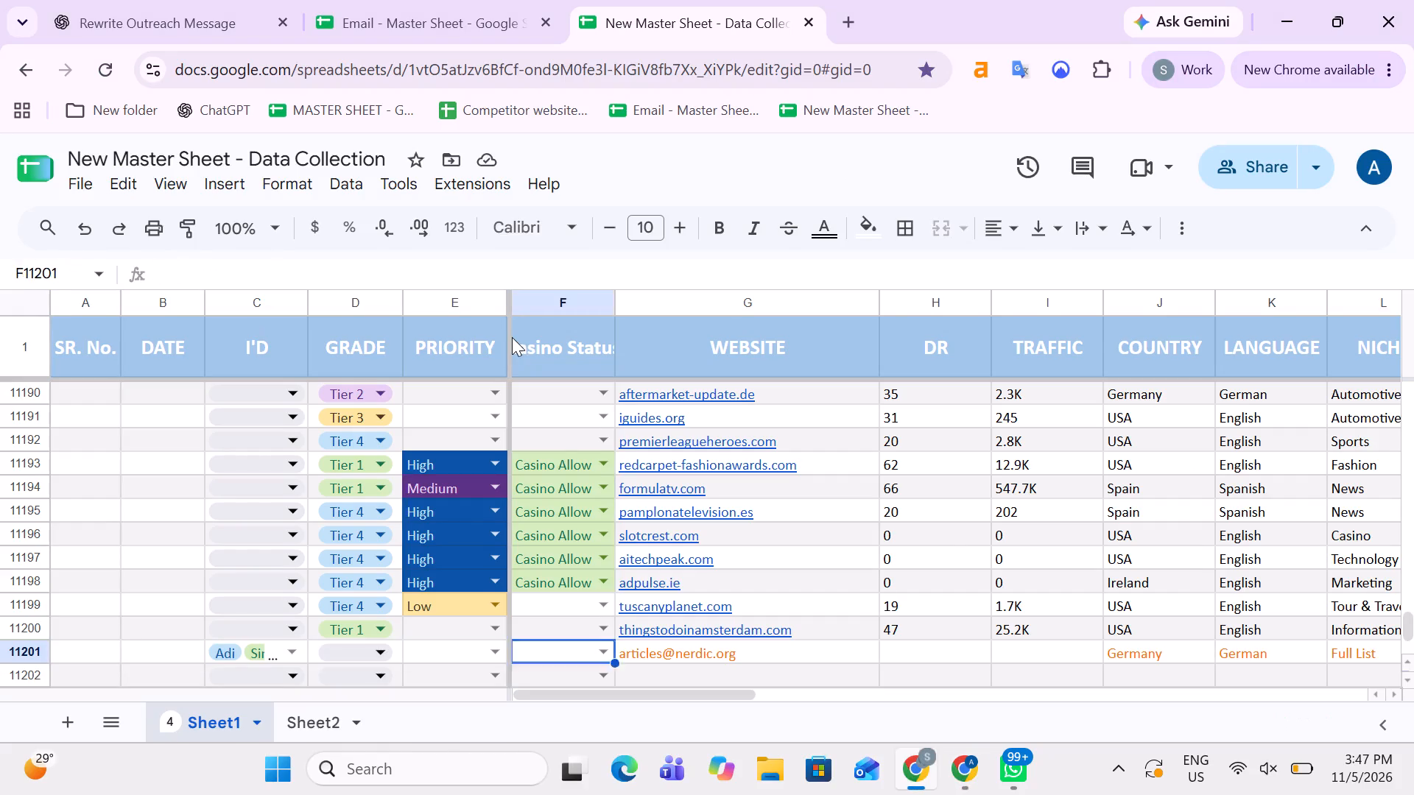
{"action": "key", "text": "Right"}
{"action": "key", "text": "Right"}
{"action": "key", "text": "Right"}
{"action": "key", "text": "Right"}
{"action": "key", "text": "Right"}
{"action": "key", "text": "Left"}
{"action": "key", "text": "Left"}
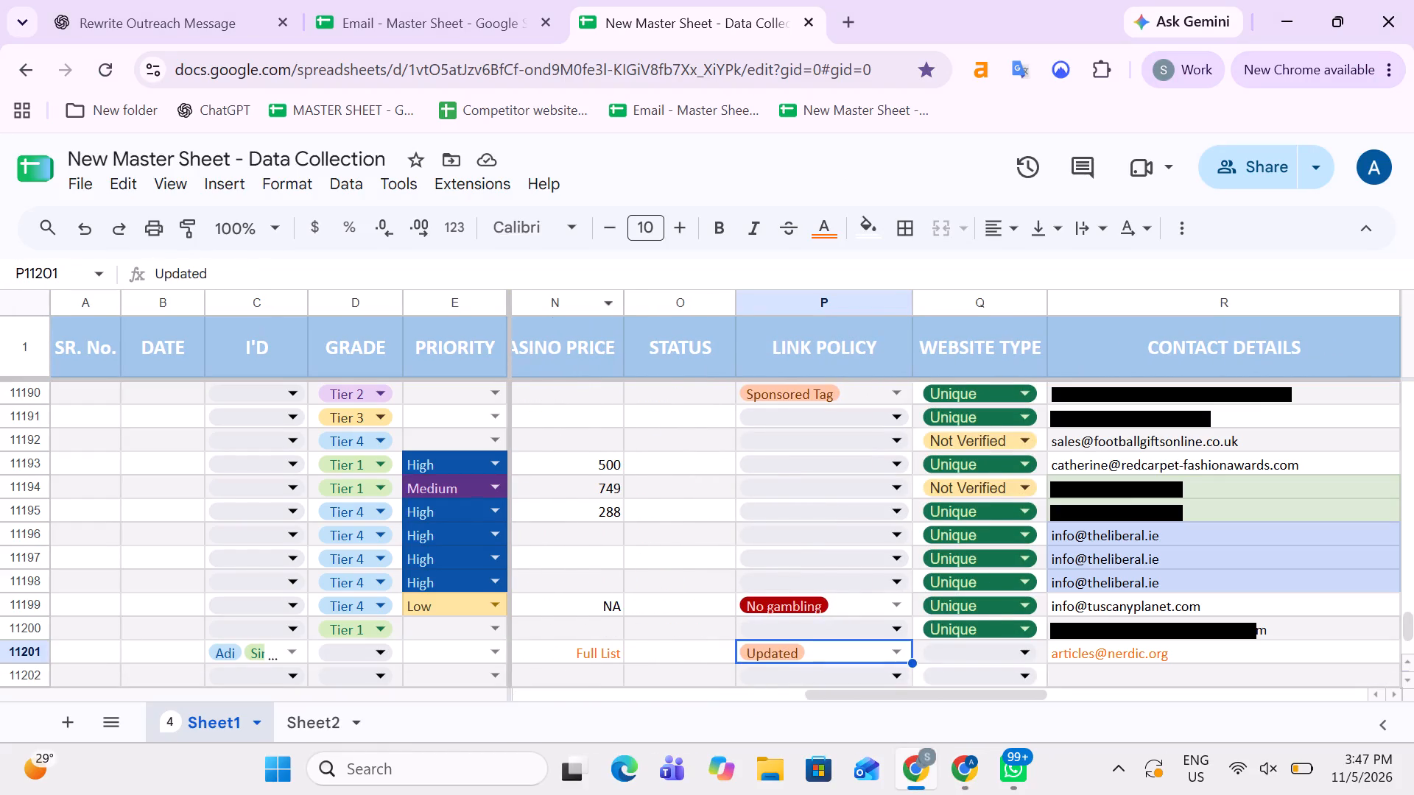
{"action": "left_click", "coordinate": [896, 651]}
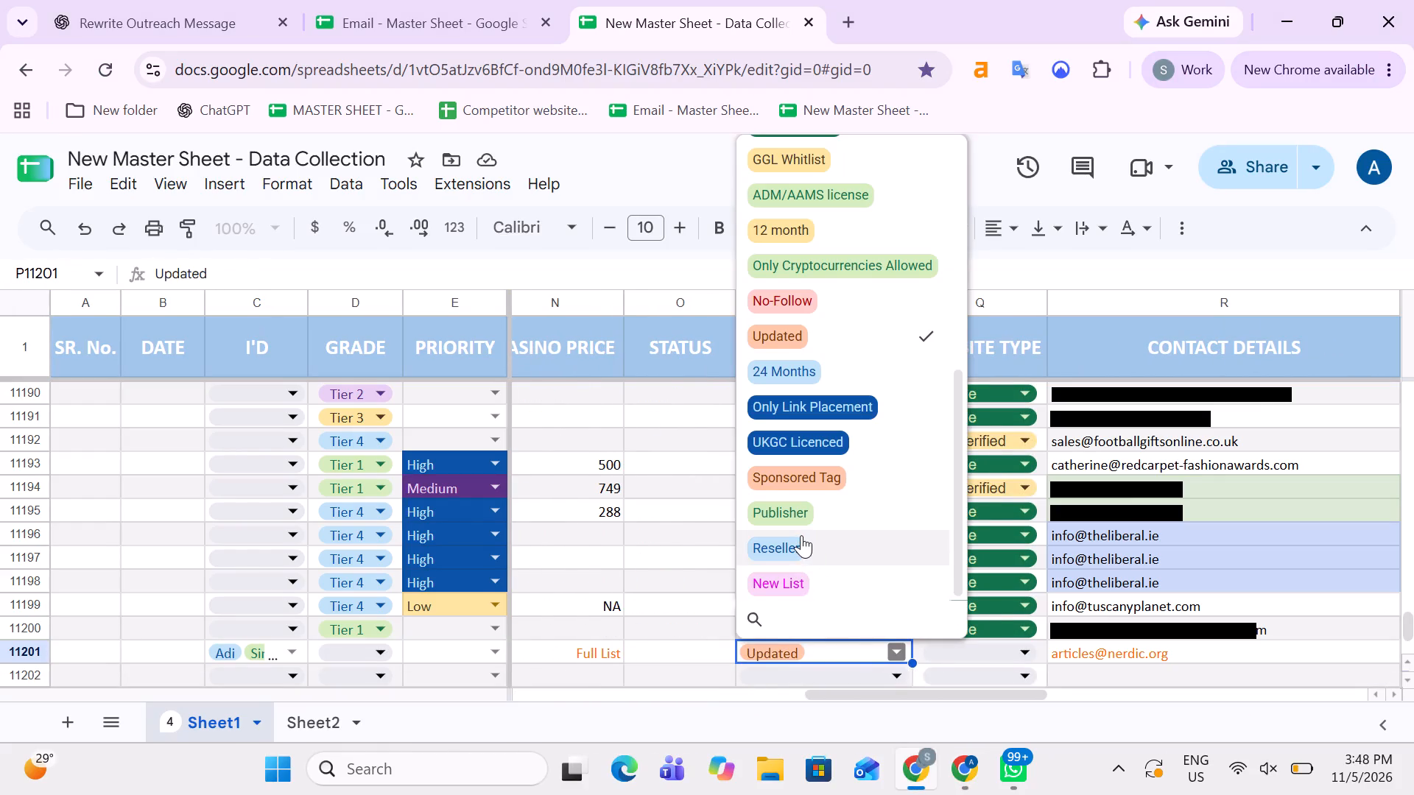
{"action": "left_click", "coordinate": [801, 535]}
{"action": "left_click", "coordinate": [803, 511]}
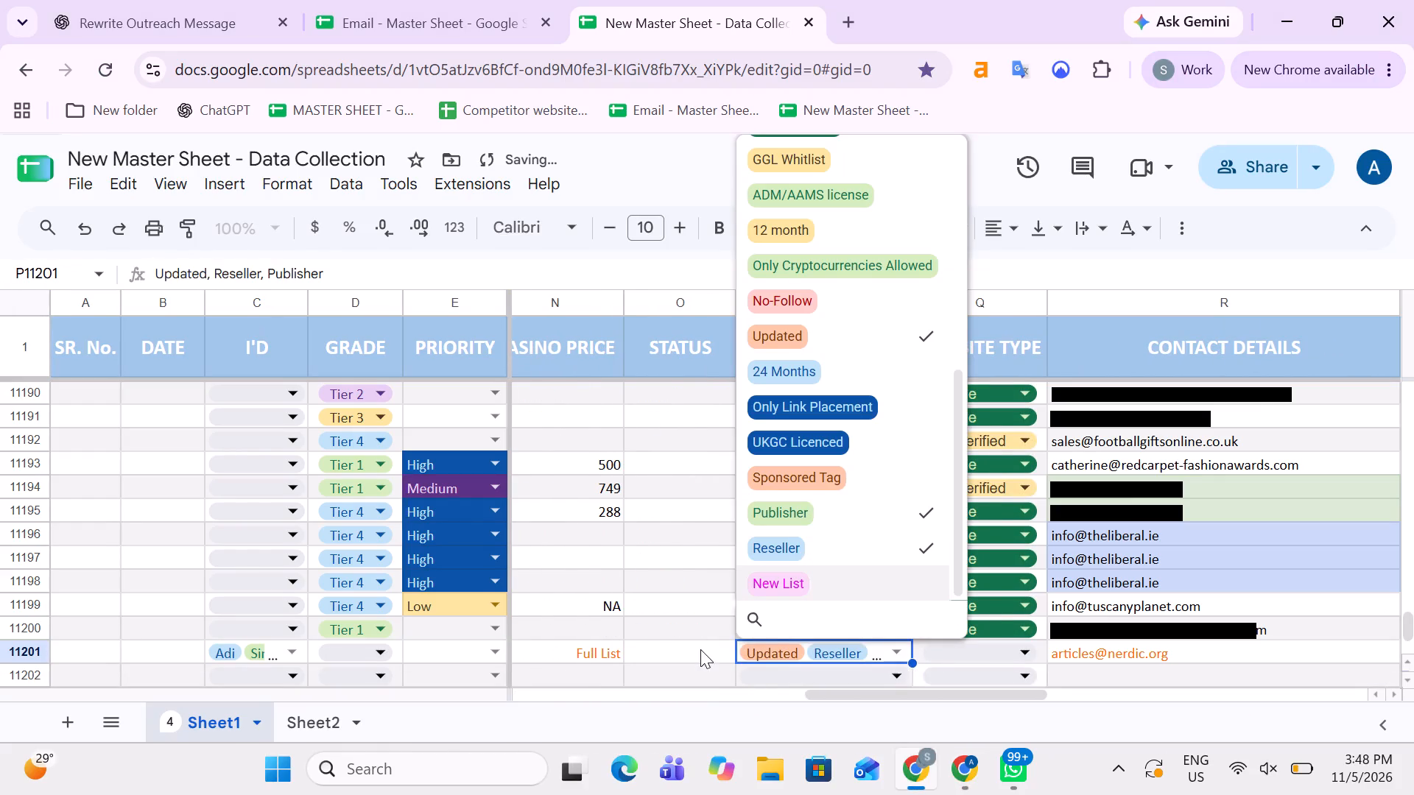
Review the Nerdic row's entries across to IMPORTANT NOTES and return to the row's first columns.
{"action": "left_click", "coordinate": [700, 649]}
{"action": "key", "text": "Right"}
{"action": "key", "text": "Right"}
{"action": "key", "text": "Right"}
{"action": "key", "text": "Right"}
{"action": "key", "text": "Right"}
{"action": "key", "text": "Right"}
{"action": "key", "text": "Left"}
{"action": "key", "text": "Left"}
{"action": "key", "text": "Left"}
{"action": "key", "text": "Left"}
{"action": "key", "text": "Left"}
{"action": "key", "text": "Left"}
{"action": "key", "text": "Left"}
{"action": "key", "text": "Left"}
{"action": "key", "text": "Left"}
{"action": "key", "text": "Left"}
{"action": "key", "text": "Left"}
{"action": "key", "text": "Left"}
{"action": "key", "text": "Left"}
{"action": "key", "text": "Left"}
{"action": "key", "text": "Left"}
{"action": "key", "text": "Left"}
{"action": "key", "text": "Left"}
{"action": "key", "text": "Left"}
{"action": "key", "text": "Left"}
{"action": "key", "text": "Left"}
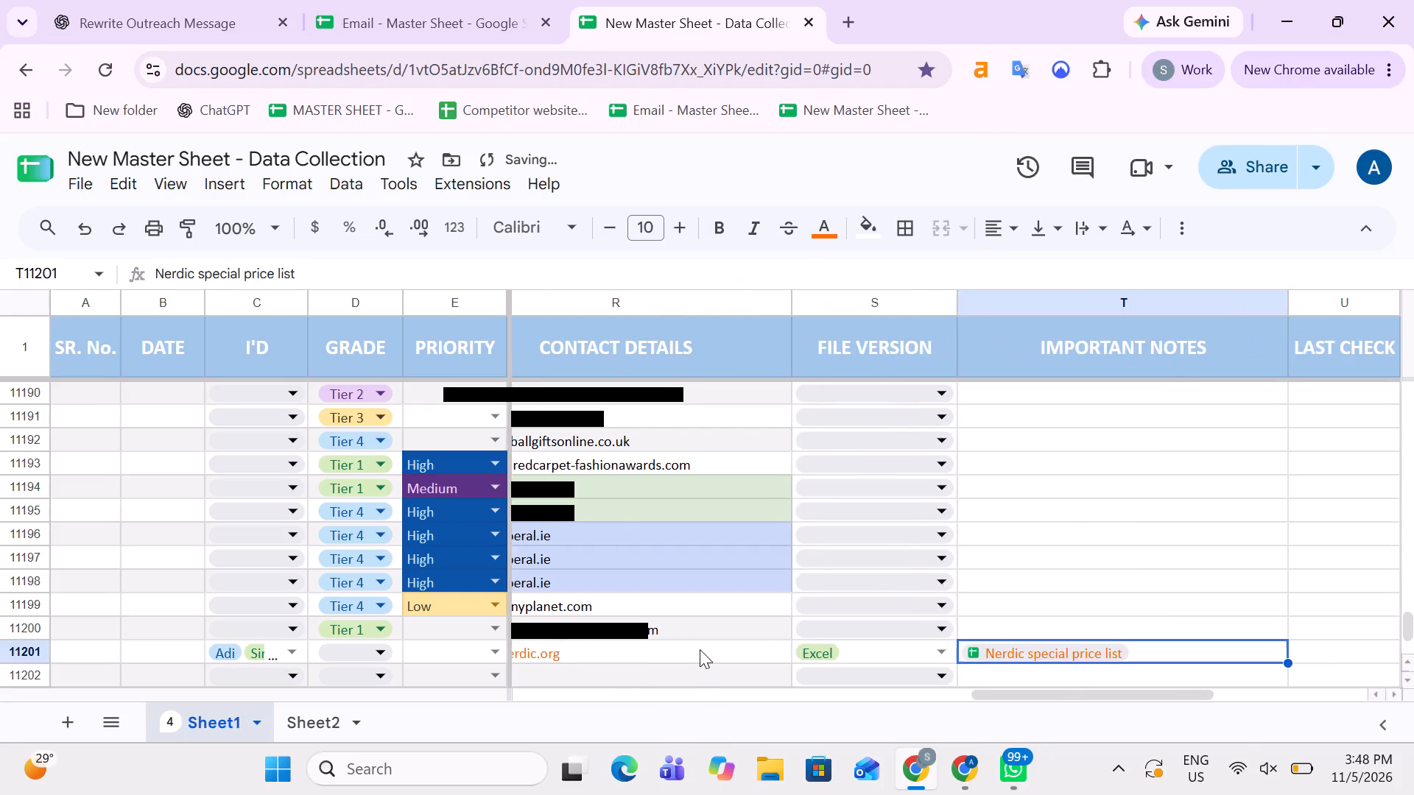
{"action": "key", "text": "Down"}
{"action": "key", "text": "Down"}
{"action": "key", "text": "Right"}
{"action": "key", "text": "Right"}
{"action": "key", "text": "Right"}
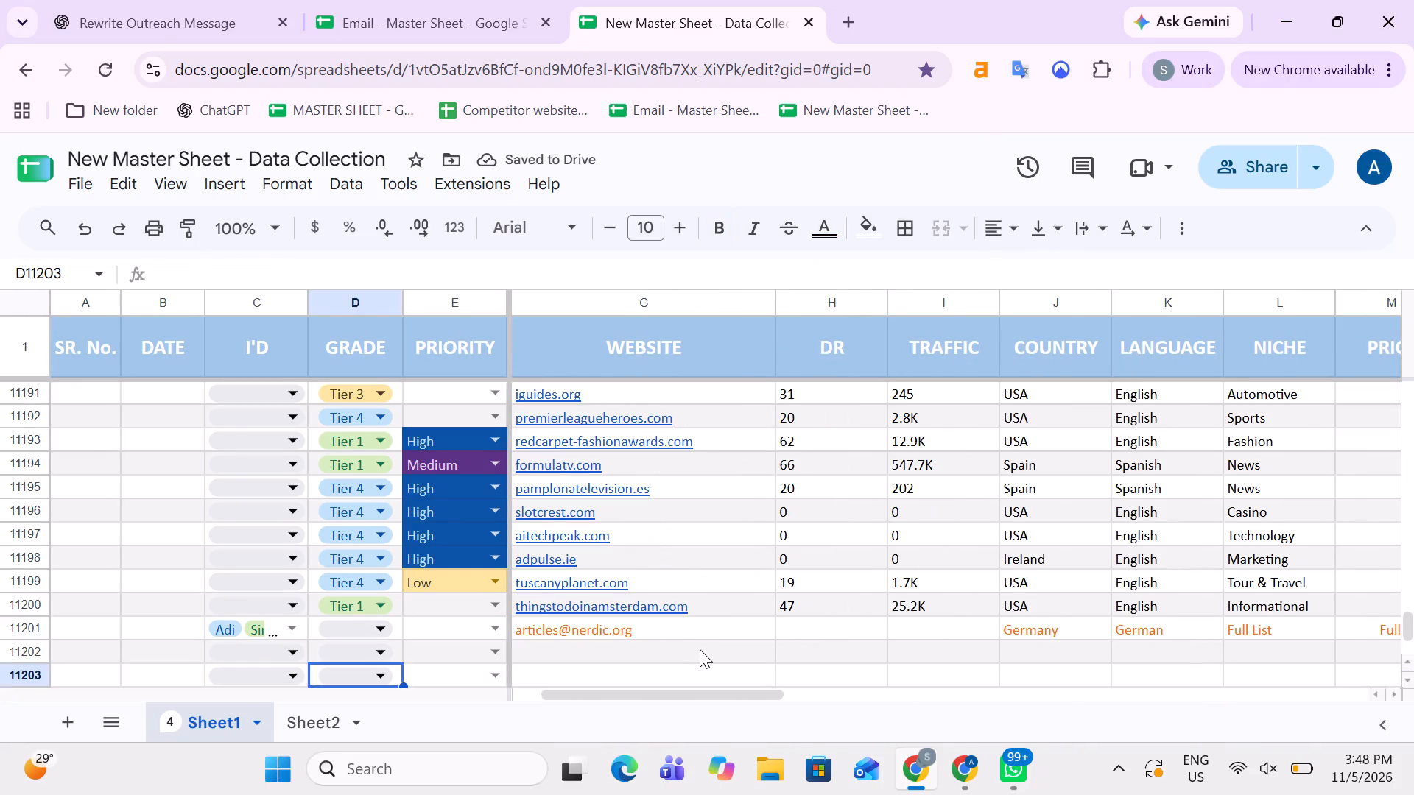
{"action": "key", "text": "Right"}
Delete the blank row 1467 directly above amelioretasante.com in the New Master Sheet.
{"action": "key", "text": "Up"}
{"action": "key", "text": "Up"}
{"action": "key", "text": "Right"}
{"action": "key", "text": "Right"}
{"action": "key", "text": "ctrl+Up"}
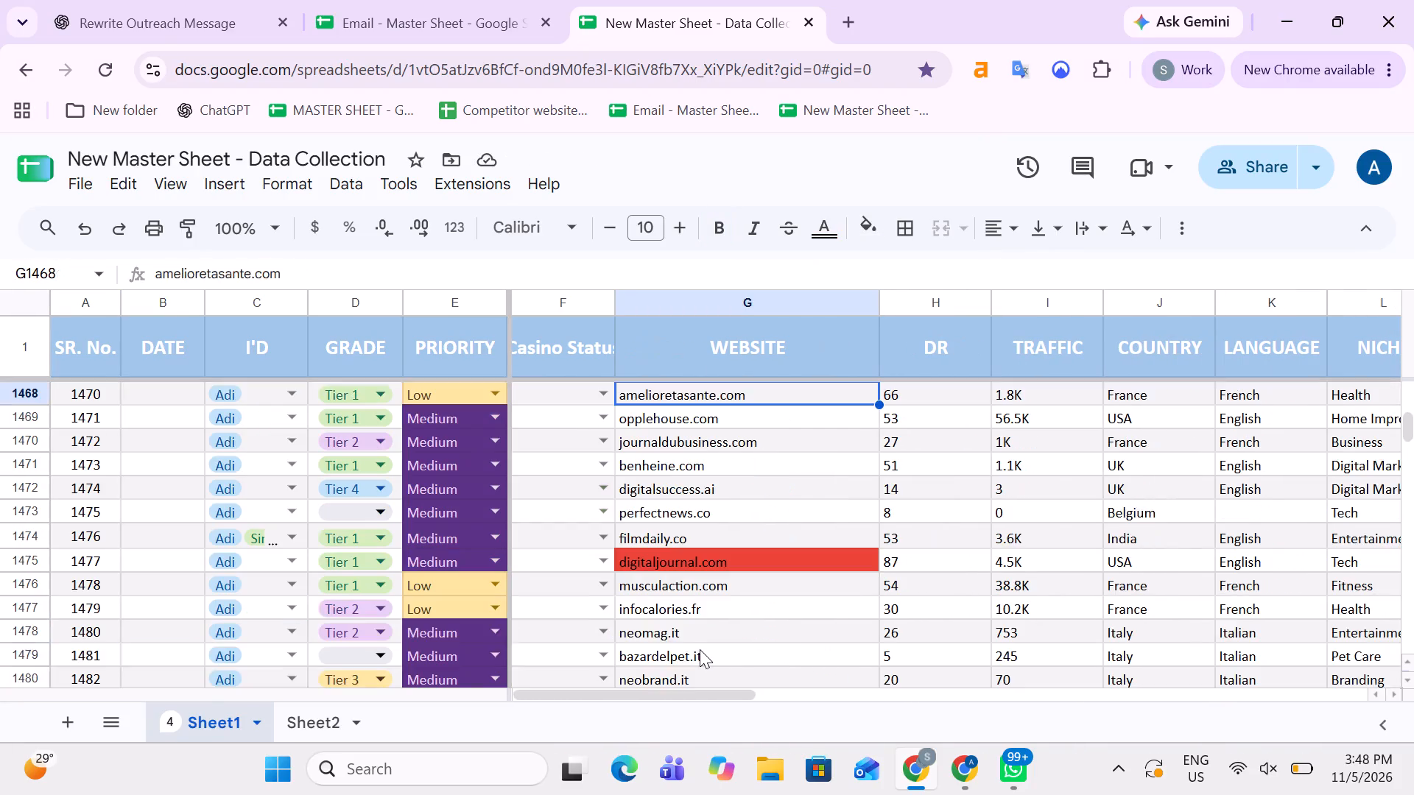
{"action": "key", "text": "Up"}
{"action": "key", "text": "Up"}
{"action": "key", "text": "Down"}
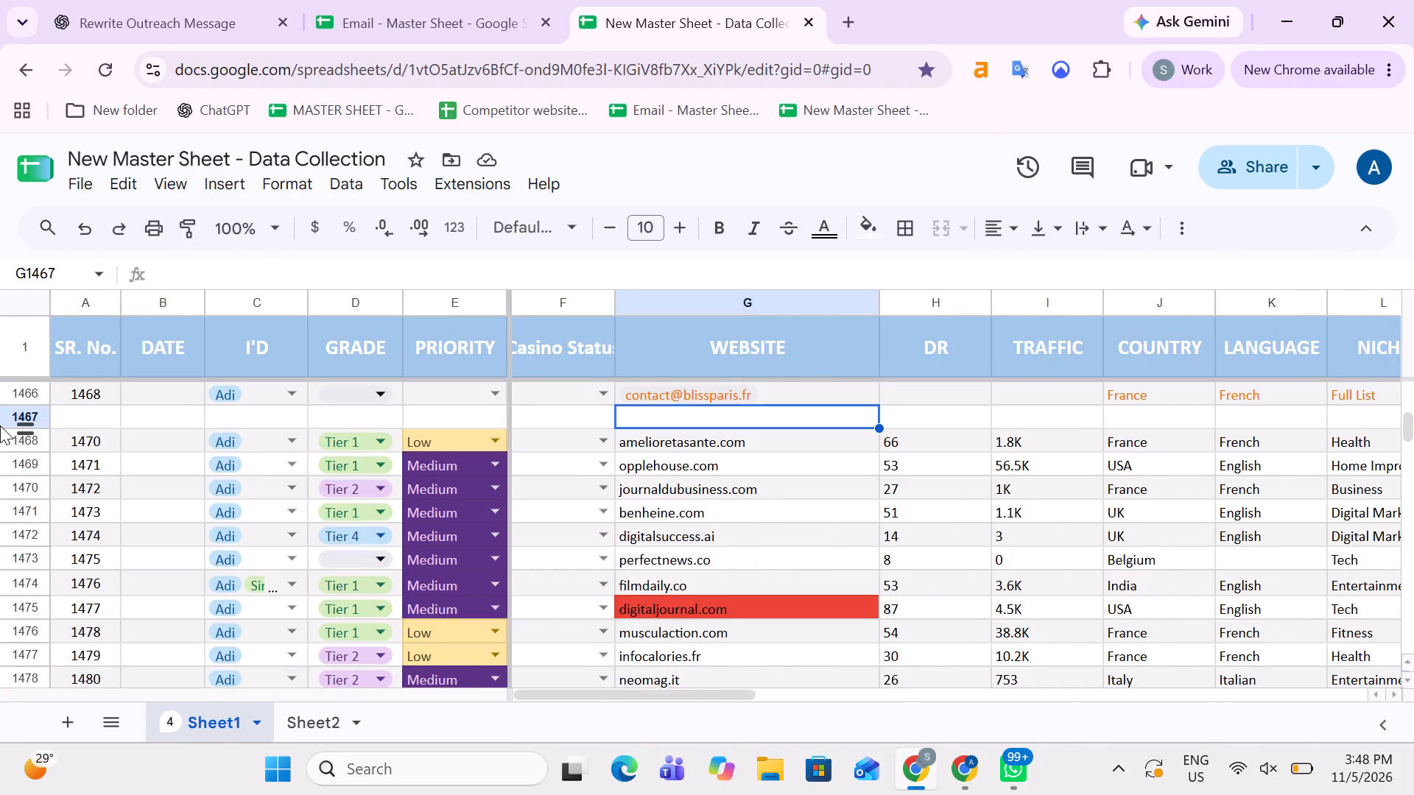
{"action": "left_click", "coordinate": [0, 410]}
{"action": "right_click", "coordinate": [0, 410]}
{"action": "left_click", "coordinate": [62, 473]}
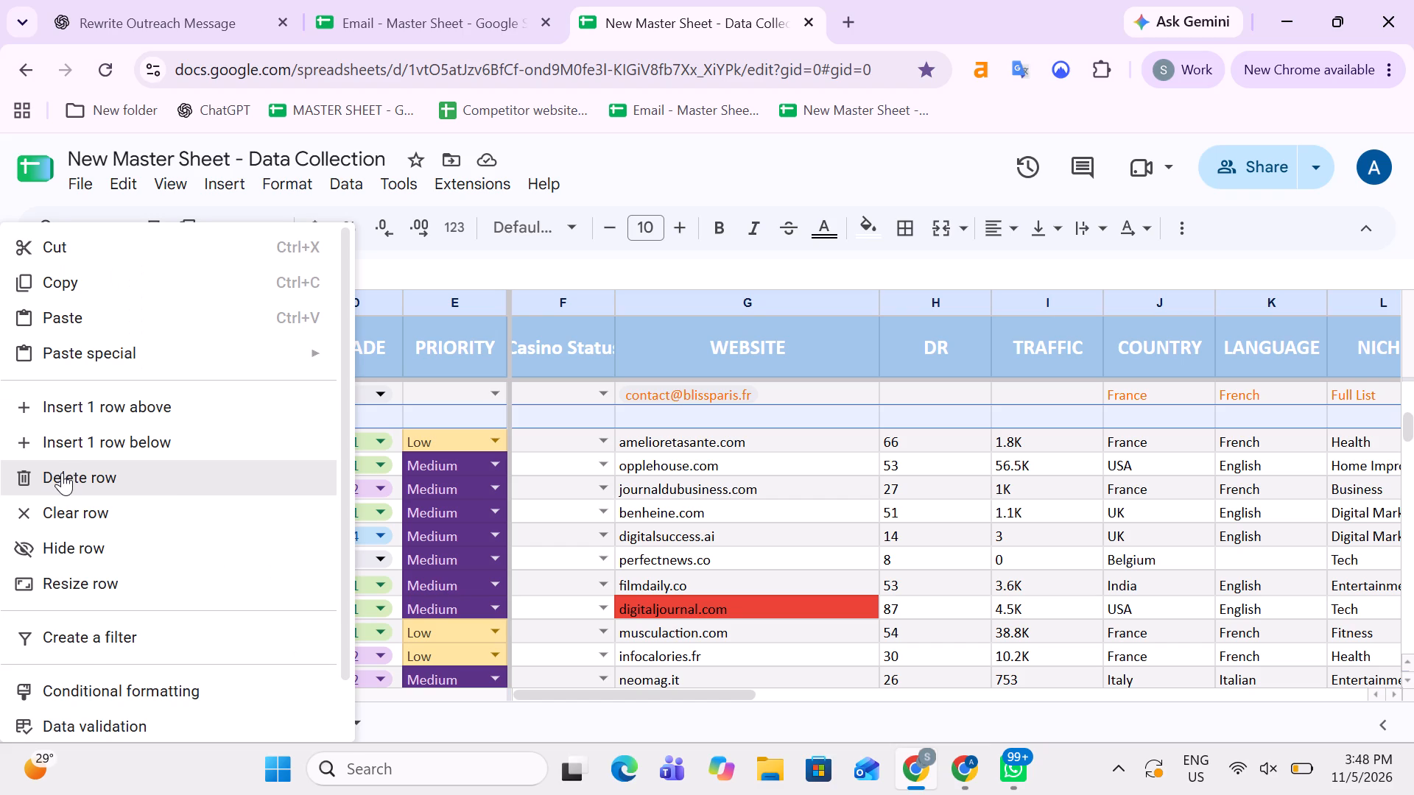
Return to the end of the WEBSITE column and select the first empty cell below the Nerdic entry.
{"action": "key", "text": "Right"}
{"action": "key", "text": "Right"}
{"action": "key", "text": "Right"}
{"action": "key", "text": "Right"}
{"action": "key", "text": "Right"}
{"action": "key", "text": "Right"}
{"action": "key", "text": "ctrl+Down"}
{"action": "key", "text": "Down"}
{"action": "key", "text": "Down"}
{"action": "key", "text": "Down"}
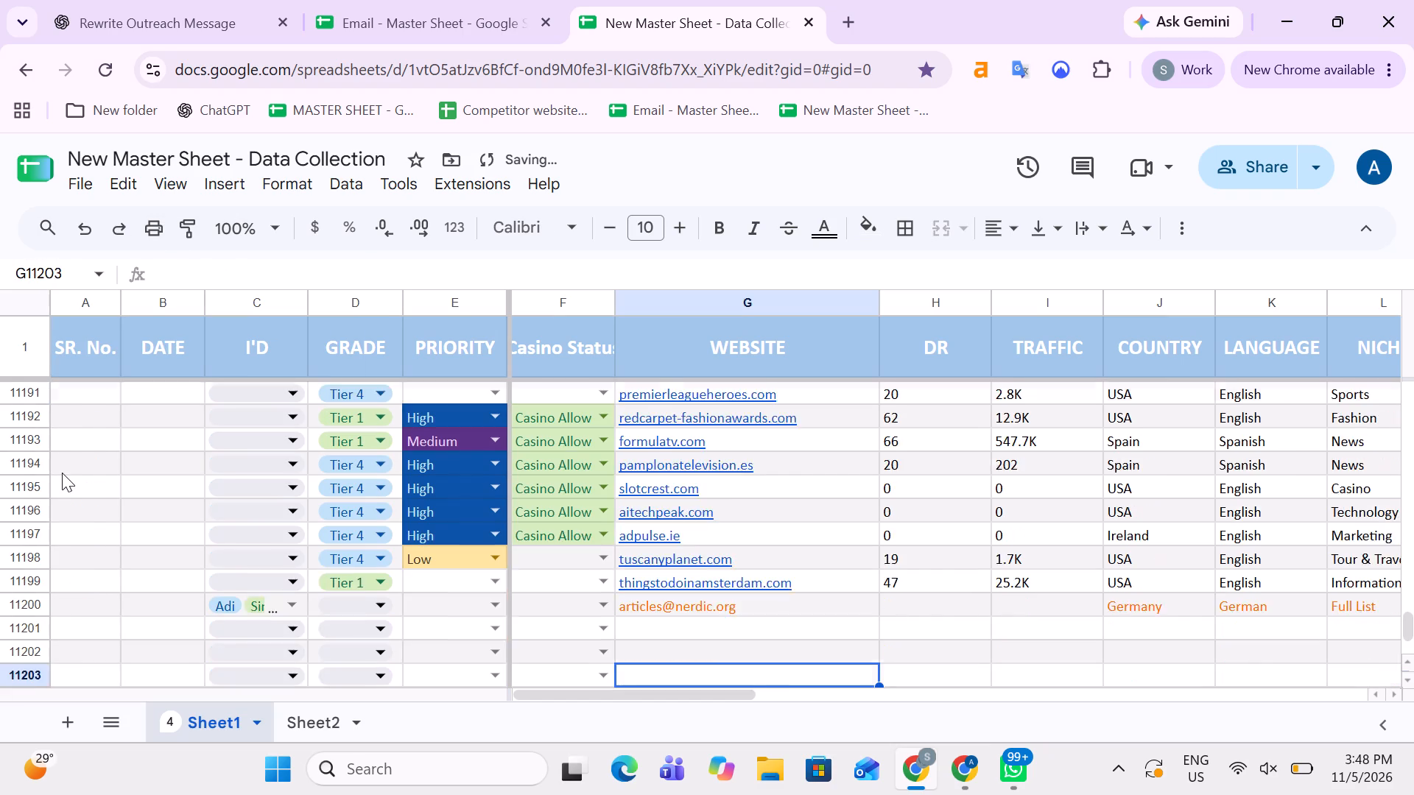
{"action": "key", "text": "Down"}
{"action": "key", "text": "Up"}
{"action": "key", "text": "Up"}
{"action": "key", "text": "Up"}
{"action": "key", "text": "alt+Tab"}
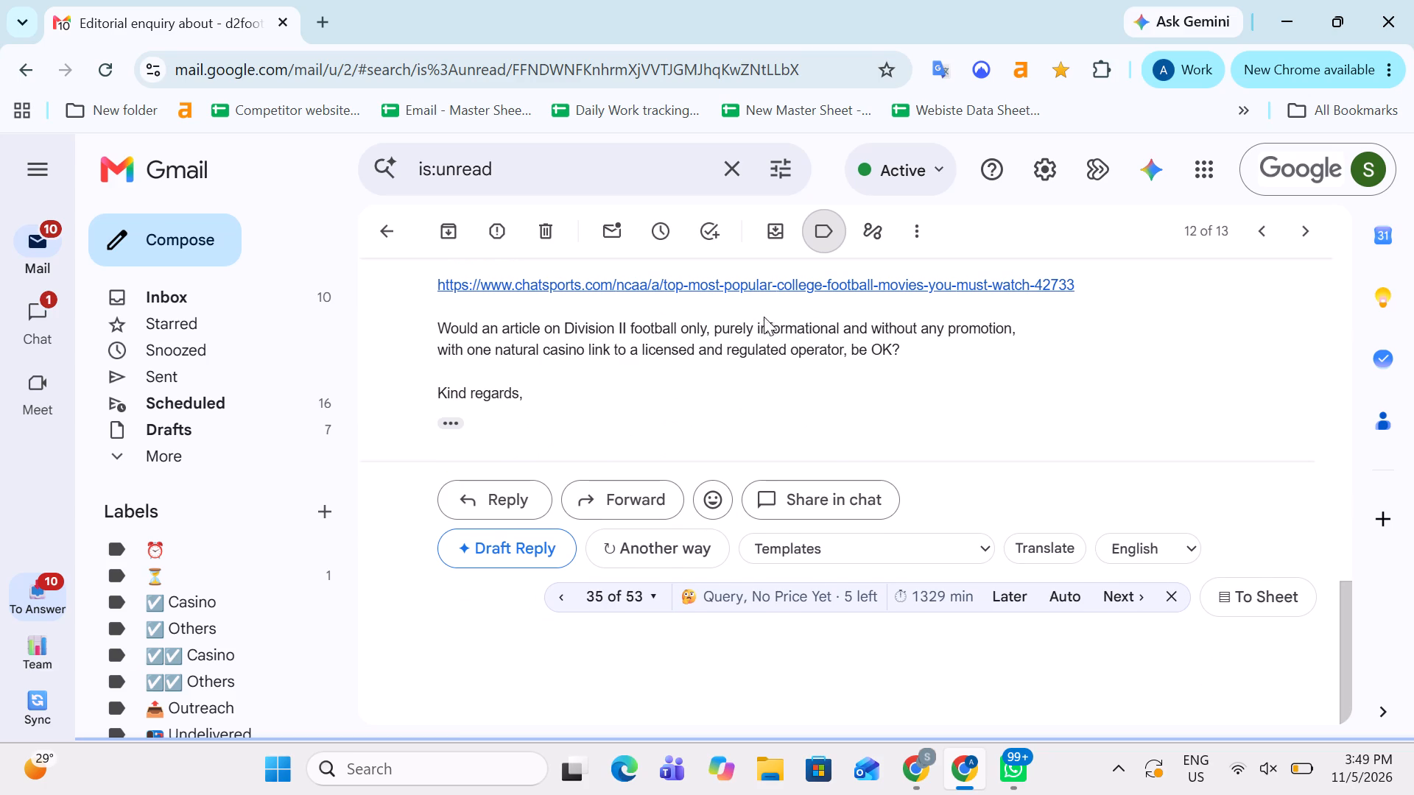
Review the d2football.com editorial enquiry thread in Gmail, including the earlier messages and the latest sent reply.
{"action": "scroll", "coordinate": [795, 386], "scroll_direction": "down", "scroll_amount": 2}
{"action": "scroll", "coordinate": [801, 393], "scroll_direction": "up", "scroll_amount": 3}
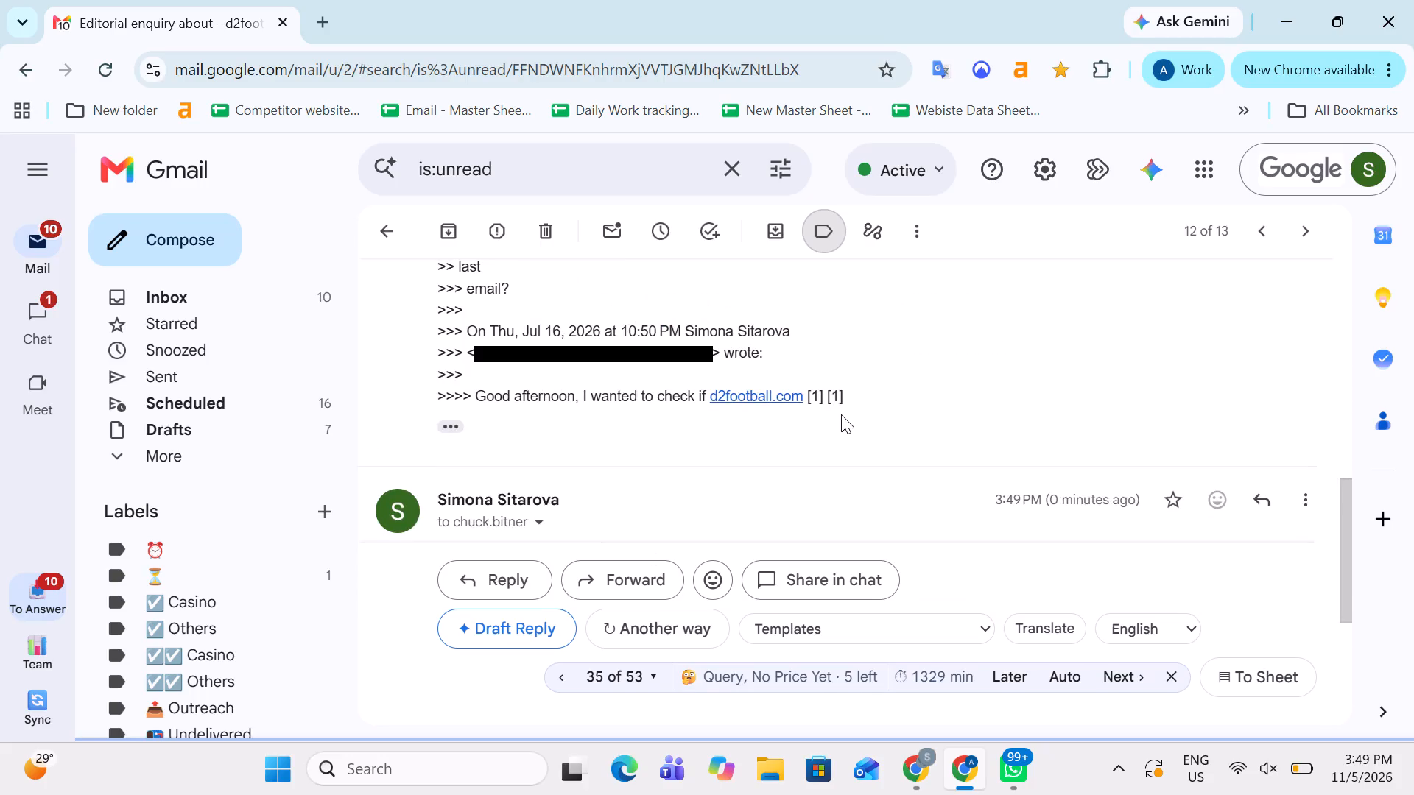
{"action": "scroll", "coordinate": [867, 361], "scroll_direction": "down", "scroll_amount": 8}
{"action": "scroll", "coordinate": [848, 380], "scroll_direction": "up", "scroll_amount": 20}
{"action": "scroll", "coordinate": [848, 380], "scroll_direction": "up", "scroll_amount": 2}
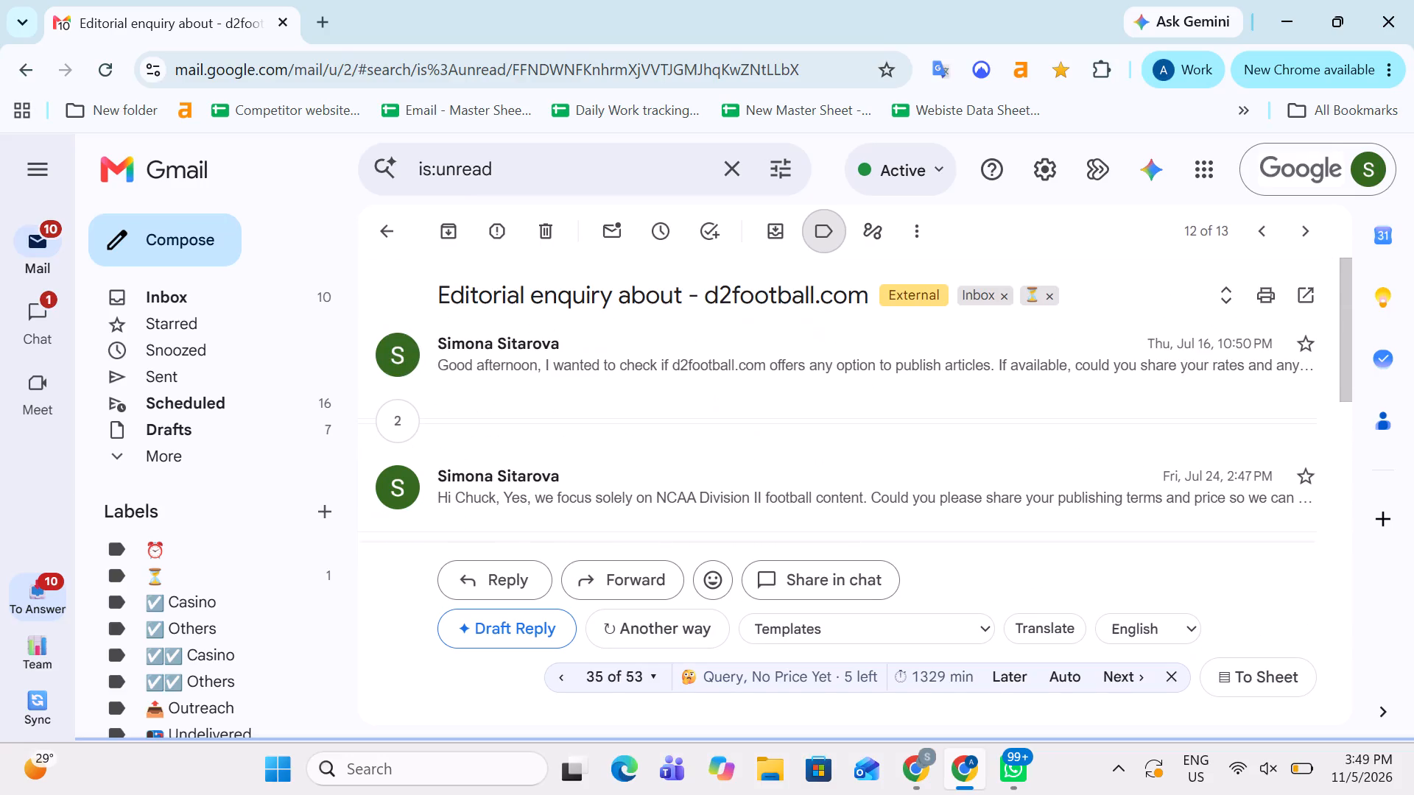
{"action": "left_click", "coordinate": [399, 225]}
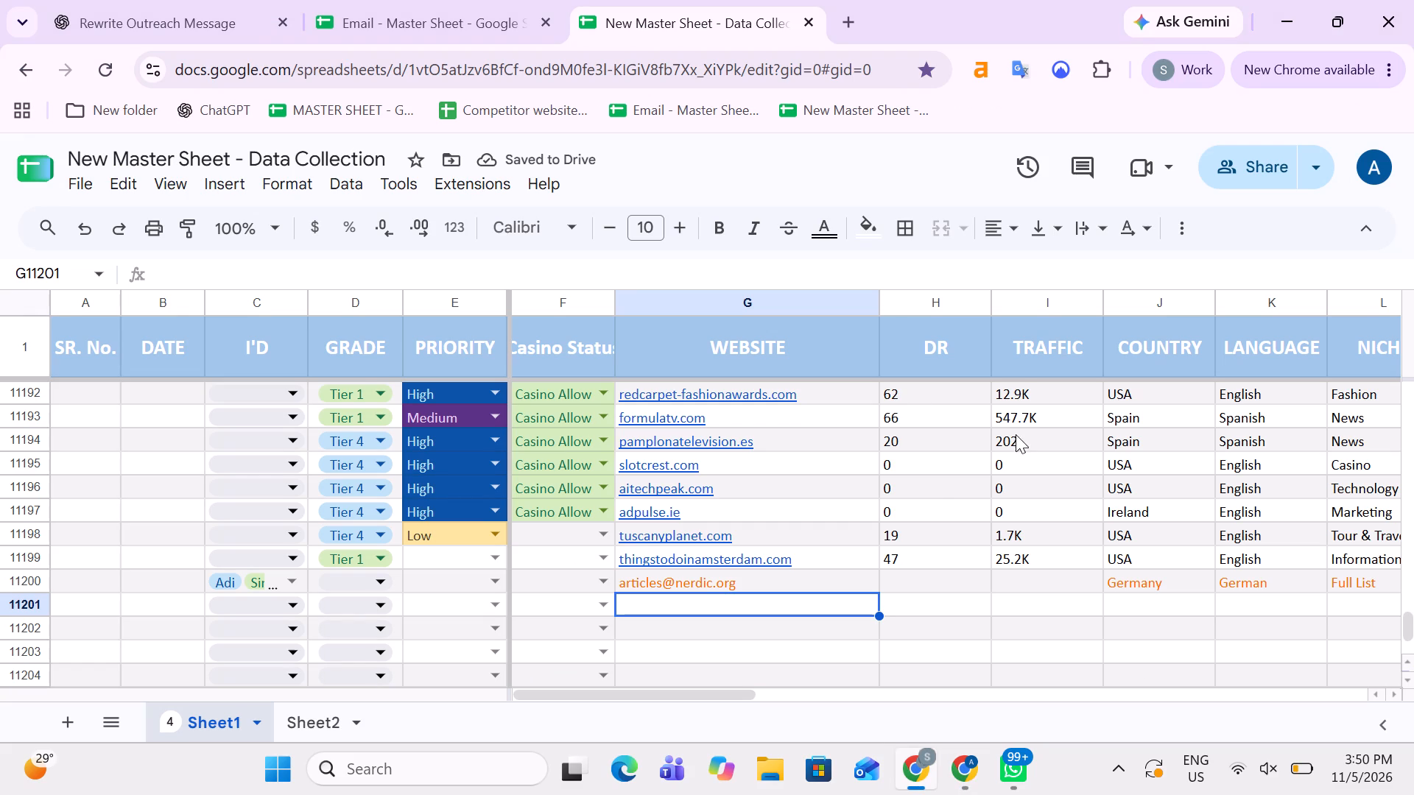
{"action": "key", "text": "ctrl+f"}
{"action": "key", "text": "ctrl+v"}
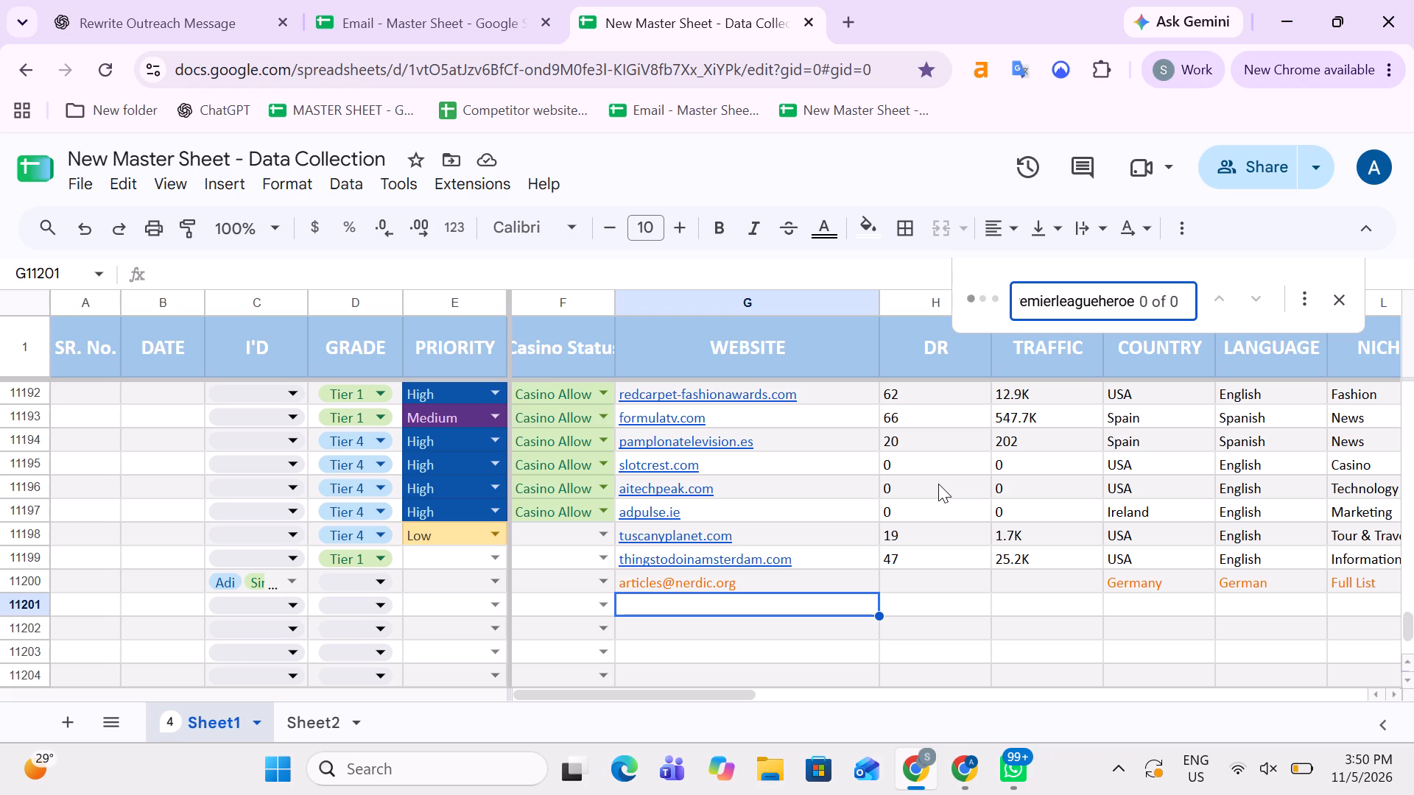
{"action": "scroll", "coordinate": [975, 481], "scroll_direction": "up", "scroll_amount": 1}
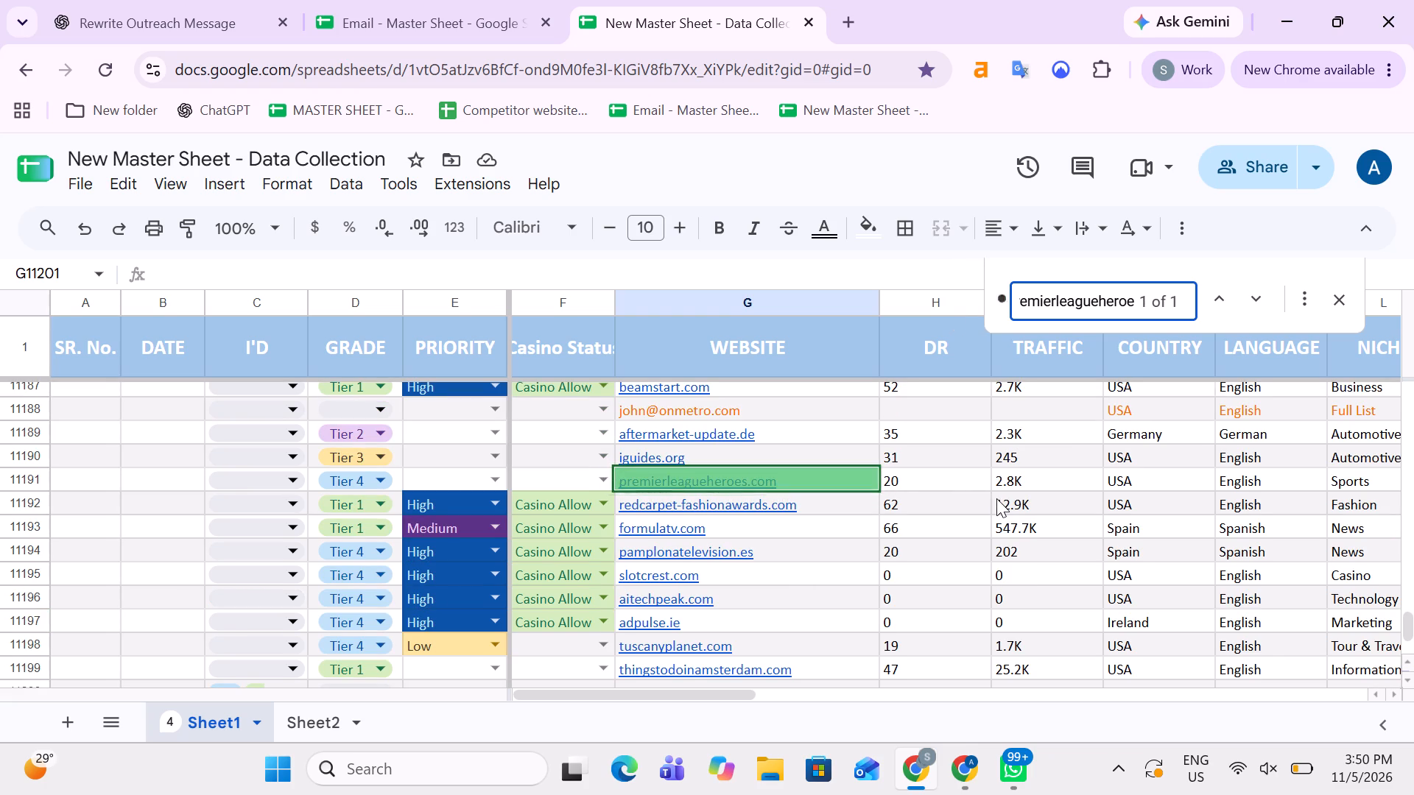
Copy the premierleagueheroes.com row's price into its Casino Price cell as 60.
{"action": "left_click", "coordinate": [943, 481]}
{"action": "key", "text": "Right"}
{"action": "key", "text": "Right"}
{"action": "key", "text": "Right"}
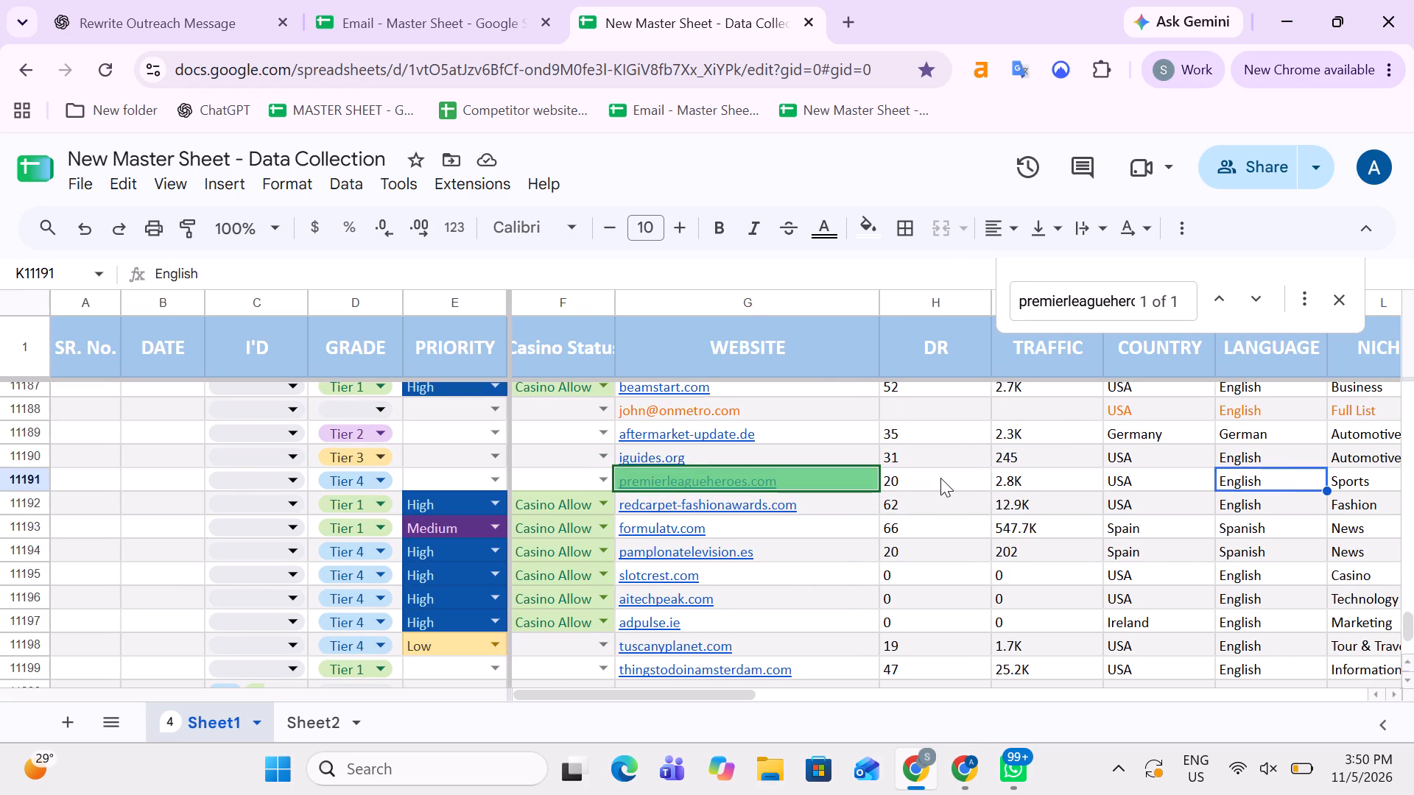
{"action": "key", "text": "Right"}
{"action": "key", "text": "Right"}
{"action": "key", "text": "Right"}
{"action": "key", "text": "Right"}
{"action": "key", "text": "Left"}
{"action": "key", "text": "Left"}
{"action": "key", "text": "ctrl+c"}
{"action": "key", "text": "Right"}
{"action": "key", "text": "ctrl+v"}
Check the remaining columns of the premierleagueheroes.com row and set its Casino Status to Casino Allowed.
{"action": "key", "text": "Right"}
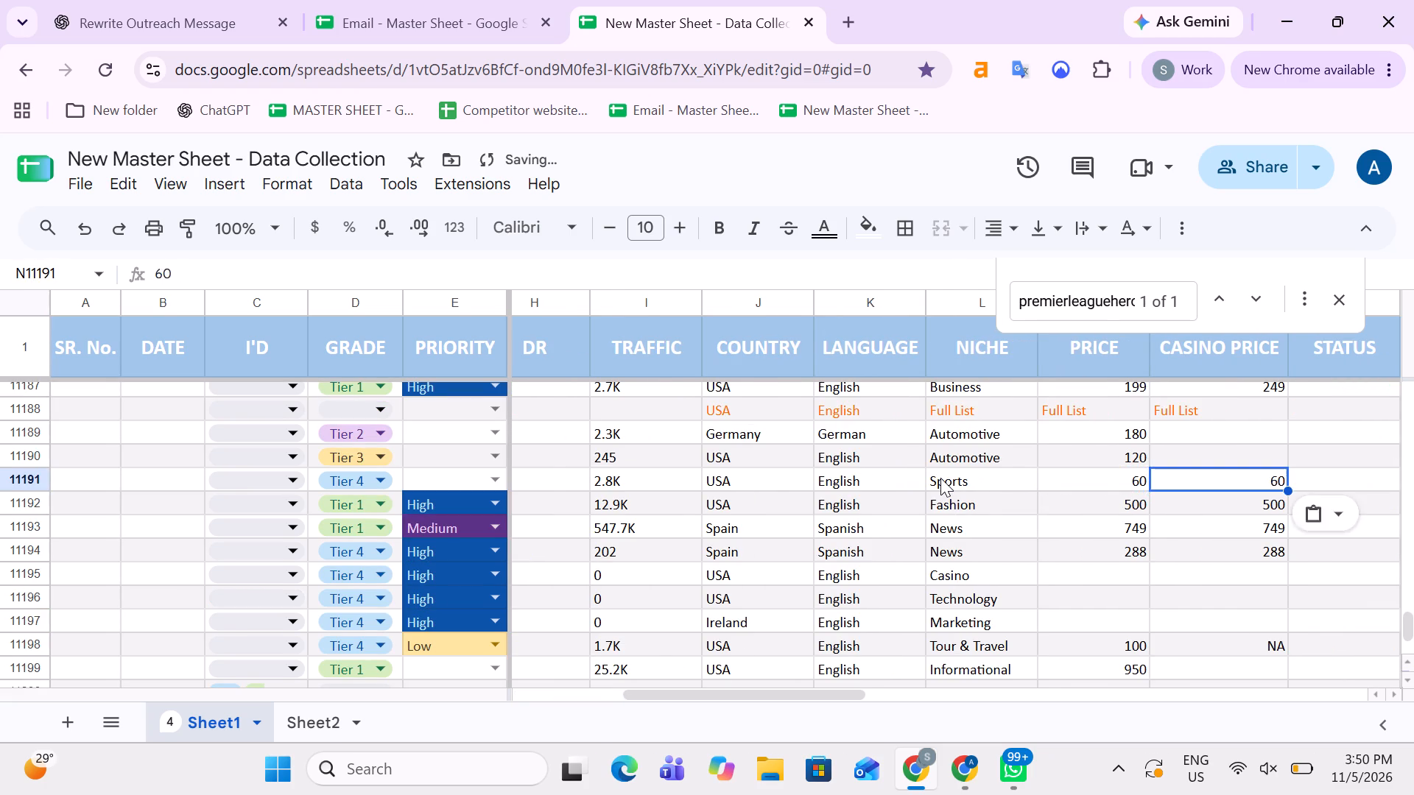
{"action": "key", "text": "Right"}
{"action": "key", "text": "Right"}
{"action": "key", "text": "Right"}
{"action": "key", "text": "Right"}
{"action": "key", "text": "Left"}
{"action": "key", "text": "Left"}
{"action": "key", "text": "Right"}
{"action": "key", "text": "Right"}
{"action": "key", "text": "Left"}
{"action": "key", "text": "Left"}
{"action": "key", "text": "Left"}
{"action": "key", "text": "Left"}
{"action": "key", "text": "Left"}
{"action": "key", "text": "Left"}
{"action": "key", "text": "Left"}
{"action": "key", "text": "Left"}
{"action": "key", "text": "Left"}
{"action": "key", "text": "Left"}
{"action": "key", "text": "Left"}
{"action": "key", "text": "Left"}
{"action": "key", "text": "Left"}
{"action": "key", "text": "Left"}
{"action": "key", "text": "Left"}
{"action": "key", "text": "Left"}
{"action": "key", "text": "Left"}
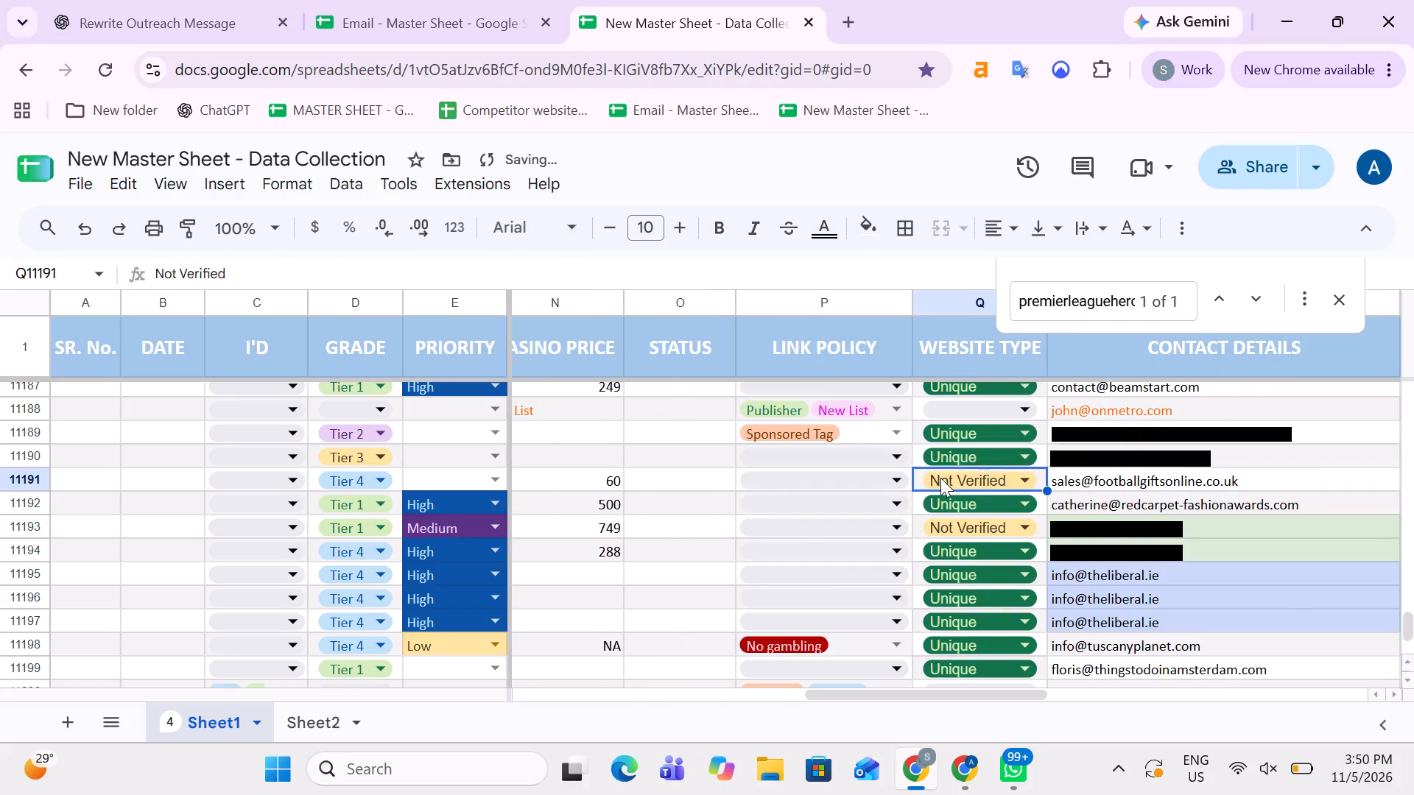
{"action": "key", "text": "Right"}
{"action": "key", "text": "Right"}
{"action": "key", "text": "Right"}
{"action": "key", "text": "Right"}
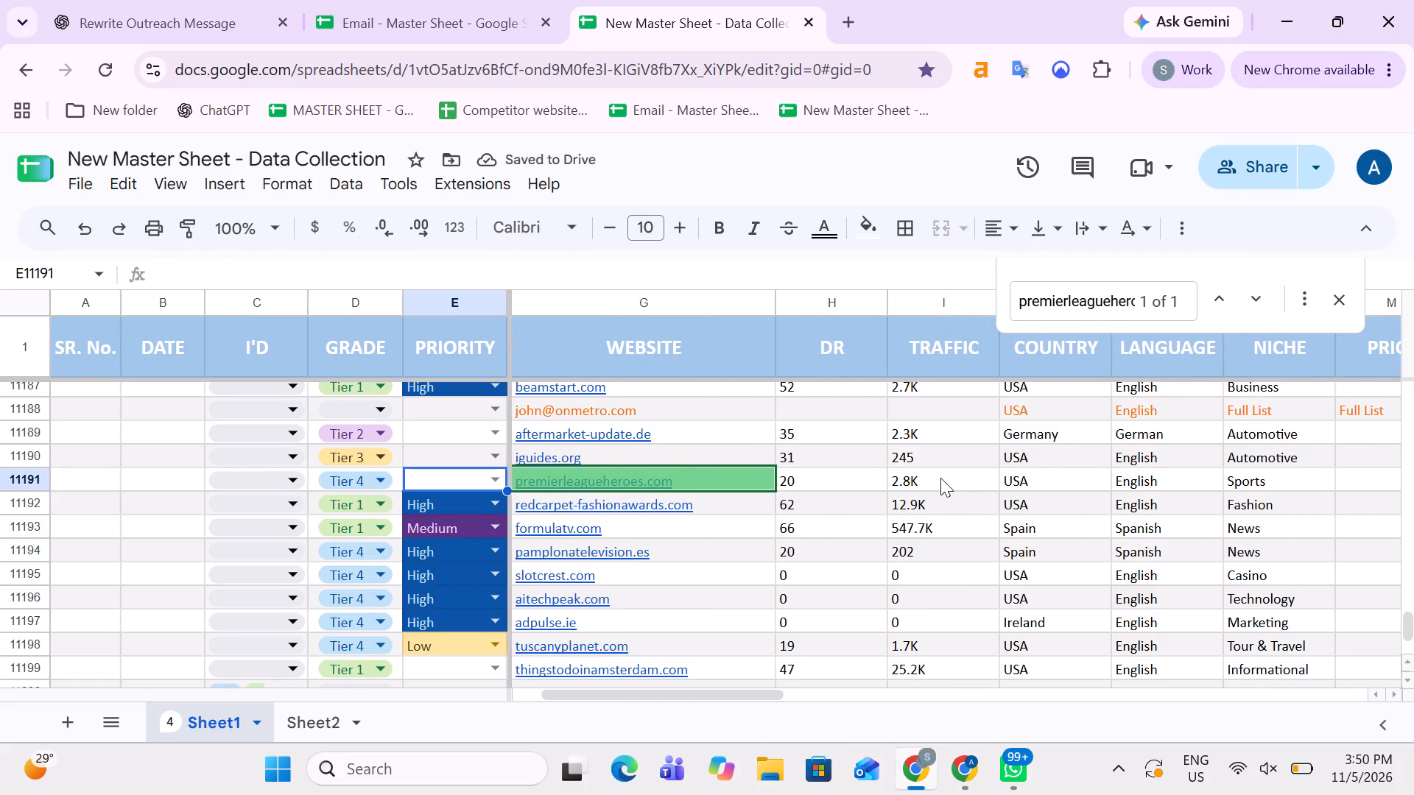
{"action": "key", "text": "Right"}
{"action": "key", "text": "Left"}
{"action": "key", "text": "Right"}
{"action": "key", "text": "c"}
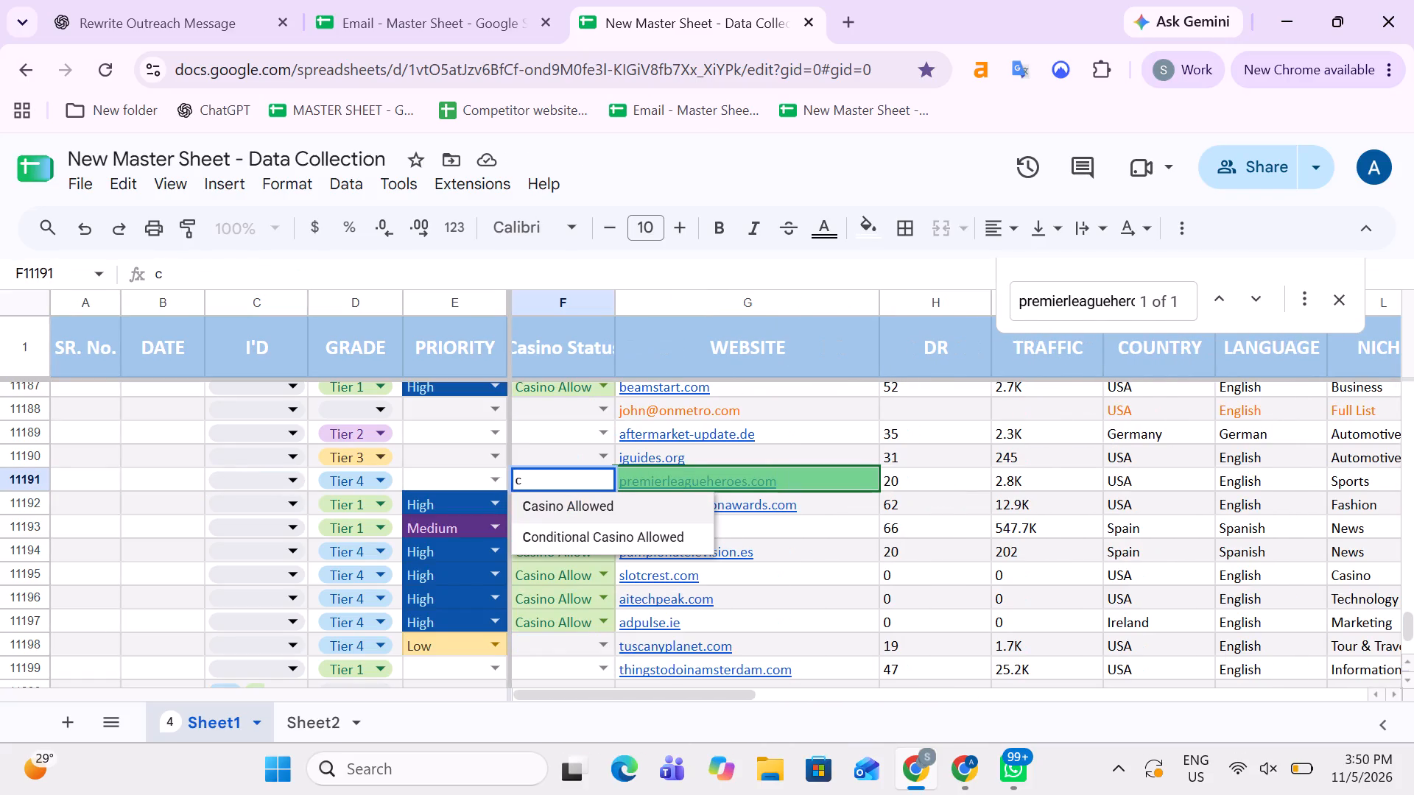
{"action": "key", "text": "Up"}
{"action": "key", "text": "Up"}
{"action": "key", "text": "Return"}
Review the premierleagueheroes.com row once more and set its Priority to Medium.
{"action": "key", "text": "Up"}
{"action": "key", "text": "Left"}
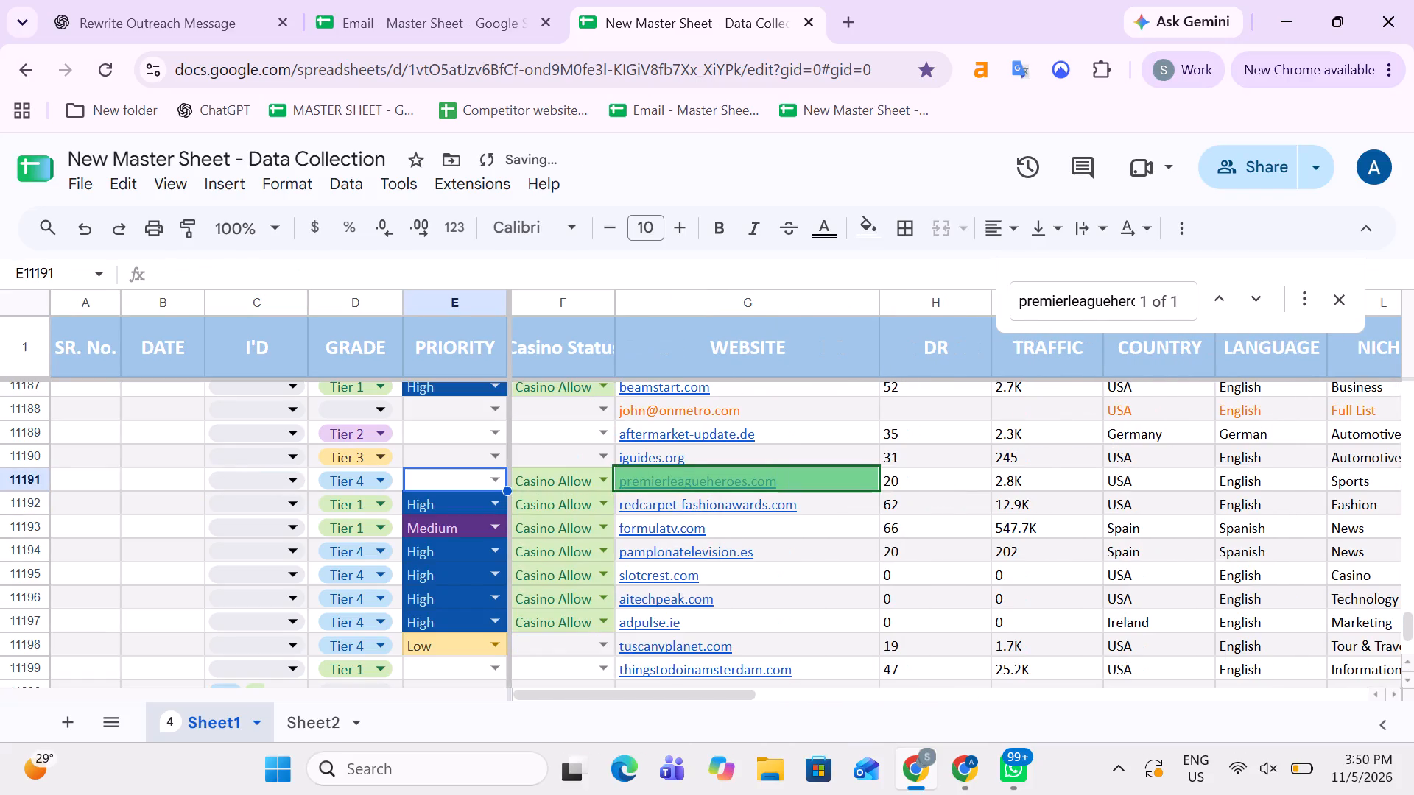
{"action": "key", "text": "Right"}
{"action": "key", "text": "Right"}
{"action": "key", "text": "Right"}
{"action": "key", "text": "Right"}
{"action": "key", "text": "Right"}
{"action": "key", "text": "Right"}
{"action": "key", "text": "Right"}
{"action": "key", "text": "Right"}
{"action": "key", "text": "Right"}
{"action": "key", "text": "Right"}
{"action": "key", "text": "Right"}
{"action": "key", "text": "Right"}
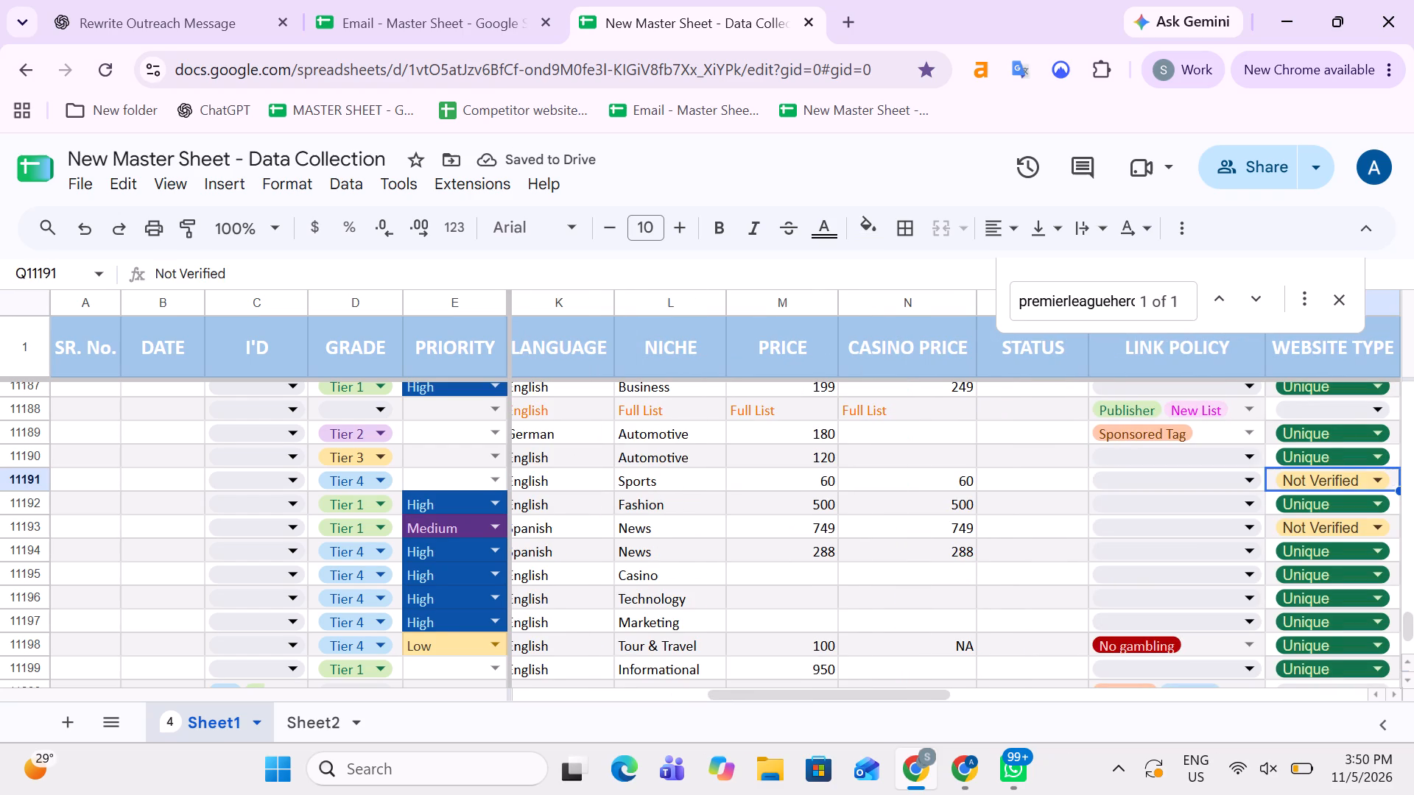
{"action": "key", "text": "Left"}
{"action": "key", "text": "Left"}
{"action": "key", "text": "Left"}
{"action": "key", "text": "Left"}
{"action": "key", "text": "Left"}
{"action": "key", "text": "Left"}
{"action": "key", "text": "Left"}
{"action": "key", "text": "Left"}
{"action": "key", "text": "Left"}
{"action": "key", "text": "Left"}
{"action": "key", "text": "Left"}
{"action": "key", "text": "Left"}
{"action": "key", "text": "Left"}
{"action": "key", "text": "Left"}
{"action": "key", "text": "Left"}
{"action": "key", "text": "Left"}
{"action": "key", "text": "Right"}
{"action": "key", "text": "Right"}
{"action": "key", "text": "Right"}
{"action": "key", "text": "Right"}
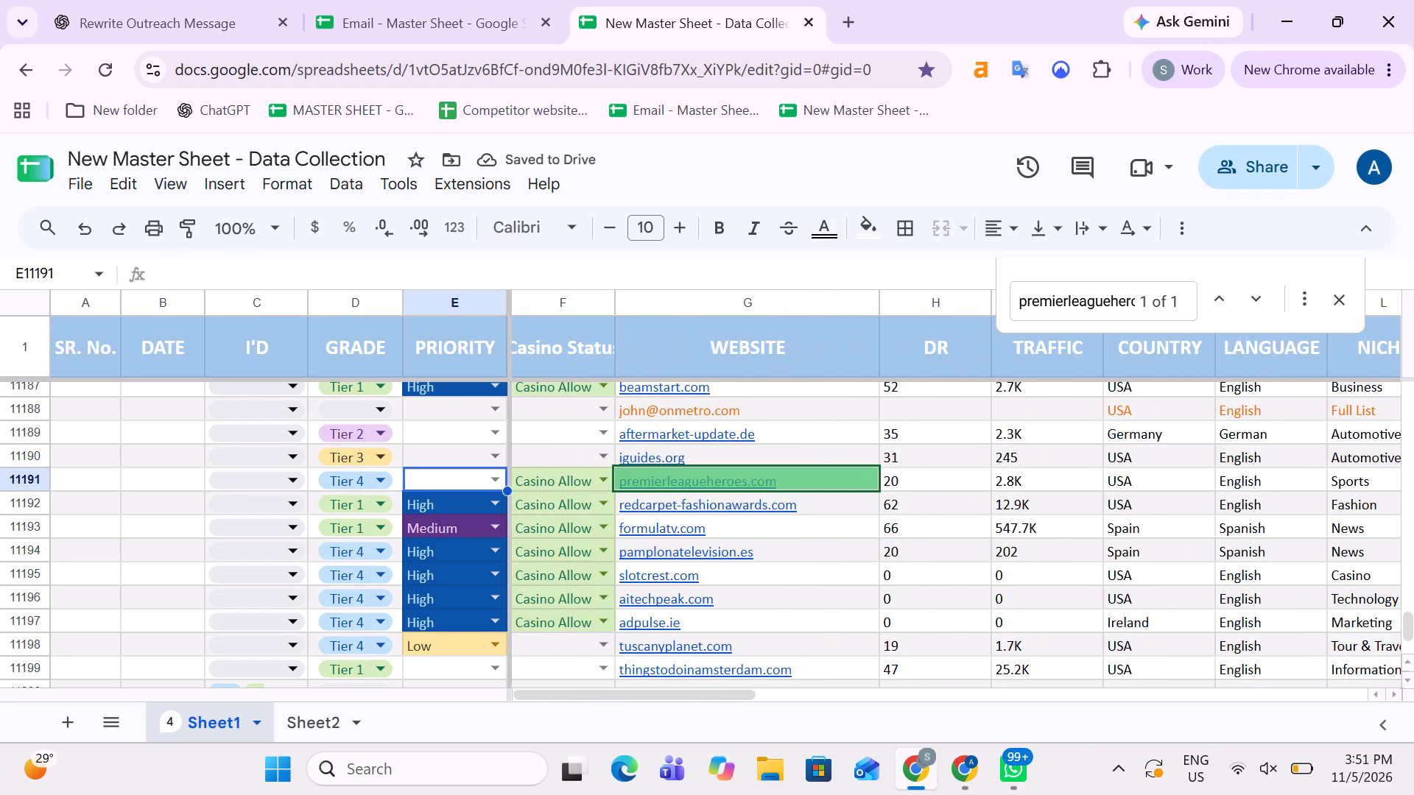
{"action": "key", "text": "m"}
{"action": "key", "text": "Down"}
{"action": "key", "text": "Return"}
{"action": "key", "text": "Up"}
{"action": "key", "text": "Right"}
{"action": "key", "text": "Right"}
{"action": "key", "text": "alt+Tab"}
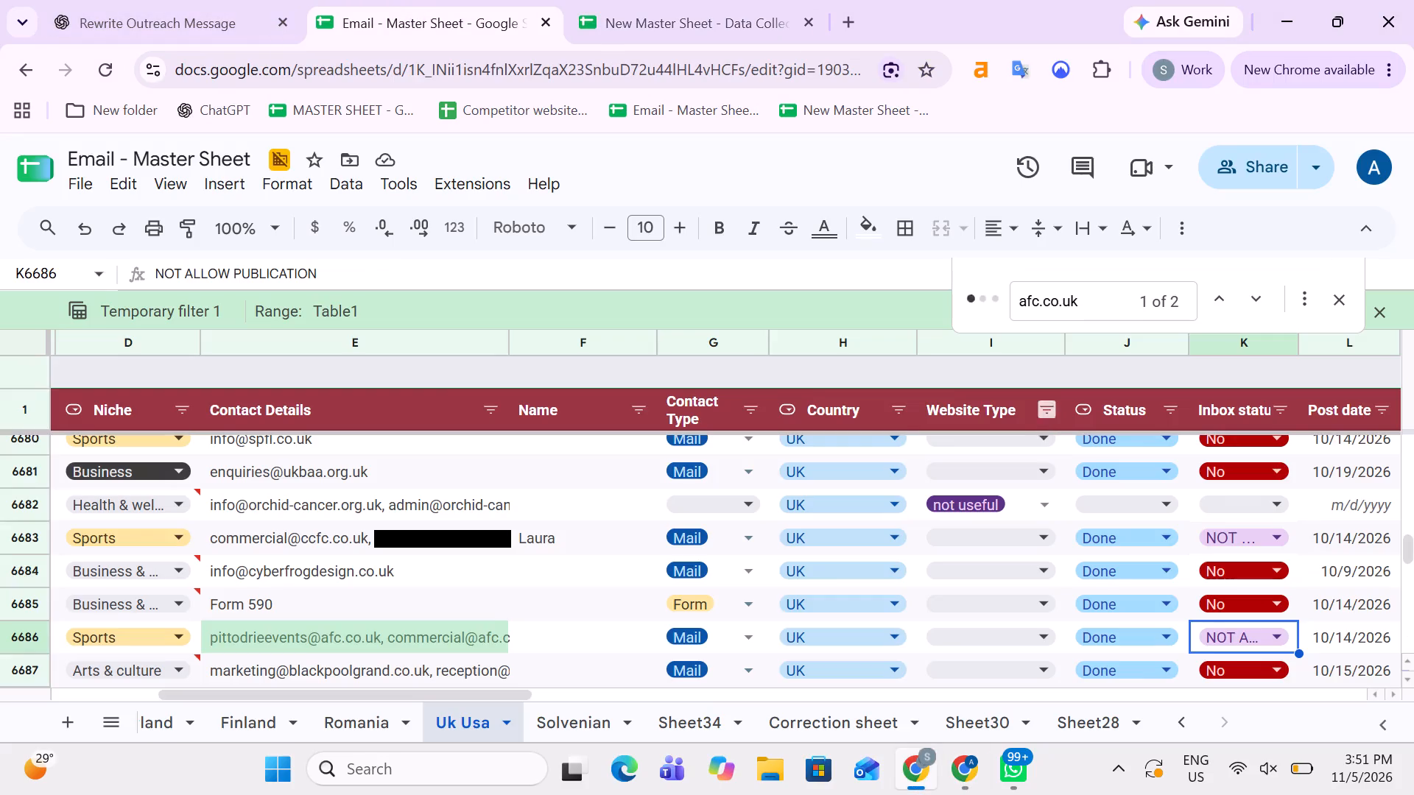
{"action": "triple_click", "coordinate": [1087, 296]}
{"action": "key", "text": "ctrl+v"}
{"action": "key", "text": "alt+Tab"}
{"action": "key", "text": "alt+Tab"}
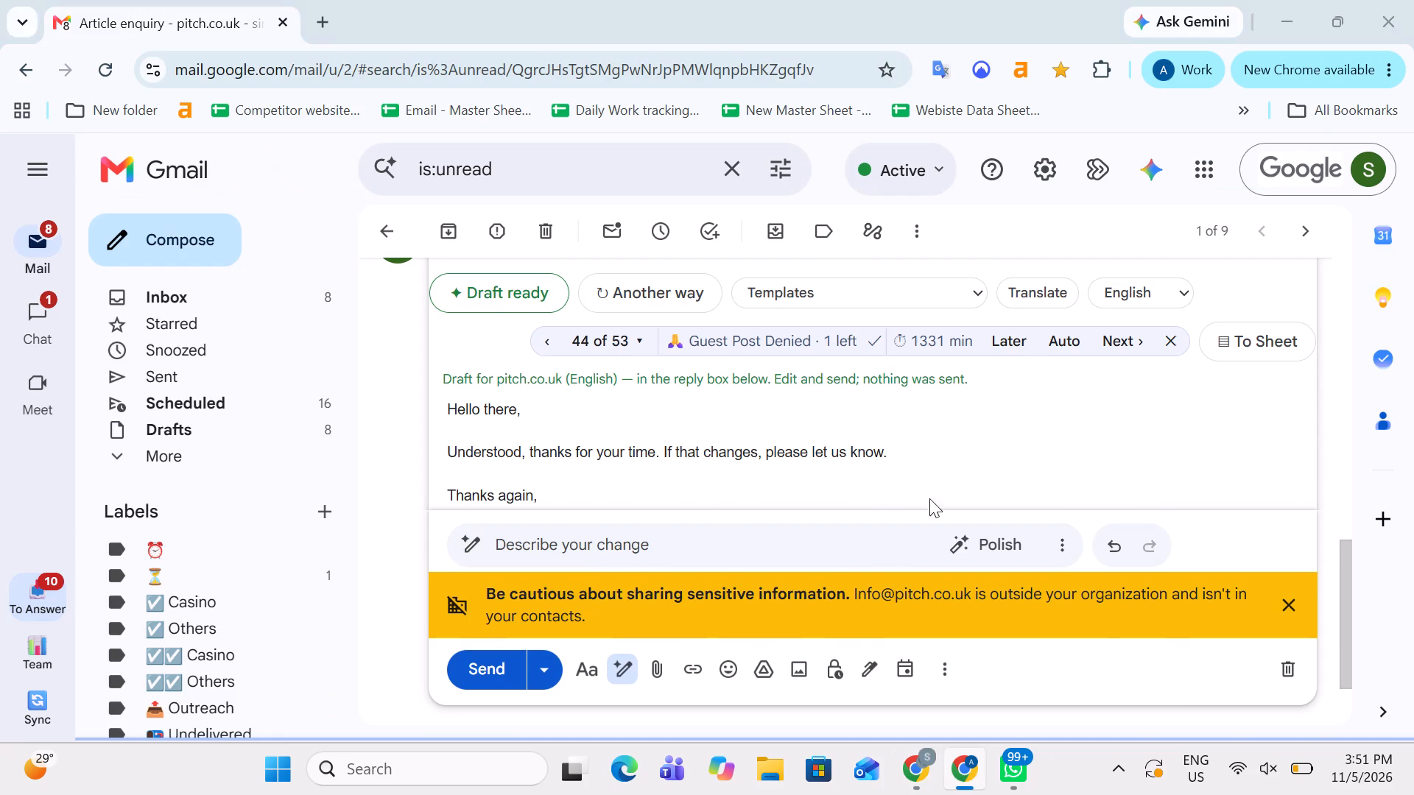
{"action": "left_click", "coordinate": [736, 661]}
{"action": "key", "text": "Right"}
{"action": "key", "text": "Right"}
{"action": "key", "text": "Right"}
{"action": "key", "text": "Right"}
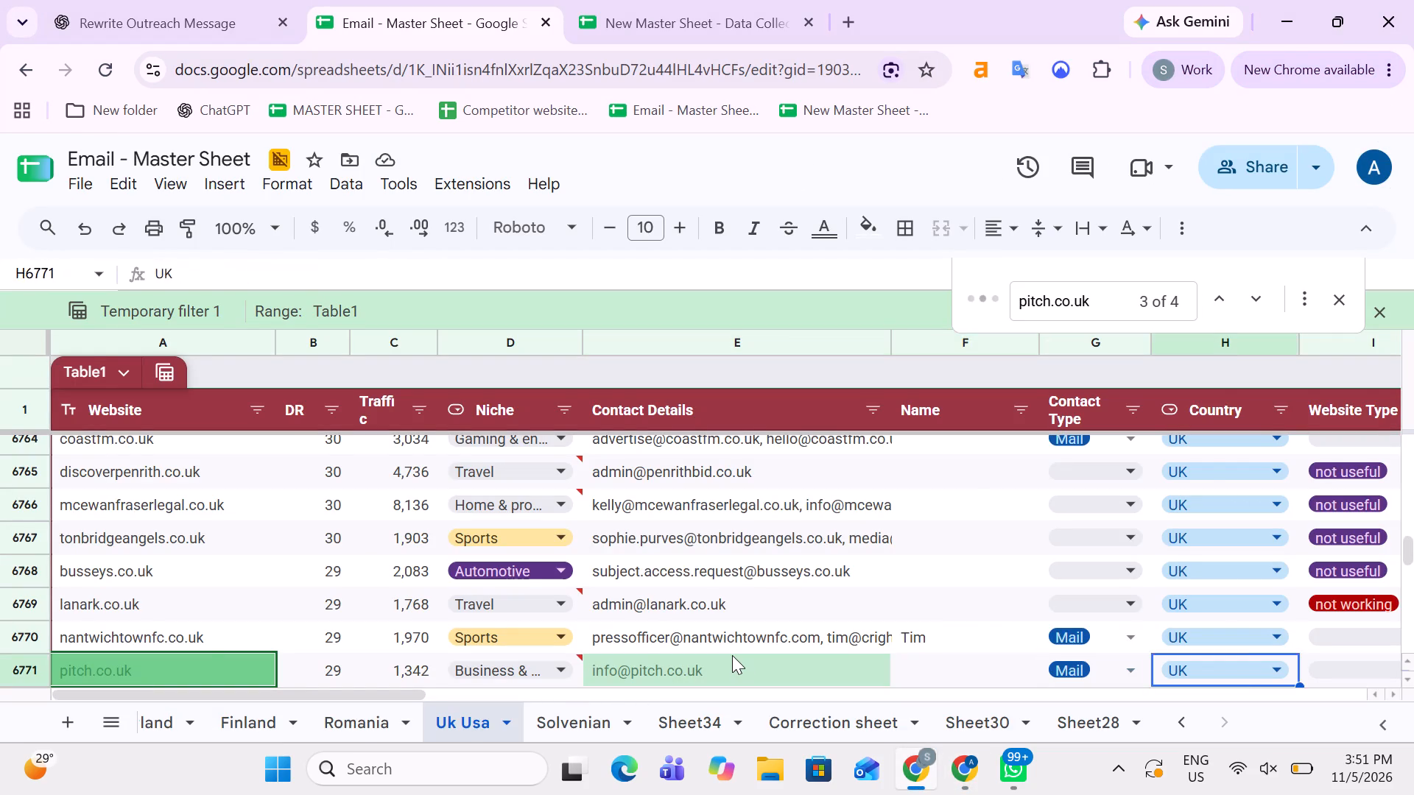
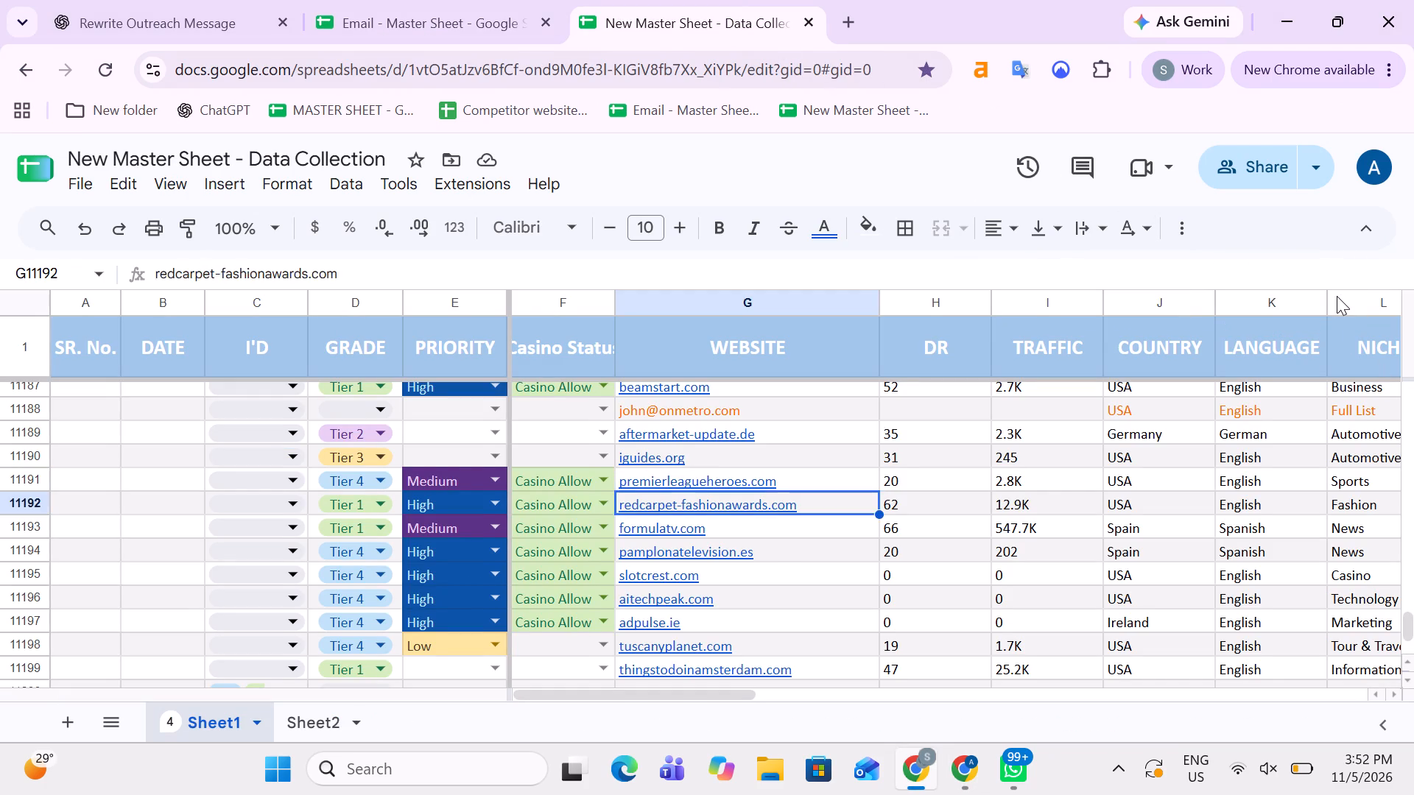
Copy the Simona tag from the I'D cell of the phillyvoice.com row in the New Master Sheet.
{"action": "key", "text": "ctrl+Down"}
{"action": "key", "text": "Down"}
{"action": "key", "text": "Down"}
{"action": "key", "text": "Down"}
{"action": "key", "text": "Down"}
{"action": "key", "text": "Up"}
{"action": "key", "text": "Up"}
{"action": "key", "text": "Up"}
{"action": "key", "text": "Up"}
{"action": "key", "text": "Up"}
{"action": "key", "text": "Down"}
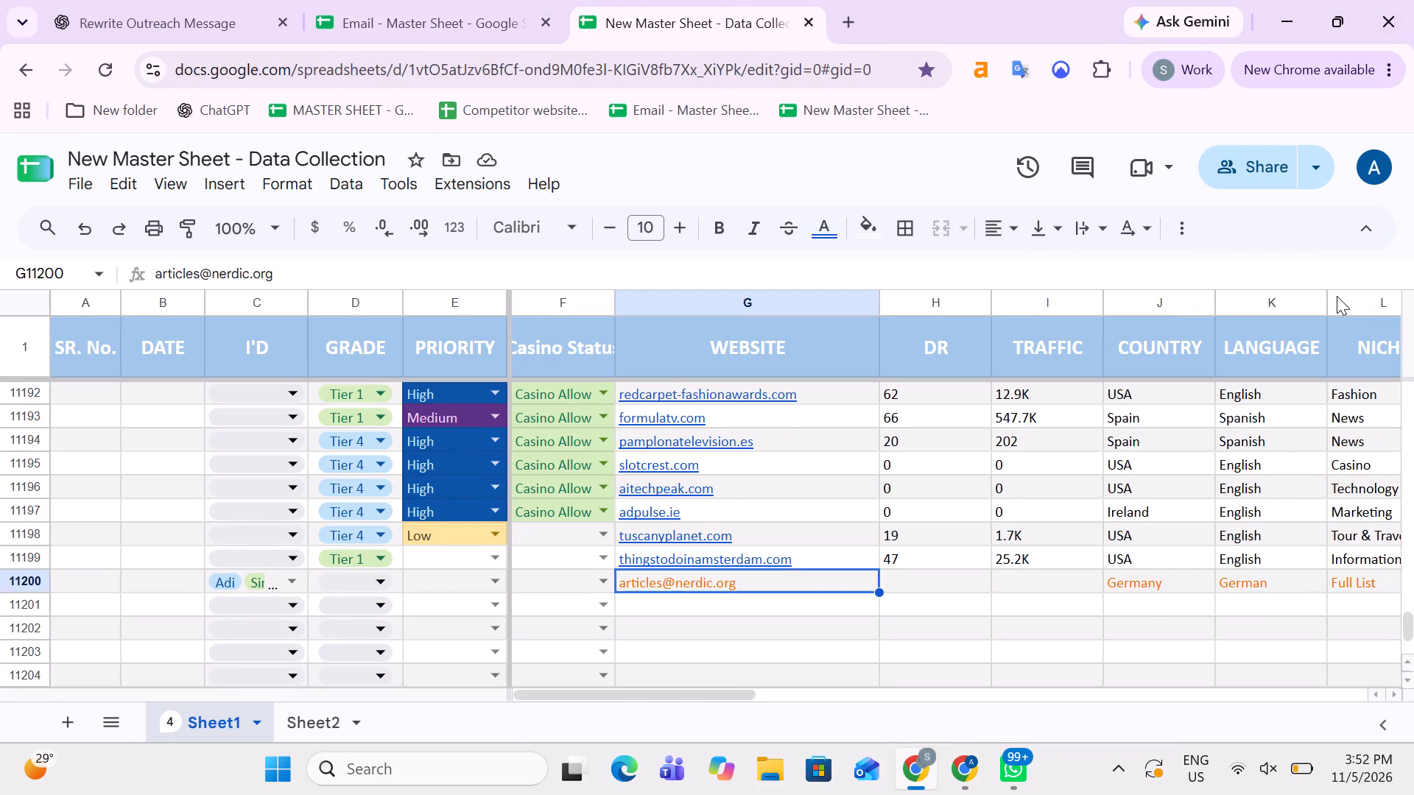
{"action": "key", "text": "Left"}
{"action": "key", "text": "Left"}
{"action": "key", "text": "Left"}
{"action": "key", "text": "Left"}
{"action": "key", "text": "Left"}
{"action": "key", "text": "Left"}
{"action": "key", "text": "Left"}
{"action": "key", "text": "Left"}
{"action": "key", "text": "Left"}
{"action": "key", "text": "Left"}
{"action": "key", "text": "Left"}
{"action": "key", "text": "Right"}
{"action": "key", "text": "Right"}
{"action": "key", "text": "Up"}
{"action": "key", "text": "ctrl+Up"}
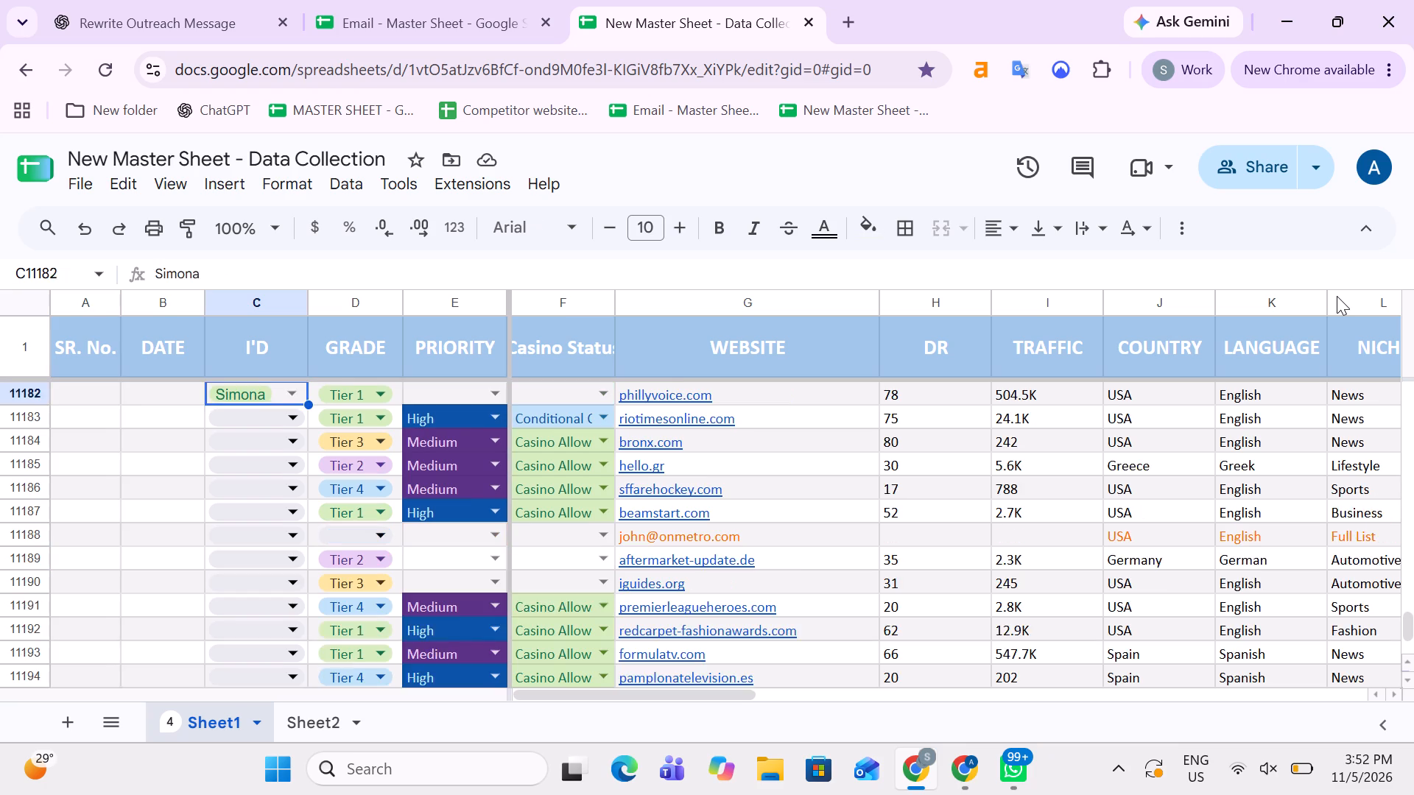
{"action": "key", "text": "Up"}
{"action": "key", "text": "Down"}
{"action": "key", "text": "Down"}
{"action": "key", "text": "Up"}
{"action": "key", "text": "ctrl+c"}
Select the empty I'D cell in the thingstodoinamsterdam.com row as the destination for the copied Simona tag.
{"action": "key", "text": "Right"}
{"action": "key", "text": "Right"}
{"action": "key", "text": "Right"}
{"action": "key", "text": "Right"}
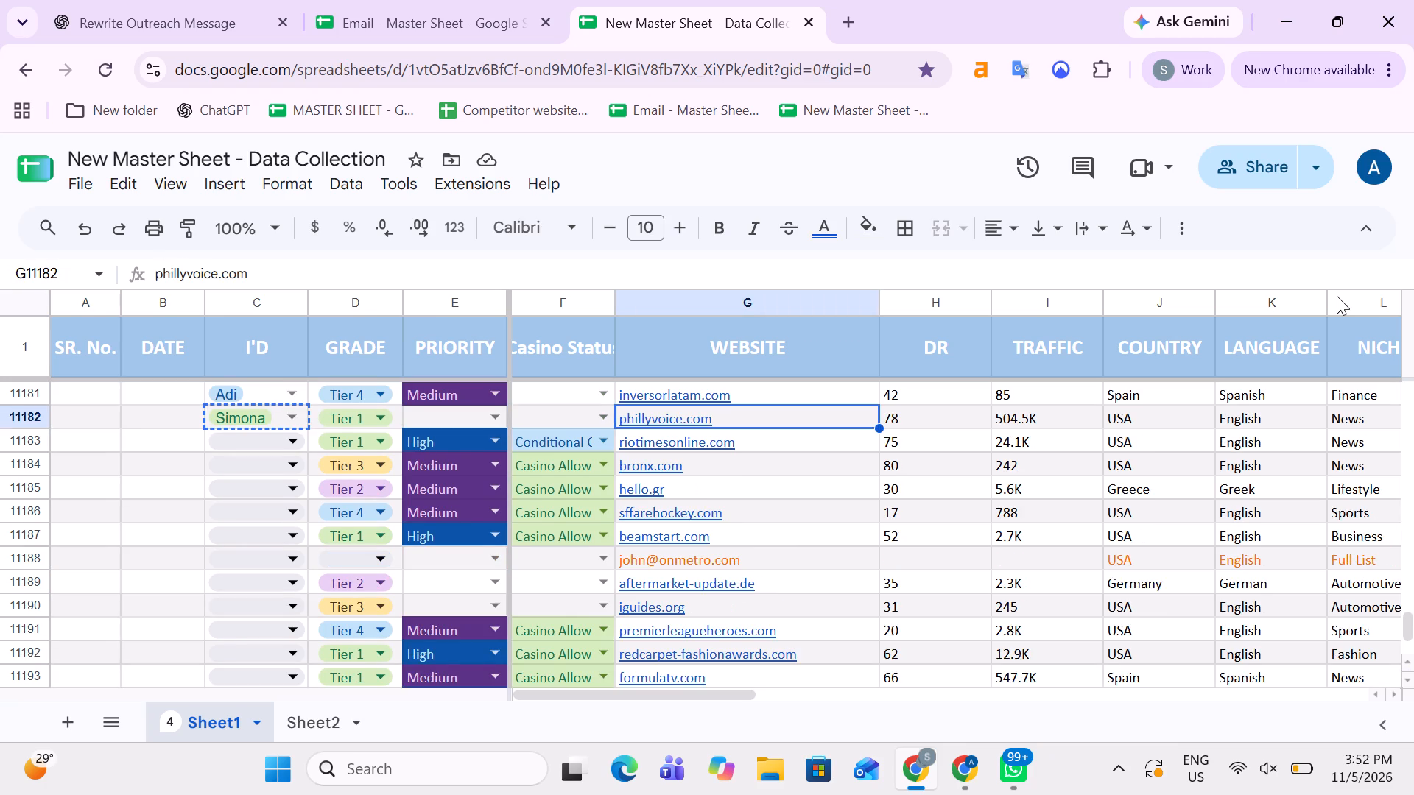
{"action": "key", "text": "ctrl+Down"}
{"action": "key", "text": "Down"}
{"action": "key", "text": "Down"}
{"action": "key", "text": "Up"}
{"action": "key", "text": "Up"}
{"action": "key", "text": "Left"}
{"action": "key", "text": "Left"}
{"action": "key", "text": "Left"}
{"action": "key", "text": "Left"}
{"action": "key", "text": "Up"}
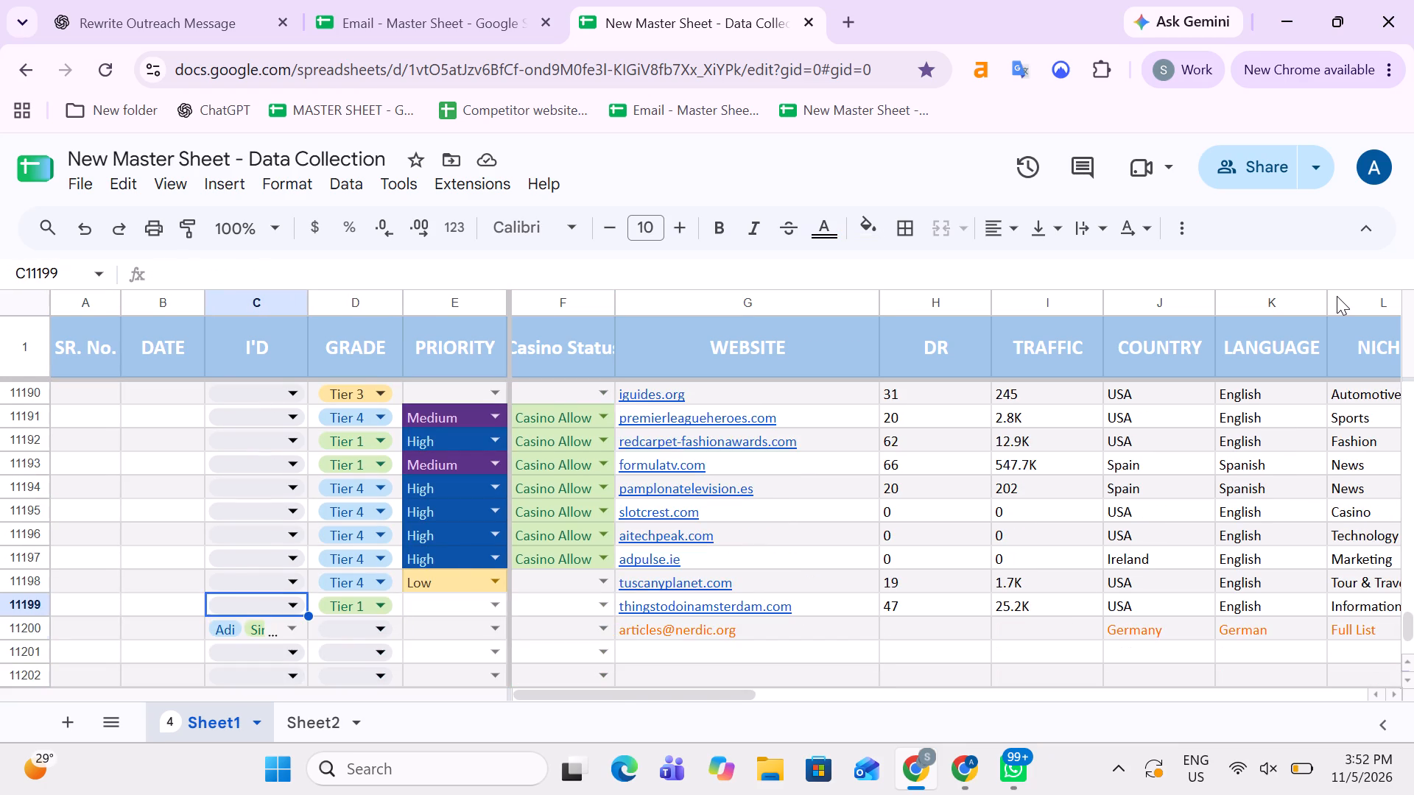
Fill the I'D cells from the riotimesonline.com row down to the thingstodoinamsterdam.com row with the copied Simona tag.
{"action": "key", "text": "ctrl+shift+Up"}
{"action": "key", "text": "shift+Down"}
{"action": "key", "text": "ctrl+v"}
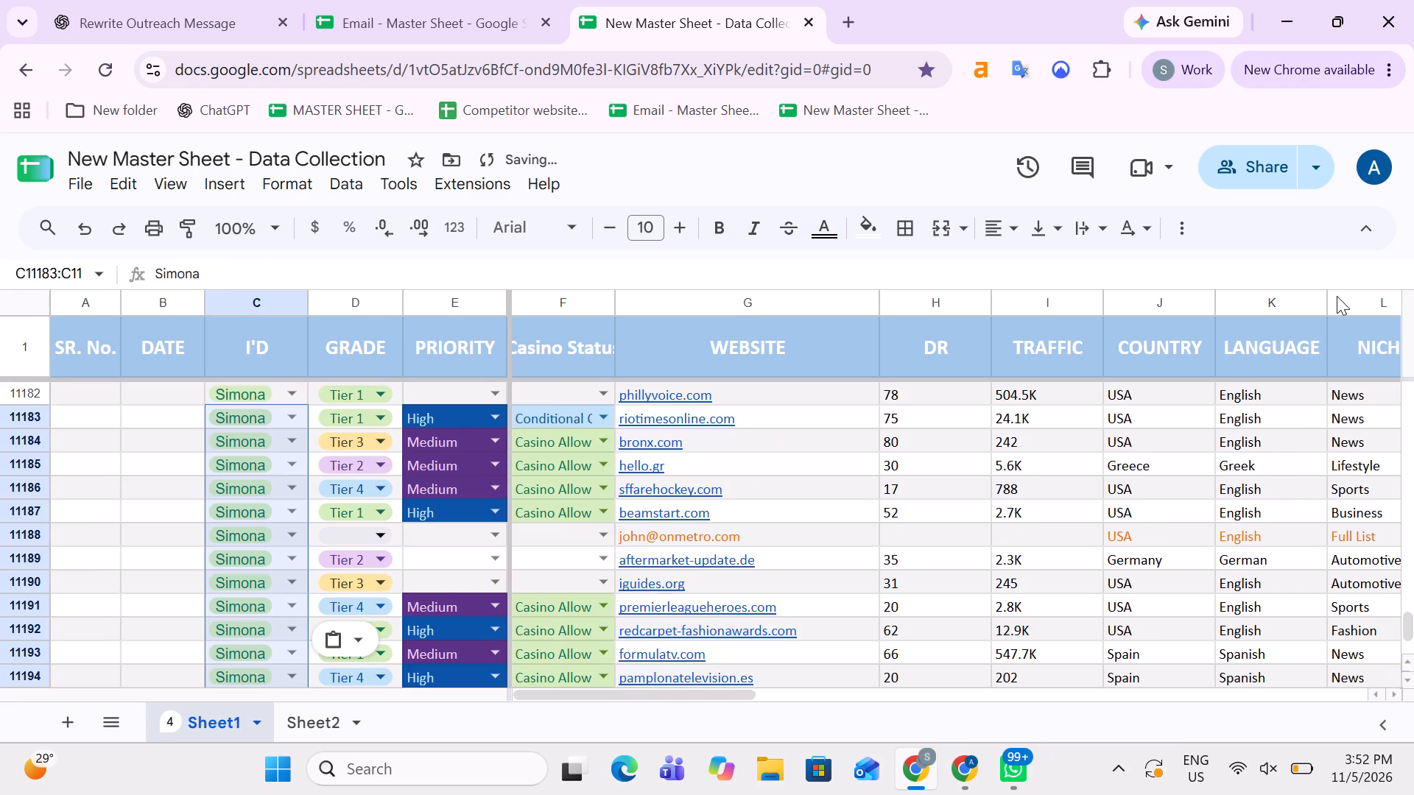
Examine the last filled rows of the New Master Sheet across all columns, from I'D through prices and contact details to Important Notes.
{"action": "key", "text": "Down"}
{"action": "key", "text": "Down"}
{"action": "key", "text": "Down"}
{"action": "key", "text": "Up"}
{"action": "key", "text": "Up"}
{"action": "key", "text": "Down"}
{"action": "key", "text": "Right"}
{"action": "key", "text": "Right"}
{"action": "key", "text": "Right"}
{"action": "key", "text": "Right"}
{"action": "key", "text": "Right"}
{"action": "key", "text": "Right"}
{"action": "key", "text": "Right"}
{"action": "key", "text": "Right"}
{"action": "key", "text": "Right"}
{"action": "key", "text": "Right"}
{"action": "key", "text": "Right"}
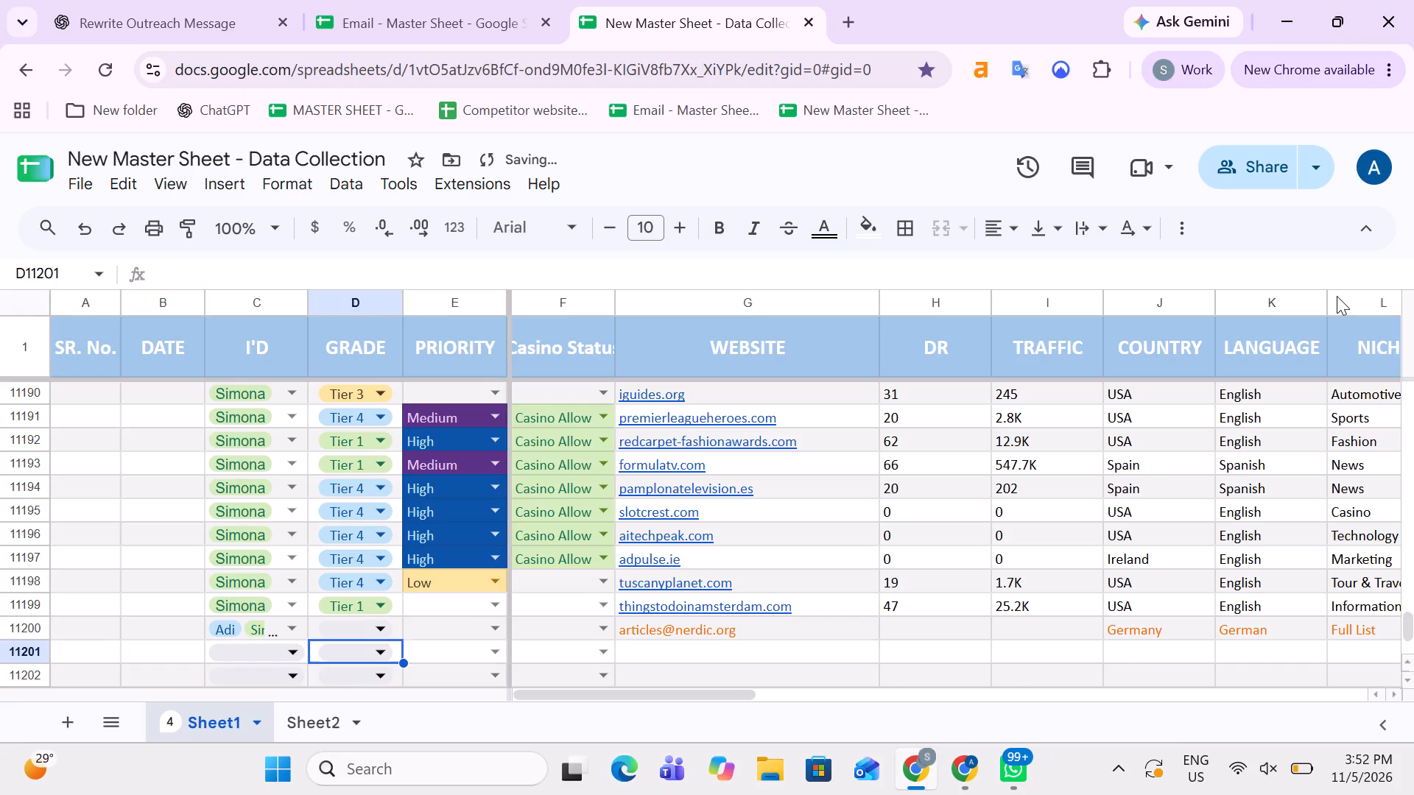
{"action": "key", "text": "Right"}
{"action": "key", "text": "Right"}
{"action": "key", "text": "Right"}
{"action": "key", "text": "Right"}
{"action": "key", "text": "Right"}
{"action": "key", "text": "Right"}
{"action": "key", "text": "Right"}
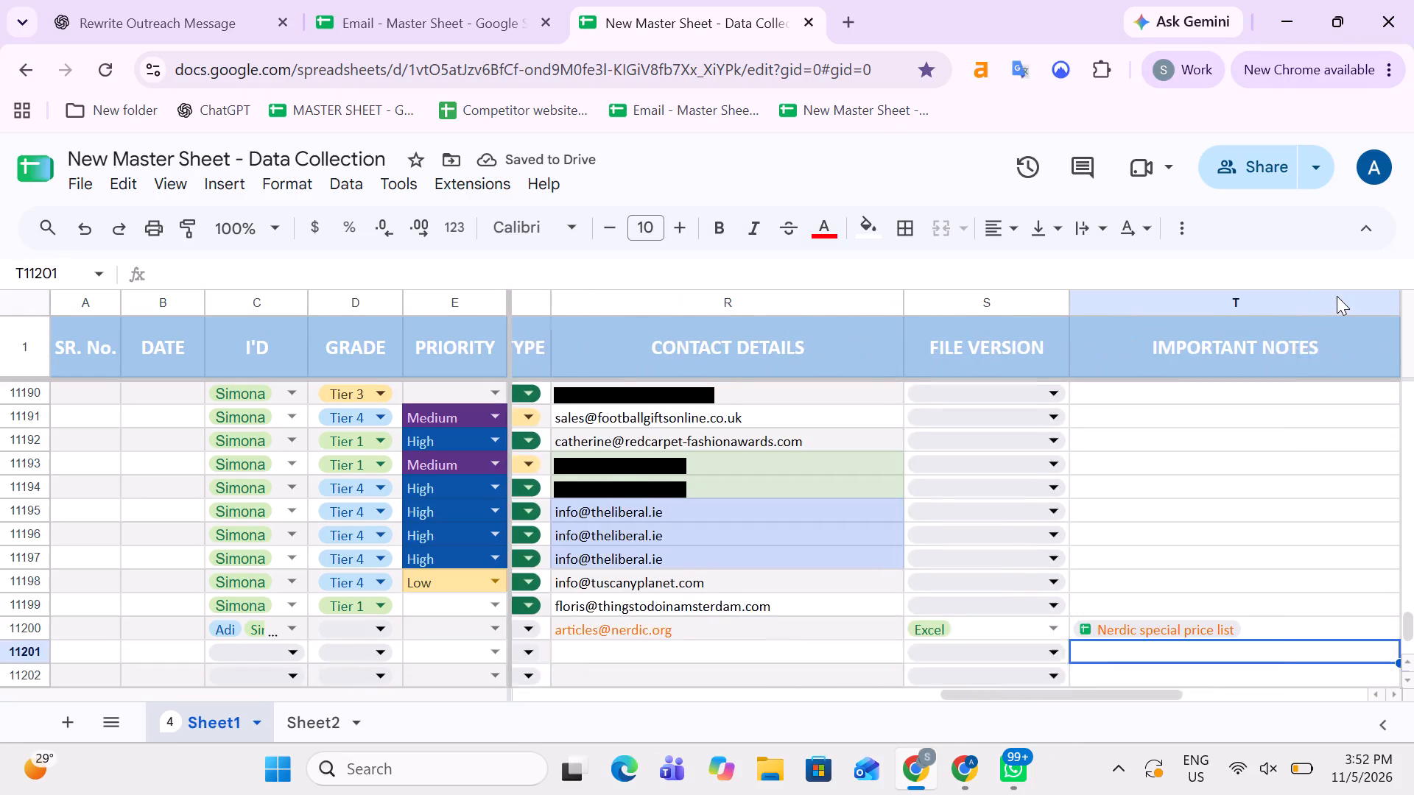
{"action": "key", "text": "Left"}
{"action": "key", "text": "Left"}
{"action": "key", "text": "Left"}
{"action": "key", "text": "Left"}
{"action": "key", "text": "Left"}
{"action": "key", "text": "Left"}
{"action": "key", "text": "Left"}
{"action": "key", "text": "Left"}
{"action": "key", "text": "Left"}
{"action": "key", "text": "Left"}
{"action": "key", "text": "Left"}
{"action": "key", "text": "Left"}
{"action": "key", "text": "Left"}
{"action": "key", "text": "Left"}
{"action": "key", "text": "Left"}
{"action": "key", "text": "Left"}
{"action": "key", "text": "Left"}
{"action": "key", "text": "Left"}
{"action": "key", "text": "Left"}
{"action": "key", "text": "Left"}
{"action": "key", "text": "Right"}
{"action": "key", "text": "Right"}
{"action": "key", "text": "Right"}
{"action": "key", "text": "Right"}
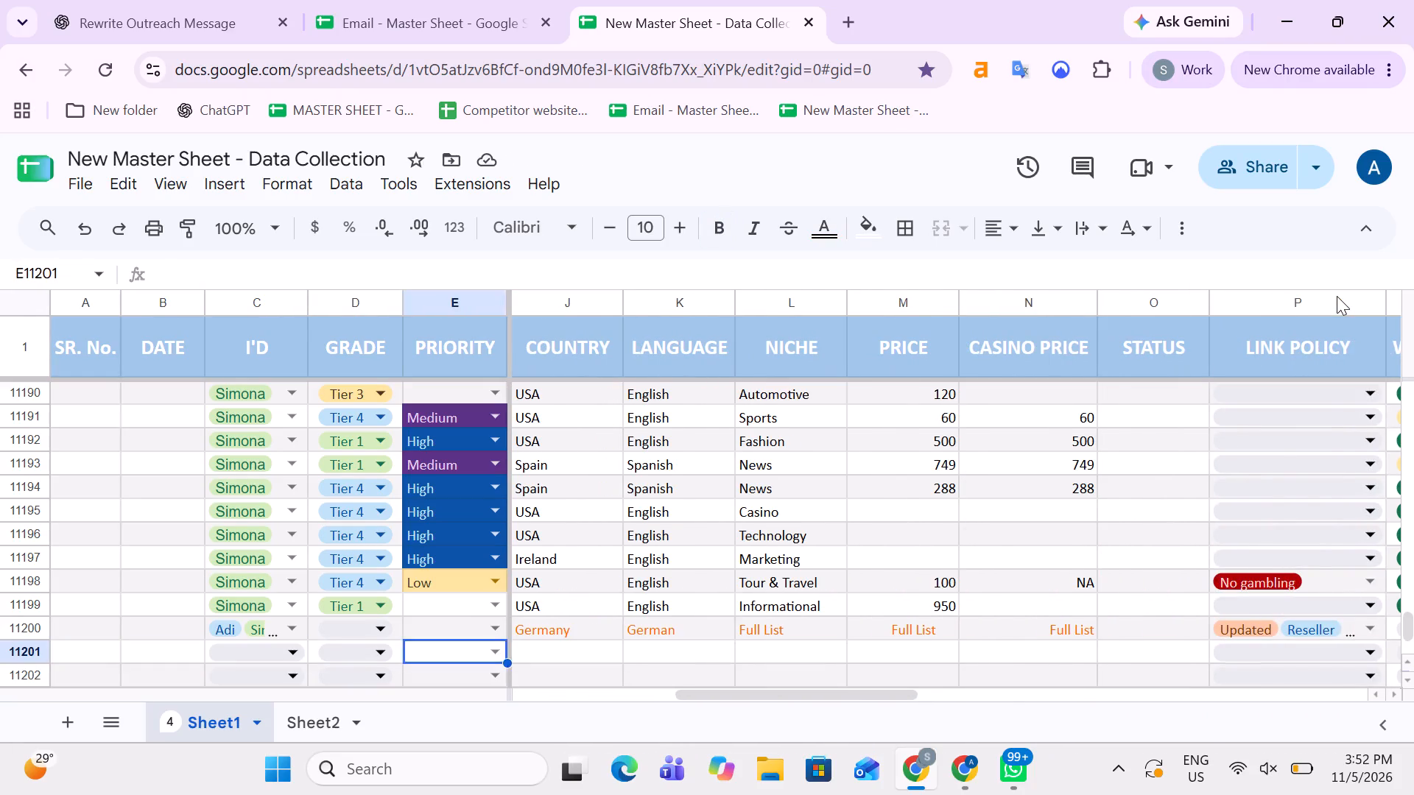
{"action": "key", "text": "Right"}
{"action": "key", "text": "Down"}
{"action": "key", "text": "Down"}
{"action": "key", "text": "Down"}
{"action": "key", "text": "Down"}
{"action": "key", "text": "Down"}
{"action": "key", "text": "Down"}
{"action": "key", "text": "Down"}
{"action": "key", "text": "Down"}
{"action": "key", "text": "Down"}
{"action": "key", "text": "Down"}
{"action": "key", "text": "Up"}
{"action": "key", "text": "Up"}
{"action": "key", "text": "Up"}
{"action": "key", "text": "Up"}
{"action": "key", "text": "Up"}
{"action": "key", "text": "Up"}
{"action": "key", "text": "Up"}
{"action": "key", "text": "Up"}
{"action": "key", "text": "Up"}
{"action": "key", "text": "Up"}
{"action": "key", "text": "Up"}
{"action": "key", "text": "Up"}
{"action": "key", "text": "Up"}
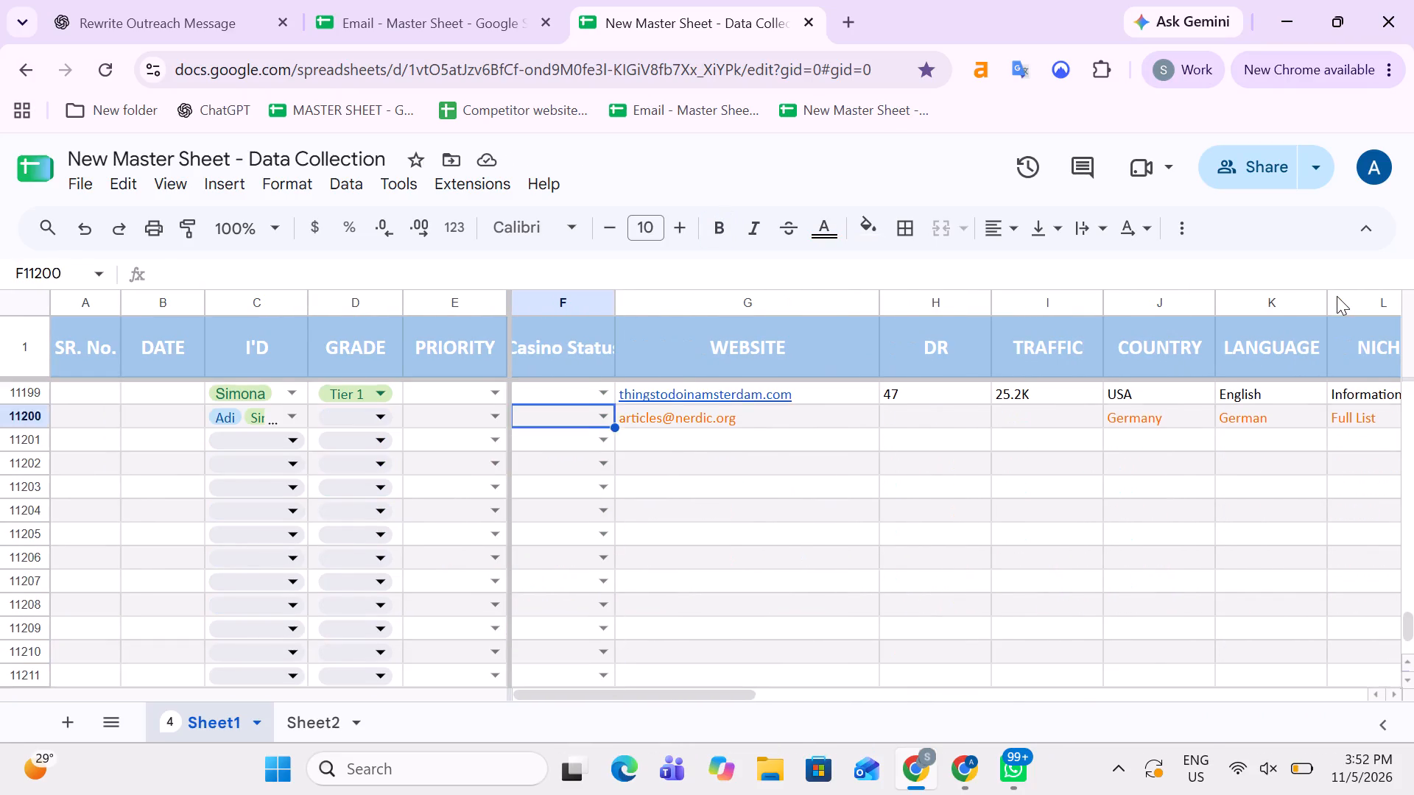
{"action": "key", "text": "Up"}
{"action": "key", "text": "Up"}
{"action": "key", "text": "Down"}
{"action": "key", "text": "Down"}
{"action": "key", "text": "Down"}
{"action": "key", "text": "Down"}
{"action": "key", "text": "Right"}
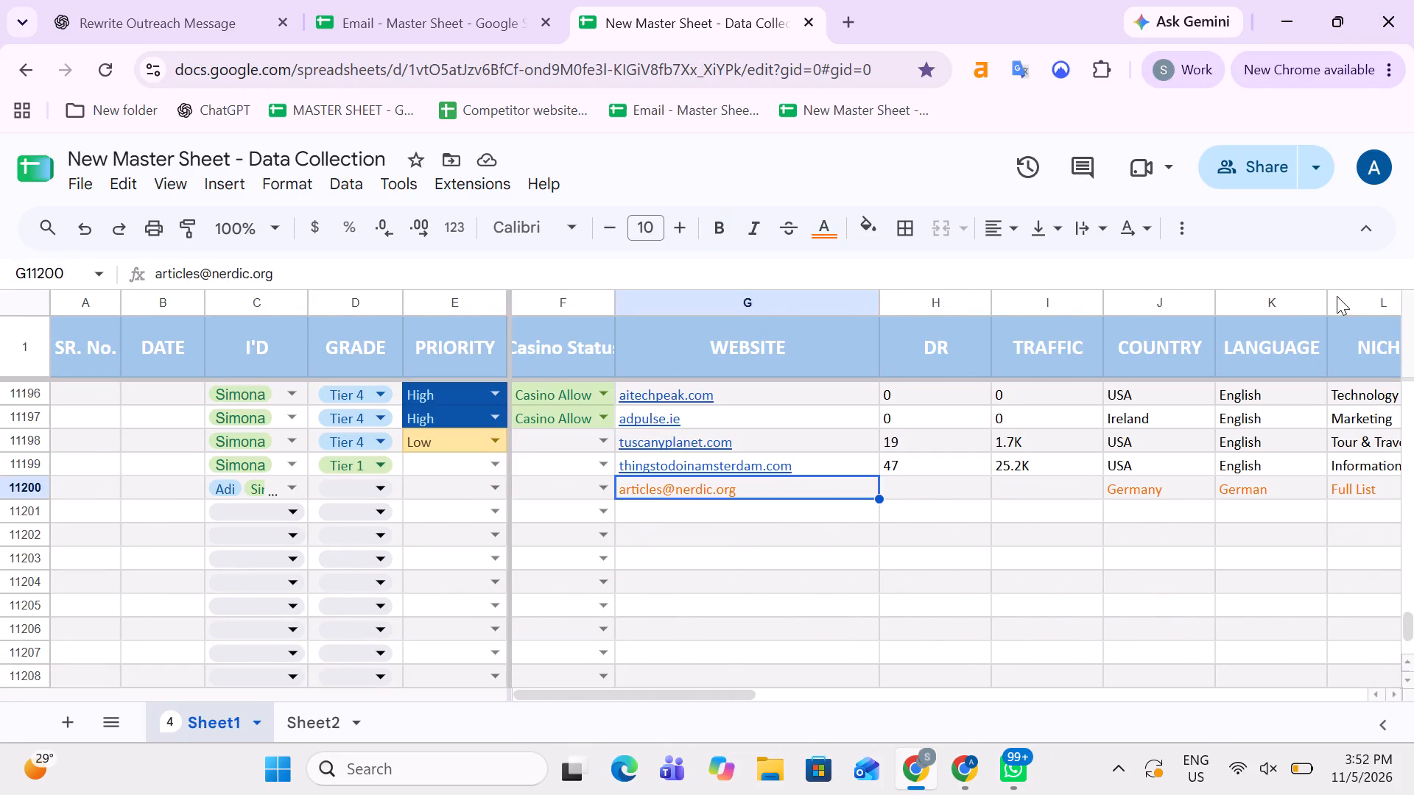
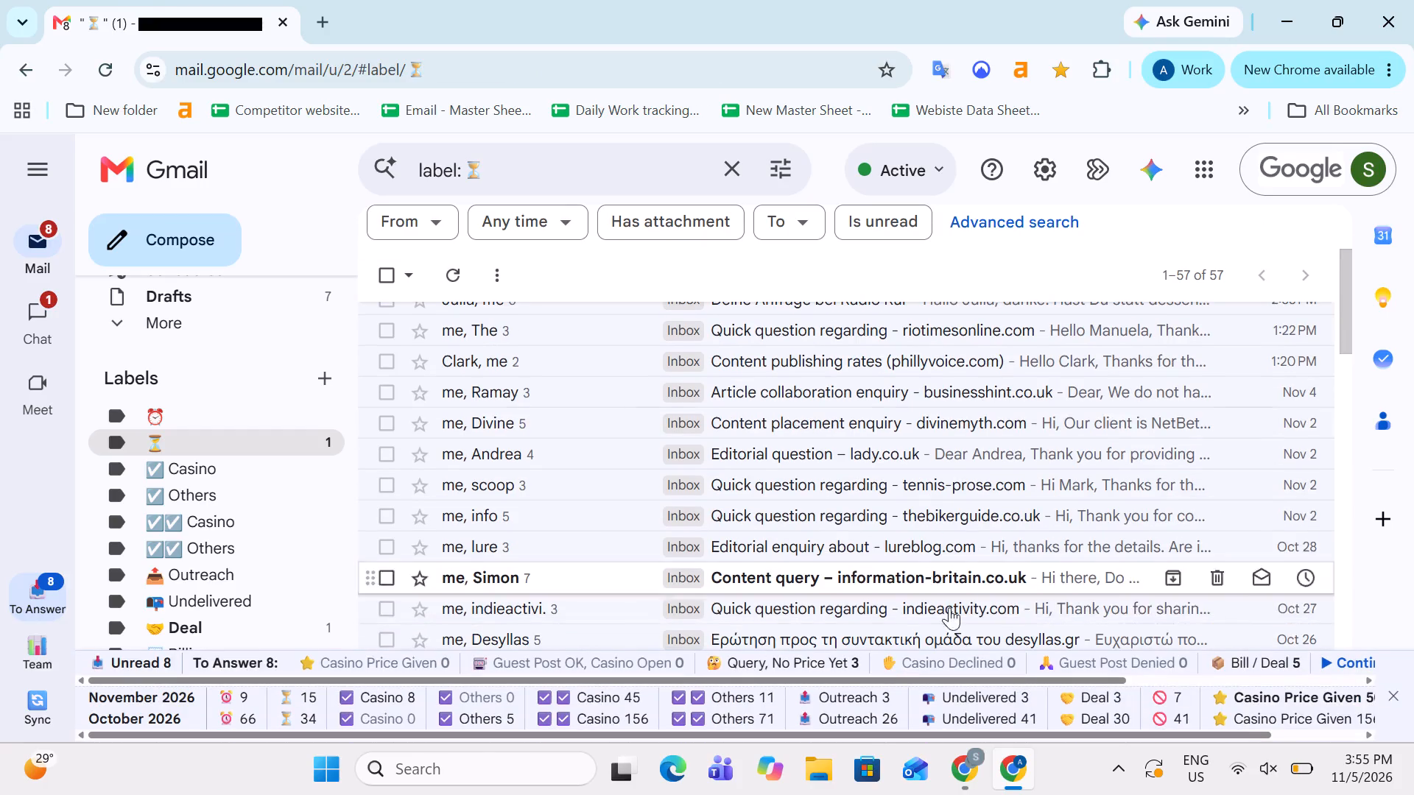
Review the waiting divinemyth.com thread, and move on to the lady.co.uk editorial thread to read its latest message.
{"action": "left_click", "coordinate": [846, 431]}
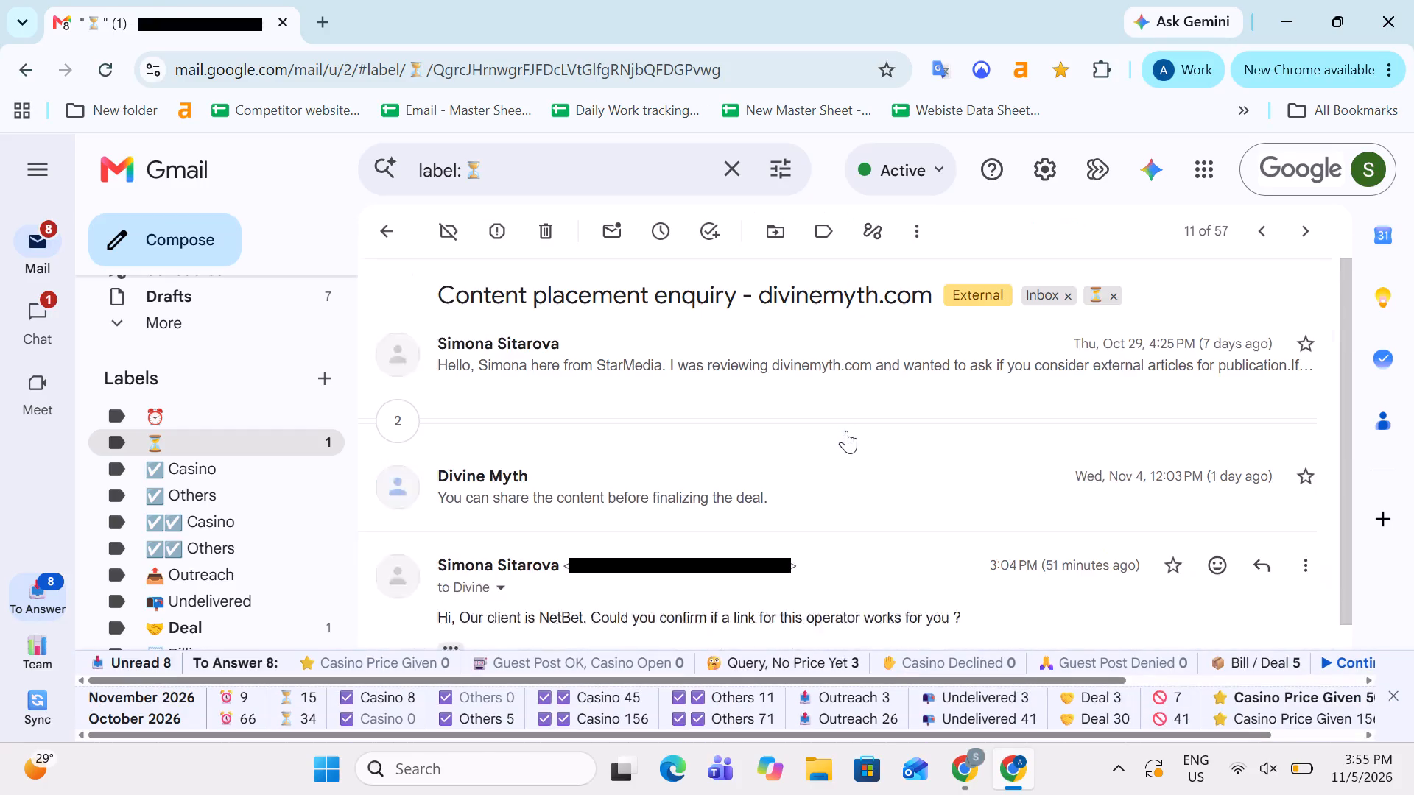
{"action": "scroll", "coordinate": [850, 448], "scroll_direction": "down", "scroll_amount": 2}
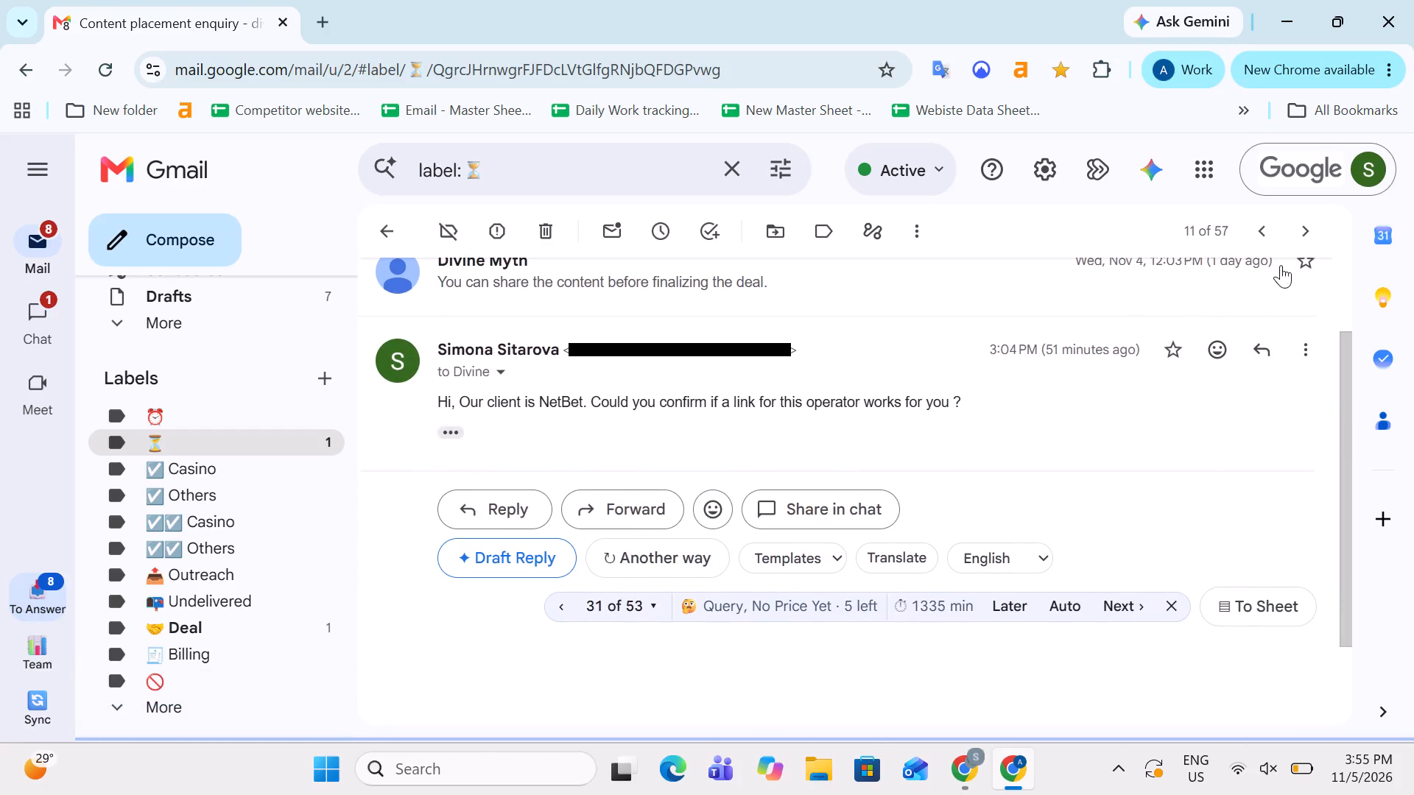
{"action": "left_click", "coordinate": [1291, 231]}
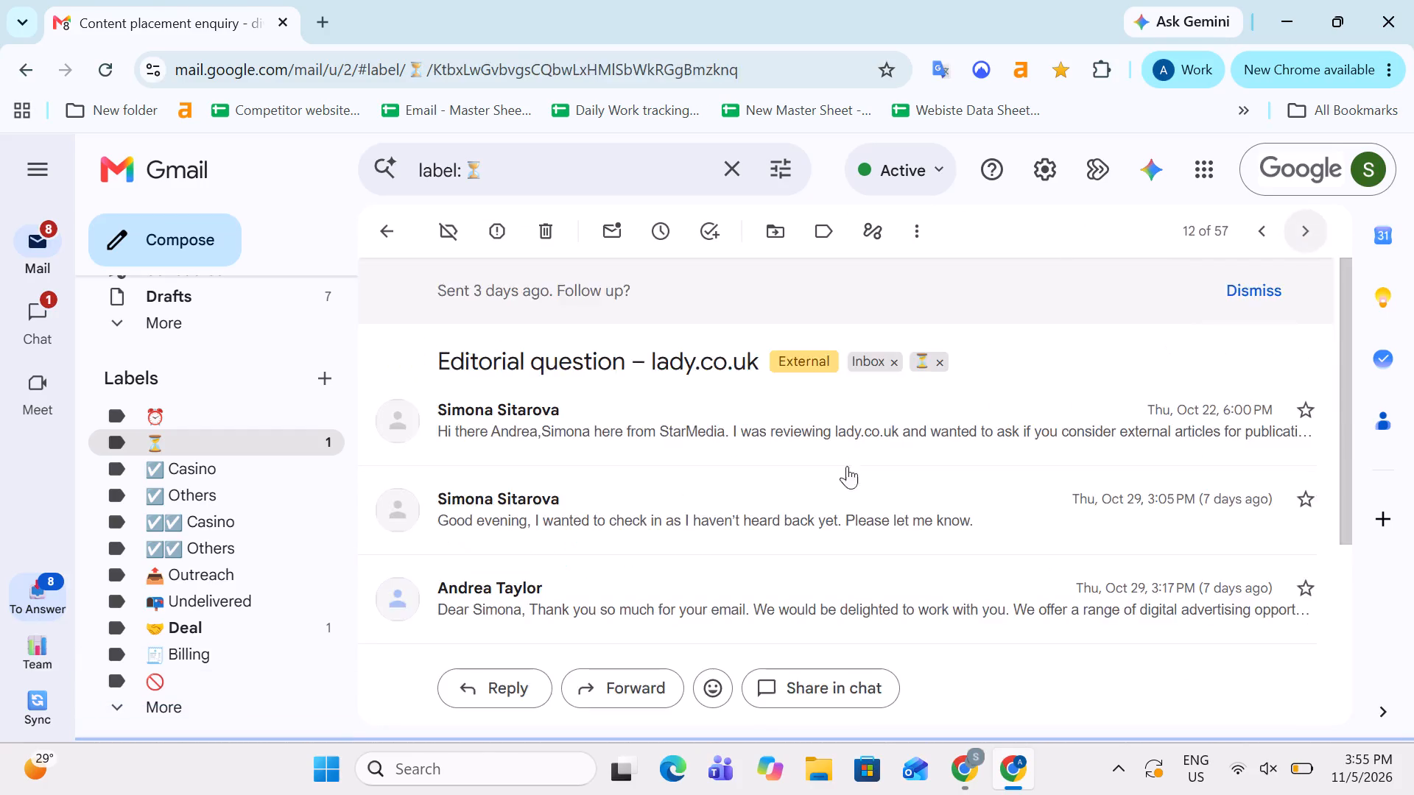
{"action": "scroll", "coordinate": [773, 505], "scroll_direction": "down", "scroll_amount": 4}
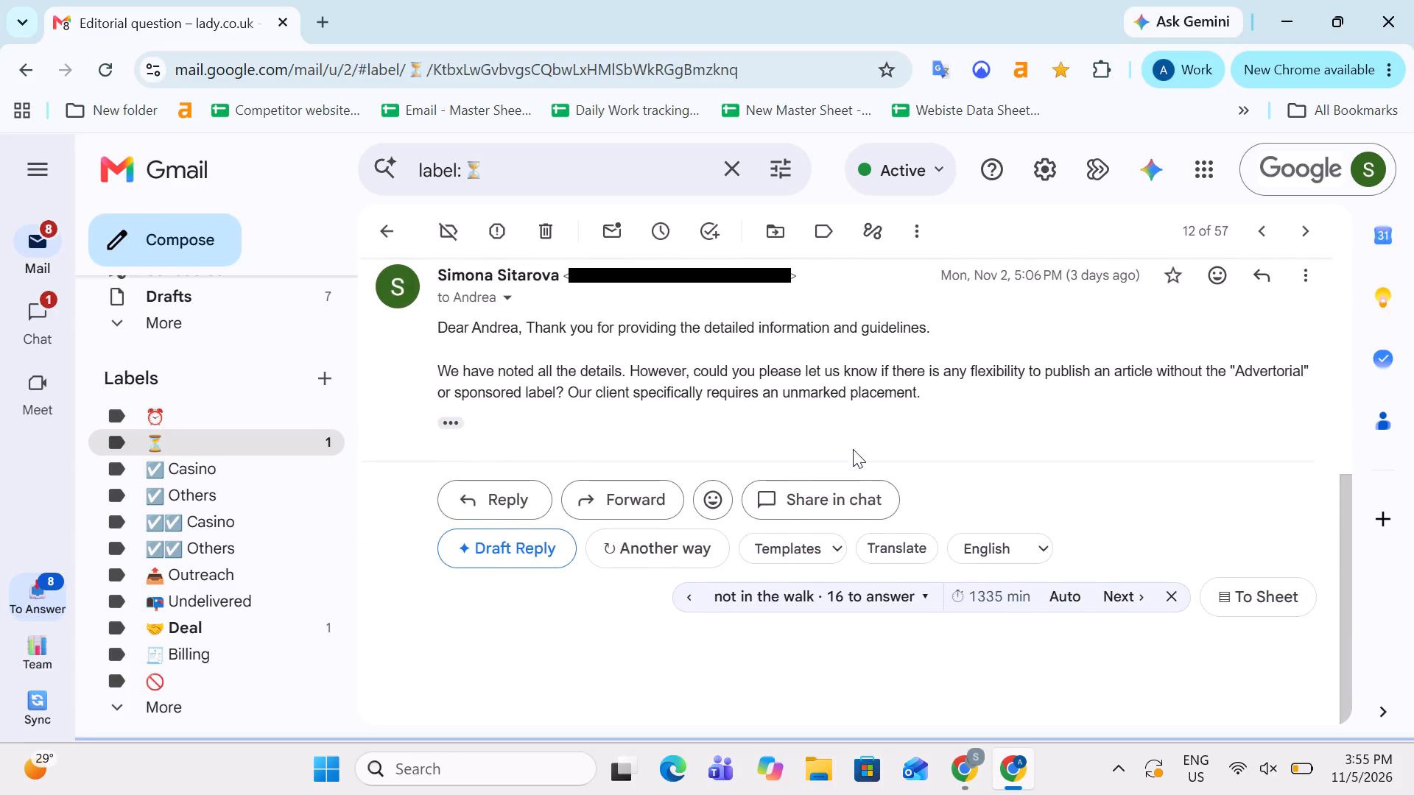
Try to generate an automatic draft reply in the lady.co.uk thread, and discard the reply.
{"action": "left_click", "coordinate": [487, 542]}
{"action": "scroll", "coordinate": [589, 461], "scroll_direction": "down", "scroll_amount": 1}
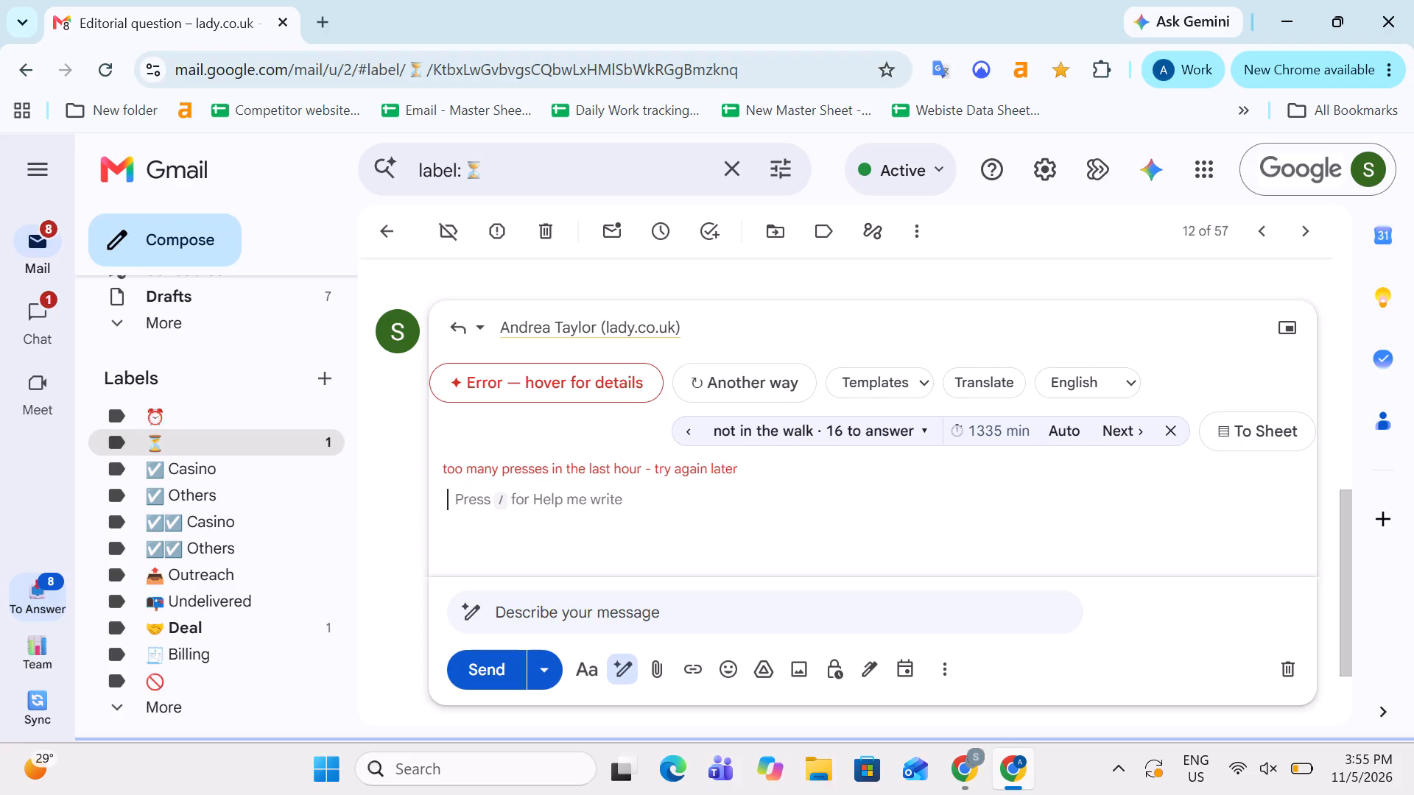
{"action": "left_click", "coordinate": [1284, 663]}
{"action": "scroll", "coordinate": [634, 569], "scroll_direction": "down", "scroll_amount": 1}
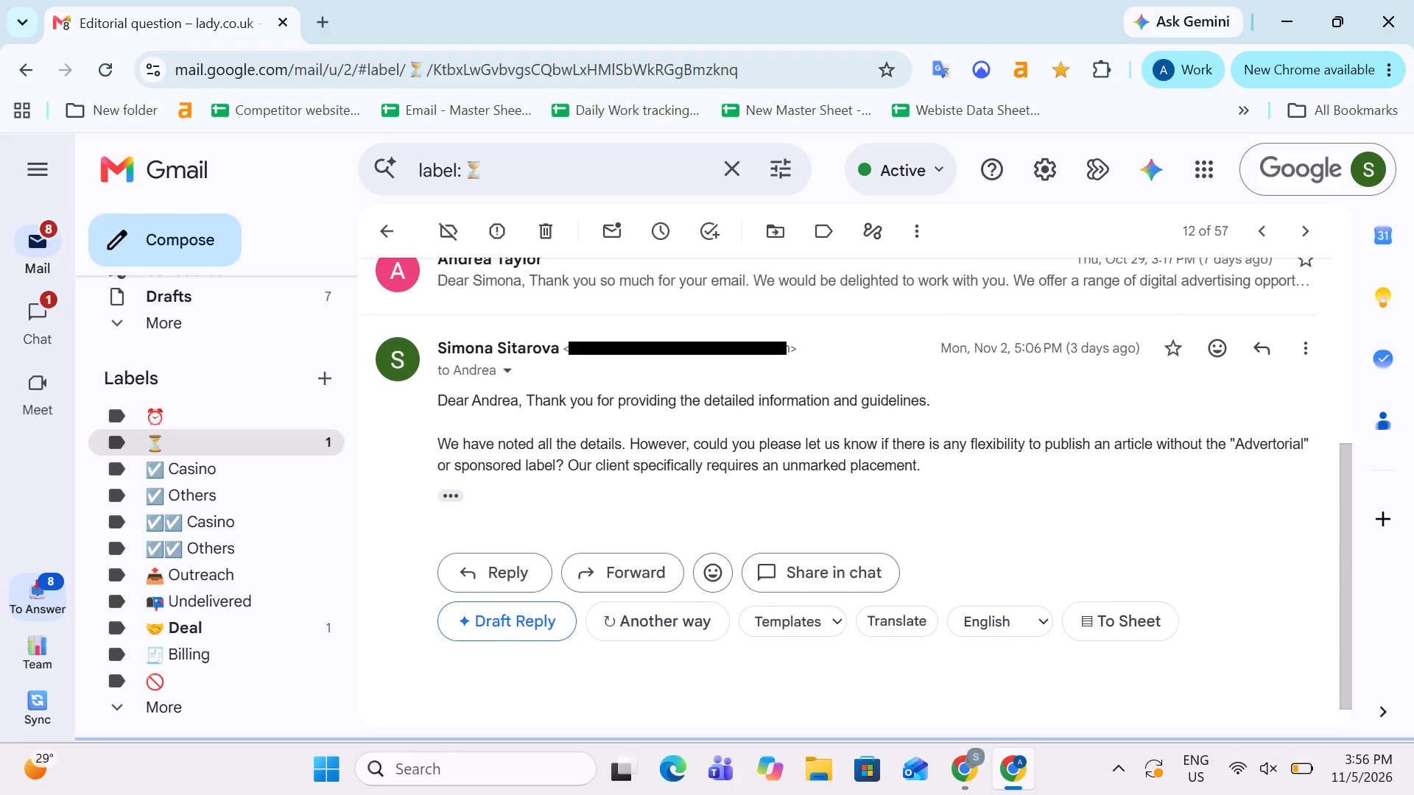
Start a blank reply to the contact in the lady.co.uk thread.
{"action": "left_click", "coordinate": [524, 579]}
{"action": "scroll", "coordinate": [664, 506], "scroll_direction": "down", "scroll_amount": 1}
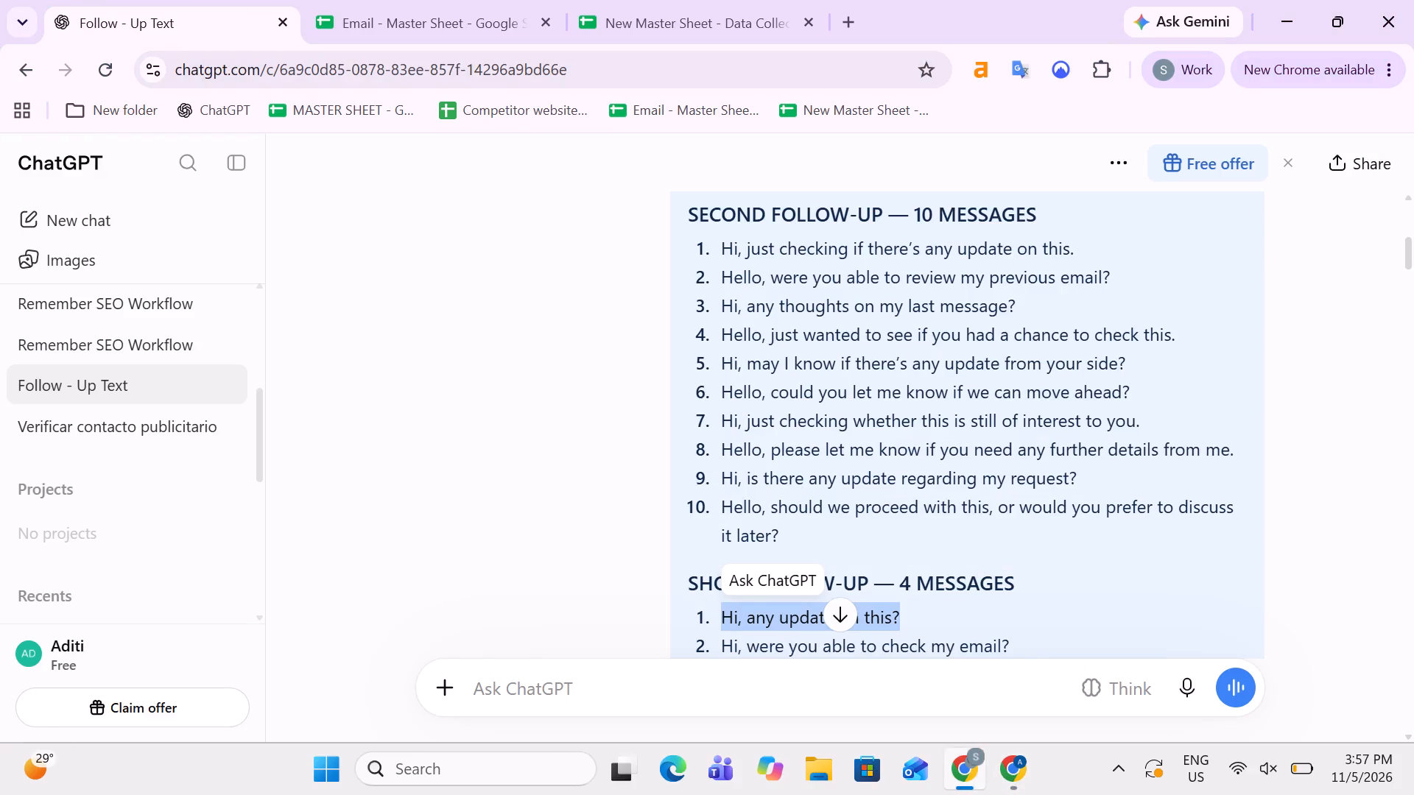
{"action": "triple_click", "coordinate": [740, 255]}
{"action": "key", "text": "ctrl+c"}
{"action": "key", "text": "ctrl+c"}
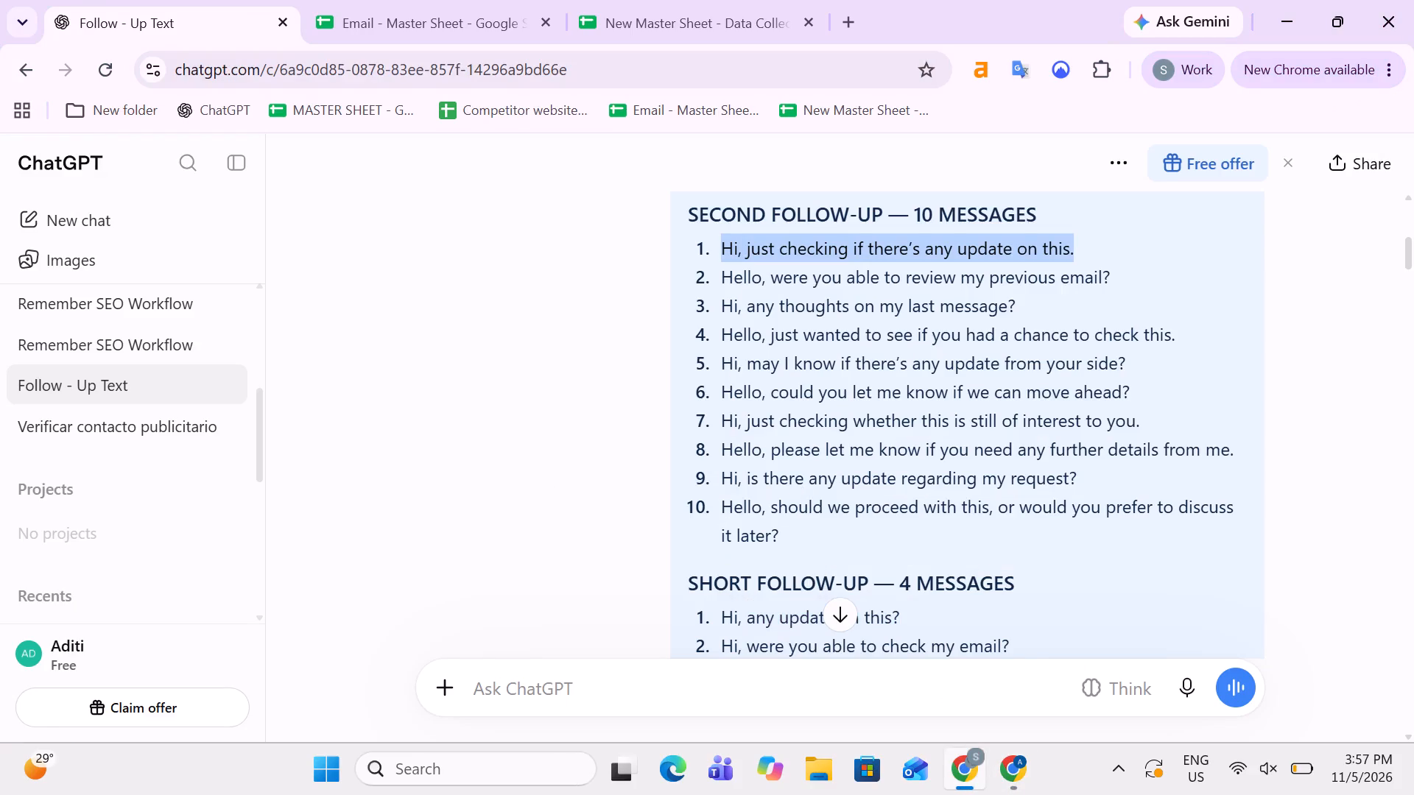
{"action": "key", "text": "alt+Tab"}
{"action": "scroll", "coordinate": [728, 389], "scroll_direction": "up", "scroll_amount": 2}
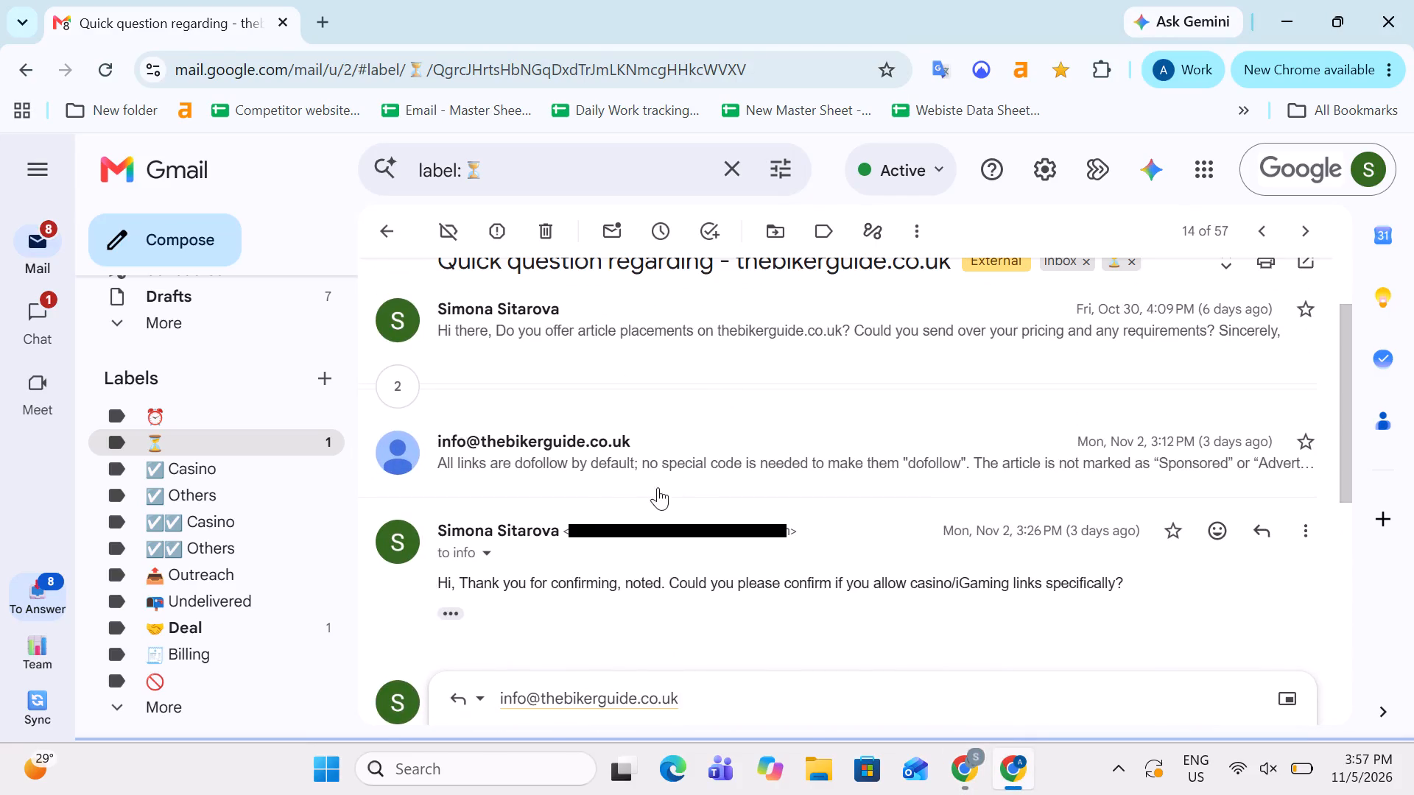
{"action": "scroll", "coordinate": [606, 497], "scroll_direction": "down", "scroll_amount": 2}
{"action": "scroll", "coordinate": [594, 621], "scroll_direction": "down", "scroll_amount": 2}
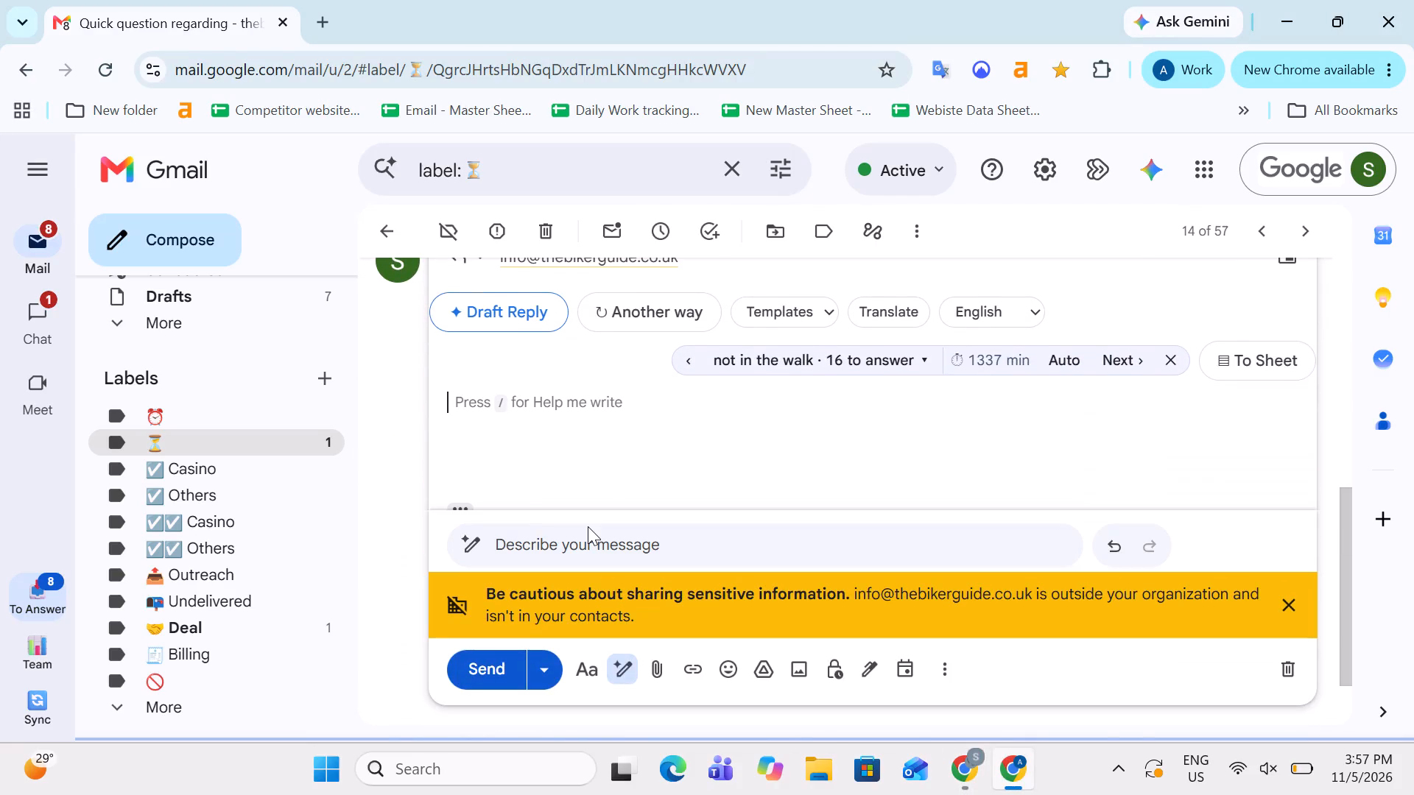
{"action": "key", "text": "ctrl+shift+v"}
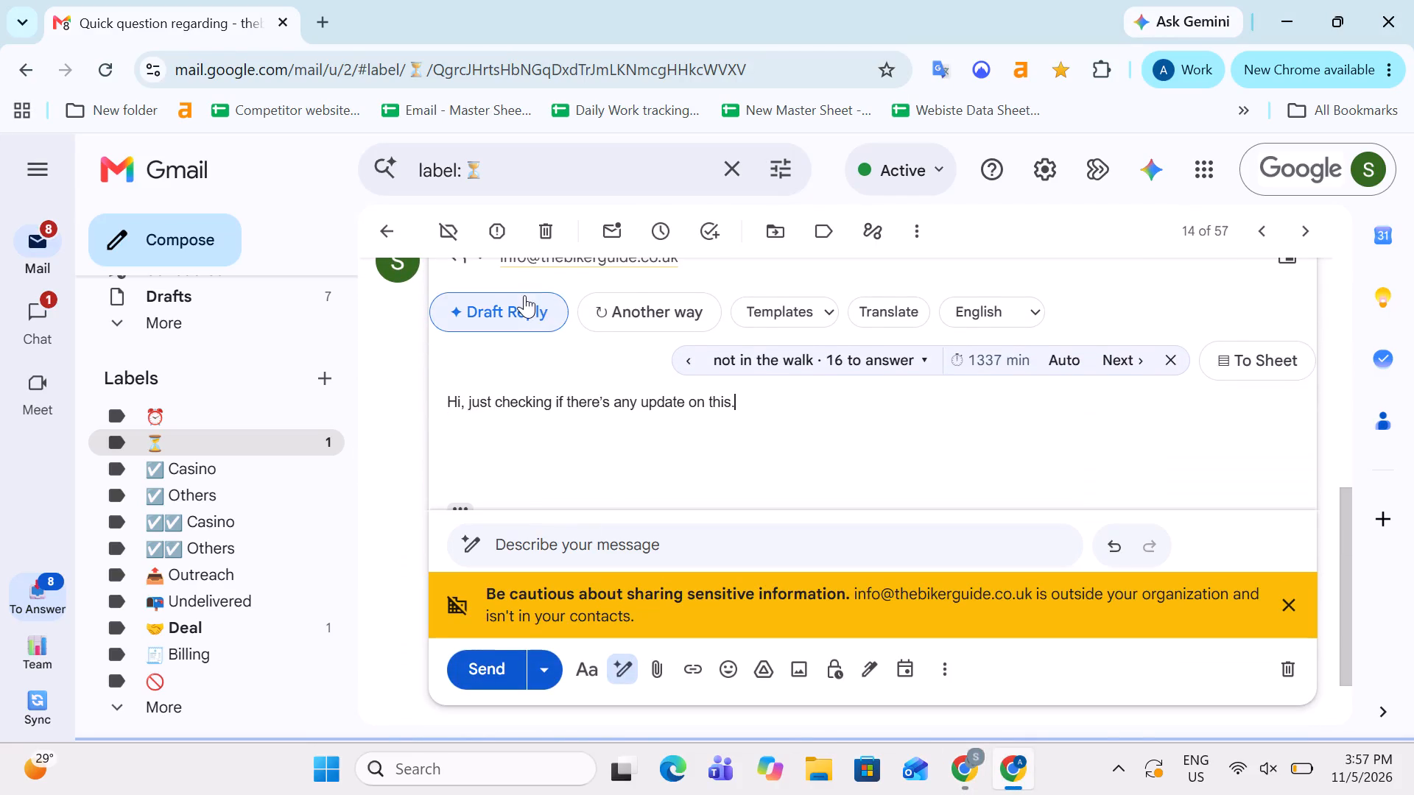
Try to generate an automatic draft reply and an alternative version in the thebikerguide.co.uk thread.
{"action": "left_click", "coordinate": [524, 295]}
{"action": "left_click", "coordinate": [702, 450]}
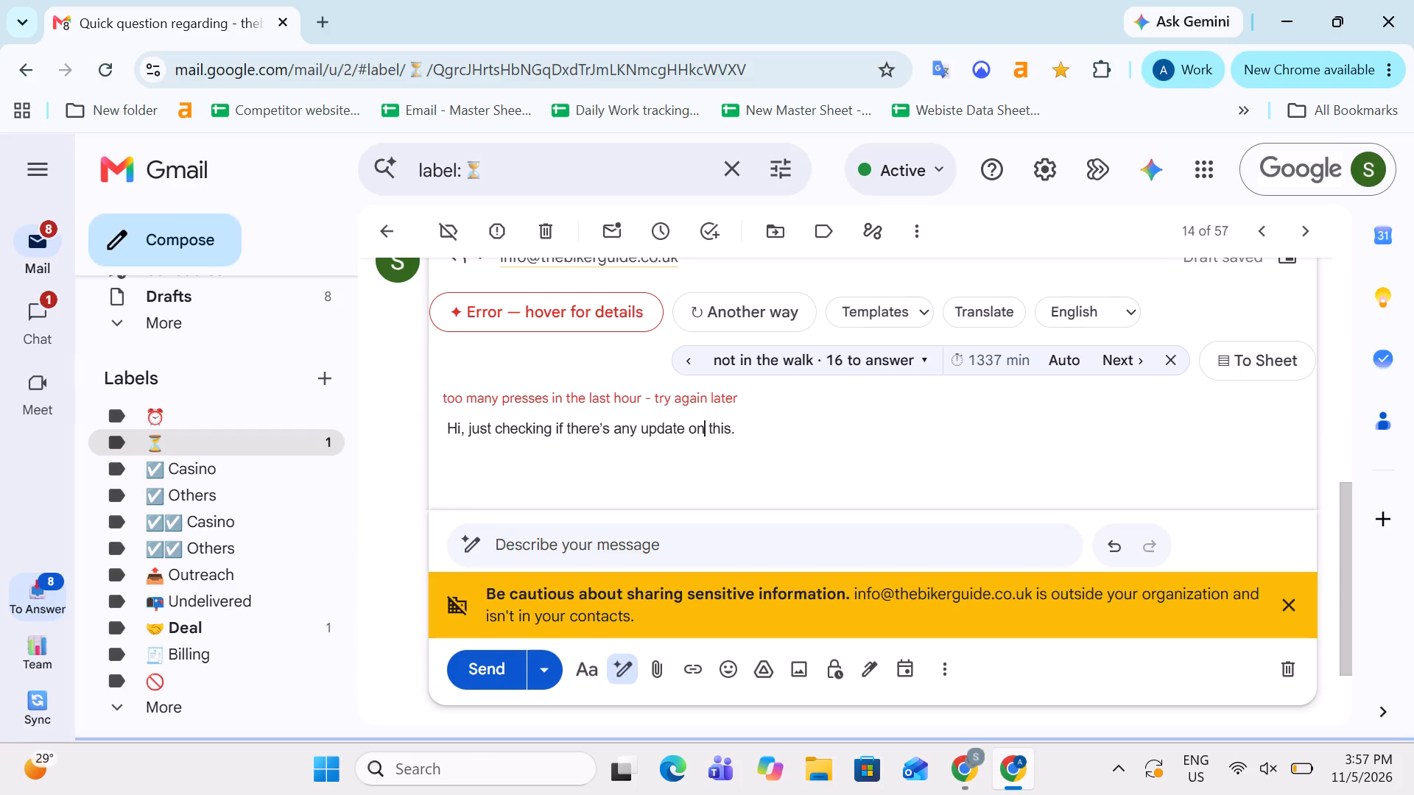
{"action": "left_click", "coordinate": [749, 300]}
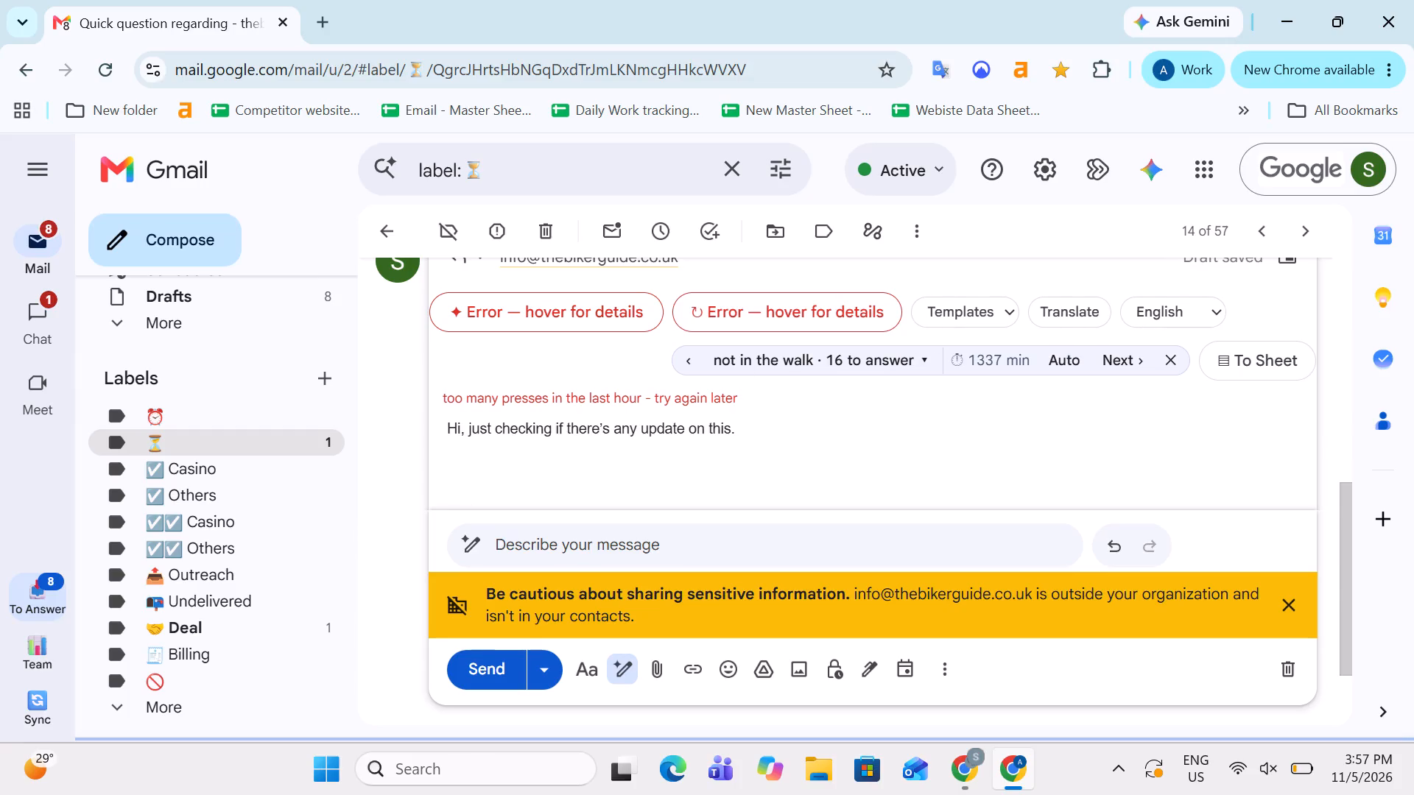
Send the follow-up reply in the thebikerguide.co.uk thread.
{"action": "left_click", "coordinate": [494, 669]}
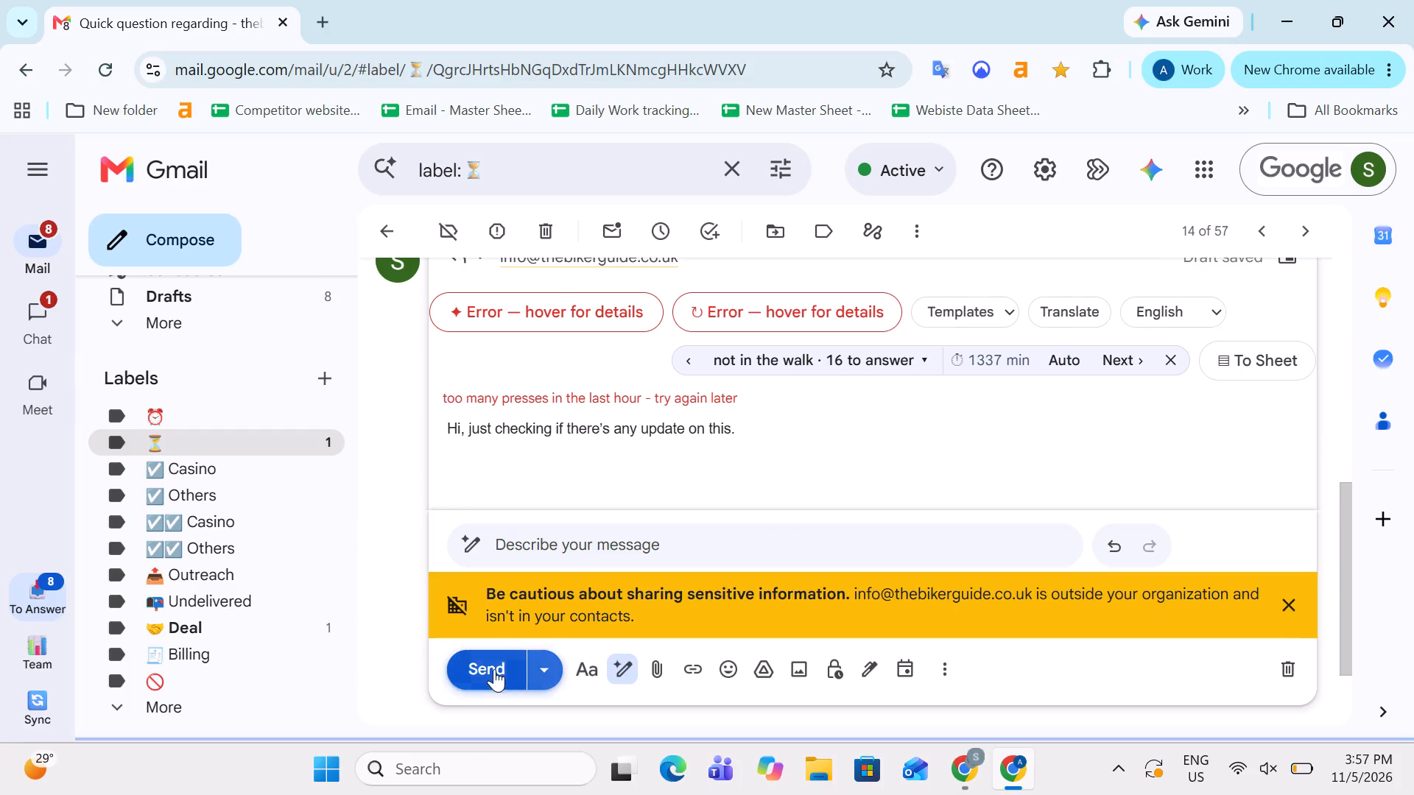
Draft a reply in the next waiting thread, lureblog.com, using the saved ChatGPT text "Hello, were you able to review my previous email?".
{"action": "left_click", "coordinate": [1306, 223]}
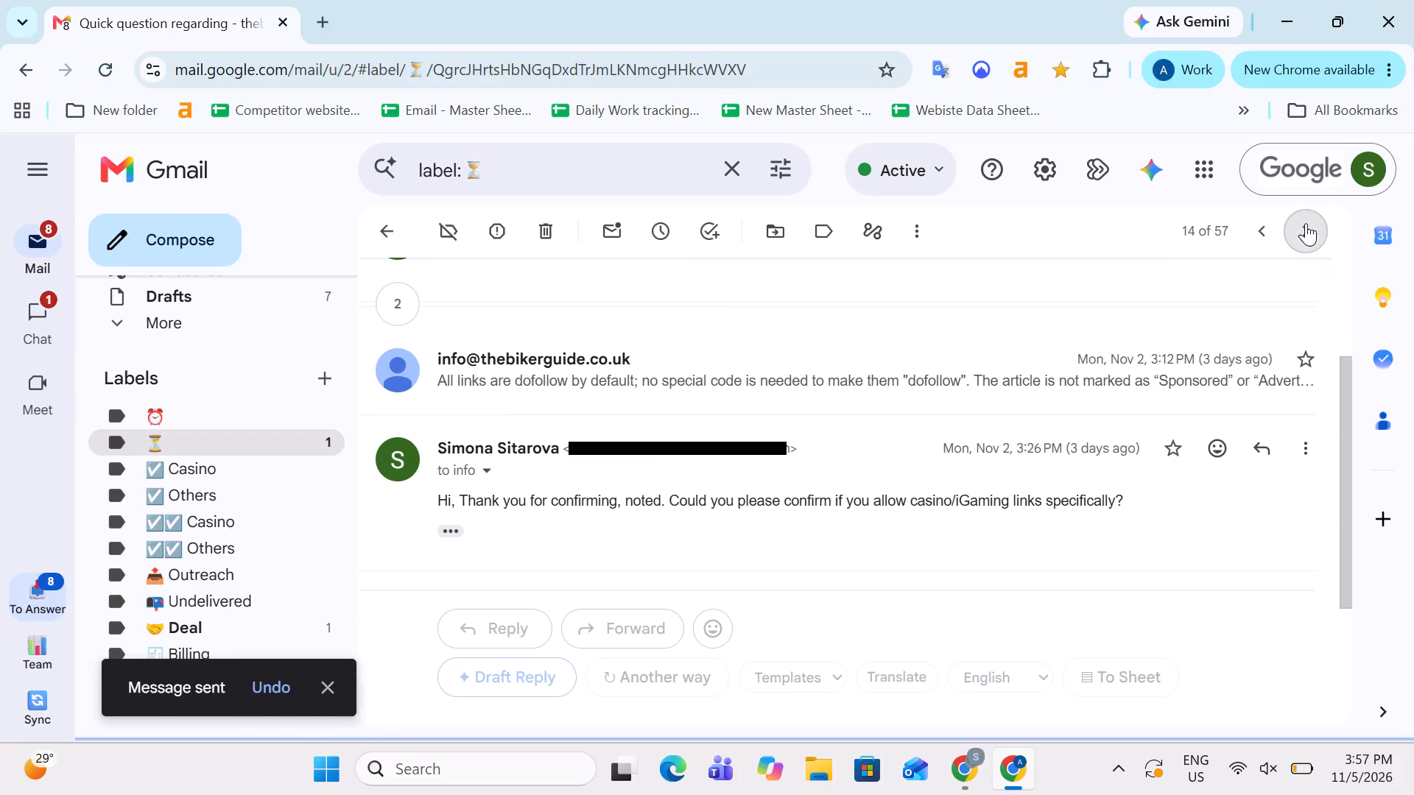
{"action": "scroll", "coordinate": [560, 490], "scroll_direction": "down", "scroll_amount": 2}
{"action": "scroll", "coordinate": [650, 392], "scroll_direction": "down", "scroll_amount": 2}
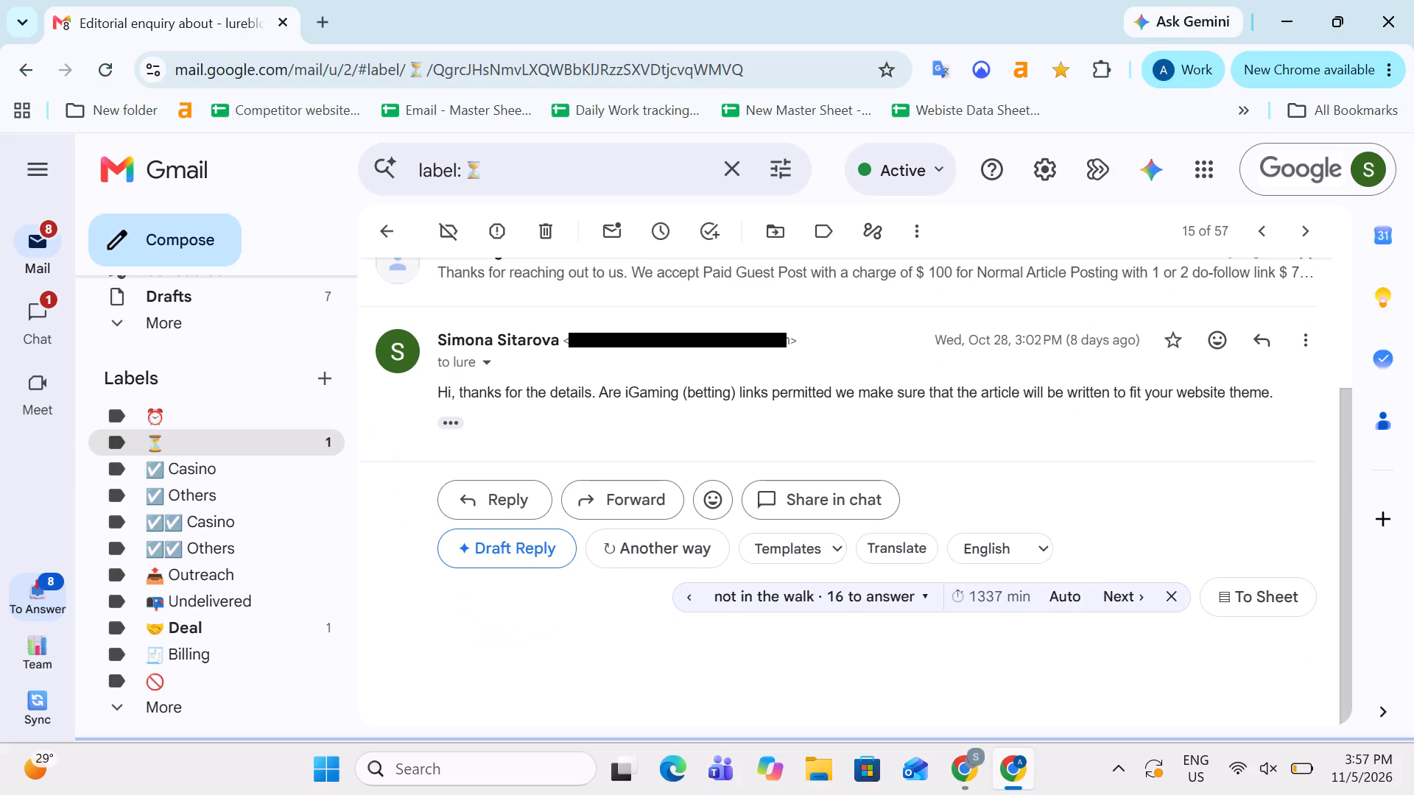
{"action": "left_click", "coordinate": [516, 500]}
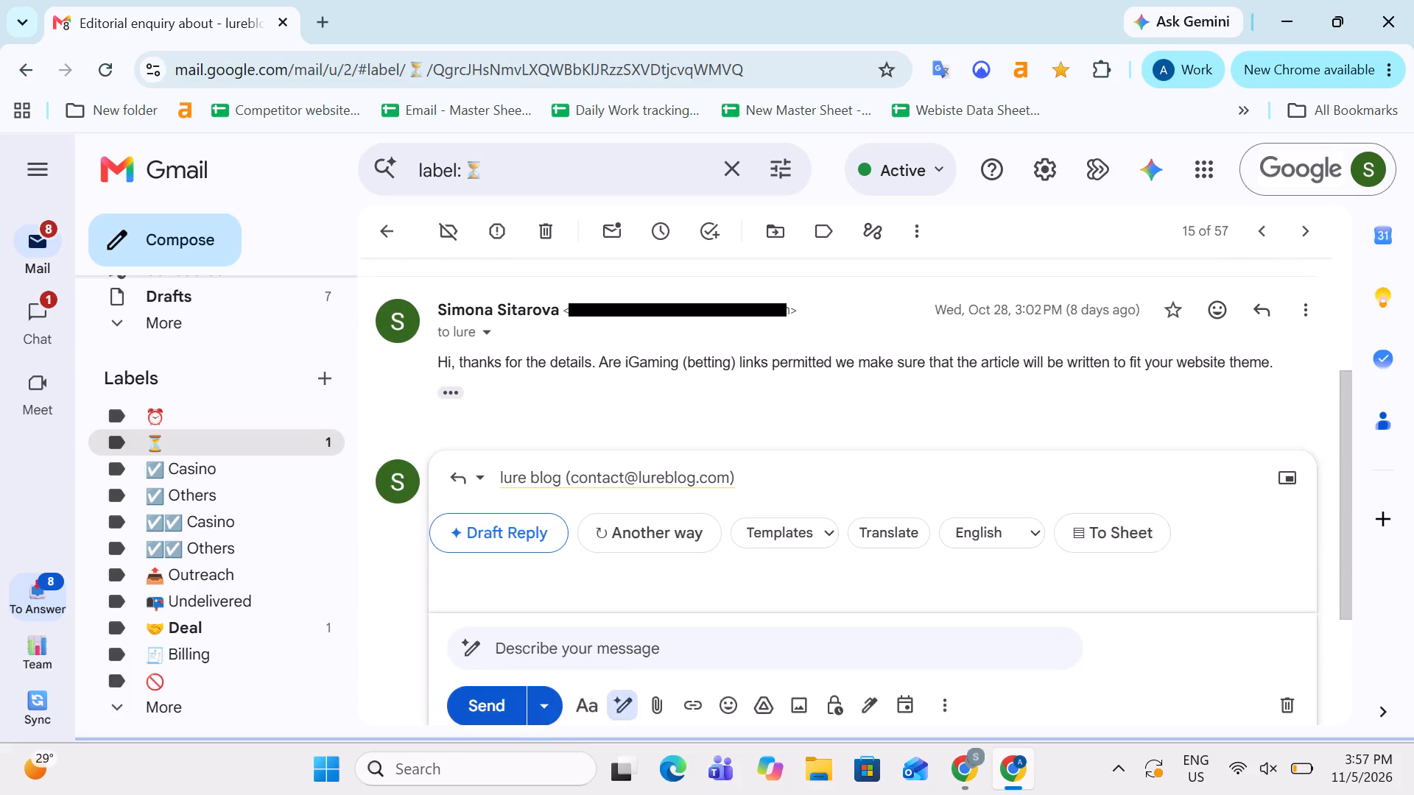
{"action": "key", "text": "alt+Tab"}
{"action": "triple_click", "coordinate": [770, 276]}
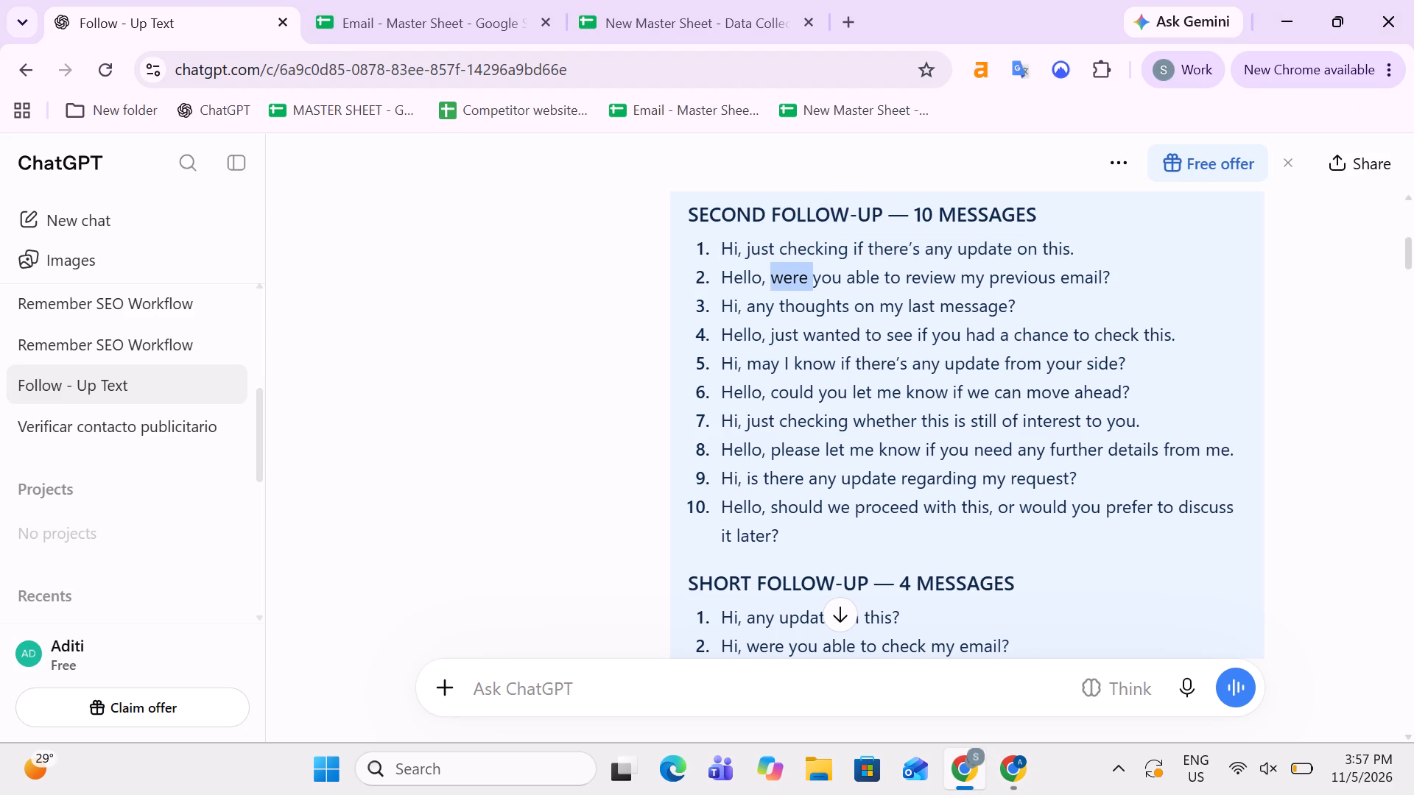
{"action": "key", "text": "ctrl+c"}
{"action": "key", "text": "ctrl+c"}
{"action": "key", "text": "alt+Tab"}
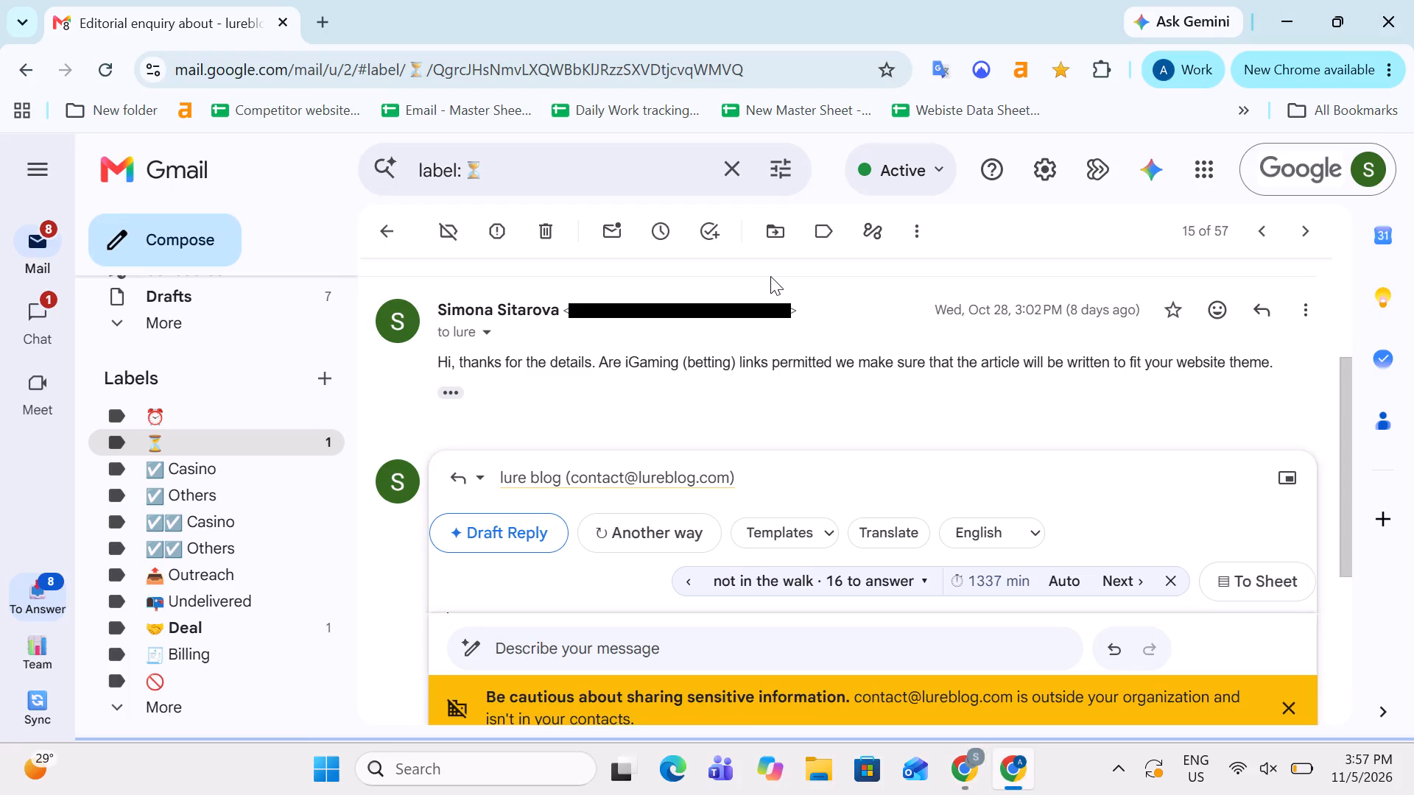
{"action": "scroll", "coordinate": [610, 570], "scroll_direction": "down", "scroll_amount": 1}
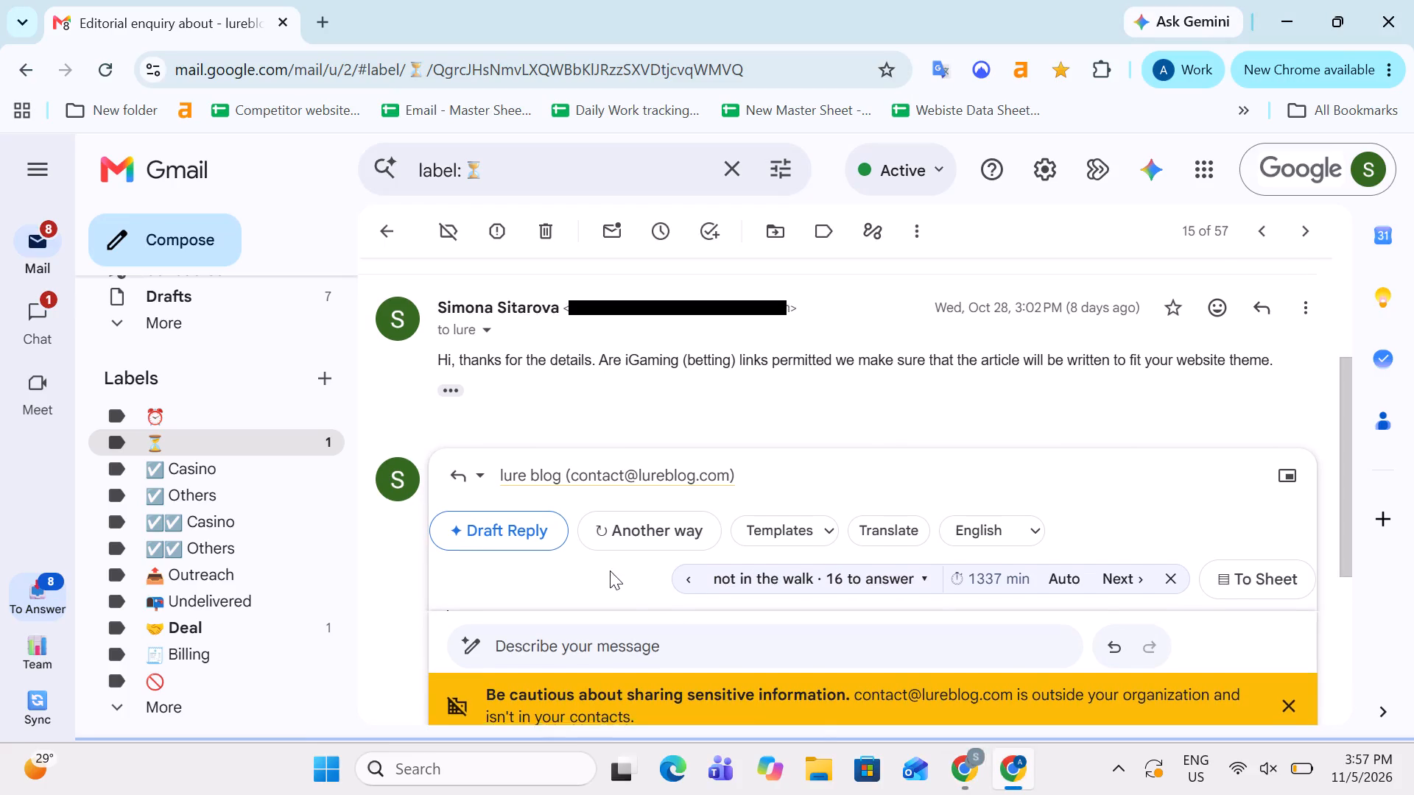
{"action": "key", "text": "ctrl+shift+v"}
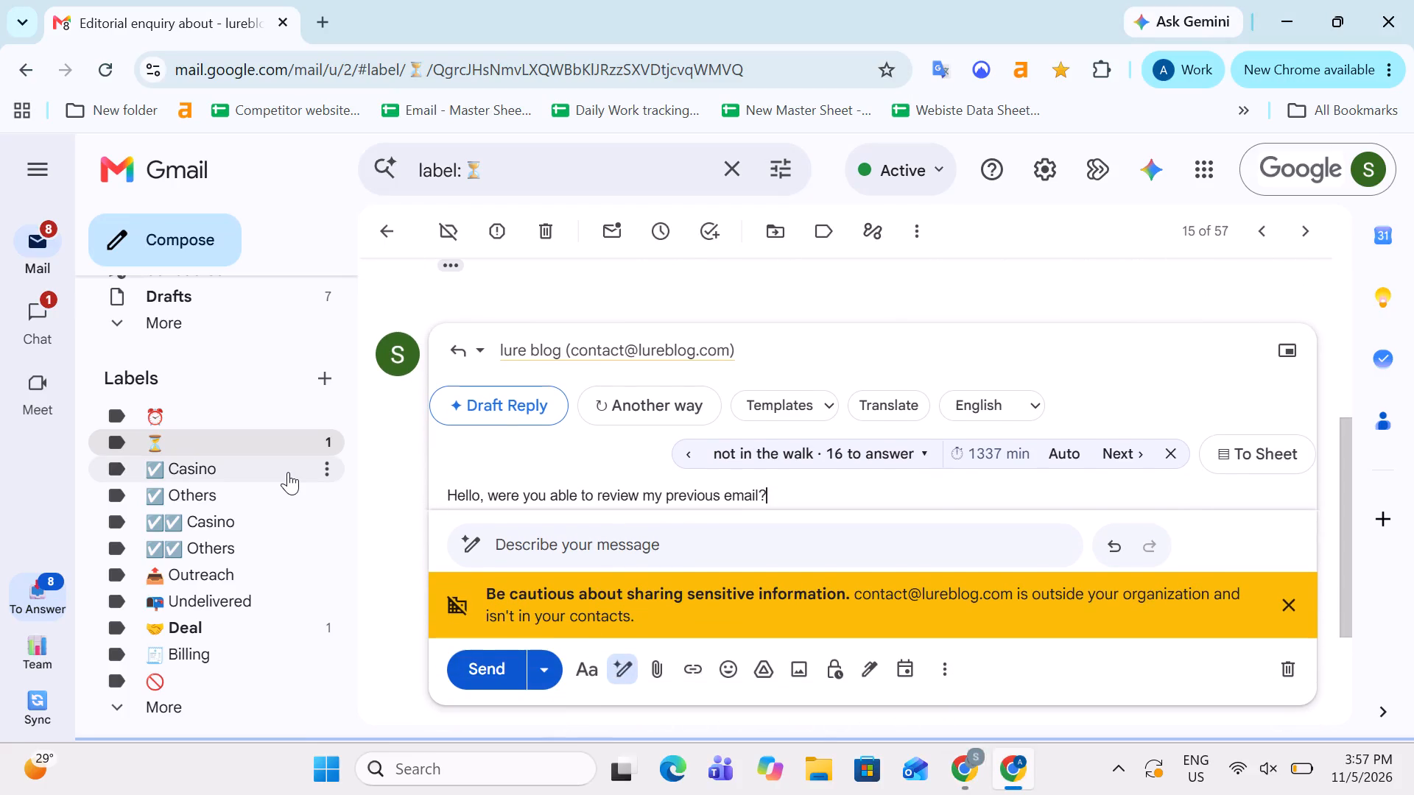
Read lure blog's earlier message with its guest post rates, and send the drafted follow-up reply.
{"action": "scroll", "coordinate": [295, 400], "scroll_direction": "up", "scroll_amount": 2}
{"action": "scroll", "coordinate": [673, 397], "scroll_direction": "up", "scroll_amount": 3}
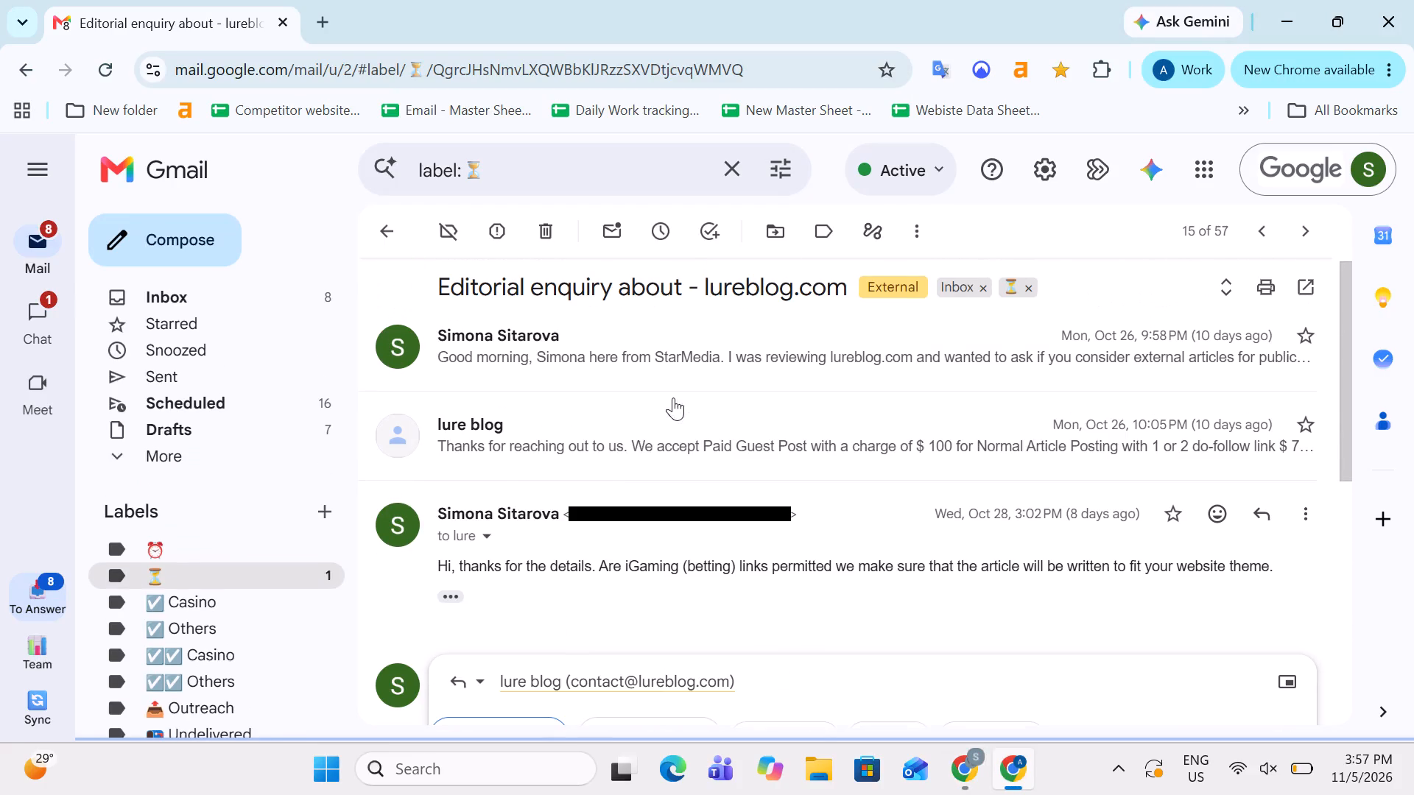
{"action": "left_click", "coordinate": [491, 451]}
{"action": "scroll", "coordinate": [587, 516], "scroll_direction": "down", "scroll_amount": 1}
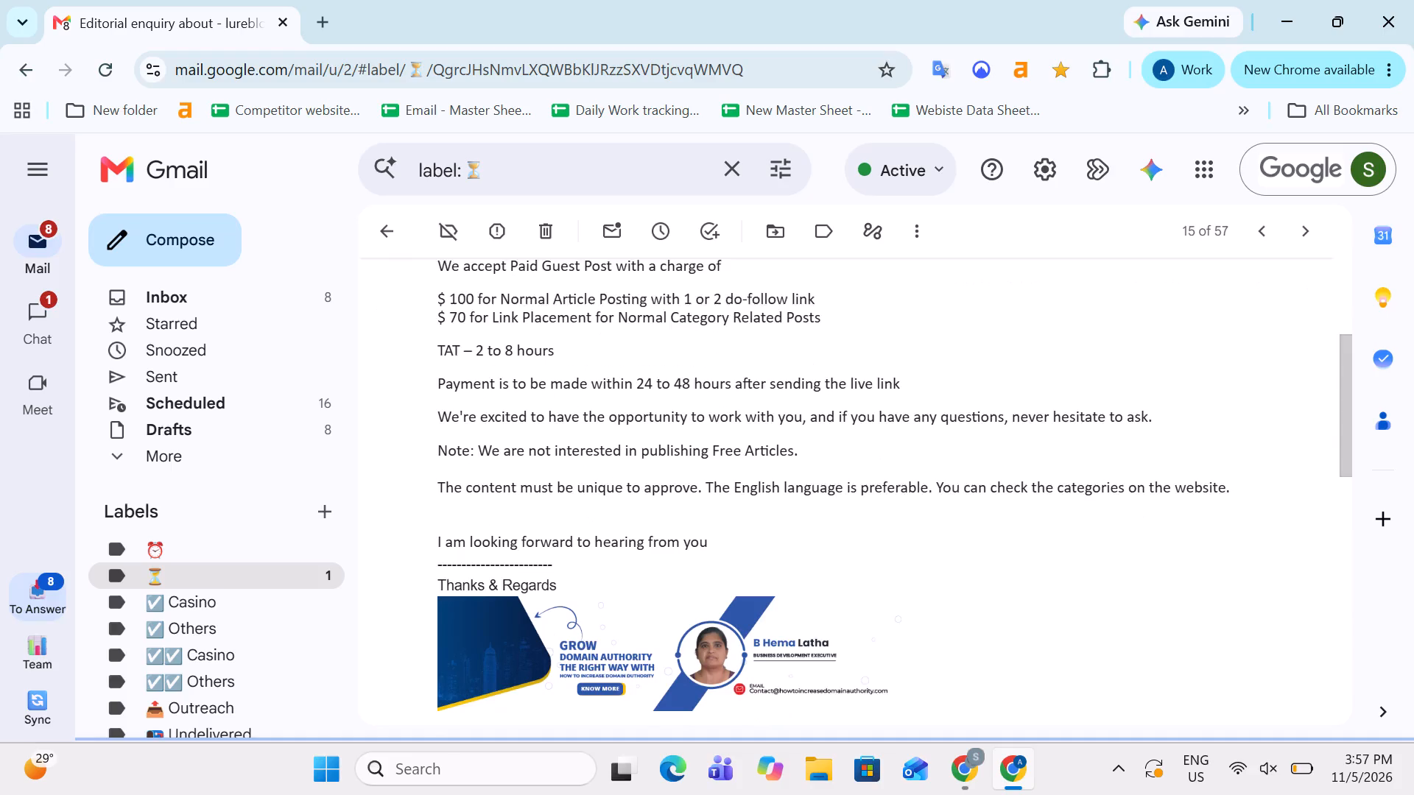
{"action": "scroll", "coordinate": [596, 538], "scroll_direction": "down", "scroll_amount": 1}
{"action": "scroll", "coordinate": [696, 588], "scroll_direction": "down", "scroll_amount": 4}
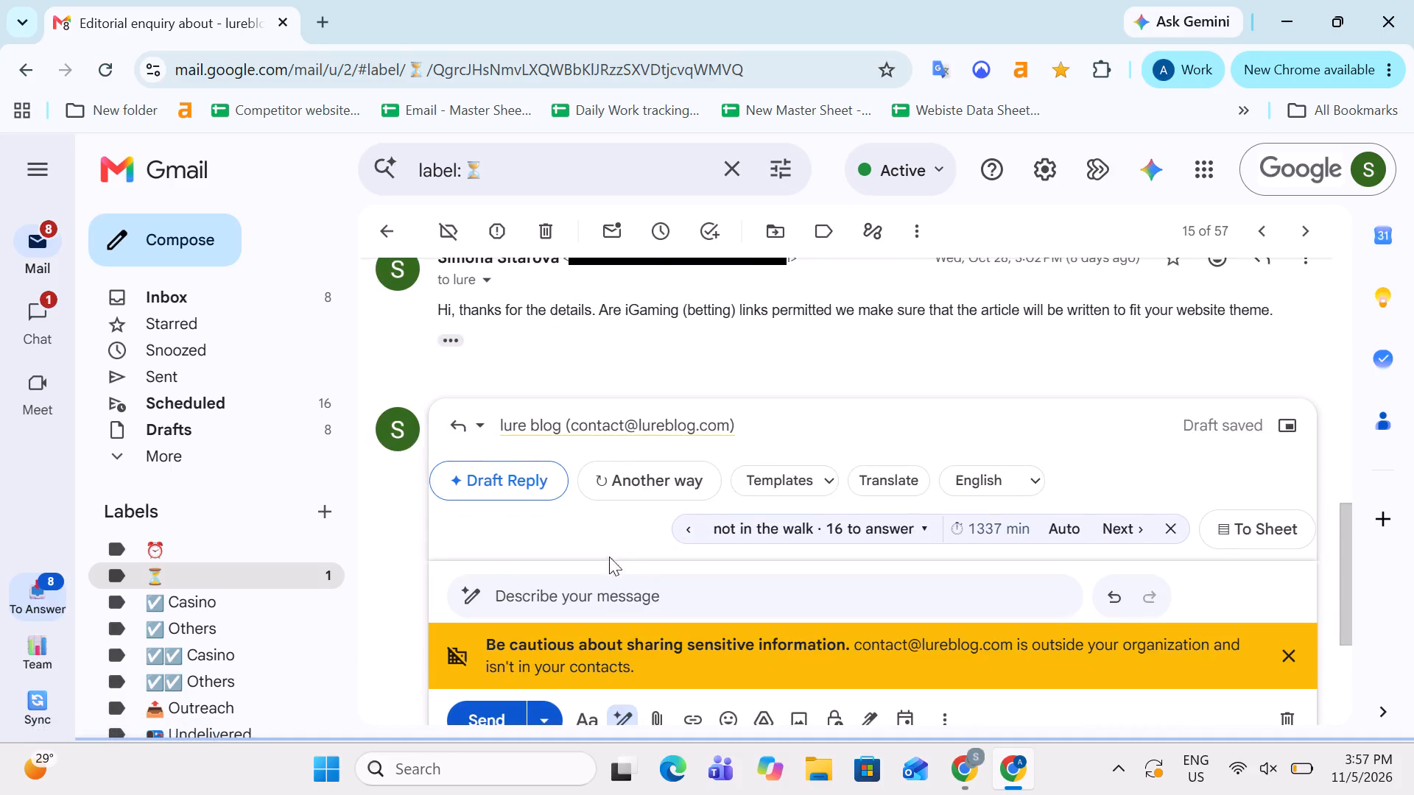
{"action": "scroll", "coordinate": [548, 537], "scroll_direction": "down", "scroll_amount": 2}
{"action": "left_click", "coordinate": [496, 623]}
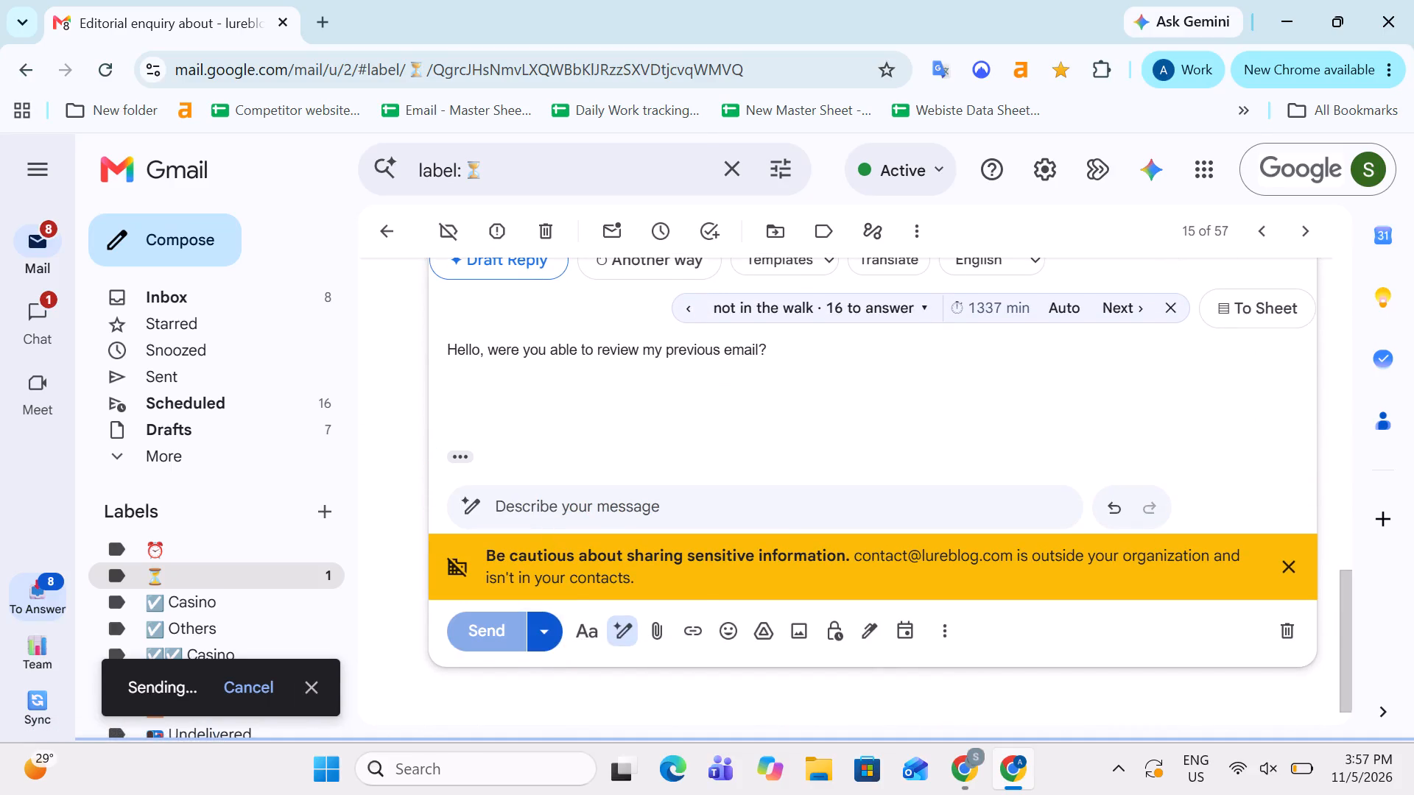
Move on to the information-britain.co.uk thread, read through its messages, and mark the conversation as unread.
{"action": "scroll", "coordinate": [1024, 385], "scroll_direction": "up", "scroll_amount": 12}
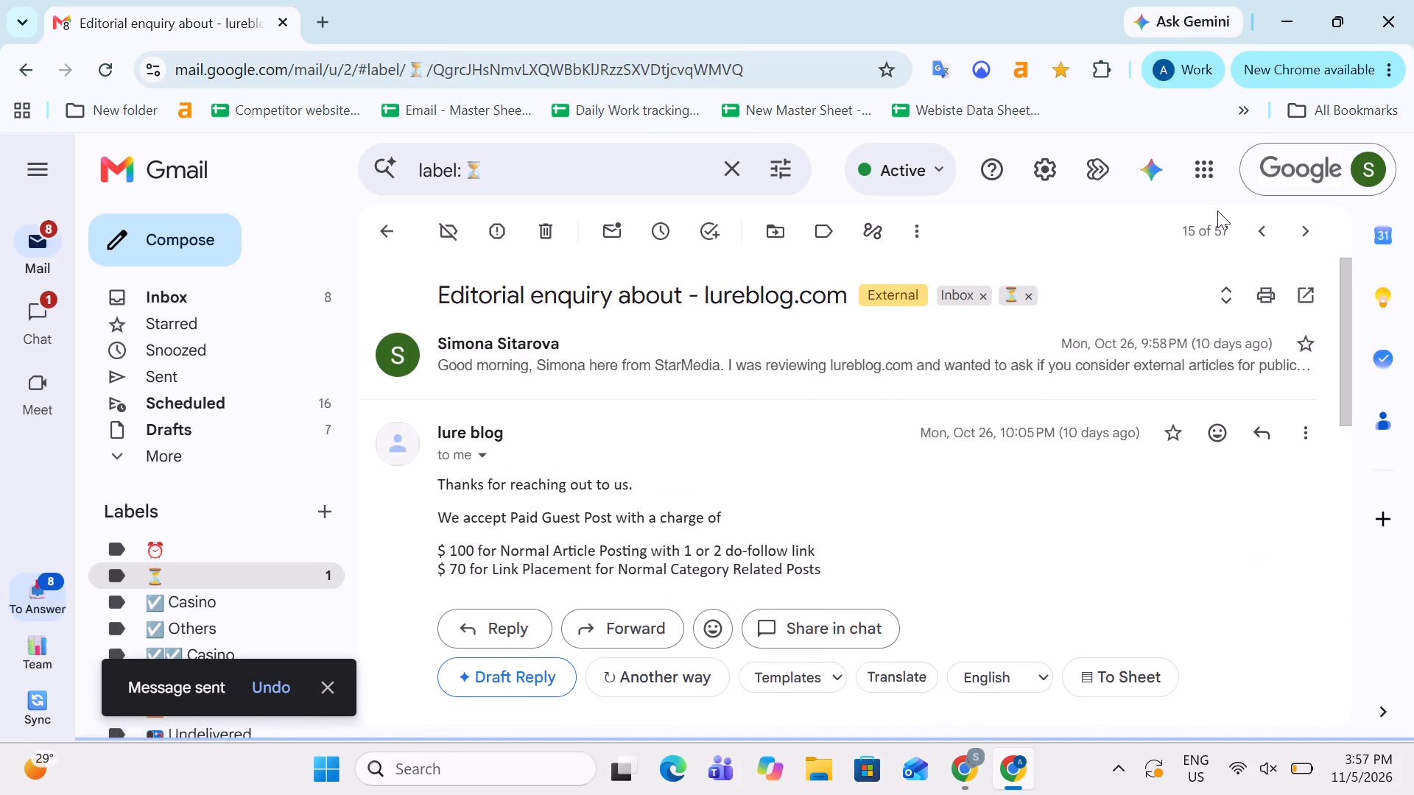
{"action": "left_click", "coordinate": [1300, 226]}
{"action": "scroll", "coordinate": [647, 490], "scroll_direction": "down", "scroll_amount": 4}
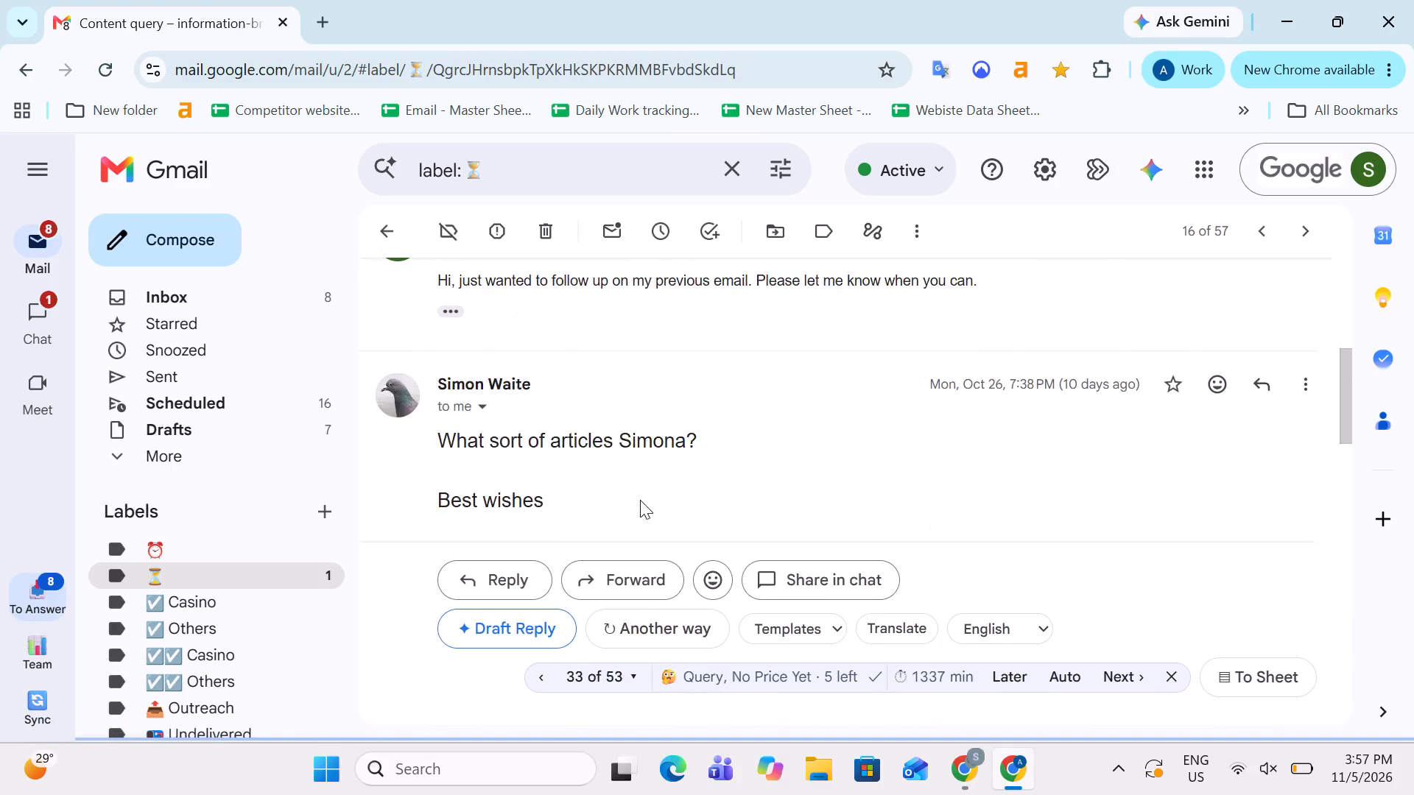
{"action": "scroll", "coordinate": [605, 453], "scroll_direction": "down", "scroll_amount": 12}
{"action": "scroll", "coordinate": [625, 372], "scroll_direction": "down", "scroll_amount": 3}
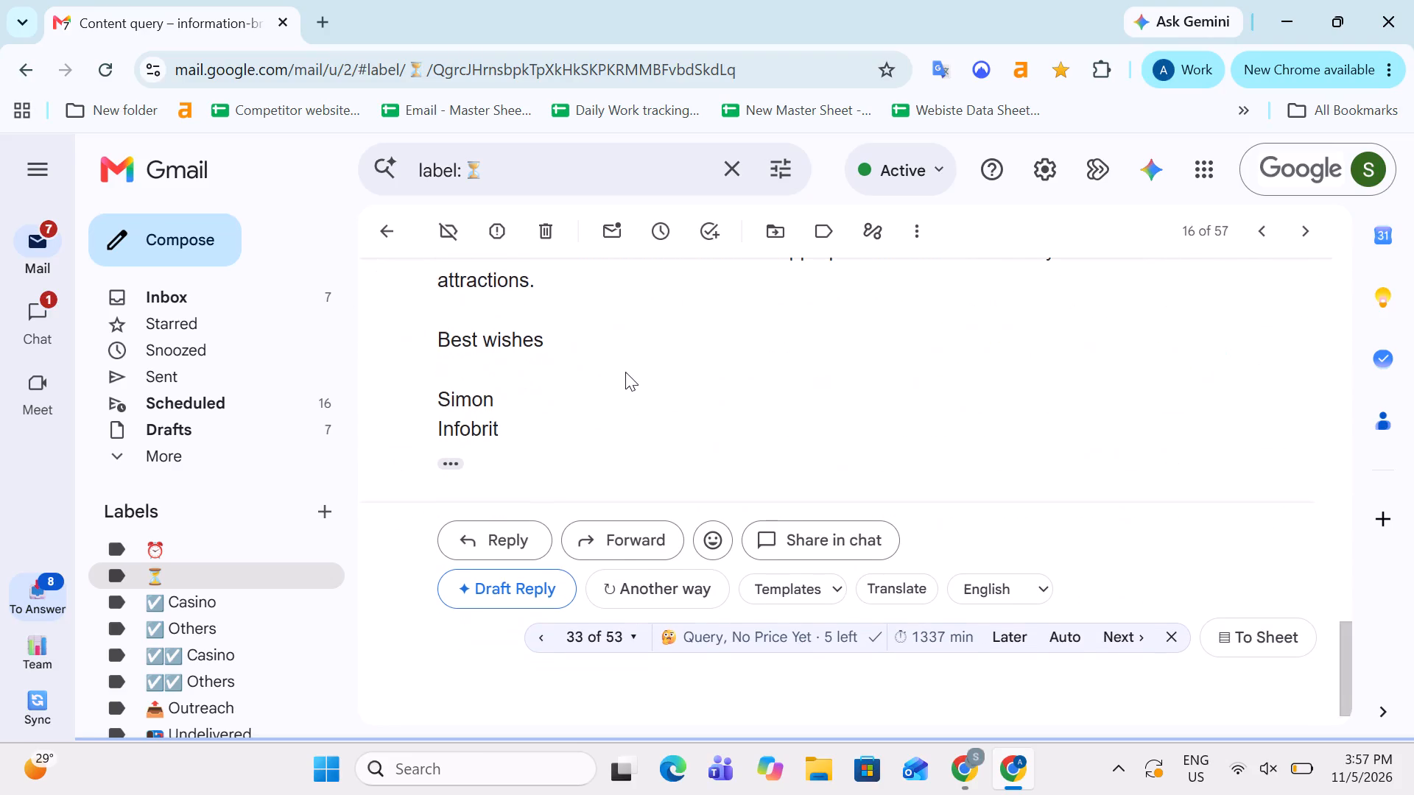
{"action": "left_click", "coordinate": [615, 216]}
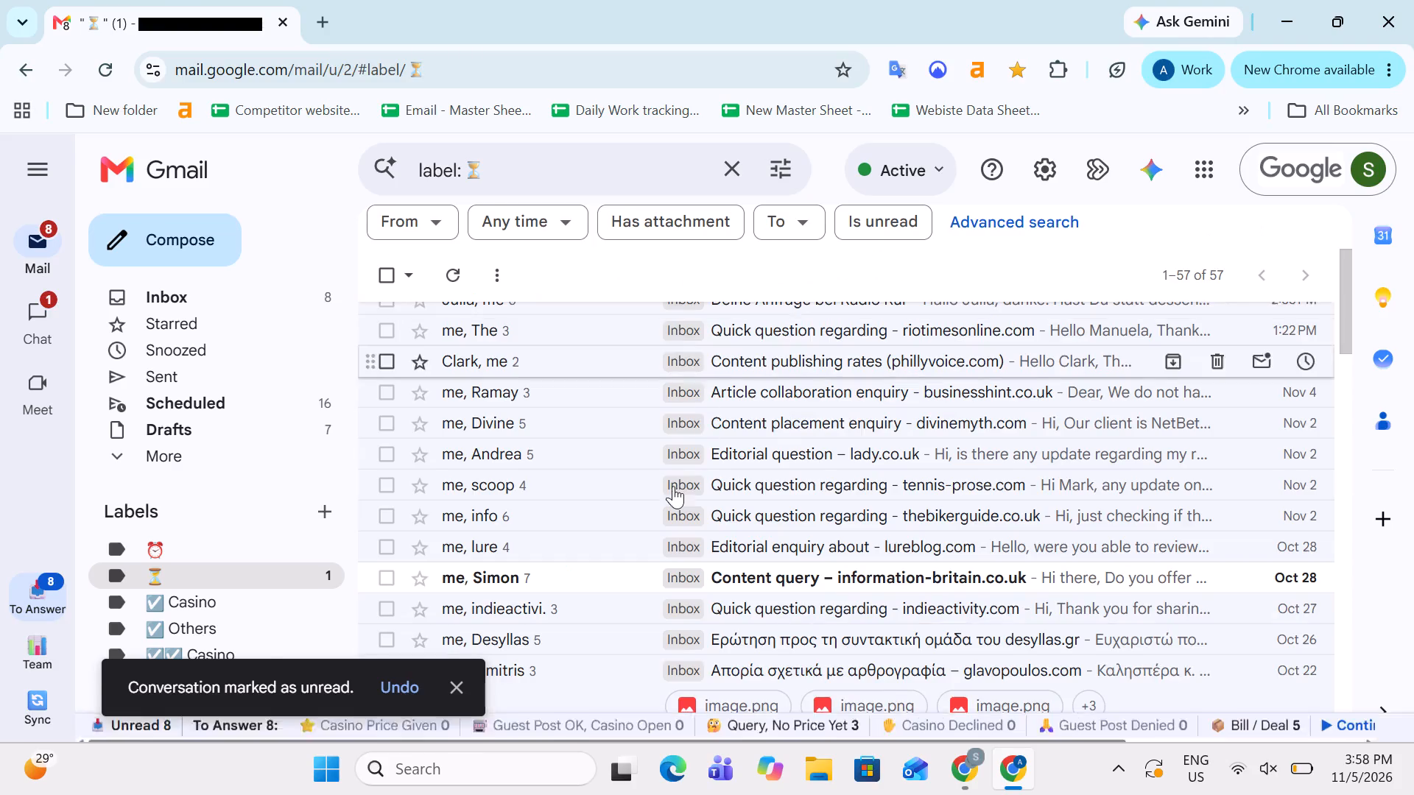
Reply in the indieactivity.com thread with the saved ChatGPT second follow-up text "Hi, any thoughts on my last message?" and send it.
{"action": "scroll", "coordinate": [528, 545], "scroll_direction": "down", "scroll_amount": 2}
{"action": "left_click", "coordinate": [530, 395]}
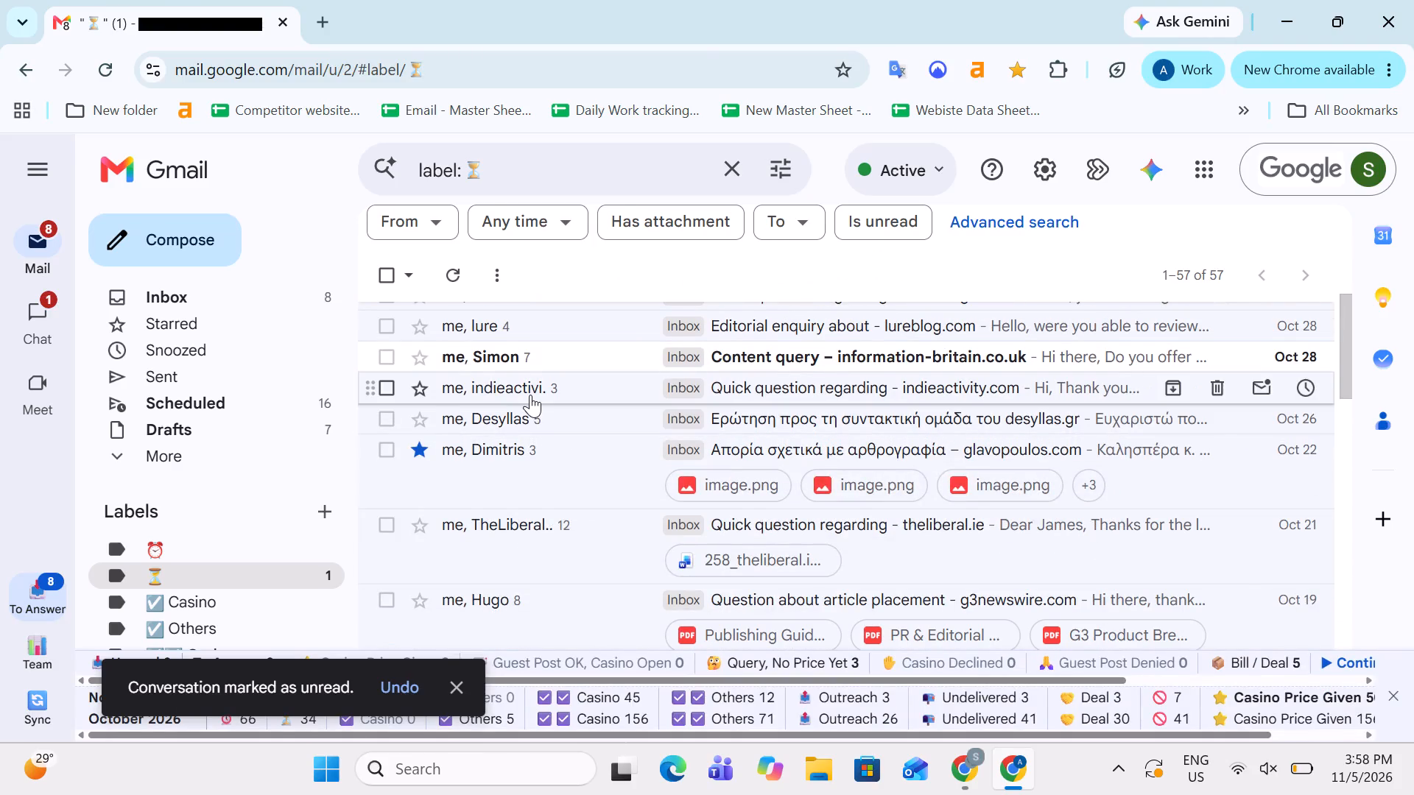
{"action": "scroll", "coordinate": [647, 427], "scroll_direction": "down", "scroll_amount": 3}
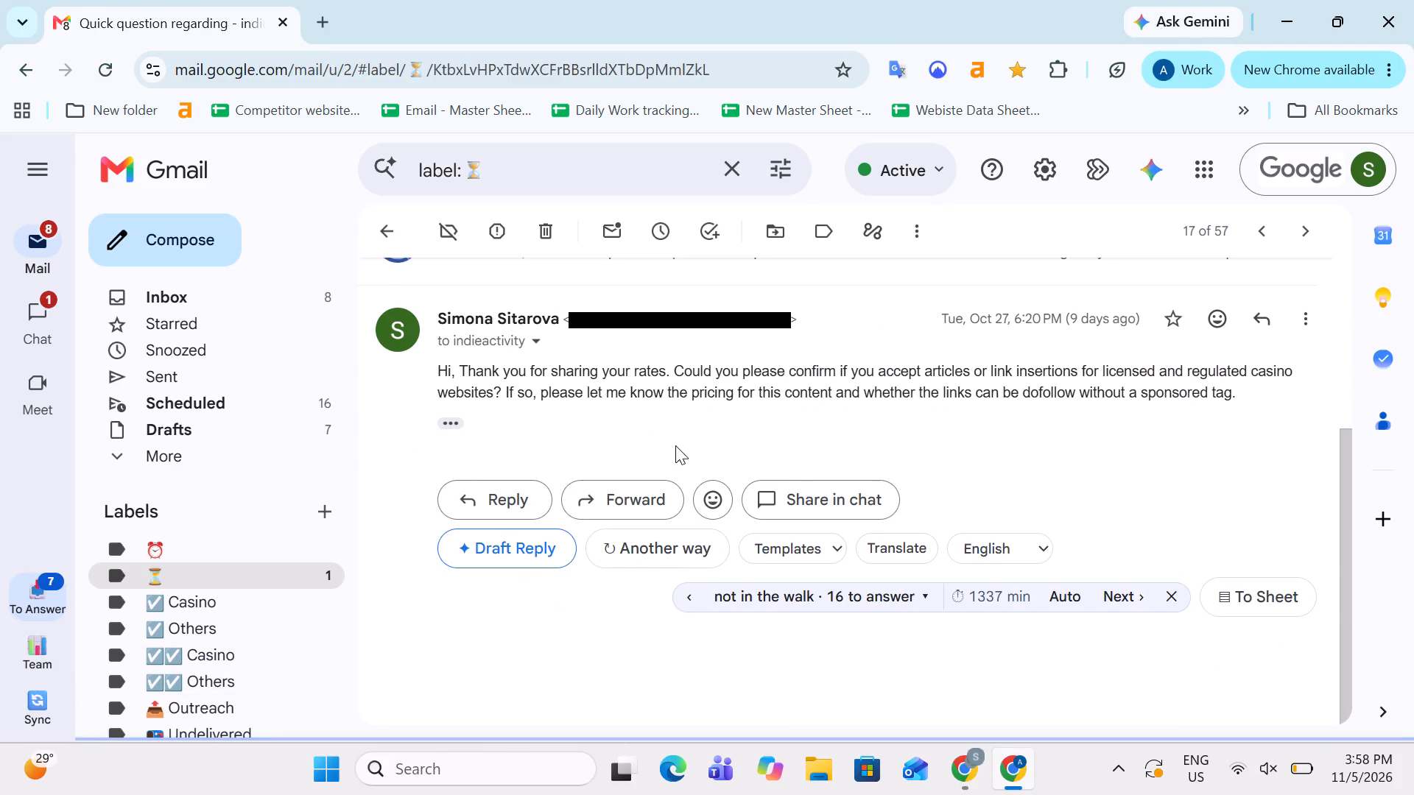
{"action": "left_click", "coordinate": [507, 493]}
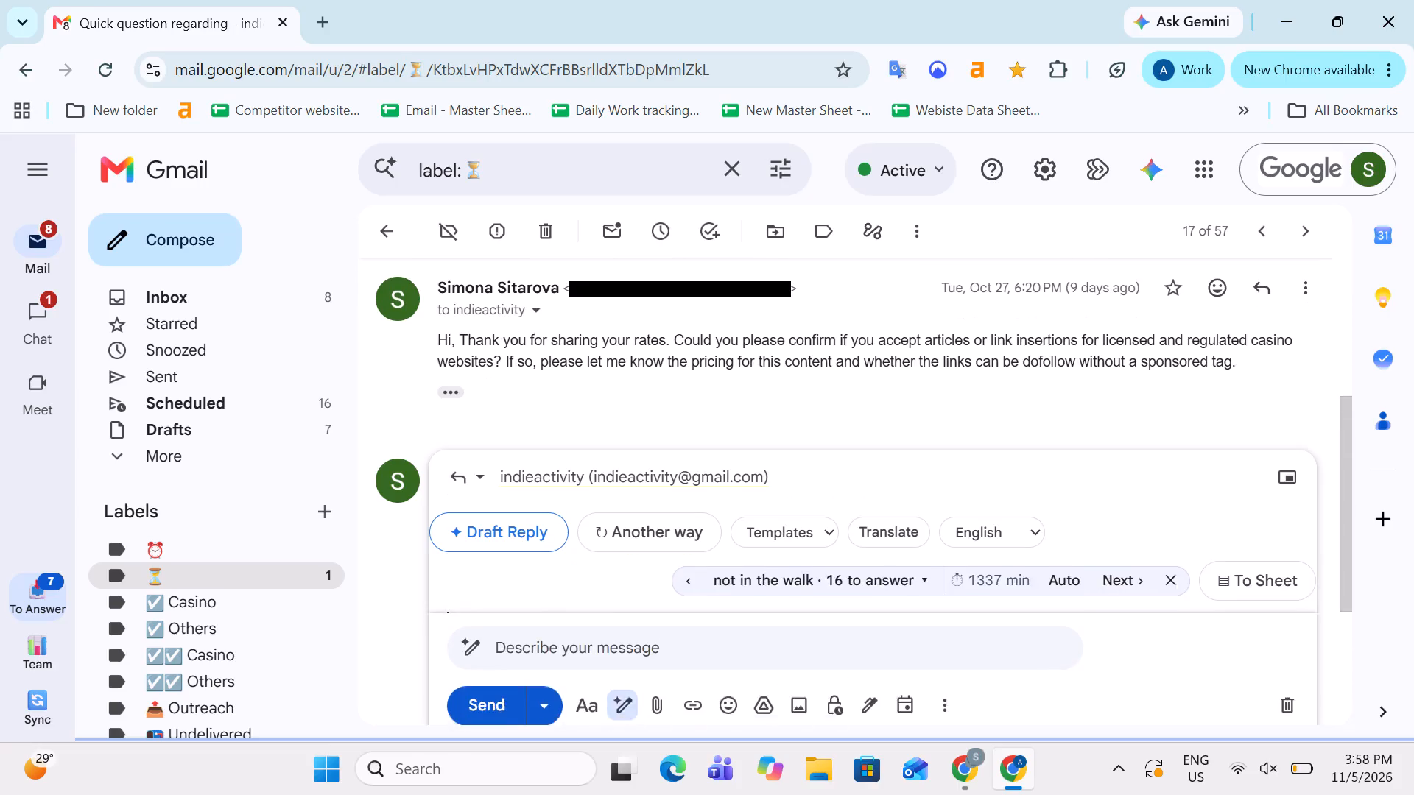
{"action": "key", "text": "alt+Tab"}
{"action": "triple_click", "coordinate": [775, 311]}
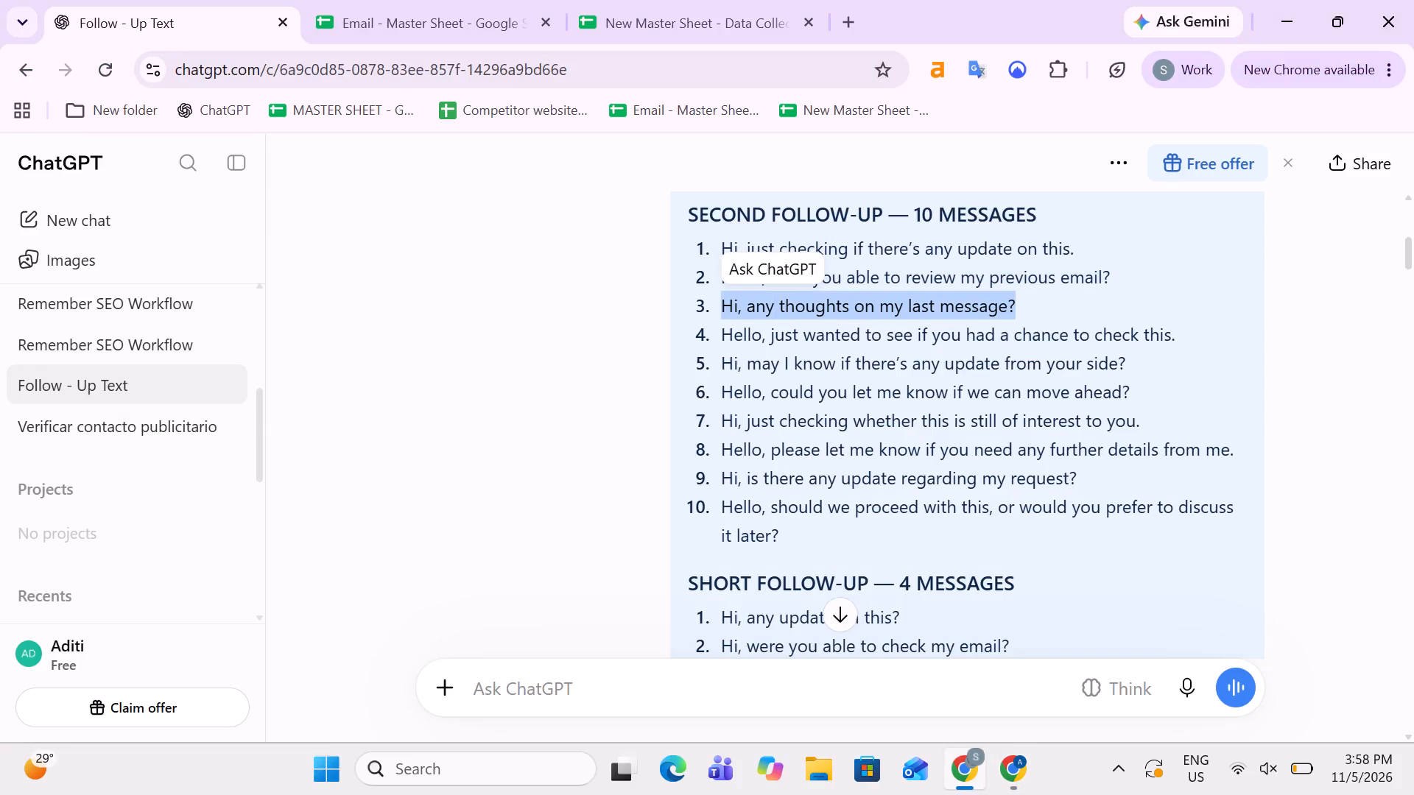
{"action": "key", "text": "ctrl+c"}
{"action": "key", "text": "ctrl+c"}
{"action": "key", "text": "alt+Tab"}
{"action": "key", "text": "ctrl+shift+v"}
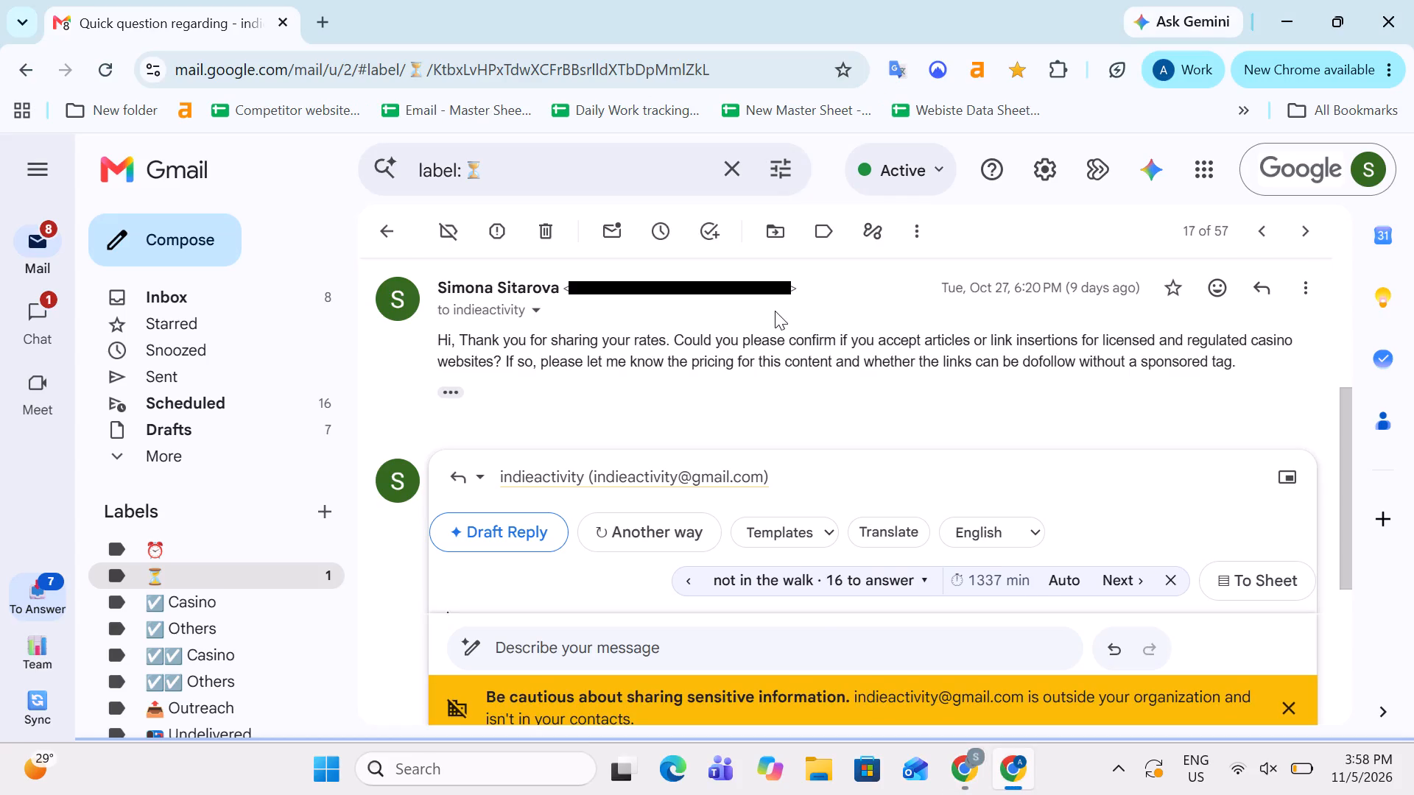
{"action": "scroll", "coordinate": [848, 518], "scroll_direction": "down", "scroll_amount": 2}
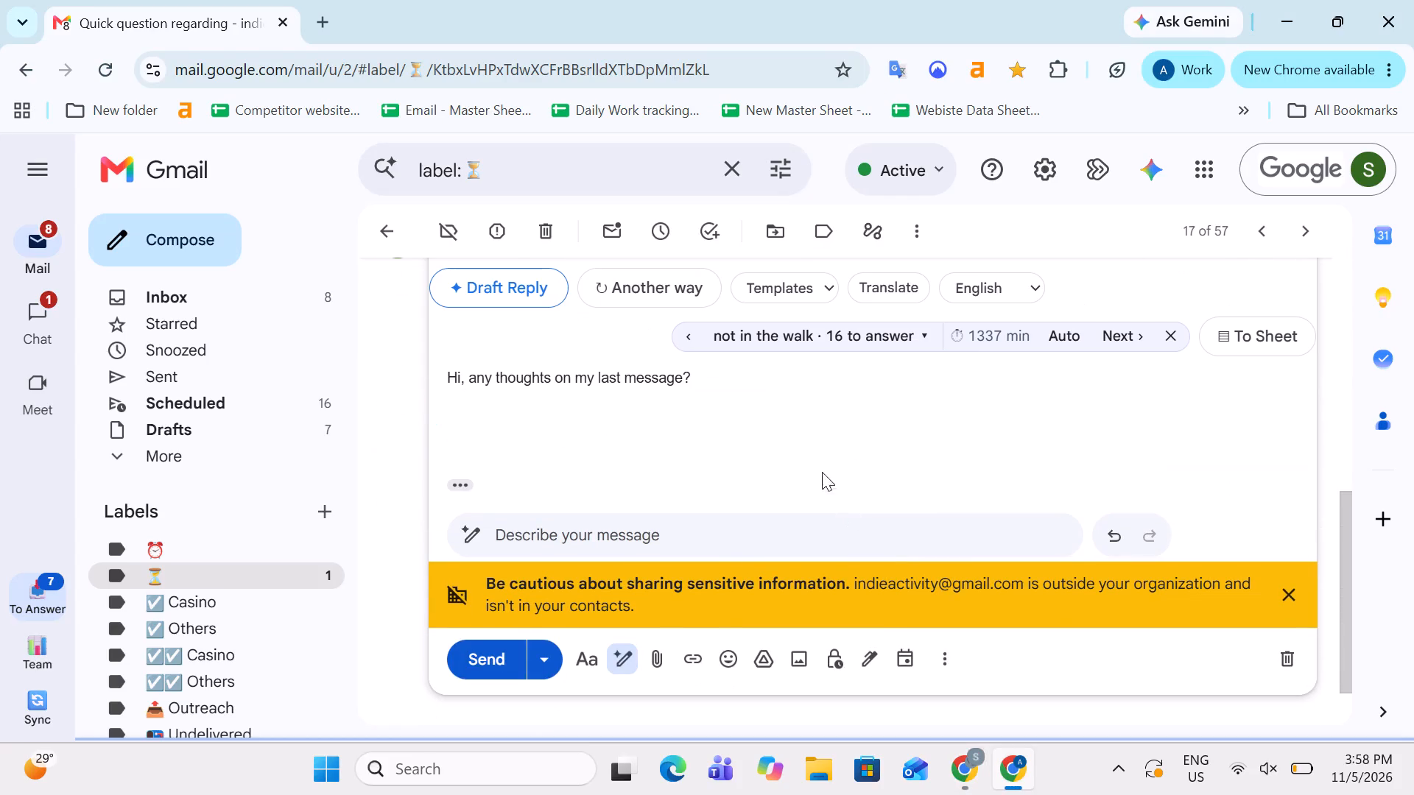
{"action": "key", "text": "ctrl+Return"}
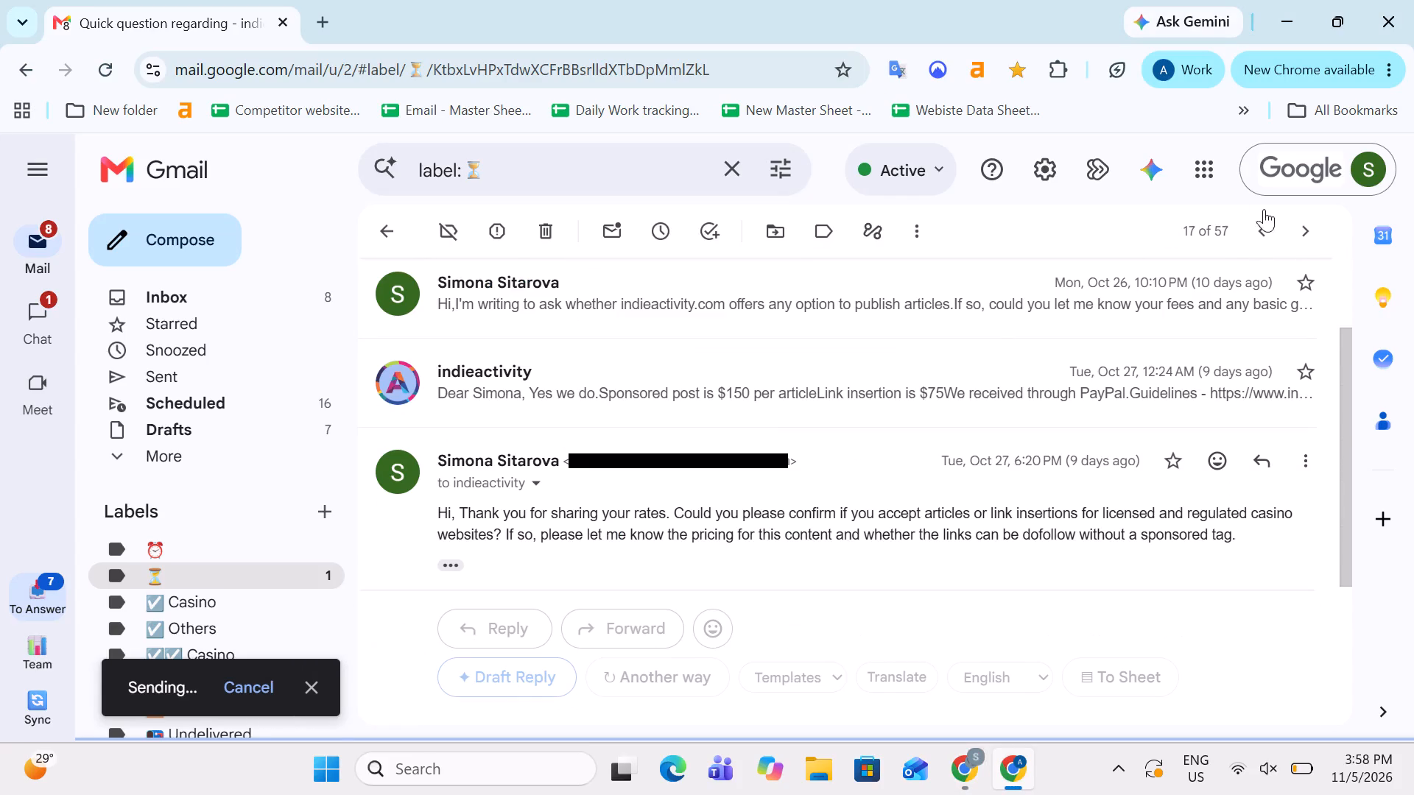
In the next waiting thread, desyllas.gr, translate the last sent Greek message into English to check it, and start a reply.
{"action": "left_click", "coordinate": [1290, 227]}
{"action": "scroll", "coordinate": [723, 439], "scroll_direction": "down", "scroll_amount": 1}
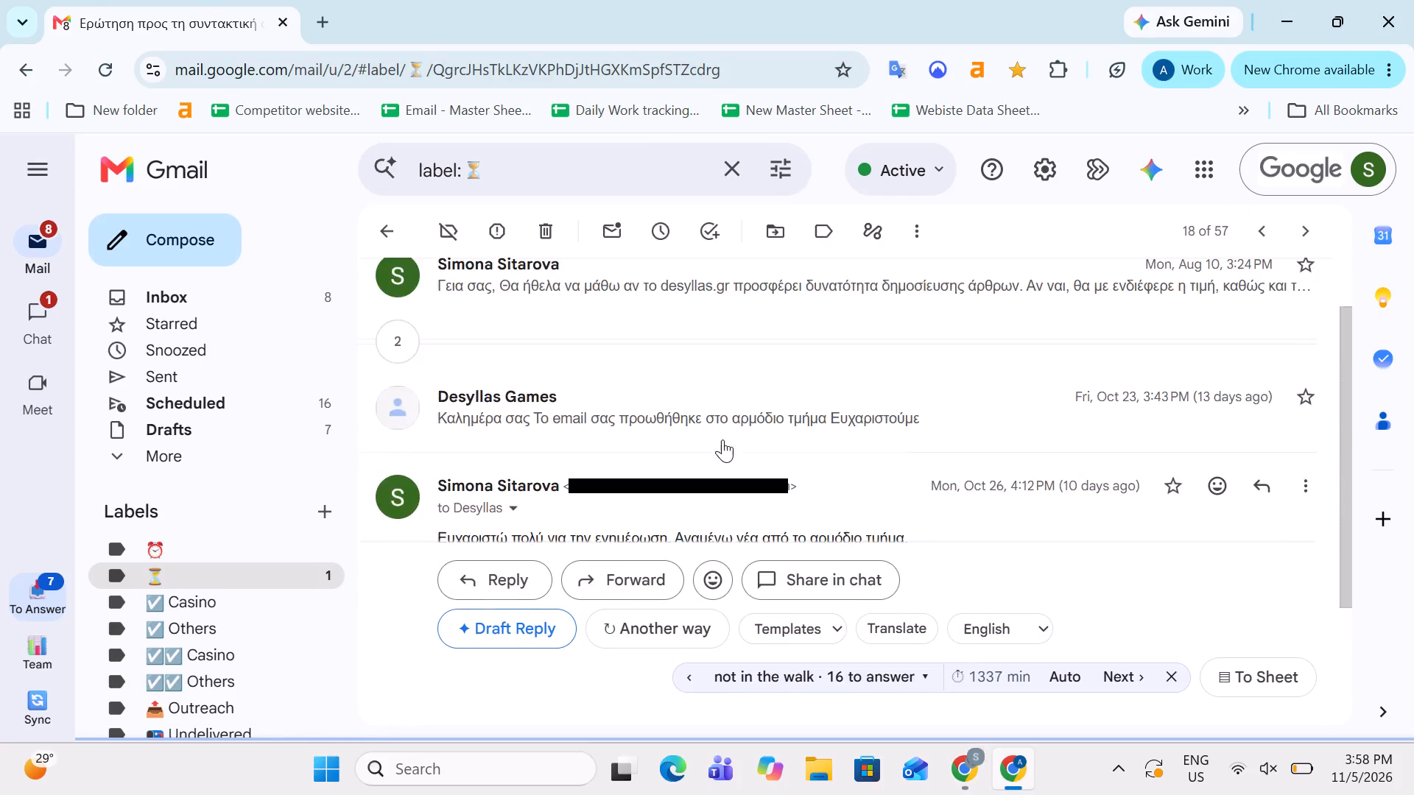
{"action": "scroll", "coordinate": [722, 439], "scroll_direction": "down", "scroll_amount": 1}
{"action": "triple_click", "coordinate": [706, 437]}
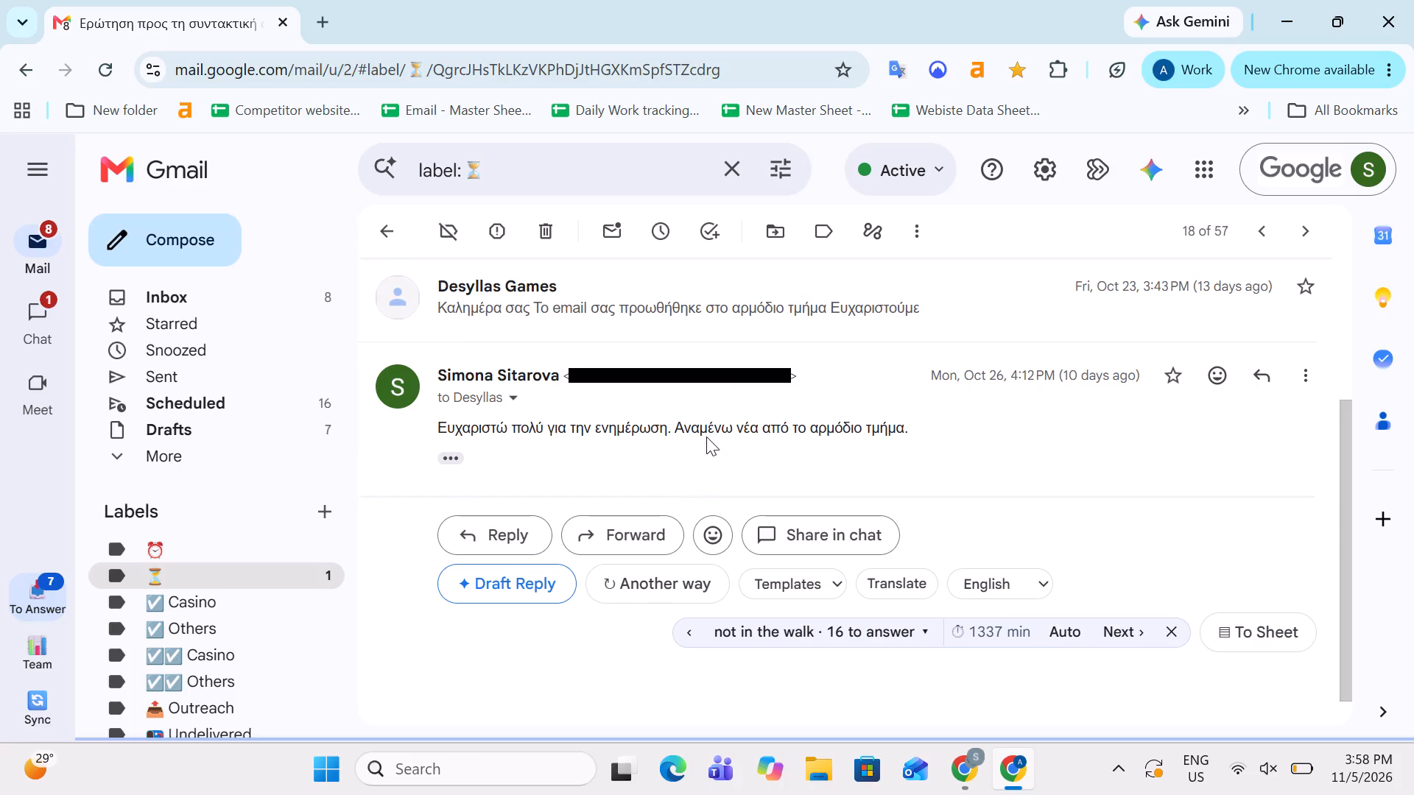
{"action": "triple_click", "coordinate": [711, 421]}
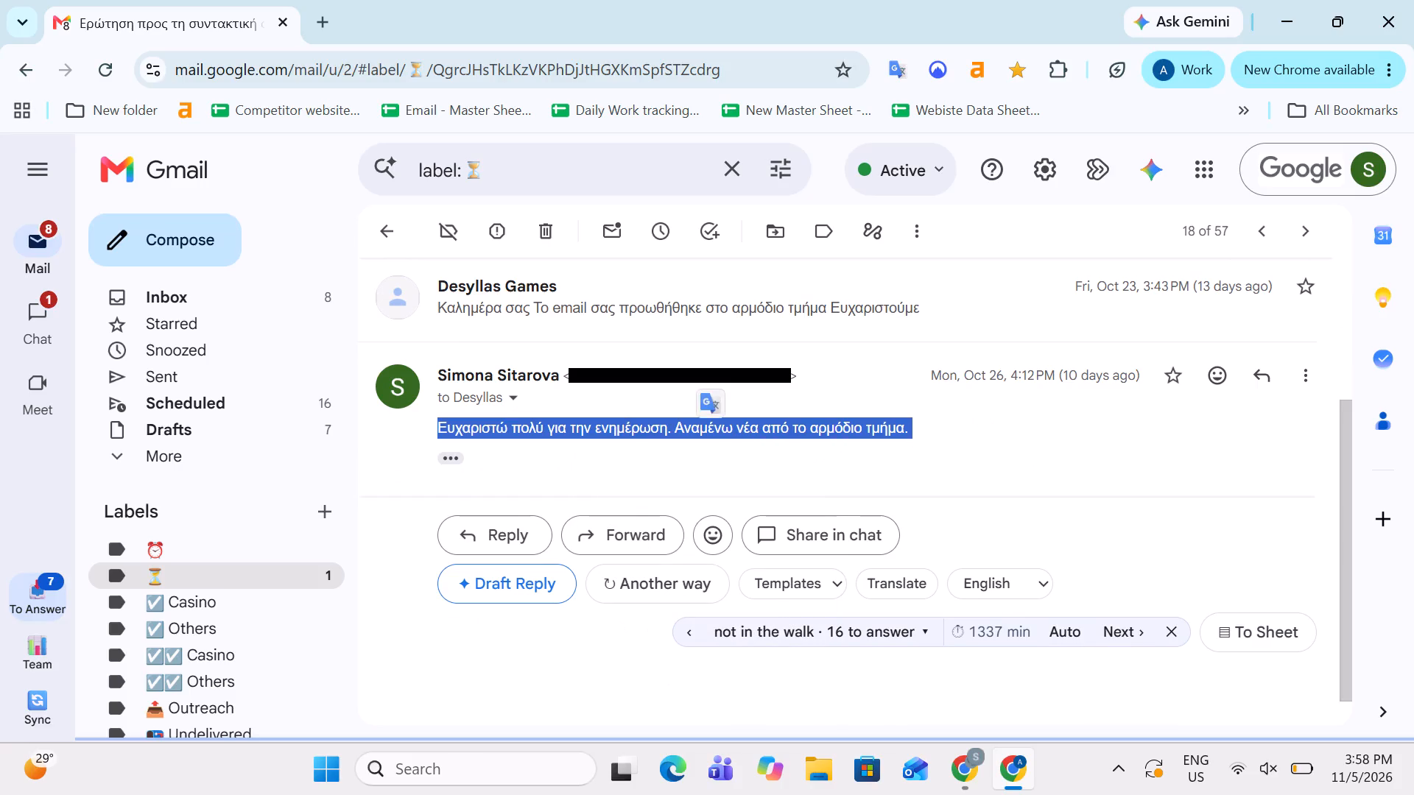
{"action": "left_click", "coordinate": [713, 399]}
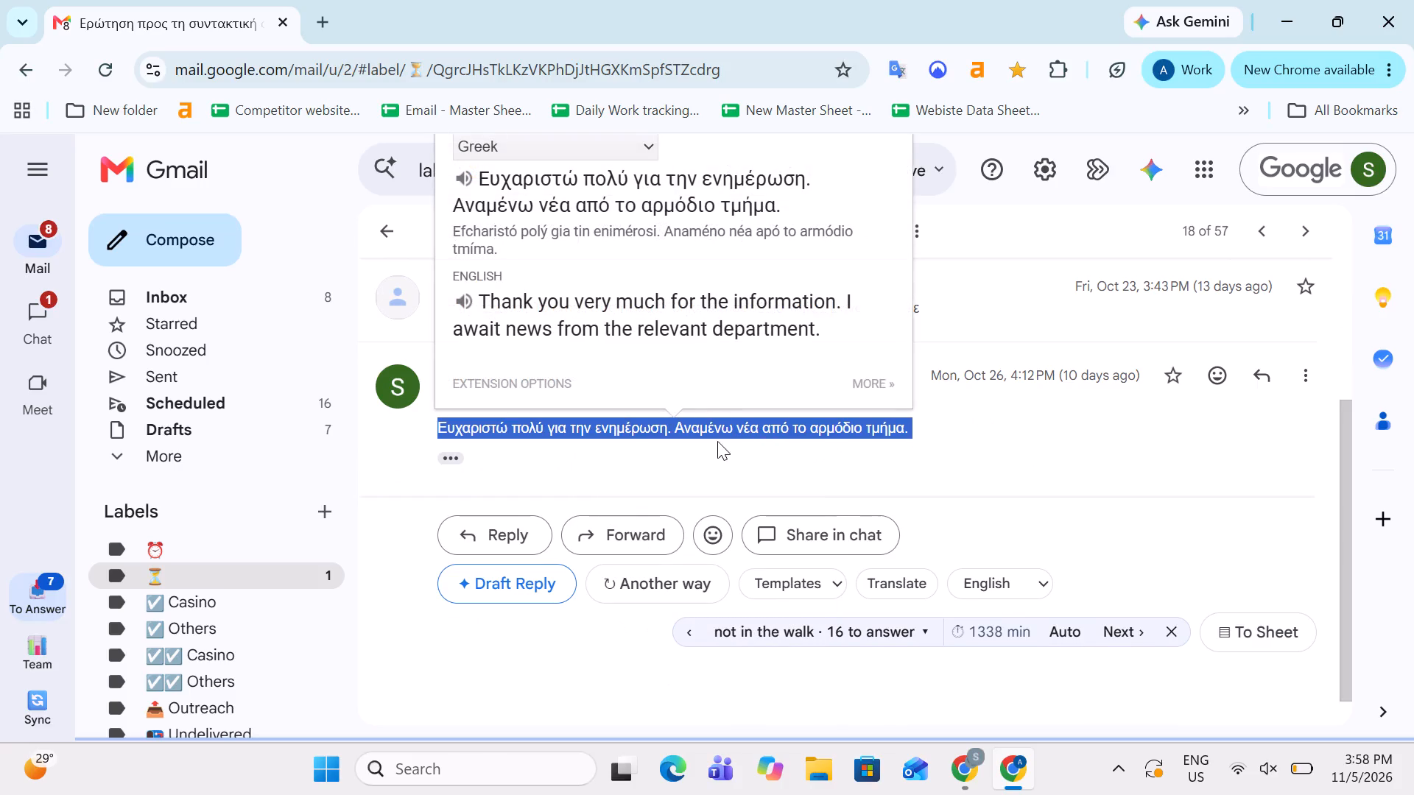
{"action": "left_click", "coordinate": [678, 469]}
{"action": "scroll", "coordinate": [664, 469], "scroll_direction": "up", "scroll_amount": 3}
{"action": "scroll", "coordinate": [664, 469], "scroll_direction": "down", "scroll_amount": 4}
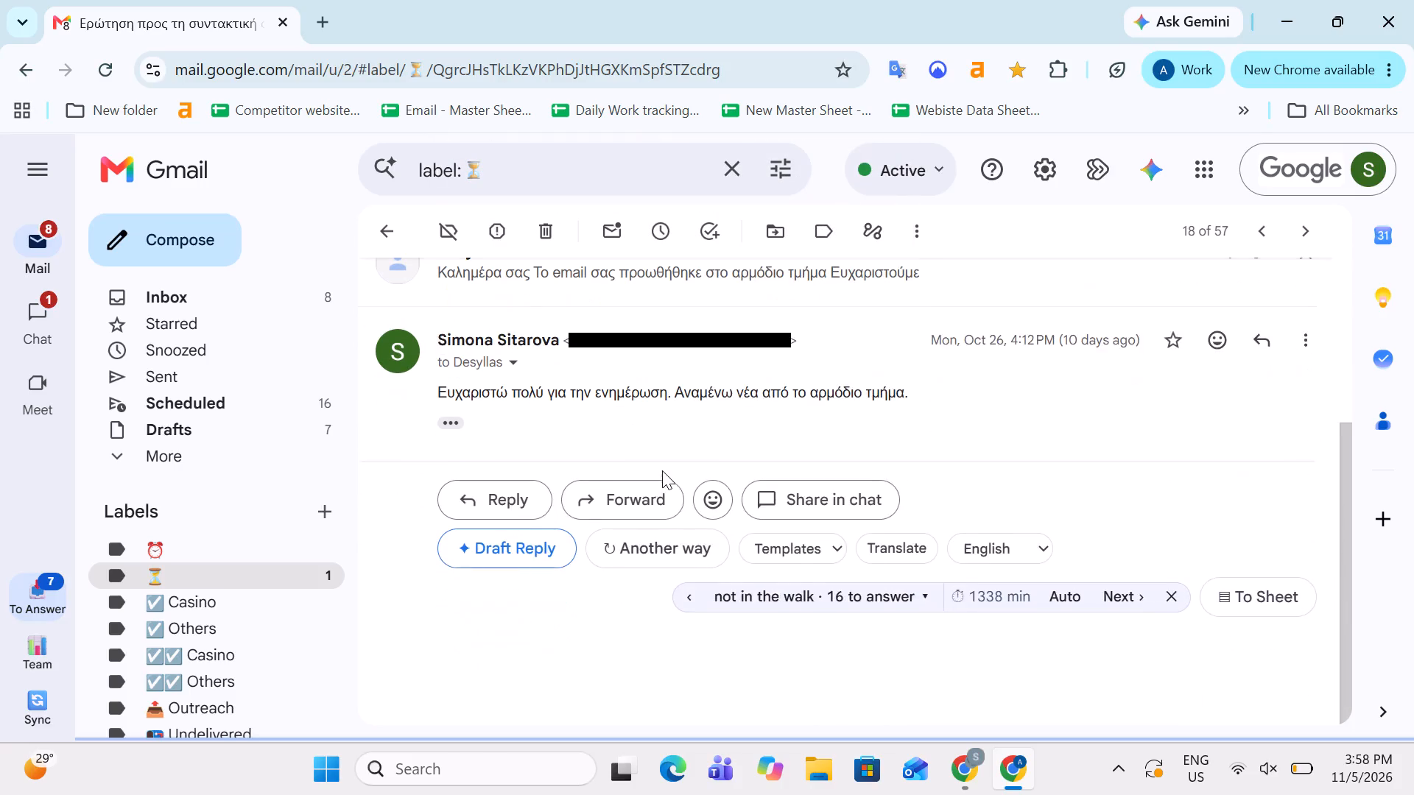
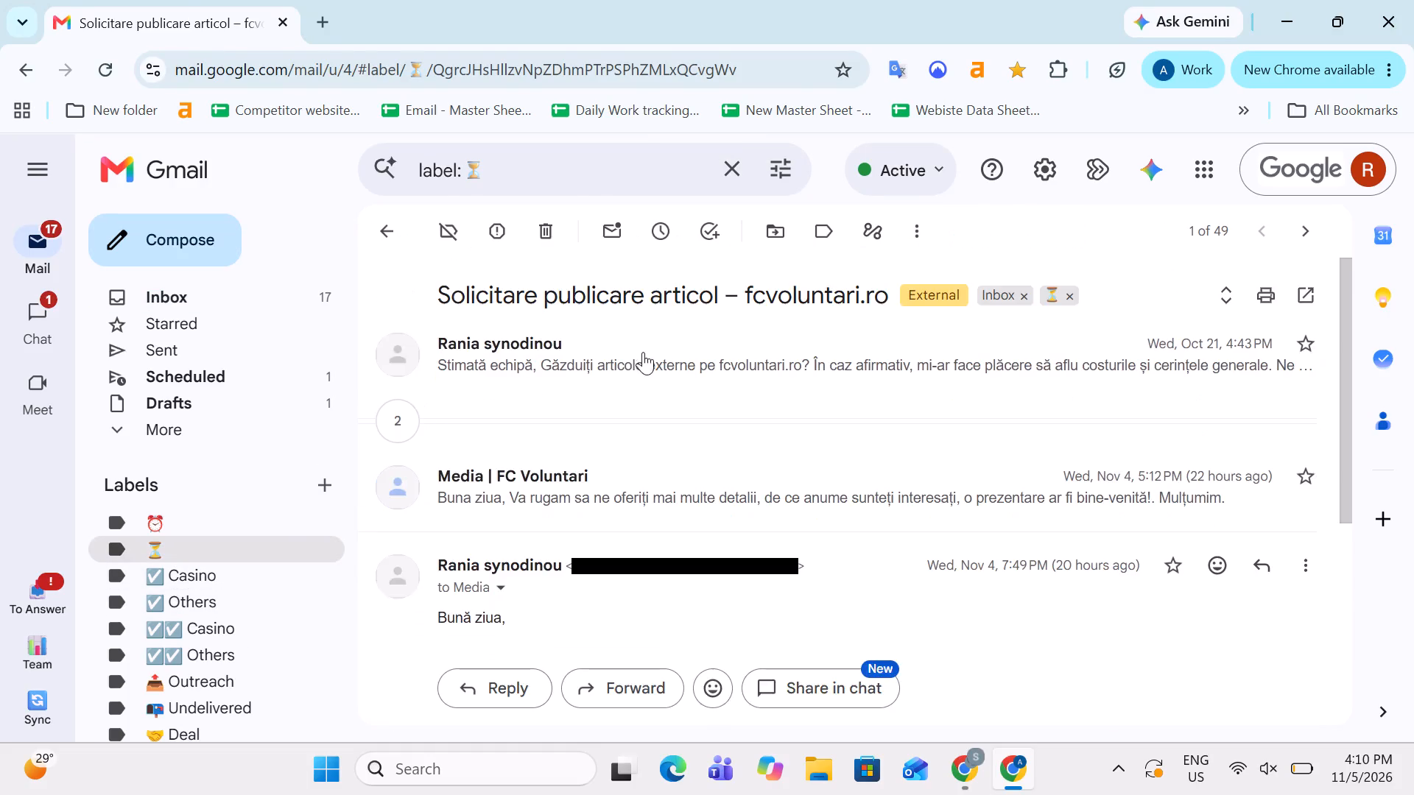
Read the latest sent message in the fcvoluntari.ro article publication thread through to its end.
{"action": "scroll", "coordinate": [689, 371], "scroll_direction": "down", "scroll_amount": 2}
{"action": "scroll", "coordinate": [739, 488], "scroll_direction": "down", "scroll_amount": 2}
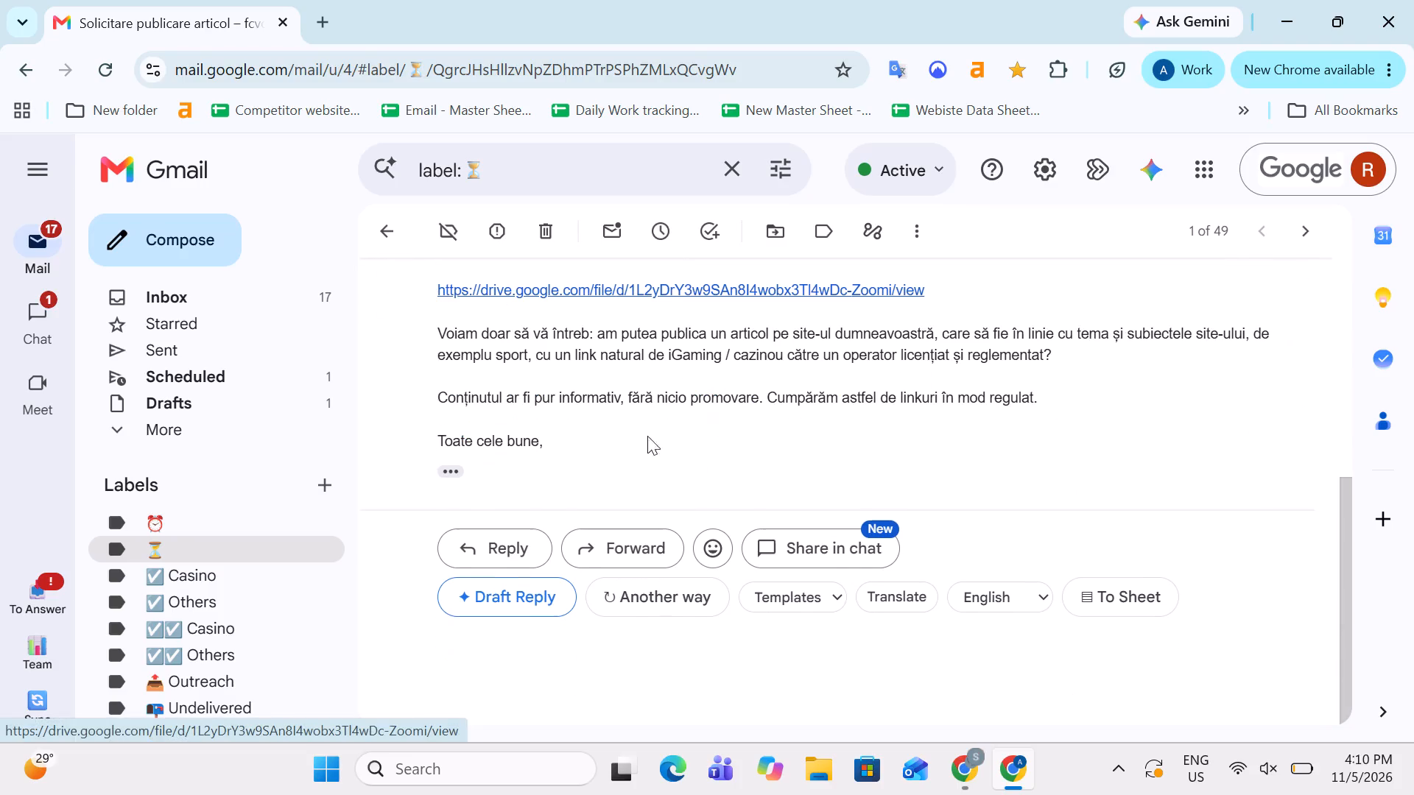
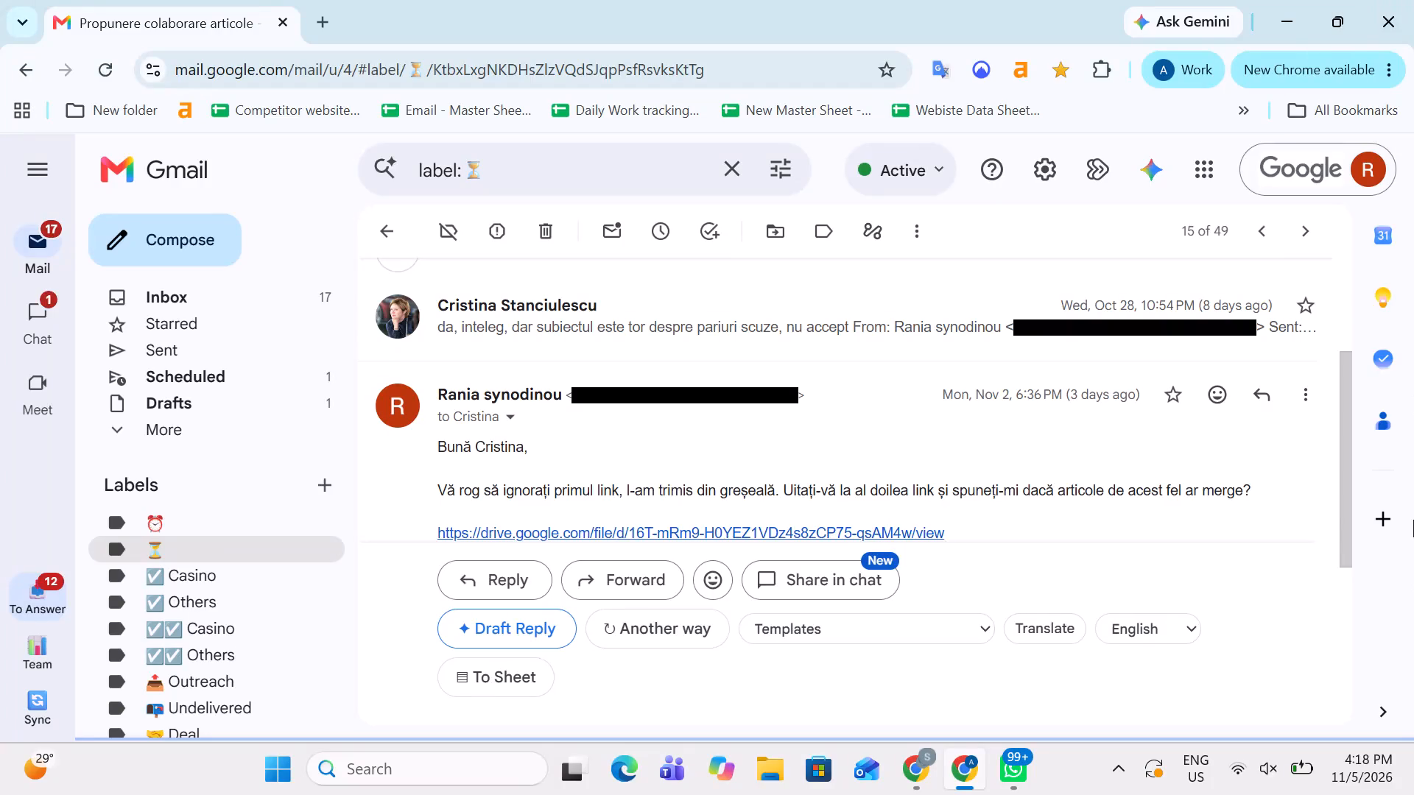
Check the end of the Romanian article collaboration thread for the latest follow-up message.
{"action": "scroll", "coordinate": [844, 402], "scroll_direction": "down", "scroll_amount": 3}
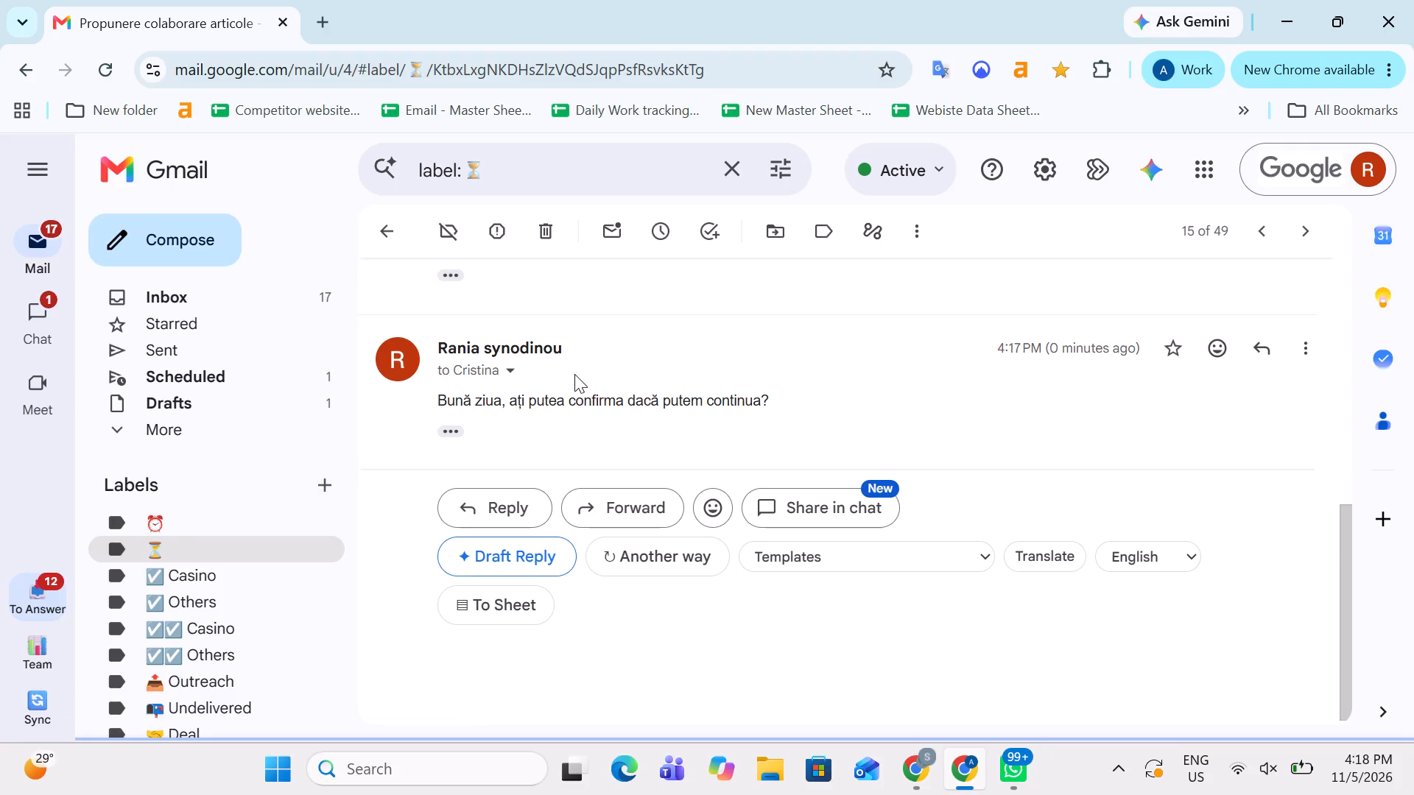
{"action": "scroll", "coordinate": [865, 287], "scroll_direction": "down", "scroll_amount": 5}
{"action": "scroll", "coordinate": [1018, 424], "scroll_direction": "up", "scroll_amount": 3}
Move on to the next waiting thread, about fcpetrolul.ro, and read the publisher's last message and the latest reply to it.
{"action": "left_click", "coordinate": [1303, 216]}
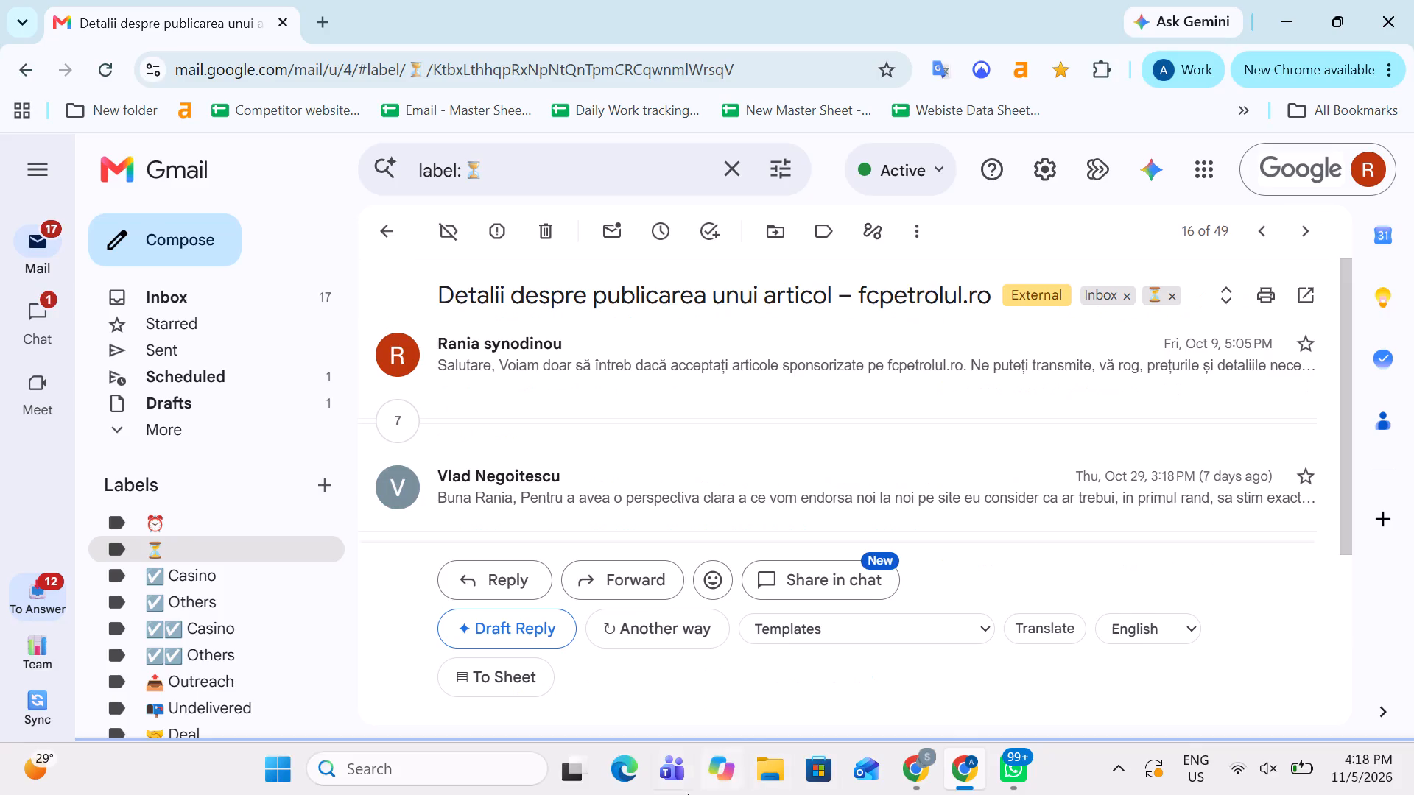
{"action": "scroll", "coordinate": [845, 339], "scroll_direction": "down", "scroll_amount": 4}
{"action": "scroll", "coordinate": [616, 400], "scroll_direction": "up", "scroll_amount": 2}
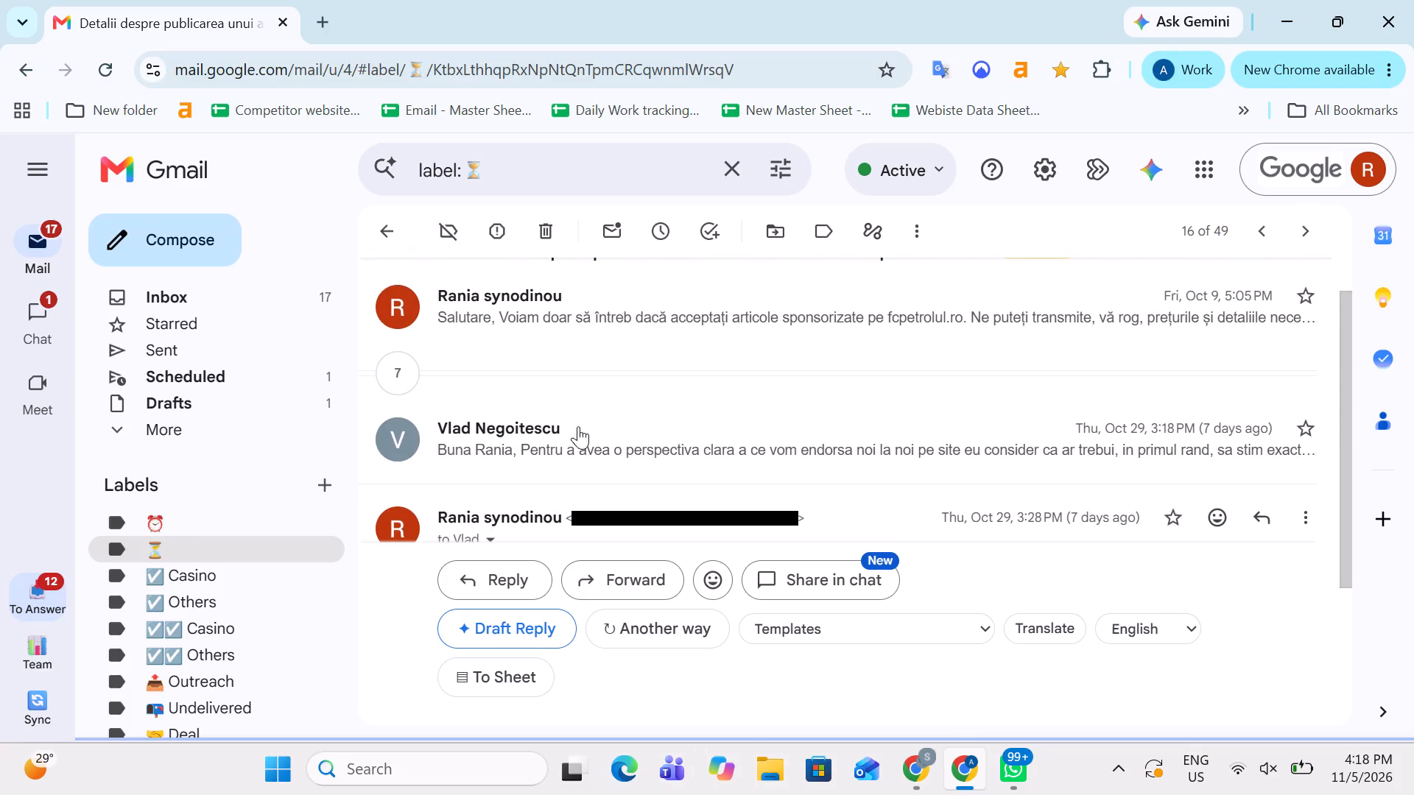
{"action": "left_click", "coordinate": [566, 468]}
{"action": "scroll", "coordinate": [594, 447], "scroll_direction": "down", "scroll_amount": 4}
{"action": "scroll", "coordinate": [655, 439], "scroll_direction": "down", "scroll_amount": 2}
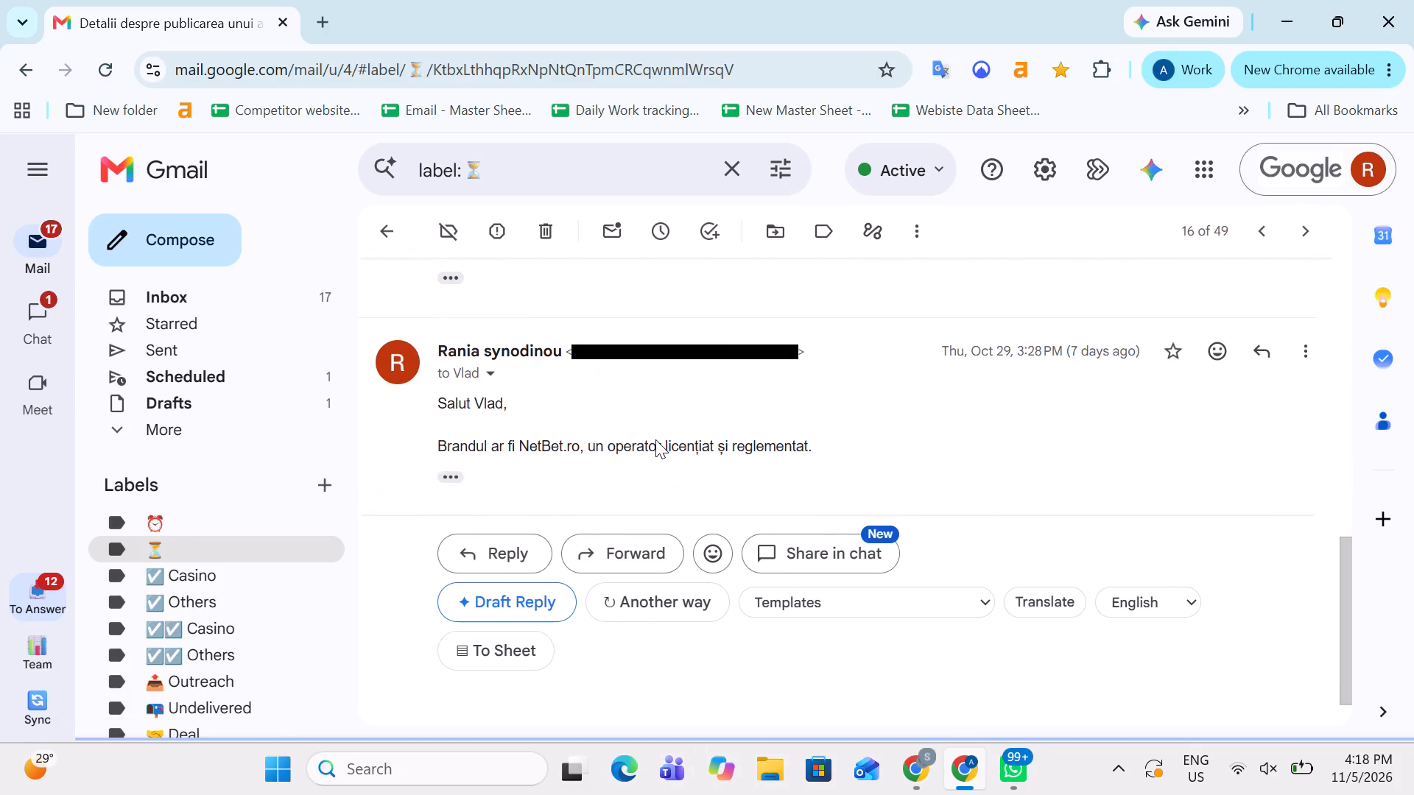
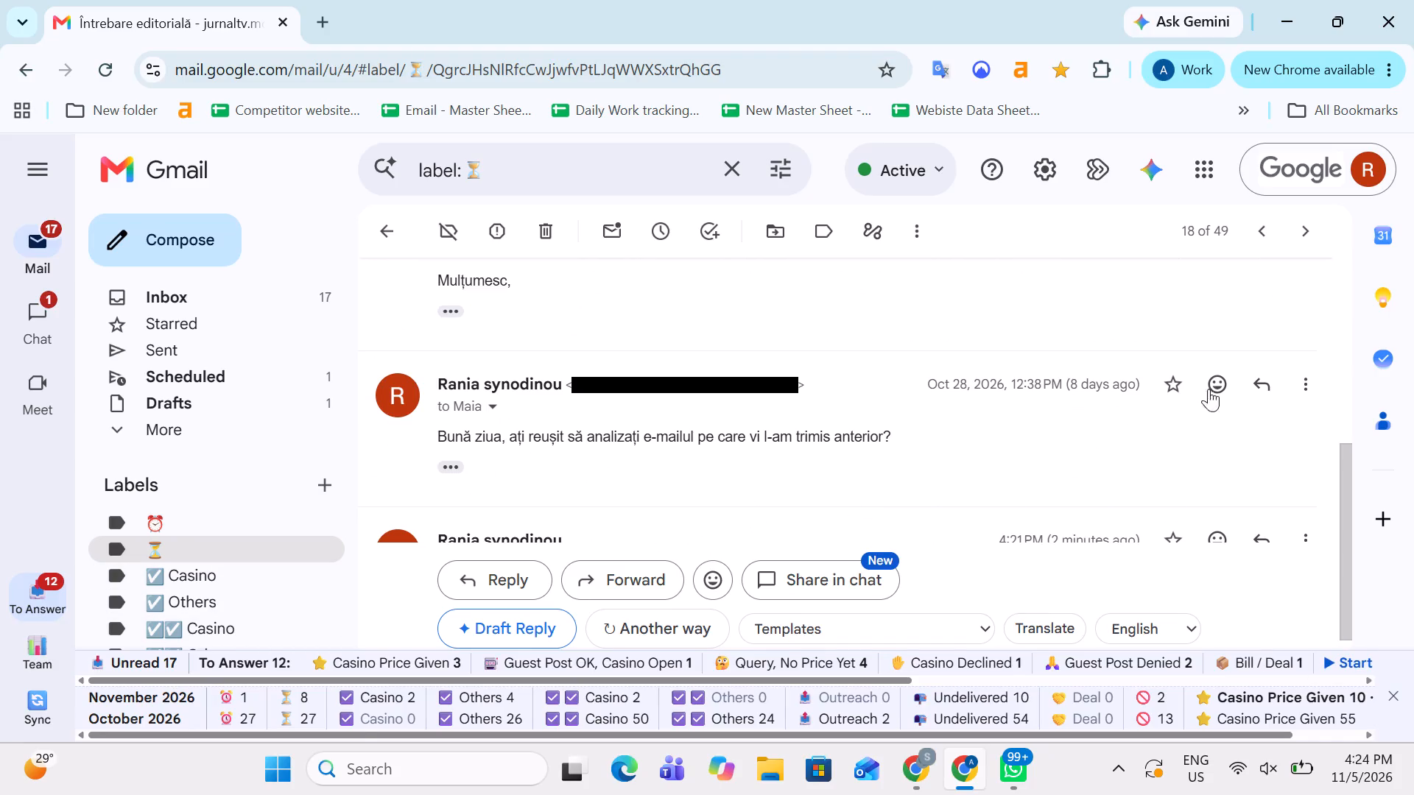
Open the list of signed-in Google accounts for switching to another mailbox.
{"action": "left_click", "coordinate": [1368, 170]}
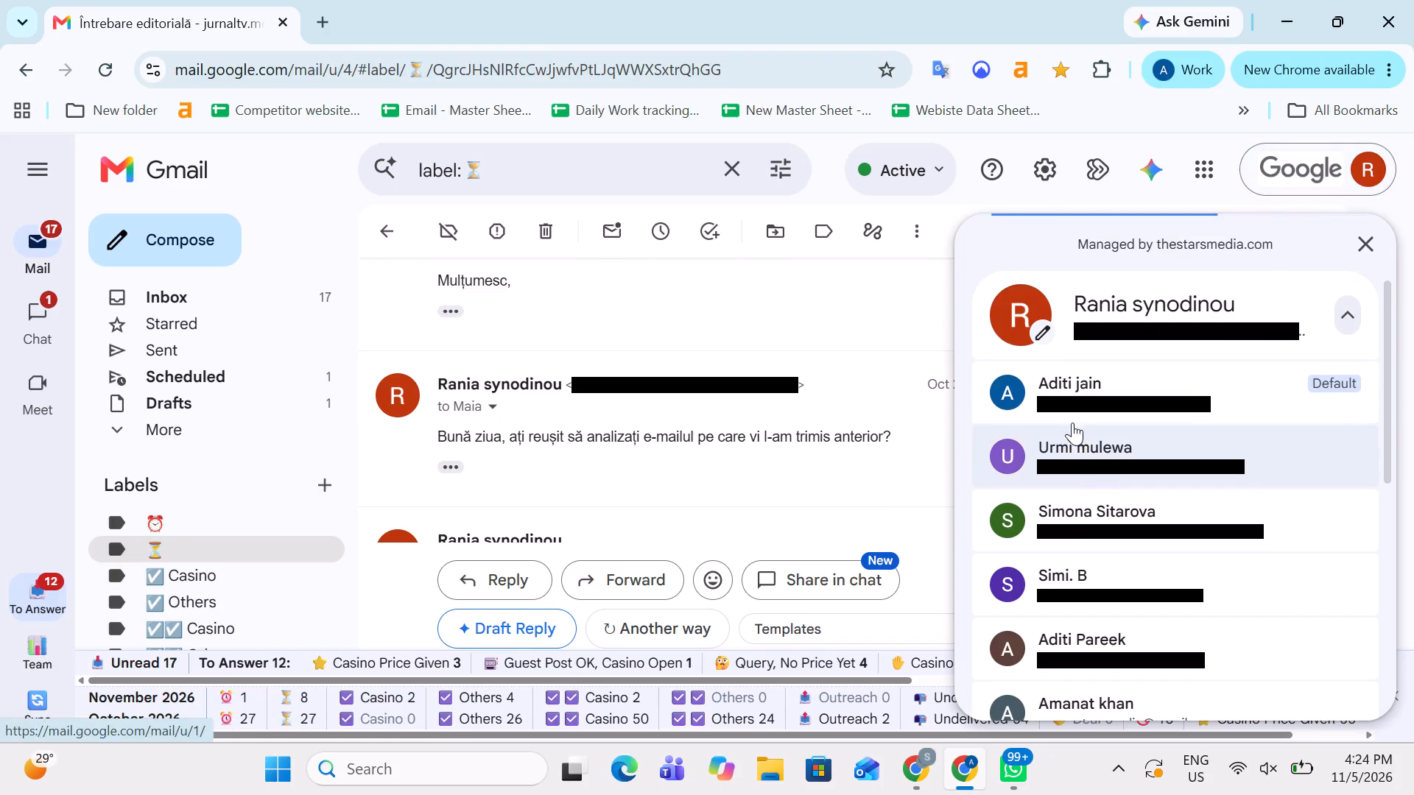
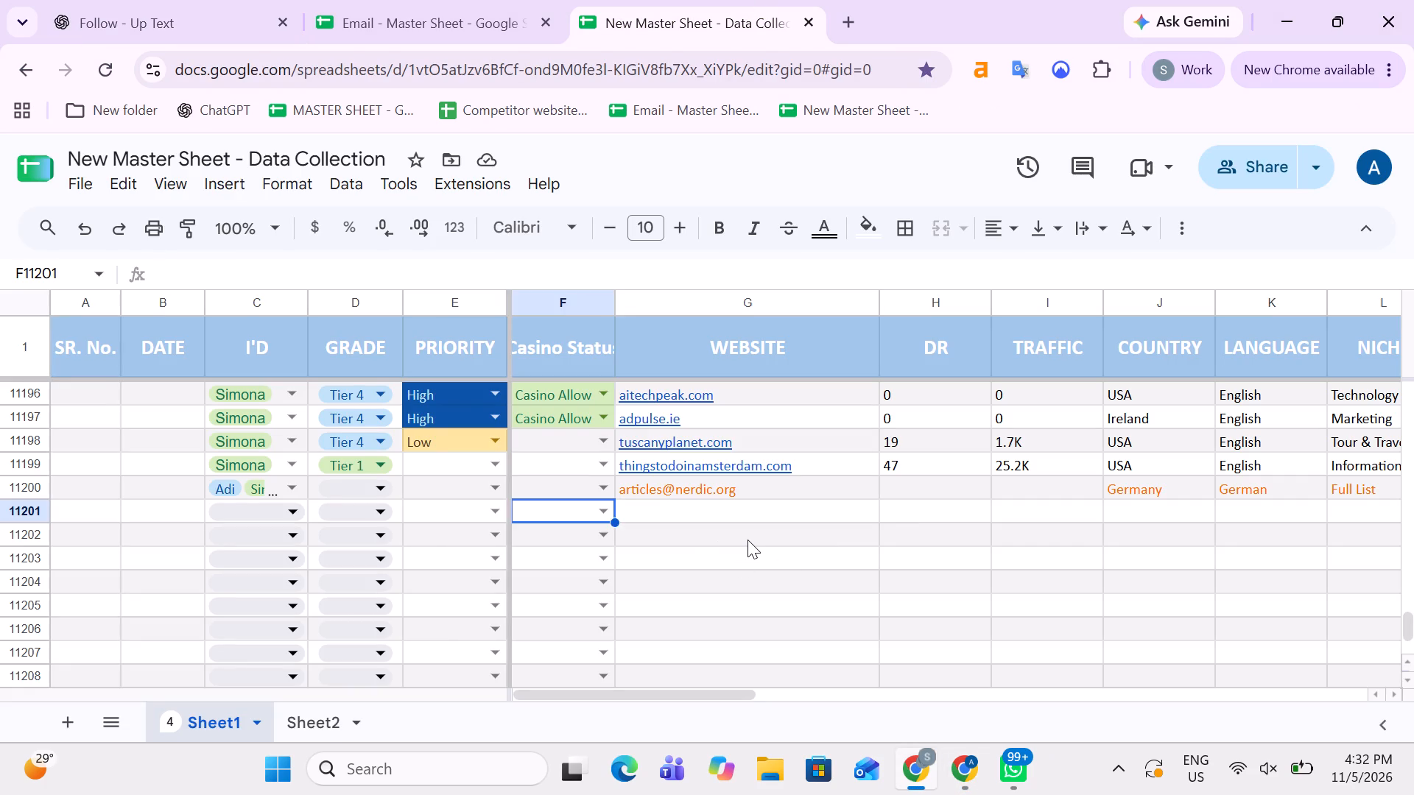
Count the I'D entries in the data collection sheet from the row below the 4-Nov-2026 date down to the last record.
{"action": "key", "text": "Right"}
{"action": "key", "text": "Up"}
{"action": "key", "text": "ctrl+Up"}
{"action": "key", "text": "Down"}
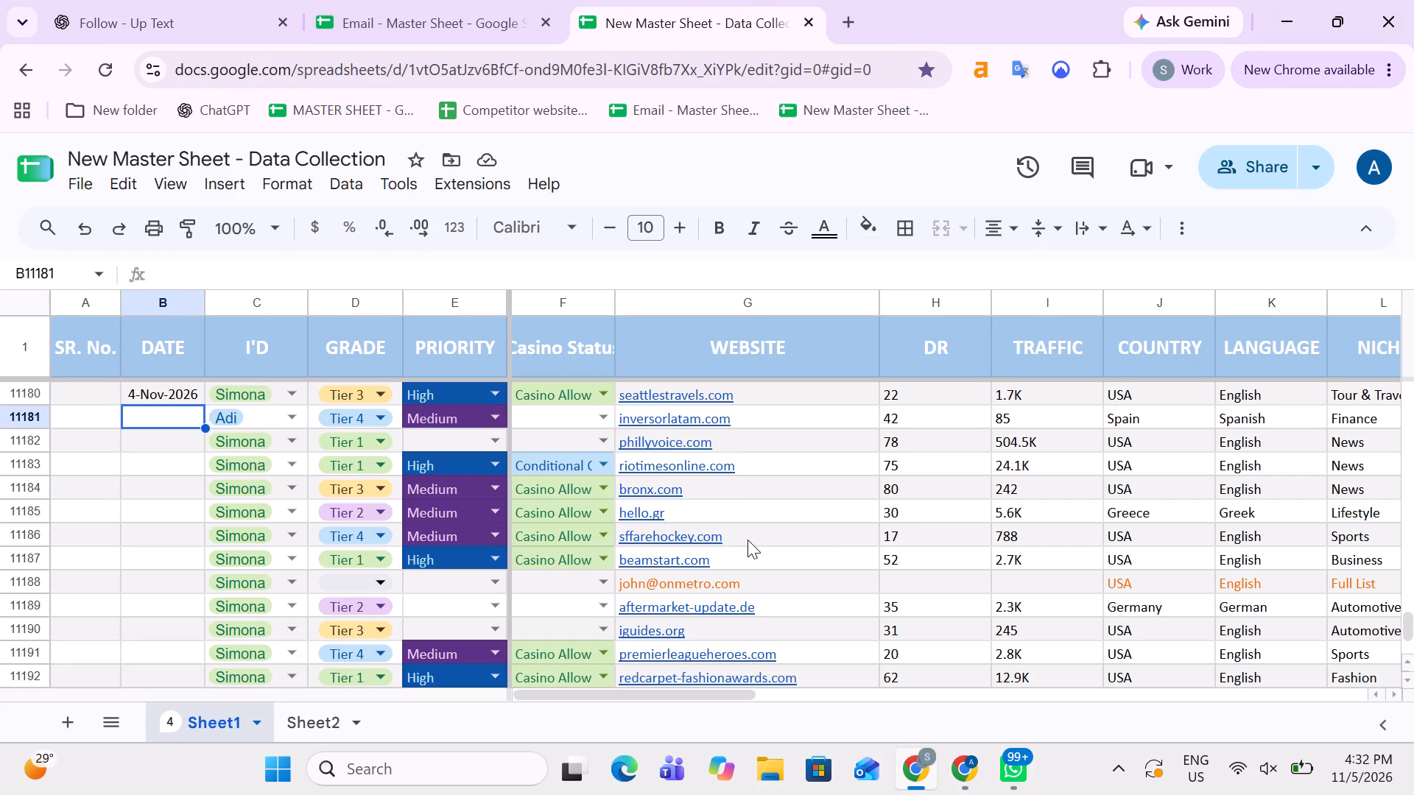
{"action": "key", "text": "Right"}
{"action": "key", "text": "Right"}
{"action": "key", "text": "Down"}
{"action": "key", "text": "Left"}
{"action": "key", "text": "Up"}
{"action": "key", "text": "ctrl+shift+Down"}
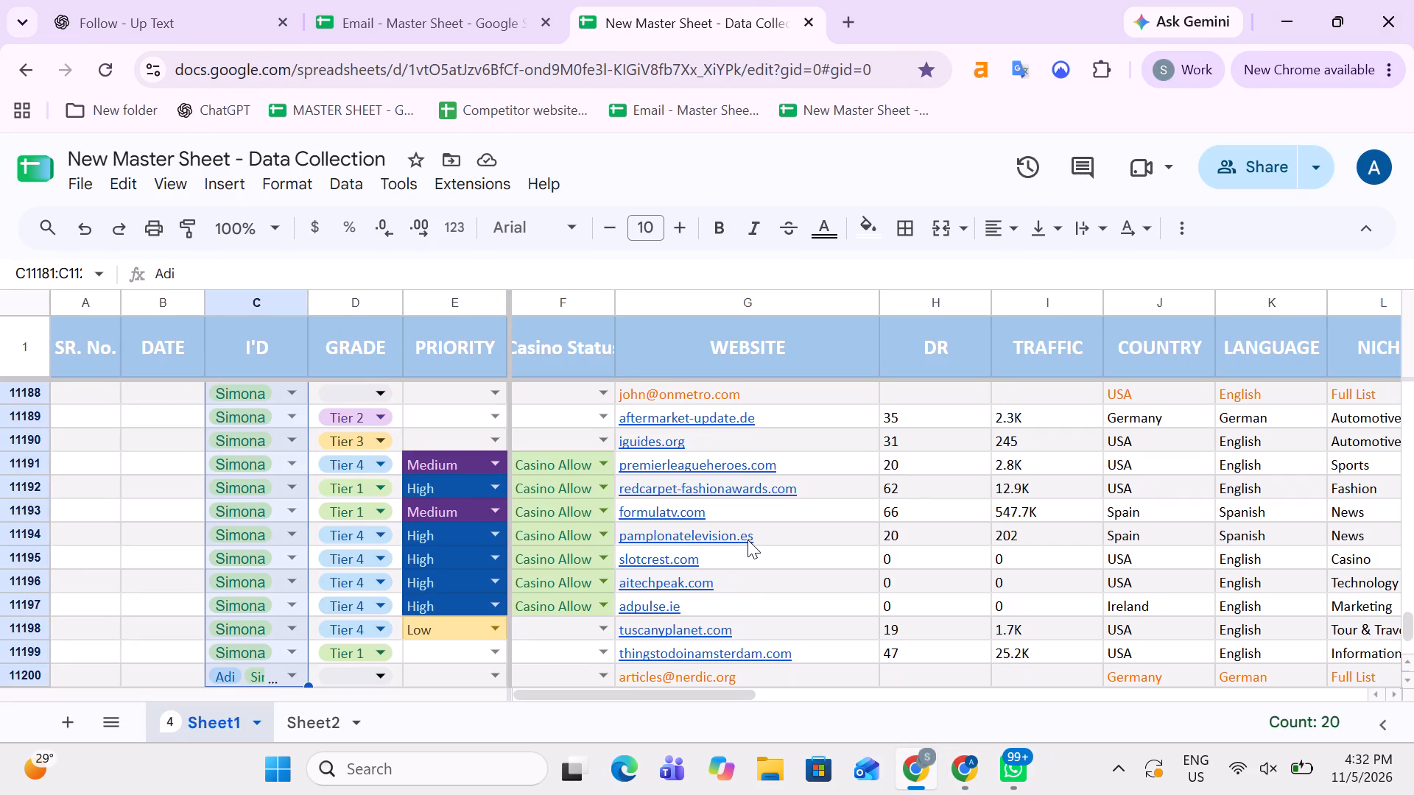
Go to the last filled entry in the WEBSITE column to review the end of the site list.
{"action": "key", "text": "Up"}
{"action": "key", "text": "Down"}
{"action": "key", "text": "Right"}
{"action": "key", "text": "Right"}
{"action": "key", "text": "Right"}
{"action": "key", "text": "Right"}
{"action": "key", "text": "ctrl+Down"}
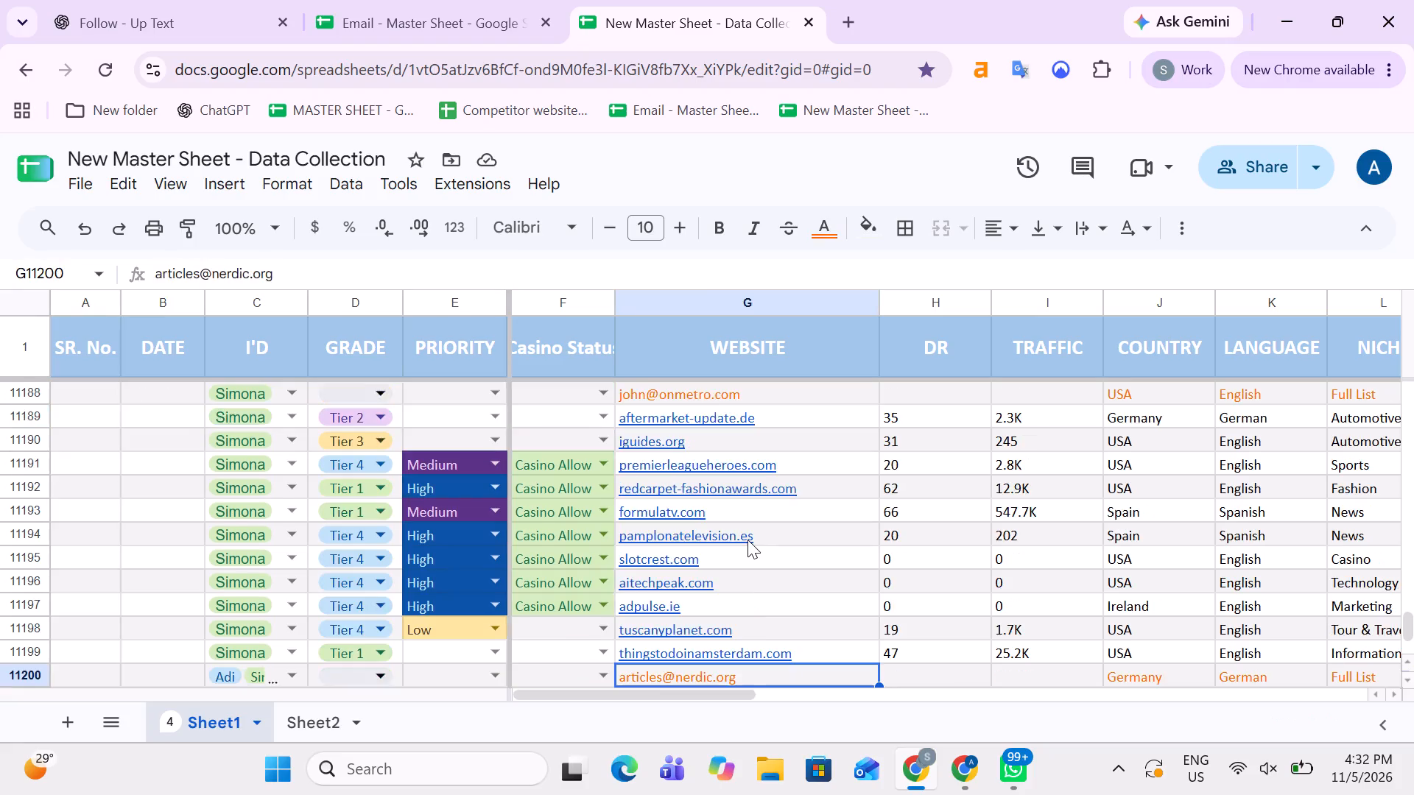
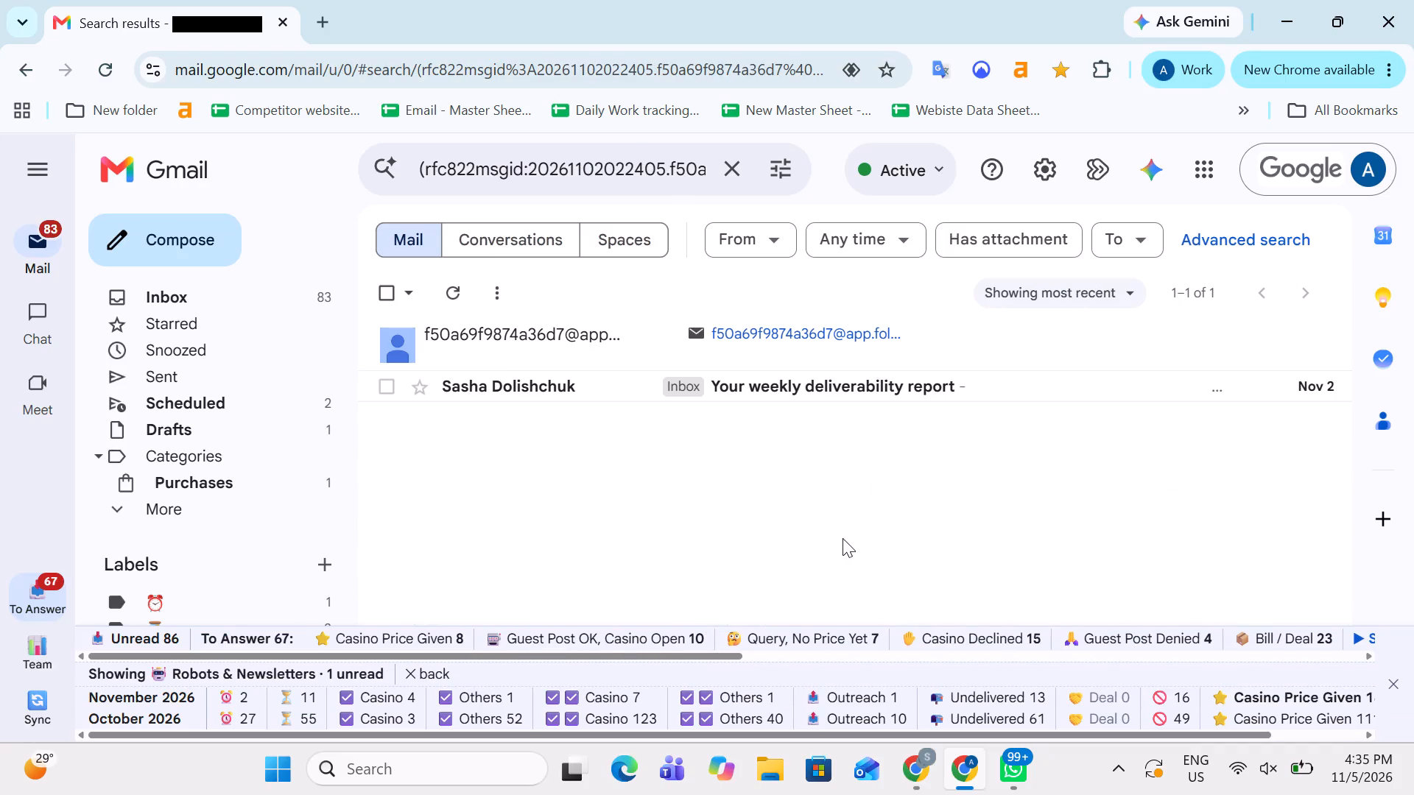
{"action": "left_click", "coordinate": [866, 386]}
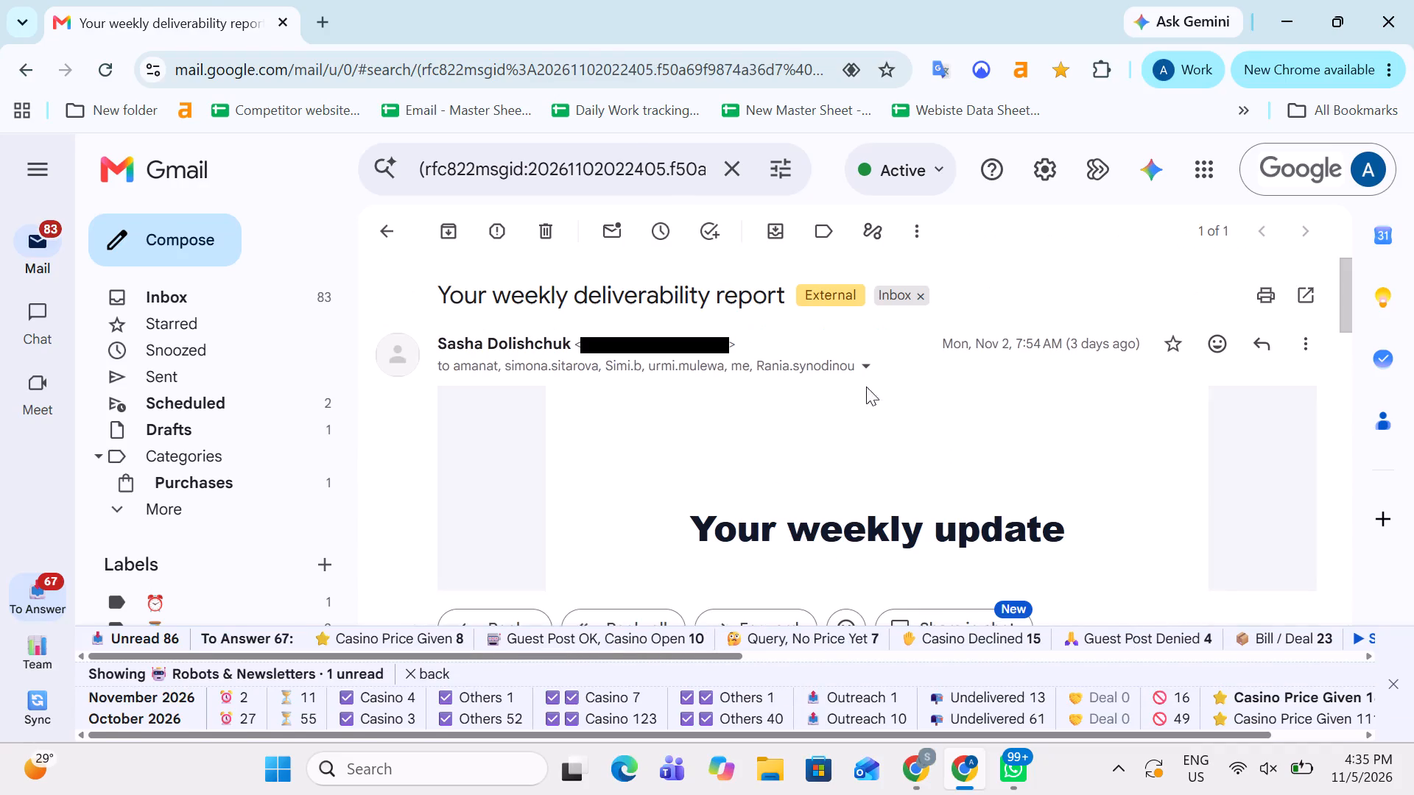
{"action": "left_click", "coordinate": [392, 230]}
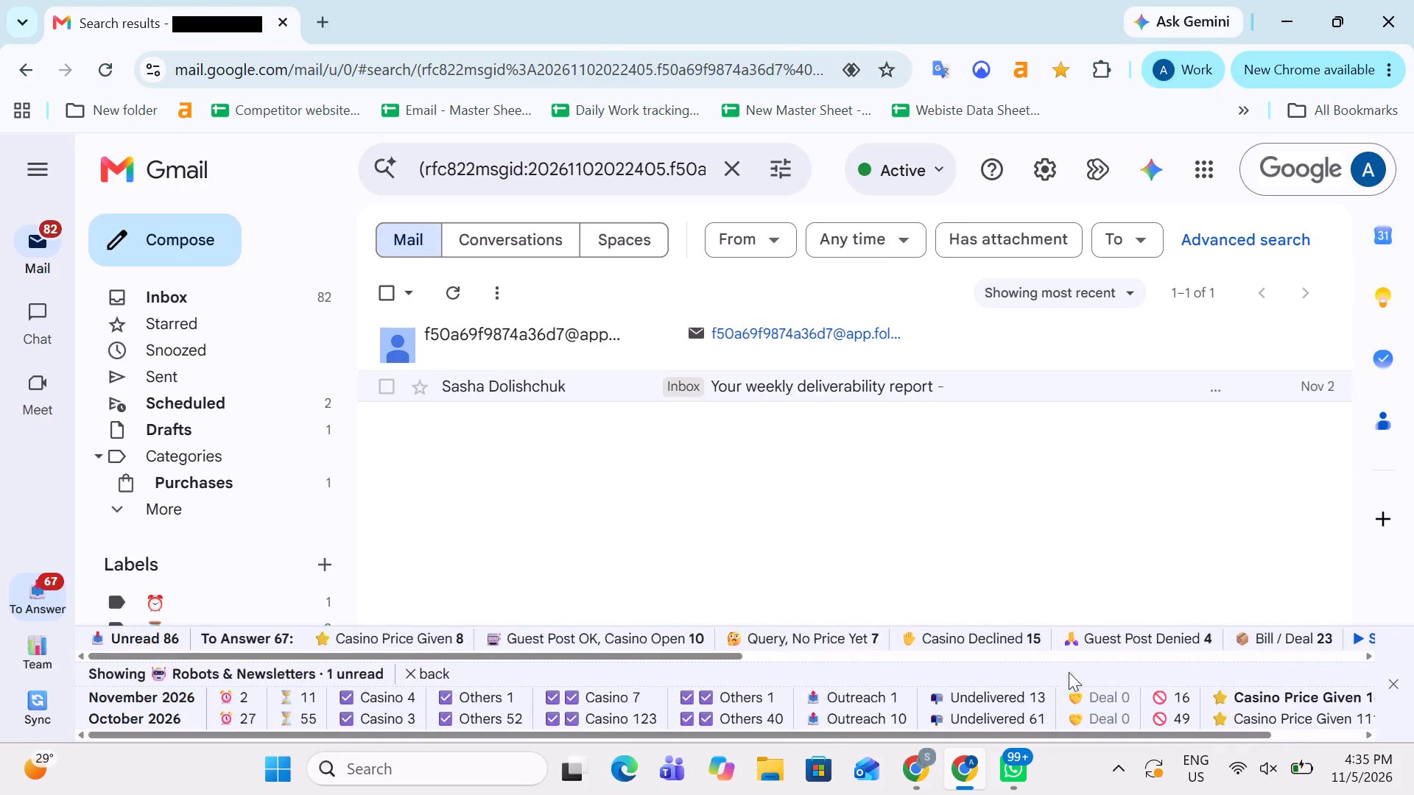
Show the Bills category and review its unread billing emails one by one, starting from the oldest, the En Donde Correr invoice.
{"action": "left_click_drag", "start_coordinate": [725, 654], "coordinate": [1343, 682]}
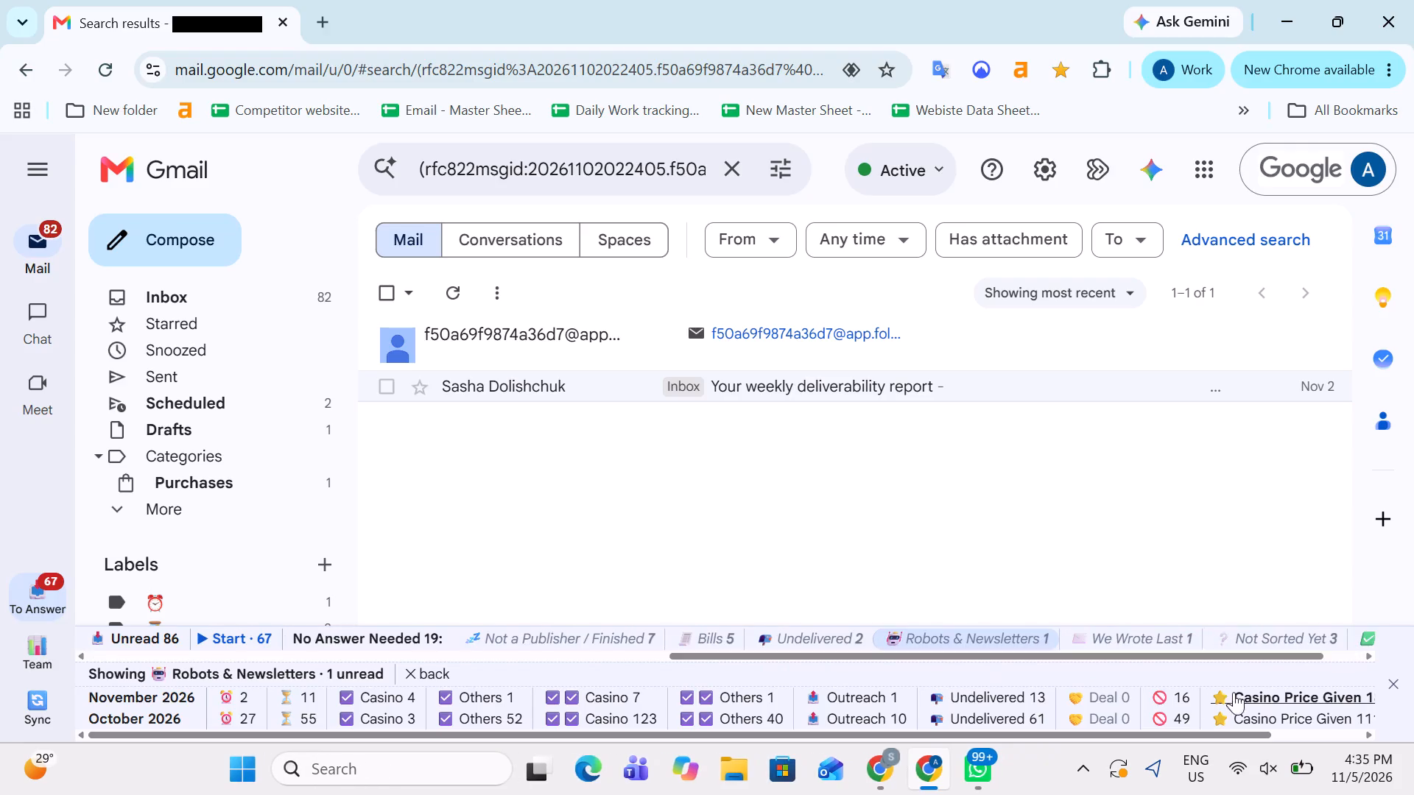
{"action": "left_click", "coordinate": [713, 641]}
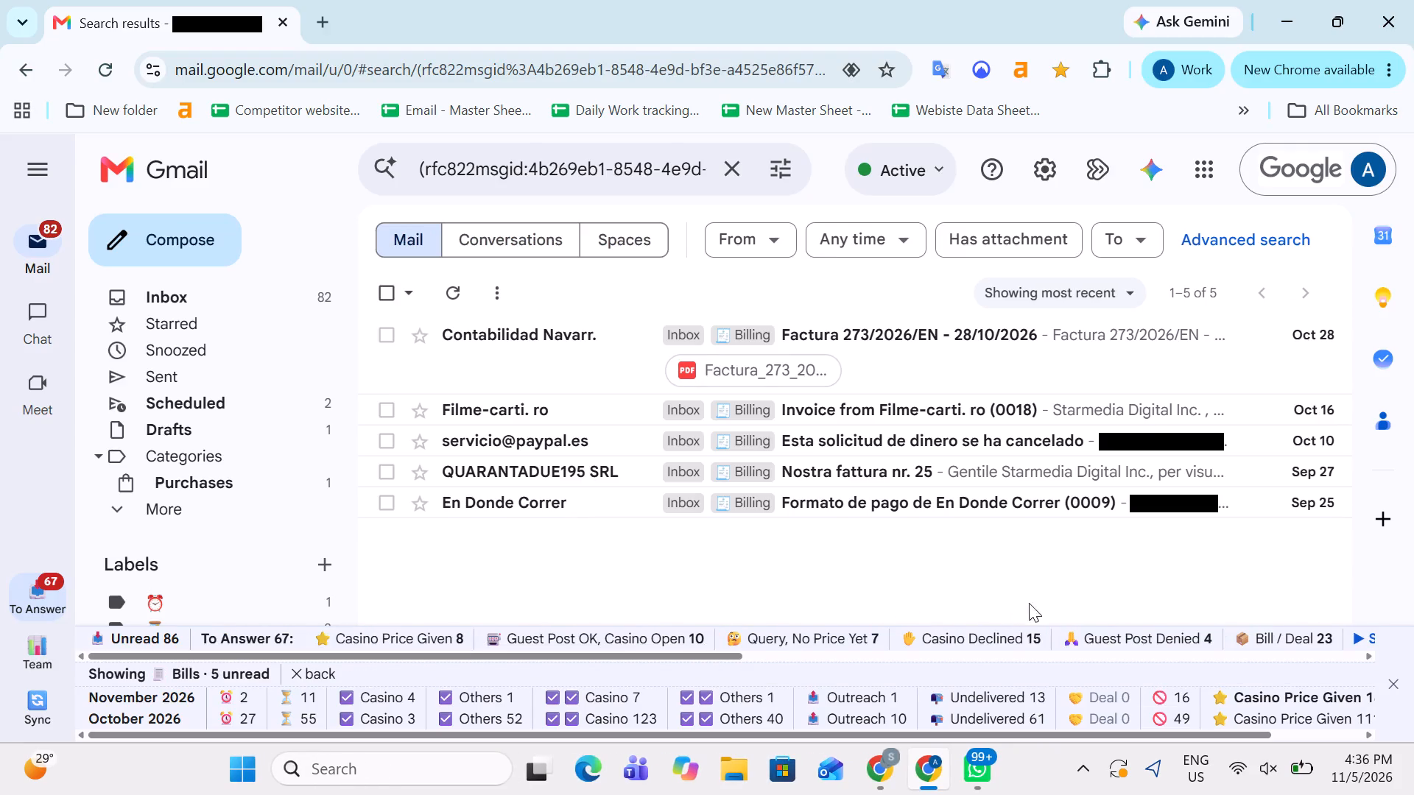
{"action": "left_click", "coordinate": [1017, 509]}
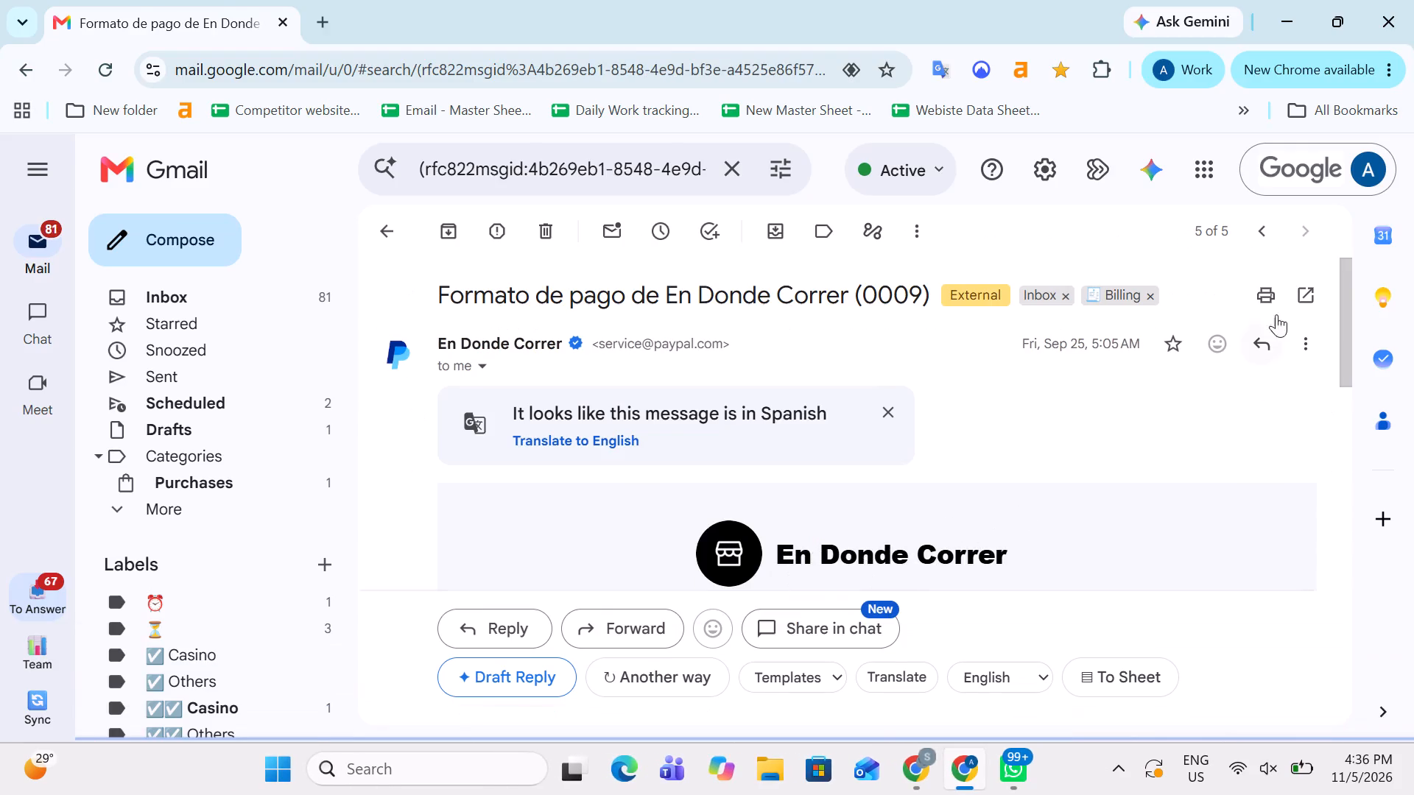
{"action": "left_click", "coordinate": [1259, 230]}
{"action": "scroll", "coordinate": [867, 489], "scroll_direction": "down", "scroll_amount": 2}
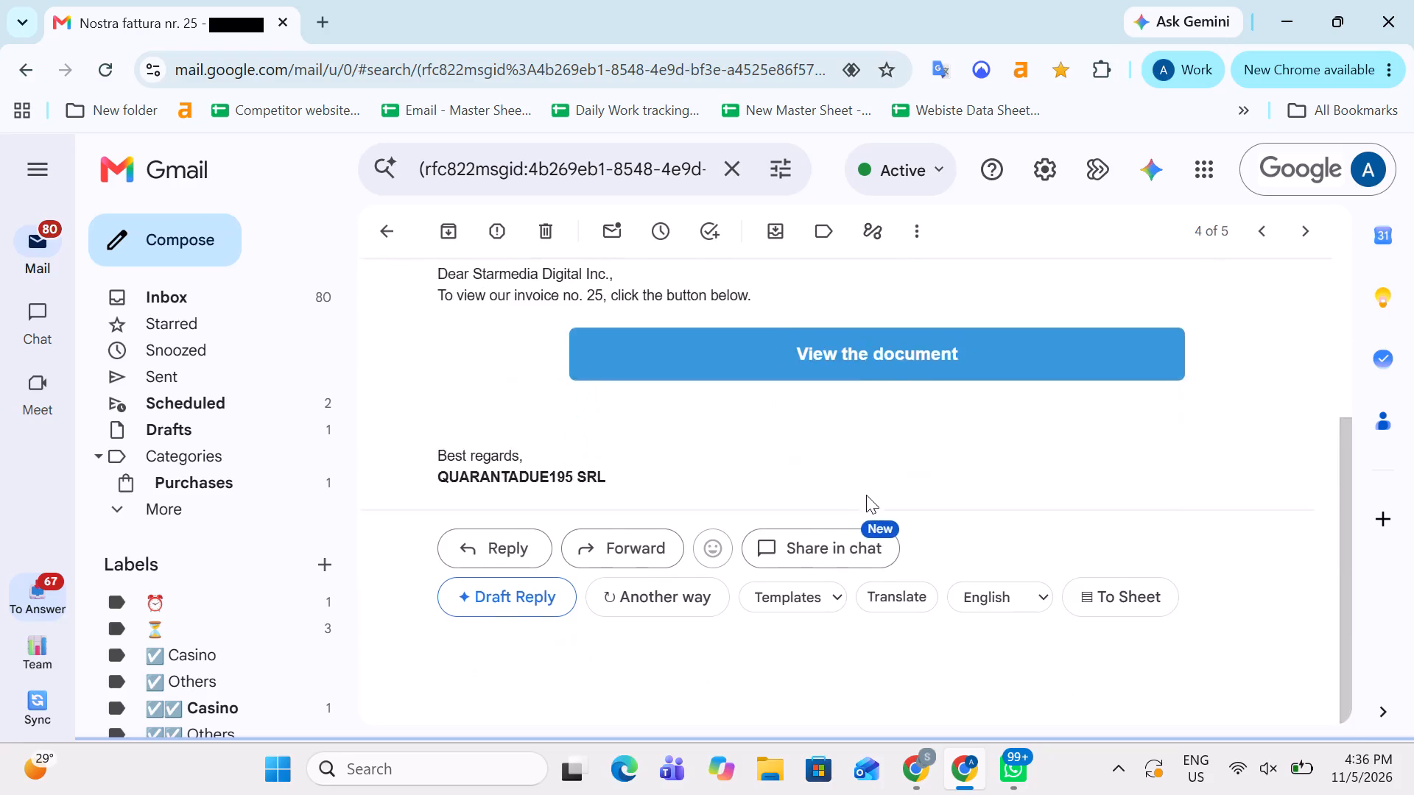
{"action": "scroll", "coordinate": [882, 507], "scroll_direction": "up", "scroll_amount": 3}
{"action": "left_click", "coordinate": [1264, 238]}
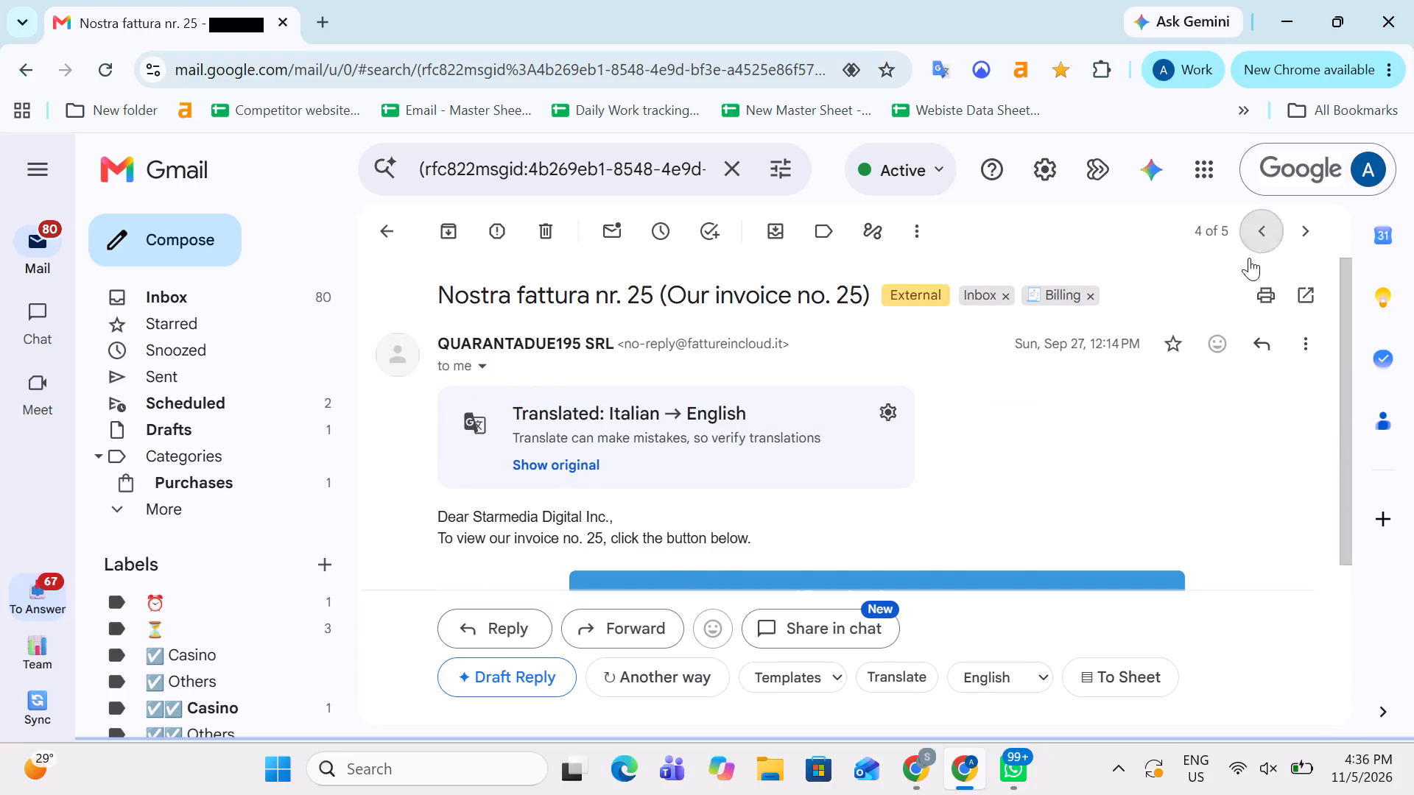
{"action": "scroll", "coordinate": [1005, 470], "scroll_direction": "down", "scroll_amount": 6}
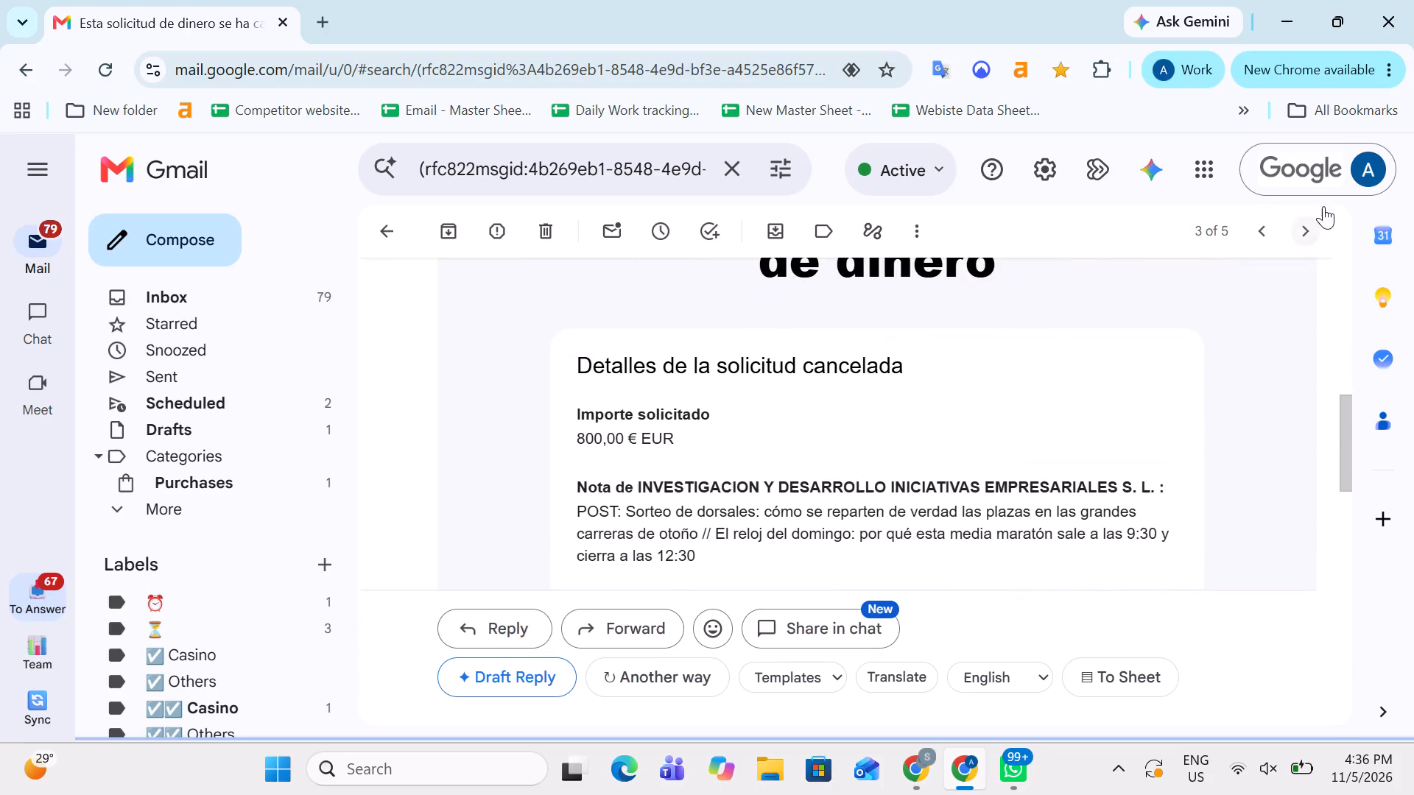
Review the Filme-carti. ro PayPal invoice and the Navarra.com Factura 273/2026/EN emails, and return to the message list.
{"action": "left_click", "coordinate": [1252, 228]}
{"action": "scroll", "coordinate": [1025, 413], "scroll_direction": "down", "scroll_amount": 2}
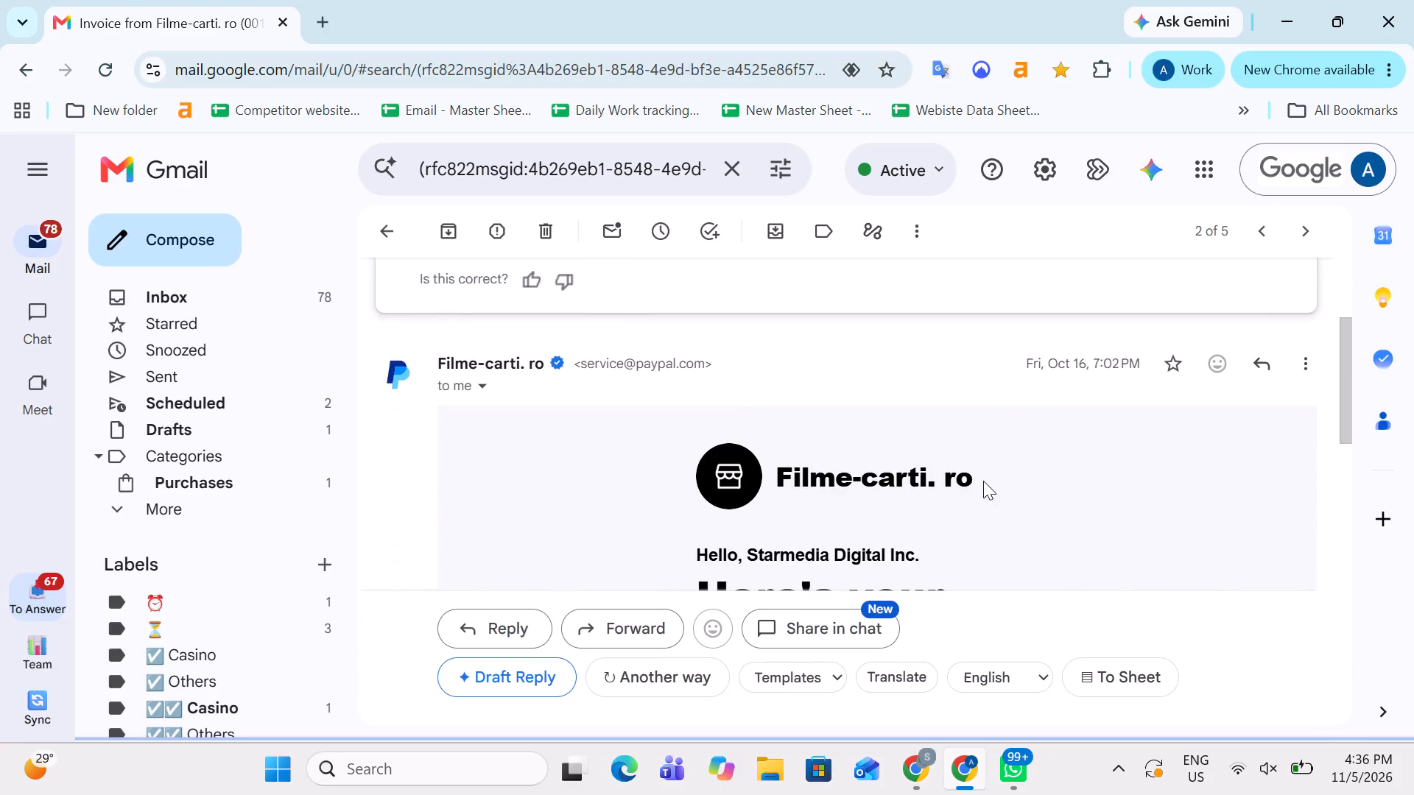
{"action": "scroll", "coordinate": [977, 483], "scroll_direction": "down", "scroll_amount": 5}
{"action": "left_click", "coordinate": [1263, 237]}
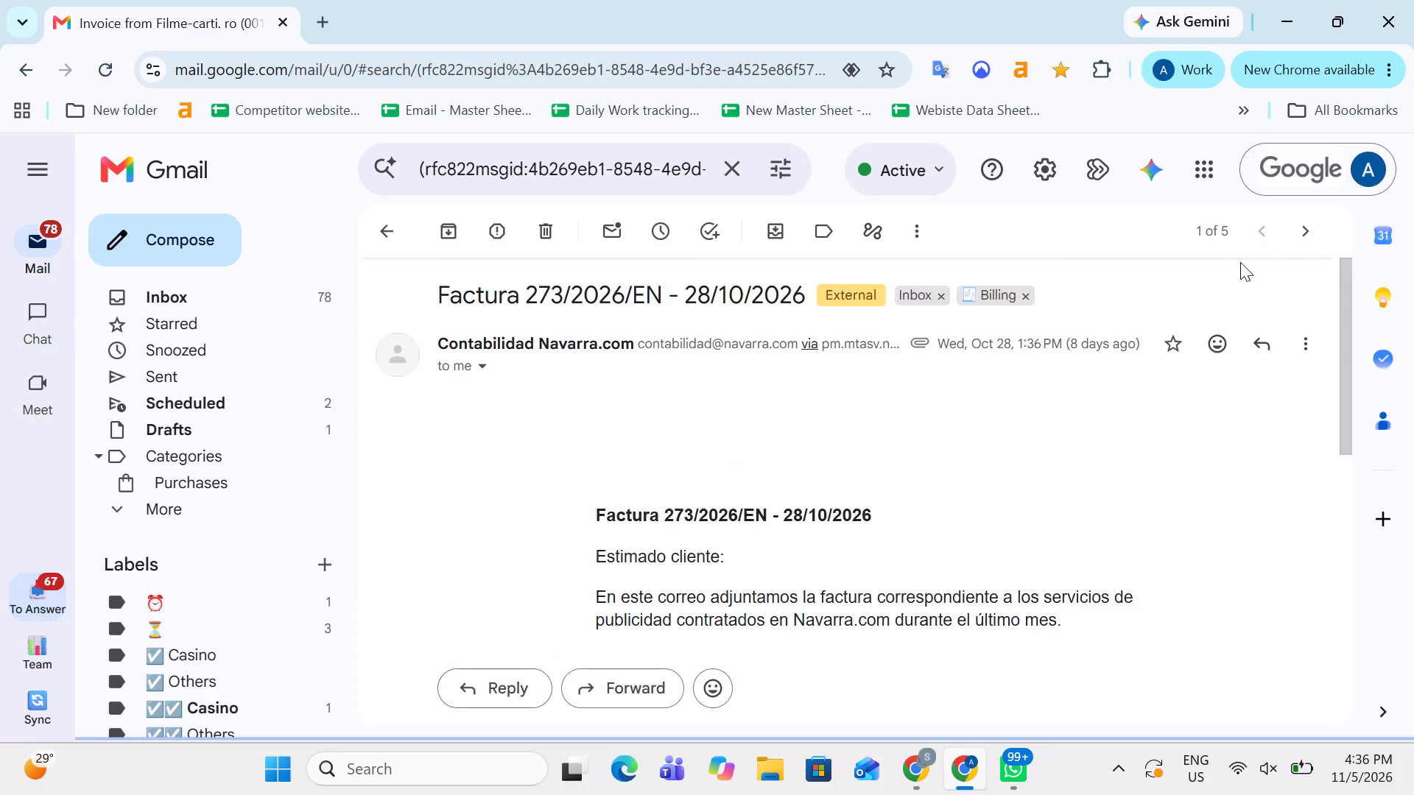
{"action": "scroll", "coordinate": [921, 444], "scroll_direction": "down", "scroll_amount": 8}
{"action": "scroll", "coordinate": [917, 455], "scroll_direction": "up", "scroll_amount": 6}
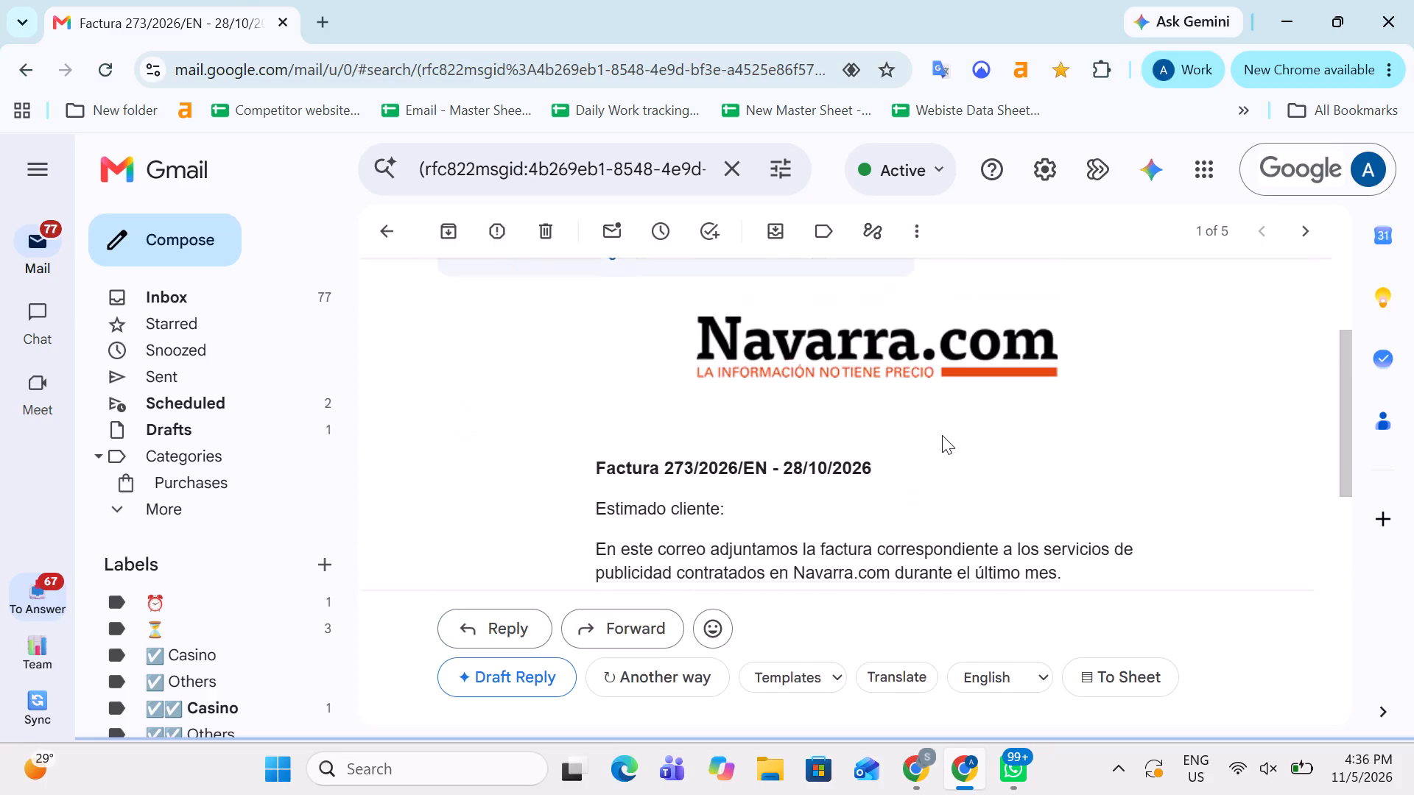
{"action": "scroll", "coordinate": [943, 435], "scroll_direction": "up", "scroll_amount": 3}
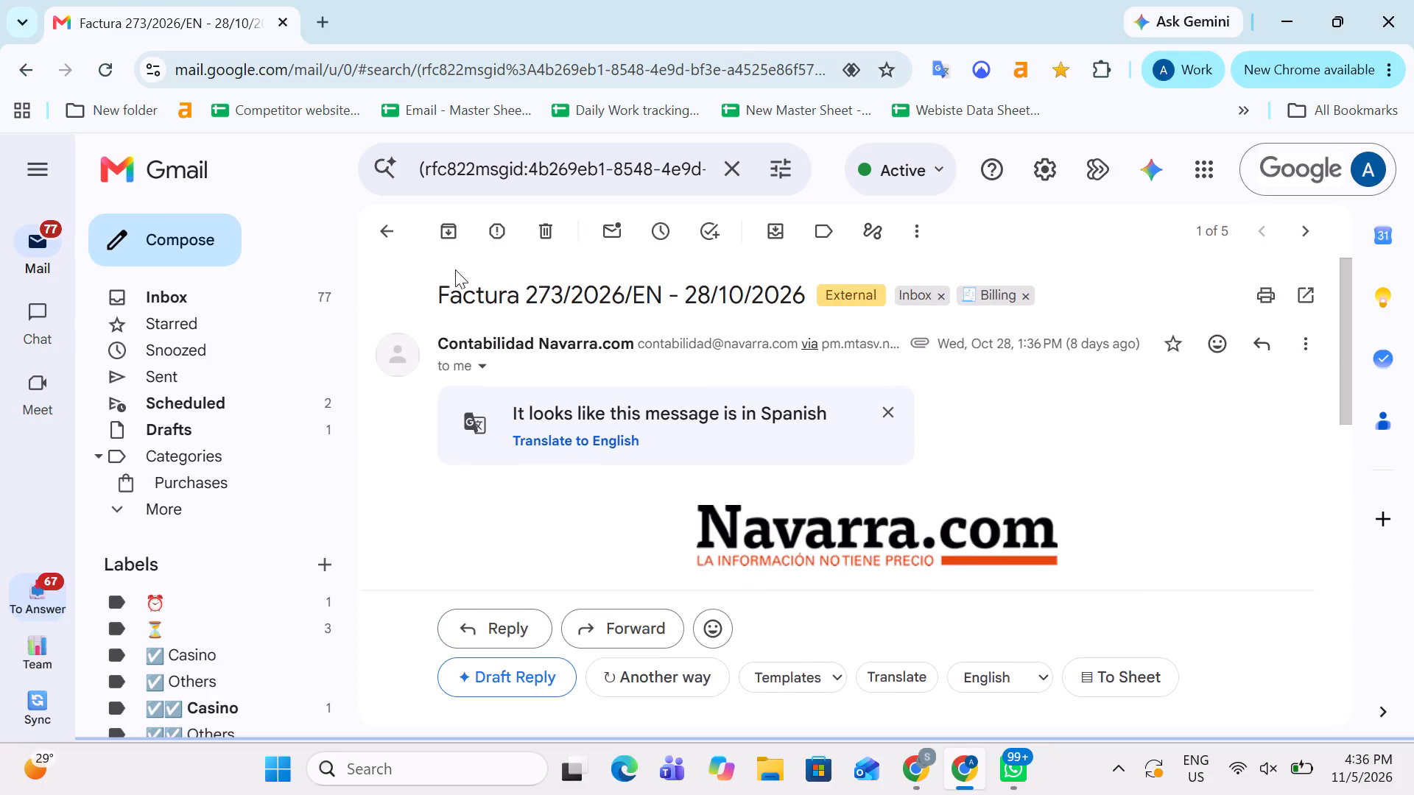
{"action": "left_click", "coordinate": [380, 222]}
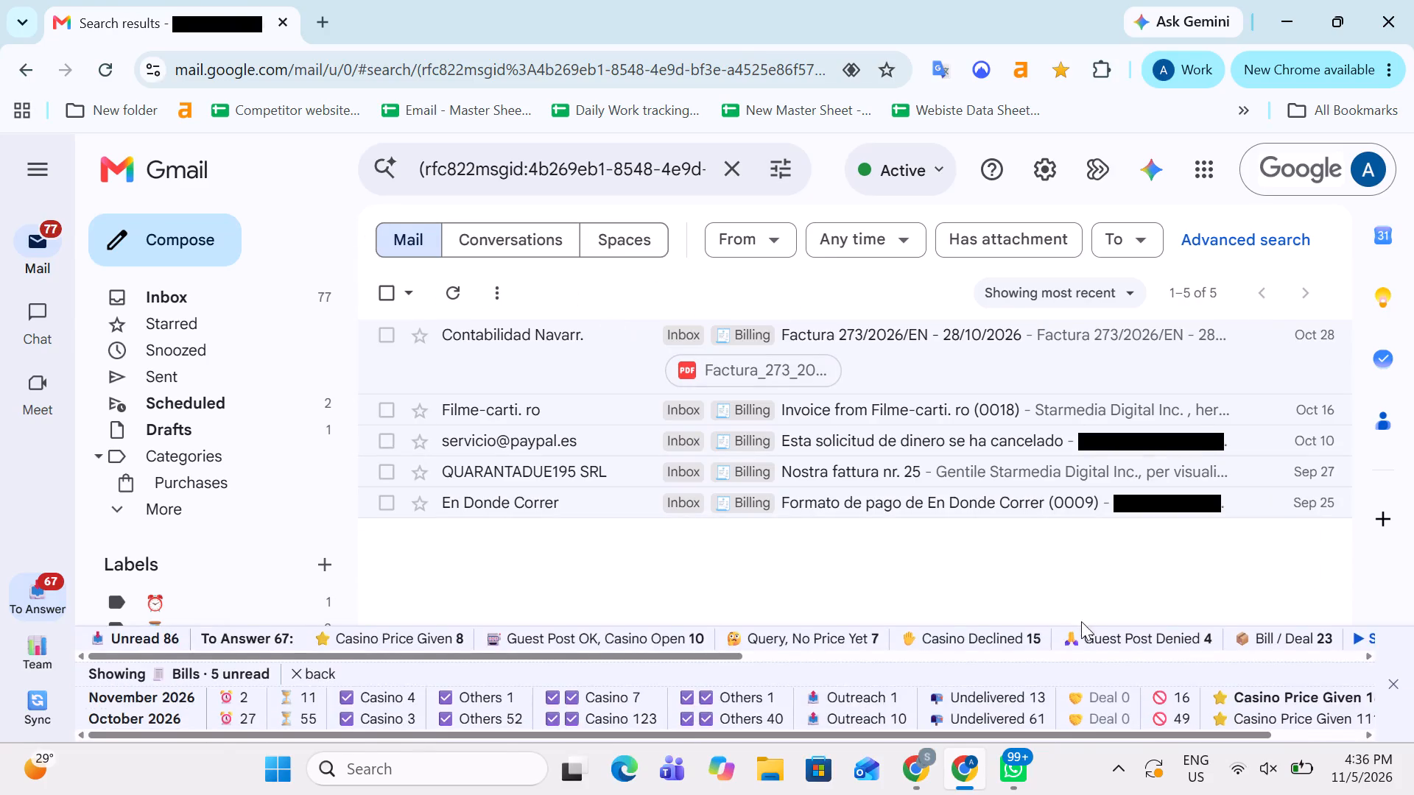
Review the two Undelivered threads, about autopos.es and keittiotieto.fi, and return to the message list.
{"action": "left_click_drag", "start_coordinate": [683, 654], "coordinate": [1207, 676]}
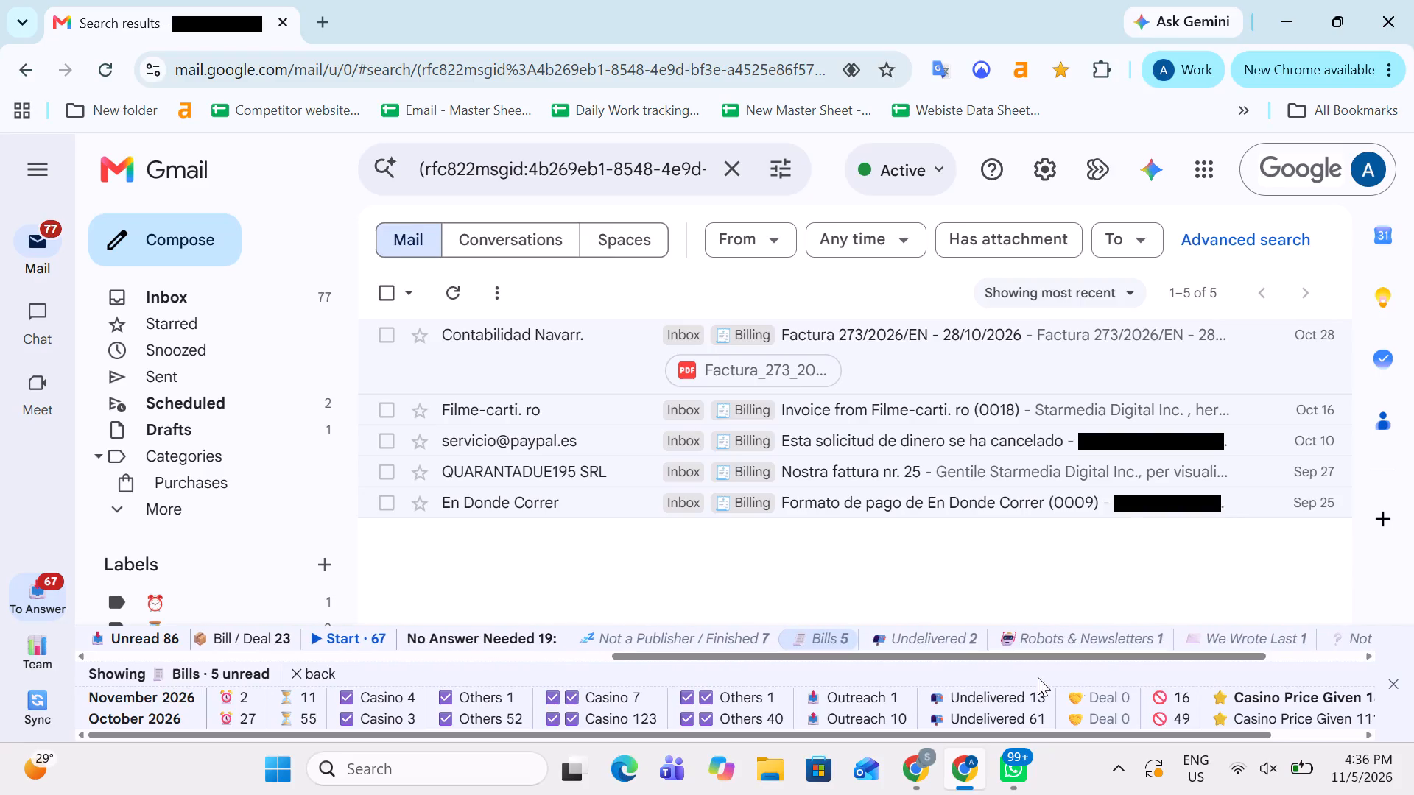
{"action": "left_click", "coordinate": [939, 630]}
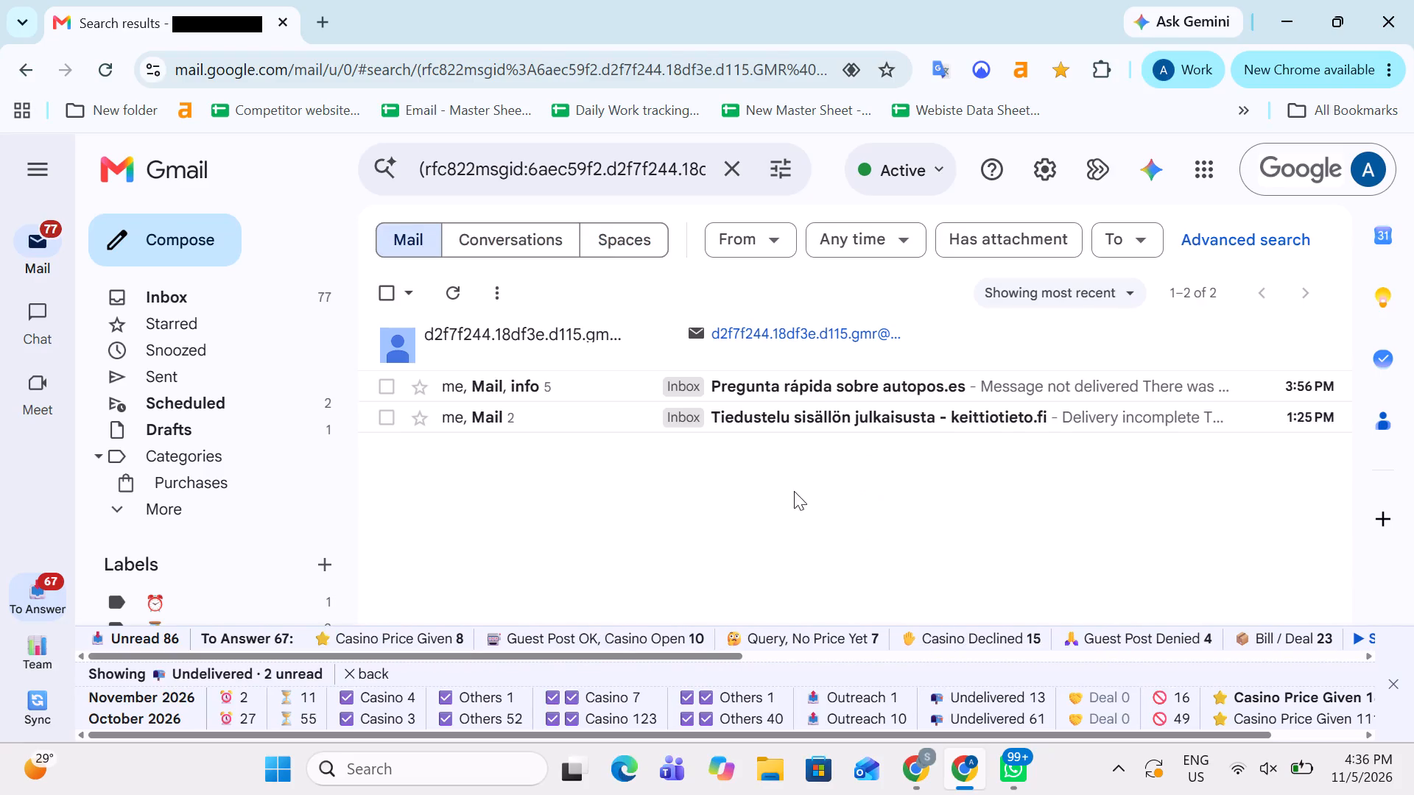
{"action": "left_click", "coordinate": [802, 390]}
{"action": "scroll", "coordinate": [804, 470], "scroll_direction": "down", "scroll_amount": 3}
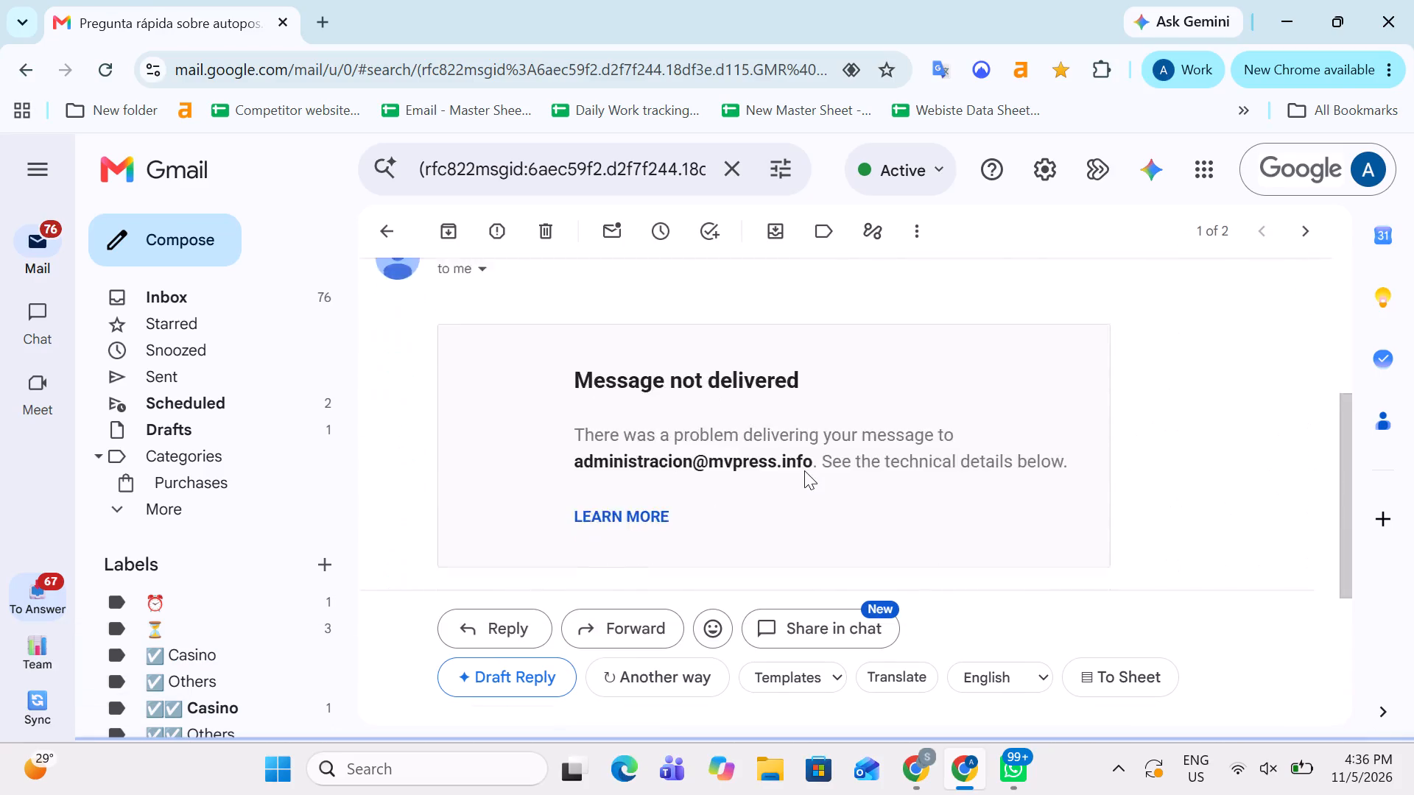
{"action": "scroll", "coordinate": [804, 470], "scroll_direction": "up", "scroll_amount": 3}
{"action": "left_click", "coordinate": [1305, 232]}
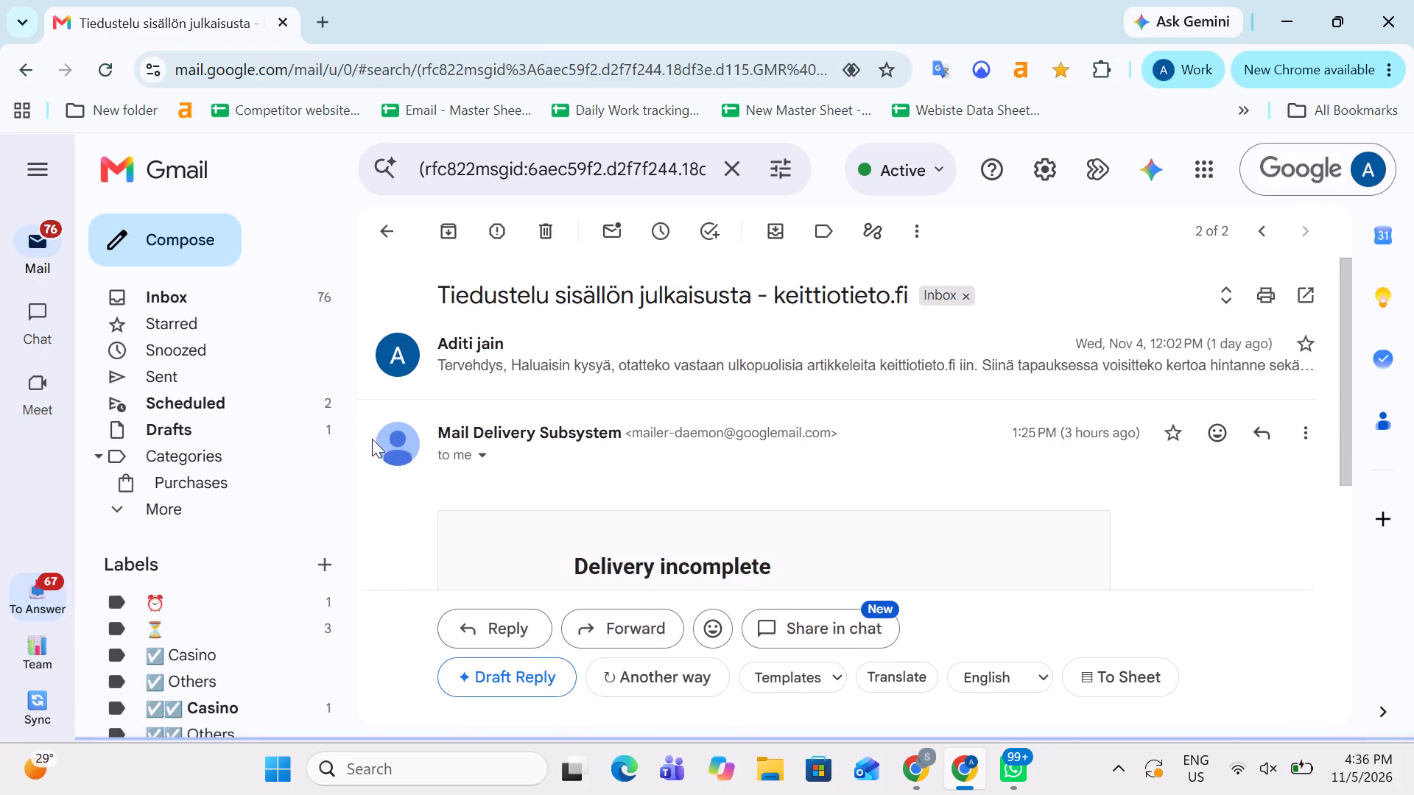
{"action": "left_click", "coordinate": [375, 232]}
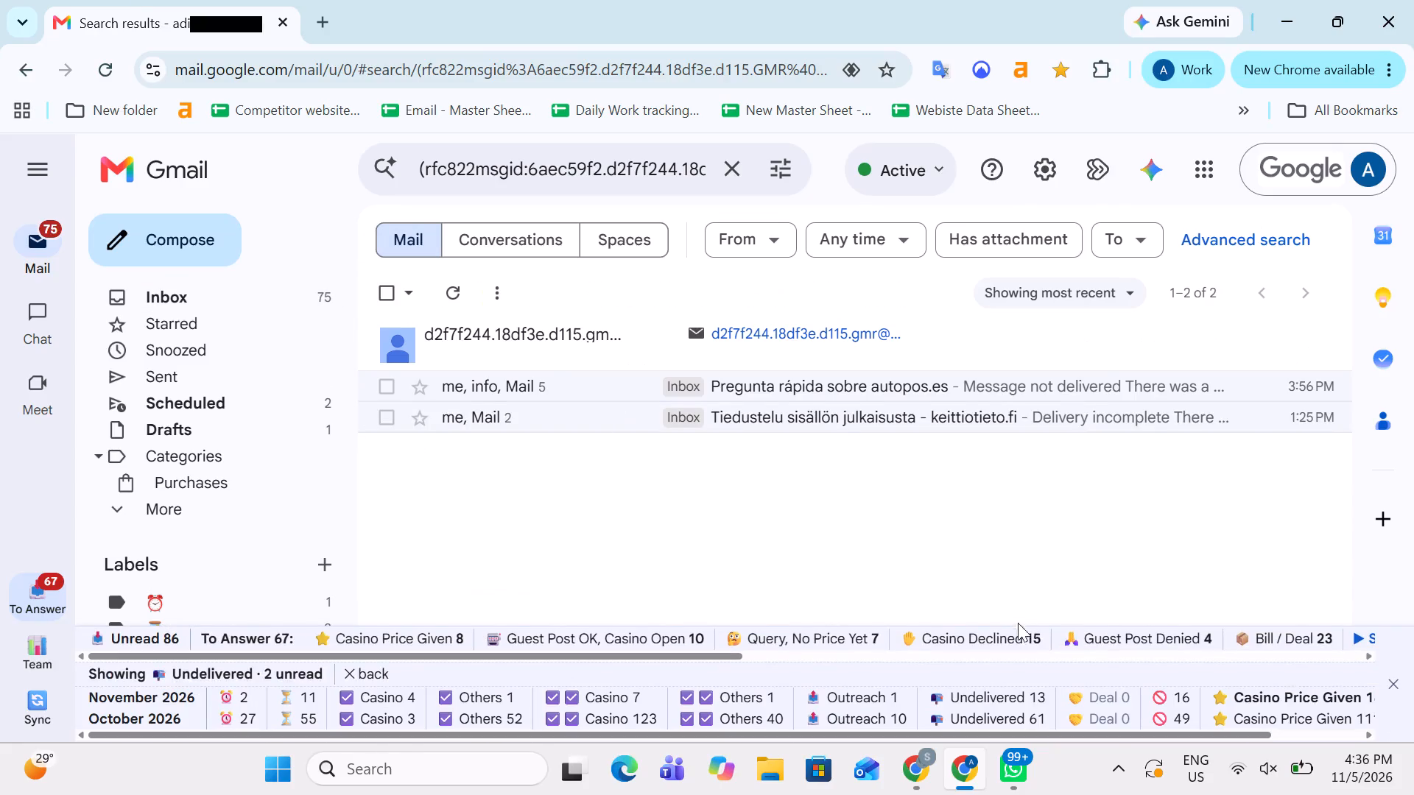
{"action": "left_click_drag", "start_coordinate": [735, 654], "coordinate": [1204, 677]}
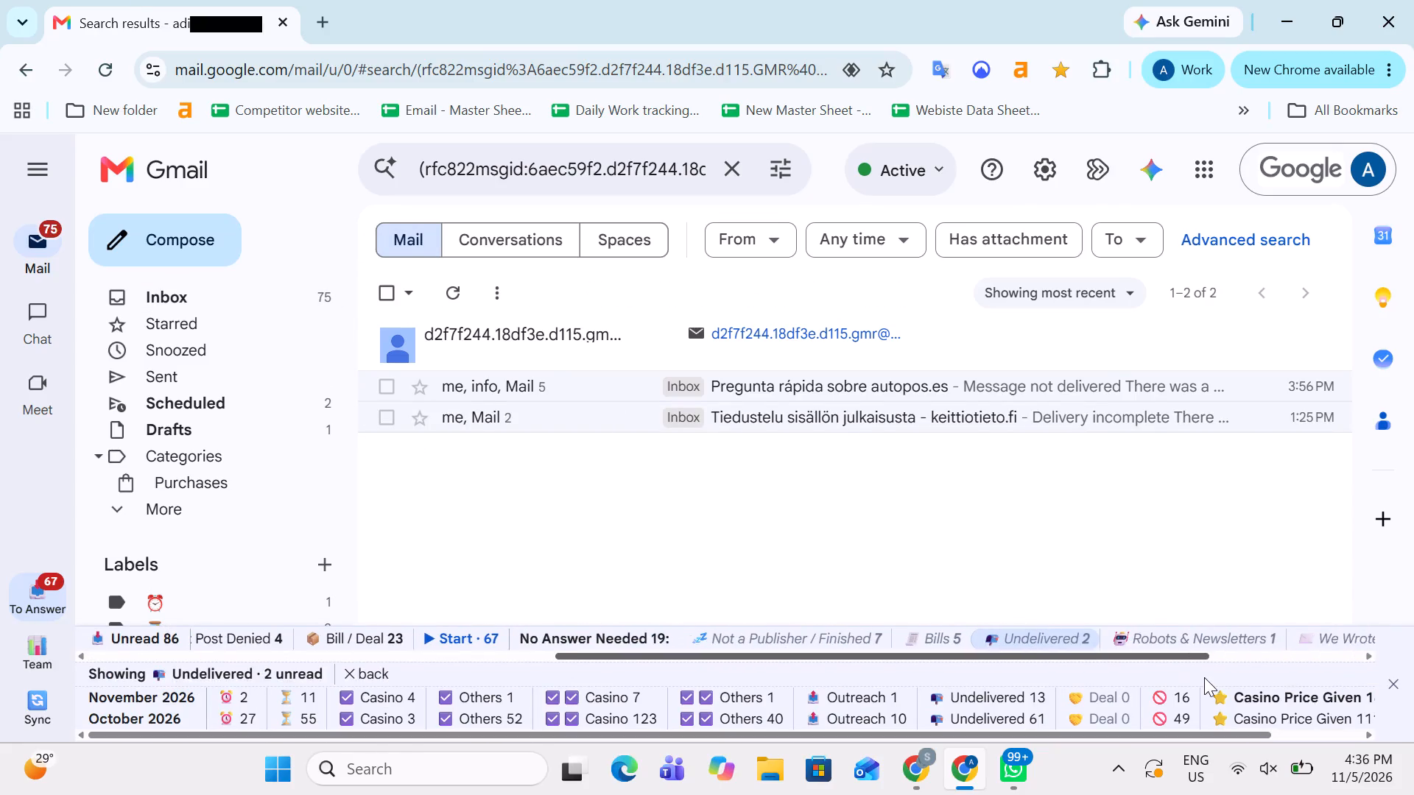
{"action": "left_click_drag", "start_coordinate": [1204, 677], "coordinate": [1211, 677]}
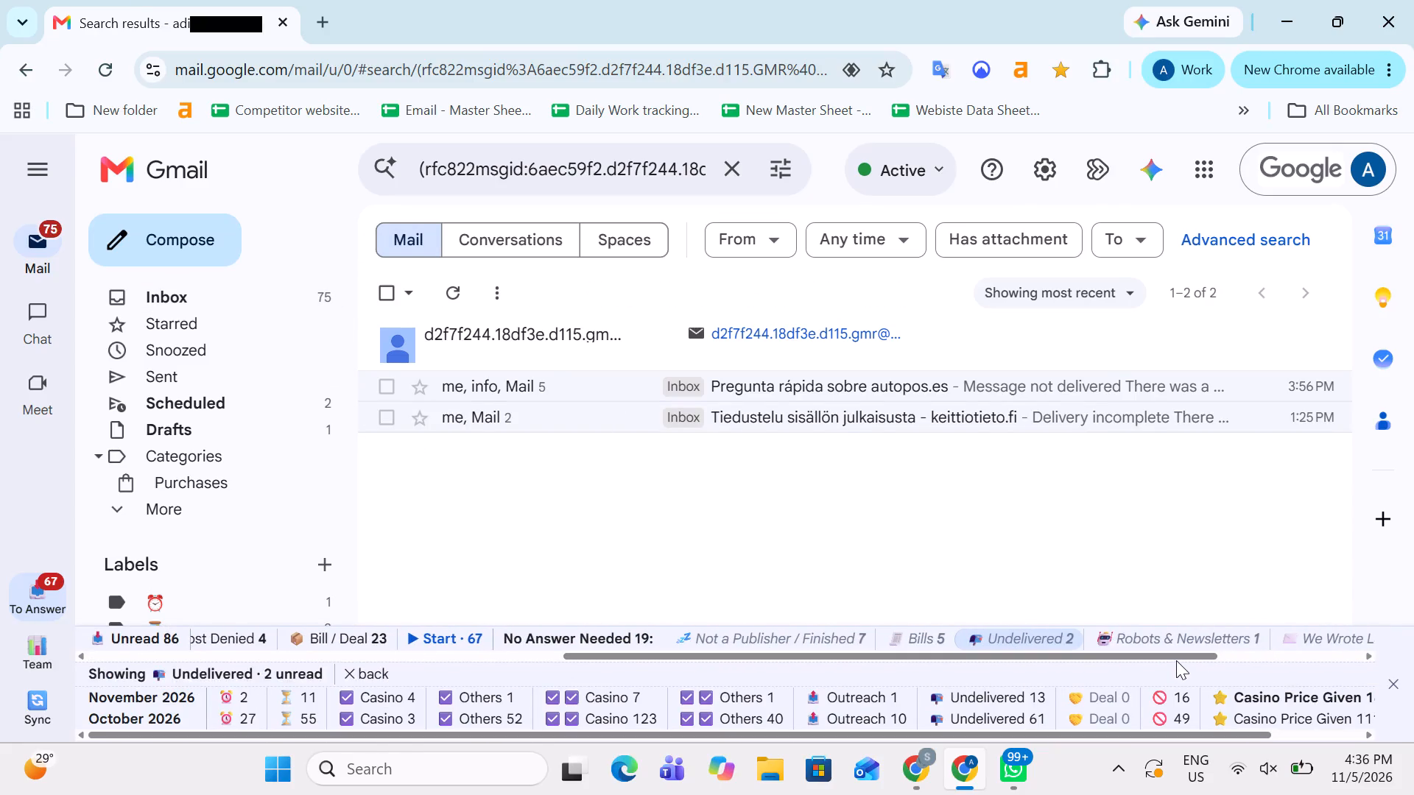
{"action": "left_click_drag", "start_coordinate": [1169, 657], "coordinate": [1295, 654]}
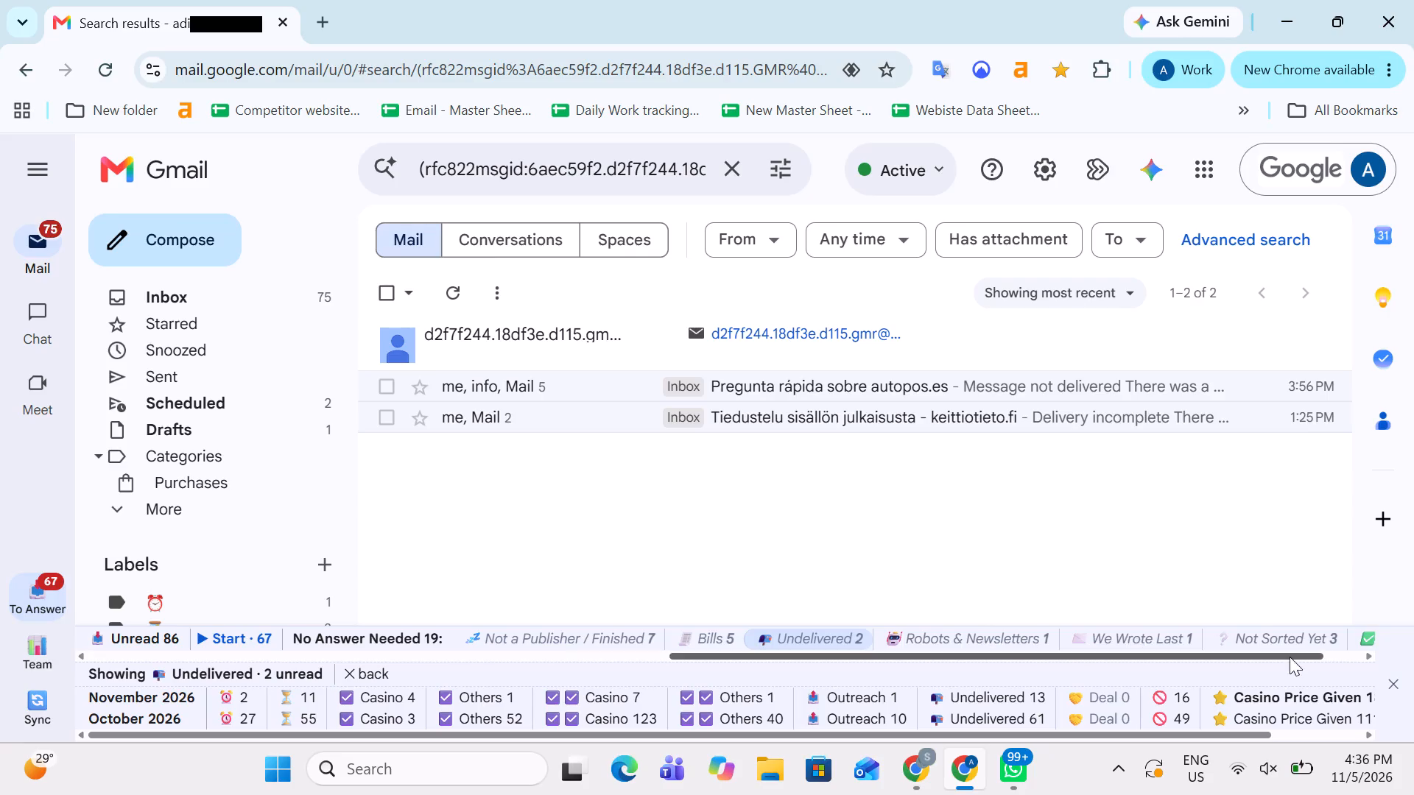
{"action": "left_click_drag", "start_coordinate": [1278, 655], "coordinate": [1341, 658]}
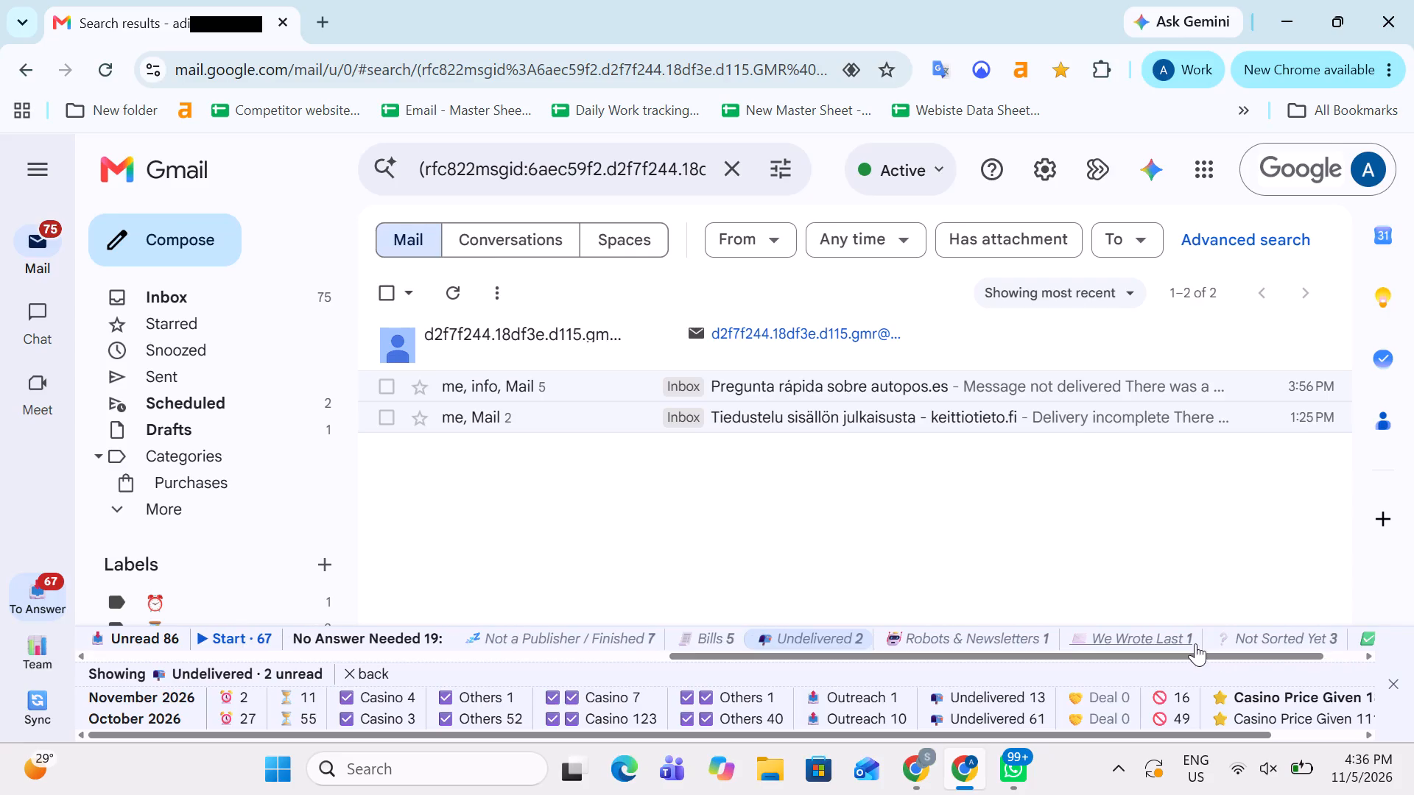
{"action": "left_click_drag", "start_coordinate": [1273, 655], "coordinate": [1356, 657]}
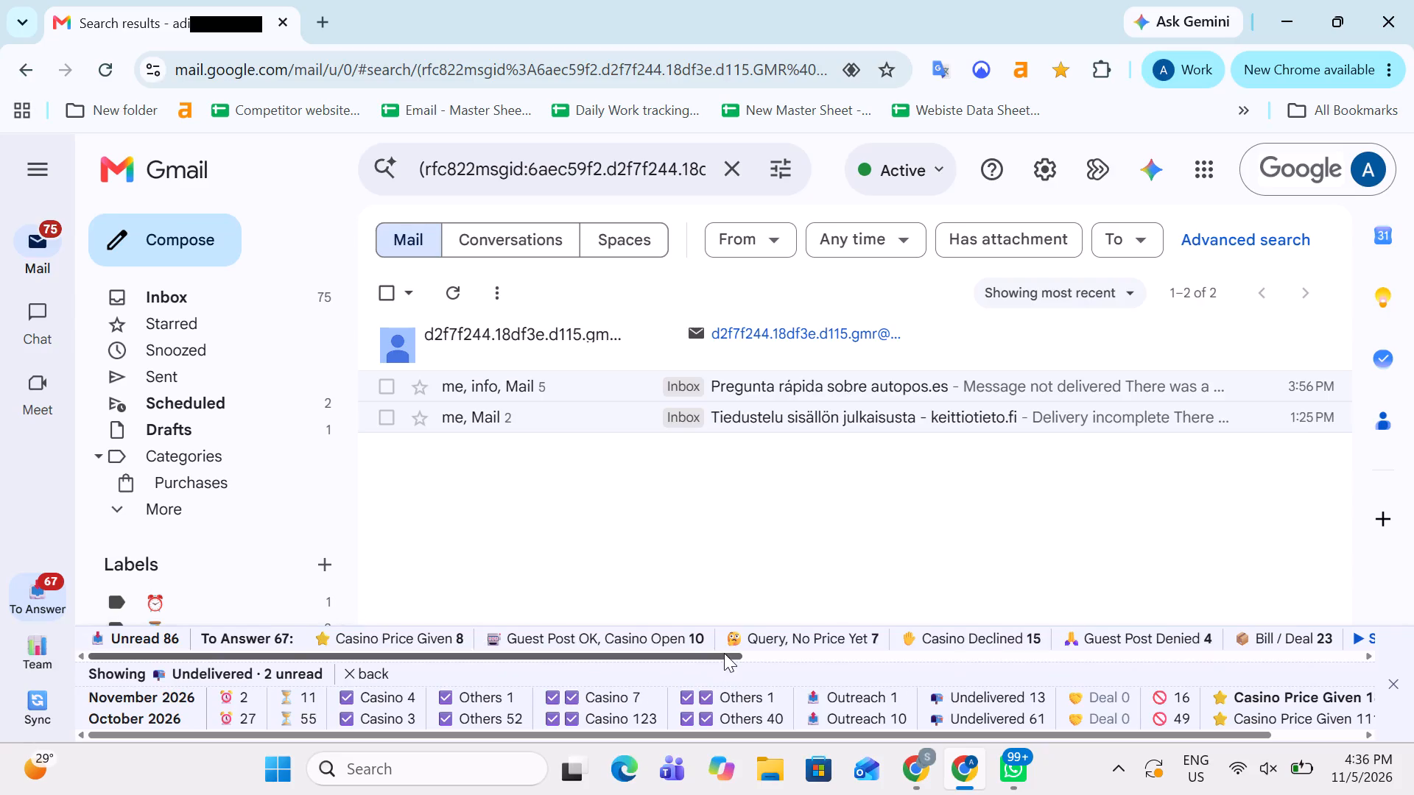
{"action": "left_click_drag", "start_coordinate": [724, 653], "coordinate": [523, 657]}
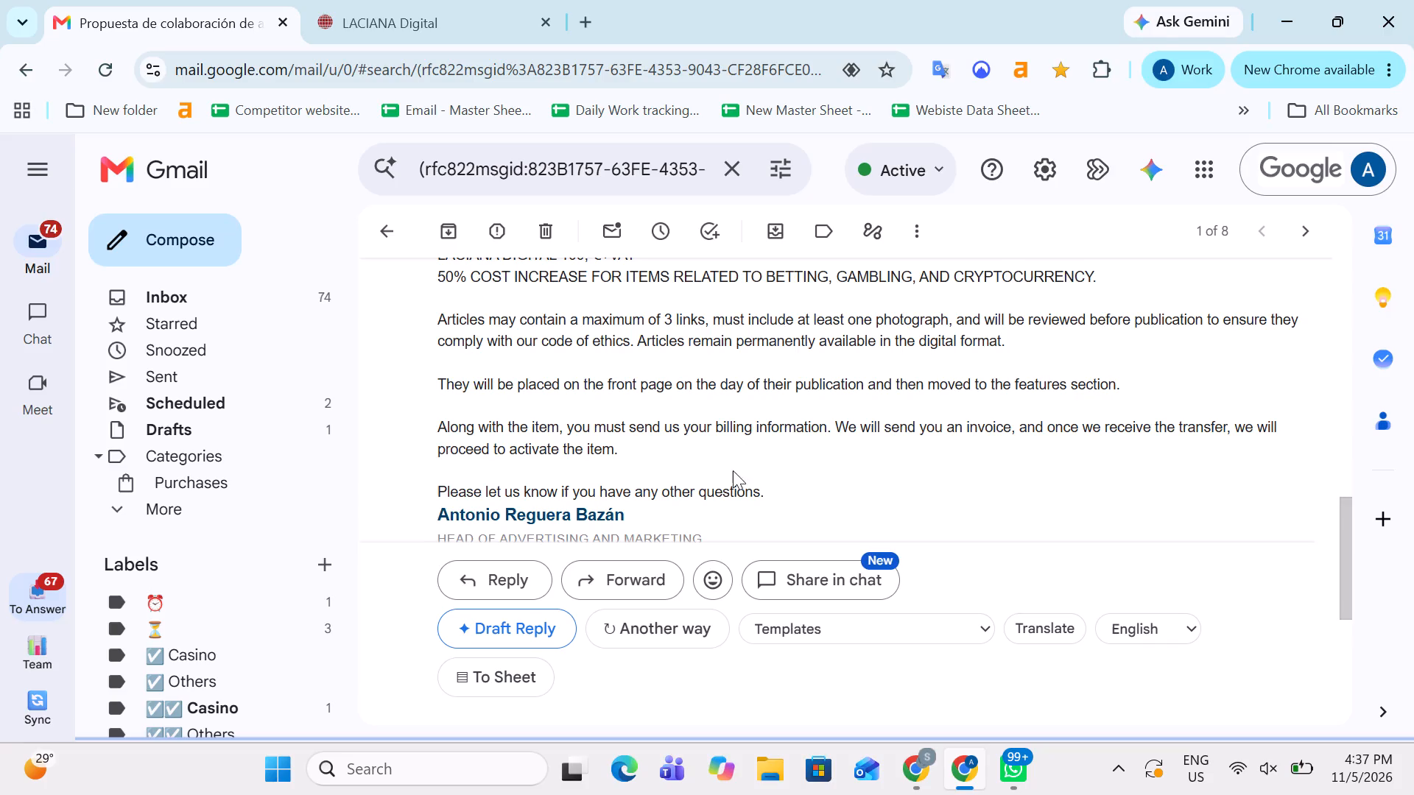
{"action": "scroll", "coordinate": [795, 482], "scroll_direction": "down", "scroll_amount": 6}
{"action": "scroll", "coordinate": [703, 450], "scroll_direction": "up", "scroll_amount": 6}
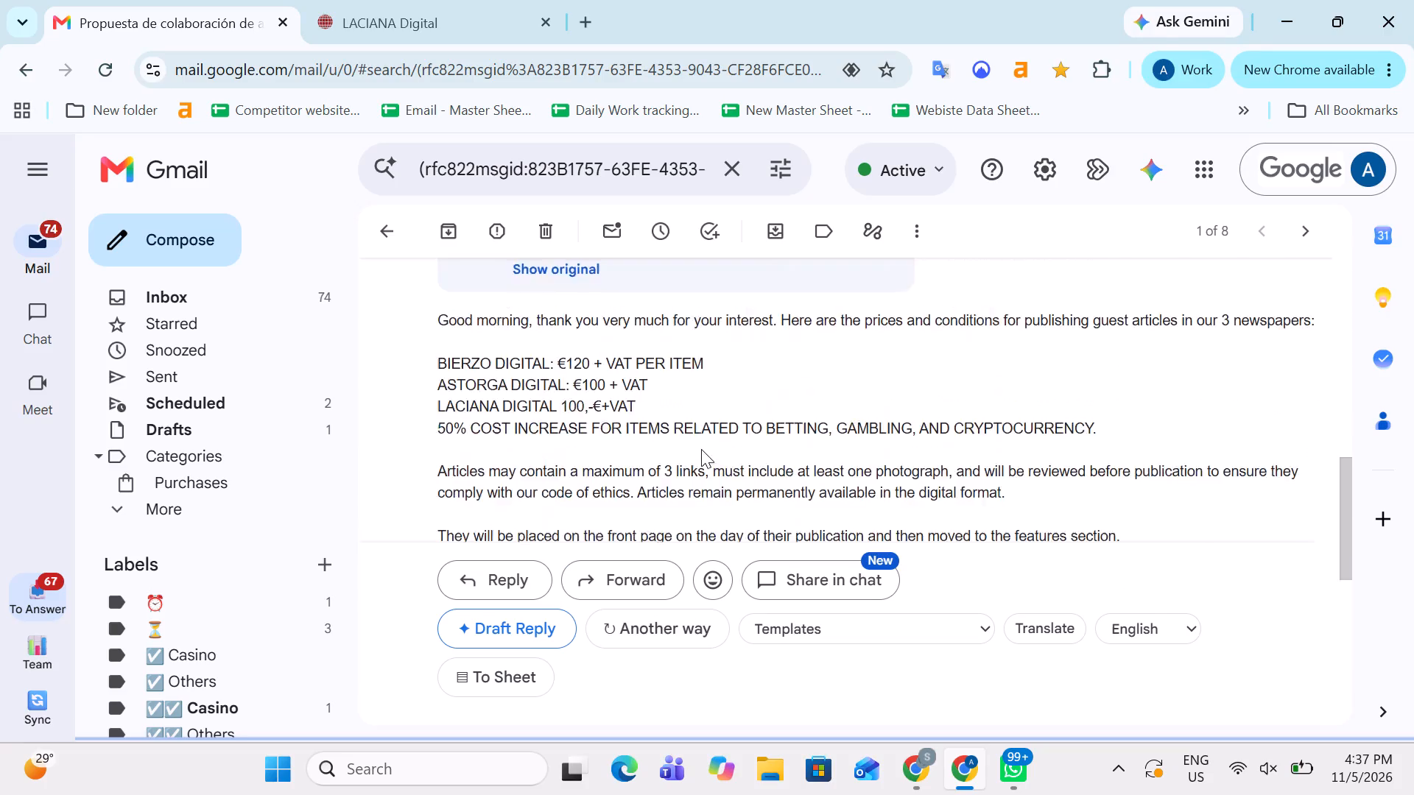
{"action": "scroll", "coordinate": [701, 449], "scroll_direction": "up", "scroll_amount": 9}
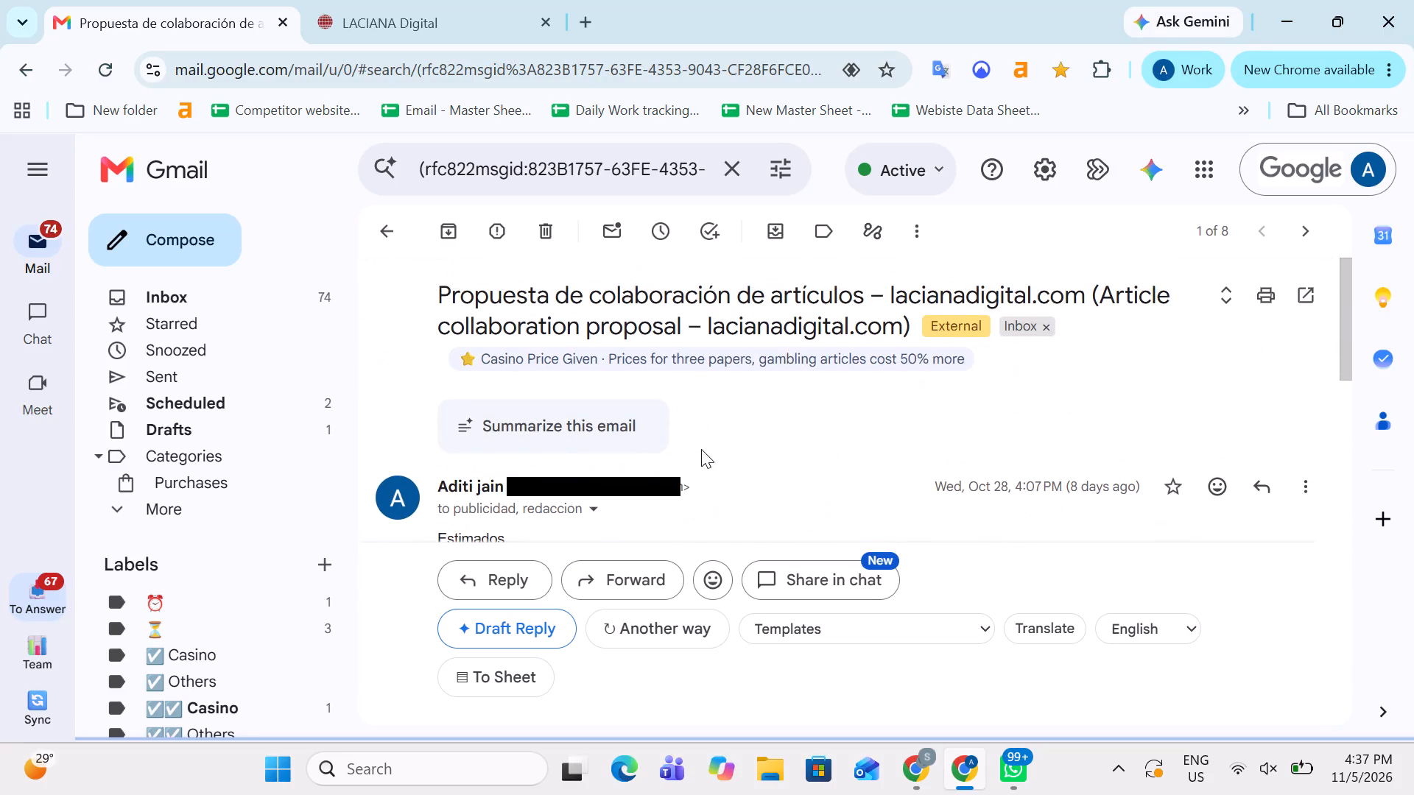
{"action": "scroll", "coordinate": [701, 449], "scroll_direction": "down", "scroll_amount": 7}
{"action": "scroll", "coordinate": [701, 449], "scroll_direction": "up", "scroll_amount": 5}
Accept the privacy consent on the lacianadigital.com site.
{"action": "left_click", "coordinate": [456, 0]}
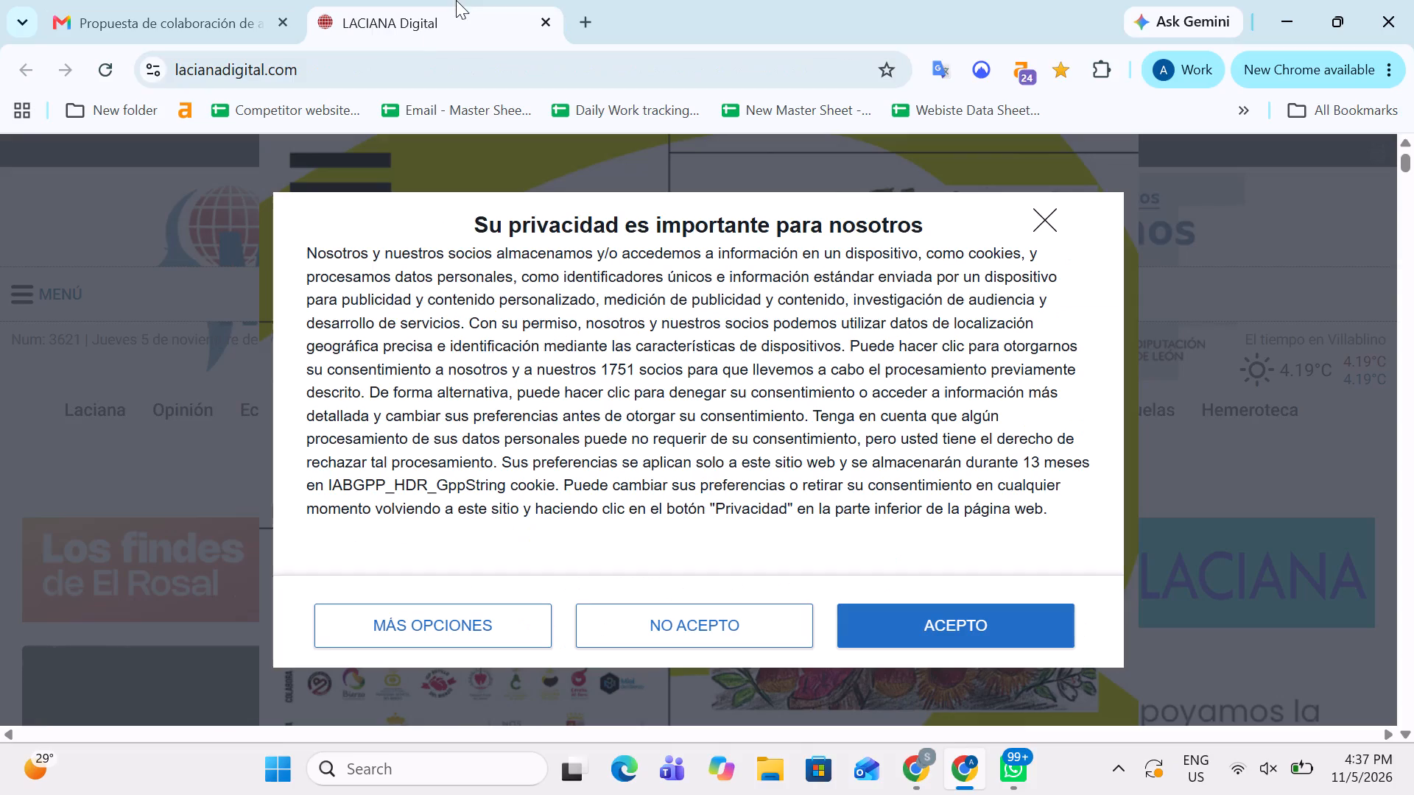
{"action": "left_click", "coordinate": [956, 632]}
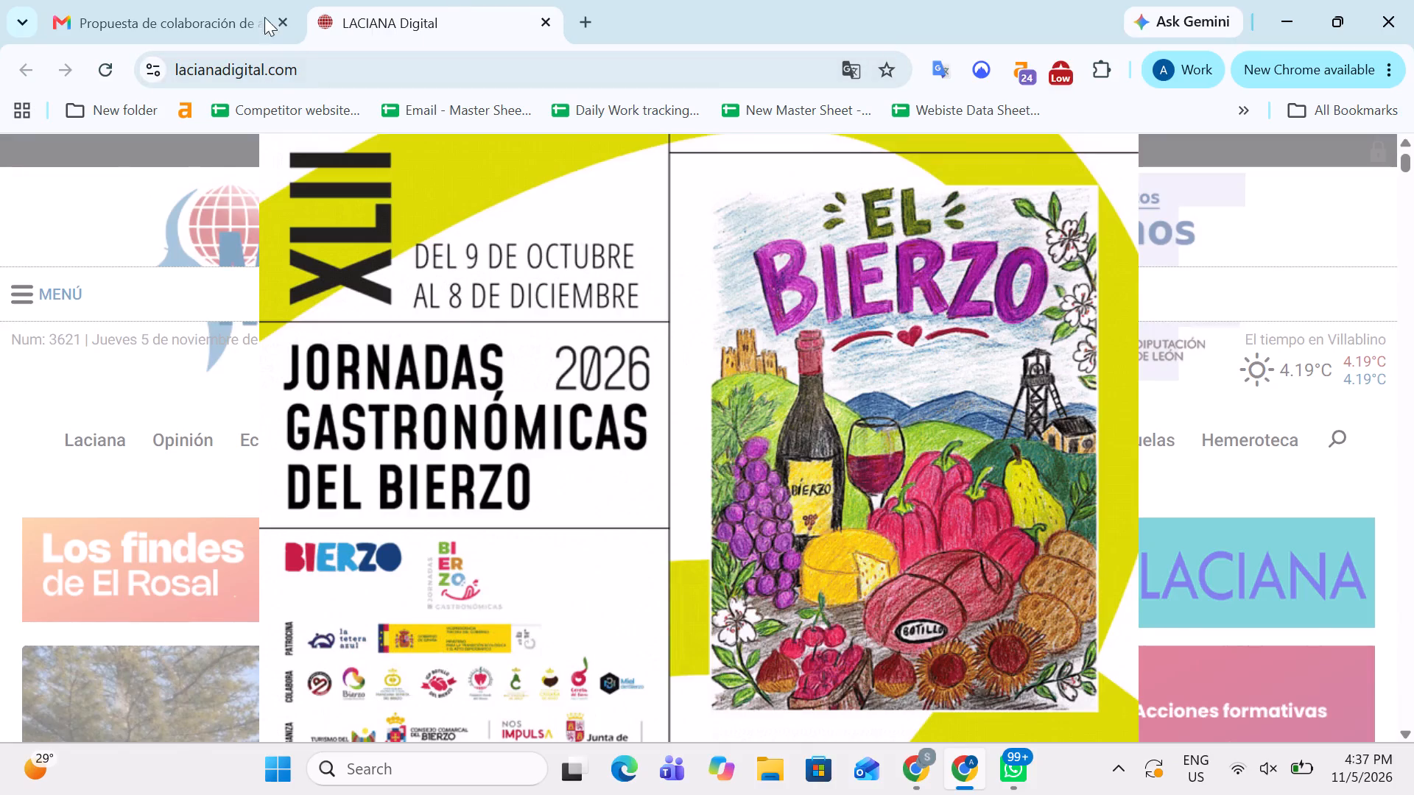
Generate a draft reply to the publisher in the lacianadigital.com email thread.
{"action": "left_click", "coordinate": [259, 7]}
{"action": "scroll", "coordinate": [803, 570], "scroll_direction": "down", "scroll_amount": 4}
{"action": "left_click", "coordinate": [533, 626]}
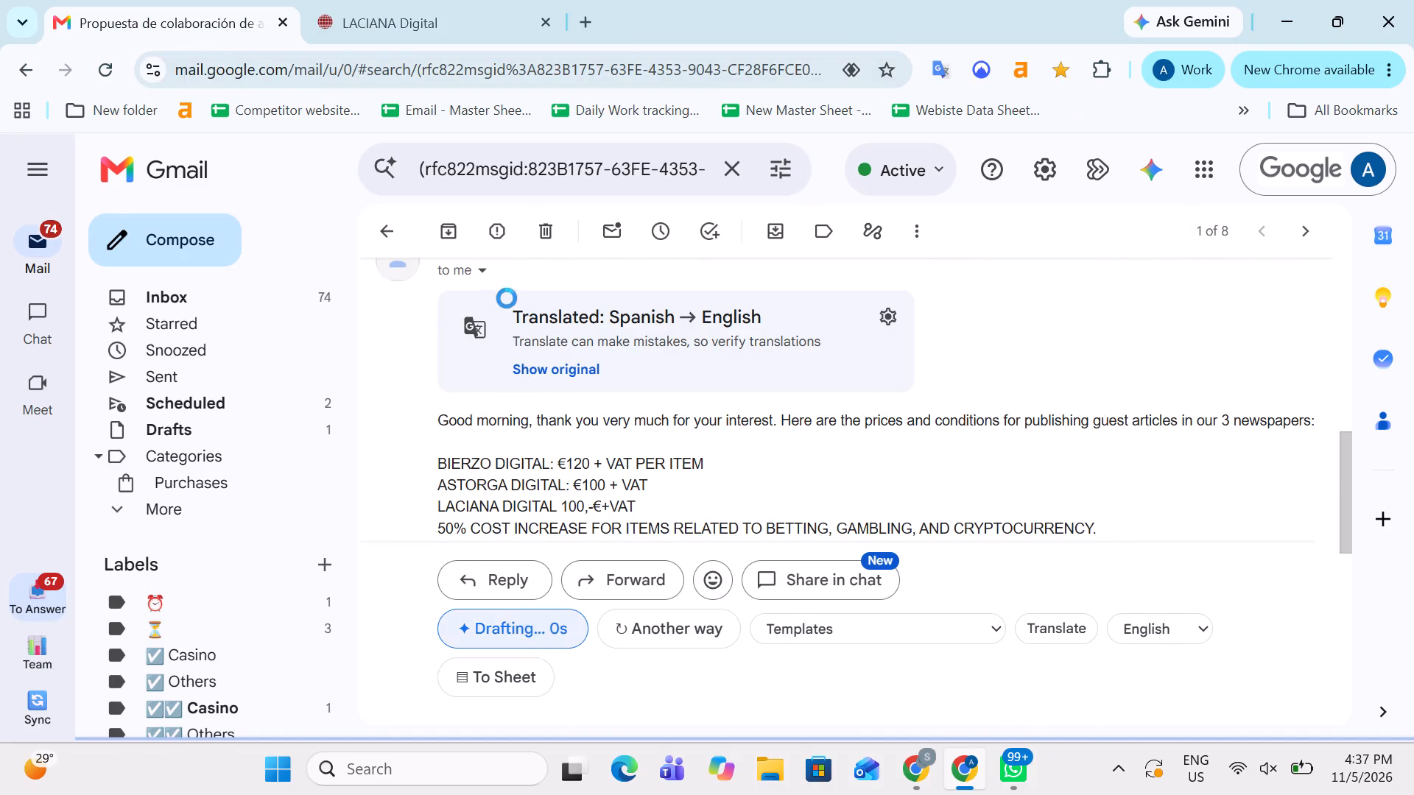
Copy the domain lacianadigital.com from the site's address into the WEBSITE cell of row 11201 in the New Master Sheet.
{"action": "left_click", "coordinate": [479, 0]}
{"action": "left_click", "coordinate": [348, 55]}
{"action": "left_click_drag", "start_coordinate": [348, 55], "coordinate": [331, 62]}
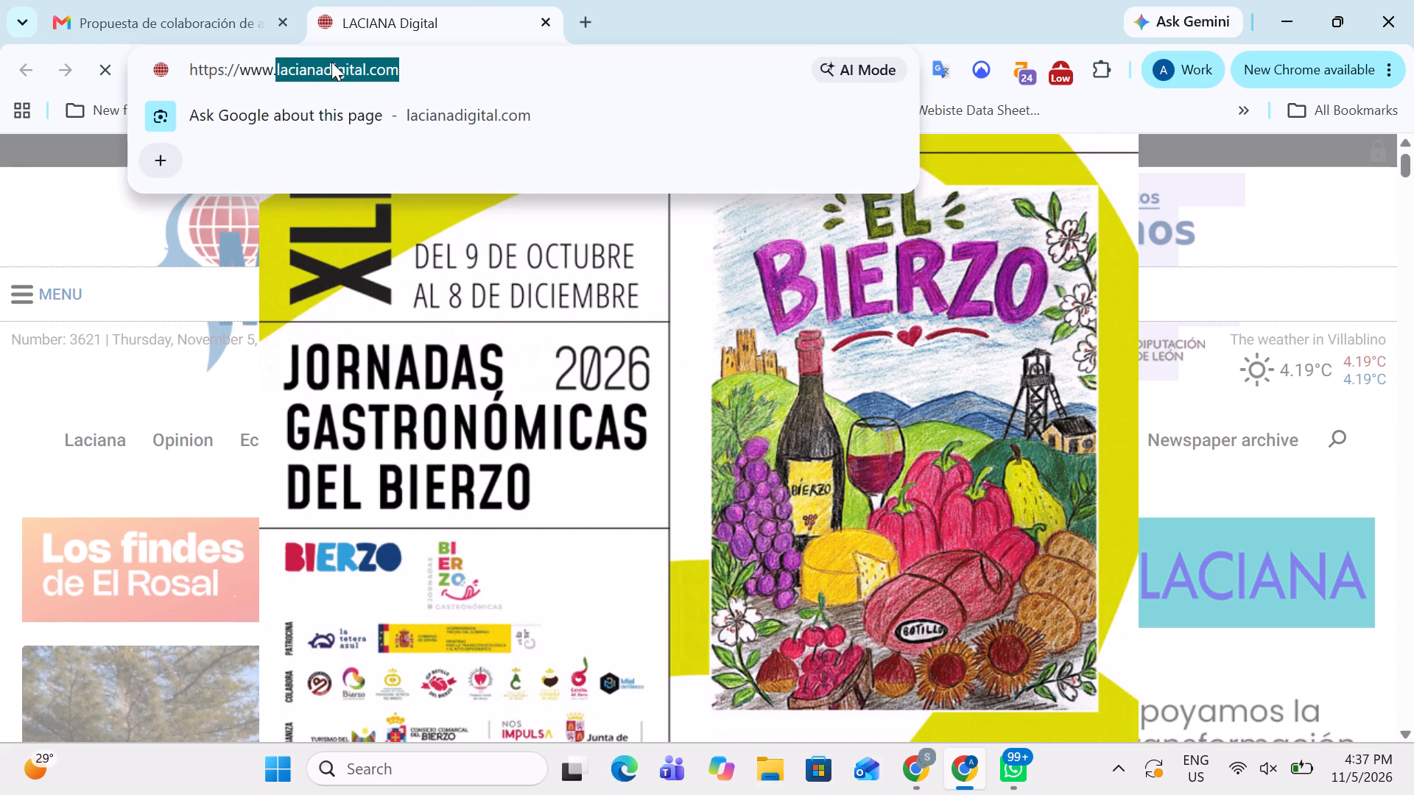
{"action": "left_click_drag", "start_coordinate": [331, 62], "coordinate": [316, 62]}
{"action": "key", "text": "ctrl+c"}
{"action": "key", "text": "ctrl+c"}
{"action": "key", "text": "alt+Tab"}
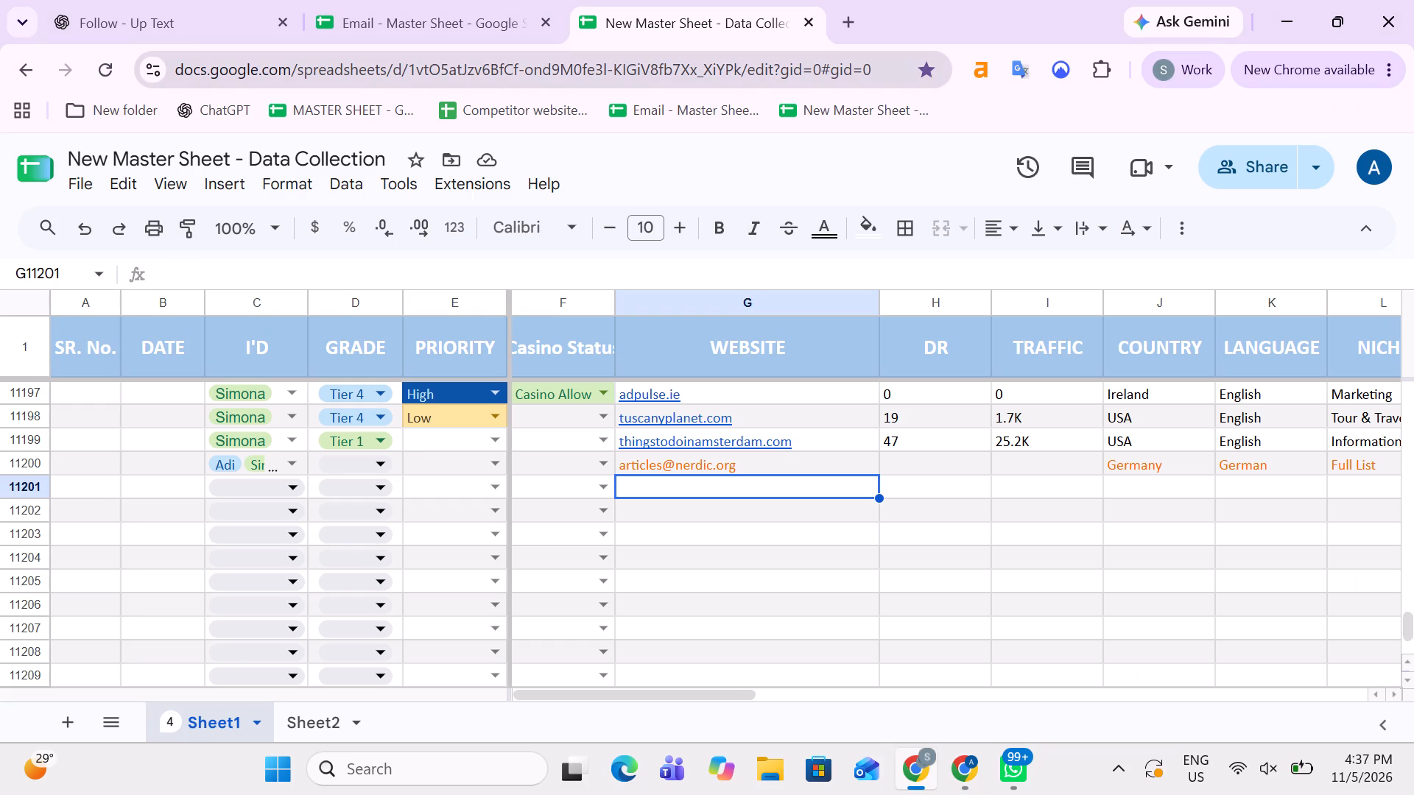
{"action": "key", "text": "Return"}
{"action": "key", "text": "ctrl+v"}
{"action": "key", "text": "Tab"}
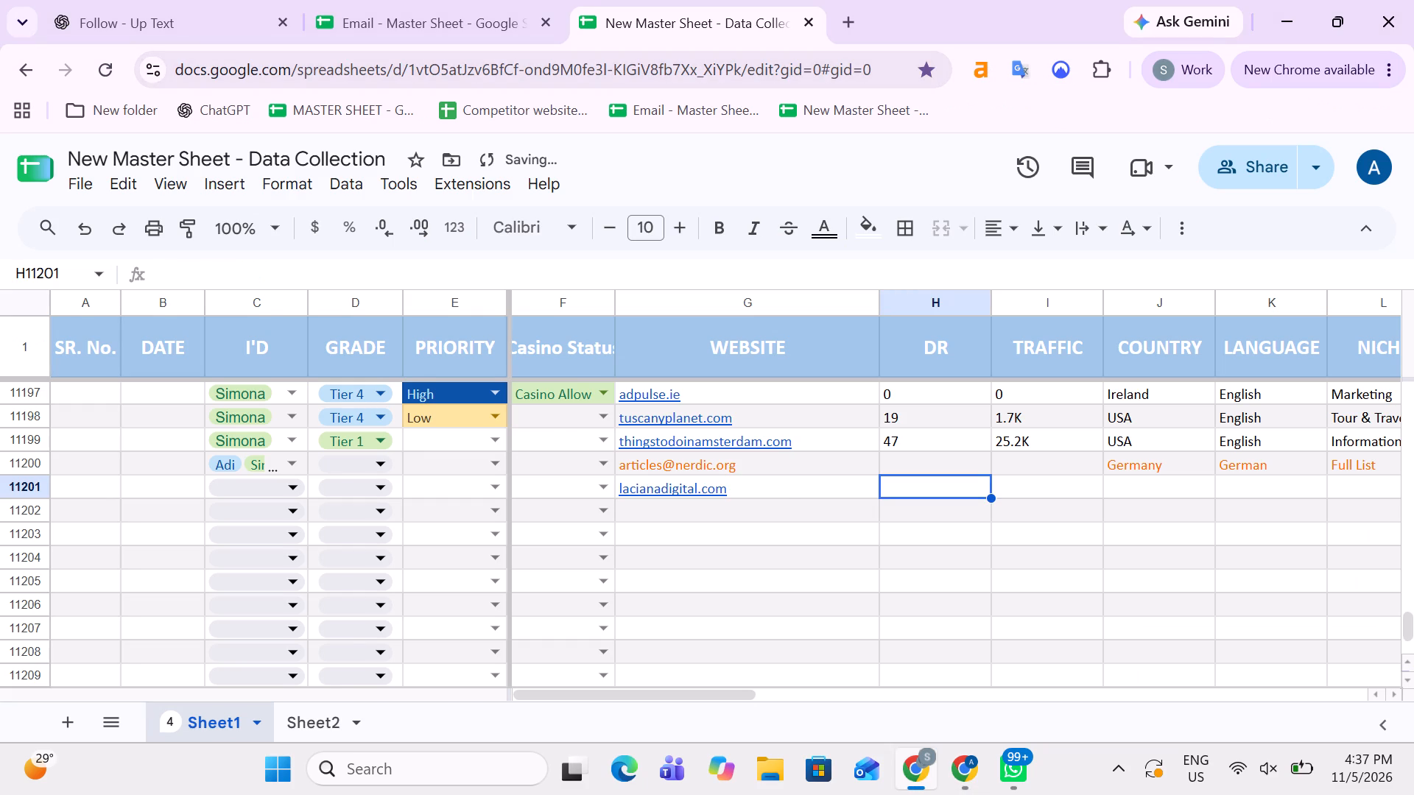
Return to the lacianadigital.com site, close the full-page advertisement covering it and reset the page zoom to 100%.
{"action": "key", "text": "alt+Tab"}
{"action": "scroll", "coordinate": [1126, 235], "scroll_direction": "up", "scroll_amount": 3}
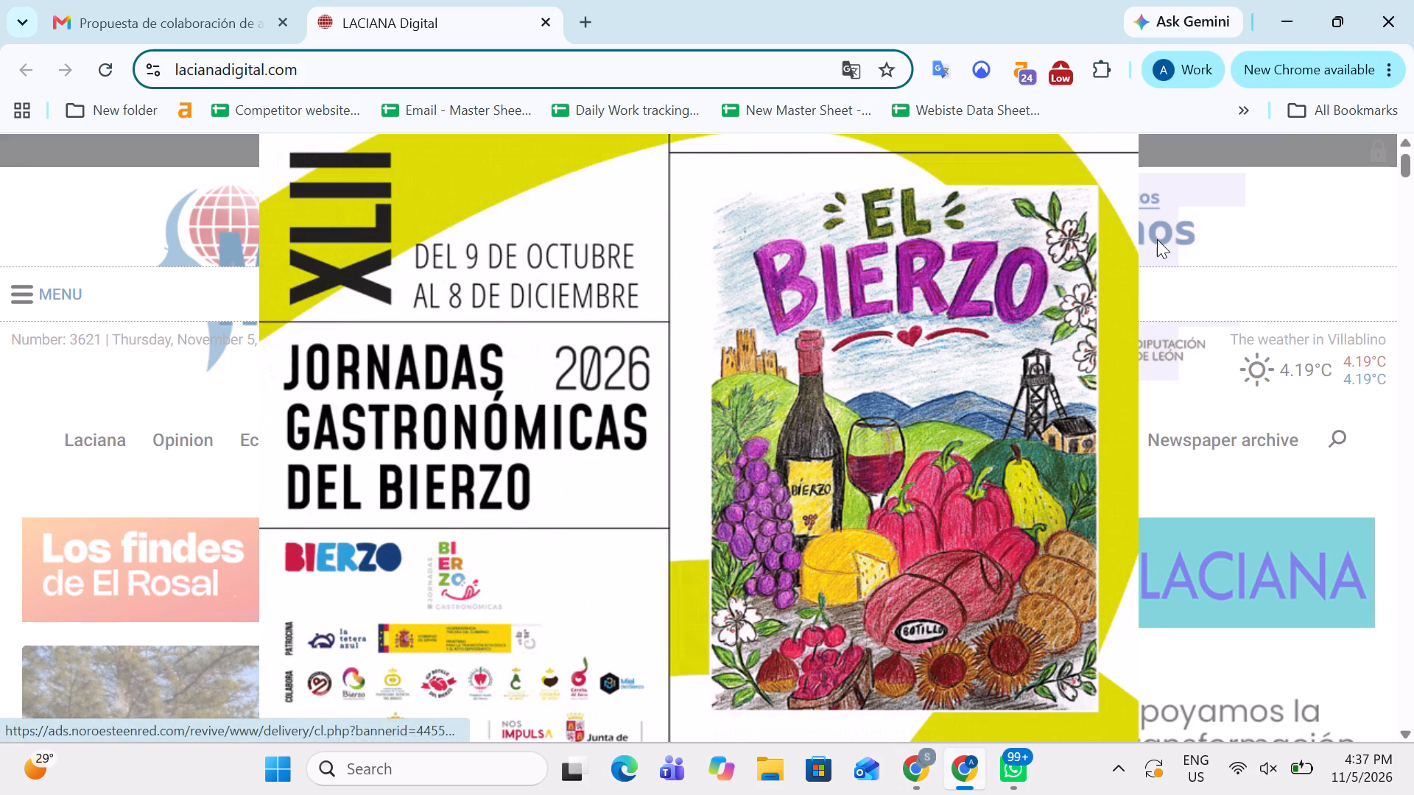
{"action": "scroll", "coordinate": [1156, 240], "scroll_direction": "up", "scroll_amount": 15}
{"action": "scroll", "coordinate": [1054, 177], "scroll_direction": "down", "scroll_amount": 7}
{"action": "scroll", "coordinate": [1060, 239], "scroll_direction": "up", "scroll_amount": 8}
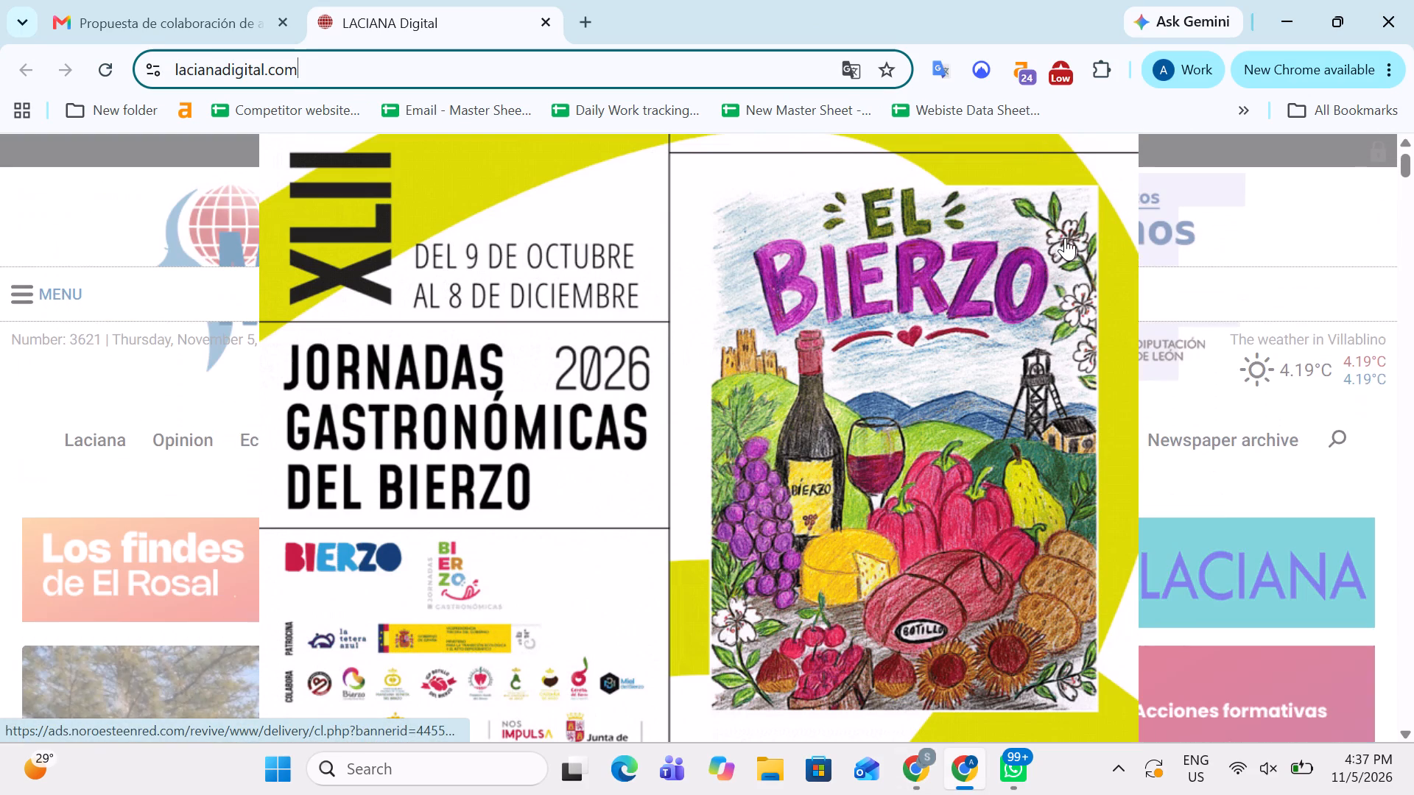
{"action": "key", "text": "ctrl+minus"}
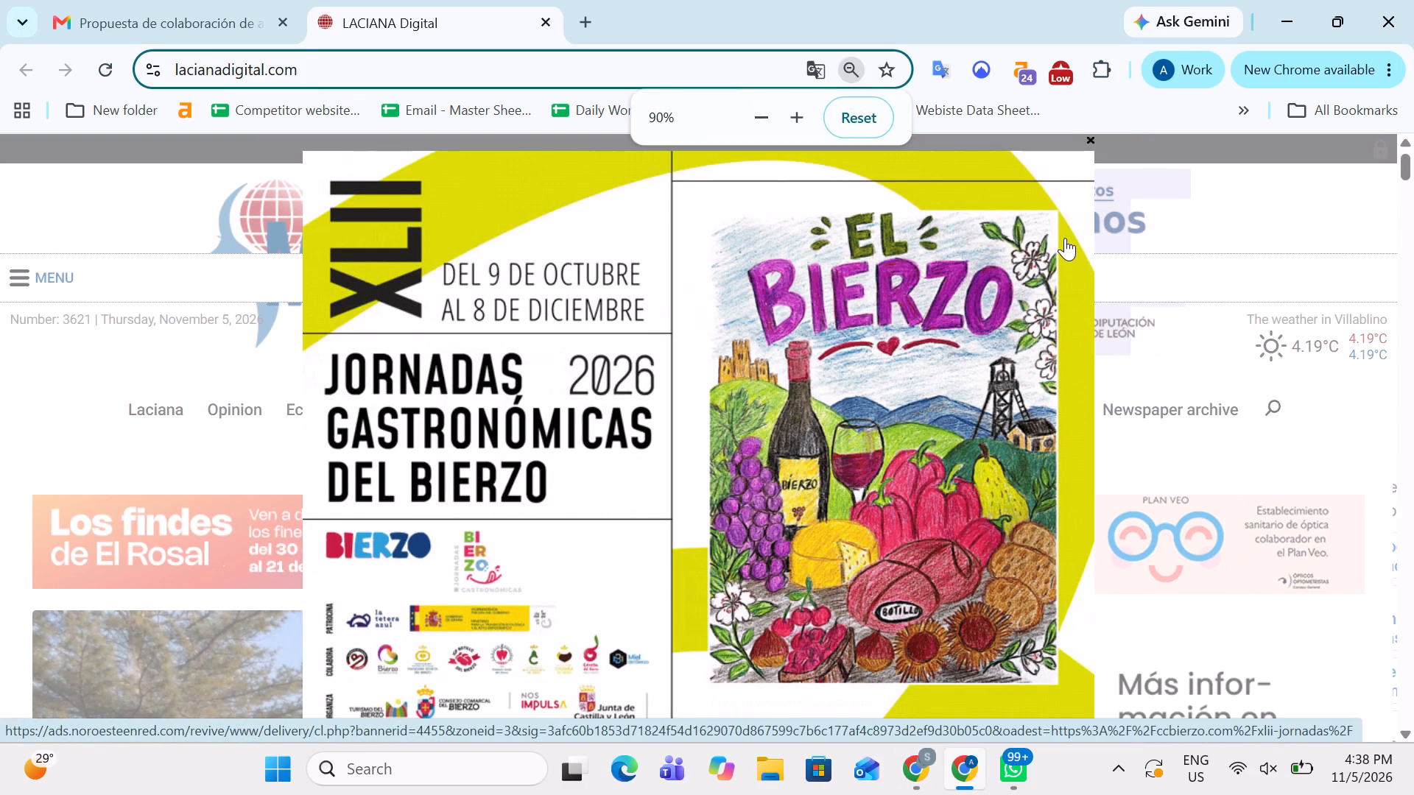
{"action": "left_click", "coordinate": [1086, 138]}
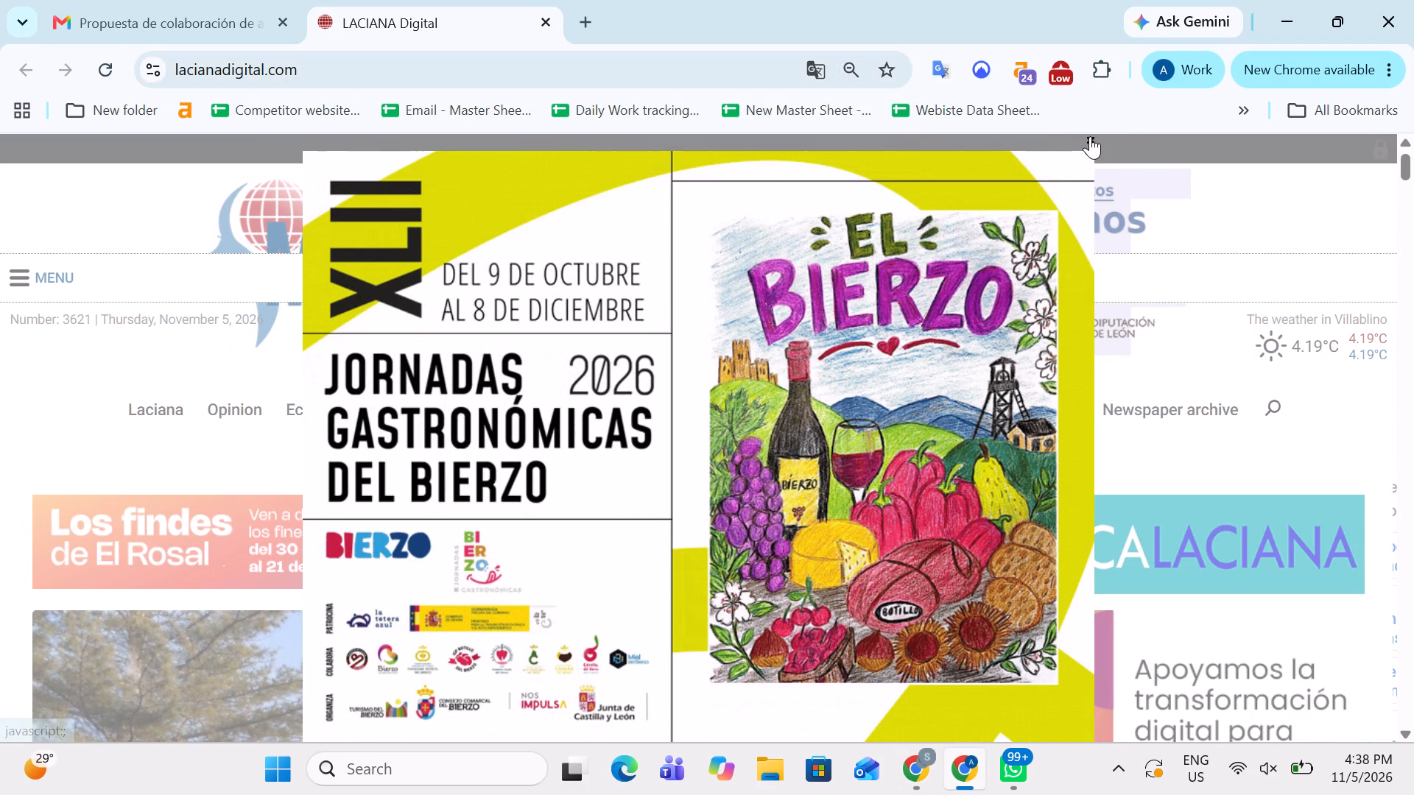
{"action": "left_click", "coordinate": [1088, 137]}
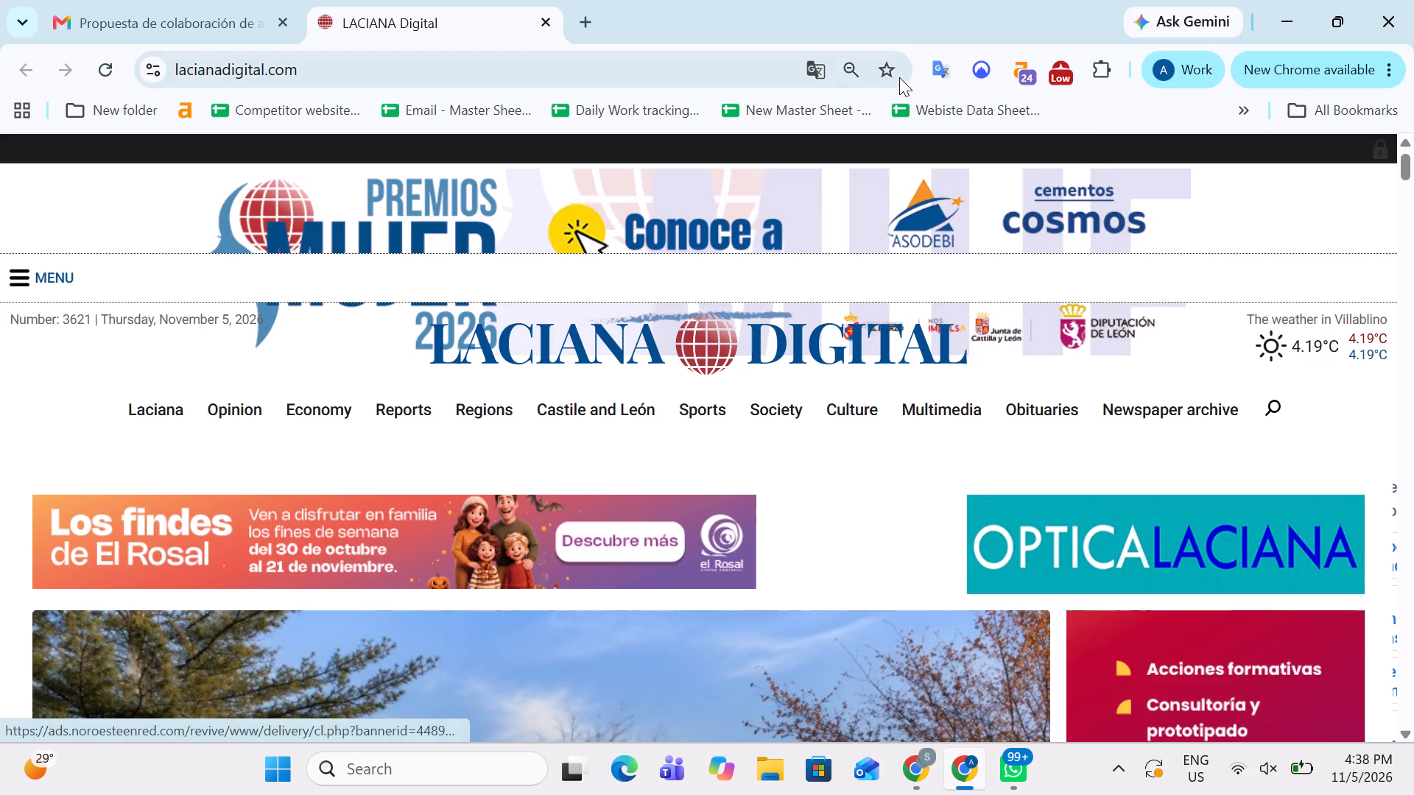
{"action": "left_click", "coordinate": [844, 59]}
{"action": "left_click", "coordinate": [859, 107]}
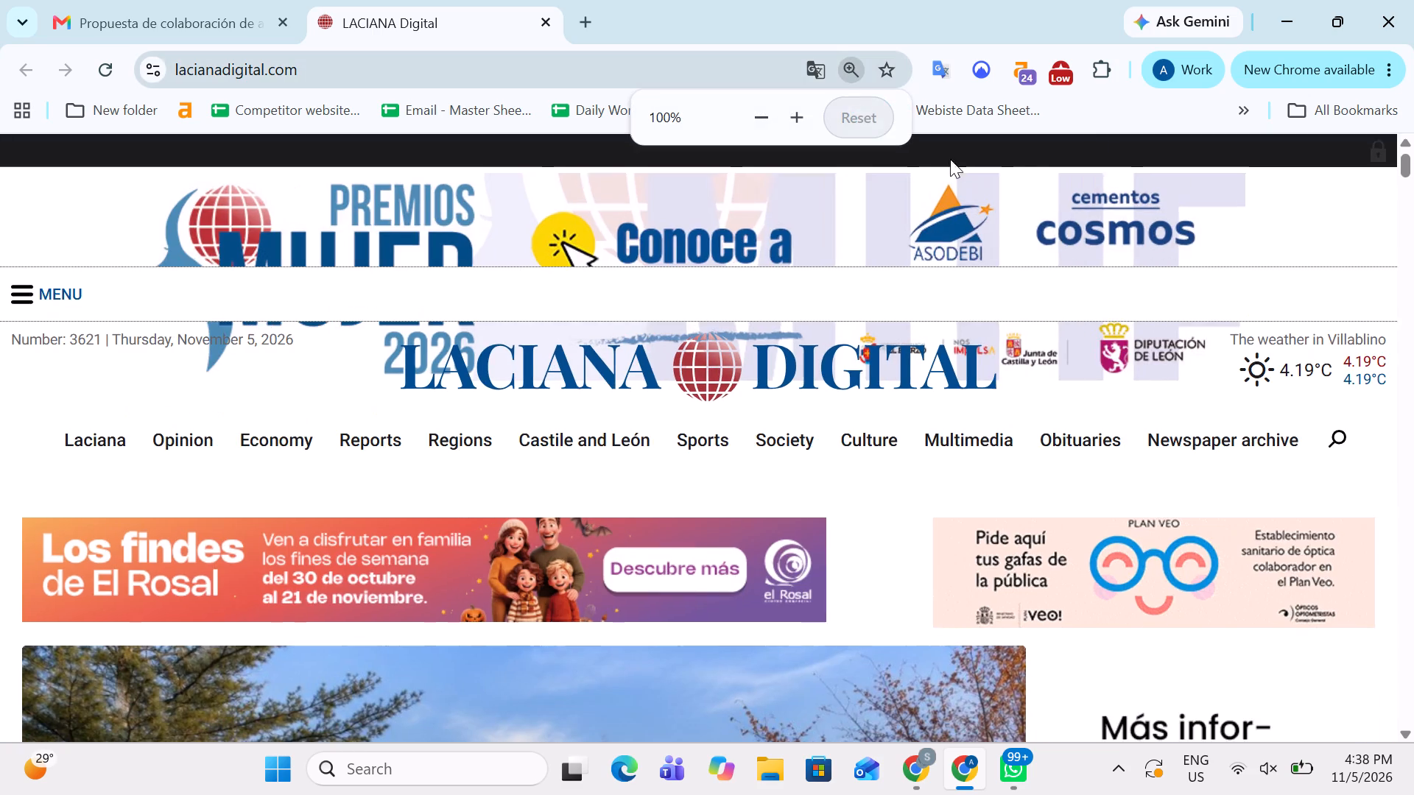
Search the Laciana Digital site for Casino777 and check its Ahrefs metrics.
{"action": "scroll", "coordinate": [1113, 563], "scroll_direction": "down", "scroll_amount": 7}
{"action": "scroll", "coordinate": [1108, 628], "scroll_direction": "down", "scroll_amount": 5}
{"action": "scroll", "coordinate": [1108, 629], "scroll_direction": "up", "scroll_amount": 15}
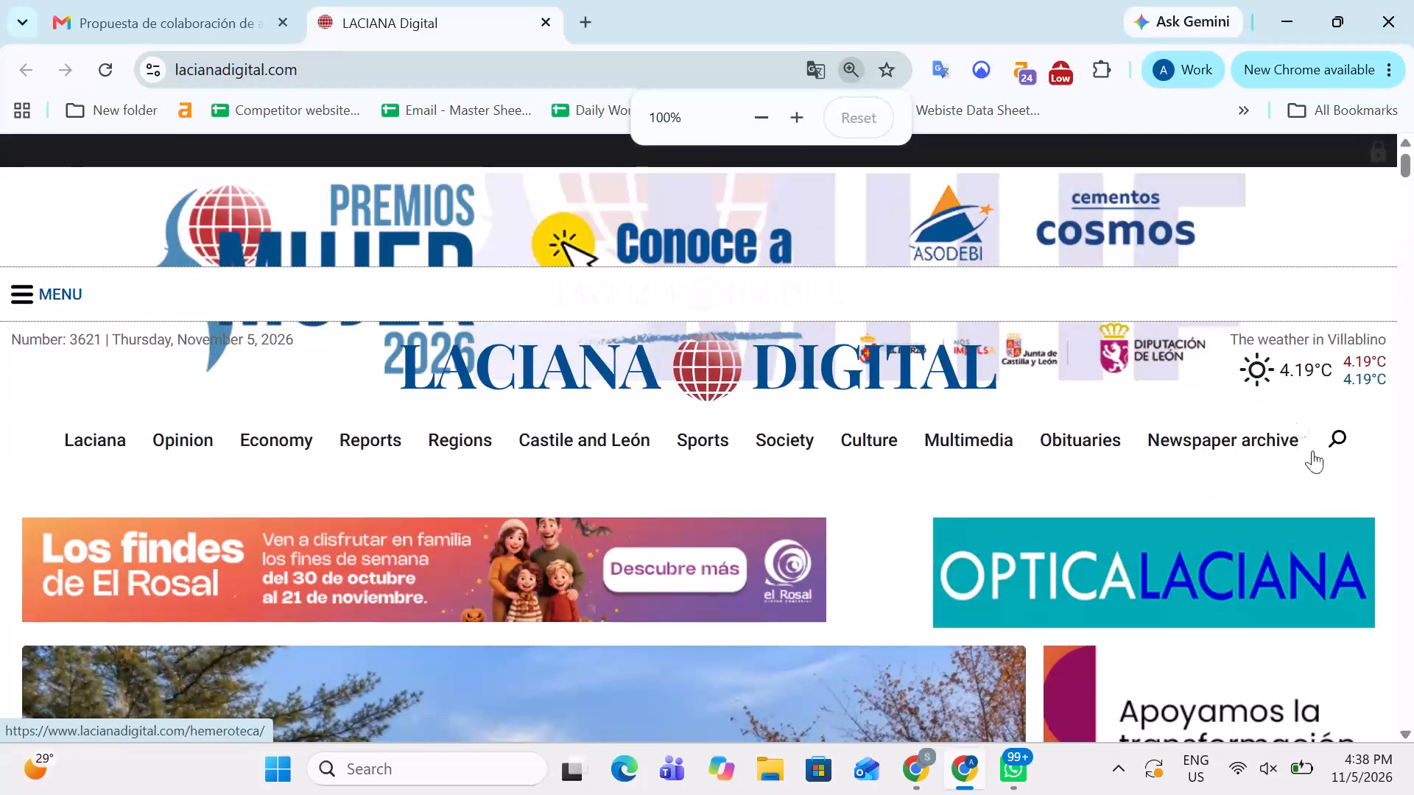
{"action": "left_click", "coordinate": [1332, 437]}
{"action": "type", "text": "Casino777"}
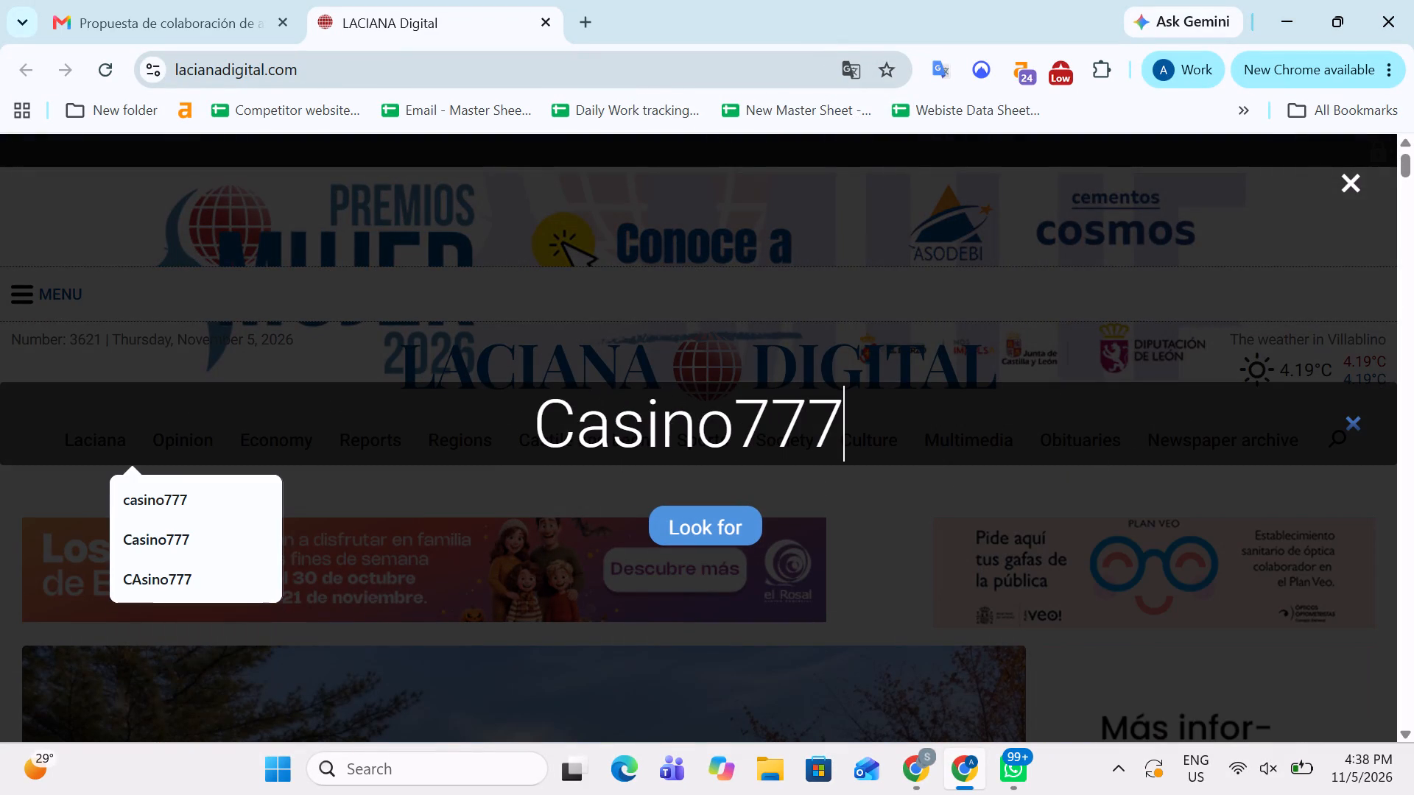
{"action": "key", "text": "Return"}
{"action": "left_click", "coordinate": [1019, 69]}
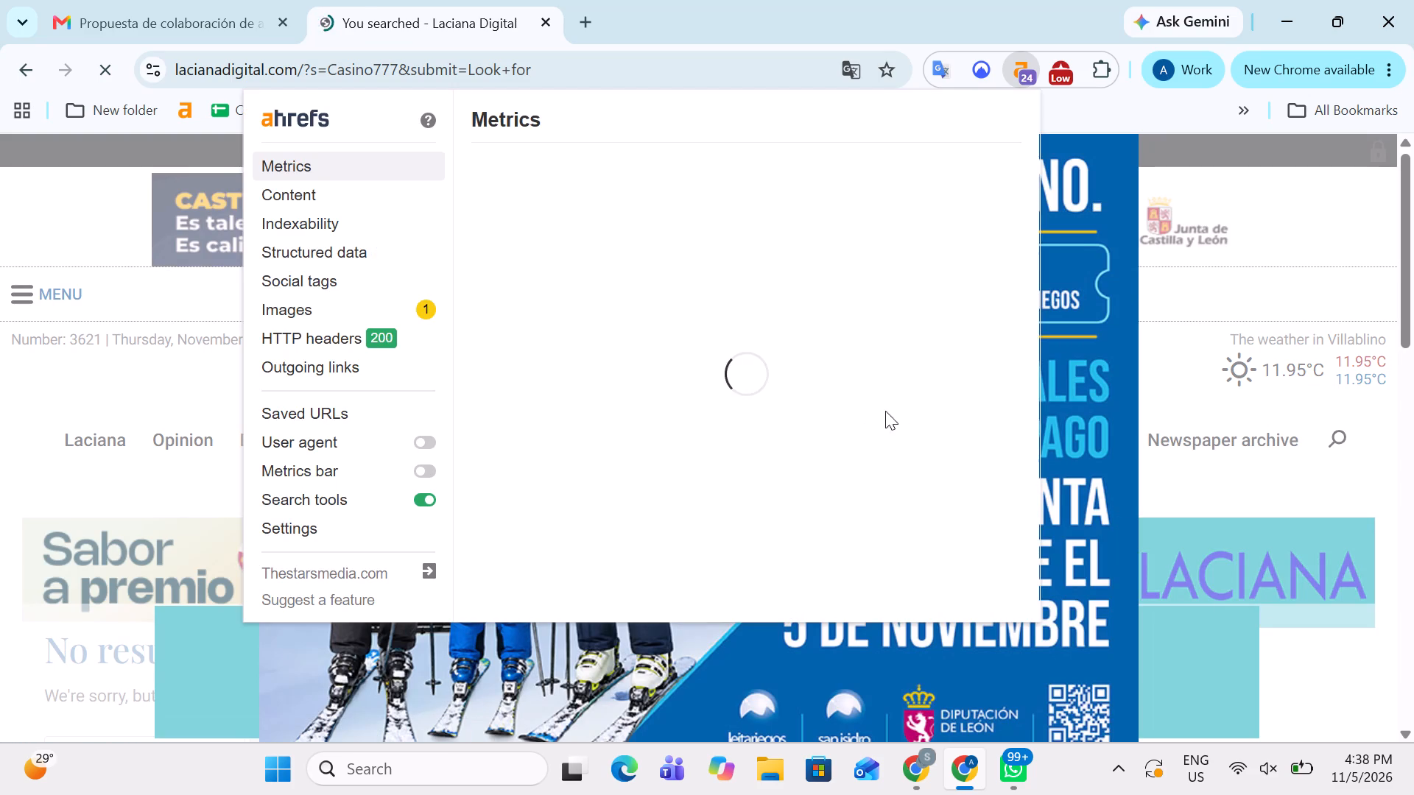
Record lacianadigital.com's DR 24, traffic 14.1K, country Spain and language Spanish in the New Master Sheet.
{"action": "key", "text": "alt+Tab"}
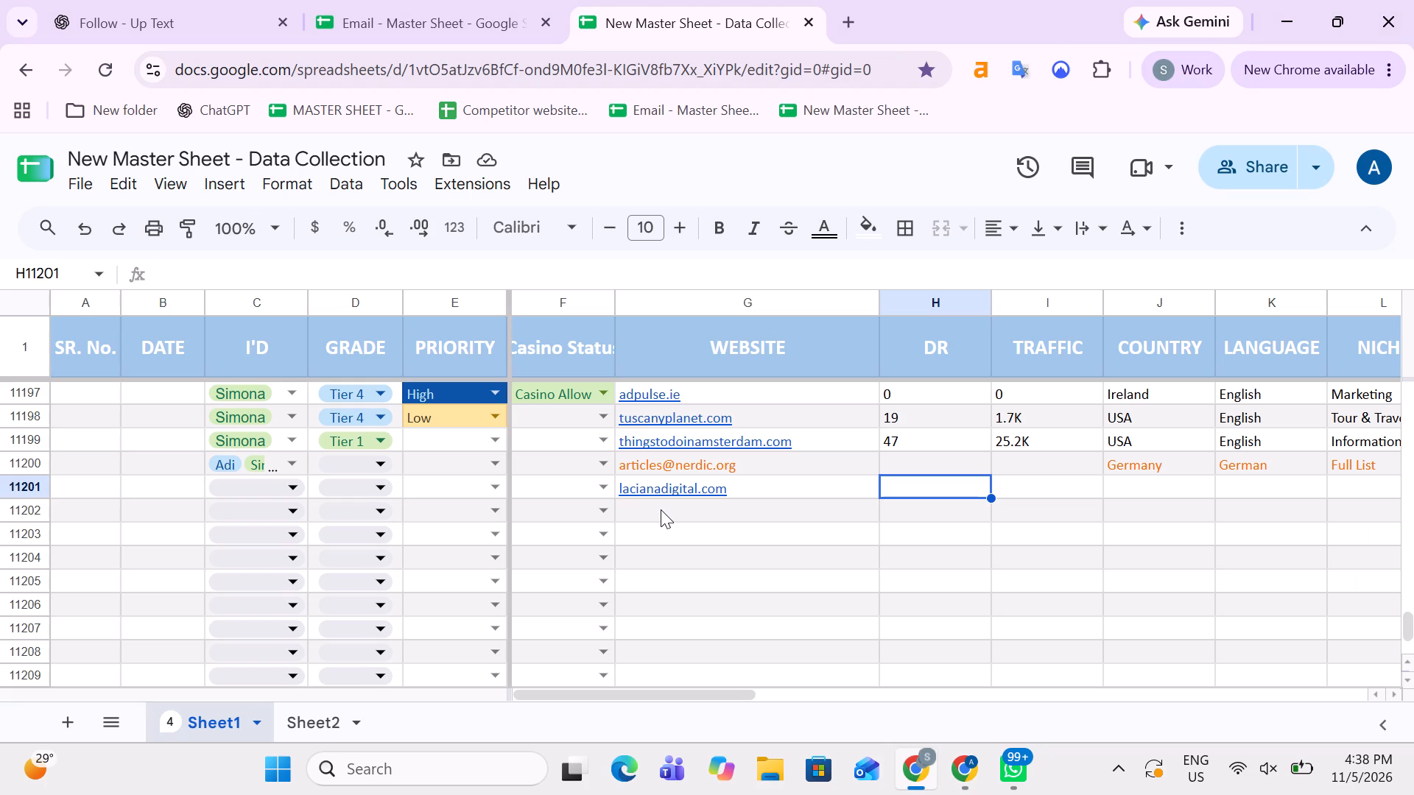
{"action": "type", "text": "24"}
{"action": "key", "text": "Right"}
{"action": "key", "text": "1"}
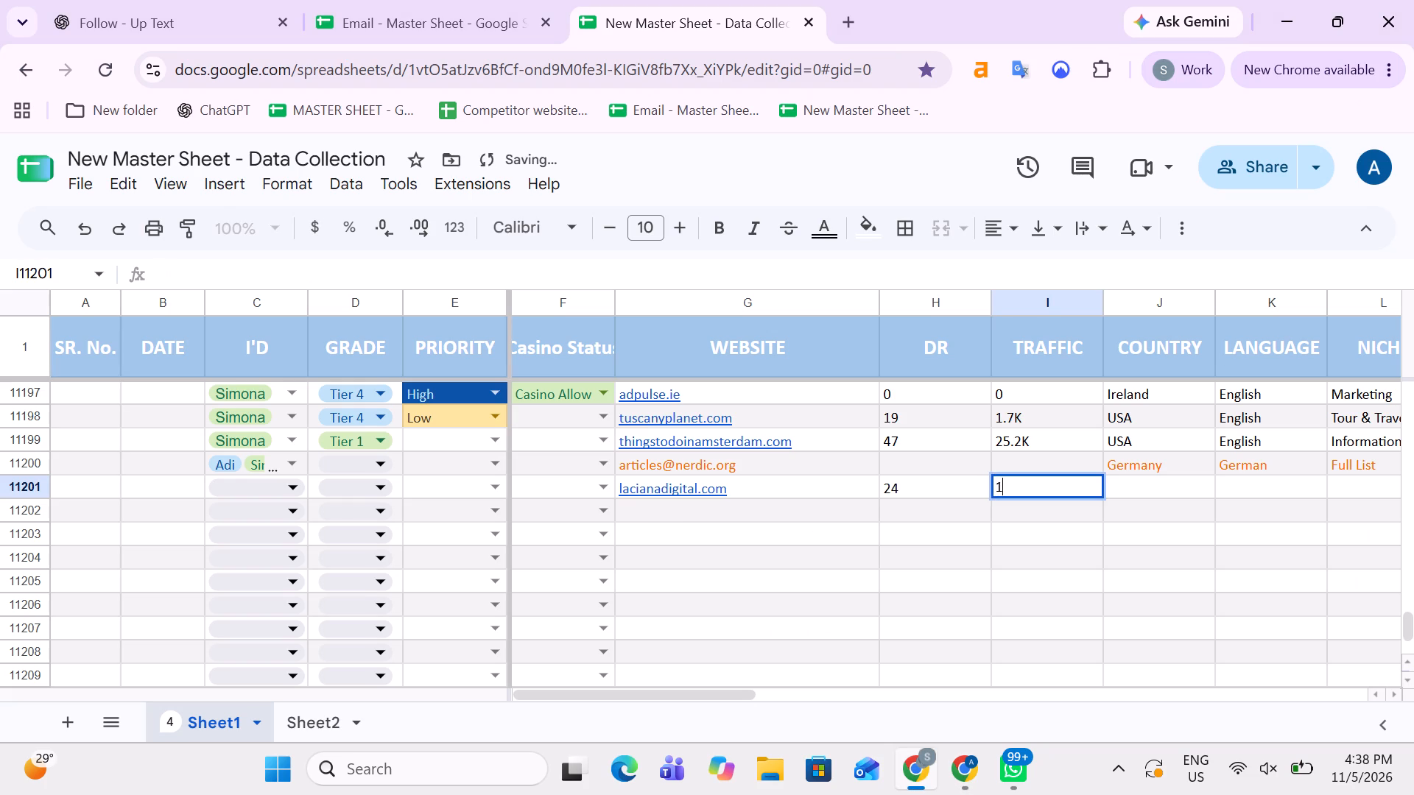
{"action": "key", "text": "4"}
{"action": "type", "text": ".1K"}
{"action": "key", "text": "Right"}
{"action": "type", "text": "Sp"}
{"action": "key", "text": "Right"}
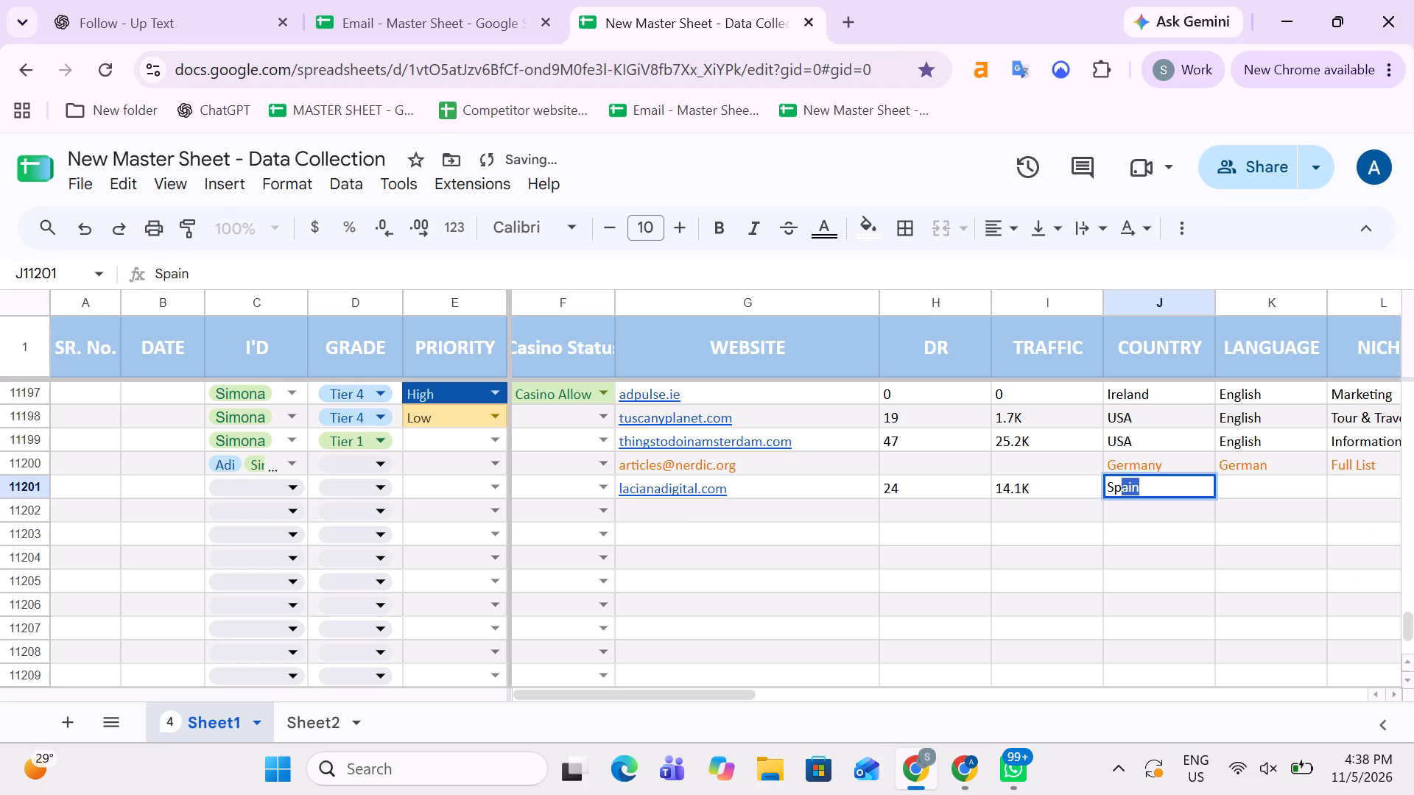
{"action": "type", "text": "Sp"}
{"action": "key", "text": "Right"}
Check the Casino777 search results page on Laciana Digital and close the site.
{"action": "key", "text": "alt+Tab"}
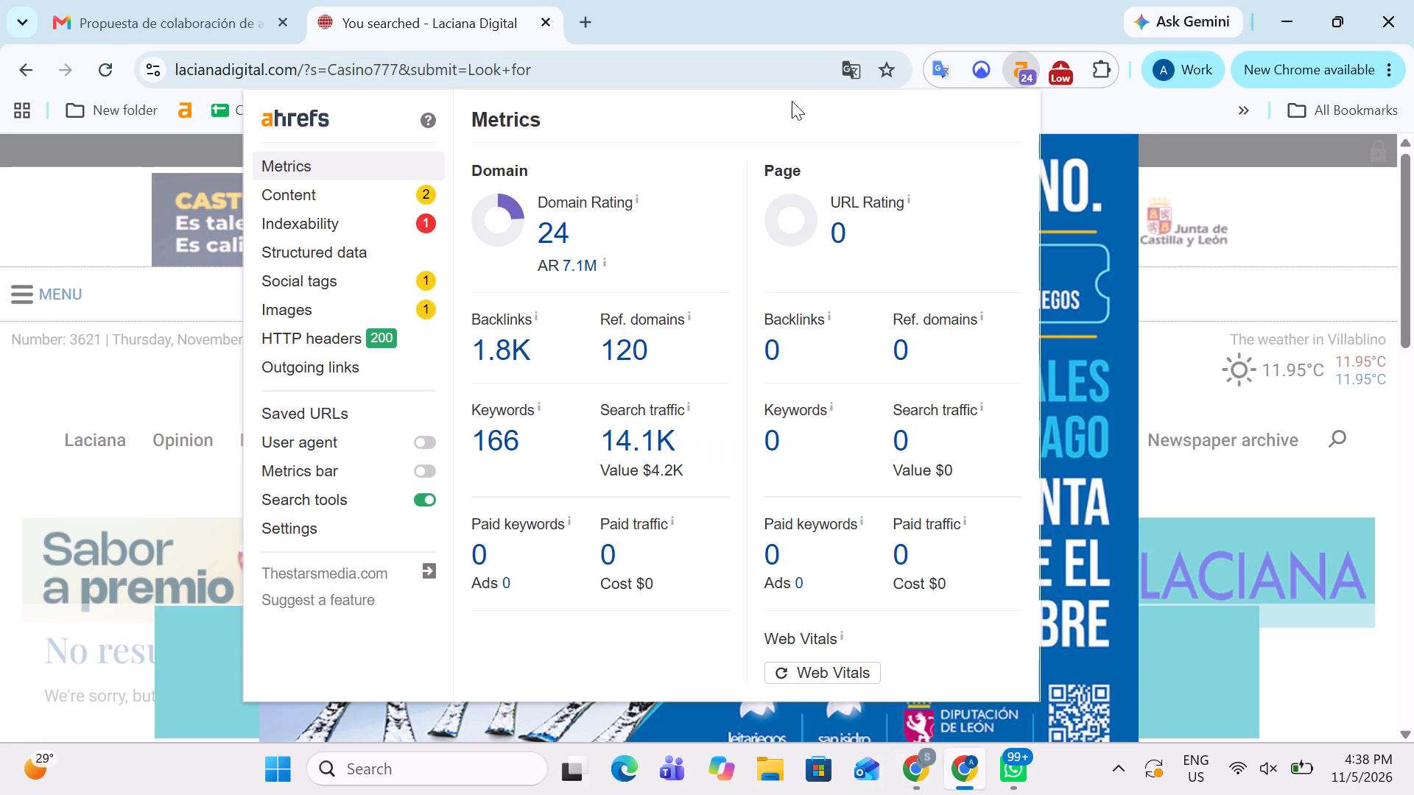
{"action": "left_click", "coordinate": [847, 77]}
{"action": "left_click", "coordinate": [11, 448]}
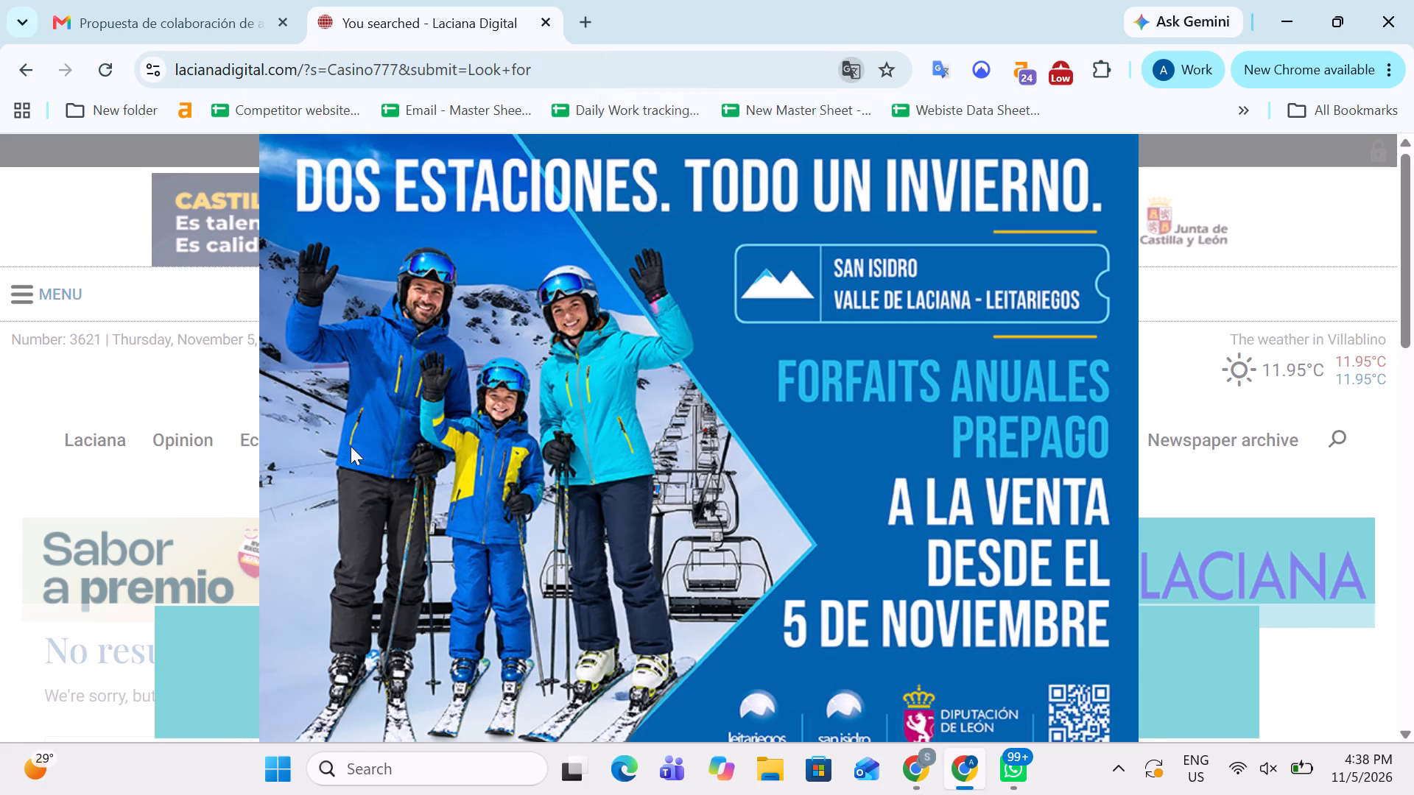
{"action": "scroll", "coordinate": [1129, 180], "scroll_direction": "up", "scroll_amount": 2}
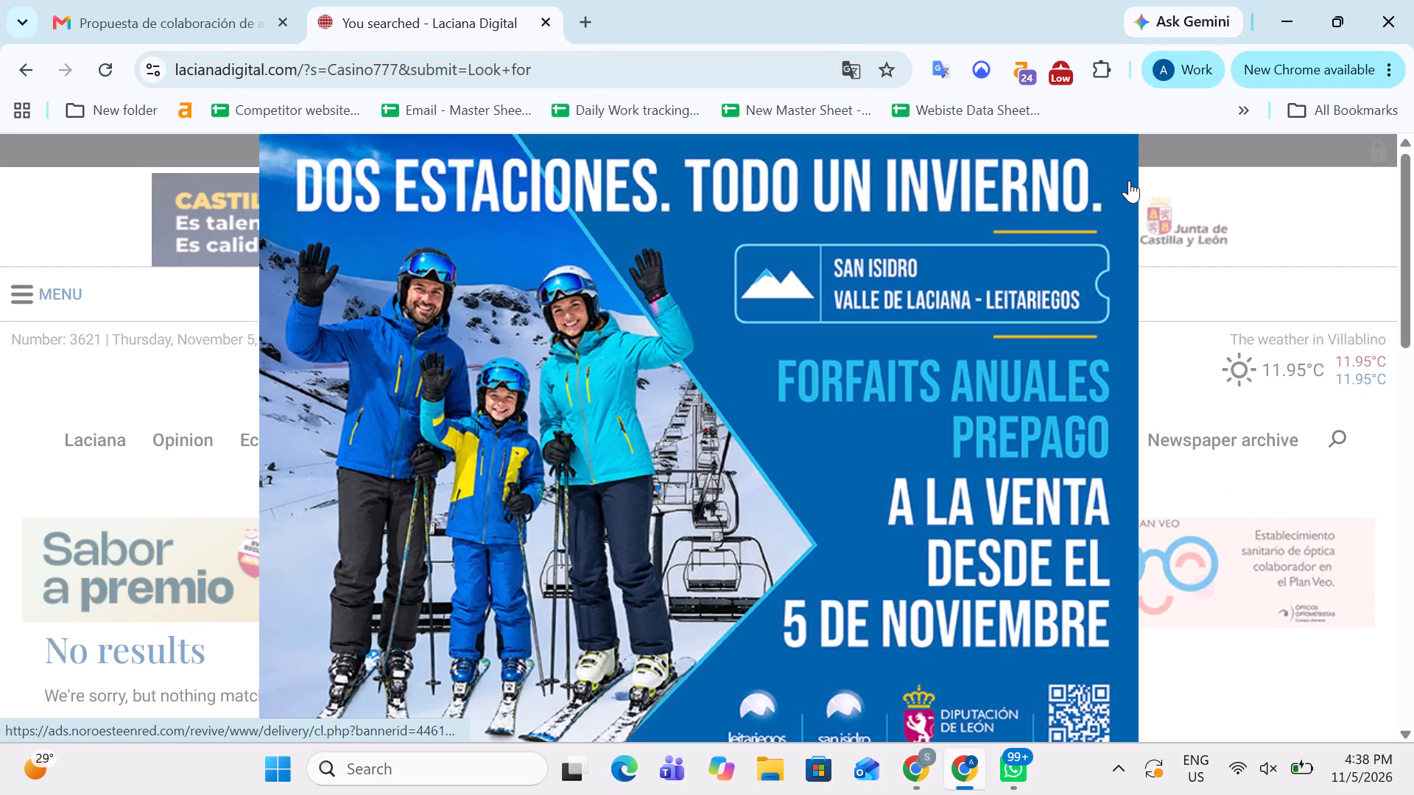
{"action": "scroll", "coordinate": [1129, 180], "scroll_direction": "up", "scroll_amount": 13}
{"action": "scroll", "coordinate": [1114, 341], "scroll_direction": "down", "scroll_amount": 4}
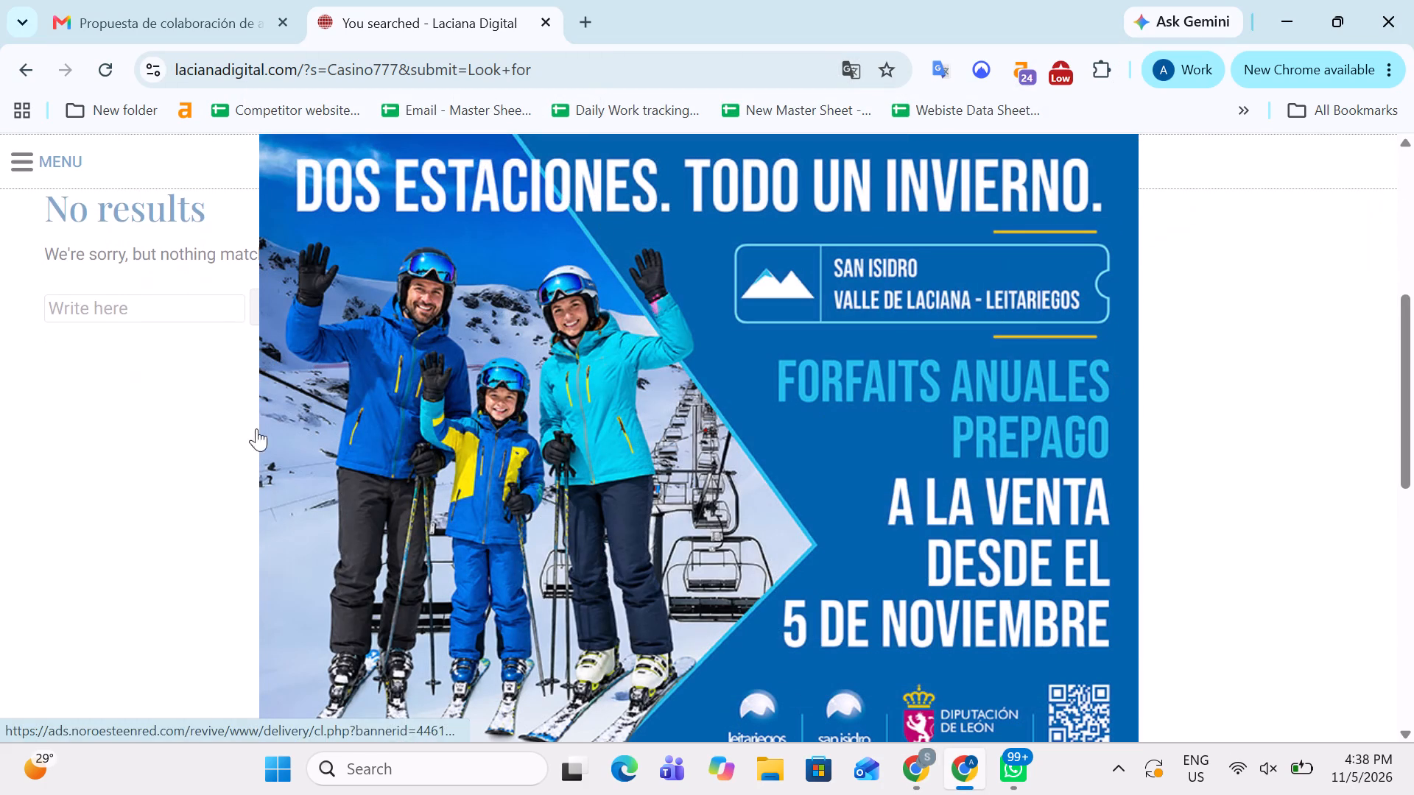
{"action": "left_click", "coordinate": [540, 29]}
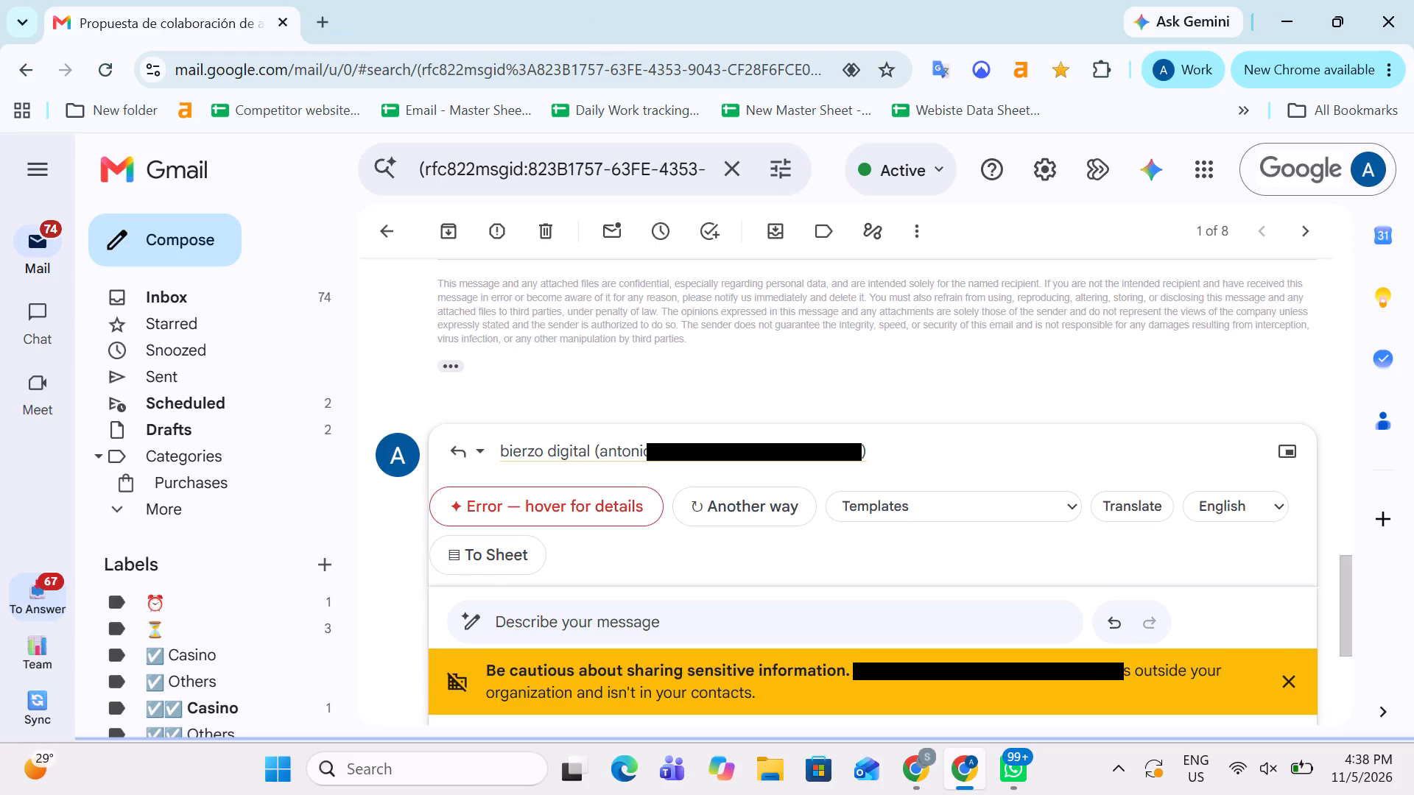
Look up the Laciana Digital price in the publisher's email and enter niche News and price 100 in its sheet row.
{"action": "scroll", "coordinate": [848, 467], "scroll_direction": "up", "scroll_amount": 4}
{"action": "scroll", "coordinate": [640, 486], "scroll_direction": "up", "scroll_amount": 2}
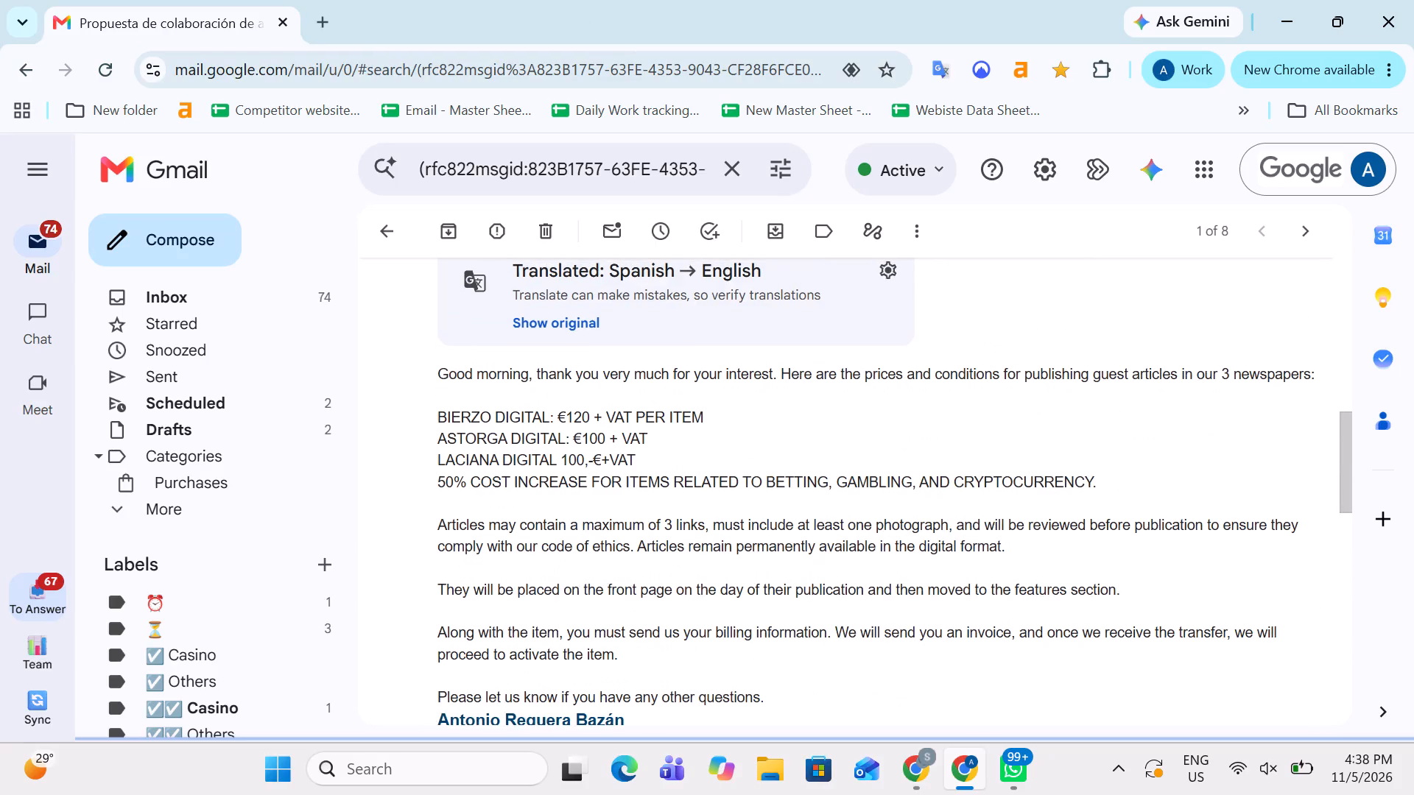
{"action": "key", "text": "alt+Tab"}
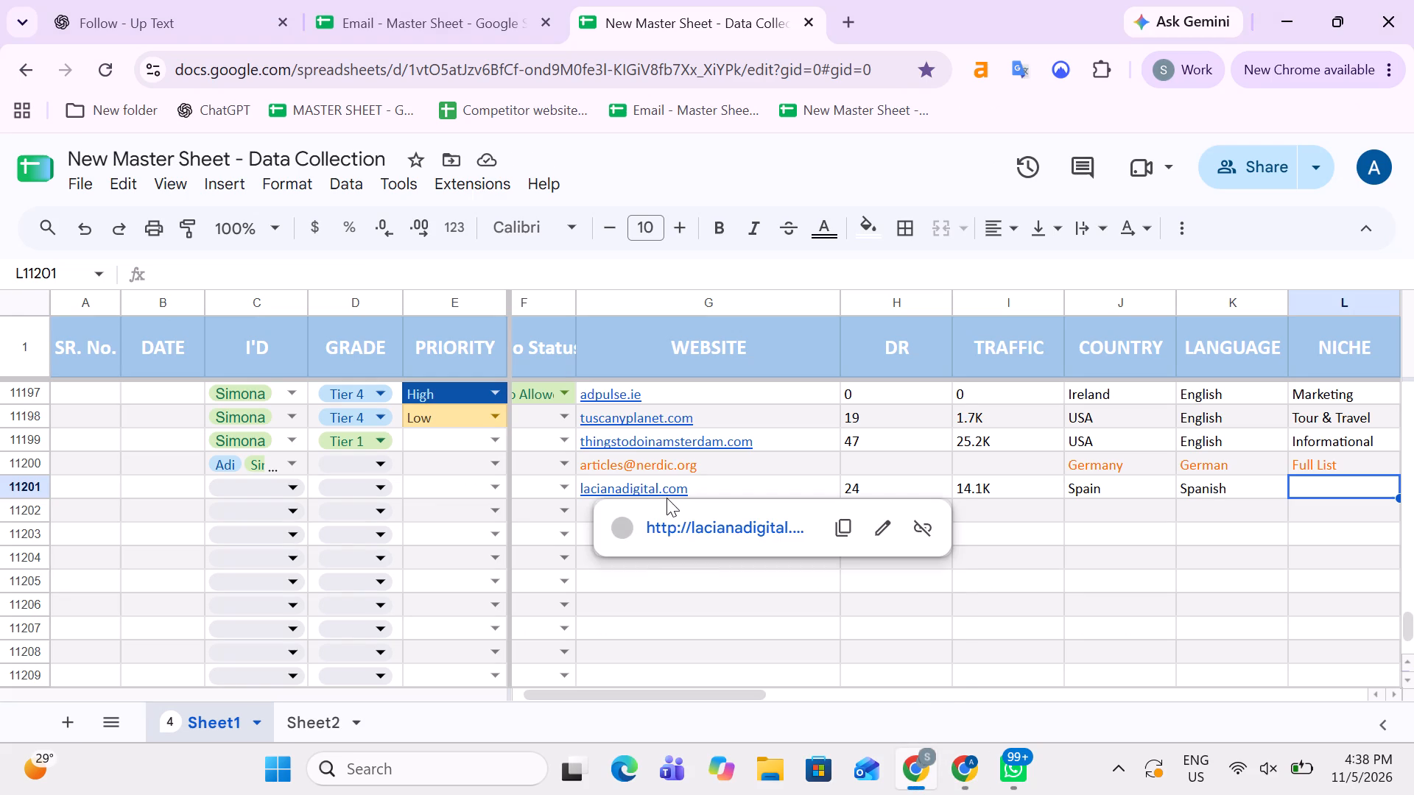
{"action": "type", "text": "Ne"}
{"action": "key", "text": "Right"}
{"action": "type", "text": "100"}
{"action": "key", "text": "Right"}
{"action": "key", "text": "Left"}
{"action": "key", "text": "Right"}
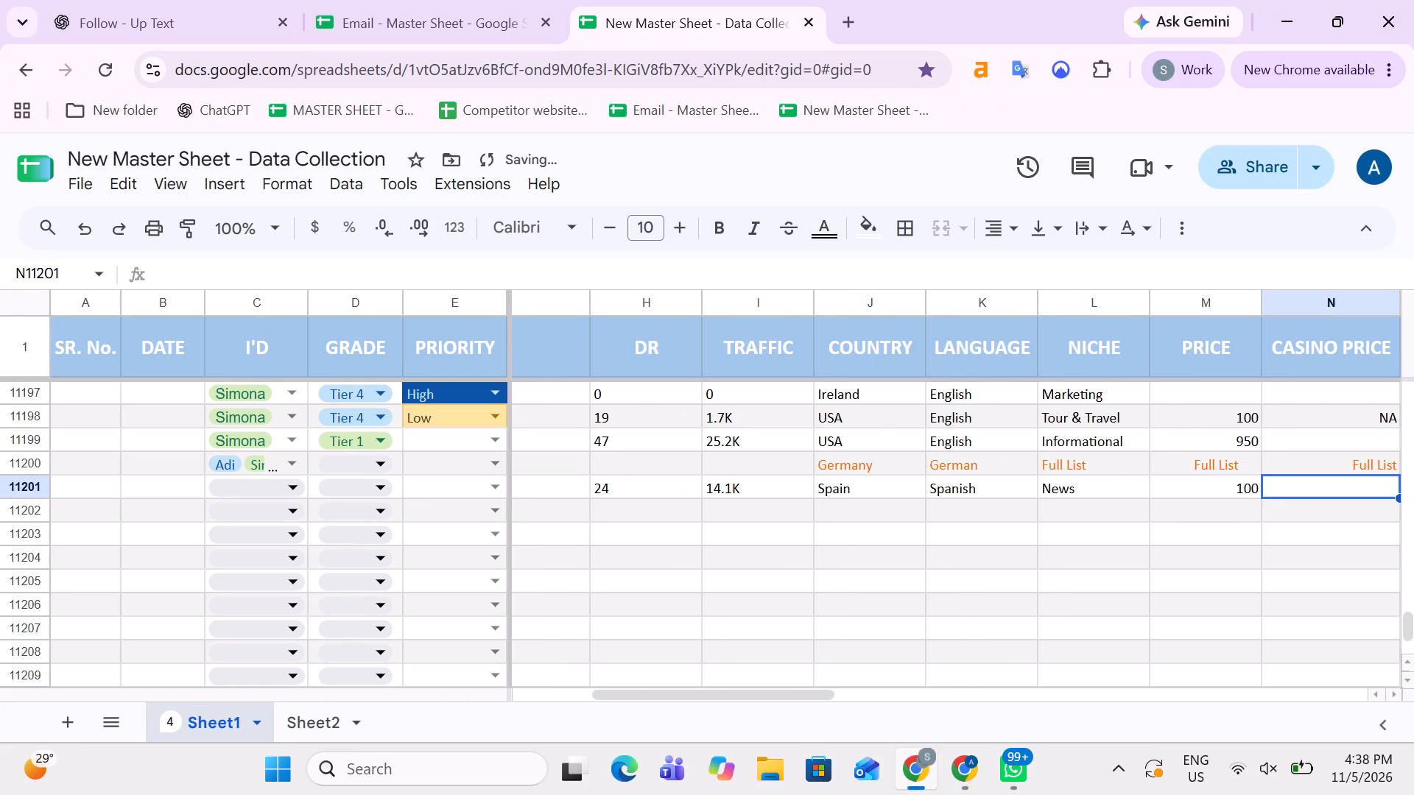
Search the web for BIERZO DIGITAL, the first newspaper in the publisher's price list, and open elbierzodigital.com.
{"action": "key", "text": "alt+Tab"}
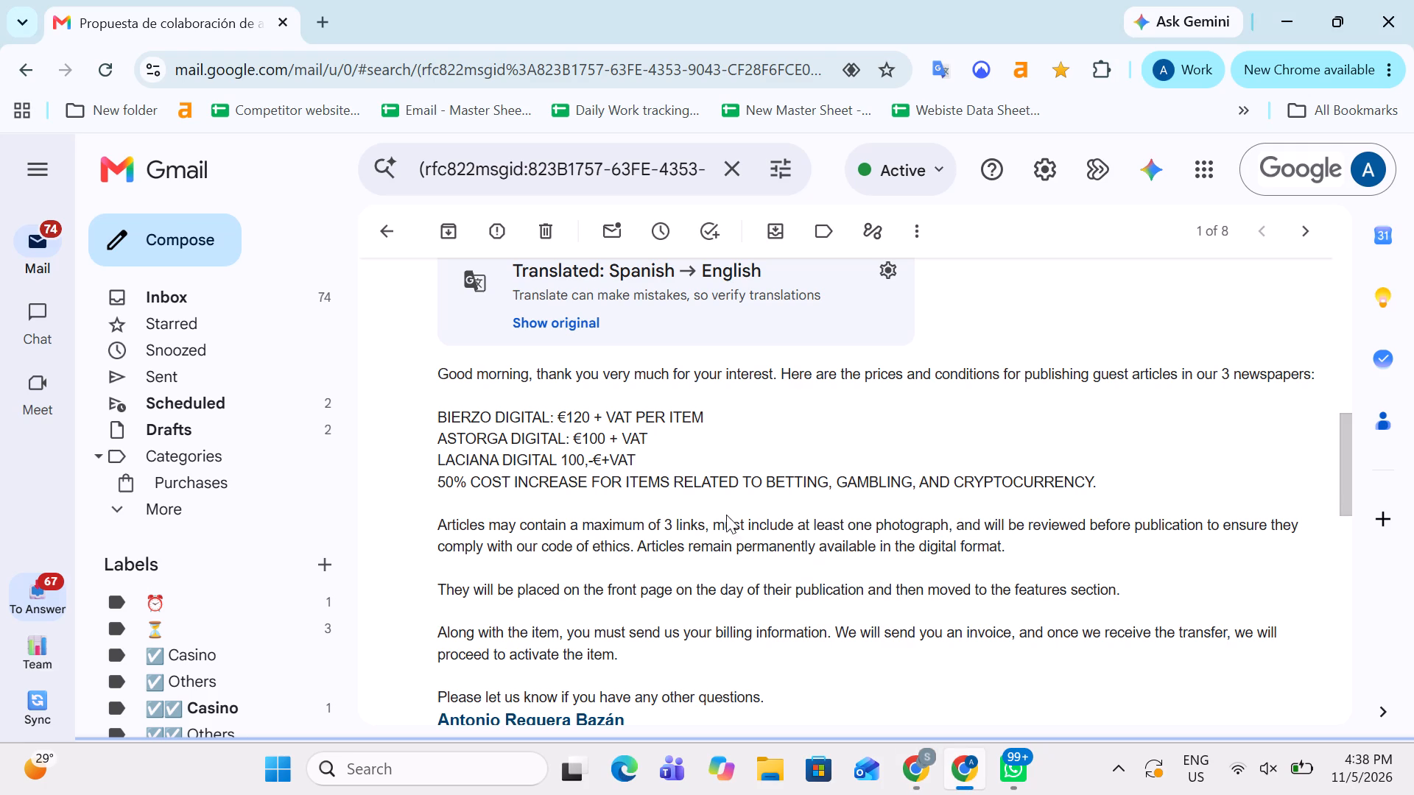
{"action": "left_click", "coordinate": [447, 412]}
{"action": "left_click_drag", "start_coordinate": [447, 412], "coordinate": [550, 412]}
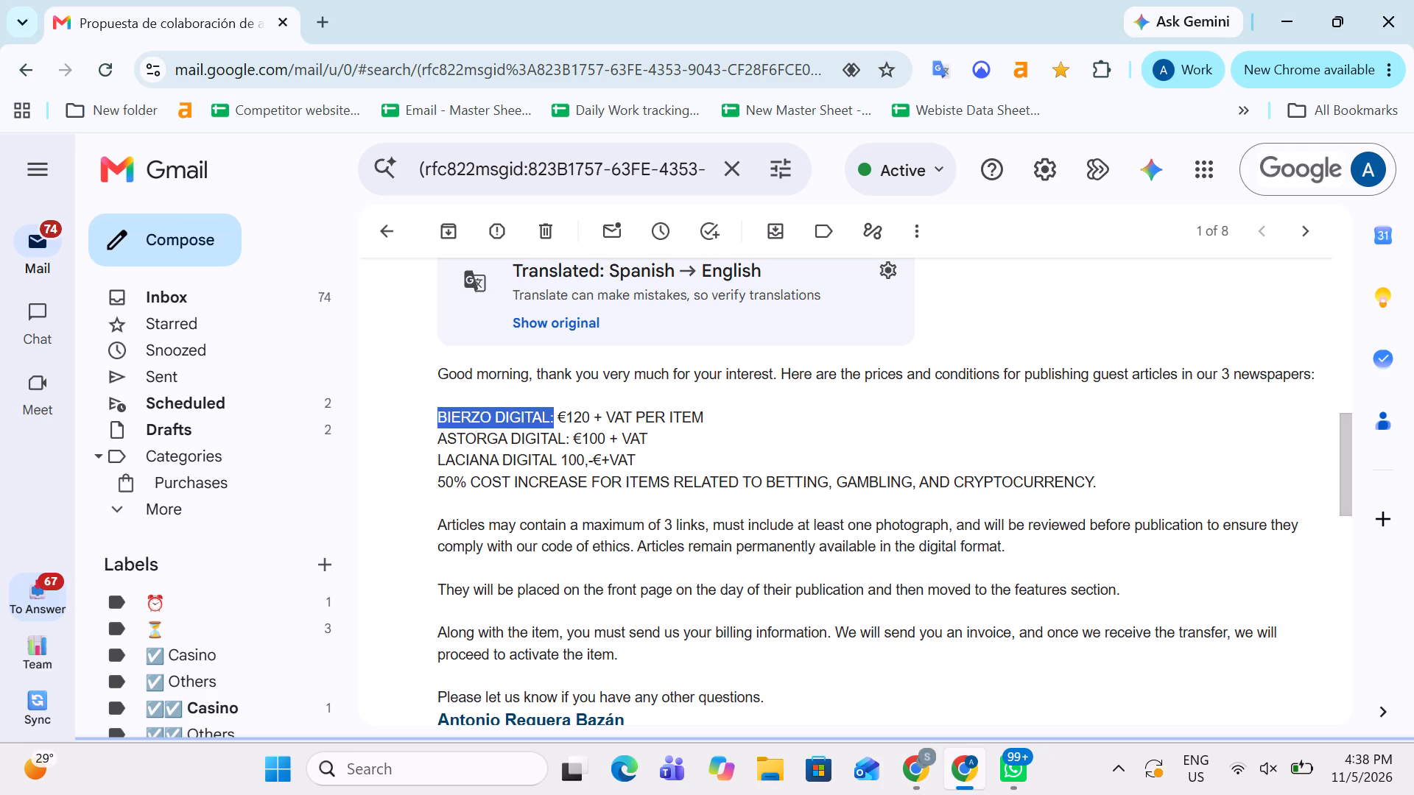
{"action": "left_click_drag", "start_coordinate": [550, 412], "coordinate": [551, 412]}
{"action": "key", "text": "shift+Left"}
{"action": "key", "text": "ctrl+c"}
{"action": "key", "text": "ctrl+c"}
{"action": "left_click", "coordinate": [323, 7]}
{"action": "key", "text": "ctrl+v"}
{"action": "key", "text": "Return"}
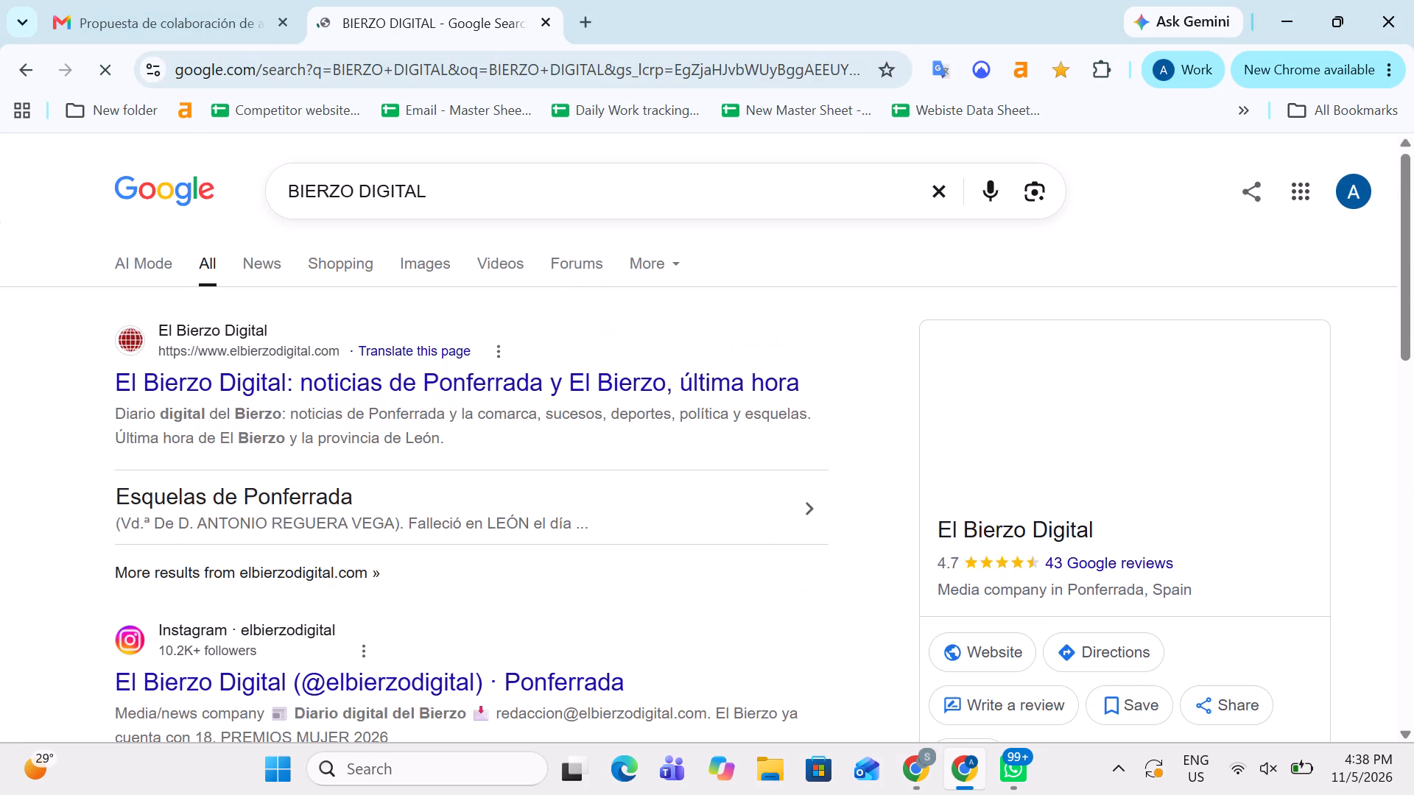
{"action": "left_click", "coordinate": [249, 351]}
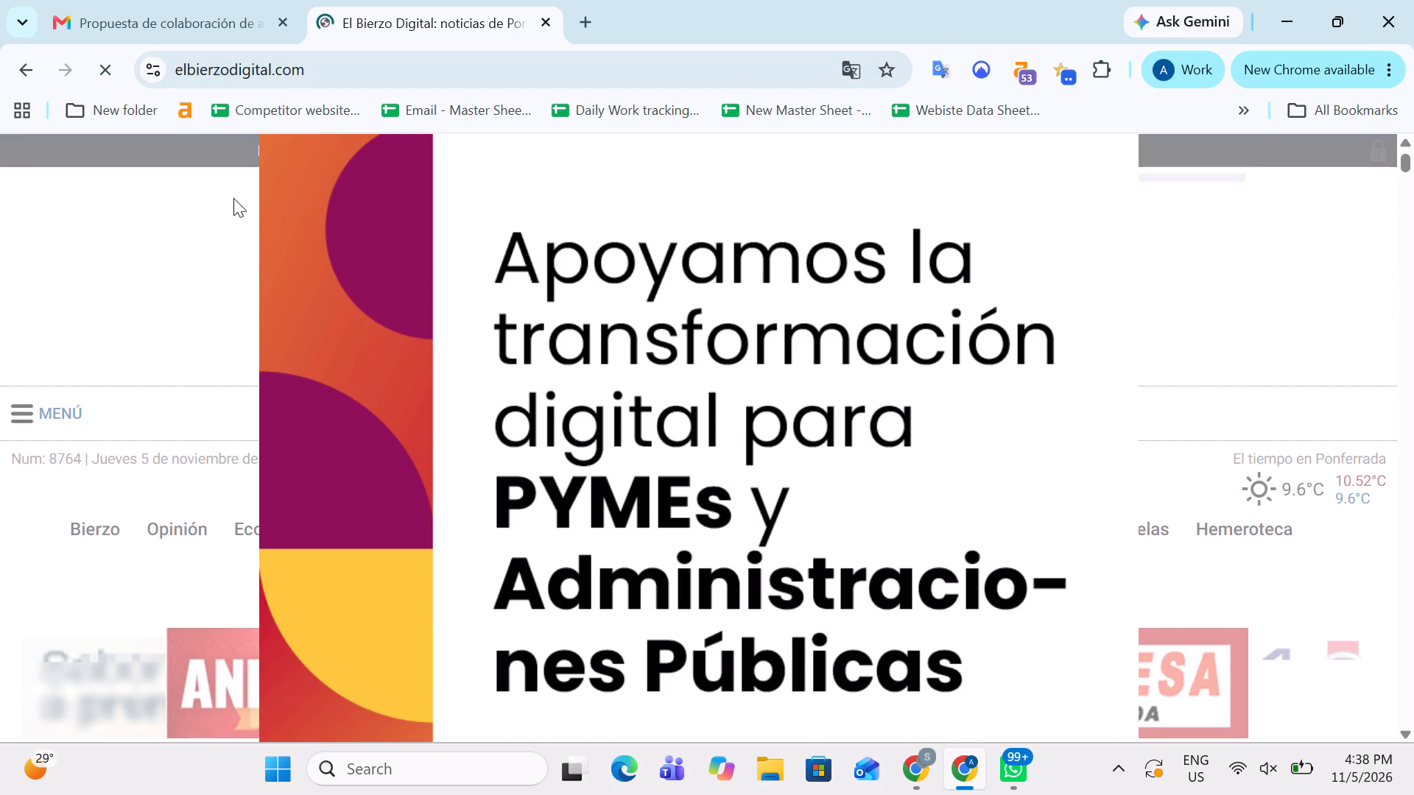
Search the web for ASTORGA DIGITAL, the second newspaper named in the publisher's email.
{"action": "left_click", "coordinate": [146, 0]}
{"action": "left_click", "coordinate": [462, 433]}
{"action": "left_click_drag", "start_coordinate": [462, 433], "coordinate": [528, 433]}
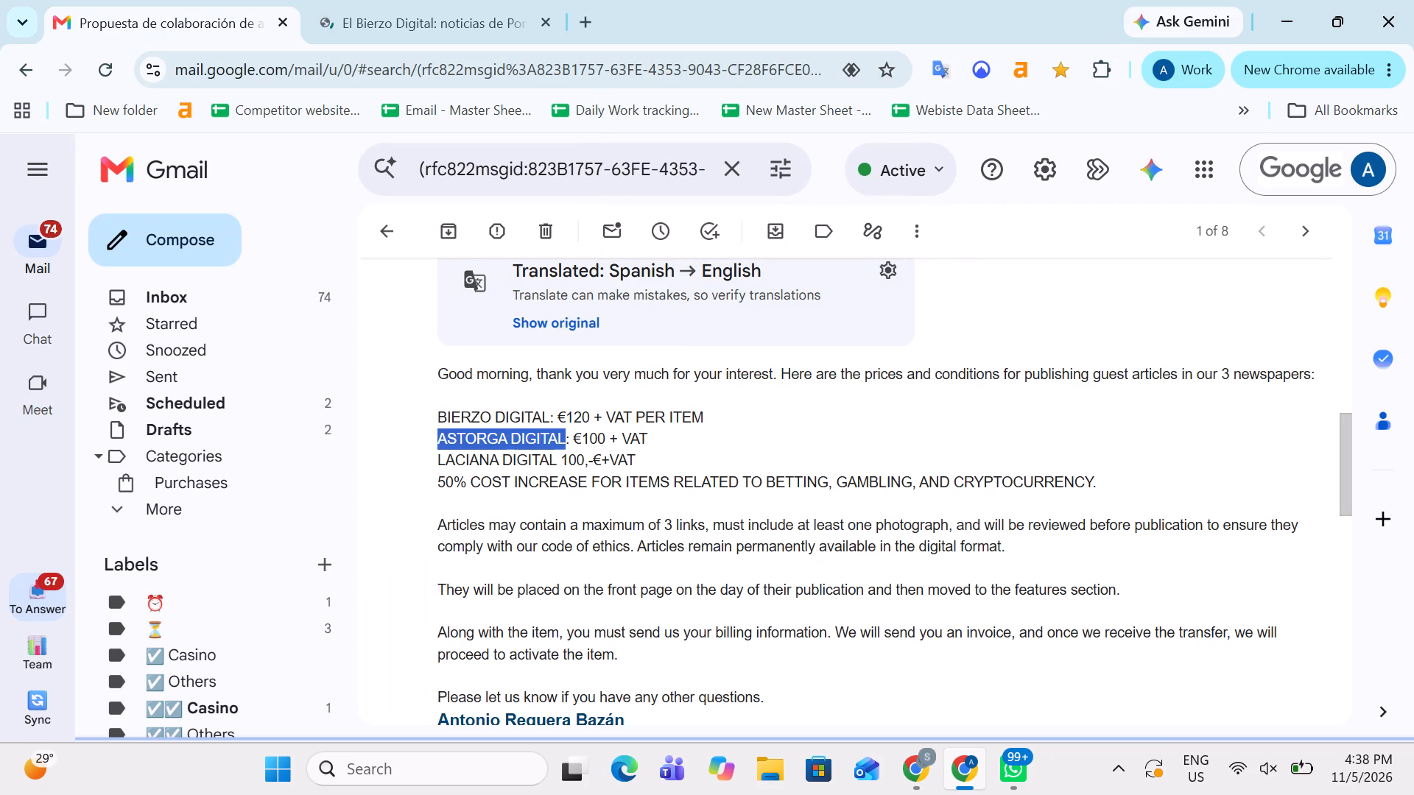
{"action": "left_click_drag", "start_coordinate": [528, 433], "coordinate": [547, 431]}
{"action": "key", "text": "ctrl+c"}
{"action": "key", "text": "ctrl+c"}
{"action": "left_click", "coordinate": [578, 25]}
{"action": "key", "text": "ctrl+v"}
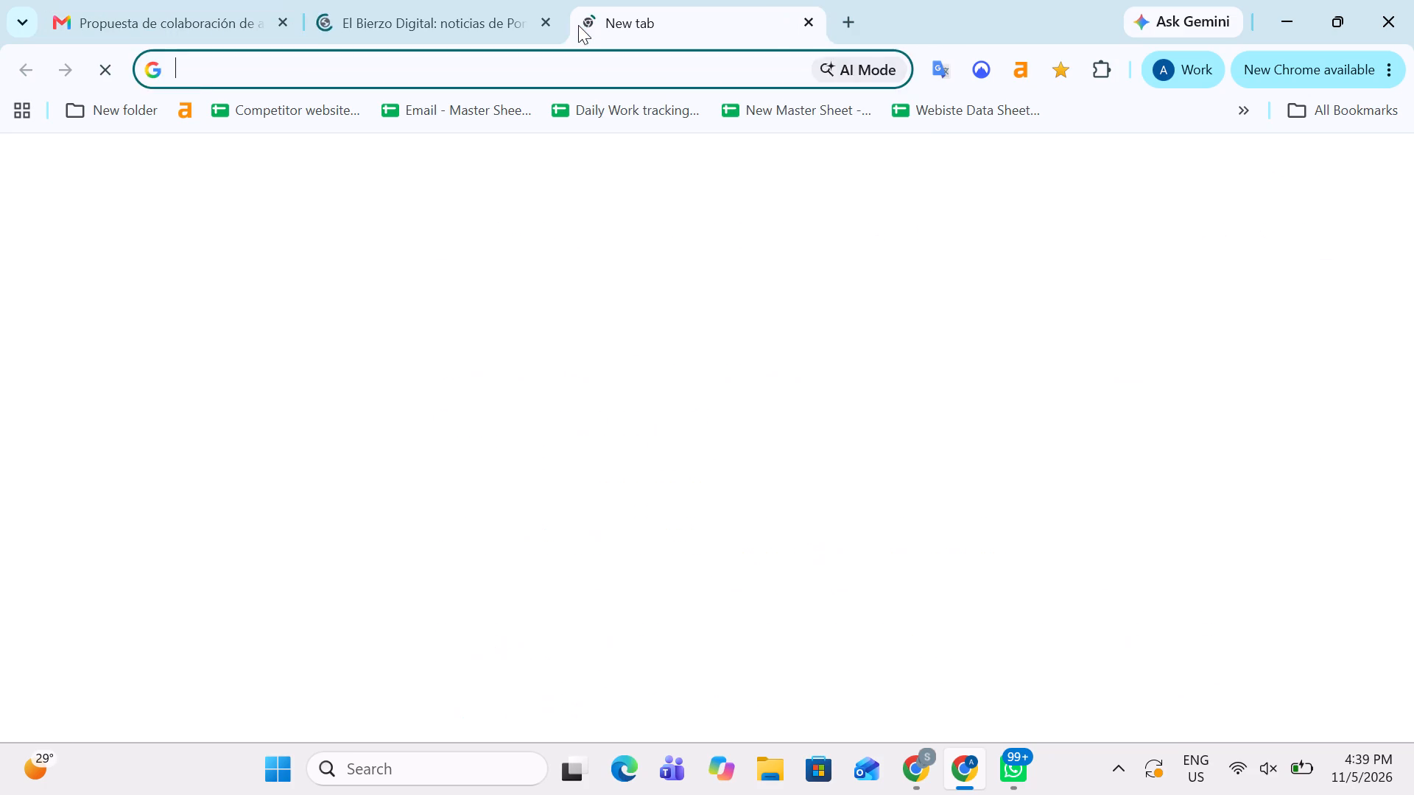
{"action": "key", "text": "Return"}
{"action": "left_click", "coordinate": [49, 0]}
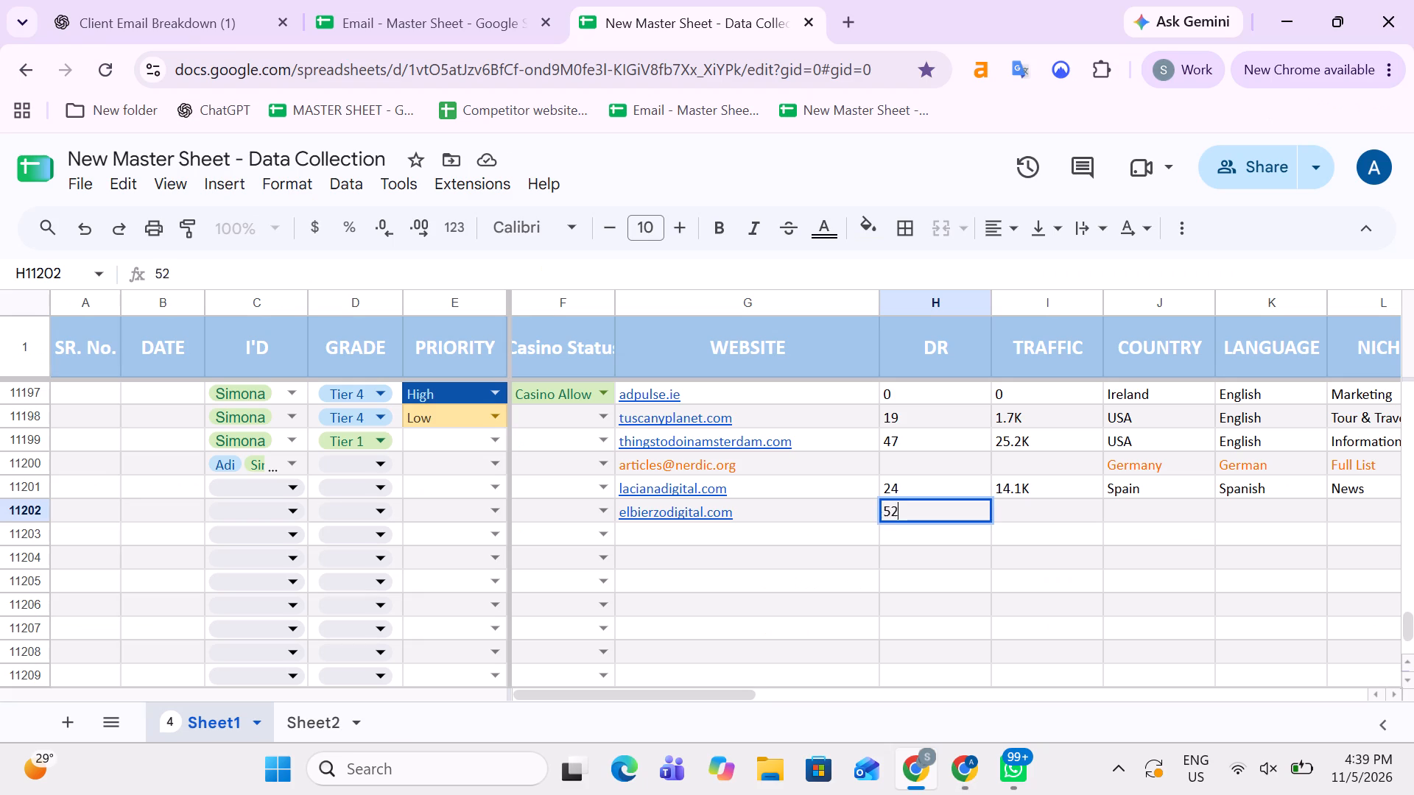
{"action": "key", "text": "BackSpace"}
{"action": "key", "text": "3"}
{"action": "key", "text": "Right"}
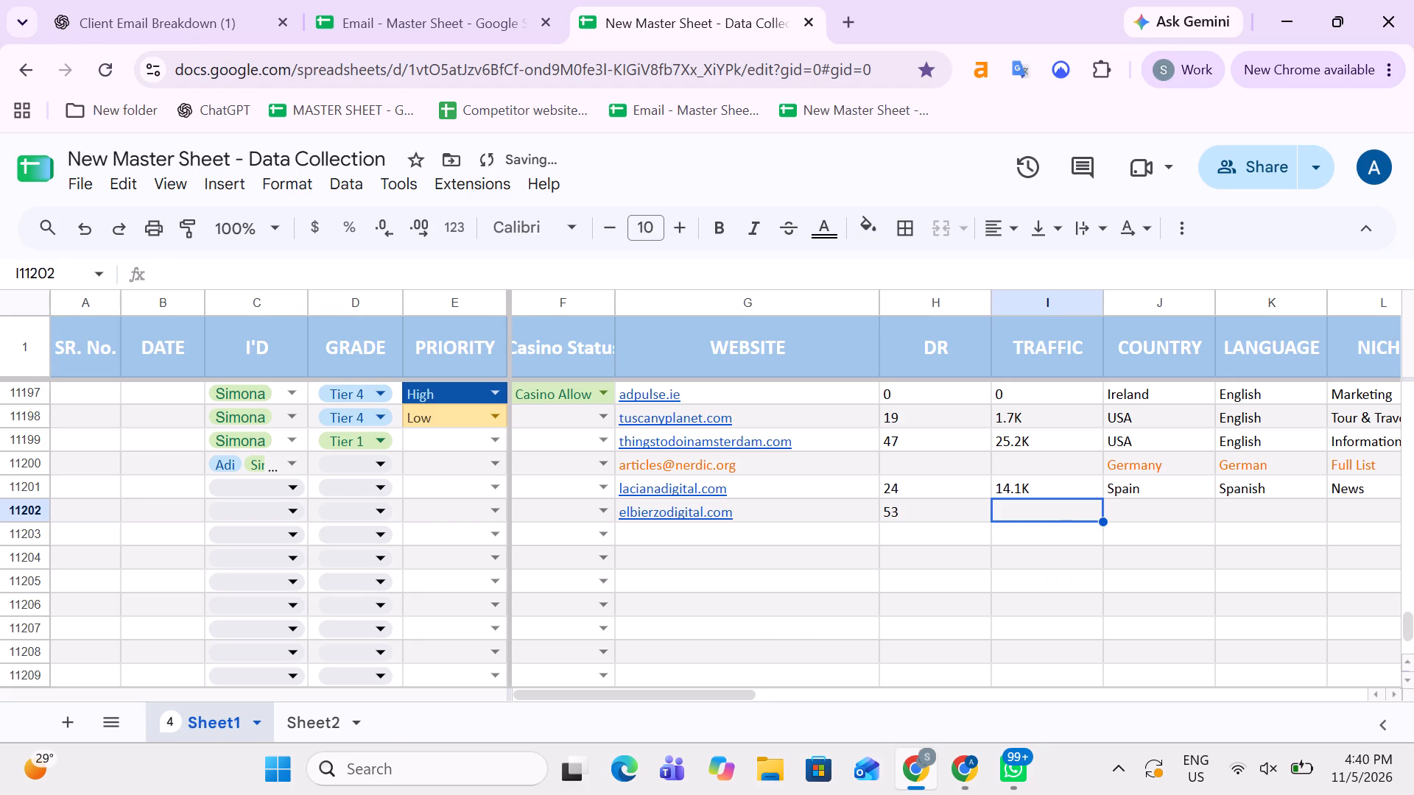
{"action": "key", "text": "alt+Tab"}
{"action": "key", "text": "alt+Tab"}
{"action": "type", "text": "81.8K"}
{"action": "key", "text": "Right"}
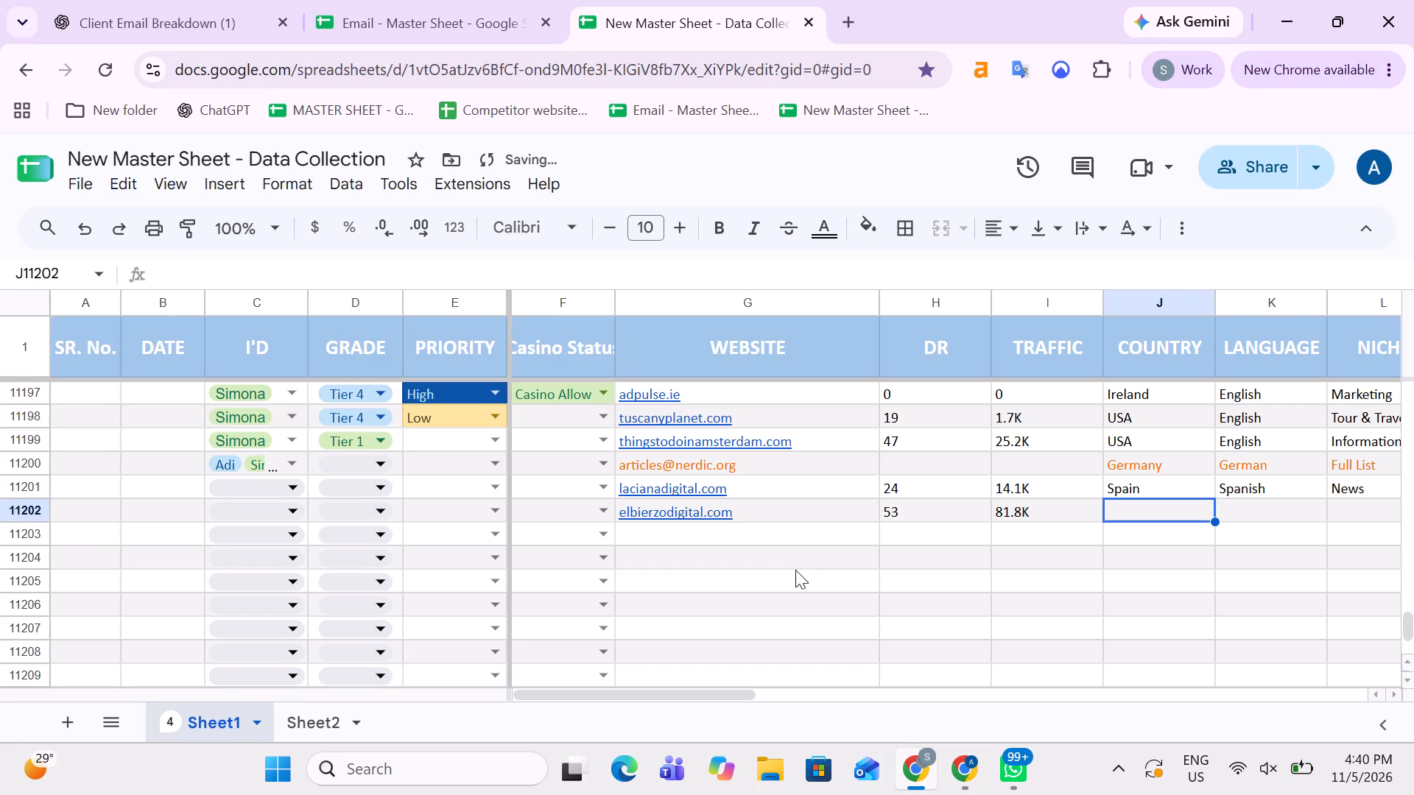
Fill in the elbierzodigital.com row with country Spain, language Spanish and niche News.
{"action": "type", "text": "Sp"}
{"action": "key", "text": "Right"}
{"action": "type", "text": "Sp"}
{"action": "key", "text": "Right"}
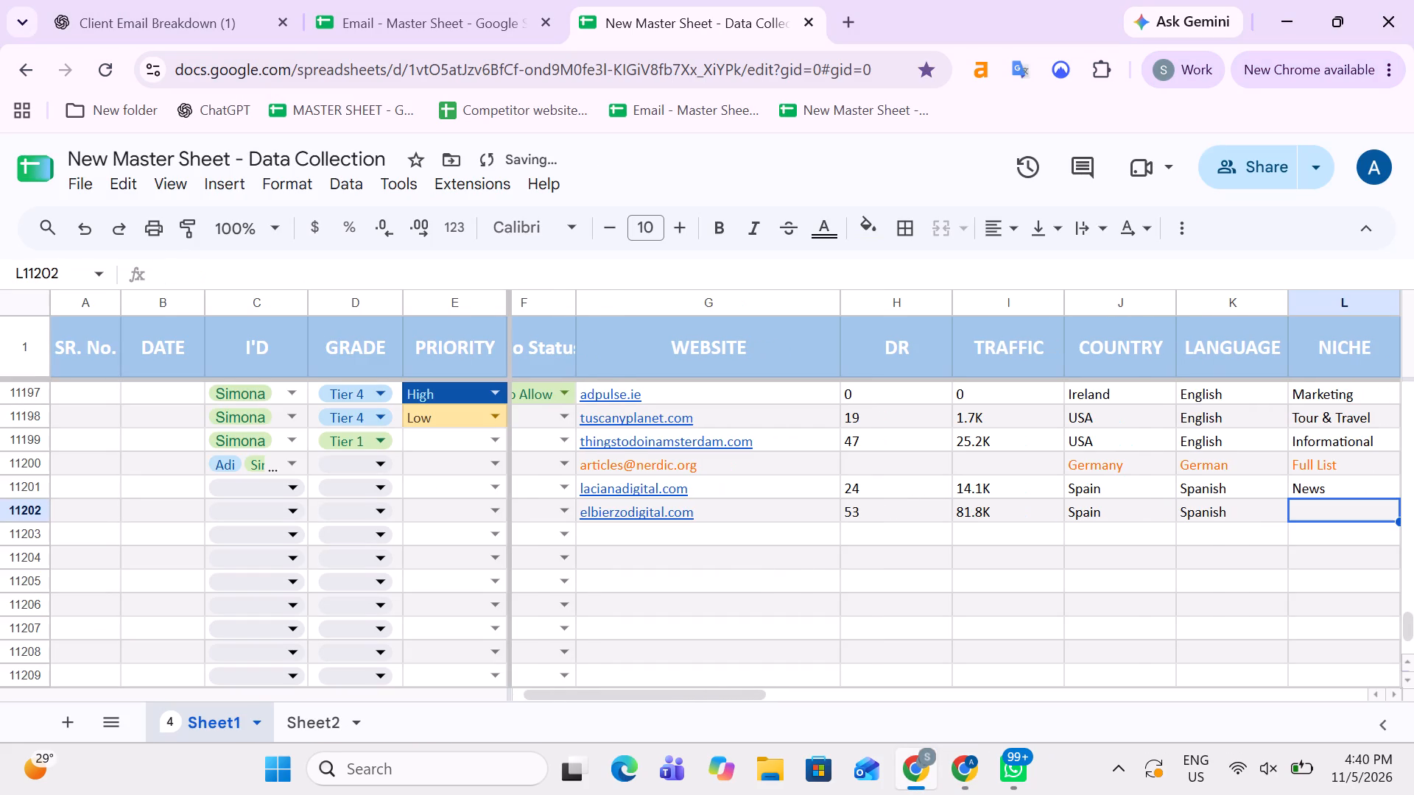
{"action": "type", "text": "Ne"}
{"action": "key", "text": "Right"}
{"action": "key", "text": "Right"}
{"action": "key", "text": "Right"}
{"action": "key", "text": "Left"}
{"action": "key", "text": "Left"}
Open the article on El Bierzo facing digital transformation from the site's Casino777 search results.
{"action": "key", "text": "alt+Tab"}
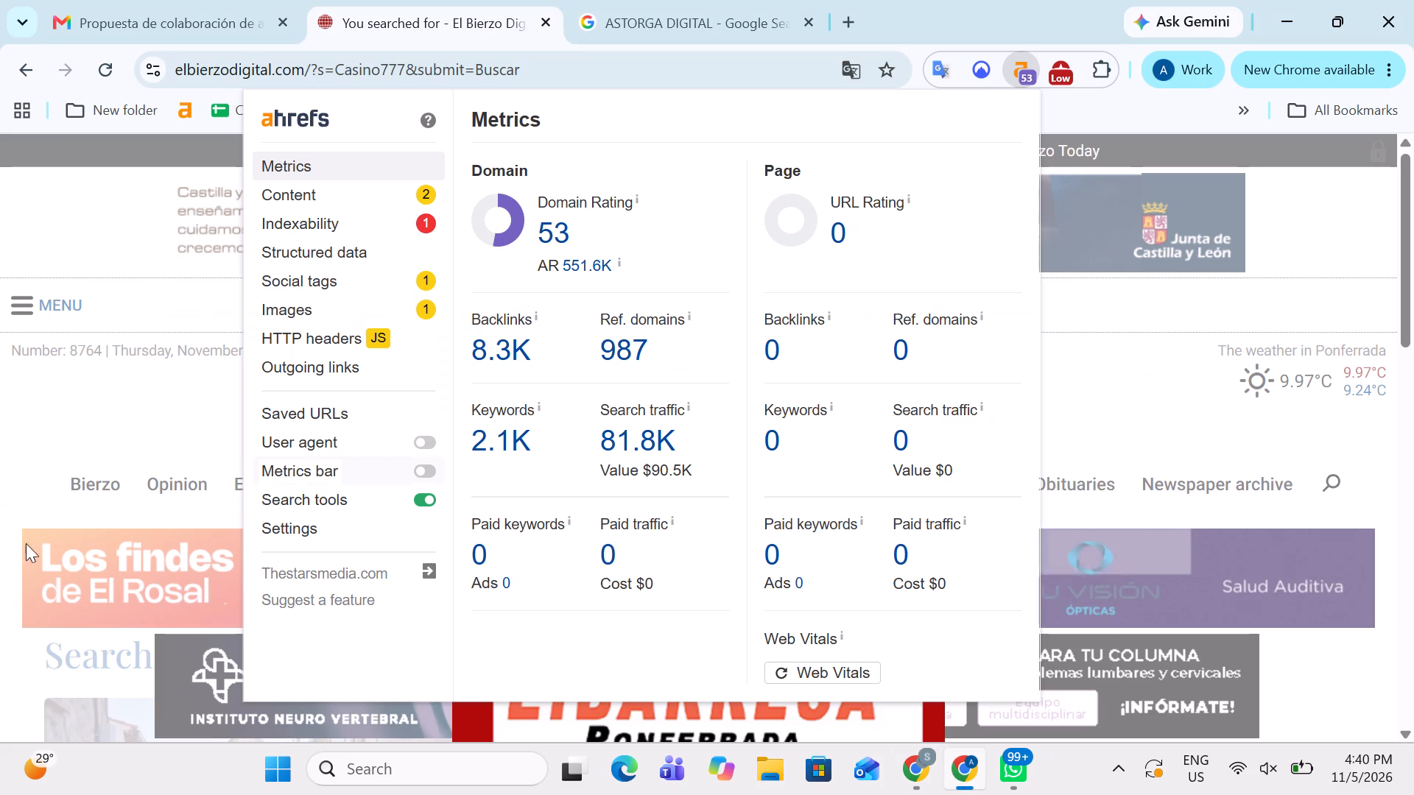
{"action": "left_click", "coordinate": [0, 498]}
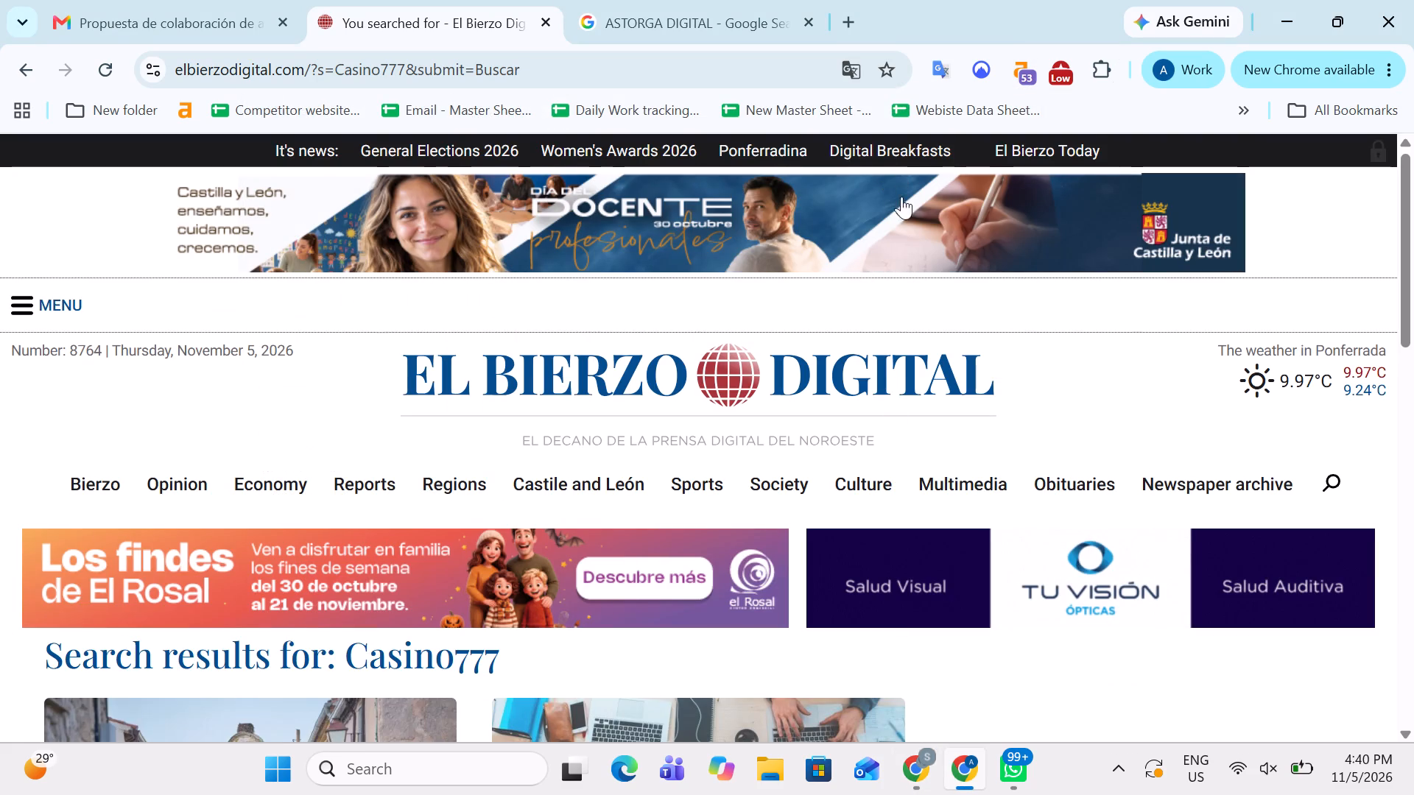
{"action": "scroll", "coordinate": [965, 436], "scroll_direction": "down", "scroll_amount": 3}
{"action": "scroll", "coordinate": [691, 494], "scroll_direction": "down", "scroll_amount": 3}
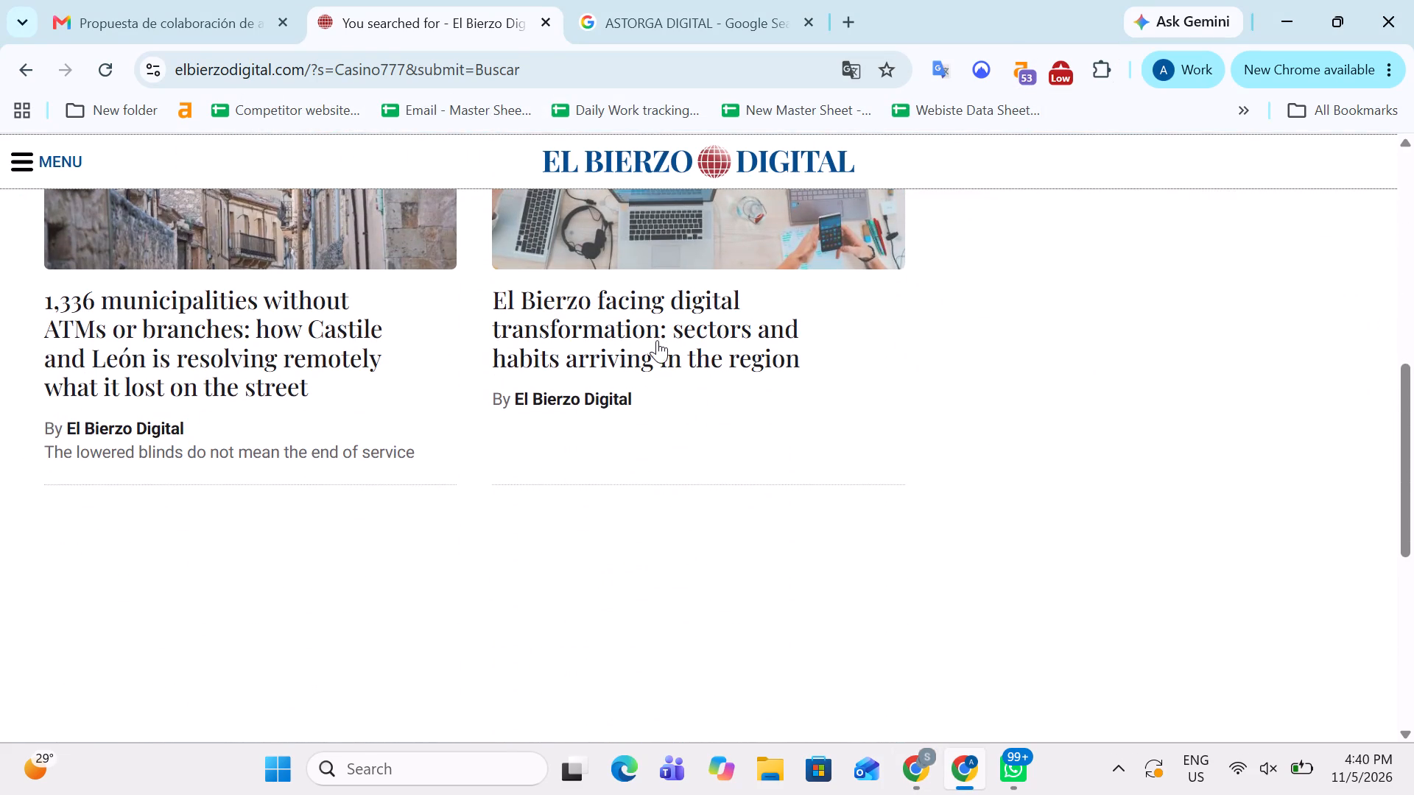
{"action": "left_click", "coordinate": [654, 339], "text": "ctrl"}
{"action": "left_click", "coordinate": [546, 0]}
Open the Astorga Digital website from the Google search results.
{"action": "left_click", "coordinate": [944, 0]}
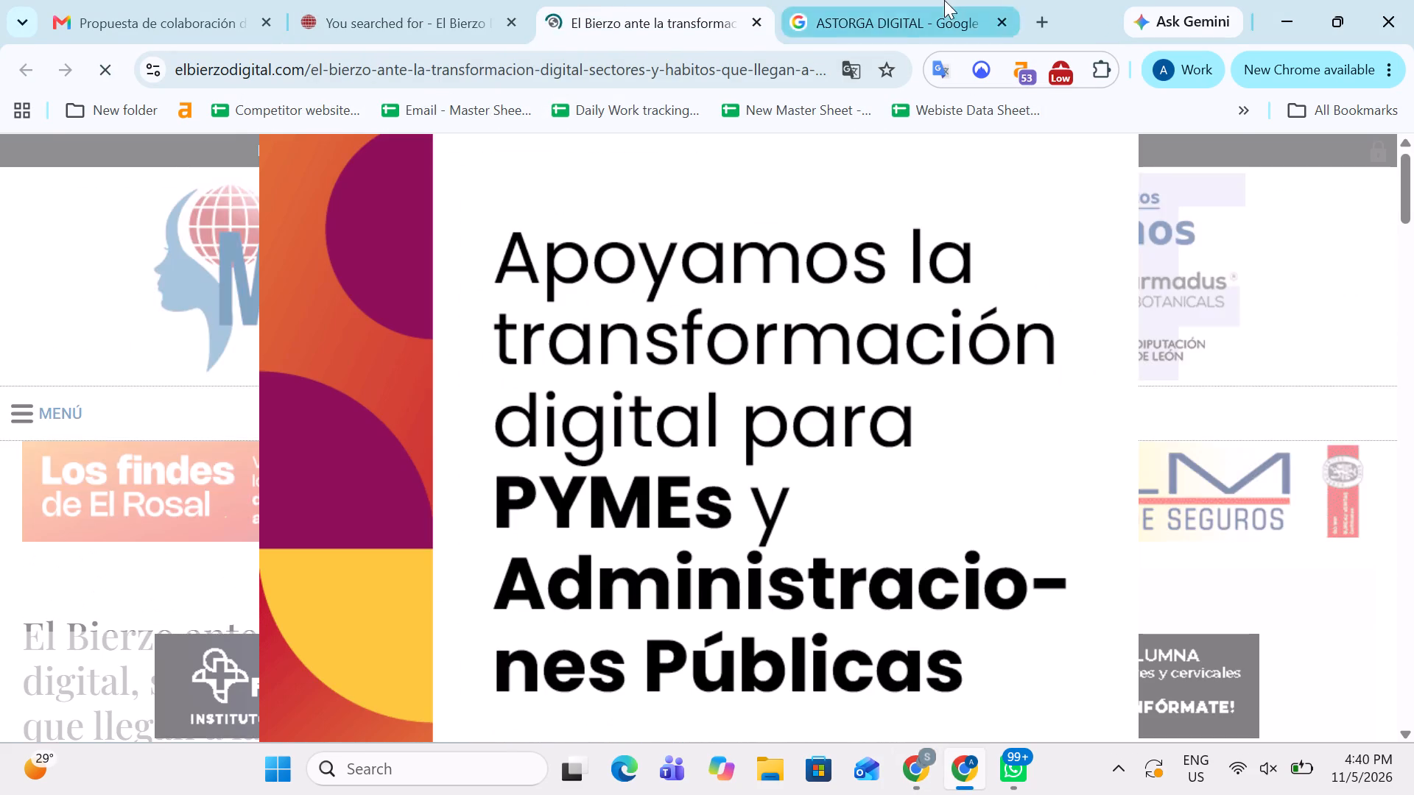
{"action": "left_click", "coordinate": [283, 348]}
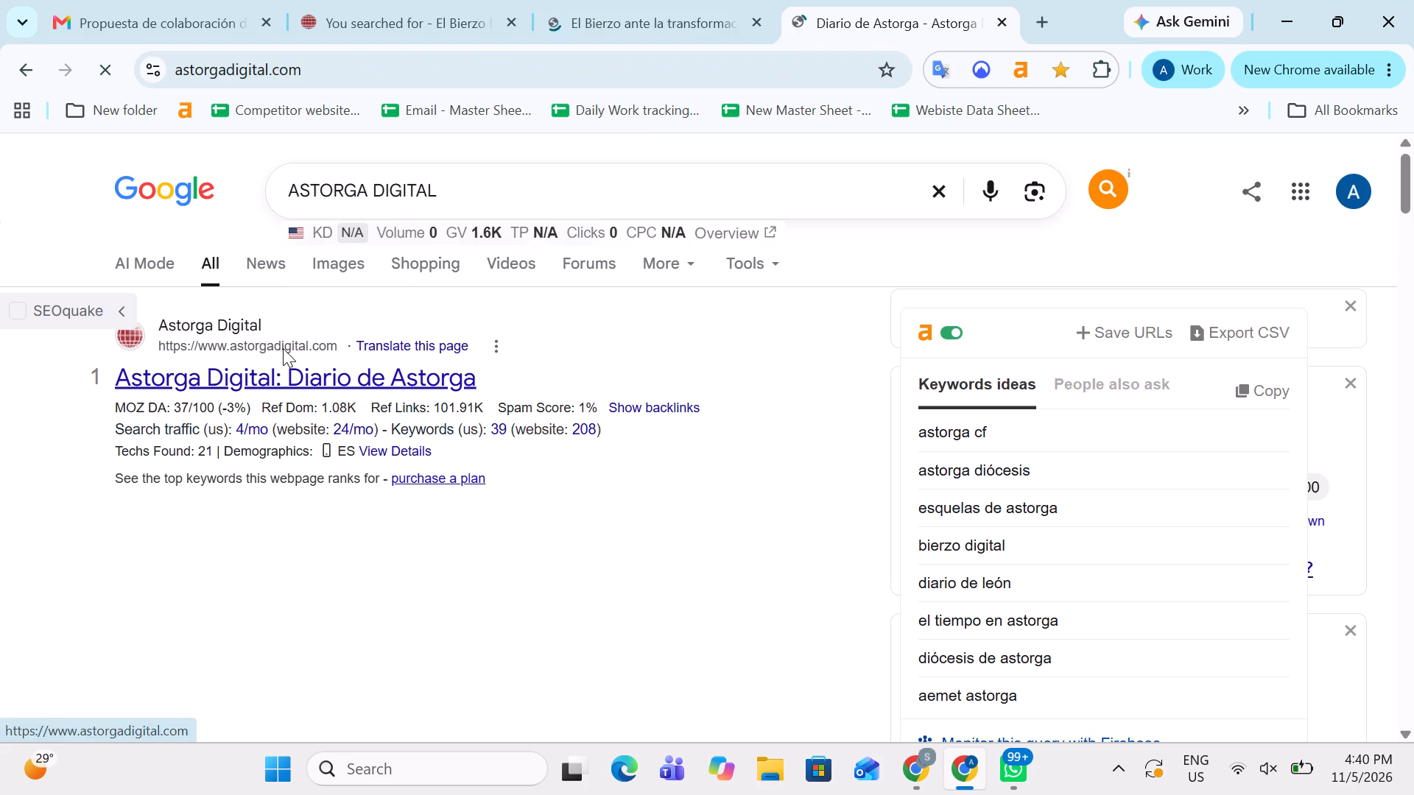
Examine the El Bierzo digital transformation article for casino links, and close it along with the Casino777 search results.
{"action": "left_click", "coordinate": [687, 0]}
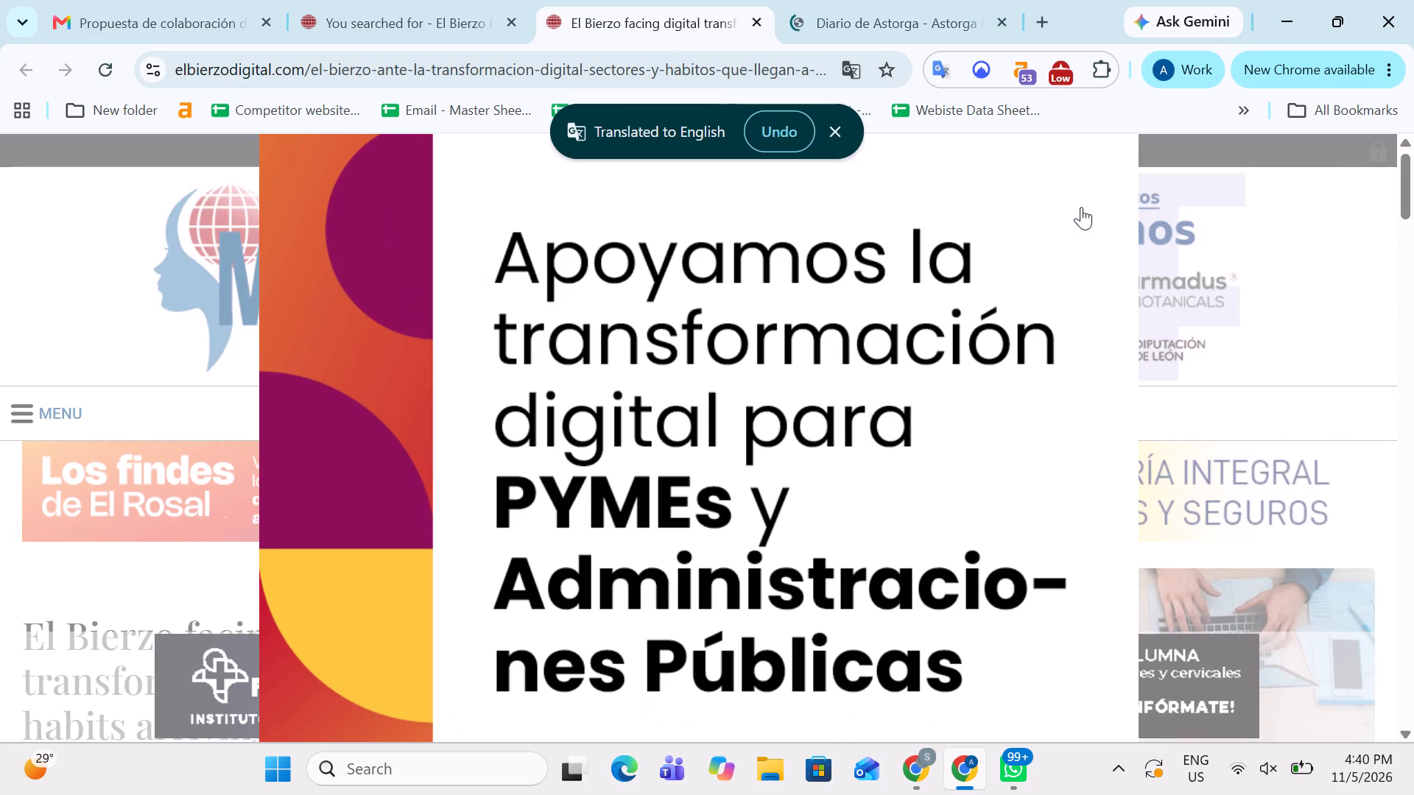
{"action": "key", "text": "ctrl+minus"}
{"action": "key", "text": "ctrl+minus"}
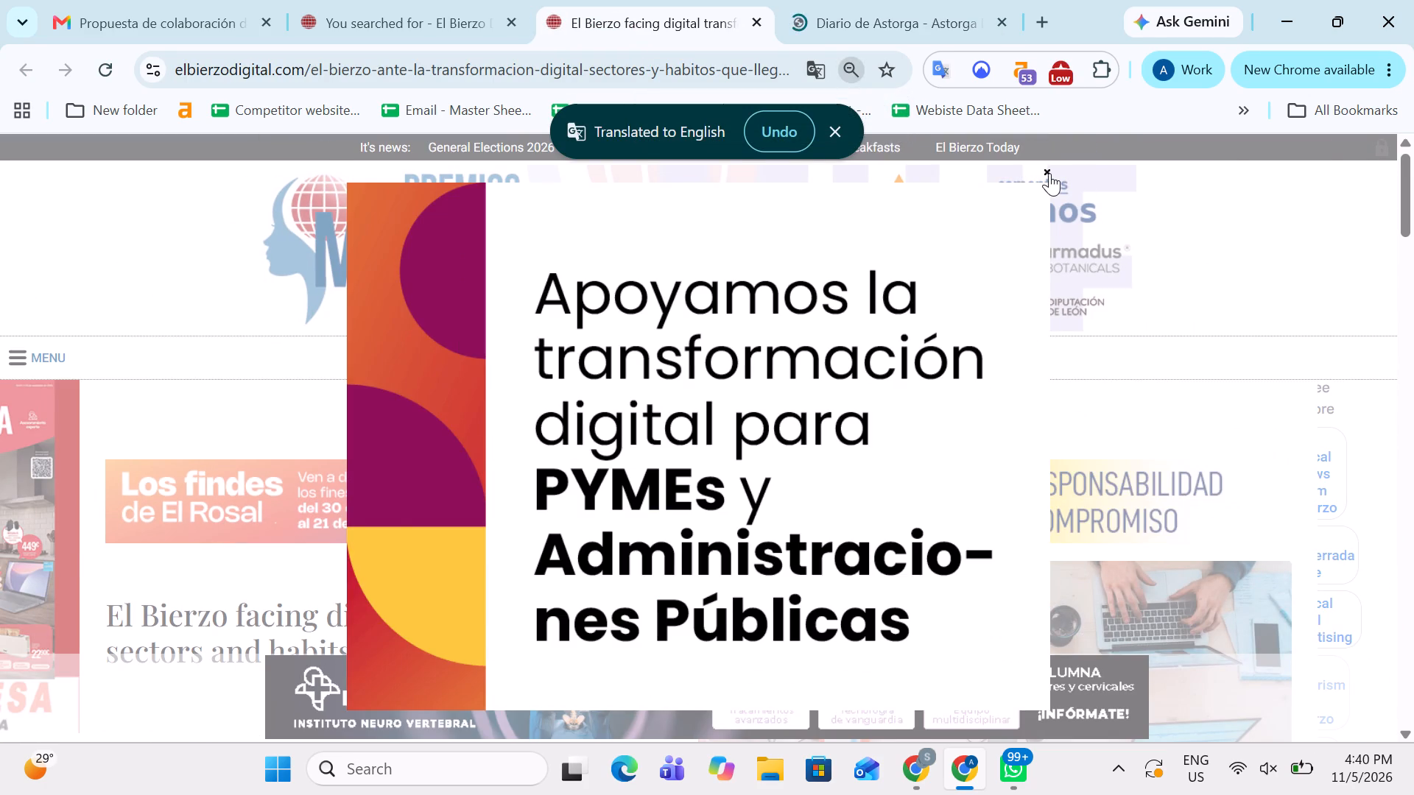
{"action": "left_click", "coordinate": [1049, 173]}
{"action": "scroll", "coordinate": [777, 325], "scroll_direction": "down", "scroll_amount": 6}
{"action": "scroll", "coordinate": [482, 360], "scroll_direction": "down", "scroll_amount": 1}
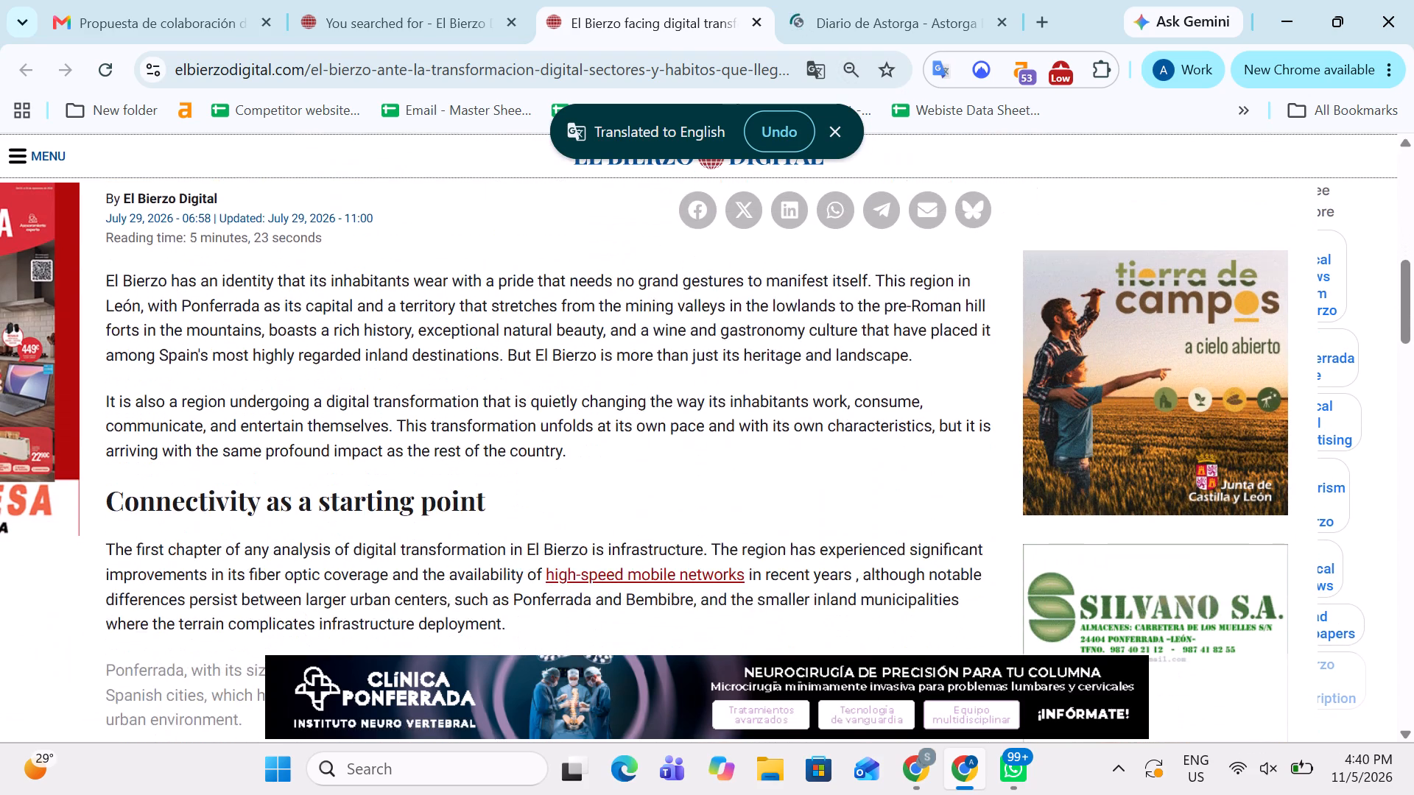
{"action": "scroll", "coordinate": [813, 455], "scroll_direction": "down", "scroll_amount": 1}
{"action": "scroll", "coordinate": [673, 439], "scroll_direction": "down", "scroll_amount": 3}
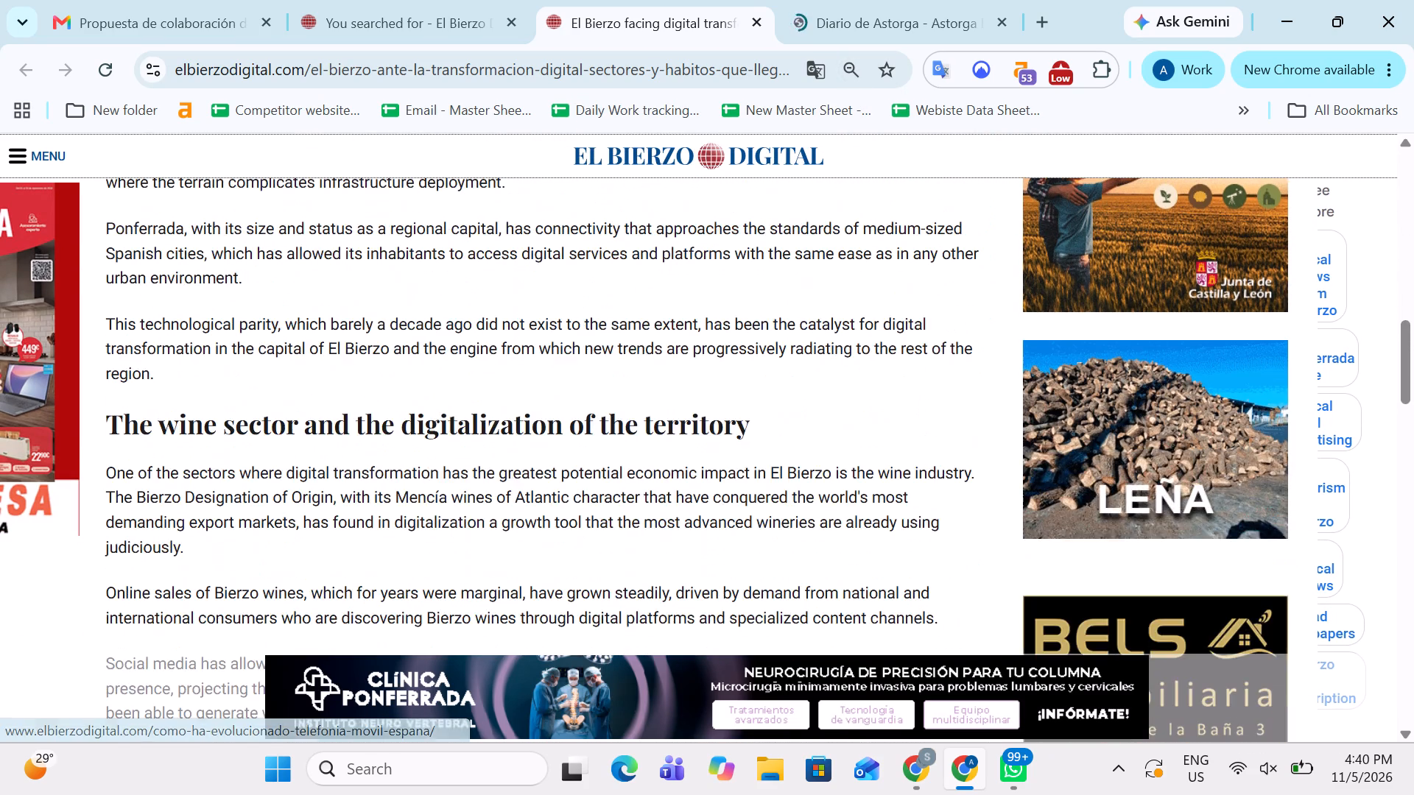
{"action": "scroll", "coordinate": [629, 409], "scroll_direction": "down", "scroll_amount": 5}
{"action": "scroll", "coordinate": [580, 472], "scroll_direction": "down", "scroll_amount": 4}
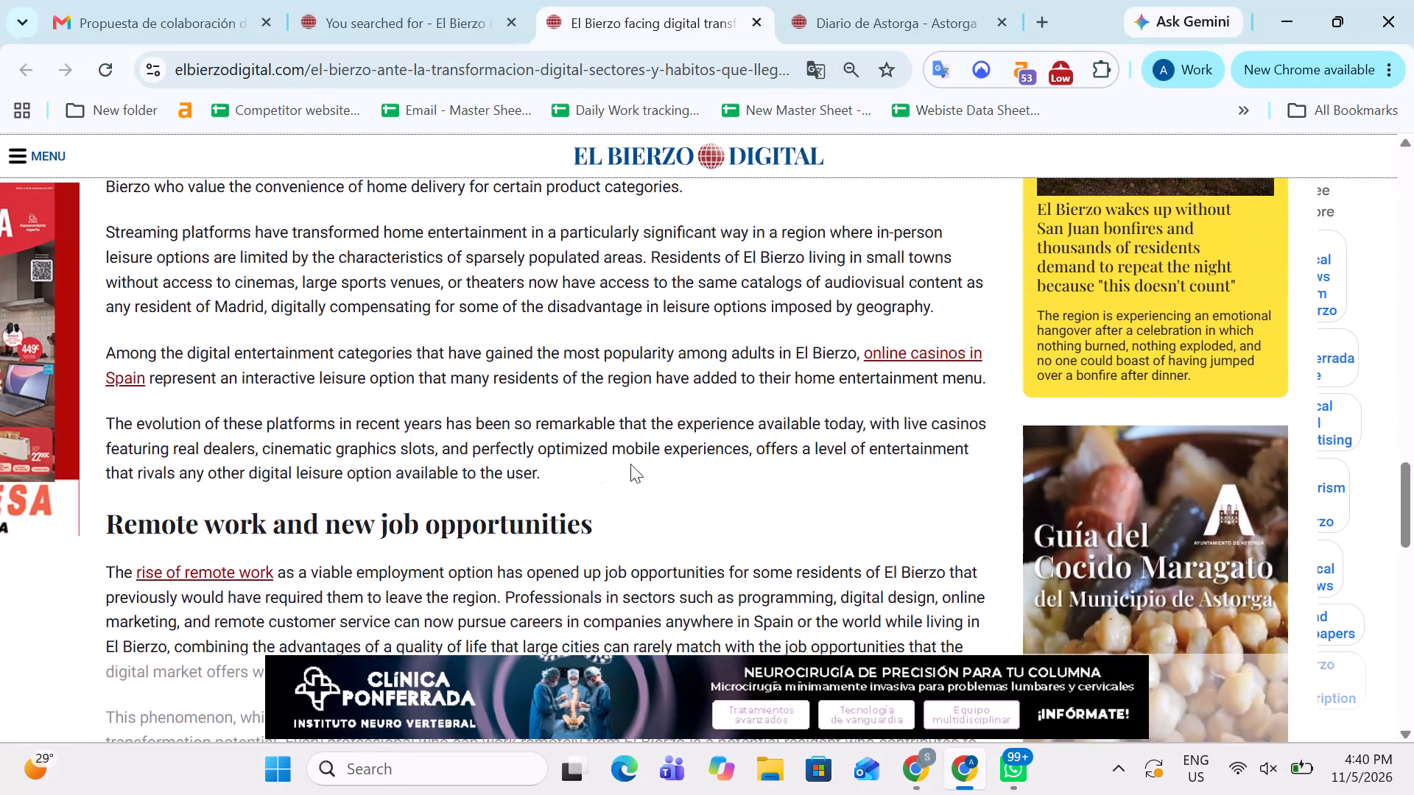
{"action": "scroll", "coordinate": [636, 463], "scroll_direction": "down", "scroll_amount": 1}
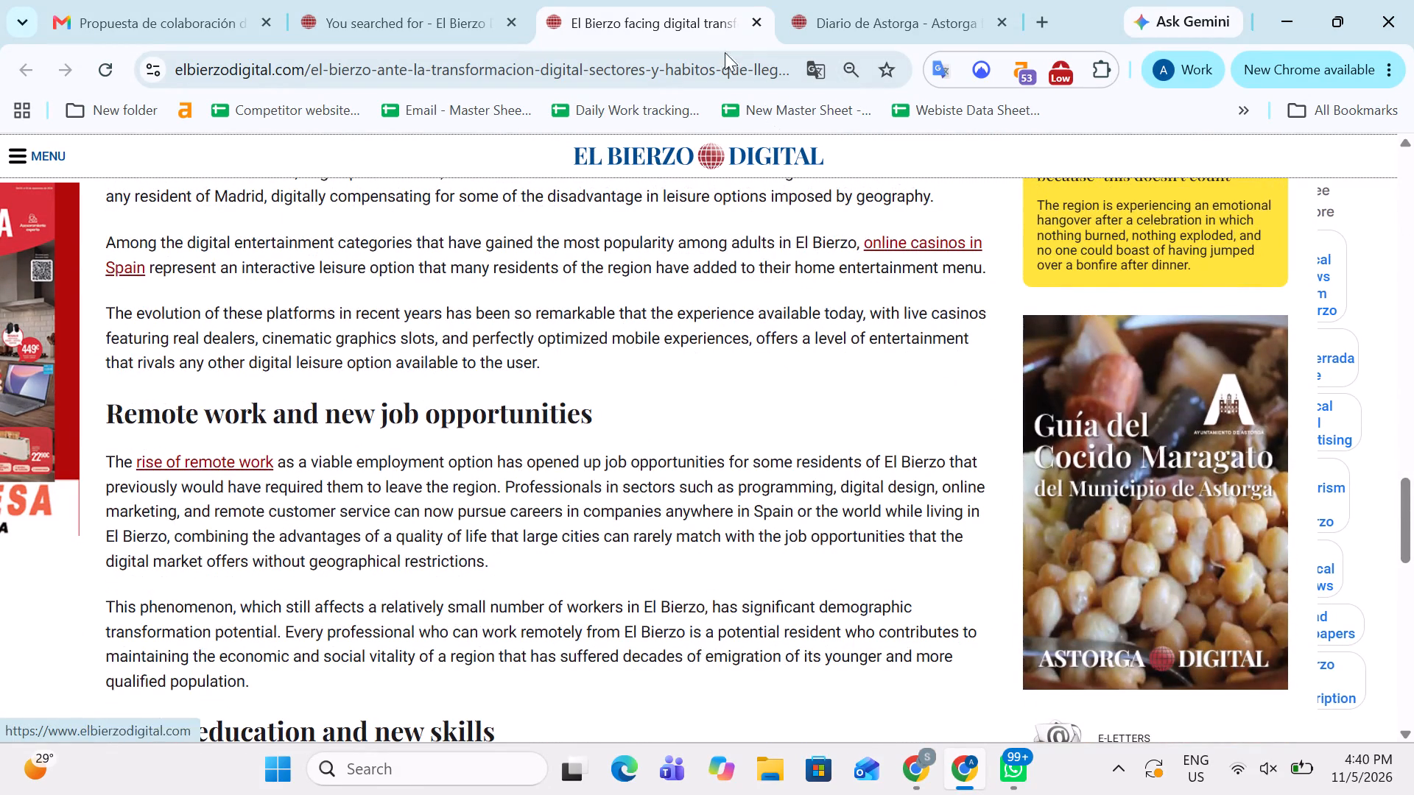
{"action": "left_click", "coordinate": [758, 25]}
{"action": "left_click", "coordinate": [513, 17]}
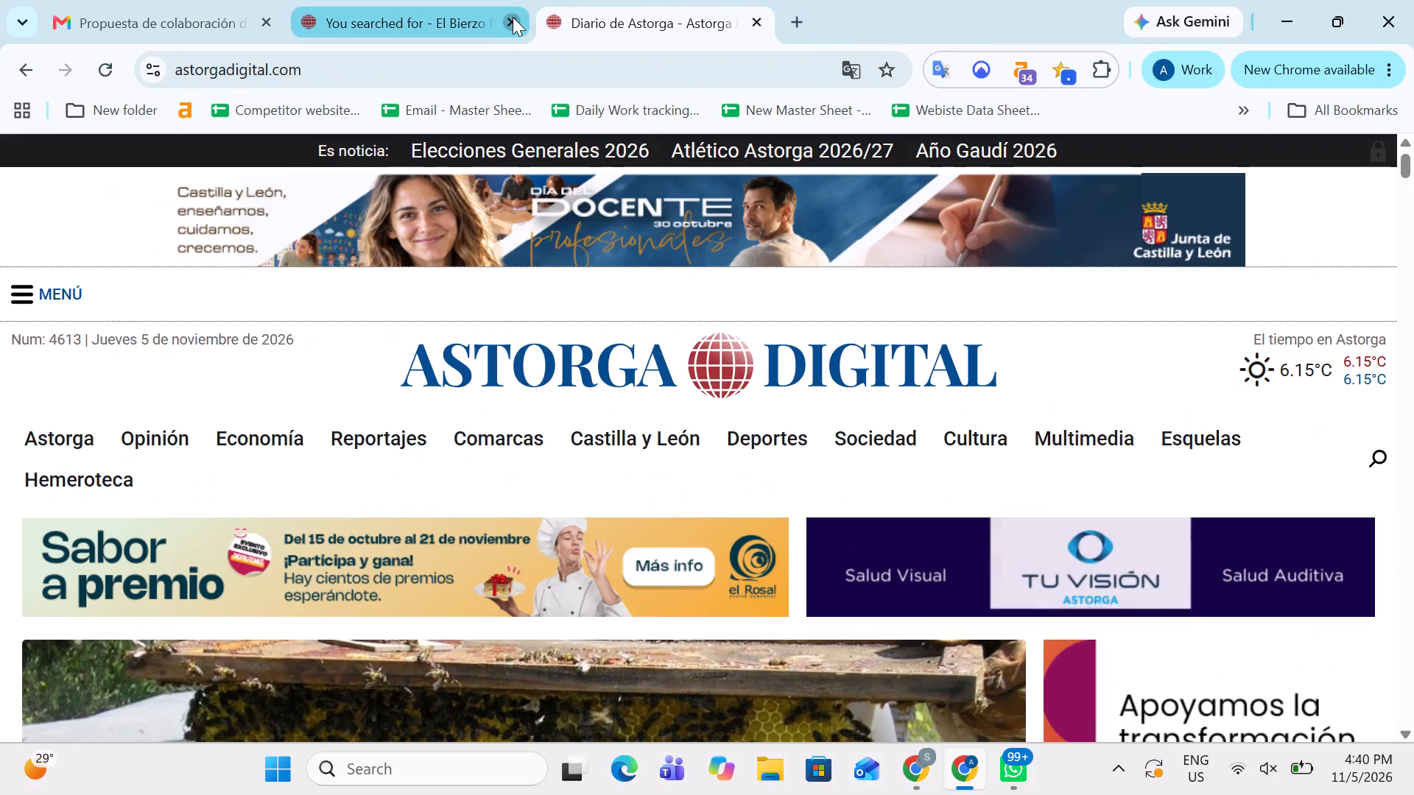
Copy the domain astorgadigital.com from the open site into the WEBSITE cell of row 11203 in the New Master Sheet.
{"action": "key", "text": "alt+Tab"}
{"action": "key", "text": "Right"}
{"action": "key", "text": "Right"}
{"action": "key", "text": "Right"}
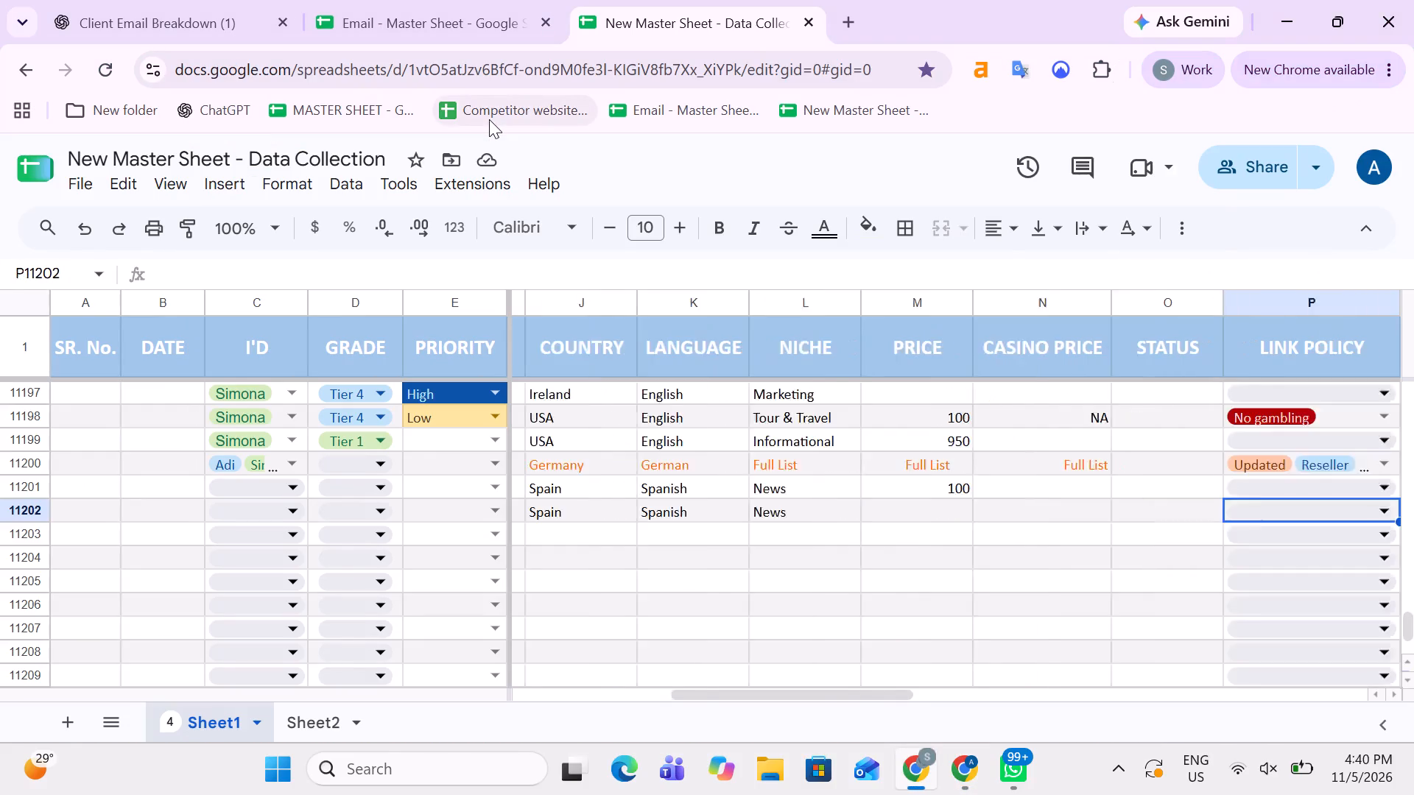
{"action": "key", "text": "Right"}
{"action": "key", "text": "Right"}
{"action": "key", "text": "Left"}
{"action": "key", "text": "Left"}
{"action": "key", "text": "Left"}
{"action": "key", "text": "Left"}
{"action": "key", "text": "Left"}
{"action": "key", "text": "Left"}
{"action": "key", "text": "Left"}
{"action": "key", "text": "Left"}
{"action": "key", "text": "Left"}
{"action": "key", "text": "Left"}
{"action": "key", "text": "Left"}
{"action": "key", "text": "Left"}
{"action": "key", "text": "Left"}
{"action": "key", "text": "Left"}
{"action": "key", "text": "Left"}
{"action": "key", "text": "Left"}
{"action": "key", "text": "Left"}
{"action": "key", "text": "Down"}
{"action": "key", "text": "Right"}
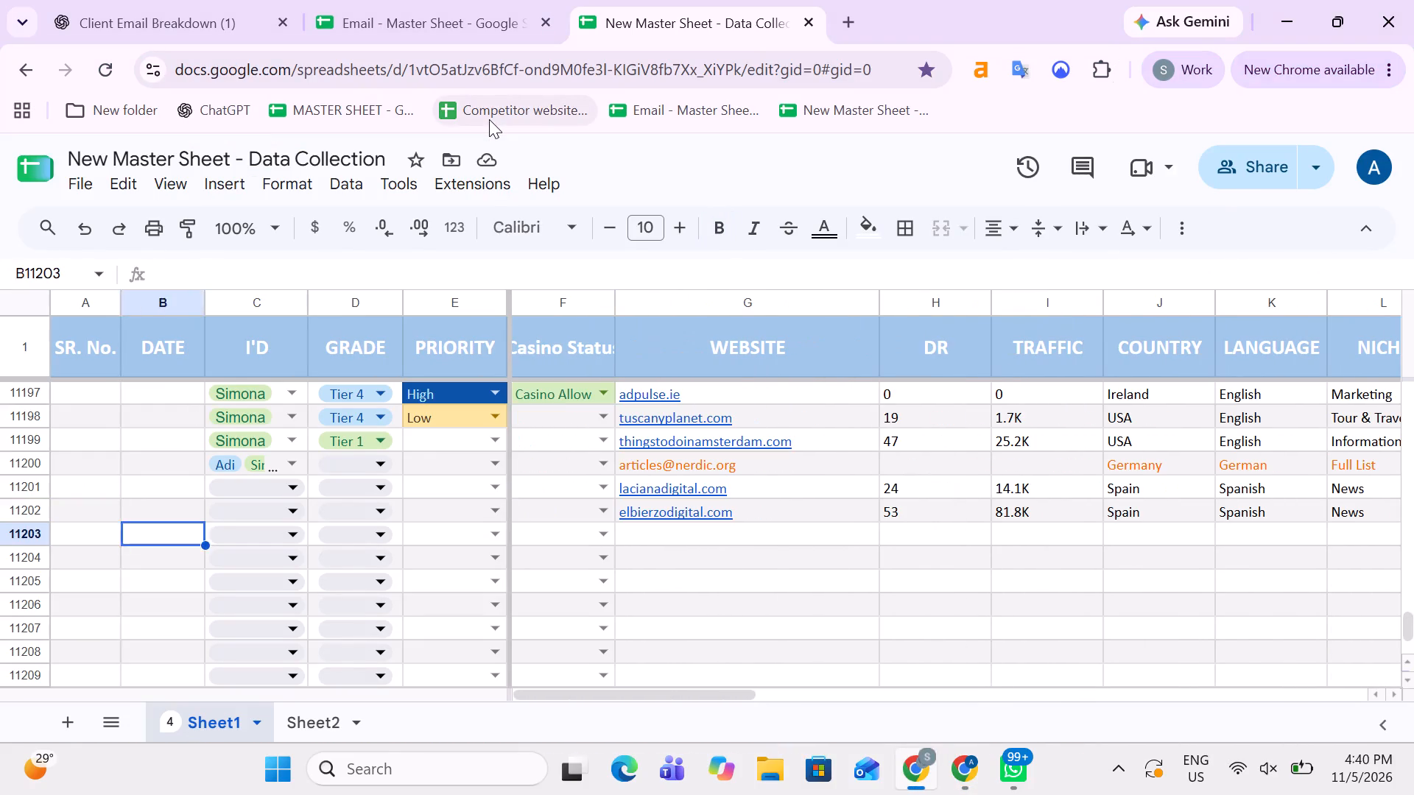
{"action": "key", "text": "Right"}
{"action": "key", "text": "Right"}
{"action": "key", "text": "Right"}
{"action": "key", "text": "Right"}
{"action": "key", "text": "Right"}
{"action": "key", "text": "alt+Tab"}
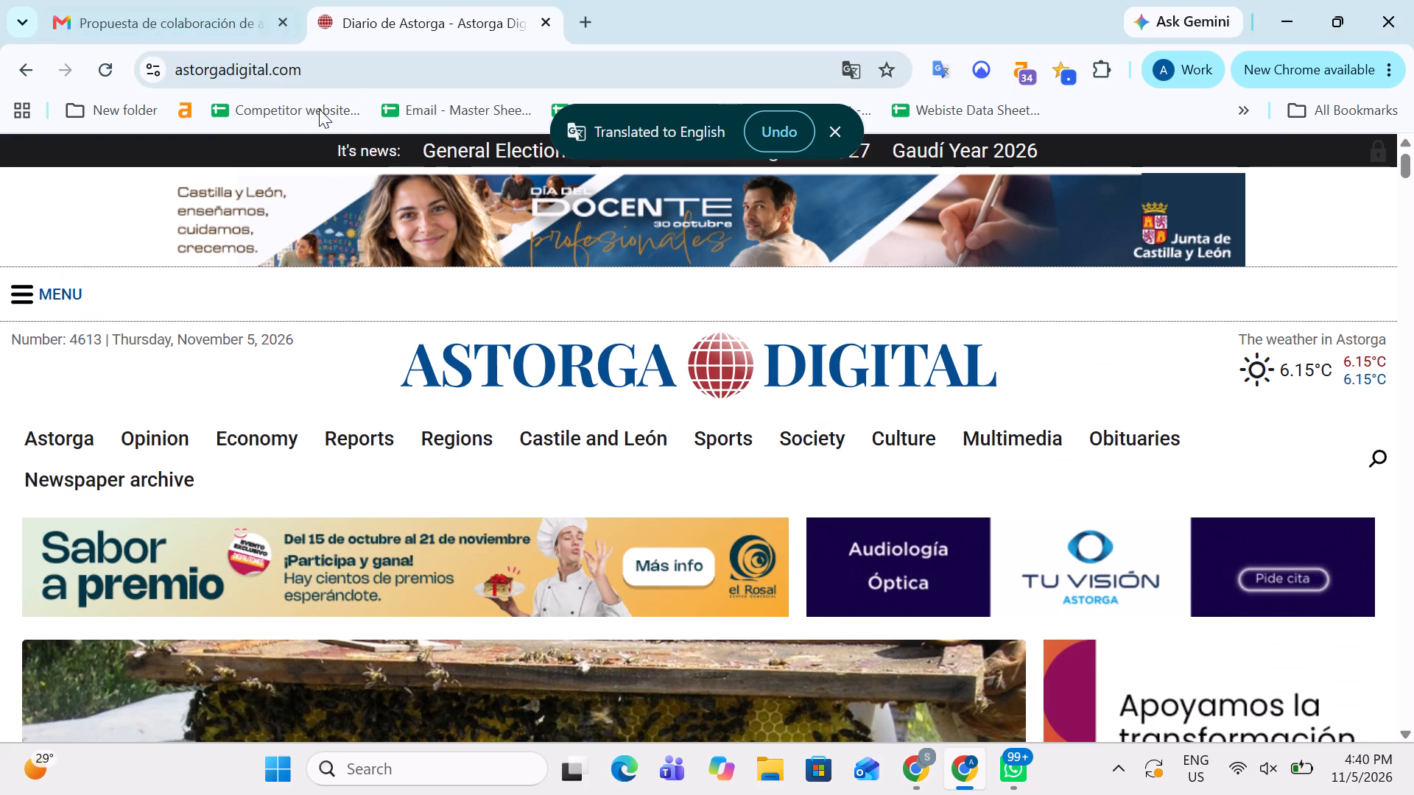
{"action": "left_click", "coordinate": [356, 71]}
{"action": "left_click_drag", "start_coordinate": [356, 71], "coordinate": [309, 69]}
{"action": "key", "text": "ctrl+c"}
{"action": "key", "text": "ctrl+c"}
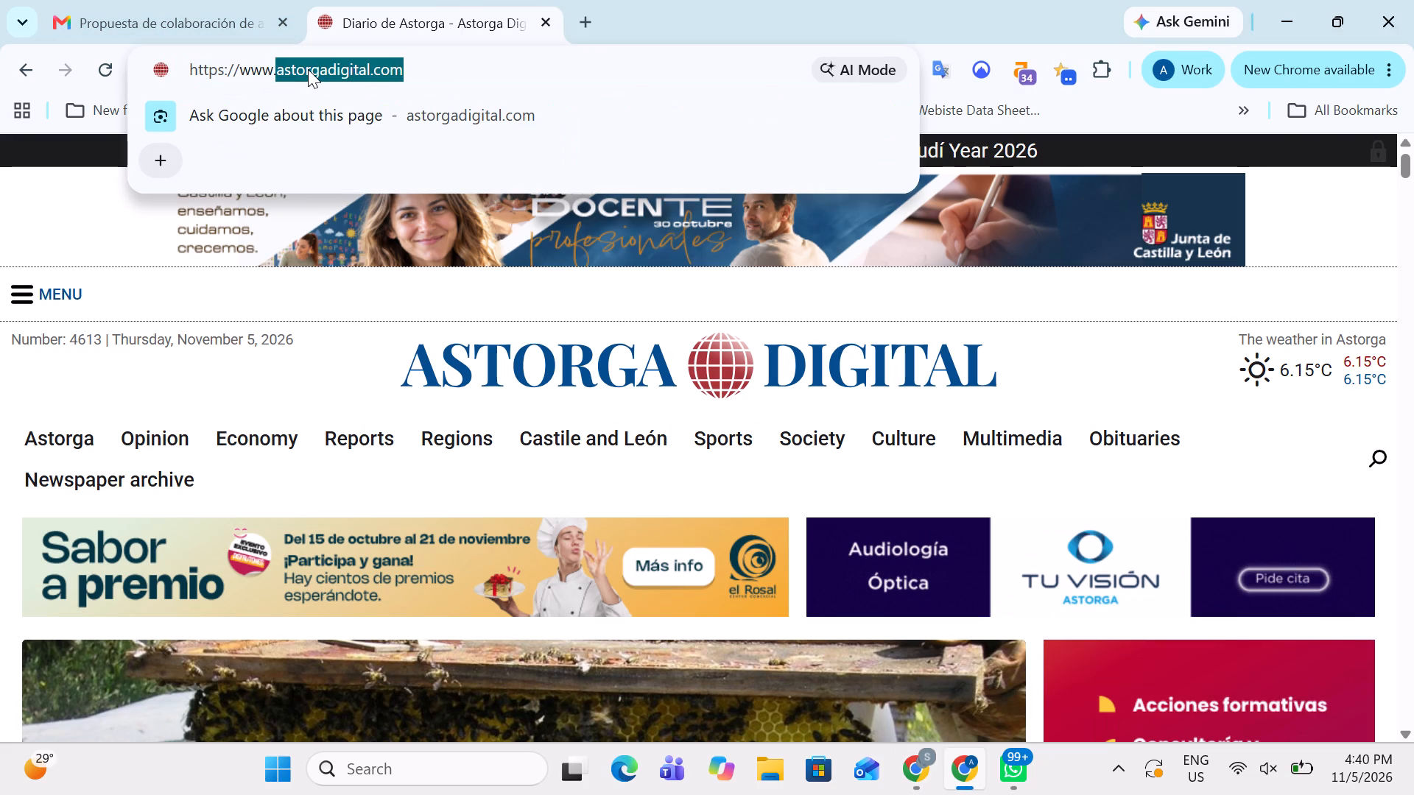
{"action": "key", "text": "alt+Tab"}
{"action": "key", "text": "Down"}
{"action": "key", "text": "Up"}
{"action": "key", "text": "Return"}
{"action": "key", "text": "ctrl+v"}
{"action": "key", "text": "Tab"}
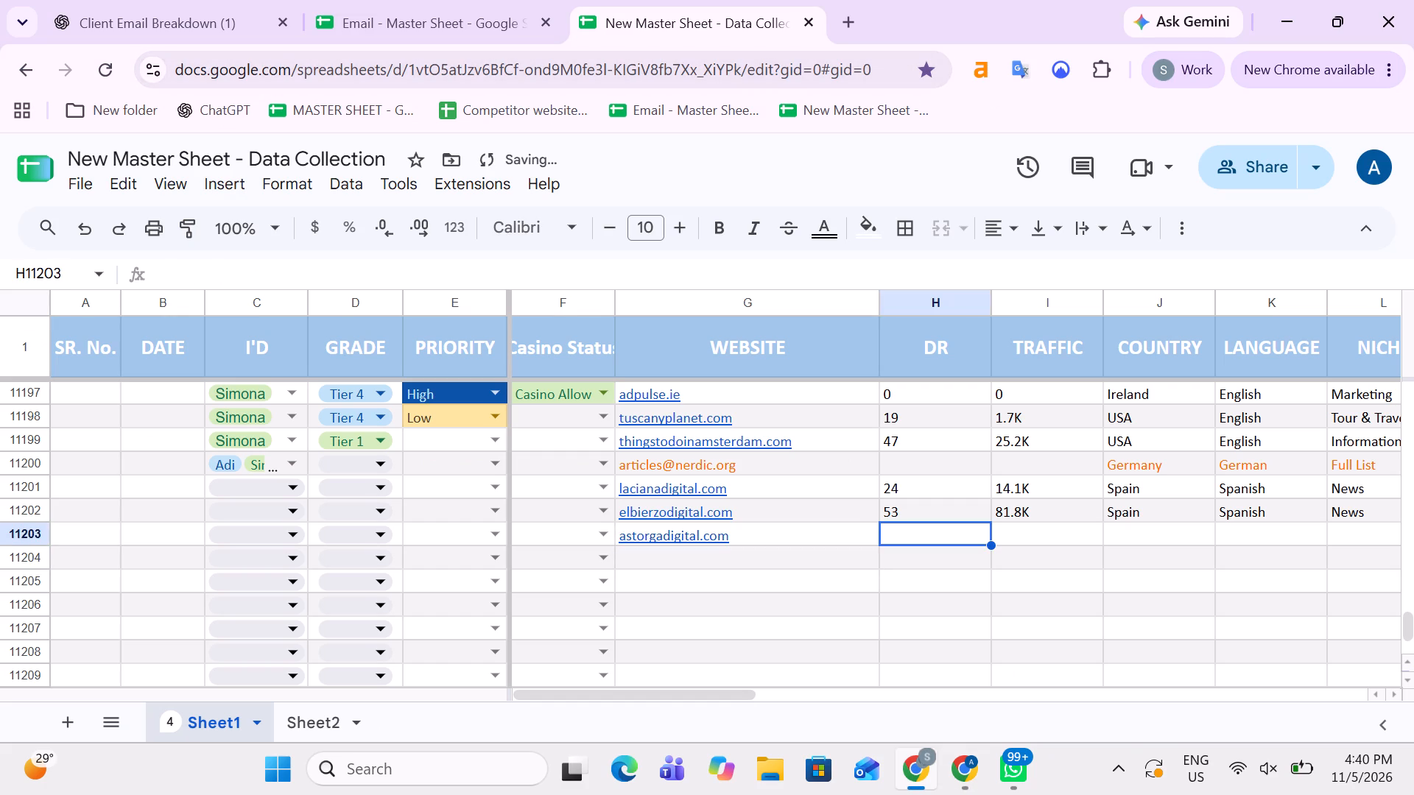
Search the Astorga Digital website for Casino777.
{"action": "key", "text": "alt+Tab"}
{"action": "scroll", "coordinate": [673, 433], "scroll_direction": "down", "scroll_amount": 11}
{"action": "scroll", "coordinate": [809, 358], "scroll_direction": "up", "scroll_amount": 15}
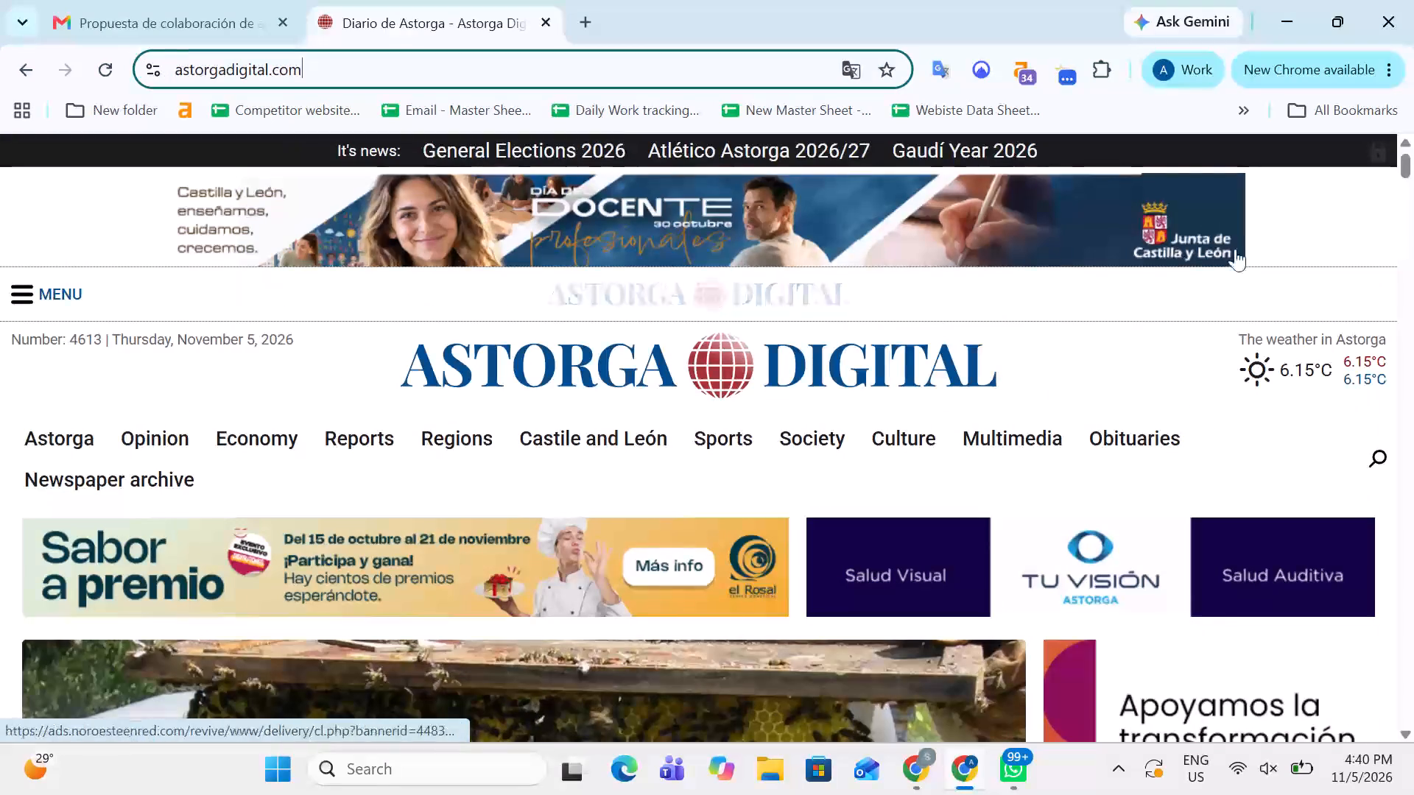
{"action": "left_click", "coordinate": [1371, 449]}
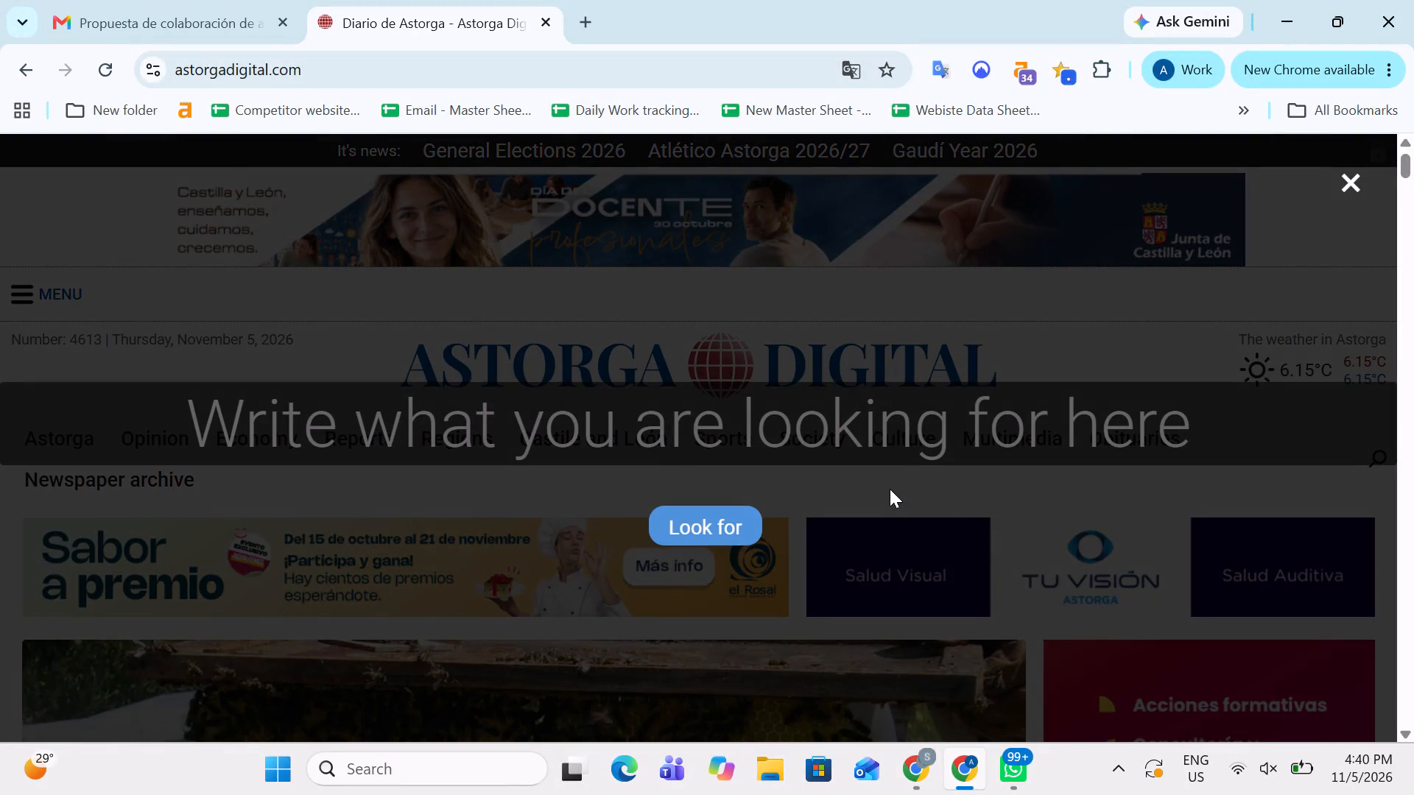
{"action": "type", "text": "Casino777"}
{"action": "key", "text": "Return"}
Check Astorga Digital's site metrics and enter DR 34 and traffic 7.8K in the astorgadigital.com row.
{"action": "left_click", "coordinate": [1019, 56]}
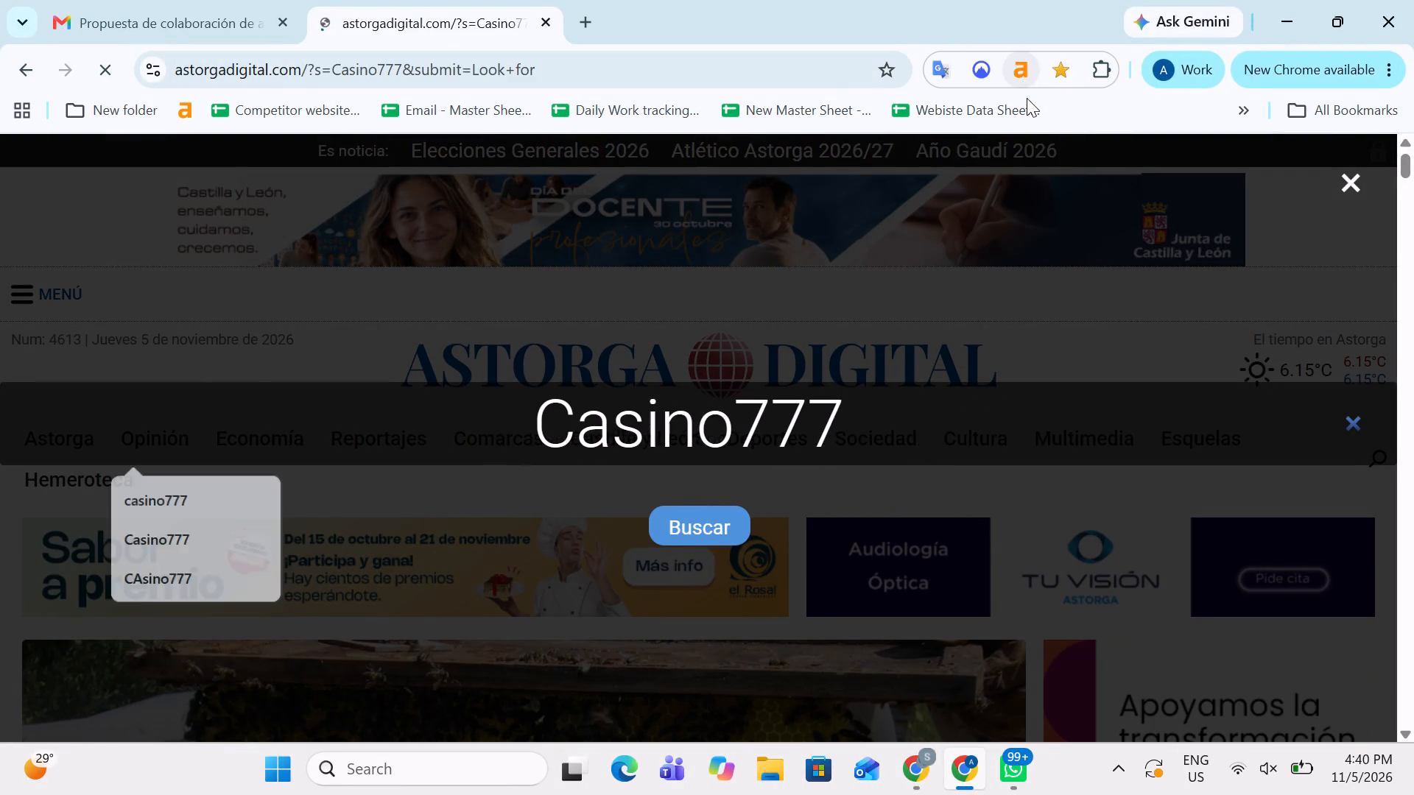
{"action": "key", "text": "alt+Tab"}
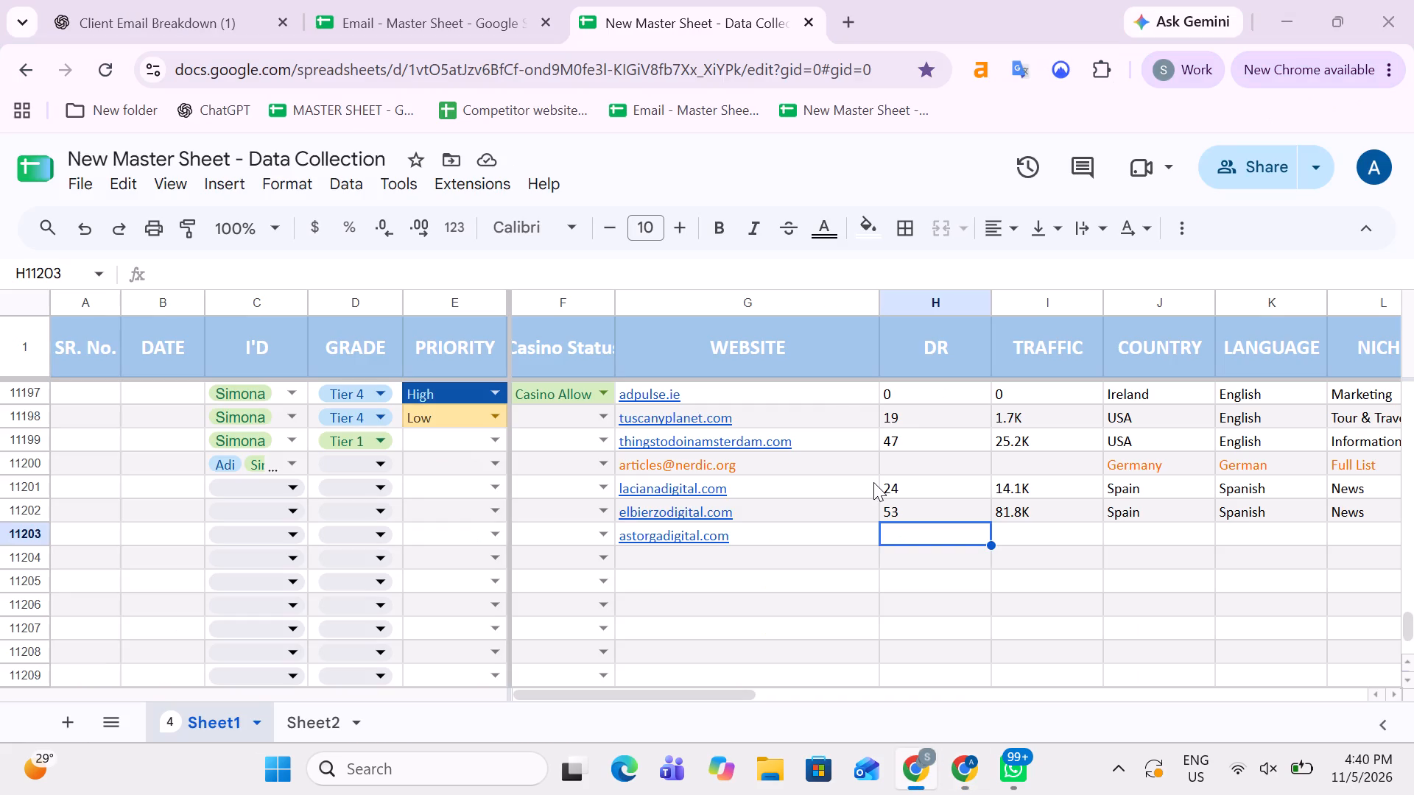
{"action": "type", "text": "34"}
{"action": "key", "text": "Right"}
{"action": "type", "text": "7.8K"}
{"action": "key", "text": "Right"}
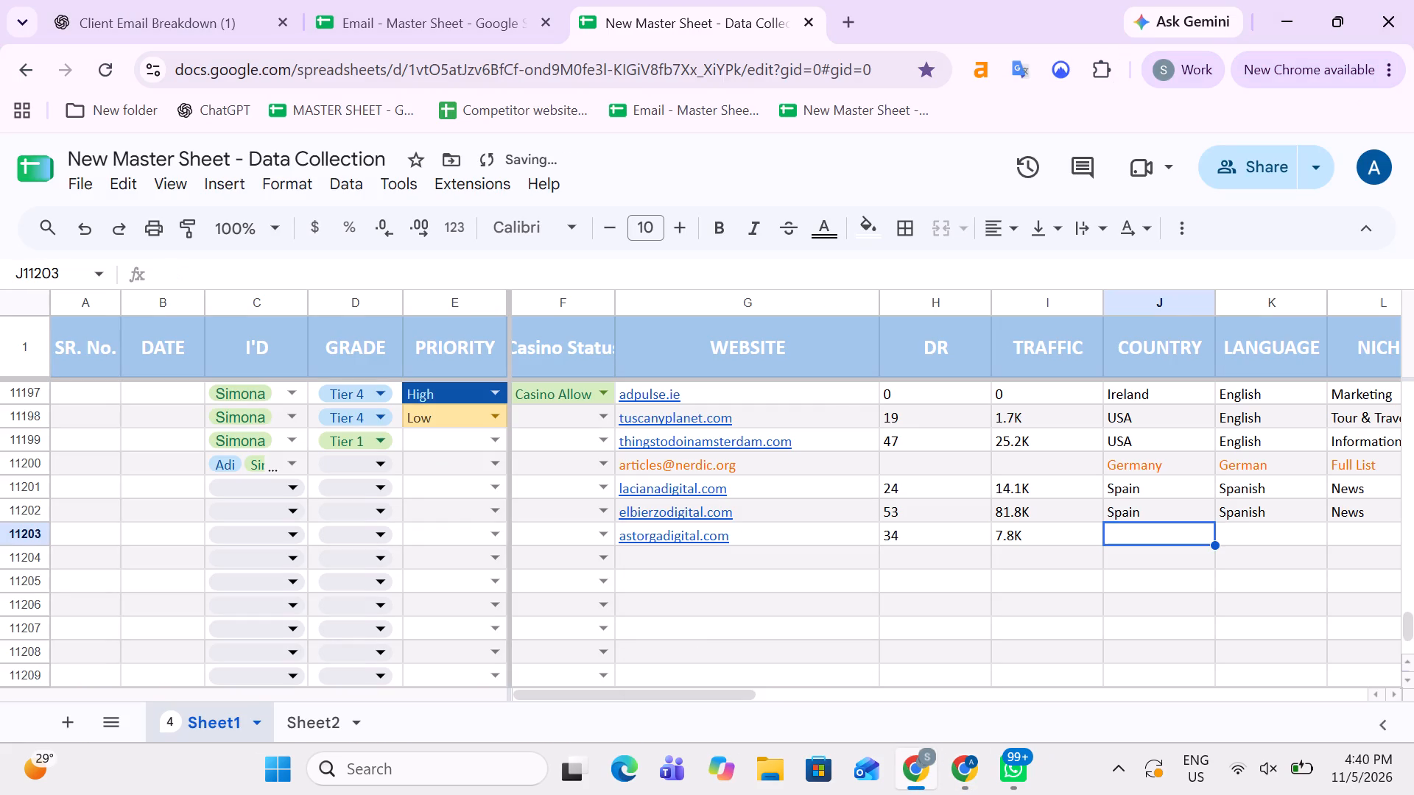
Fill in the astorgadigital.com row with country Spain, language Spanish and niche News.
{"action": "key", "text": "shift+s"}
{"action": "key", "text": "Right"}
{"action": "type", "text": "Sp"}
{"action": "key", "text": "Right"}
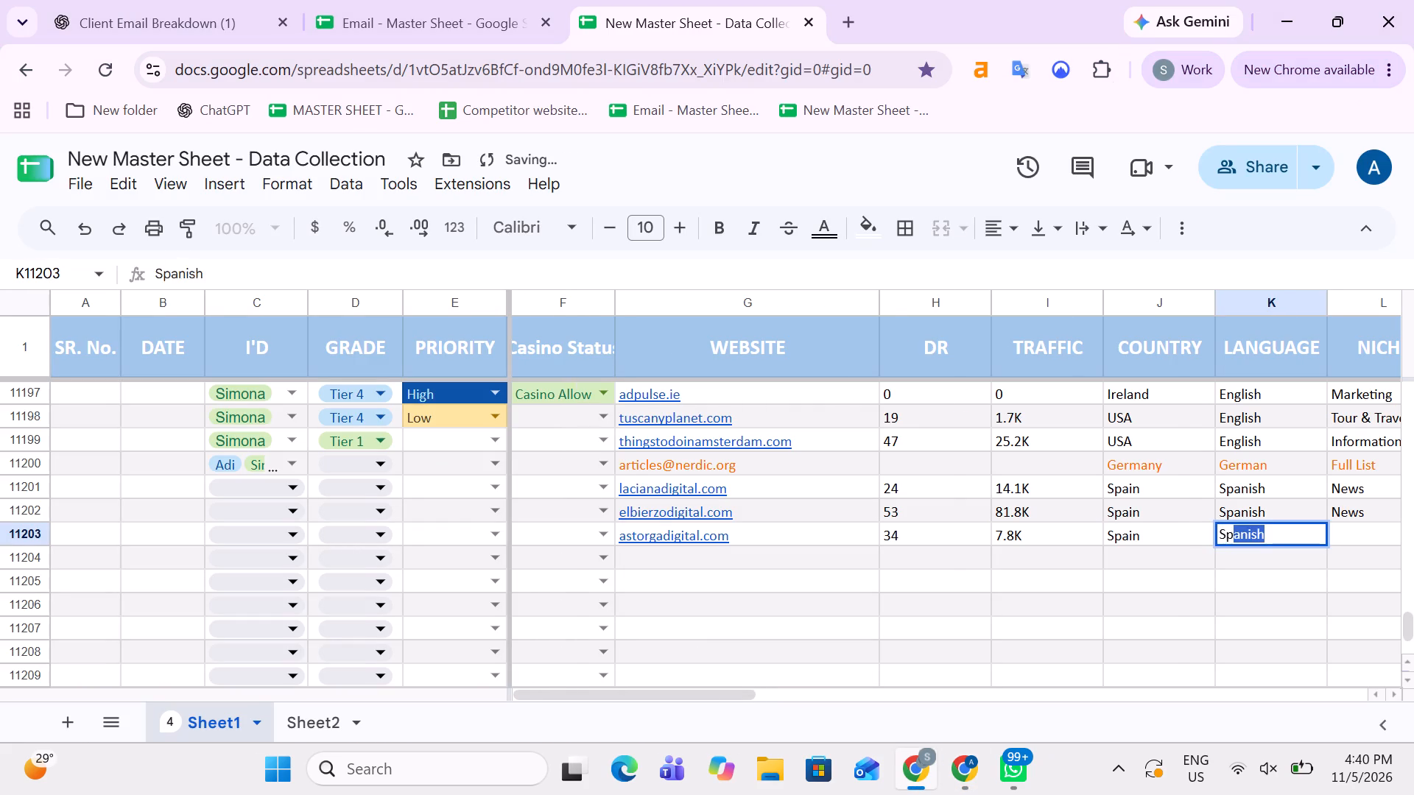
{"action": "type", "text": "Ne"}
{"action": "key", "text": "Right"}
{"action": "key", "text": "Right"}
{"action": "key", "text": "Right"}
{"action": "key", "text": "Left"}
{"action": "key", "text": "Left"}
{"action": "key", "text": "Right"}
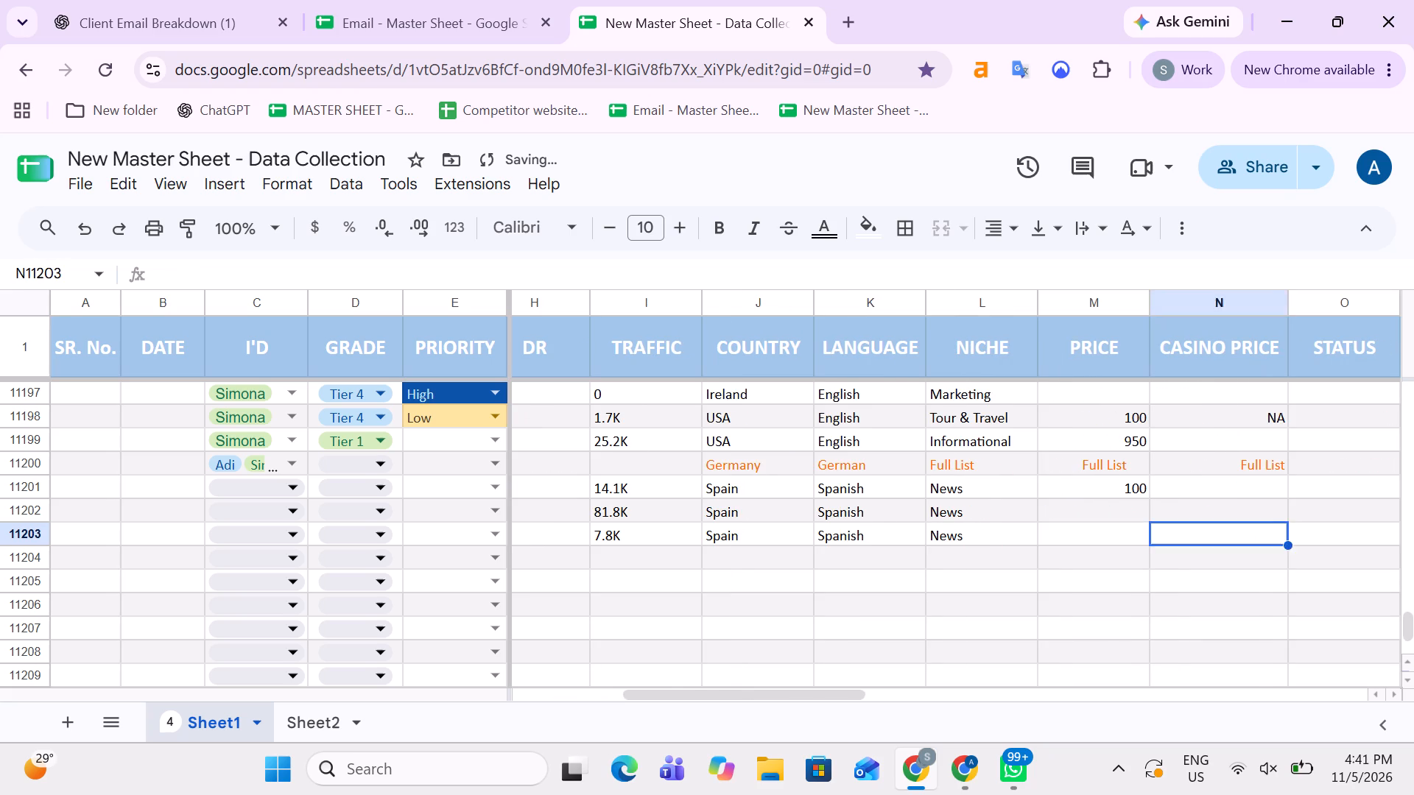
{"action": "key", "text": "Right"}
{"action": "key", "text": "Right"}
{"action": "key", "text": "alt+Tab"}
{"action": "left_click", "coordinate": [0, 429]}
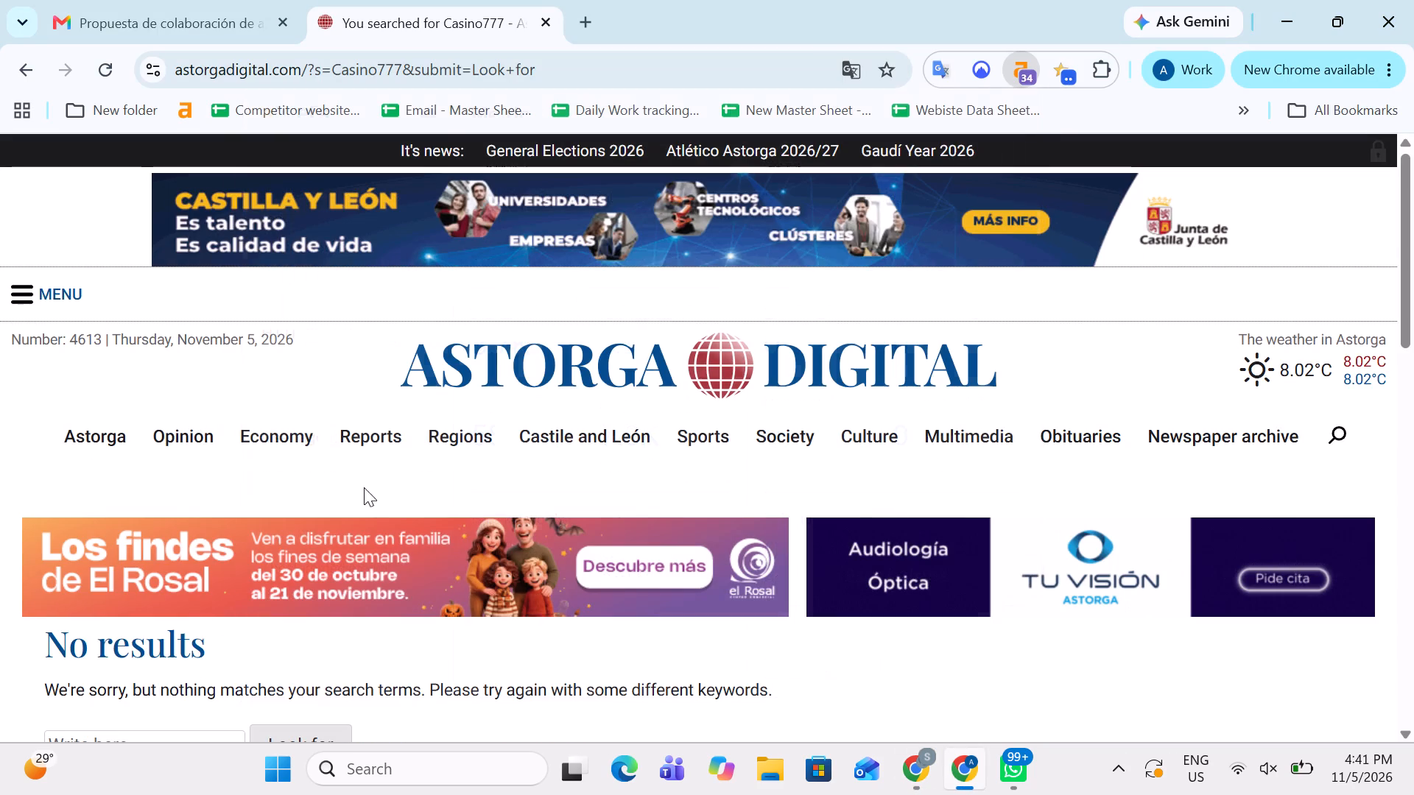
Close the Astorga Digital site and set WEBSITE TYPE to Unique in the astorgadigital.com row of the New Master Sheet.
{"action": "left_click", "coordinate": [550, 29]}
{"action": "key", "text": "alt+Tab"}
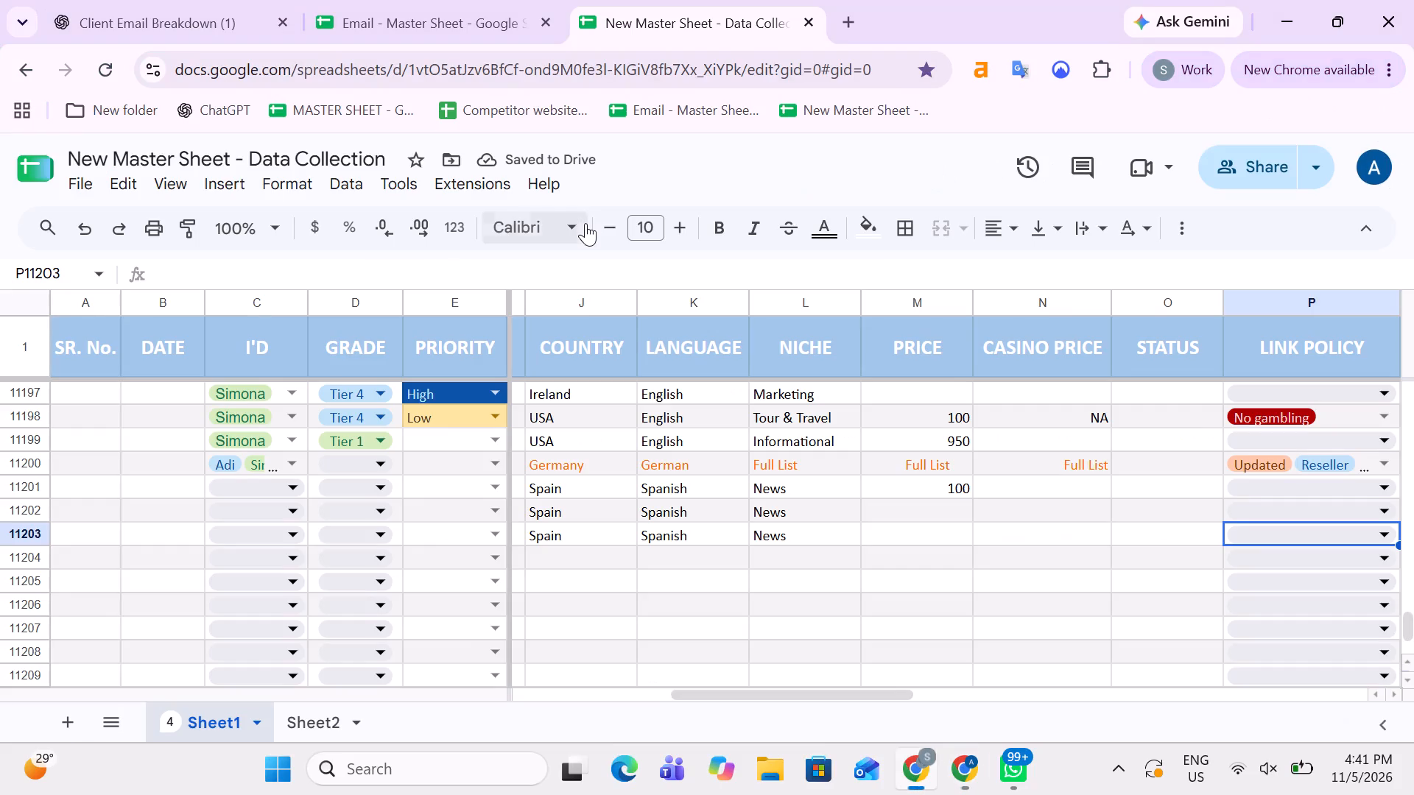
{"action": "key", "text": "Right"}
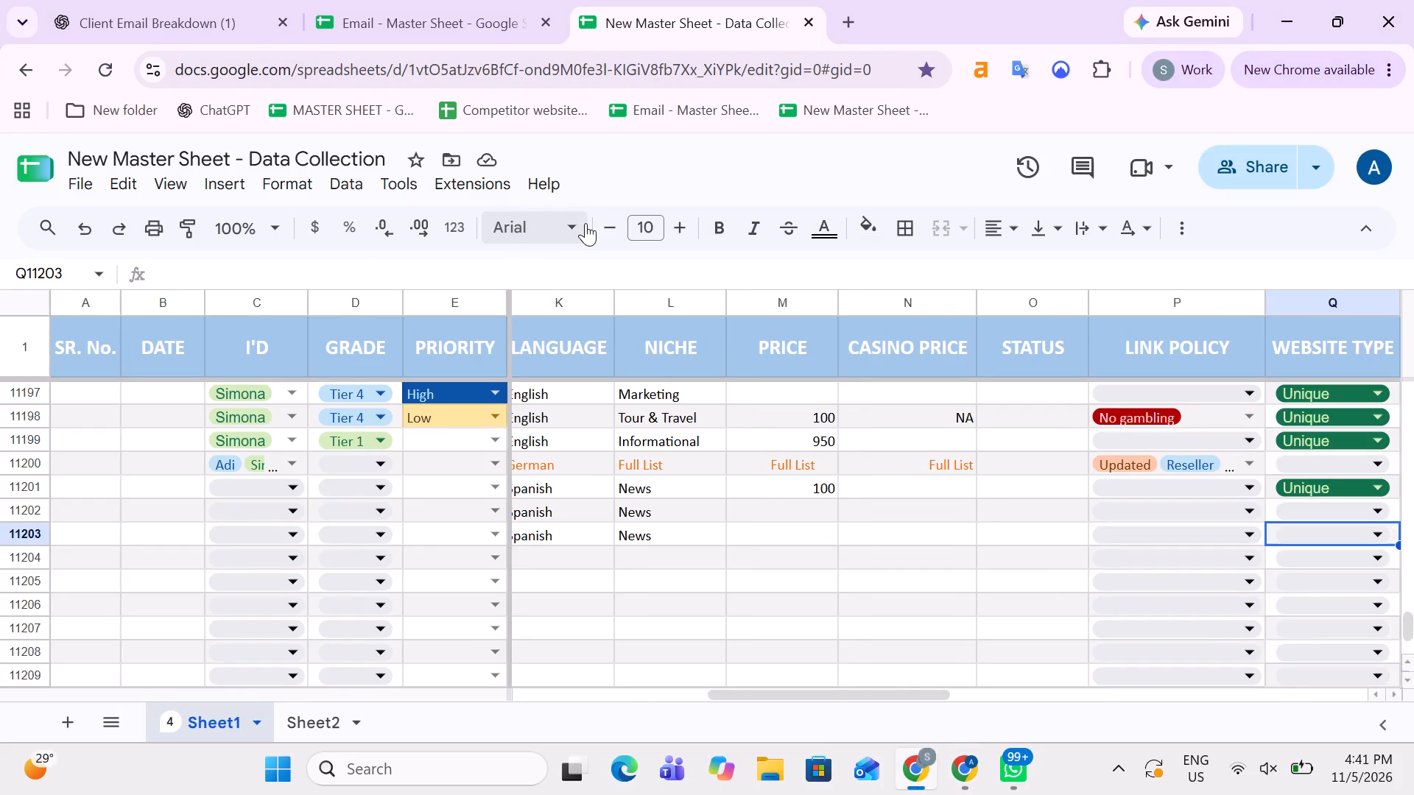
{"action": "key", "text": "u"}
{"action": "key", "text": "Tab"}
{"action": "key", "text": "Left"}
{"action": "key", "text": "Left"}
{"action": "key", "text": "Left"}
{"action": "key", "text": "Left"}
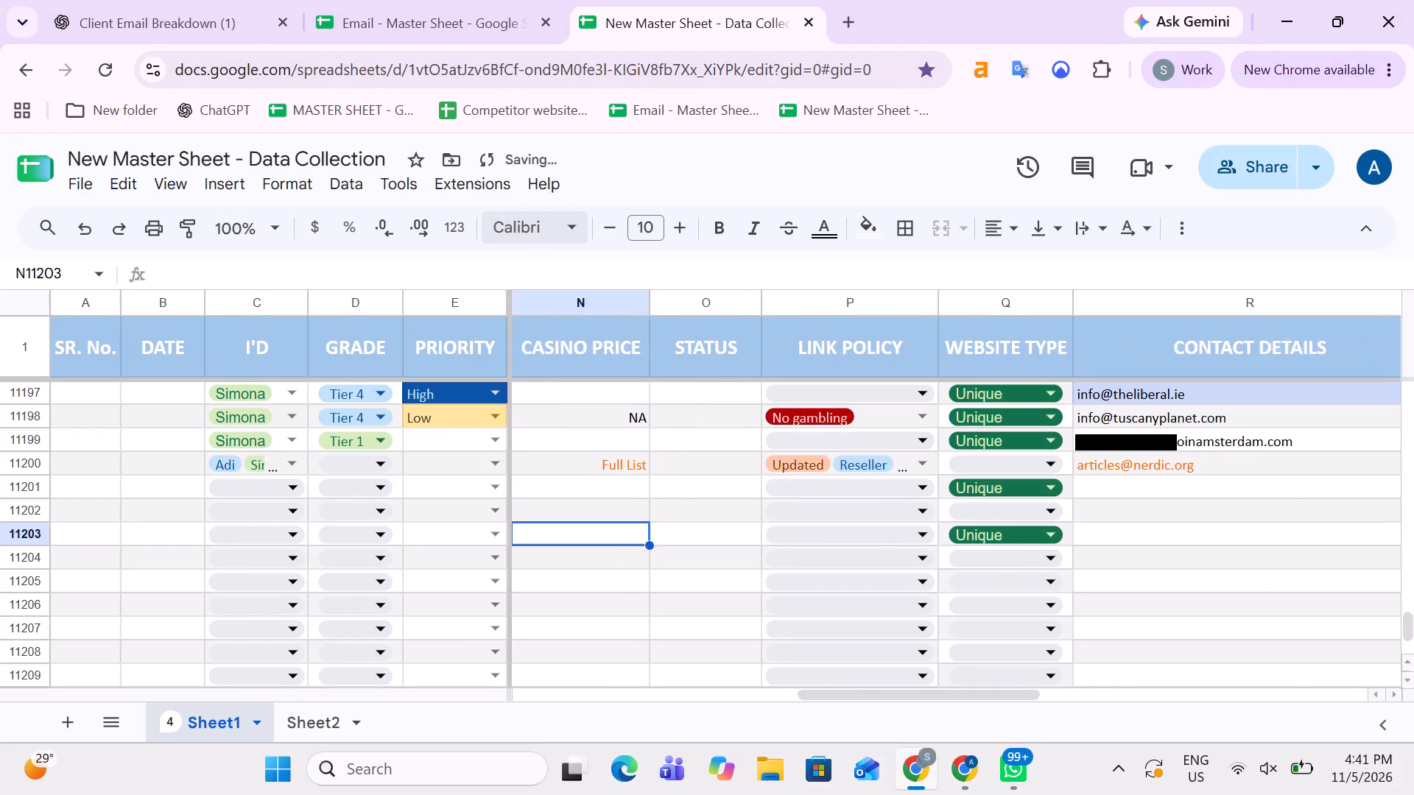
{"action": "key", "text": "Left"}
{"action": "key", "text": "Left"}
{"action": "key", "text": "Right"}
{"action": "key", "text": "Right"}
{"action": "key", "text": "Up"}
{"action": "key", "text": "Left"}
{"action": "key", "text": "alt+Tab"}
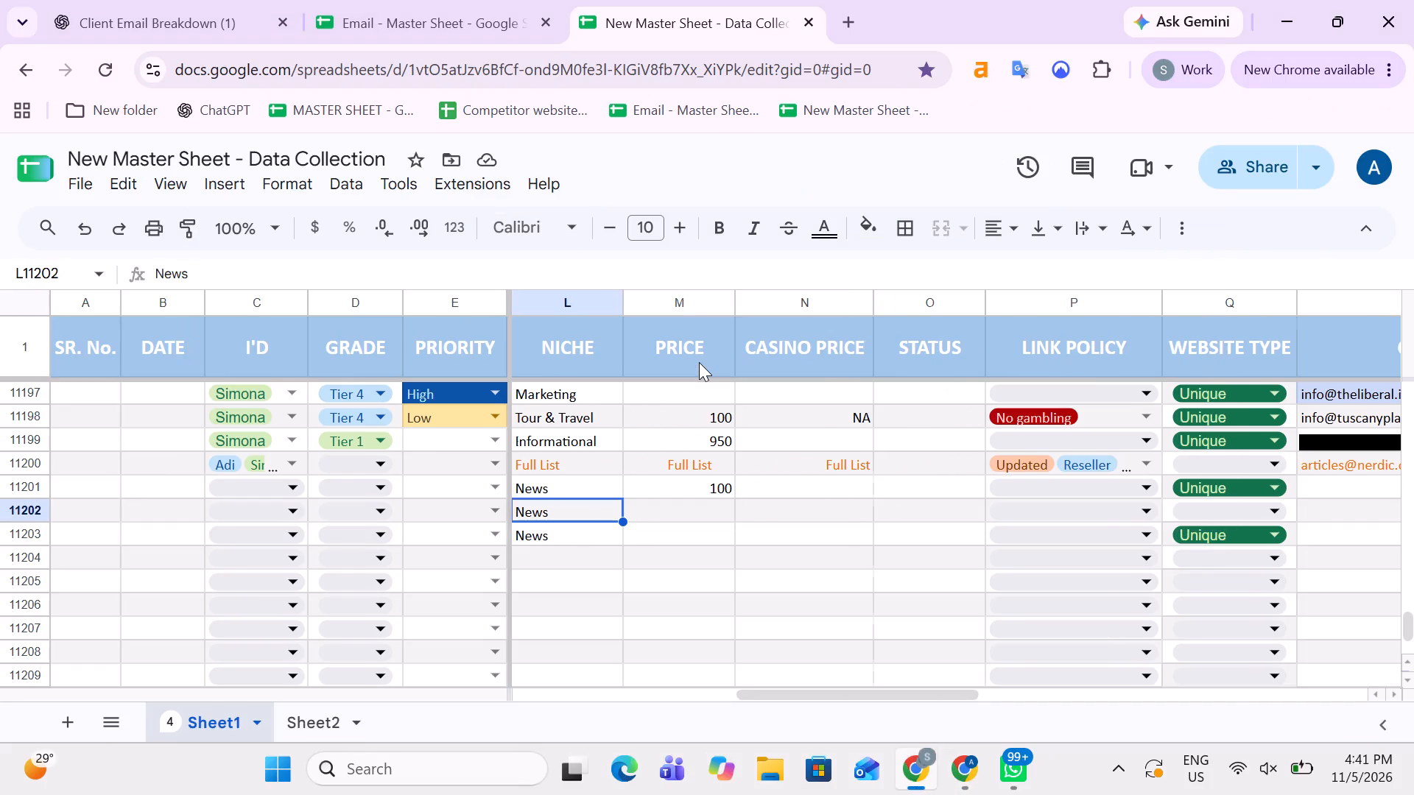
{"action": "key", "text": "Right"}
{"action": "key", "text": "Right"}
{"action": "key", "text": "Right"}
{"action": "key", "text": "Right"}
{"action": "key", "text": "Right"}
{"action": "key", "text": "Right"}
{"action": "key", "text": "Right"}
{"action": "key", "text": "Left"}
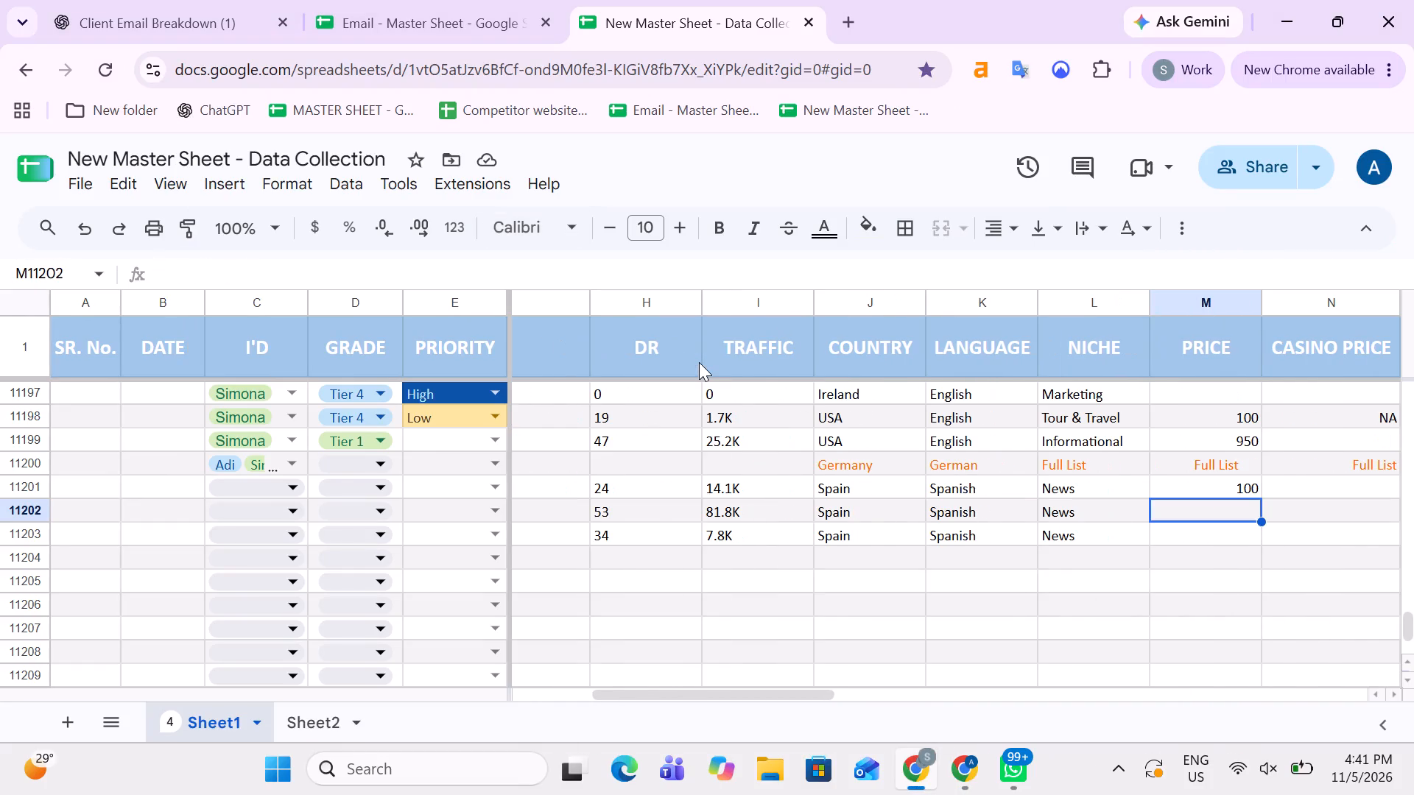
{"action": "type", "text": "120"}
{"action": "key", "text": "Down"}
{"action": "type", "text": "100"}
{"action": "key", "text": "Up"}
Using the ChatGPT price breakdown, enter CASINO PRICE 150 for lacianadigital.com, 180 for elbierzodigital.com and 150 for astorgadigital.com.
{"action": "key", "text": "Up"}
{"action": "left_click", "coordinate": [161, 0]}
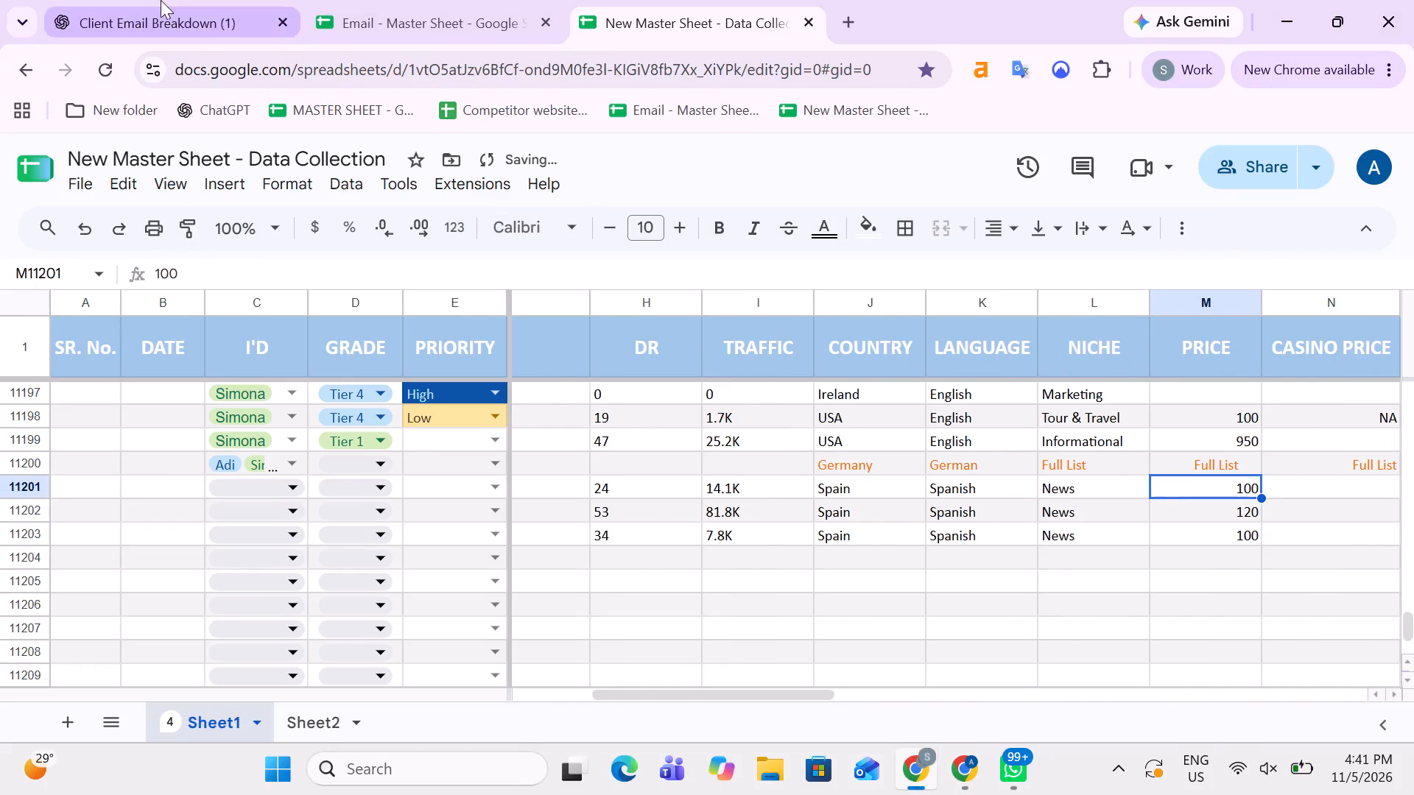
{"action": "scroll", "coordinate": [873, 462], "scroll_direction": "down", "scroll_amount": 3}
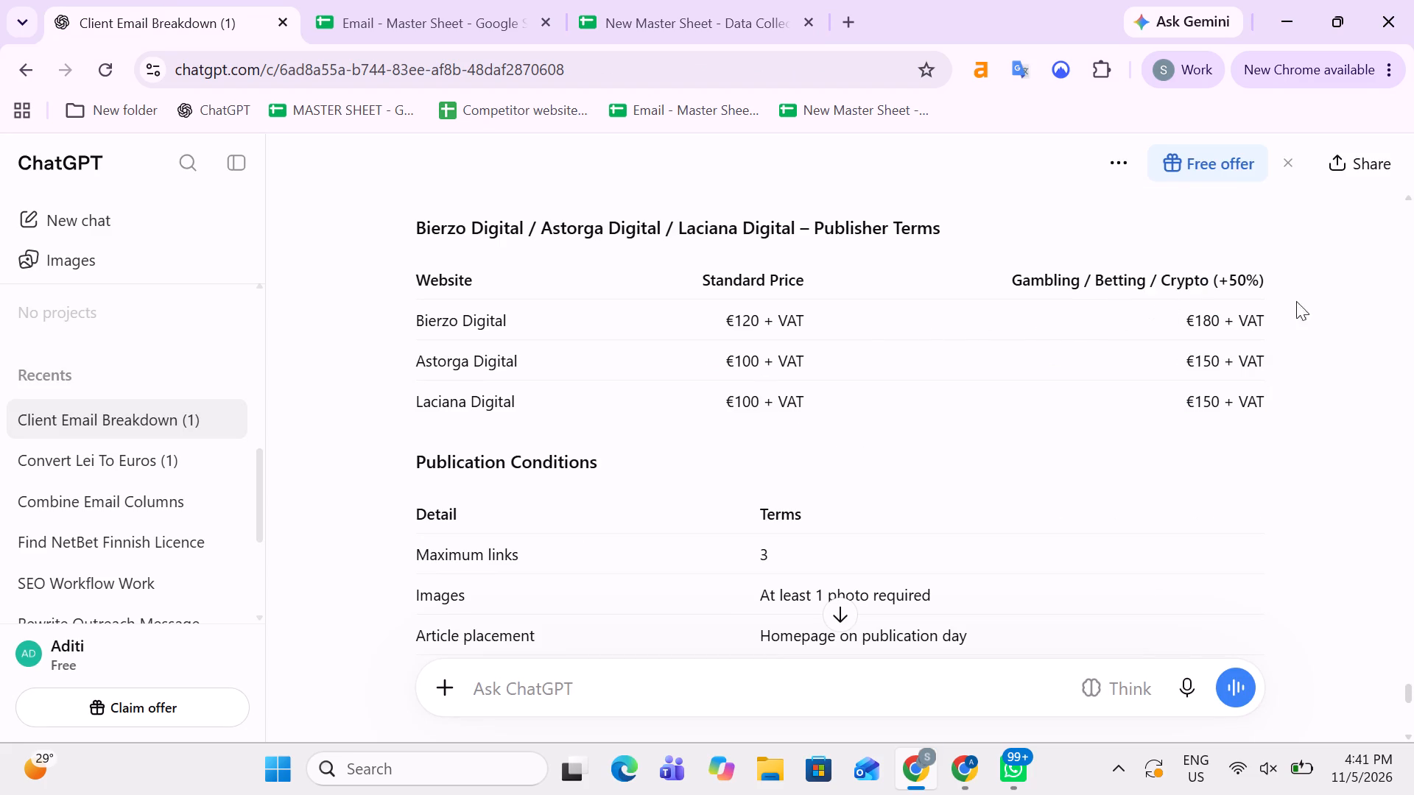
{"action": "left_click", "coordinate": [753, 0]}
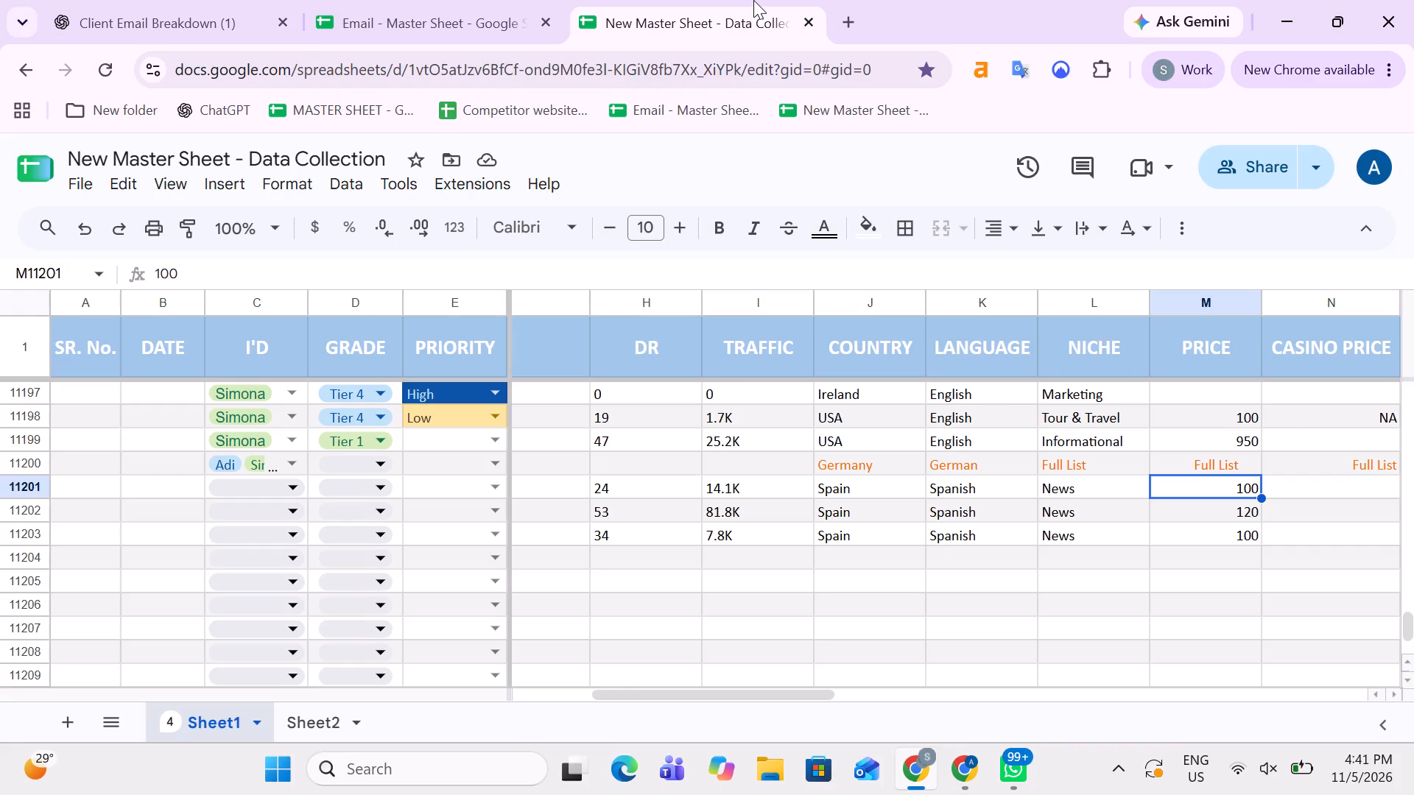
{"action": "key", "text": "Right"}
{"action": "key", "text": "Right"}
{"action": "key", "text": "Left"}
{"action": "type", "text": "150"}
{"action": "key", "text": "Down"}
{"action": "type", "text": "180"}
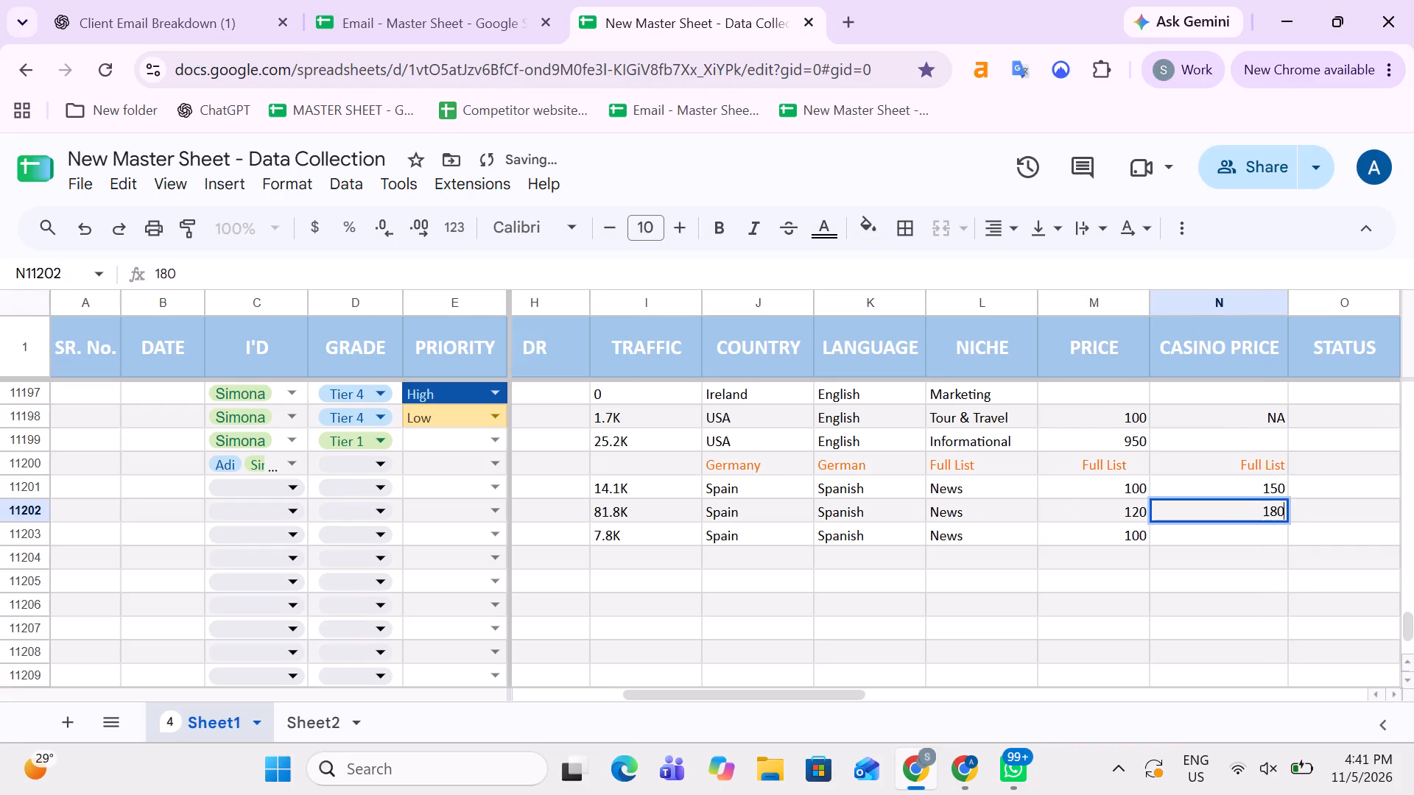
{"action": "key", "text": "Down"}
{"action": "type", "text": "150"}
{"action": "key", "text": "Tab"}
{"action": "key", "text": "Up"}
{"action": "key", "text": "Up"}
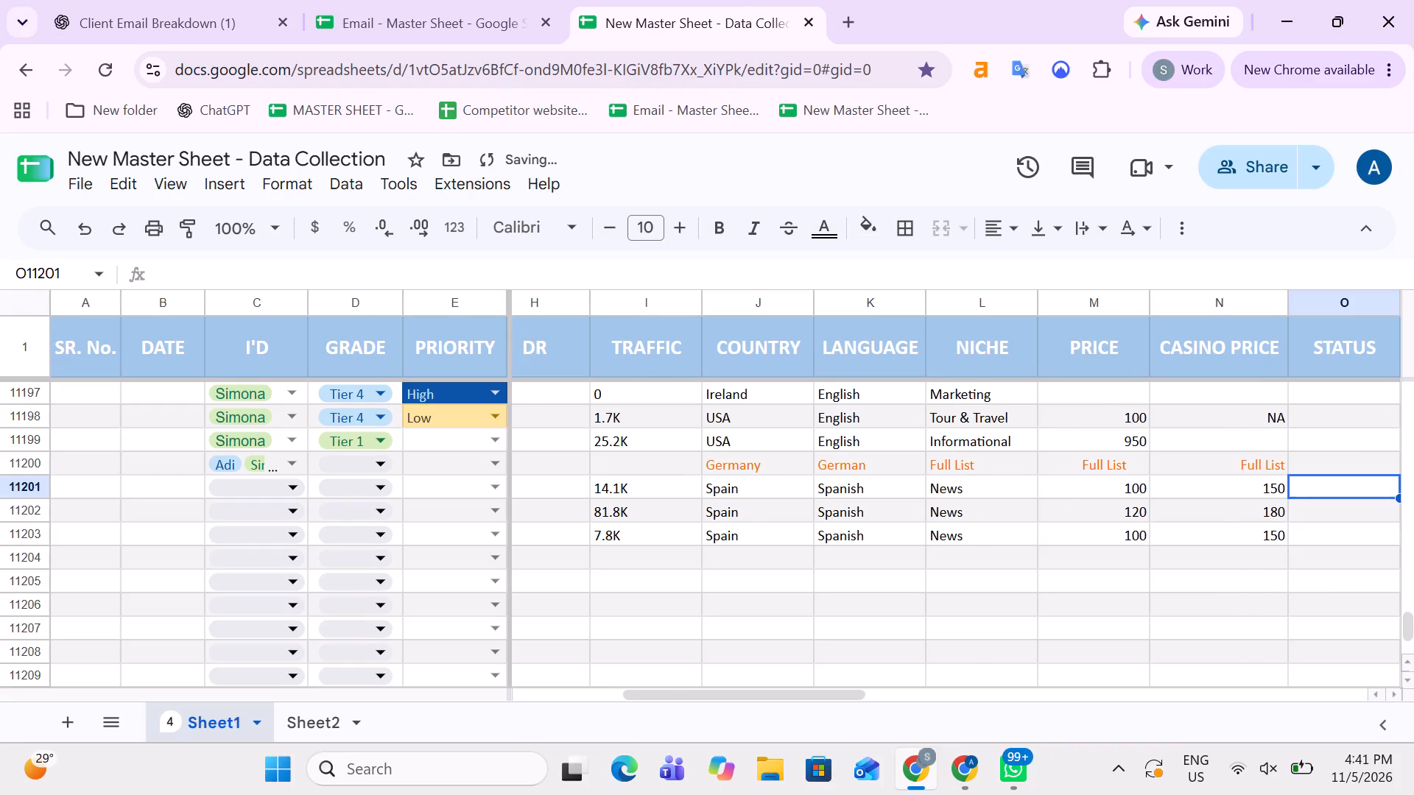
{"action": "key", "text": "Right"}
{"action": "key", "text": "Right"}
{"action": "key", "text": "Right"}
Review the publication conditions, important points and recommendation for the three newspapers in the ChatGPT breakdown.
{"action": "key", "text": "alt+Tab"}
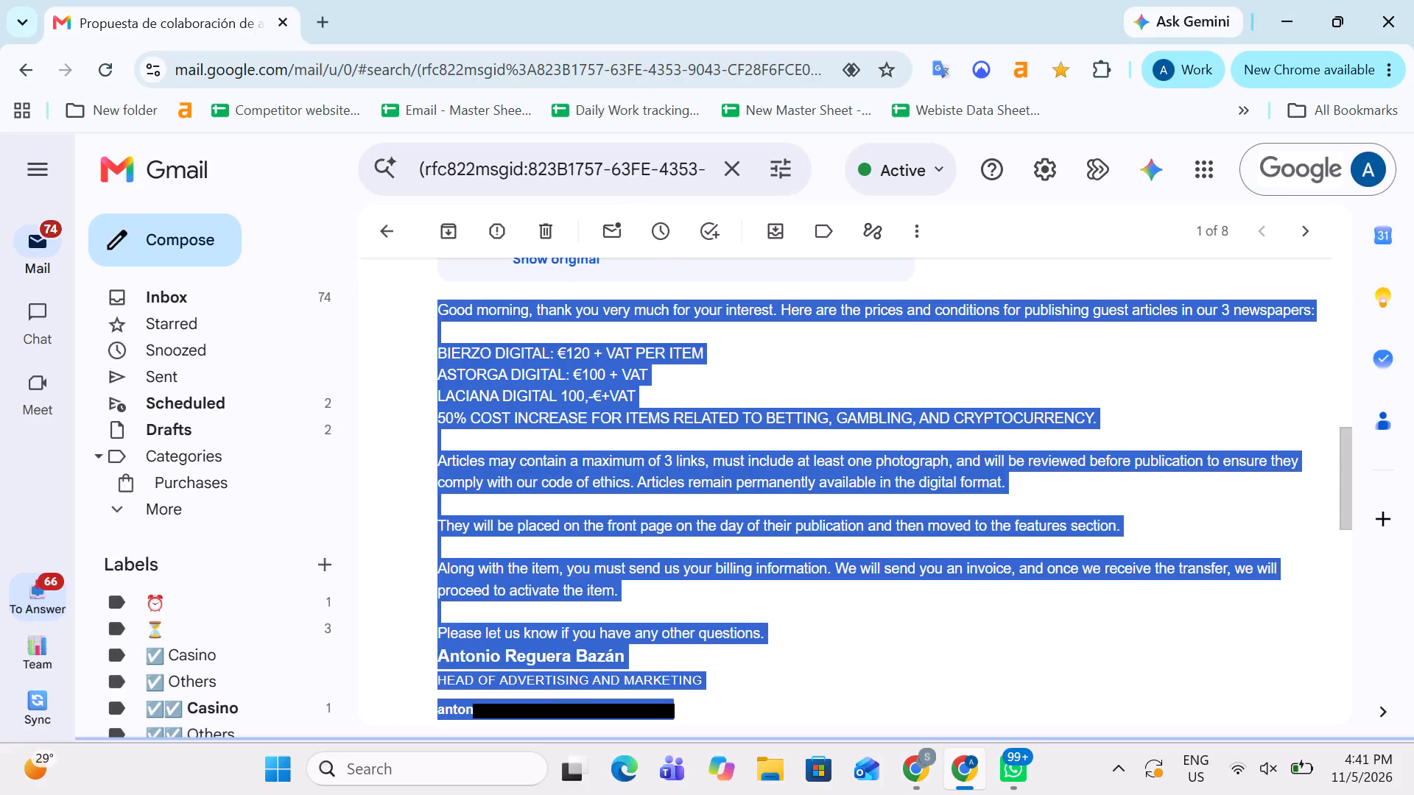
{"action": "scroll", "coordinate": [702, 440], "scroll_direction": "up", "scroll_amount": 1}
{"action": "scroll", "coordinate": [577, 391], "scroll_direction": "up", "scroll_amount": 1}
{"action": "key", "text": "alt+Tab"}
{"action": "left_click", "coordinate": [168, 0]}
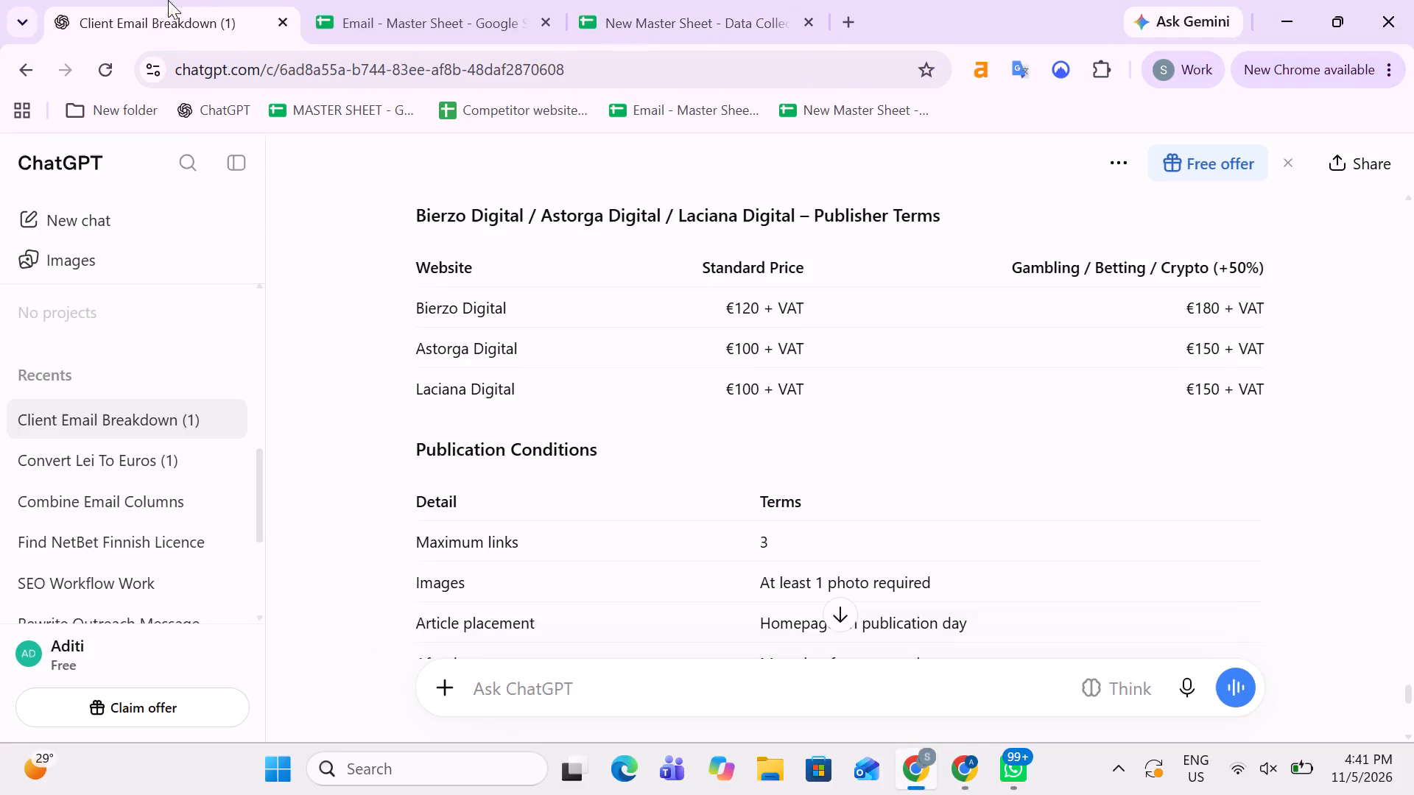
{"action": "scroll", "coordinate": [836, 477], "scroll_direction": "down", "scroll_amount": 1}
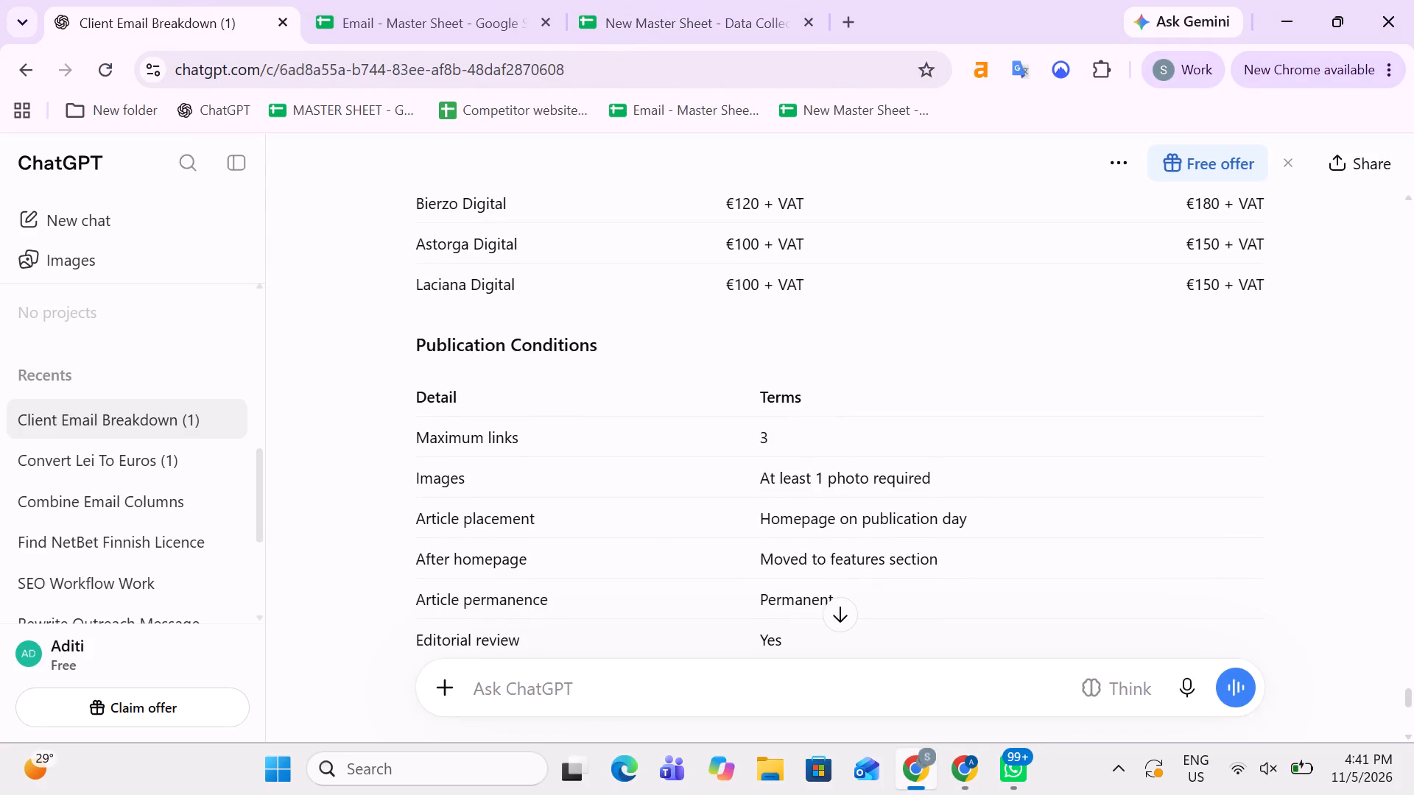
{"action": "scroll", "coordinate": [1031, 552], "scroll_direction": "down", "scroll_amount": 1}
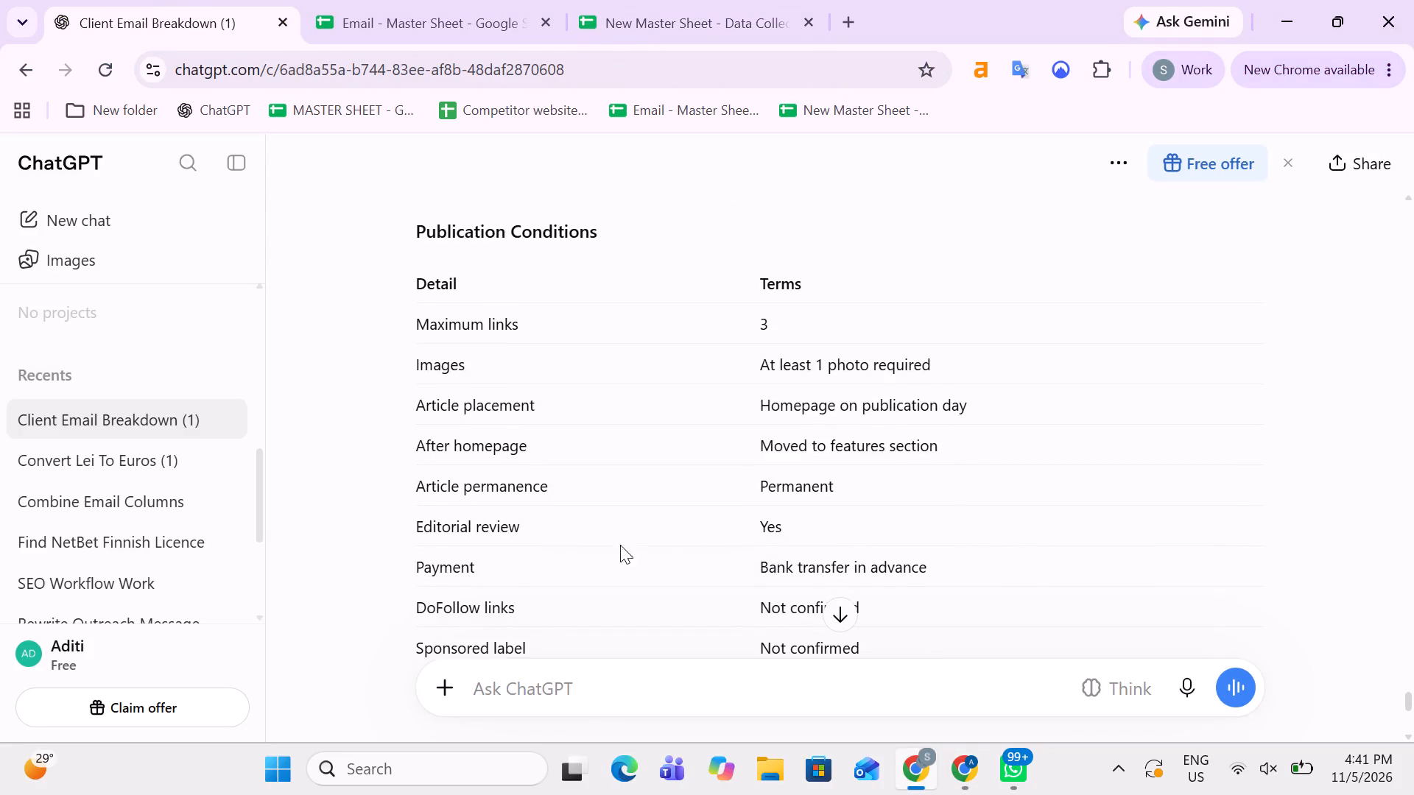
{"action": "scroll", "coordinate": [854, 526], "scroll_direction": "down", "scroll_amount": 1}
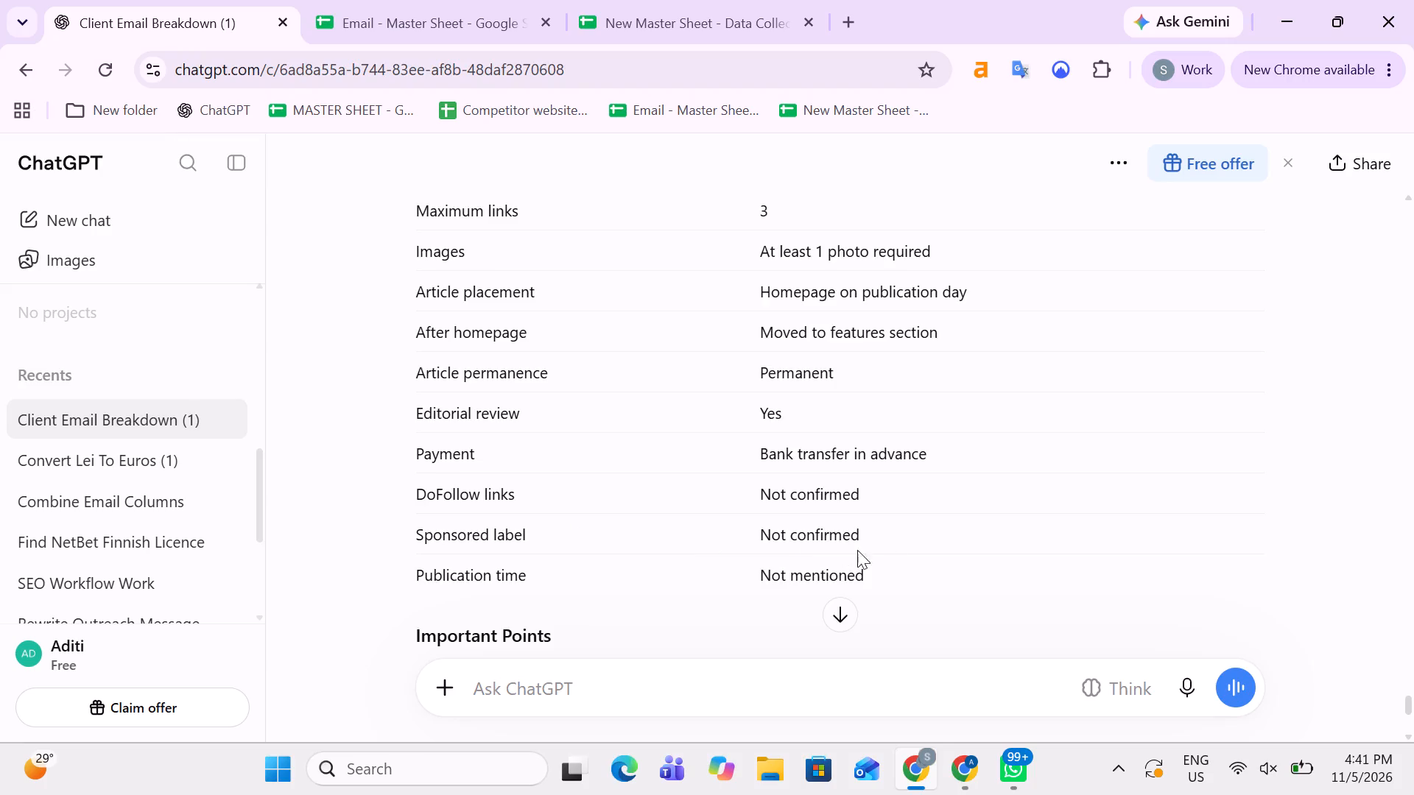
{"action": "scroll", "coordinate": [827, 556], "scroll_direction": "down", "scroll_amount": 3}
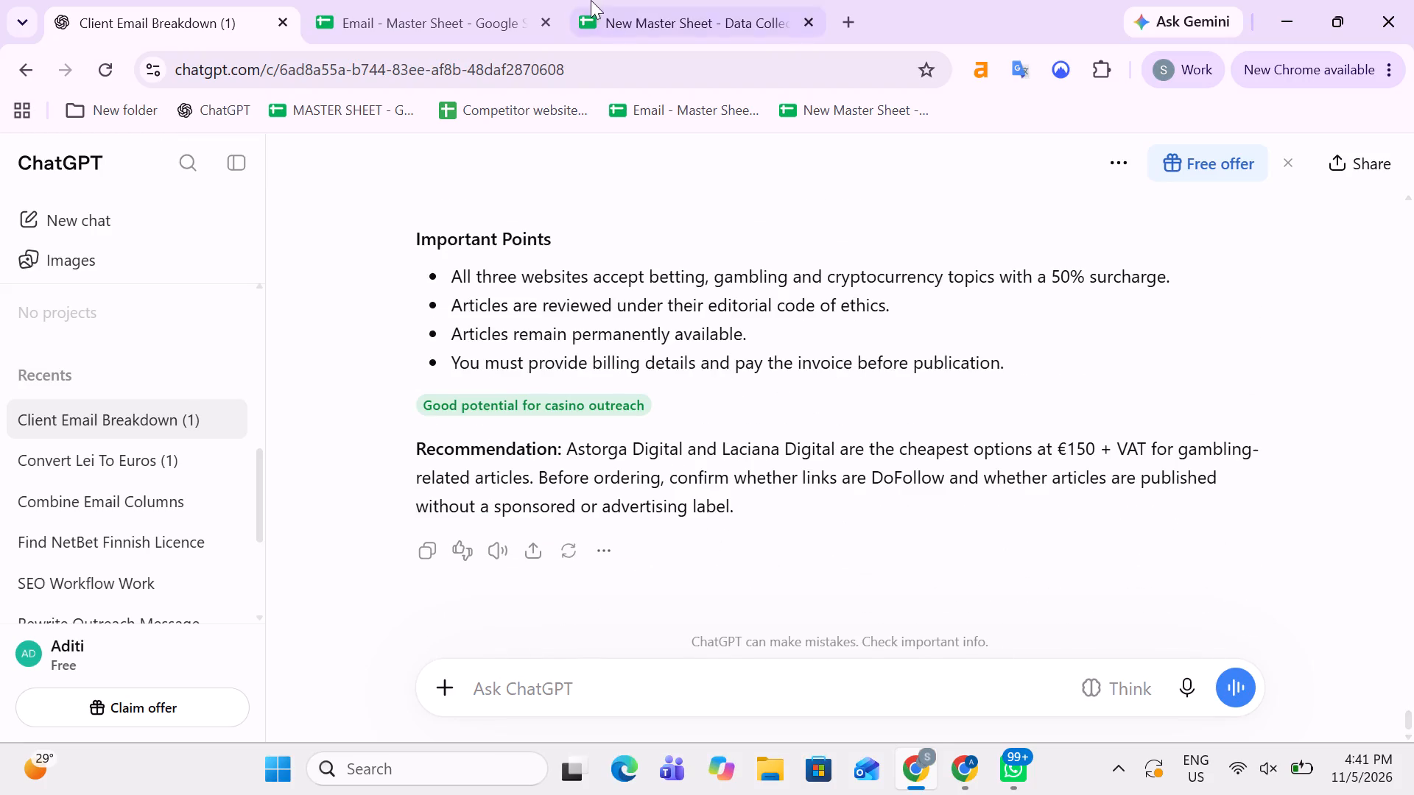
{"action": "left_click", "coordinate": [661, 0]}
Copy the Bierzo Digital sender's e-mail address from Gmail into CONTACT DETAILS of all three newspaper rows, 11201 to 11203.
{"action": "key", "text": "alt+Tab"}
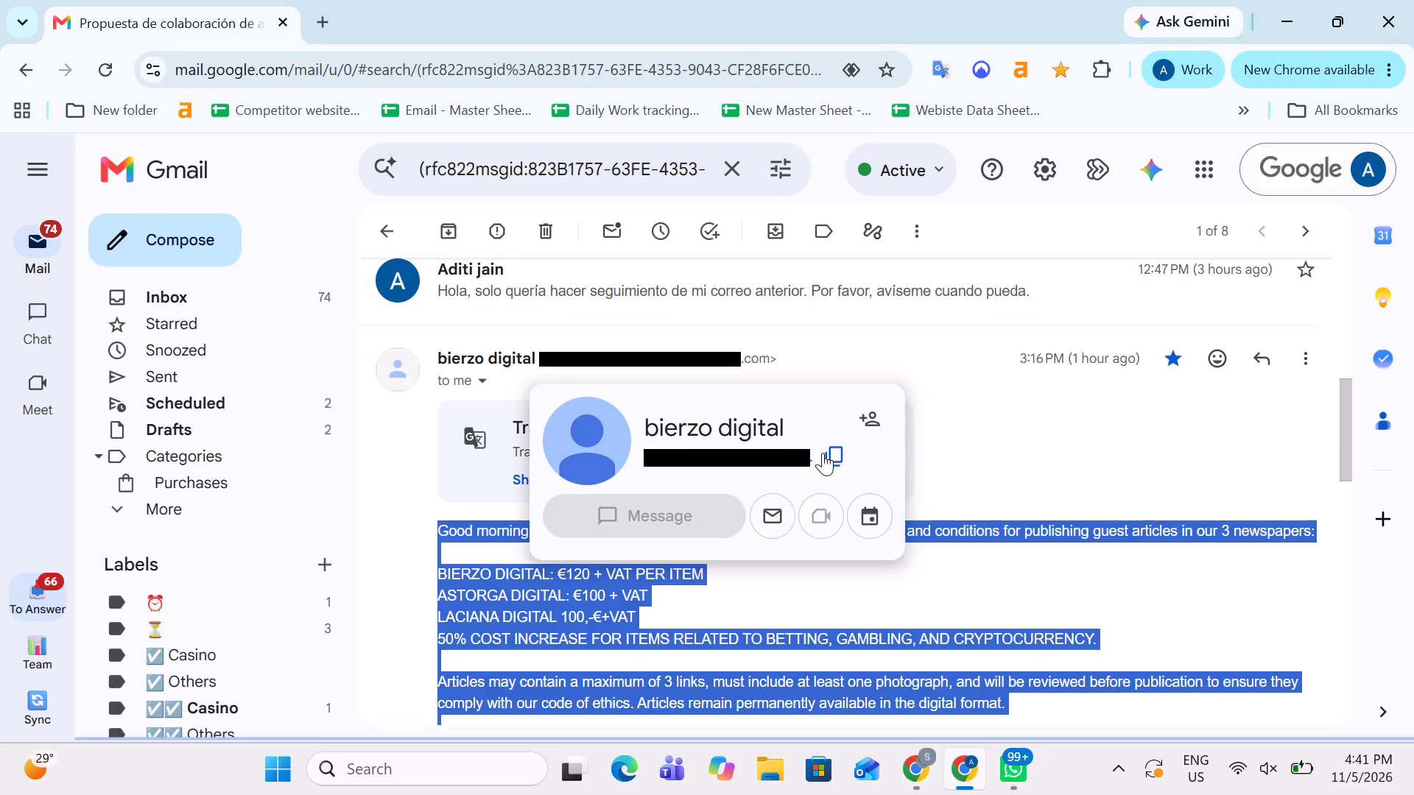
{"action": "left_click", "coordinate": [836, 453]}
{"action": "key", "text": "alt+Tab"}
{"action": "key", "text": "Return"}
{"action": "key", "text": "ctrl+v"}
{"action": "key", "text": "Tab"}
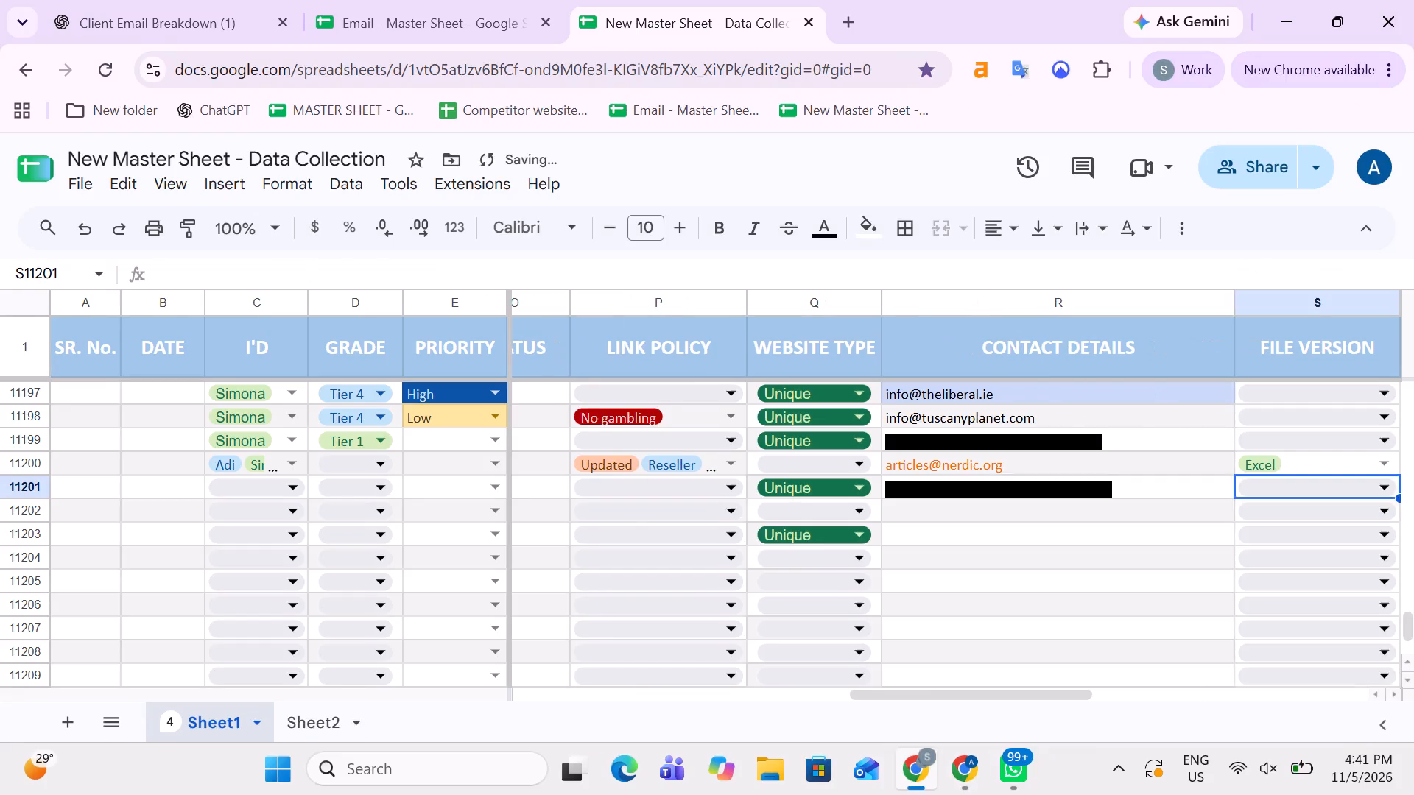
{"action": "key", "text": "Left"}
{"action": "key", "text": "ctrl+c"}
{"action": "key", "text": "Down"}
{"action": "key", "text": "shift+Down"}
{"action": "key", "text": "ctrl+v"}
Fill the CONTACT DETAILS cells of rows 11201 to 11203 with light yellow.
{"action": "key", "text": "Up"}
{"action": "key", "text": "shift+Down"}
{"action": "key", "text": "shift+Down"}
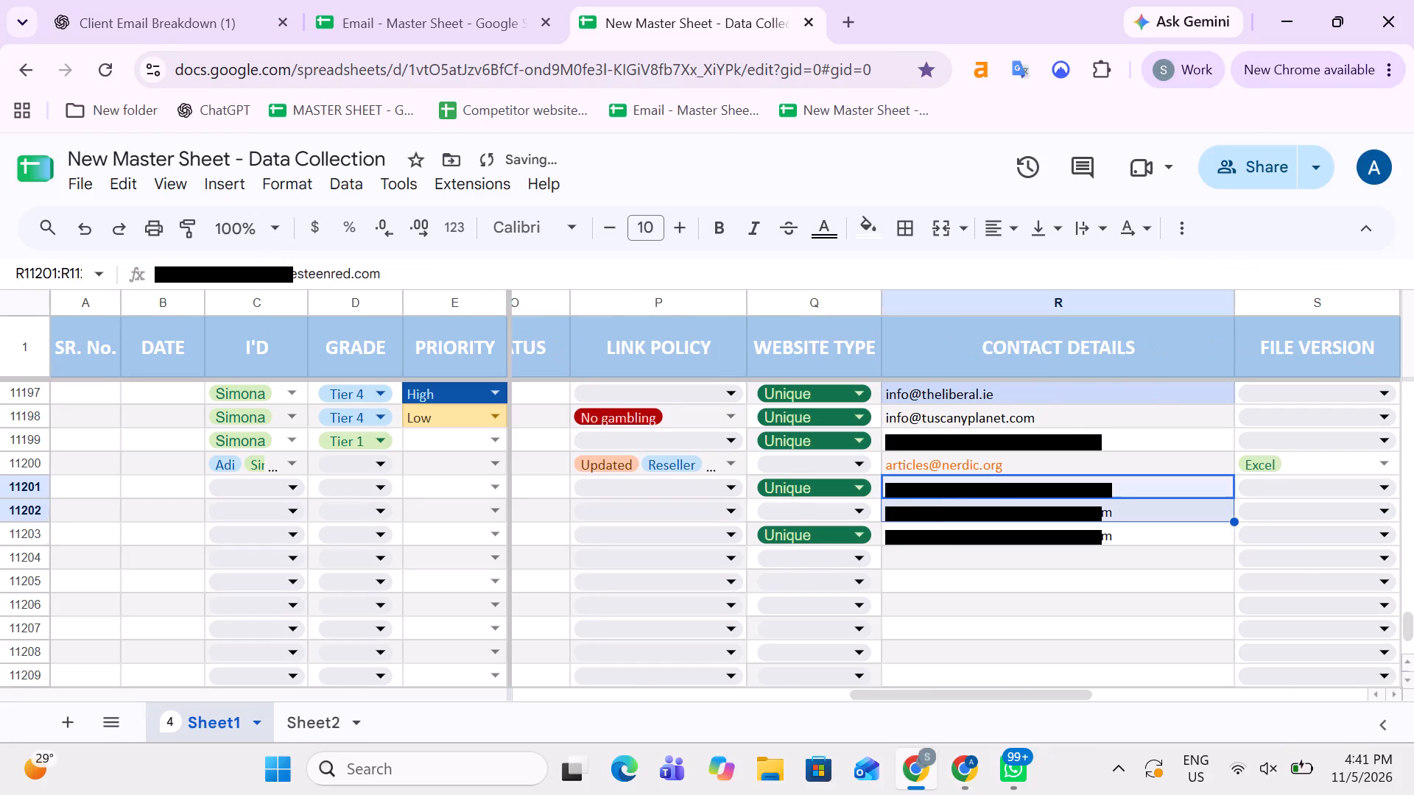
{"action": "left_click", "coordinate": [882, 222]}
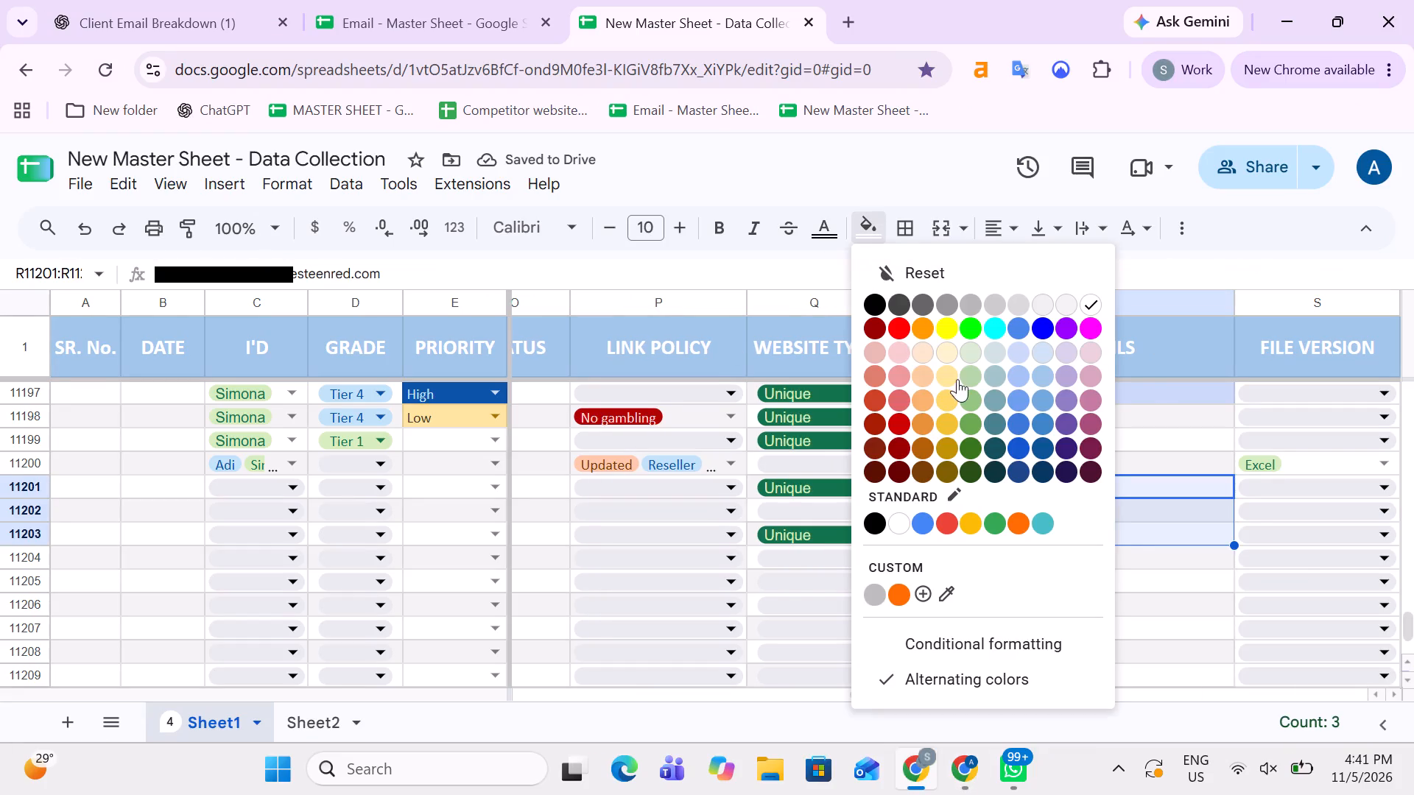
{"action": "left_click", "coordinate": [952, 356]}
Set Casino Status to Casino Allowed for lacianadigital.com and copy it to the elbierzodigital.com and astorgadigital.com rows.
{"action": "key", "text": "Left"}
{"action": "key", "text": "Left"}
{"action": "key", "text": "Left"}
{"action": "key", "text": "Left"}
{"action": "key", "text": "Right"}
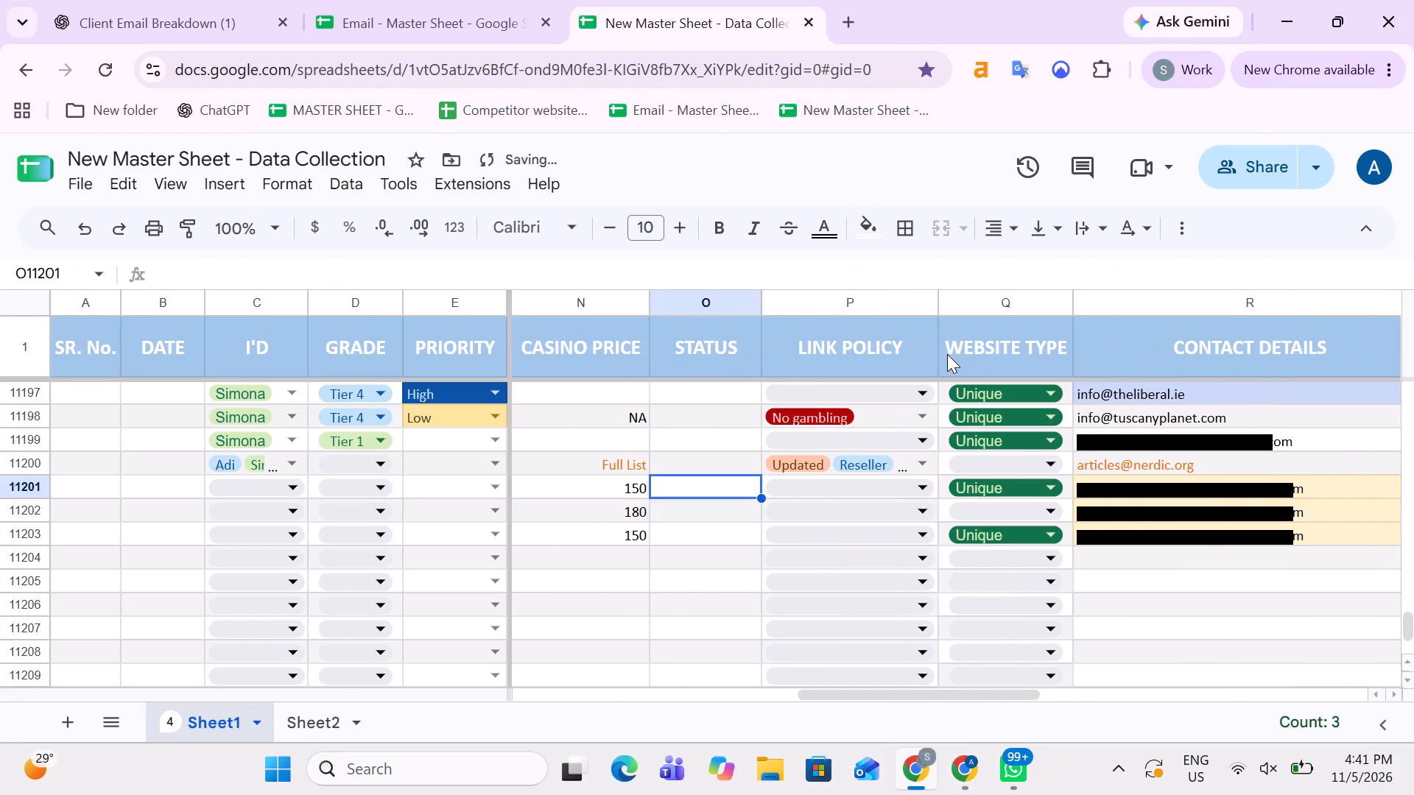
{"action": "key", "text": "Left"}
{"action": "key", "text": "Left"}
{"action": "key", "text": "Left"}
{"action": "key", "text": "Left"}
{"action": "key", "text": "Left"}
{"action": "key", "text": "Left"}
{"action": "key", "text": "Left"}
{"action": "key", "text": "Left"}
{"action": "key", "text": "Left"}
{"action": "key", "text": "Left"}
{"action": "key", "text": "Left"}
{"action": "key", "text": "Left"}
{"action": "key", "text": "Left"}
{"action": "key", "text": "Left"}
{"action": "key", "text": "Left"}
{"action": "key", "text": "Right"}
{"action": "key", "text": "Right"}
{"action": "key", "text": "Right"}
{"action": "key", "text": "Right"}
{"action": "key", "text": "Right"}
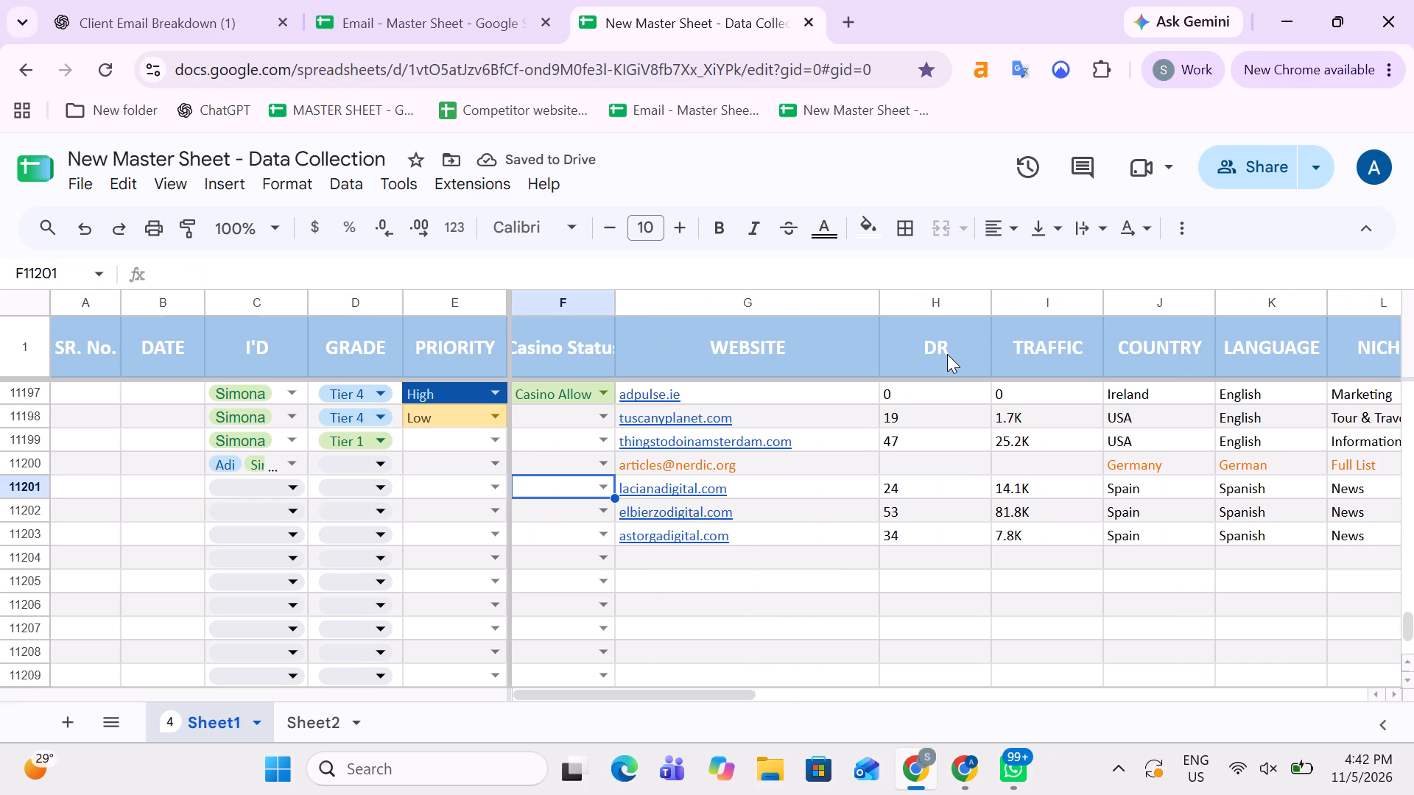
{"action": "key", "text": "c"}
{"action": "key", "text": "Return"}
{"action": "key", "text": "Up"}
{"action": "key", "text": "ctrl+c"}
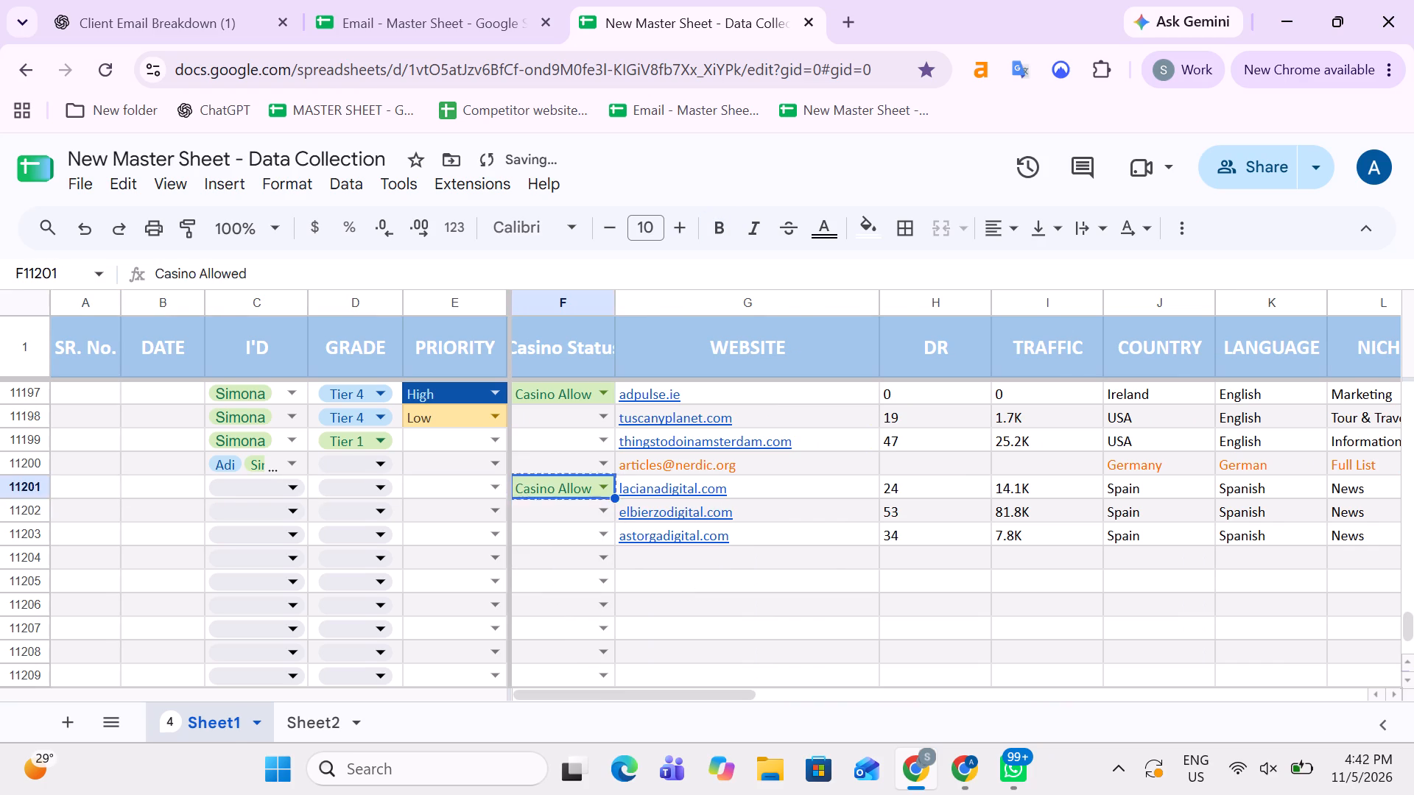
{"action": "key", "text": "Down"}
{"action": "key", "text": "shift+Down"}
{"action": "key", "text": "ctrl+v"}
Set PRIORITY to High for lacianadigital.com and copy it to the elbierzodigital.com and astorgadigital.com rows.
{"action": "key", "text": "Up"}
{"action": "key", "text": "Left"}
{"action": "key", "text": "Left"}
{"action": "key", "text": "Right"}
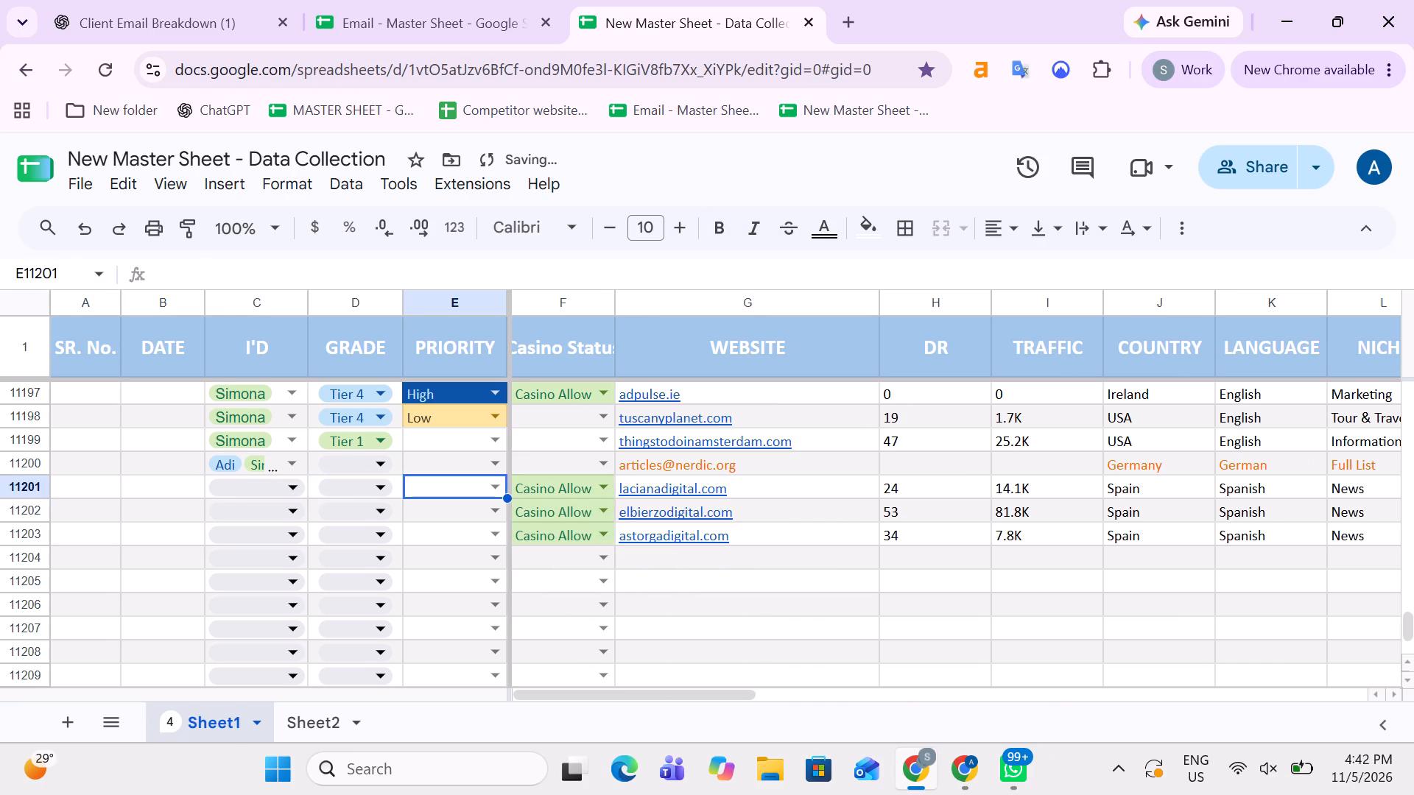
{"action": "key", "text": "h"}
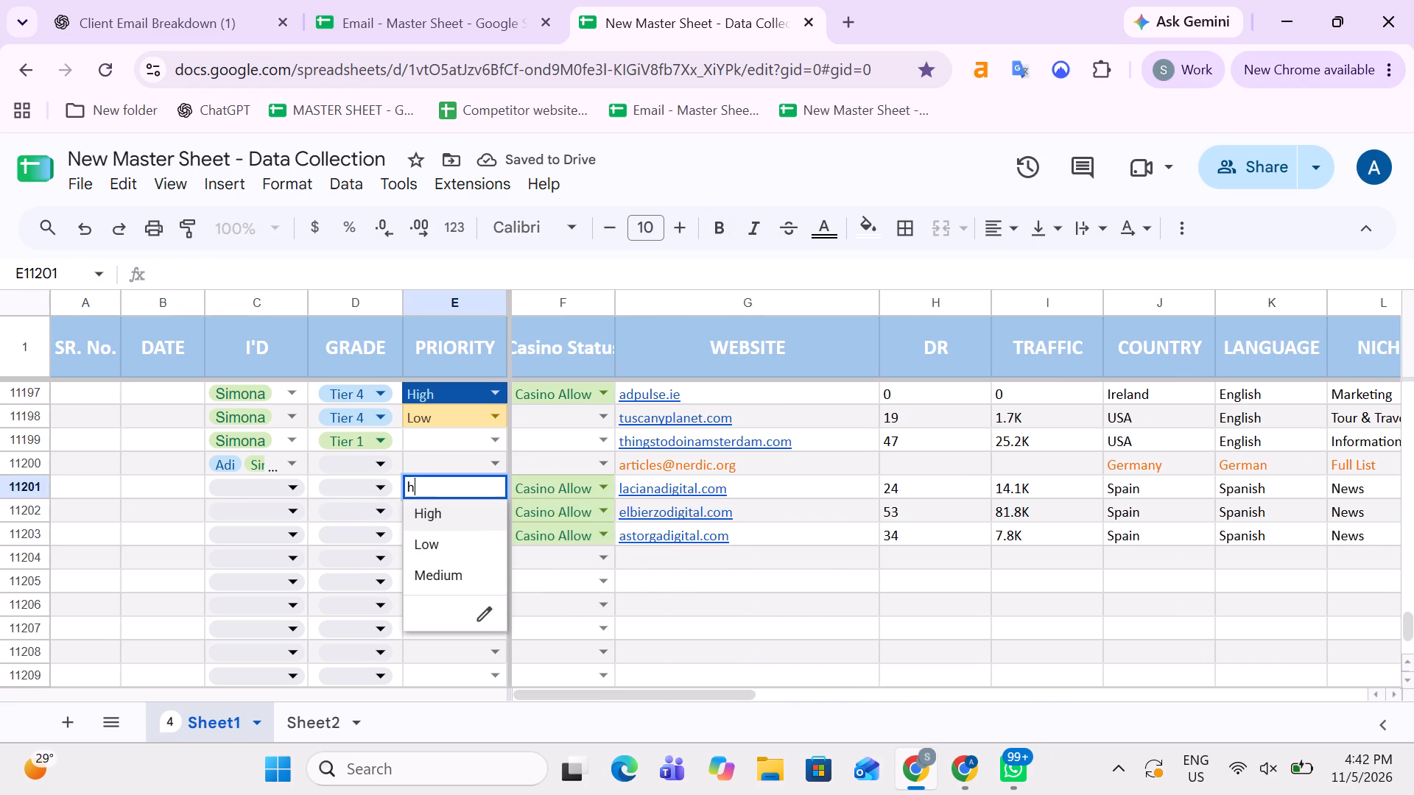
{"action": "key", "text": "Down"}
{"action": "key", "text": "Return"}
{"action": "key", "text": "Up"}
{"action": "key", "text": "ctrl+c"}
{"action": "key", "text": "Down"}
{"action": "key", "text": "shift+Down"}
{"action": "key", "text": "ctrl+v"}
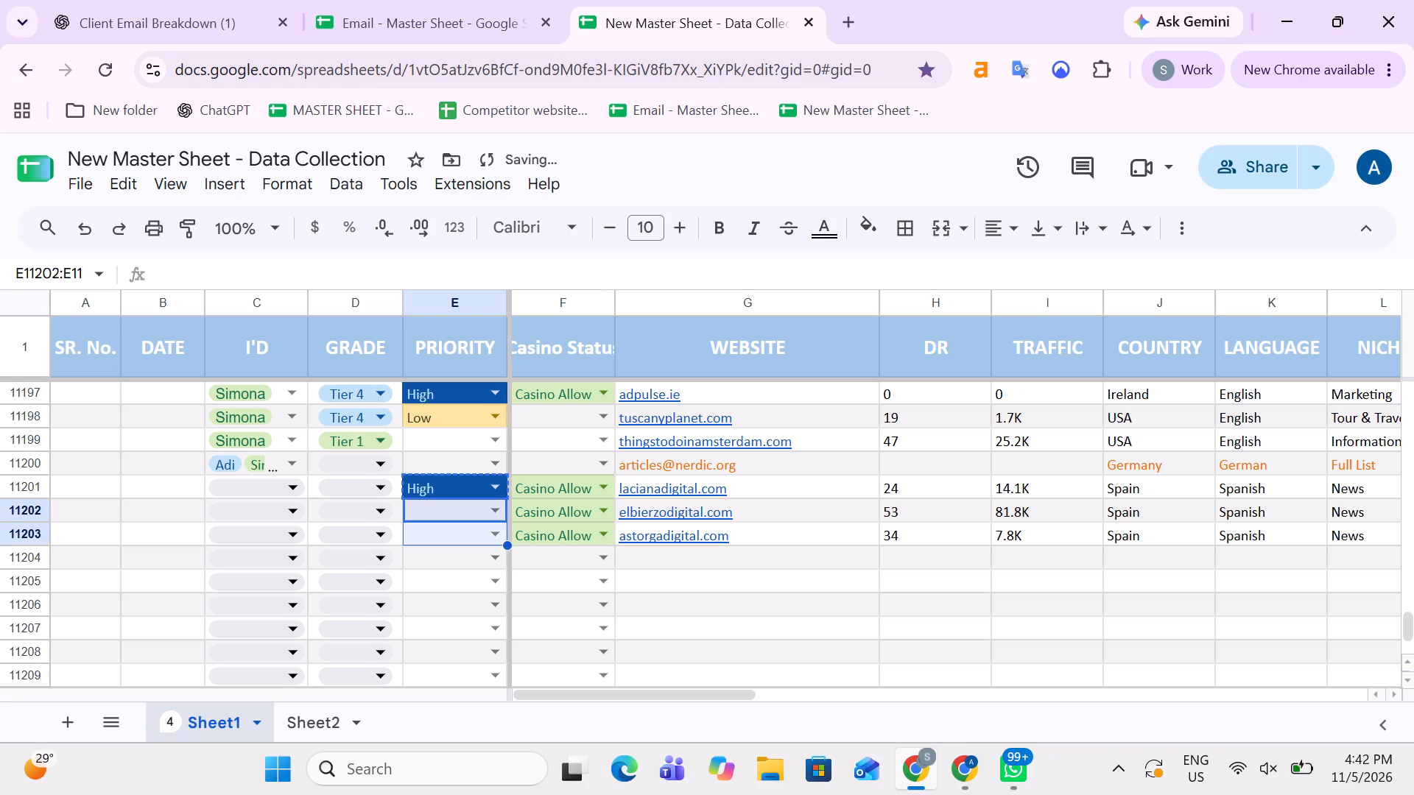
Set GRADE to Tier 3 for lacianadigital.com, Tier 1 for elbierzodigital.com and Tier 2 for astorgadigital.com.
{"action": "key", "text": "Up"}
{"action": "key", "text": "Left"}
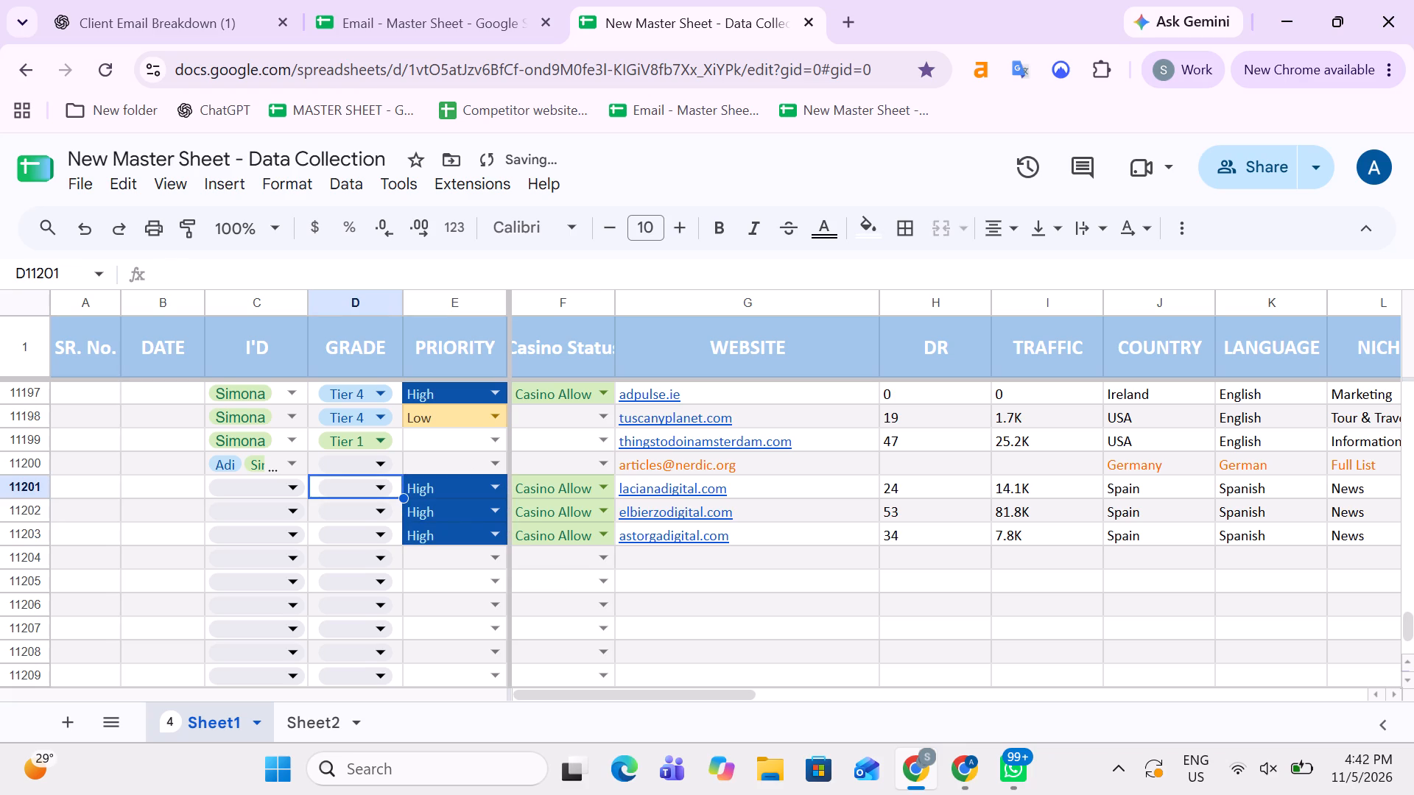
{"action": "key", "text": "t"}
{"action": "key", "text": "Up"}
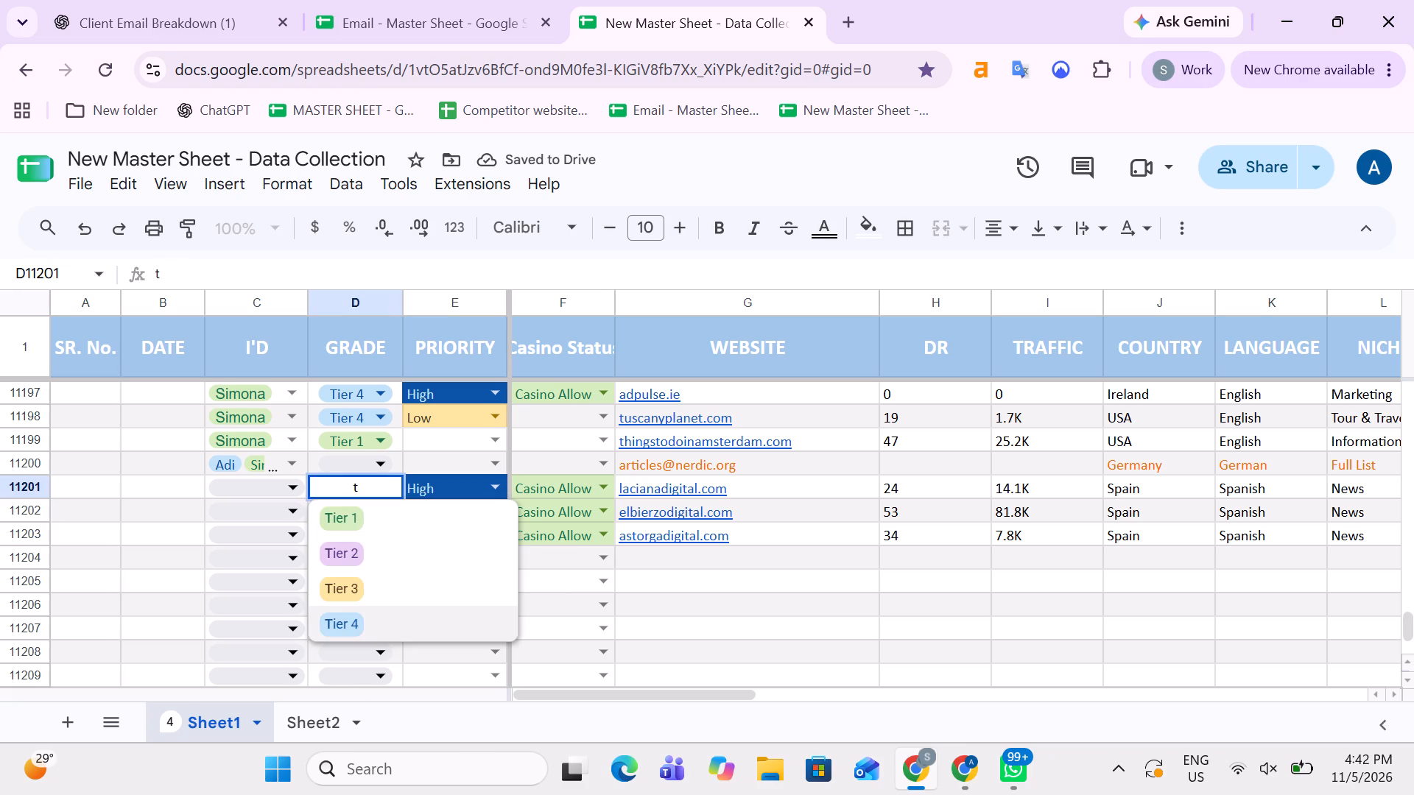
{"action": "key", "text": "Up"}
{"action": "key", "text": "Return"}
{"action": "key", "text": "Up"}
{"action": "key", "text": "Down"}
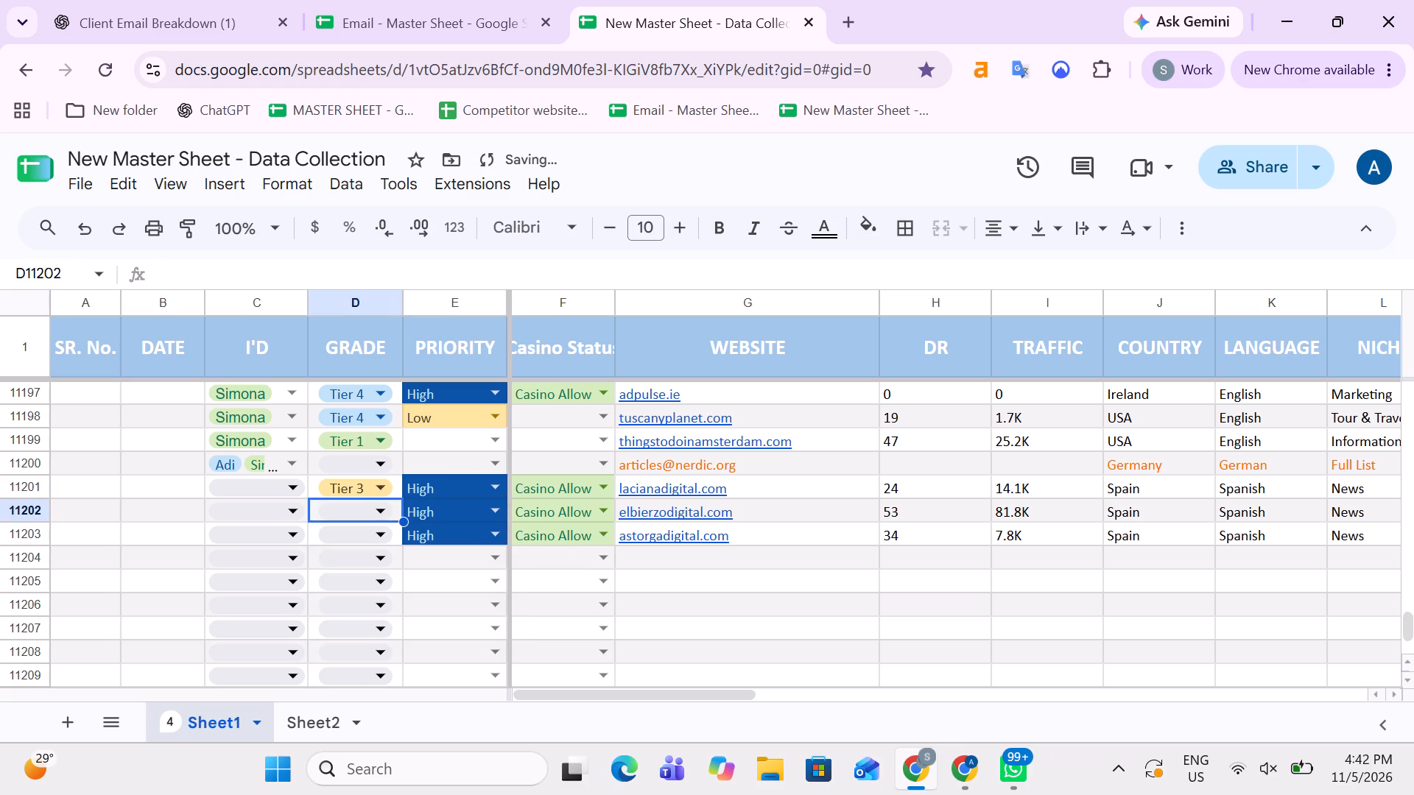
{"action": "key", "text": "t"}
{"action": "key", "text": "Return"}
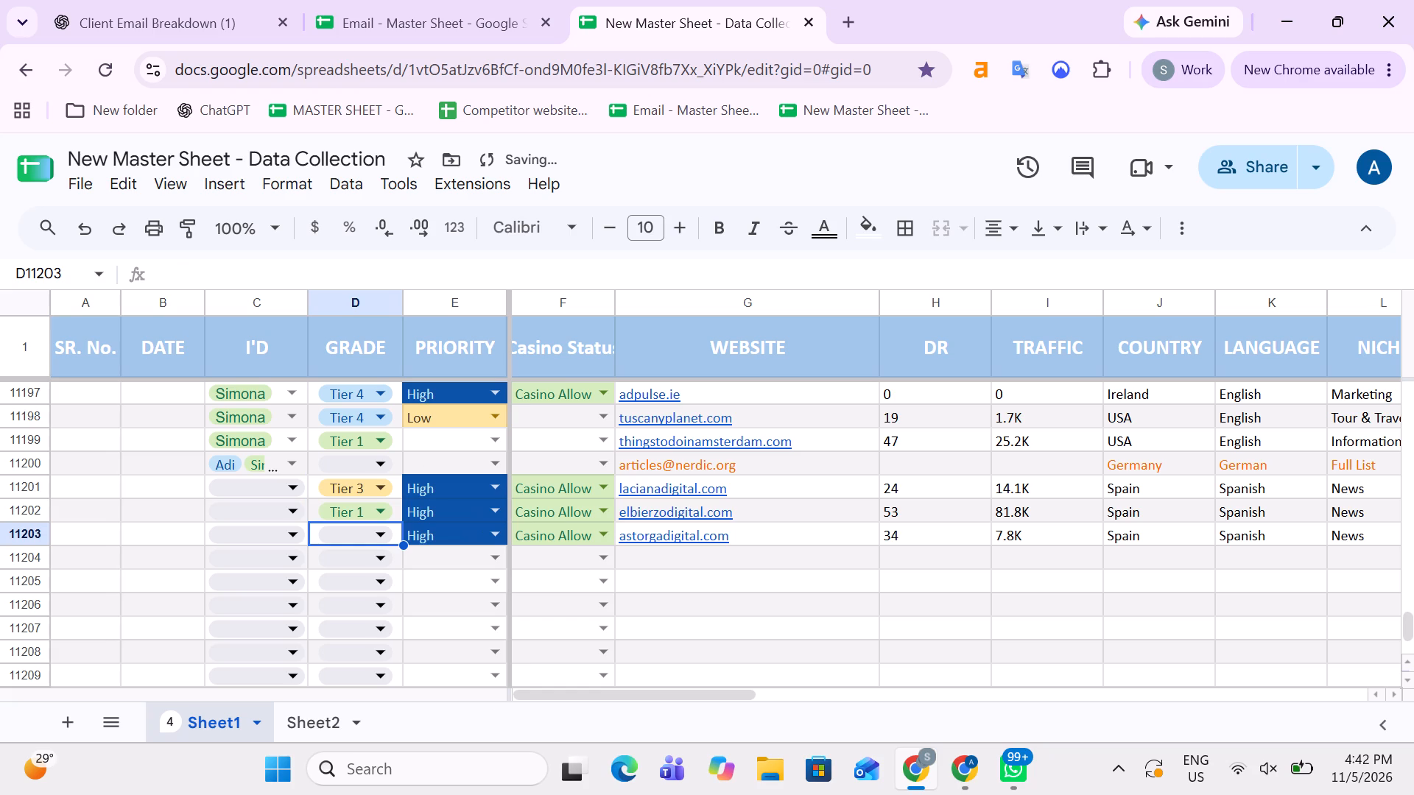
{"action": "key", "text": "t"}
{"action": "key", "text": "Down"}
{"action": "key", "text": "Return"}
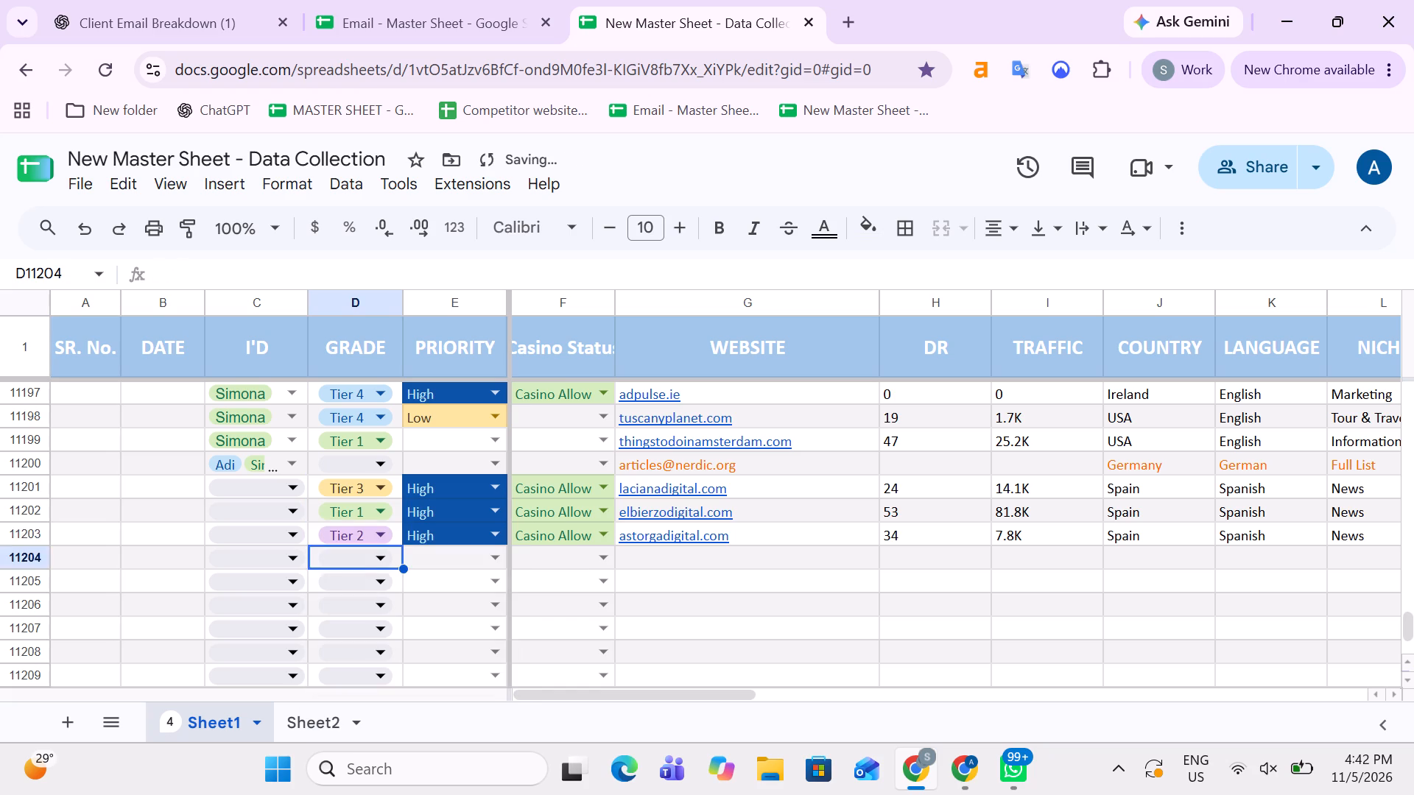
Set I'D to Adi in the lacianadigital.com row.
{"action": "key", "text": "Up"}
{"action": "key", "text": "Right"}
{"action": "key", "text": "Right"}
{"action": "key", "text": "Left"}
{"action": "key", "text": "Left"}
{"action": "key", "text": "Up"}
{"action": "key", "text": "Up"}
{"action": "key", "text": "Left"}
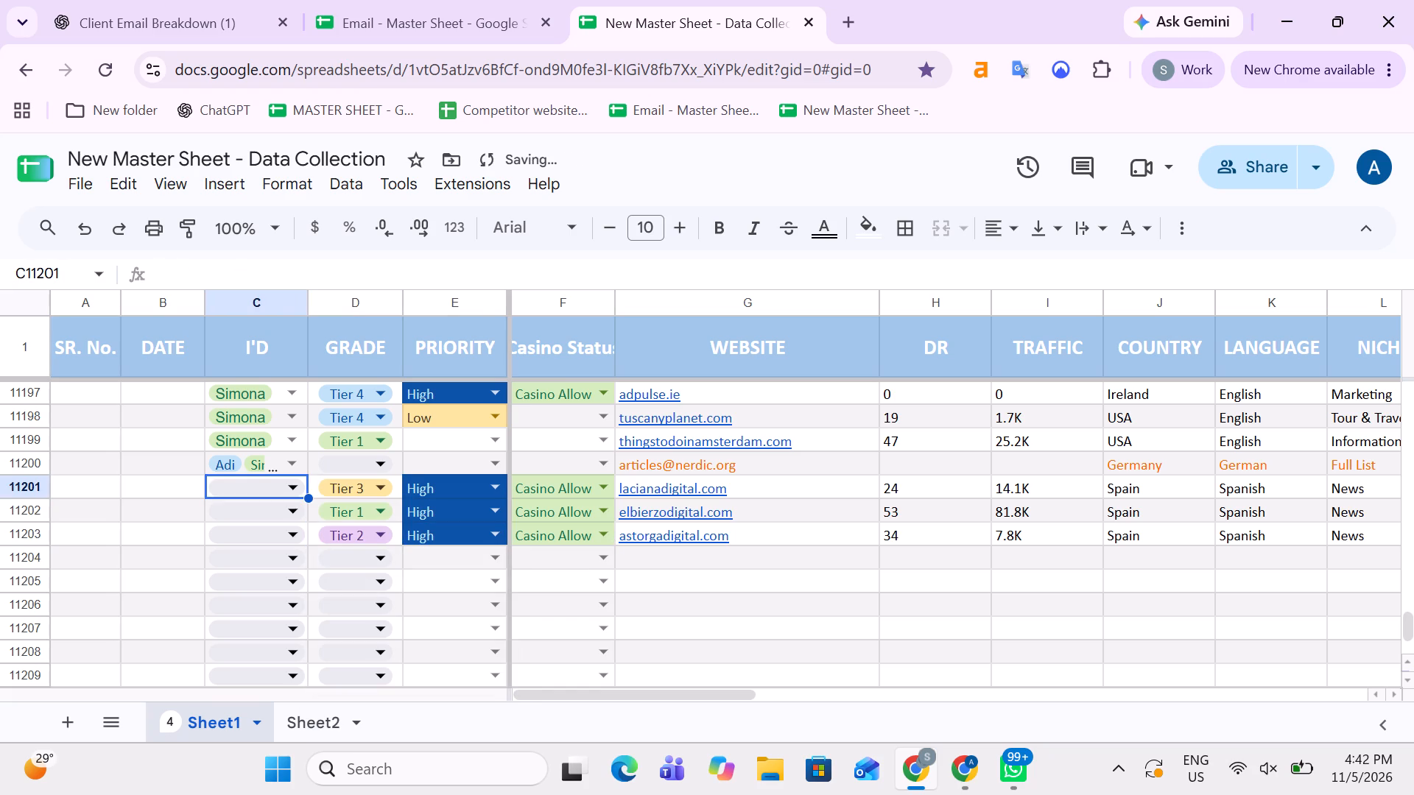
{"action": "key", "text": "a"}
{"action": "key", "text": "Down"}
{"action": "key", "text": "Up"}
{"action": "key", "text": "Up"}
{"action": "key", "text": "Up"}
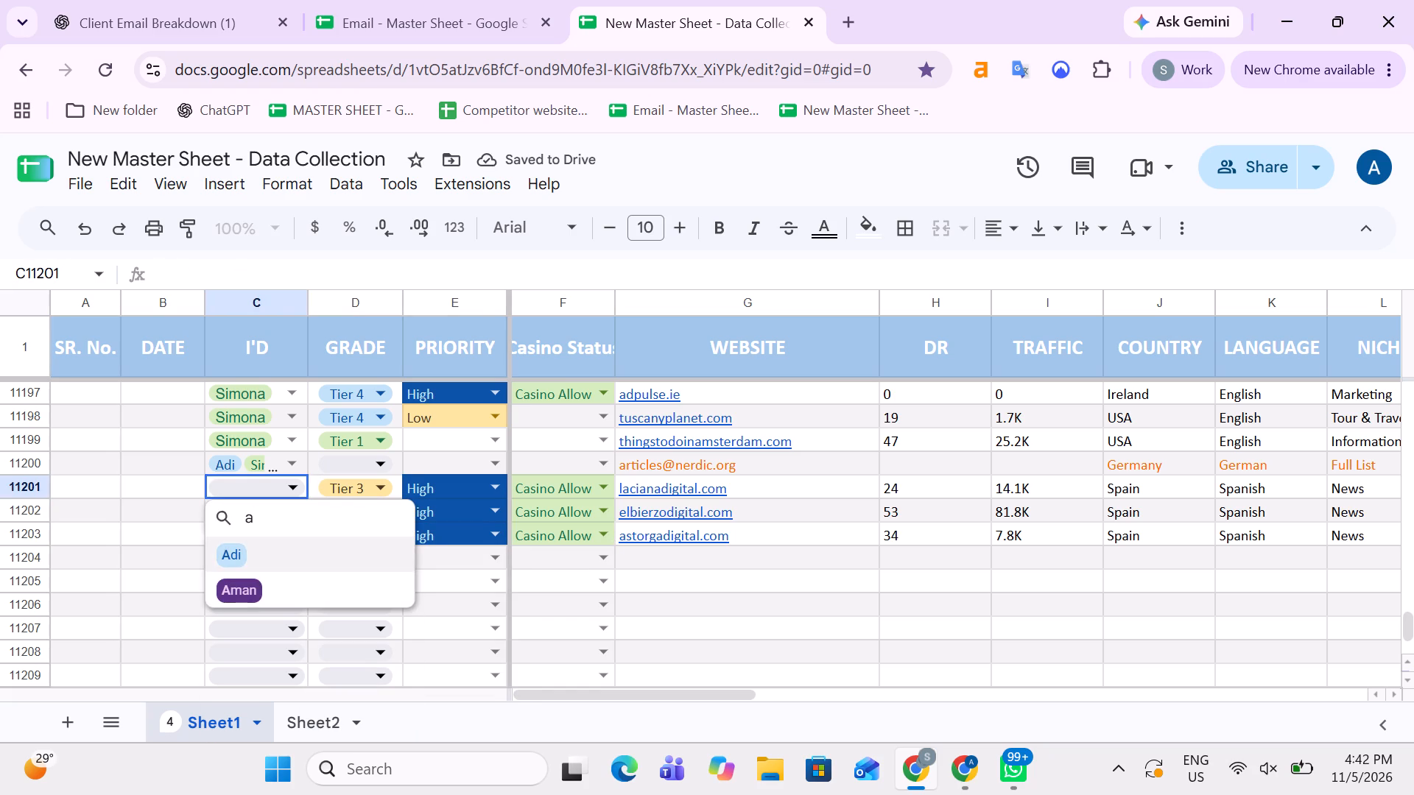
{"action": "key", "text": "Return"}
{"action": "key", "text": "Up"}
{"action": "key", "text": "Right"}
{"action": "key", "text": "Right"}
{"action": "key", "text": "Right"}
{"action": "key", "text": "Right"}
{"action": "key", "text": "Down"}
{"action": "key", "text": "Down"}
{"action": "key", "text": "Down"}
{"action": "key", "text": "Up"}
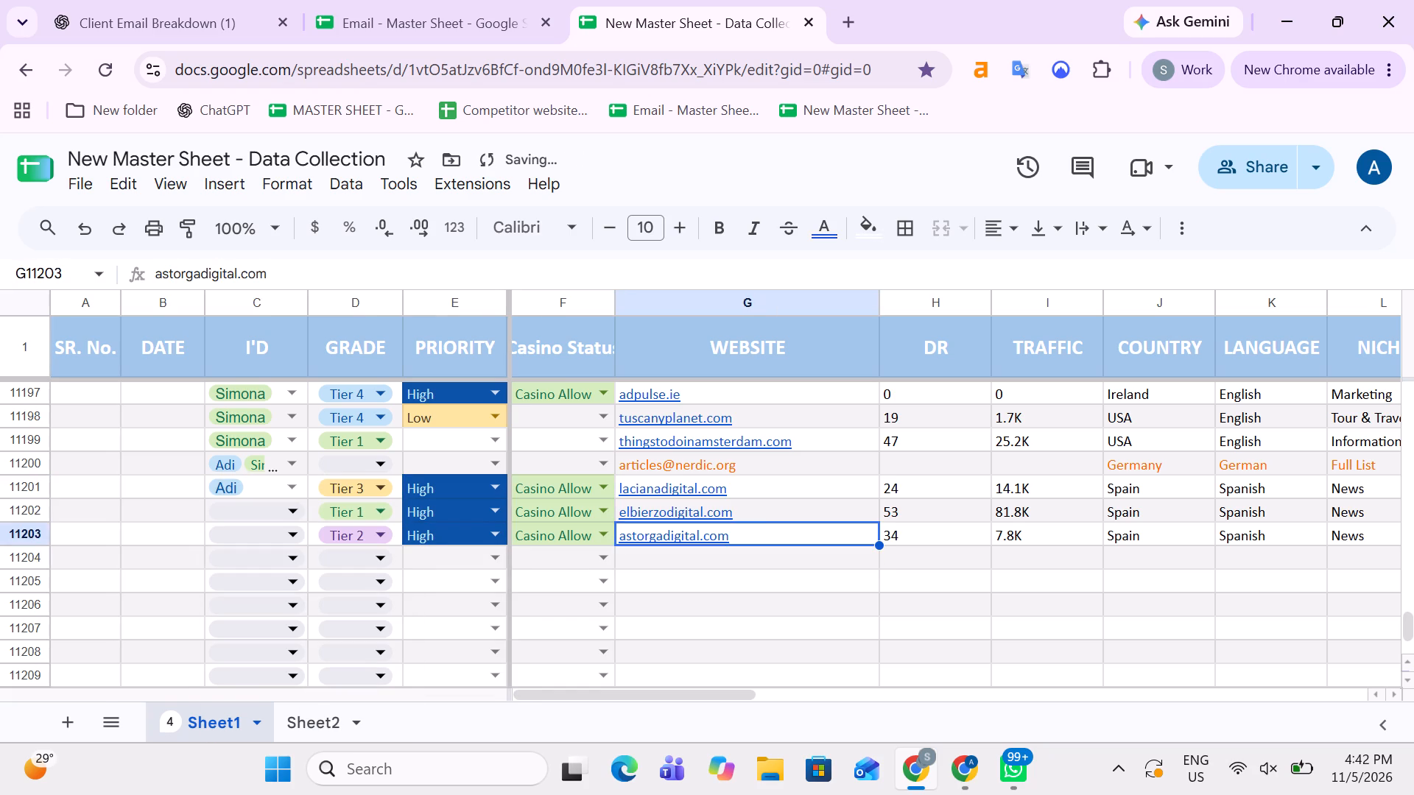
{"action": "key", "text": "alt+Tab"}
{"action": "left_click", "coordinate": [822, 223]}
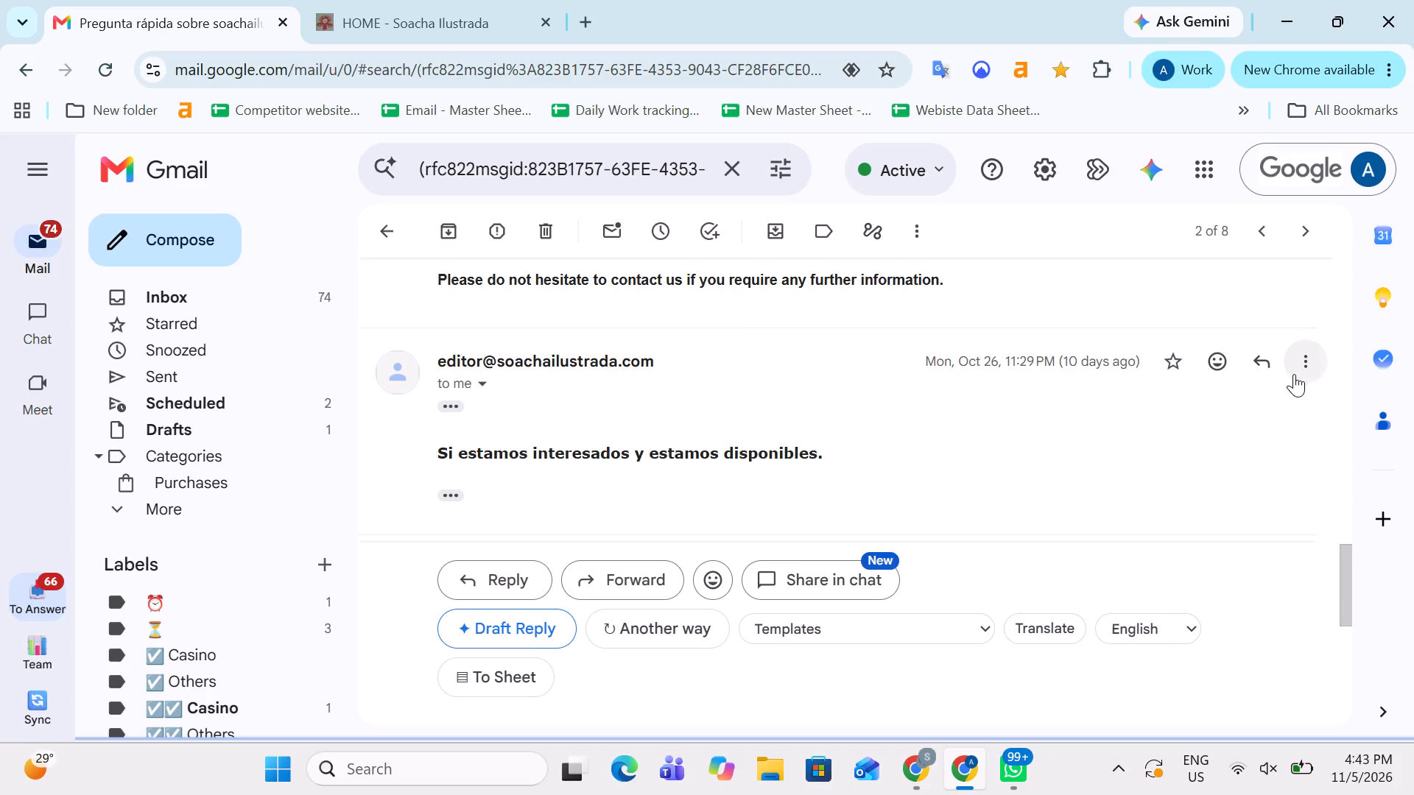
Translate the Soacha Ilustrada editor's October 26 message into English.
{"action": "left_click", "coordinate": [1294, 372]}
{"action": "scroll", "coordinate": [1185, 431], "scroll_direction": "down", "scroll_amount": 2}
{"action": "left_click", "coordinate": [1094, 559]}
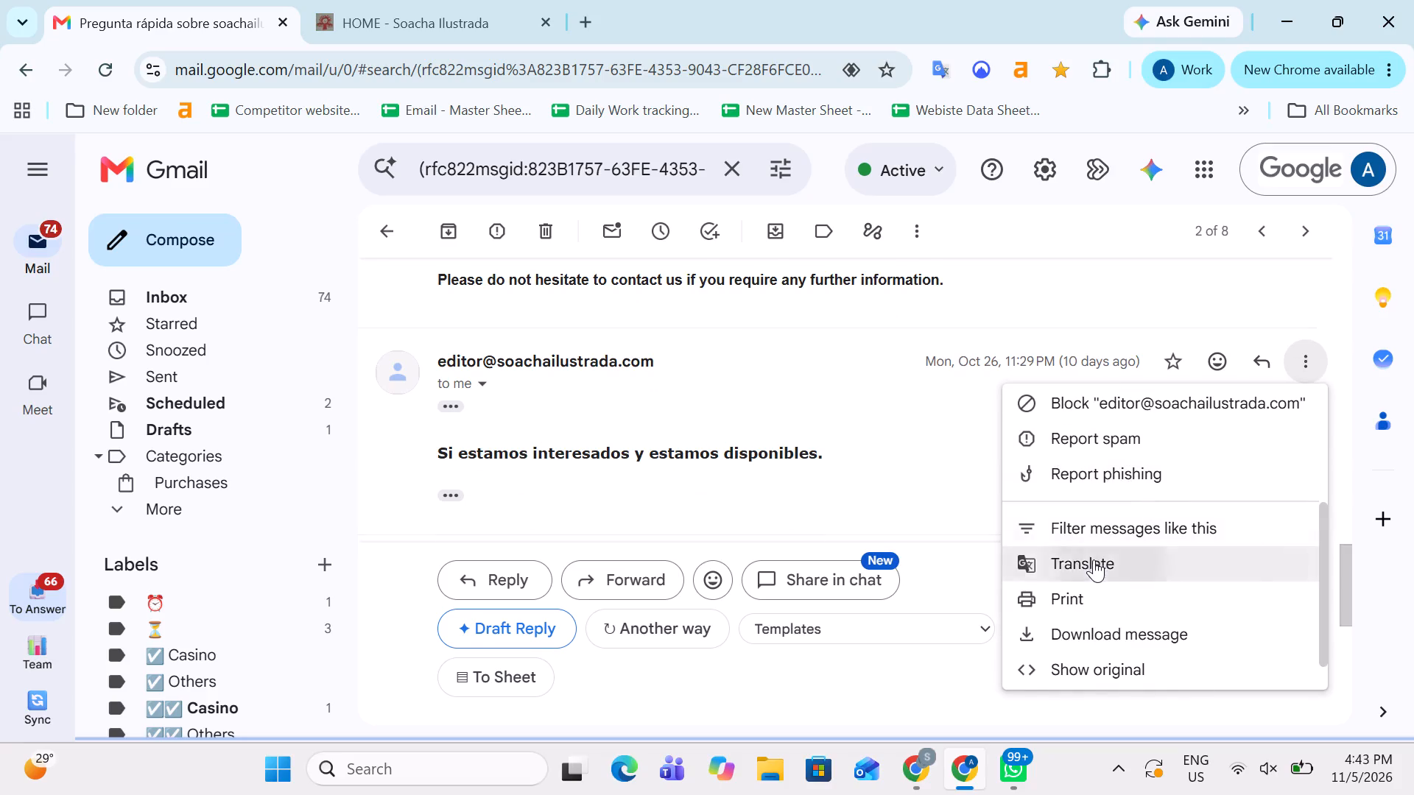
Expand the October 27 enquiry sent to the Soacha Ilustrada editor and translate it into English.
{"action": "scroll", "coordinate": [896, 465], "scroll_direction": "down", "scroll_amount": 2}
{"action": "scroll", "coordinate": [753, 431], "scroll_direction": "down", "scroll_amount": 1}
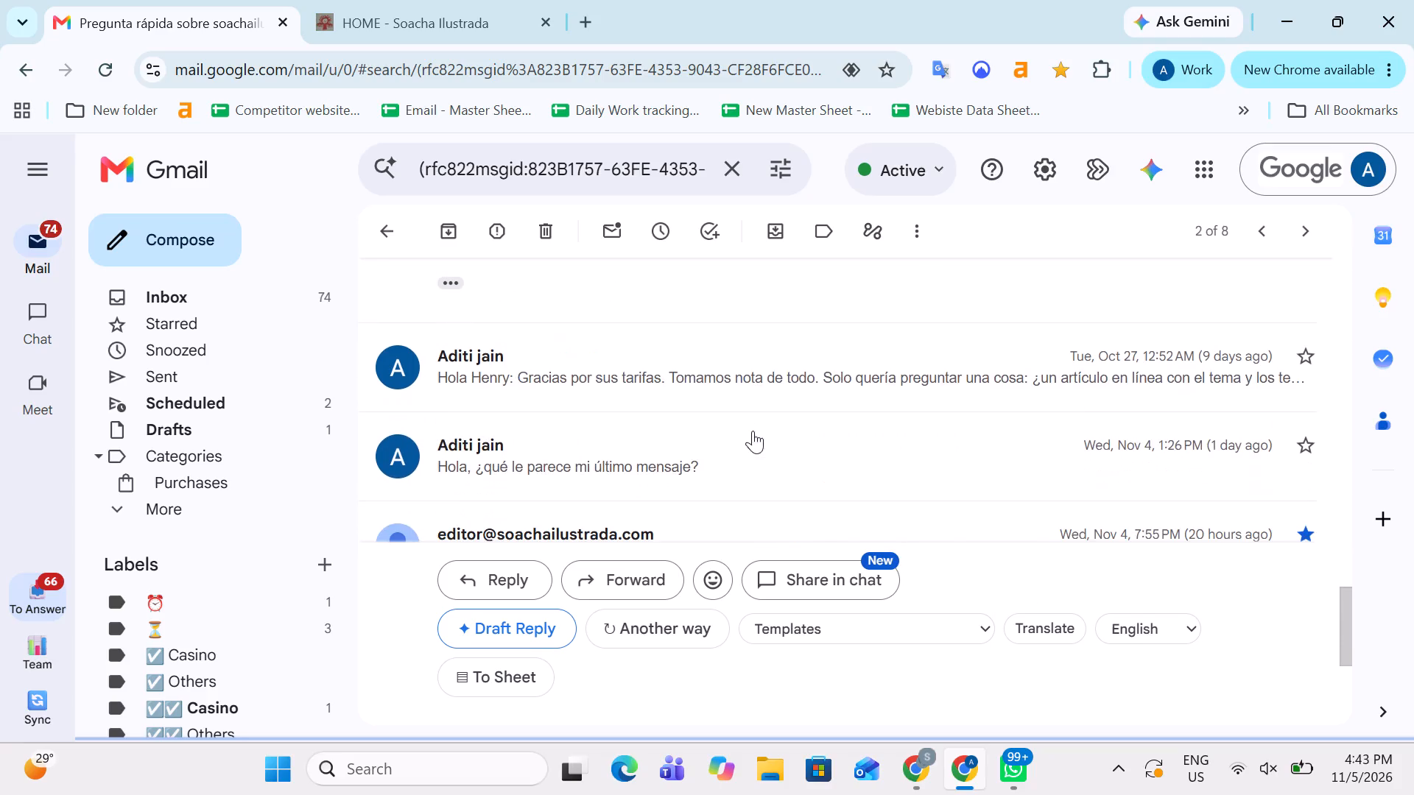
{"action": "left_click", "coordinate": [627, 393]}
{"action": "scroll", "coordinate": [997, 451], "scroll_direction": "down", "scroll_amount": 1}
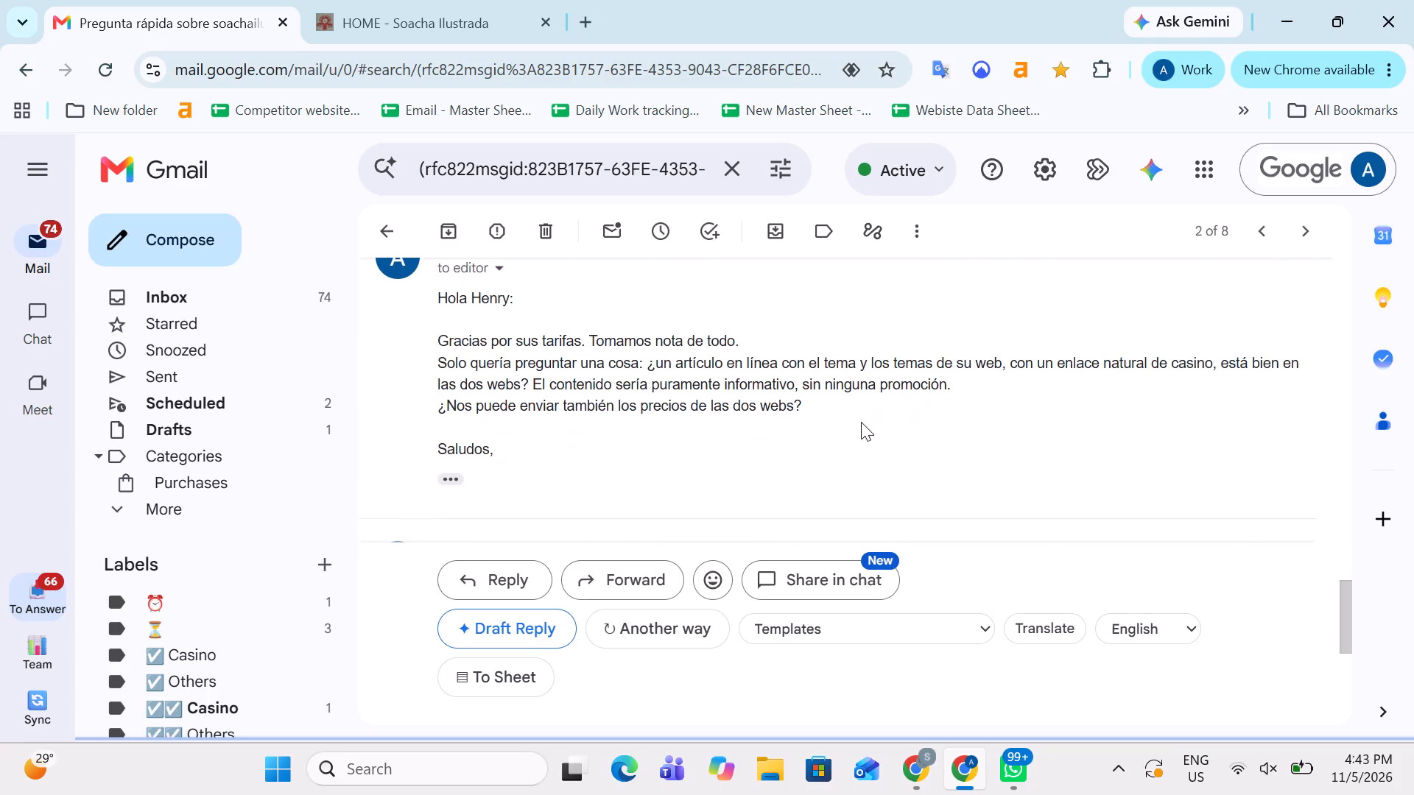
{"action": "scroll", "coordinate": [1283, 343], "scroll_direction": "up", "scroll_amount": 1}
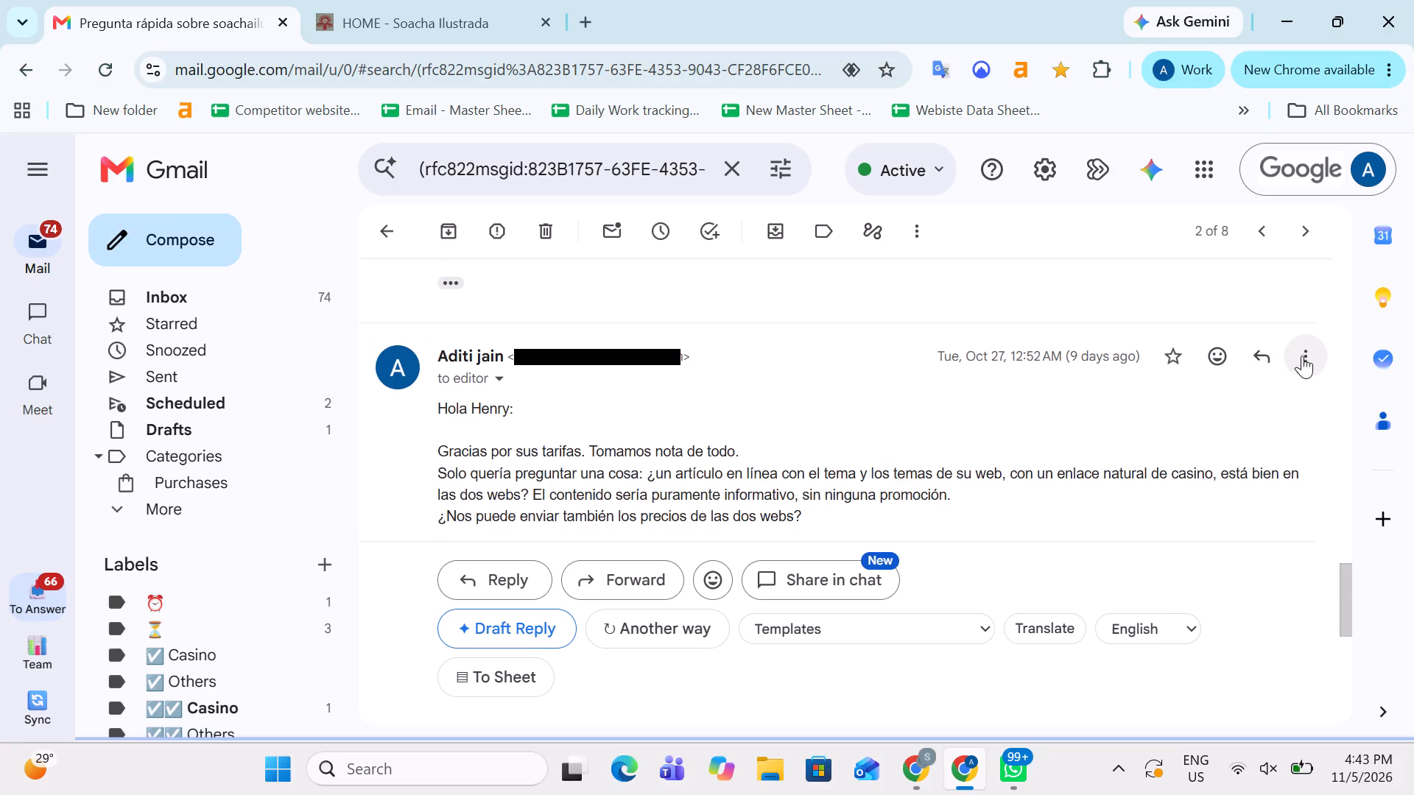
{"action": "left_click", "coordinate": [1306, 358]}
{"action": "scroll", "coordinate": [1206, 402], "scroll_direction": "down", "scroll_amount": 3}
{"action": "left_click", "coordinate": [1095, 537]}
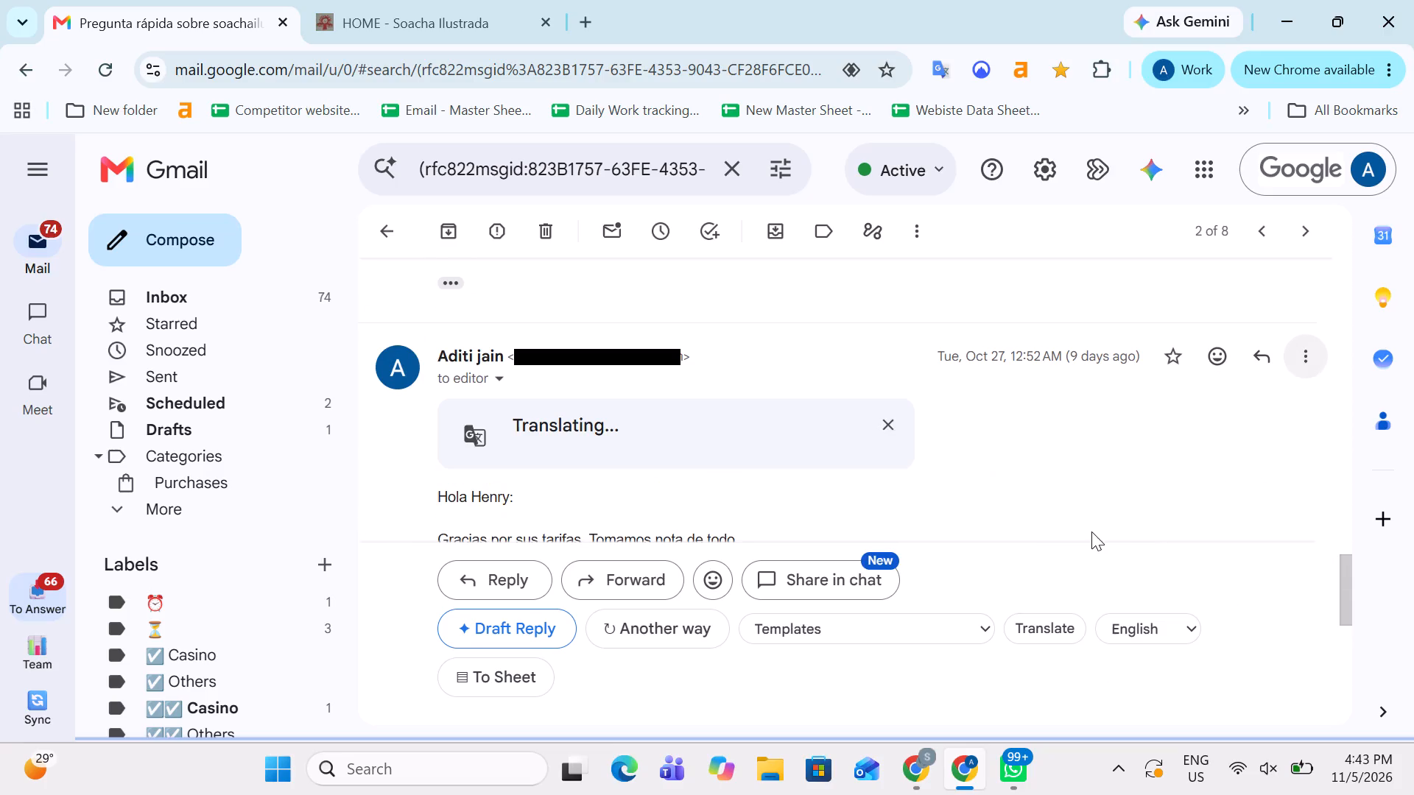
{"action": "scroll", "coordinate": [781, 413], "scroll_direction": "down", "scroll_amount": 1}
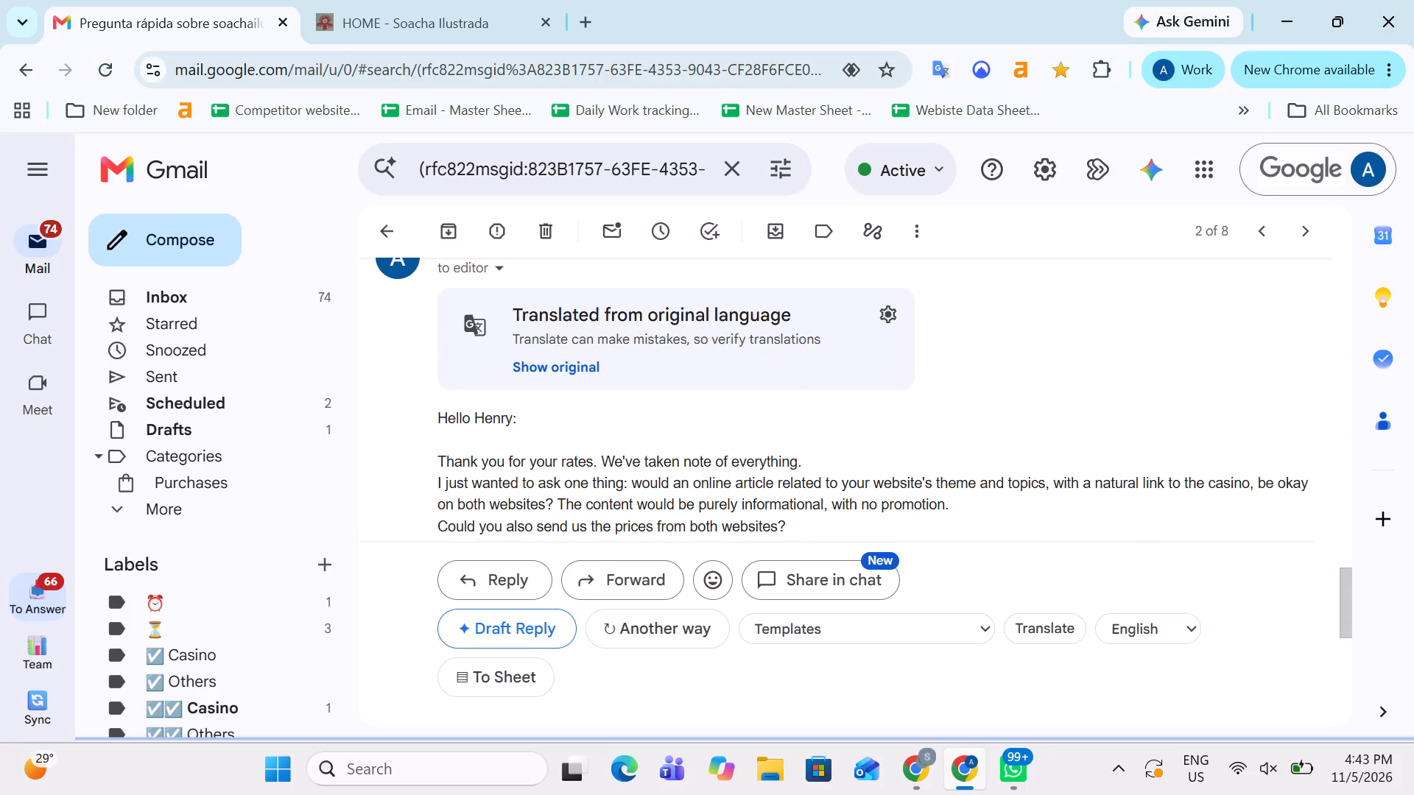
Generate a draft reply to the Soacha Ilustrada editor and reread the translated October 27 enquiry.
{"action": "left_click", "coordinate": [506, 628]}
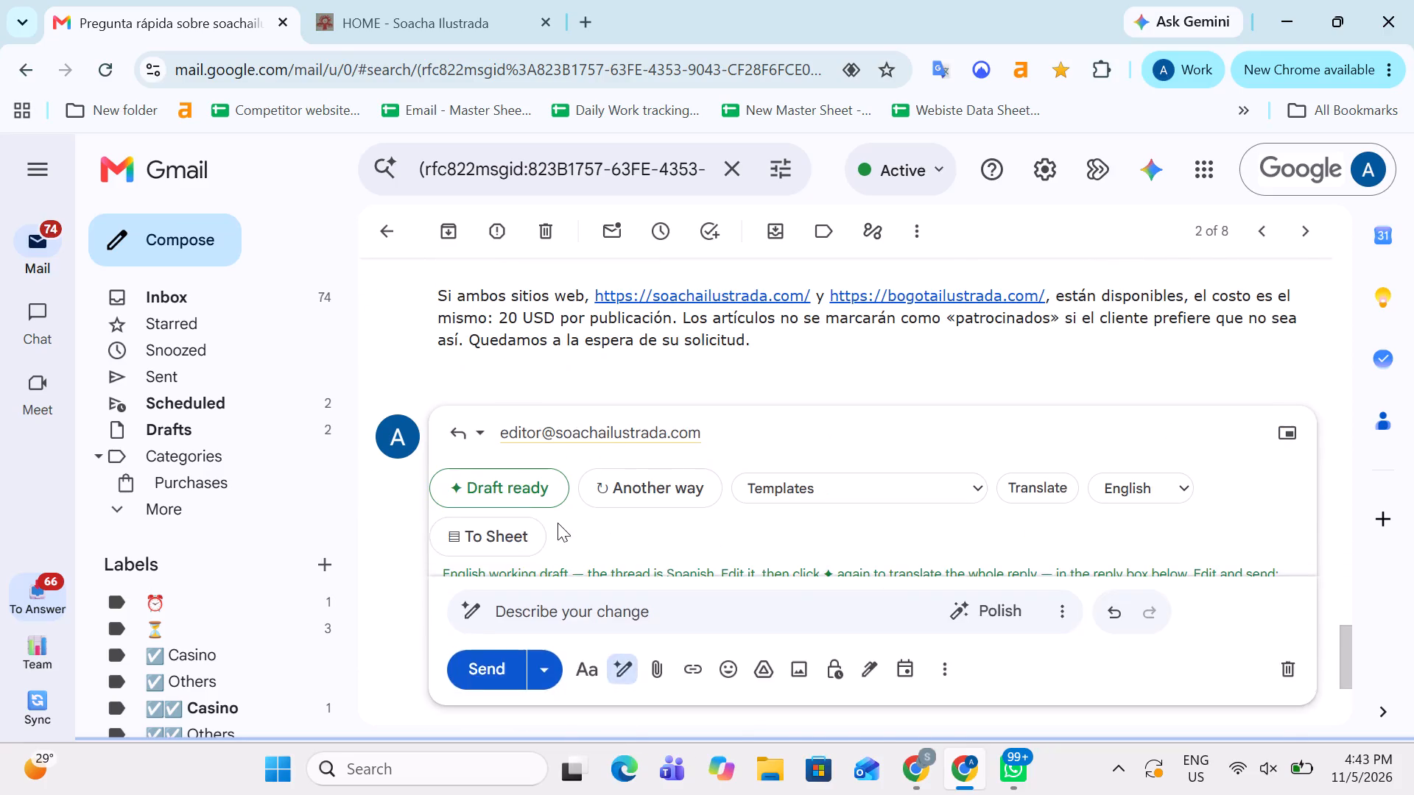
{"action": "scroll", "coordinate": [507, 438], "scroll_direction": "up", "scroll_amount": 7}
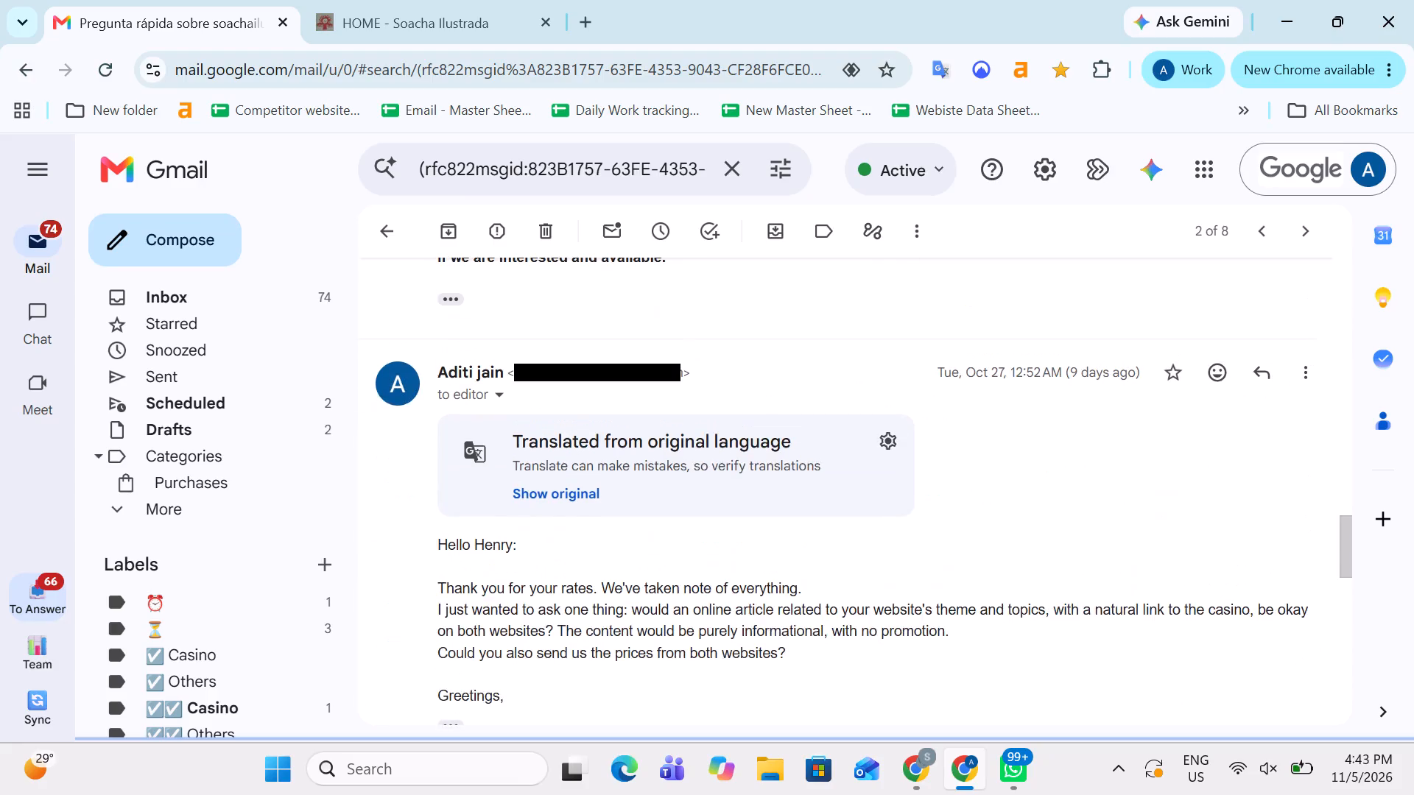
{"action": "scroll", "coordinate": [577, 486], "scroll_direction": "down", "scroll_amount": 3}
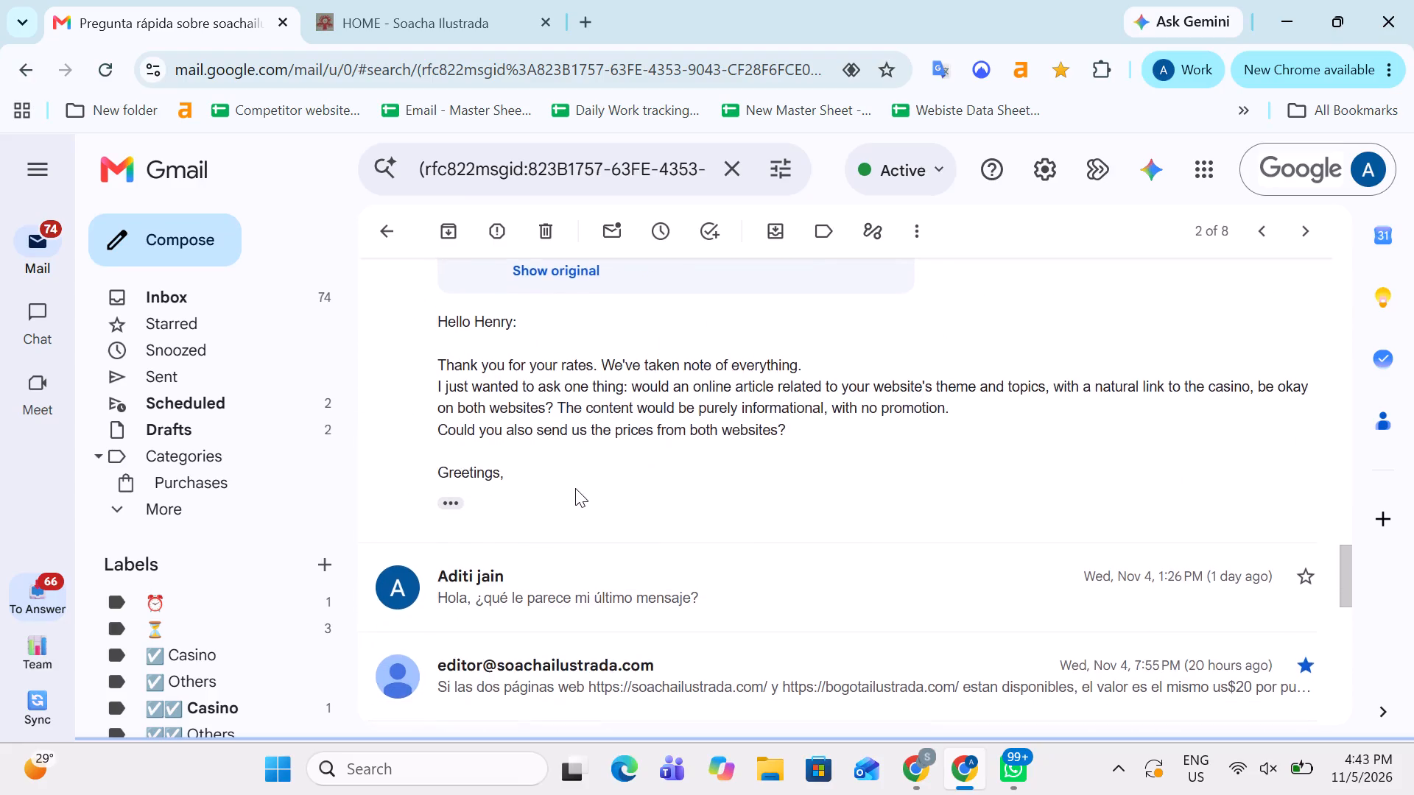
Expand the editor's November 4, 7:55 PM message, translate it into English and review the offered terms.
{"action": "scroll", "coordinate": [594, 485], "scroll_direction": "down", "scroll_amount": 2}
{"action": "left_click", "coordinate": [577, 352]}
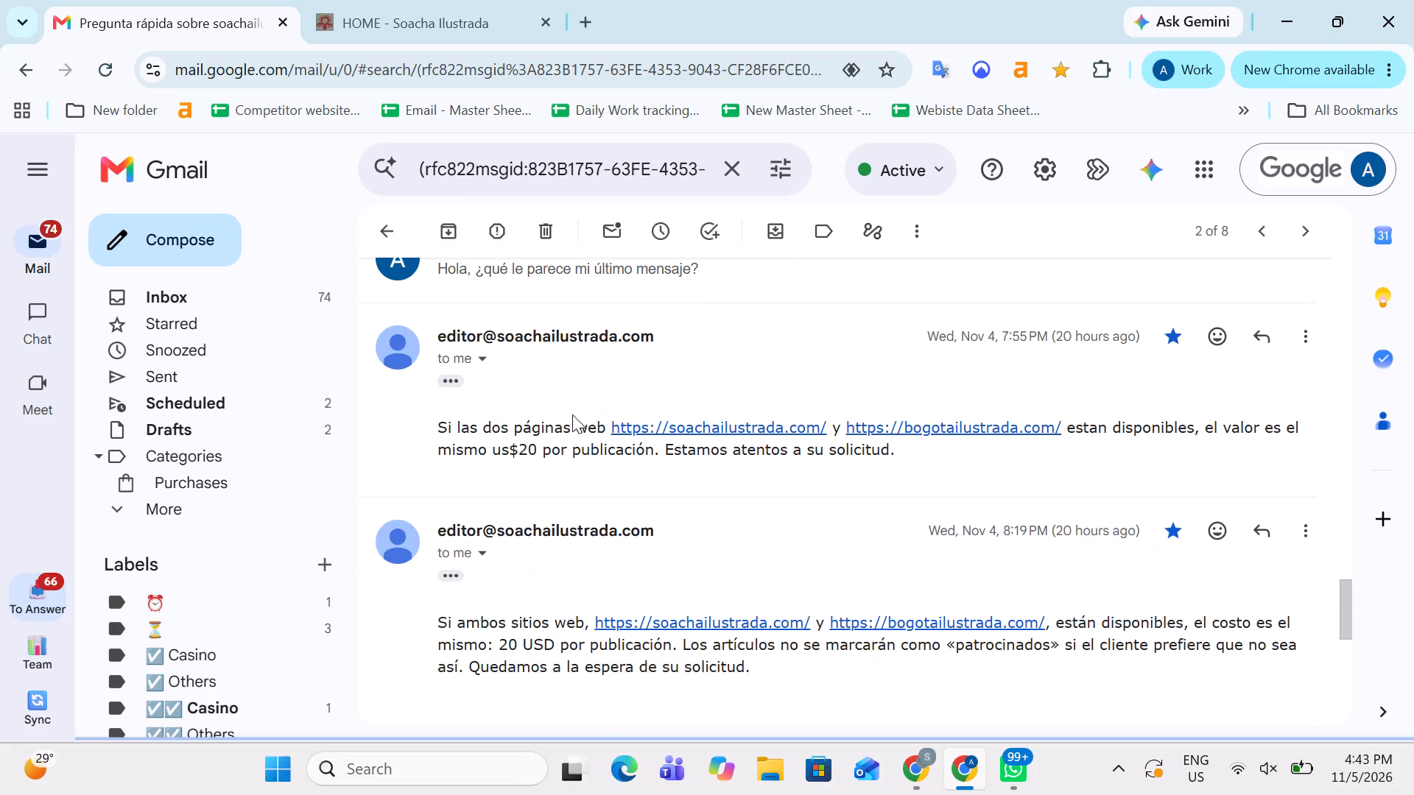
{"action": "left_click", "coordinate": [1304, 350]}
{"action": "scroll", "coordinate": [1224, 450], "scroll_direction": "down", "scroll_amount": 3}
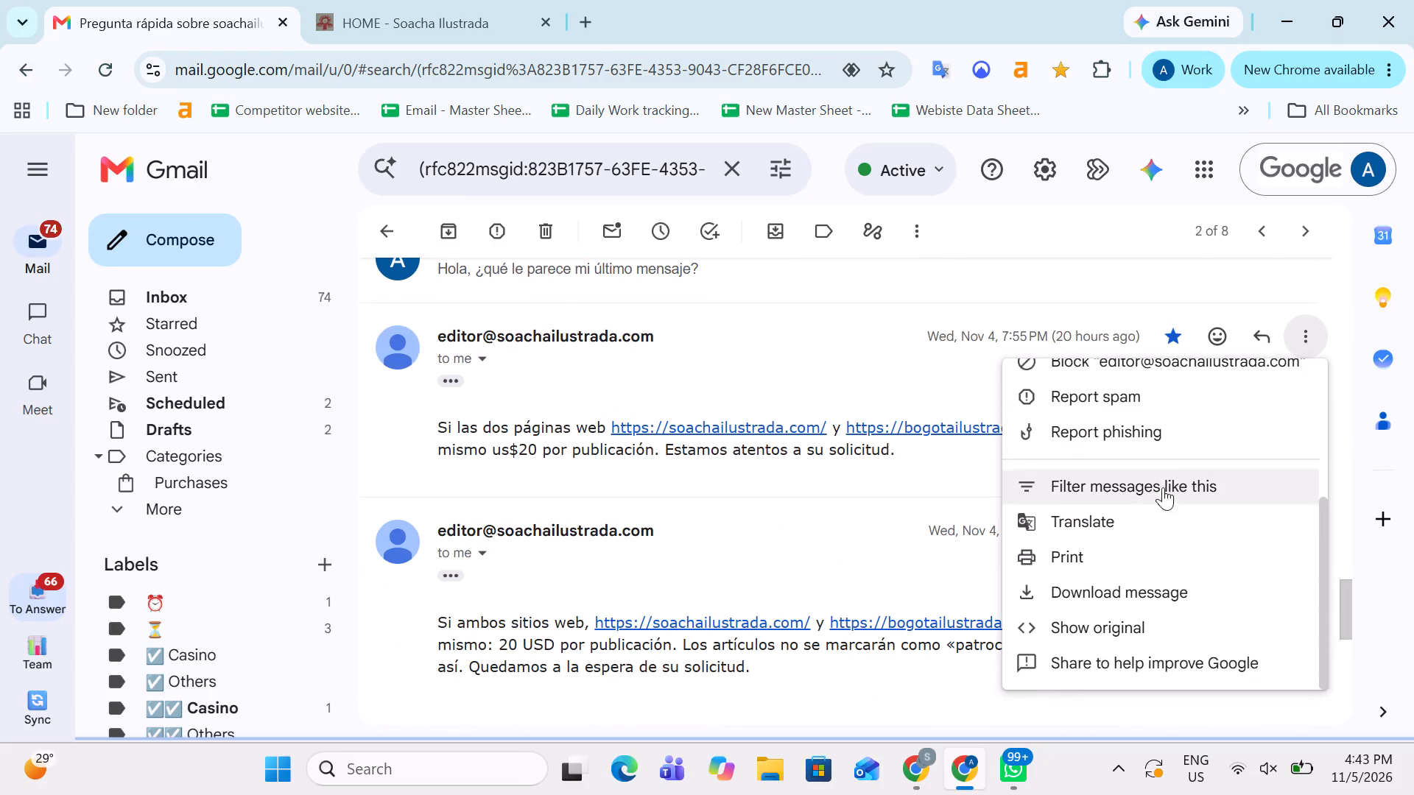
{"action": "left_click", "coordinate": [1076, 517]}
{"action": "scroll", "coordinate": [769, 411], "scroll_direction": "down", "scroll_amount": 2}
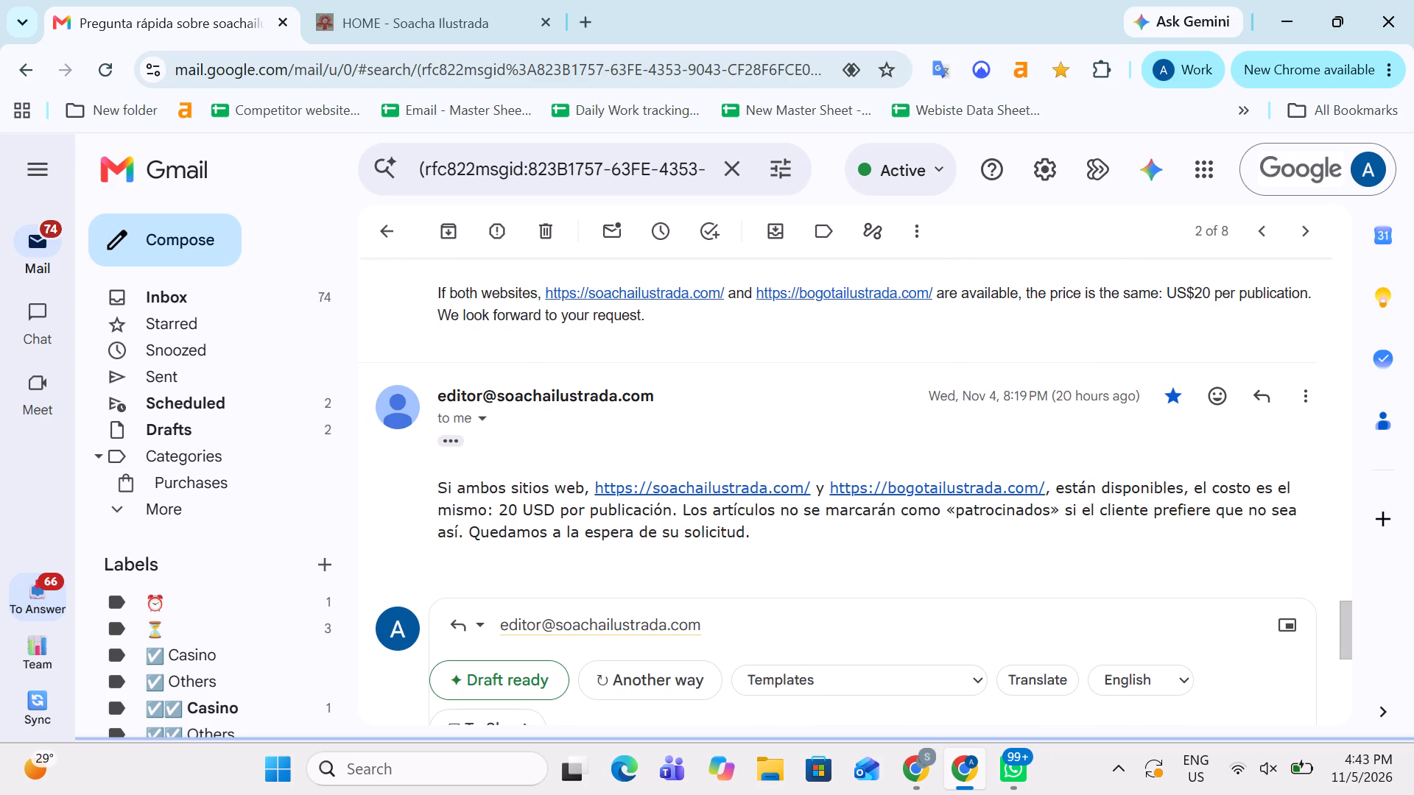
{"action": "scroll", "coordinate": [498, 378], "scroll_direction": "up", "scroll_amount": 1}
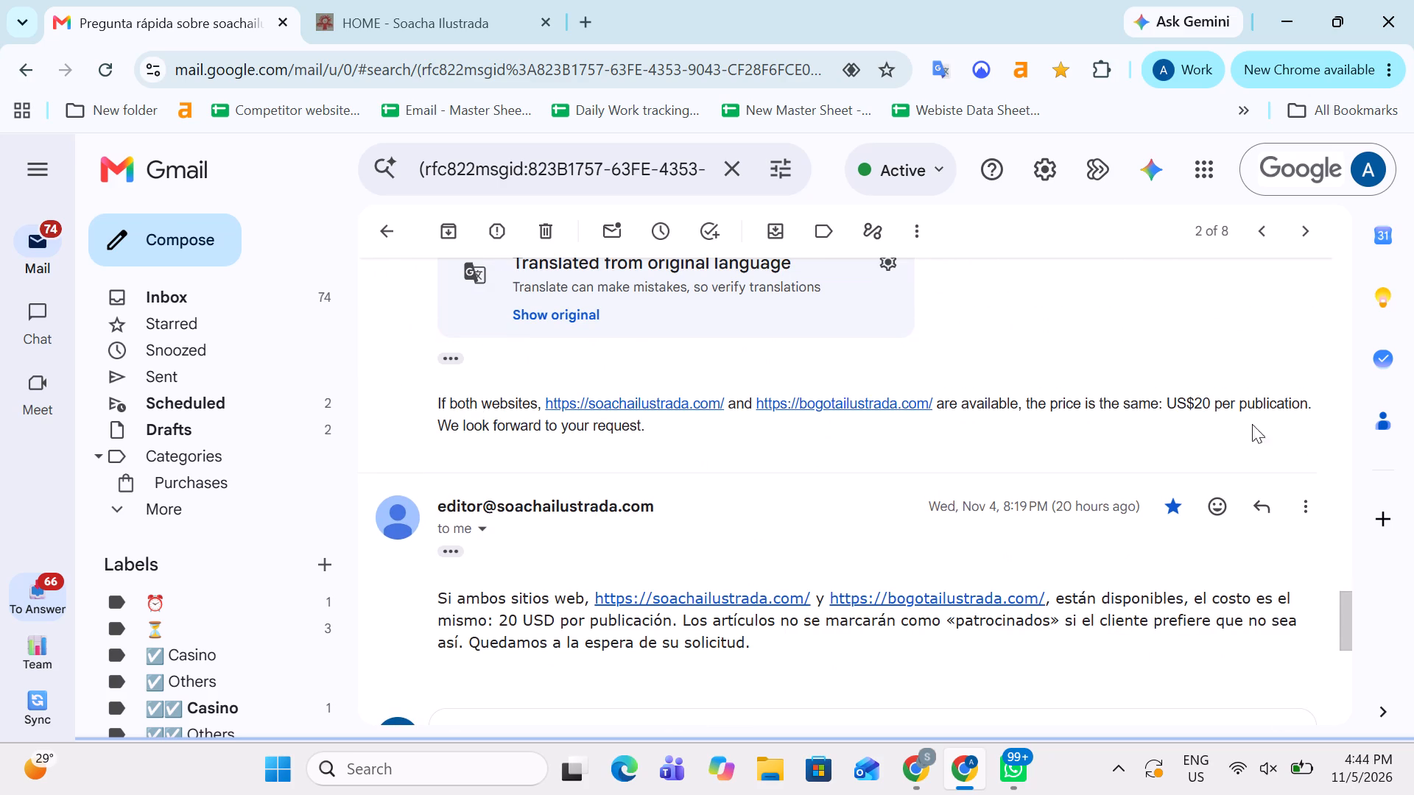
{"action": "scroll", "coordinate": [668, 445], "scroll_direction": "down", "scroll_amount": 2}
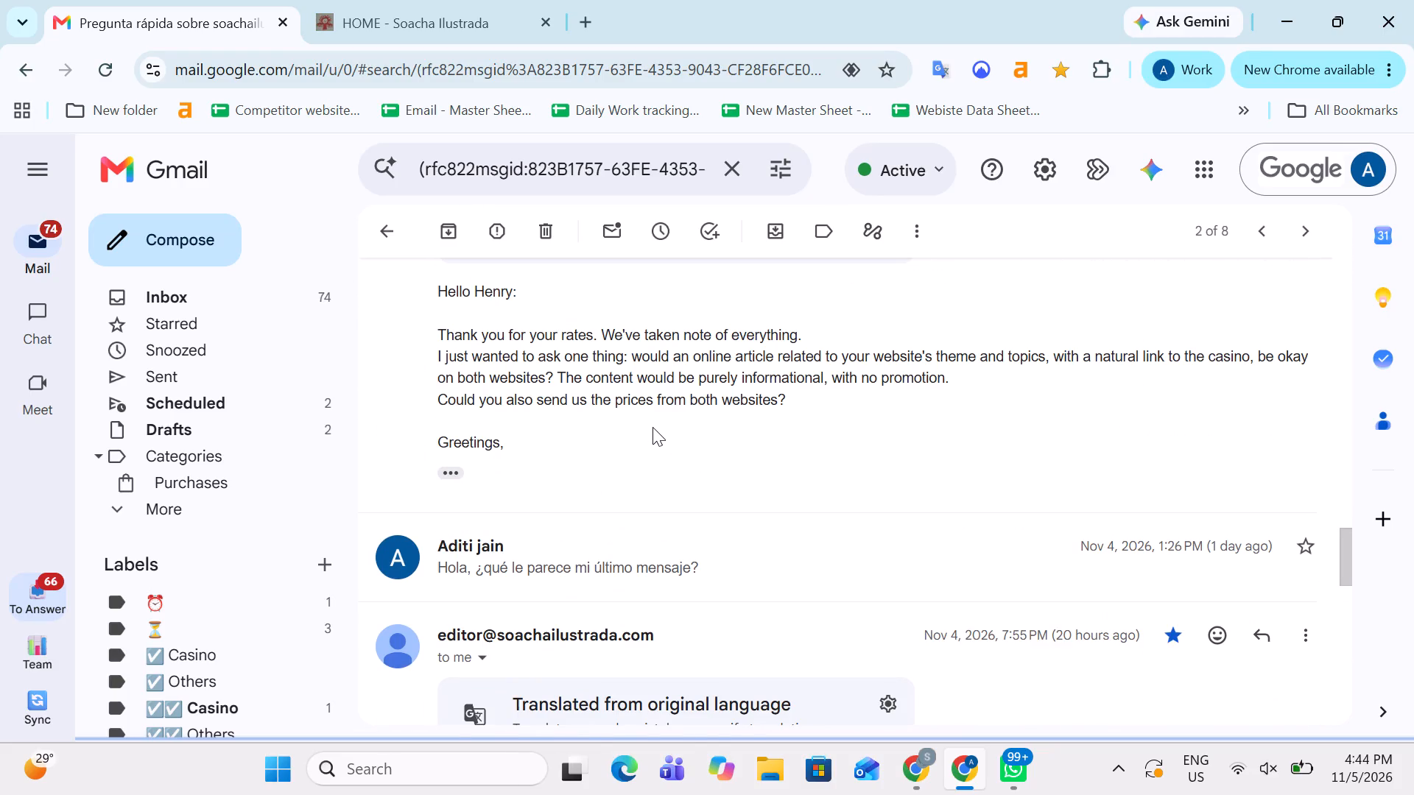
{"action": "scroll", "coordinate": [669, 464], "scroll_direction": "up", "scroll_amount": 2}
{"action": "scroll", "coordinate": [663, 464], "scroll_direction": "down", "scroll_amount": 5}
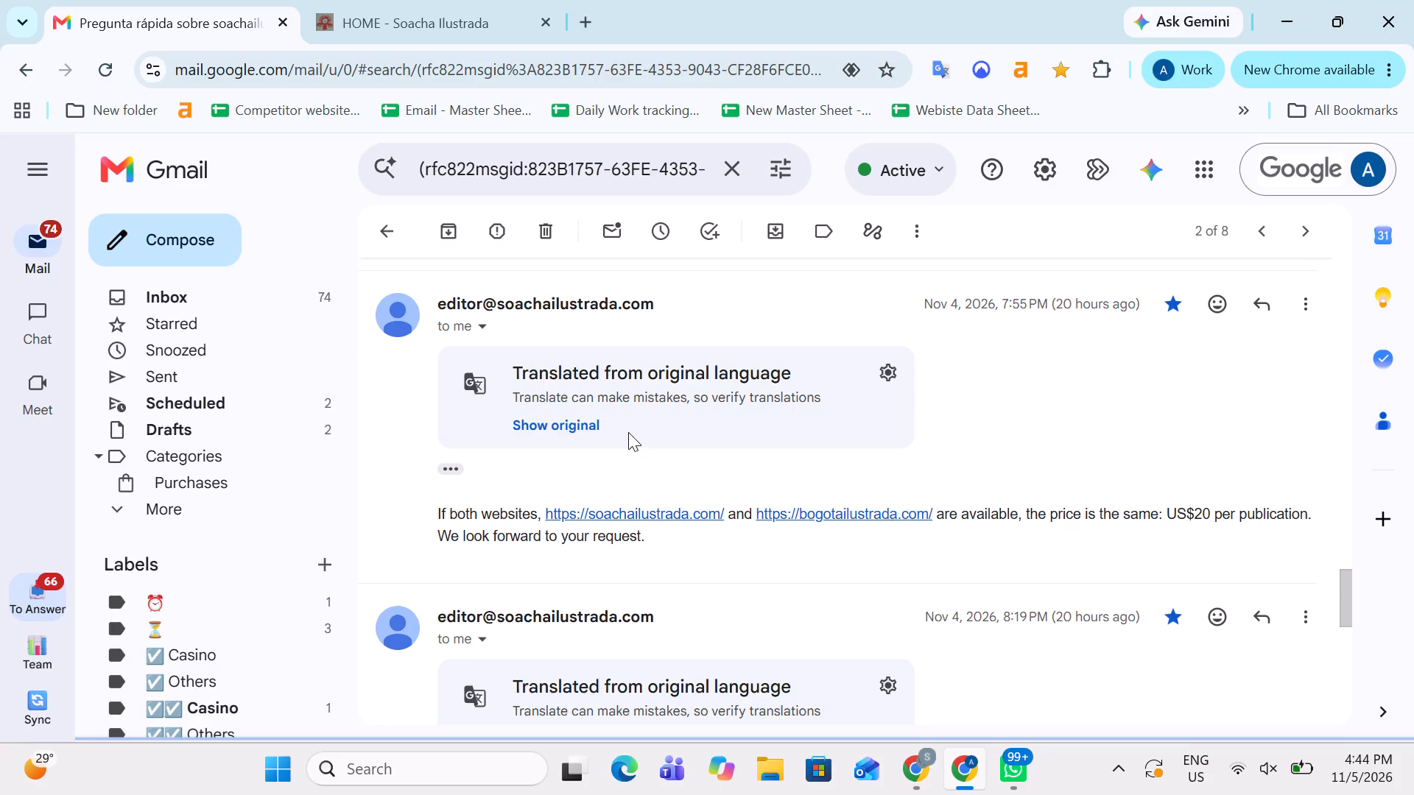
{"action": "scroll", "coordinate": [620, 445], "scroll_direction": "up", "scroll_amount": 9}
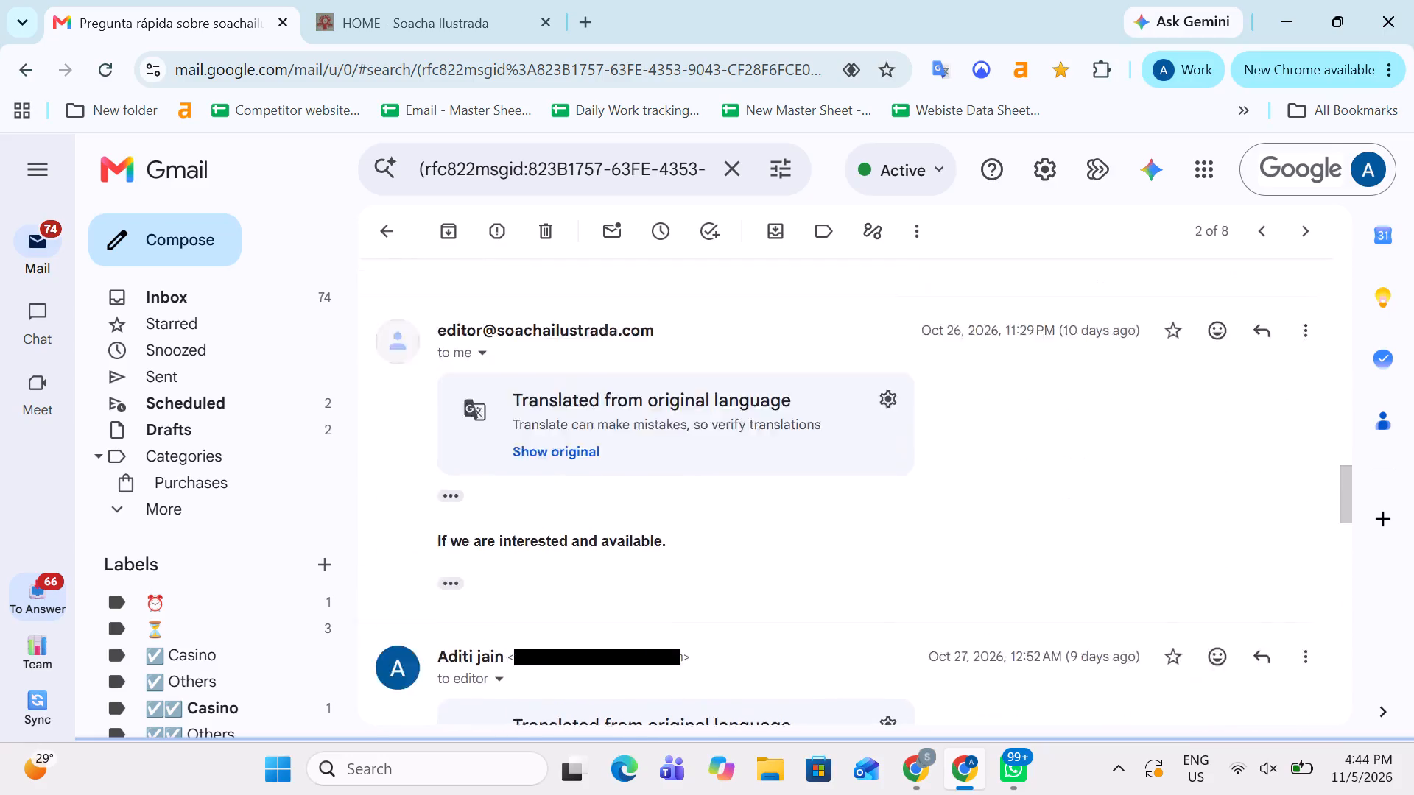
{"action": "scroll", "coordinate": [633, 442], "scroll_direction": "up", "scroll_amount": 6}
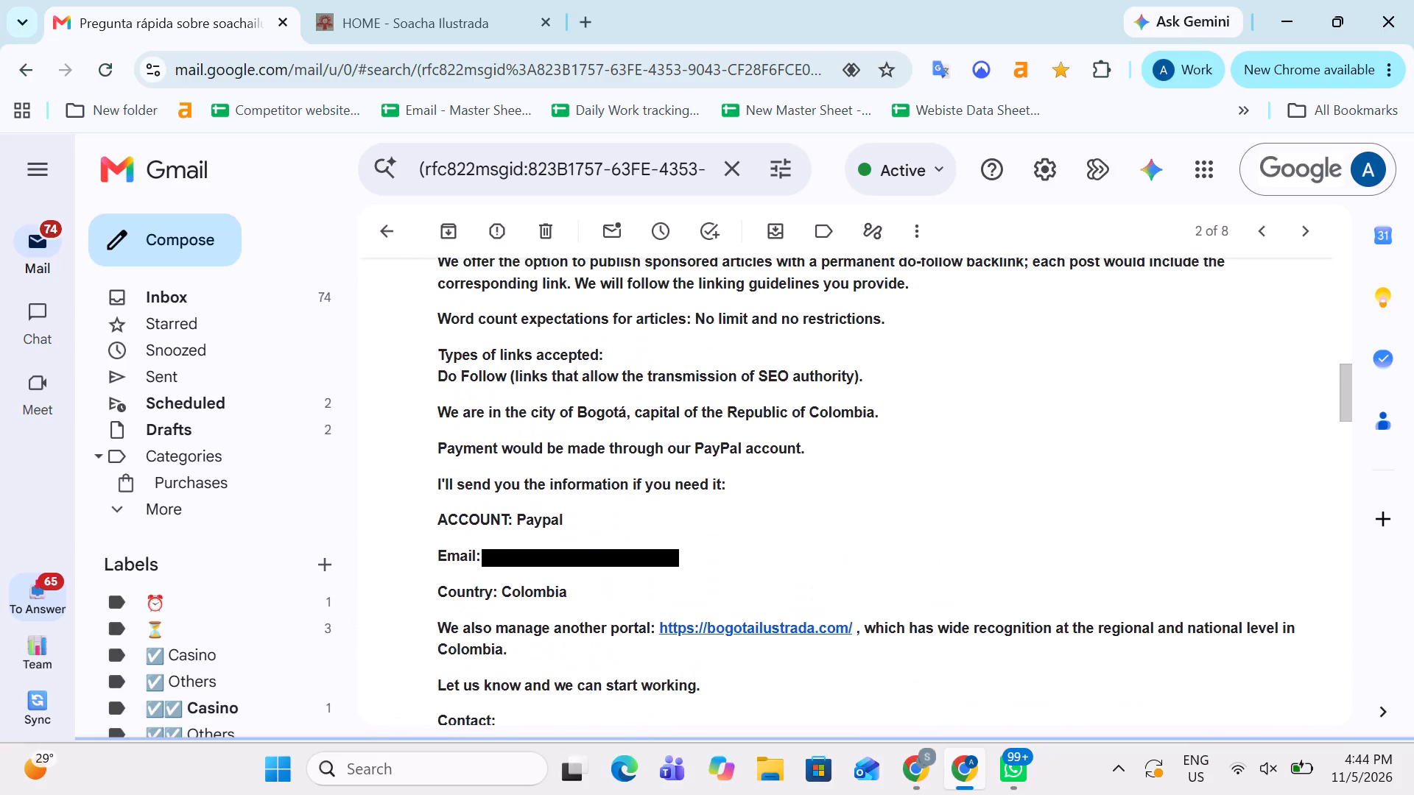
{"action": "scroll", "coordinate": [638, 450], "scroll_direction": "up", "scroll_amount": 1}
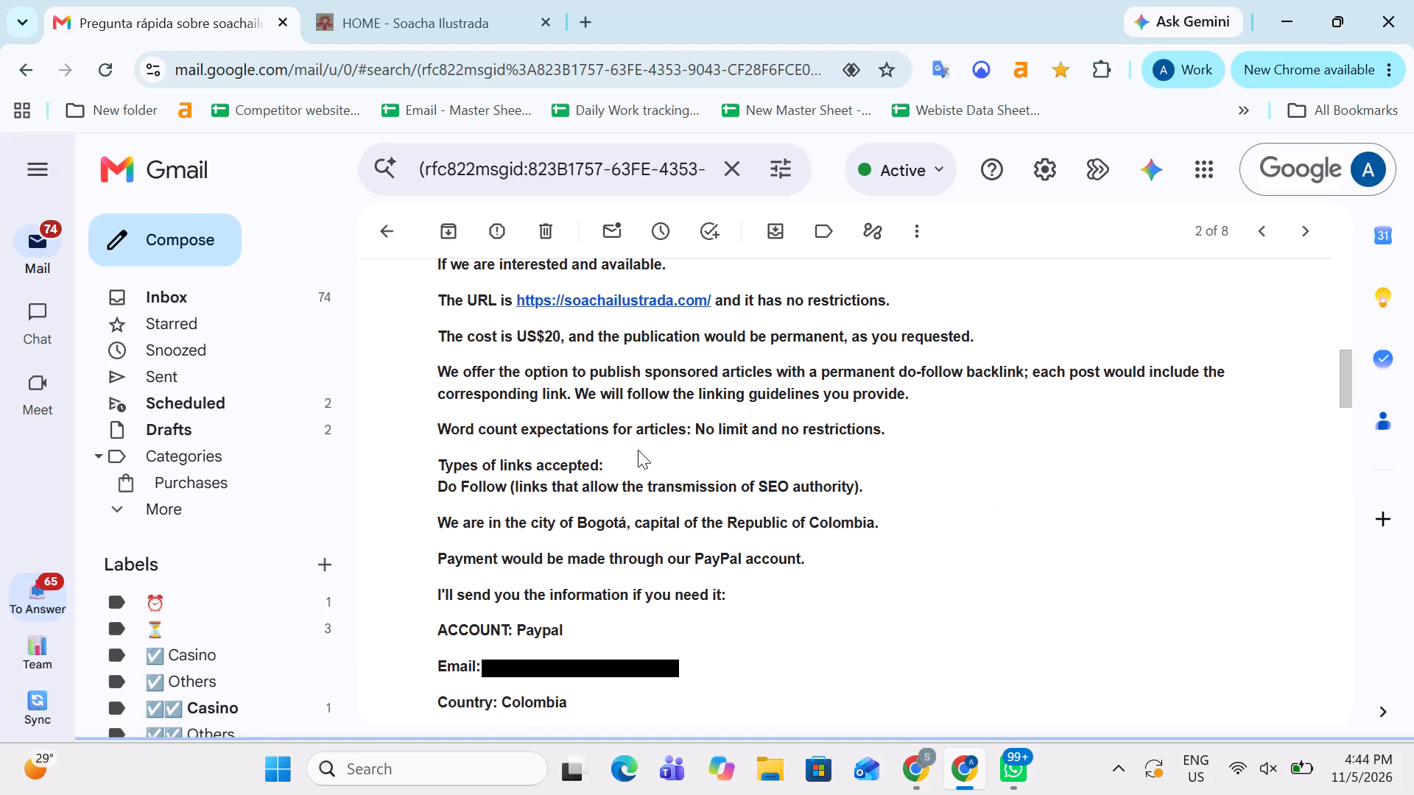
{"action": "scroll", "coordinate": [638, 450], "scroll_direction": "up", "scroll_amount": 1}
{"action": "scroll", "coordinate": [638, 451], "scroll_direction": "down", "scroll_amount": 1}
Copy the domain soachailustrada.com from the site's address and enter it in the WEBSITE column of New Master Sheet row 11204.
{"action": "left_click", "coordinate": [477, 0]}
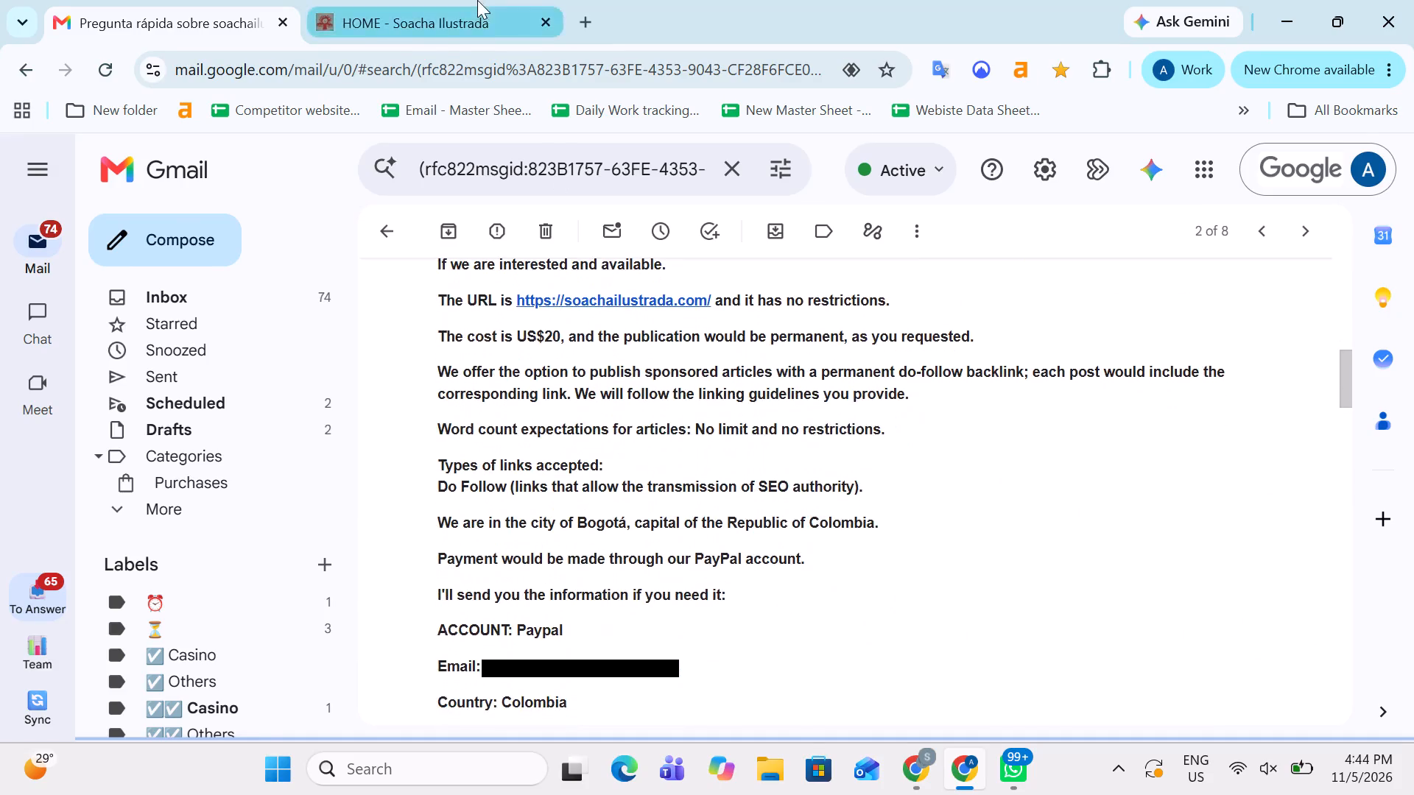
{"action": "left_click", "coordinate": [339, 57]}
{"action": "left_click_drag", "start_coordinate": [339, 57], "coordinate": [314, 68]}
{"action": "key", "text": "ctrl+c"}
{"action": "key", "text": "ctrl+c"}
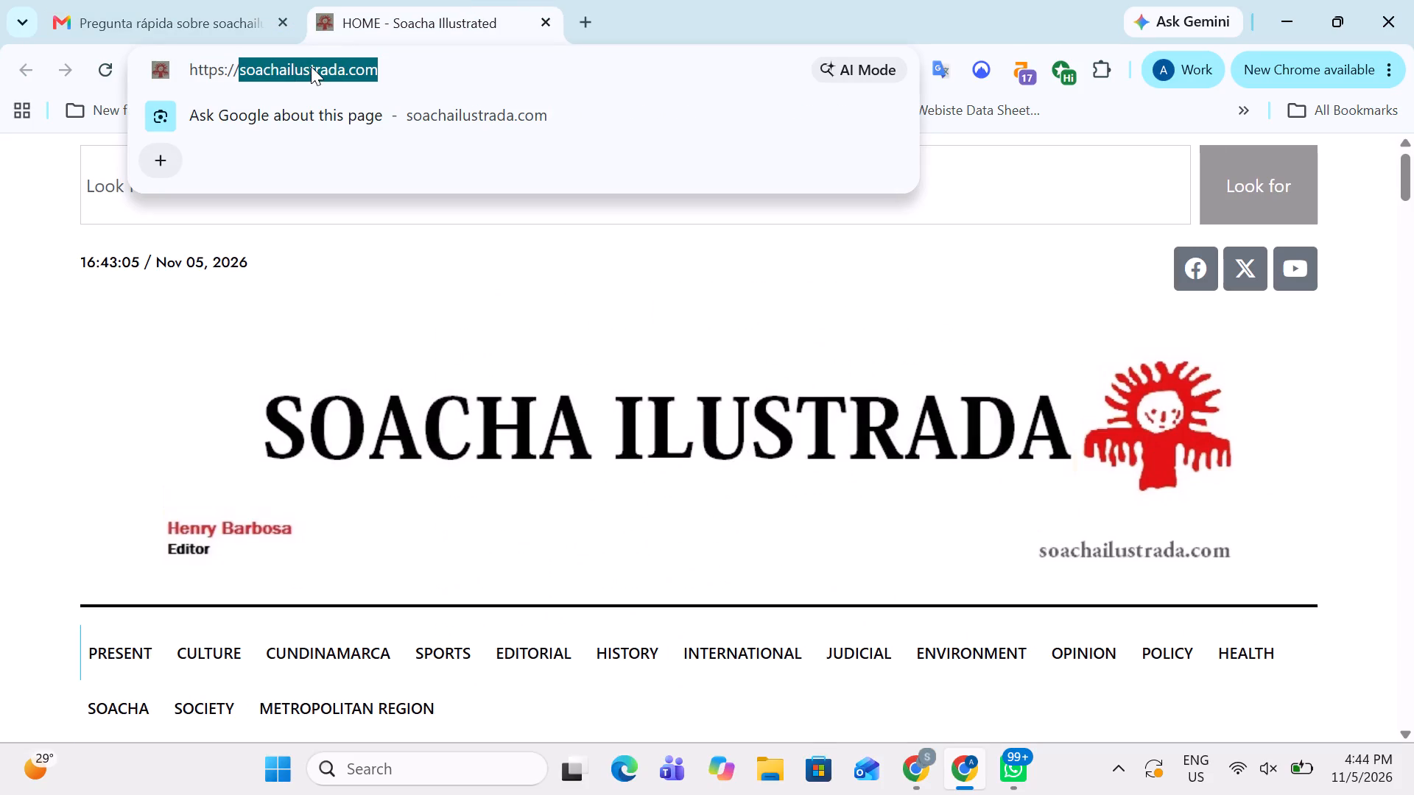
{"action": "key", "text": "alt+Tab"}
{"action": "key", "text": "Down"}
{"action": "key", "text": "Return"}
{"action": "key", "text": "ctrl+v"}
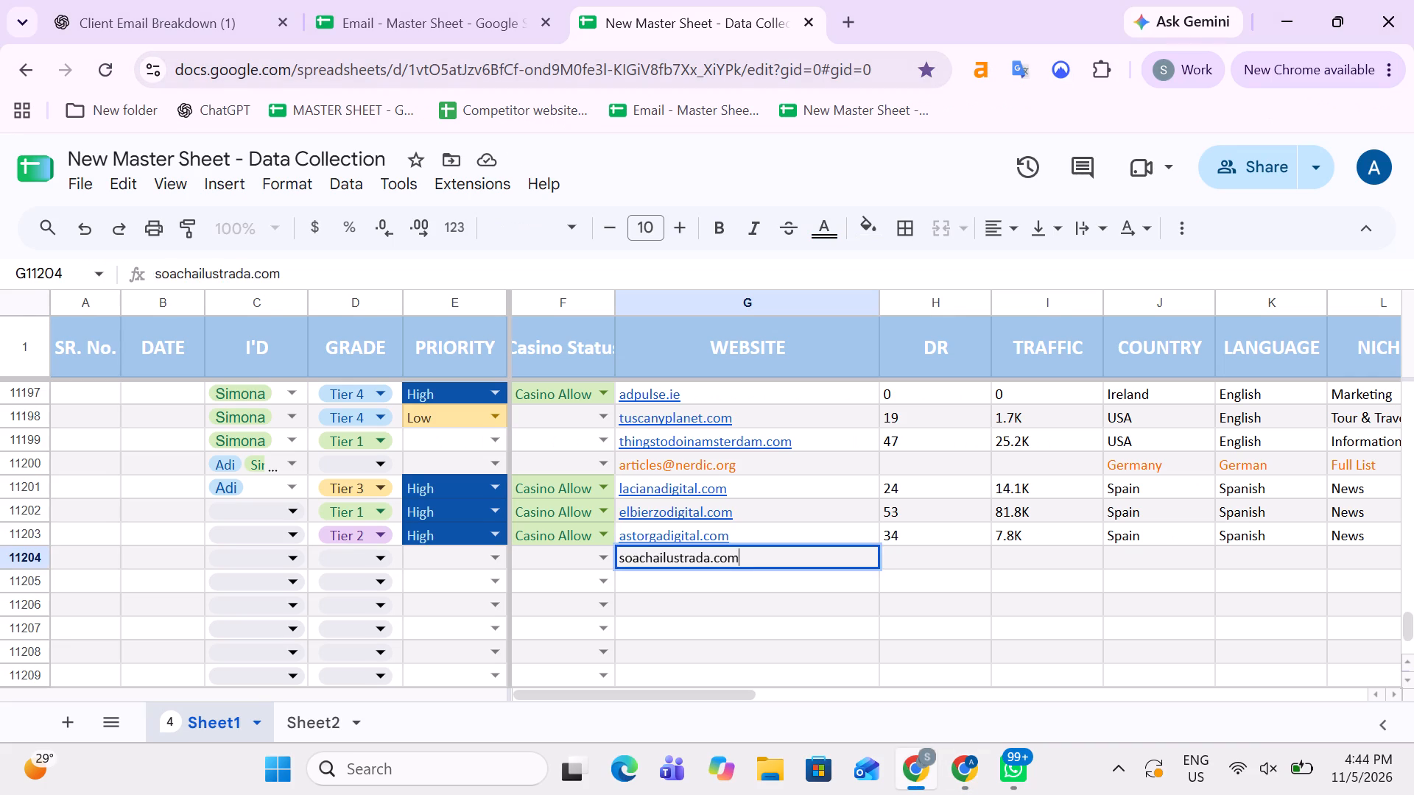
{"action": "key", "text": "Tab"}
Return to the Soacha Ilustrada homepage, look over its content and check the page's original language in the translation options.
{"action": "key", "text": "alt+Tab"}
{"action": "scroll", "coordinate": [840, 495], "scroll_direction": "down", "scroll_amount": 10}
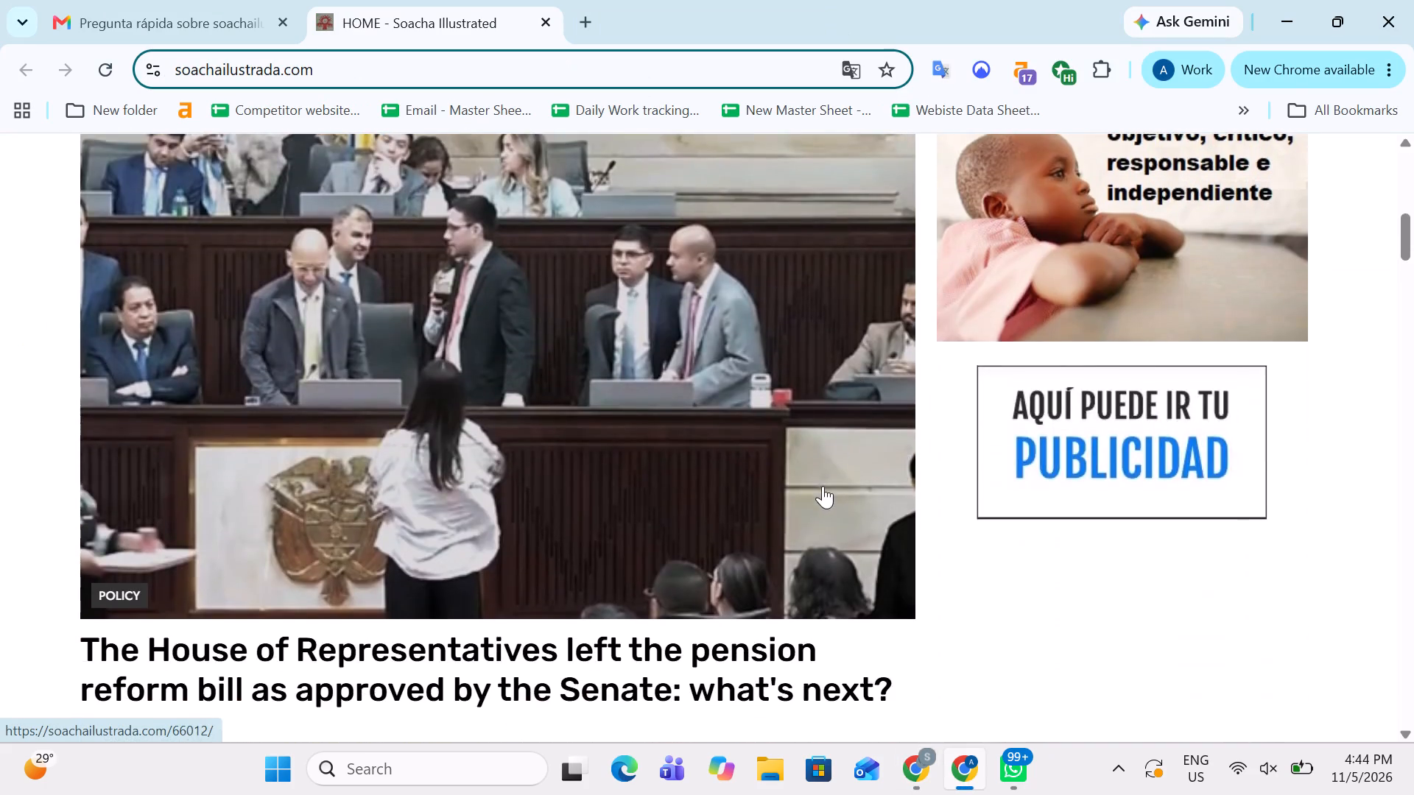
{"action": "scroll", "coordinate": [823, 486], "scroll_direction": "down", "scroll_amount": 3}
{"action": "scroll", "coordinate": [823, 486], "scroll_direction": "up", "scroll_amount": 20}
{"action": "scroll", "coordinate": [823, 486], "scroll_direction": "up", "scroll_amount": 2}
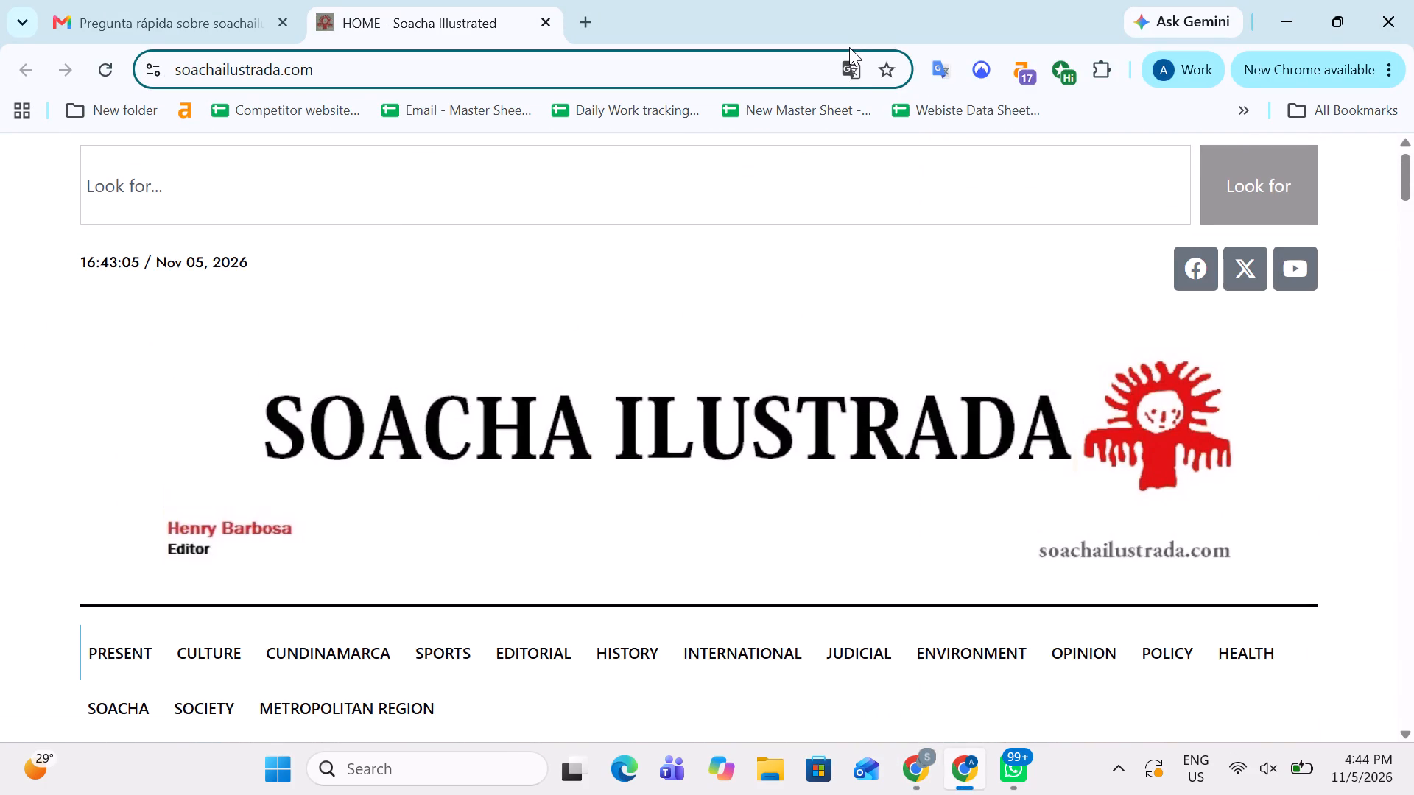
{"action": "left_click", "coordinate": [843, 79]}
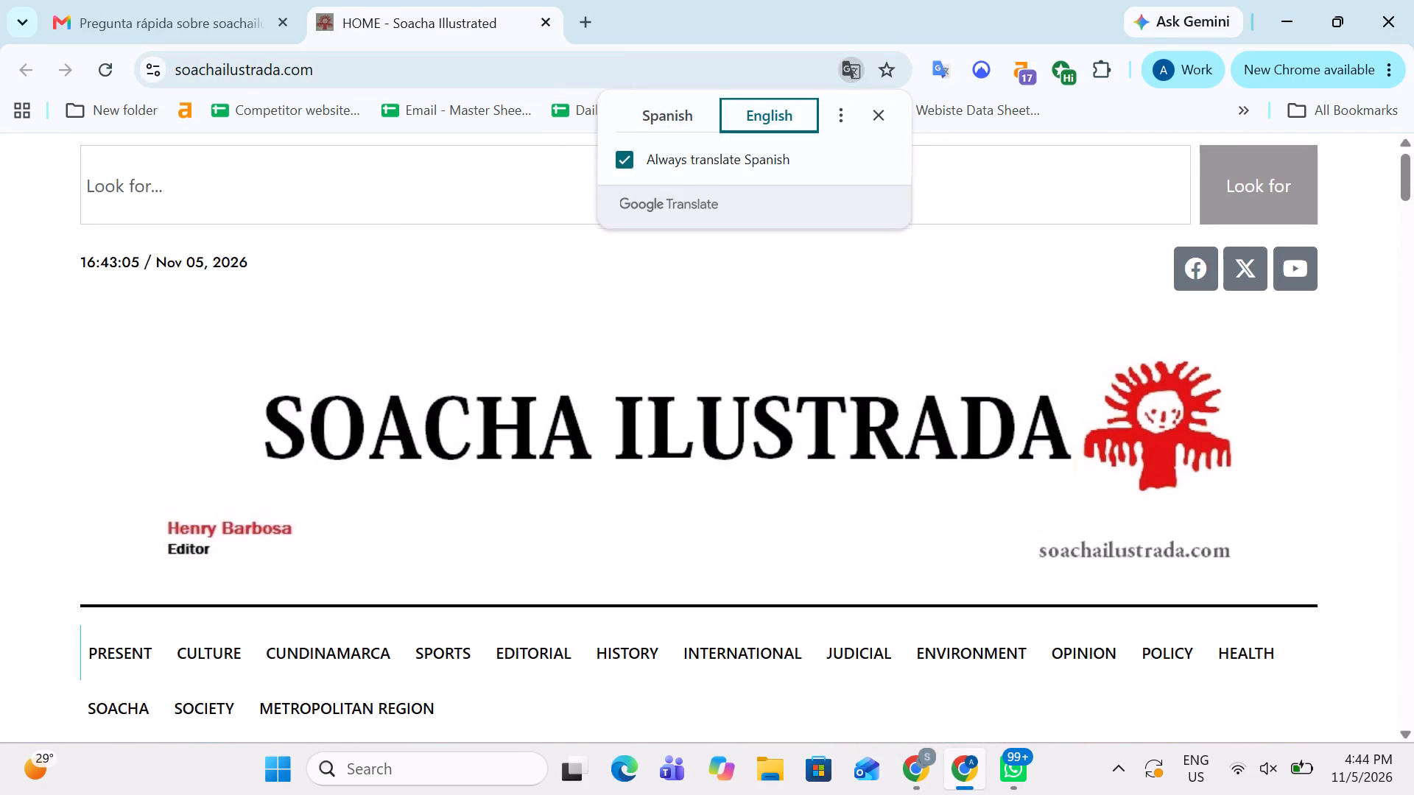
Search the Soacha Ilustrada website for Casino777 and check the site's metrics.
{"action": "left_click", "coordinate": [1073, 214]}
{"action": "type", "text": "Casino777"}
{"action": "key", "text": "Return"}
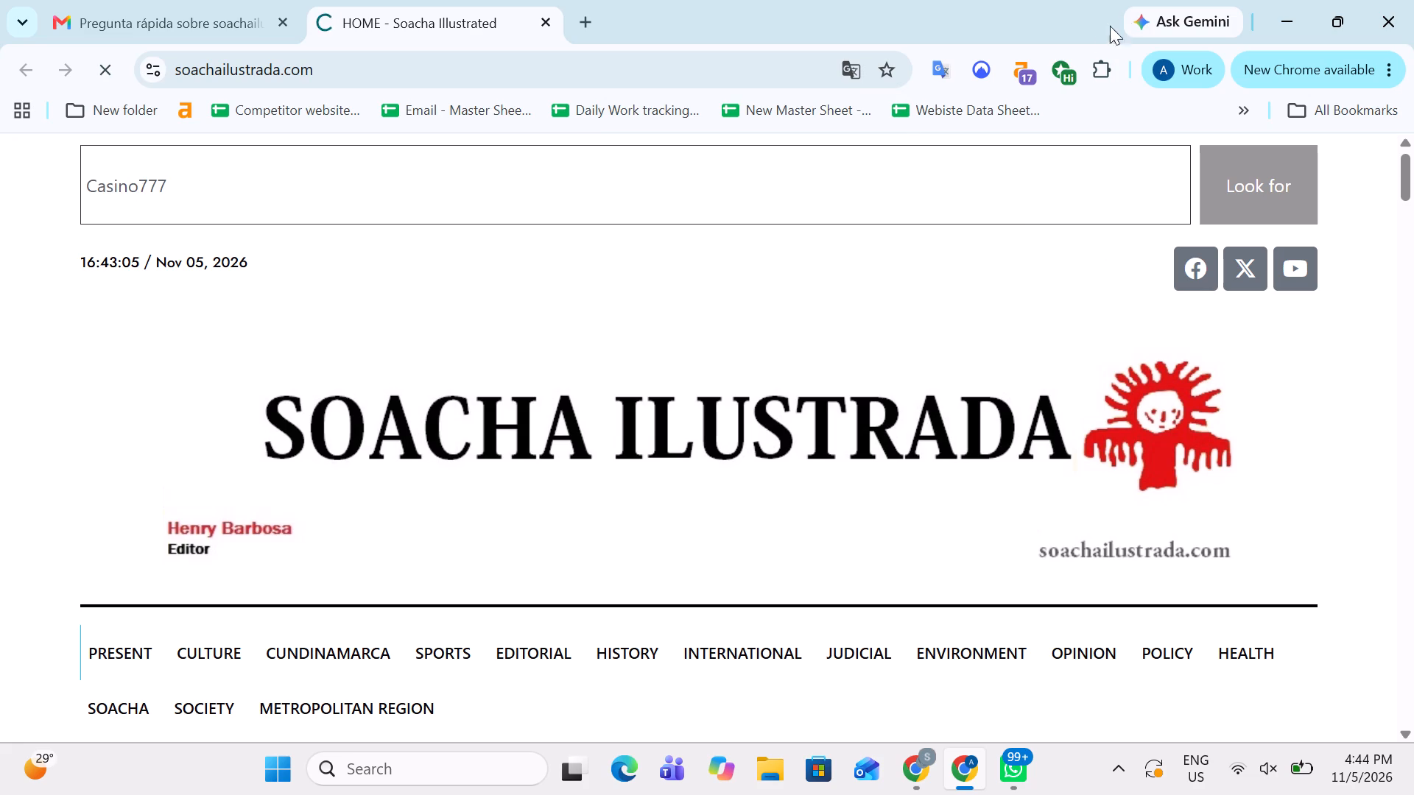
{"action": "left_click", "coordinate": [1026, 68]}
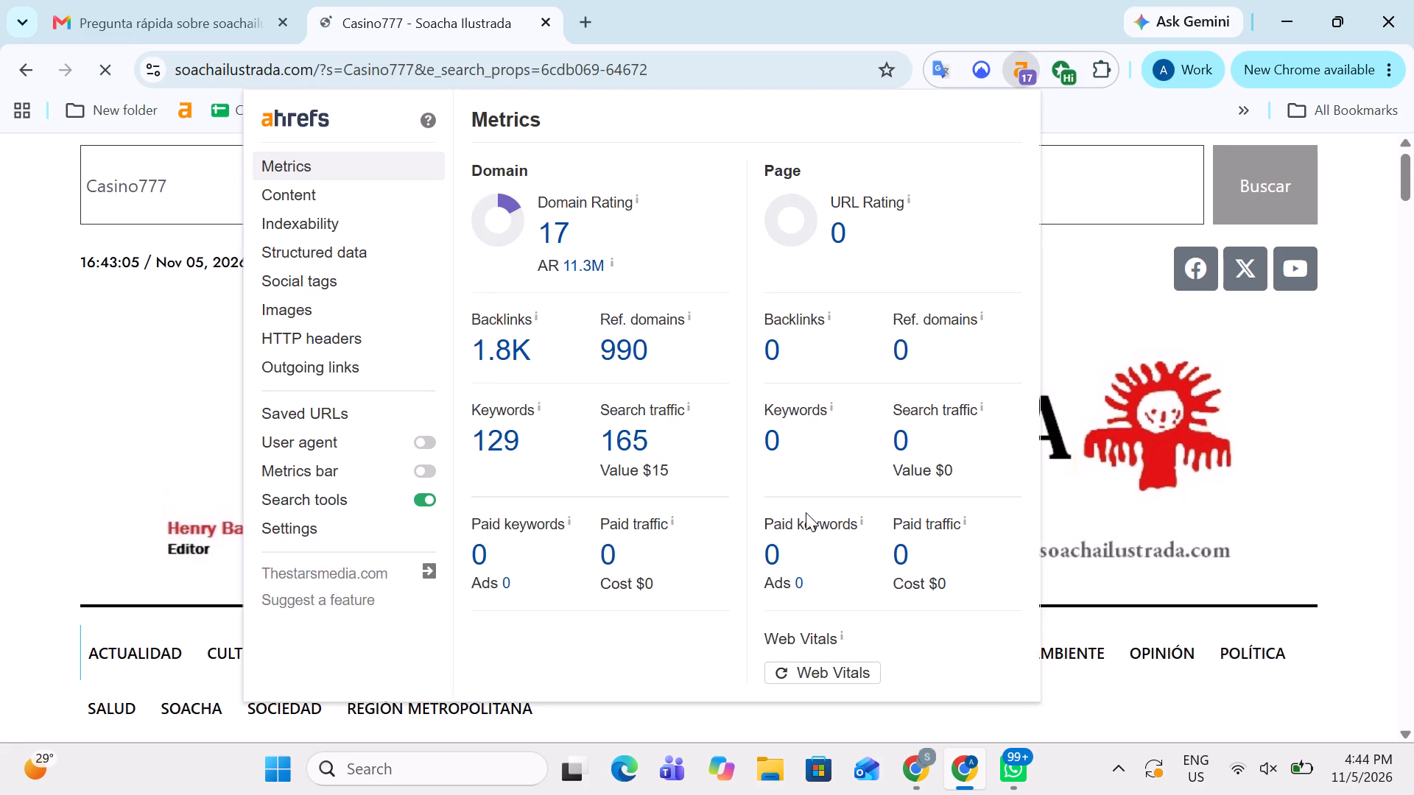
In the New Master Sheet, record soachailustrada.com with DR 17, traffic 165, country Spain, language Spanish and niche News.
{"action": "key", "text": "alt+Tab"}
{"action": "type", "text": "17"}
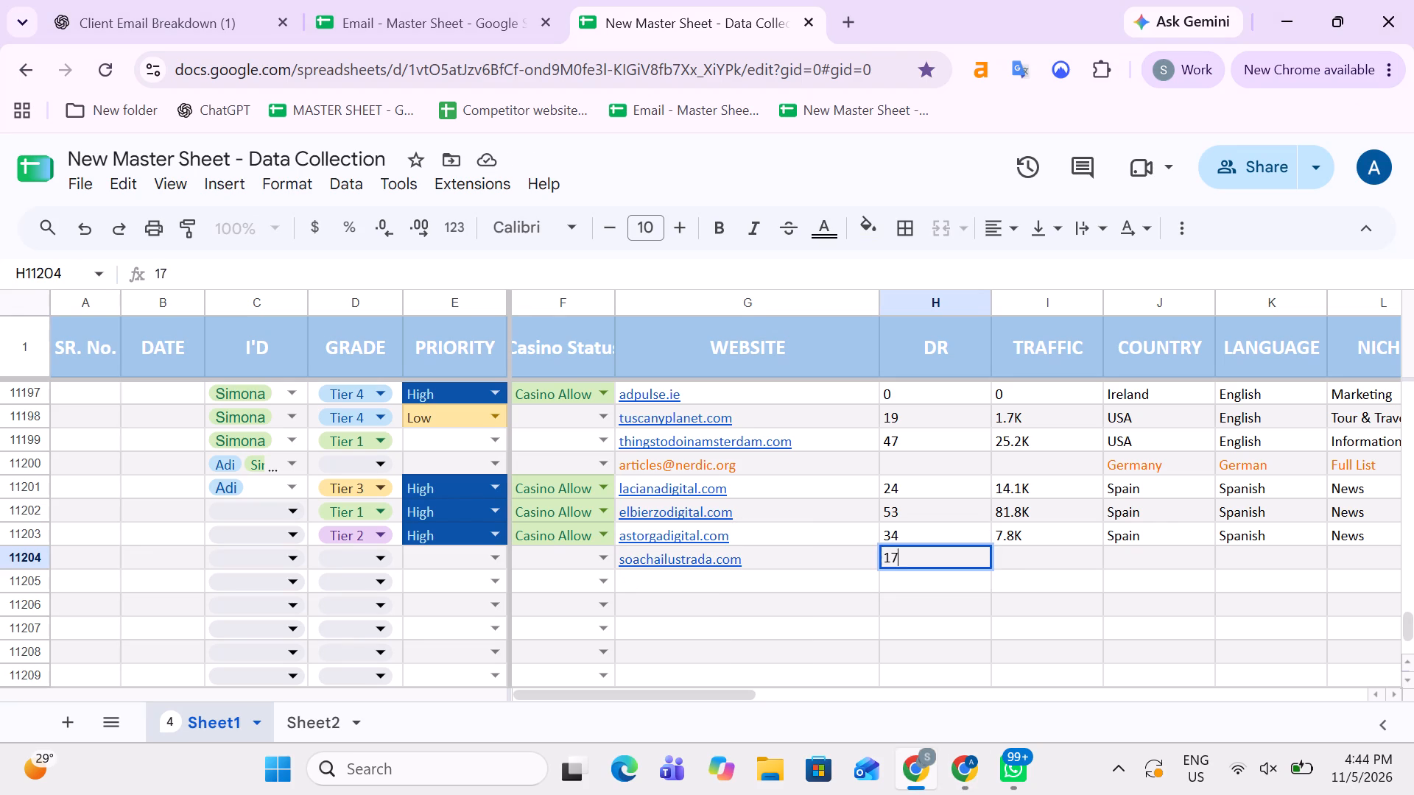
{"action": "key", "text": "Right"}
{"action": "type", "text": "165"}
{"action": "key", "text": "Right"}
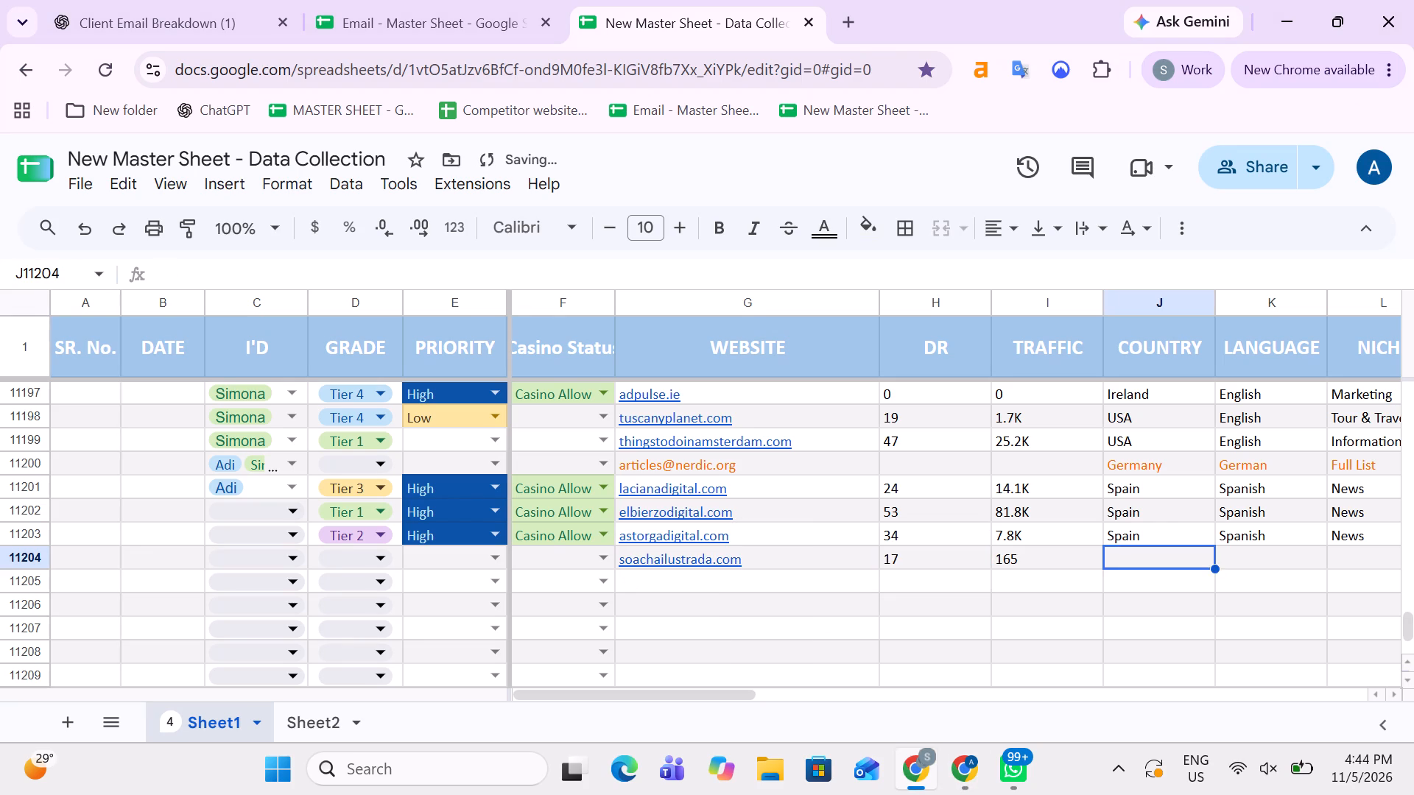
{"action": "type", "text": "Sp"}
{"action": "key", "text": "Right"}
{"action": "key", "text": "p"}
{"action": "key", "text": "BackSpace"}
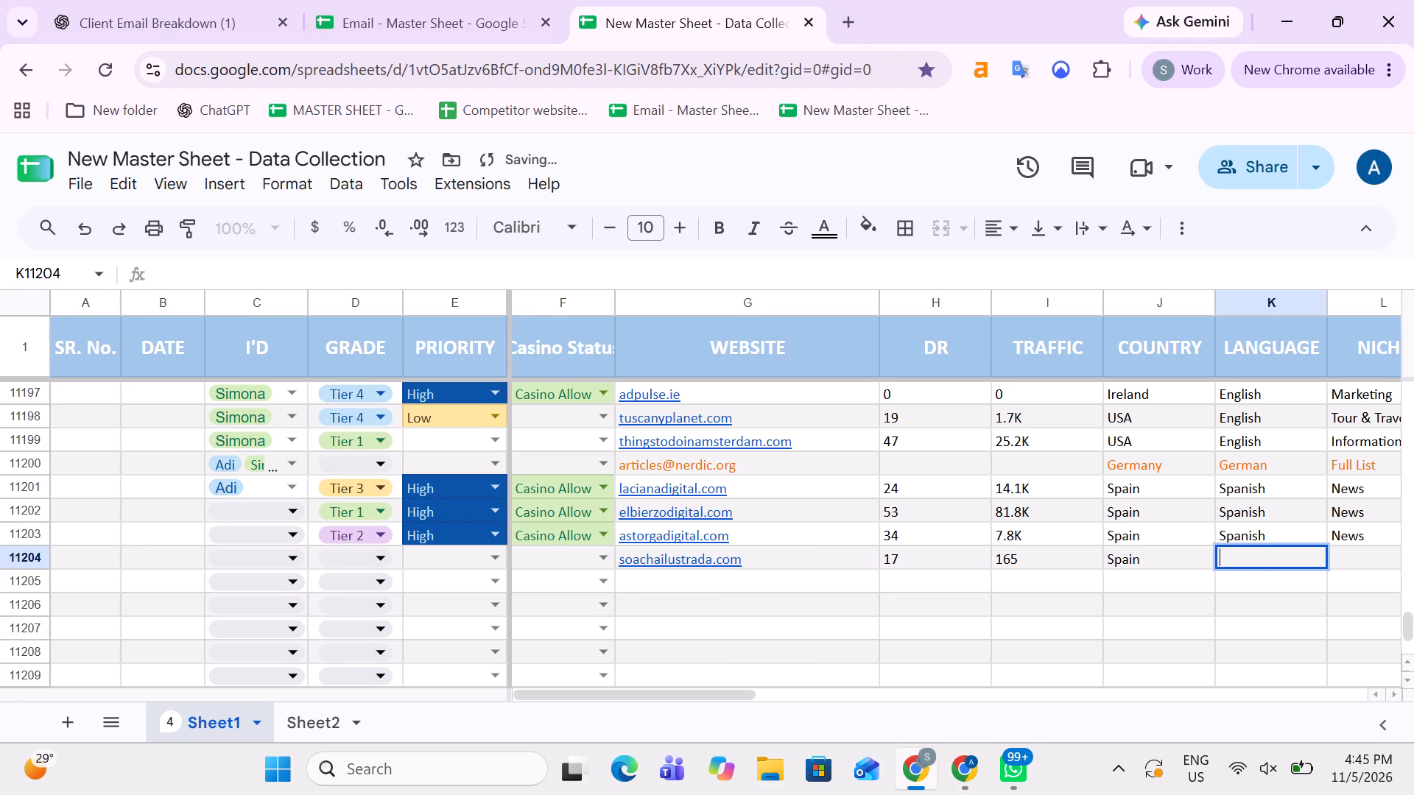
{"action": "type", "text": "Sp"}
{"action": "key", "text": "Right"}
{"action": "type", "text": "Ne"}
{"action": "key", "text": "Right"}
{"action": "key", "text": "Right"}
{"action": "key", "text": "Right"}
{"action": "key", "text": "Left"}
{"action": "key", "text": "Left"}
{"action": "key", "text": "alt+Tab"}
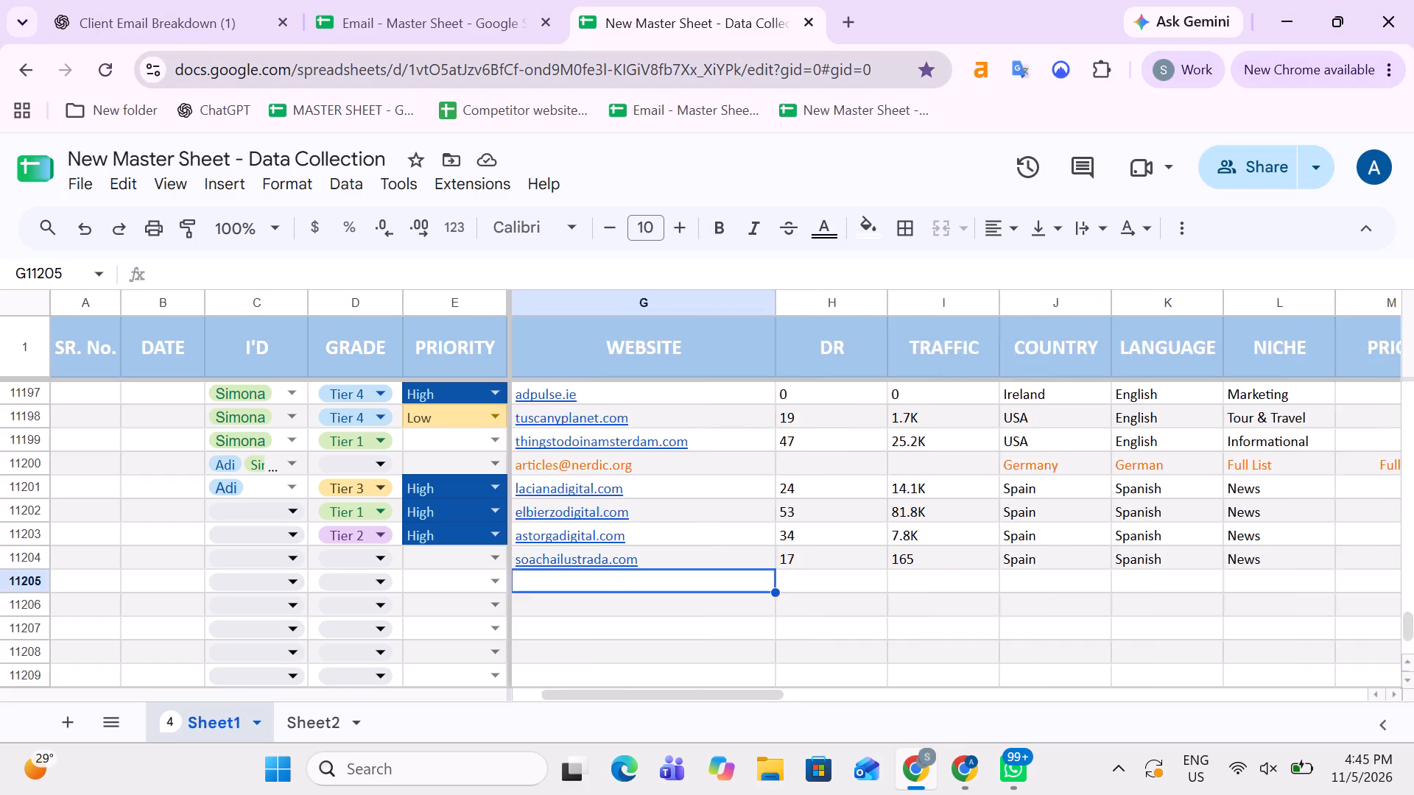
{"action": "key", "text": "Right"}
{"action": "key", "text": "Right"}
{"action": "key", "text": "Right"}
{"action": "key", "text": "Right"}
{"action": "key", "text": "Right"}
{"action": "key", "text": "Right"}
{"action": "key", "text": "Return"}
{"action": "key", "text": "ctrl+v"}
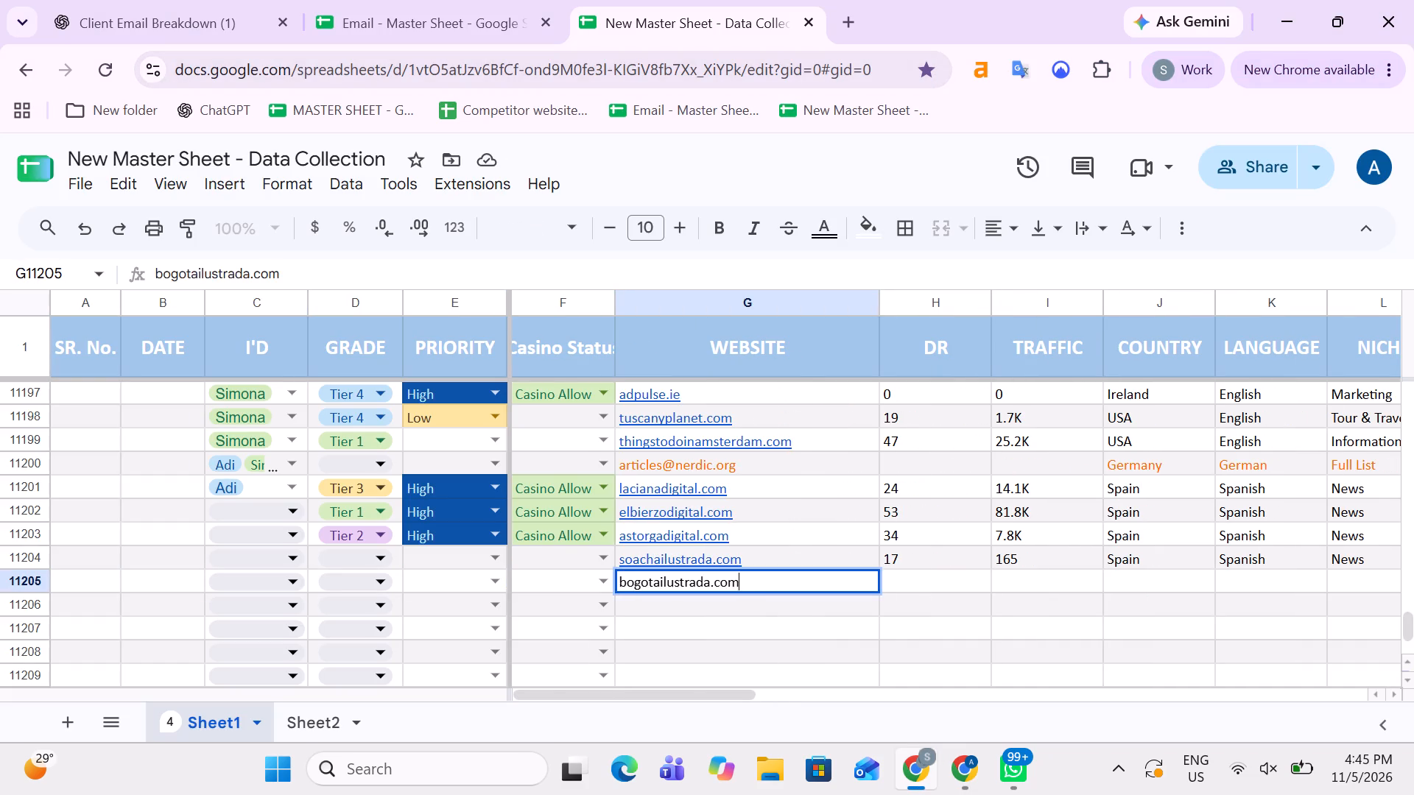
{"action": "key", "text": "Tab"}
Return to the Bogotá Ilustrada website and look through its homepage.
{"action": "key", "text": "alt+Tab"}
{"action": "scroll", "coordinate": [827, 397], "scroll_direction": "down", "scroll_amount": 6}
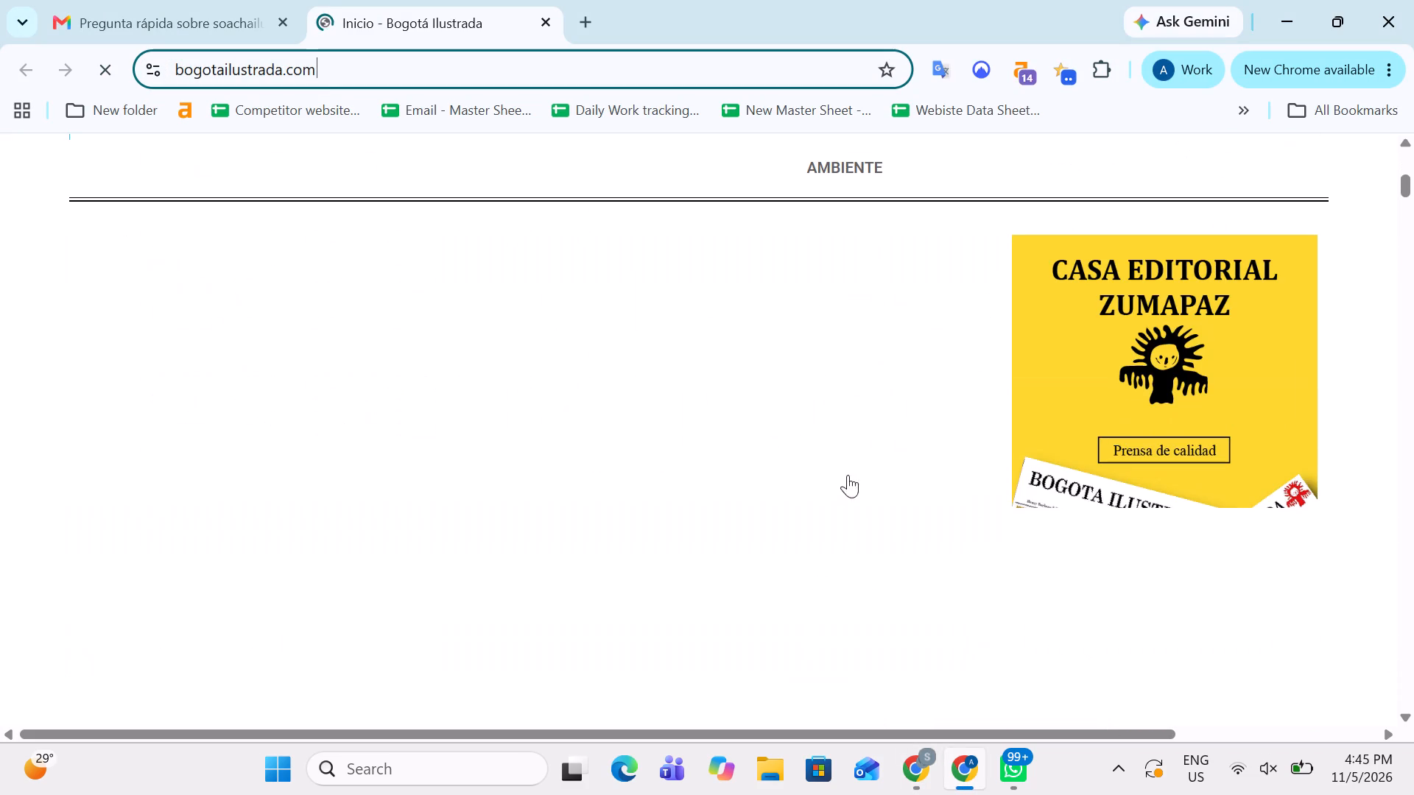
Look over the Bogotá Ilustrada homepage and its site metrics, and enter DR 14 and traffic 62 in the bogotailustrada.com row.
{"action": "scroll", "coordinate": [872, 538], "scroll_direction": "down", "scroll_amount": 6}
{"action": "scroll", "coordinate": [873, 541], "scroll_direction": "up", "scroll_amount": 7}
{"action": "scroll", "coordinate": [878, 538], "scroll_direction": "down", "scroll_amount": 11}
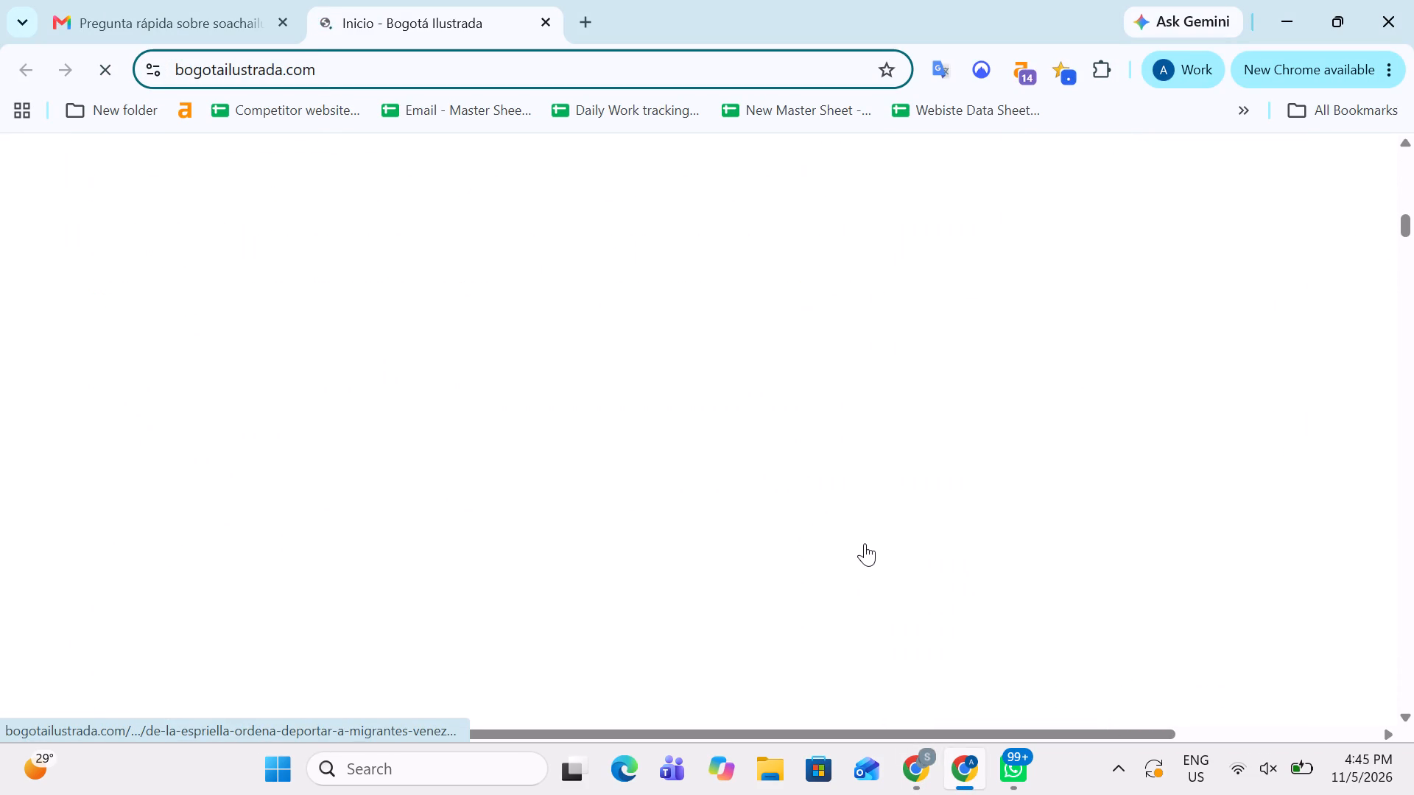
{"action": "scroll", "coordinate": [859, 531], "scroll_direction": "up", "scroll_amount": 20}
{"action": "scroll", "coordinate": [859, 531], "scroll_direction": "up", "scroll_amount": 3}
{"action": "left_click", "coordinate": [1031, 70]}
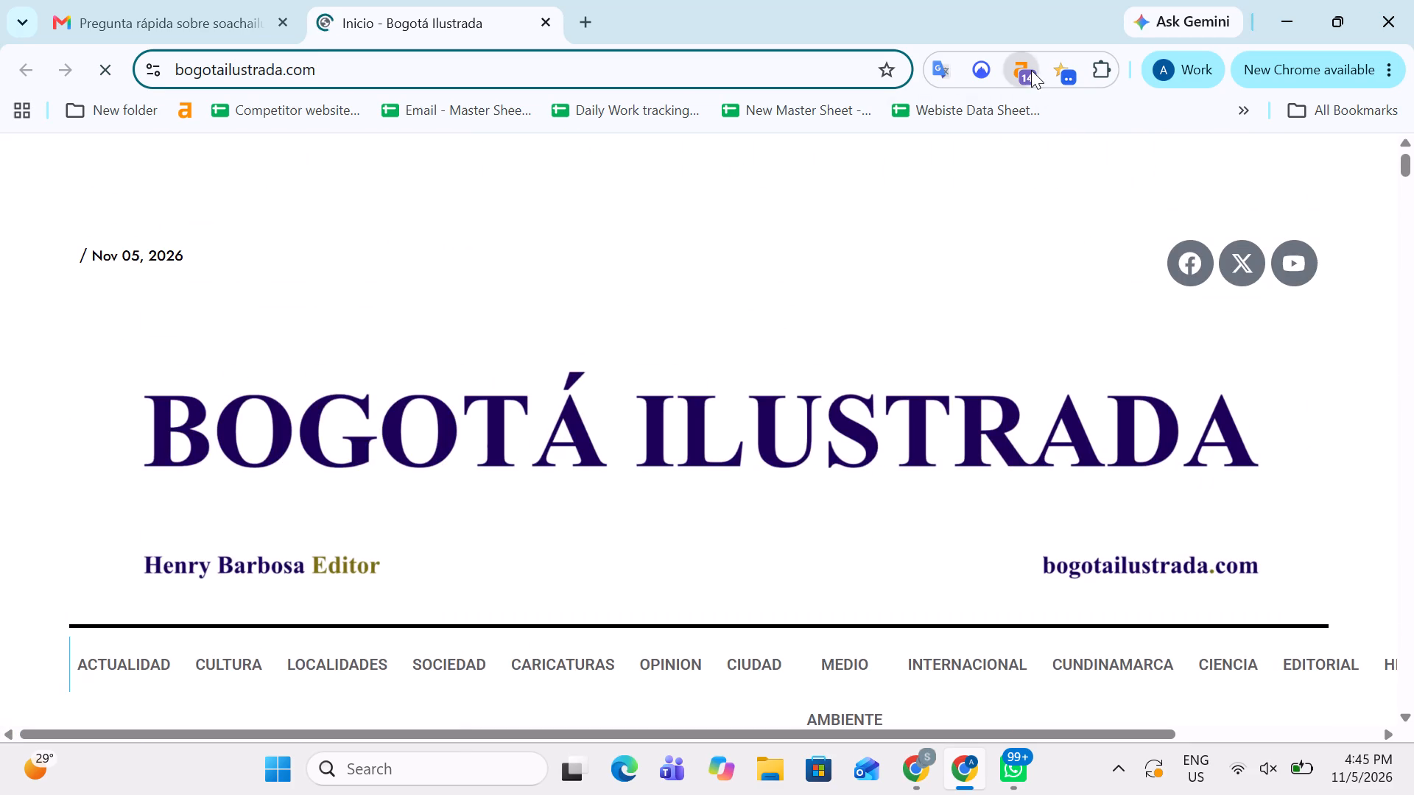
{"action": "key", "text": "alt+Tab"}
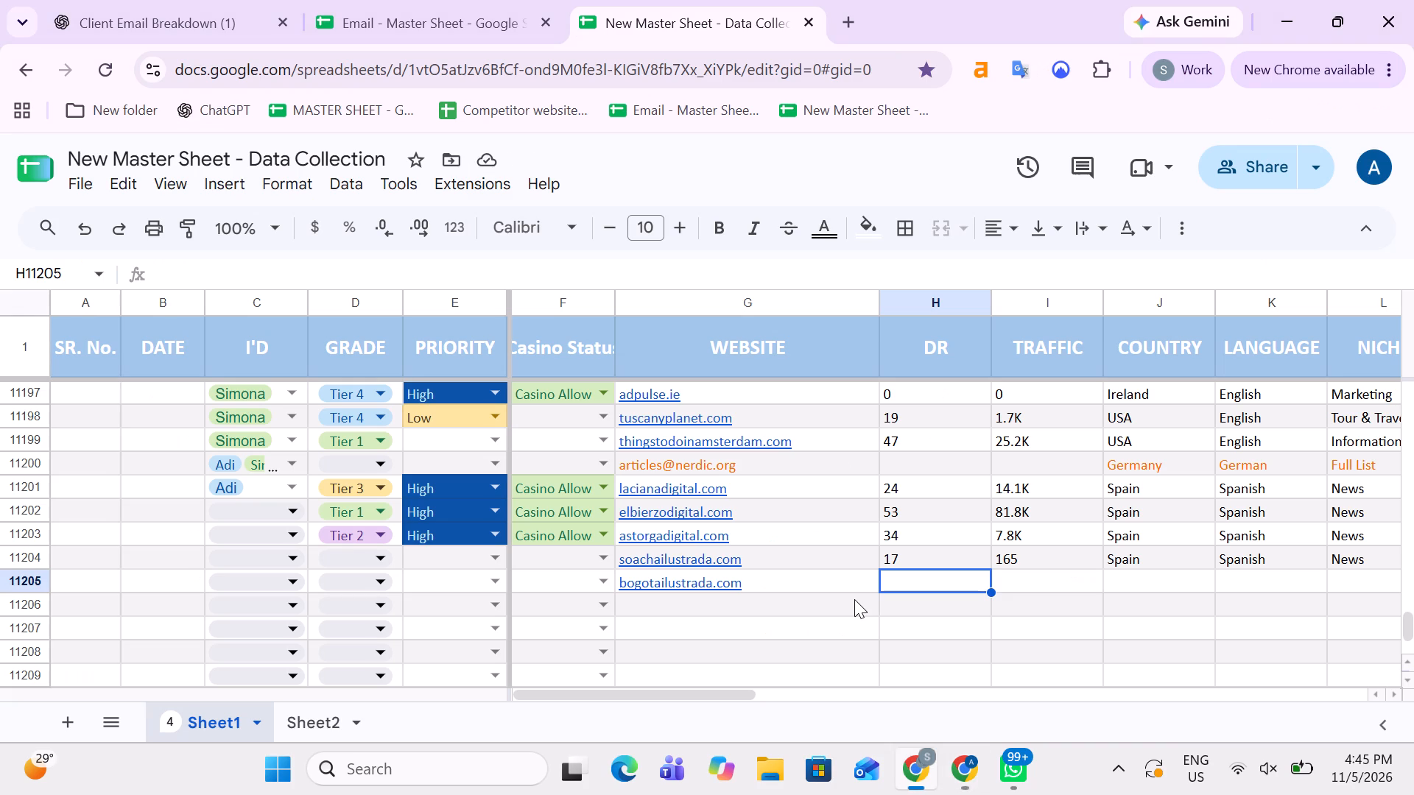
{"action": "type", "text": "14"}
{"action": "key", "text": "Right"}
{"action": "type", "text": "62"}
{"action": "key", "text": "Right"}
Fill in the bogotailustrada.com row with country Spain, language Spanish and niche Informational.
{"action": "type", "text": "Sp"}
{"action": "key", "text": "Right"}
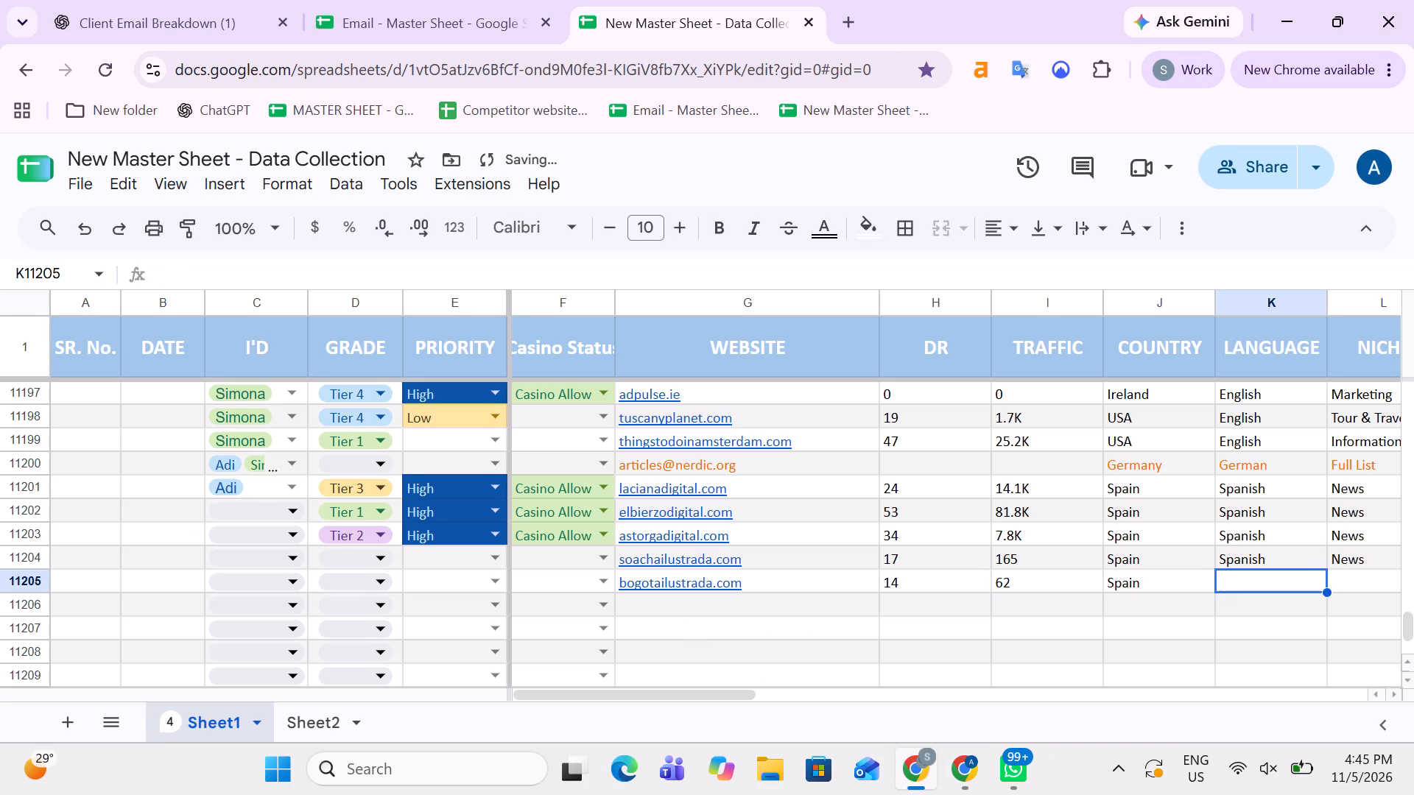
{"action": "key", "text": "shift+s"}
{"action": "key", "text": "Right"}
{"action": "type", "text": "In"}
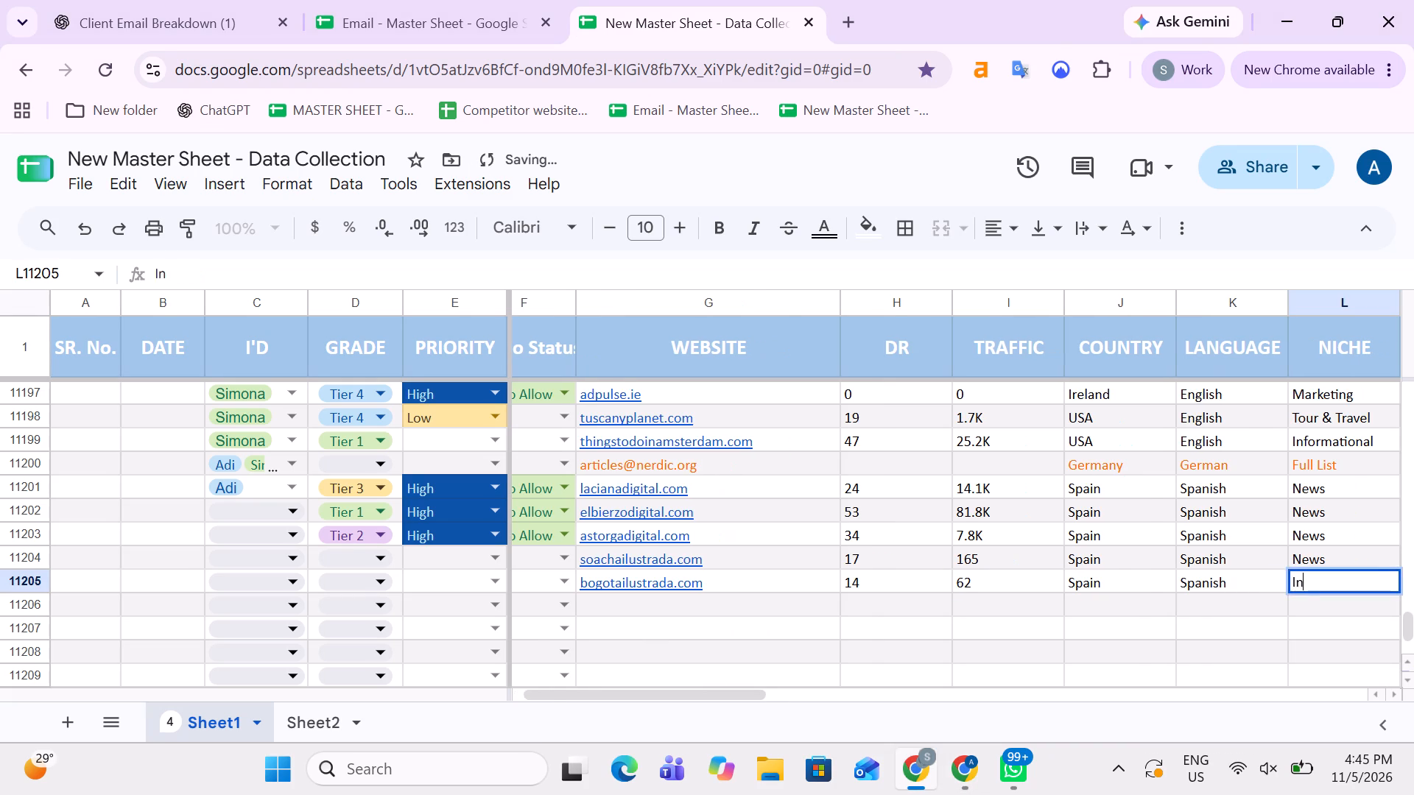
{"action": "key", "text": "Right"}
{"action": "key", "text": "Left"}
{"action": "type", "text": "Inf"}
{"action": "key", "text": "Right"}
{"action": "key", "text": "Right"}
{"action": "key", "text": "Left"}
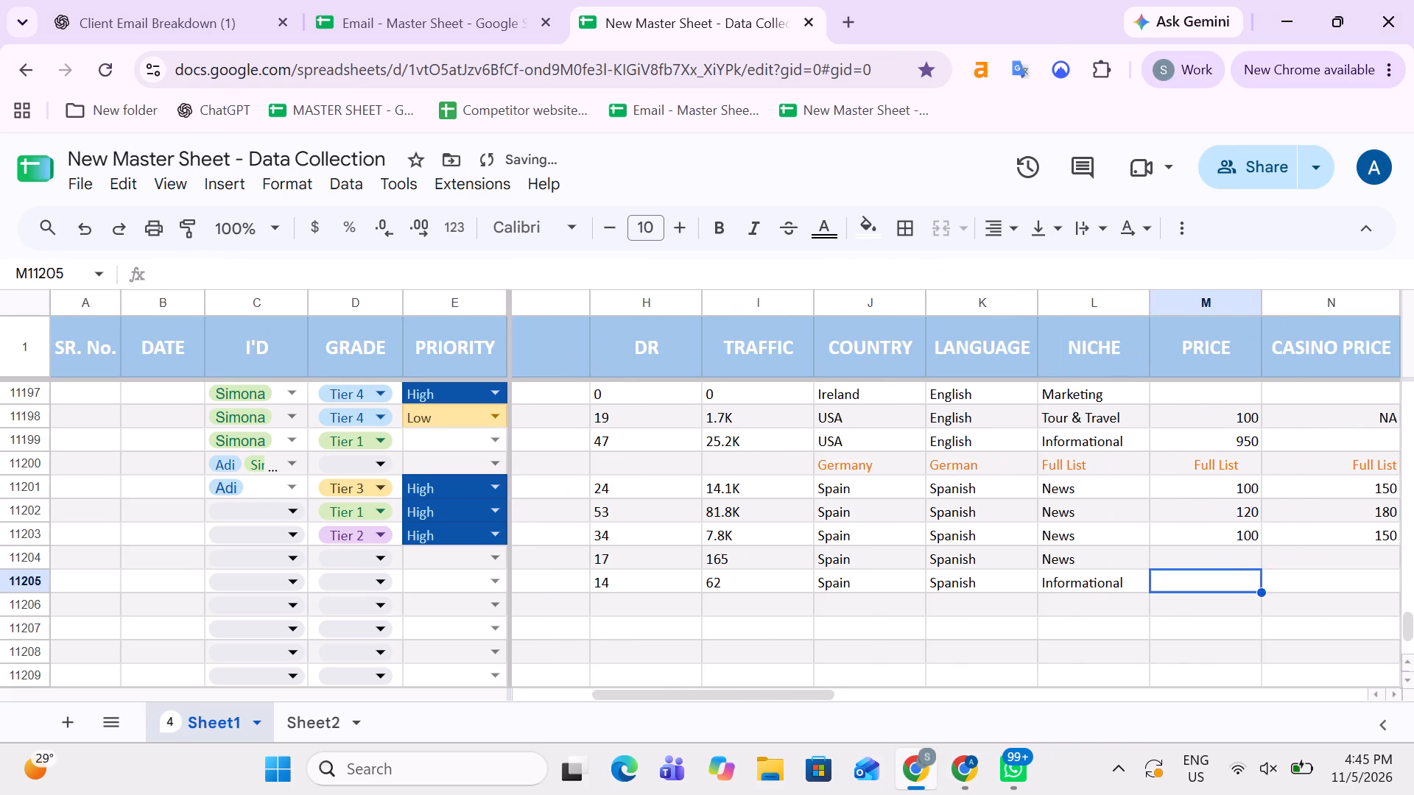
Look over the Bogotá Ilustrada homepage and search the site for Casino777.
{"action": "key", "text": "Up"}
{"action": "key", "text": "alt+Tab"}
{"action": "left_click", "coordinate": [0, 679]}
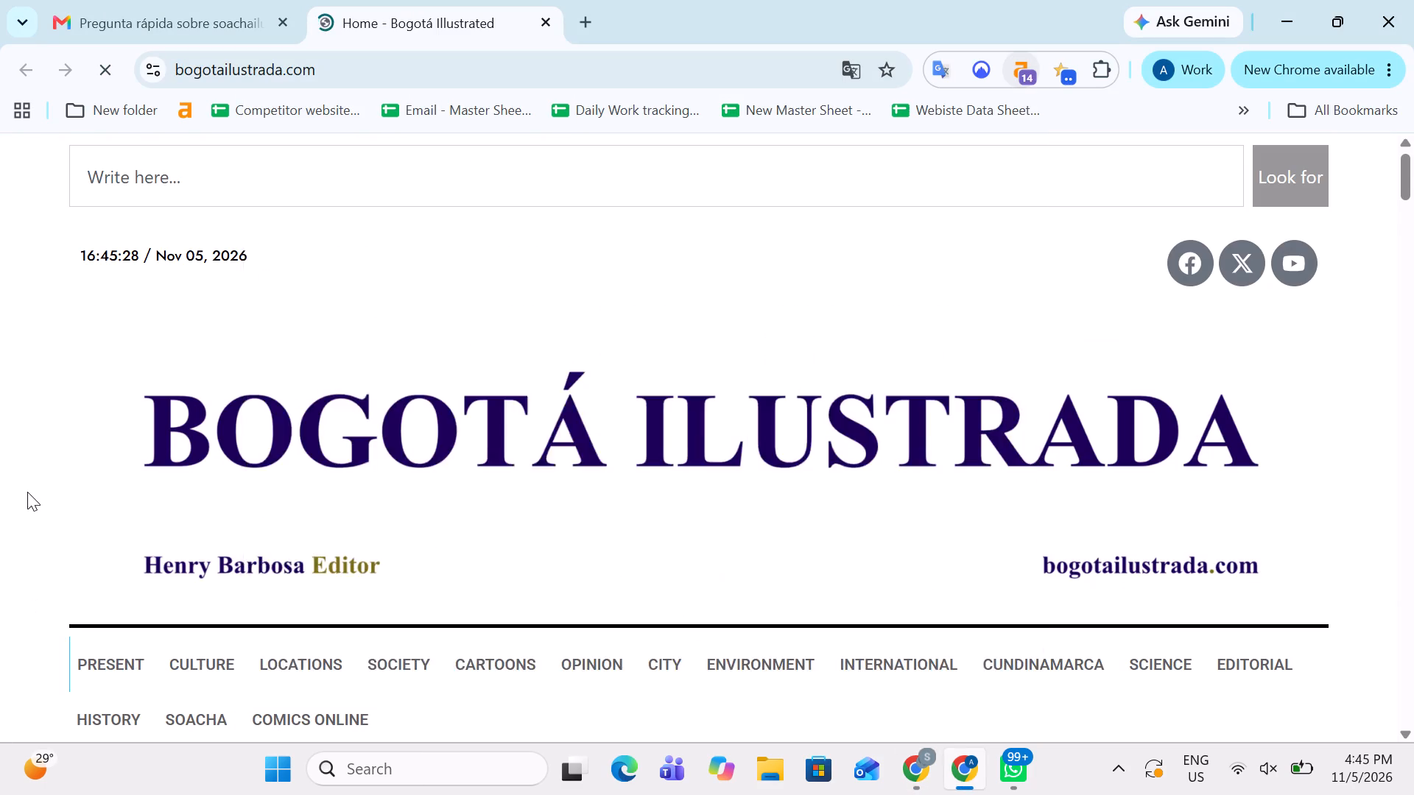
{"action": "scroll", "coordinate": [27, 492], "scroll_direction": "down", "scroll_amount": 4}
{"action": "scroll", "coordinate": [655, 471], "scroll_direction": "down", "scroll_amount": 8}
{"action": "scroll", "coordinate": [726, 527], "scroll_direction": "down", "scroll_amount": 6}
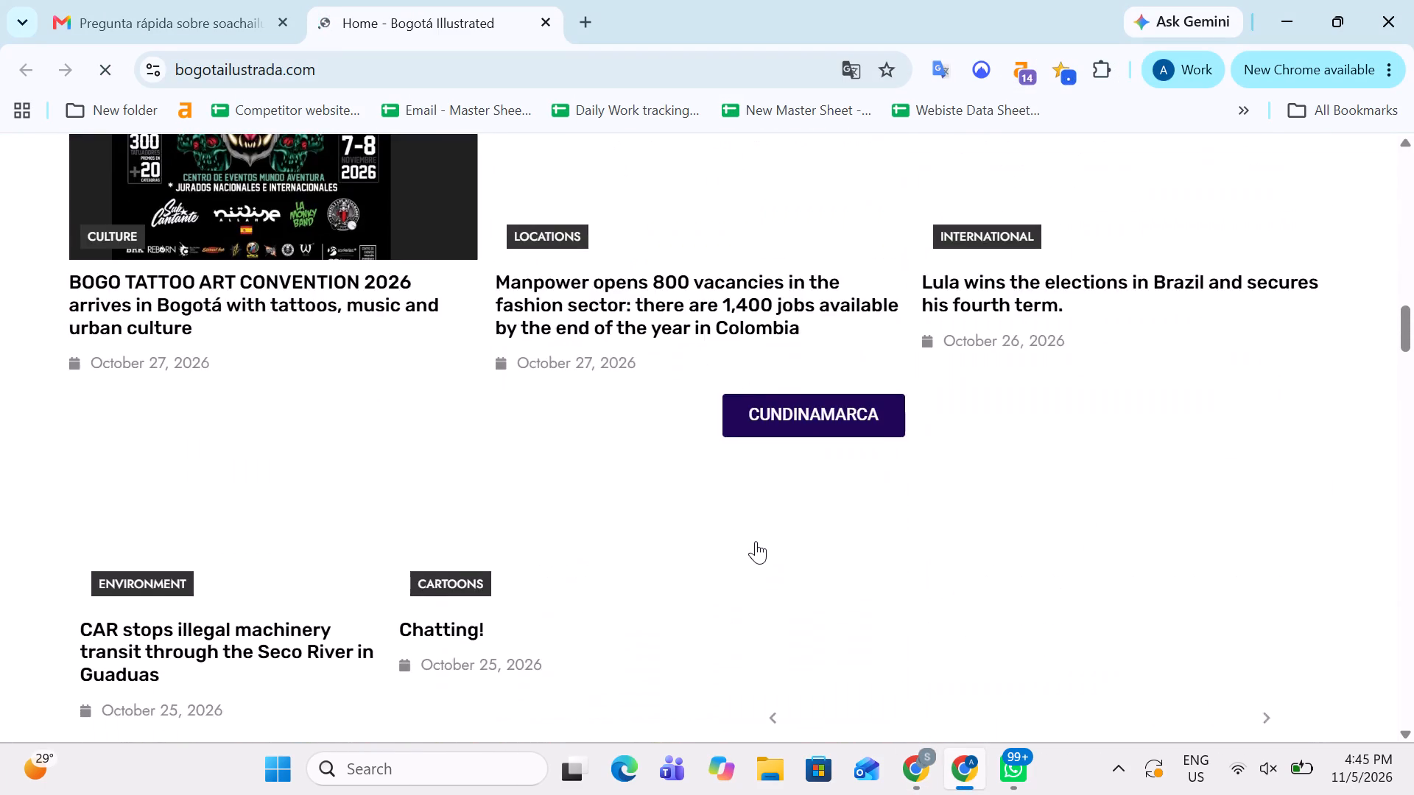
{"action": "scroll", "coordinate": [757, 540], "scroll_direction": "up", "scroll_amount": 4}
{"action": "scroll", "coordinate": [759, 536], "scroll_direction": "up", "scroll_amount": 20}
{"action": "scroll", "coordinate": [759, 536], "scroll_direction": "up", "scroll_amount": 7}
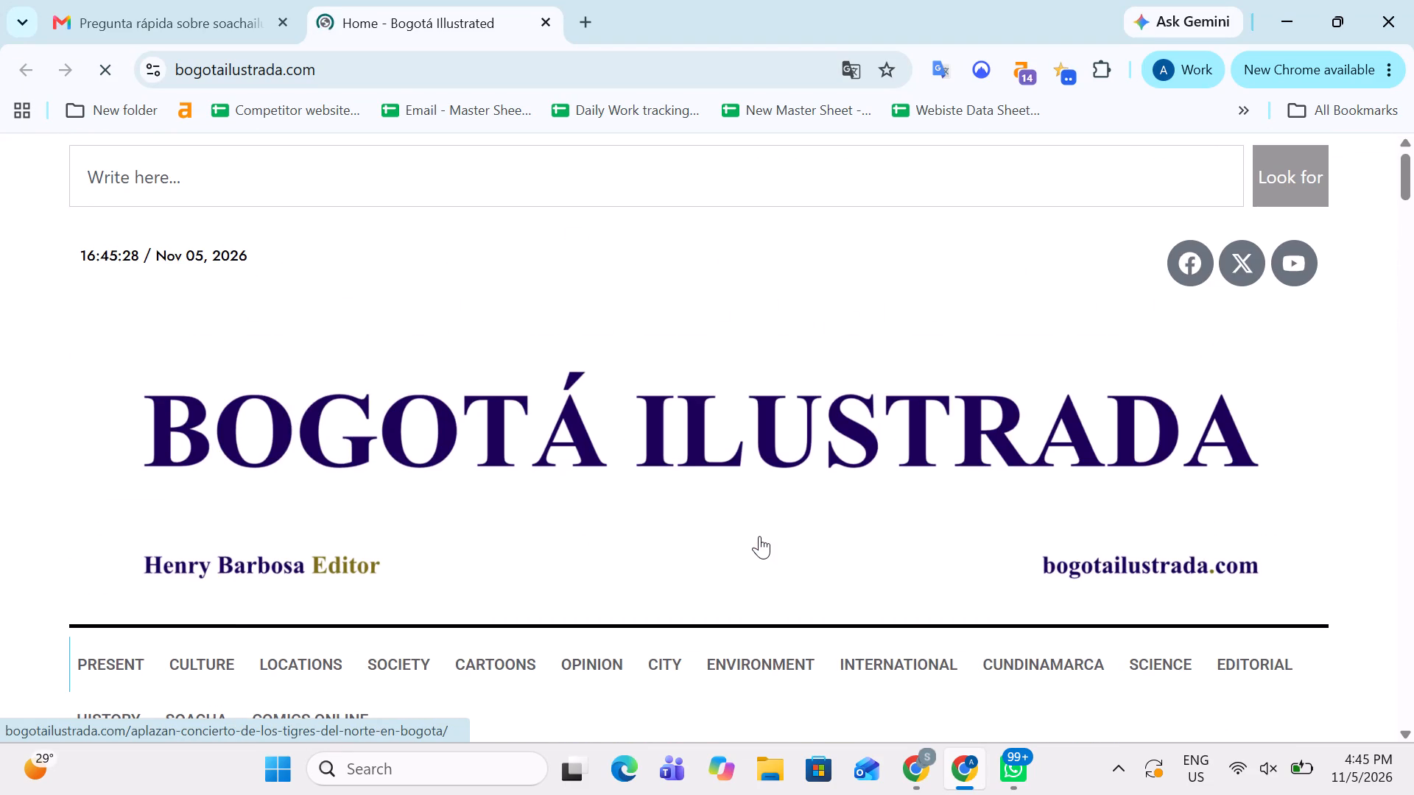
{"action": "left_click", "coordinate": [1086, 199]}
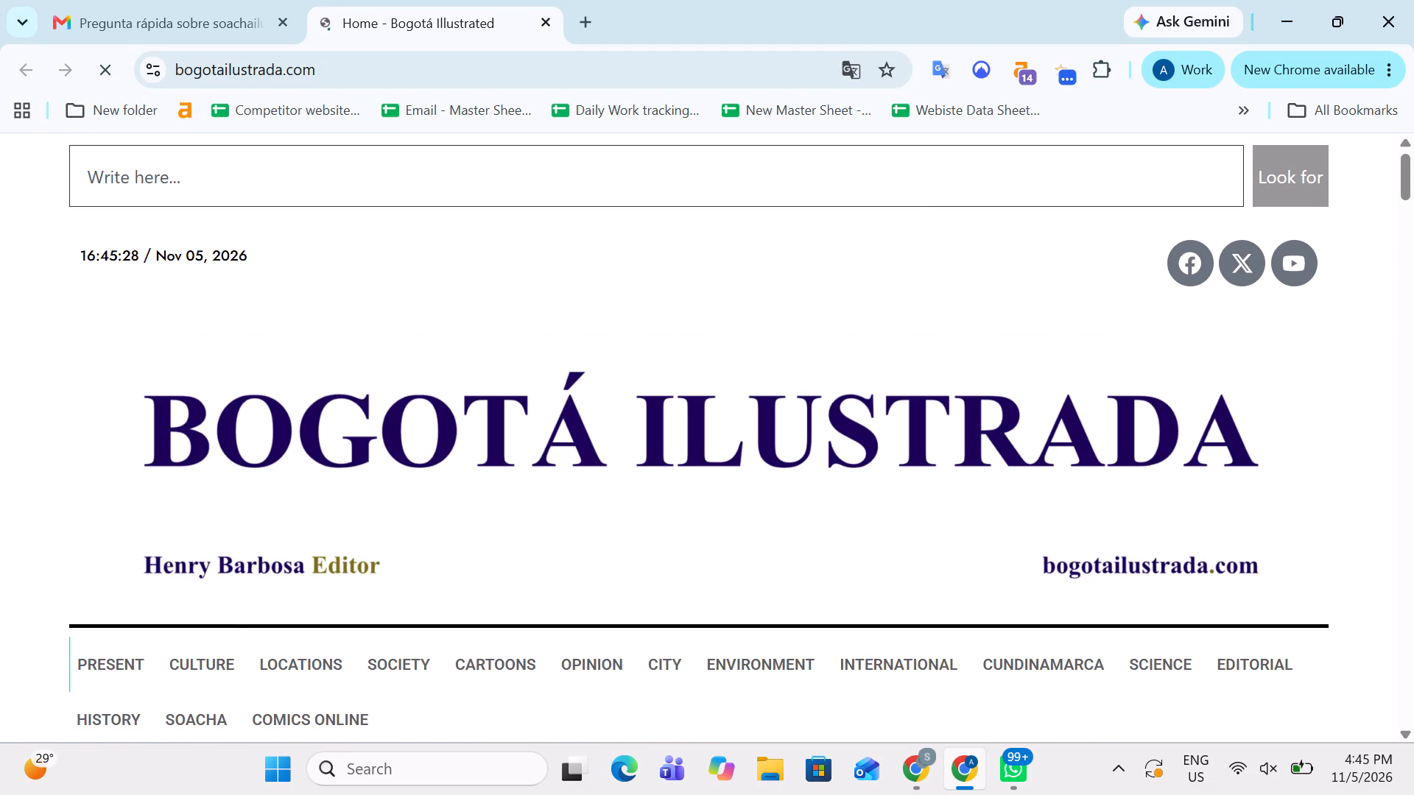
{"action": "type", "text": "Casino777"}
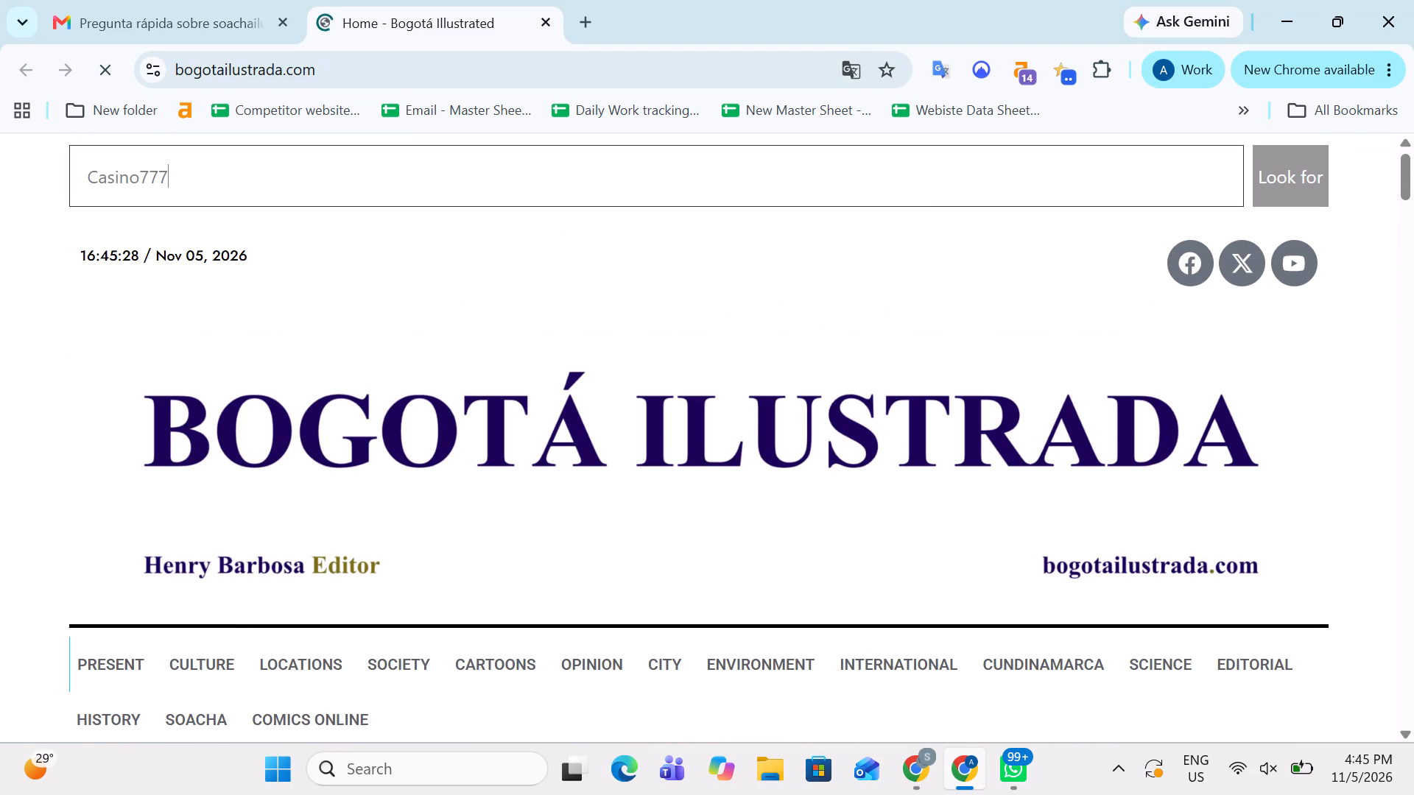
{"action": "key", "text": "Return"}
In the New Master Sheet, enter 20 as price and casino price in both the soachailustrada.com and bogotailustrada.com rows.
{"action": "key", "text": "alt+Tab"}
{"action": "key", "text": "Up"}
{"action": "key", "text": "Down"}
{"action": "type", "text": "20"}
{"action": "key", "text": "Right"}
{"action": "key", "text": "Left"}
{"action": "key", "text": "ctrl+c"}
{"action": "key", "text": "shift+Right"}
{"action": "key", "text": "shift+Down"}
{"action": "key", "text": "ctrl+v"}
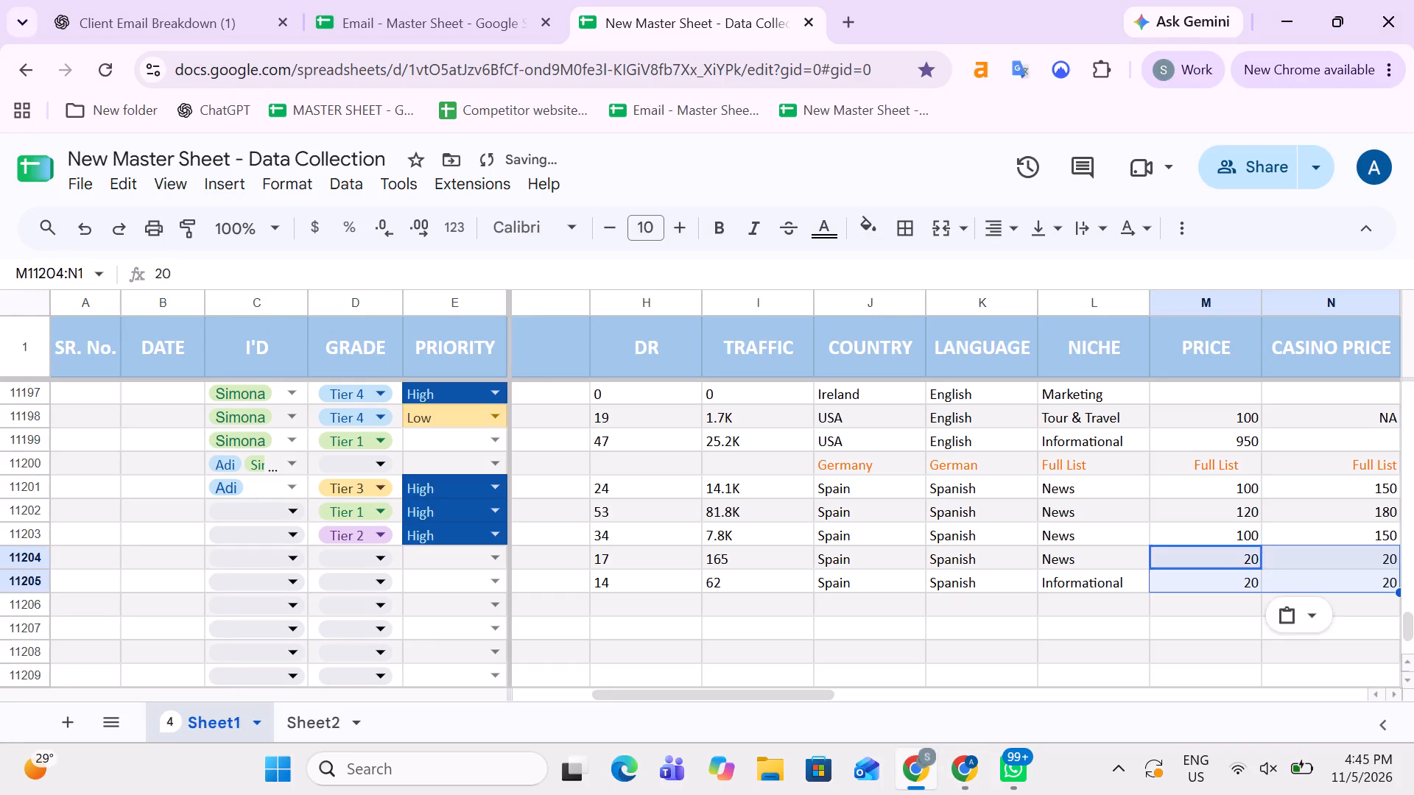
Set the website type to Unique in the soachailustrada.com and bogotailustrada.com rows.
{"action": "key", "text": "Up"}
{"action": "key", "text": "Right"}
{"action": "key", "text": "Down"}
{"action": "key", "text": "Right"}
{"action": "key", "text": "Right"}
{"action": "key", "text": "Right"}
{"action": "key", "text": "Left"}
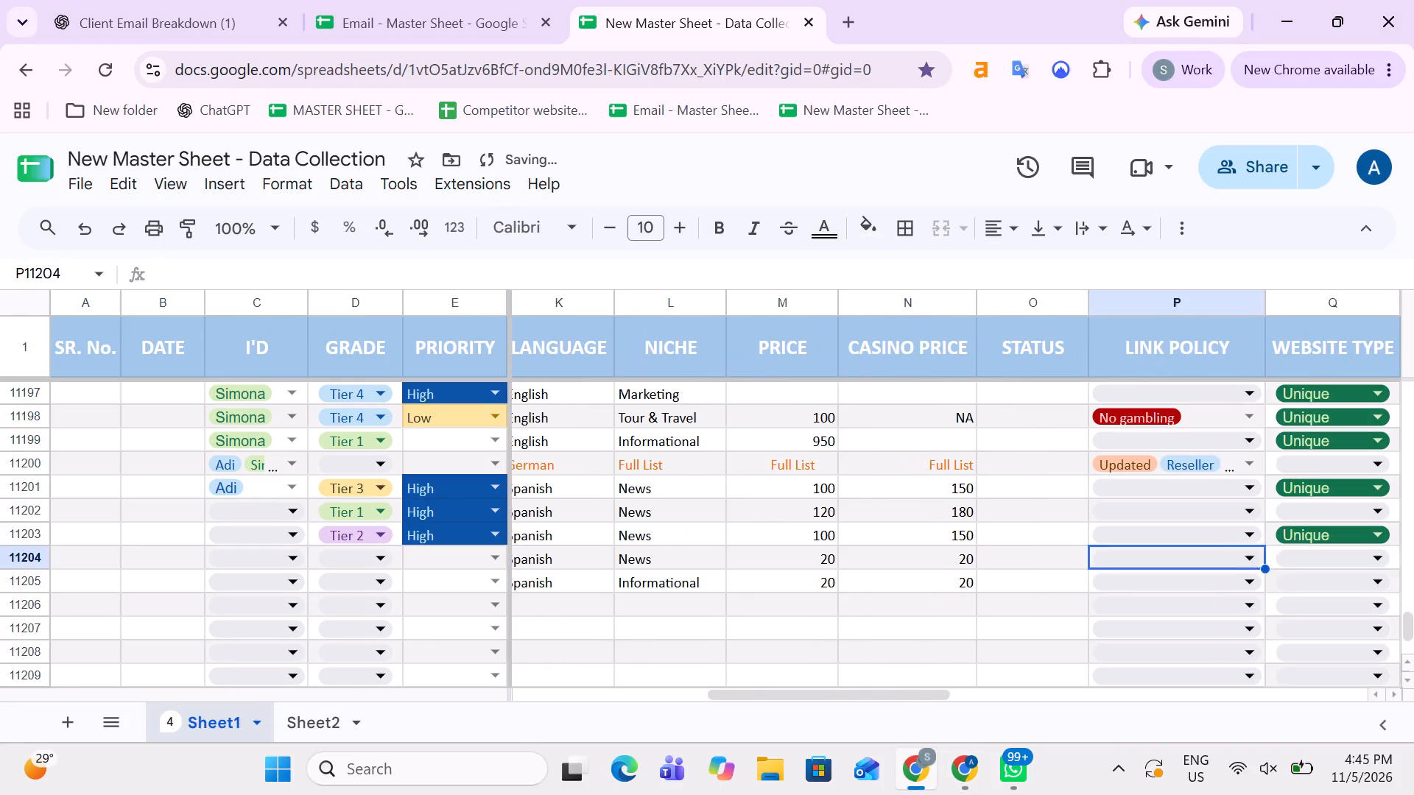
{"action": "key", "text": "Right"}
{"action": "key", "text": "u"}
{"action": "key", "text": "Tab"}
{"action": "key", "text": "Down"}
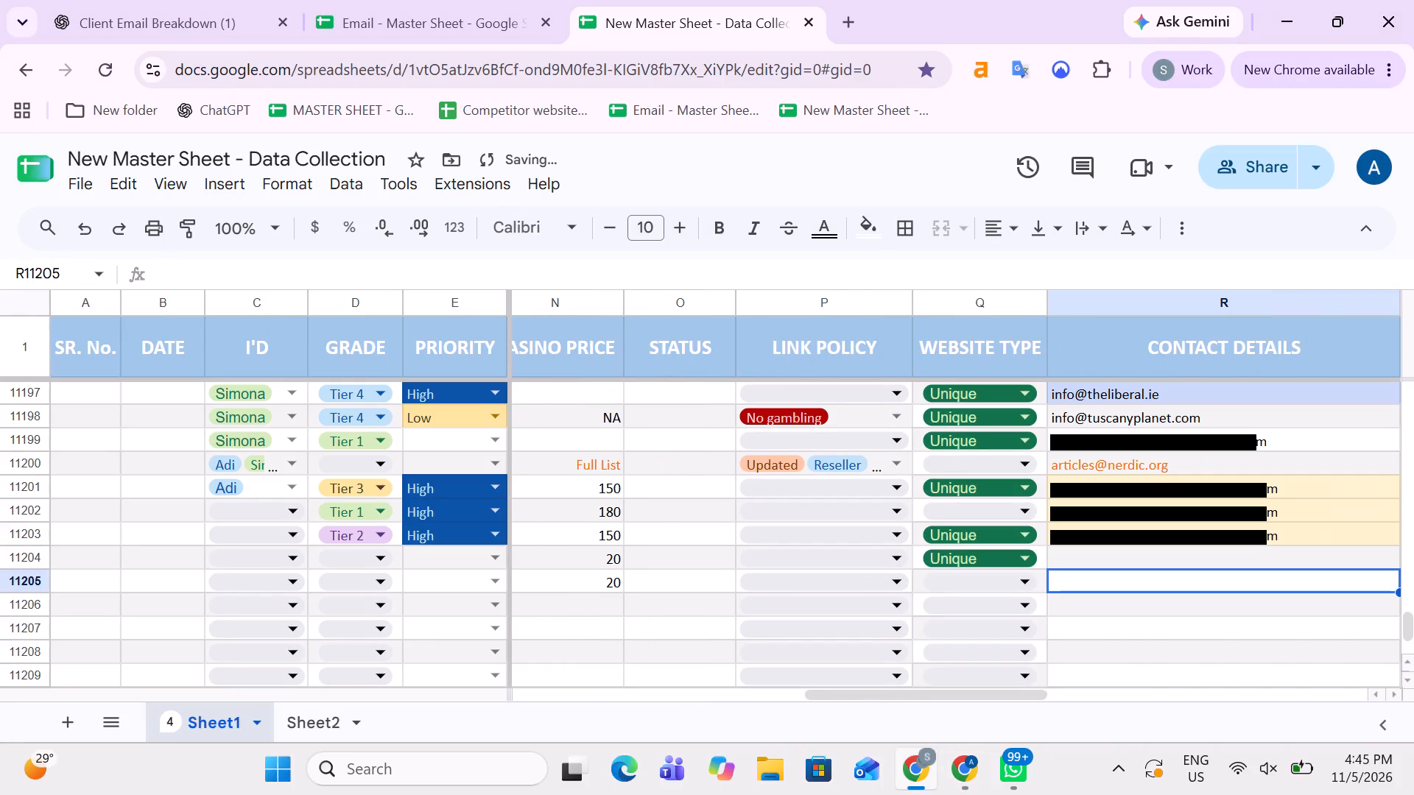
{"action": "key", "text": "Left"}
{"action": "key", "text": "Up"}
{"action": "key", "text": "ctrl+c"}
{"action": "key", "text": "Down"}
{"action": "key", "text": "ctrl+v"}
Copy the editor's email address from the Gmail thread into the contact details of the soachailustrada.com and bogotailustrada.com rows.
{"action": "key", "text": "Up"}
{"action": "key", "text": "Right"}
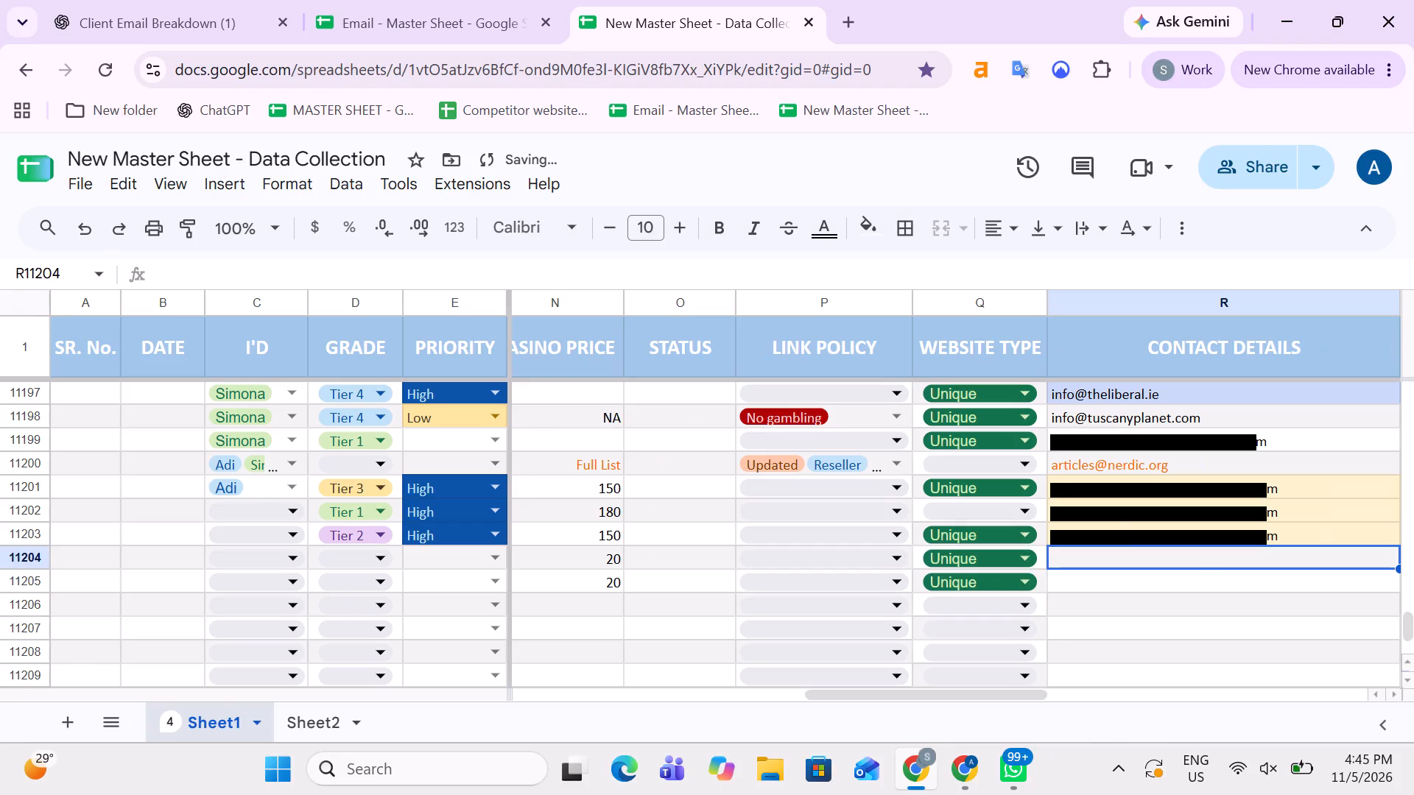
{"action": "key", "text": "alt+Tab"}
{"action": "scroll", "coordinate": [569, 464], "scroll_direction": "down", "scroll_amount": 4}
{"action": "scroll", "coordinate": [505, 439], "scroll_direction": "down", "scroll_amount": 2}
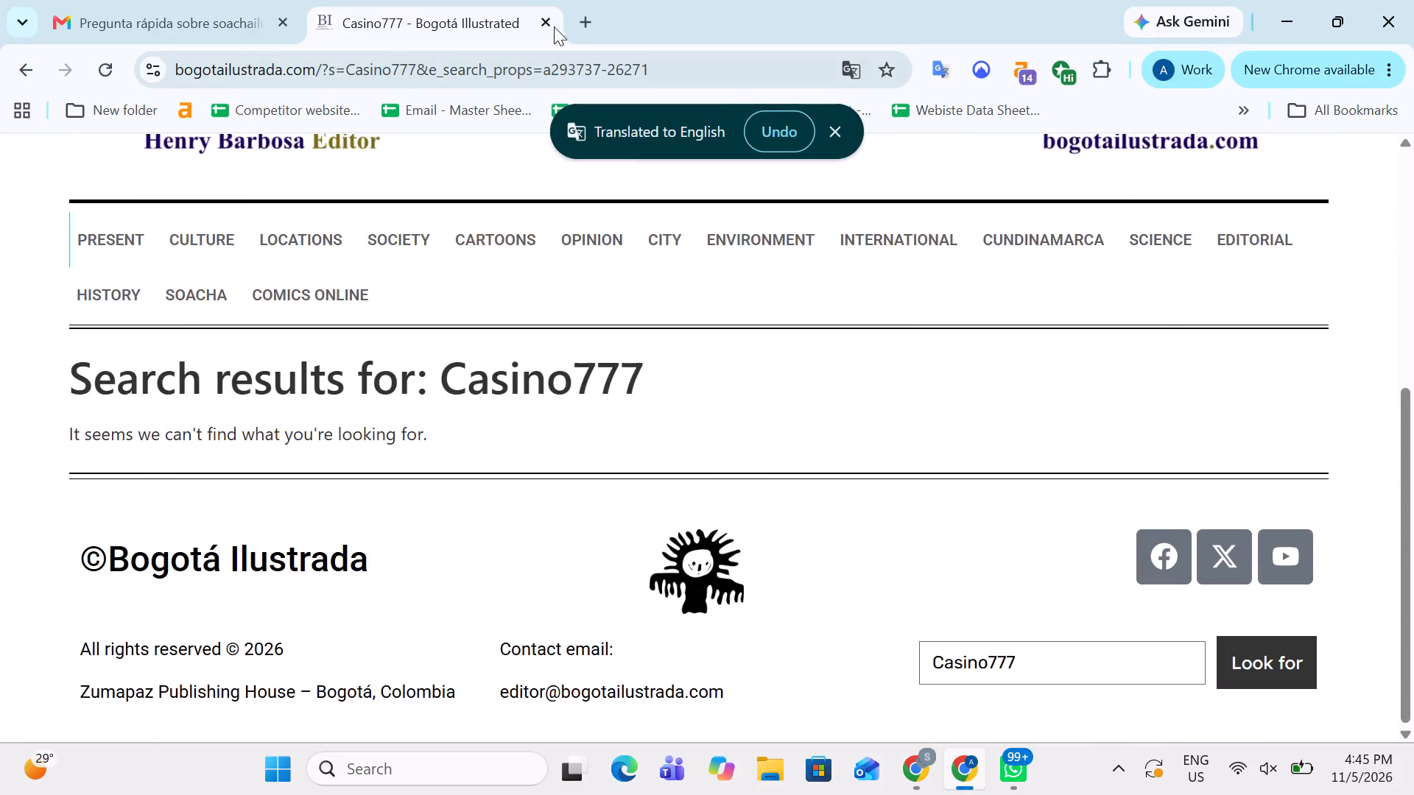
{"action": "left_click", "coordinate": [553, 26]}
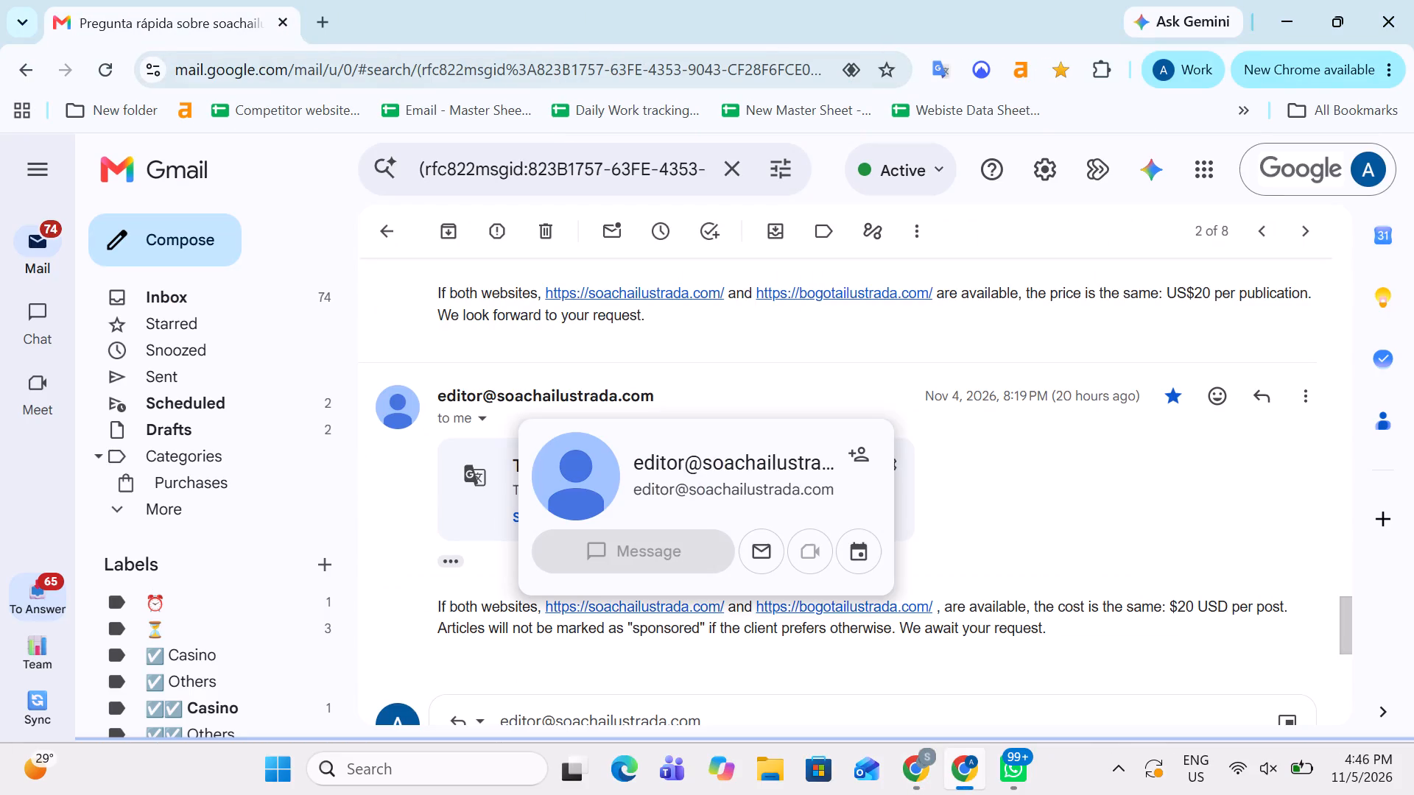
{"action": "left_click", "coordinate": [840, 486]}
{"action": "left_click", "coordinate": [828, 486]}
{"action": "key", "text": "alt+Tab"}
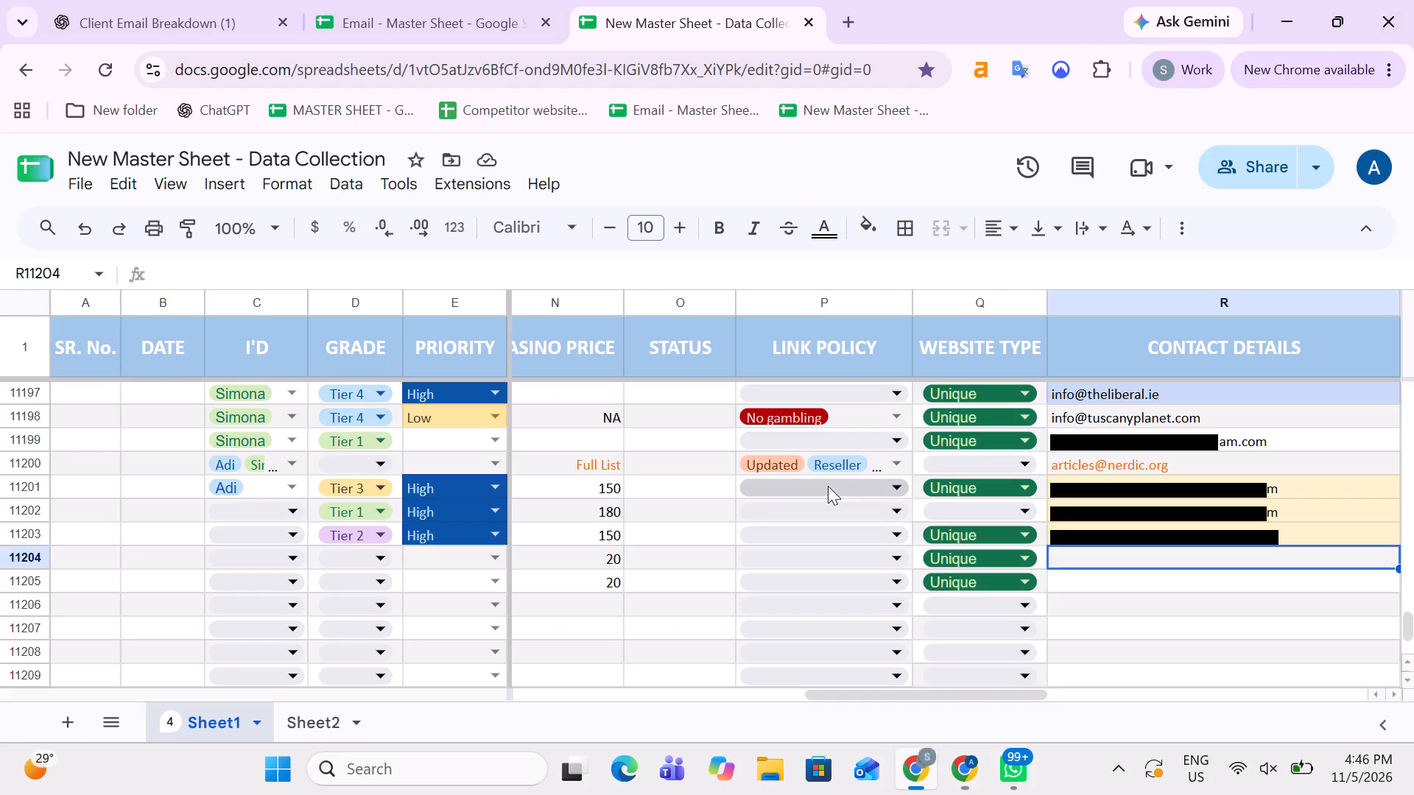
{"action": "key", "text": "Return"}
{"action": "key", "text": "ctrl+v"}
{"action": "key", "text": "Tab"}
{"action": "key", "text": "Left"}
{"action": "key", "text": "ctrl+c"}
{"action": "key", "text": "Down"}
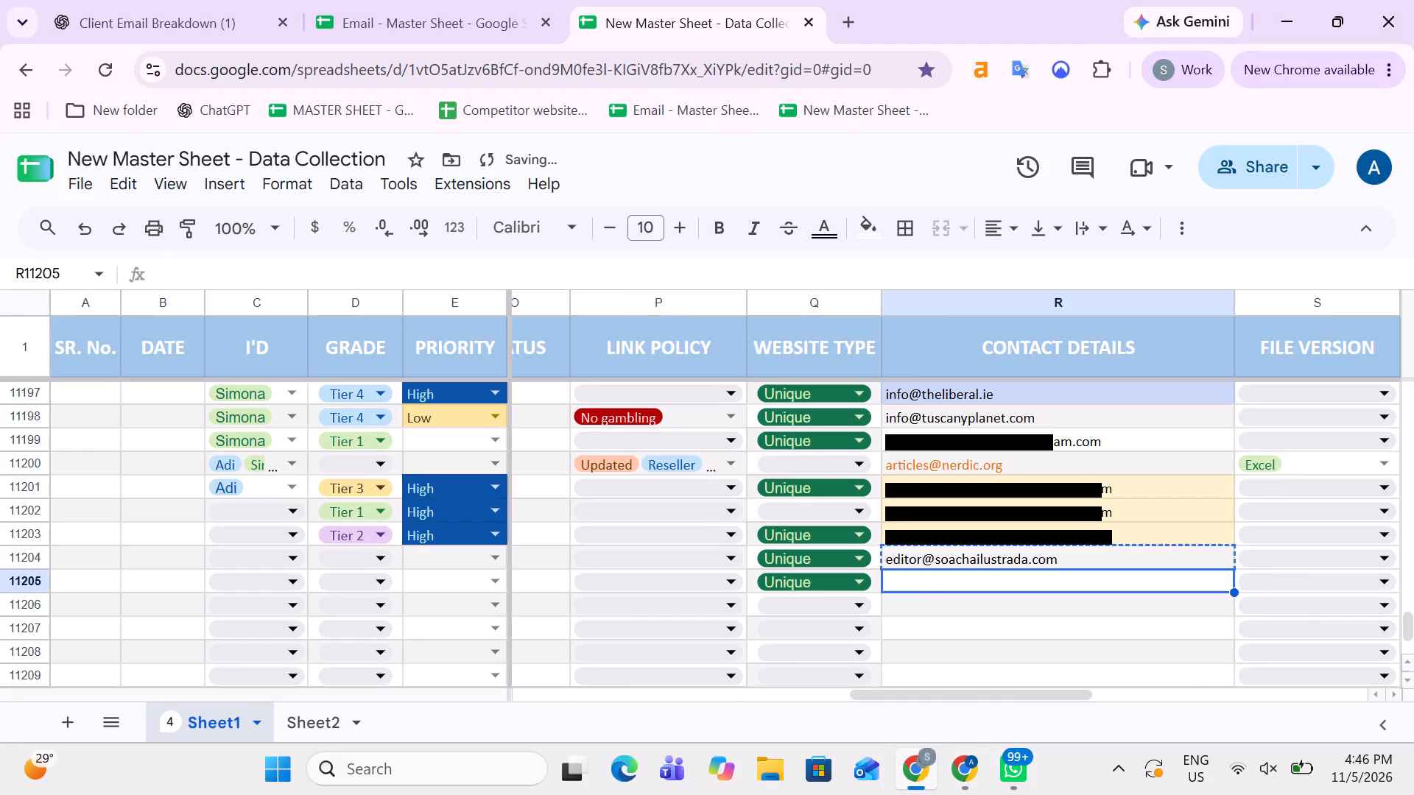
{"action": "key", "text": "ctrl+v"}
Fill the contact details cells of the soachailustrada.com and bogotailustrada.com rows with light red.
{"action": "key", "text": "Up"}
{"action": "key", "text": "shift+Down"}
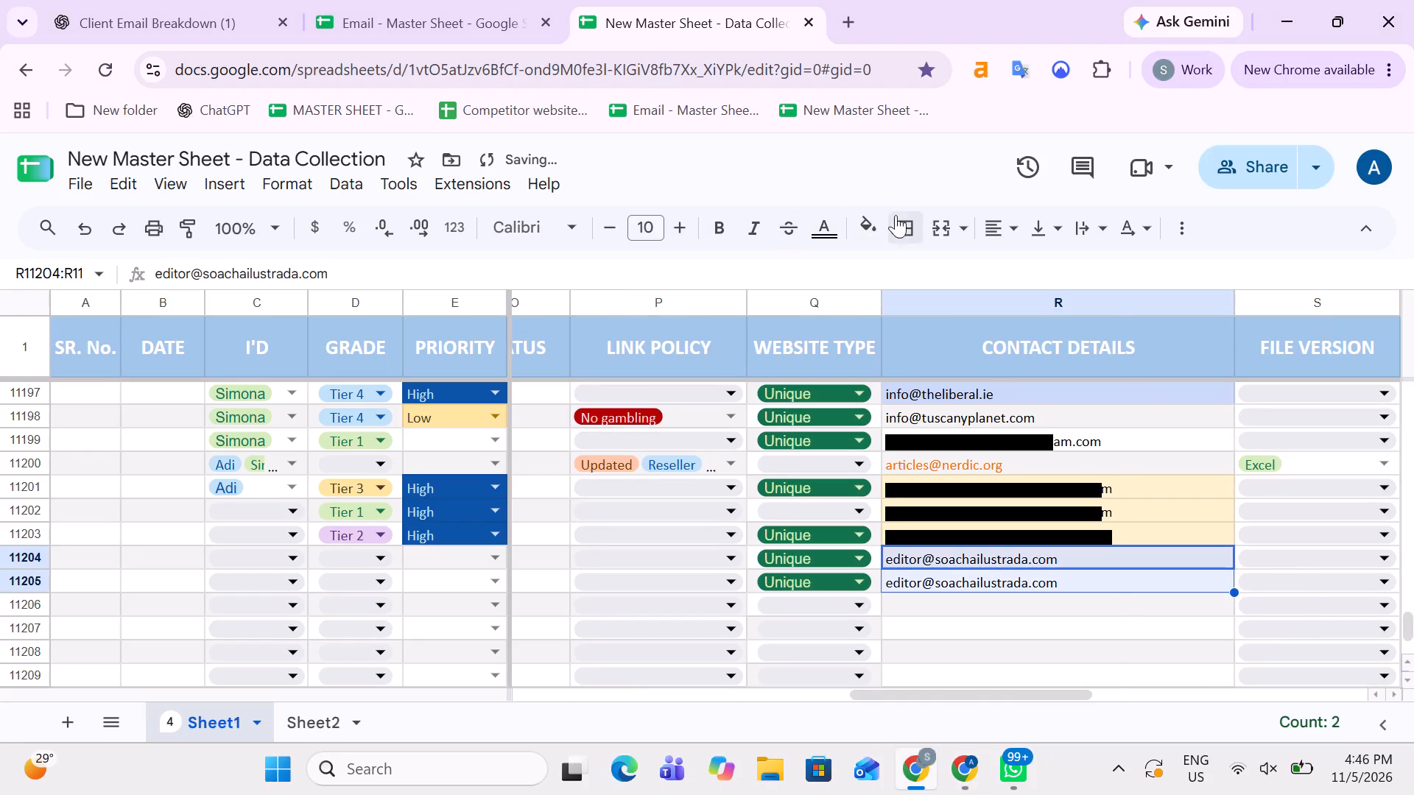
{"action": "left_click", "coordinate": [862, 216]}
{"action": "left_click", "coordinate": [879, 344]}
{"action": "key", "text": "Right"}
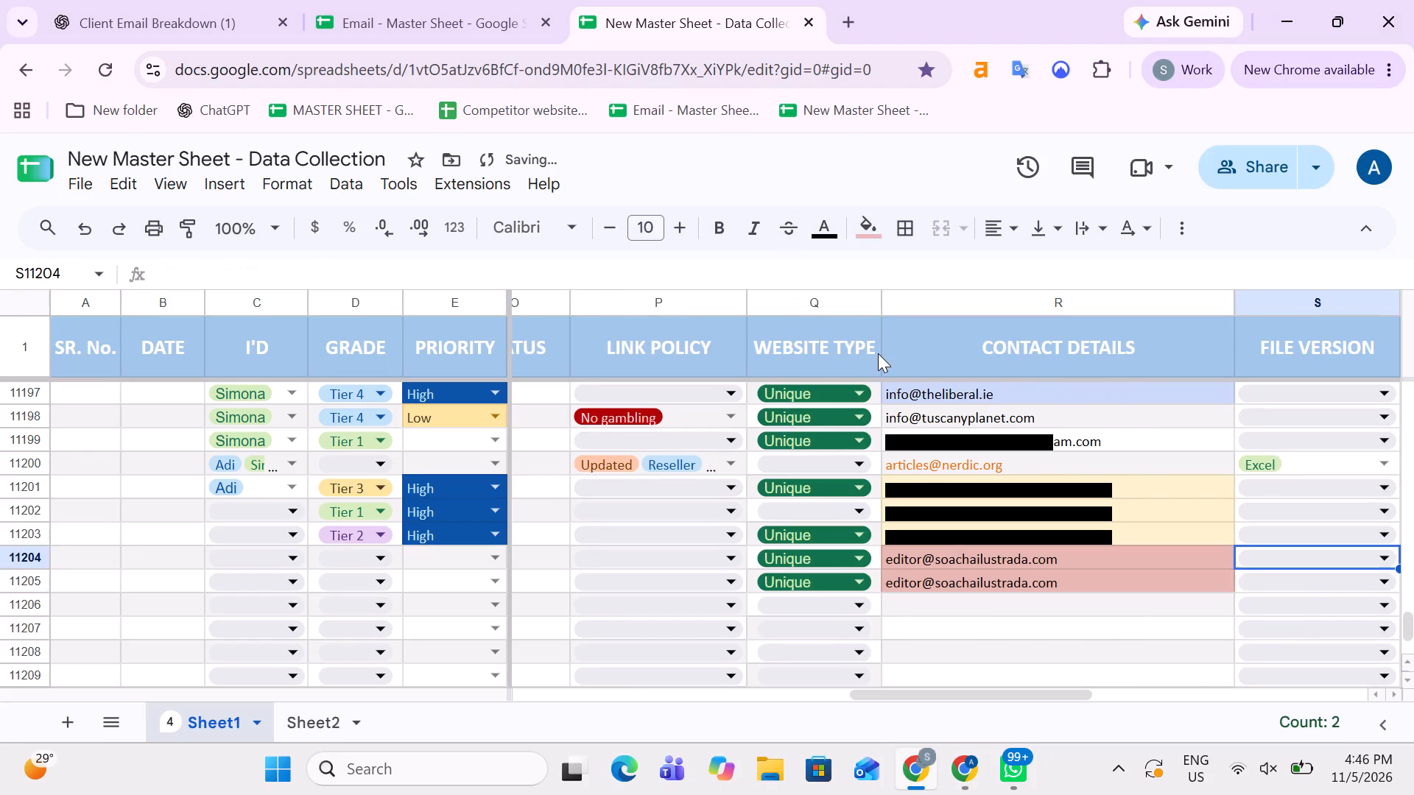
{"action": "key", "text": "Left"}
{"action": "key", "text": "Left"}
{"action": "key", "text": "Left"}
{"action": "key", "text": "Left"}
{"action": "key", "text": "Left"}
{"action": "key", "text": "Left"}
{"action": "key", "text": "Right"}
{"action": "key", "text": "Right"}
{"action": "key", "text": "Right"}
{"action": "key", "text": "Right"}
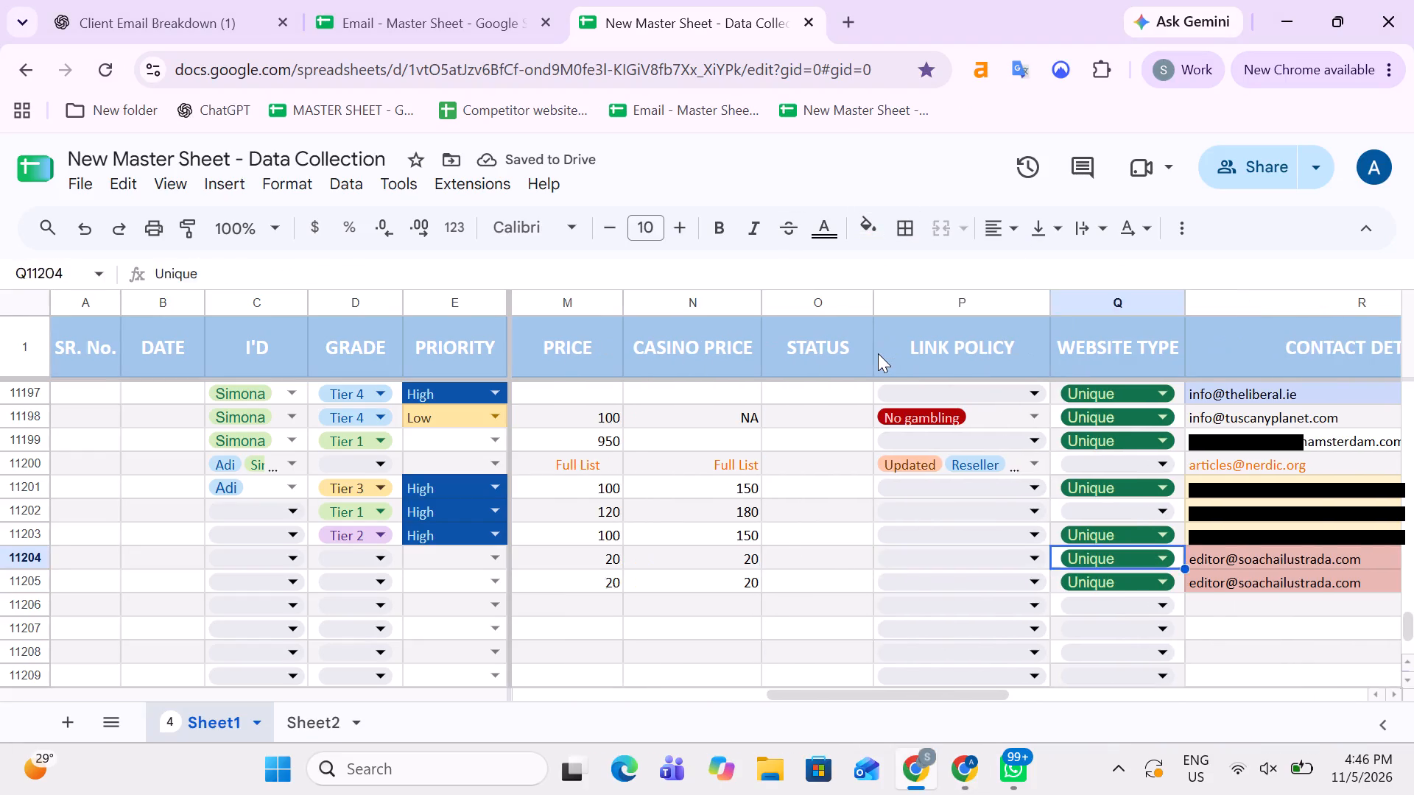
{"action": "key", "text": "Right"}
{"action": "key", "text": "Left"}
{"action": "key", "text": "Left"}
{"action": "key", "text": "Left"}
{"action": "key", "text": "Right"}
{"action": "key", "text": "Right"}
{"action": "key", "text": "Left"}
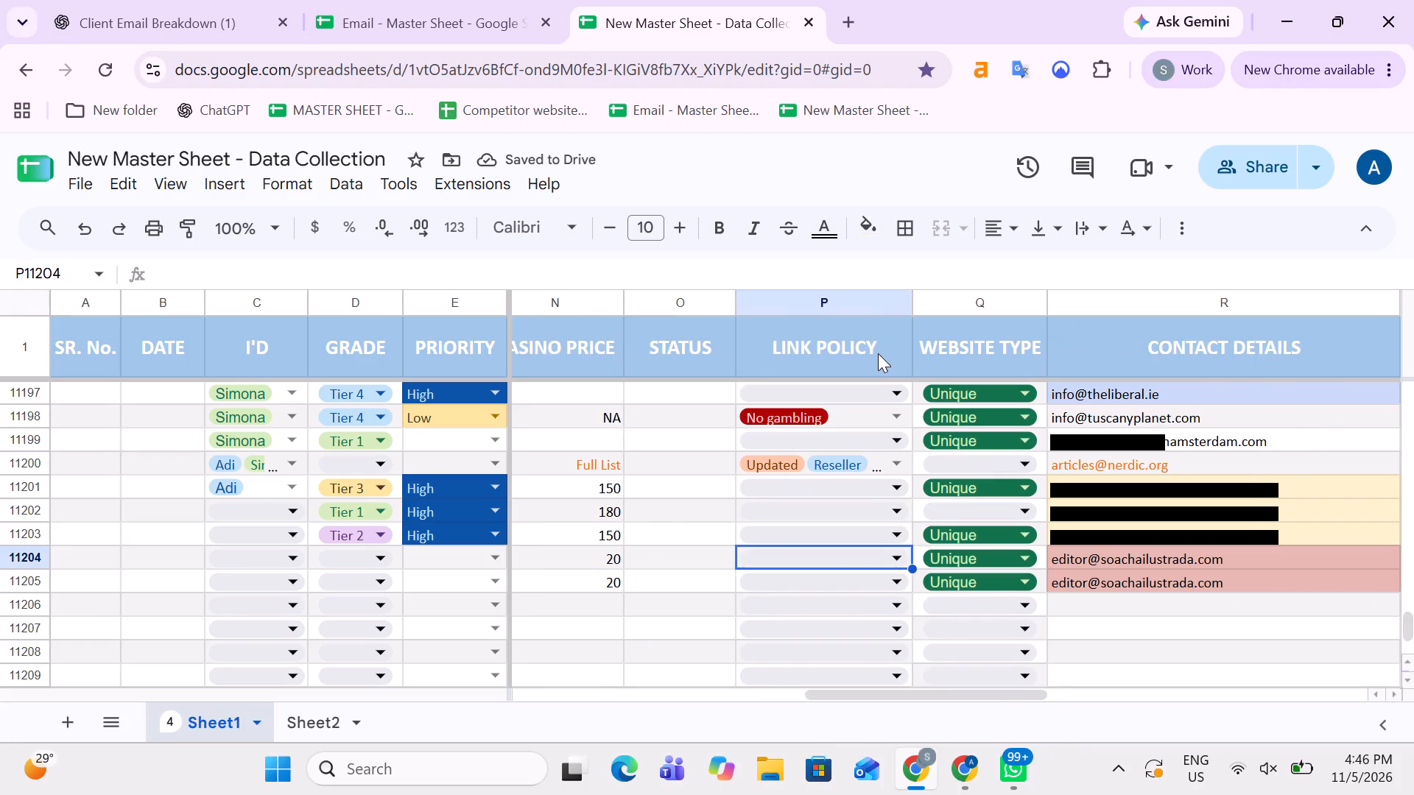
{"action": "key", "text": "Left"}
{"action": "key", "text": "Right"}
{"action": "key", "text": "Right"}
Set the casino status to Casino Allowed in the soachailustrada.com and bogotailustrada.com rows.
{"action": "key", "text": "Left"}
{"action": "key", "text": "Left"}
{"action": "key", "text": "Left"}
{"action": "key", "text": "Left"}
{"action": "key", "text": "Left"}
{"action": "key", "text": "Left"}
{"action": "key", "text": "Left"}
{"action": "key", "text": "Left"}
{"action": "key", "text": "Left"}
{"action": "key", "text": "Left"}
{"action": "key", "text": "Left"}
{"action": "key", "text": "Left"}
{"action": "key", "text": "Left"}
{"action": "key", "text": "Left"}
{"action": "key", "text": "Left"}
{"action": "key", "text": "Left"}
{"action": "key", "text": "Left"}
{"action": "key", "text": "Right"}
{"action": "key", "text": "Right"}
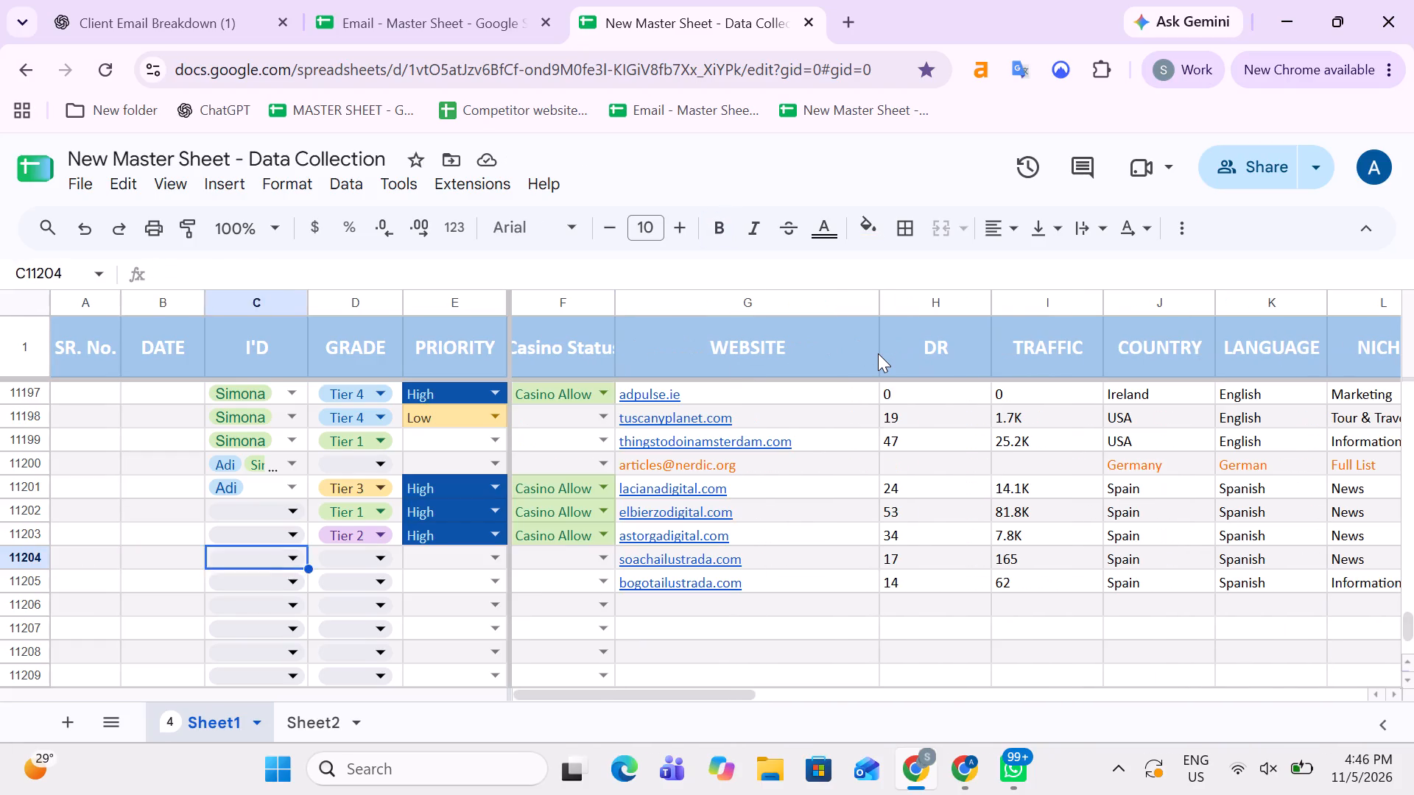
{"action": "key", "text": "Right"}
{"action": "key", "text": "Right"}
{"action": "key", "text": "Right"}
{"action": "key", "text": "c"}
{"action": "key", "text": "Down"}
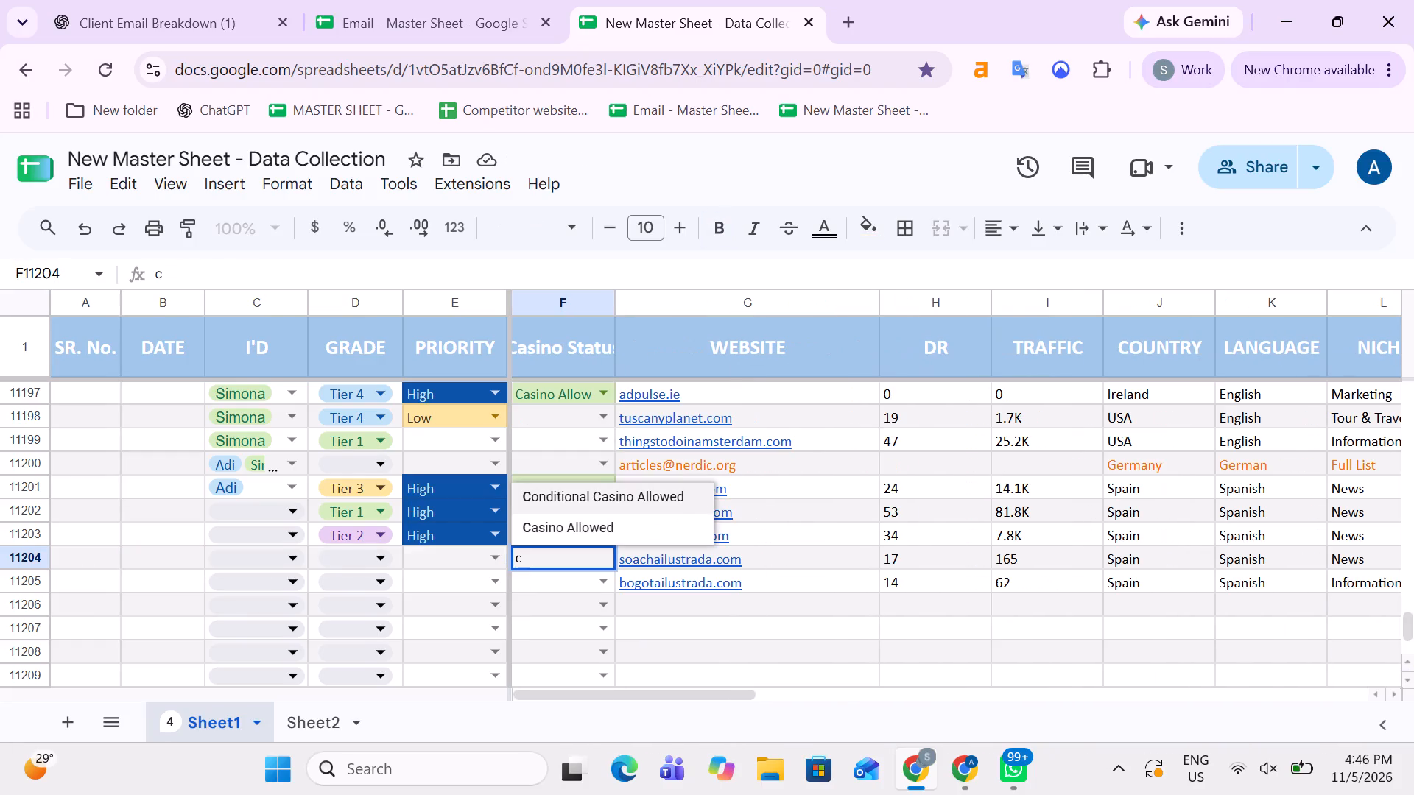
{"action": "key", "text": "Down"}
{"action": "key", "text": "Return"}
{"action": "key", "text": "Up"}
{"action": "key", "text": "ctrl+c"}
{"action": "key", "text": "Down"}
{"action": "key", "text": "ctrl+v"}
Set the priority to High in the soachailustrada.com and bogotailustrada.com rows.
{"action": "key", "text": "Up"}
{"action": "key", "text": "Left"}
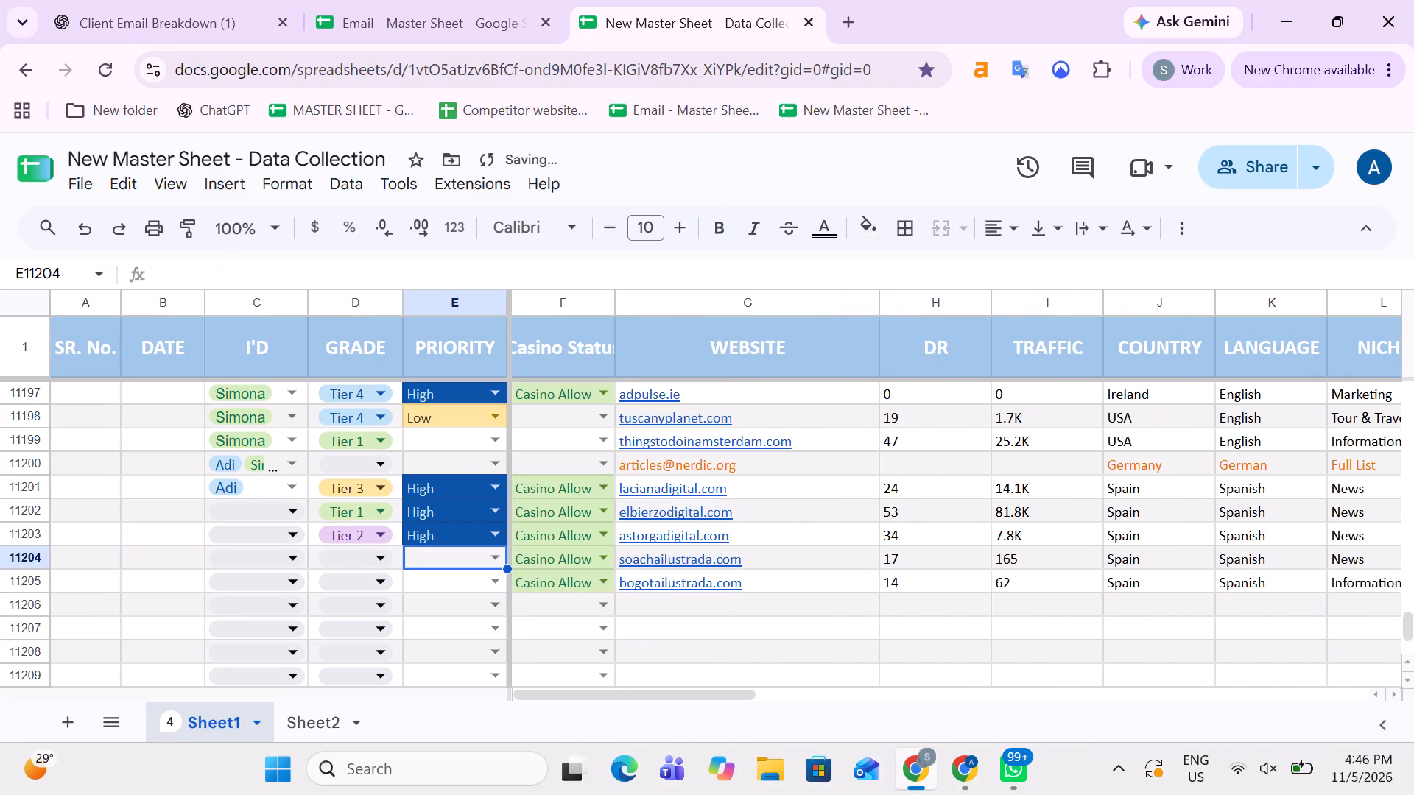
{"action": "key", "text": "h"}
{"action": "key", "text": "Down"}
{"action": "key", "text": "Return"}
{"action": "key", "text": "Up"}
{"action": "key", "text": "ctrl+c"}
{"action": "key", "text": "Down"}
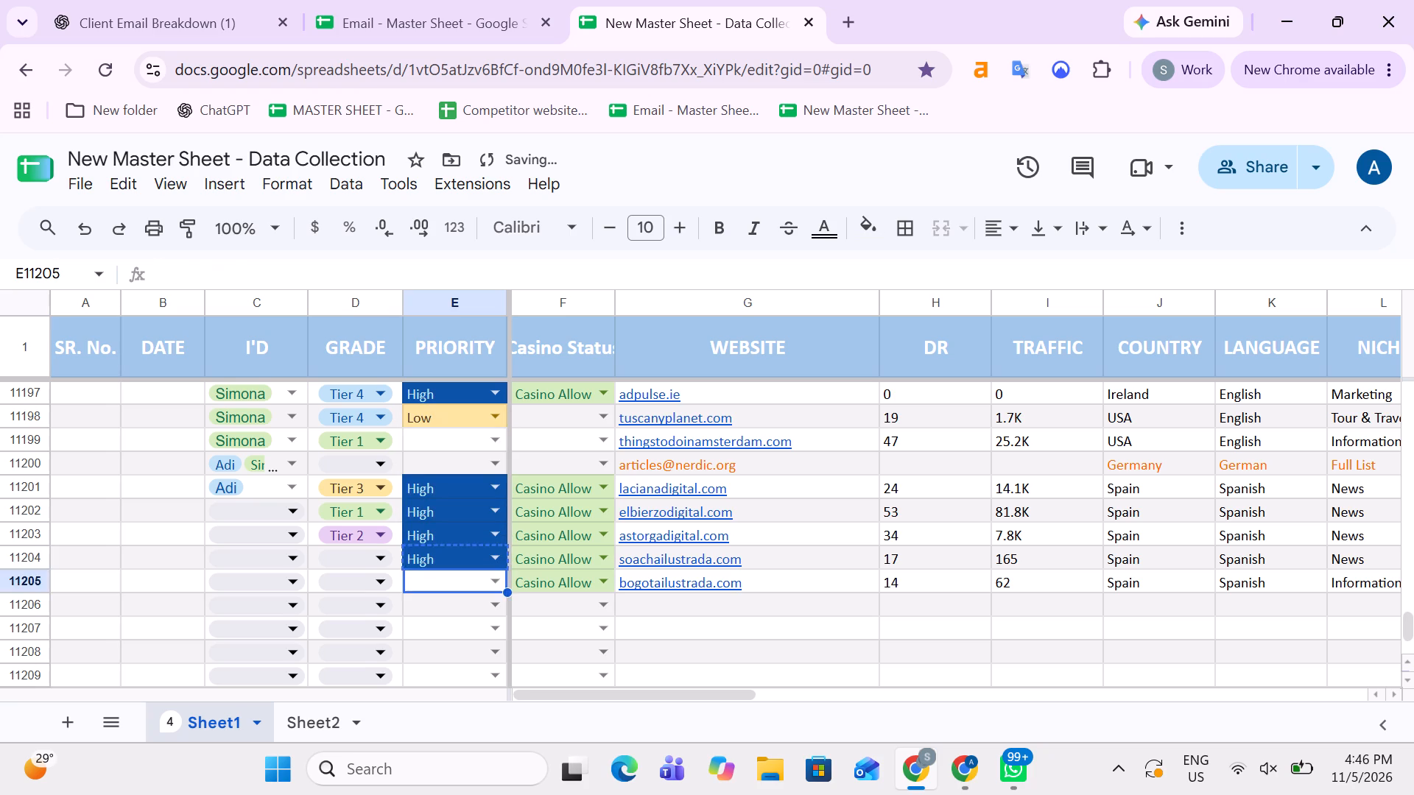
{"action": "key", "text": "ctrl+v"}
Set the grade to Tier 4 in the soachailustrada.com and bogotailustrada.com rows.
{"action": "key", "text": "Up"}
{"action": "key", "text": "Left"}
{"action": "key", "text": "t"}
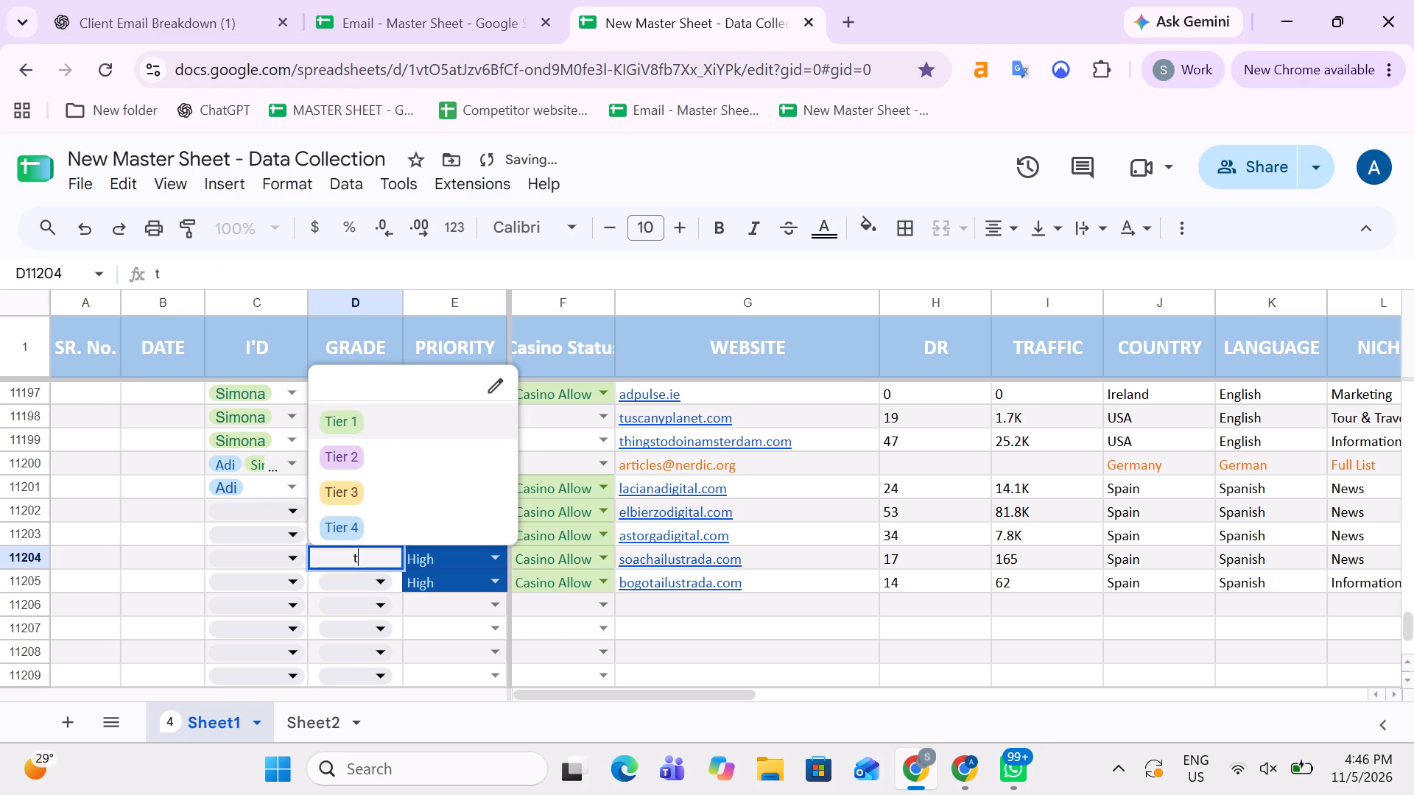
{"action": "key", "text": "Up"}
{"action": "key", "text": "Return"}
{"action": "key", "text": "Up"}
{"action": "key", "text": "ctrl+c"}
{"action": "key", "text": "Down"}
{"action": "key", "text": "ctrl+v"}
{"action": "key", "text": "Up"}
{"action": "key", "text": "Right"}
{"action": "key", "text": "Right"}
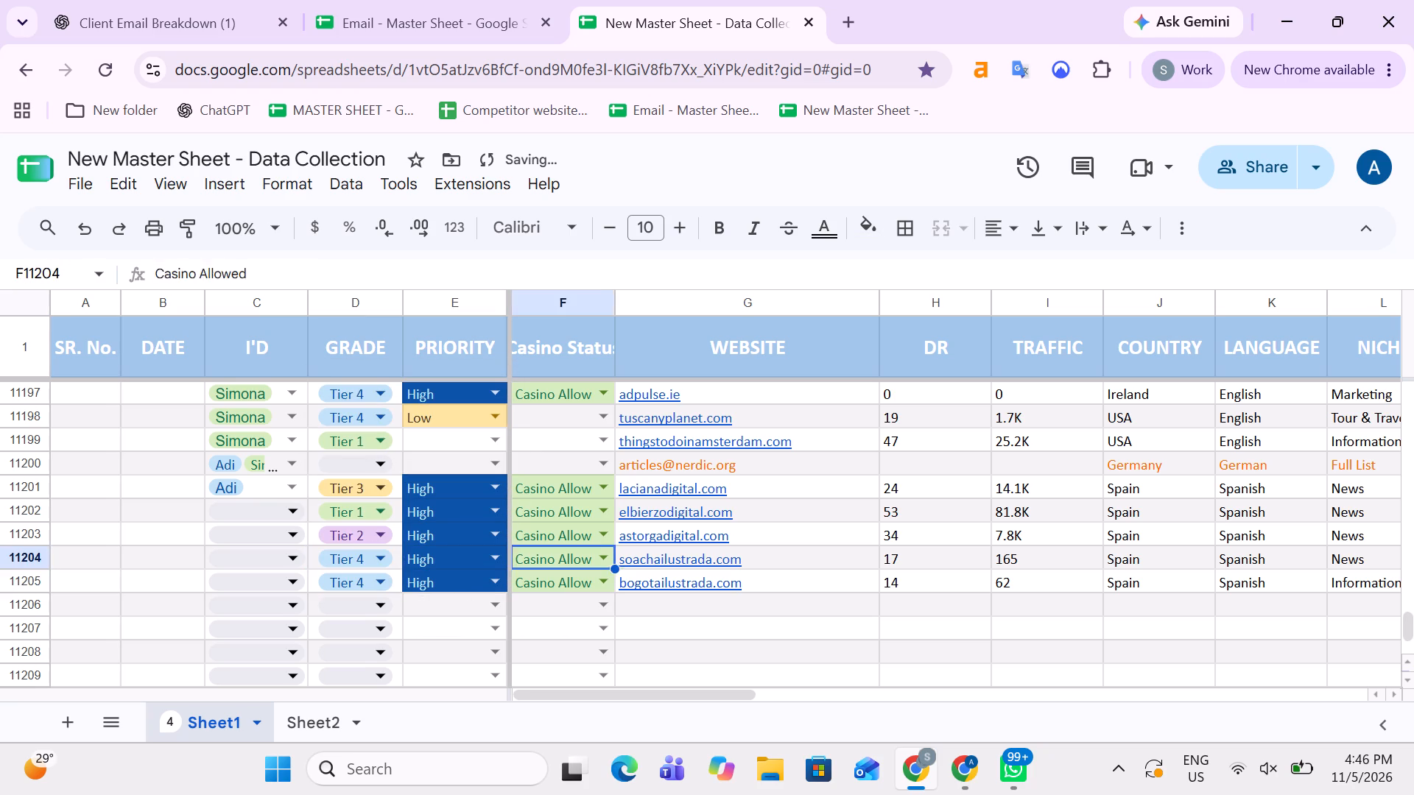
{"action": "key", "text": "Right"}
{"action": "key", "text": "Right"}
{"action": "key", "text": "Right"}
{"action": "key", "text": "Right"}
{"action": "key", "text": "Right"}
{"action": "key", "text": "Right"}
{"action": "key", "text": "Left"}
{"action": "key", "text": "alt+Tab"}
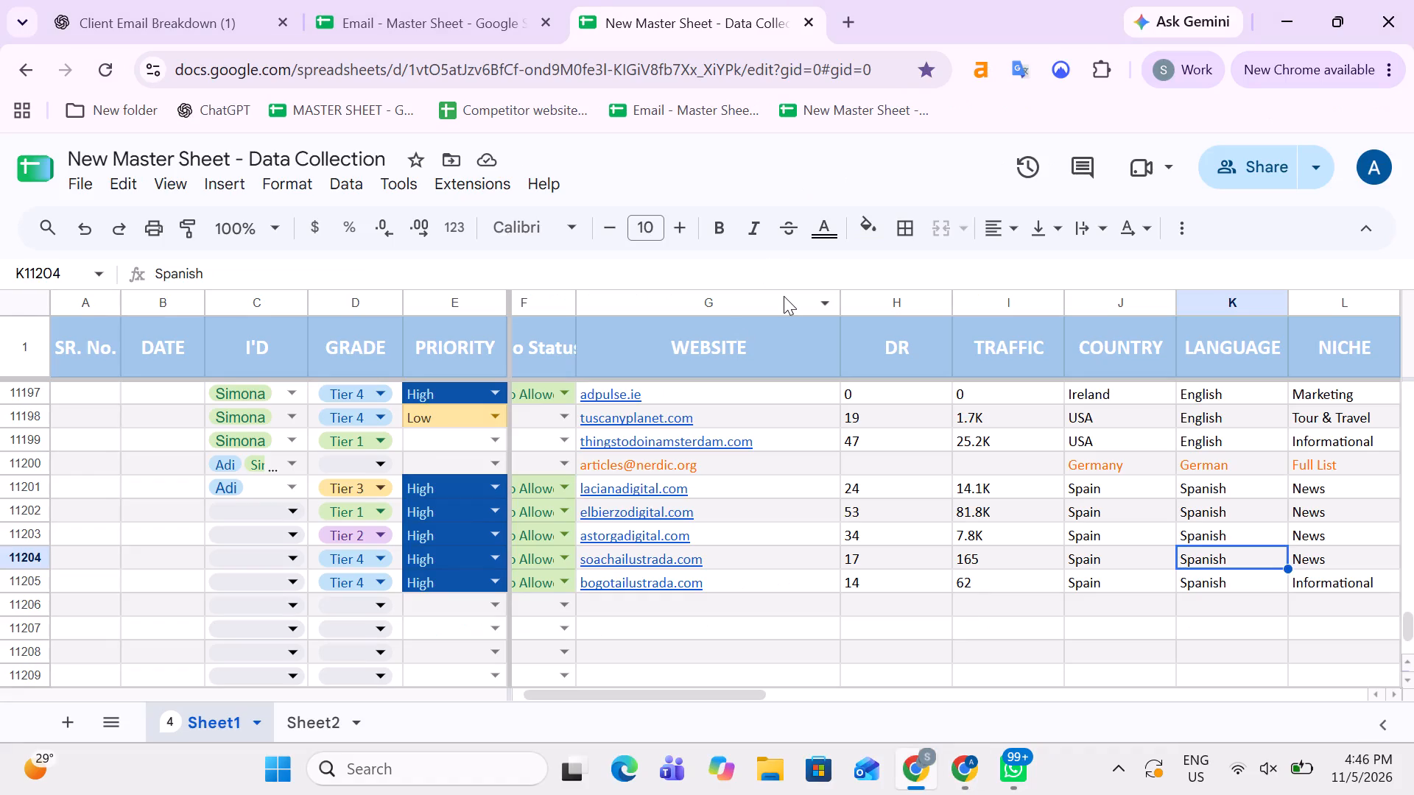
{"action": "key", "text": "Right"}
{"action": "key", "text": "Right"}
{"action": "key", "text": "Right"}
{"action": "key", "text": "Right"}
{"action": "key", "text": "Right"}
{"action": "key", "text": "Right"}
{"action": "key", "text": "Right"}
{"action": "key", "text": "Right"}
{"action": "key", "text": "Right"}
{"action": "key", "text": "Left"}
{"action": "key", "text": "Left"}
{"action": "key", "text": "Left"}
{"action": "key", "text": "Left"}
{"action": "key", "text": "Left"}
{"action": "key", "text": "Left"}
{"action": "key", "text": "Left"}
{"action": "key", "text": "Left"}
{"action": "key", "text": "Left"}
{"action": "key", "text": "Left"}
{"action": "key", "text": "Left"}
{"action": "key", "text": "Left"}
{"action": "key", "text": "Left"}
{"action": "key", "text": "Left"}
{"action": "key", "text": "Left"}
{"action": "key", "text": "Left"}
{"action": "key", "text": "Left"}
{"action": "key", "text": "Left"}
{"action": "key", "text": "Left"}
{"action": "key", "text": "Left"}
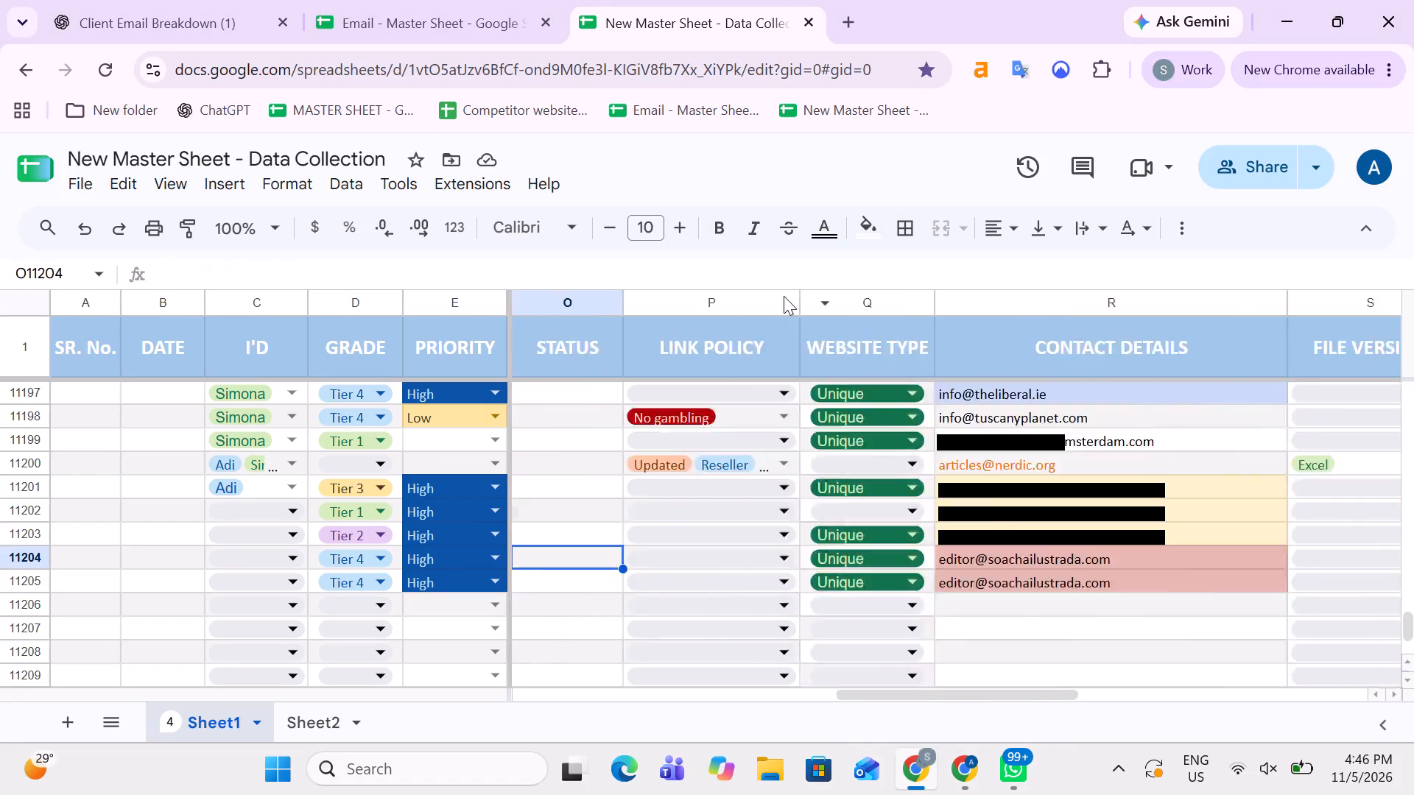
{"action": "key", "text": "Down"}
{"action": "key", "text": "Down"}
{"action": "key", "text": "Right"}
{"action": "key", "text": "Right"}
{"action": "key", "text": "Right"}
{"action": "key", "text": "Right"}
{"action": "key", "text": "Right"}
{"action": "key", "text": "Right"}
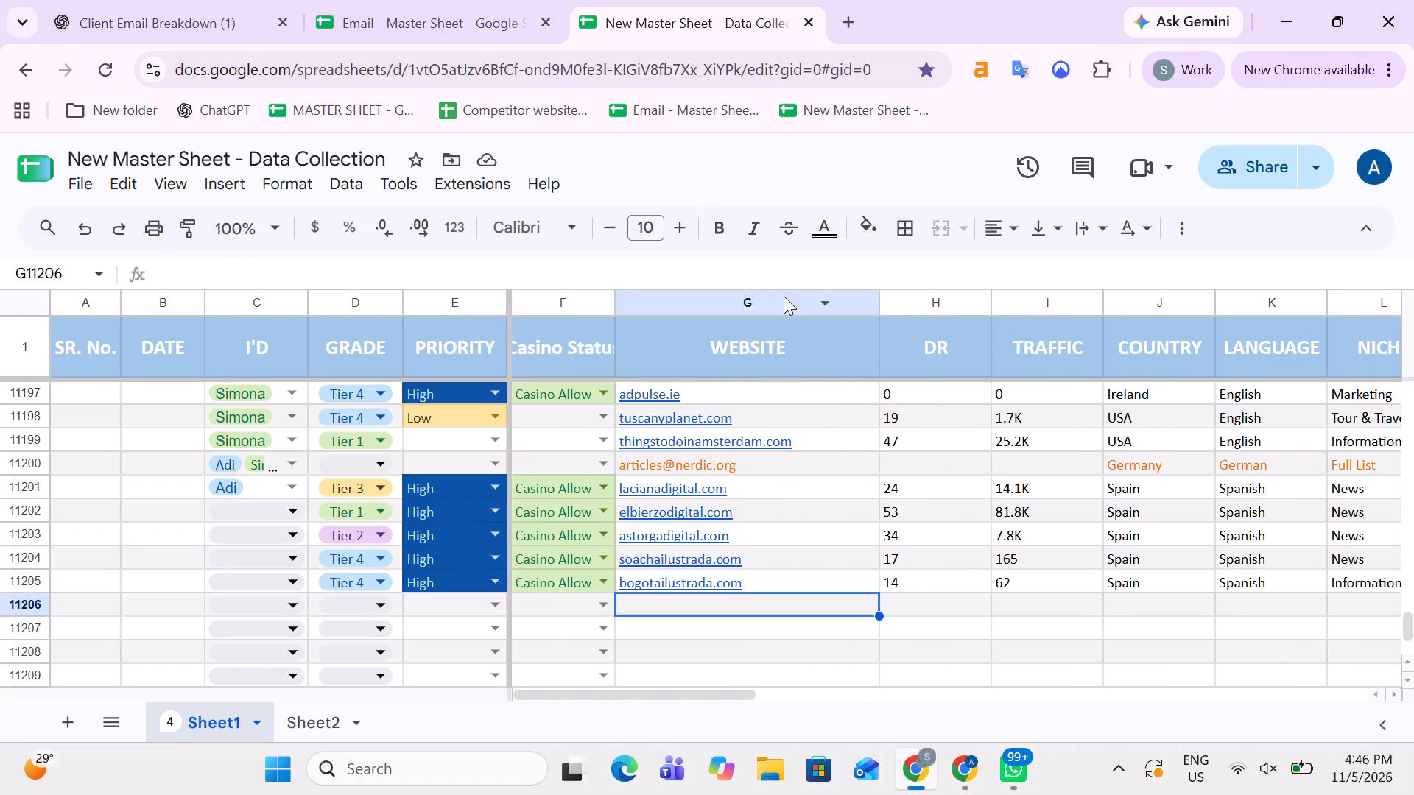
{"action": "key", "text": "alt+Tab"}
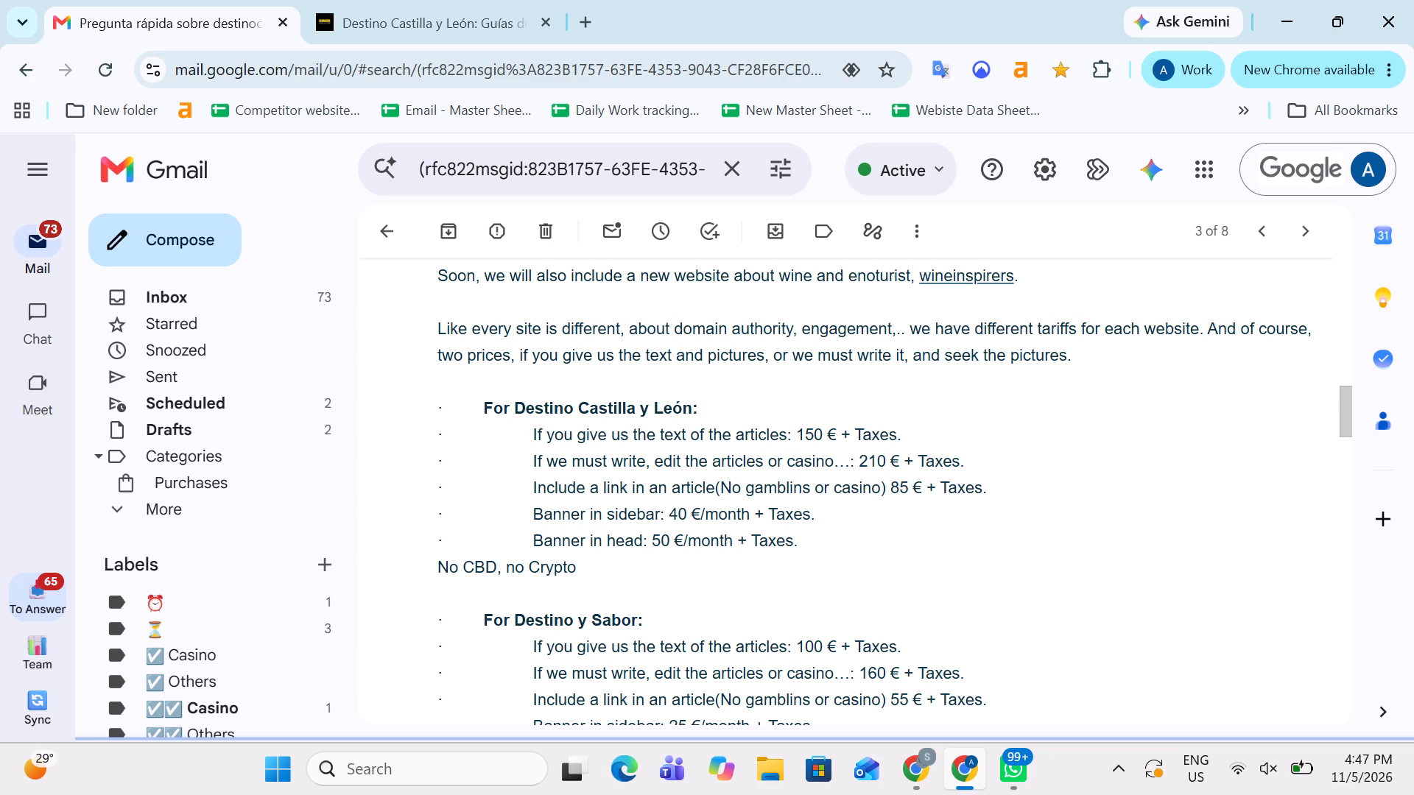
{"action": "scroll", "coordinate": [759, 499], "scroll_direction": "down", "scroll_amount": 2}
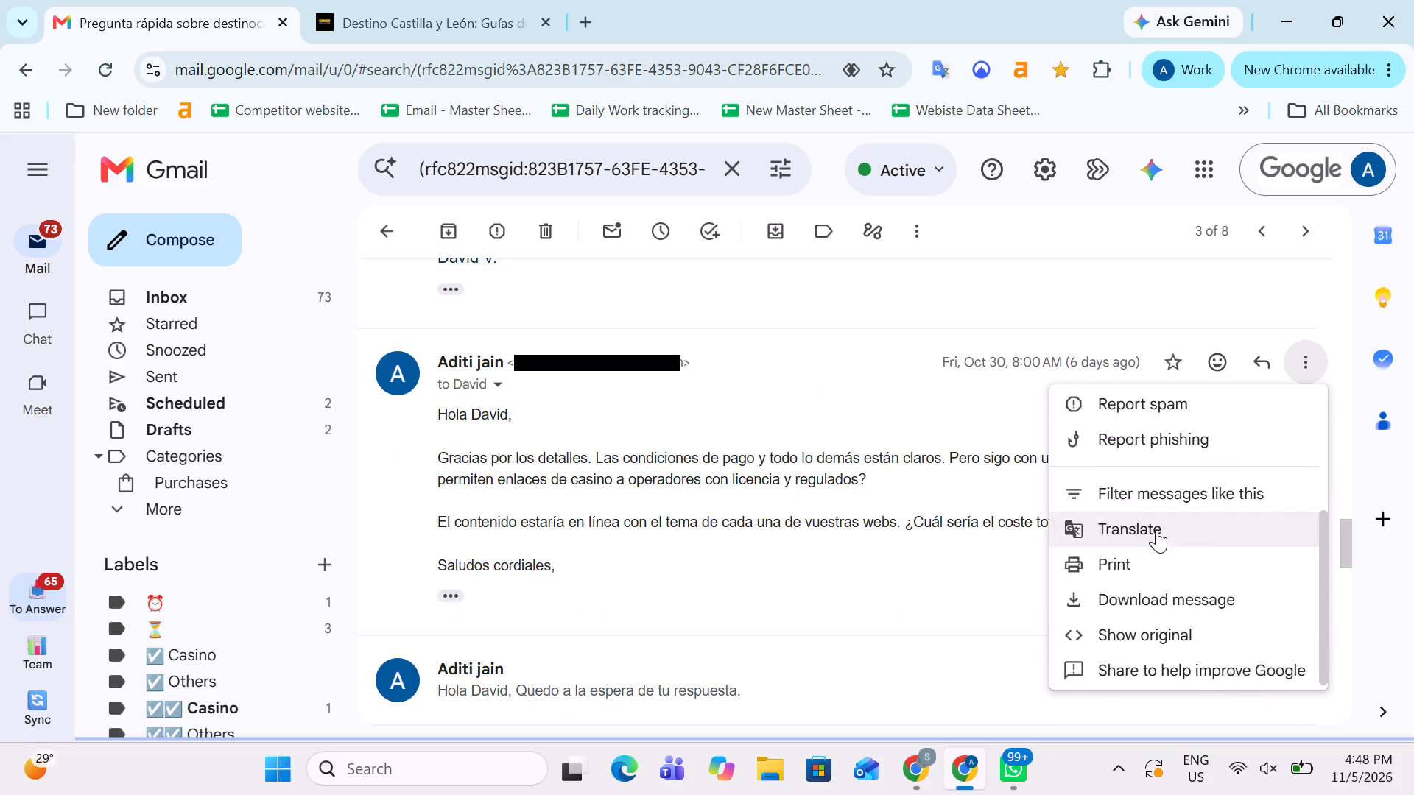
{"action": "left_click", "coordinate": [1155, 529]}
{"action": "scroll", "coordinate": [853, 501], "scroll_direction": "down", "scroll_amount": 1}
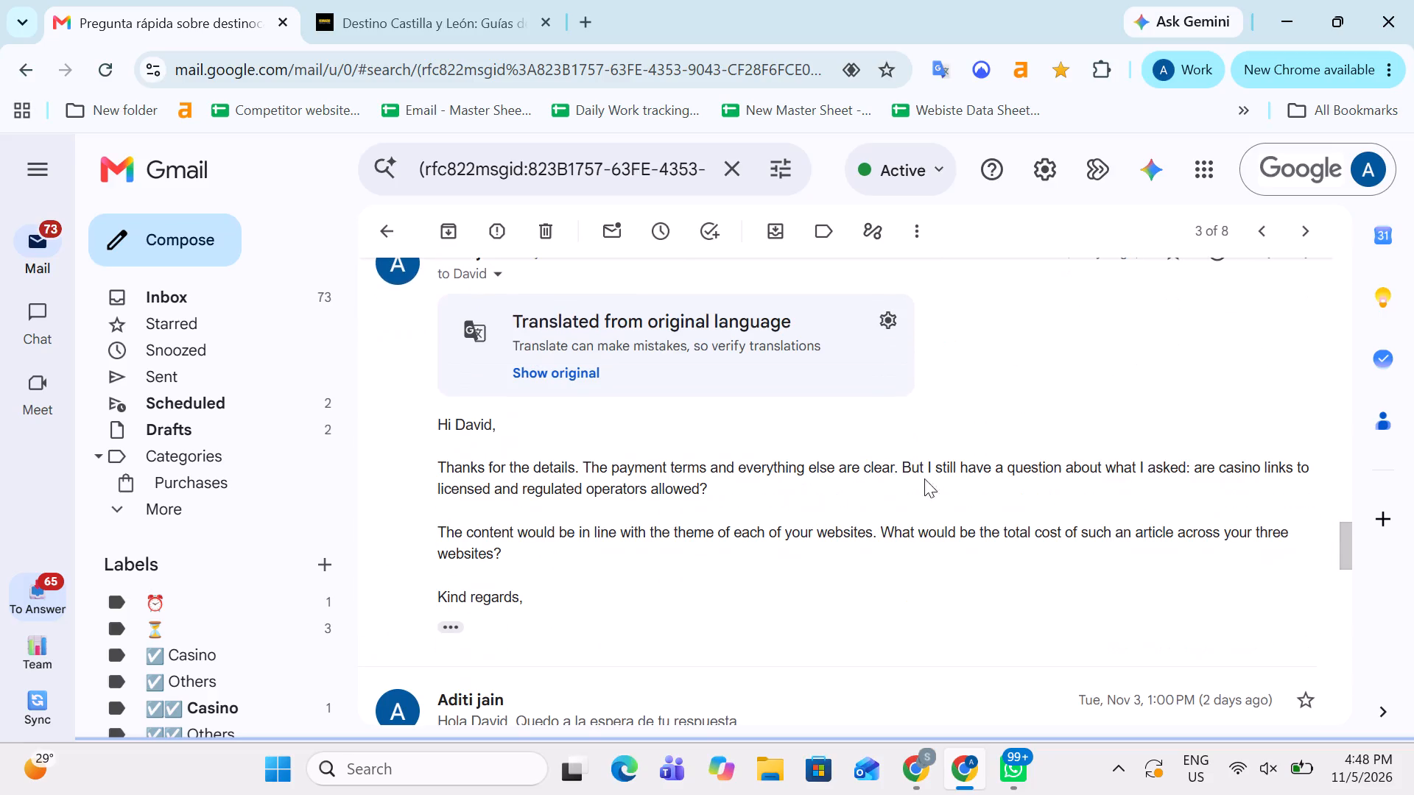
{"action": "scroll", "coordinate": [806, 538], "scroll_direction": "down", "scroll_amount": 2}
{"action": "scroll", "coordinate": [734, 515], "scroll_direction": "down", "scroll_amount": 2}
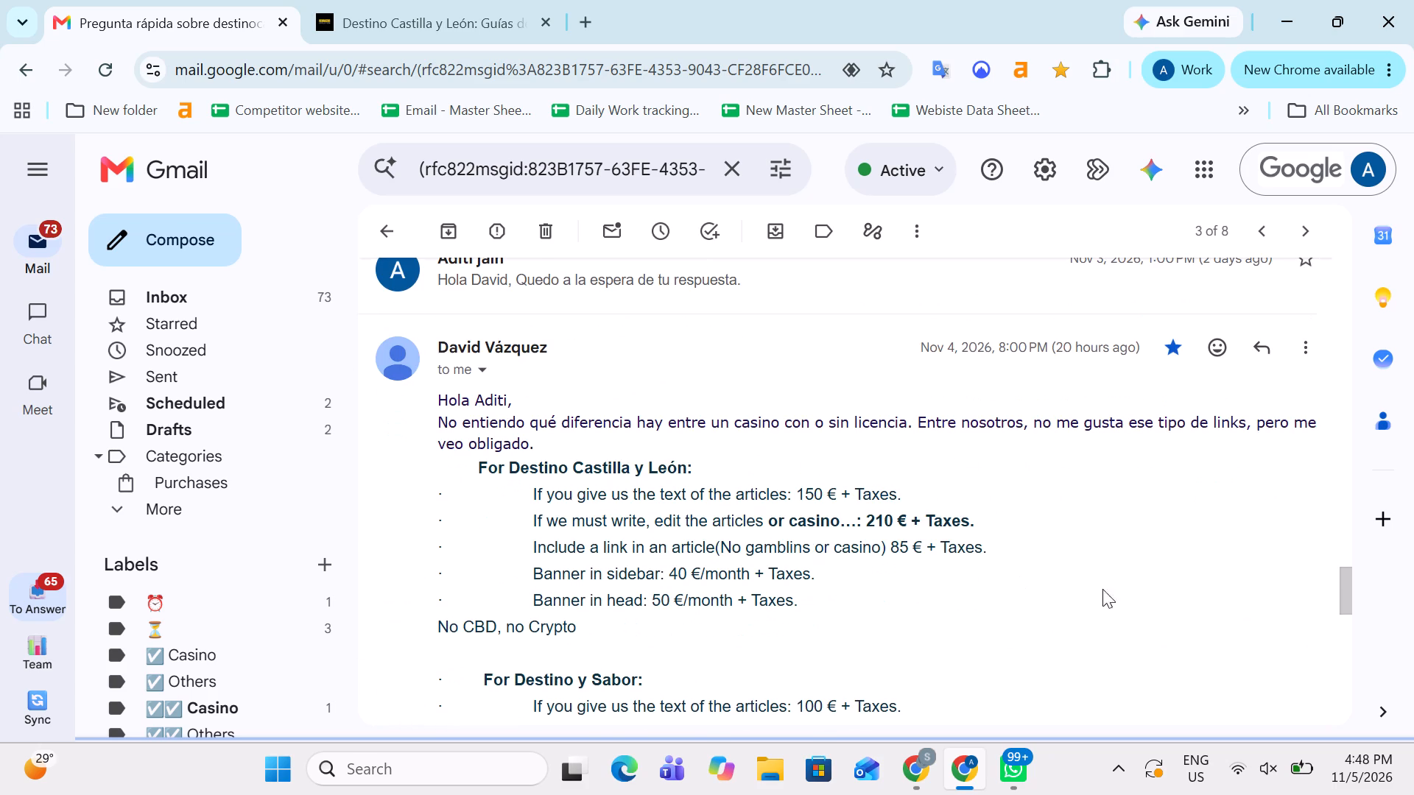
Translate the publisher's November 4, 8:00 PM reply into English and review the article and casino prices for each offered site.
{"action": "left_click", "coordinate": [1295, 351]}
{"action": "scroll", "coordinate": [1210, 474], "scroll_direction": "down", "scroll_amount": 2}
{"action": "left_click", "coordinate": [1114, 549]}
{"action": "scroll", "coordinate": [742, 475], "scroll_direction": "down", "scroll_amount": 1}
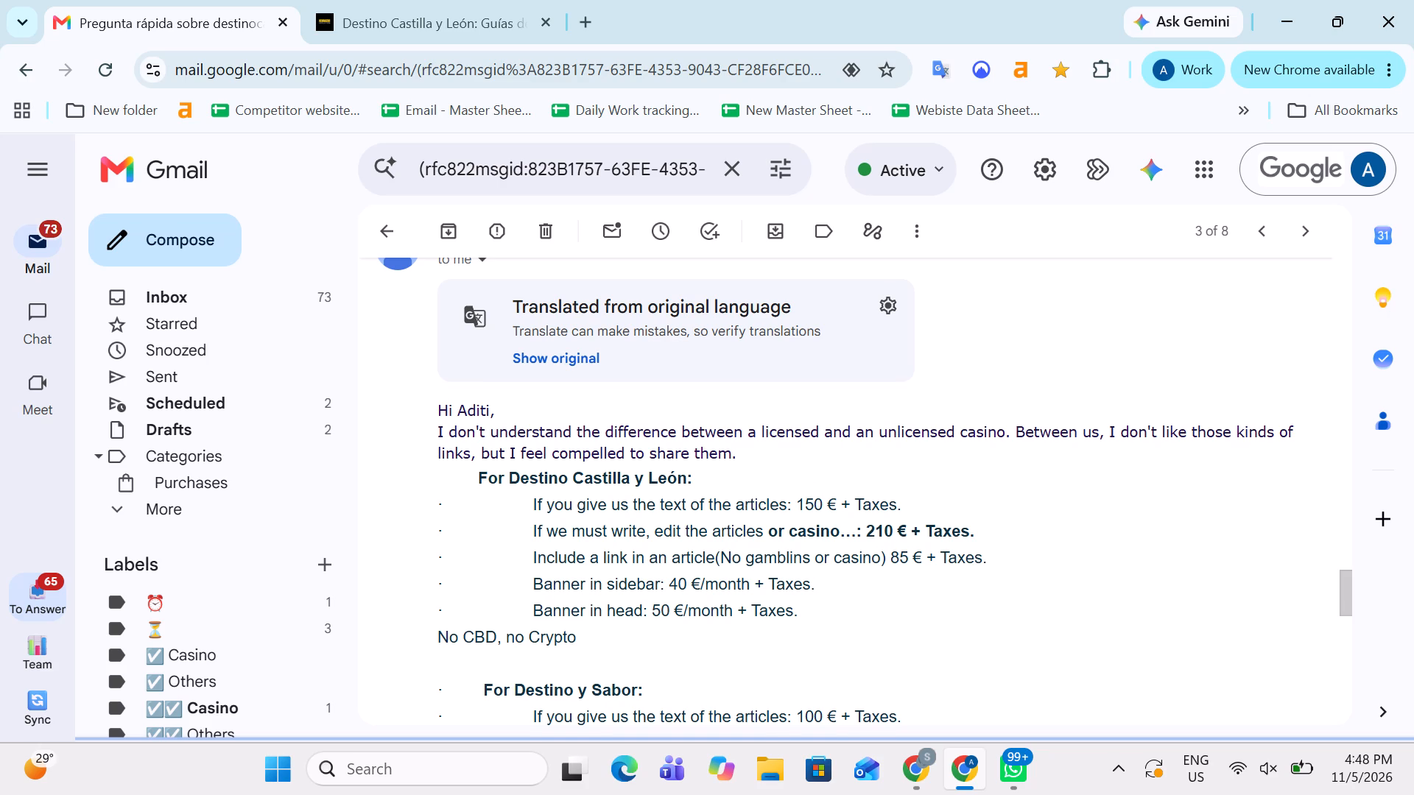
{"action": "scroll", "coordinate": [806, 499], "scroll_direction": "down", "scroll_amount": 2}
{"action": "scroll", "coordinate": [806, 499], "scroll_direction": "up", "scroll_amount": 1}
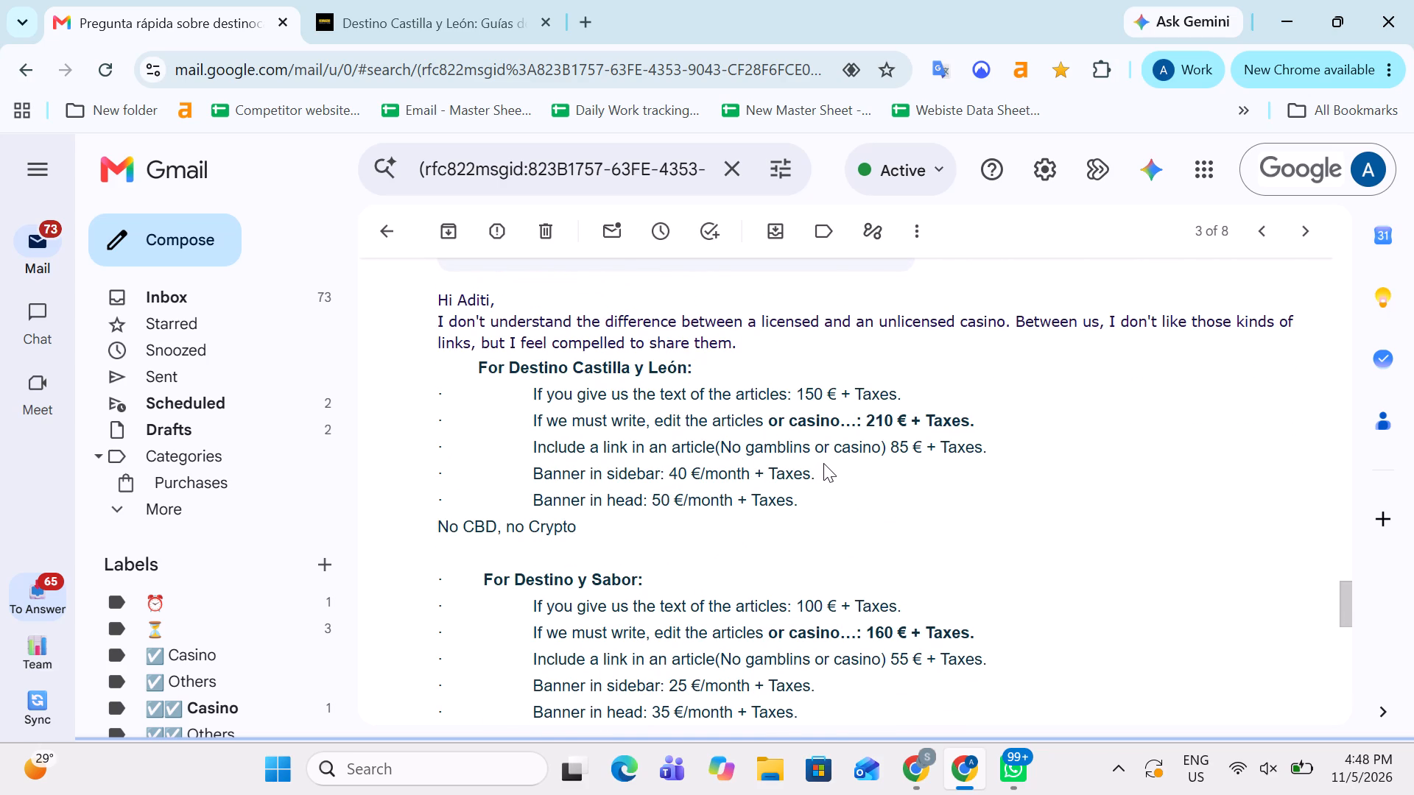
{"action": "scroll", "coordinate": [823, 468], "scroll_direction": "down", "scroll_amount": 1}
{"action": "scroll", "coordinate": [739, 488], "scroll_direction": "down", "scroll_amount": 3}
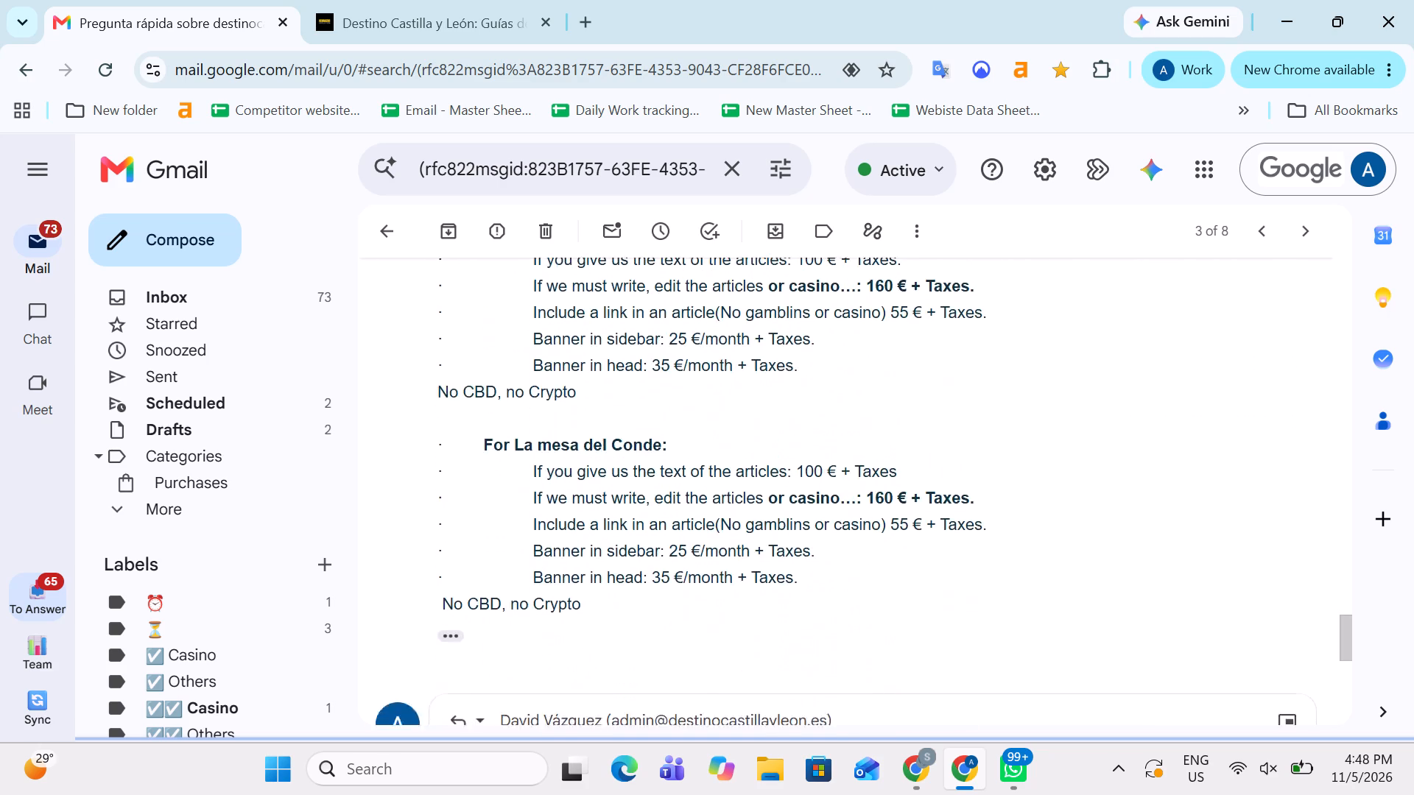
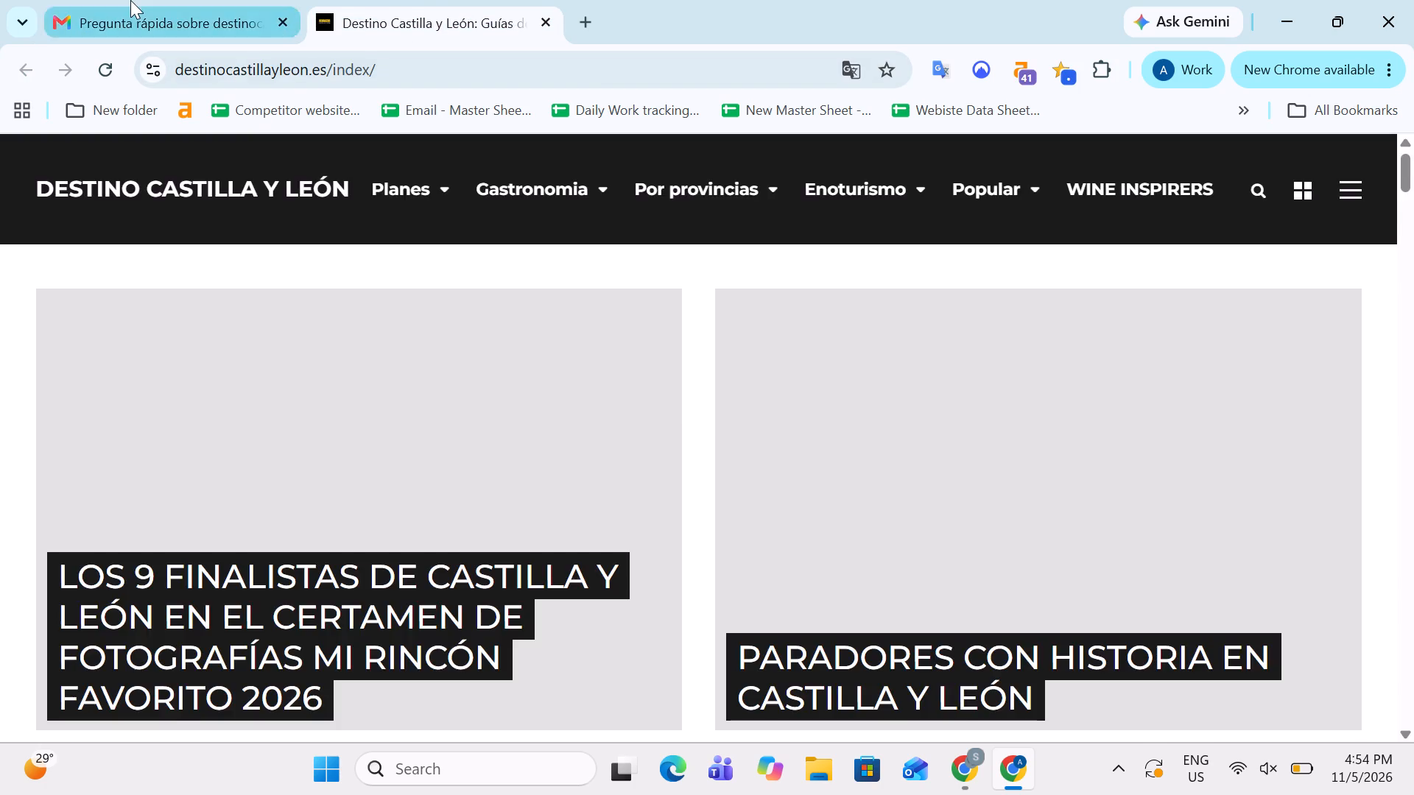
{"action": "scroll", "coordinate": [622, 420], "scroll_direction": "down", "scroll_amount": 2}
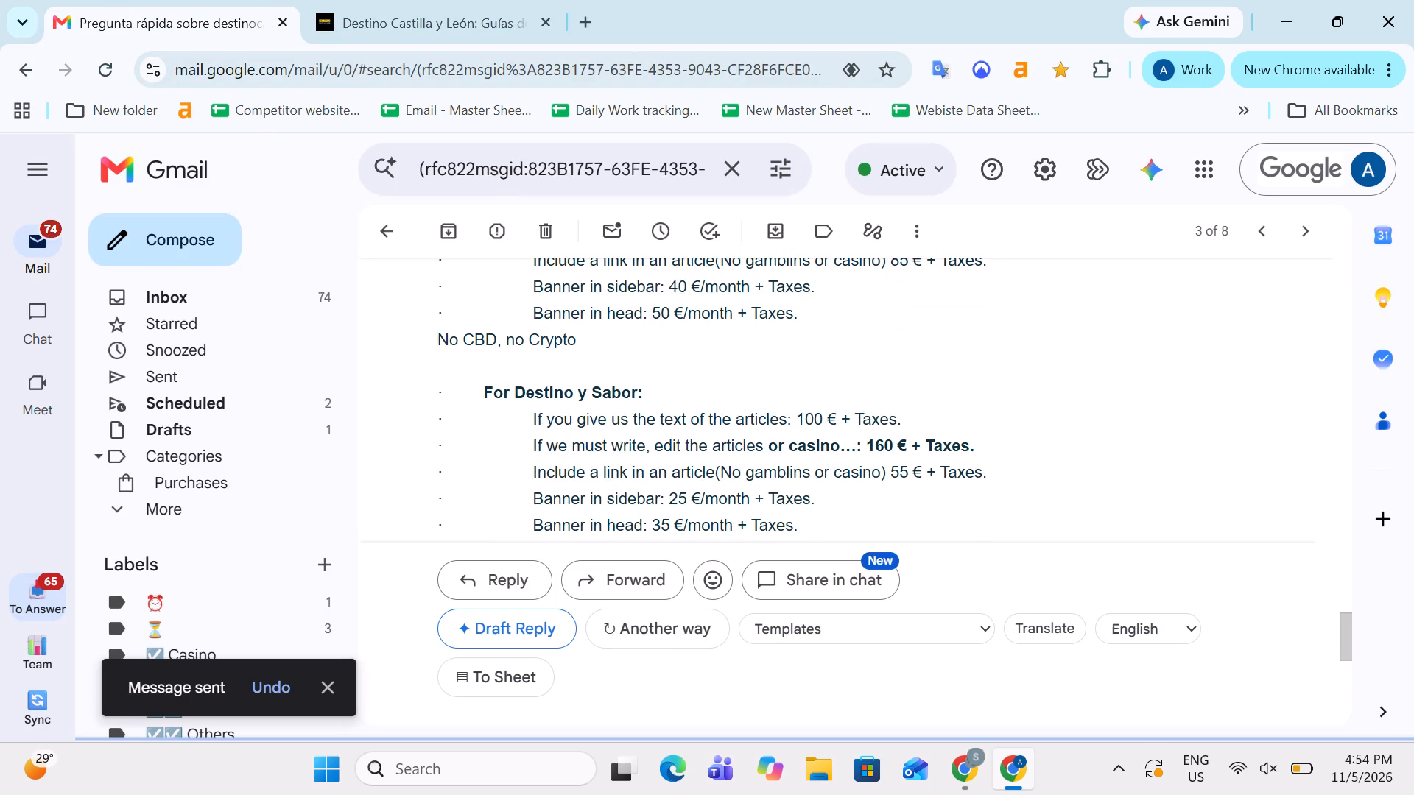
{"action": "left_click", "coordinate": [496, 391]}
{"action": "left_click_drag", "start_coordinate": [496, 391], "coordinate": [615, 397]}
{"action": "key", "text": "ctrl+c"}
{"action": "key", "text": "ctrl+c"}
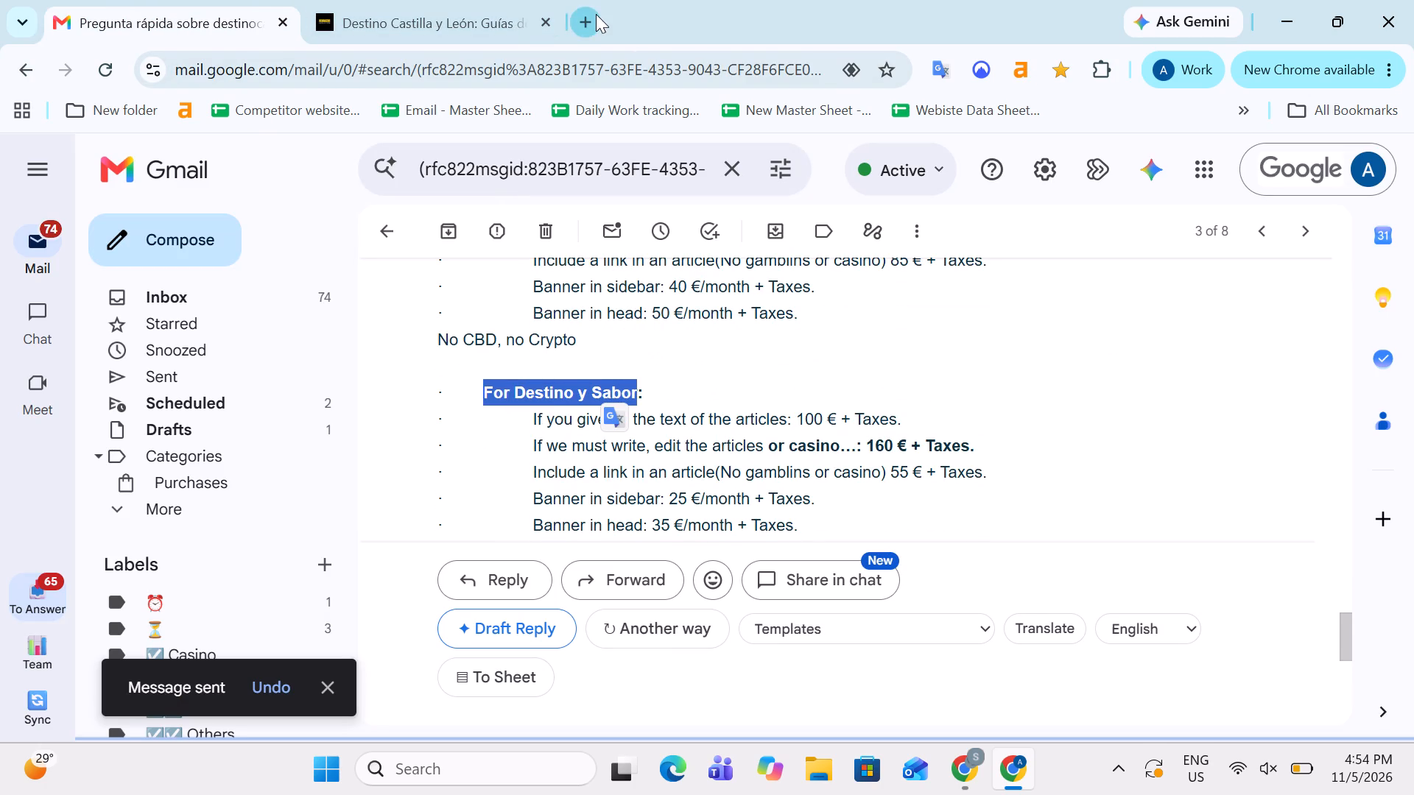
{"action": "left_click", "coordinate": [596, 14]}
{"action": "key", "text": "ctrl+v"}
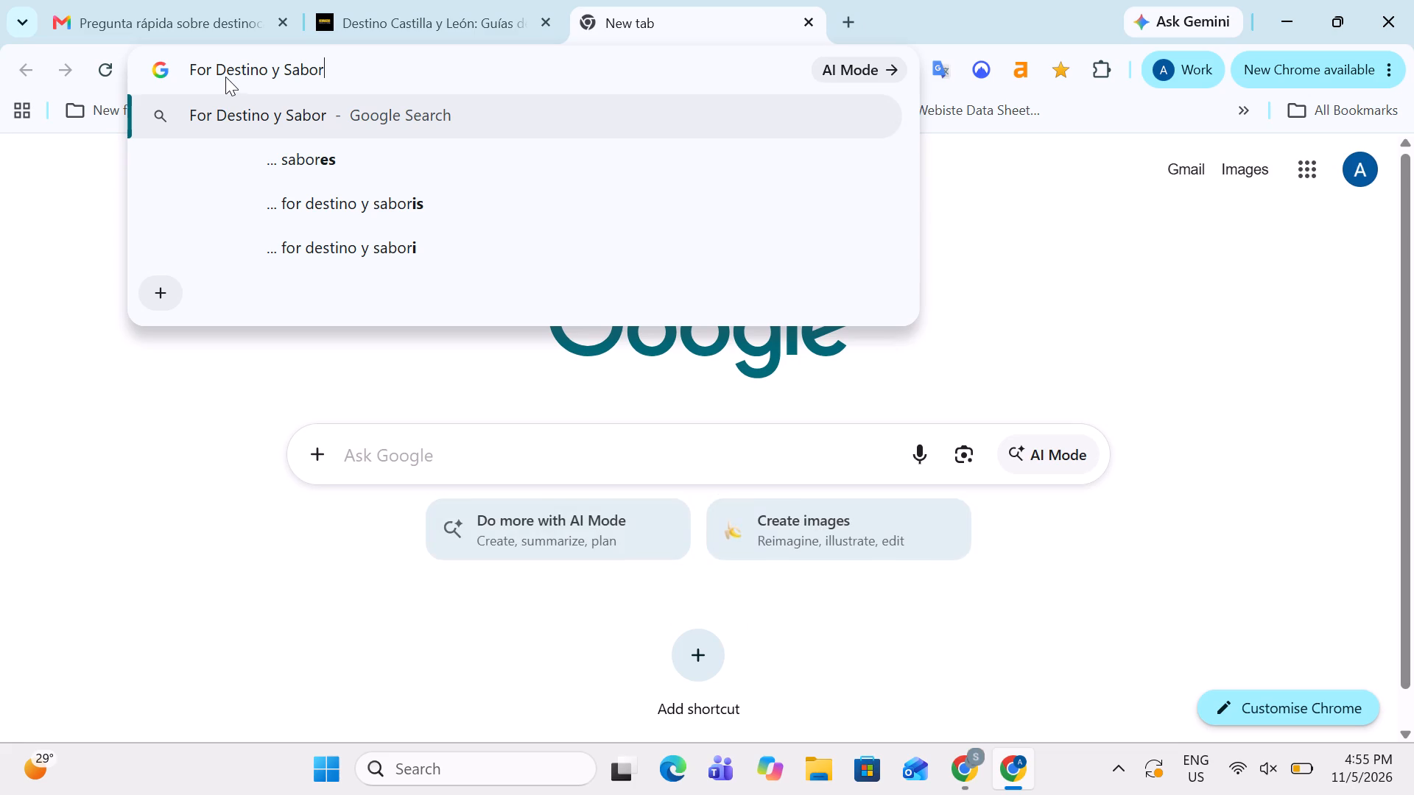
{"action": "left_click_drag", "start_coordinate": [213, 65], "coordinate": [185, 65]}
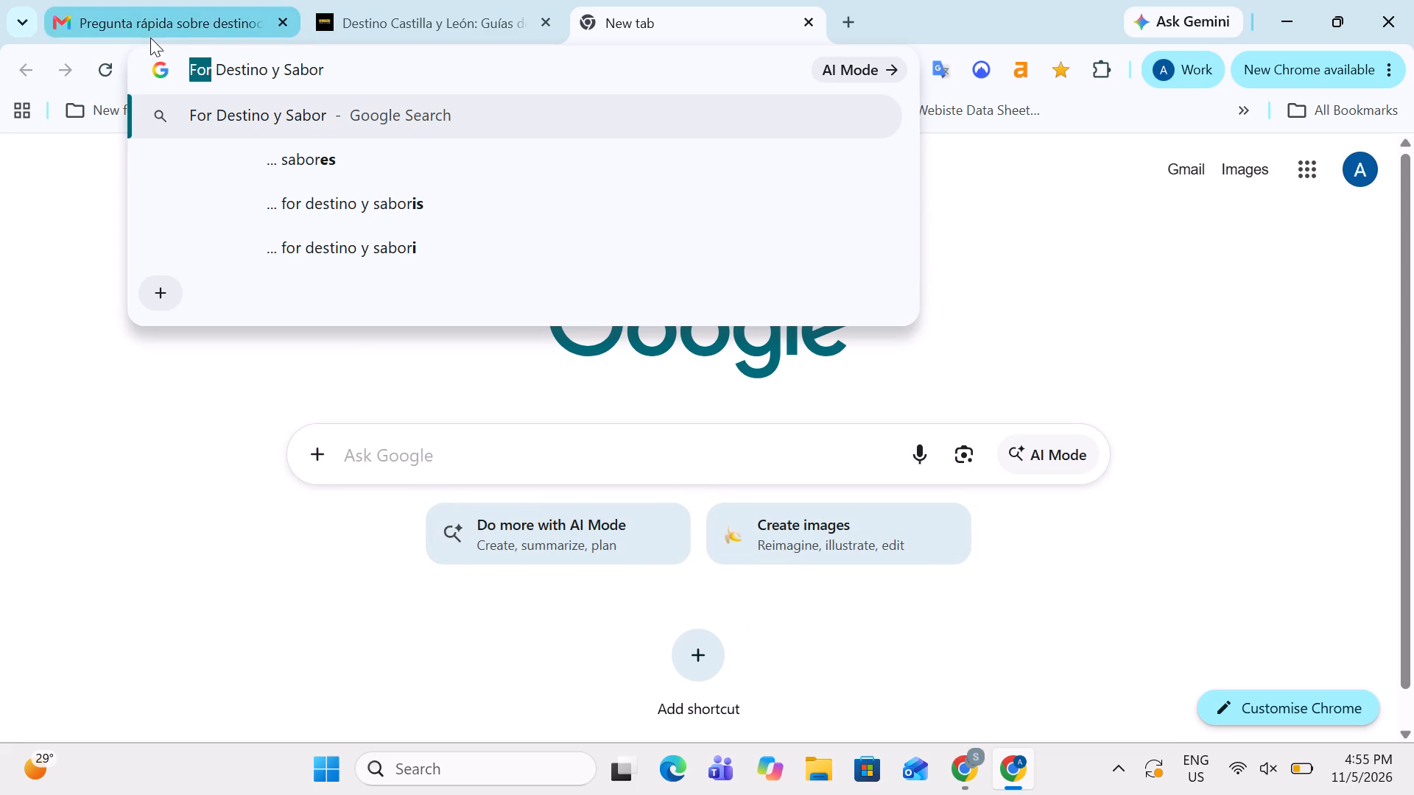
{"action": "key", "text": "BackSpace"}
{"action": "key", "text": "Right"}
{"action": "key", "text": "BackSpace"}
{"action": "key", "text": "BackSpace"}
{"action": "key", "text": "Return"}
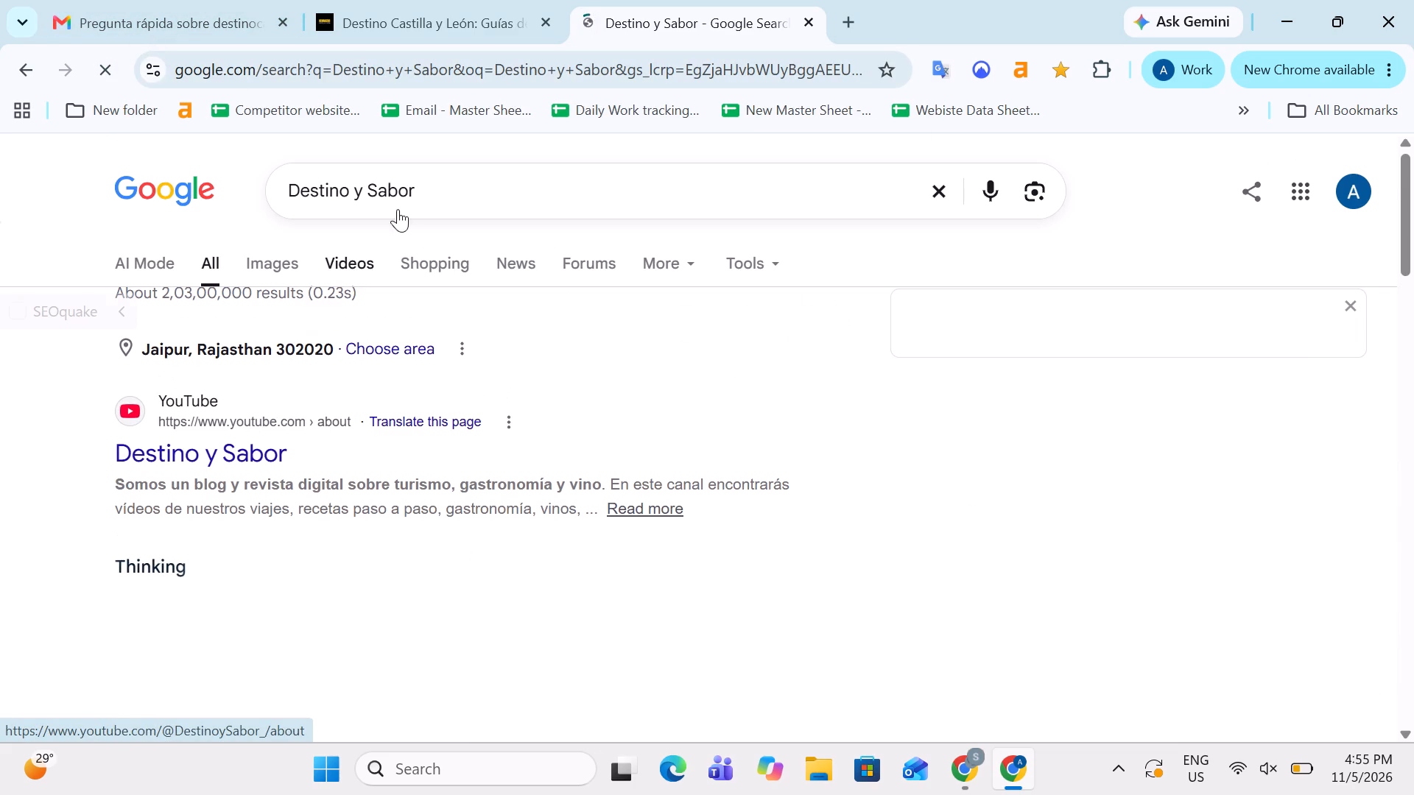
{"action": "left_click", "coordinate": [462, 187]}
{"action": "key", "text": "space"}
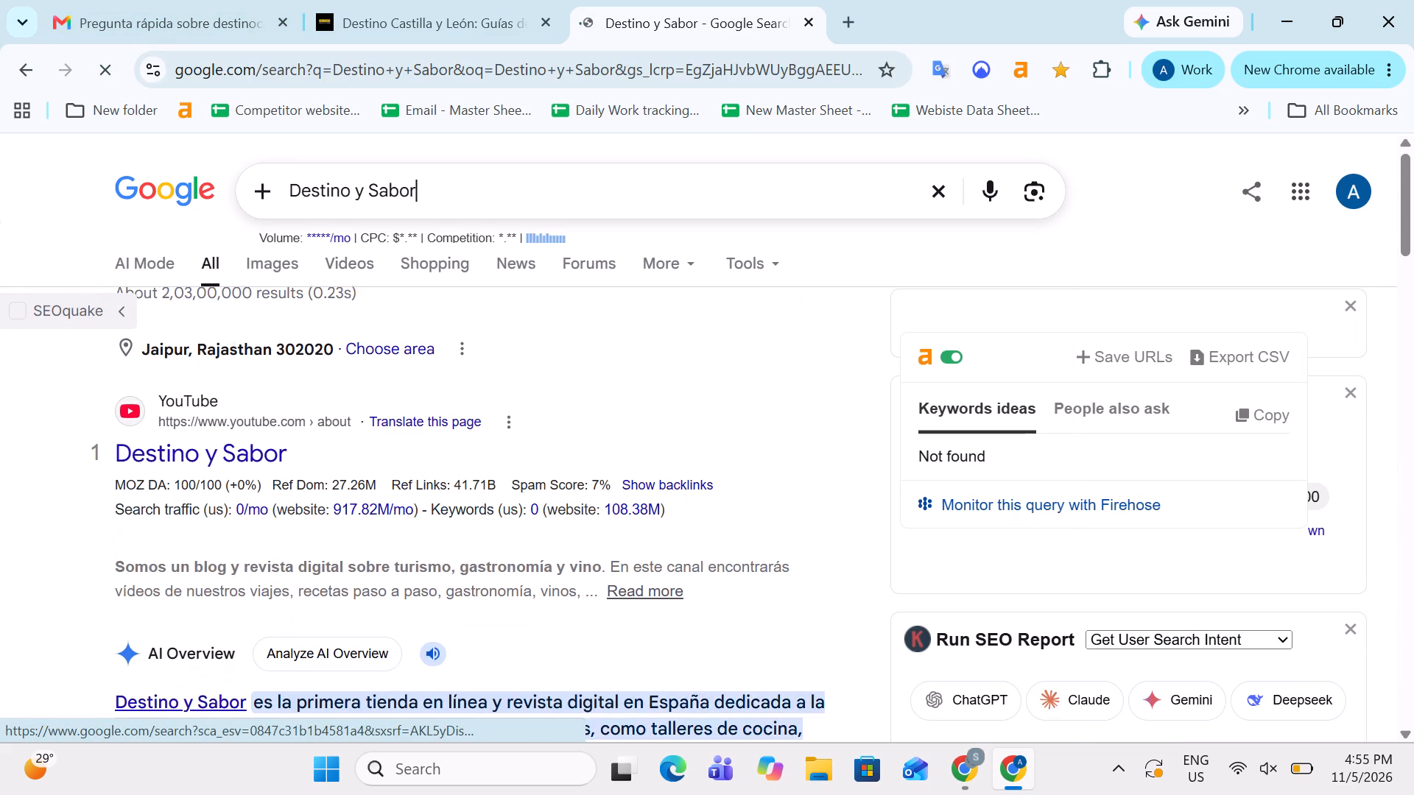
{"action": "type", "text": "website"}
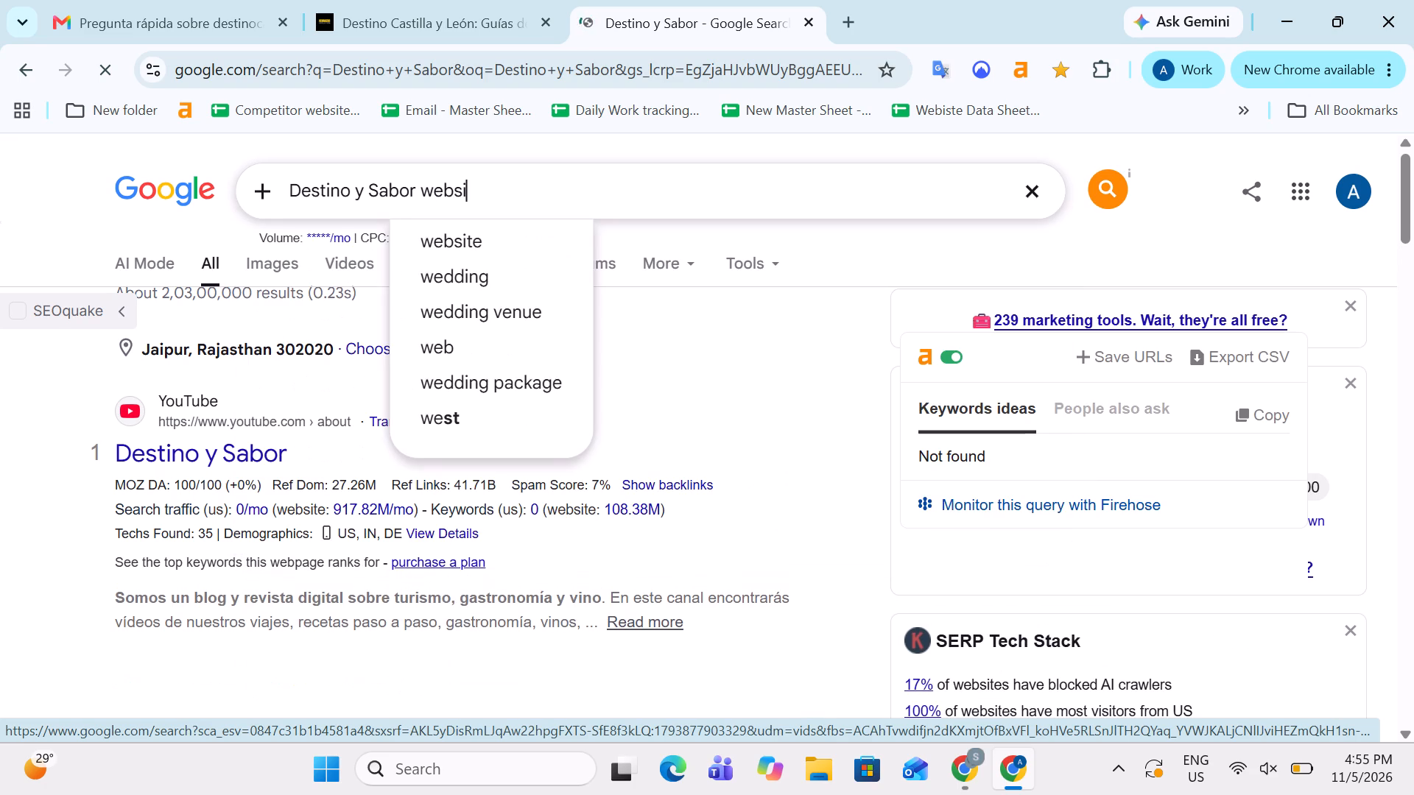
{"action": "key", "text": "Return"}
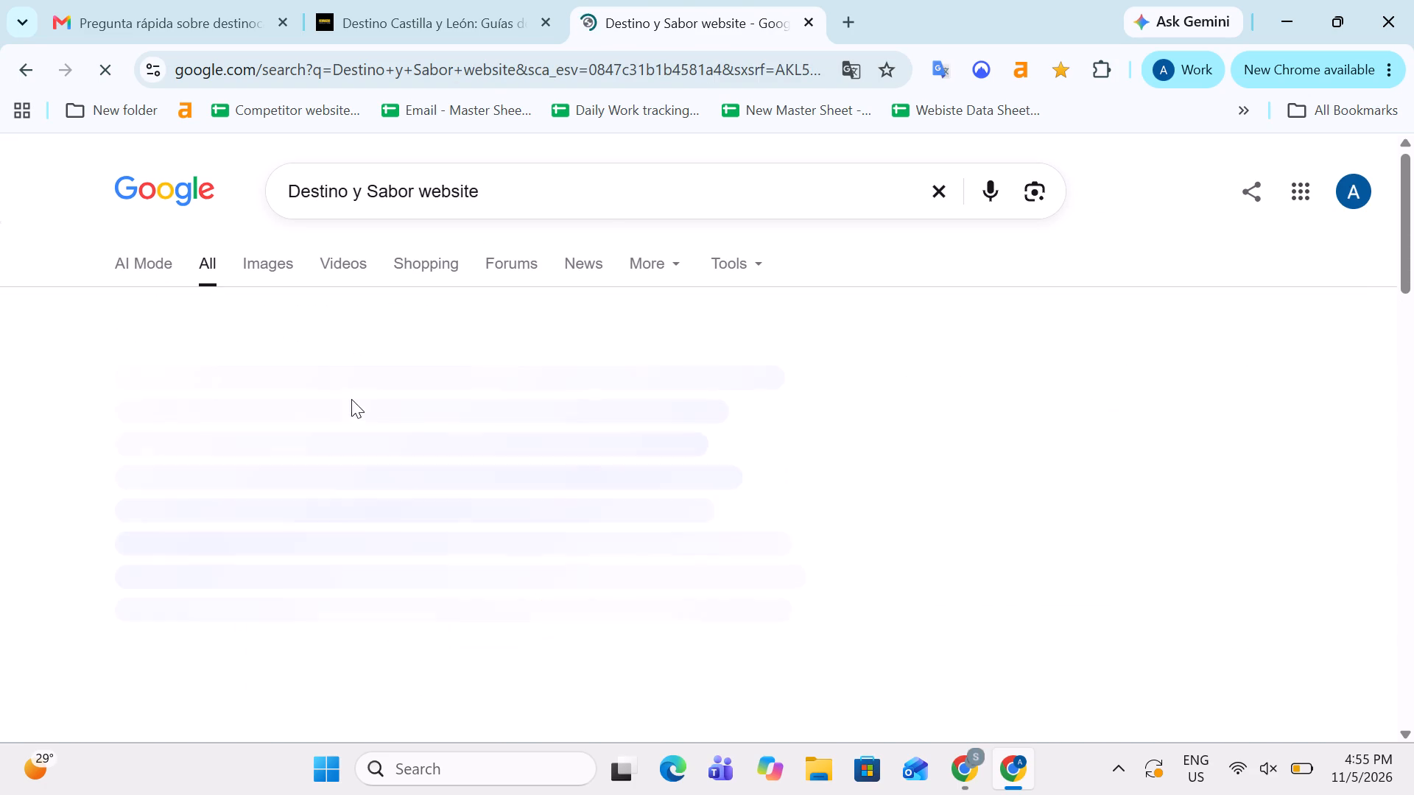
{"action": "scroll", "coordinate": [332, 444], "scroll_direction": "down", "scroll_amount": 1}
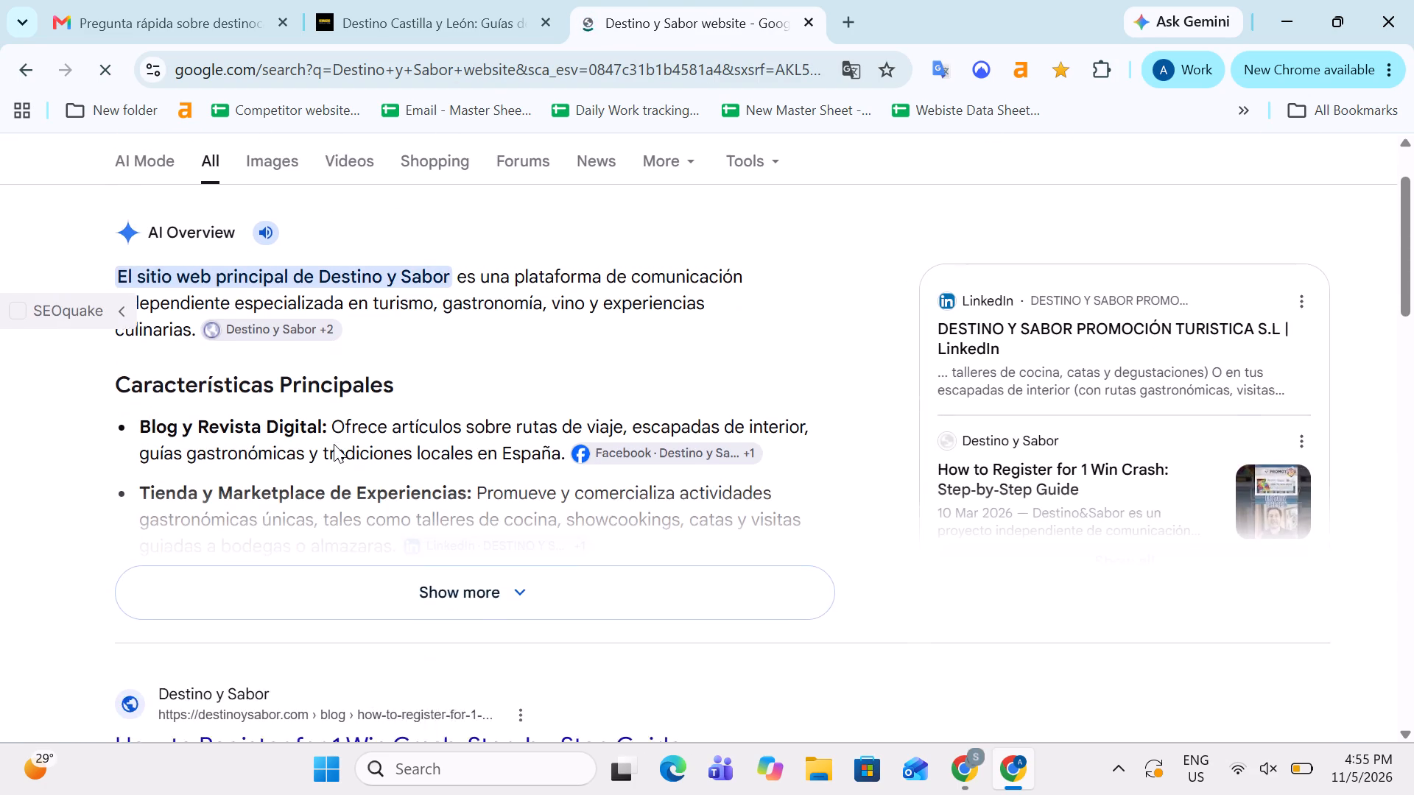
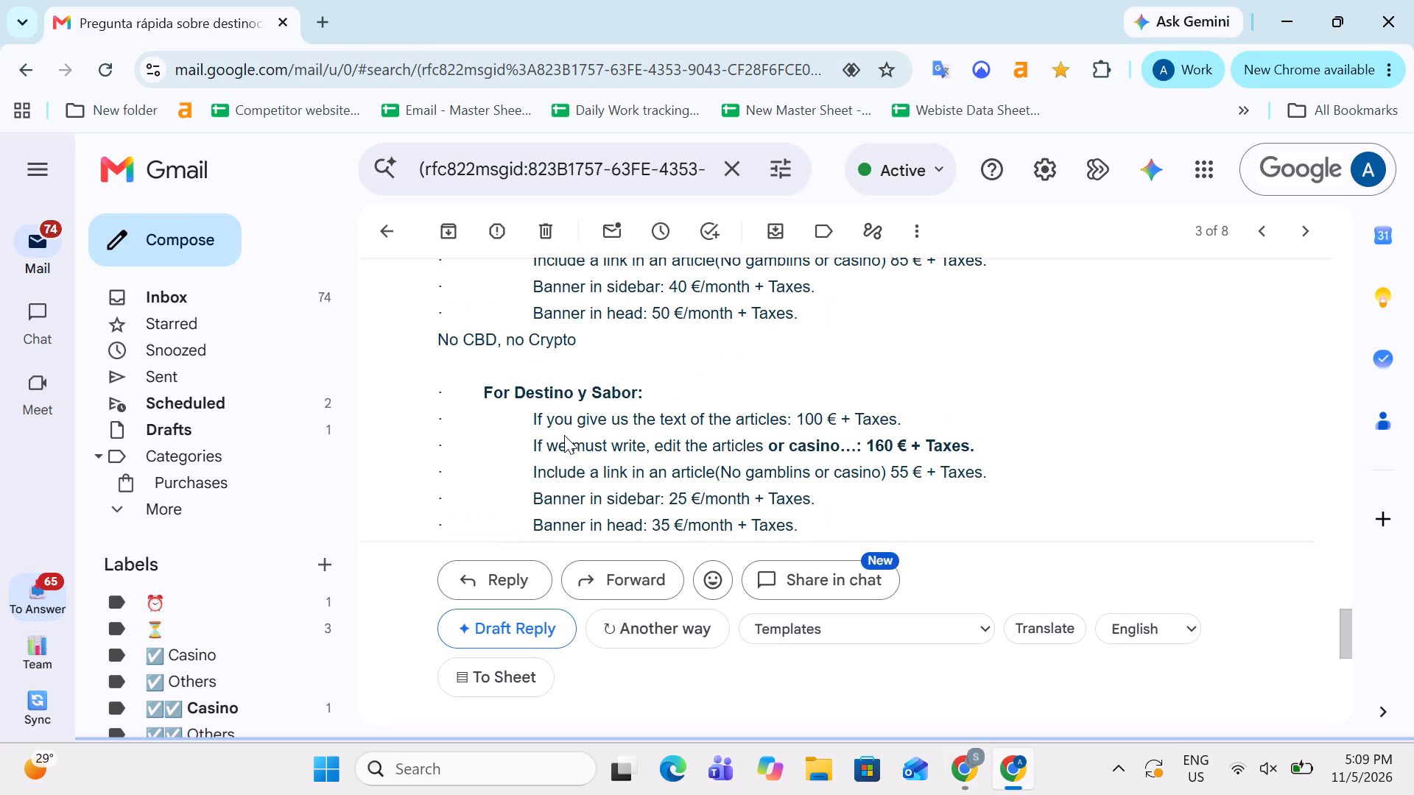
Look back through the Destino Castilla y León thread for the offered sites' prices and example article links.
{"action": "scroll", "coordinate": [612, 433], "scroll_direction": "down", "scroll_amount": 13}
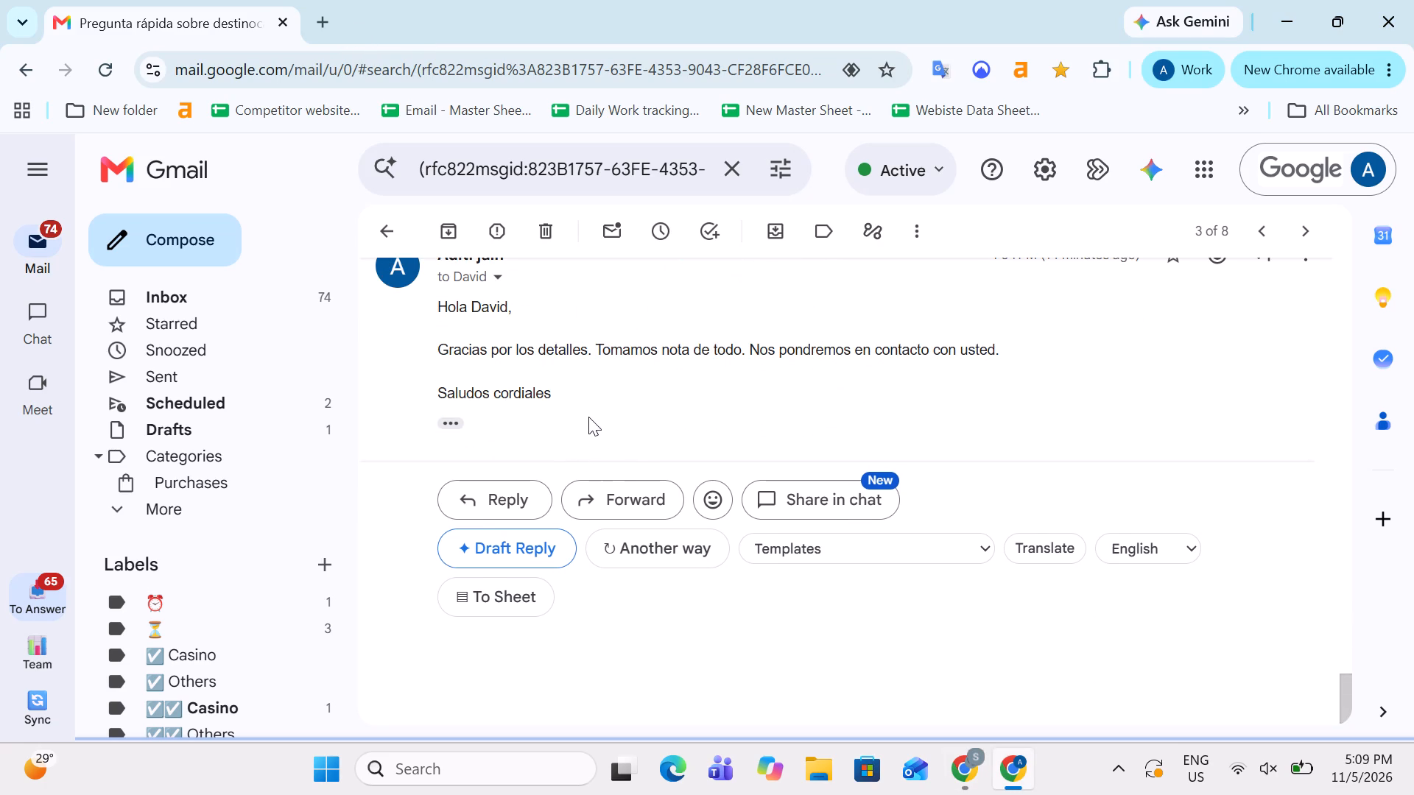
{"action": "scroll", "coordinate": [579, 447], "scroll_direction": "up", "scroll_amount": 2}
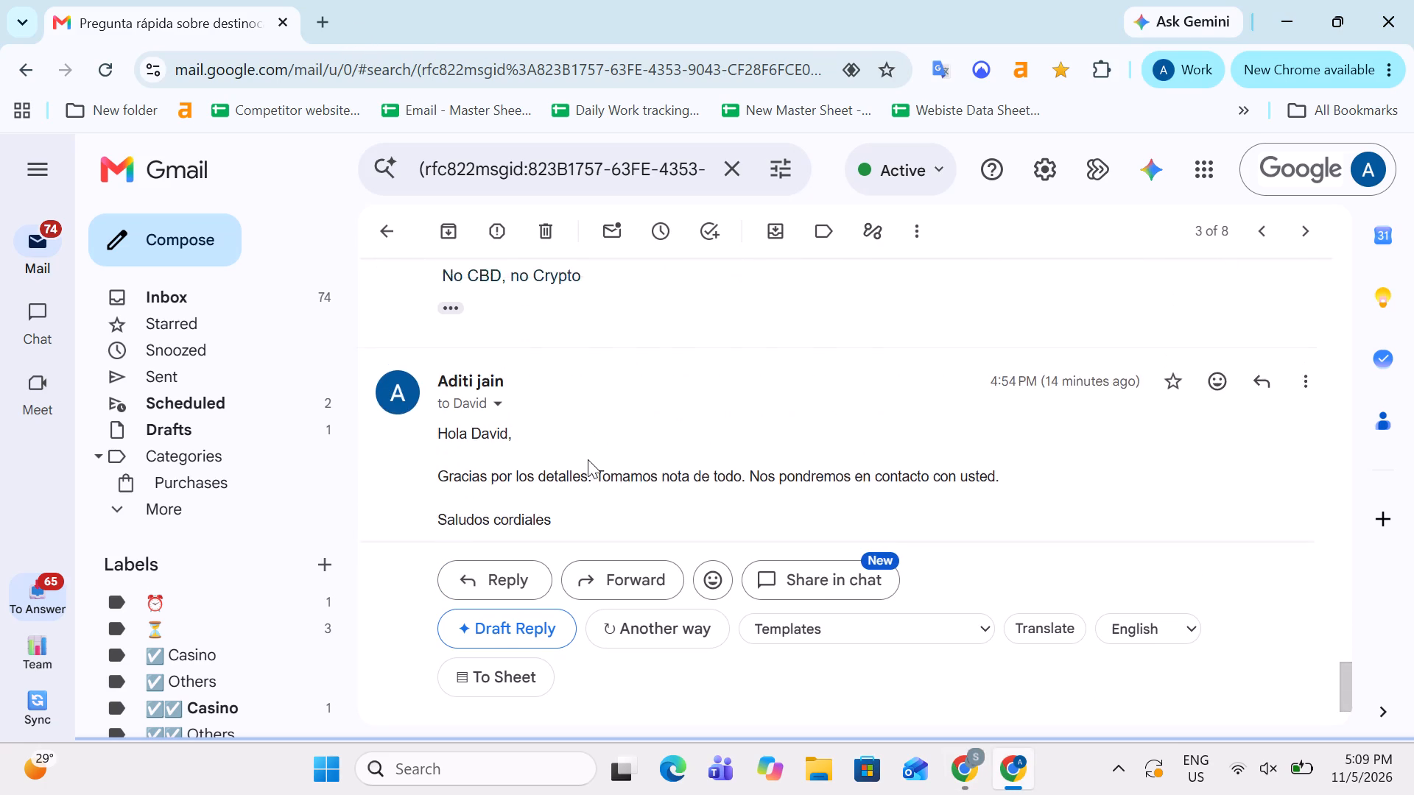
{"action": "scroll", "coordinate": [588, 459], "scroll_direction": "up", "scroll_amount": 2}
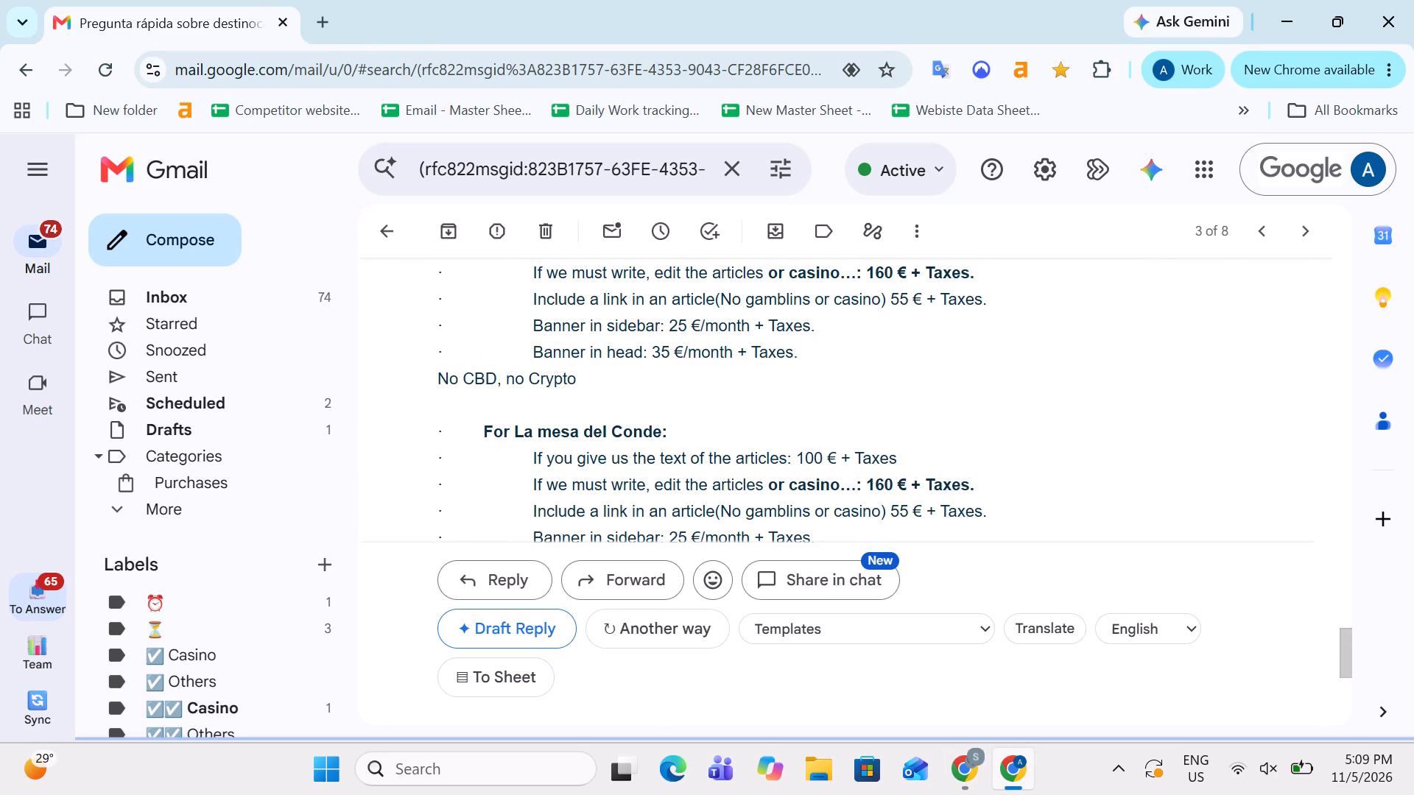
{"action": "scroll", "coordinate": [558, 457], "scroll_direction": "up", "scroll_amount": 2}
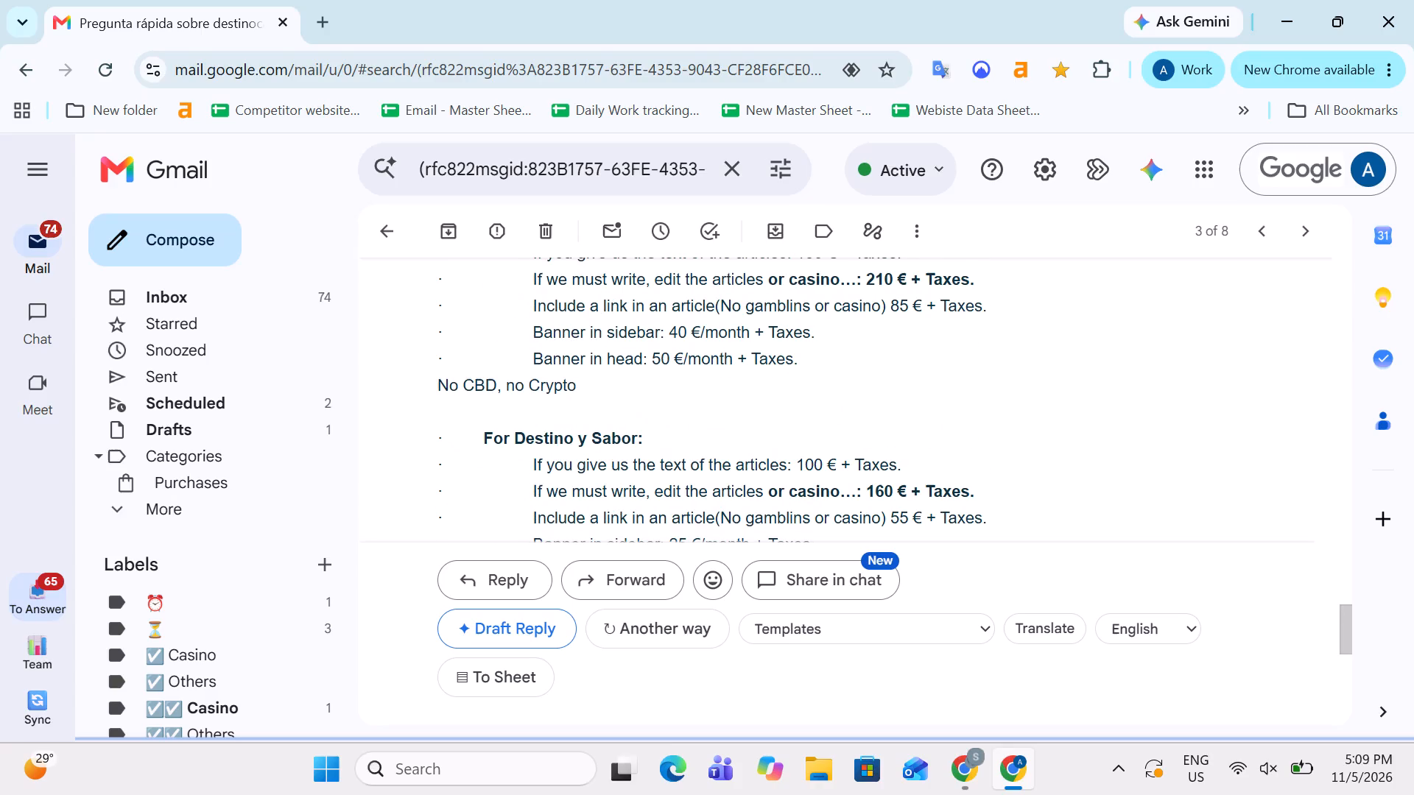
{"action": "scroll", "coordinate": [552, 446], "scroll_direction": "up", "scroll_amount": 2}
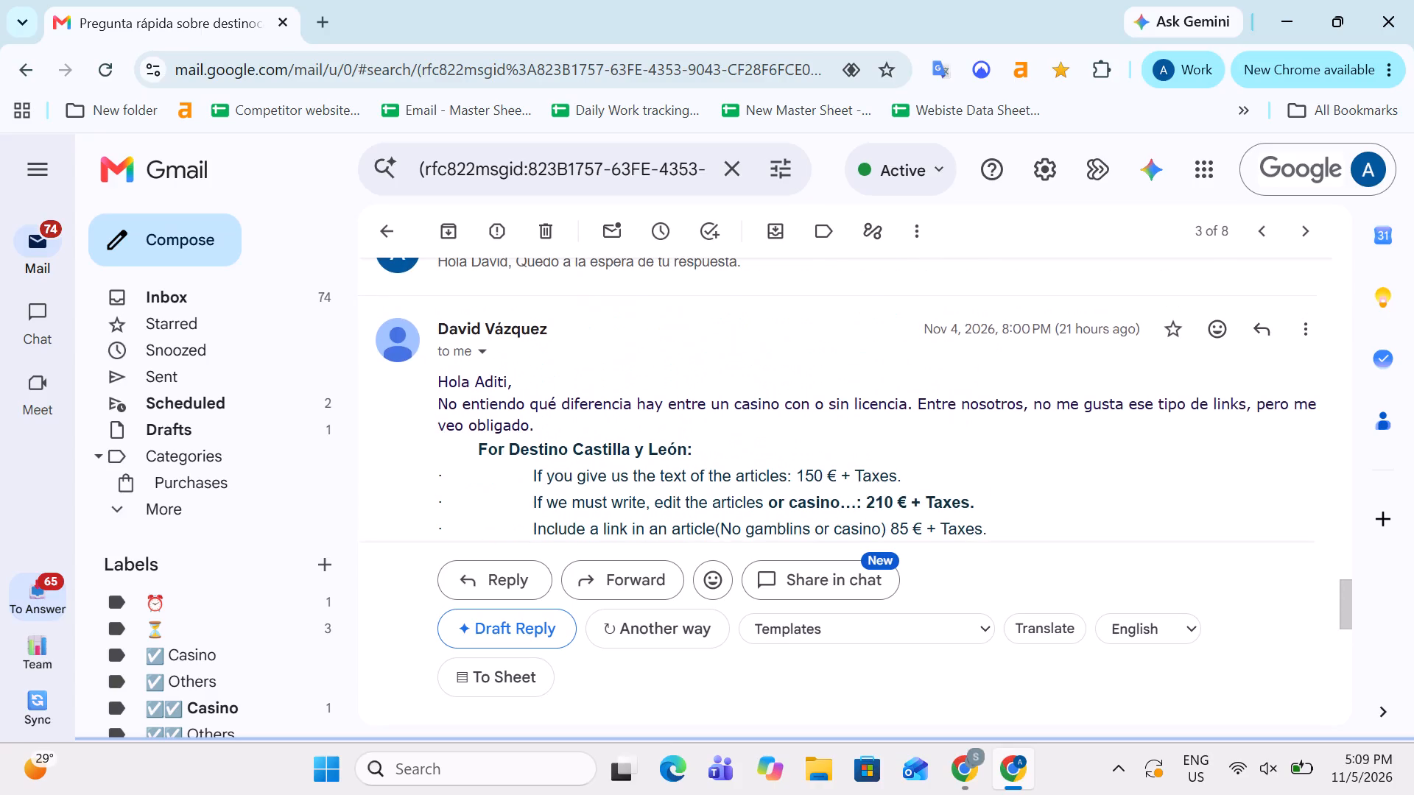
{"action": "scroll", "coordinate": [591, 467], "scroll_direction": "up", "scroll_amount": 9}
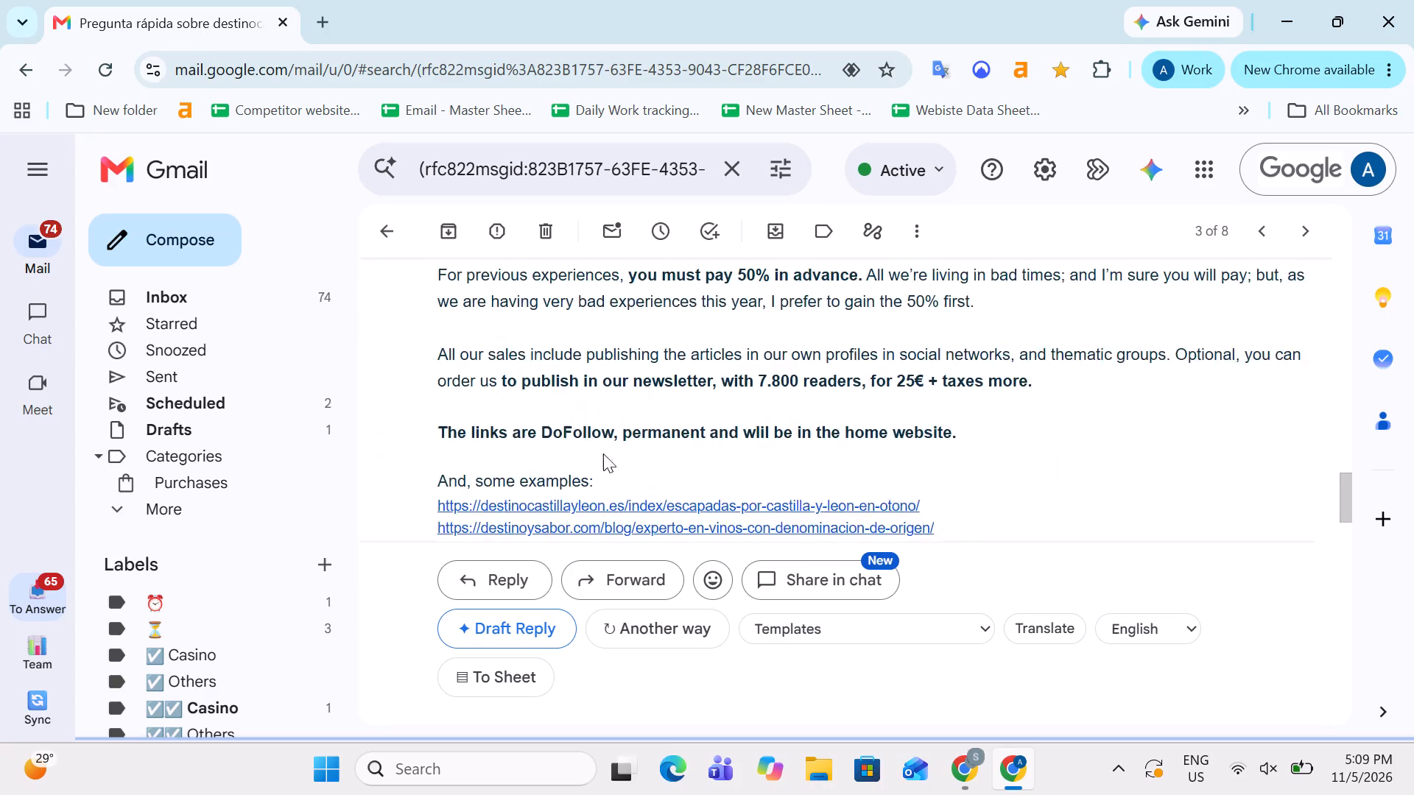
{"action": "scroll", "coordinate": [598, 439], "scroll_direction": "up", "scroll_amount": 4}
{"action": "scroll", "coordinate": [600, 439], "scroll_direction": "down", "scroll_amount": 5}
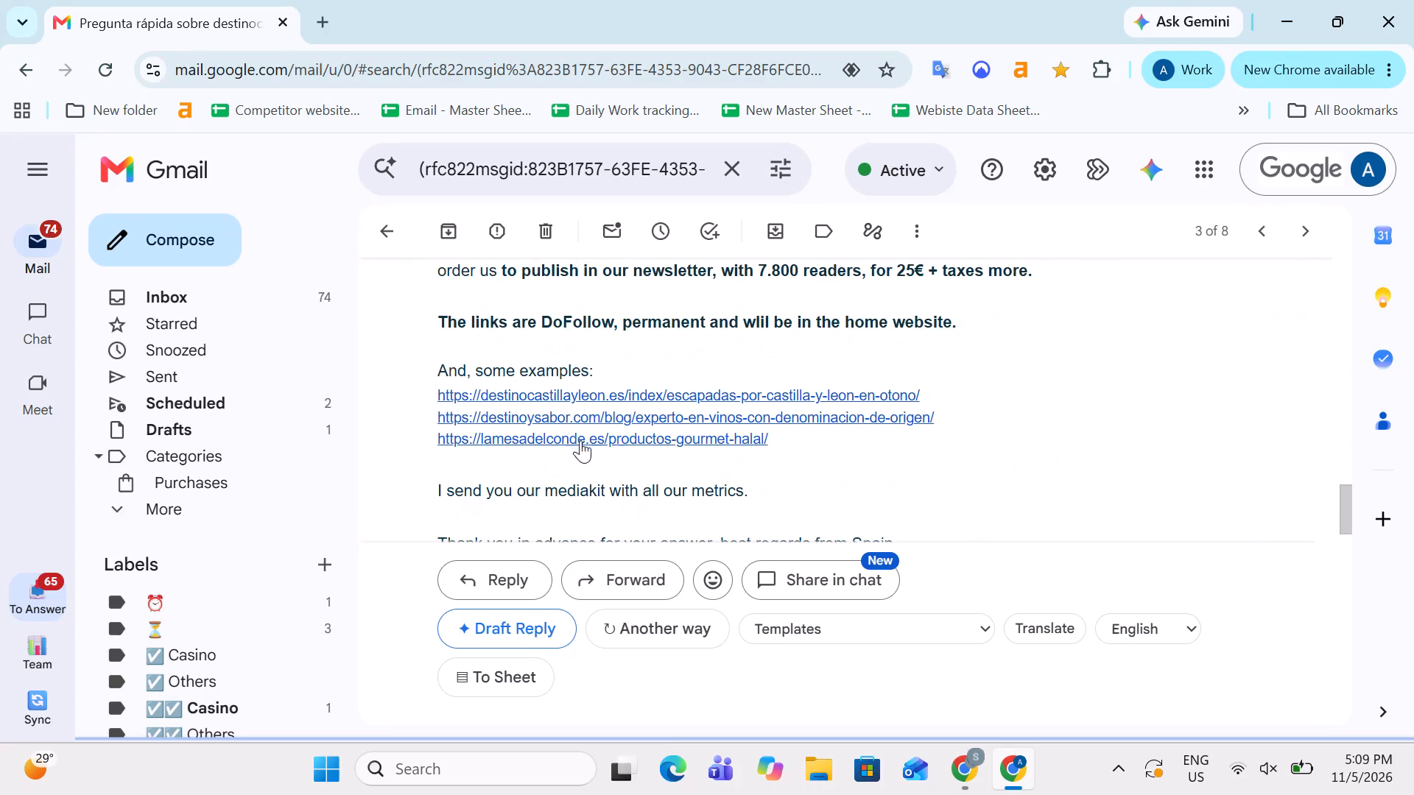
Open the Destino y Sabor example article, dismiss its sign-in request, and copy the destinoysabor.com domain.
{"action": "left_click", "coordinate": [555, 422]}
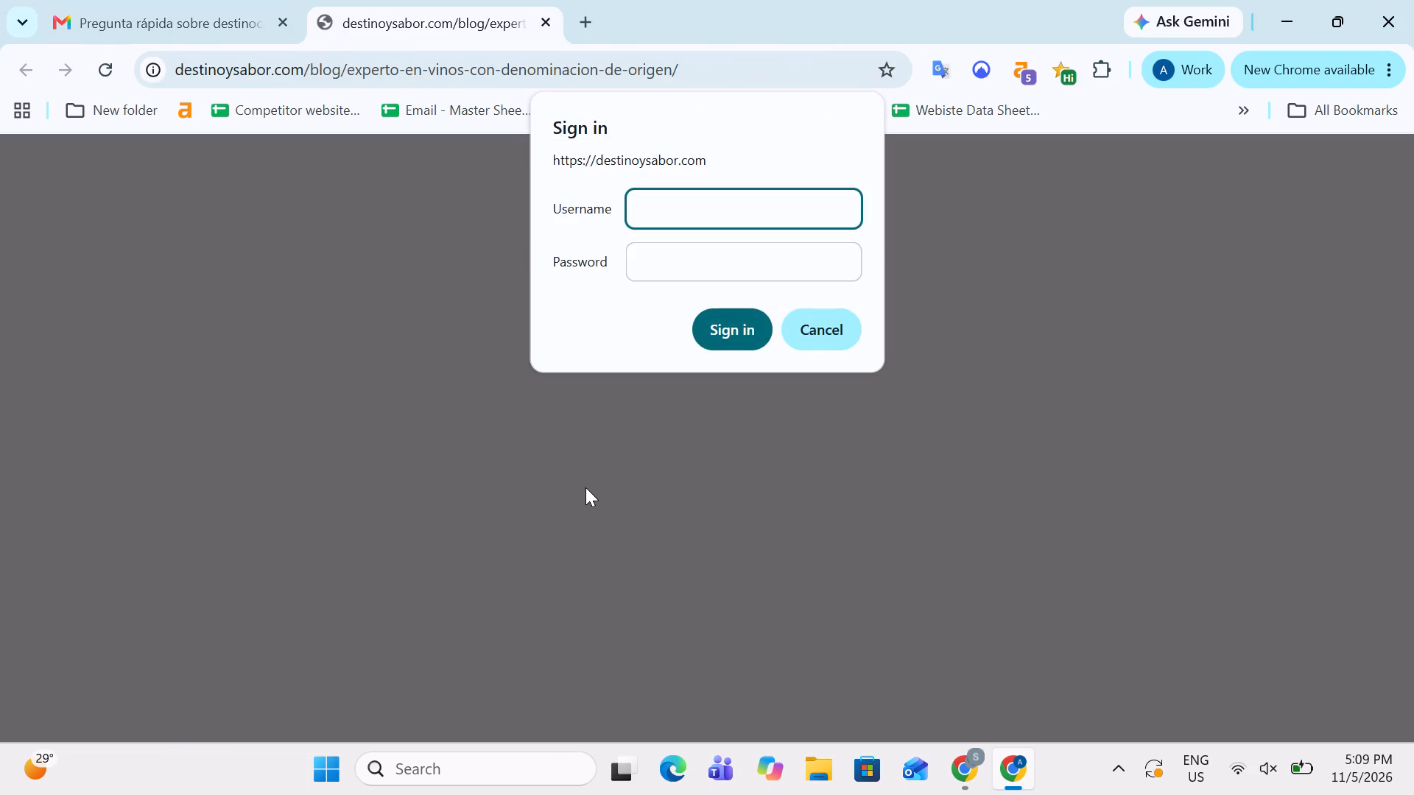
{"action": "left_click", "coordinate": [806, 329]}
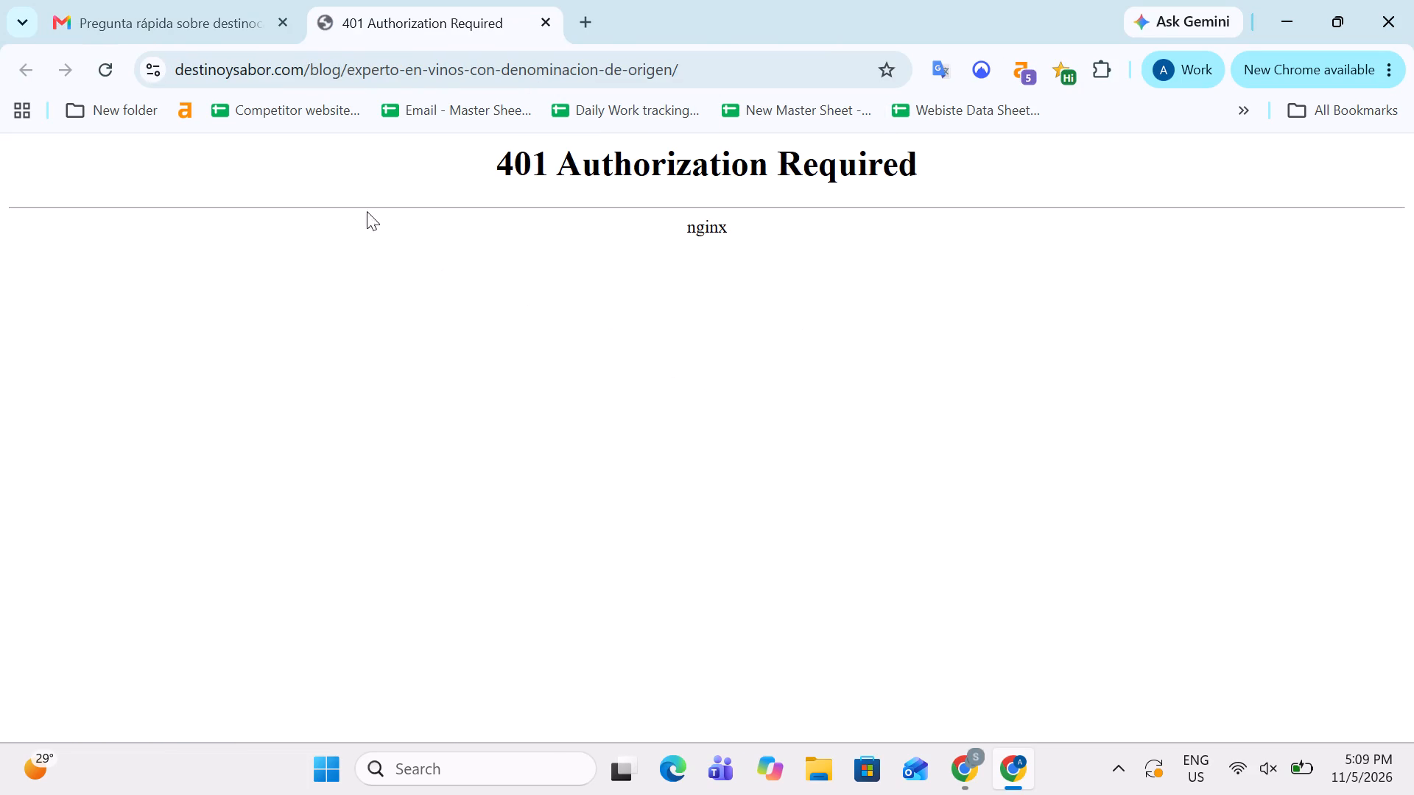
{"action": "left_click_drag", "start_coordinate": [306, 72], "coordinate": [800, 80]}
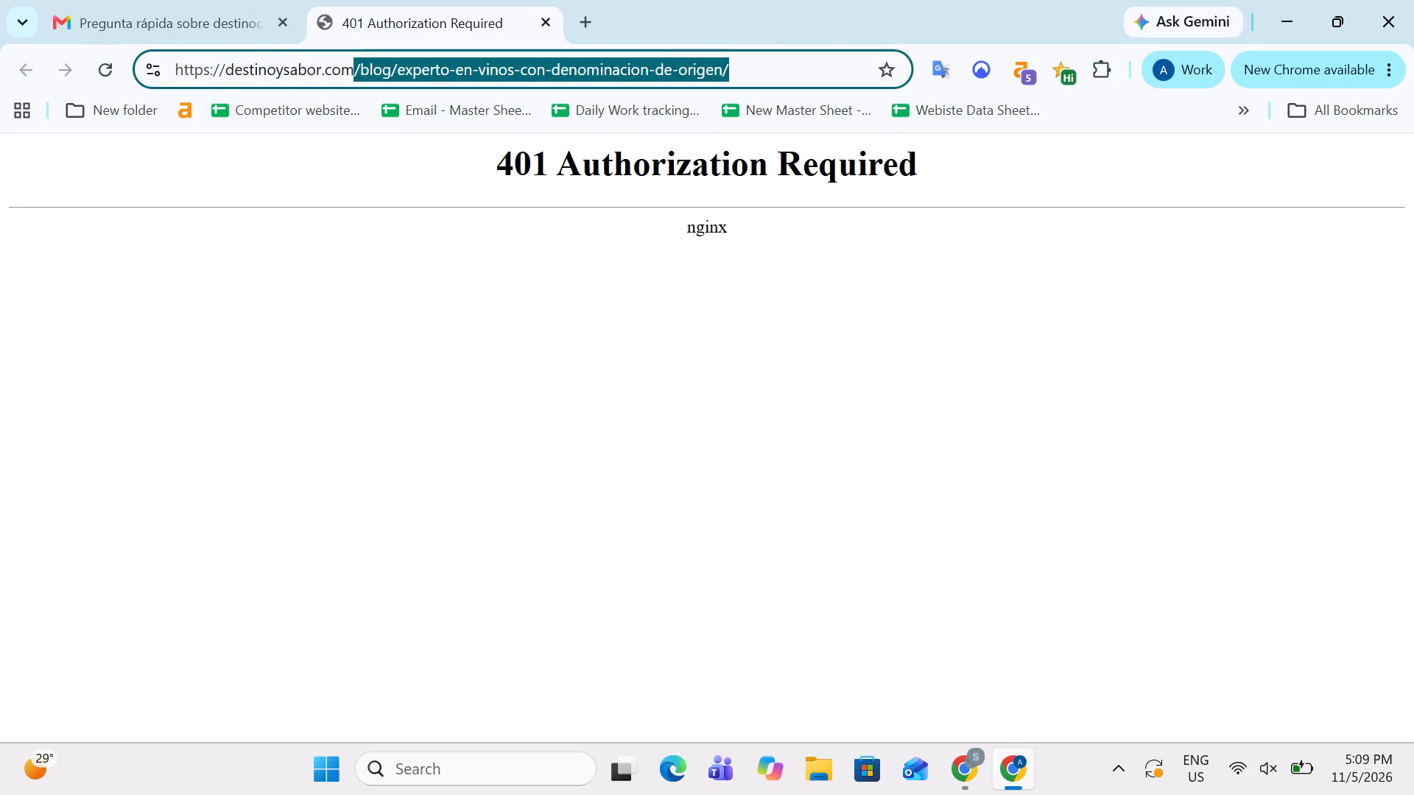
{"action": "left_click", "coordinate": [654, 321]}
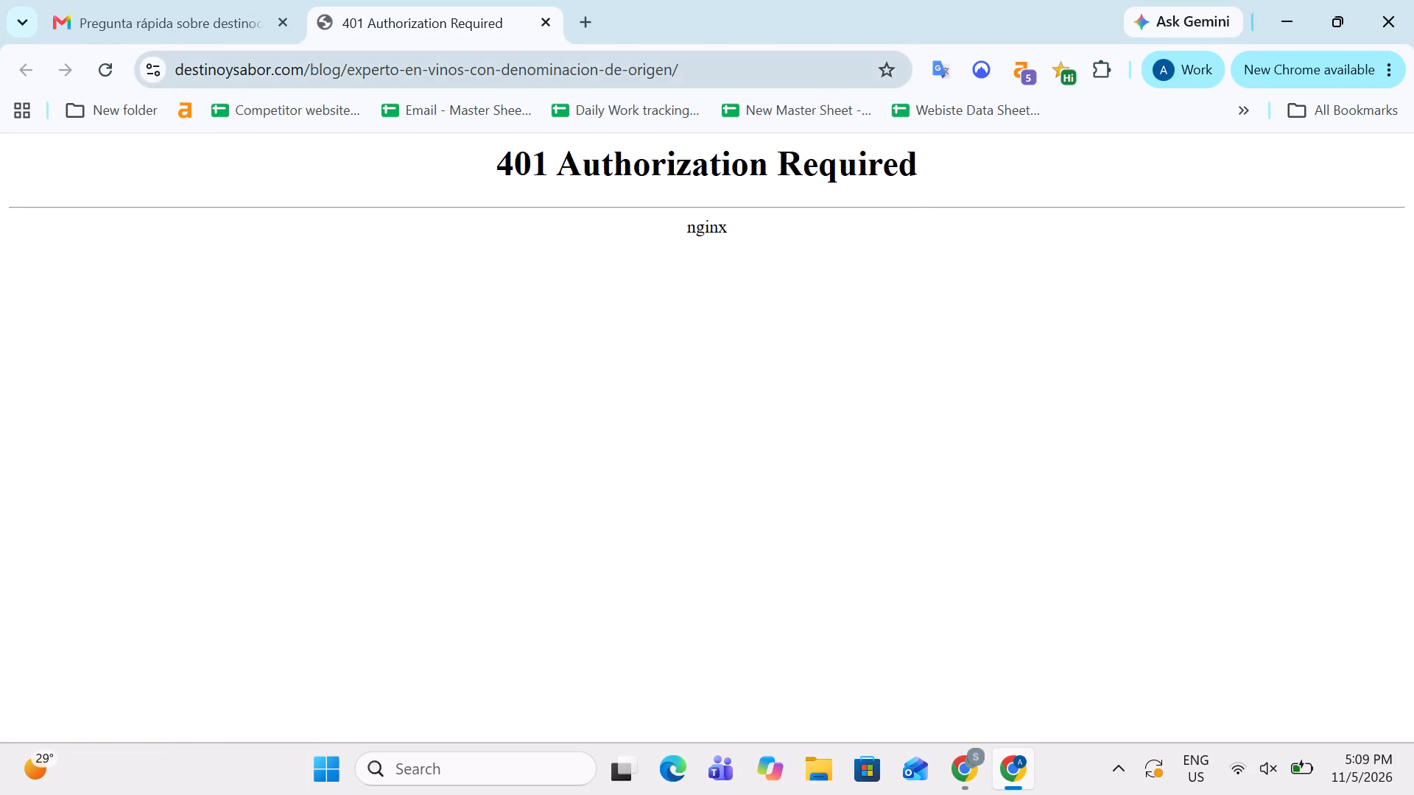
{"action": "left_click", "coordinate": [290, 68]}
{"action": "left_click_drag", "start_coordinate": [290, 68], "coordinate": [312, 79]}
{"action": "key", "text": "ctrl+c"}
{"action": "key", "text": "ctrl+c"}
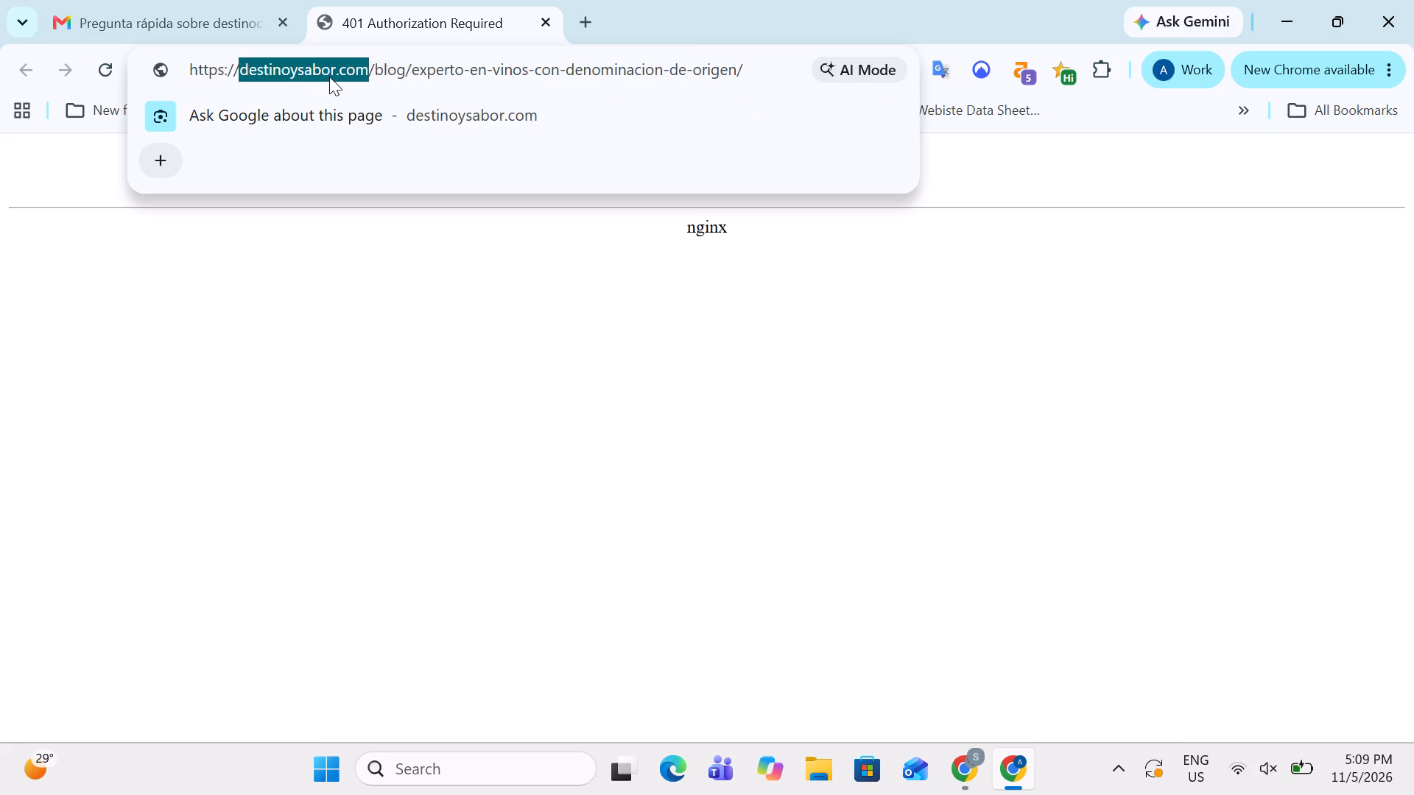
Bring up the New Master Sheet in the other Chrome window, and close the Destino y Sabor article tab.
{"action": "key", "text": "alt+Tab"}
{"action": "left_click", "coordinate": [639, 0]}
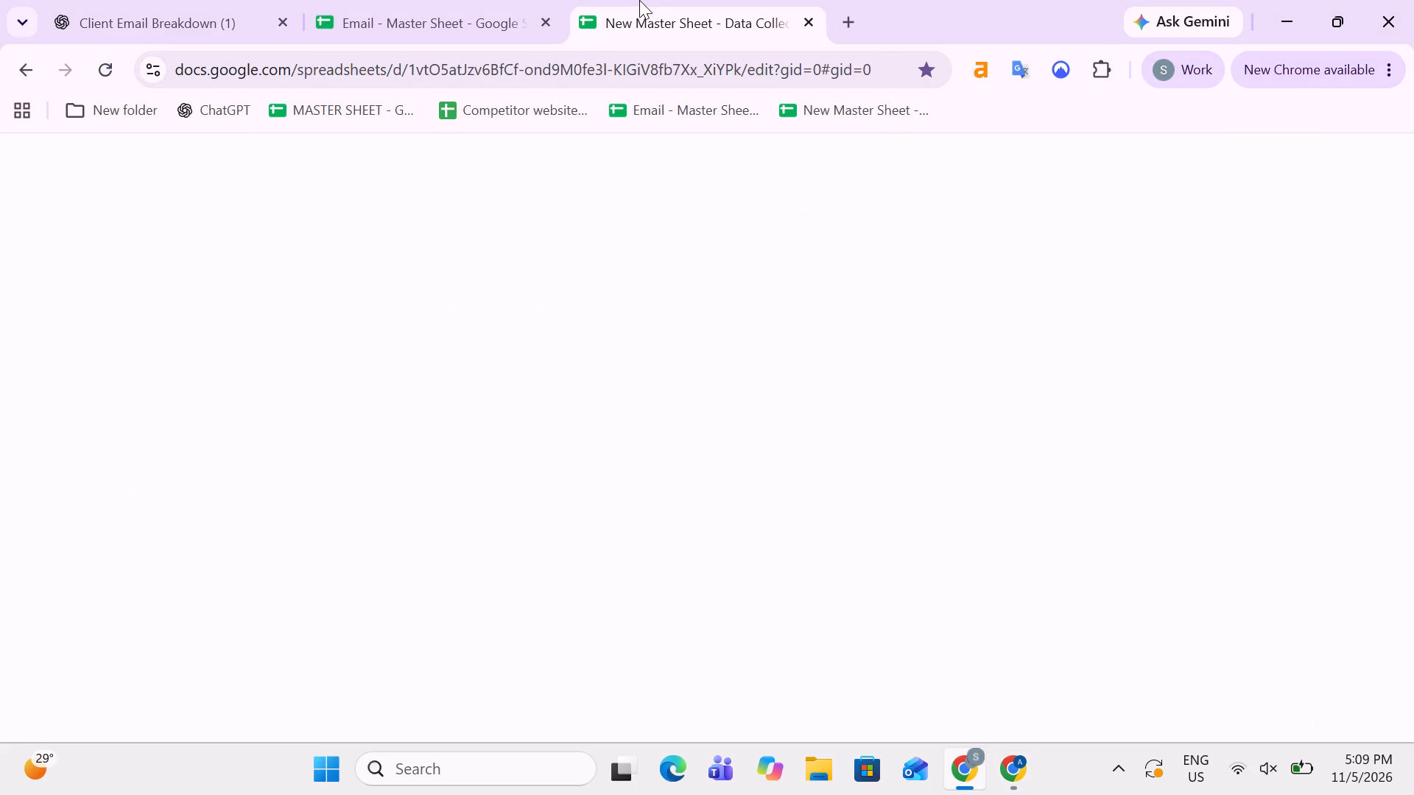
{"action": "key", "text": "Down"}
{"action": "key", "text": "Up"}
{"action": "key", "text": "alt+Tab"}
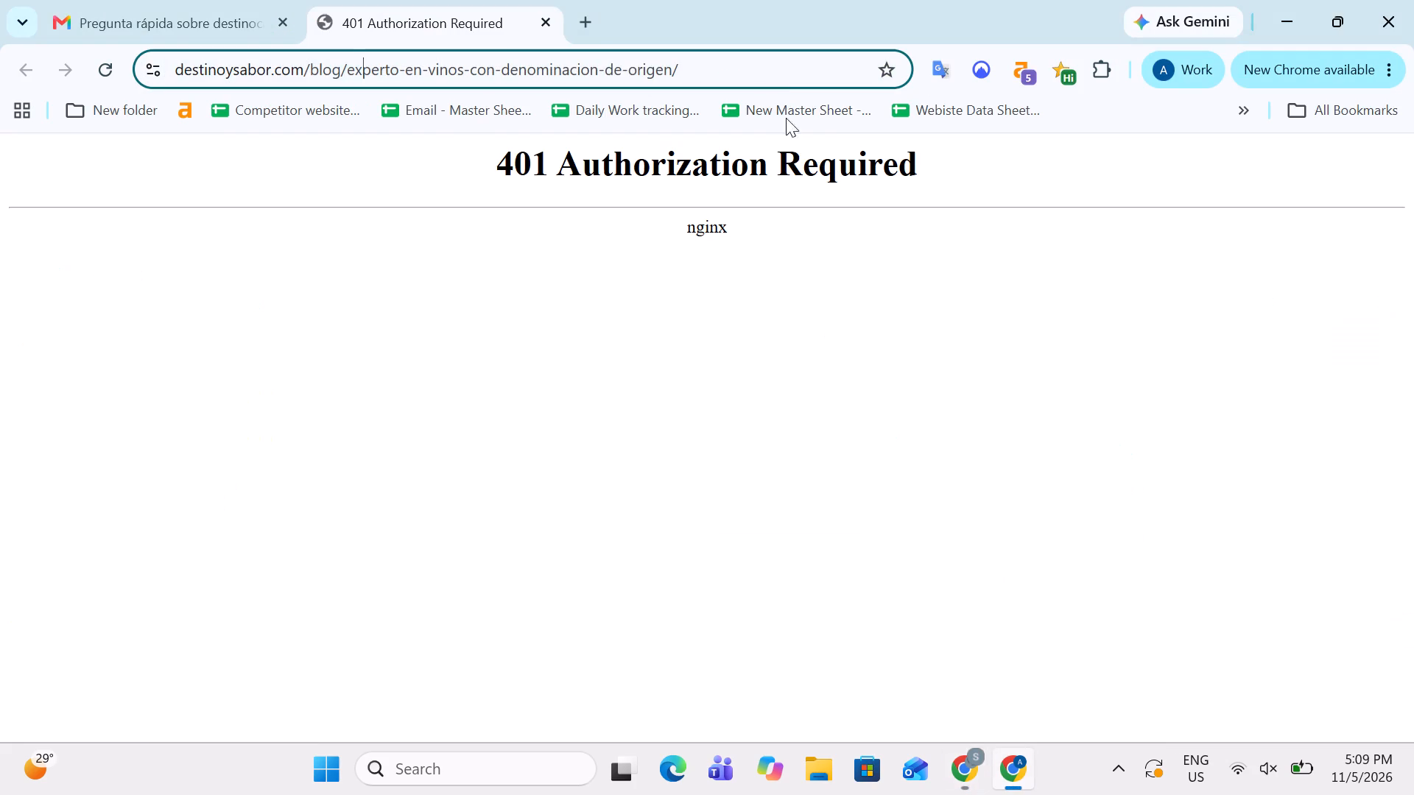
{"action": "left_click", "coordinate": [550, 25]}
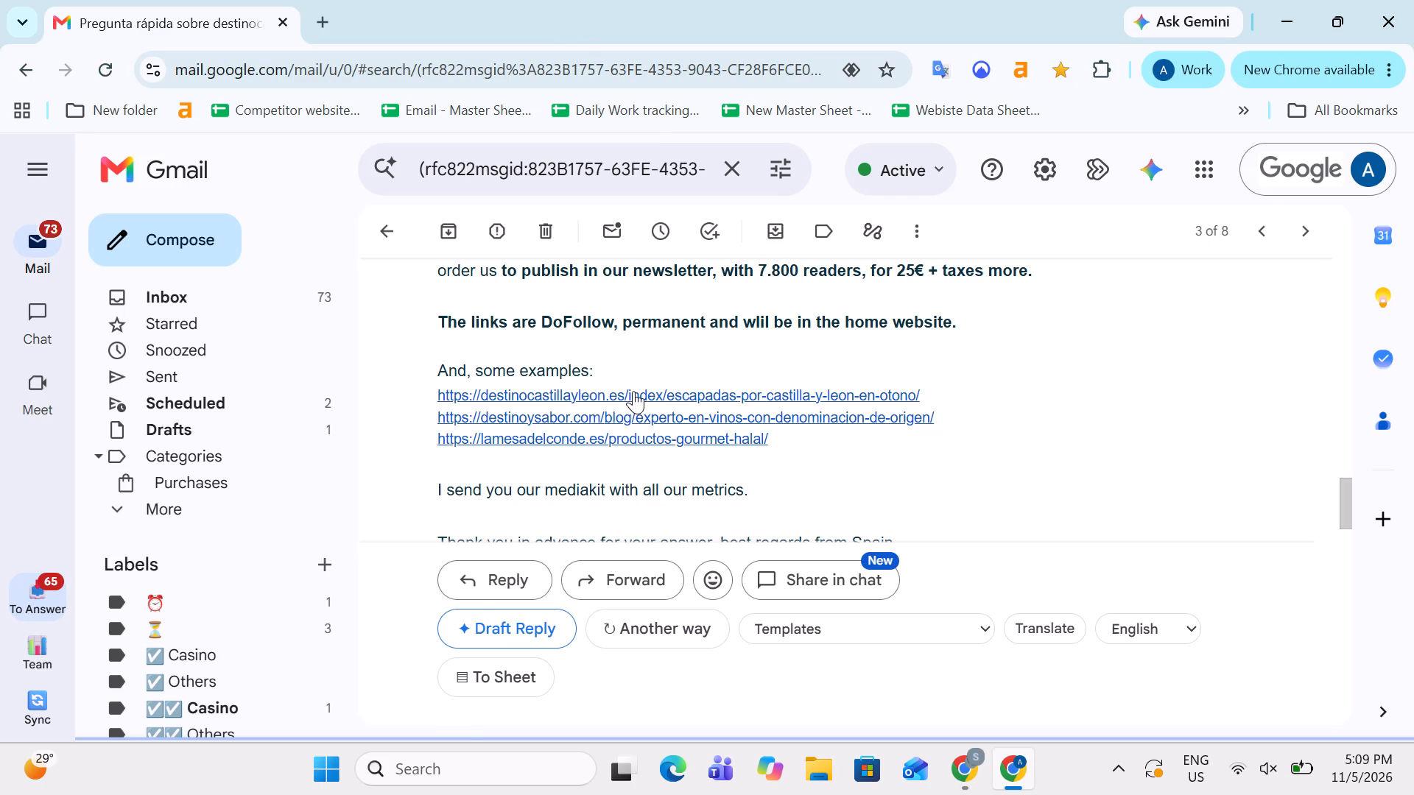
Open the example articles for all three offered sites from the email, dismissing the destinoysabor.com sign-in request.
{"action": "left_click", "coordinate": [633, 391], "text": "ctrl"}
{"action": "left_click", "coordinate": [636, 415], "text": "ctrl"}
{"action": "left_click", "coordinate": [626, 437], "text": "ctrl"}
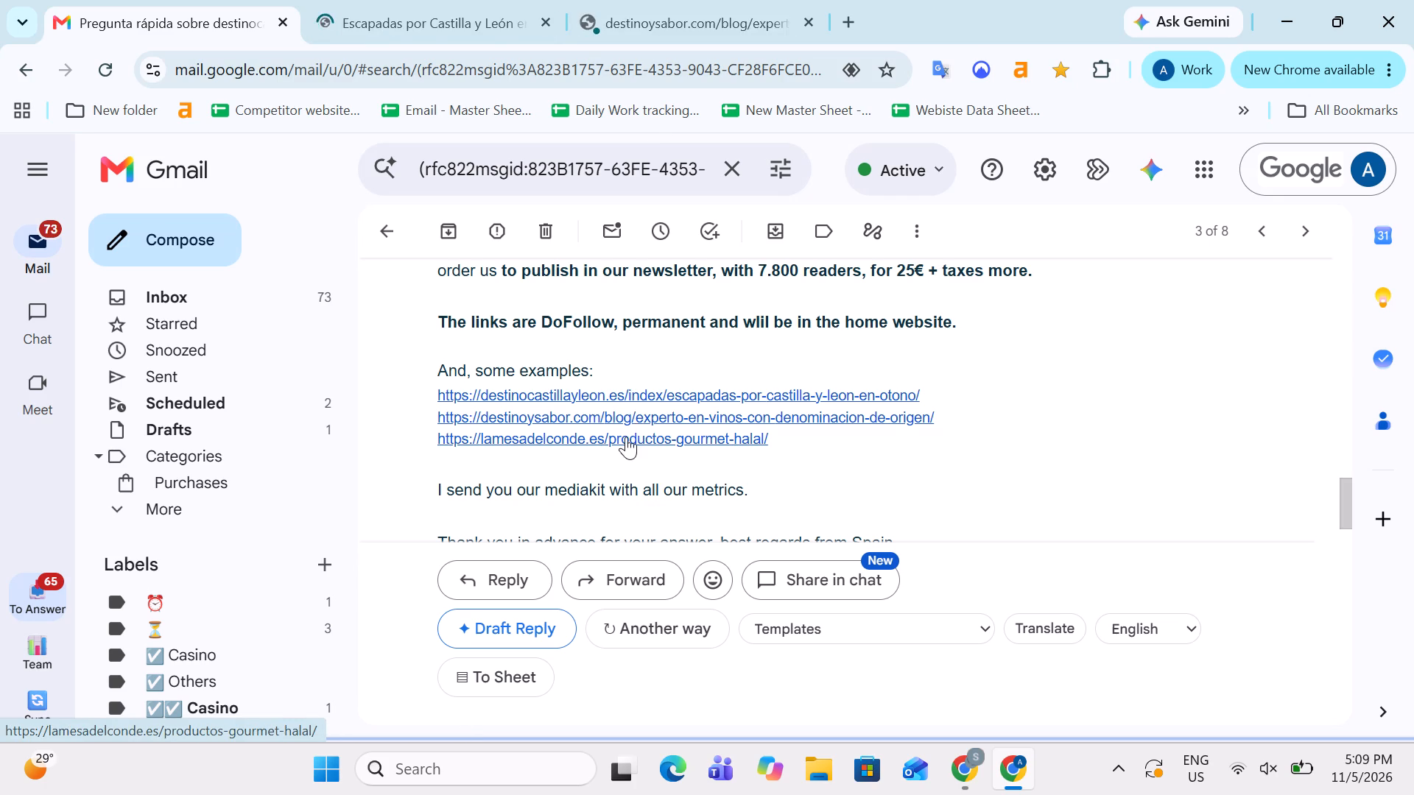
{"action": "left_click", "coordinate": [291, 0]}
{"action": "left_click", "coordinate": [615, 27]}
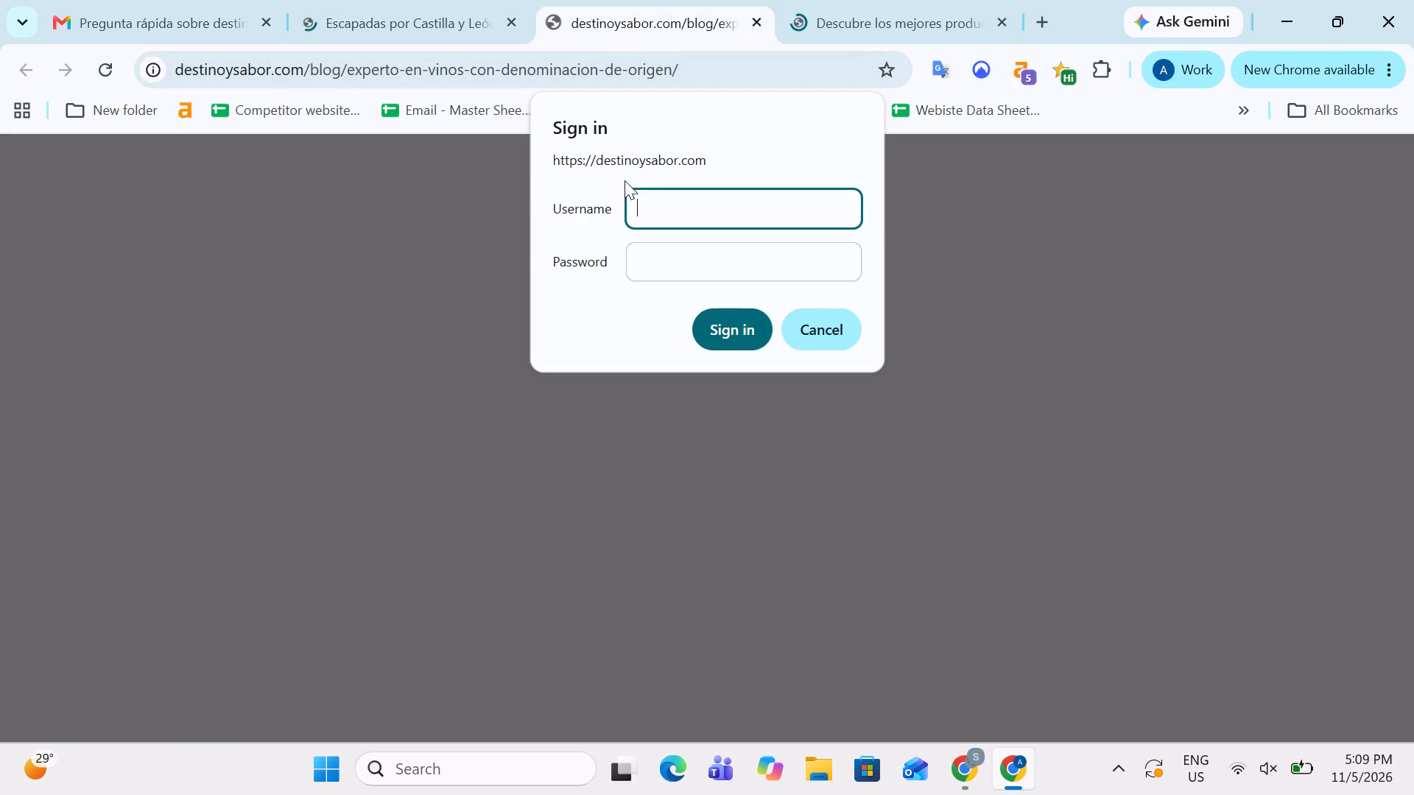
{"action": "left_click", "coordinate": [819, 325]}
Copy the destinocastillayleon.es domain from its example article and enter it as the website in row 11206 of the New Master Sheet.
{"action": "left_click", "coordinate": [391, 0]}
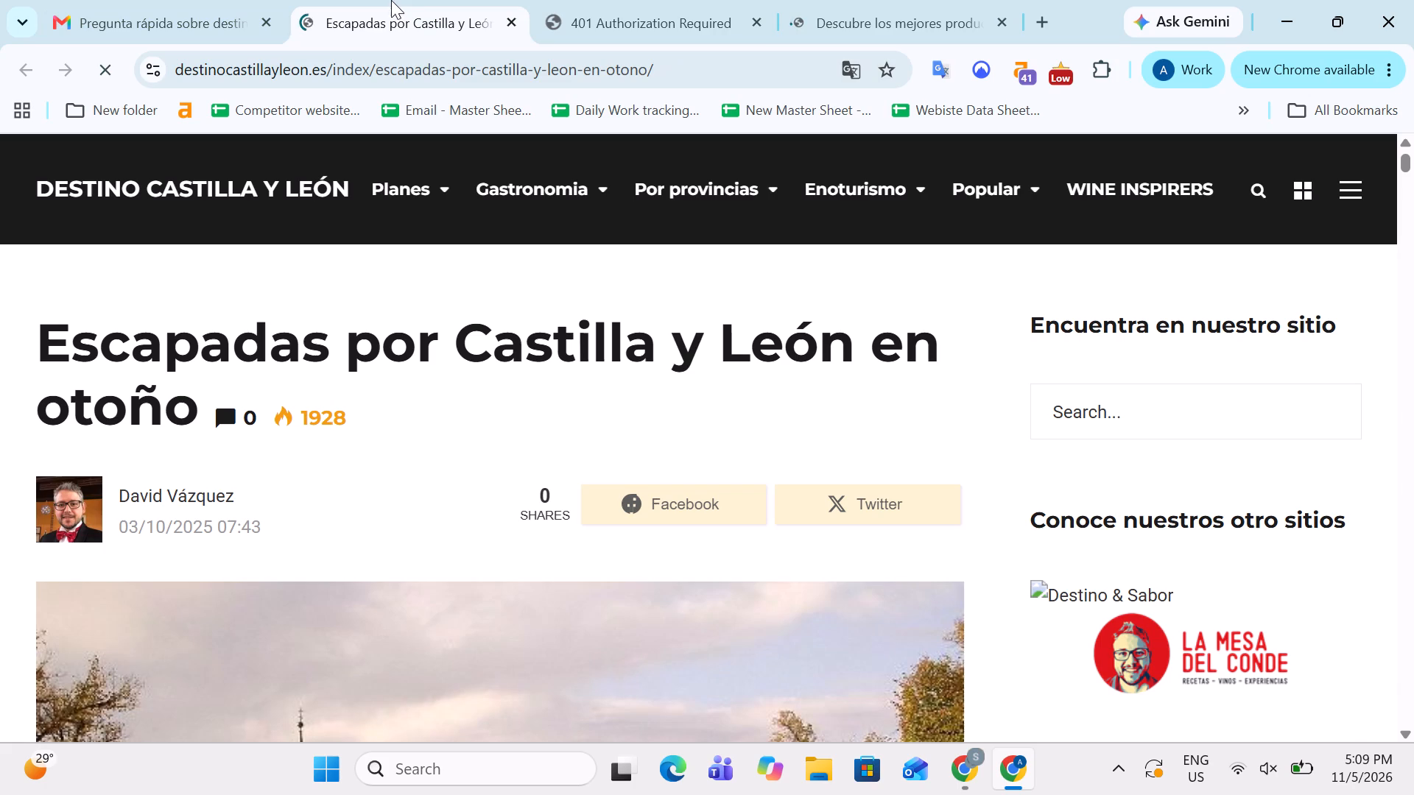
{"action": "left_click", "coordinate": [331, 64]}
{"action": "left_click_drag", "start_coordinate": [331, 64], "coordinate": [338, 82]}
{"action": "key", "text": "ctrl+c"}
{"action": "key", "text": "ctrl+c"}
{"action": "key", "text": "alt+Tab"}
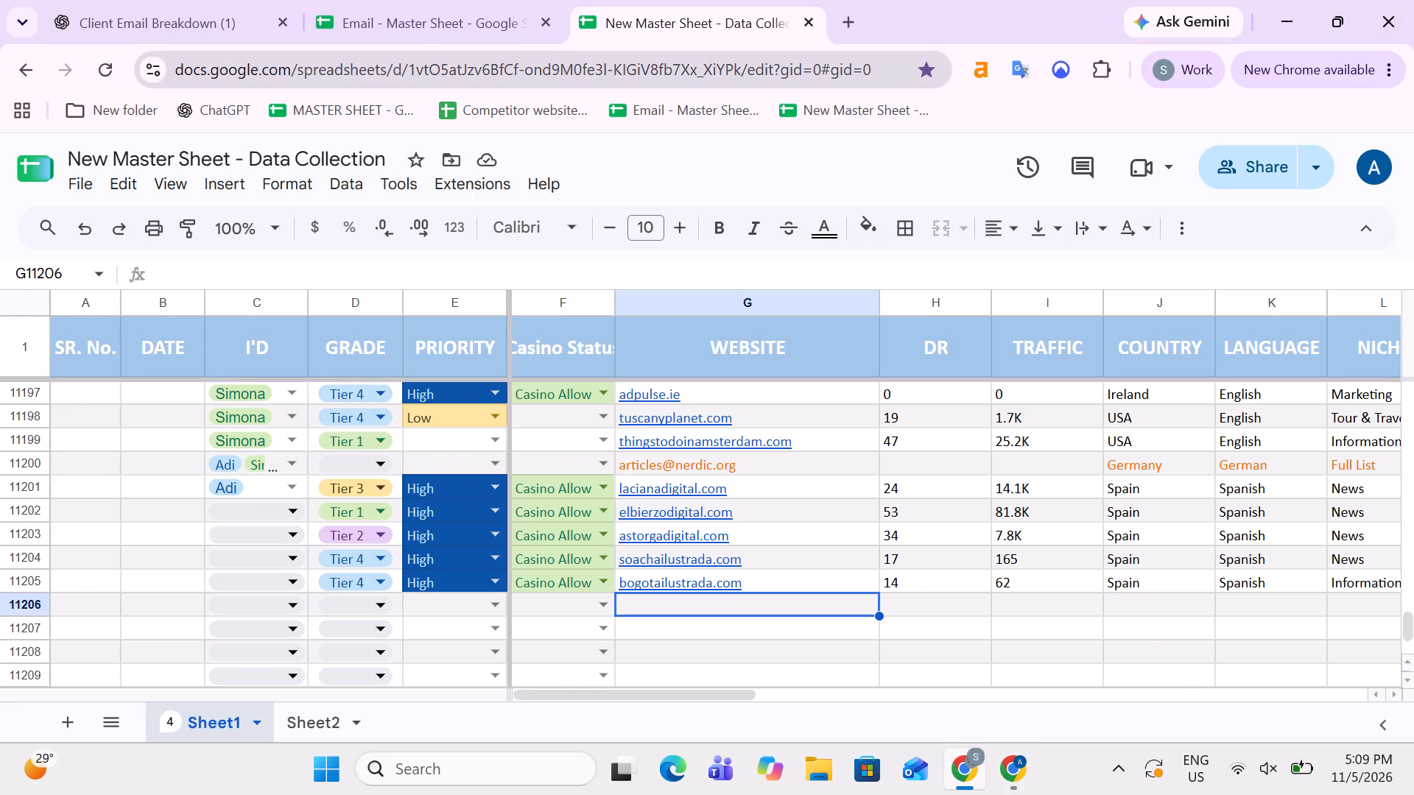
{"action": "key", "text": "Return"}
{"action": "key", "text": "ctrl+v"}
{"action": "key", "text": "Tab"}
Go from the autumn getaways article to the destinocastillayleon.es homepage by trimming the address to the domain.
{"action": "key", "text": "alt+Tab"}
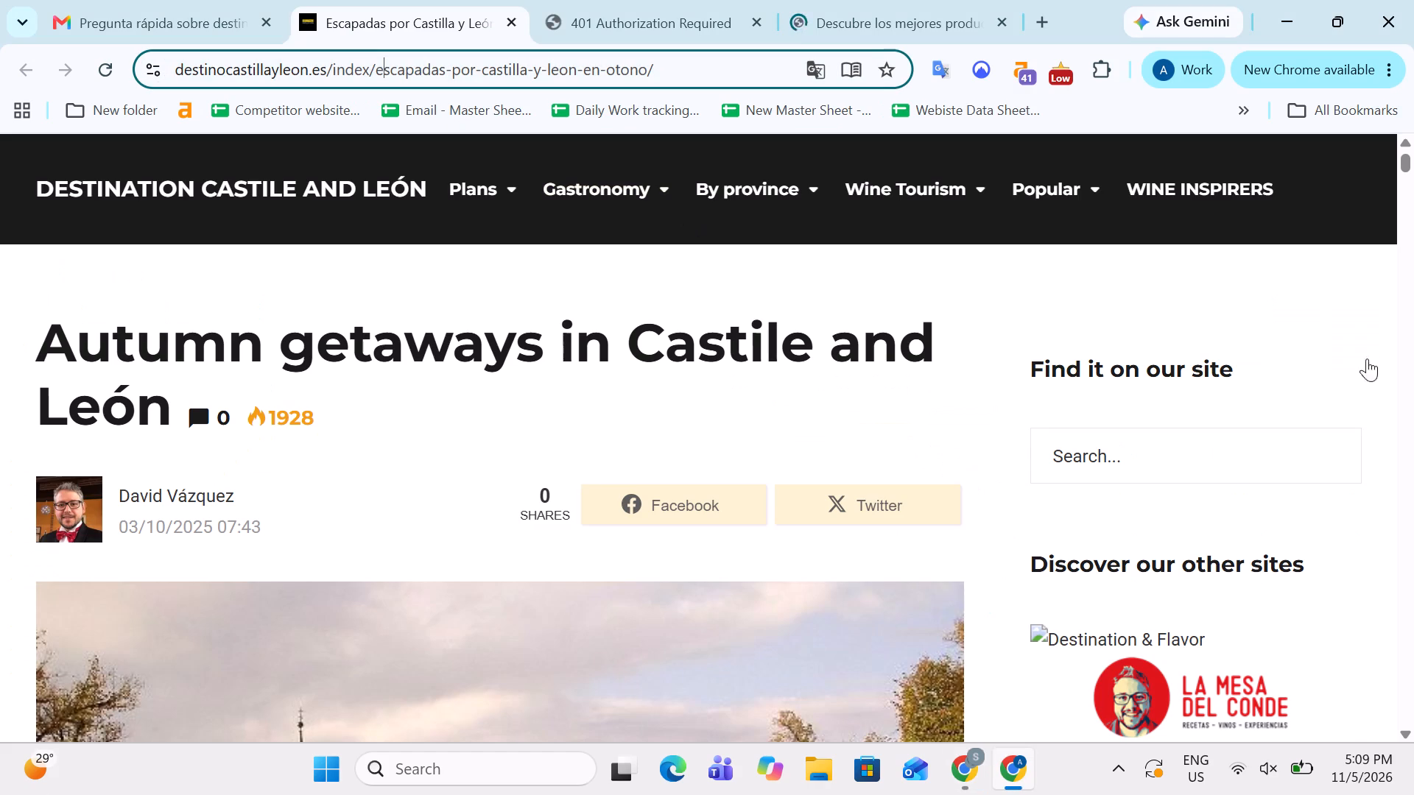
{"action": "scroll", "coordinate": [890, 486], "scroll_direction": "down", "scroll_amount": 20}
{"action": "scroll", "coordinate": [890, 486], "scroll_direction": "down", "scroll_amount": 4}
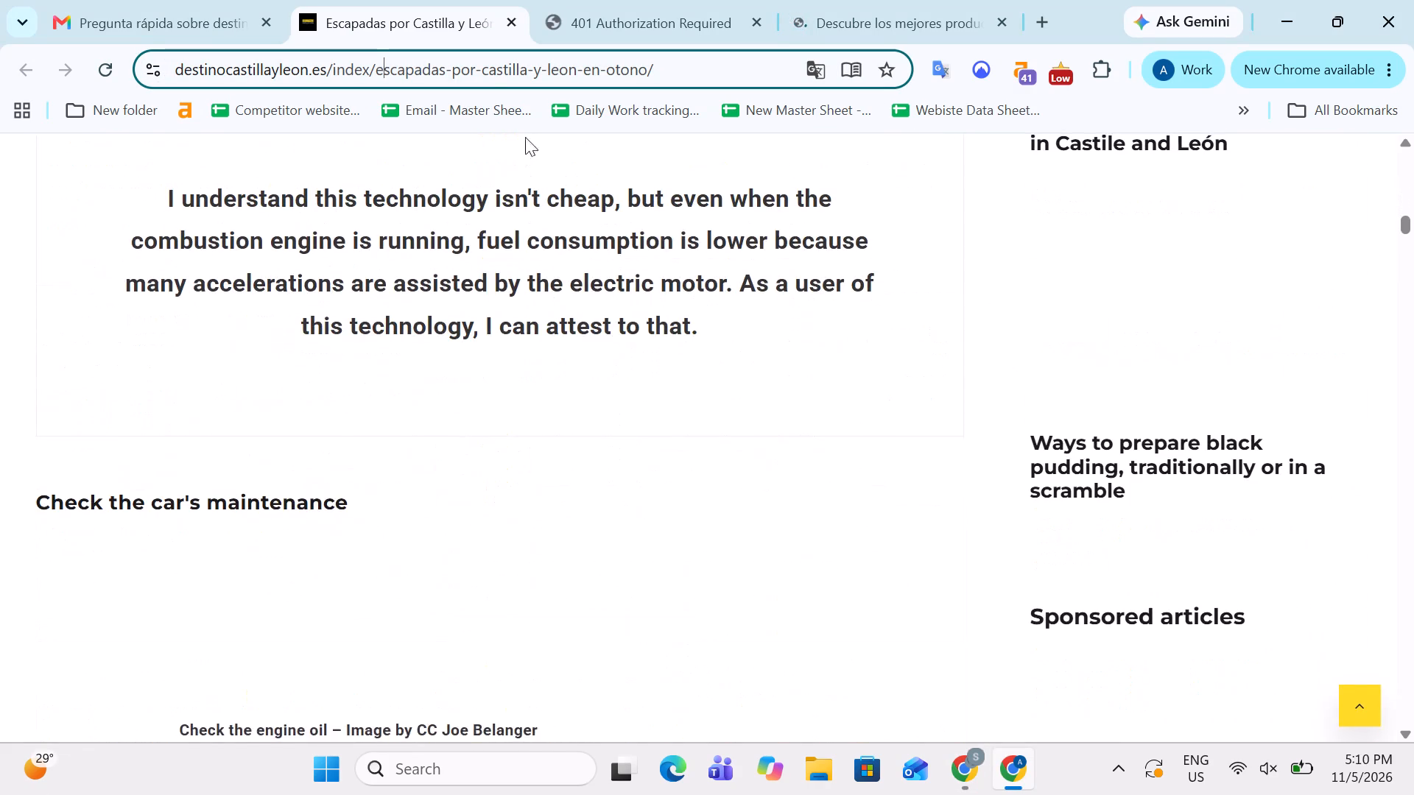
{"action": "left_click_drag", "start_coordinate": [332, 63], "coordinate": [768, 71]}
{"action": "key", "text": "BackSpace"}
{"action": "key", "text": "Return"}
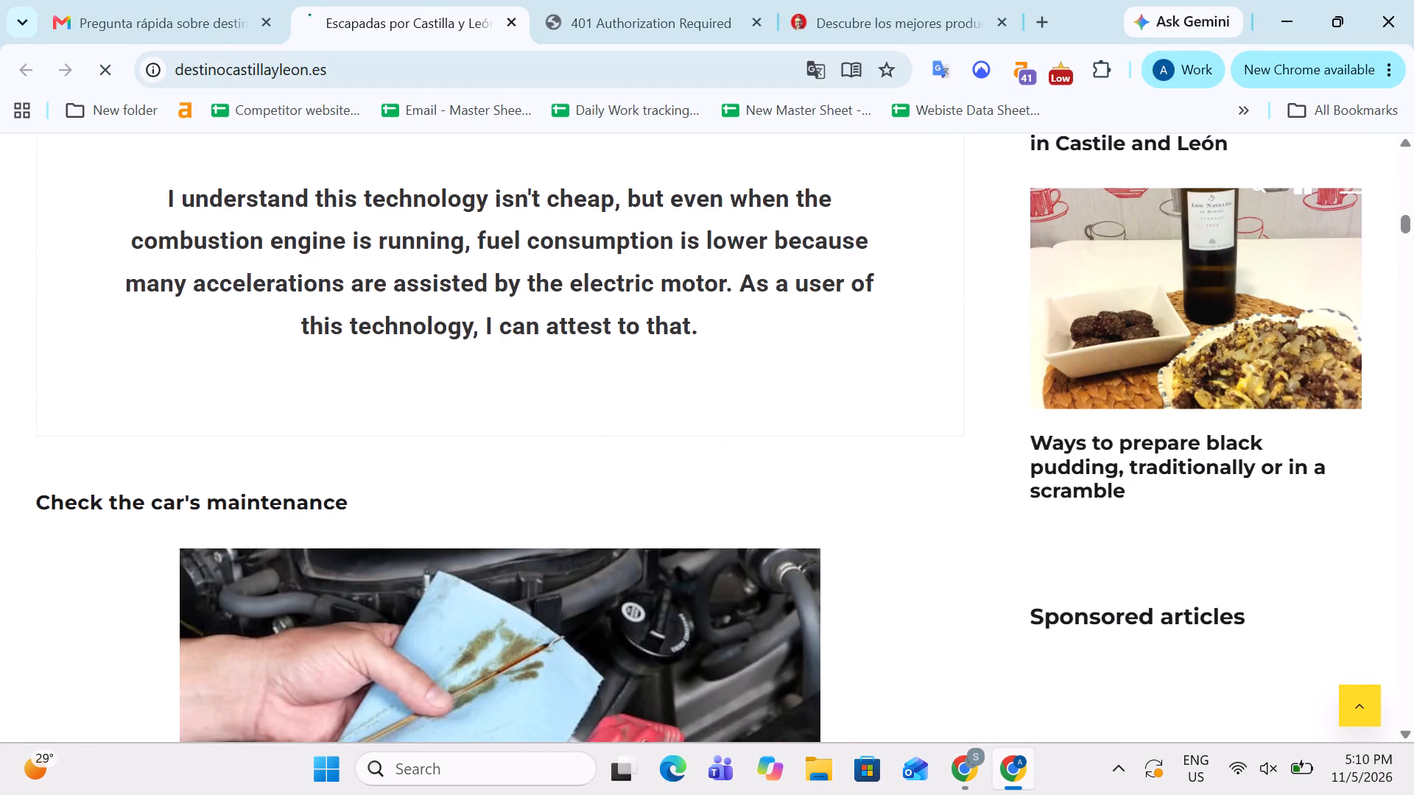
Browse the destinocastillayleon.es homepage to examine the site's content and topics.
{"action": "scroll", "coordinate": [1036, 378], "scroll_direction": "down", "scroll_amount": 8}
{"action": "scroll", "coordinate": [874, 406], "scroll_direction": "up", "scroll_amount": 9}
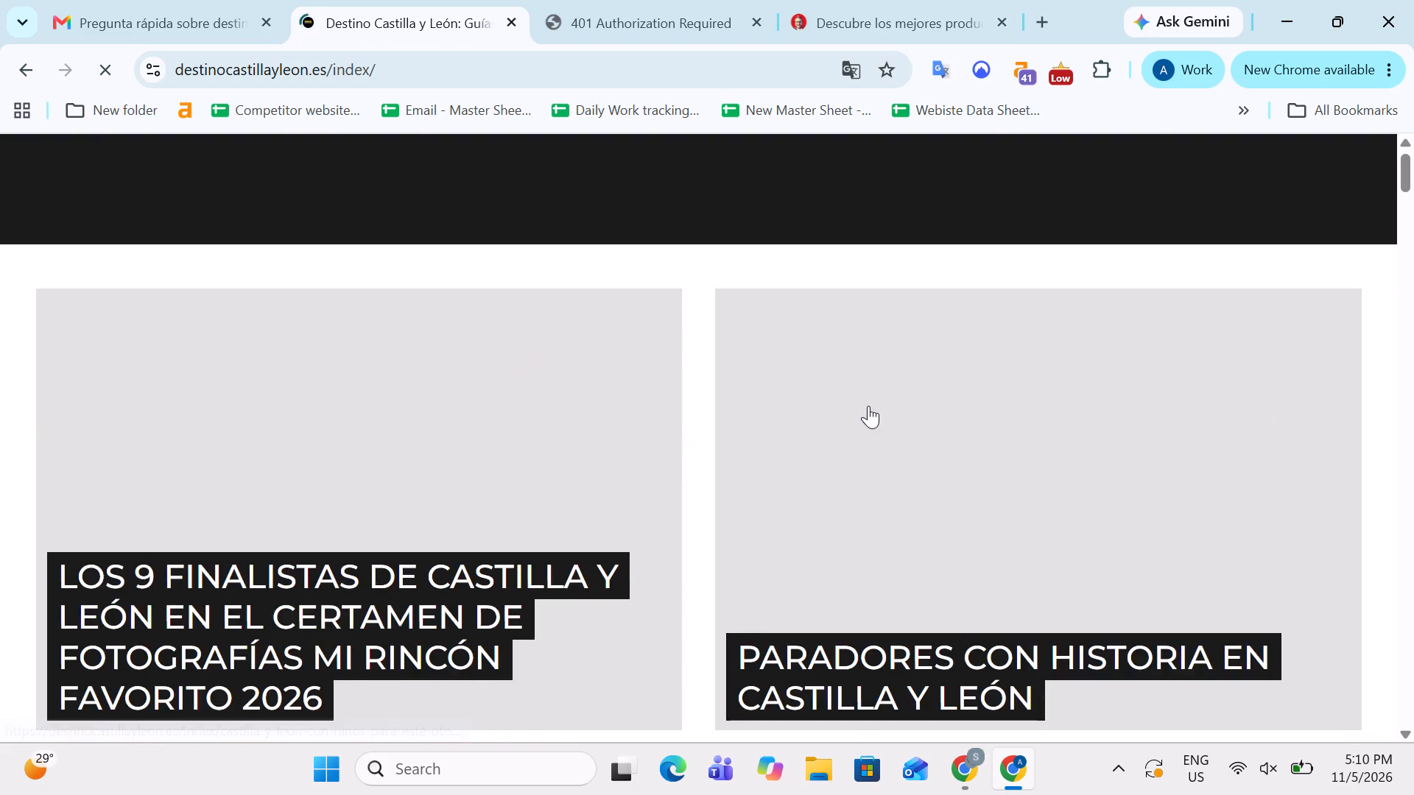
{"action": "scroll", "coordinate": [868, 406], "scroll_direction": "up", "scroll_amount": 8}
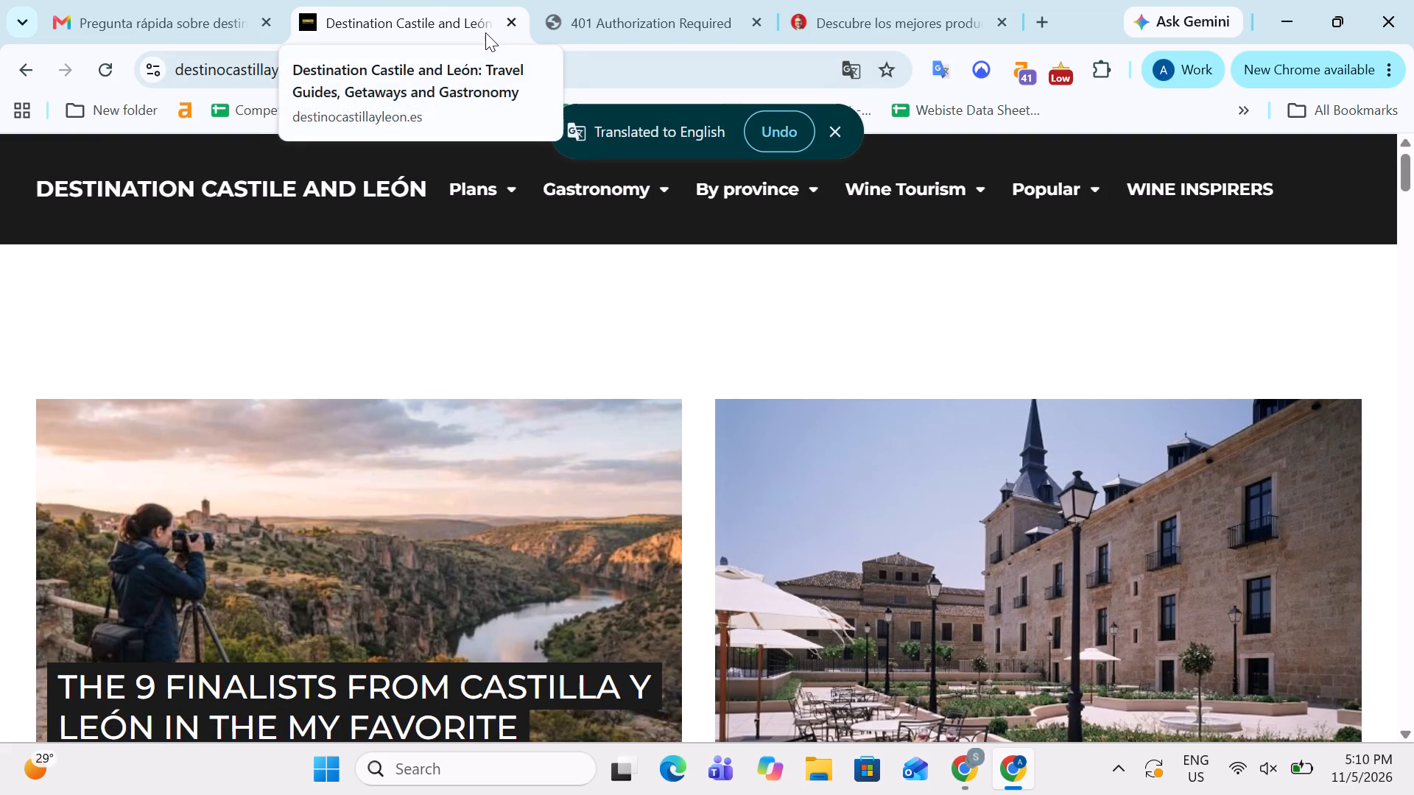
{"action": "scroll", "coordinate": [1203, 368], "scroll_direction": "down", "scroll_amount": 7}
{"action": "scroll", "coordinate": [1252, 493], "scroll_direction": "up", "scroll_amount": 19}
{"action": "scroll", "coordinate": [92, 266], "scroll_direction": "down", "scroll_amount": 4}
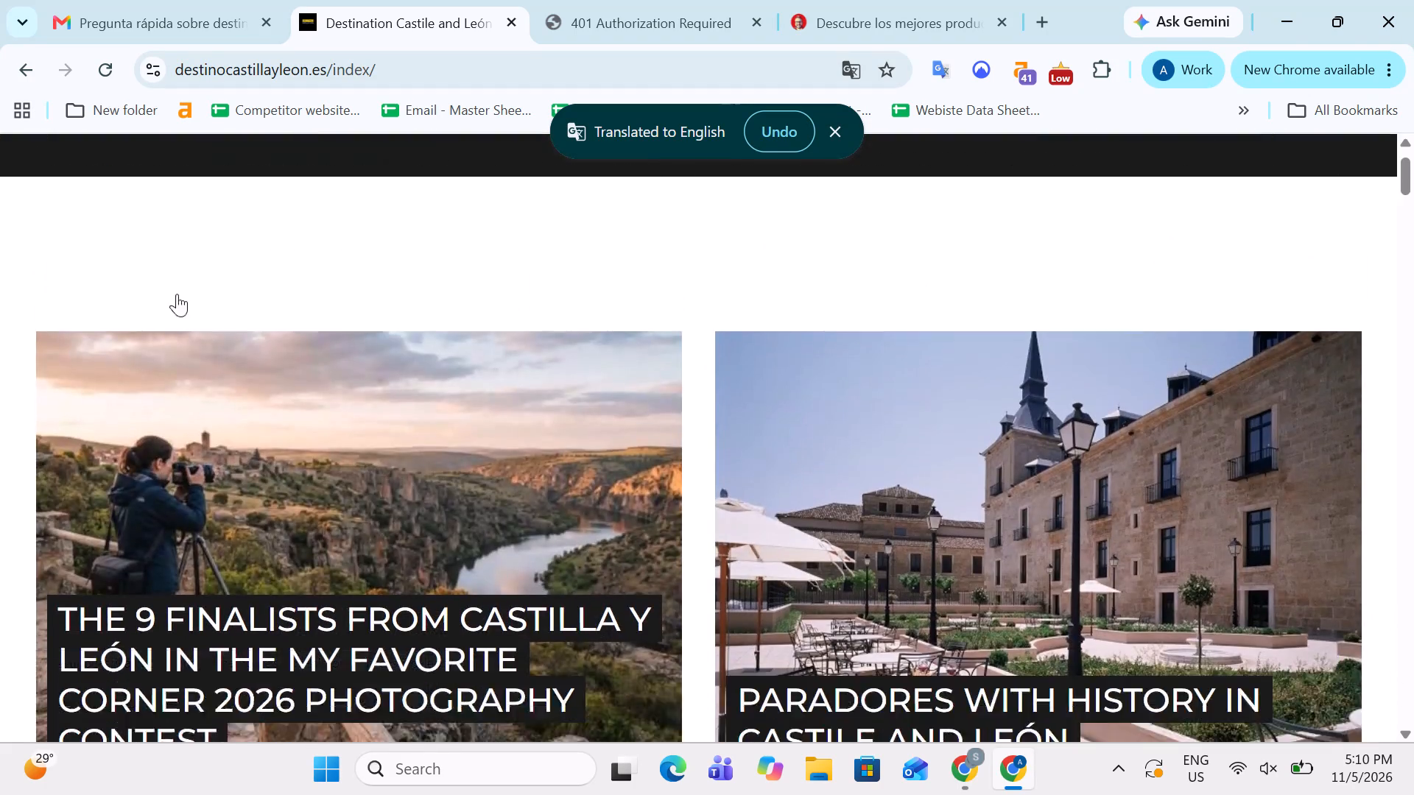
{"action": "scroll", "coordinate": [177, 294], "scroll_direction": "down", "scroll_amount": 17}
{"action": "scroll", "coordinate": [694, 419], "scroll_direction": "up", "scroll_amount": 1}
{"action": "scroll", "coordinate": [698, 416], "scroll_direction": "down", "scroll_amount": 15}
{"action": "scroll", "coordinate": [714, 398], "scroll_direction": "up", "scroll_amount": 2}
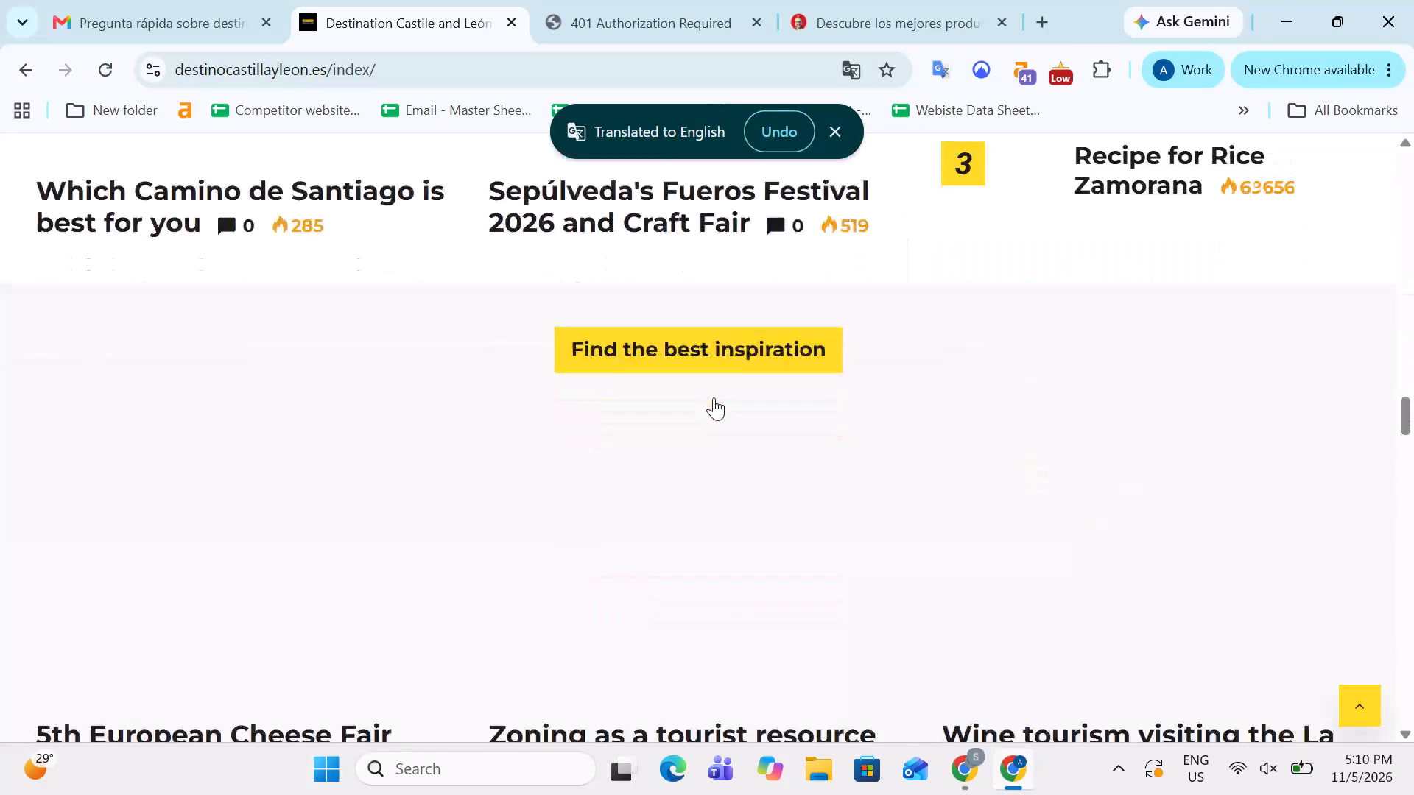
{"action": "scroll", "coordinate": [714, 397], "scroll_direction": "up", "scroll_amount": 16}
Open the Ahrefs metrics for destinocastillayleon.es.
{"action": "left_click", "coordinate": [1018, 78]}
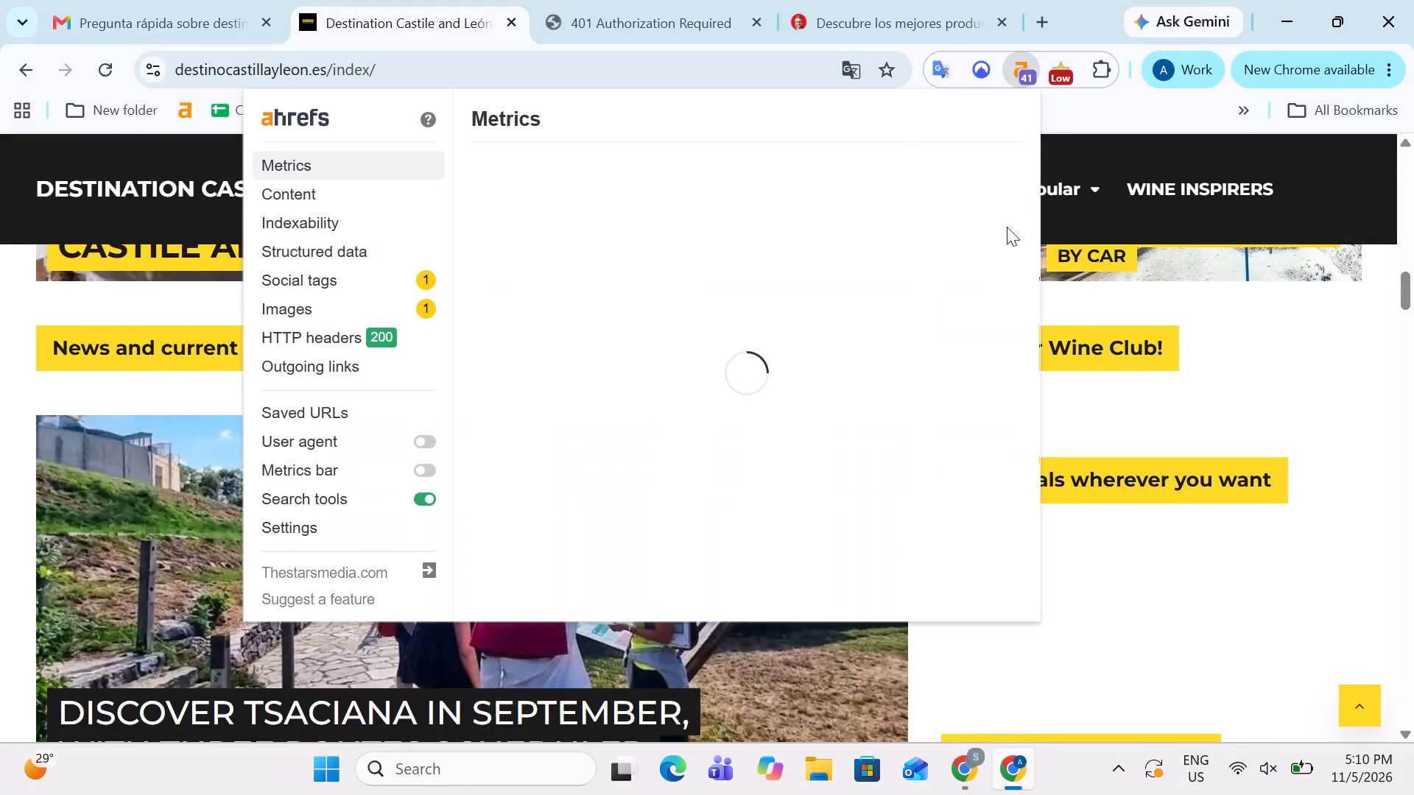
In the New Master Sheet, fill the destinocastillayleon.es row with DR 41, traffic 1.2K, Spain, Spanish and niche Tour & Travel.
{"action": "key", "text": "alt+Tab"}
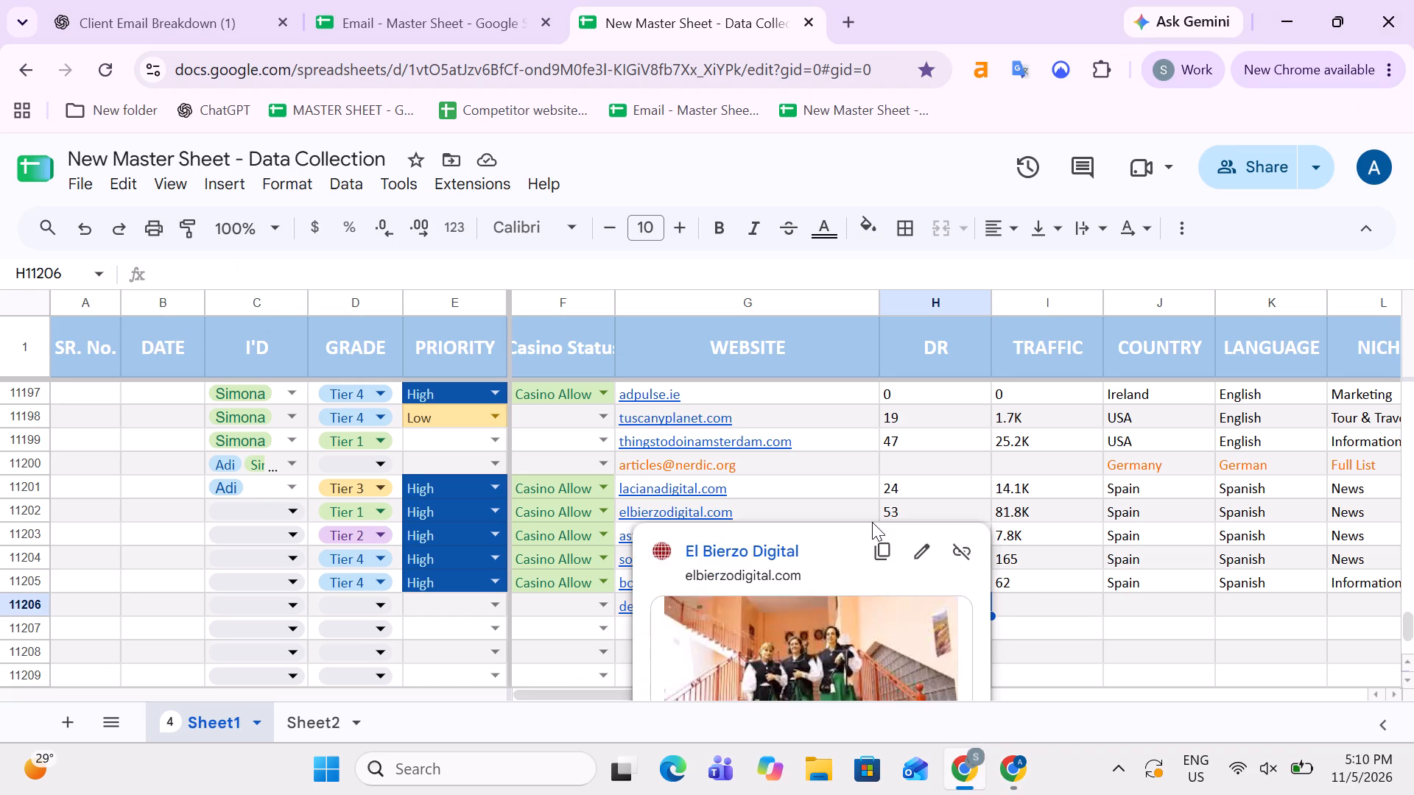
{"action": "type", "text": "41"}
{"action": "key", "text": "Right"}
{"action": "type", "text": "1.2K"}
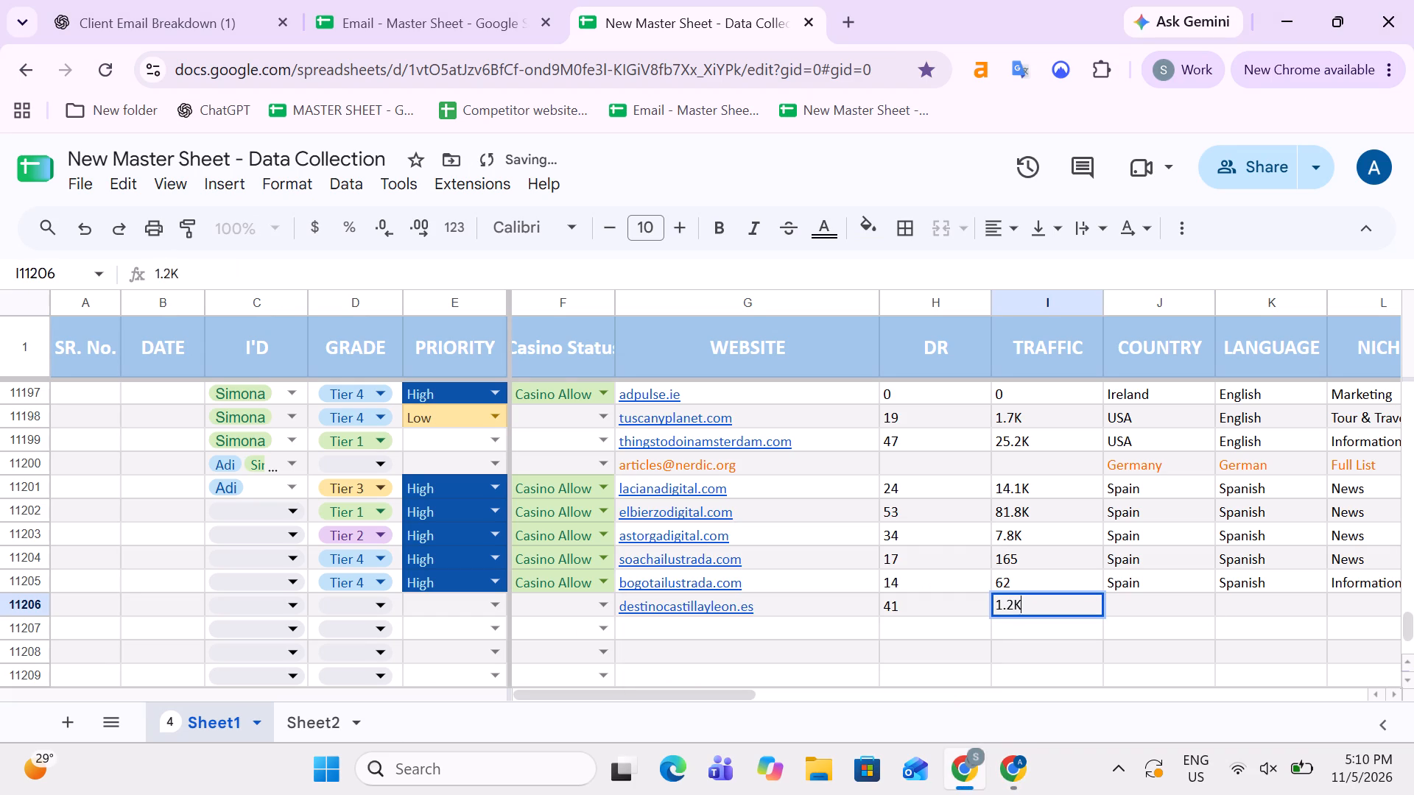
{"action": "key", "text": "Right"}
{"action": "type", "text": "Sp"}
{"action": "key", "text": "Right"}
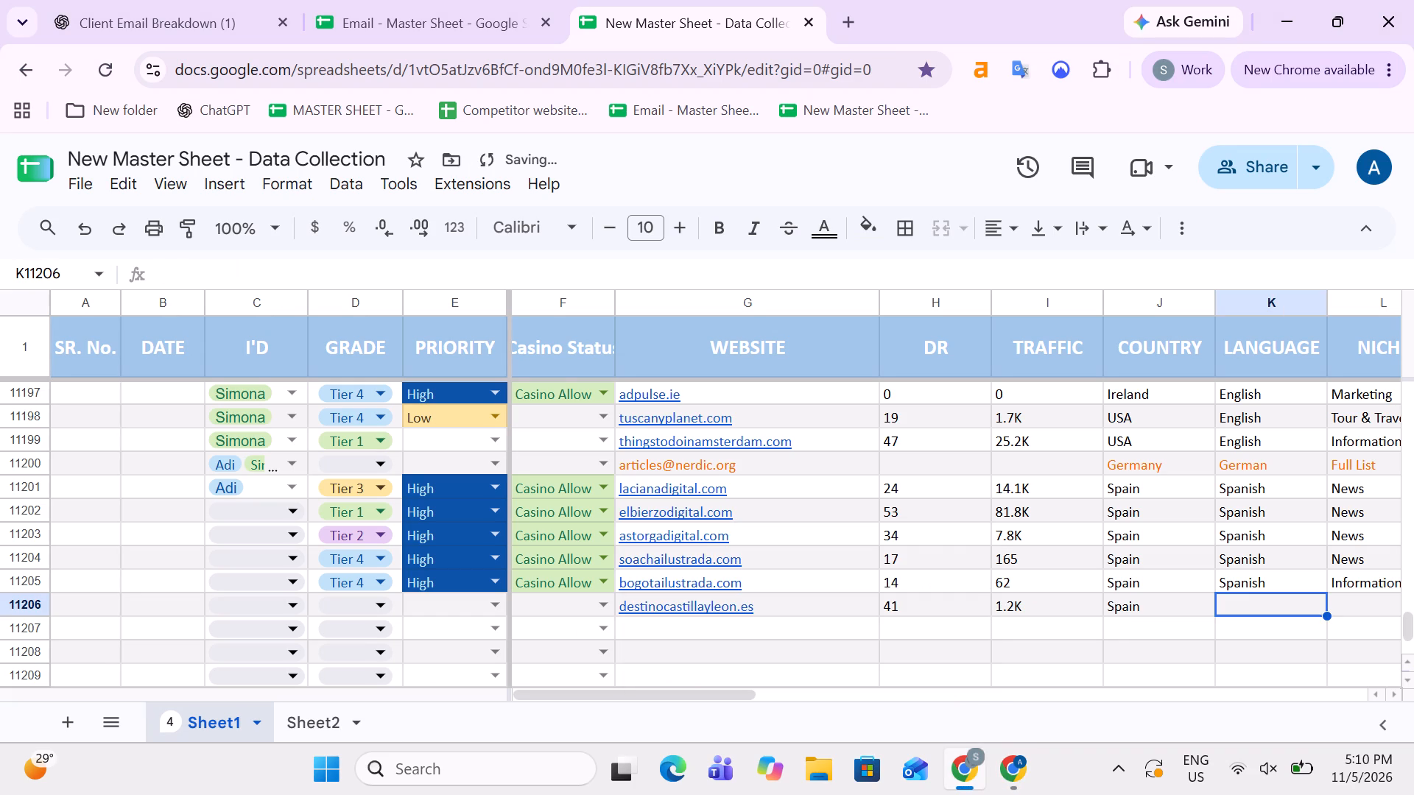
{"action": "type", "text": "Sp"}
{"action": "key", "text": "Right"}
{"action": "key", "text": "Right"}
{"action": "key", "text": "Left"}
{"action": "key", "text": "Left"}
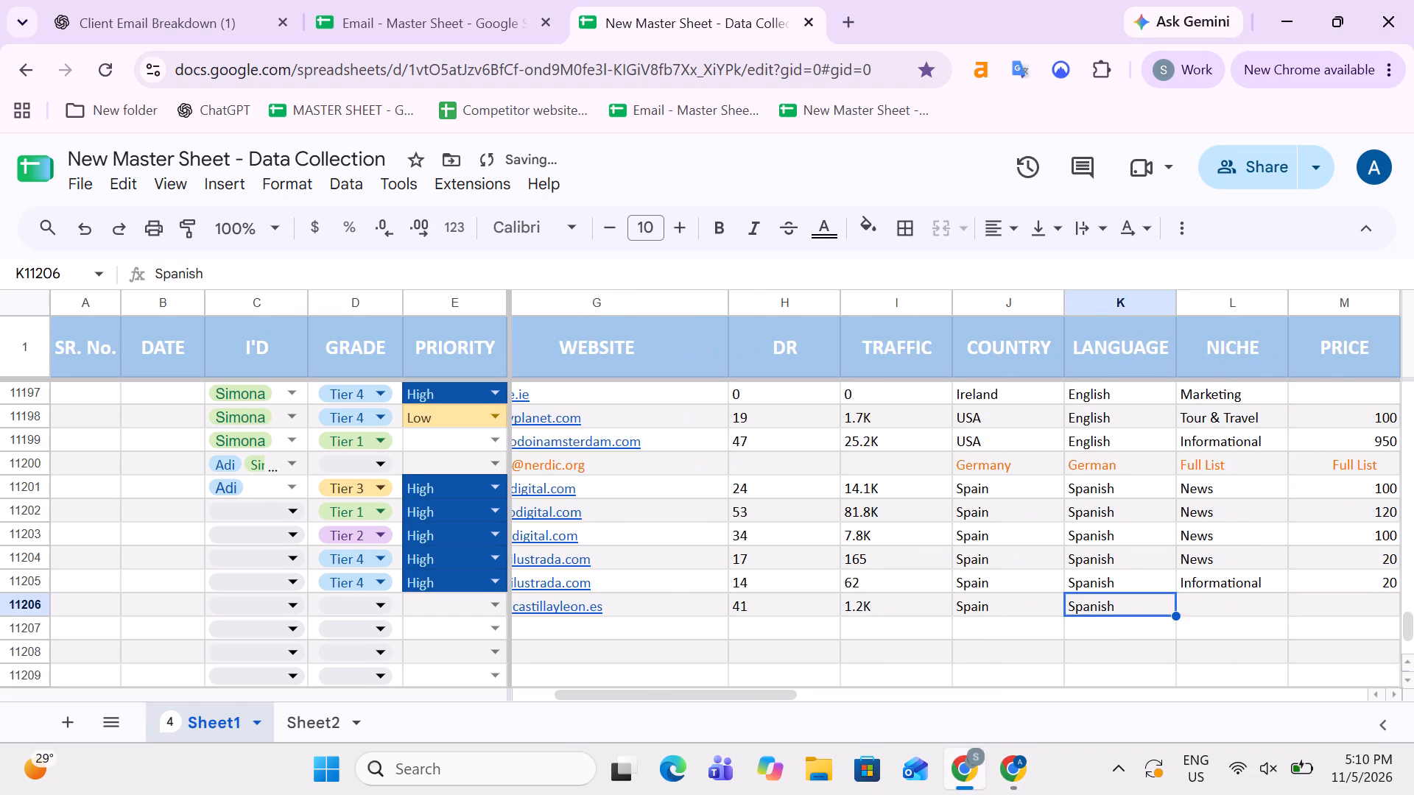
{"action": "key", "text": "Right"}
{"action": "key", "text": "Right"}
{"action": "key", "text": "Right"}
{"action": "key", "text": "Left"}
{"action": "key", "text": "Left"}
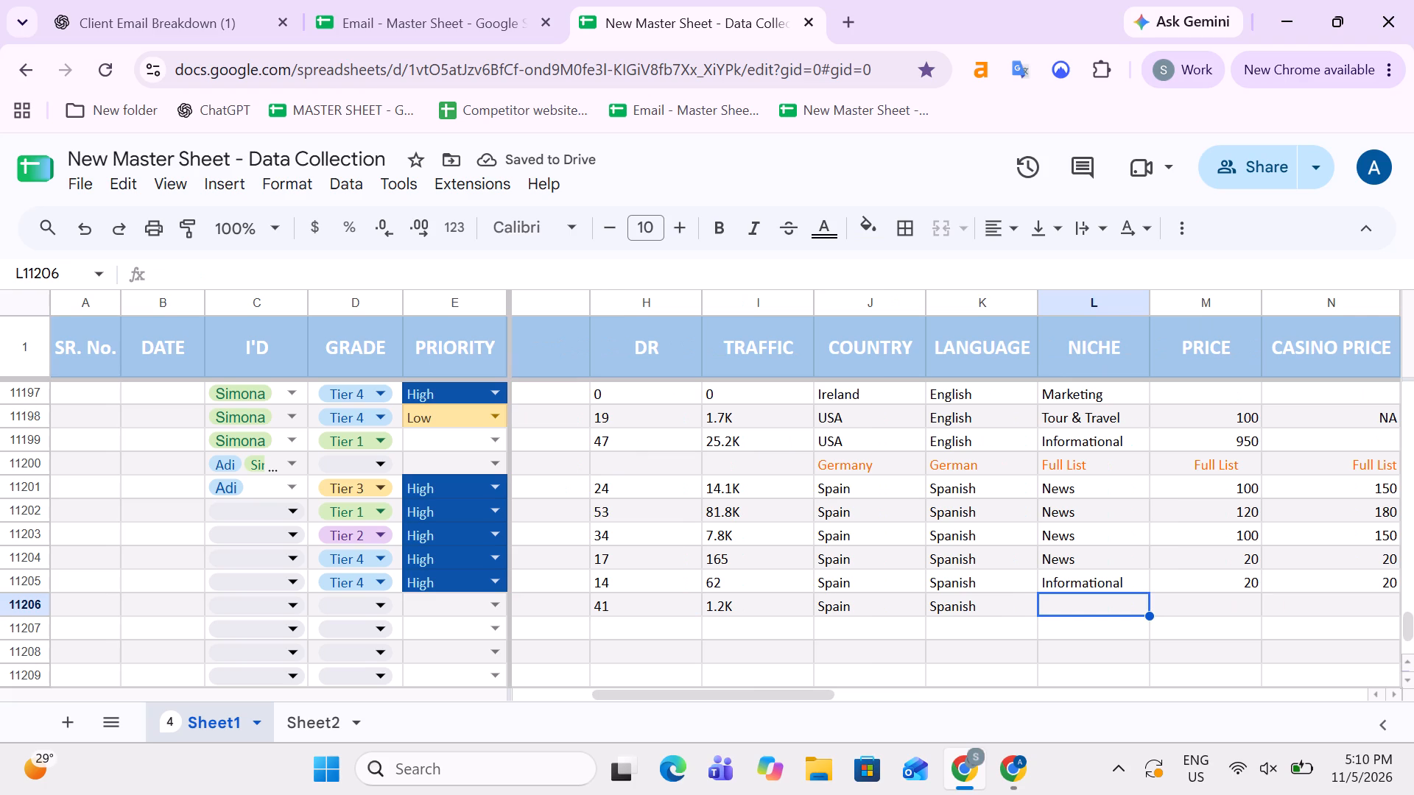
{"action": "type", "text": "Tou"}
{"action": "key", "text": "Right"}
{"action": "key", "text": "Right"}
{"action": "key", "text": "Left"}
{"action": "key", "text": "Right"}
{"action": "key", "text": "Left"}
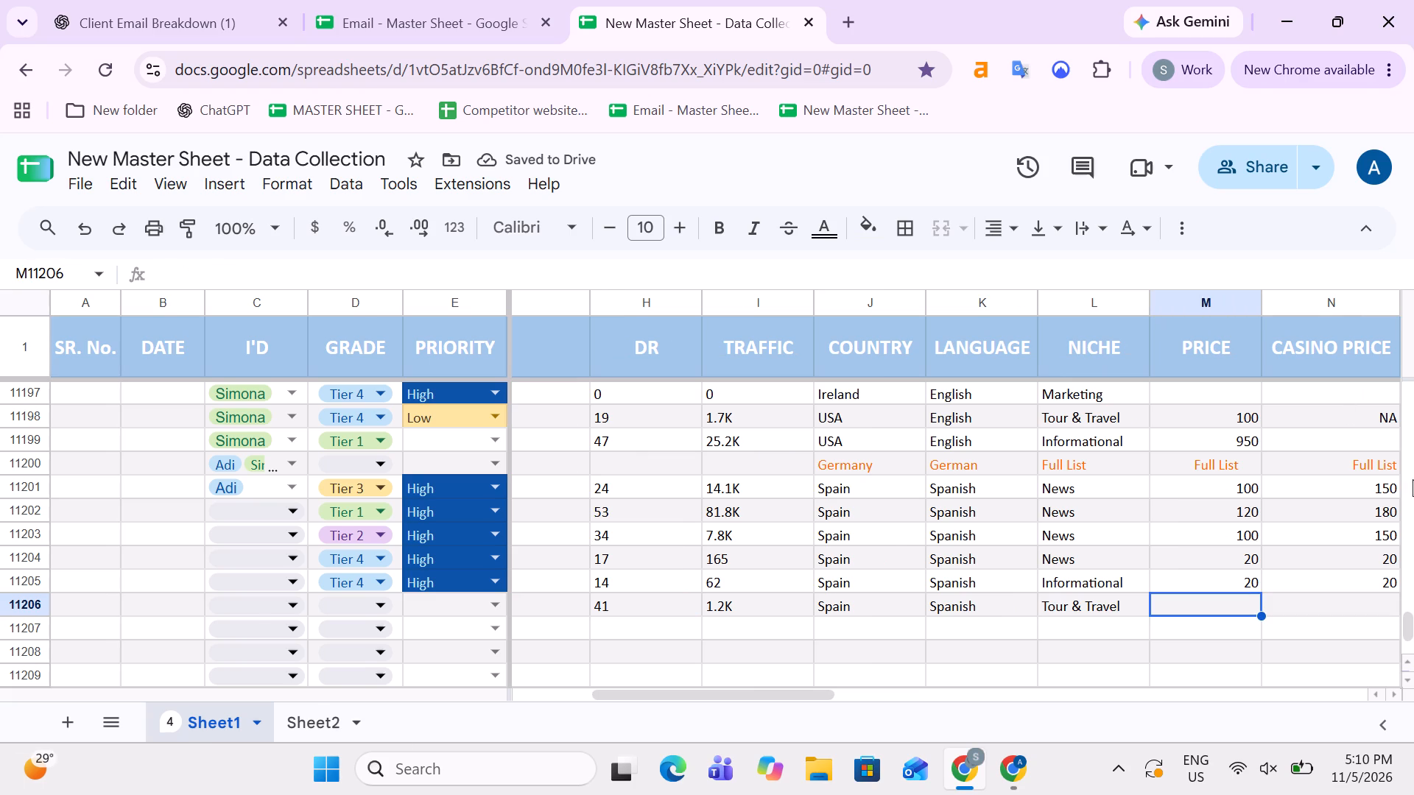
{"action": "key", "text": "alt+Tab"}
{"action": "key", "text": "alt+Tab"}
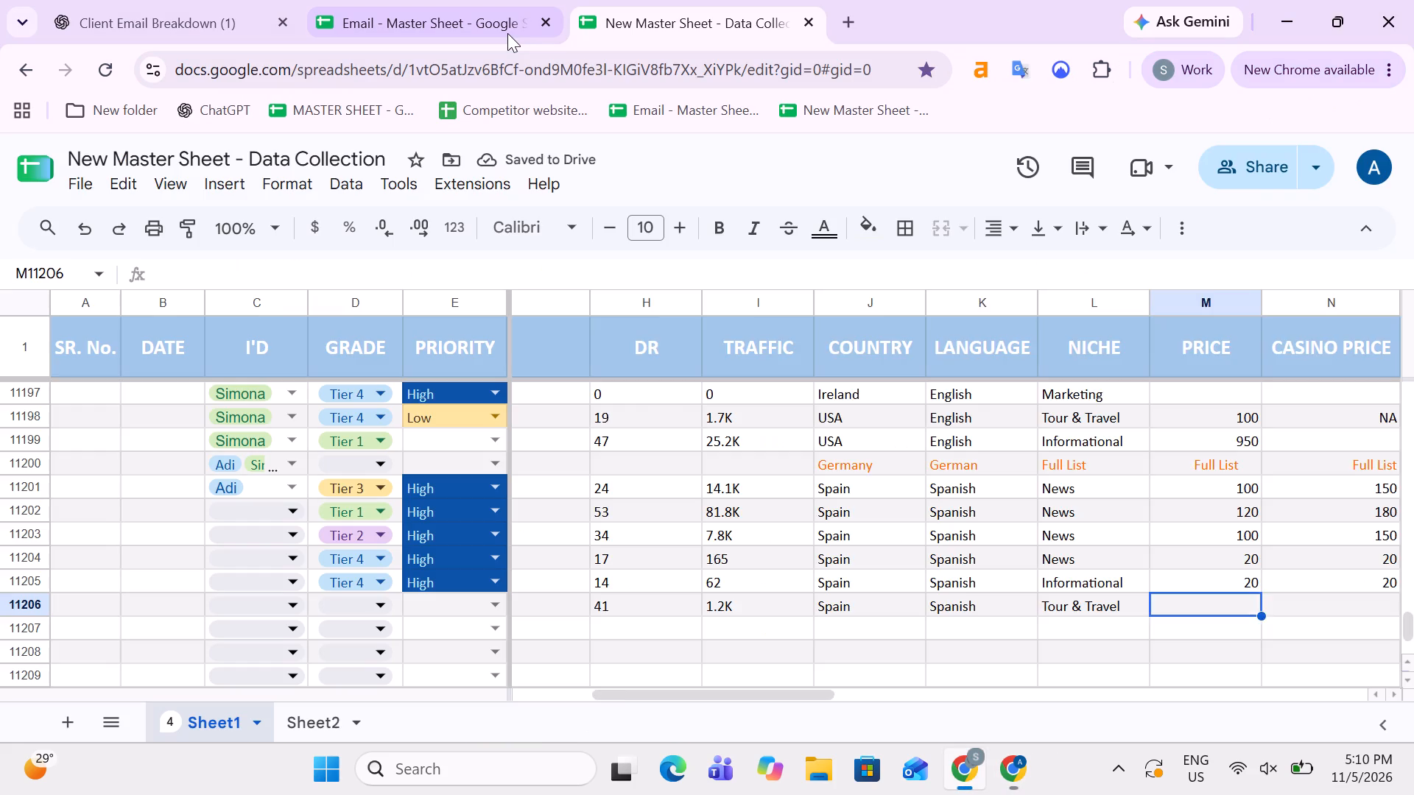
Choose the website type for the destinocastillayleon.es row.
{"action": "key", "text": "Right"}
{"action": "key", "text": "Right"}
{"action": "key", "text": "Right"}
{"action": "key", "text": "Right"}
{"action": "key", "text": "n"}
{"action": "key", "text": "Up"}
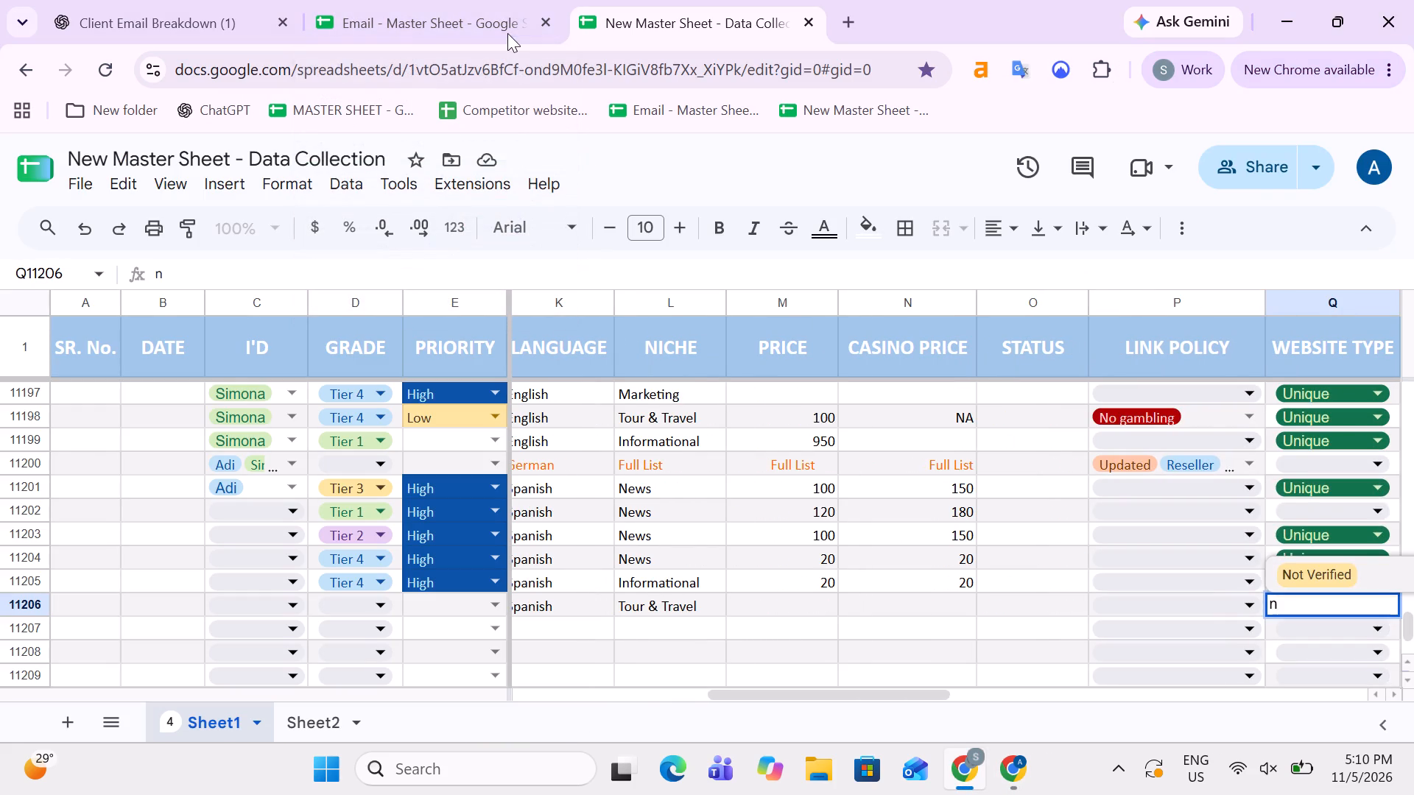
{"action": "key", "text": "Return"}
Close the Destino Castilla y León page, copy destinoysabor.com from its page address, and add it as the website in row 11207.
{"action": "key", "text": "Up"}
{"action": "key", "text": "Right"}
{"action": "key", "text": "Left"}
{"action": "key", "text": "Left"}
{"action": "key", "text": "Left"}
{"action": "key", "text": "Left"}
{"action": "key", "text": "Left"}
{"action": "key", "text": "Left"}
{"action": "key", "text": "Left"}
{"action": "key", "text": "Left"}
{"action": "key", "text": "Left"}
{"action": "key", "text": "Left"}
{"action": "key", "text": "Left"}
{"action": "key", "text": "Left"}
{"action": "key", "text": "Left"}
{"action": "key", "text": "Left"}
{"action": "key", "text": "Left"}
{"action": "key", "text": "Down"}
{"action": "key", "text": "Right"}
{"action": "key", "text": "Right"}
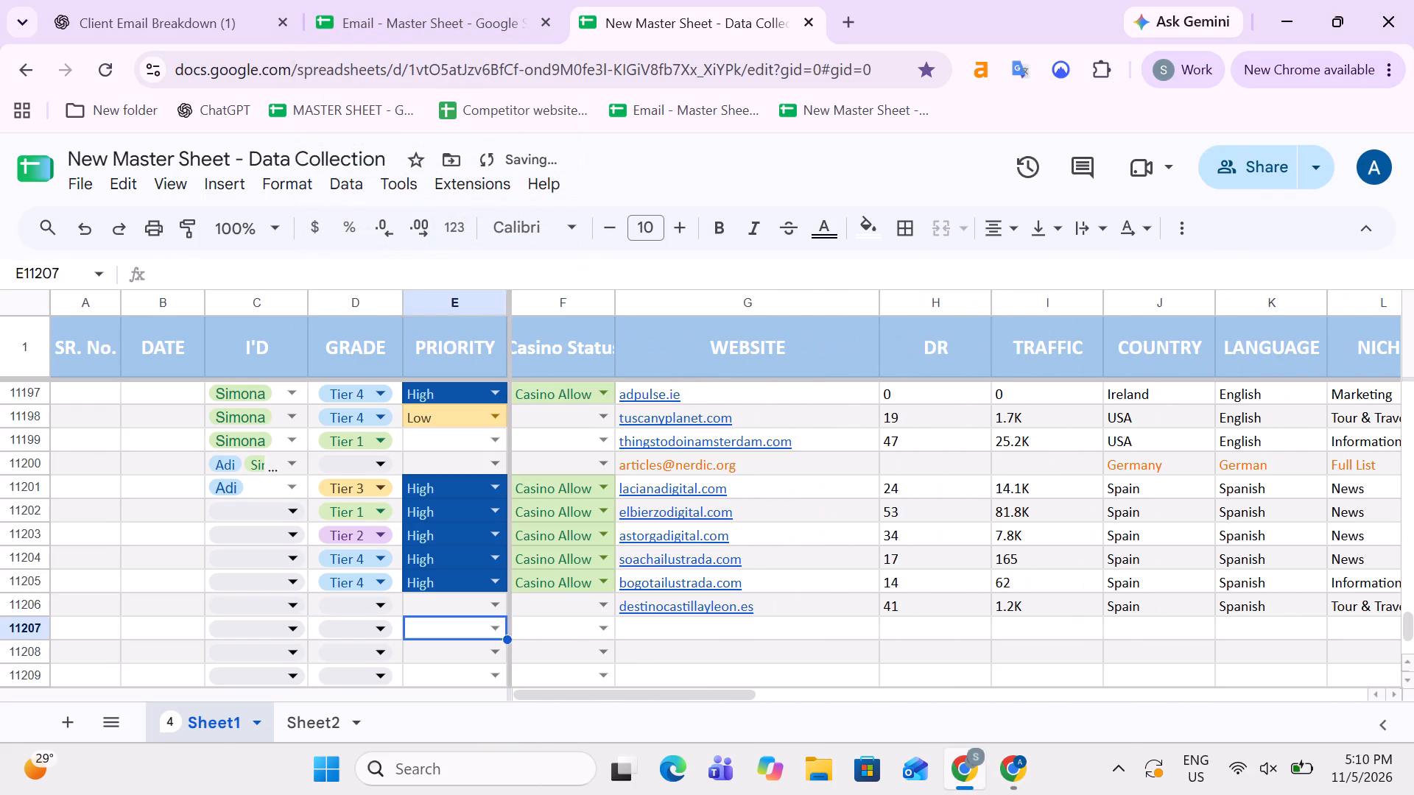
{"action": "key", "text": "Right"}
{"action": "key", "text": "Right"}
{"action": "key", "text": "Right"}
{"action": "key", "text": "Left"}
{"action": "key", "text": "alt+Tab"}
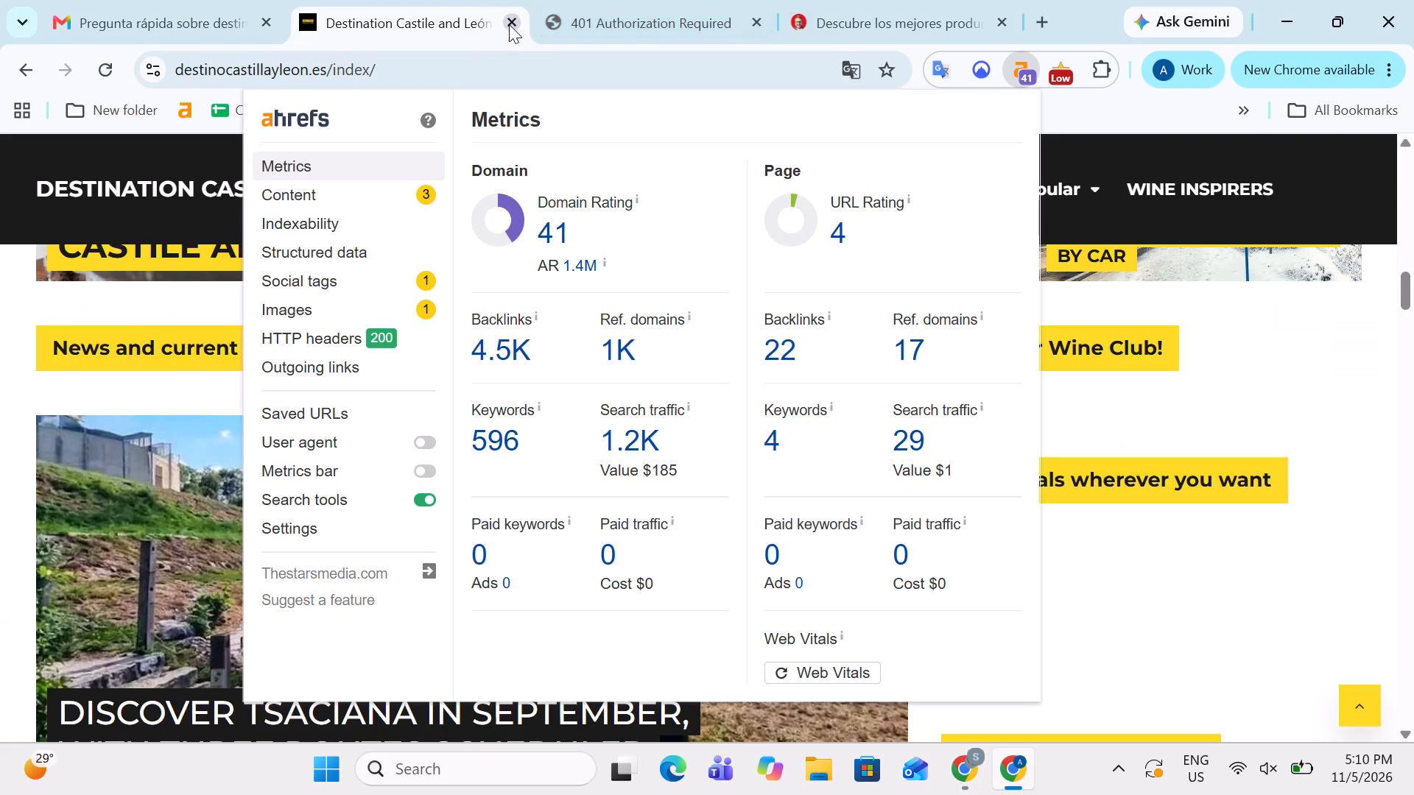
{"action": "left_click", "coordinate": [509, 24]}
{"action": "left_click", "coordinate": [301, 67]}
{"action": "left_click_drag", "start_coordinate": [301, 67], "coordinate": [313, 84]}
{"action": "key", "text": "ctrl+c"}
{"action": "key", "text": "ctrl+c"}
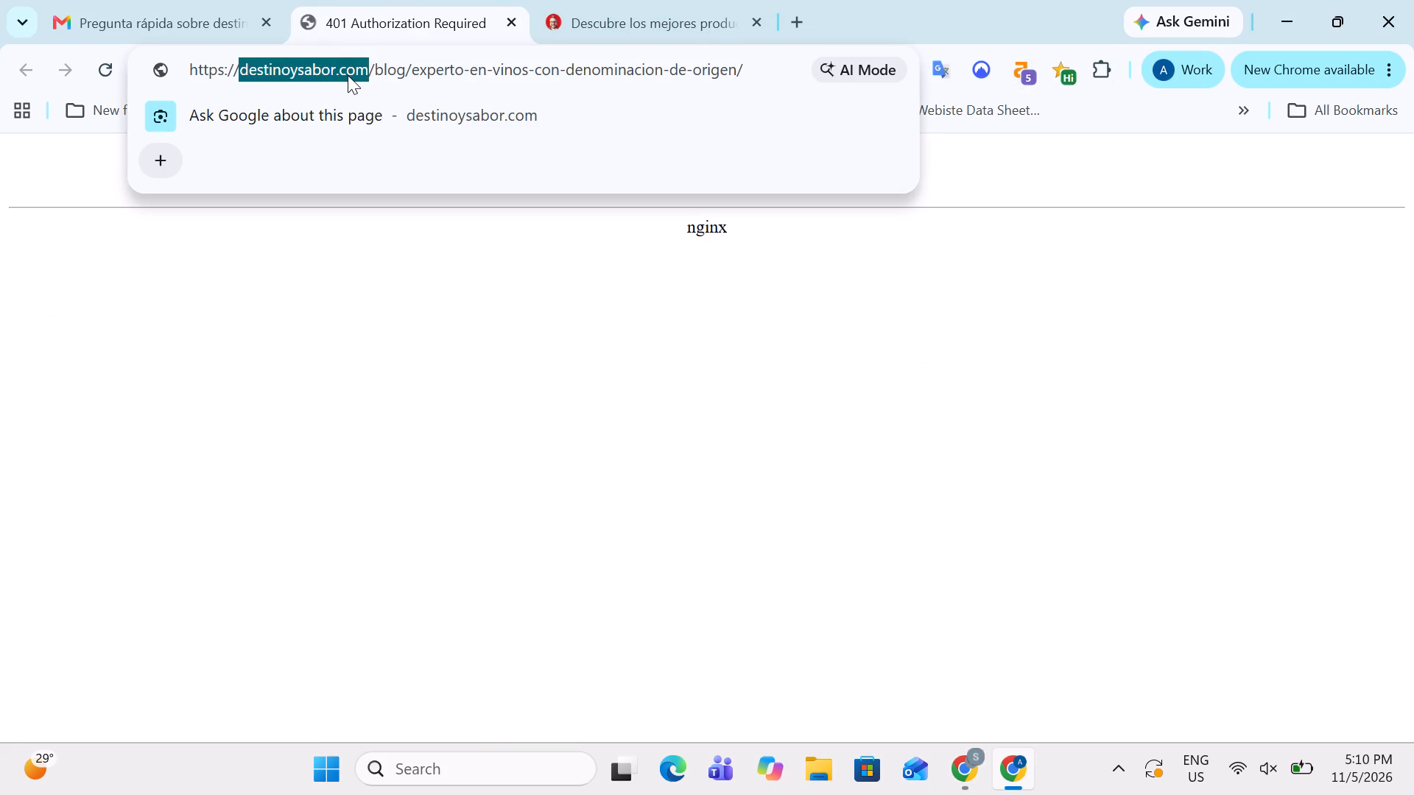
{"action": "key", "text": "alt+Tab"}
{"action": "key", "text": "Return"}
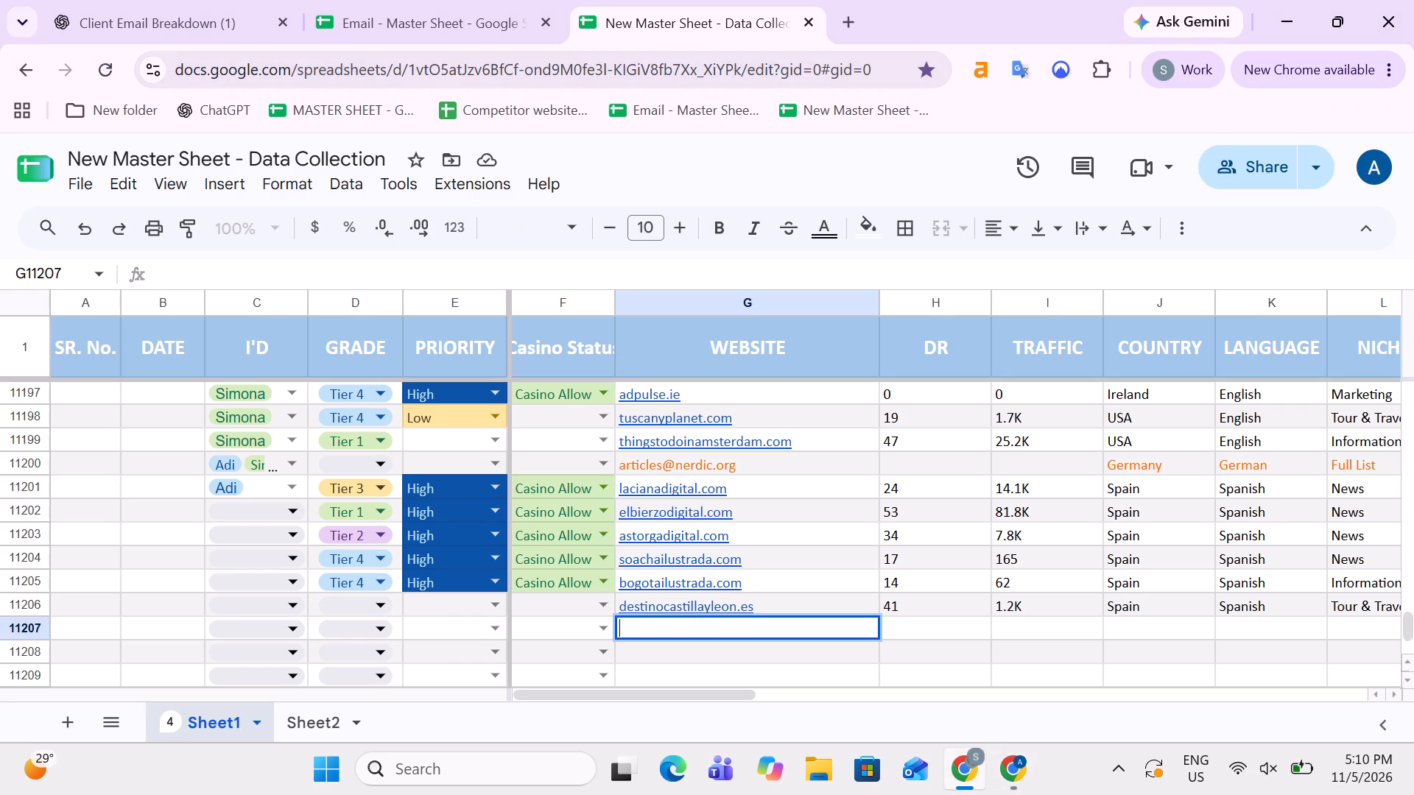
{"action": "key", "text": "ctrl+v"}
{"action": "key", "text": "Tab"}
Dismiss the destinoysabor.com sign-in request and check the site's DR, traffic, market, category and casino acceptance.
{"action": "key", "text": "alt+Tab"}
{"action": "left_click", "coordinate": [896, 418]}
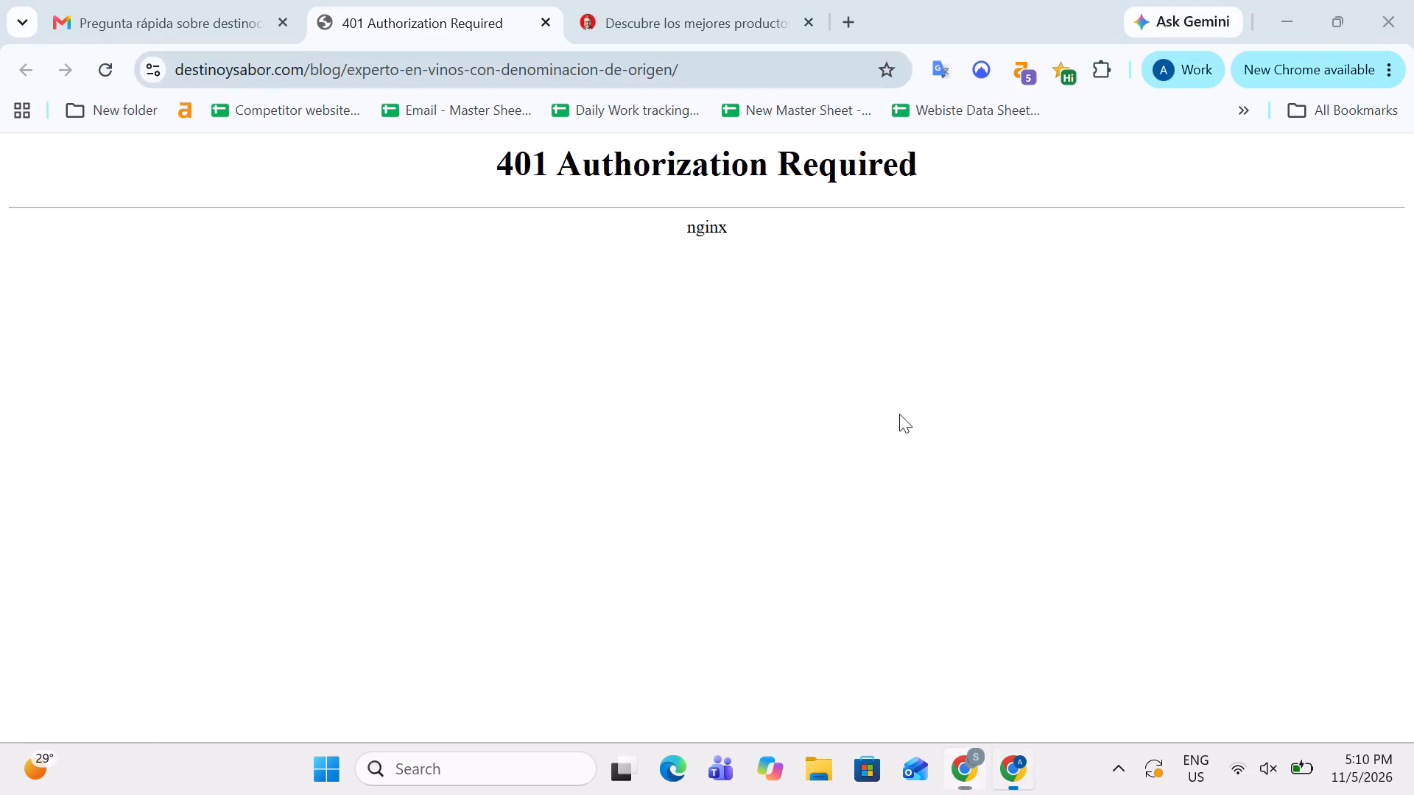
{"action": "left_click", "coordinate": [1024, 65]}
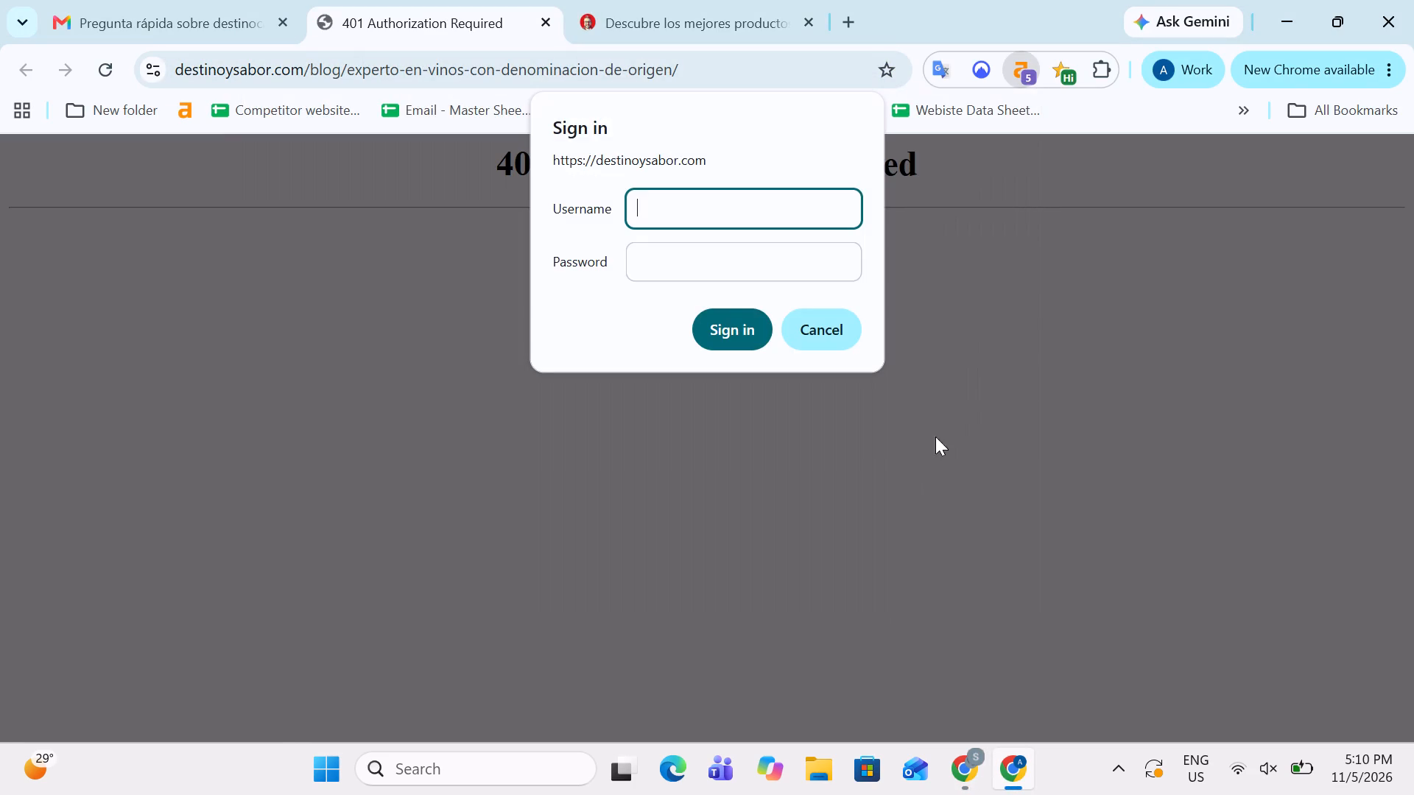
{"action": "left_click", "coordinate": [840, 335]}
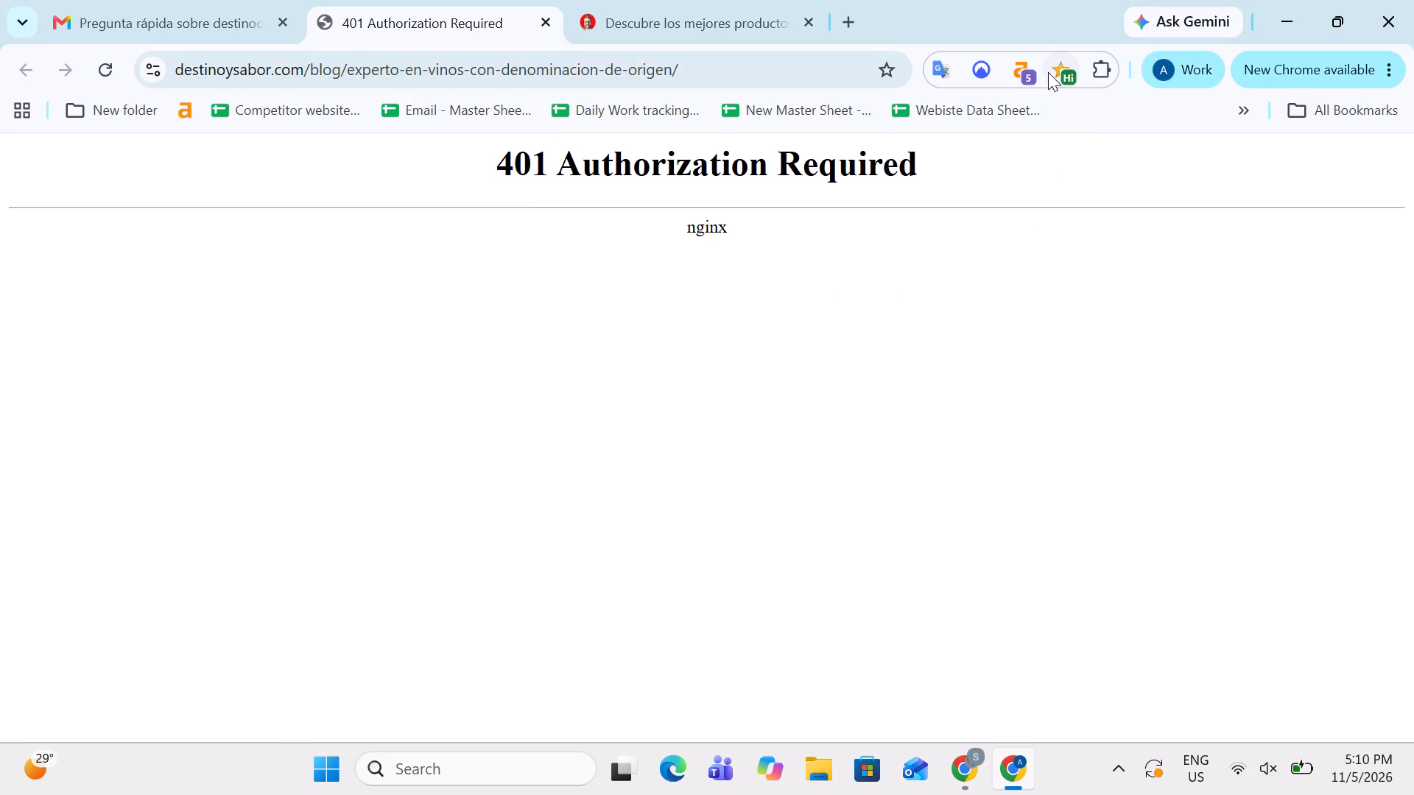
{"action": "left_click", "coordinate": [1072, 75]}
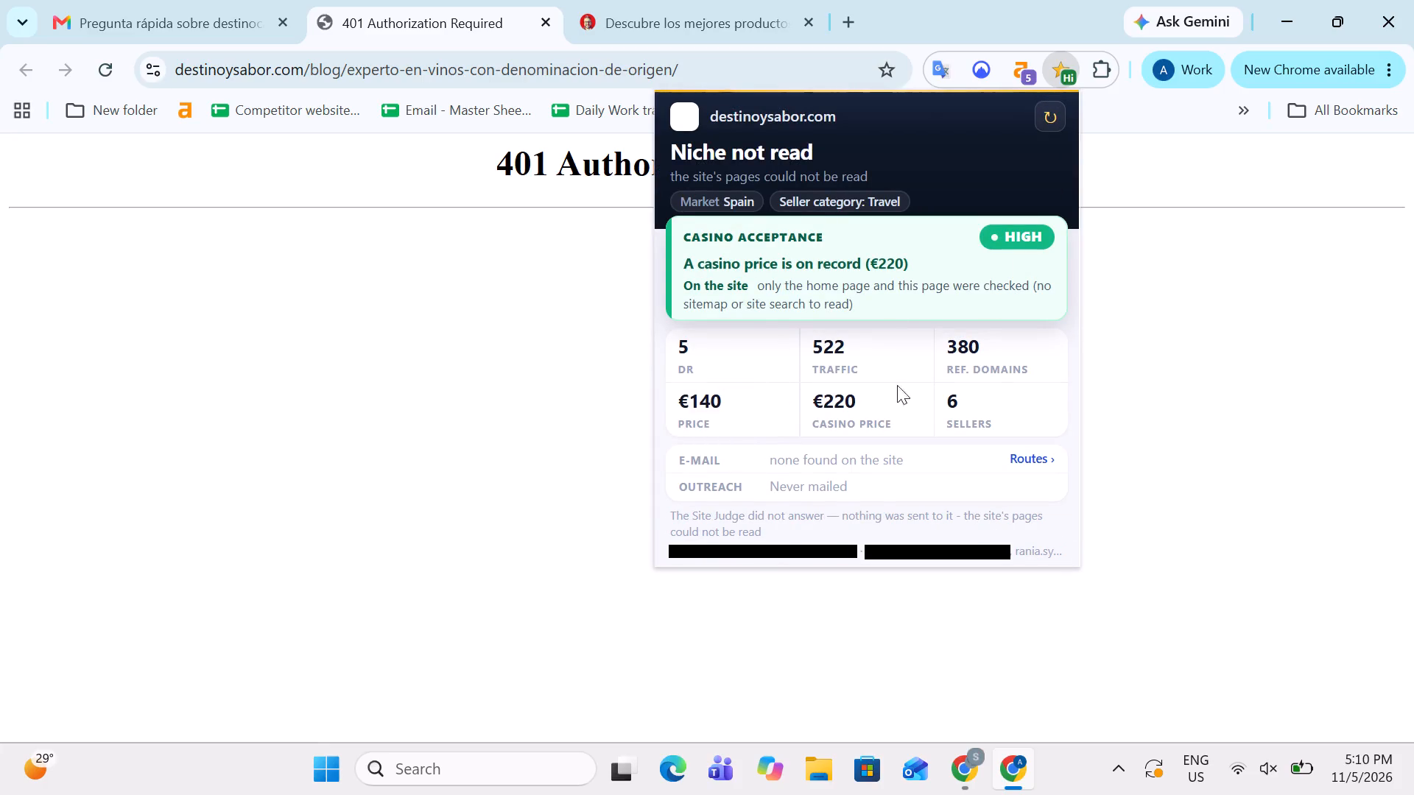
Fill the destinoysabor.com row with DR 5, traffic 522, Spain, Spanish and niche Tour & Travel, and close the site's page.
{"action": "key", "text": "alt+Tab"}
{"action": "key", "text": "5"}
{"action": "key", "text": "Right"}
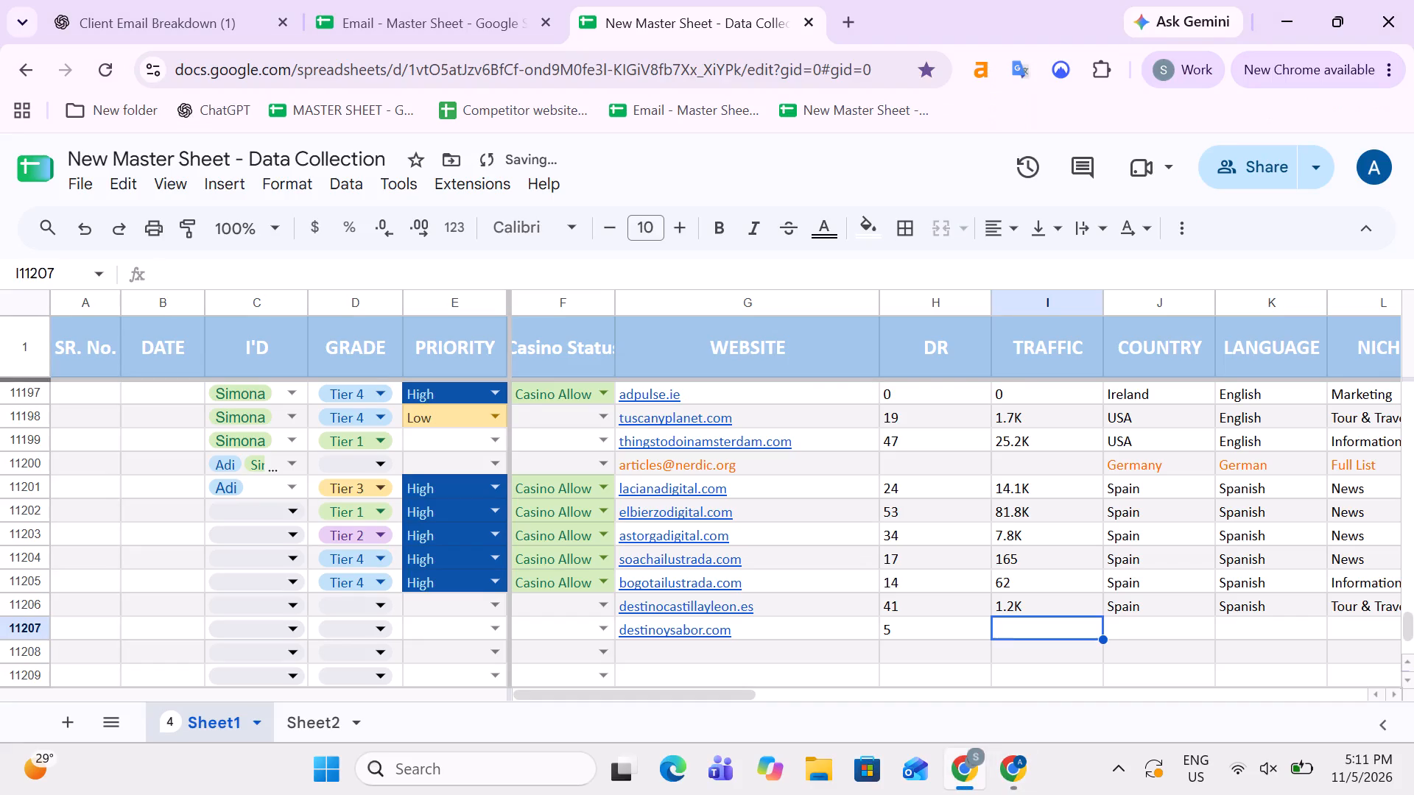
{"action": "key", "text": "alt+Tab"}
{"action": "key", "text": "alt+Tab"}
{"action": "type", "text": "522"}
{"action": "key", "text": "Right"}
{"action": "key", "text": "shift+s"}
{"action": "key", "text": "Right"}
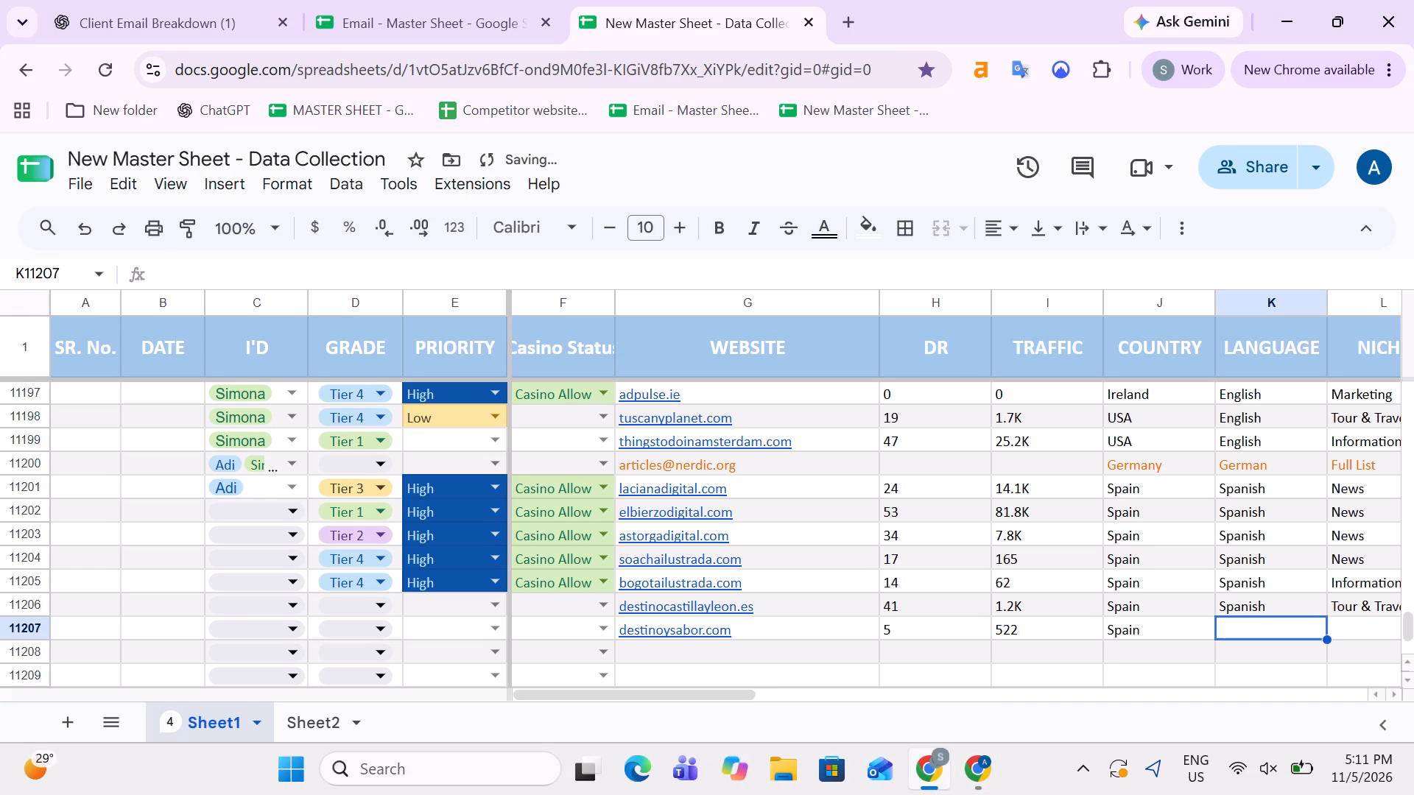
{"action": "key", "text": "shift+s"}
{"action": "key", "text": "Right"}
{"action": "type", "text": "Tou"}
{"action": "key", "text": "Right"}
{"action": "key", "text": "Right"}
{"action": "key", "text": "Right"}
{"action": "key", "text": "Left"}
{"action": "key", "text": "Left"}
{"action": "key", "text": "alt+Tab"}
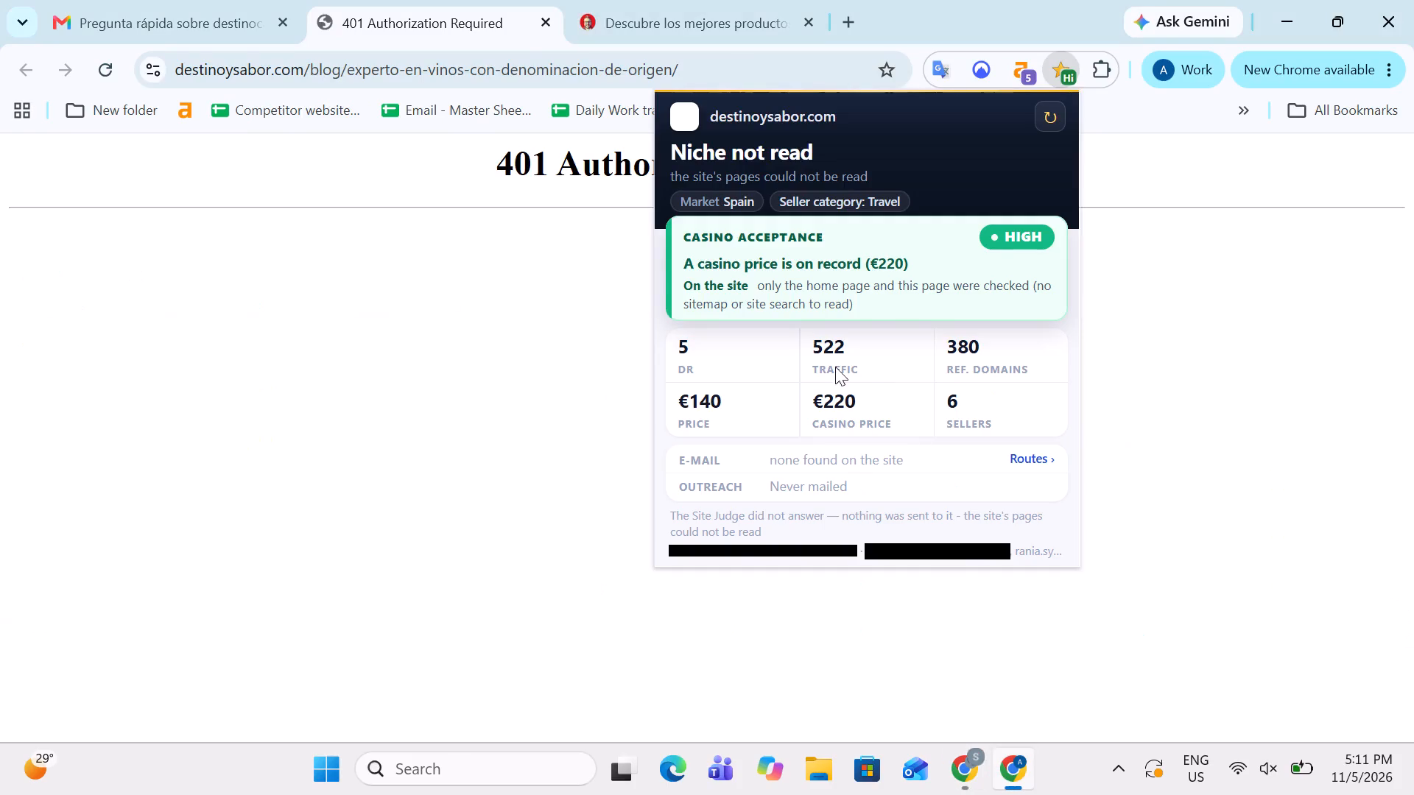
{"action": "left_click", "coordinate": [548, 27]}
Choose the website type for the destinoysabor.com row in the New Master Sheet.
{"action": "key", "text": "alt+Tab"}
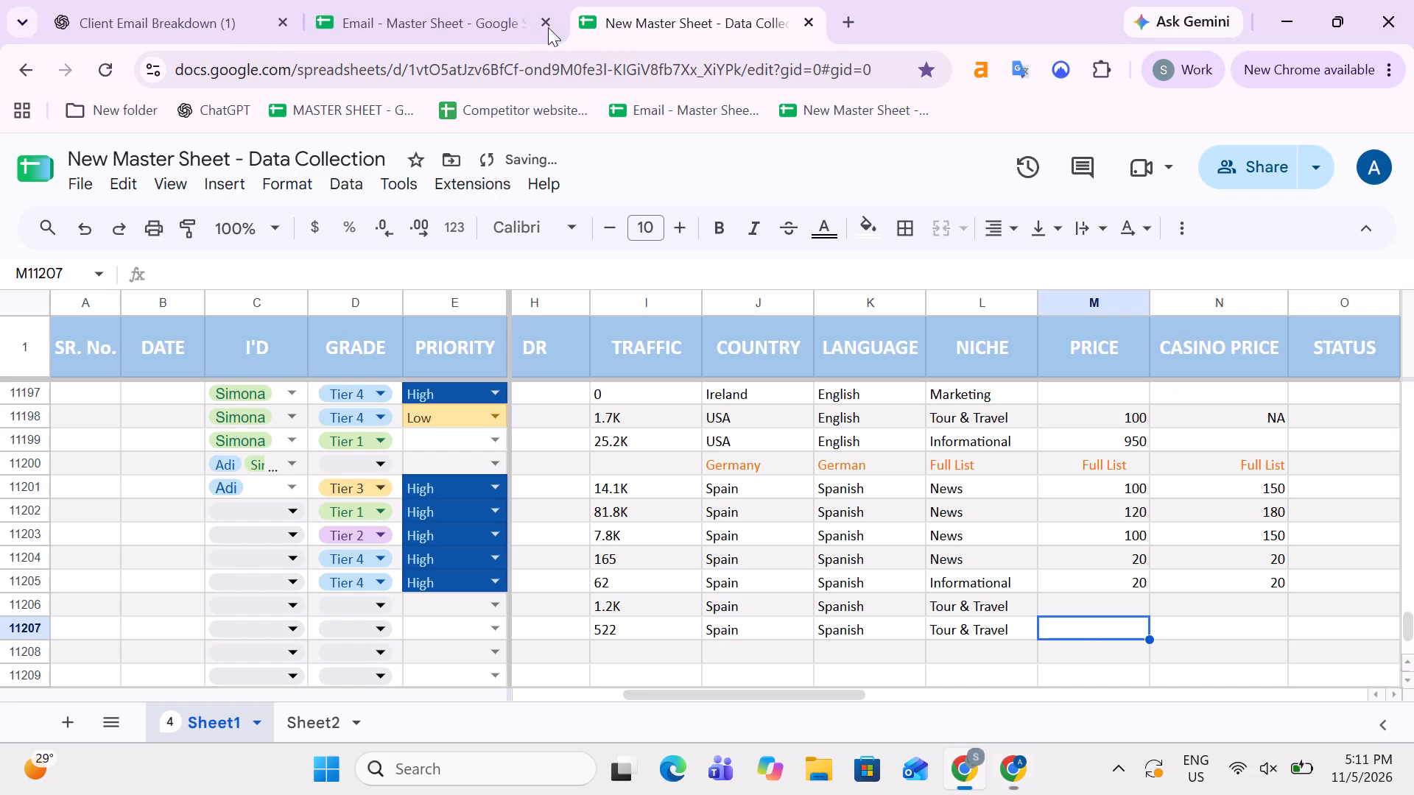
{"action": "key", "text": "Right"}
{"action": "key", "text": "Right"}
{"action": "key", "text": "Right"}
{"action": "key", "text": "Right"}
{"action": "key", "text": "n"}
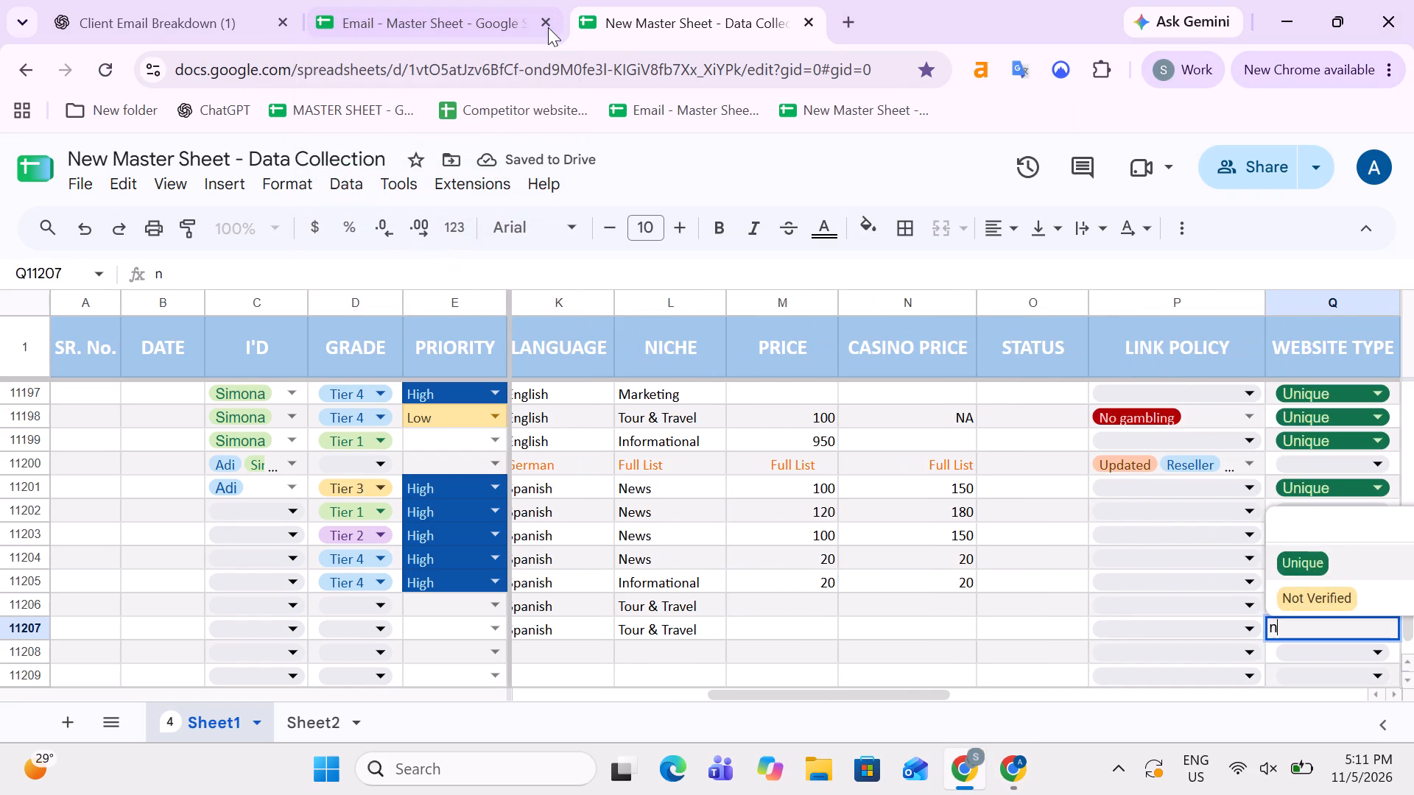
{"action": "key", "text": "Up"}
{"action": "key", "text": "Return"}
Shorten the La Mesa del Conde halal products article's address to lamesadelconde.es and load the site's home page.
{"action": "key", "text": "Up"}
{"action": "key", "text": "Left"}
{"action": "key", "text": "Left"}
{"action": "key", "text": "Left"}
{"action": "key", "text": "Left"}
{"action": "key", "text": "Left"}
{"action": "key", "text": "Left"}
{"action": "key", "text": "Left"}
{"action": "key", "text": "Left"}
{"action": "key", "text": "Left"}
{"action": "key", "text": "Left"}
{"action": "key", "text": "Left"}
{"action": "key", "text": "Left"}
{"action": "key", "text": "Left"}
{"action": "key", "text": "Left"}
{"action": "key", "text": "Left"}
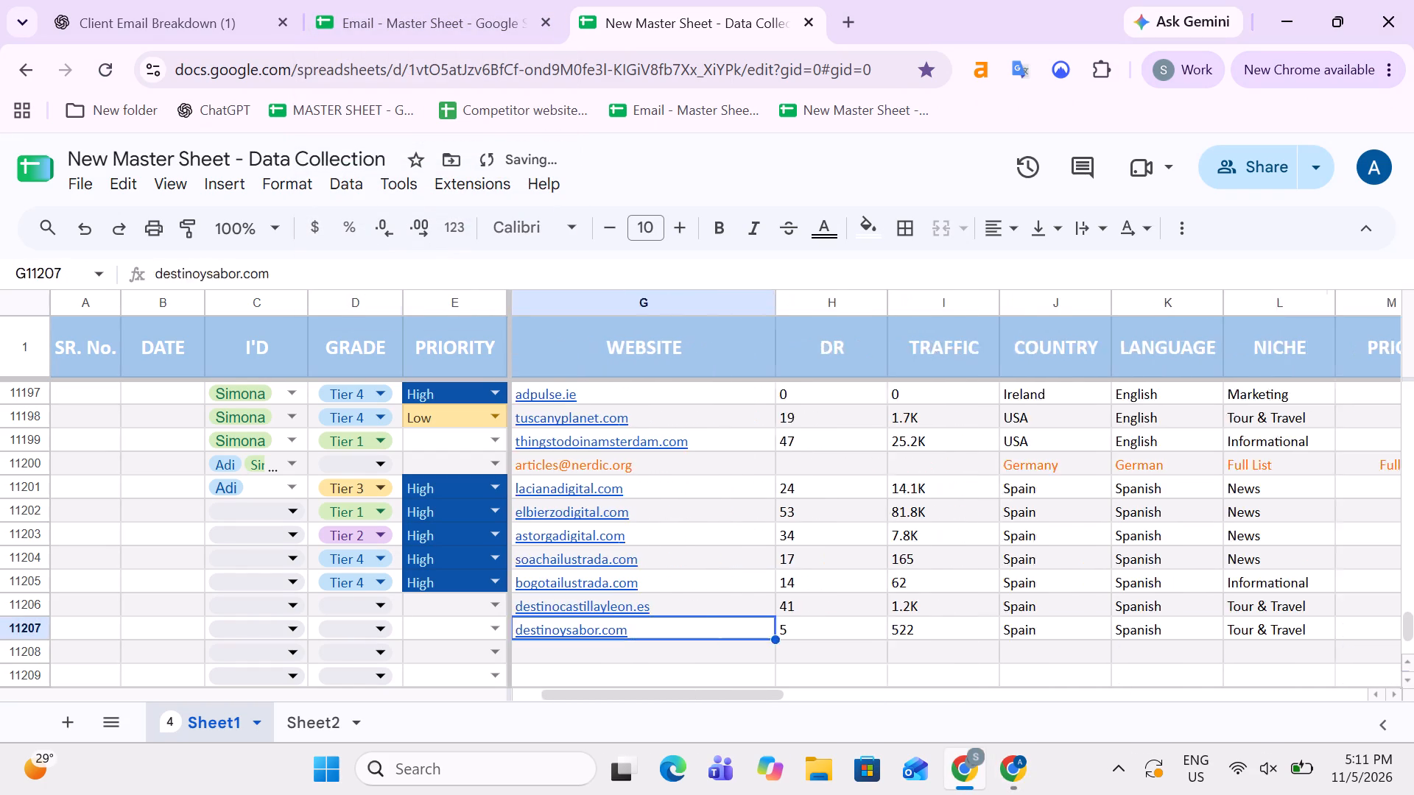
{"action": "key", "text": "Down"}
{"action": "key", "text": "Right"}
{"action": "key", "text": "Right"}
{"action": "key", "text": "Right"}
{"action": "key", "text": "Right"}
{"action": "key", "text": "Right"}
{"action": "key", "text": "alt+Tab"}
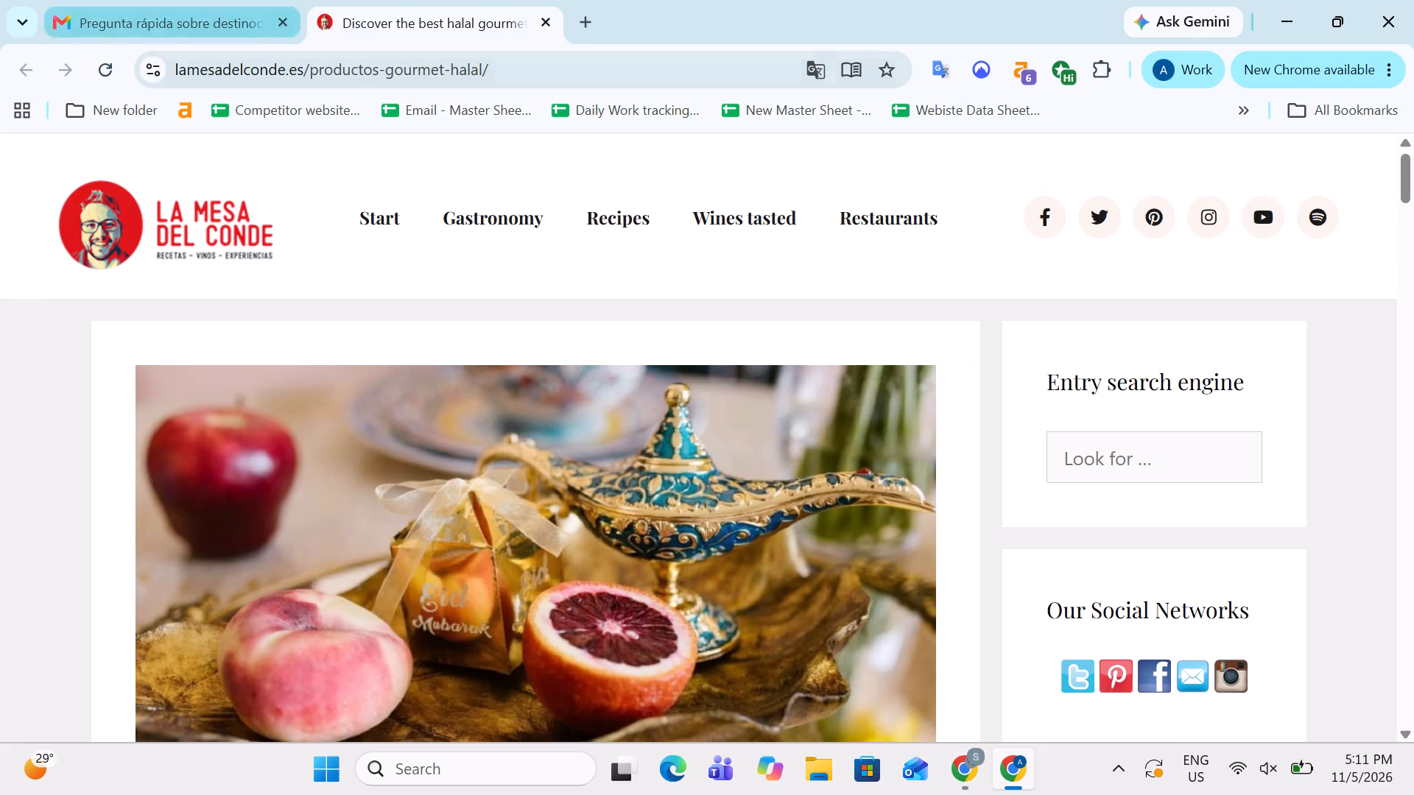
{"action": "left_click_drag", "start_coordinate": [305, 73], "coordinate": [684, 111]}
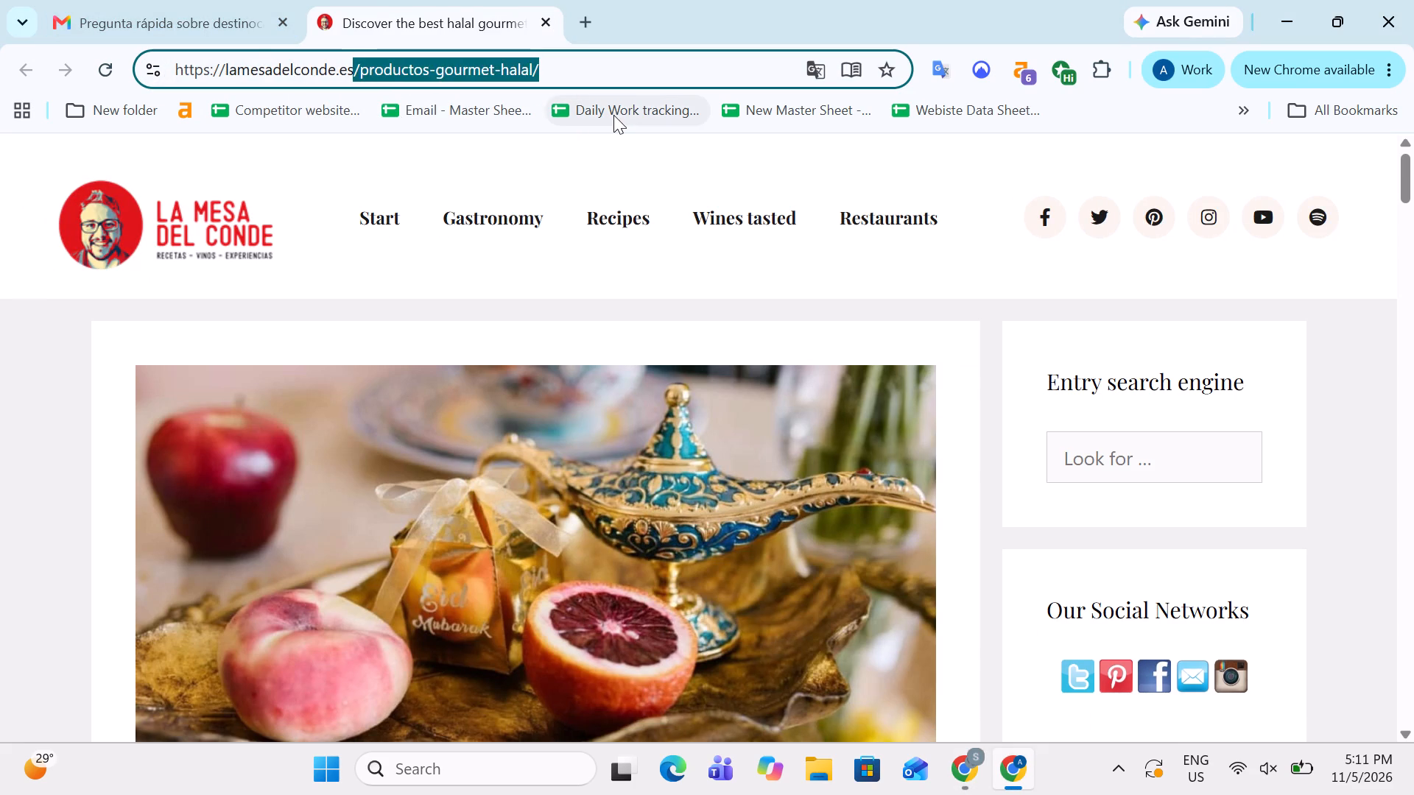
{"action": "key", "text": "BackSpace"}
{"action": "key", "text": "Return"}
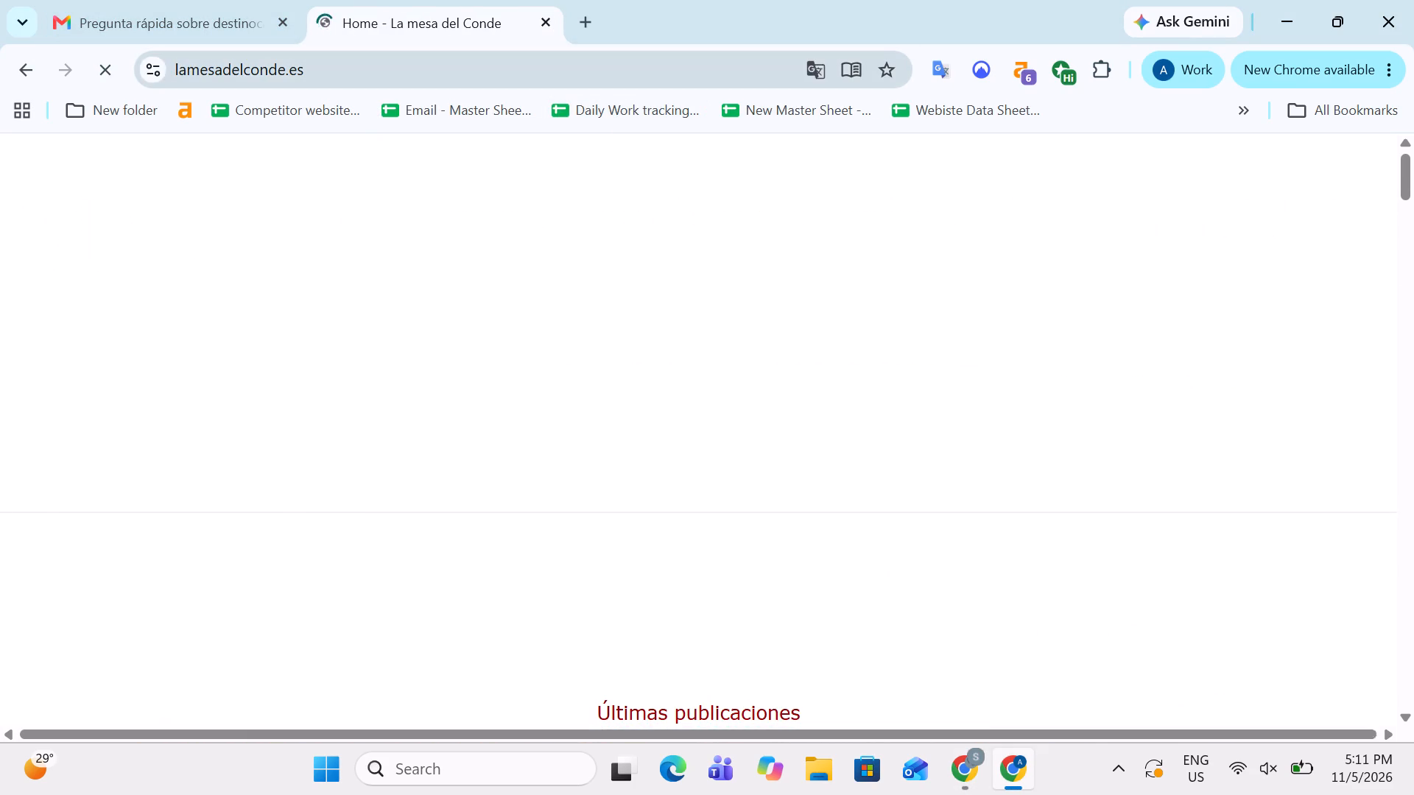
Copy lamesadelconde.es from the page address and add it as the website in row 11208.
{"action": "left_click", "coordinate": [405, 62]}
{"action": "left_click_drag", "start_coordinate": [405, 62], "coordinate": [328, 63]}
{"action": "key", "text": "ctrl+c"}
{"action": "key", "text": "ctrl+c"}
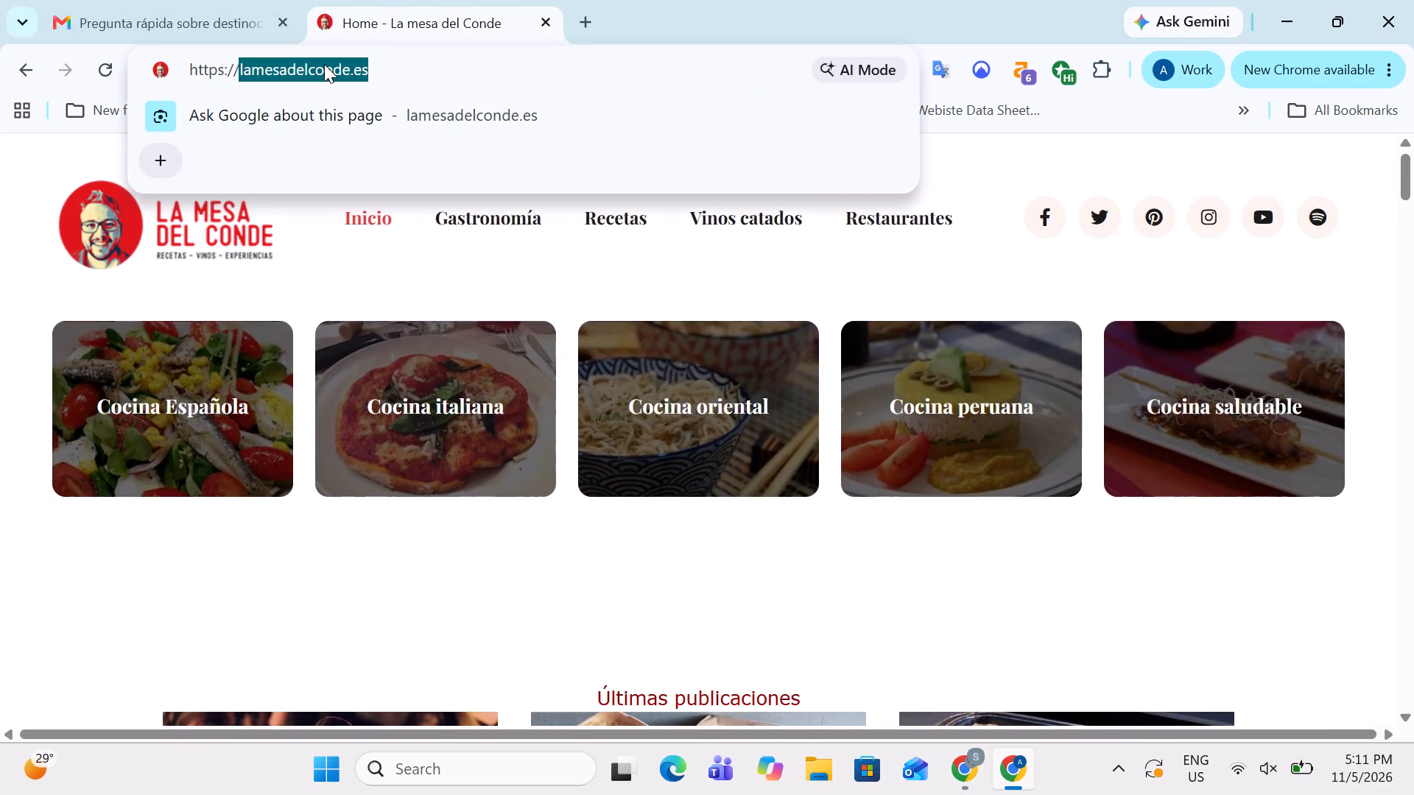
{"action": "key", "text": "alt+Tab"}
{"action": "key", "text": "Down"}
{"action": "key", "text": "Up"}
{"action": "key", "text": "Return"}
{"action": "key", "text": "ctrl+v"}
{"action": "key", "text": "Tab"}
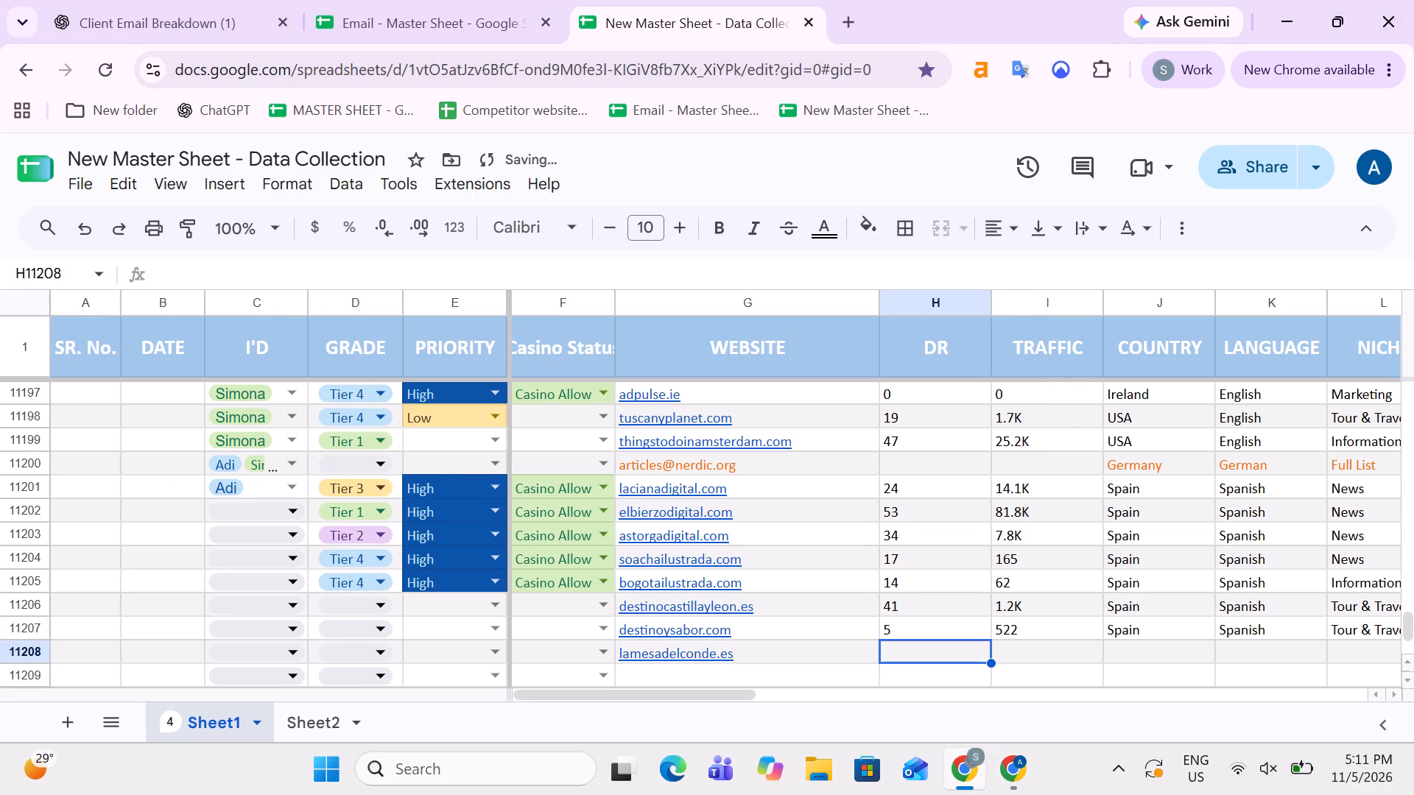
Look through the lamesadelconde.es home page for its topic and check the site's DR and traffic.
{"action": "key", "text": "alt+Tab"}
{"action": "scroll", "coordinate": [547, 269], "scroll_direction": "down", "scroll_amount": 4}
{"action": "scroll", "coordinate": [687, 446], "scroll_direction": "down", "scroll_amount": 6}
{"action": "scroll", "coordinate": [911, 431], "scroll_direction": "down", "scroll_amount": 3}
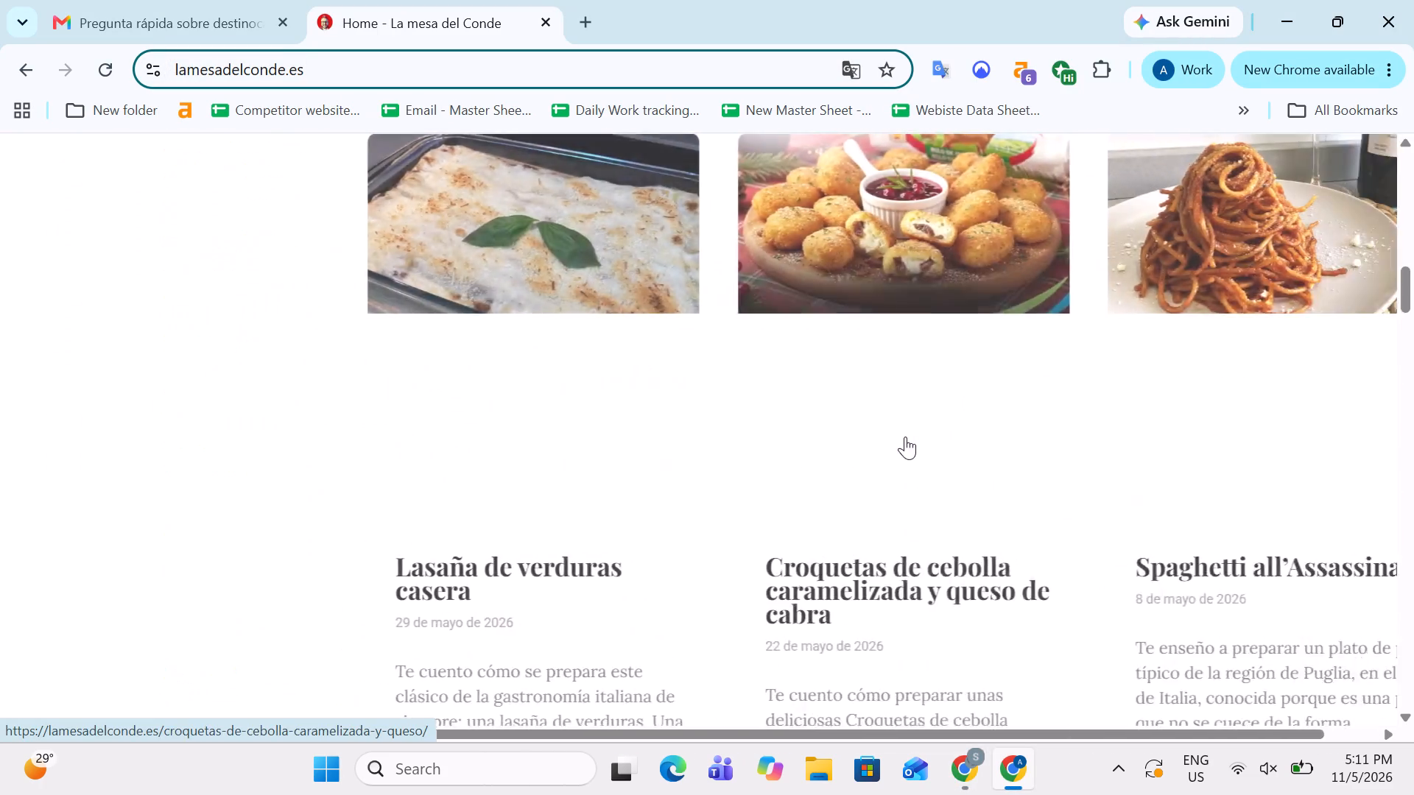
{"action": "scroll", "coordinate": [888, 425], "scroll_direction": "up", "scroll_amount": 20}
{"action": "scroll", "coordinate": [888, 425], "scroll_direction": "up", "scroll_amount": 4}
{"action": "scroll", "coordinate": [1229, 407], "scroll_direction": "down", "scroll_amount": 13}
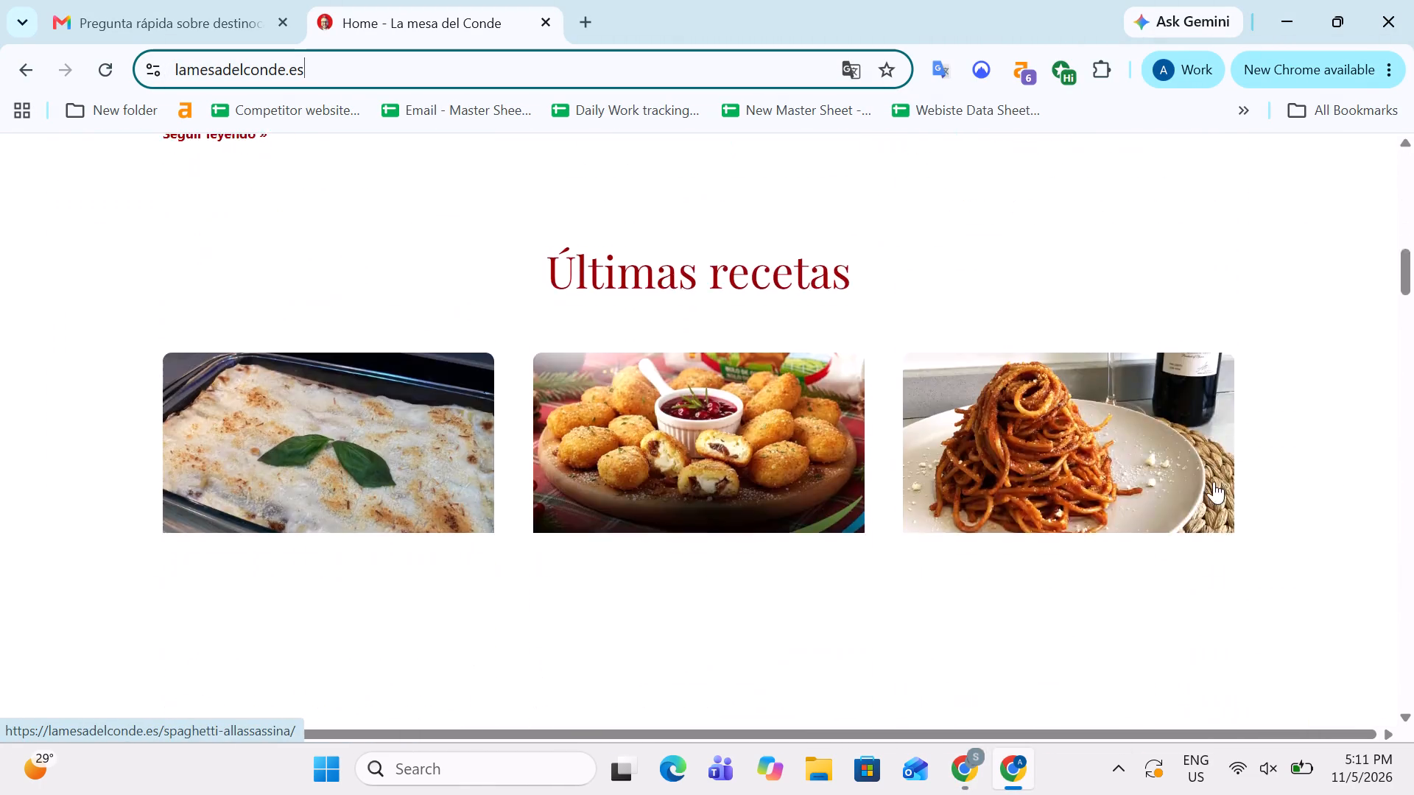
{"action": "scroll", "coordinate": [1214, 481], "scroll_direction": "down", "scroll_amount": 6}
{"action": "scroll", "coordinate": [1217, 492], "scroll_direction": "up", "scroll_amount": 20}
{"action": "scroll", "coordinate": [1217, 492], "scroll_direction": "up", "scroll_amount": 6}
{"action": "scroll", "coordinate": [1076, 317], "scroll_direction": "up", "scroll_amount": 6}
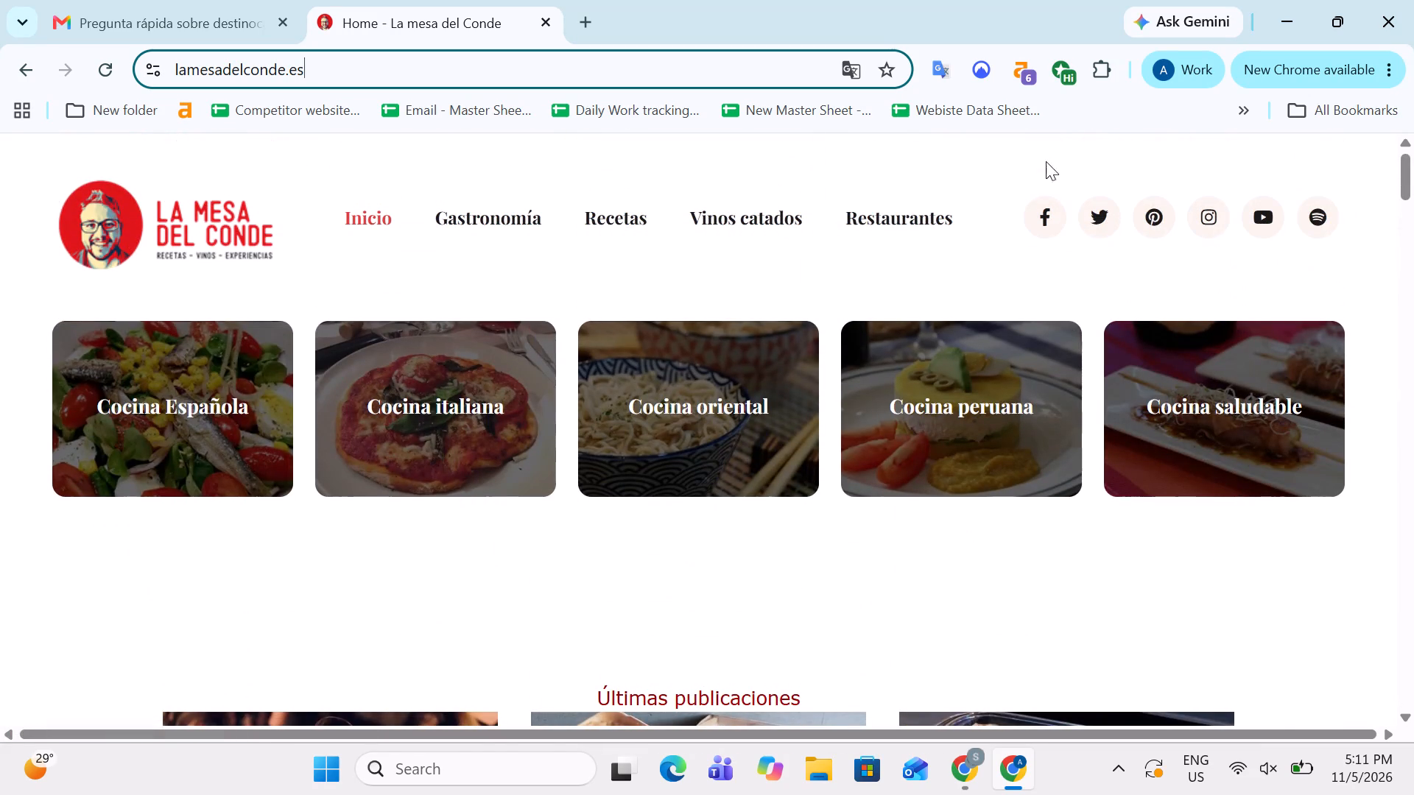
{"action": "left_click", "coordinate": [1028, 77]}
Fill the lamesadelconde.es row with DR 6, traffic 285, Spain, Spanish and niche Food & Drink.
{"action": "key", "text": "alt+Tab"}
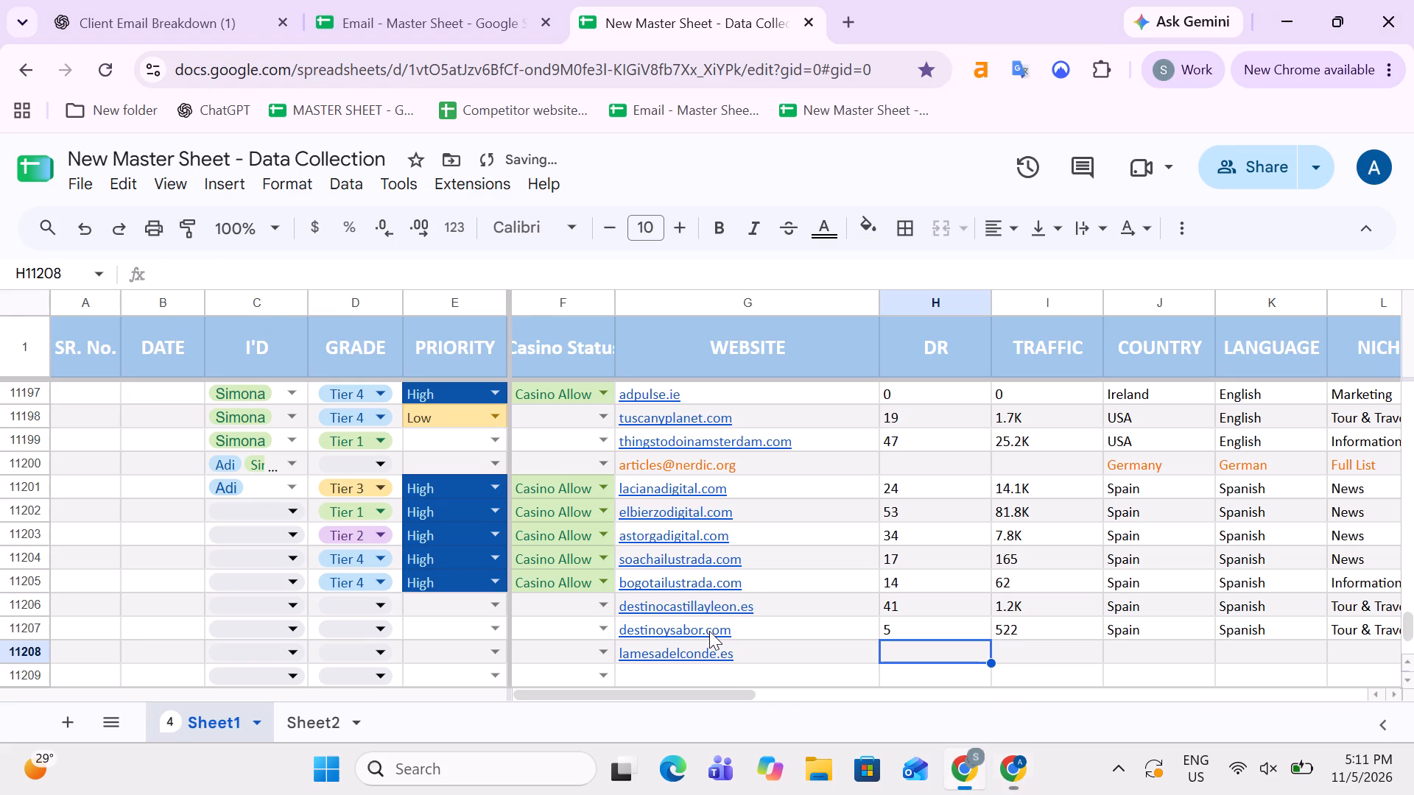
{"action": "key", "text": "6"}
{"action": "key", "text": "Right"}
{"action": "type", "text": "285"}
{"action": "key", "text": "Right"}
{"action": "type", "text": "Sp"}
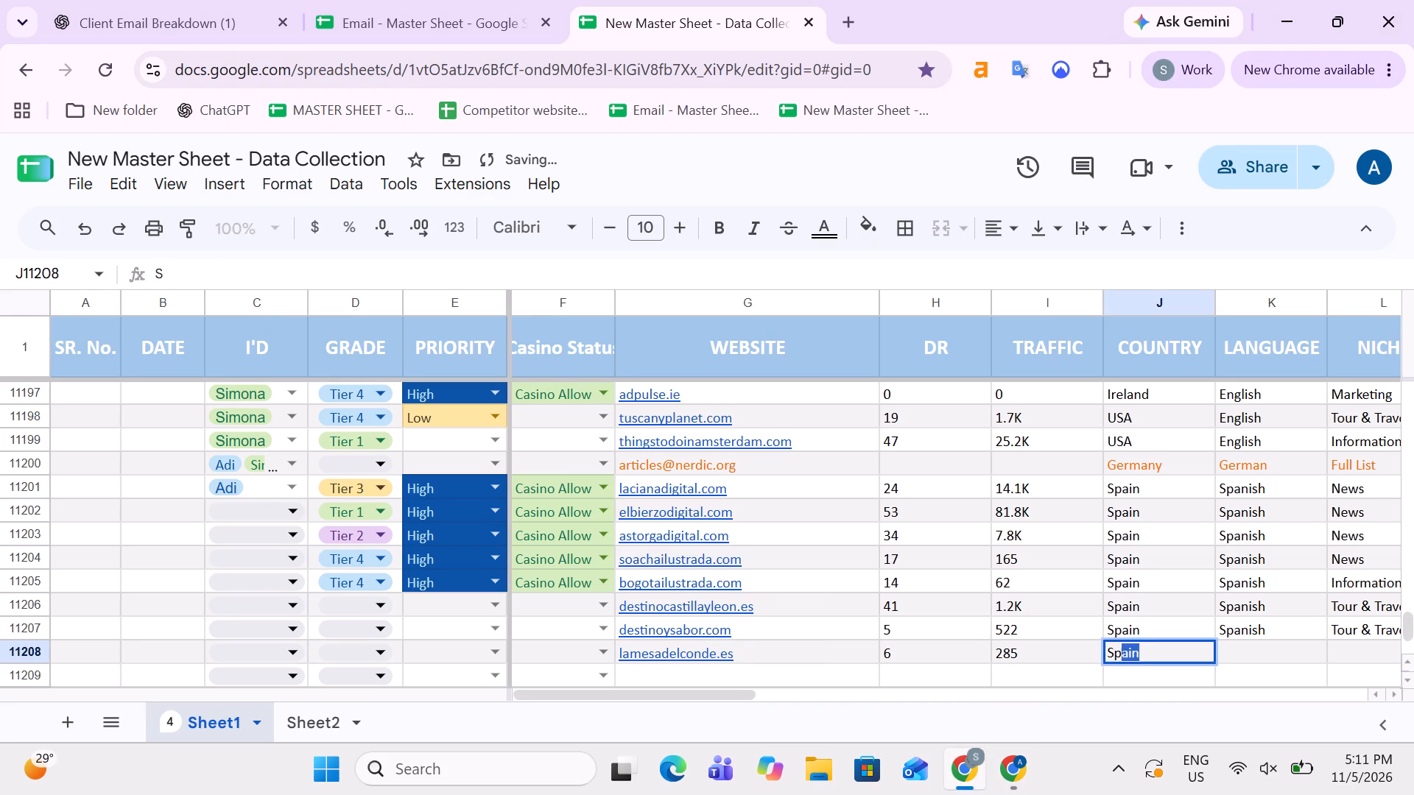
{"action": "key", "text": "Right"}
{"action": "type", "text": "Sp"}
{"action": "key", "text": "Right"}
{"action": "type", "text": "Foo"}
{"action": "key", "text": "Right"}
{"action": "key", "text": "Right"}
{"action": "key", "text": "Right"}
{"action": "key", "text": "Left"}
{"action": "key", "text": "Left"}
{"action": "key", "text": "Up"}
{"action": "key", "text": "Up"}
{"action": "key", "text": "alt+Tab"}
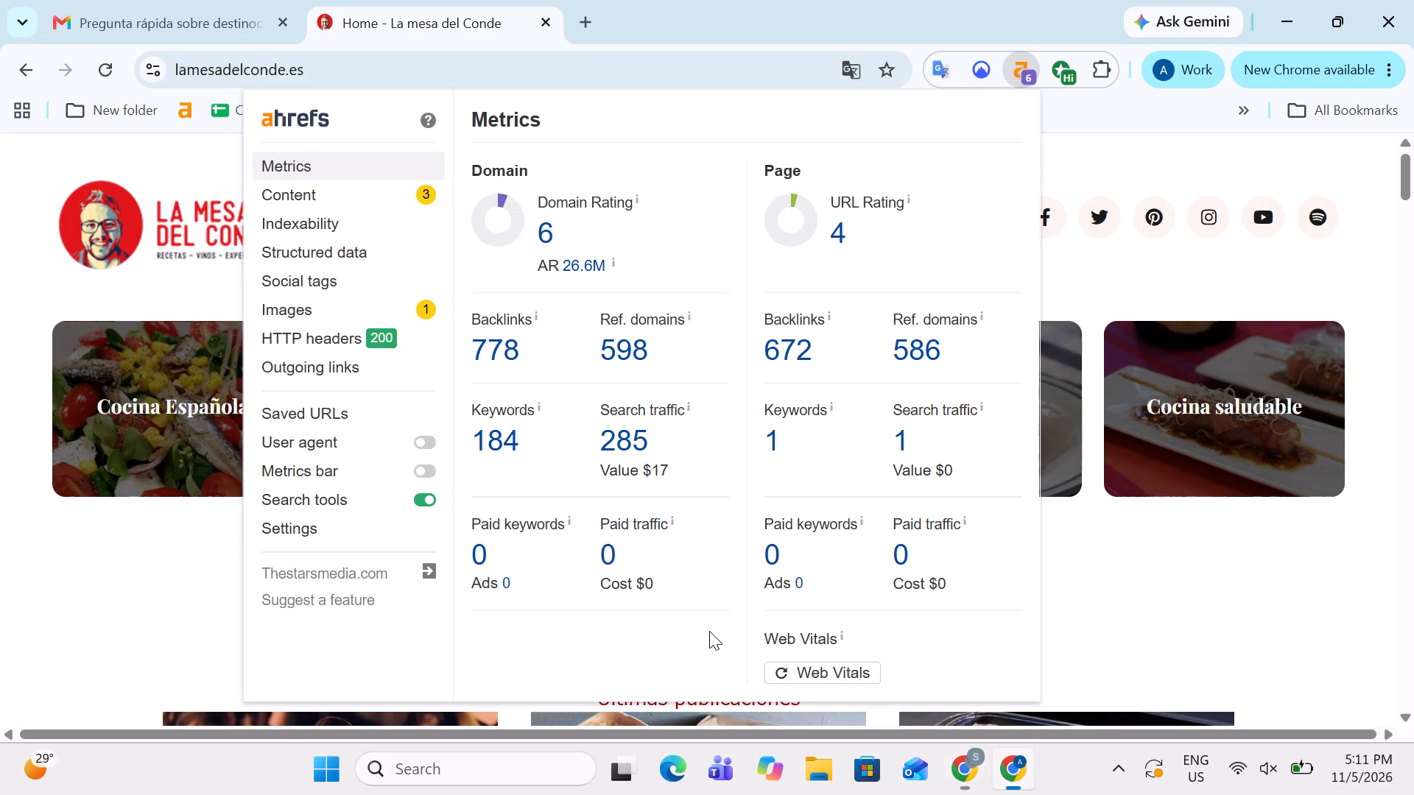
Close the La mesa del Conde site and set the website type in row 11208 to Not Verified.
{"action": "left_click", "coordinate": [546, 20]}
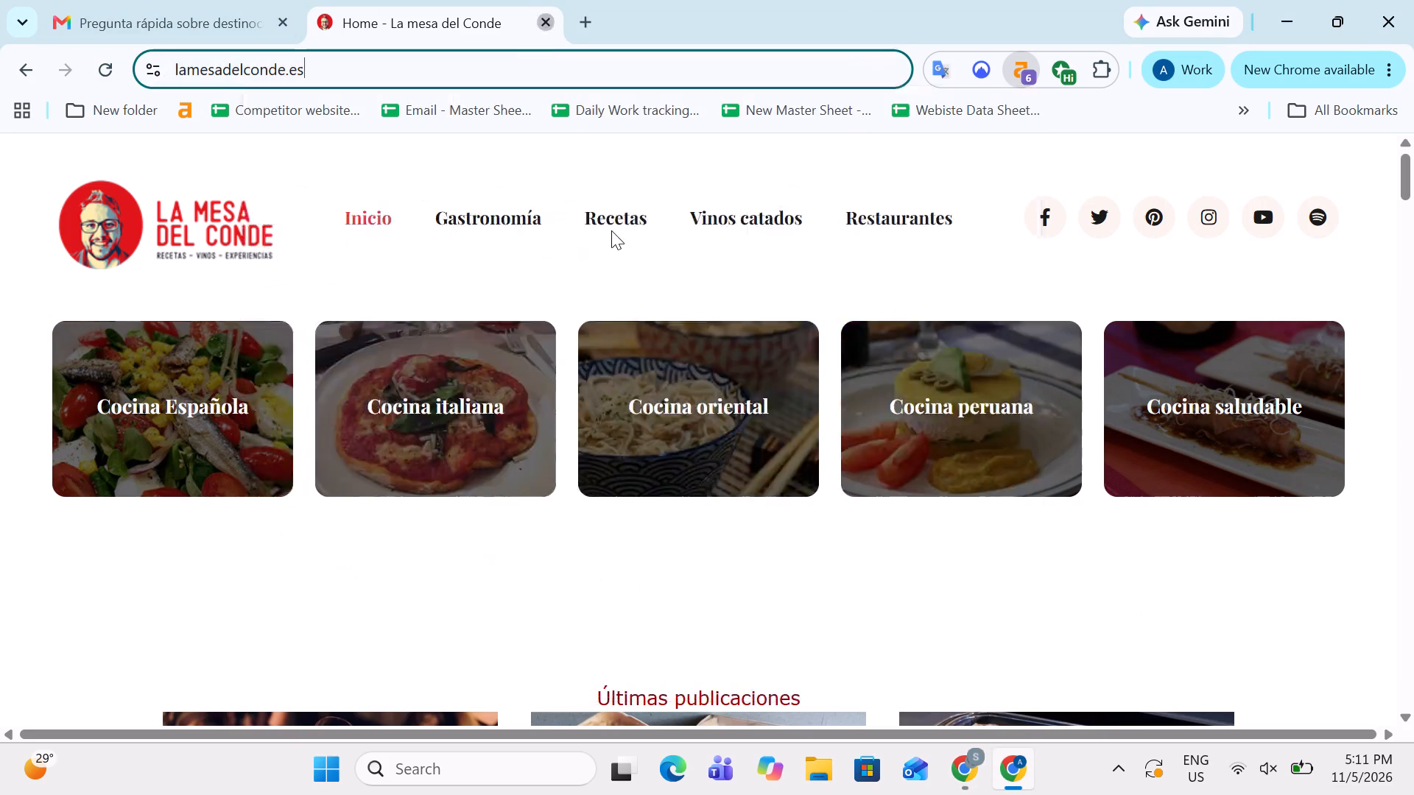
{"action": "key", "text": "alt+Tab"}
{"action": "key", "text": "Right"}
{"action": "key", "text": "Right"}
{"action": "key", "text": "Right"}
{"action": "key", "text": "Right"}
{"action": "key", "text": "Right"}
{"action": "key", "text": "Down"}
{"action": "key", "text": "Left"}
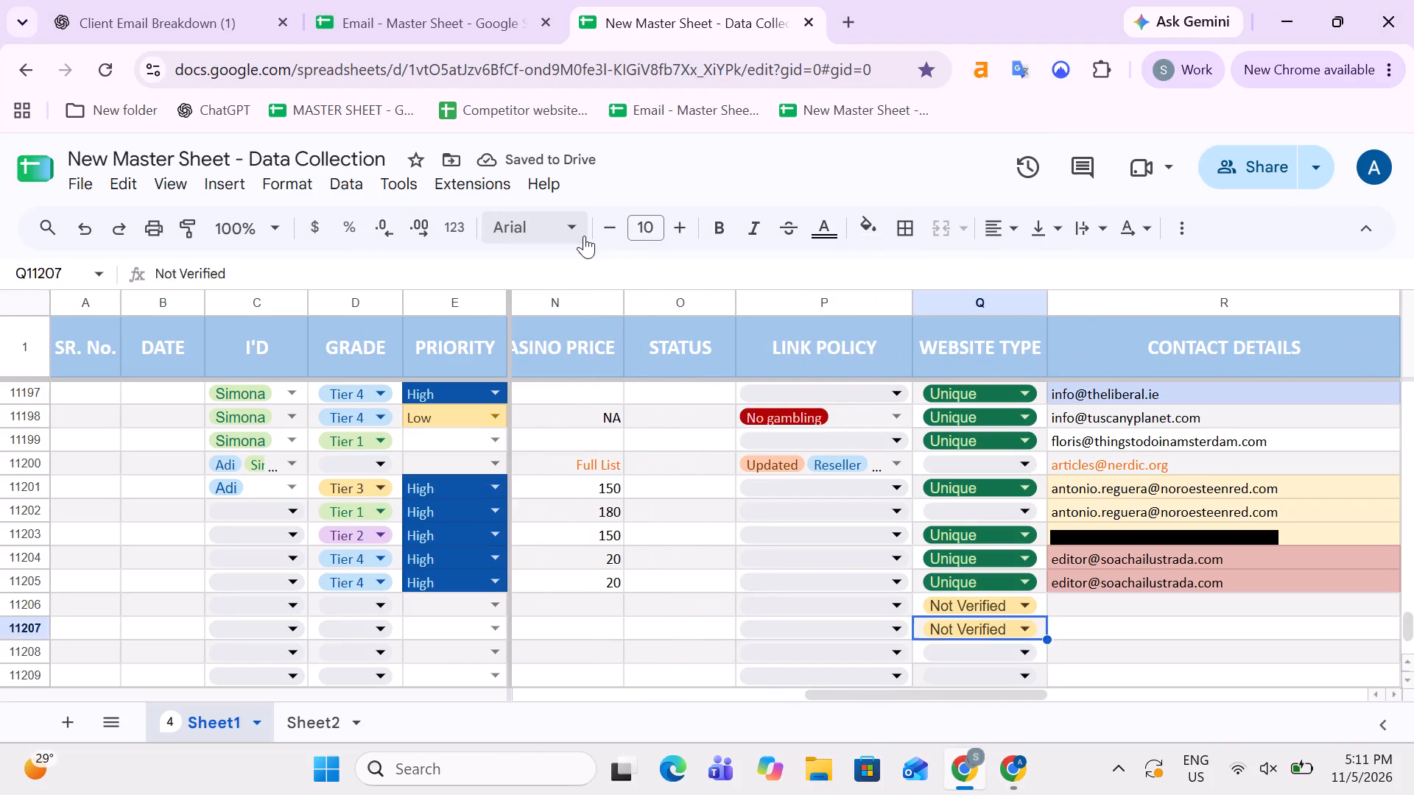
{"action": "key", "text": "Down"}
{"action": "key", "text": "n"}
{"action": "key", "text": "Return"}
{"action": "key", "text": "Up"}
{"action": "key", "text": "Up"}
{"action": "key", "text": "Up"}
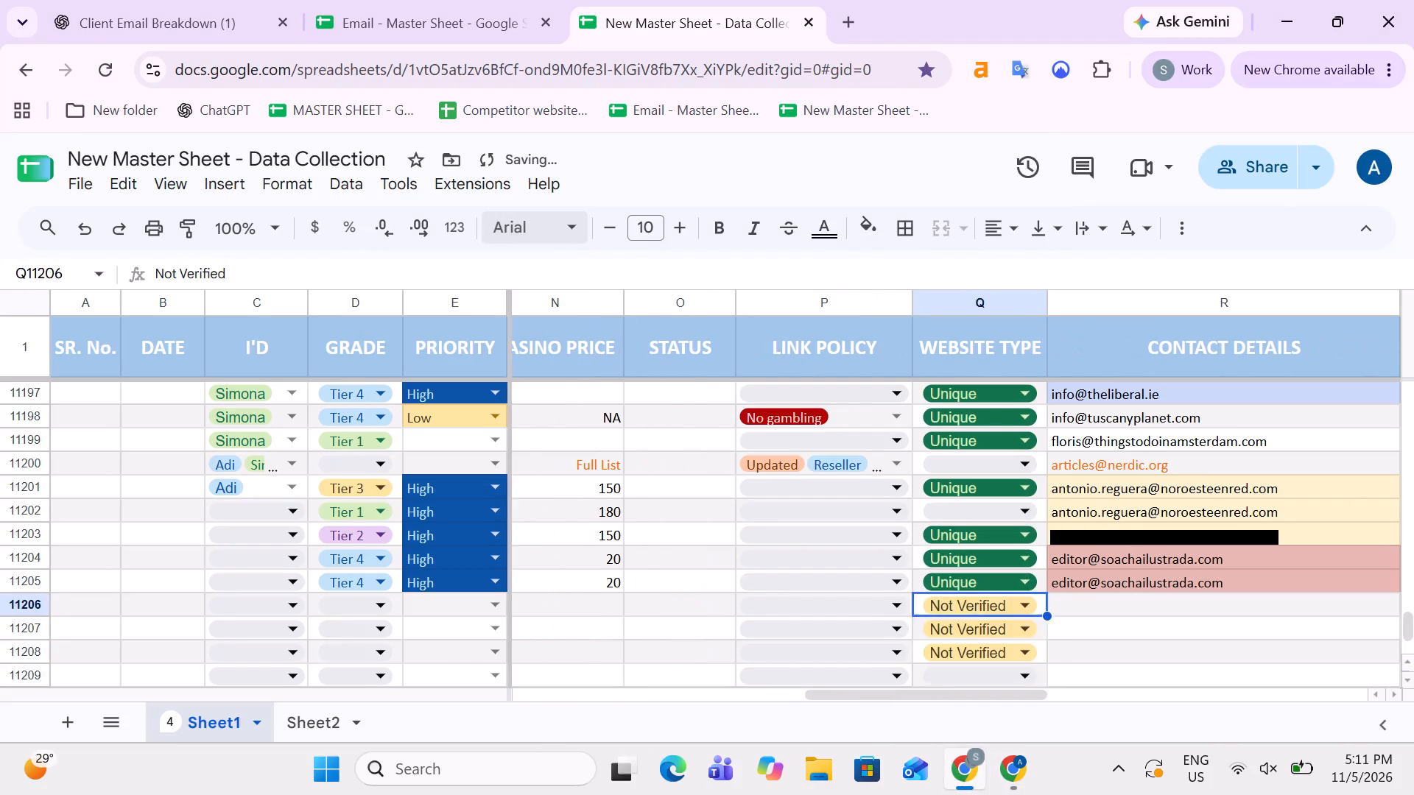
{"action": "key", "text": "Right"}
{"action": "key", "text": "alt+Tab"}
{"action": "scroll", "coordinate": [538, 446], "scroll_direction": "up", "scroll_amount": 3}
{"action": "scroll", "coordinate": [538, 445], "scroll_direction": "down", "scroll_amount": 14}
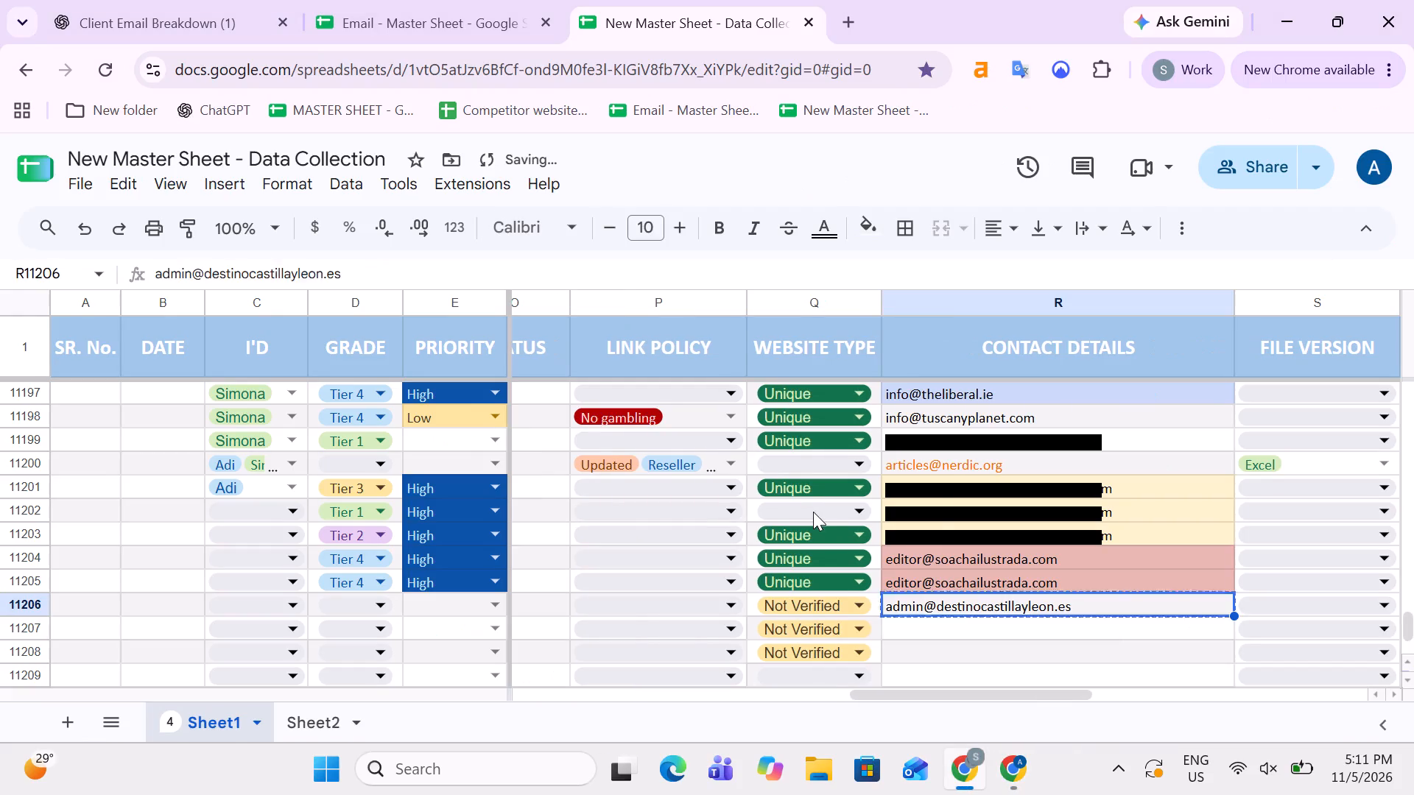
{"action": "key", "text": "Down"}
{"action": "key", "text": "shift+Down"}
{"action": "key", "text": "ctrl+v"}
Fill the contact details cells of rows 11206 to 11208 with light blue.
{"action": "key", "text": "Up"}
{"action": "key", "text": "shift+Down"}
{"action": "key", "text": "shift+Down"}
{"action": "key", "text": "shift+Down"}
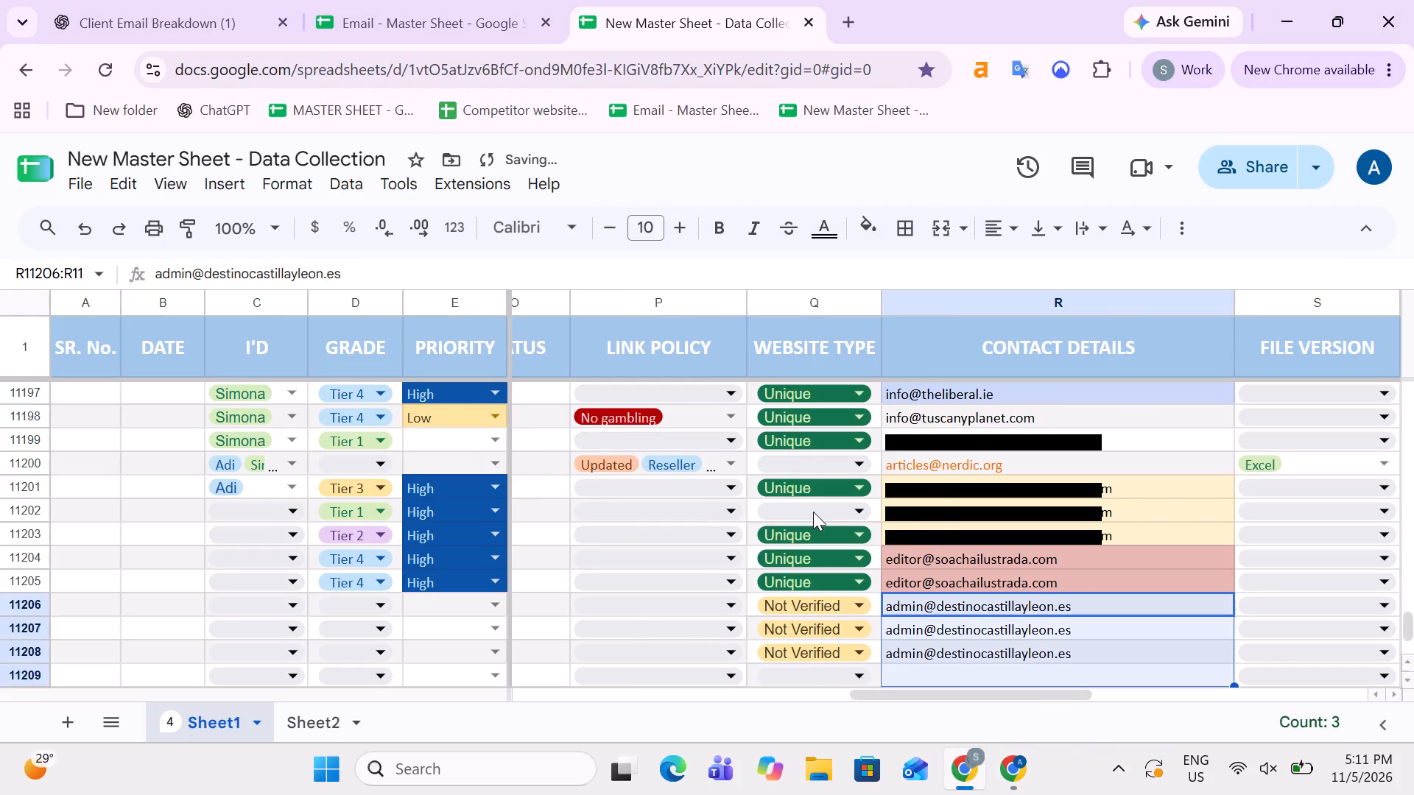
{"action": "key", "text": "shift+Up"}
{"action": "left_click", "coordinate": [853, 218]}
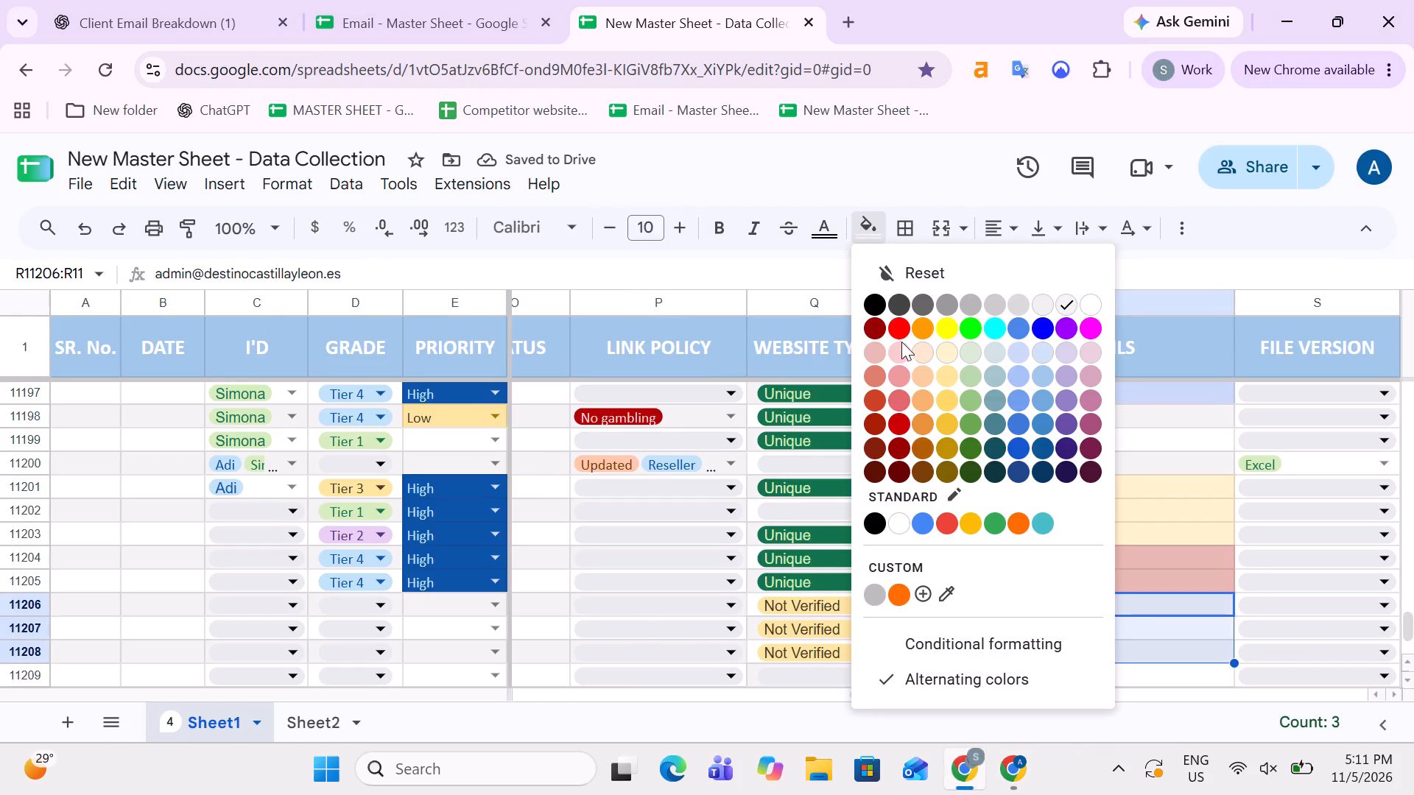
{"action": "left_click", "coordinate": [920, 350]}
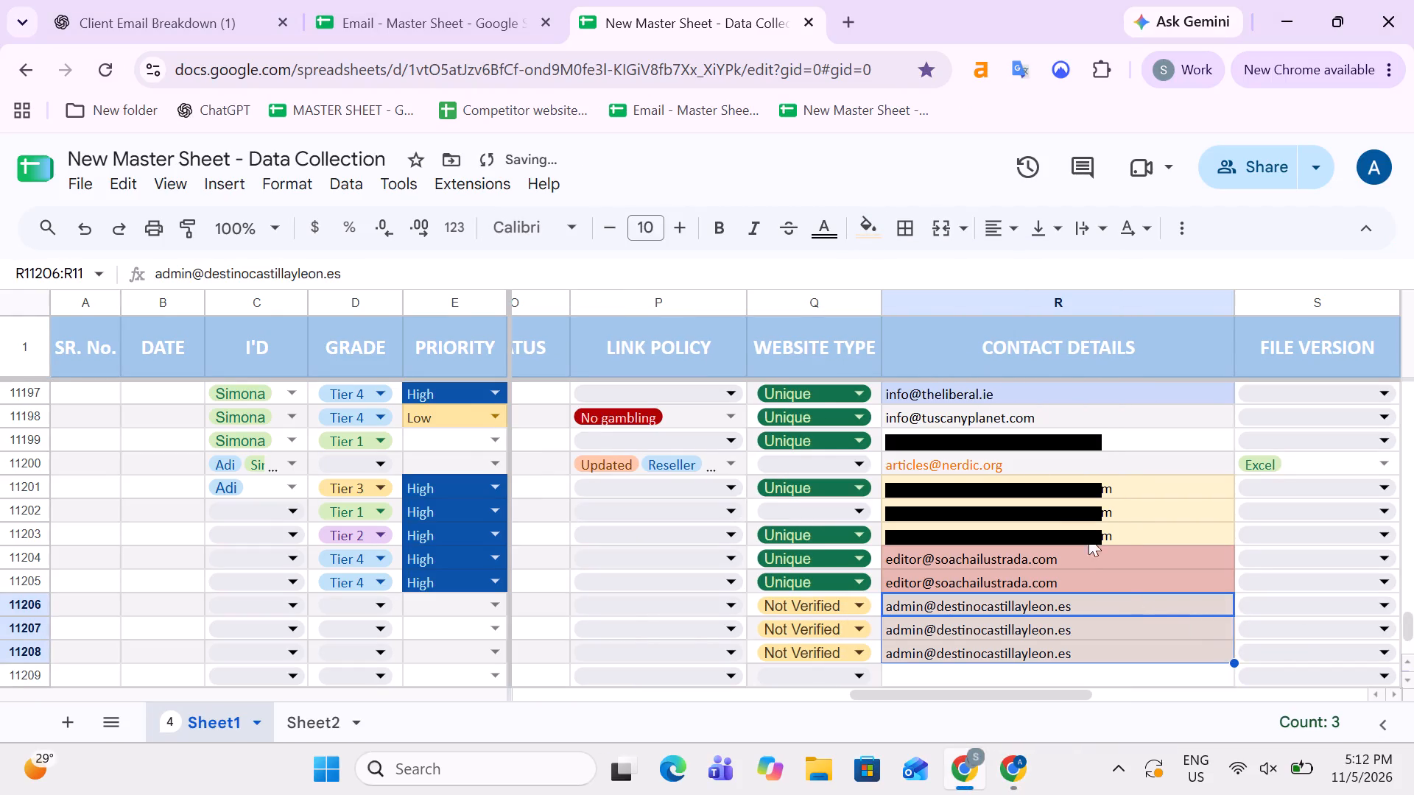
{"action": "left_click", "coordinate": [875, 227]}
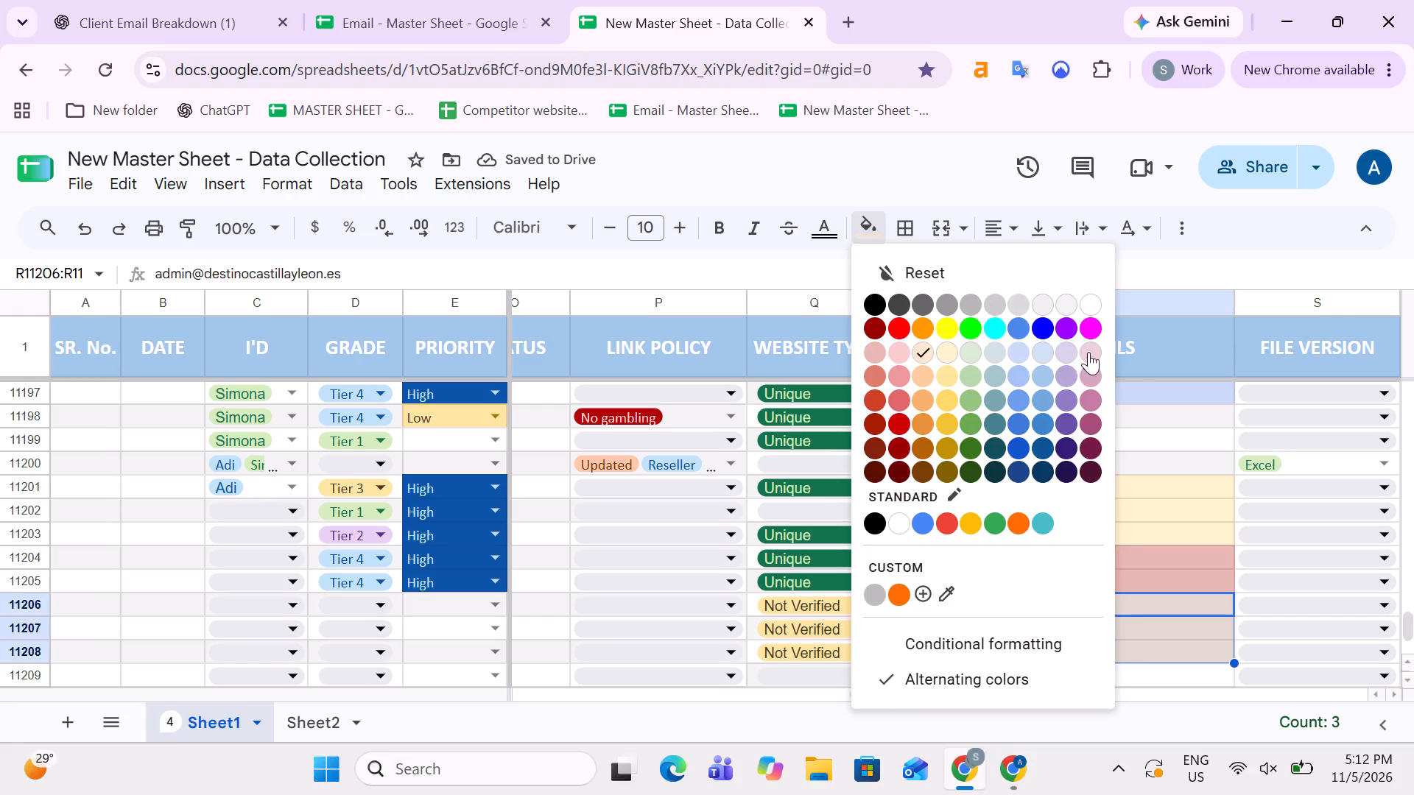
{"action": "left_click", "coordinate": [1088, 352]}
{"action": "left_click", "coordinate": [872, 236]}
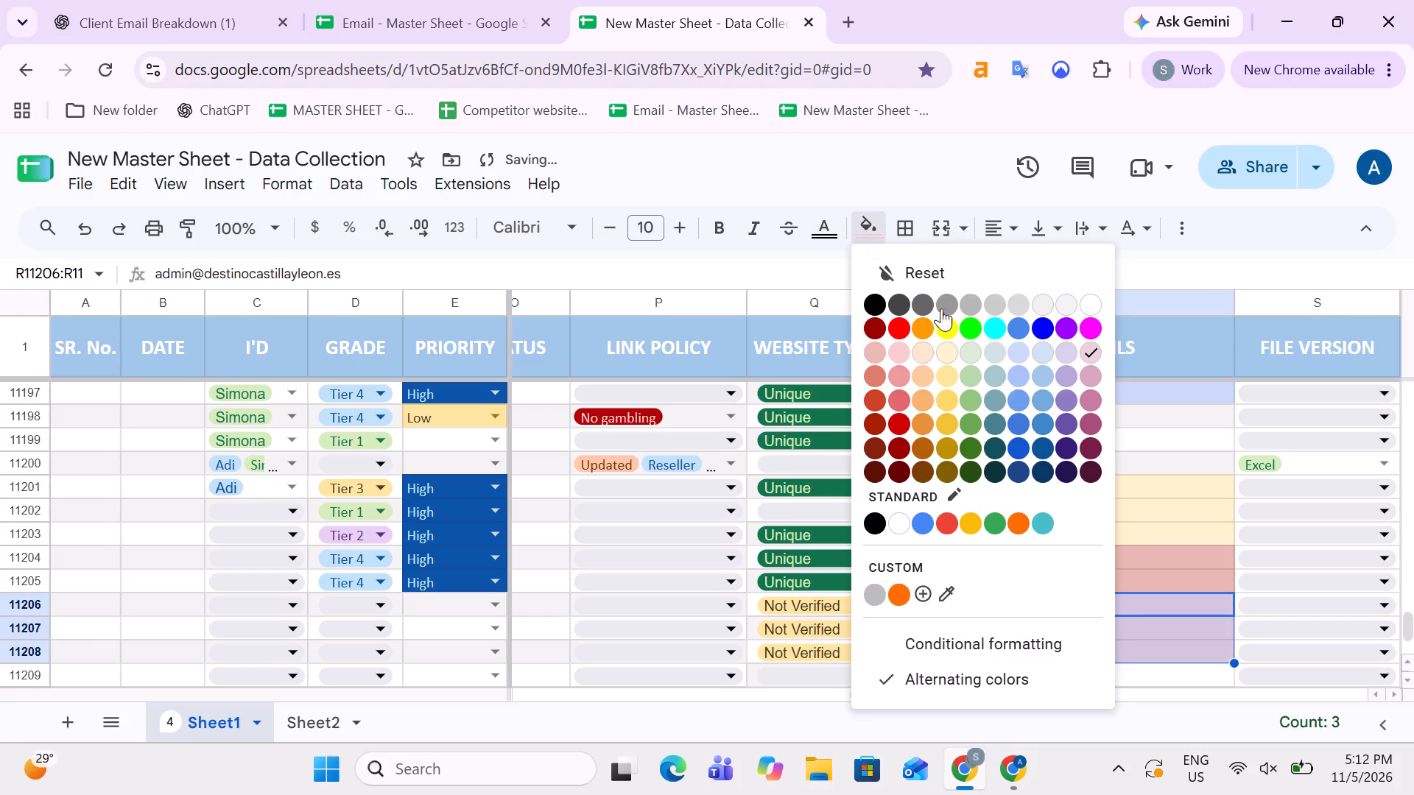
{"action": "left_click", "coordinate": [1040, 352]}
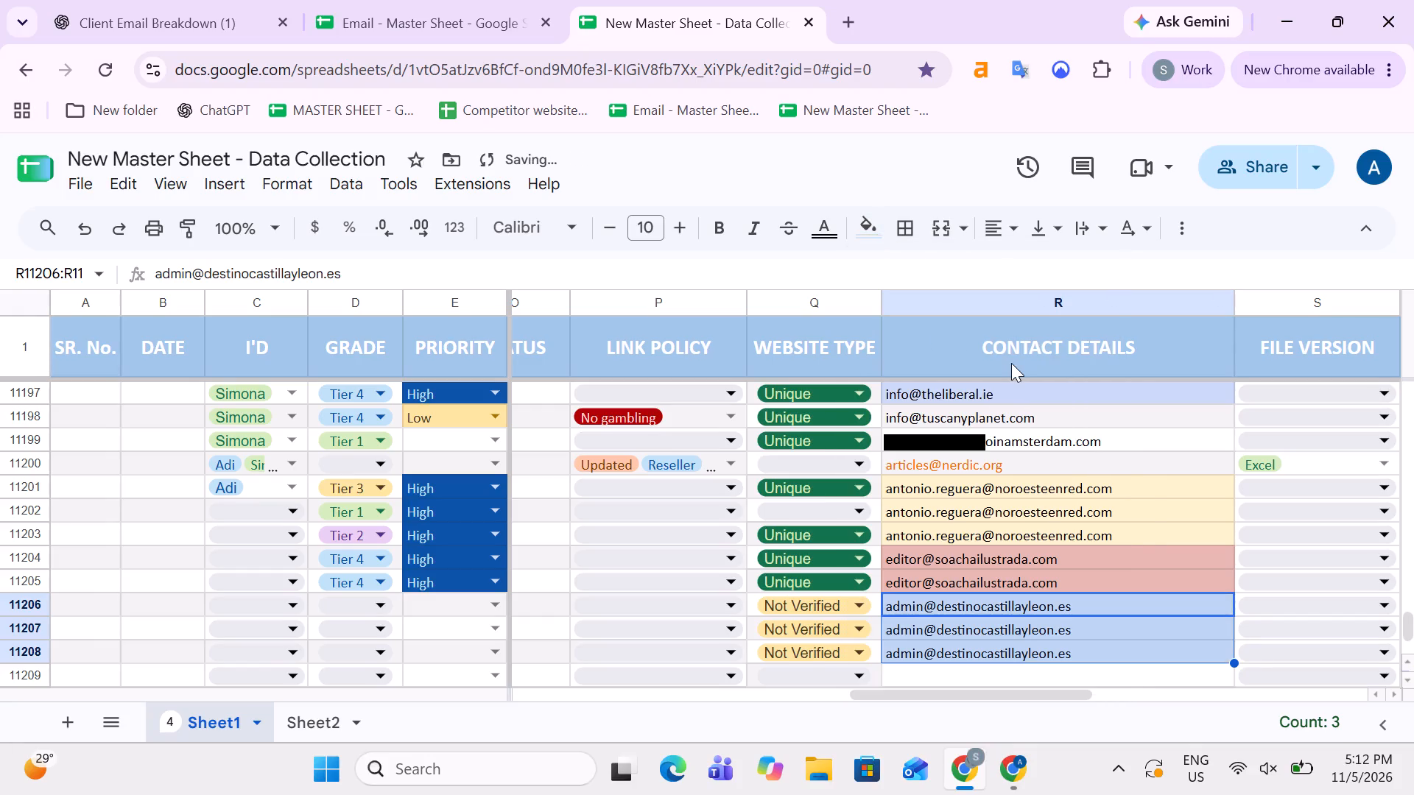
{"action": "key", "text": "Down"}
{"action": "key", "text": "Down"}
{"action": "key", "text": "Up"}
{"action": "key", "text": "Up"}
{"action": "key", "text": "Left"}
{"action": "key", "text": "Left"}
{"action": "key", "text": "Left"}
{"action": "key", "text": "Left"}
{"action": "key", "text": "Left"}
{"action": "key", "text": "Left"}
{"action": "key", "text": "Right"}
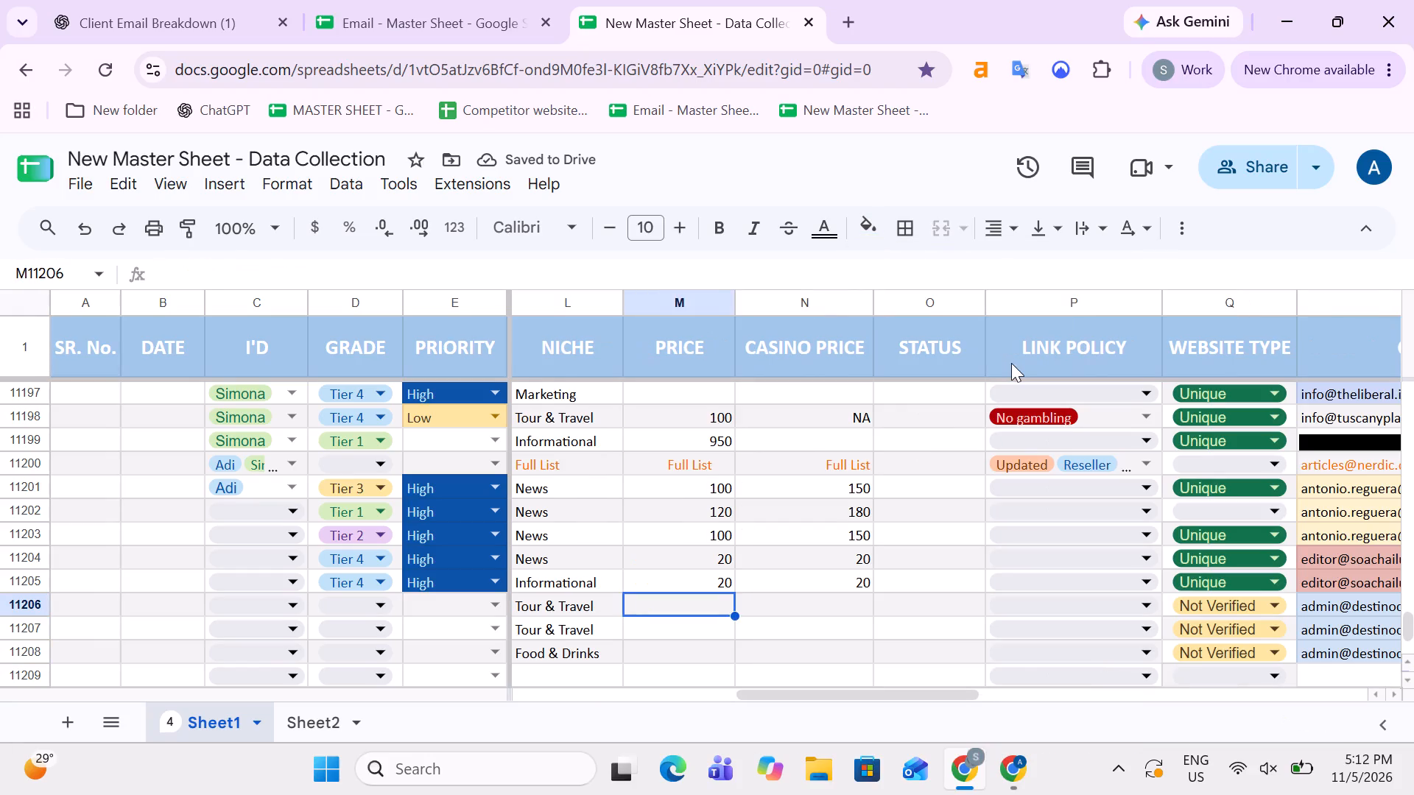
{"action": "key", "text": "Right"}
{"action": "key", "text": "Left"}
{"action": "key", "text": "alt+Tab"}
{"action": "scroll", "coordinate": [1150, 404], "scroll_direction": "down", "scroll_amount": 4}
{"action": "scroll", "coordinate": [697, 326], "scroll_direction": "down", "scroll_amount": 2}
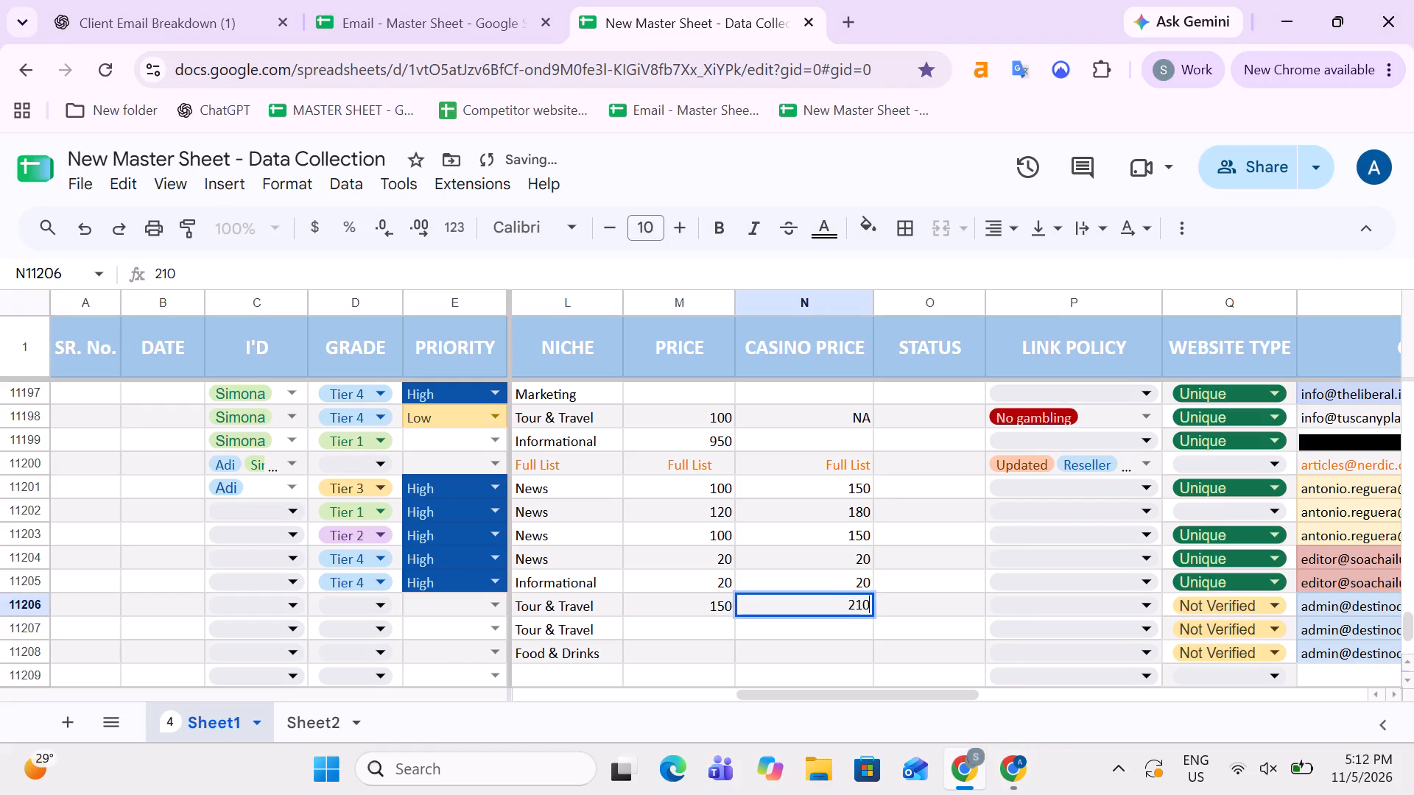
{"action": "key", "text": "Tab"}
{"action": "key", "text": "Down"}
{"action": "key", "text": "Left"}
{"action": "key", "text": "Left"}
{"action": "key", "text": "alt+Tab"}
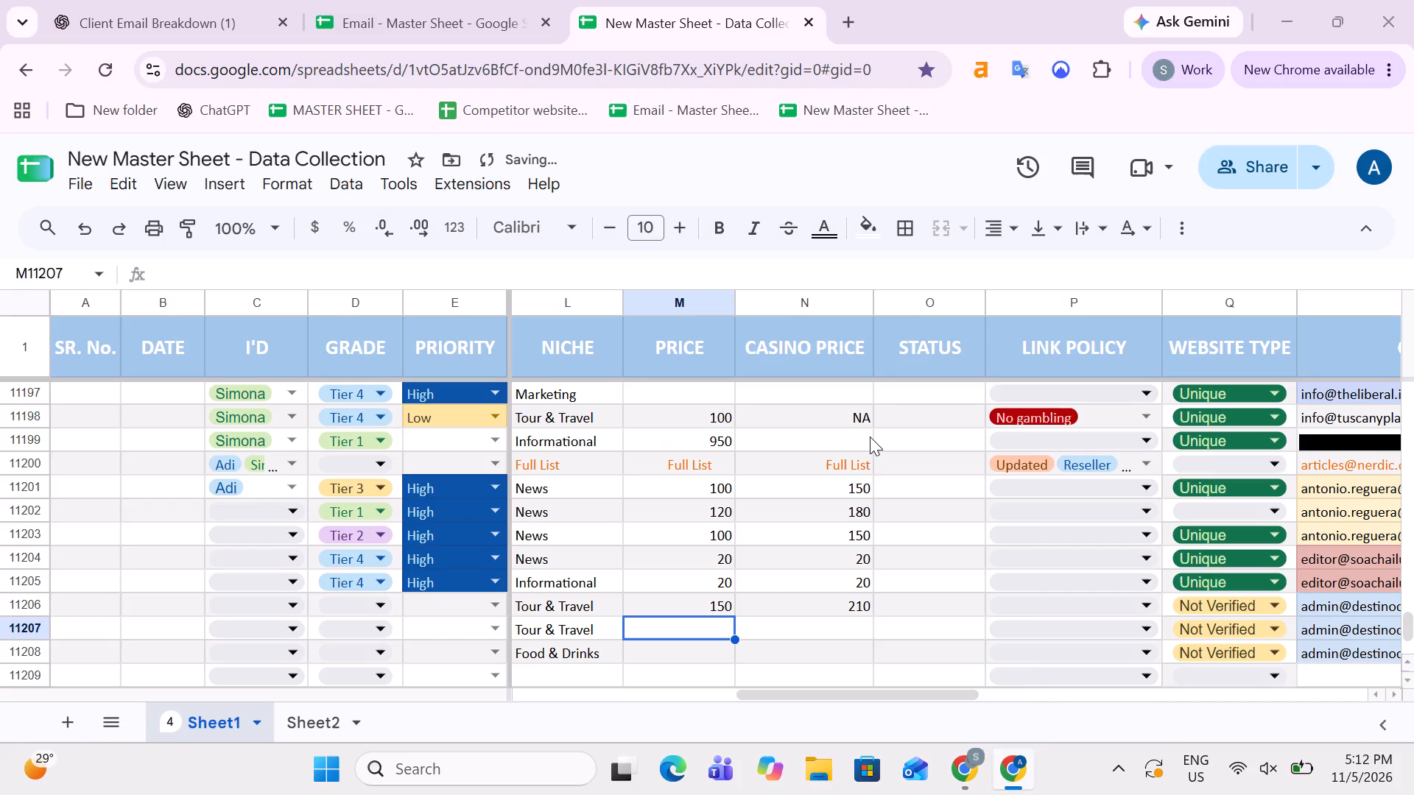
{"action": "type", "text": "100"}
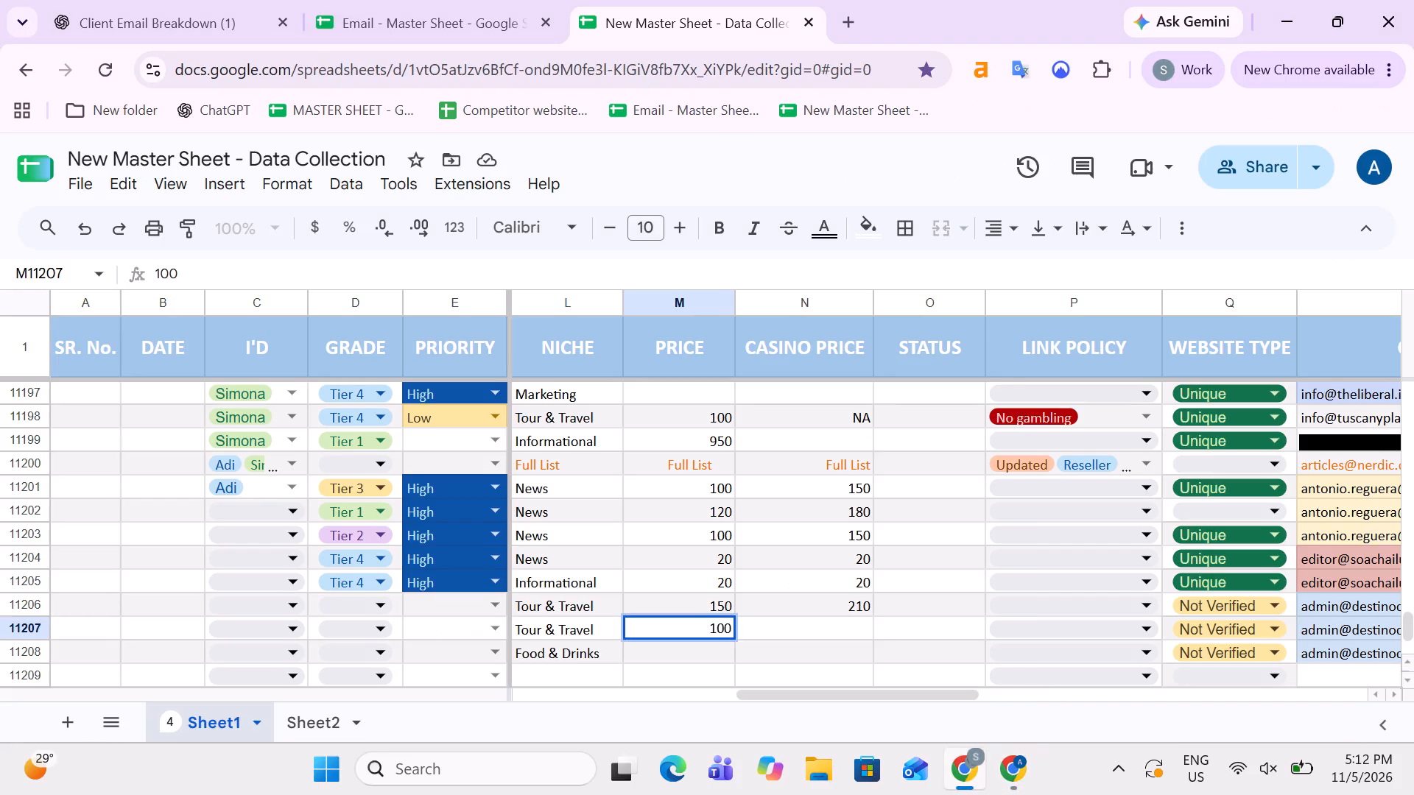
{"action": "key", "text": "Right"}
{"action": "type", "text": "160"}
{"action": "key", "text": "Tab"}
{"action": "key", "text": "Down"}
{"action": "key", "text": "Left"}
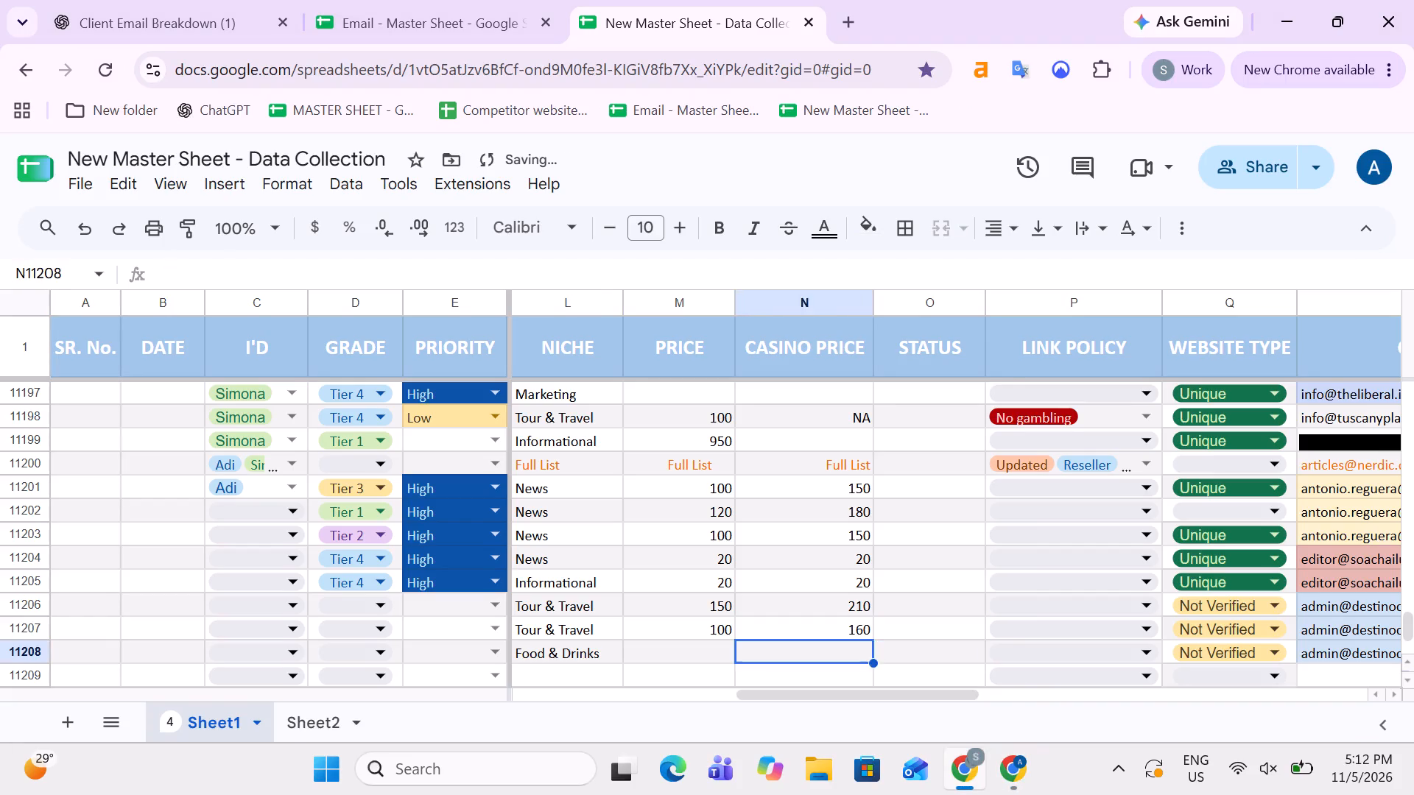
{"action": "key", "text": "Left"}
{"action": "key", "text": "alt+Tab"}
{"action": "scroll", "coordinate": [829, 437], "scroll_direction": "down", "scroll_amount": 2}
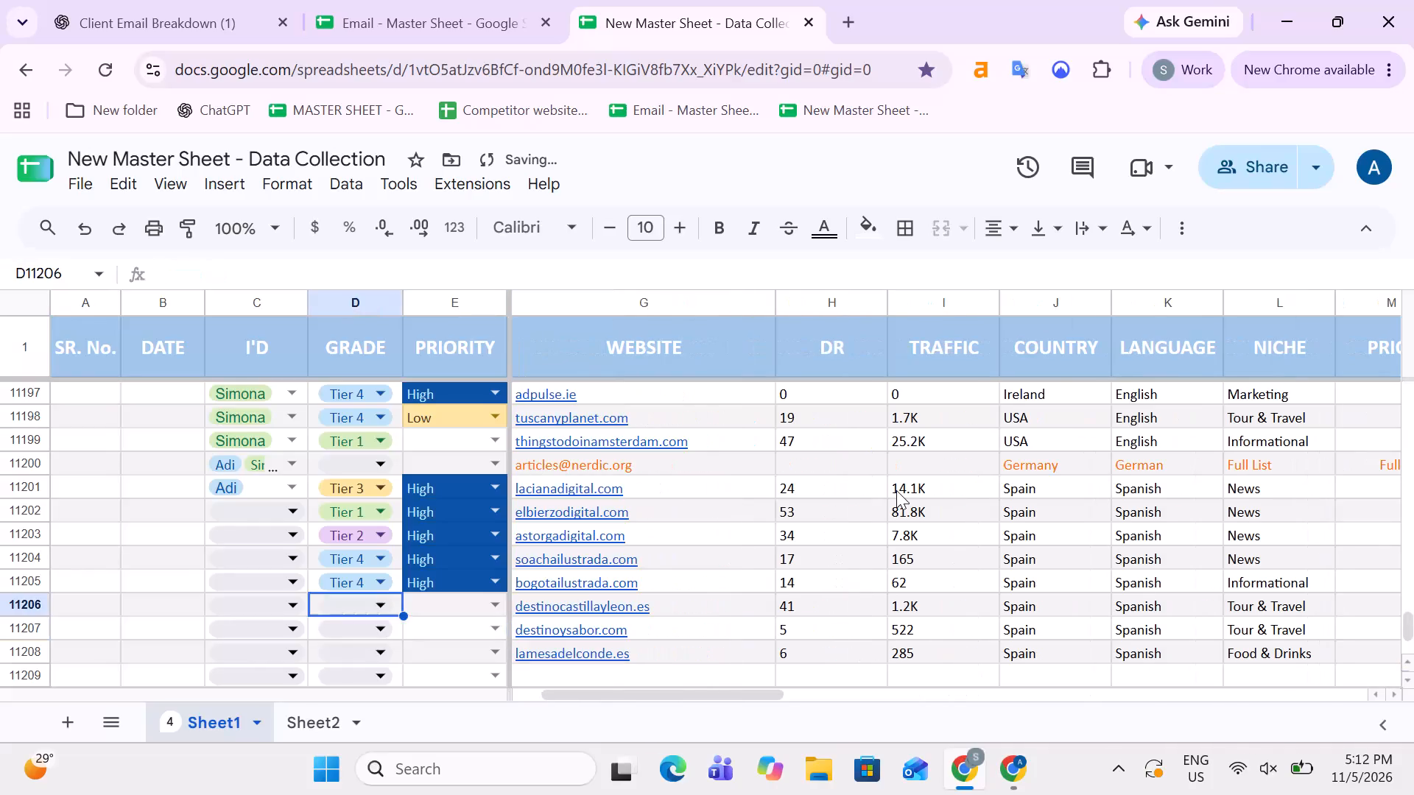
{"action": "key", "text": "Right"}
{"action": "key", "text": "Left"}
{"action": "key", "text": "Right"}
{"action": "key", "text": "Up"}
{"action": "key", "text": "Down"}
{"action": "key", "text": "Right"}
{"action": "key", "text": "Right"}
{"action": "key", "text": "Left"}
{"action": "key", "text": "Left"}
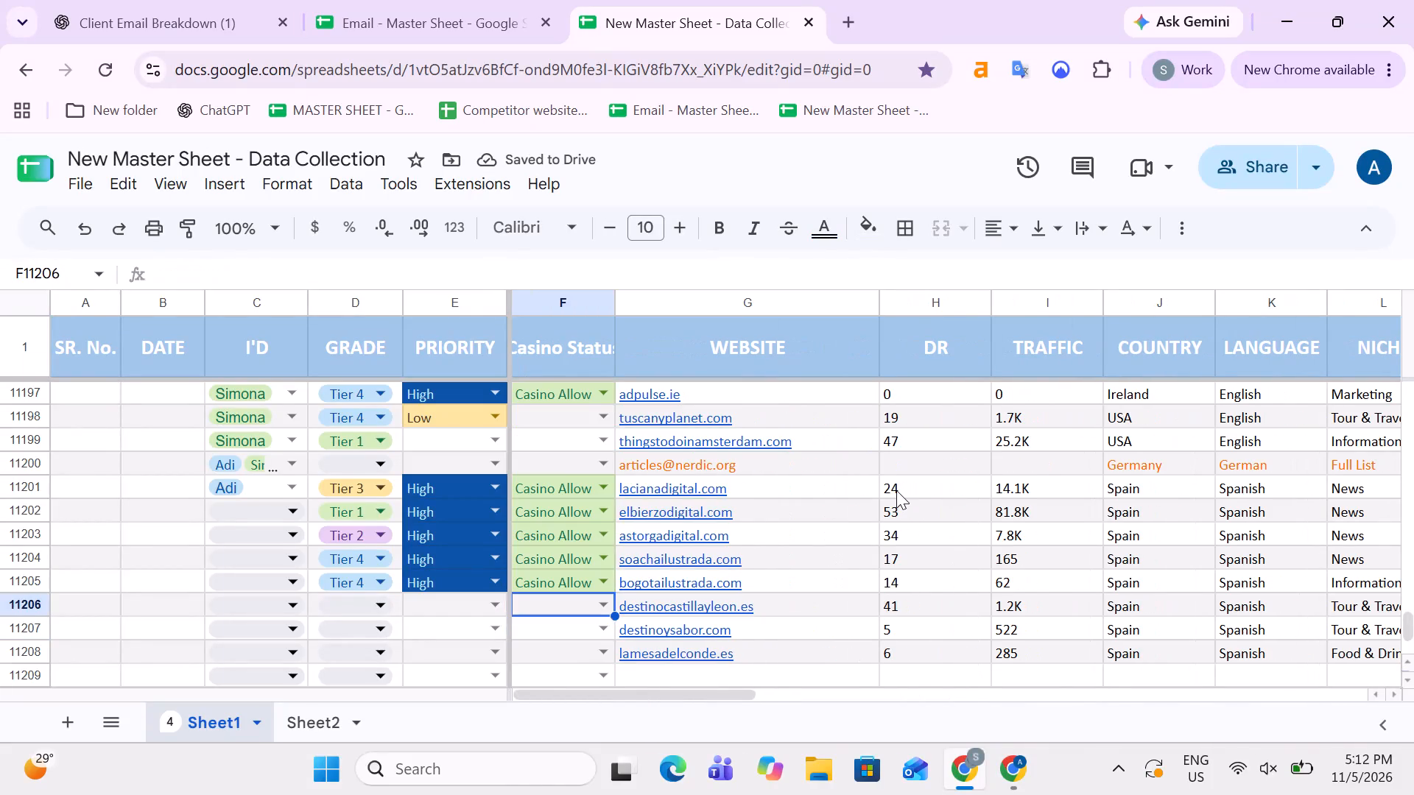
{"action": "key", "text": "Up"}
{"action": "key", "text": "Down"}
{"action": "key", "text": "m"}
{"action": "key", "text": "Down"}
{"action": "key", "text": "Return"}
Copy the Casino Allow status from row 11205 into the destinocastillayleon.es row.
{"action": "key", "text": "Up"}
{"action": "key", "text": "Right"}
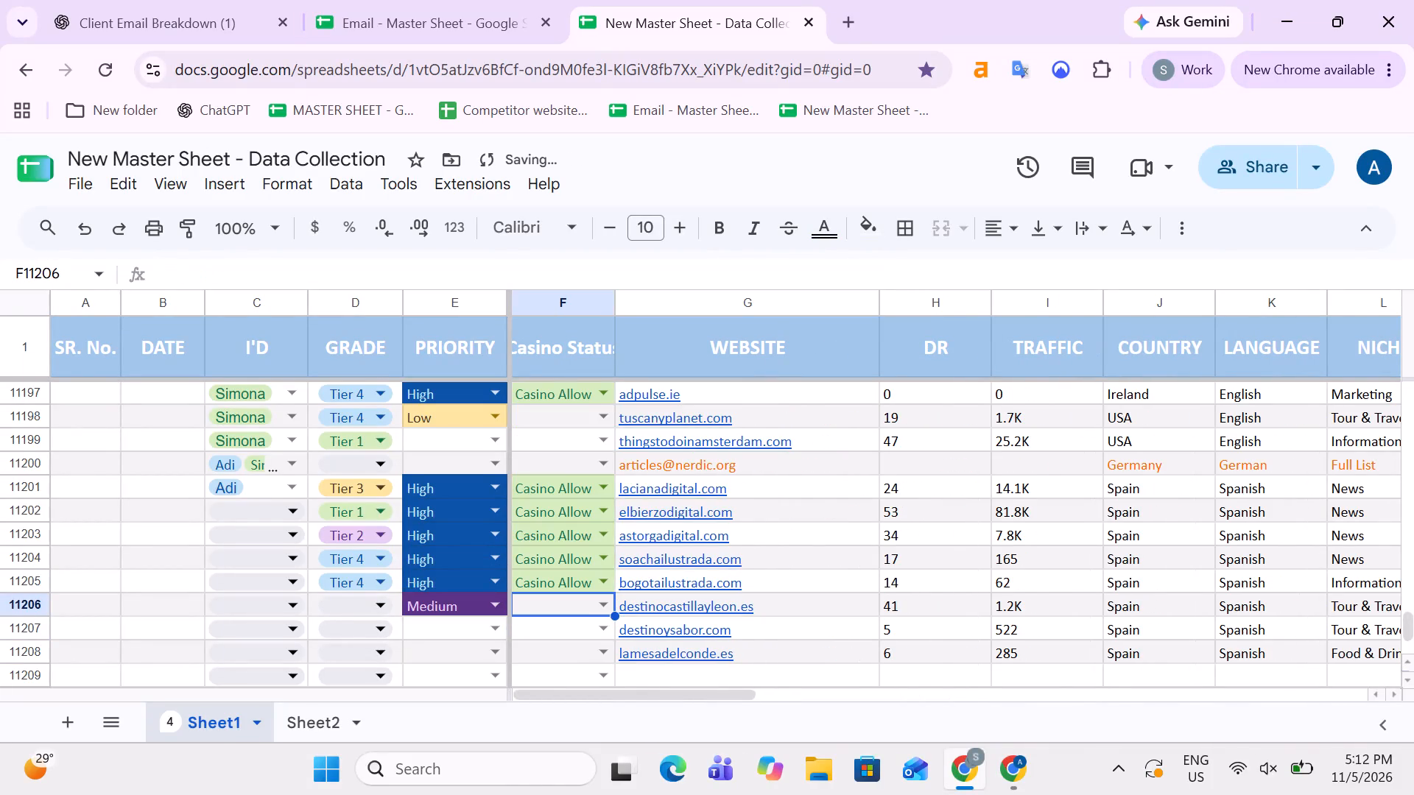
{"action": "key", "text": "Up"}
{"action": "key", "text": "ctrl+c"}
{"action": "key", "text": "Down"}
{"action": "key", "text": "ctrl+v"}
Copy the Medium priority and Casino Allow status from row 11206 to rows 11207 and 11208.
{"action": "key", "text": "Left"}
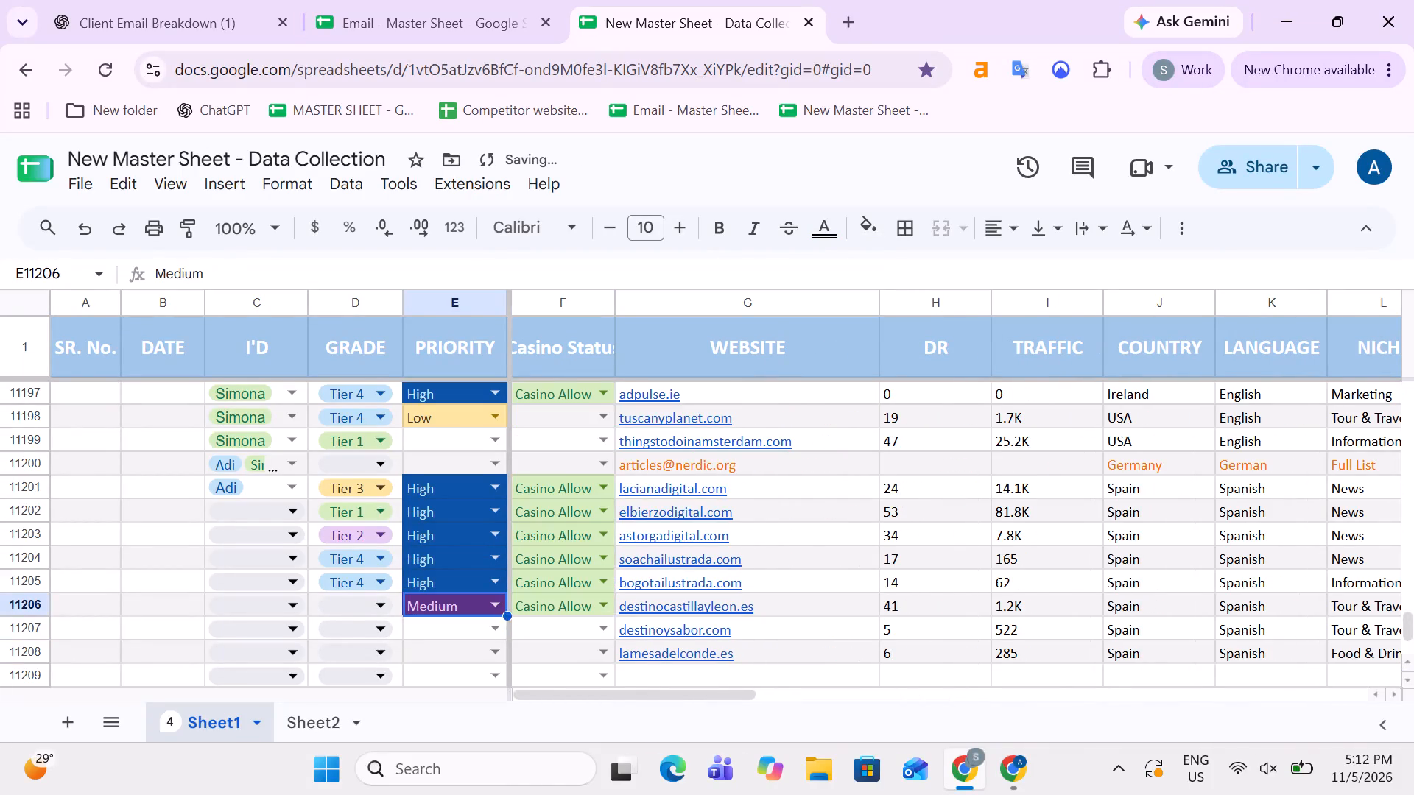
{"action": "key", "text": "shift+Right"}
{"action": "key", "text": "ctrl+c"}
{"action": "key", "text": "Down"}
{"action": "key", "text": "shift+Down"}
{"action": "key", "text": "shift+Down"}
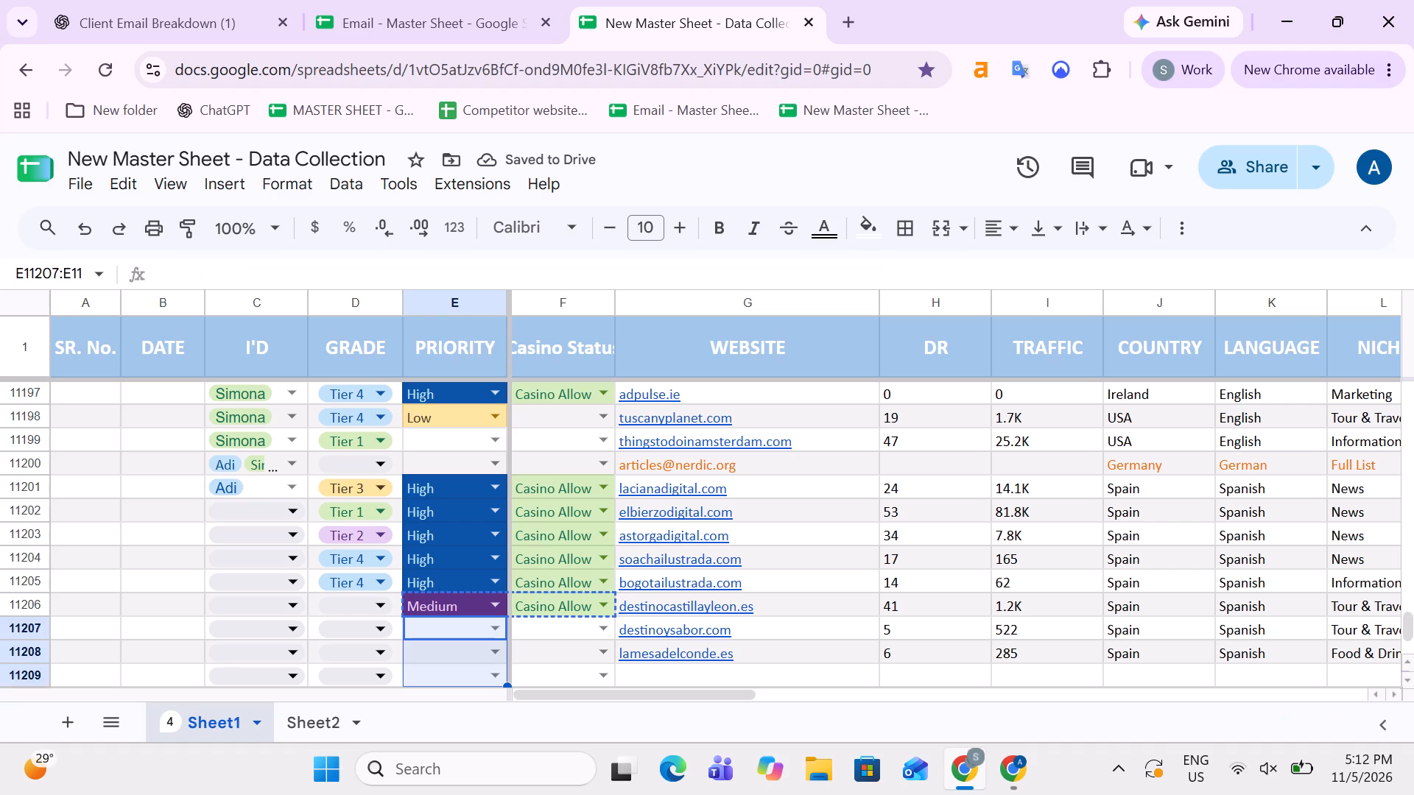
{"action": "key", "text": "shift+Up"}
{"action": "key", "text": "ctrl+v"}
Set the grade of the destinocastillayleon.es row to Tier 1.
{"action": "key", "text": "Up"}
{"action": "key", "text": "Left"}
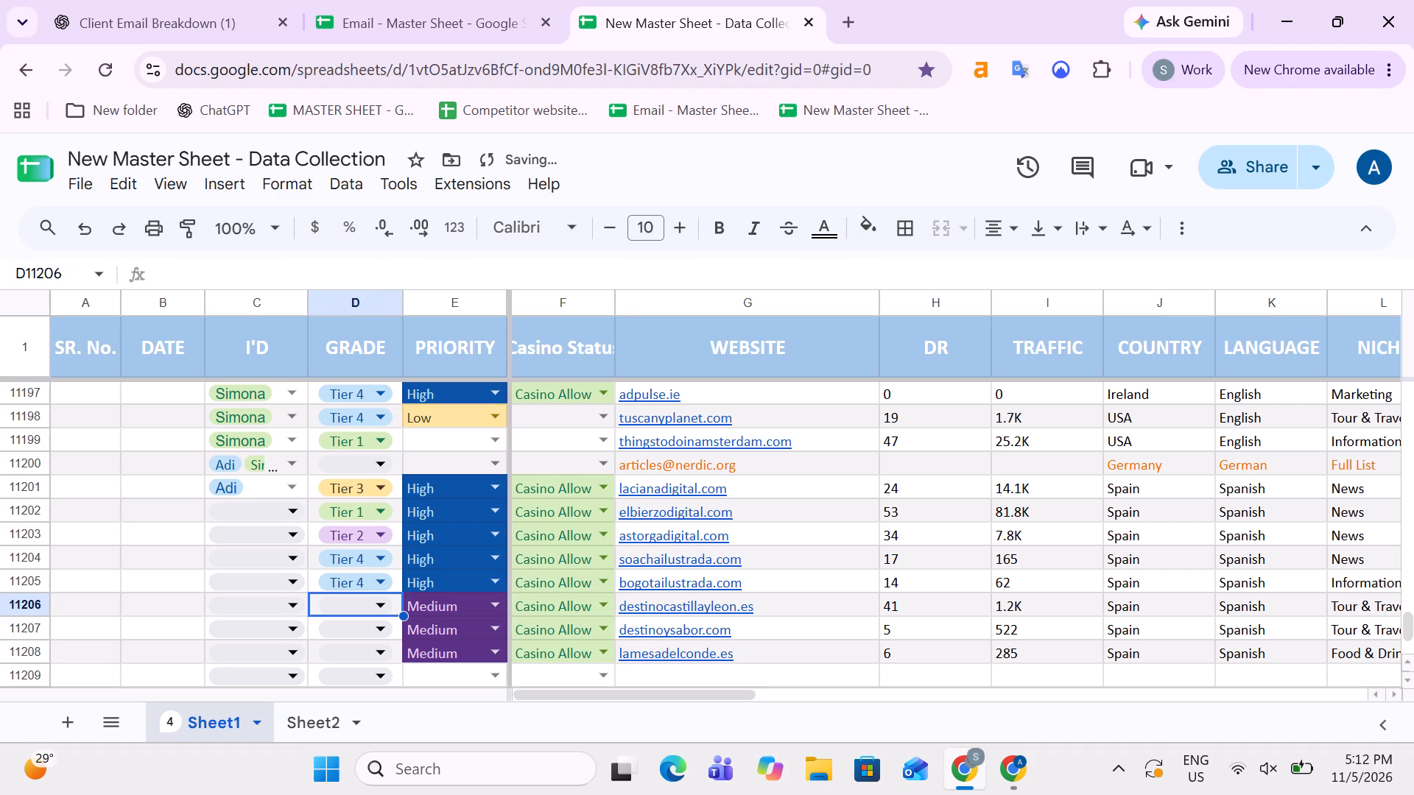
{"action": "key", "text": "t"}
{"action": "key", "text": "Return"}
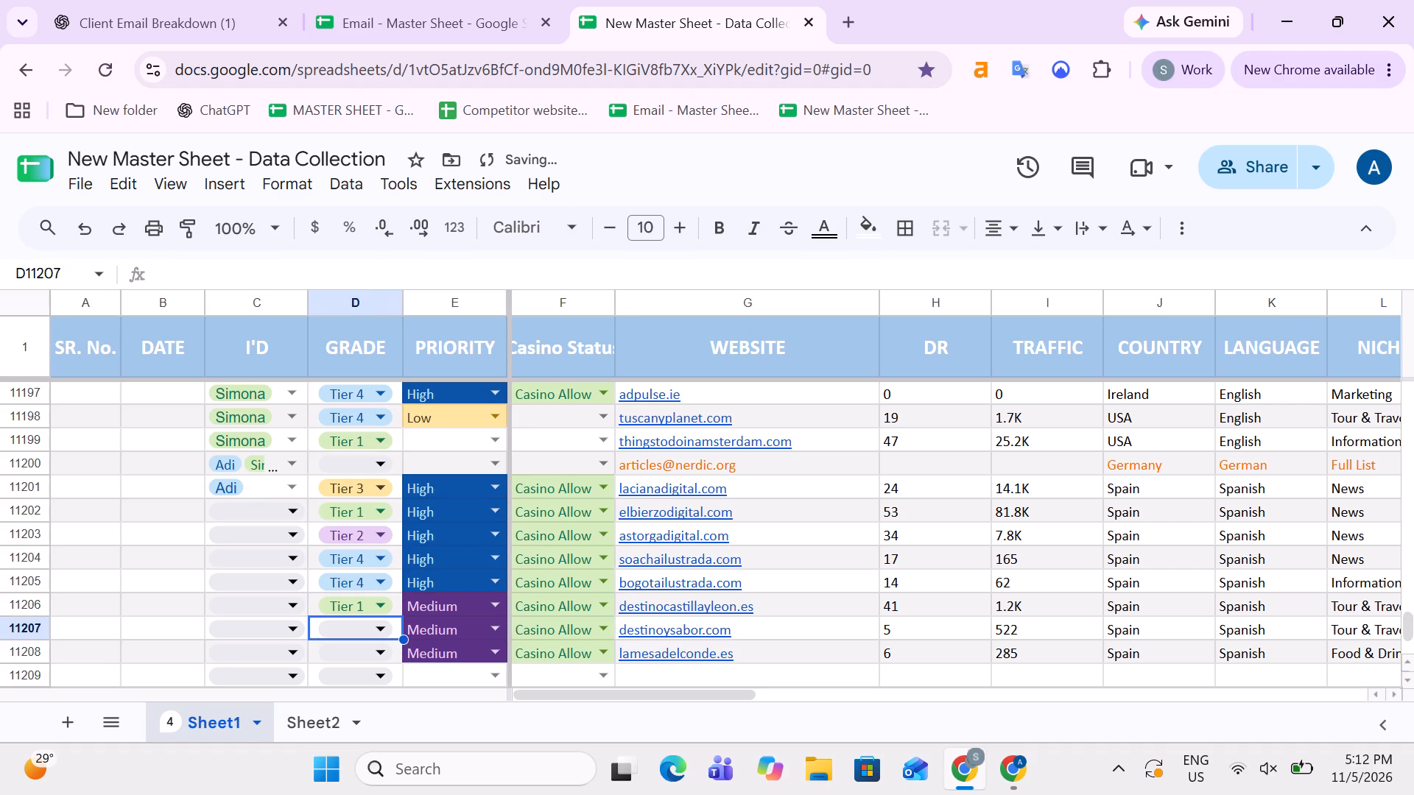
Set the grade of destinoysabor.com to Tier 4 and copy it to the lamesadelconde.es row.
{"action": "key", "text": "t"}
{"action": "key", "text": "Up"}
{"action": "key", "text": "Return"}
{"action": "key", "text": "Up"}
{"action": "key", "text": "ctrl+c"}
{"action": "key", "text": "ctrl+Down"}
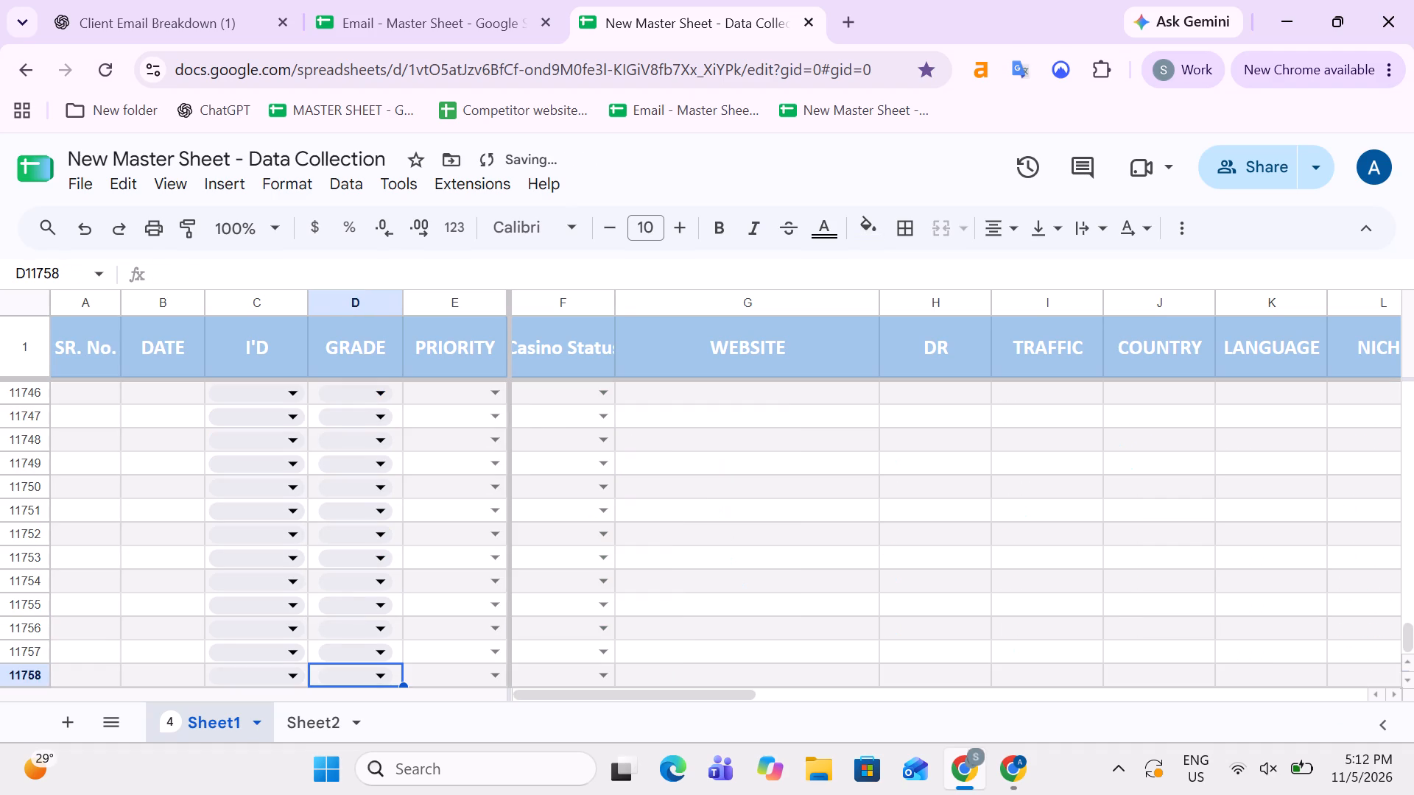
{"action": "key", "text": "ctrl+Up"}
{"action": "key", "text": "Down"}
{"action": "key", "text": "ctrl+v"}
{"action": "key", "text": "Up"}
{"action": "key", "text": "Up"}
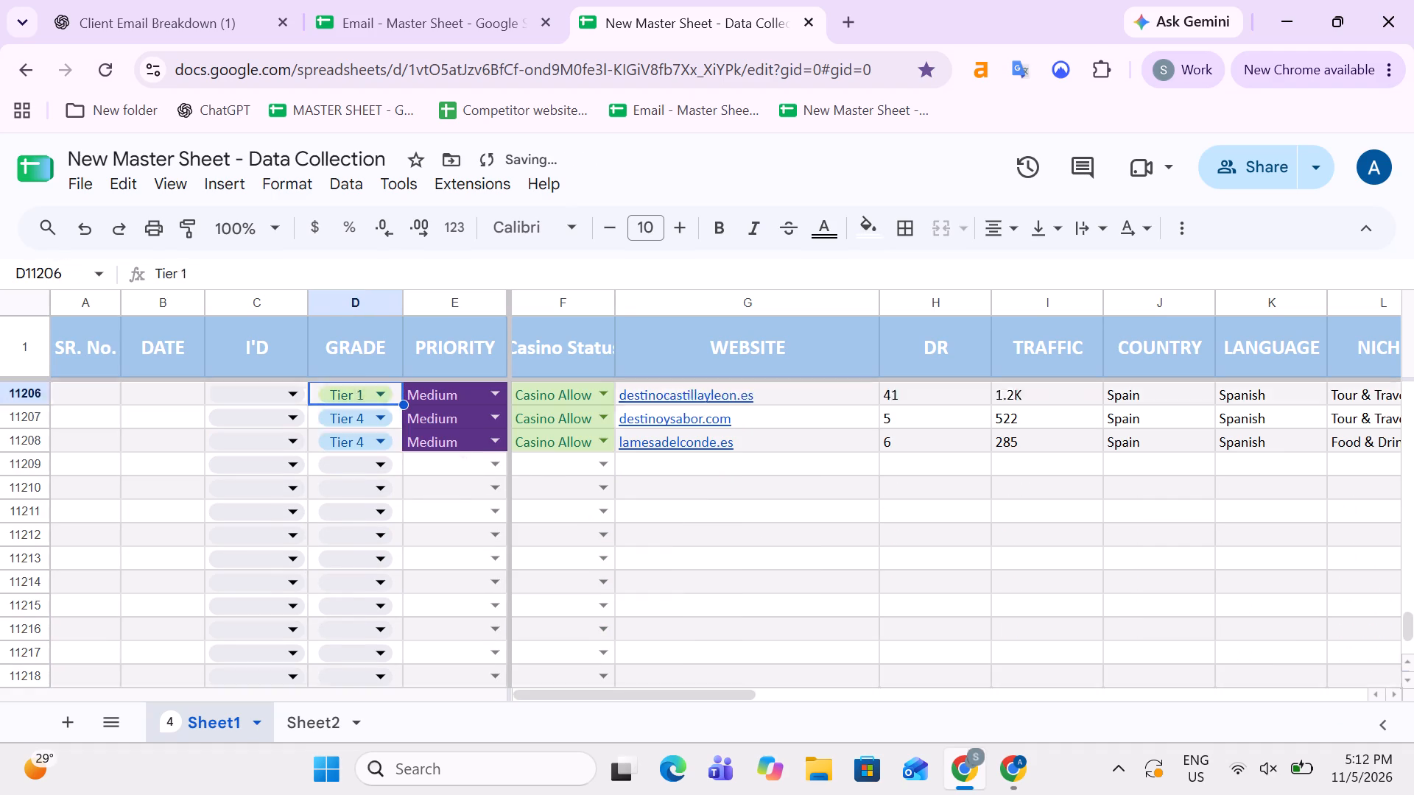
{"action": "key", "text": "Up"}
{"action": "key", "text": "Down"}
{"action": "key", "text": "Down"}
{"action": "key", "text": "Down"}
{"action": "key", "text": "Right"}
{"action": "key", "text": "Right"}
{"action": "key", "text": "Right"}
{"action": "key", "text": "alt+Tab"}
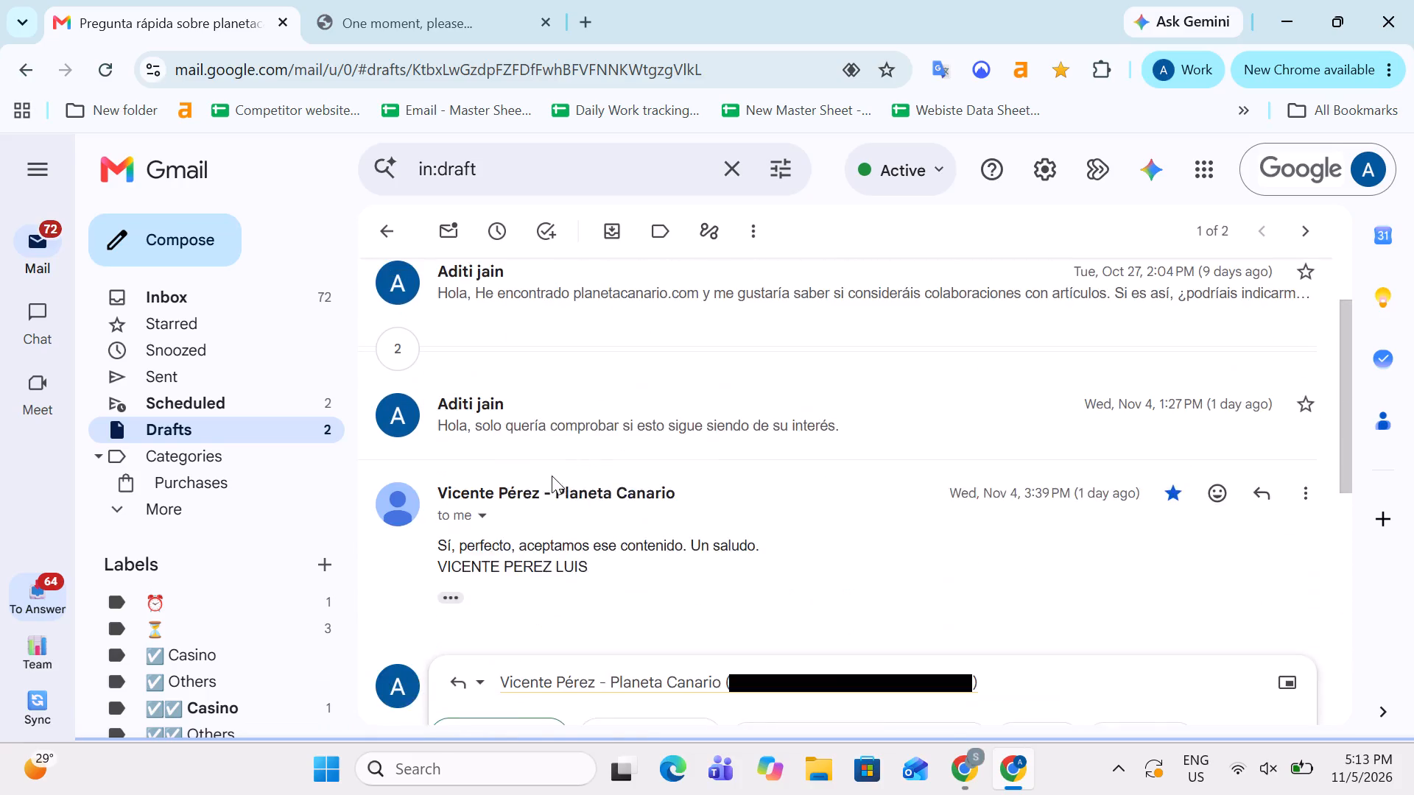
{"action": "scroll", "coordinate": [552, 476], "scroll_direction": "up", "scroll_amount": 1}
{"action": "left_click", "coordinate": [407, 452]}
{"action": "scroll", "coordinate": [871, 525], "scroll_direction": "down", "scroll_amount": 3}
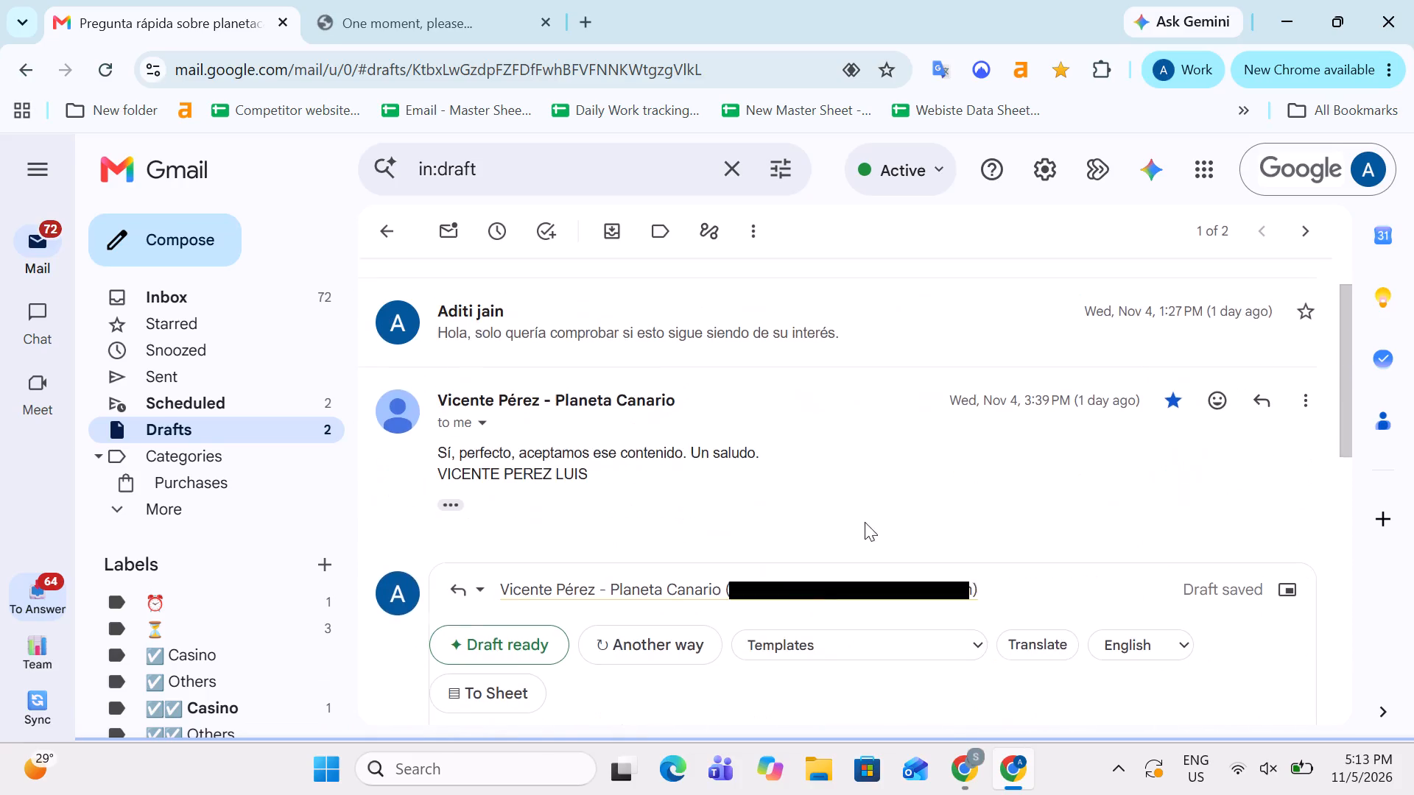
{"action": "triple_click", "coordinate": [577, 447]}
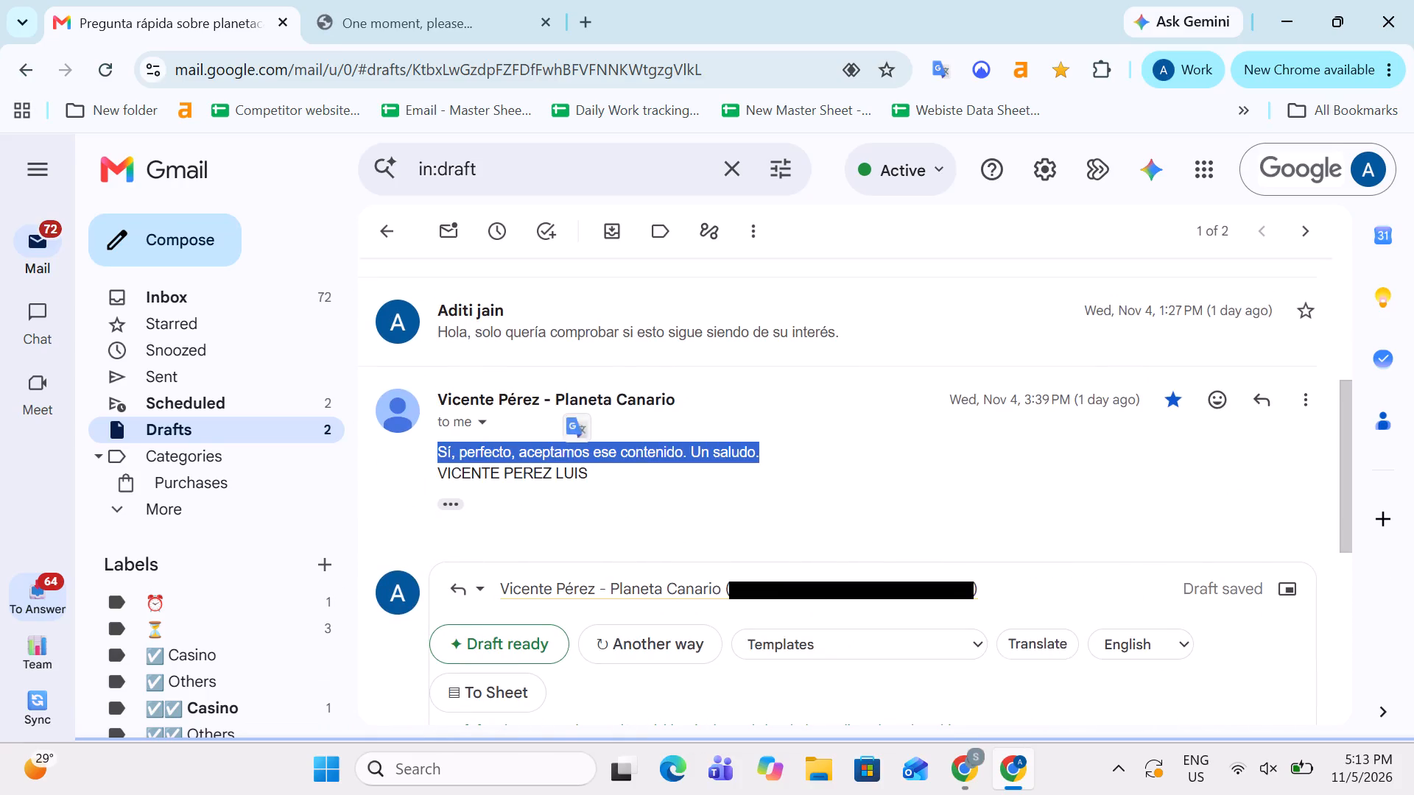
{"action": "left_click", "coordinate": [564, 431]}
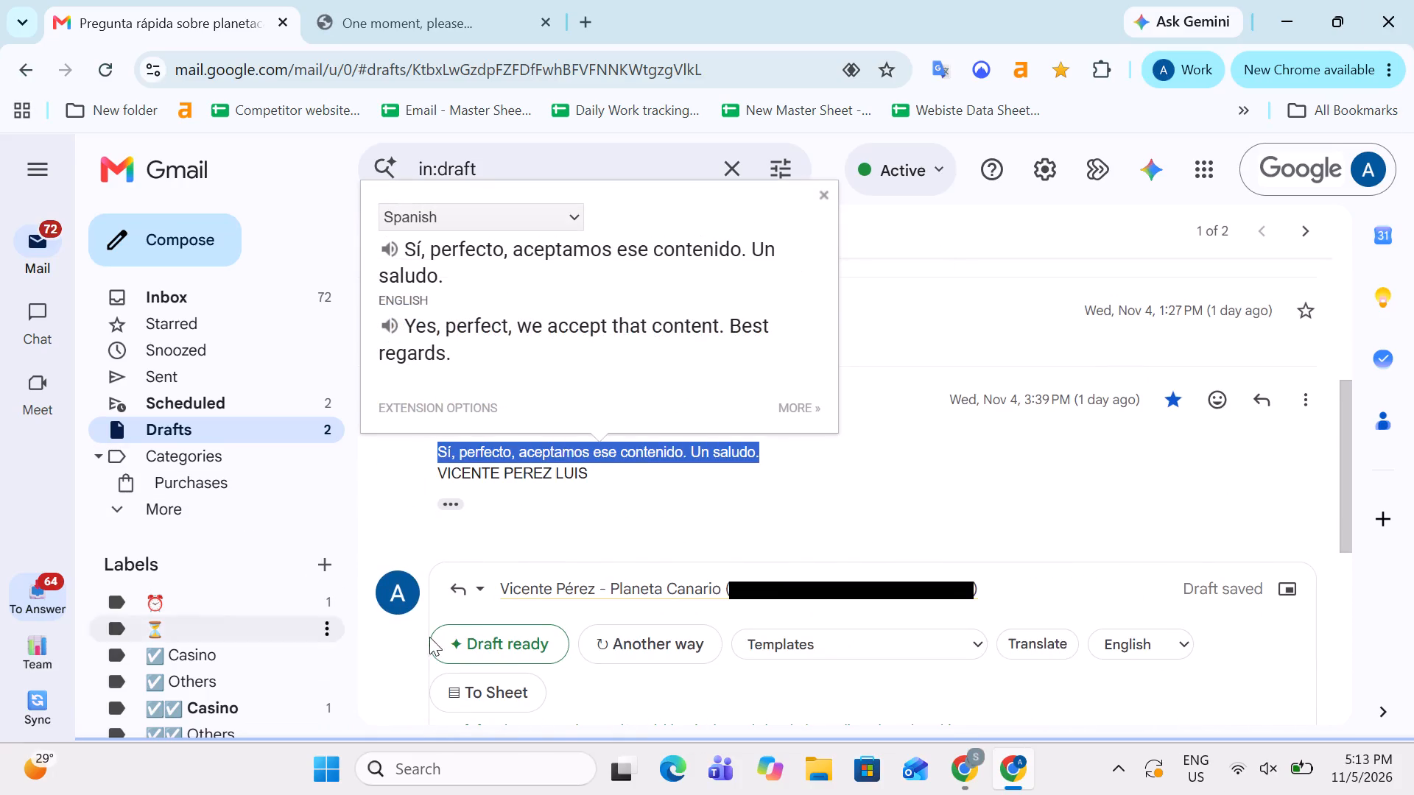
{"action": "left_click", "coordinate": [753, 519]}
Copy the domain planetacanario.com from the opened site's address into the WEBSITE cell of row 11209 in the New Master Sheet.
{"action": "left_click", "coordinate": [387, 0]}
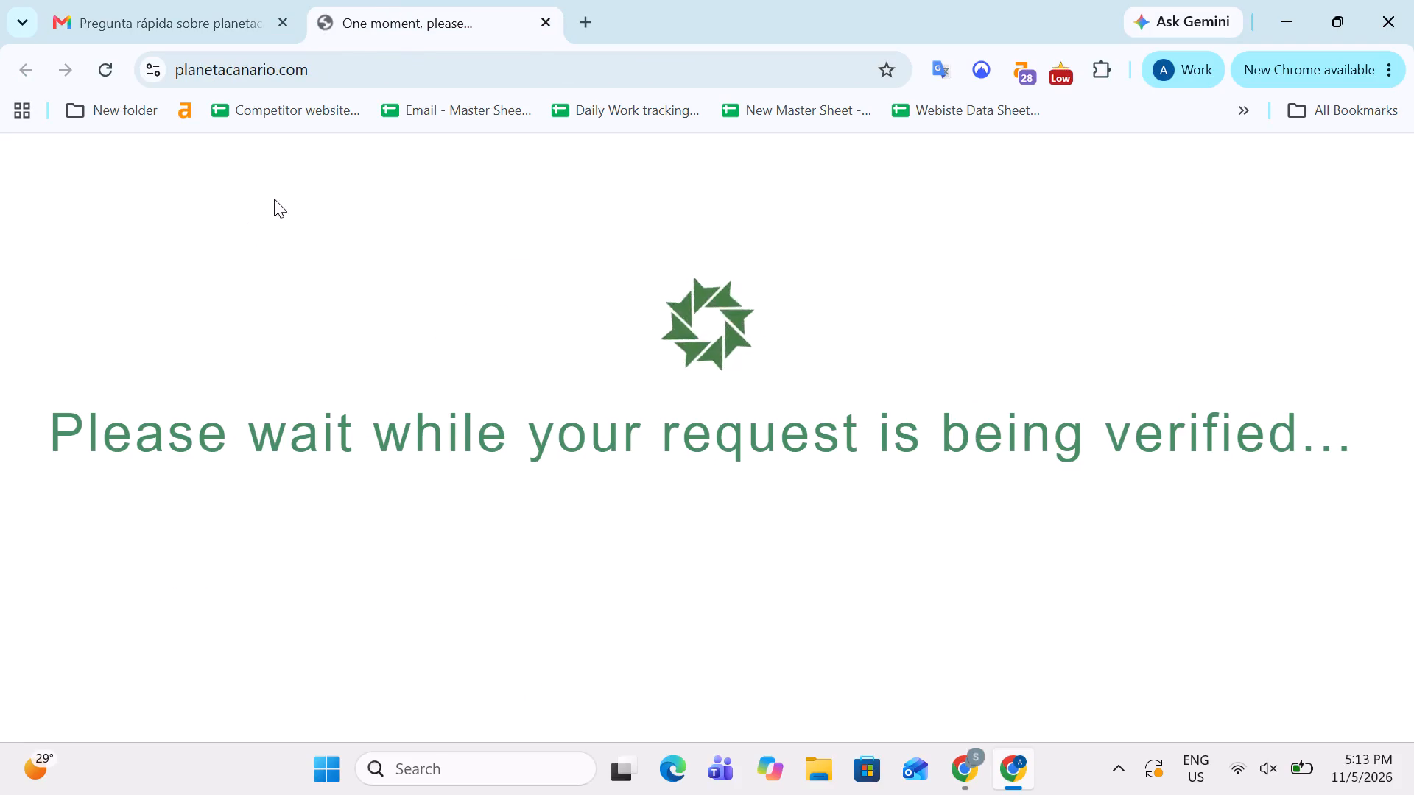
{"action": "left_click", "coordinate": [373, 65]}
{"action": "left_click_drag", "start_coordinate": [373, 65], "coordinate": [316, 67]}
{"action": "key", "text": "ctrl+c"}
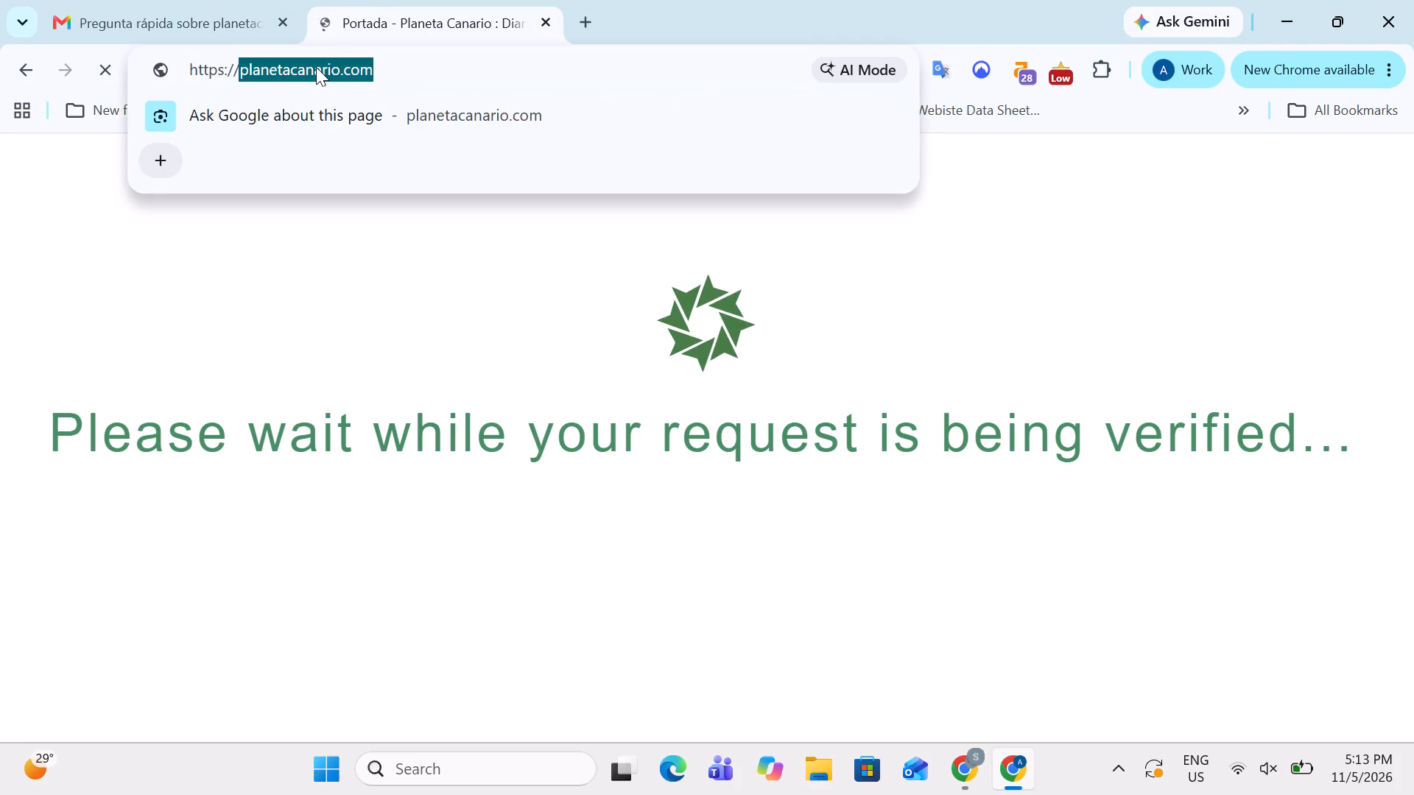
{"action": "key", "text": "ctrl+c"}
{"action": "key", "text": "alt+Tab"}
{"action": "key", "text": "Down"}
{"action": "key", "text": "Return"}
{"action": "key", "text": "ctrl+v"}
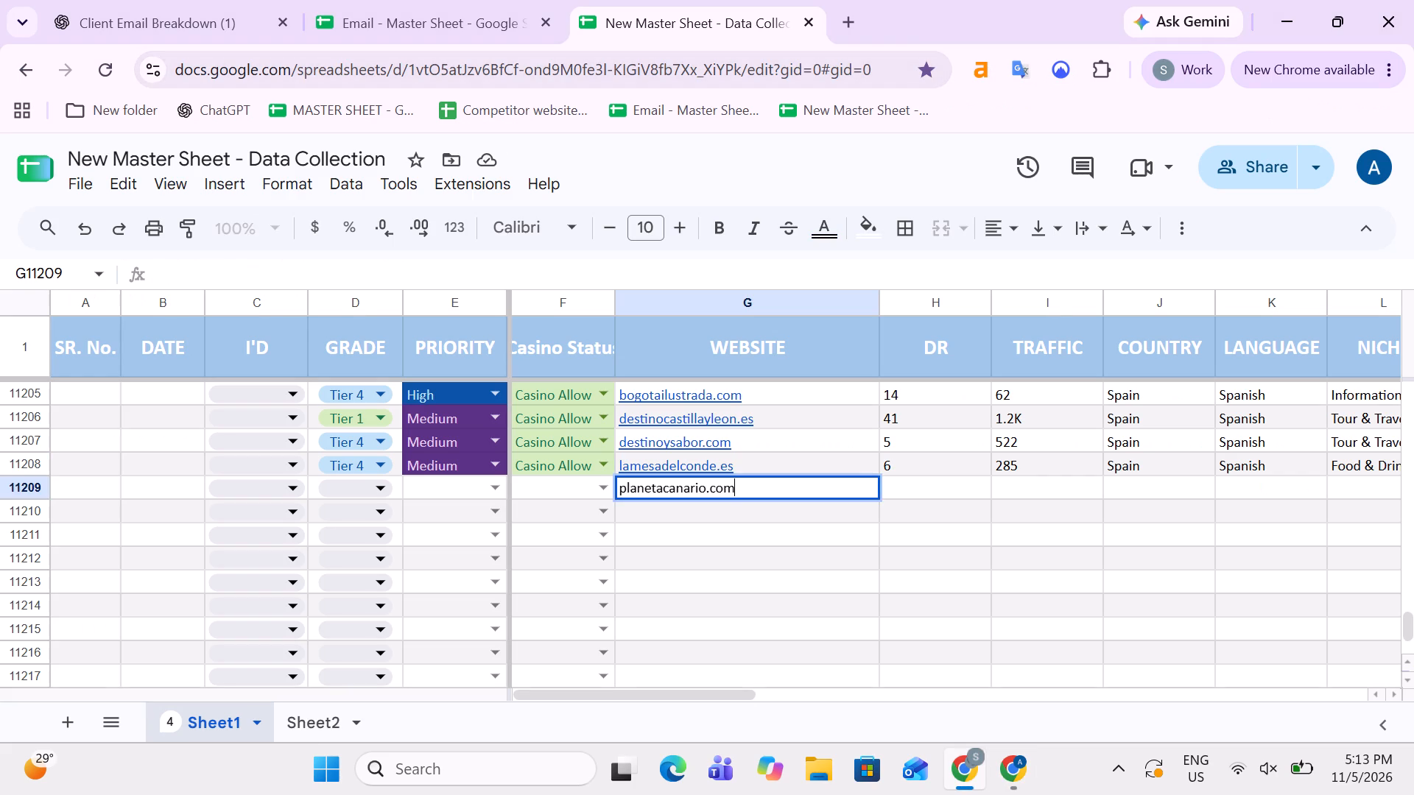
Enter planetacanario.com as the website in row 11209.
{"action": "key", "text": "Tab"}
Examine the planetacanario.com home page to identify the site's topic.
{"action": "key", "text": "alt+Tab"}
{"action": "scroll", "coordinate": [241, 303], "scroll_direction": "down", "scroll_amount": 5}
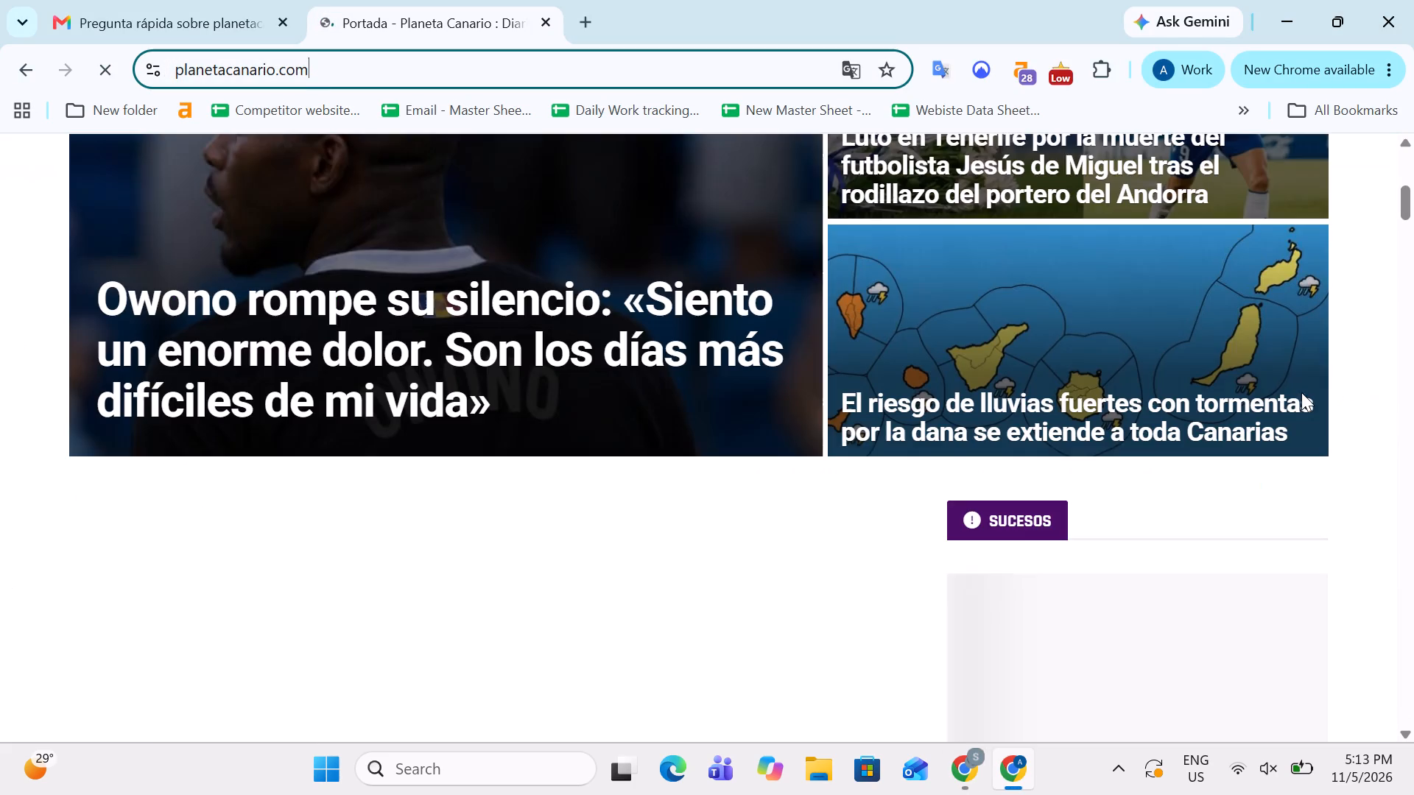
{"action": "scroll", "coordinate": [1237, 686], "scroll_direction": "down", "scroll_amount": 5}
{"action": "scroll", "coordinate": [978, 514], "scroll_direction": "down", "scroll_amount": 5}
{"action": "scroll", "coordinate": [820, 414], "scroll_direction": "up", "scroll_amount": 8}
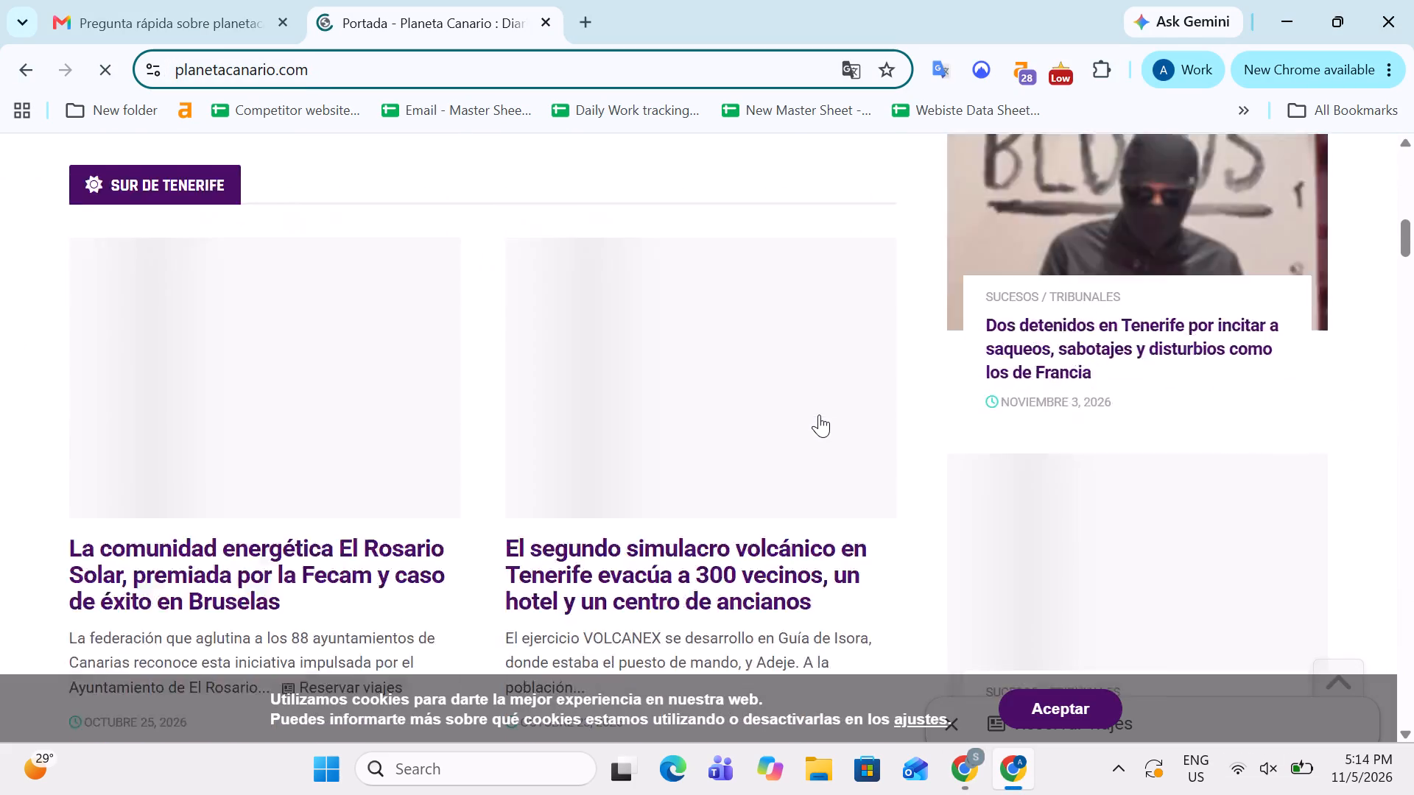
Check the planetacanario.com metrics and fill its row with DR 28, traffic 169, Spain, Spanish and niche News.
{"action": "scroll", "coordinate": [819, 414], "scroll_direction": "up", "scroll_amount": 8}
{"action": "left_click", "coordinate": [1017, 72]}
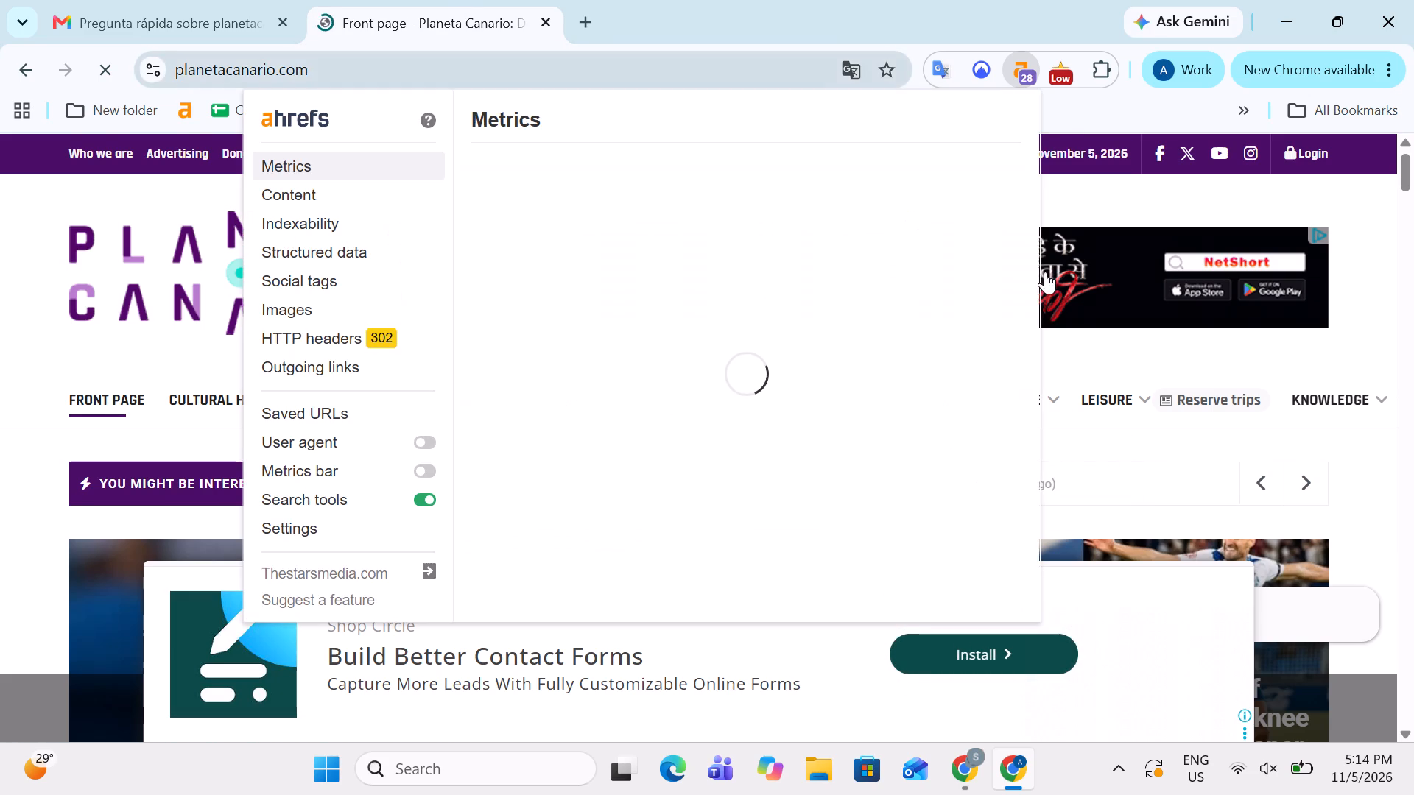
{"action": "scroll", "coordinate": [1044, 275], "scroll_direction": "down", "scroll_amount": 1}
{"action": "key", "text": "alt+Tab"}
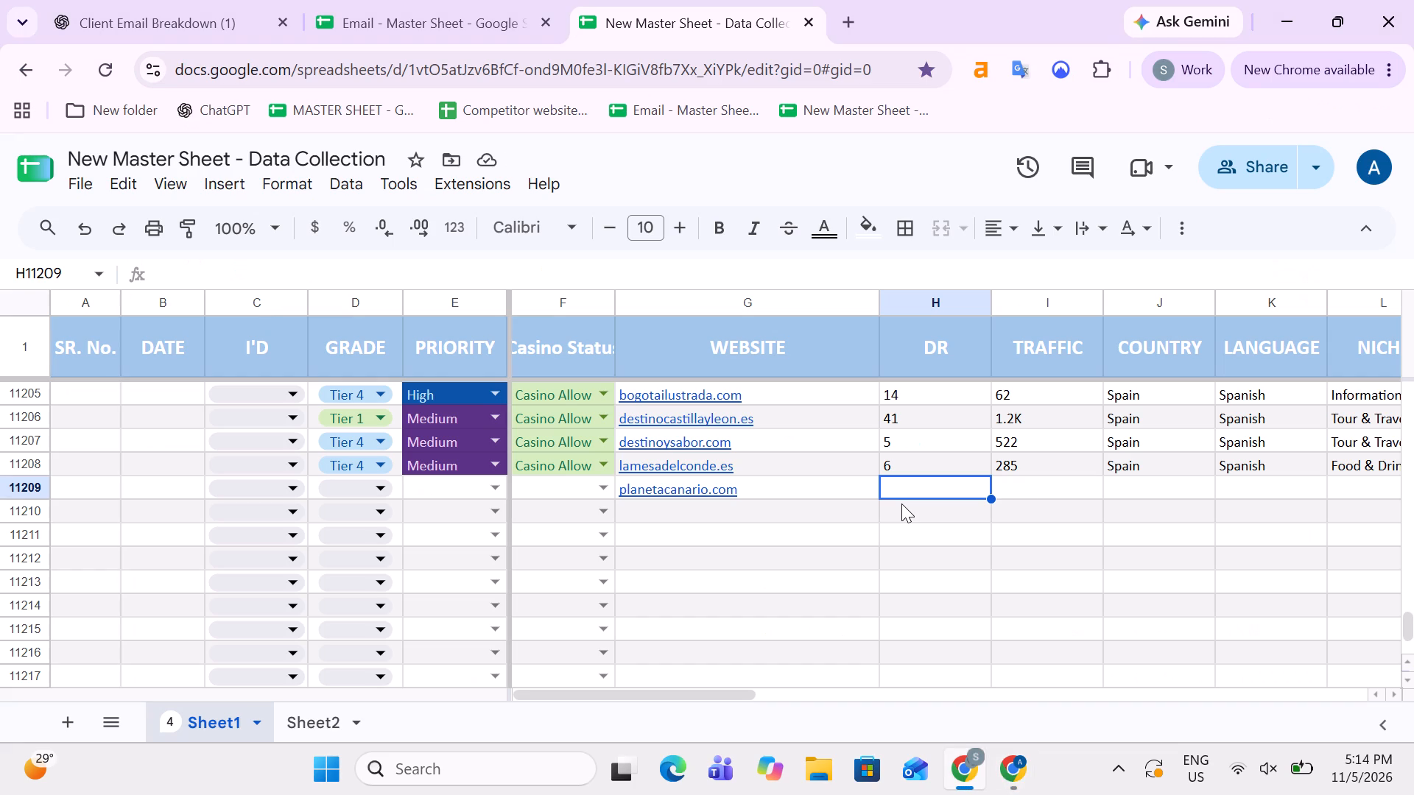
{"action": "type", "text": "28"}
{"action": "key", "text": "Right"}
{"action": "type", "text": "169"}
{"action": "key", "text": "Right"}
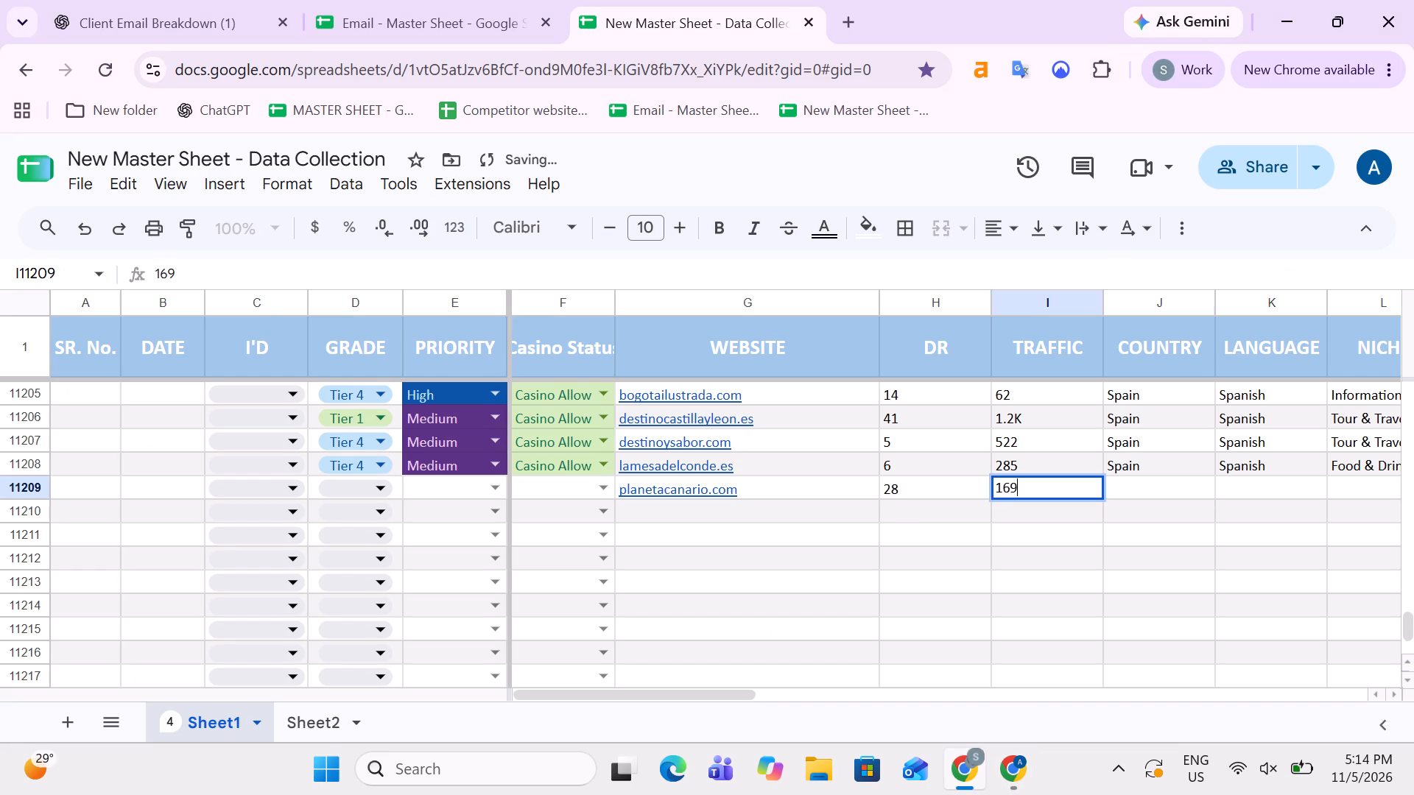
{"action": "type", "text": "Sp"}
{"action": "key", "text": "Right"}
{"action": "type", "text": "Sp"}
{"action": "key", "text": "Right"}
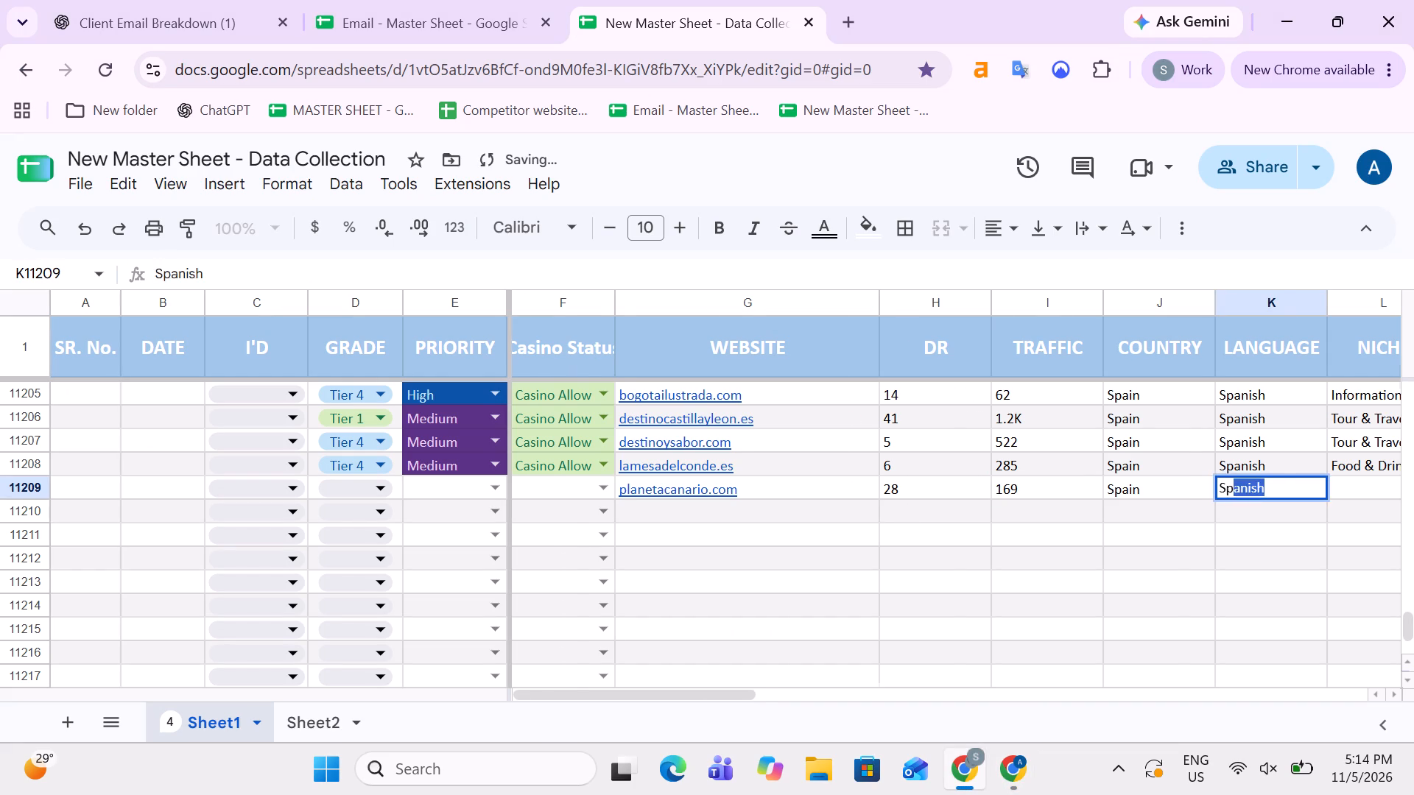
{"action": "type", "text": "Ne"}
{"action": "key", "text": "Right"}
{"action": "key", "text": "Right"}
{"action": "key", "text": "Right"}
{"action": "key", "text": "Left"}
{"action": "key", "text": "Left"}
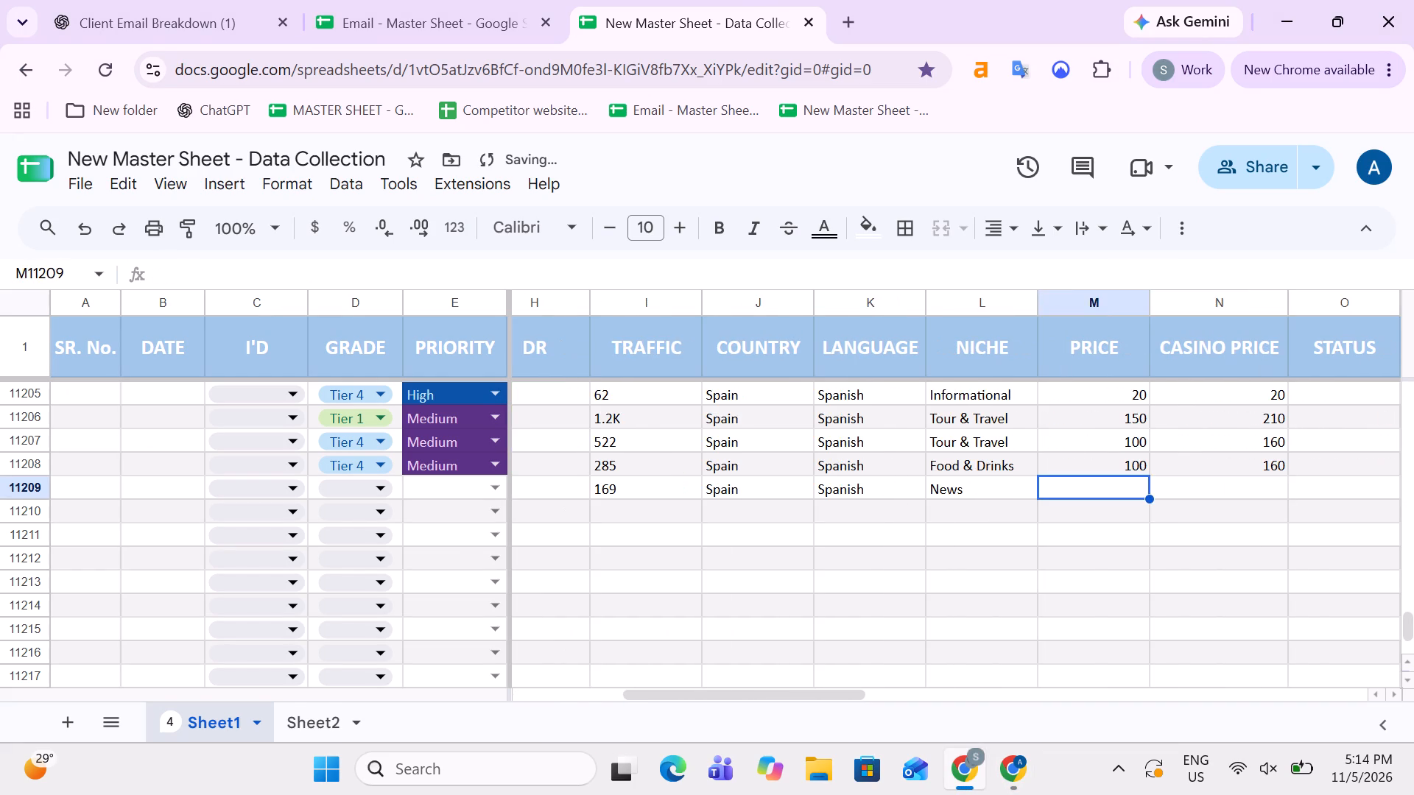
Dismiss the full-page ad on planetacanario.com, look through the home page sections for the site's topics, and close the site.
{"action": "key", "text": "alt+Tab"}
{"action": "left_click", "coordinate": [0, 455]}
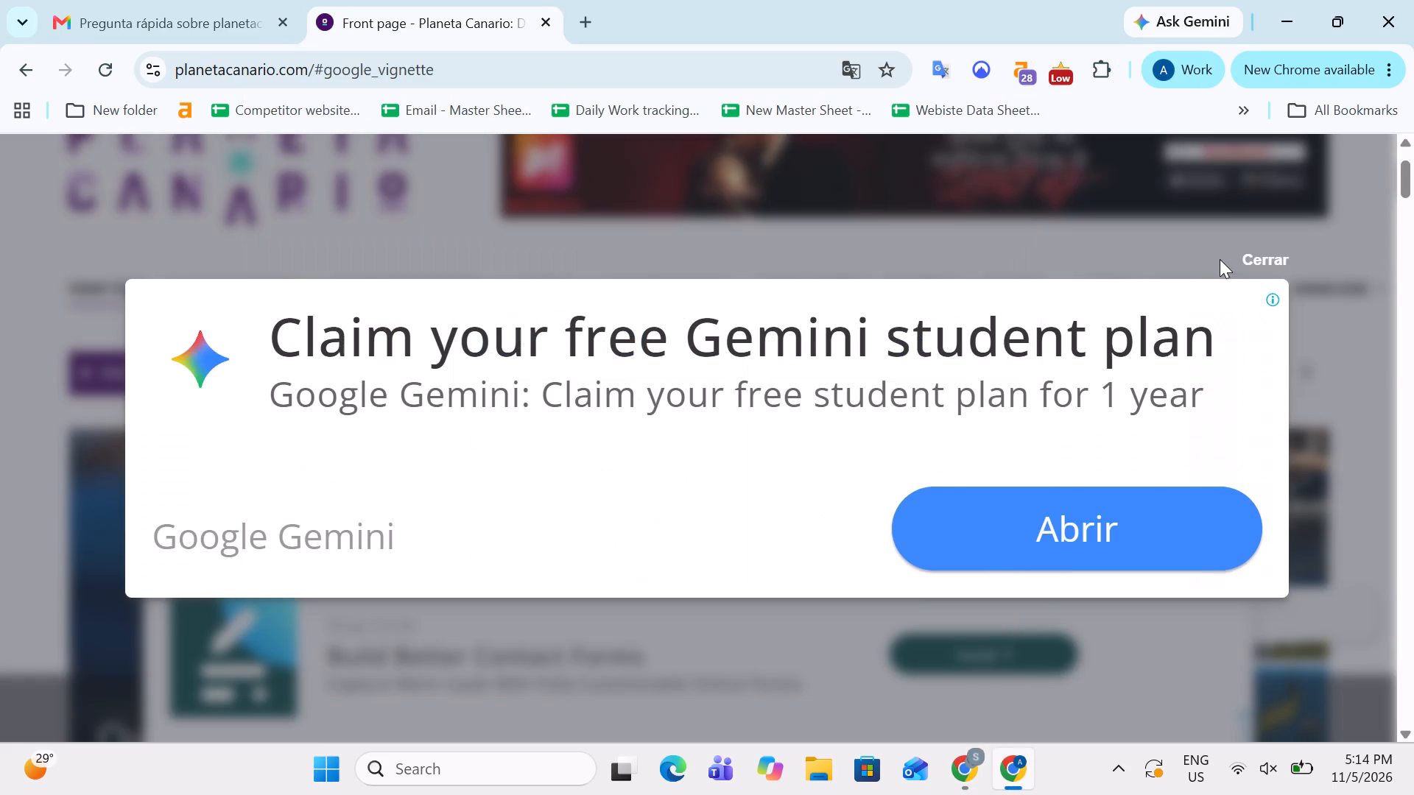
{"action": "left_click", "coordinate": [1249, 254]}
{"action": "scroll", "coordinate": [1296, 339], "scroll_direction": "up", "scroll_amount": 7}
{"action": "scroll", "coordinate": [1322, 434], "scroll_direction": "up", "scroll_amount": 3}
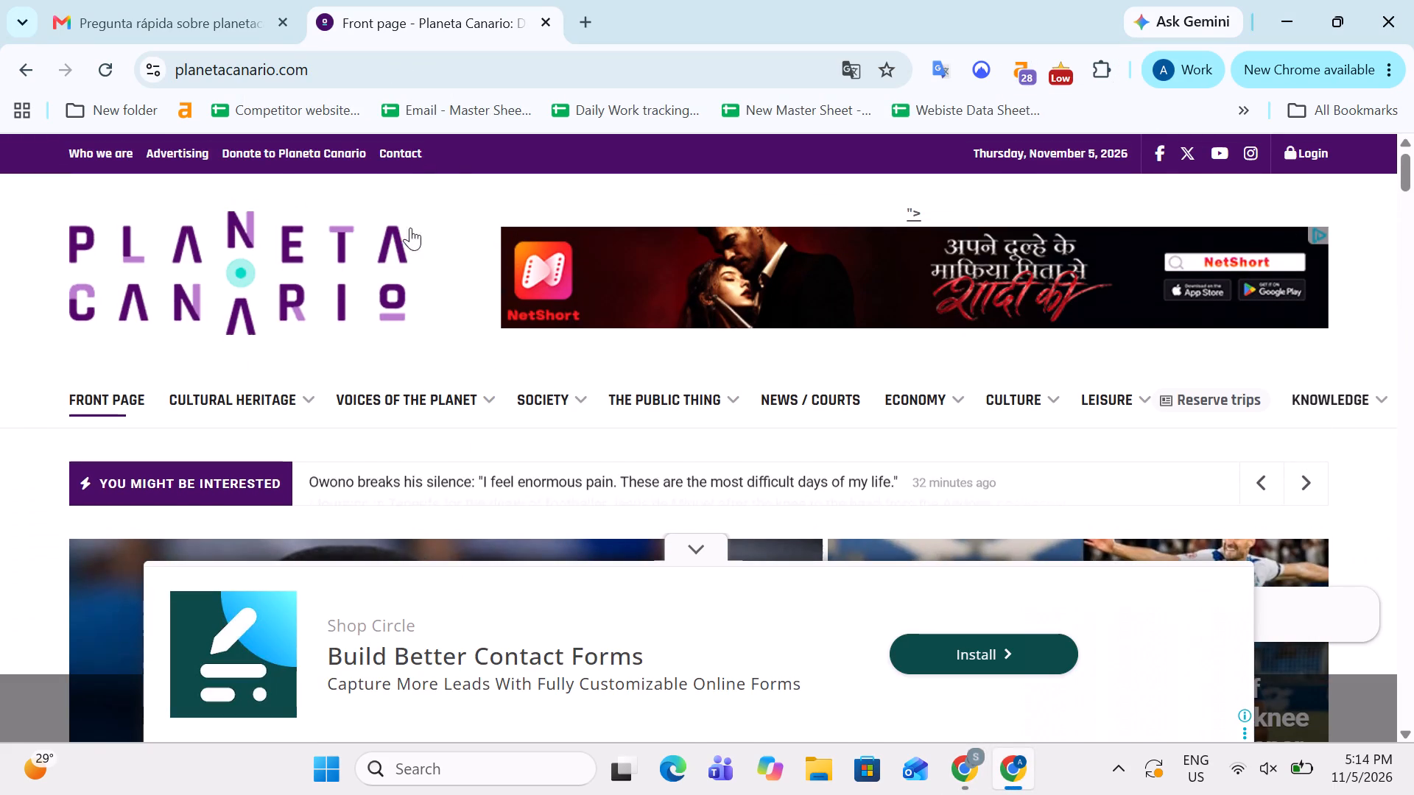
{"action": "scroll", "coordinate": [357, 323], "scroll_direction": "down", "scroll_amount": 1}
{"action": "scroll", "coordinate": [834, 367], "scroll_direction": "down", "scroll_amount": 4}
{"action": "scroll", "coordinate": [1098, 350], "scroll_direction": "down", "scroll_amount": 6}
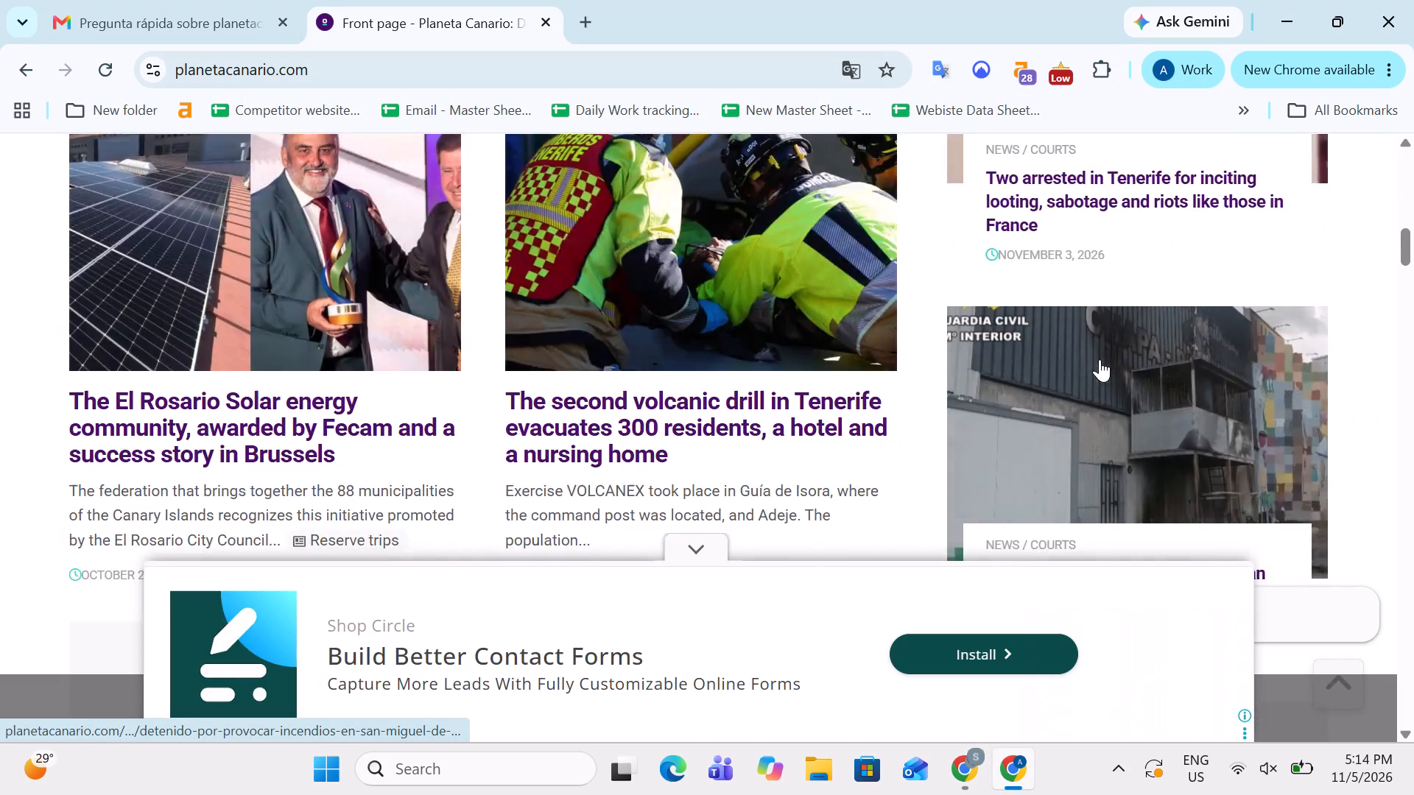
{"action": "scroll", "coordinate": [1100, 359], "scroll_direction": "down", "scroll_amount": 5}
{"action": "scroll", "coordinate": [1076, 365], "scroll_direction": "down", "scroll_amount": 20}
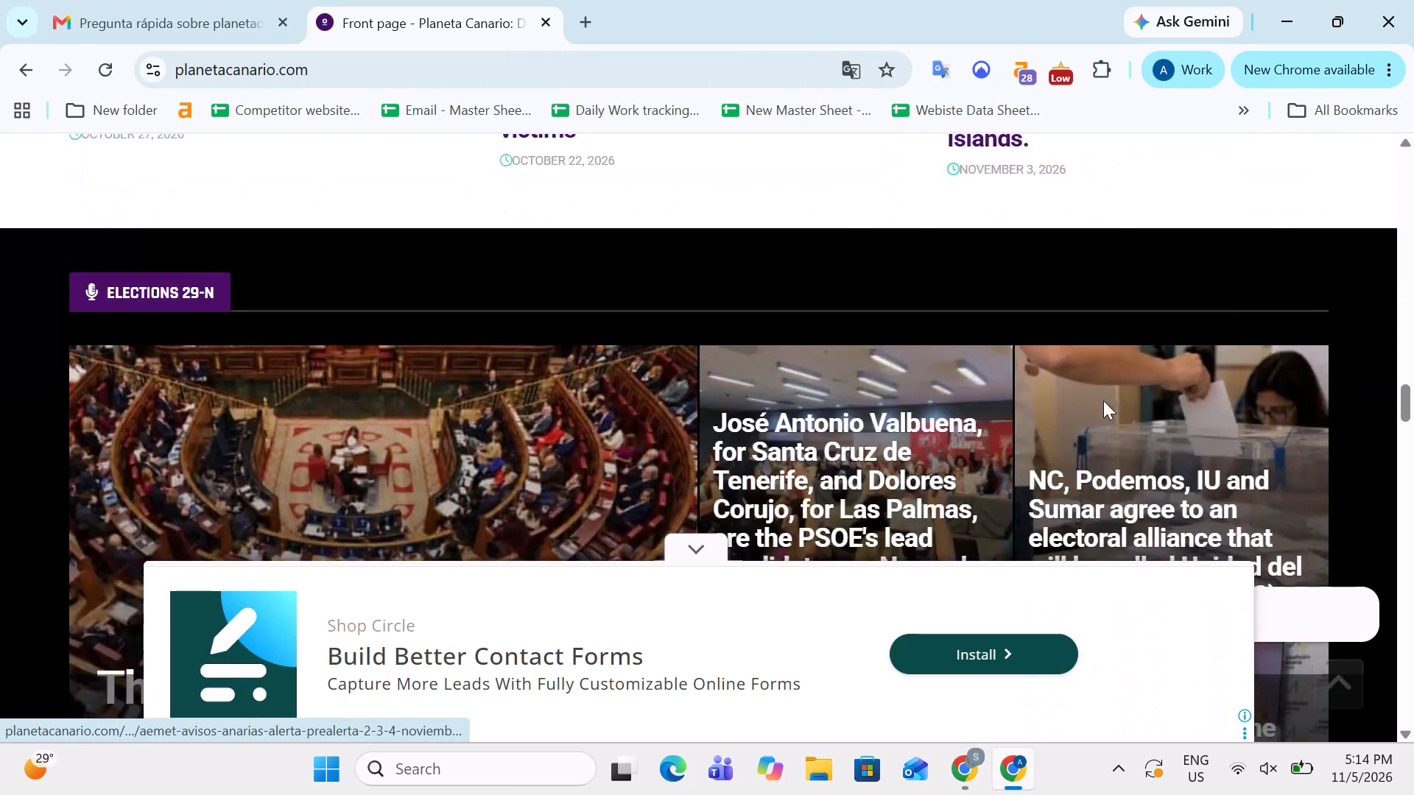
{"action": "scroll", "coordinate": [1103, 400], "scroll_direction": "down", "scroll_amount": 9}
{"action": "left_click", "coordinate": [711, 545]}
{"action": "scroll", "coordinate": [900, 467], "scroll_direction": "down", "scroll_amount": 12}
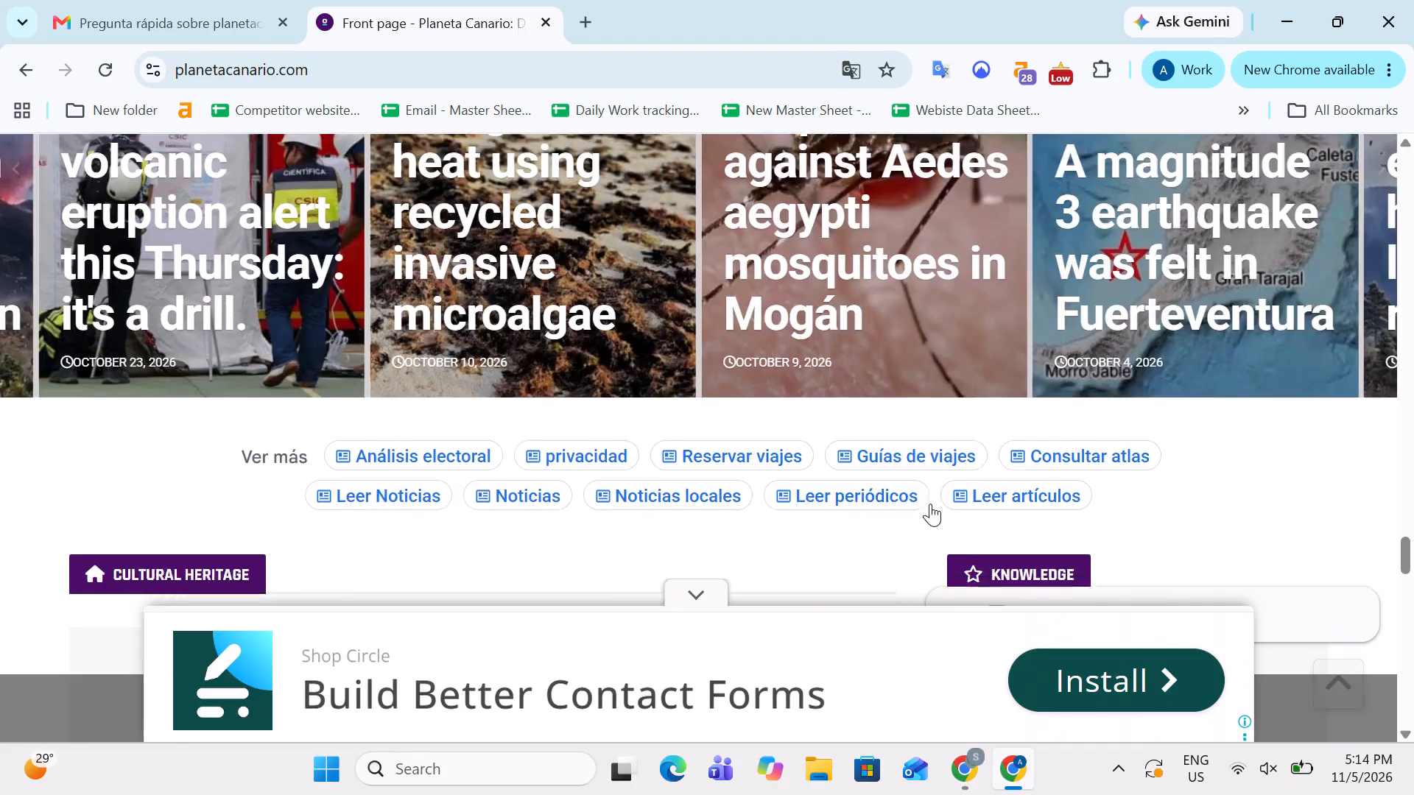
{"action": "scroll", "coordinate": [930, 504], "scroll_direction": "down", "scroll_amount": 19}
{"action": "left_click", "coordinate": [549, 18]}
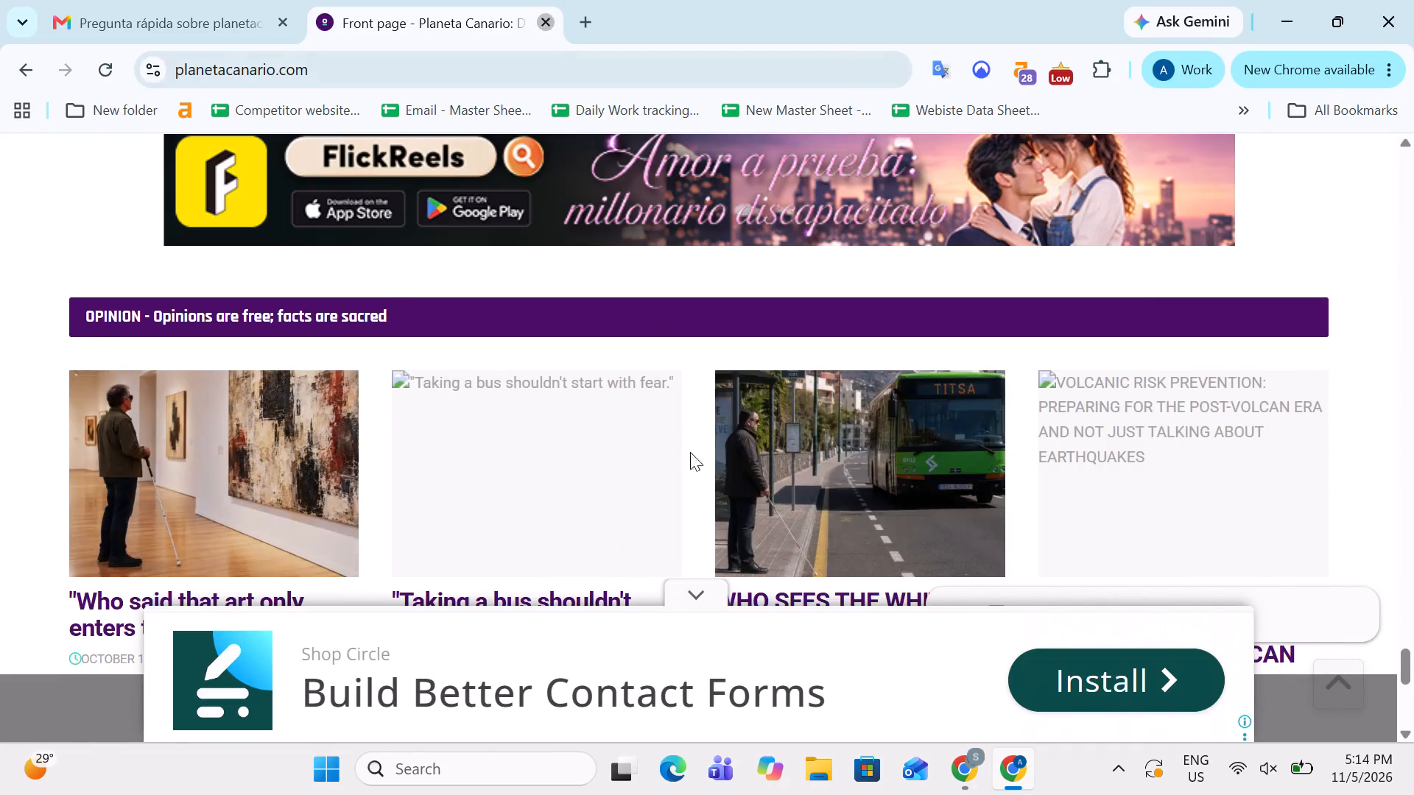
Open the publisher's first reply in the planetacanario.com thread and enter 50 as both the price and casino price in row 11209.
{"action": "scroll", "coordinate": [669, 514], "scroll_direction": "up", "scroll_amount": 3}
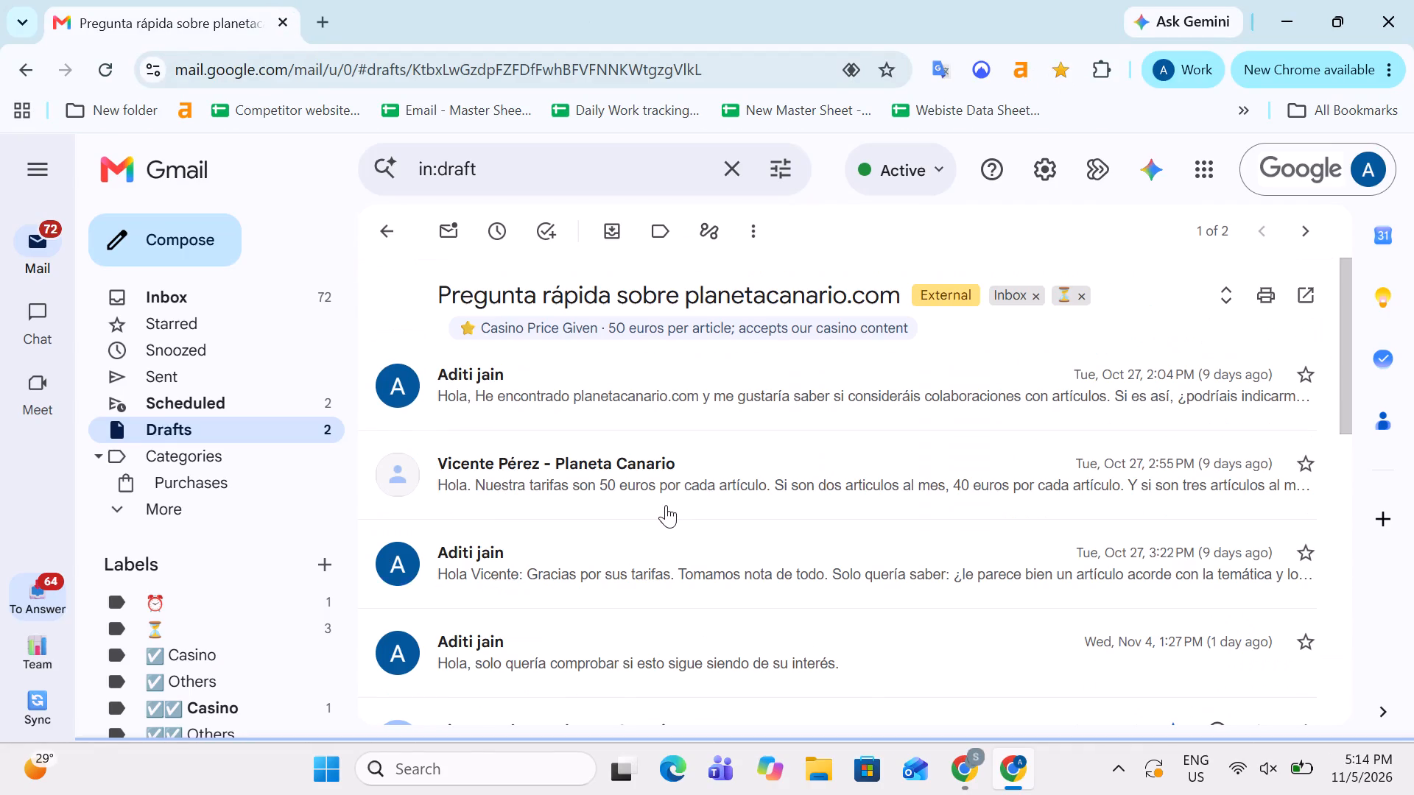
{"action": "left_click", "coordinate": [666, 505]}
{"action": "key", "text": "alt+Tab"}
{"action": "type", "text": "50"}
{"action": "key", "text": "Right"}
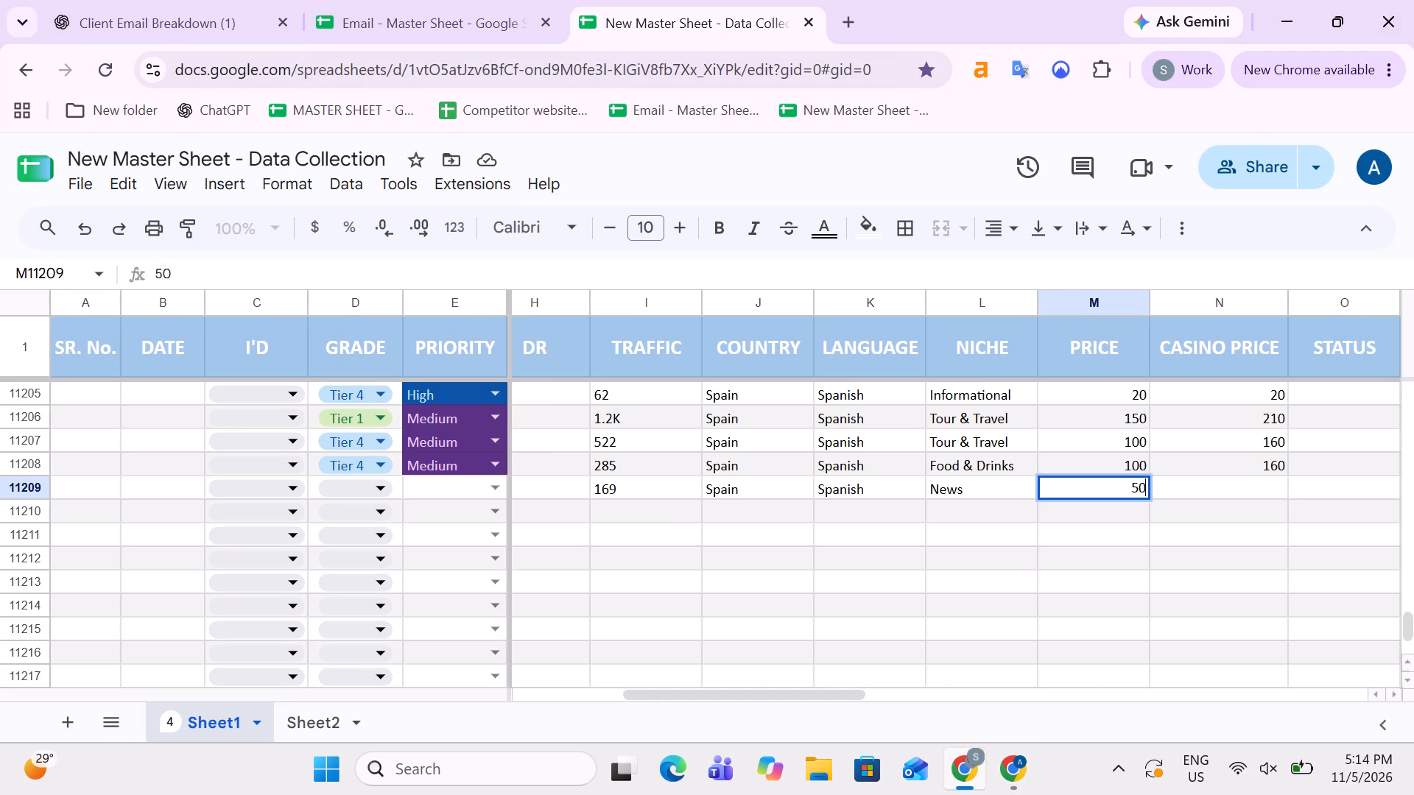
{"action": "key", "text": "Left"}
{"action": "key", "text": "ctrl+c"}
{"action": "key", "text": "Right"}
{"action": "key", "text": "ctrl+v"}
Set the website type of the planetacanario.com row to Not Verified.
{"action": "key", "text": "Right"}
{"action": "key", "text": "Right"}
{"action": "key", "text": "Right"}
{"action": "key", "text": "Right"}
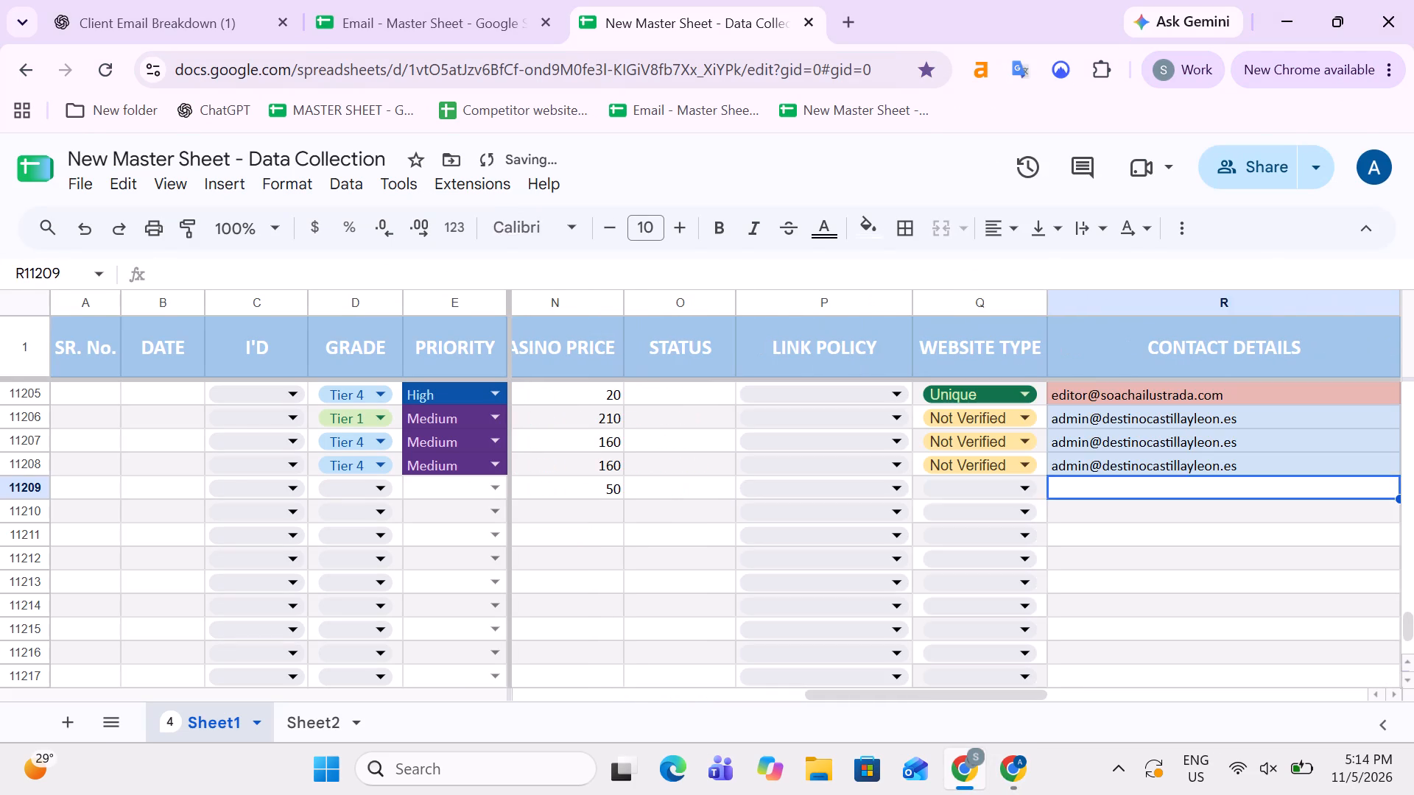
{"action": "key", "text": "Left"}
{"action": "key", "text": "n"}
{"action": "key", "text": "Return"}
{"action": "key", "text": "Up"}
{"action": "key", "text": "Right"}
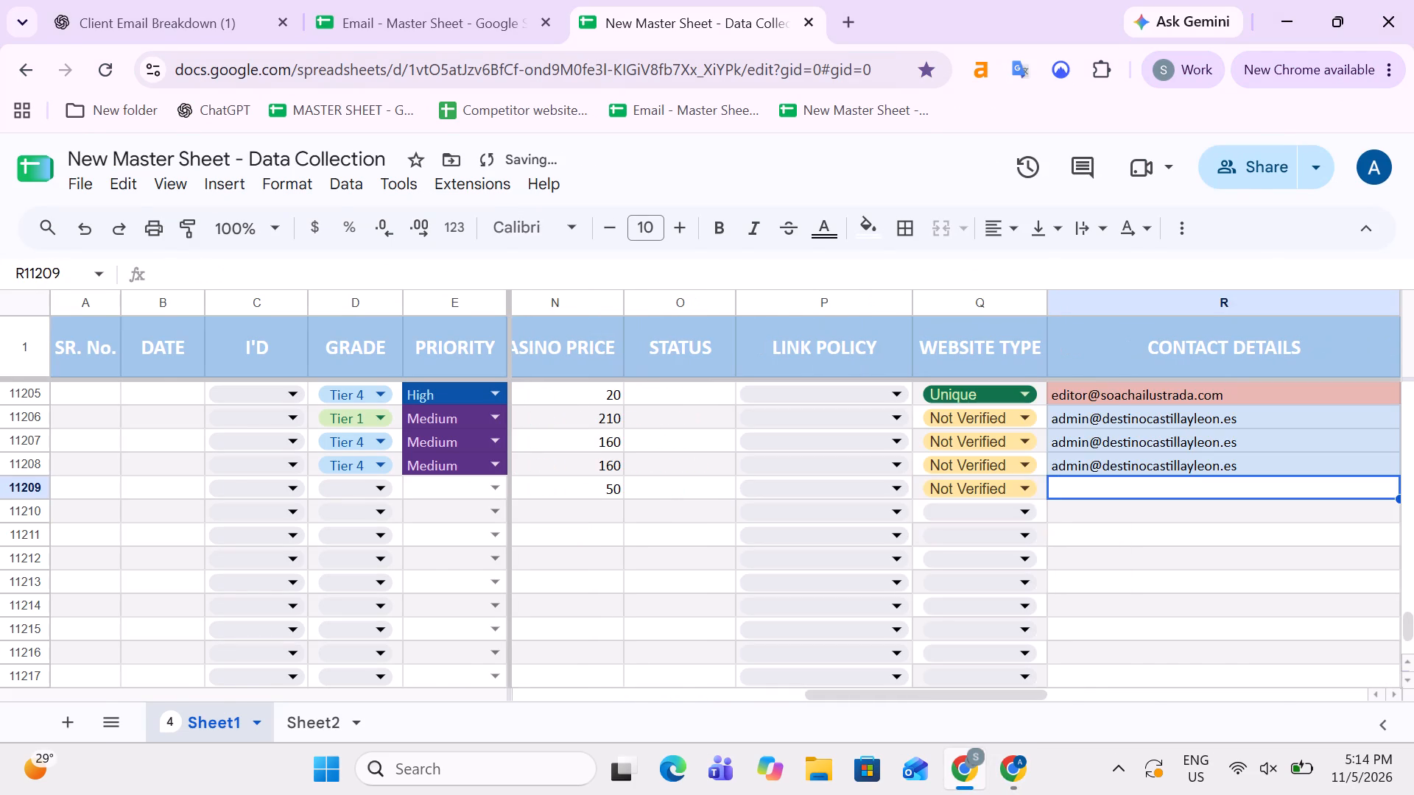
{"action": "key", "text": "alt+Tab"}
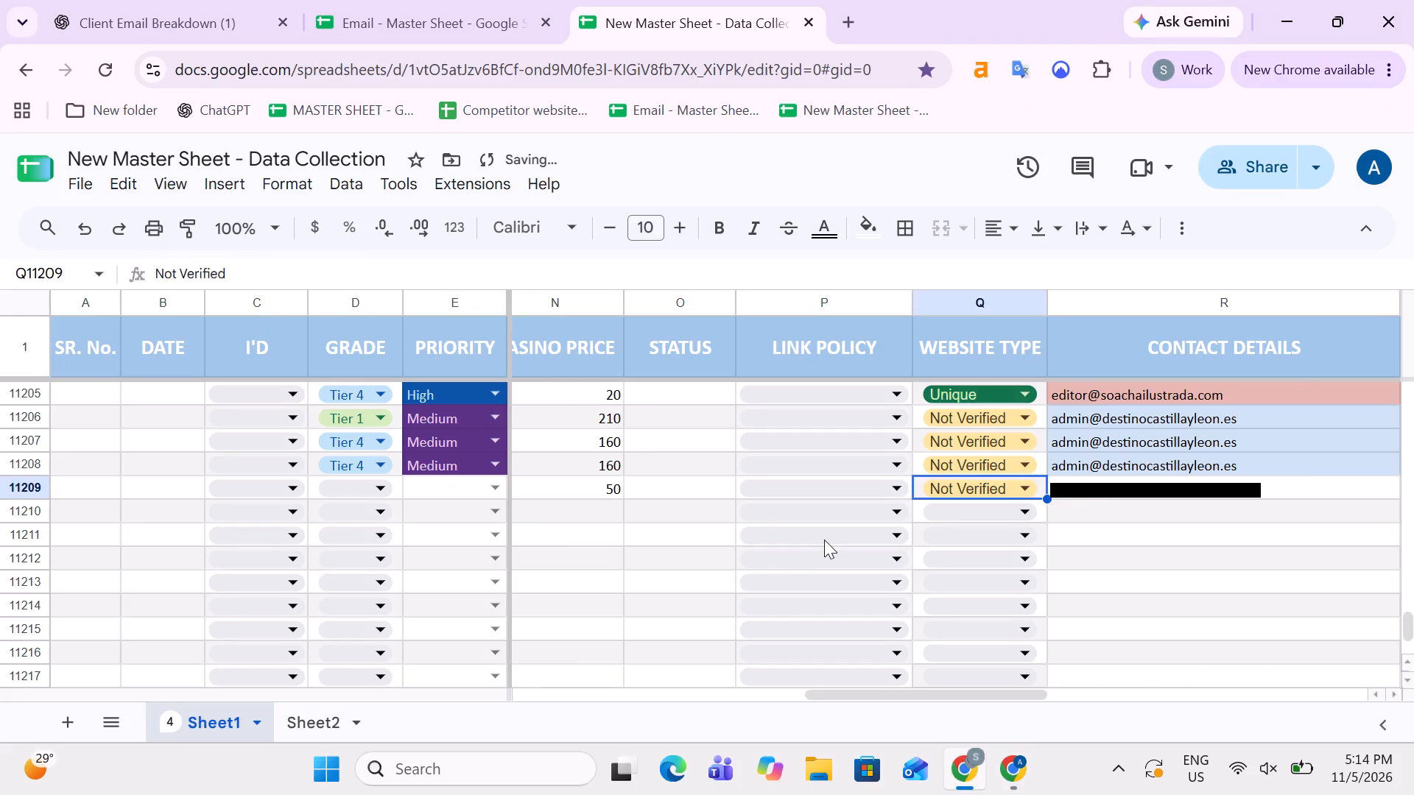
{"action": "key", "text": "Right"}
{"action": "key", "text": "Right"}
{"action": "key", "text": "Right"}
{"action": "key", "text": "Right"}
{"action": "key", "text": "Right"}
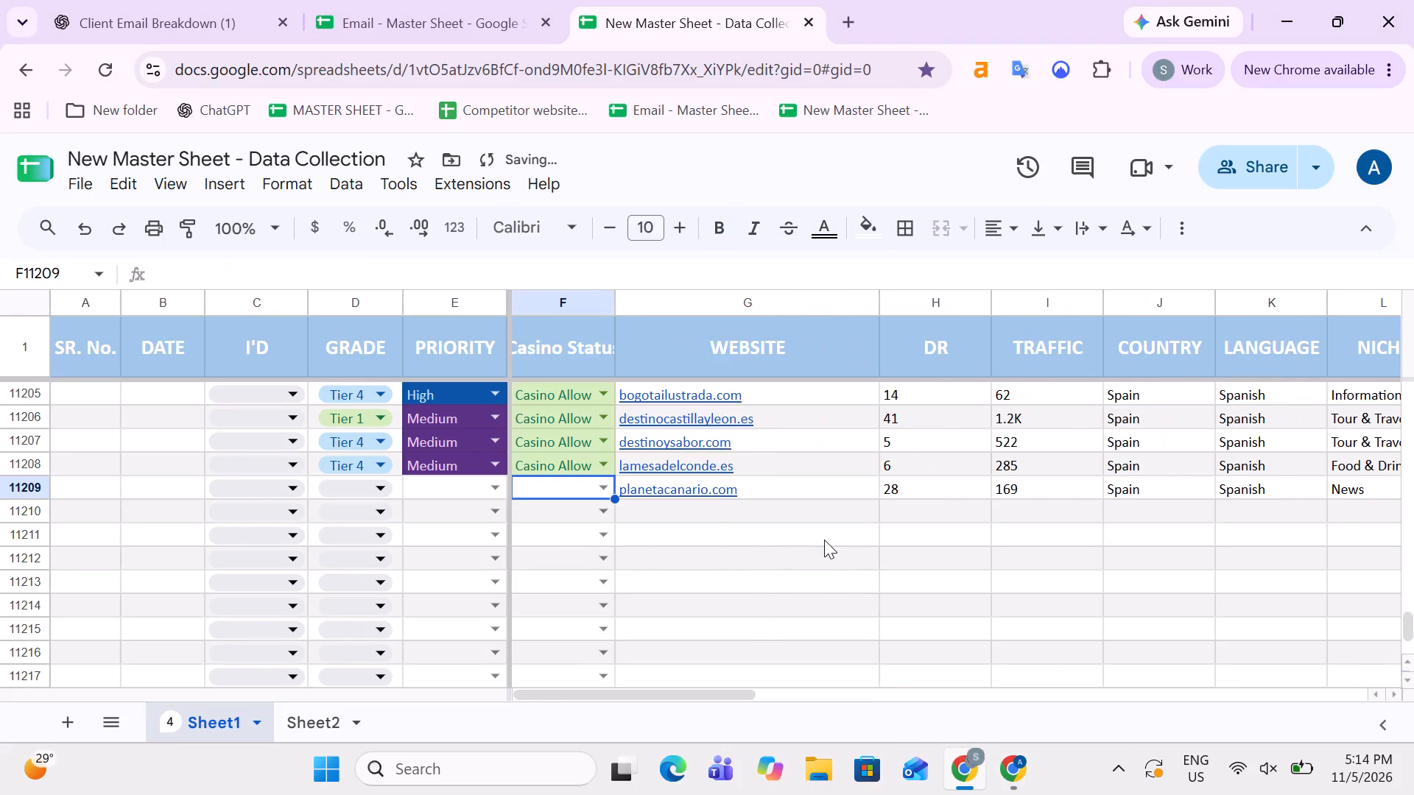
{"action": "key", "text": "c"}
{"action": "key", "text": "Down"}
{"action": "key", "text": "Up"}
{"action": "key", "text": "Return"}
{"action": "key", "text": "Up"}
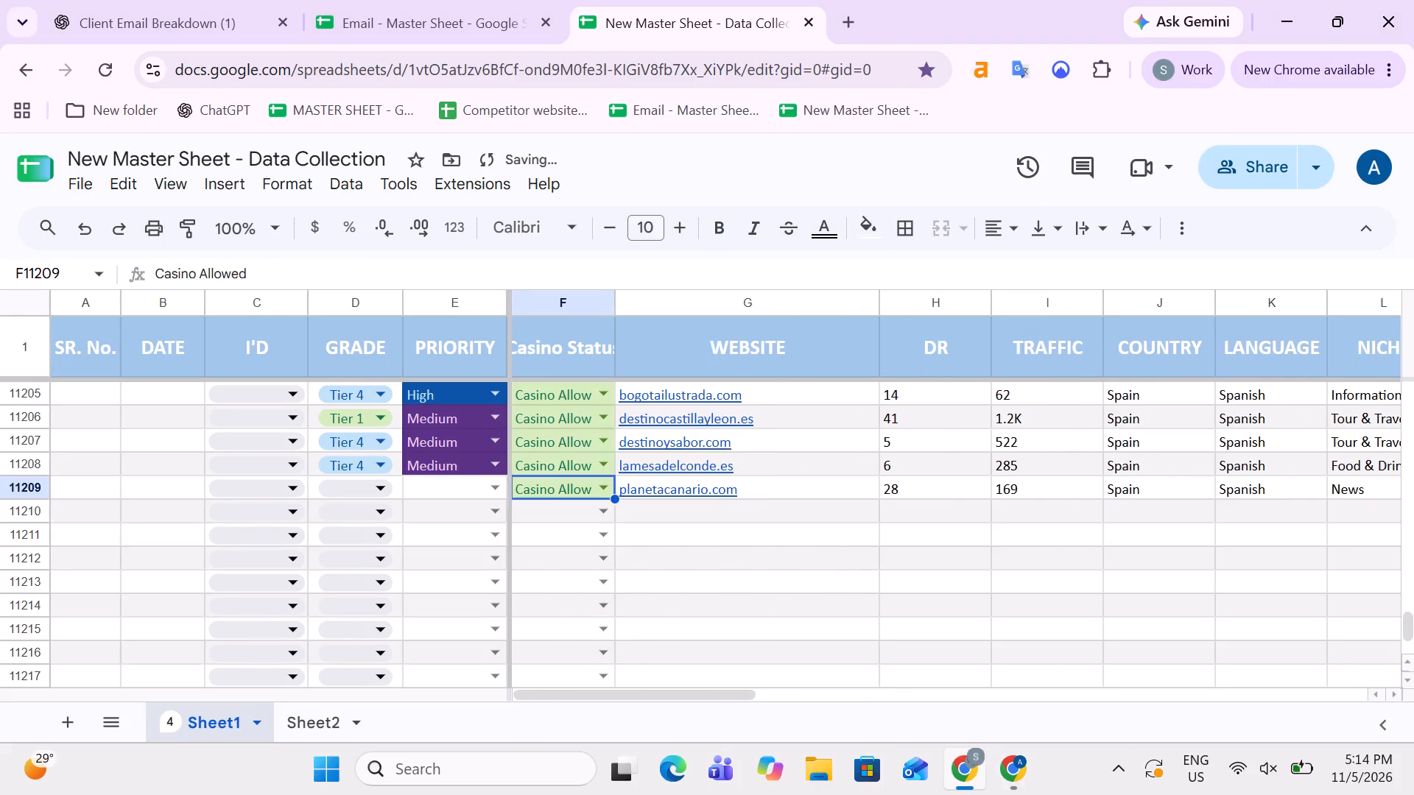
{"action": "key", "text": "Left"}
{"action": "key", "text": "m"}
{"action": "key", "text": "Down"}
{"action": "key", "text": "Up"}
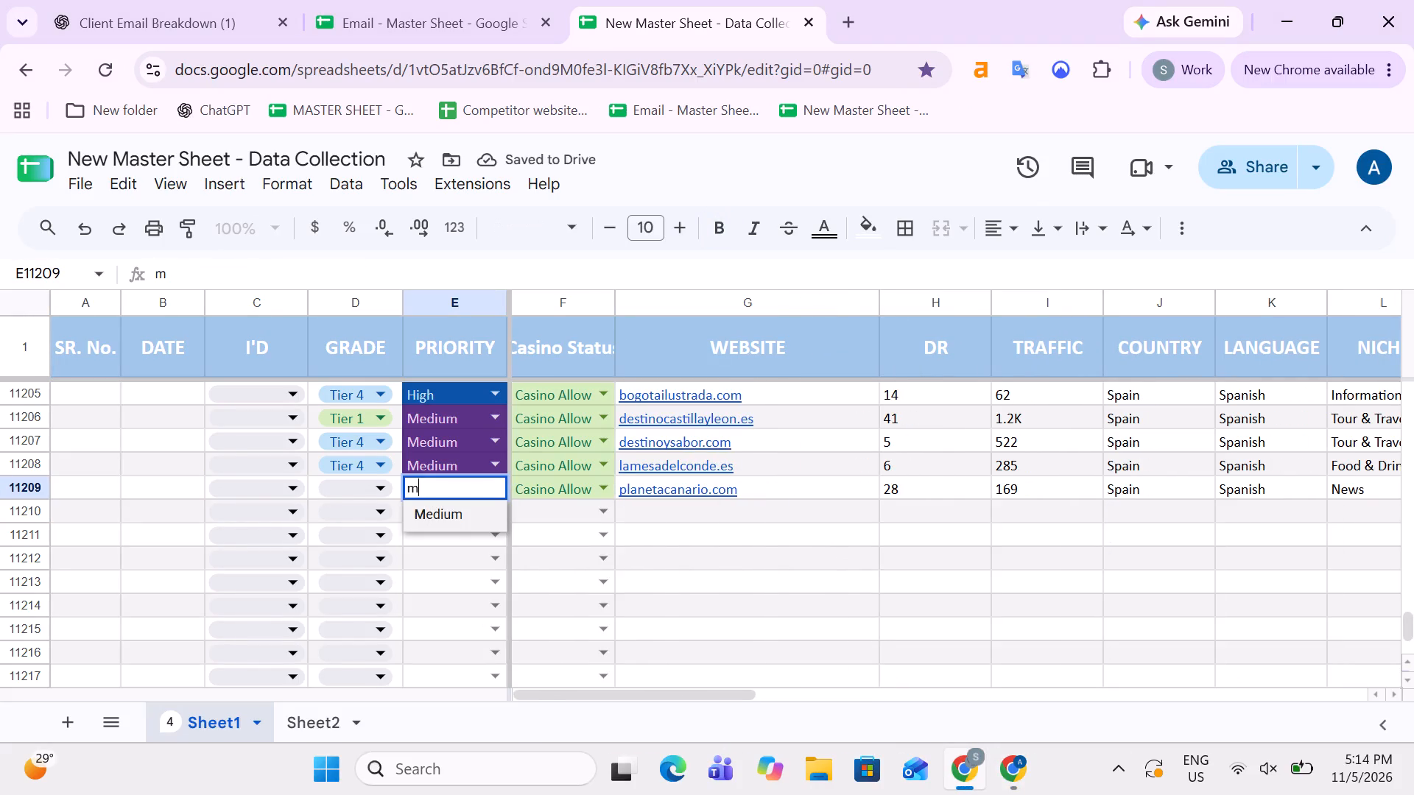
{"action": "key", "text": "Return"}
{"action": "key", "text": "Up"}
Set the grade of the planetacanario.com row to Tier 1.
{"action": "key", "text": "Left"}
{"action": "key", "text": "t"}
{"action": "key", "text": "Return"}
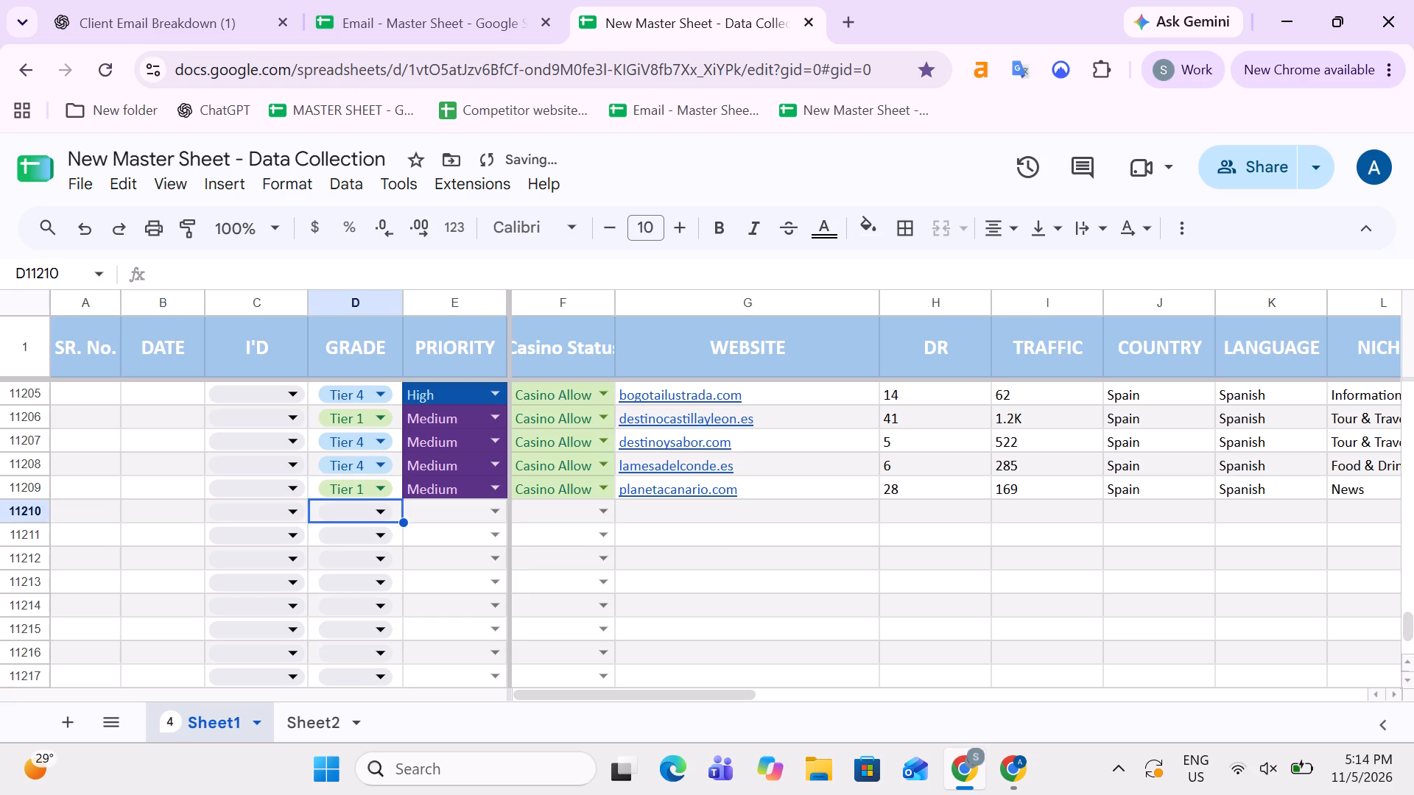
Set the grade of the planetacanario.com row to Tier 3.
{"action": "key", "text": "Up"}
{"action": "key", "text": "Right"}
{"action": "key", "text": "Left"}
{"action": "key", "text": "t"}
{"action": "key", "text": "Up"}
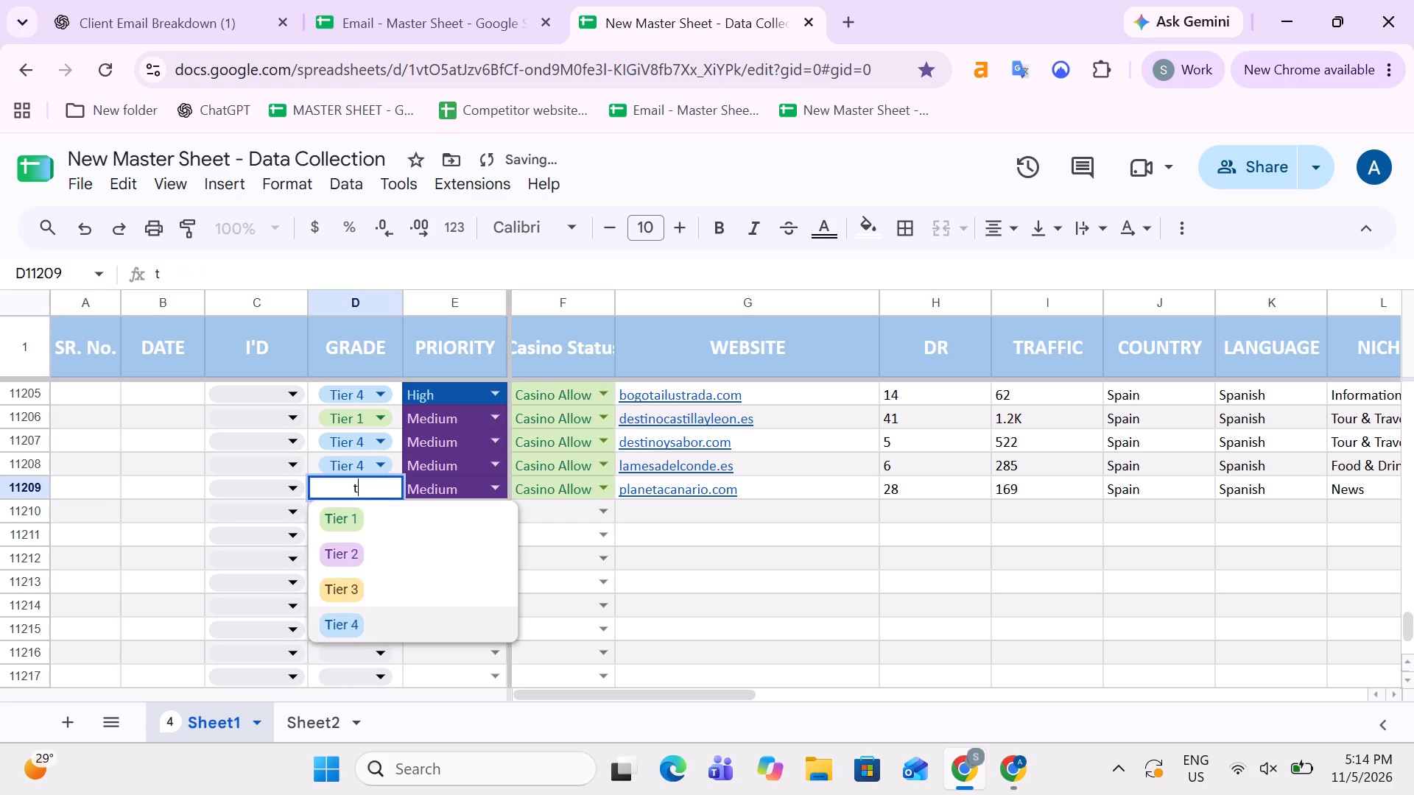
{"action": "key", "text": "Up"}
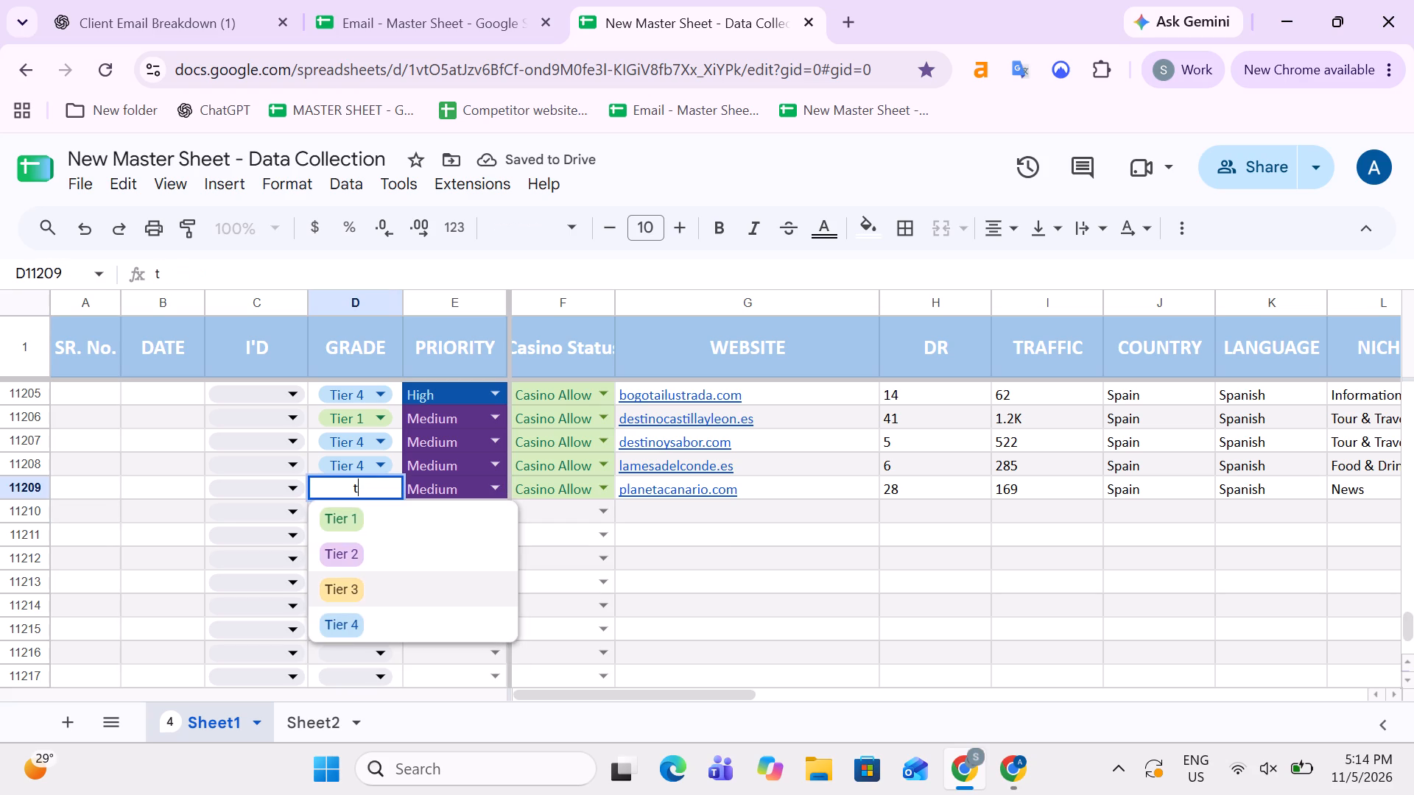
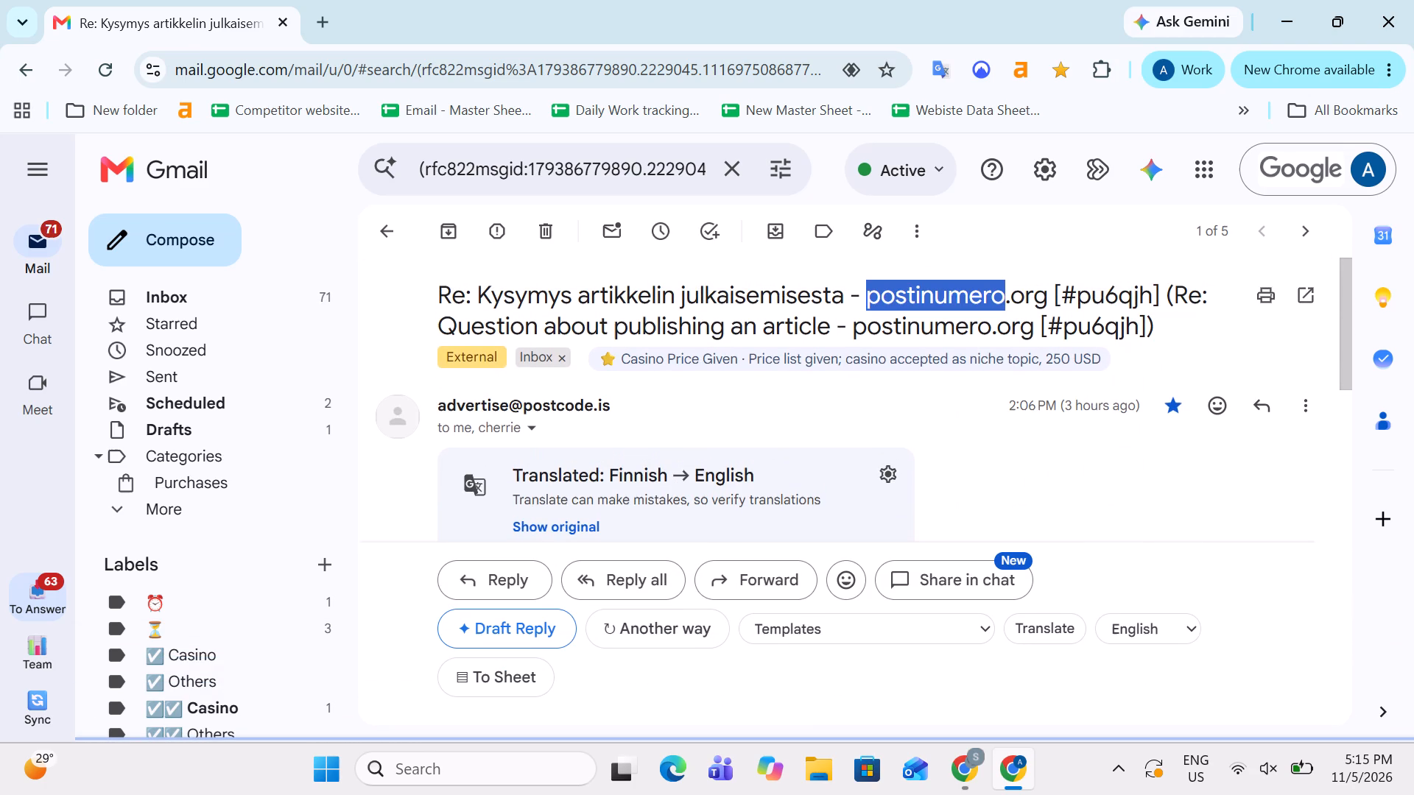
Open postinumero.org, the domain named in the email subject, in a new browser tab.
{"action": "left_click", "coordinate": [1027, 293], "text": "shift"}
{"action": "key", "text": "ctrl+c"}
{"action": "key", "text": "ctrl+c"}
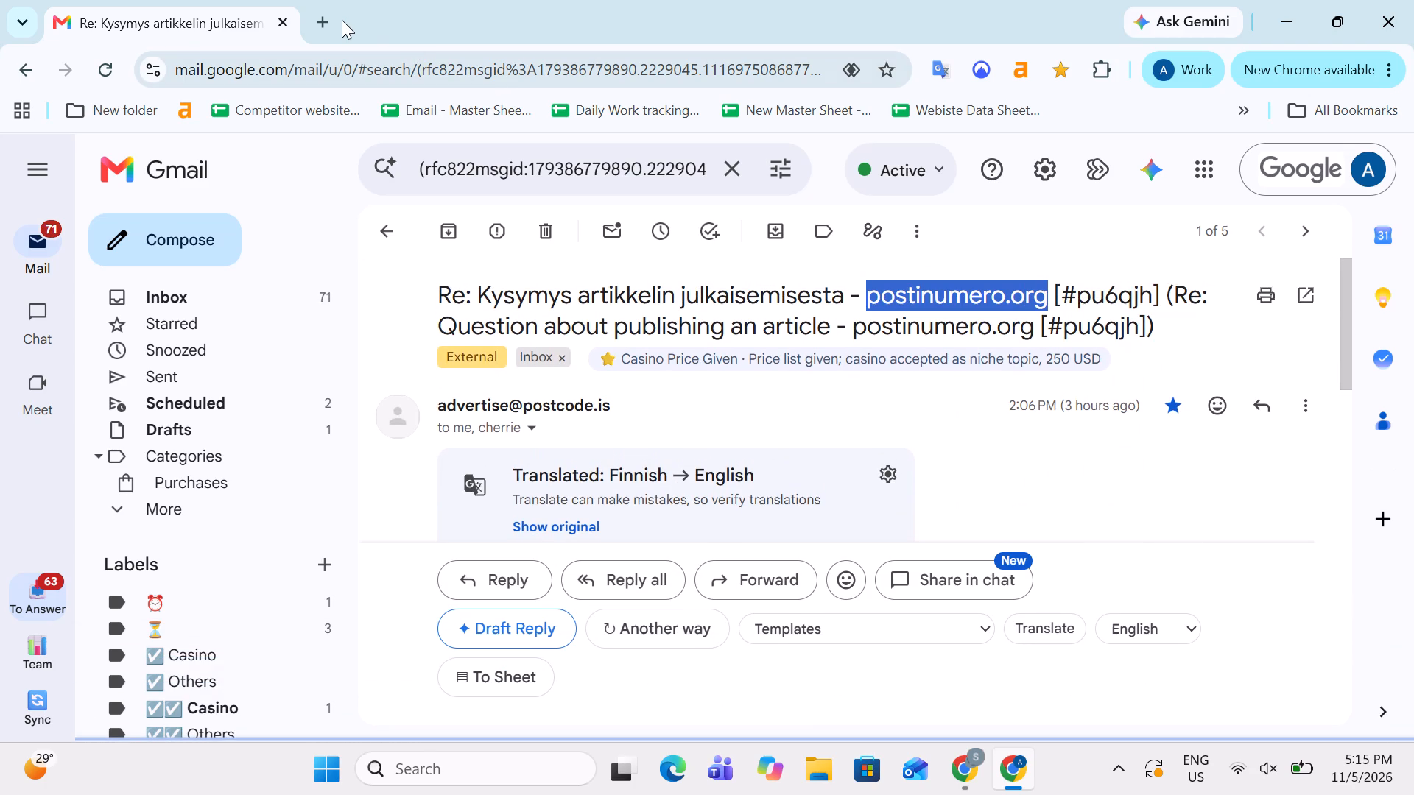
{"action": "left_click", "coordinate": [340, 20]}
{"action": "left_click", "coordinate": [326, 18]}
{"action": "key", "text": "ctrl+v"}
{"action": "key", "text": "Return"}
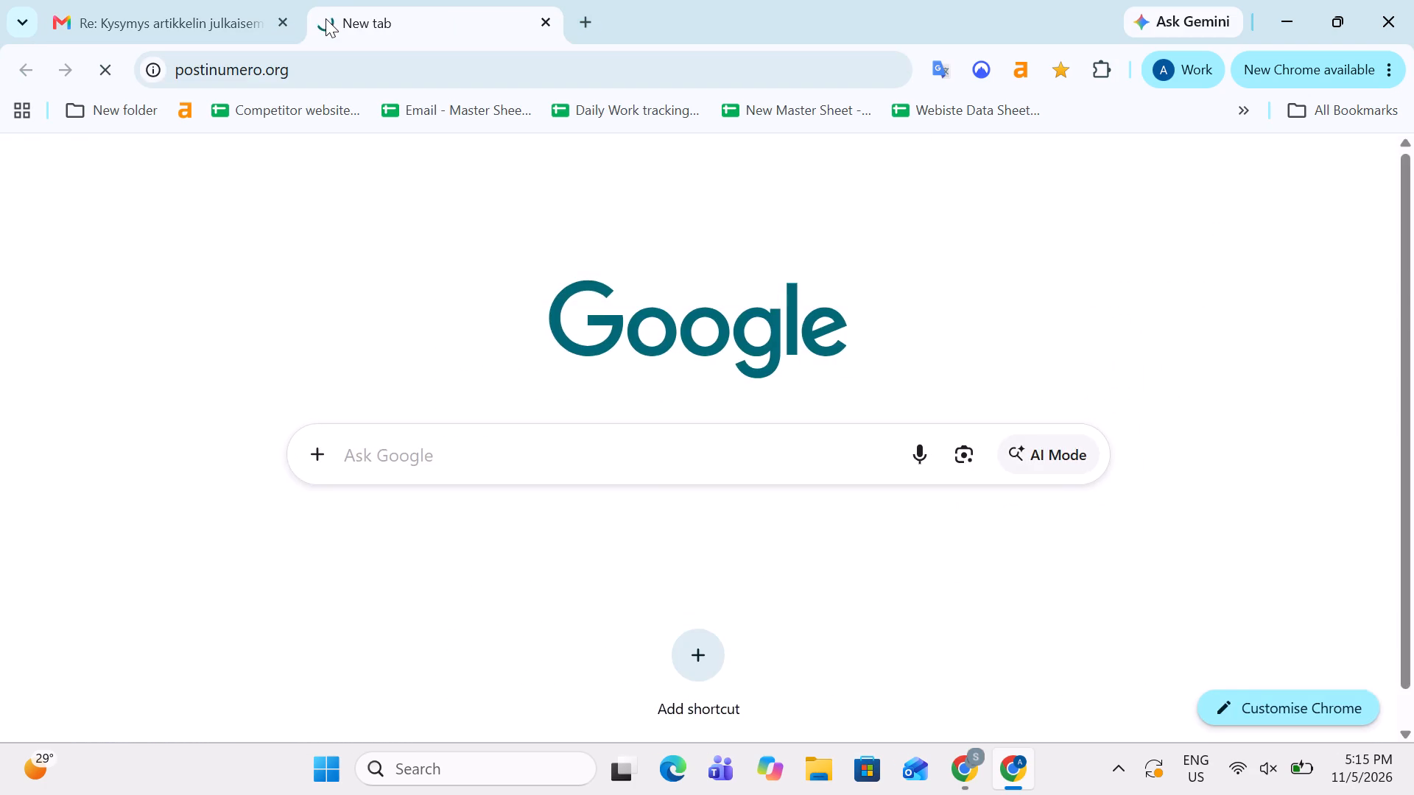
{"action": "left_click", "coordinate": [228, 0]}
{"action": "scroll", "coordinate": [814, 374], "scroll_direction": "down", "scroll_amount": 3}
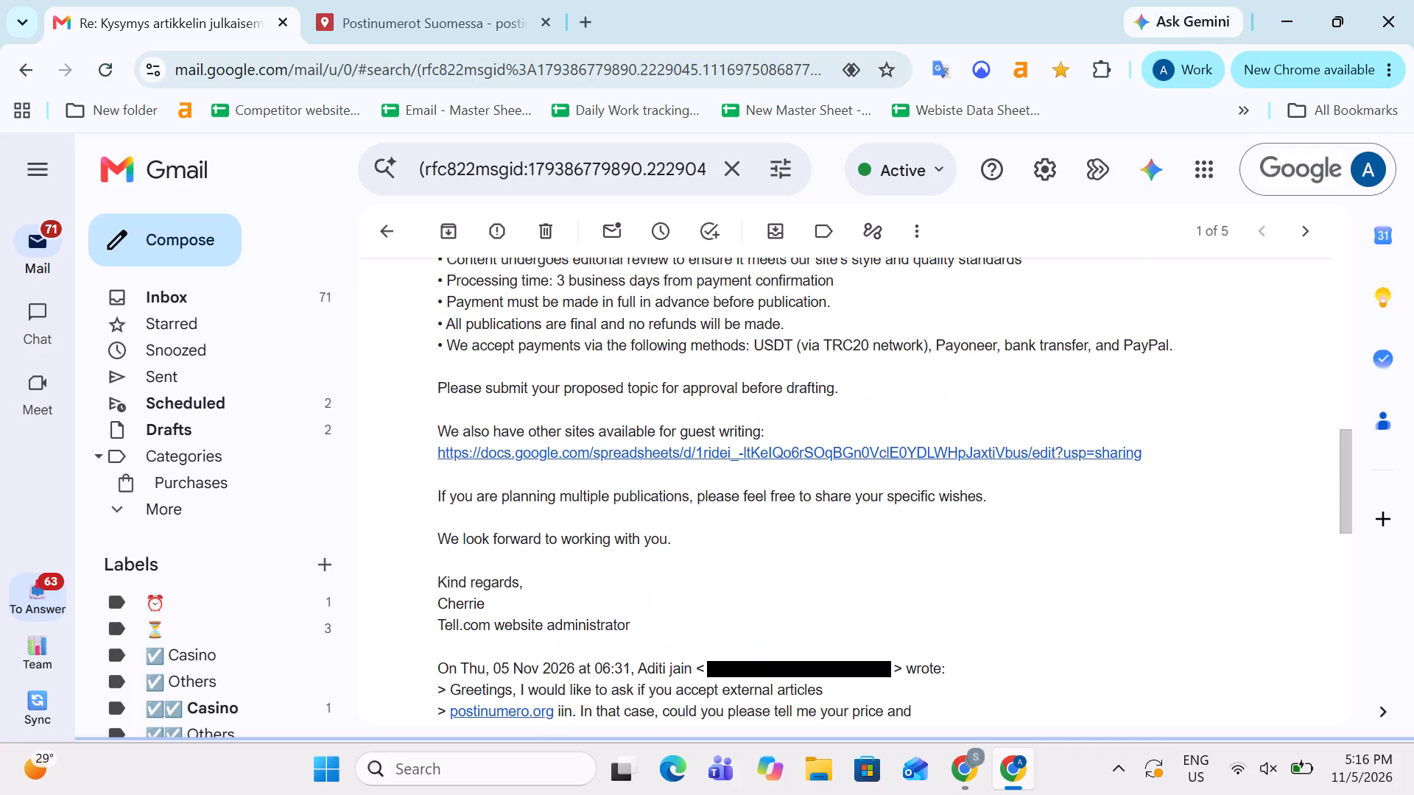
{"action": "scroll", "coordinate": [628, 545], "scroll_direction": "down", "scroll_amount": 5}
{"action": "scroll", "coordinate": [628, 545], "scroll_direction": "up", "scroll_amount": 1}
{"action": "scroll", "coordinate": [611, 516], "scroll_direction": "down", "scroll_amount": 2}
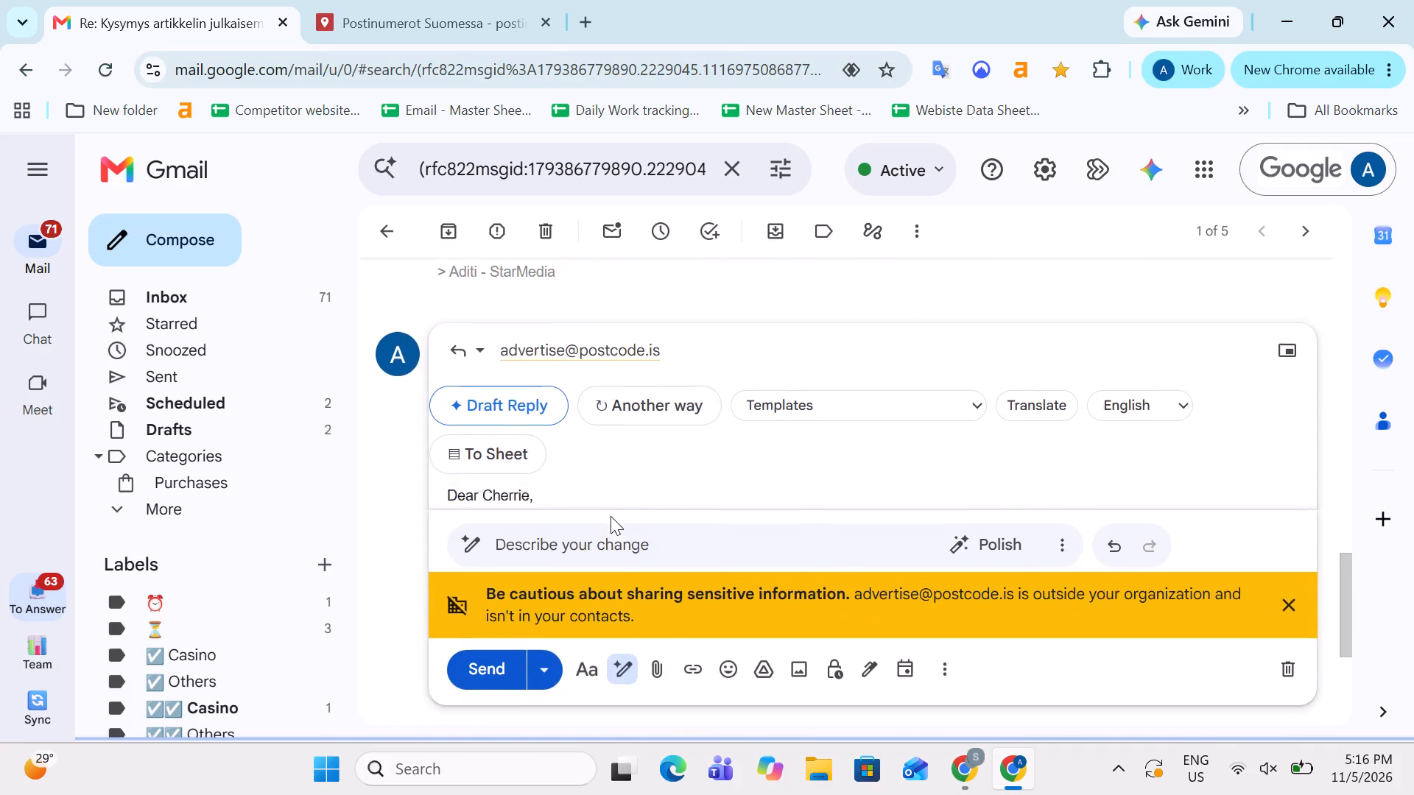
{"action": "scroll", "coordinate": [608, 486], "scroll_direction": "down", "scroll_amount": 1}
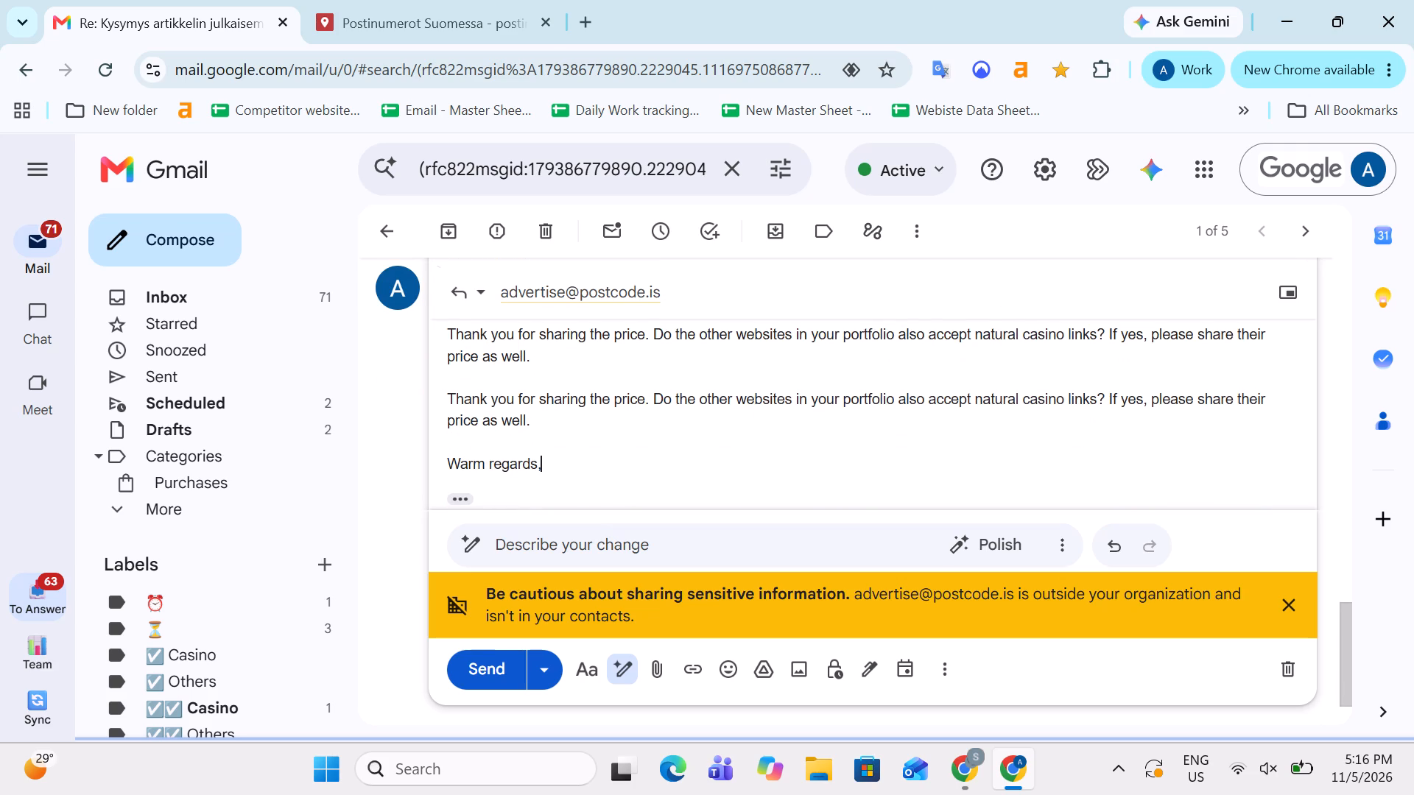
{"action": "scroll", "coordinate": [658, 428], "scroll_direction": "down", "scroll_amount": 1}
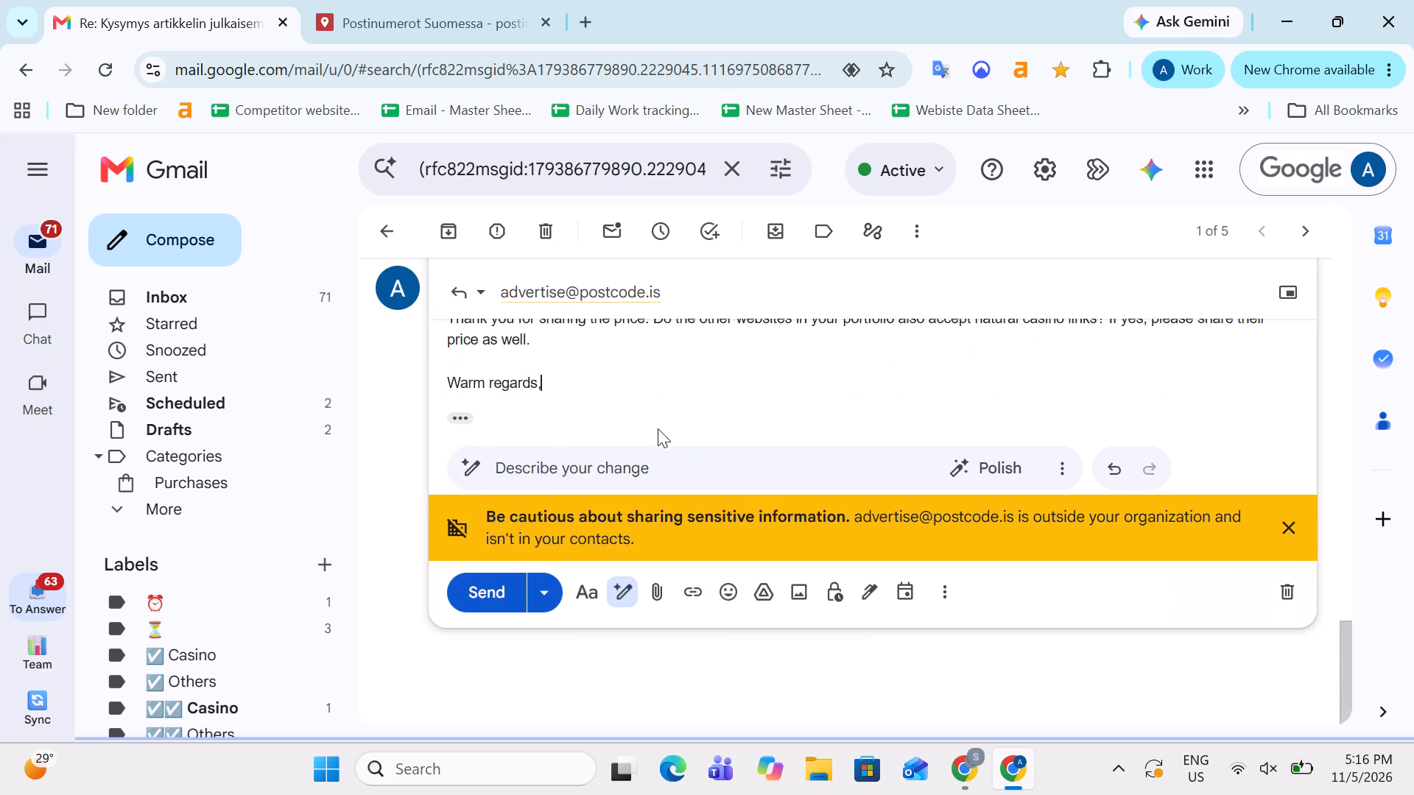
{"action": "scroll", "coordinate": [658, 428], "scroll_direction": "up", "scroll_amount": 2}
Enter postinumero.org as the website in row 11210 of the New Master Sheet.
{"action": "left_click", "coordinate": [392, 0]}
{"action": "left_click", "coordinate": [364, 71]}
{"action": "left_click_drag", "start_coordinate": [364, 71], "coordinate": [320, 74]}
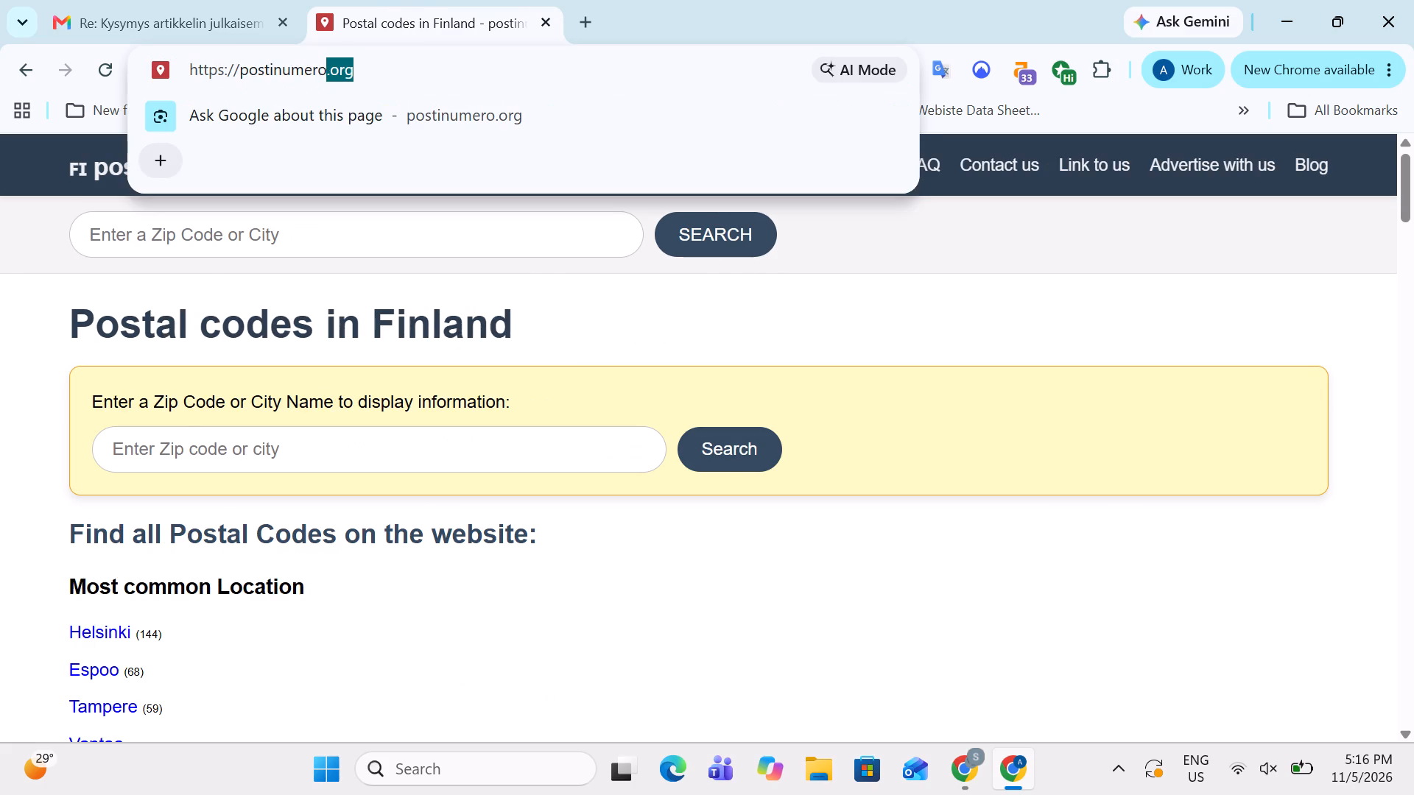
{"action": "left_click_drag", "start_coordinate": [320, 74], "coordinate": [309, 71]}
{"action": "key", "text": "ctrl+c"}
{"action": "key", "text": "ctrl+c"}
{"action": "key", "text": "alt+Tab"}
{"action": "key", "text": "Down"}
{"action": "key", "text": "Return"}
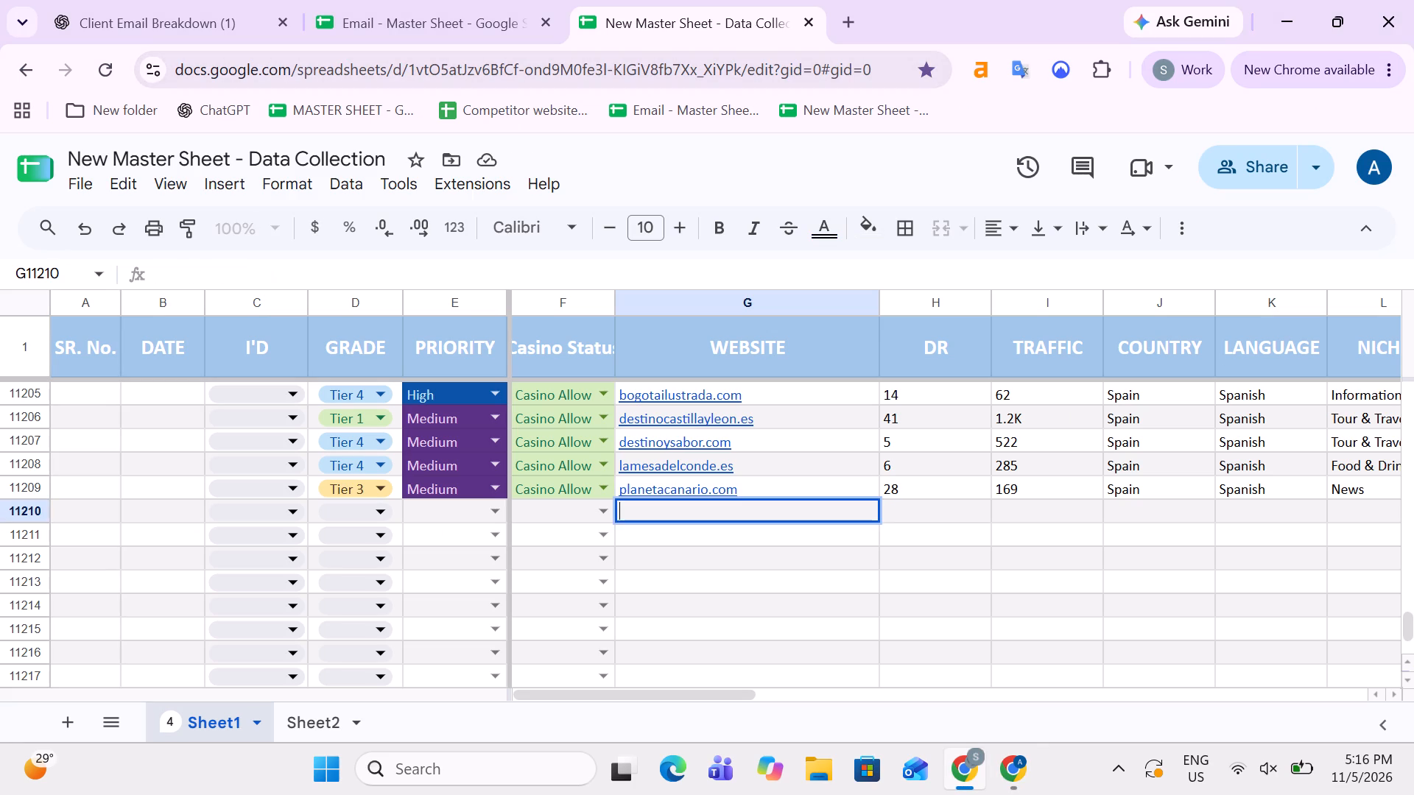
{"action": "key", "text": "ctrl+v"}
{"action": "key", "text": "Tab"}
Look through the postinumero.org home page for its topic and check the site's DR and traffic.
{"action": "key", "text": "alt+Tab"}
{"action": "scroll", "coordinate": [577, 321], "scroll_direction": "down", "scroll_amount": 6}
{"action": "scroll", "coordinate": [712, 437], "scroll_direction": "down", "scroll_amount": 4}
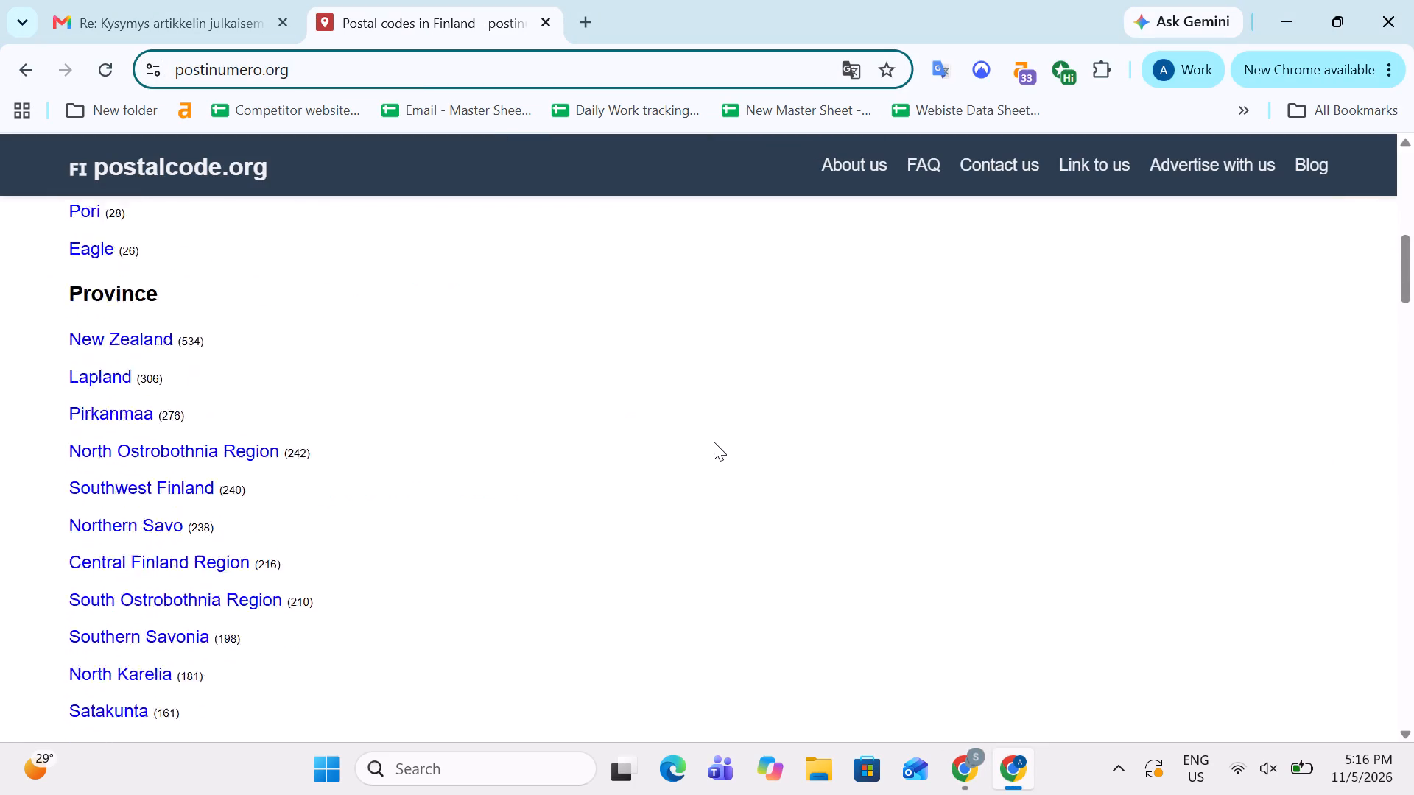
{"action": "scroll", "coordinate": [714, 442], "scroll_direction": "down", "scroll_amount": 3}
{"action": "scroll", "coordinate": [720, 442], "scroll_direction": "up", "scroll_amount": 20}
{"action": "scroll", "coordinate": [720, 442], "scroll_direction": "up", "scroll_amount": 3}
{"action": "left_click", "coordinate": [1026, 68]}
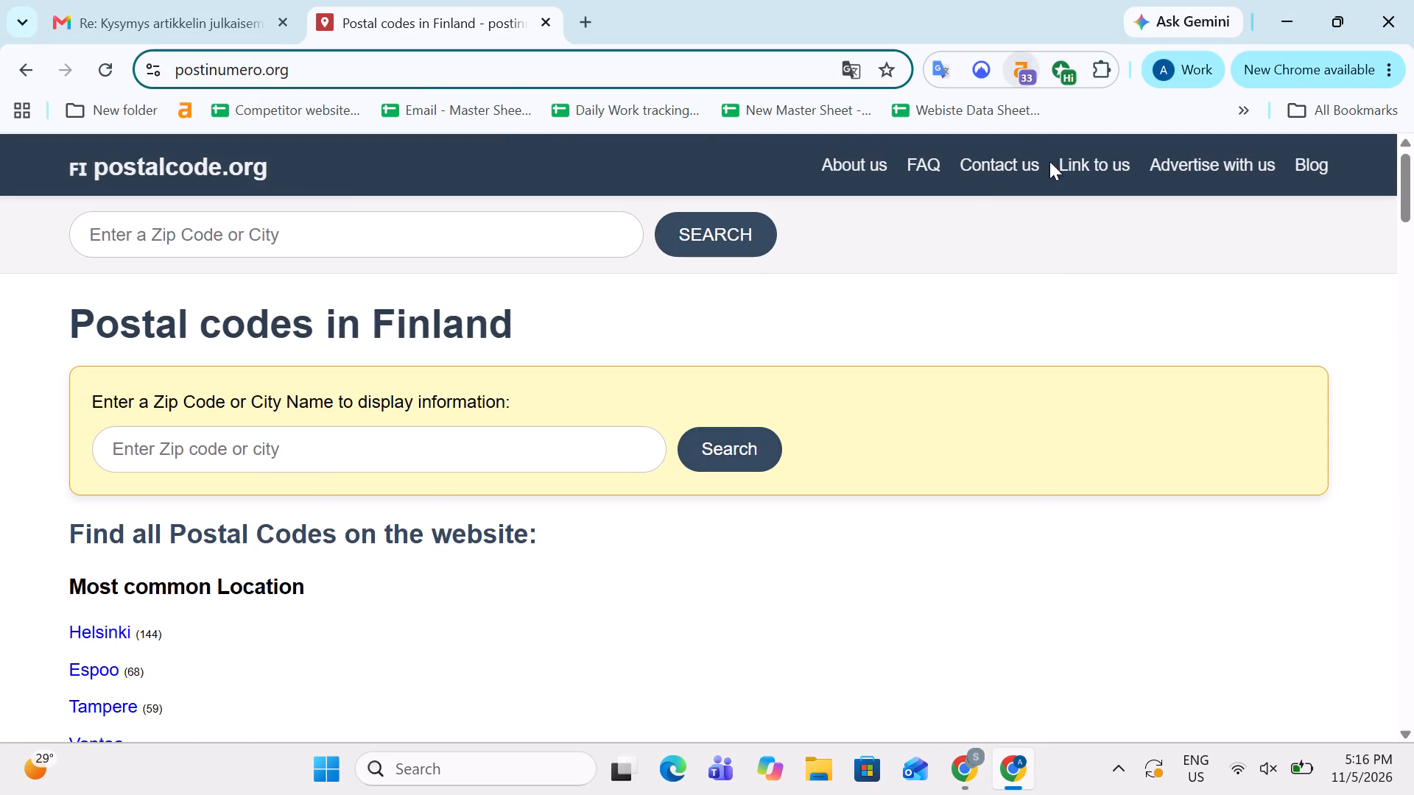
{"action": "key", "text": "alt+Tab"}
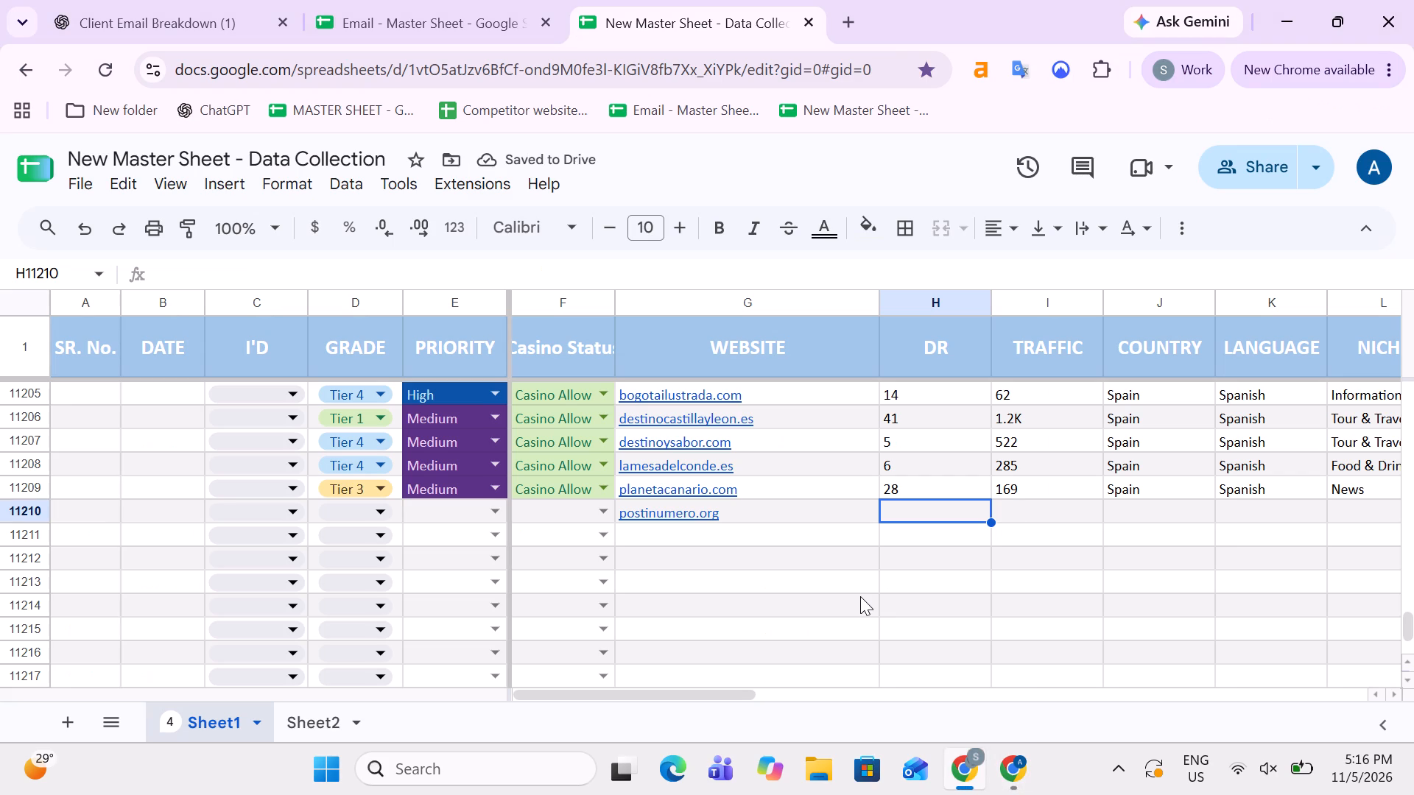
Fill the postinumero.org row with DR 33 and traffic 1.5K.
{"action": "type", "text": "33"}
{"action": "key", "text": "Right"}
{"action": "type", "text": "1,"}
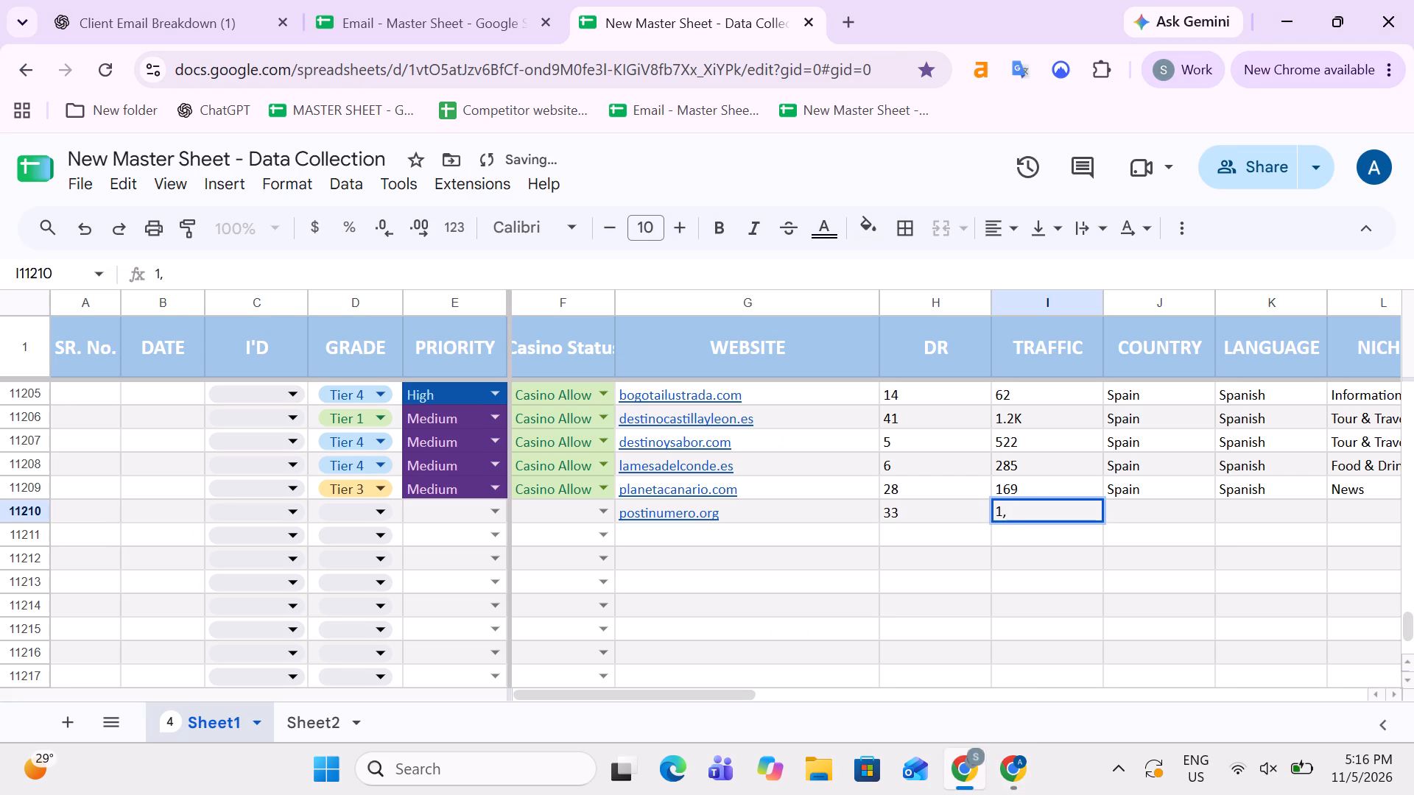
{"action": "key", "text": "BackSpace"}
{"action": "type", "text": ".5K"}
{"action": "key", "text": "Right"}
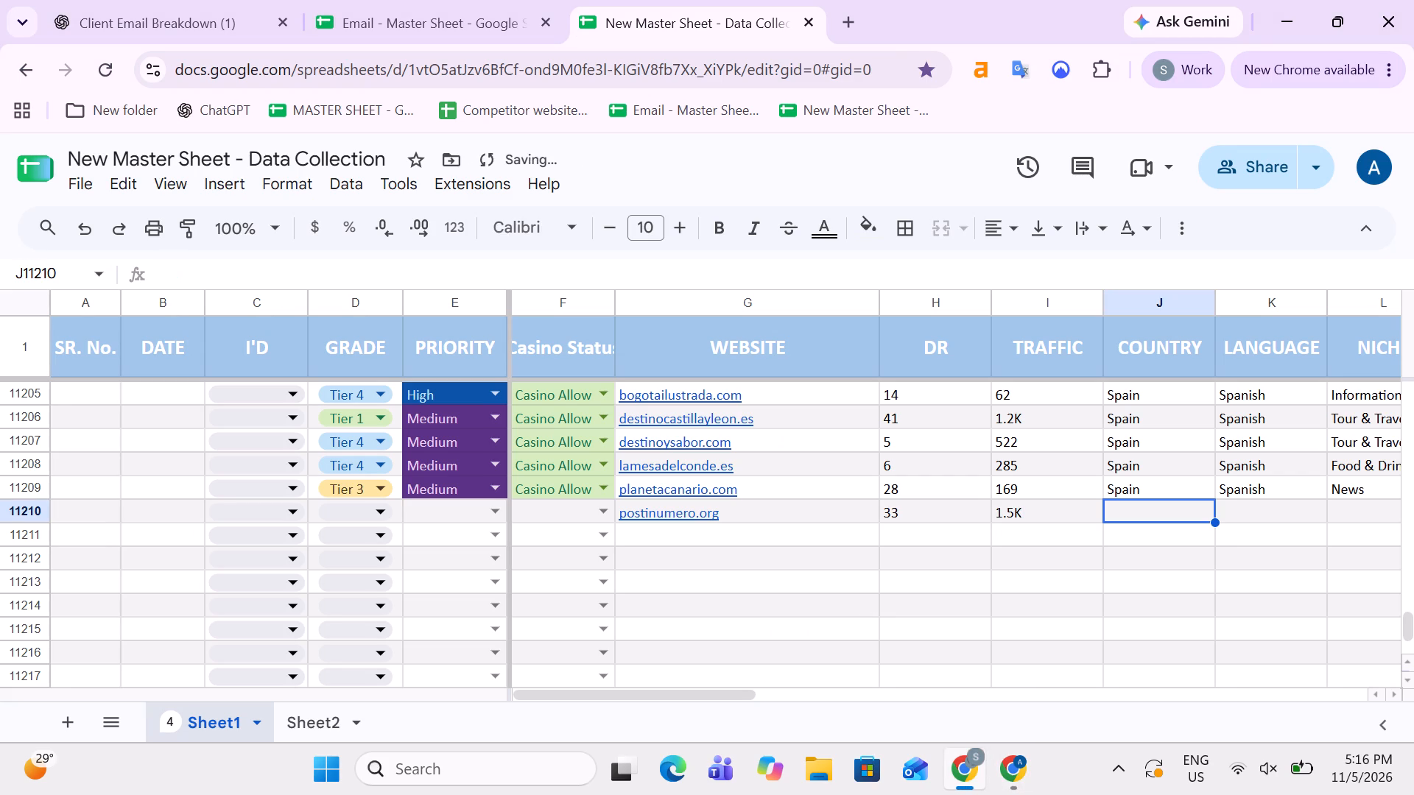
Fill the postinumero.org row with country Finland and language Finnish.
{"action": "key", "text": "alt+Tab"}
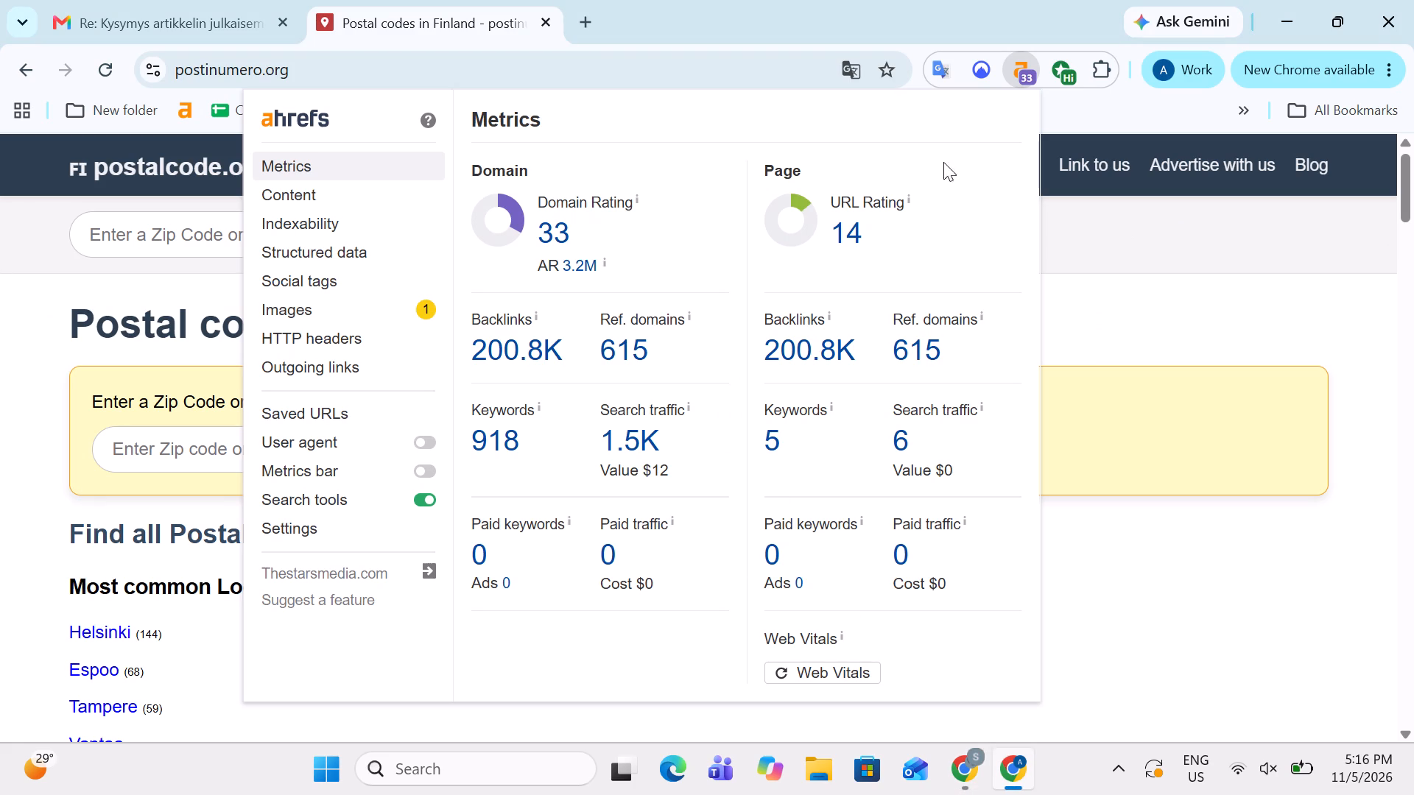
{"action": "left_click", "coordinate": [855, 62]}
{"action": "key", "text": "alt+Tab"}
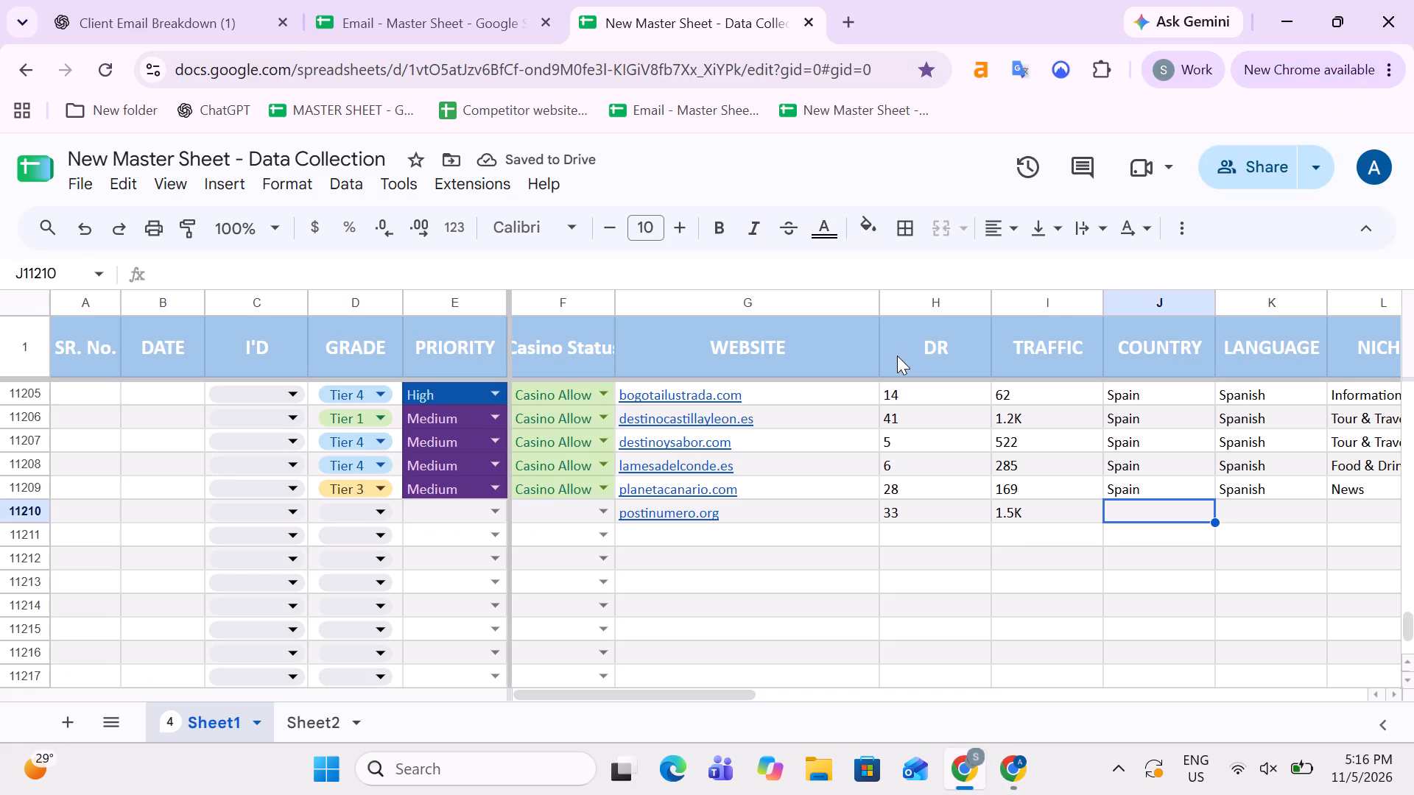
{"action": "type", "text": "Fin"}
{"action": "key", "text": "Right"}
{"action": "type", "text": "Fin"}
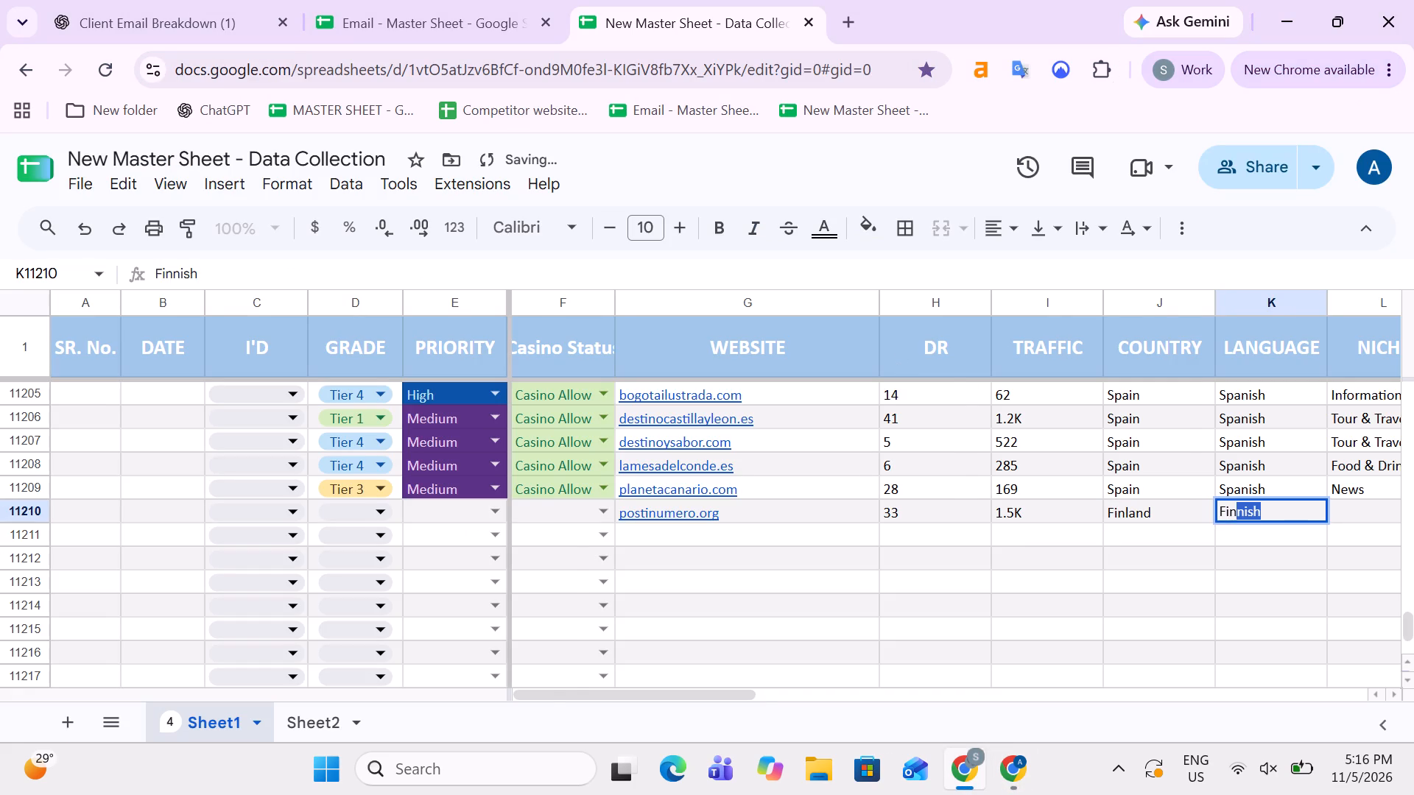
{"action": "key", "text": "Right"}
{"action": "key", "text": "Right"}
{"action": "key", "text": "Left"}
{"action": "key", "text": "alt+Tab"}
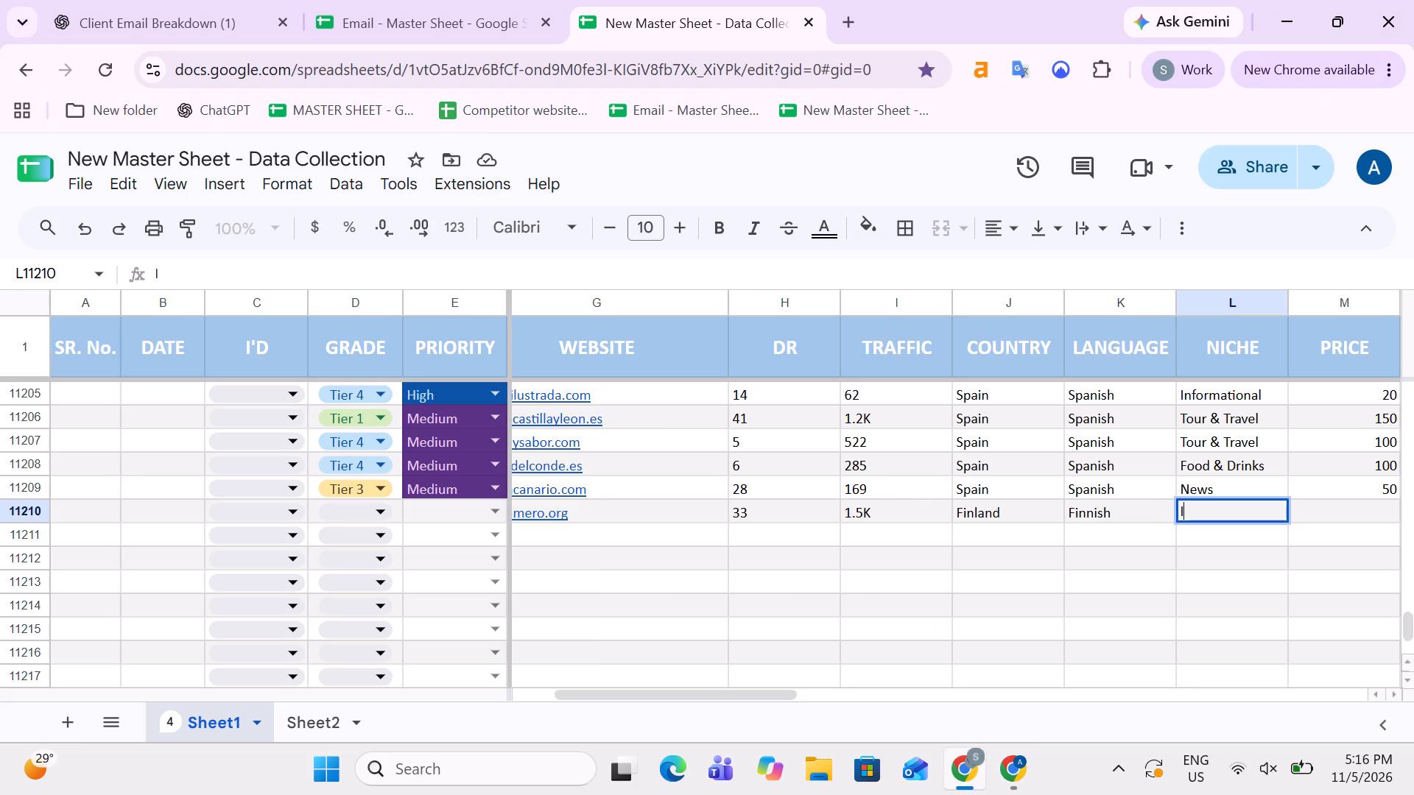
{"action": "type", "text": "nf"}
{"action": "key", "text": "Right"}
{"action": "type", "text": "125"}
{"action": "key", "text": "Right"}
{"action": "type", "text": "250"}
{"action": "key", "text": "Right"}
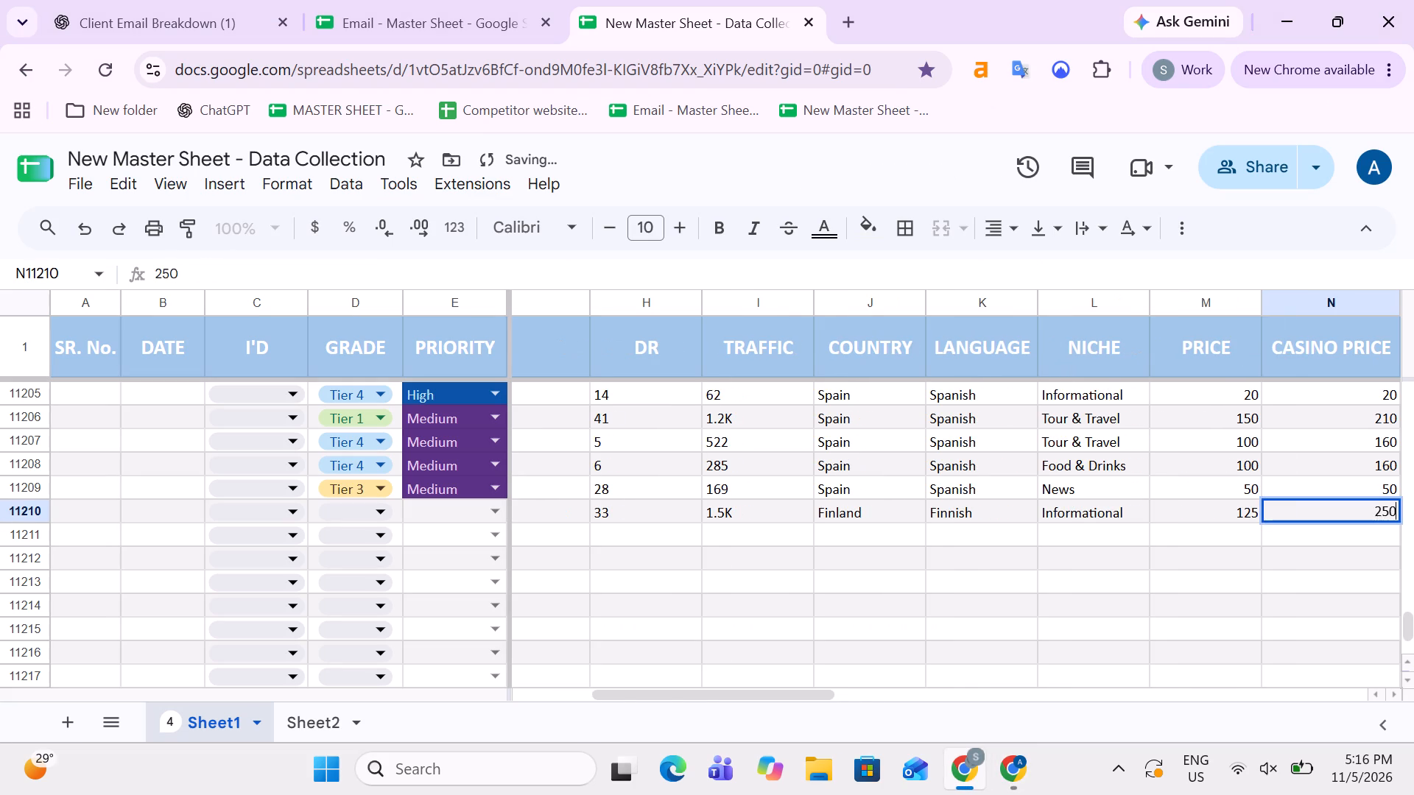
Set the website type of the postinumero.org row to Not Verified.
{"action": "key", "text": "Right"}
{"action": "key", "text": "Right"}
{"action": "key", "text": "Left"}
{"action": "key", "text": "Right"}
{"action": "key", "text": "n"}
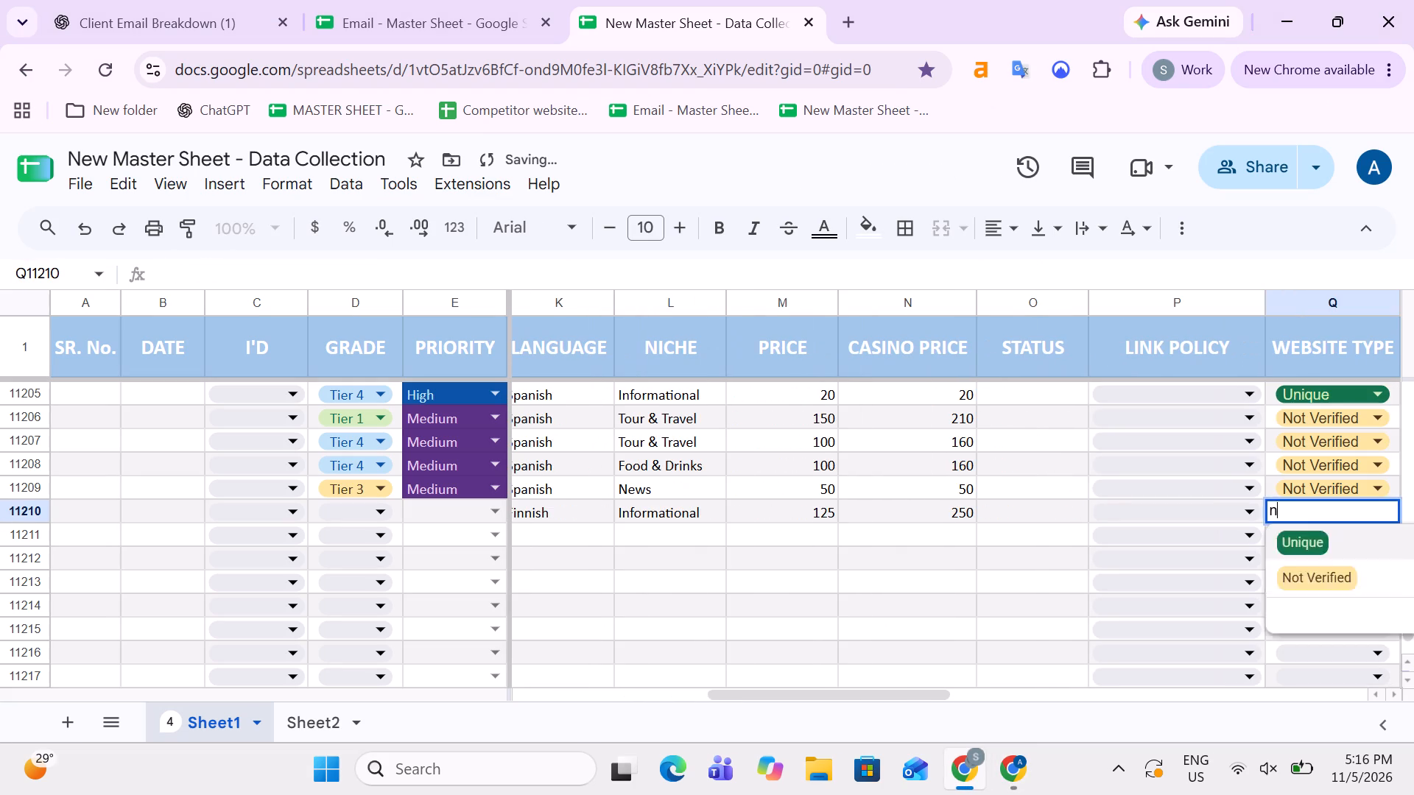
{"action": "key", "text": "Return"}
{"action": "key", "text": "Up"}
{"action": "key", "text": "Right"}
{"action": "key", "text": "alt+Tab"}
{"action": "scroll", "coordinate": [635, 413], "scroll_direction": "up", "scroll_amount": 1}
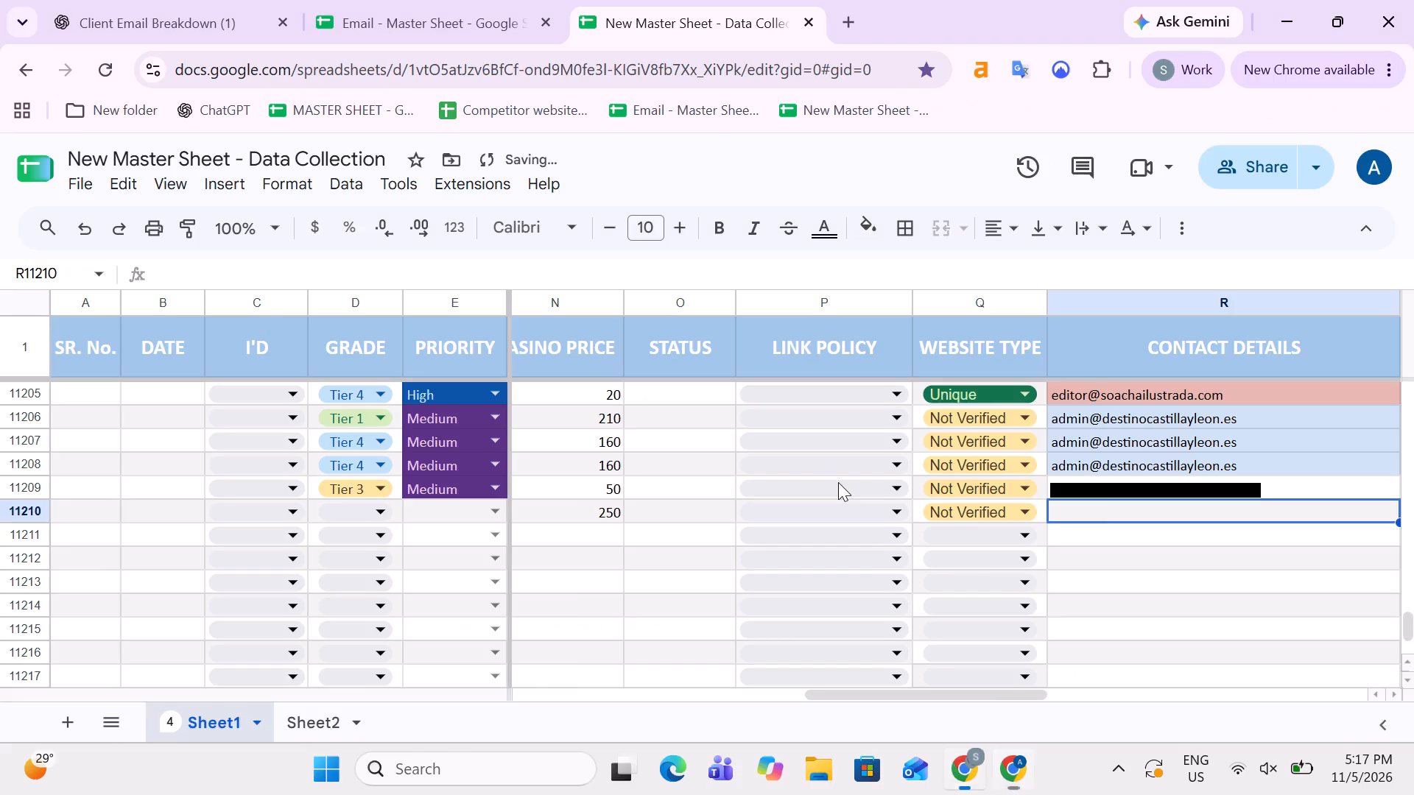
{"action": "key", "text": "ctrl+v"}
Set the casino status of the postinumero.org row to Casino Allow.
{"action": "key", "text": "Left"}
{"action": "key", "text": "Left"}
{"action": "key", "text": "Left"}
{"action": "key", "text": "Left"}
{"action": "key", "text": "Left"}
{"action": "key", "text": "Left"}
{"action": "key", "text": "Left"}
{"action": "key", "text": "Left"}
{"action": "key", "text": "Left"}
{"action": "key", "text": "Left"}
{"action": "key", "text": "Left"}
{"action": "key", "text": "Left"}
{"action": "key", "text": "Left"}
{"action": "key", "text": "Left"}
{"action": "key", "text": "Left"}
{"action": "key", "text": "Left"}
{"action": "key", "text": "Left"}
{"action": "key", "text": "Left"}
{"action": "key", "text": "Left"}
{"action": "key", "text": "Right"}
{"action": "key", "text": "Right"}
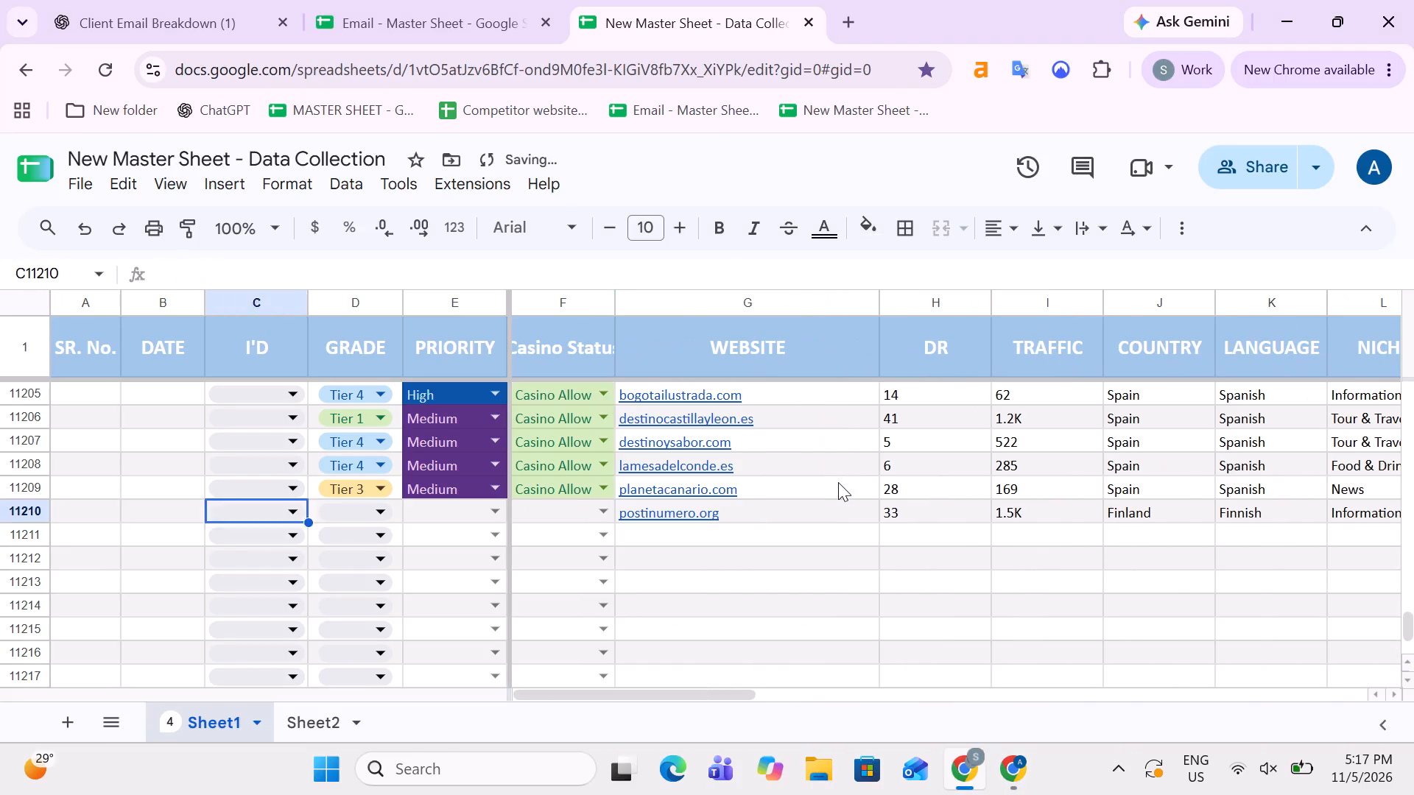
{"action": "key", "text": "Right"}
{"action": "key", "text": "Right"}
{"action": "key", "text": "Right"}
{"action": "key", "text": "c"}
{"action": "key", "text": "Return"}
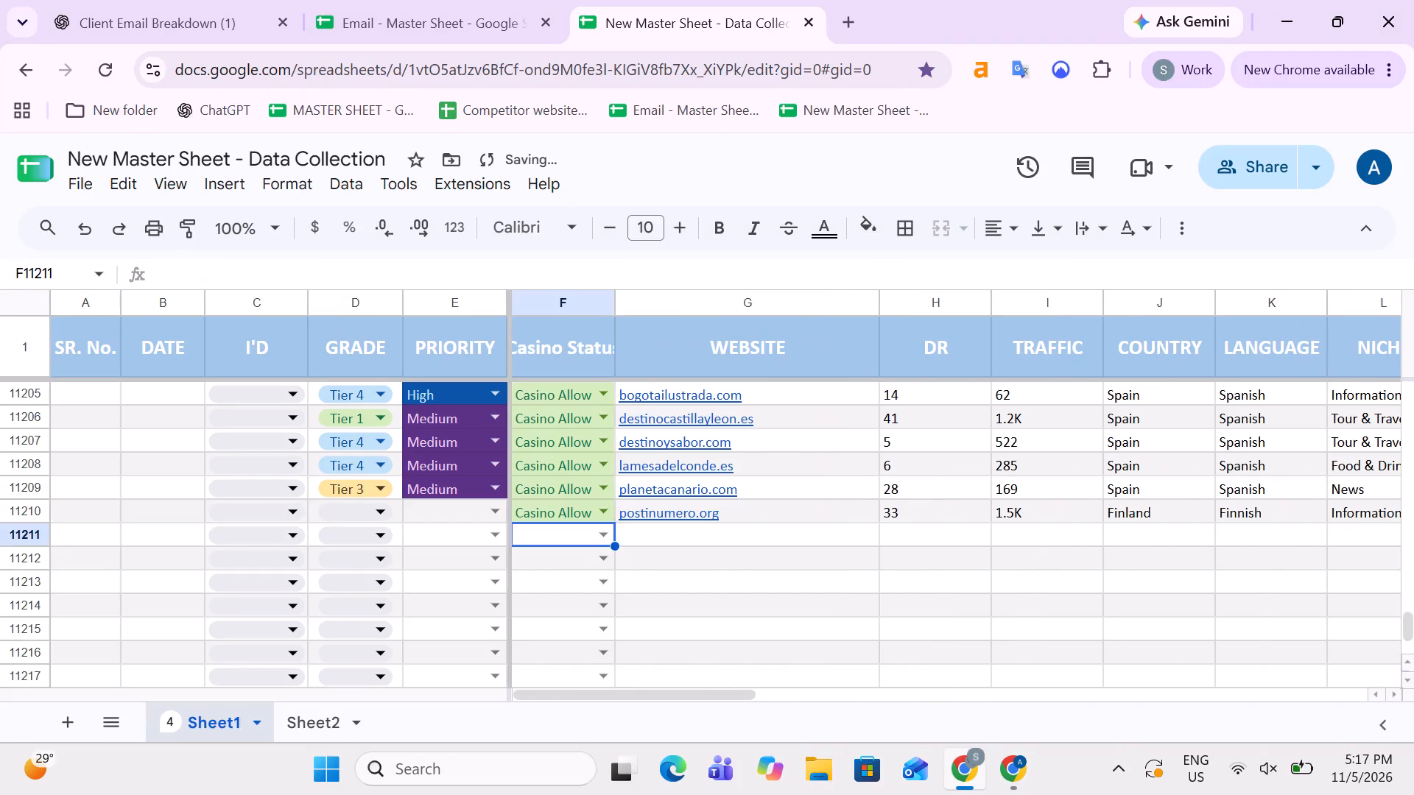
Set the postinumero.org row's priority to Medium and its grade to Tier 2.
{"action": "key", "text": "Up"}
{"action": "key", "text": "Left"}
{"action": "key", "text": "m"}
{"action": "key", "text": "Down"}
{"action": "key", "text": "Return"}
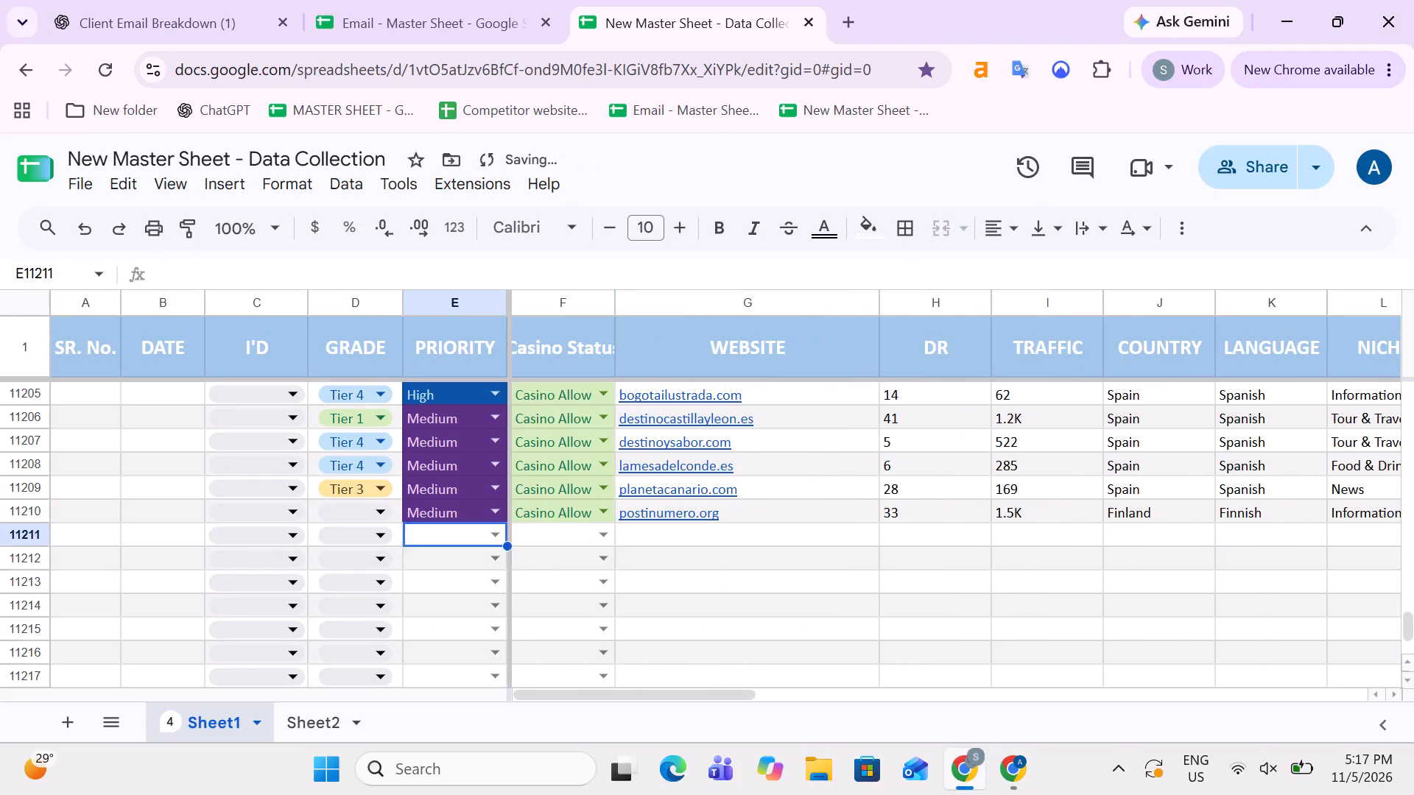
{"action": "key", "text": "Up"}
{"action": "key", "text": "Left"}
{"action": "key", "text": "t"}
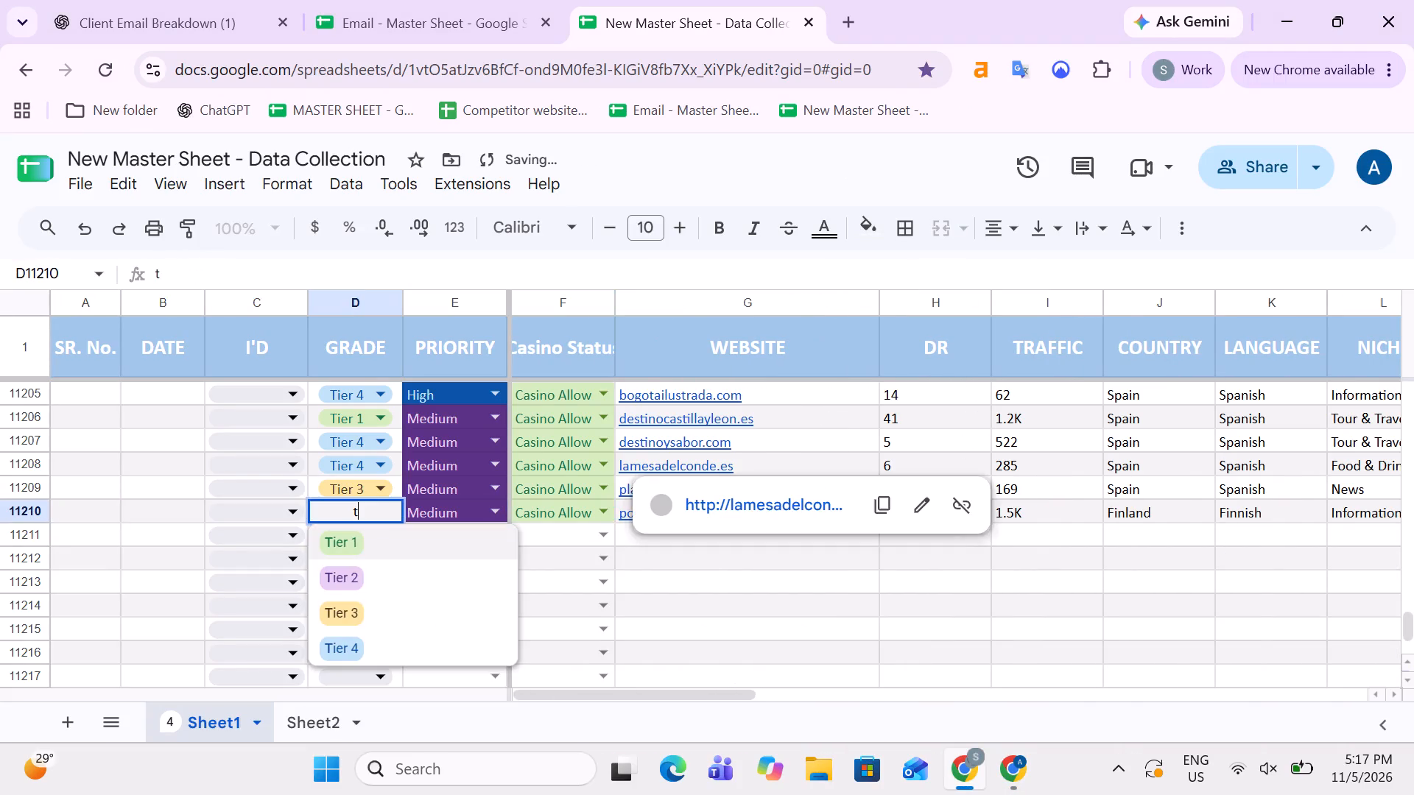
{"action": "key", "text": "Up"}
{"action": "key", "text": "Up"}
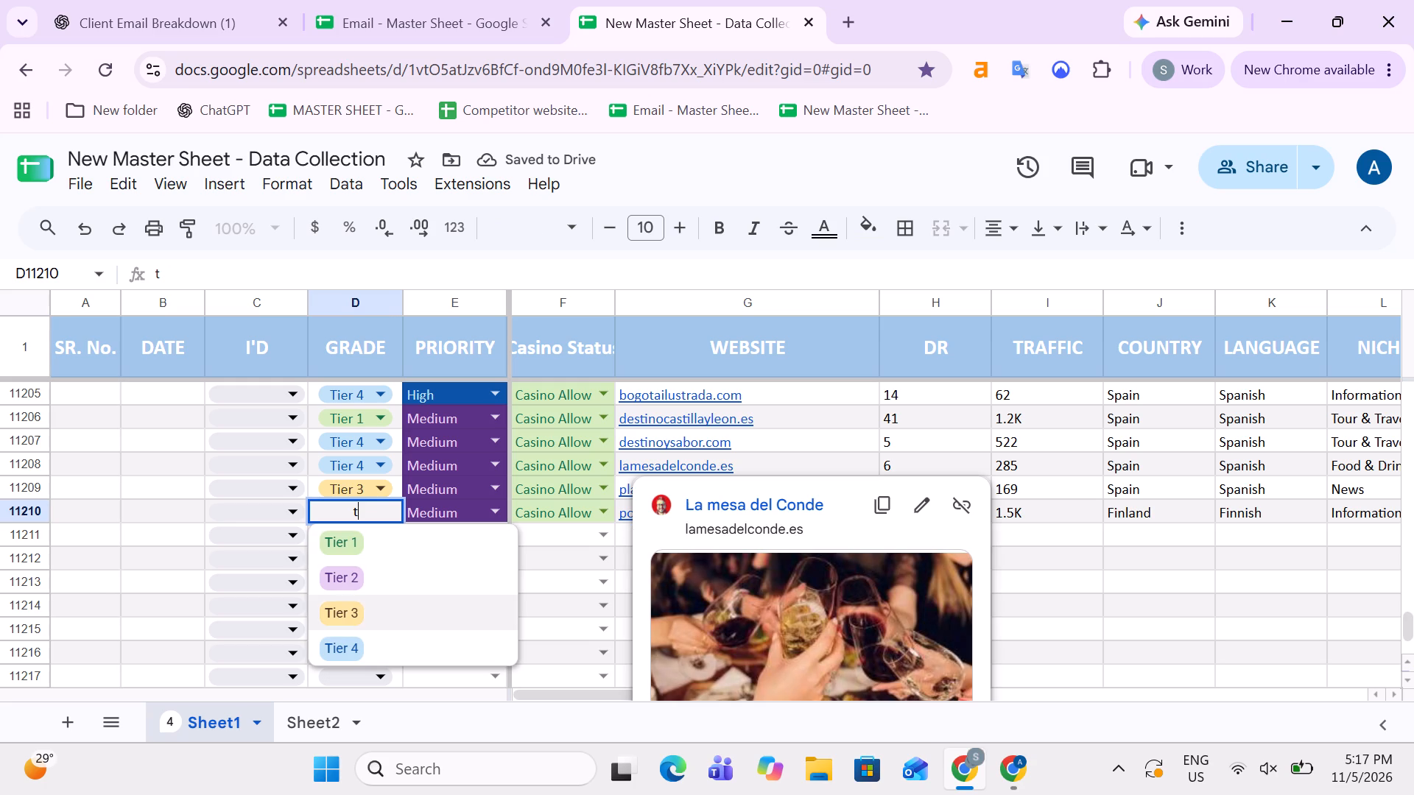
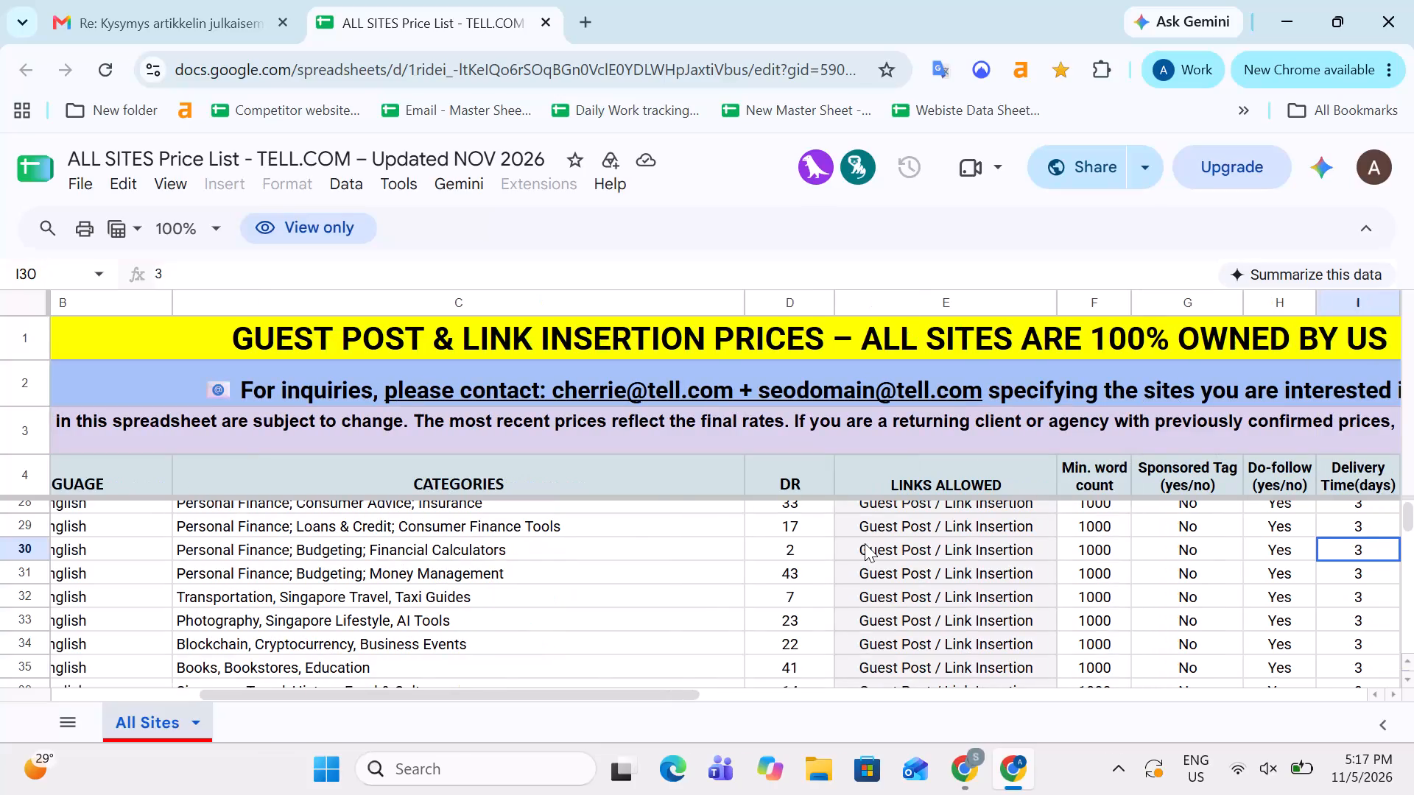
Examine the delivery time, standard price, special-niche price and remarks columns of the TELL.COM price list, down to its last rows.
{"action": "key", "text": "Right"}
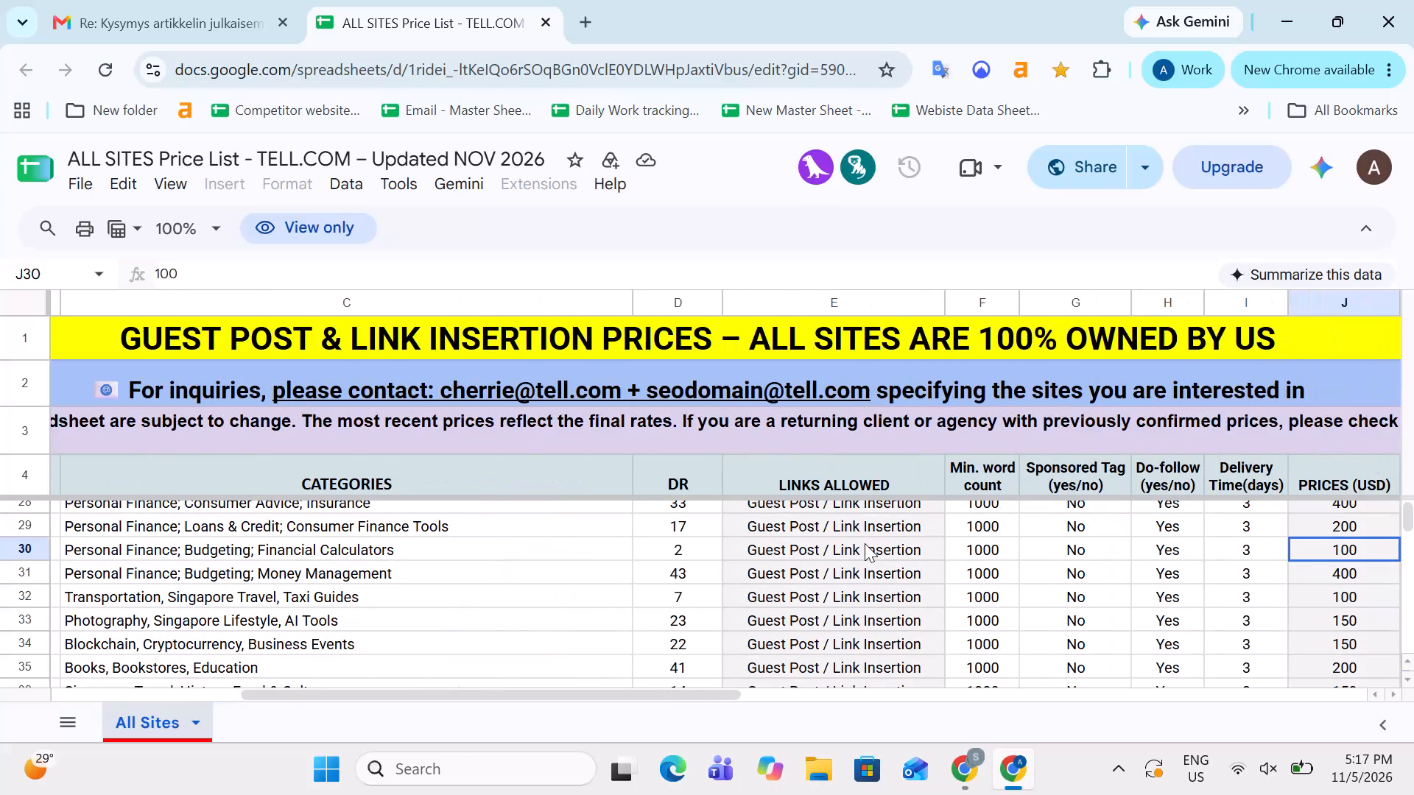
{"action": "key", "text": "Right"}
{"action": "key", "text": "Right"}
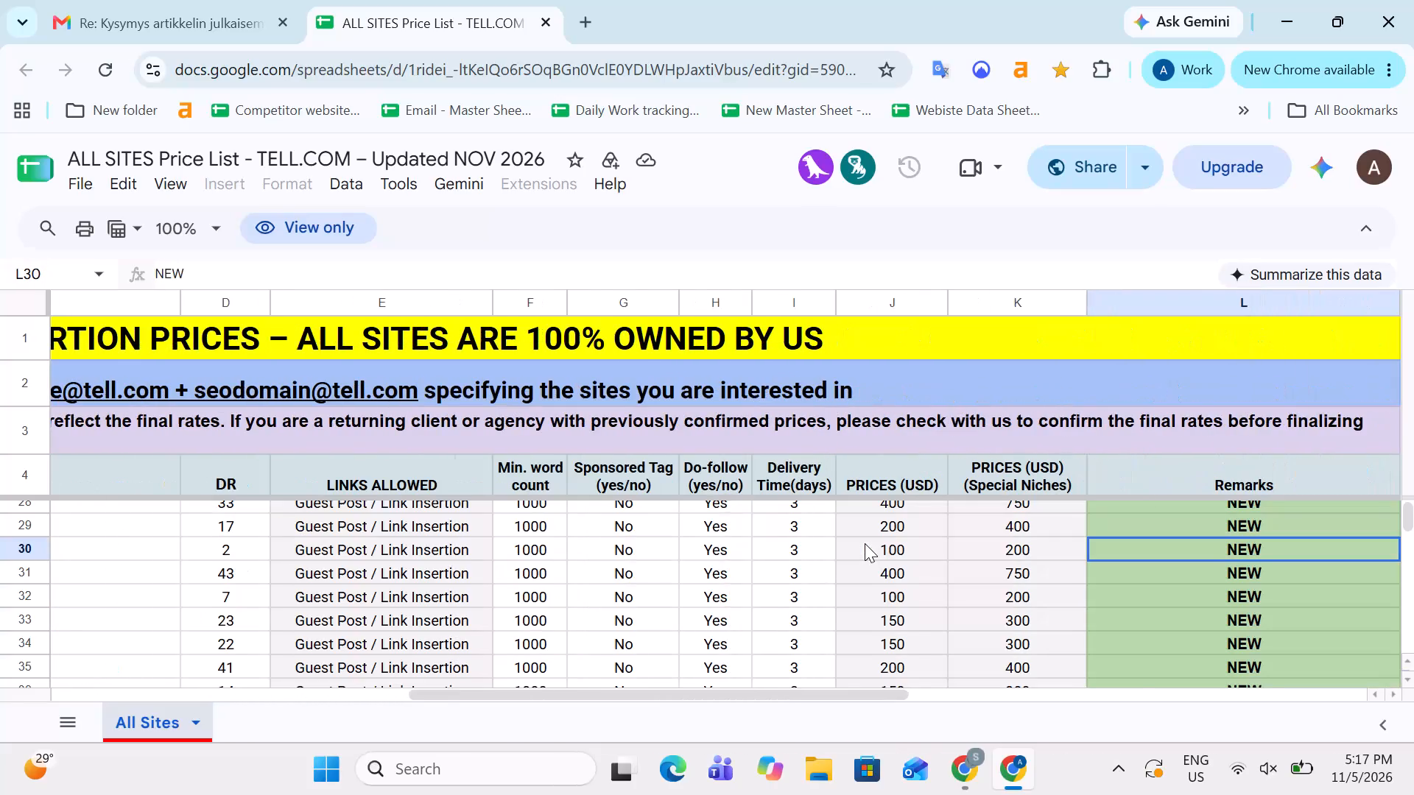
{"action": "key", "text": "Right"}
{"action": "key", "text": "Left"}
{"action": "key", "text": "Left"}
{"action": "key", "text": "Left"}
{"action": "key", "text": "Right"}
{"action": "key", "text": "ctrl+Down"}
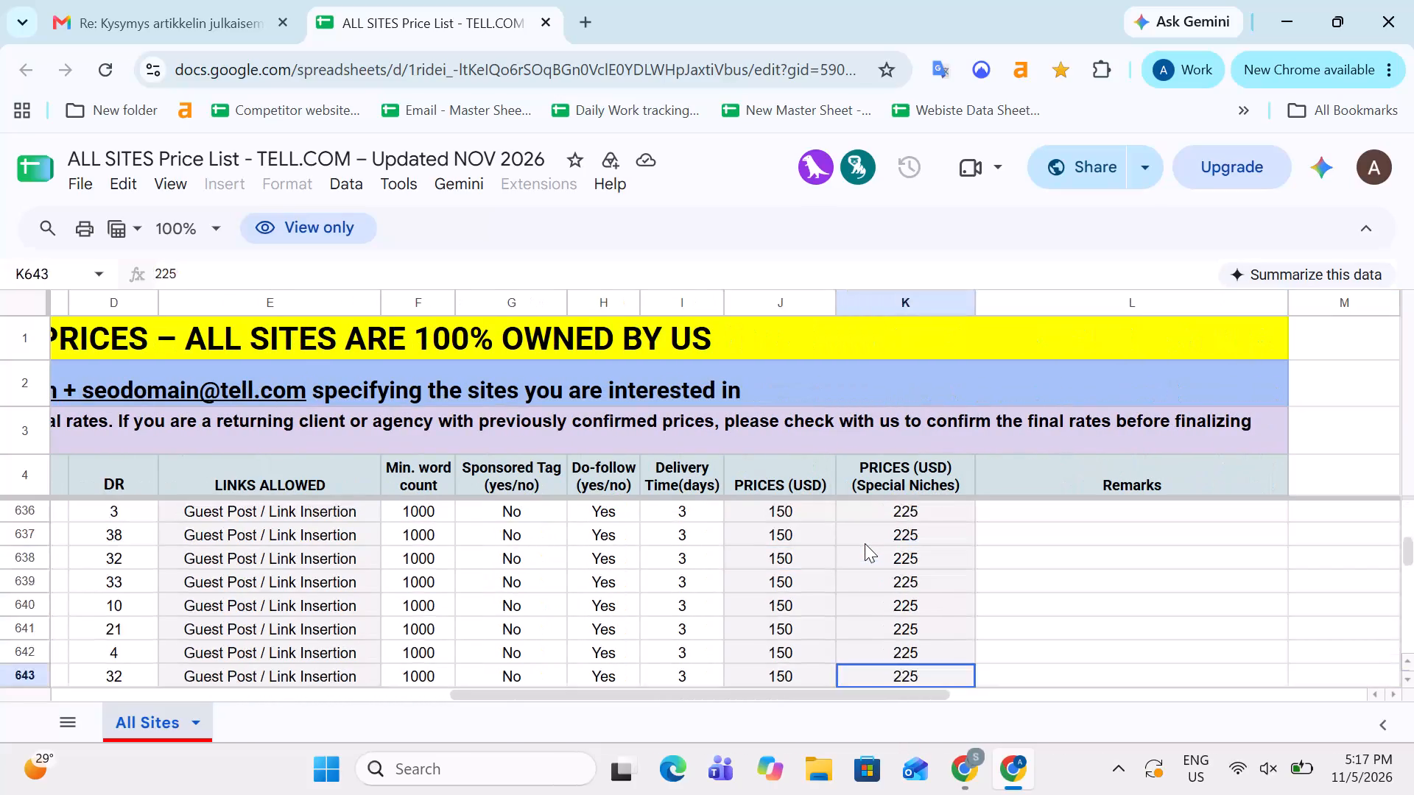
{"action": "key", "text": "Down"}
{"action": "key", "text": "Down"}
{"action": "key", "text": "Up"}
{"action": "key", "text": "Up"}
{"action": "key", "text": "Up"}
{"action": "key", "text": "ctrl+Up"}
{"action": "key", "text": "Down"}
{"action": "key", "text": "Up"}
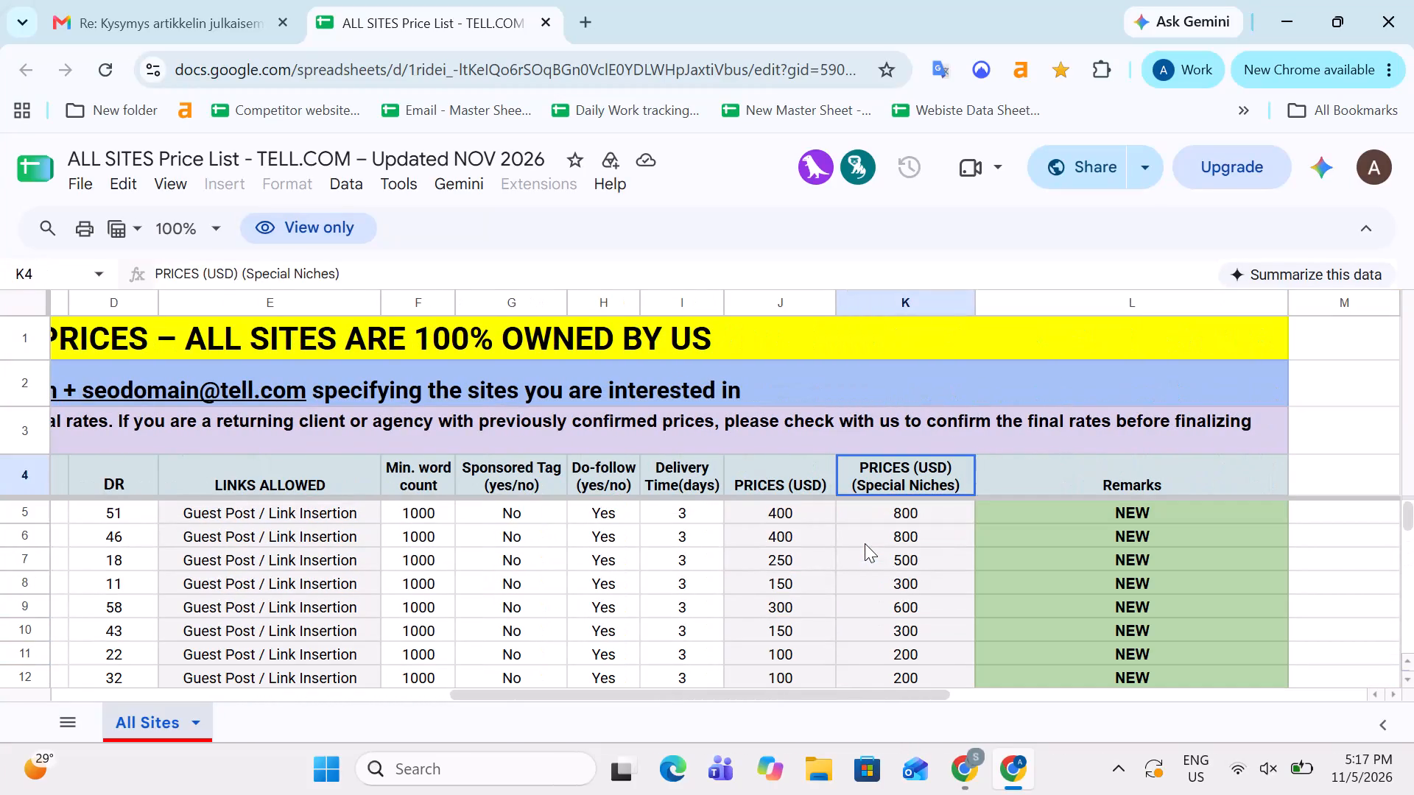
Copy the website name smartfunding.sg from the website column of the price list.
{"action": "key", "text": "Down"}
{"action": "key", "text": "Left"}
{"action": "key", "text": "Left"}
{"action": "key", "text": "Left"}
{"action": "key", "text": "Left"}
{"action": "key", "text": "Left"}
{"action": "key", "text": "Left"}
{"action": "key", "text": "Left"}
{"action": "key", "text": "Left"}
{"action": "key", "text": "Left"}
{"action": "key", "text": "Left"}
{"action": "key", "text": "Left"}
{"action": "key", "text": "Left"}
{"action": "key", "text": "Left"}
{"action": "key", "text": "Left"}
{"action": "key", "text": "Left"}
{"action": "key", "text": "Left"}
{"action": "key", "text": "Left"}
{"action": "key", "text": "Left"}
{"action": "key", "text": "Left"}
{"action": "key", "text": "Left"}
{"action": "key", "text": "Right"}
{"action": "key", "text": "Left"}
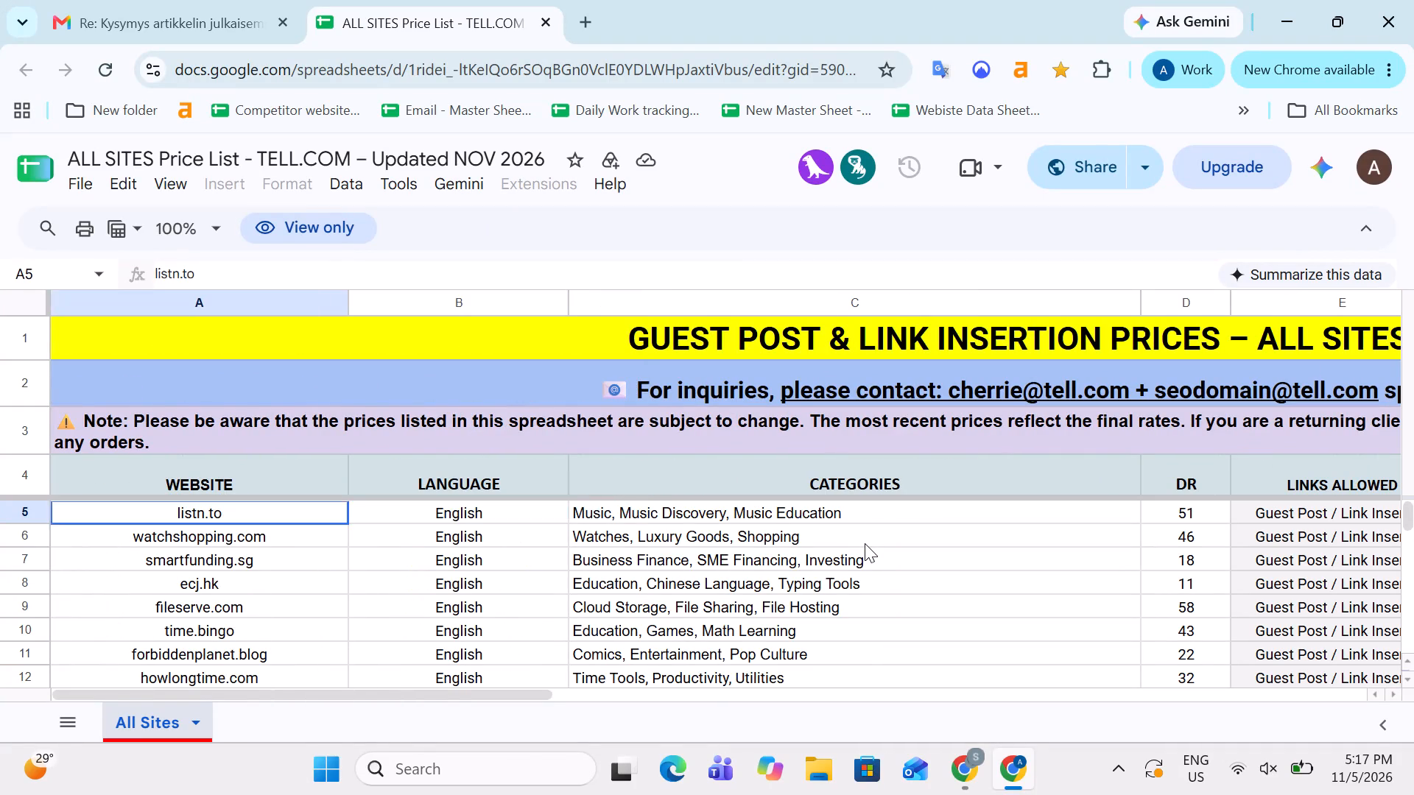
{"action": "key", "text": "Down"}
{"action": "key", "text": "Down"}
{"action": "key", "text": "ctrl+c"}
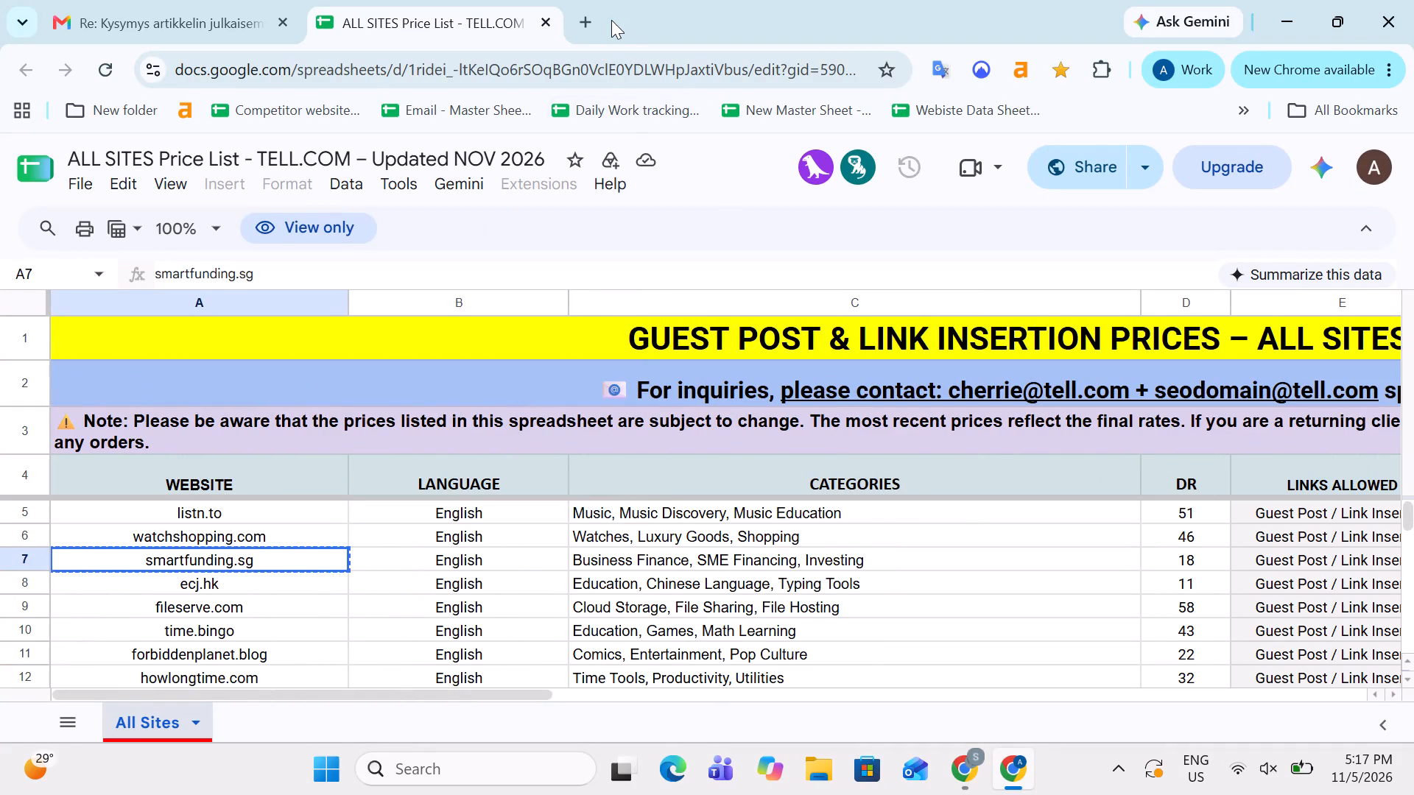
Open smartfunding.sg and forbiddenplanet.blog from the TELL.COM price list in separate new tabs.
{"action": "left_click", "coordinate": [594, 20]}
{"action": "key", "text": "ctrl+v"}
{"action": "key", "text": "Return"}
{"action": "left_click", "coordinate": [348, 0]}
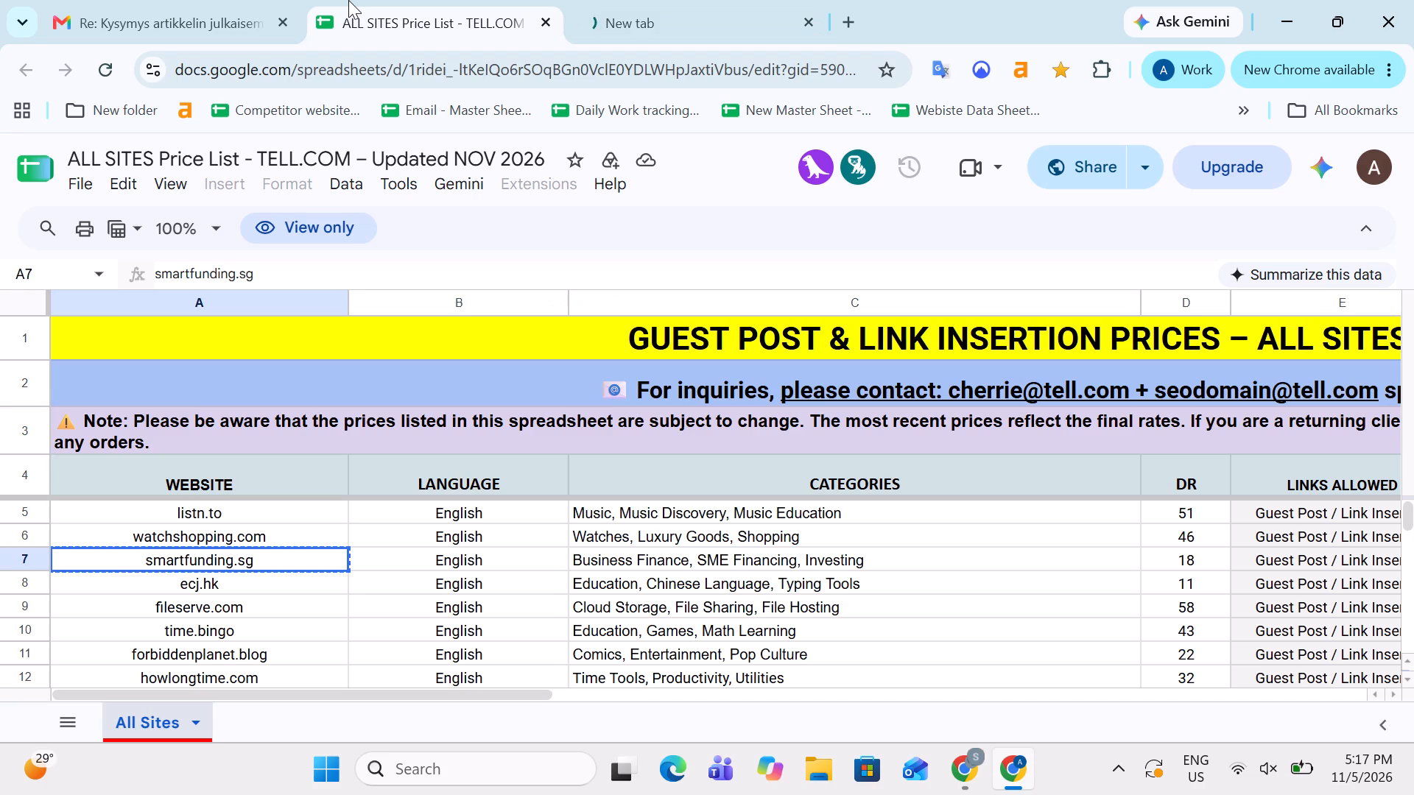
{"action": "key", "text": "Down"}
{"action": "key", "text": "Down"}
{"action": "key", "text": "Down"}
{"action": "key", "text": "Down"}
{"action": "key", "text": "ctrl+c"}
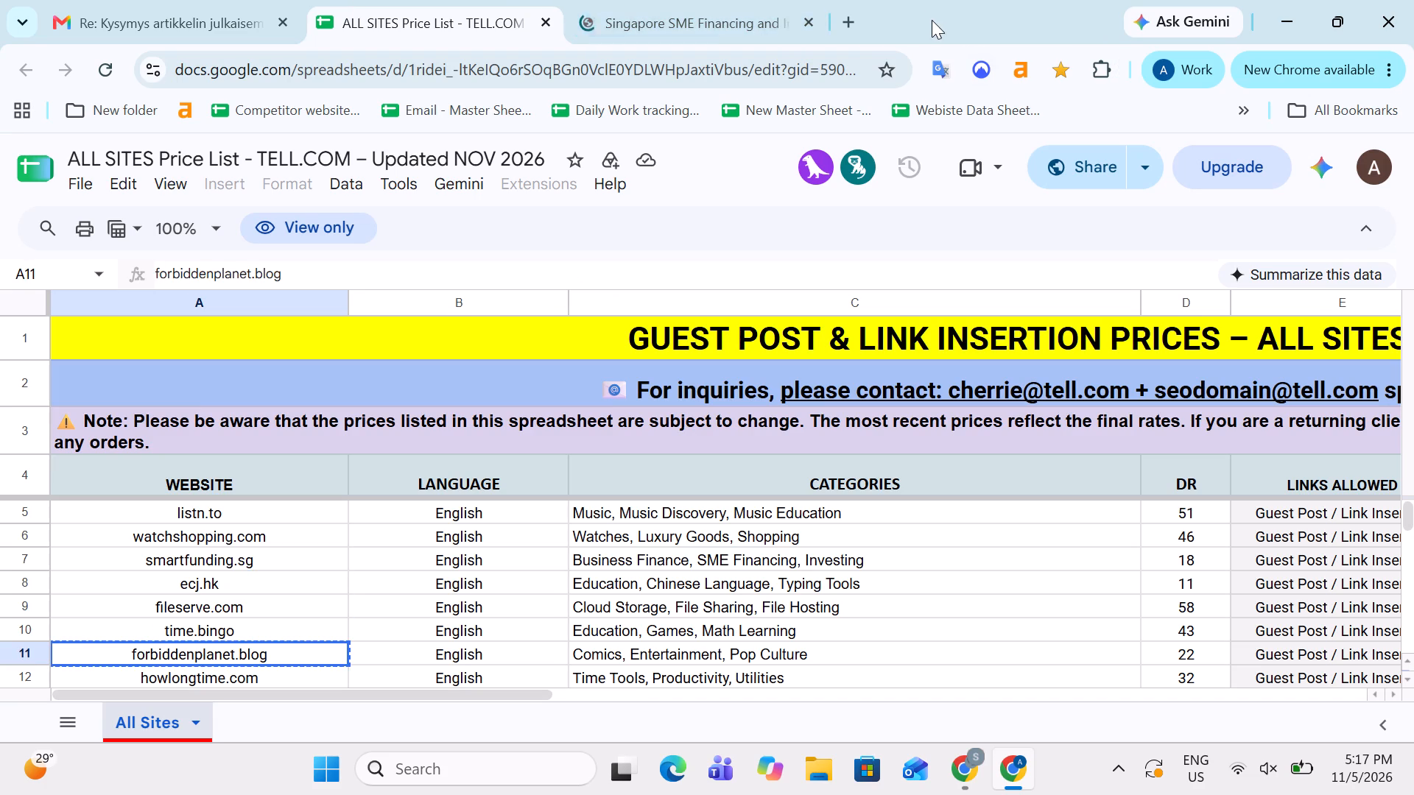
{"action": "left_click", "coordinate": [843, 14]}
{"action": "key", "text": "ctrl+v"}
{"action": "key", "text": "Return"}
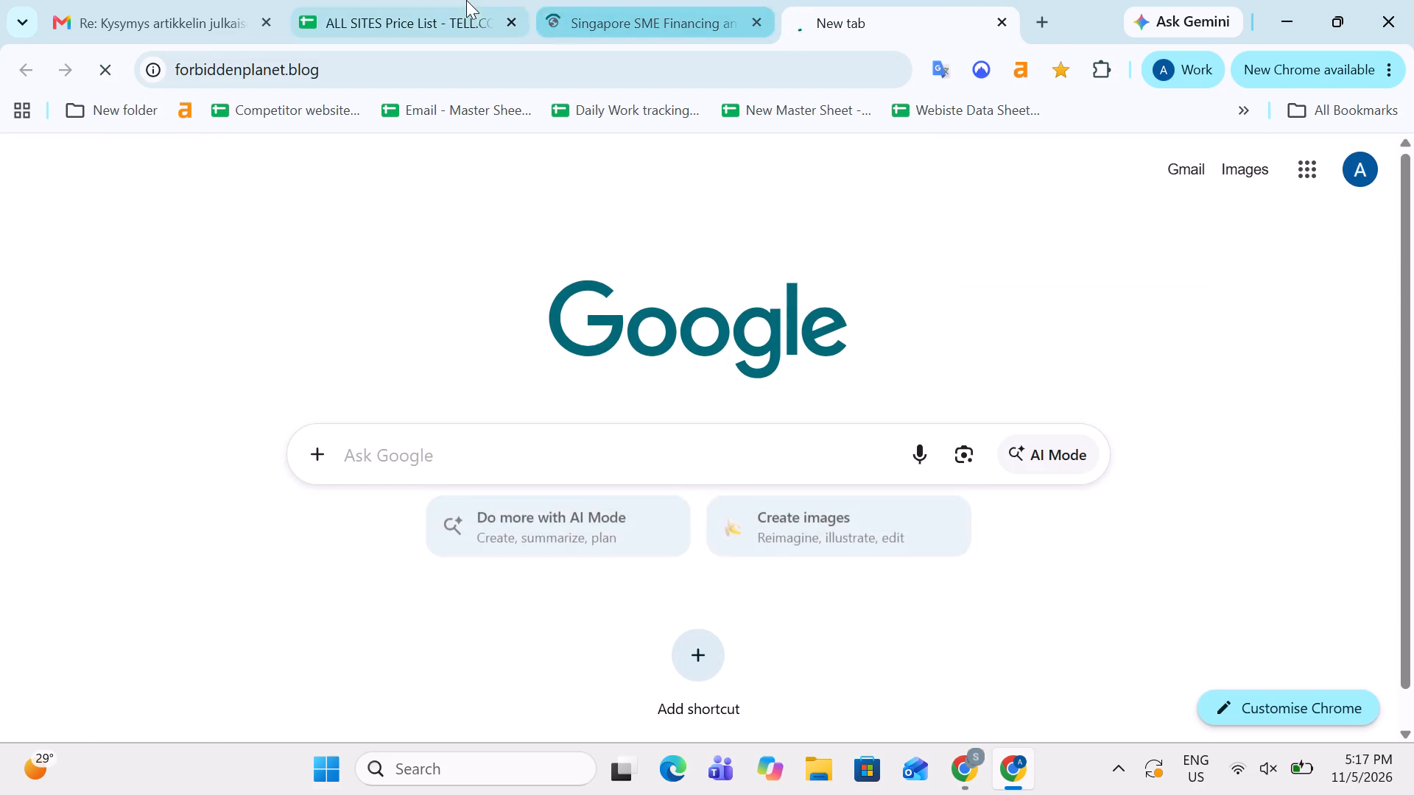
Copy before.you from further down the TELL.COM price list and open the site in a new tab.
{"action": "left_click", "coordinate": [446, 0]}
{"action": "key", "text": "Down"}
{"action": "key", "text": "Down"}
{"action": "key", "text": "Down"}
{"action": "key", "text": "Down"}
{"action": "key", "text": "Down"}
{"action": "key", "text": "Down"}
{"action": "key", "text": "Down"}
{"action": "key", "text": "Down"}
{"action": "key", "text": "Down"}
{"action": "key", "text": "Down"}
{"action": "key", "text": "Down"}
{"action": "key", "text": "Down"}
{"action": "key", "text": "Down"}
{"action": "key", "text": "Down"}
{"action": "key", "text": "Down"}
{"action": "key", "text": "Down"}
{"action": "key", "text": "Down"}
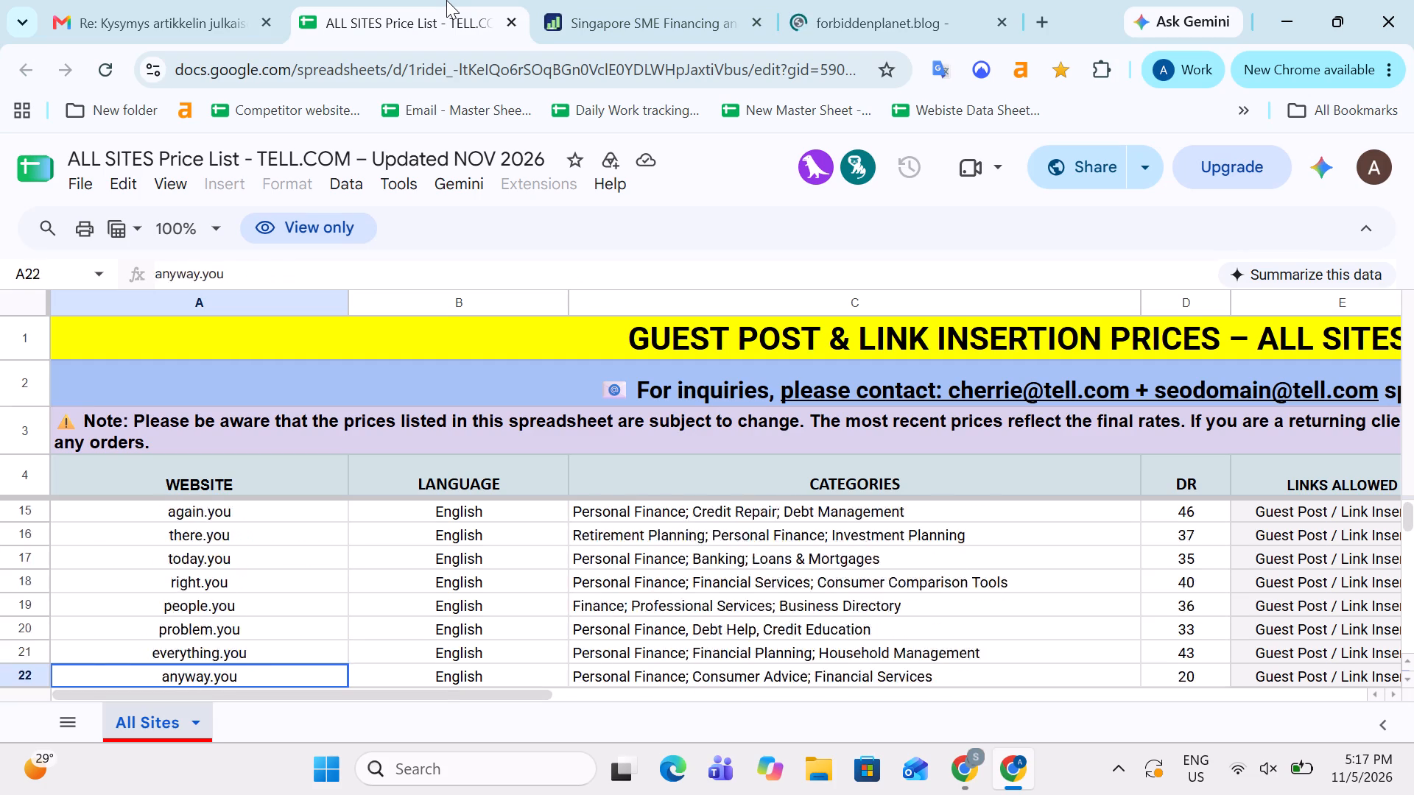
{"action": "key", "text": "ctrl+c"}
{"action": "left_click", "coordinate": [1033, 21]}
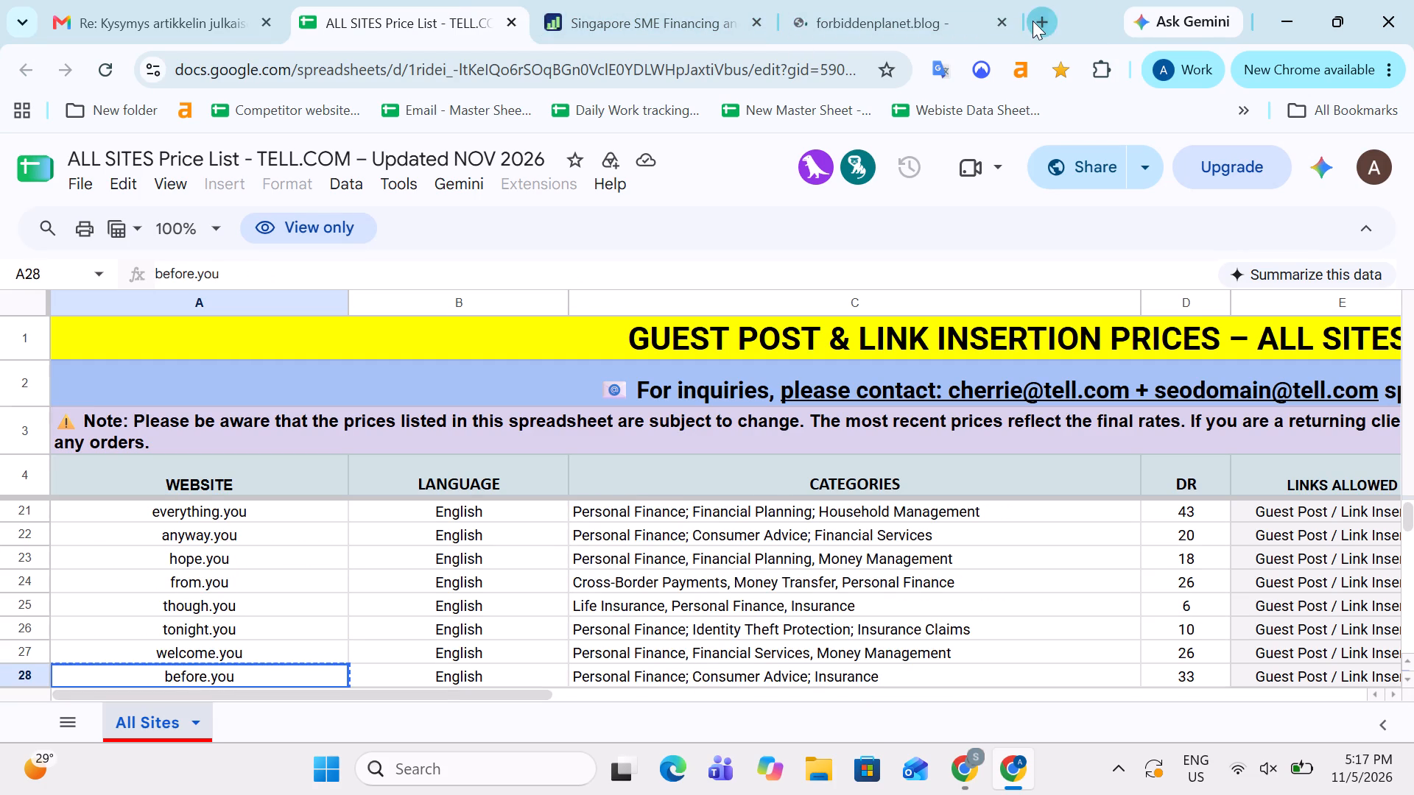
{"action": "key", "text": "ctrl+v"}
{"action": "key", "text": "Return"}
Examine the smartfunding.sg homepage and contact page for its niche and contributor information, then close the site.
{"action": "left_click", "coordinate": [596, 0]}
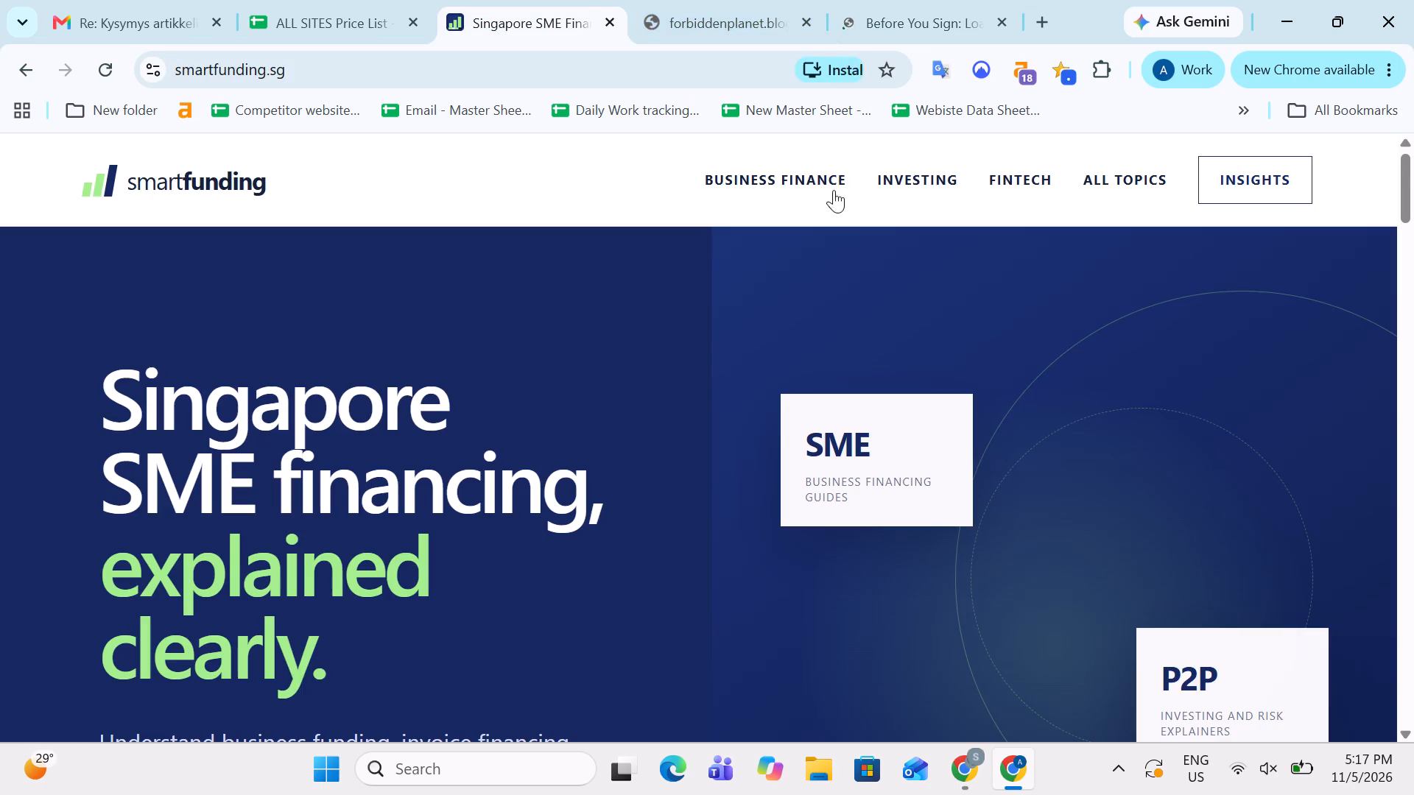
{"action": "left_click_drag", "start_coordinate": [1404, 191], "coordinate": [1366, 713]}
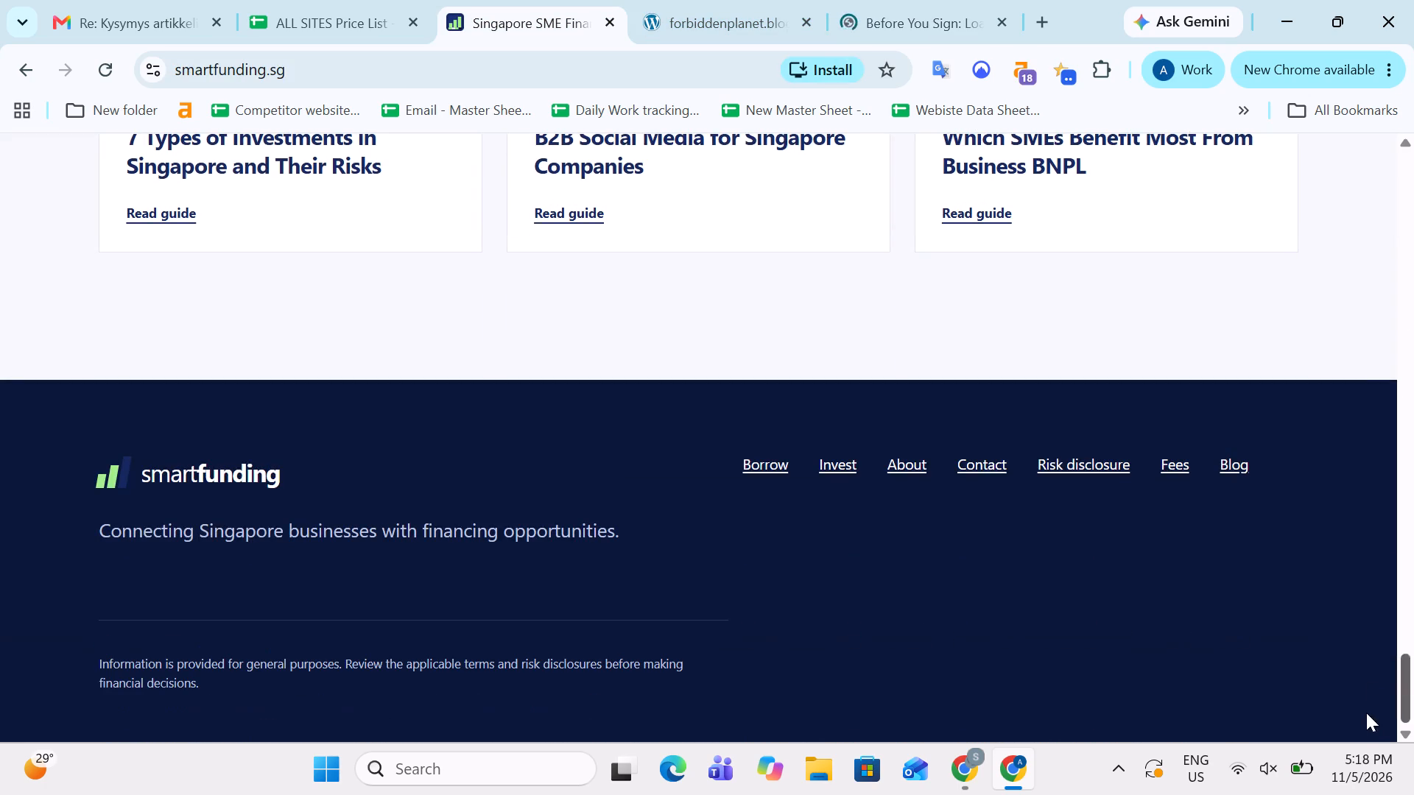
{"action": "left_click_drag", "start_coordinate": [1366, 713], "coordinate": [1357, 727]}
{"action": "left_click", "coordinate": [988, 457]}
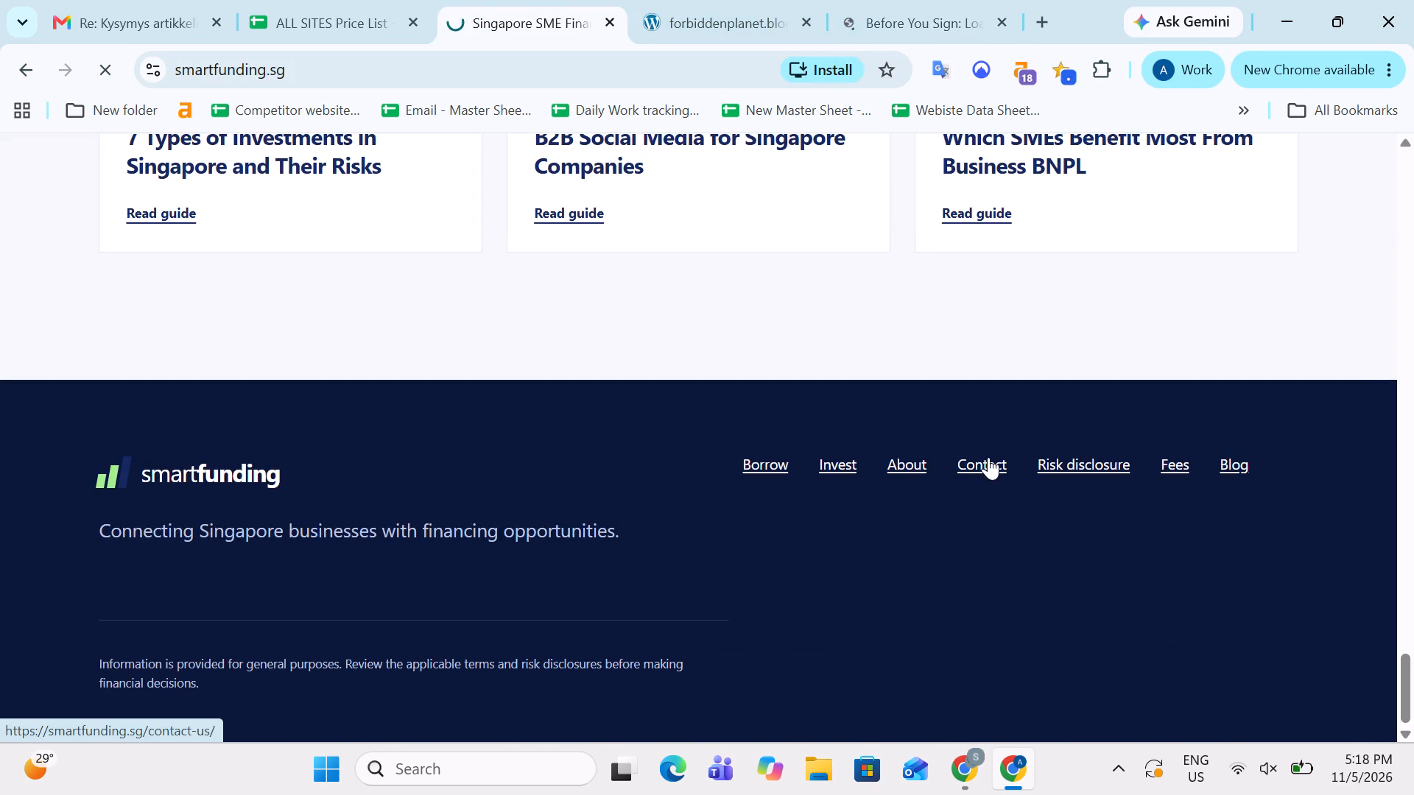
{"action": "scroll", "coordinate": [700, 516], "scroll_direction": "down", "scroll_amount": 2}
{"action": "scroll", "coordinate": [528, 451], "scroll_direction": "down", "scroll_amount": 2}
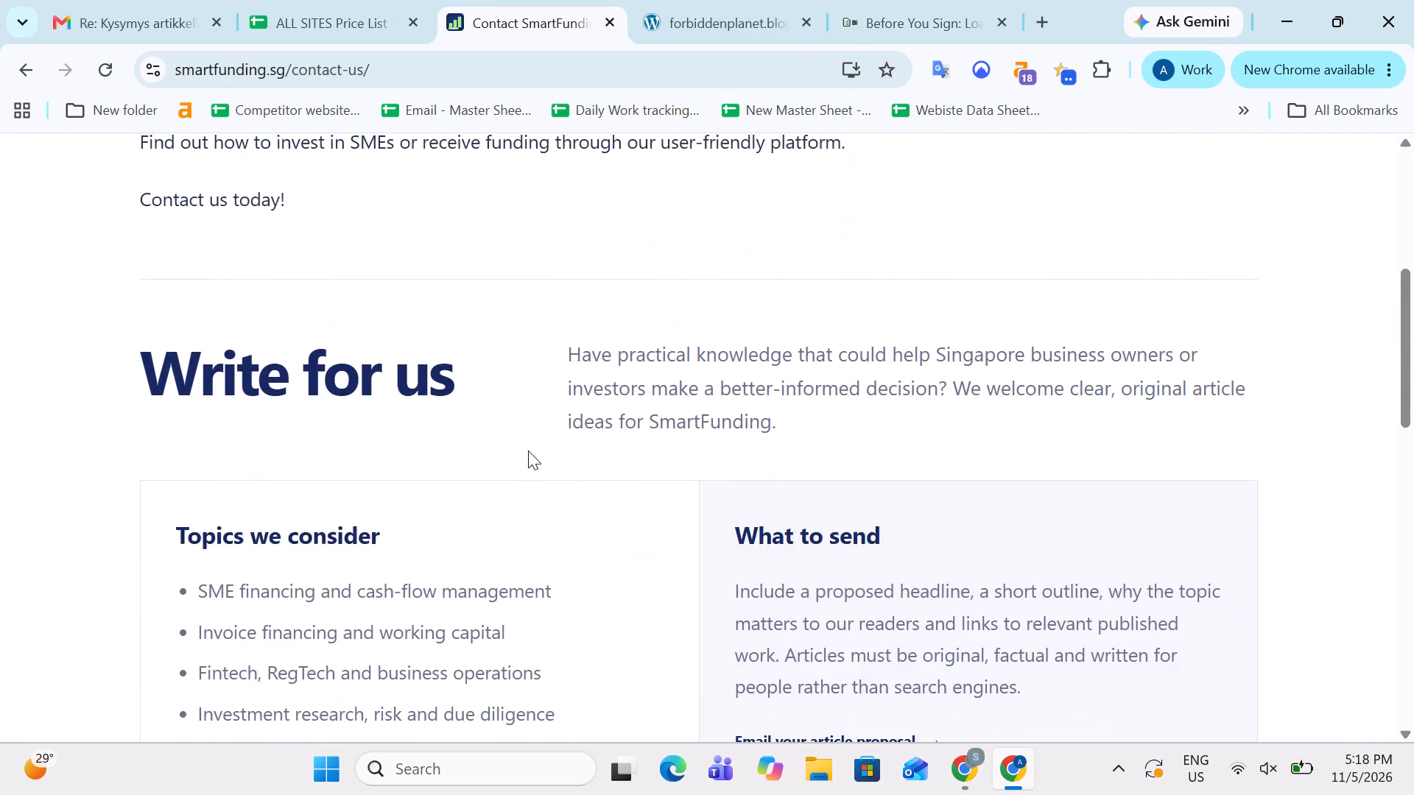
{"action": "scroll", "coordinate": [736, 492], "scroll_direction": "down", "scroll_amount": 9}
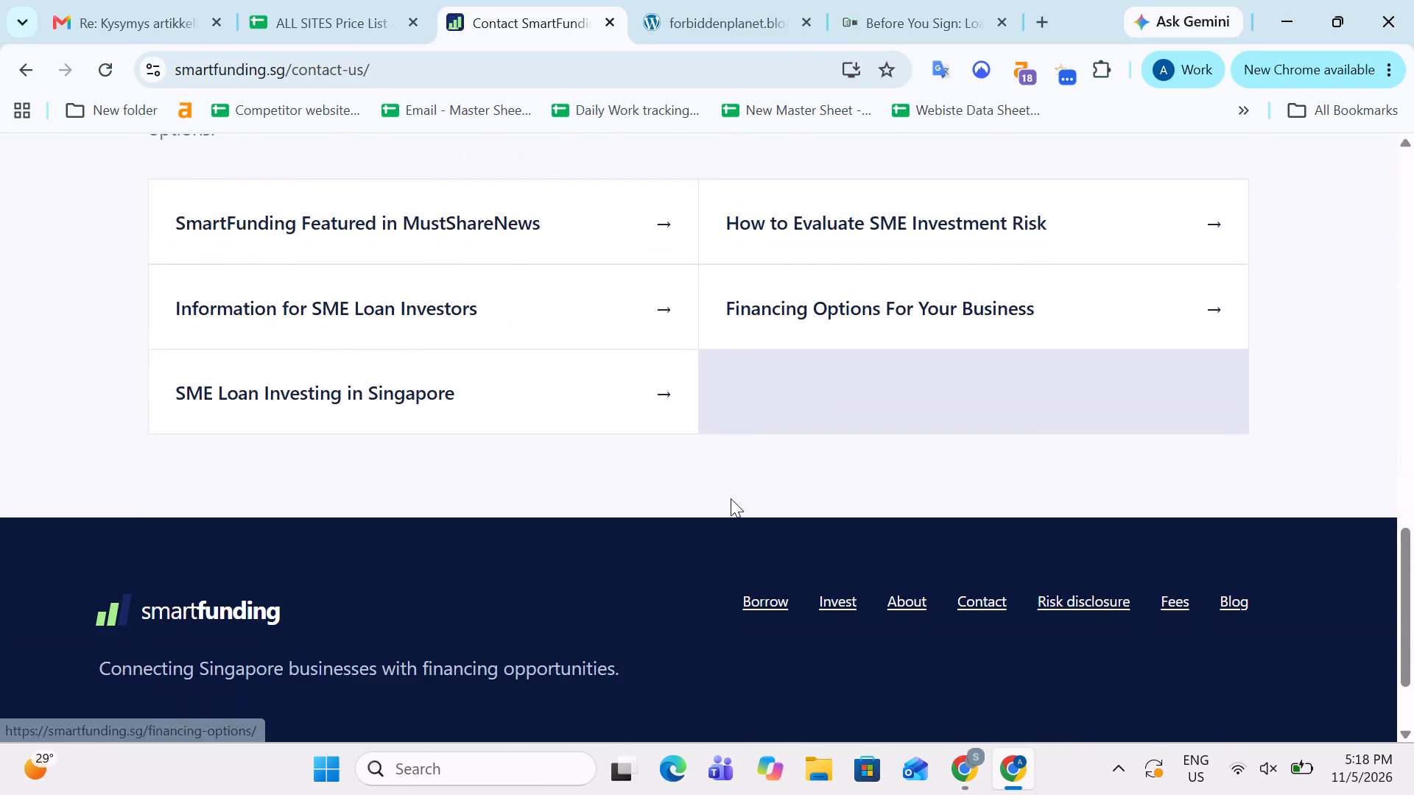
{"action": "scroll", "coordinate": [725, 480], "scroll_direction": "down", "scroll_amount": 1}
{"action": "scroll", "coordinate": [723, 480], "scroll_direction": "up", "scroll_amount": 5}
{"action": "left_click", "coordinate": [617, 24]}
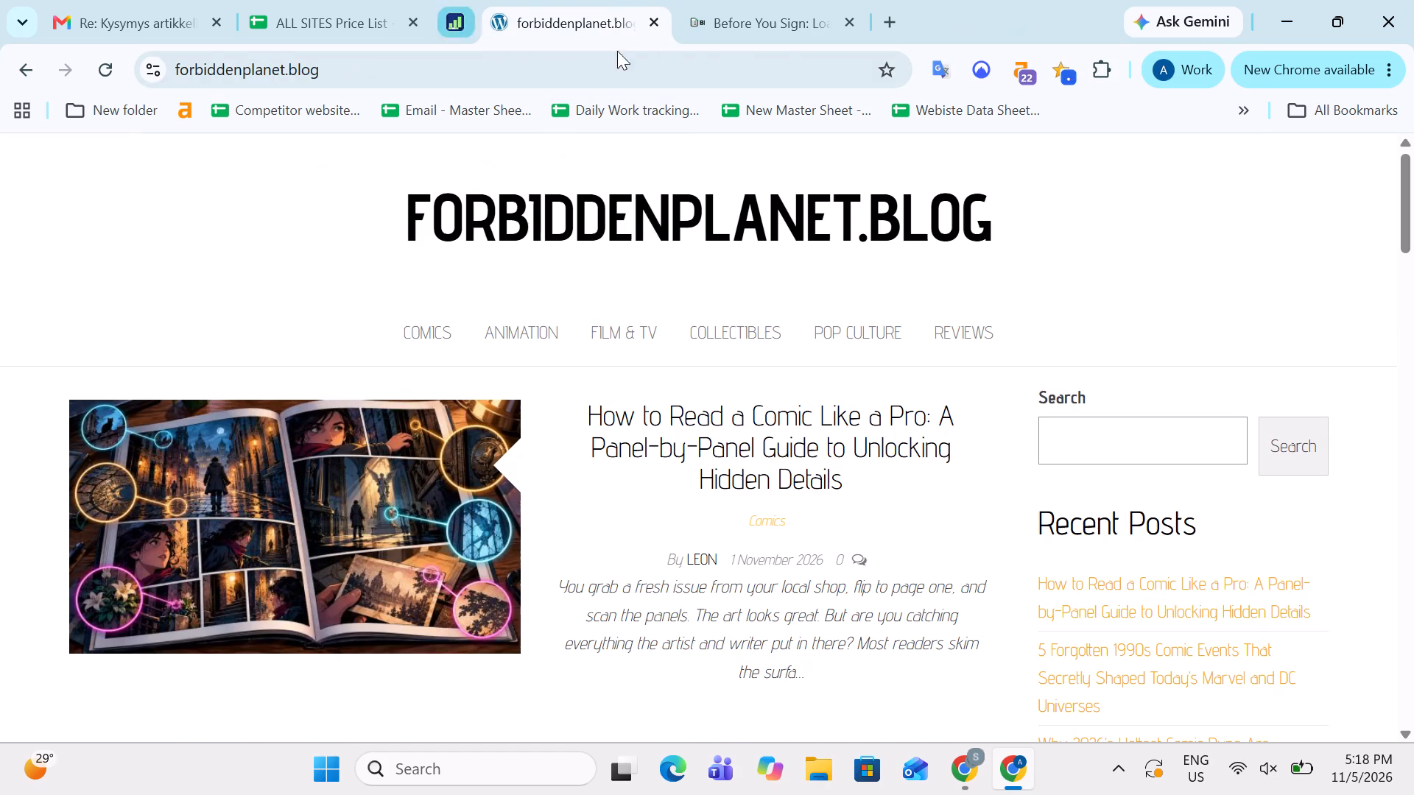
Examine the forbiddenplanet.blog homepage posts and categories for its niche and content, then close the site.
{"action": "left_click_drag", "start_coordinate": [1410, 216], "coordinate": [1362, 743]}
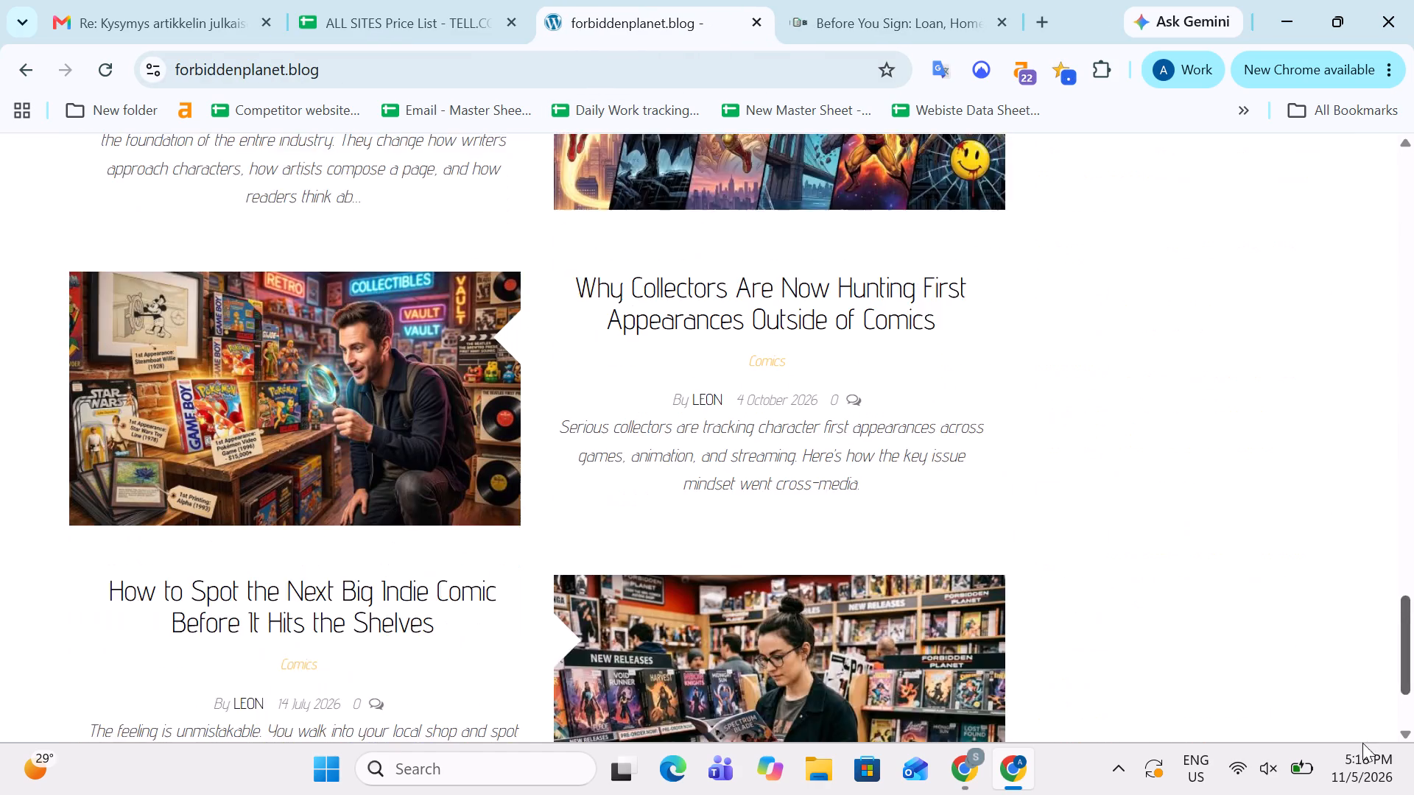
{"action": "left_click_drag", "start_coordinate": [1362, 743], "coordinate": [1355, 742]}
{"action": "scroll", "coordinate": [813, 662], "scroll_direction": "down", "scroll_amount": 5}
{"action": "scroll", "coordinate": [1178, 470], "scroll_direction": "up", "scroll_amount": 19}
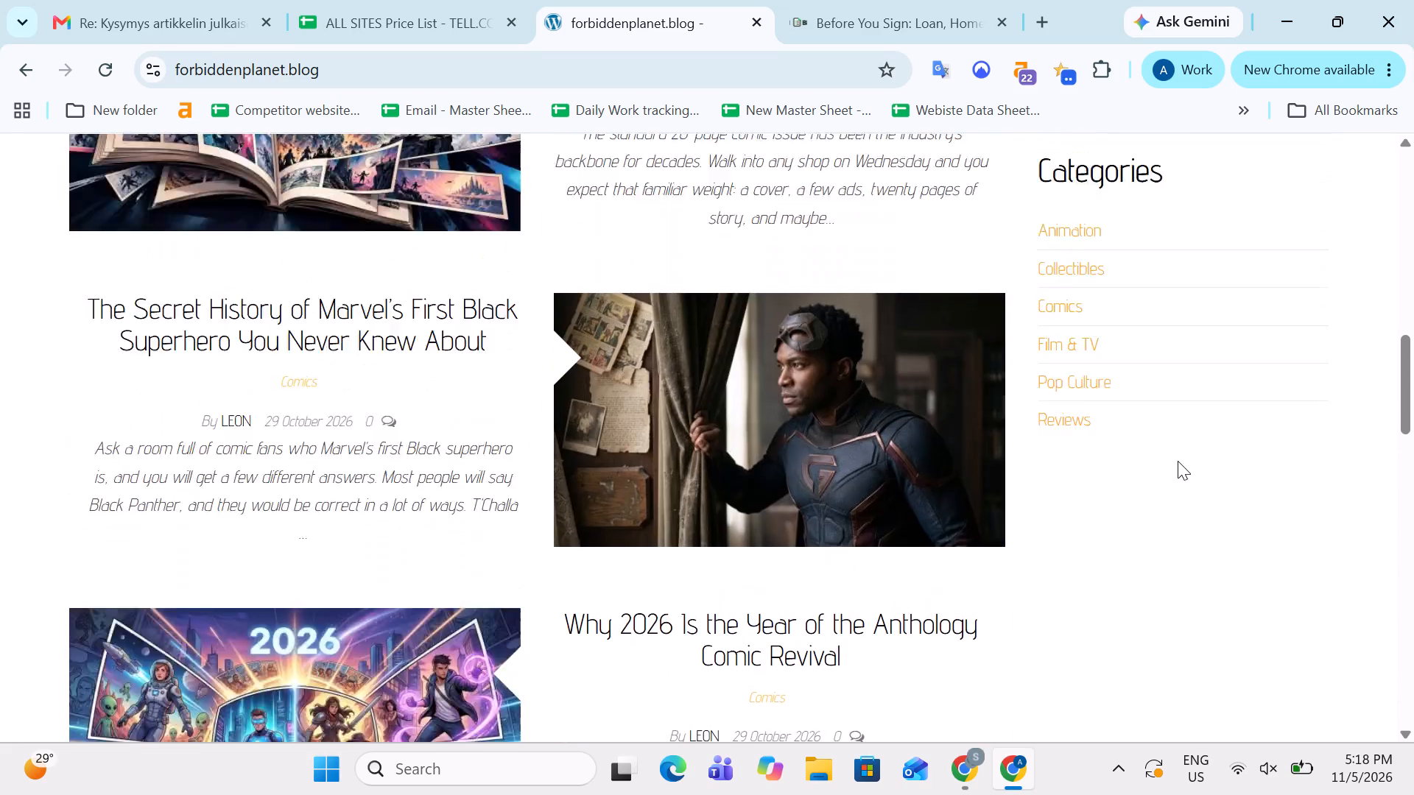
{"action": "scroll", "coordinate": [1178, 461], "scroll_direction": "up", "scroll_amount": 1}
{"action": "scroll", "coordinate": [1157, 468], "scroll_direction": "down", "scroll_amount": 2}
{"action": "scroll", "coordinate": [1108, 633], "scroll_direction": "up", "scroll_amount": 6}
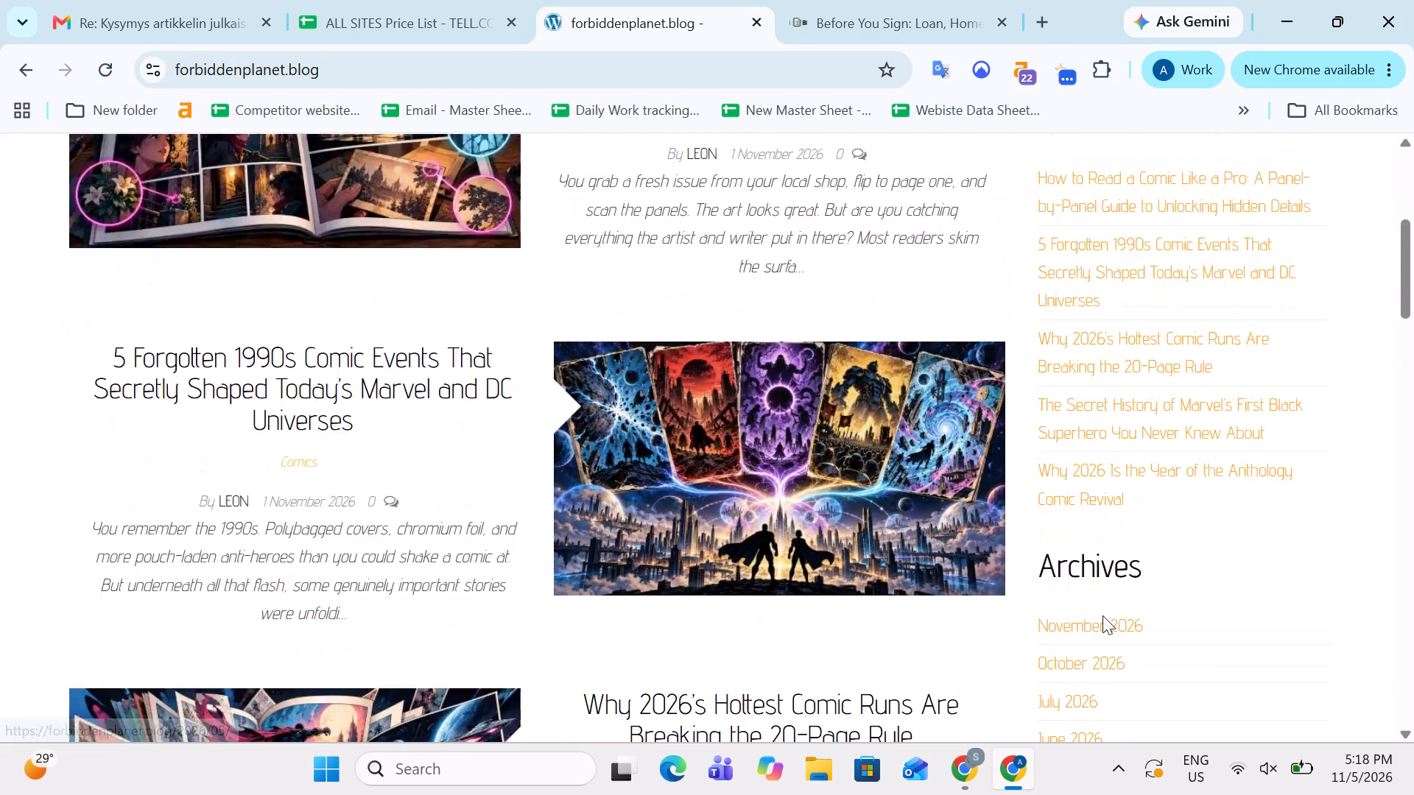
{"action": "scroll", "coordinate": [1102, 615], "scroll_direction": "up", "scroll_amount": 9}
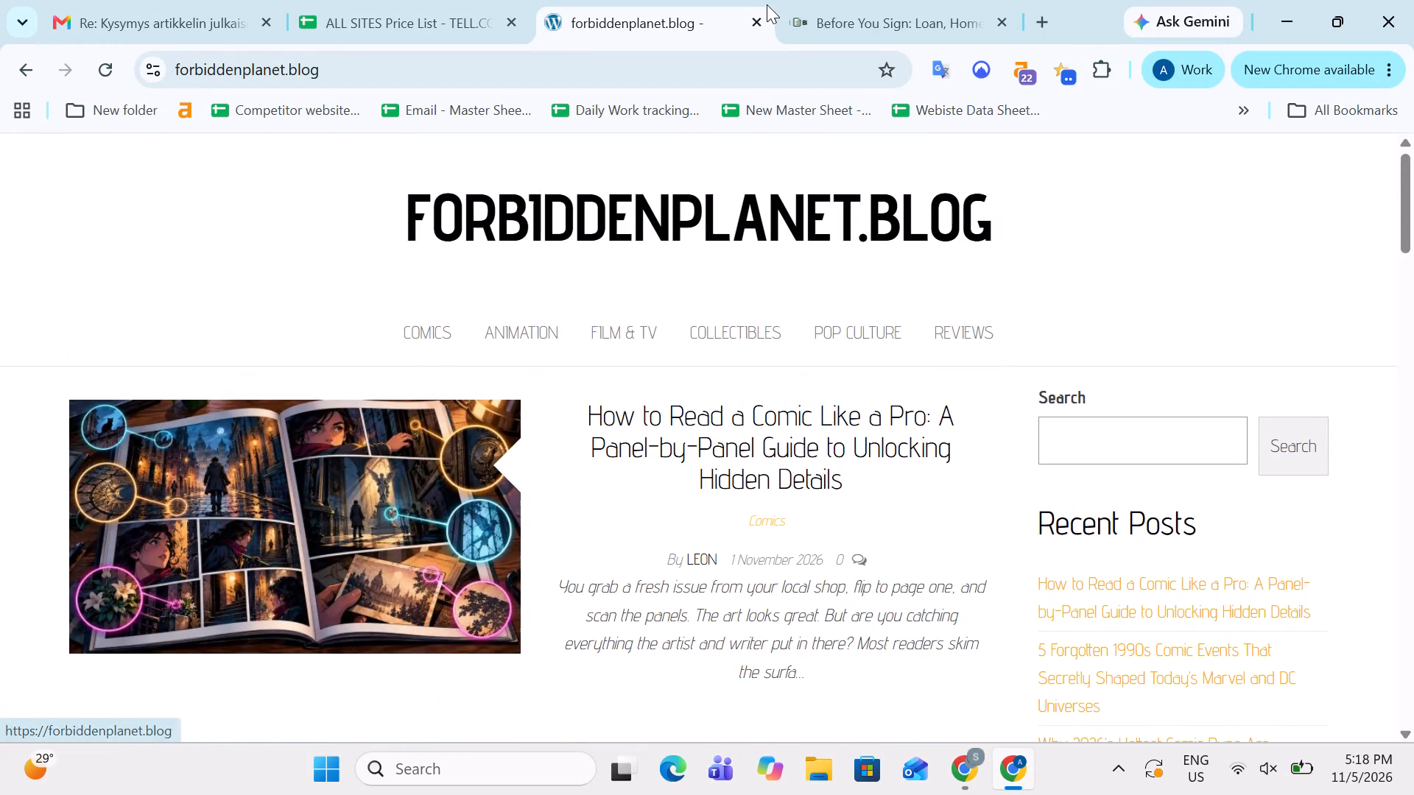
{"action": "left_click", "coordinate": [761, 18]}
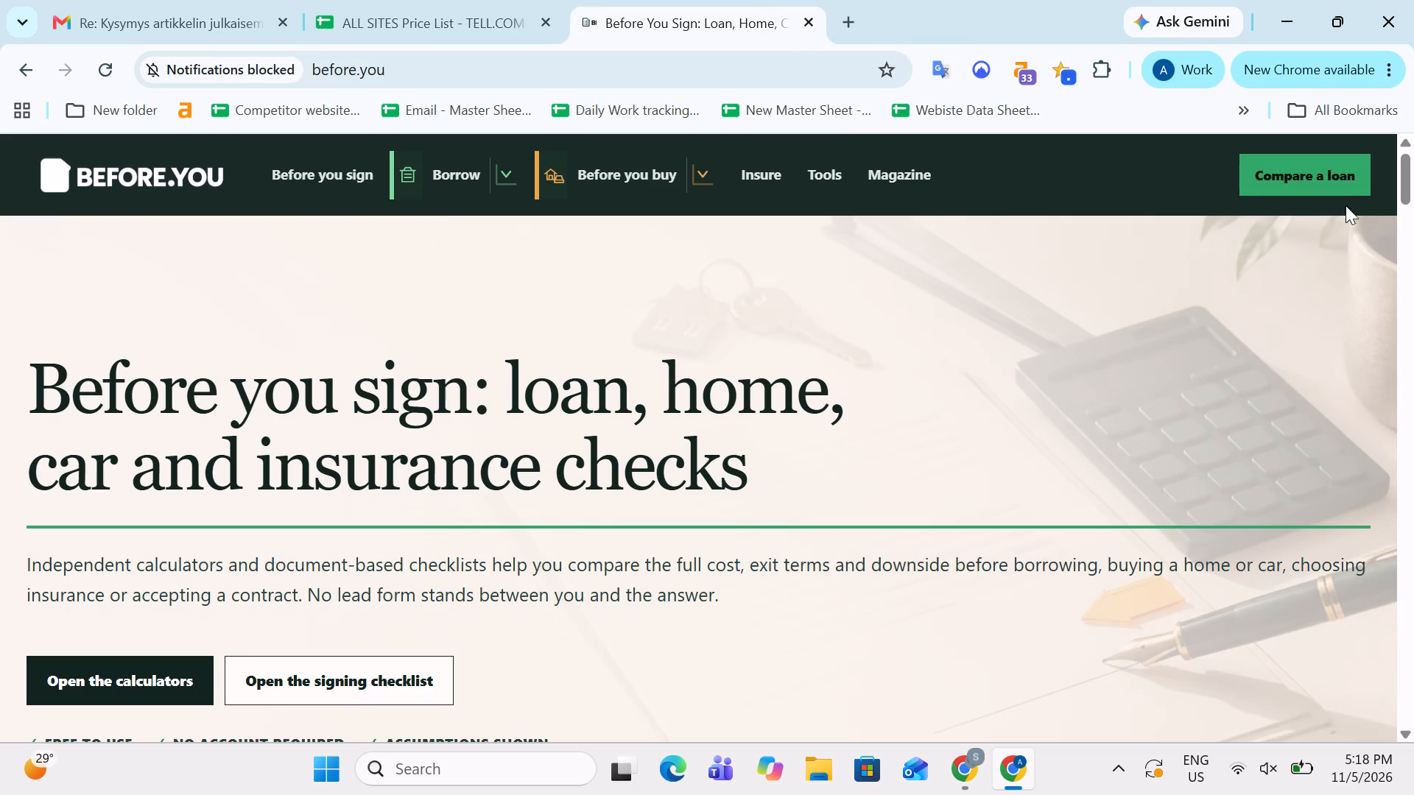
Examine the before.you homepage and its contact page for niche and contact details, then return to the price list.
{"action": "left_click_drag", "start_coordinate": [1396, 180], "coordinate": [1413, 381]}
{"action": "left_click", "coordinate": [1402, 337]}
{"action": "left_click_drag", "start_coordinate": [1405, 227], "coordinate": [1413, 300]}
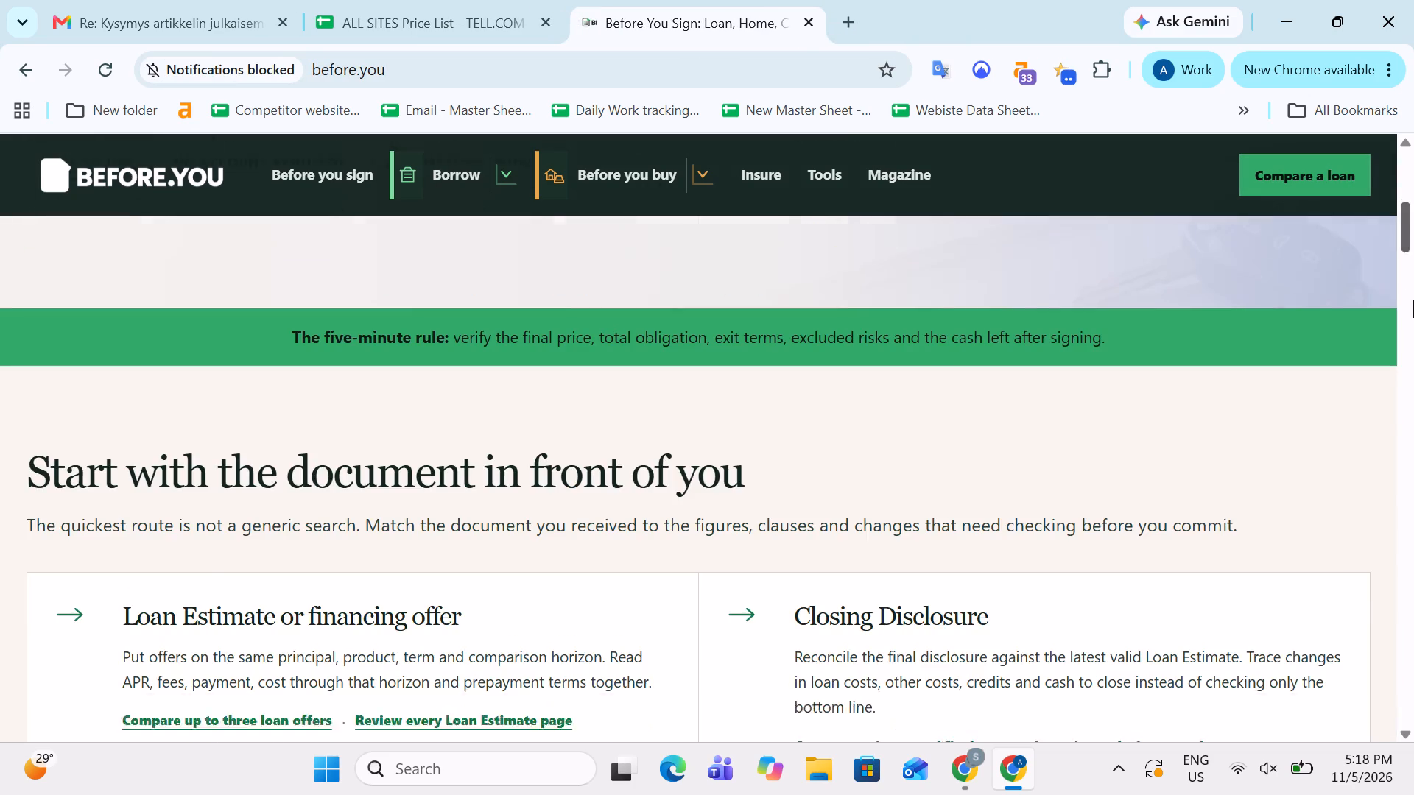
{"action": "left_click_drag", "start_coordinate": [1413, 300], "coordinate": [1307, 782]}
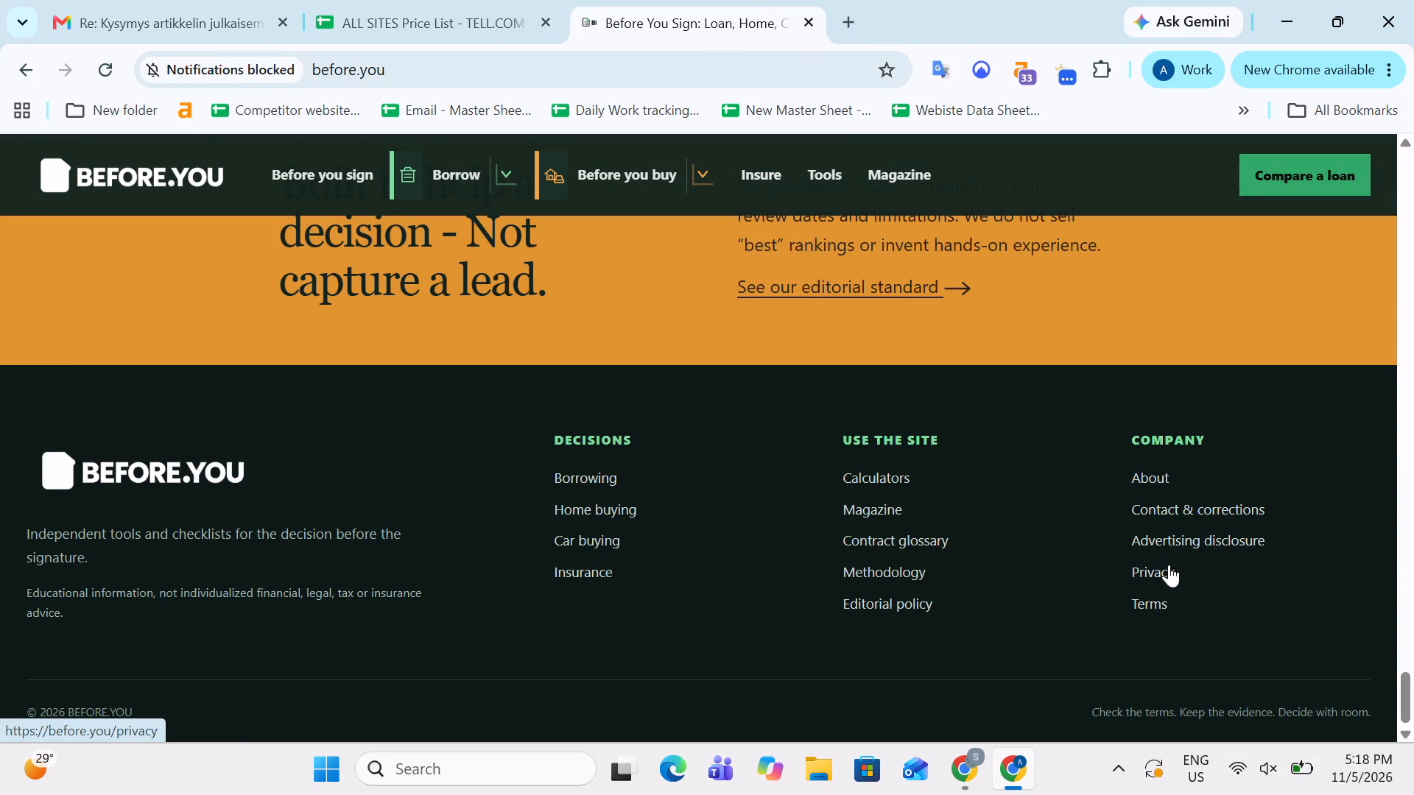
{"action": "left_click", "coordinate": [1153, 509]}
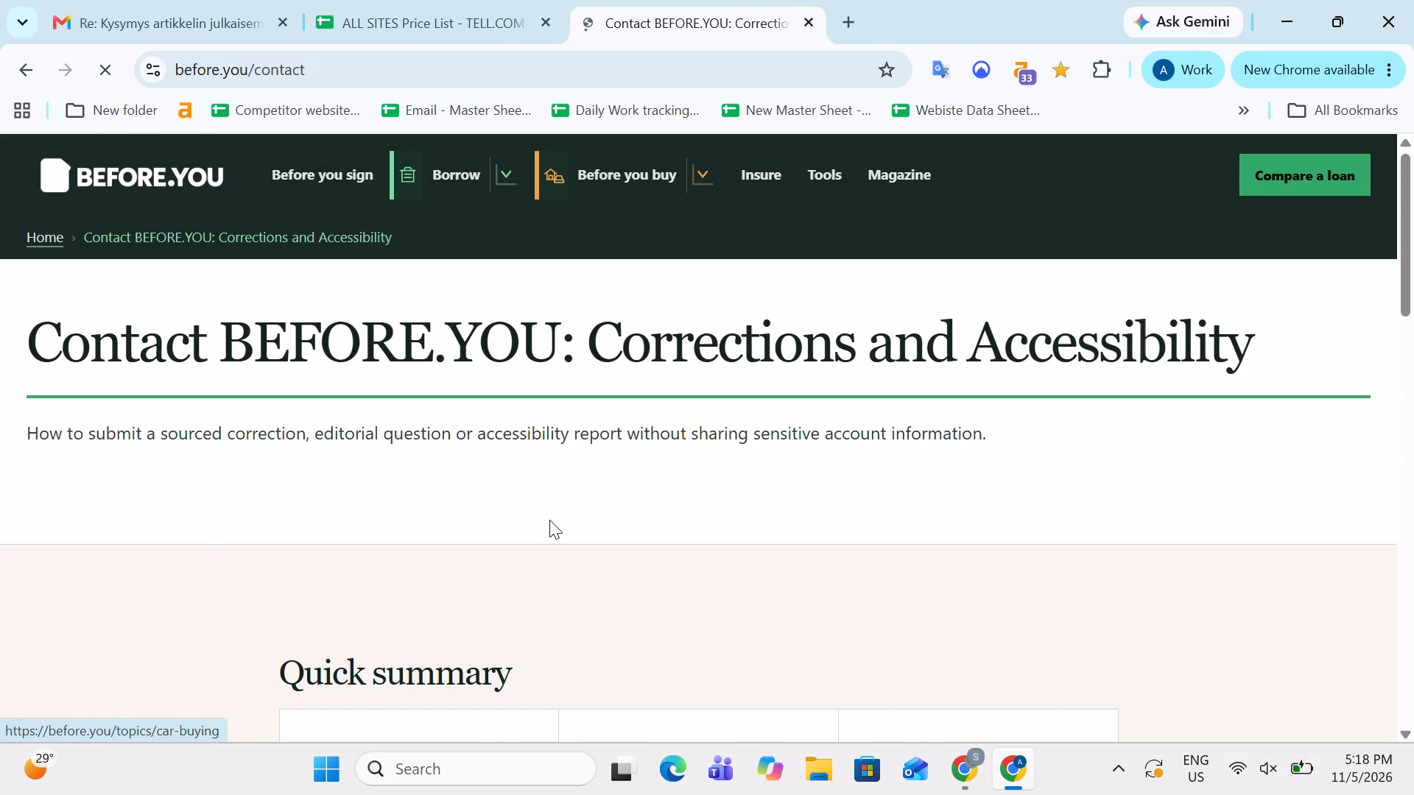
{"action": "scroll", "coordinate": [549, 520], "scroll_direction": "down", "scroll_amount": 4}
{"action": "scroll", "coordinate": [790, 490], "scroll_direction": "down", "scroll_amount": 2}
{"action": "scroll", "coordinate": [635, 509], "scroll_direction": "down", "scroll_amount": 3}
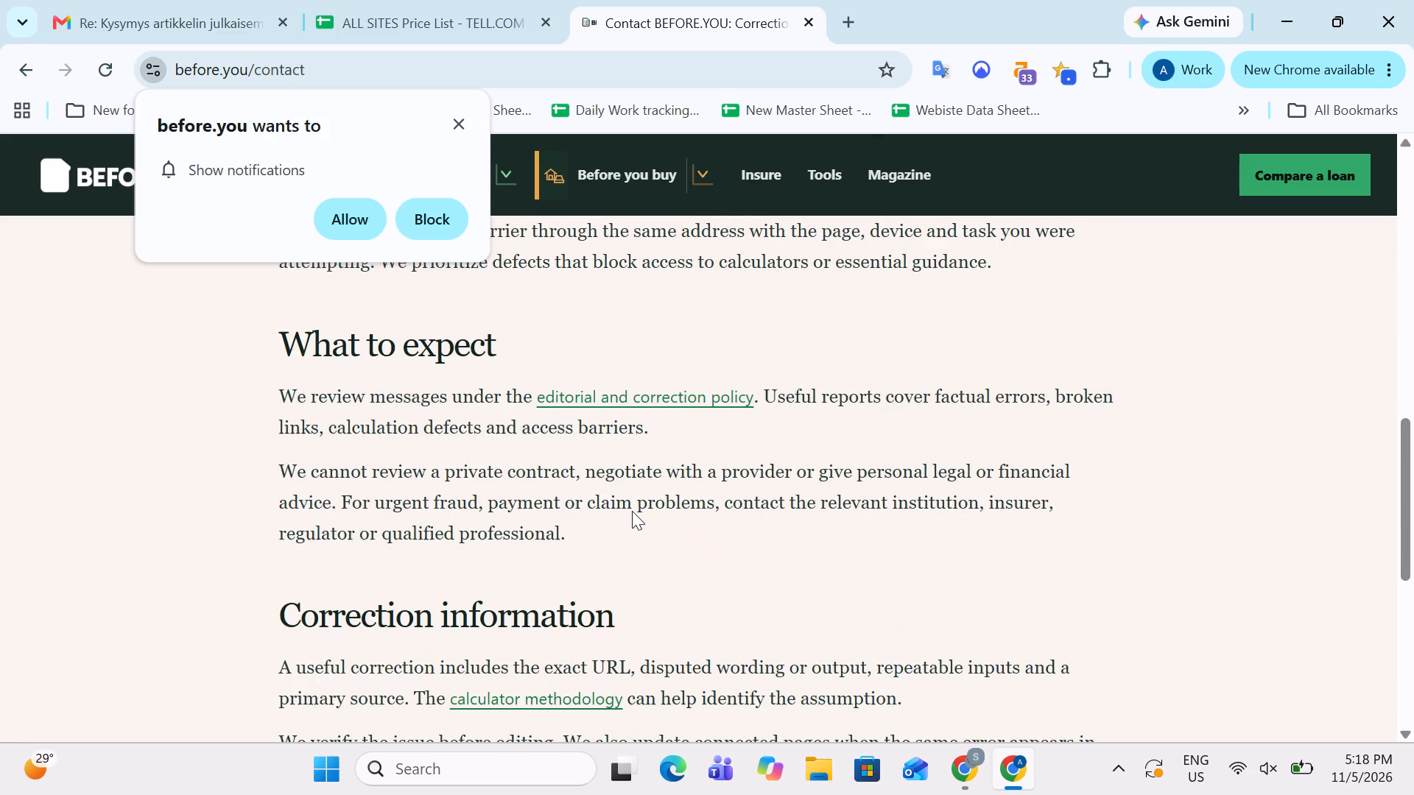
{"action": "scroll", "coordinate": [638, 489], "scroll_direction": "down", "scroll_amount": 2}
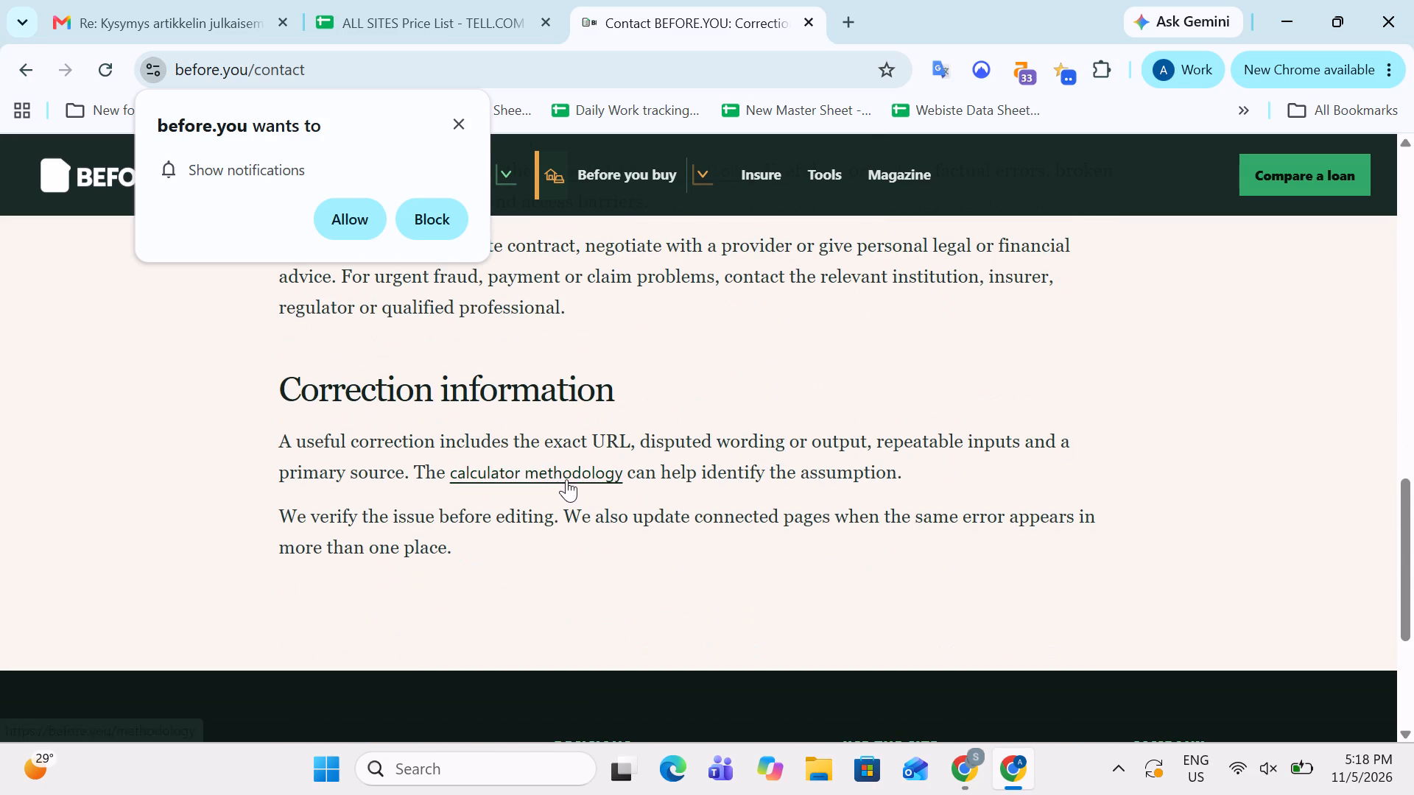
{"action": "scroll", "coordinate": [566, 480], "scroll_direction": "up", "scroll_amount": 4}
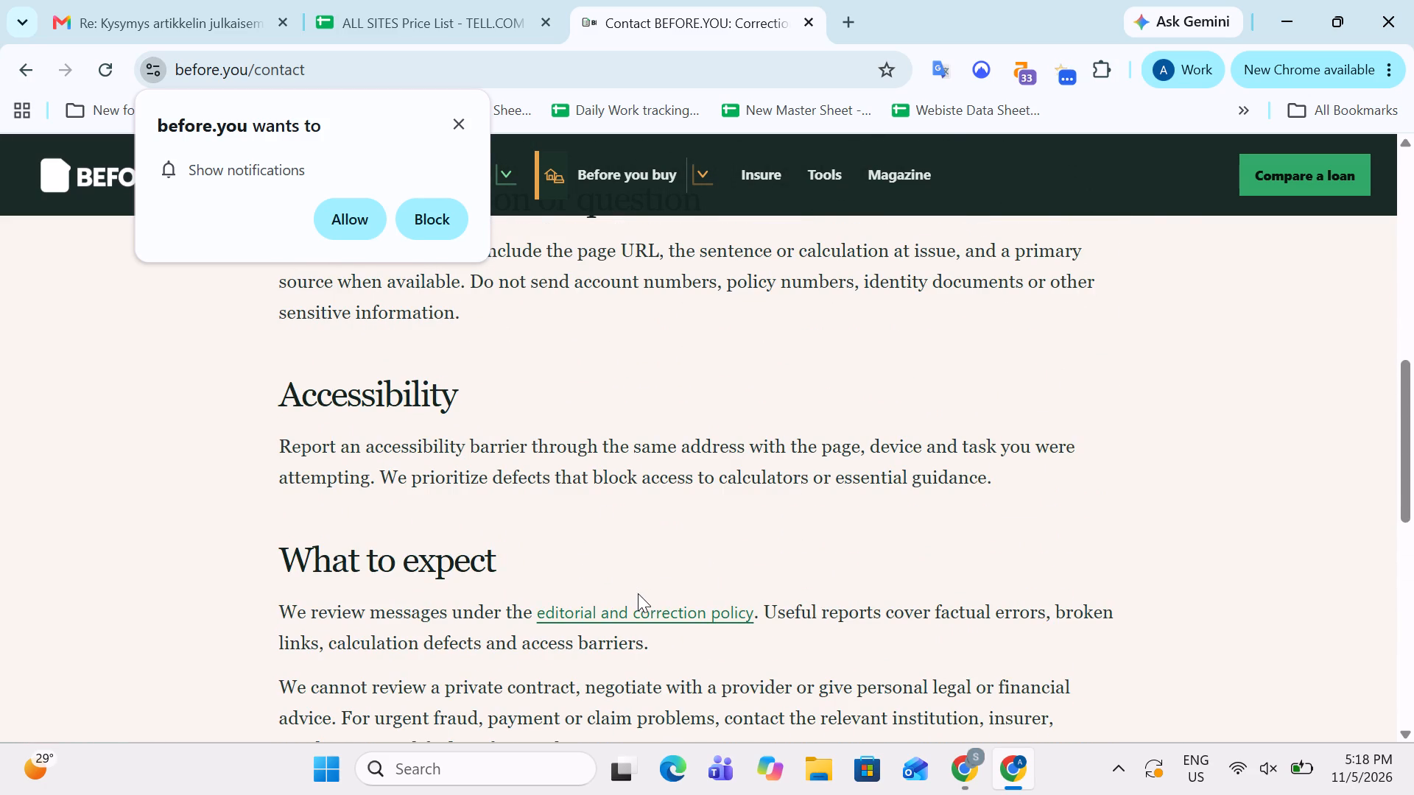
{"action": "scroll", "coordinate": [638, 593], "scroll_direction": "up", "scroll_amount": 3}
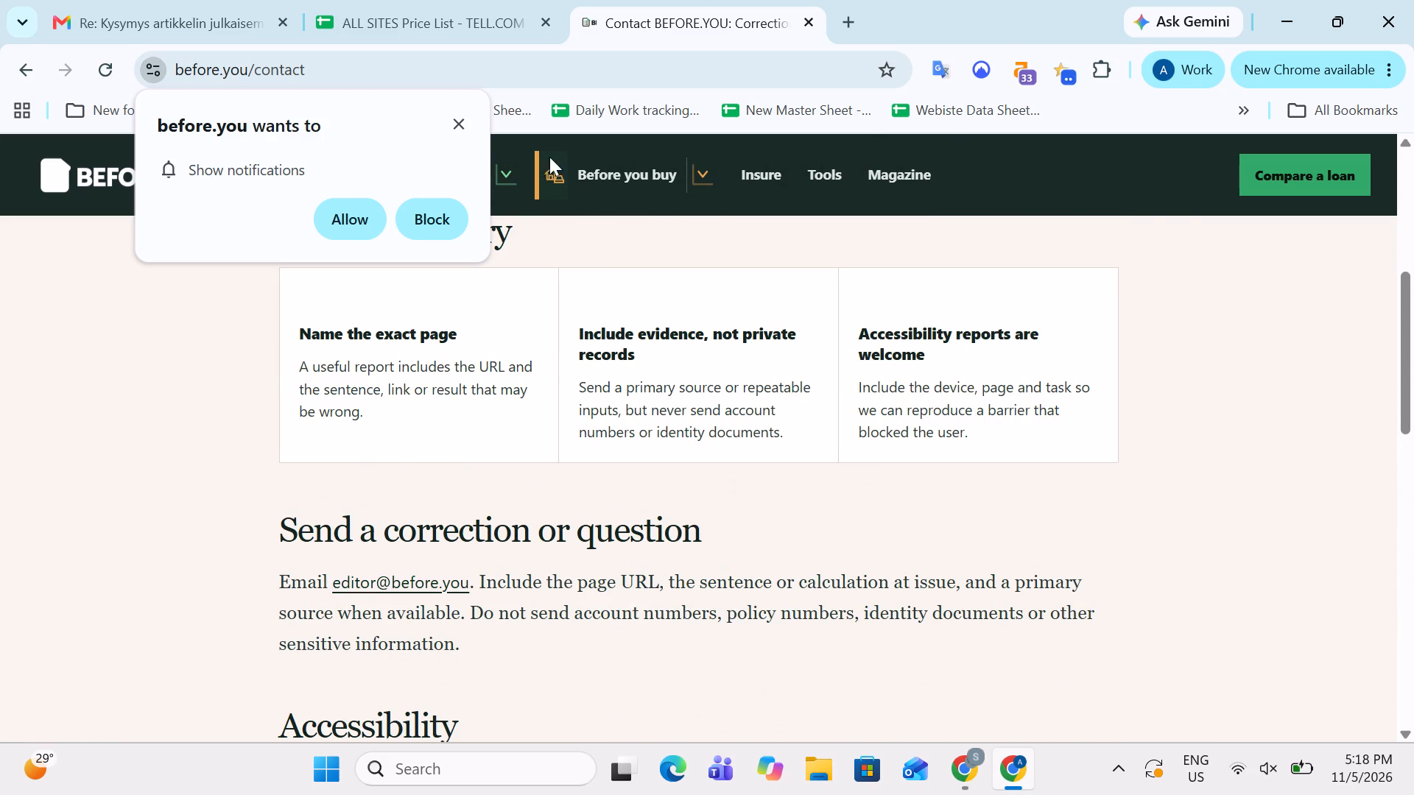
{"action": "left_click", "coordinate": [376, 0]}
Copy smartloan.sg from further down the TELL.COM price list and open the site in a new tab.
{"action": "scroll", "coordinate": [461, 563], "scroll_direction": "down", "scroll_amount": 5}
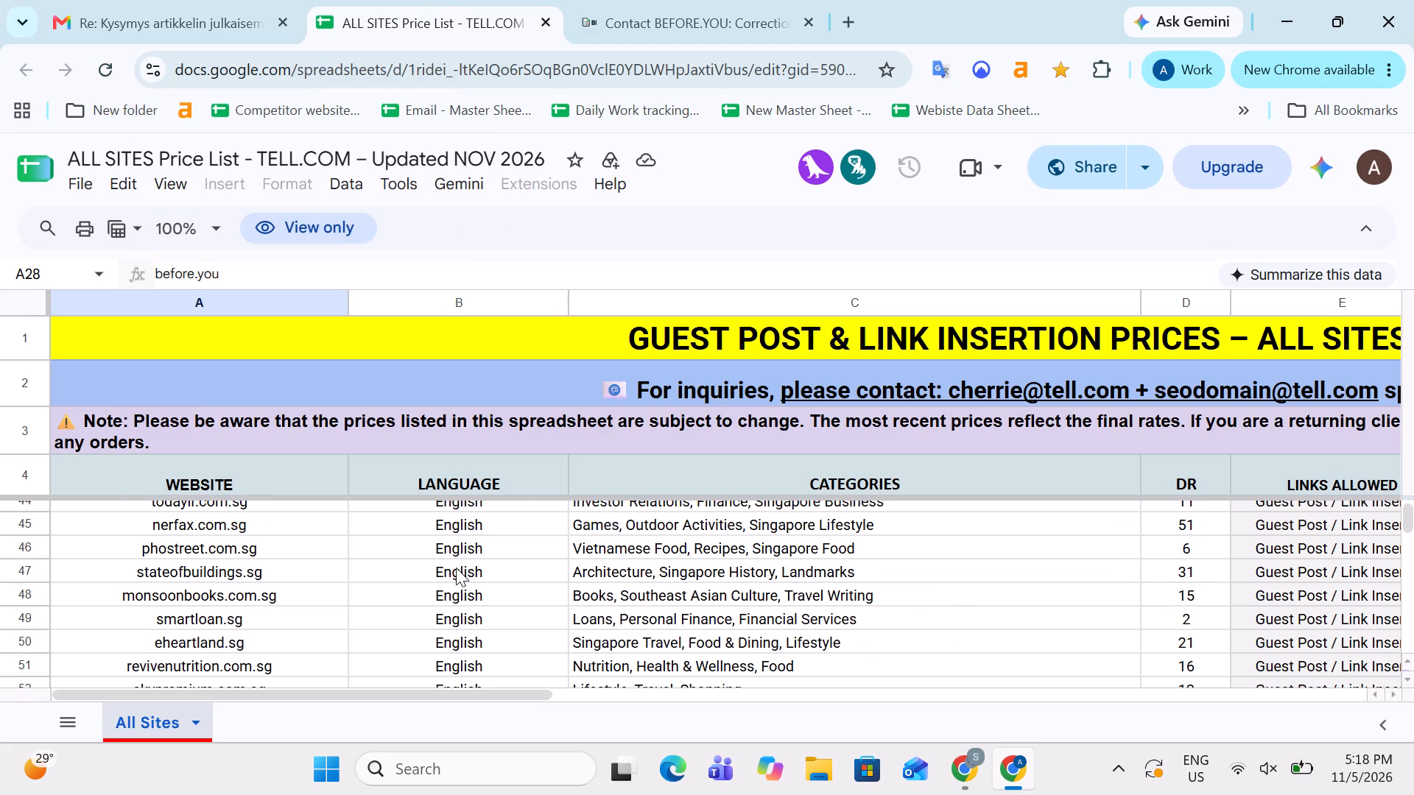
{"action": "left_click", "coordinate": [314, 629]}
{"action": "key", "text": "ctrl+c"}
{"action": "left_click", "coordinate": [850, 19]}
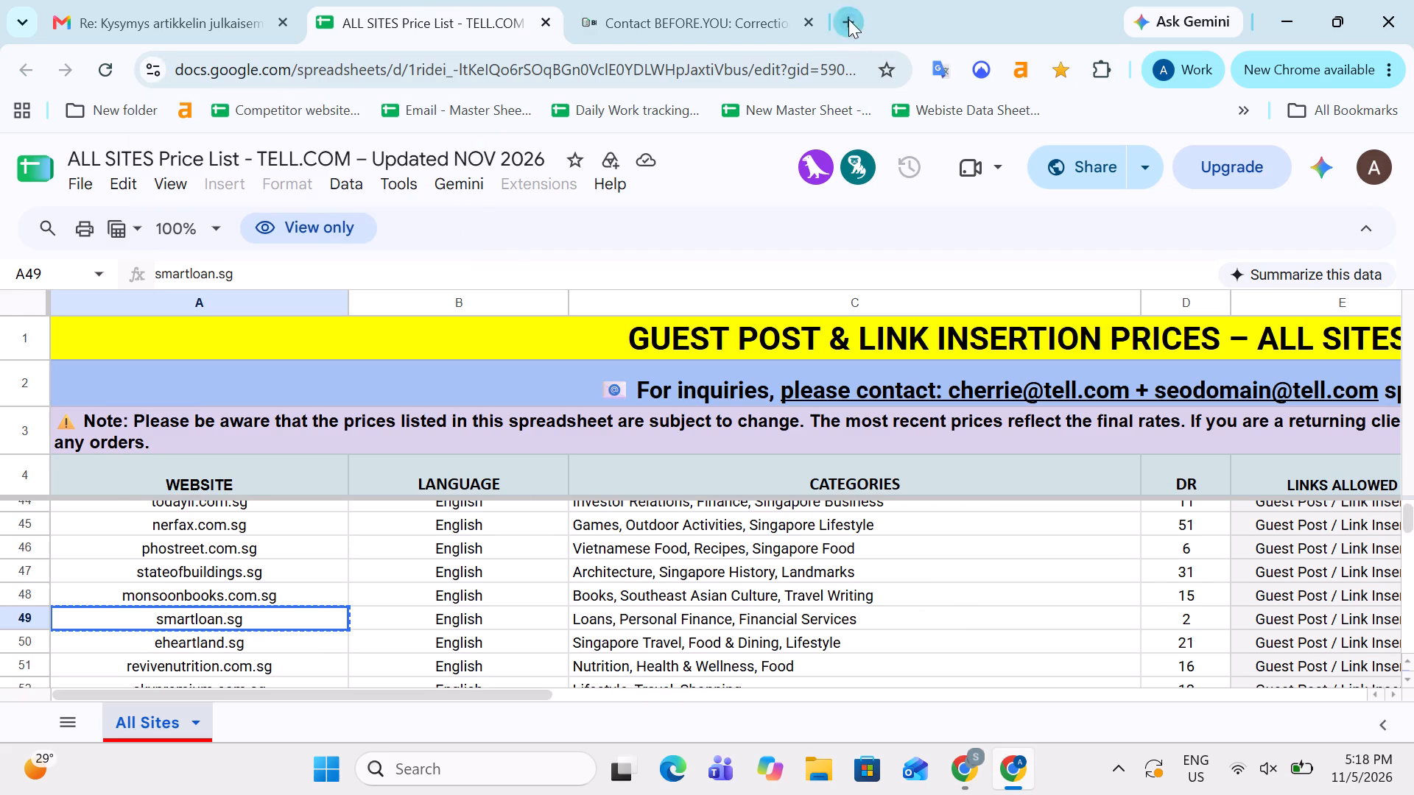
{"action": "key", "text": "ctrl+v"}
{"action": "key", "text": "Return"}
Examine the smartloan.sg homepage down to its footer for niche and content, then close it and the before.you page.
{"action": "left_click", "coordinate": [736, 0]}
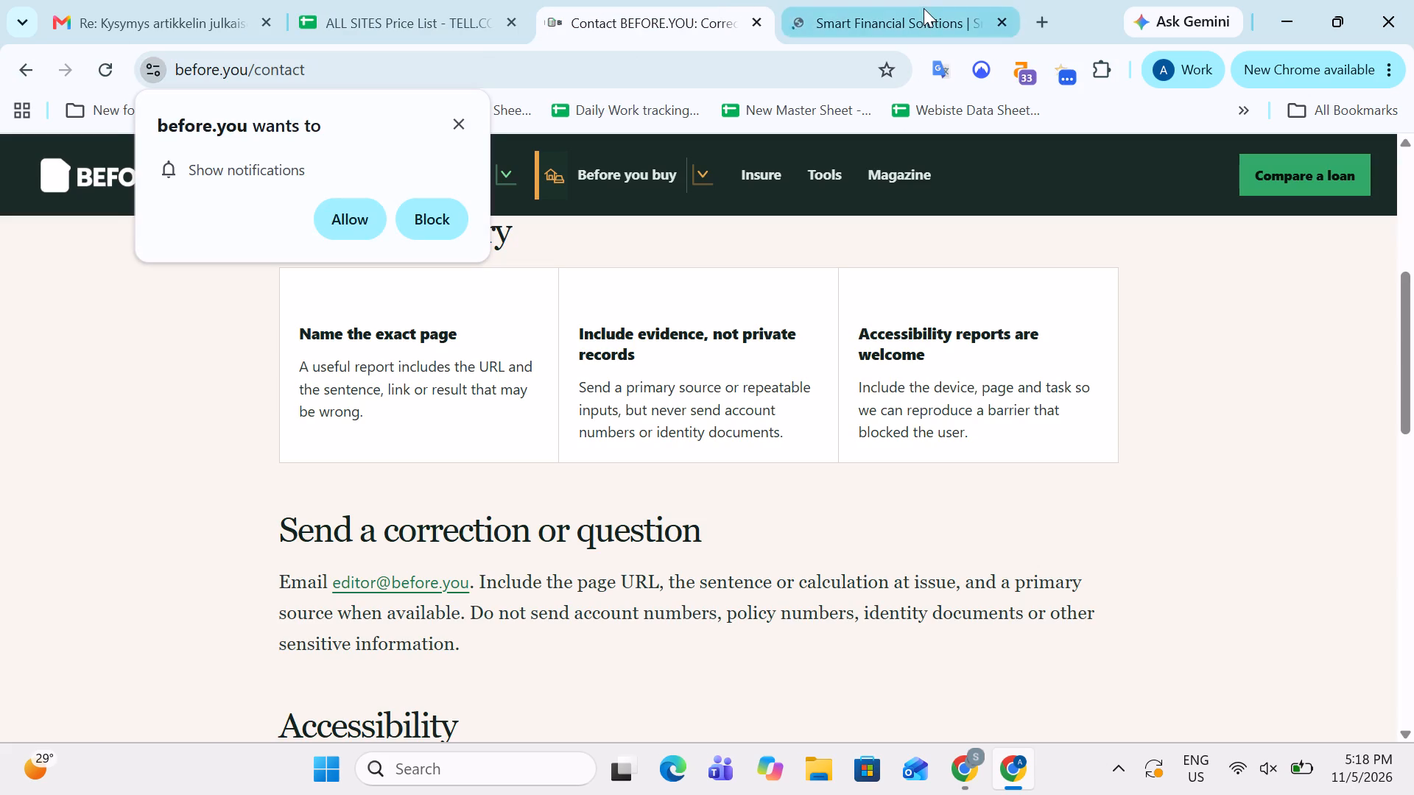
{"action": "left_click", "coordinate": [924, 8]}
{"action": "scroll", "coordinate": [905, 425], "scroll_direction": "down", "scroll_amount": 6}
{"action": "scroll", "coordinate": [1055, 422], "scroll_direction": "down", "scroll_amount": 5}
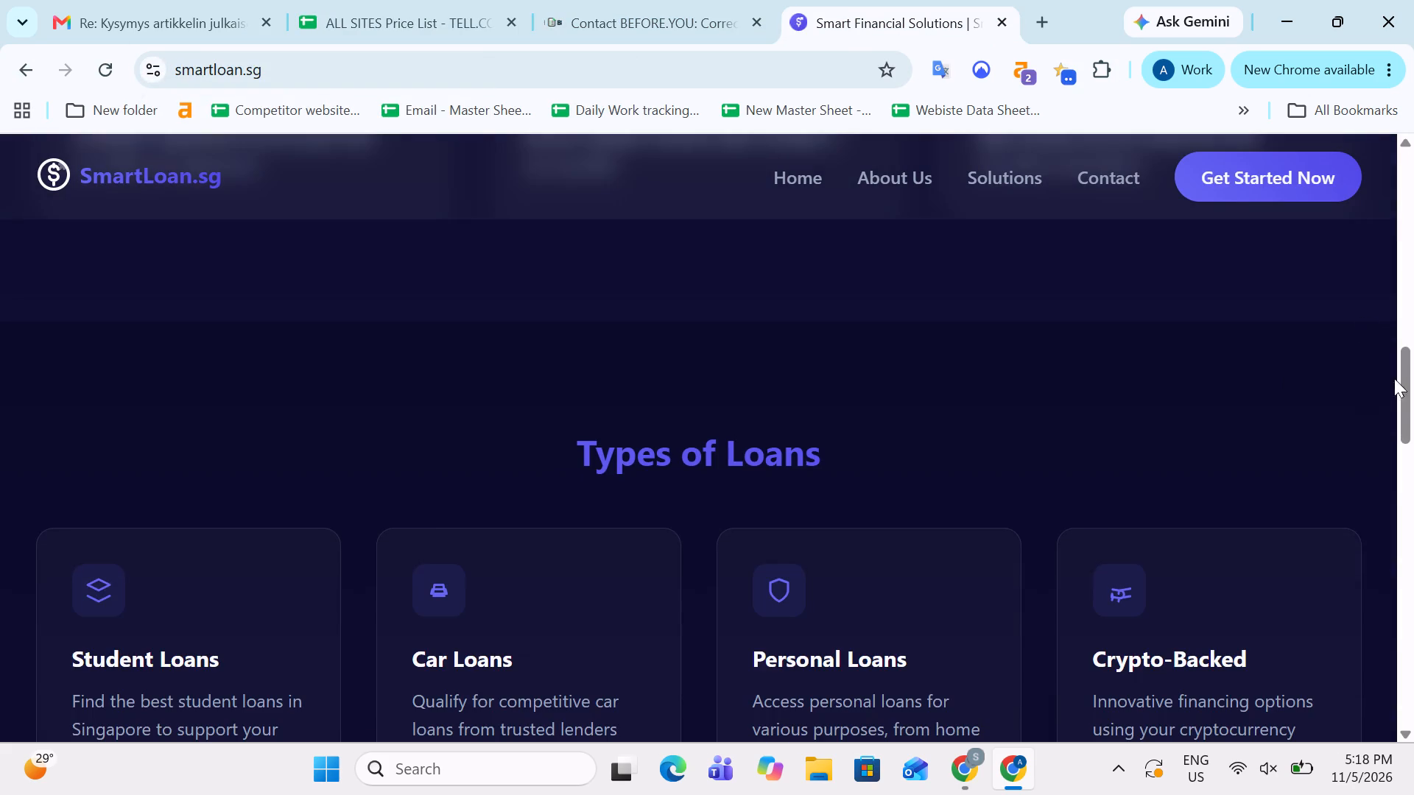
{"action": "left_click_drag", "start_coordinate": [1411, 390], "coordinate": [1374, 687]}
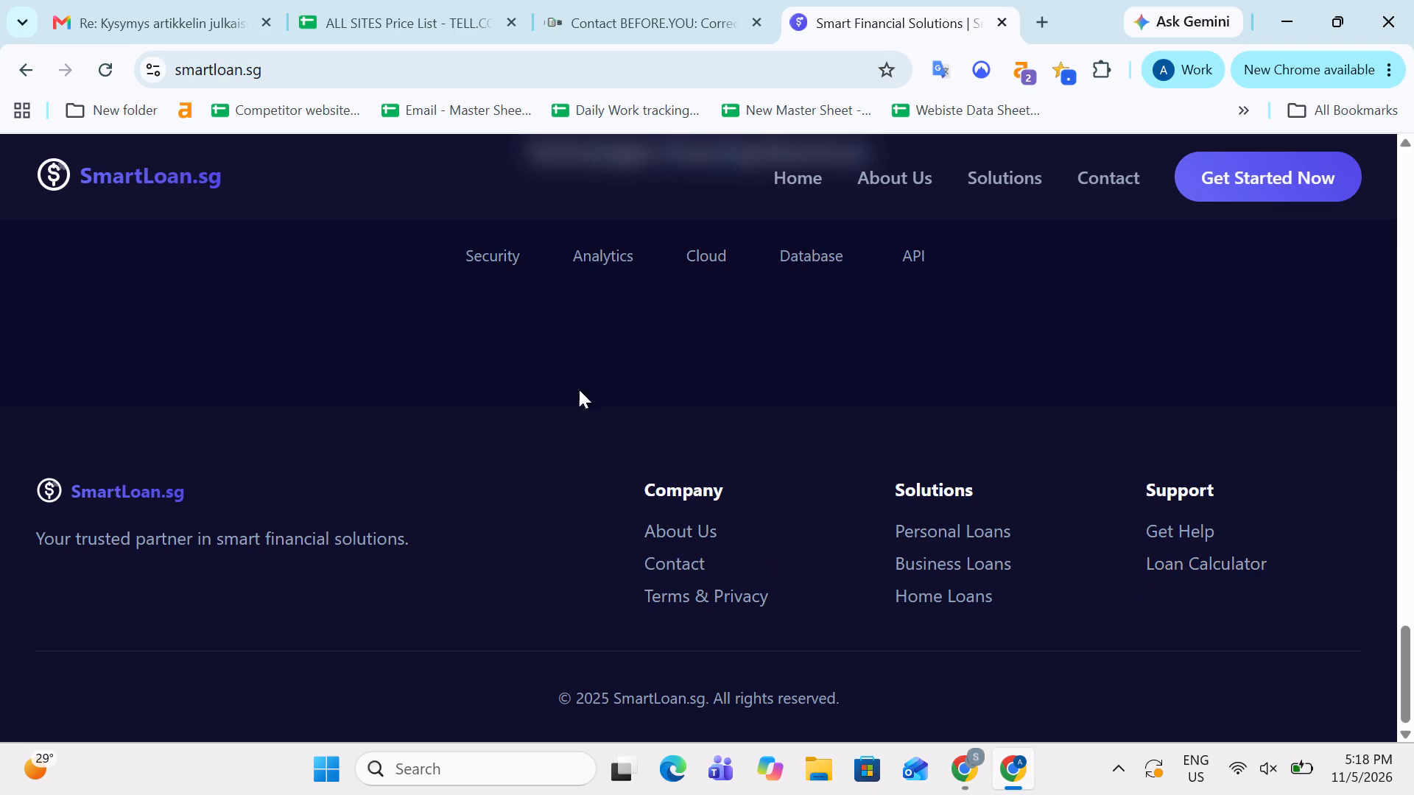
{"action": "left_click", "coordinate": [753, 23]}
{"action": "left_click", "coordinate": [761, 28]}
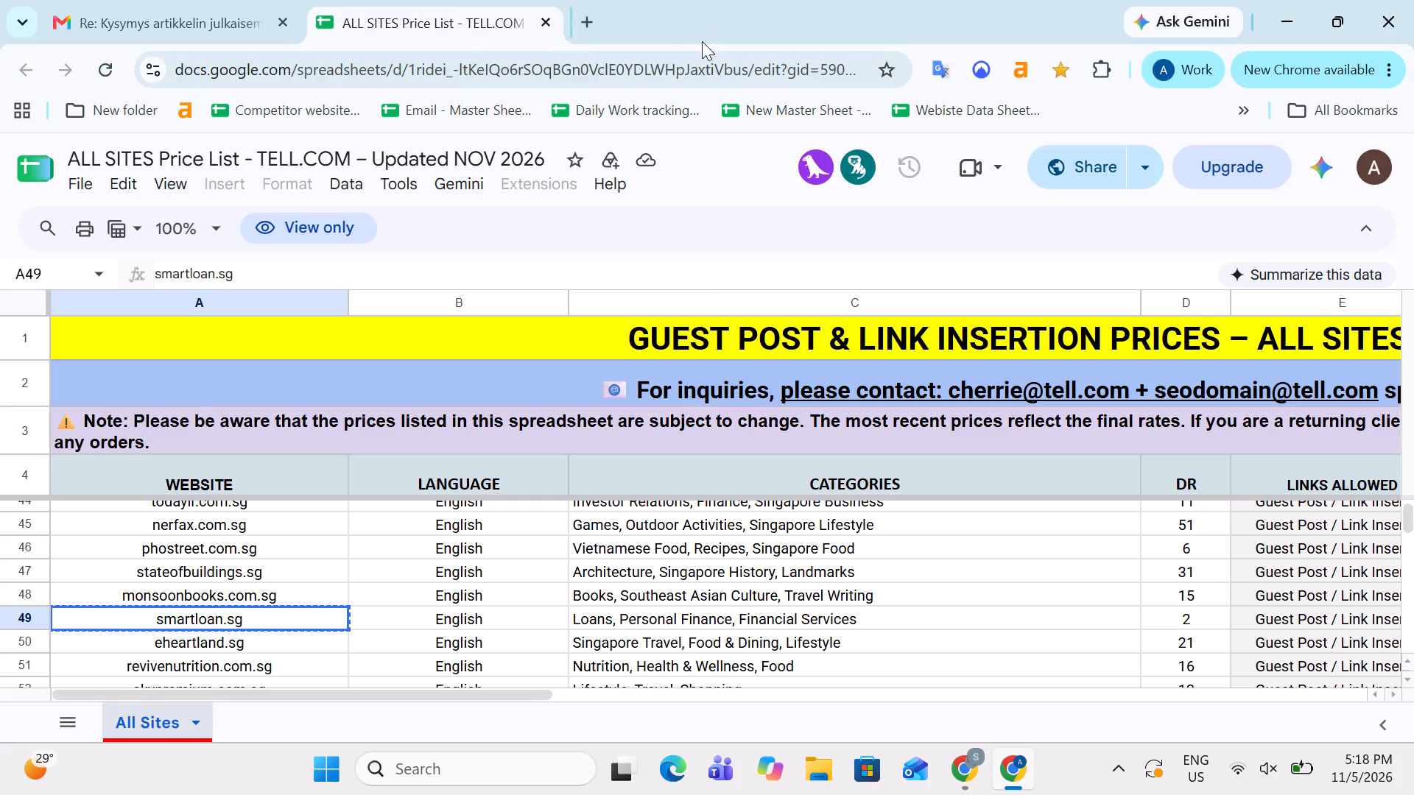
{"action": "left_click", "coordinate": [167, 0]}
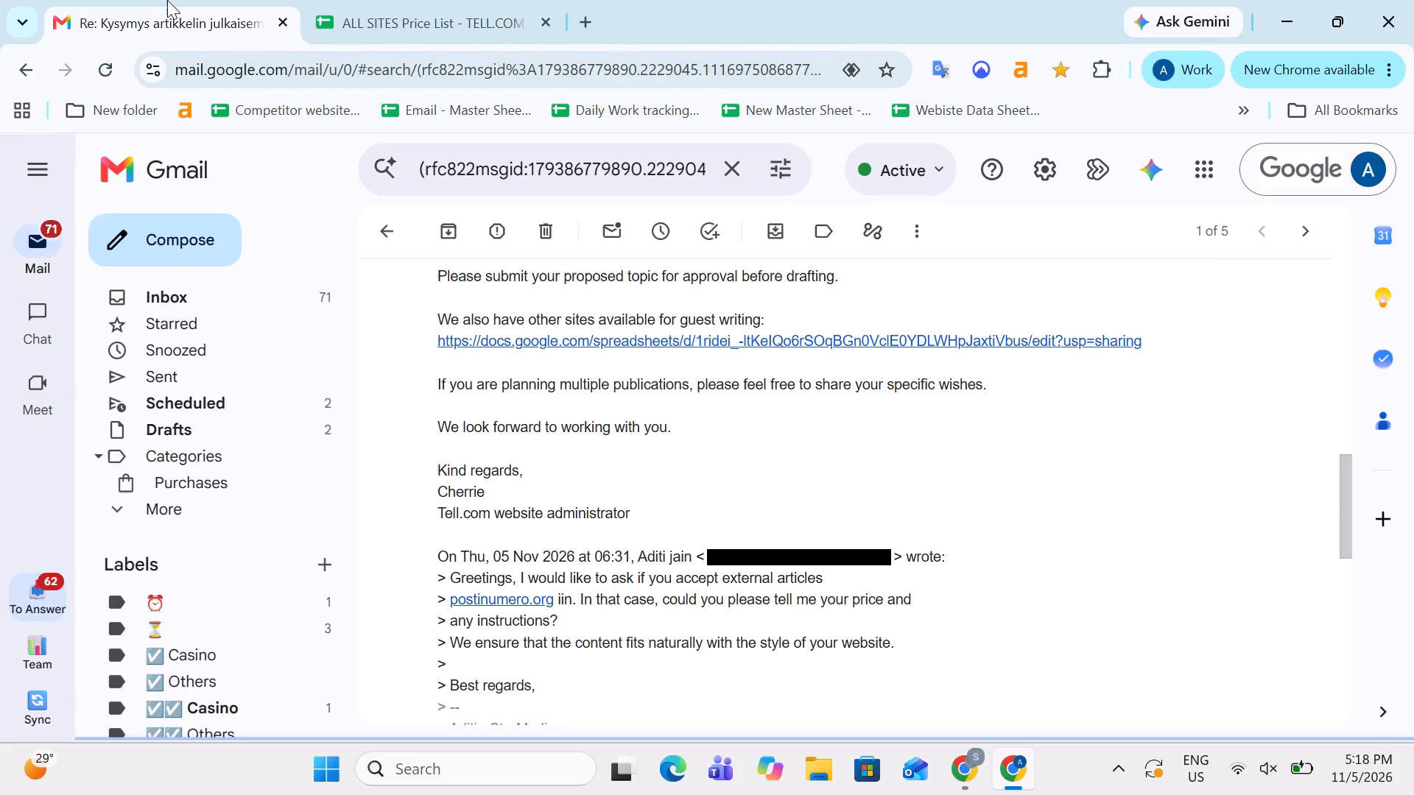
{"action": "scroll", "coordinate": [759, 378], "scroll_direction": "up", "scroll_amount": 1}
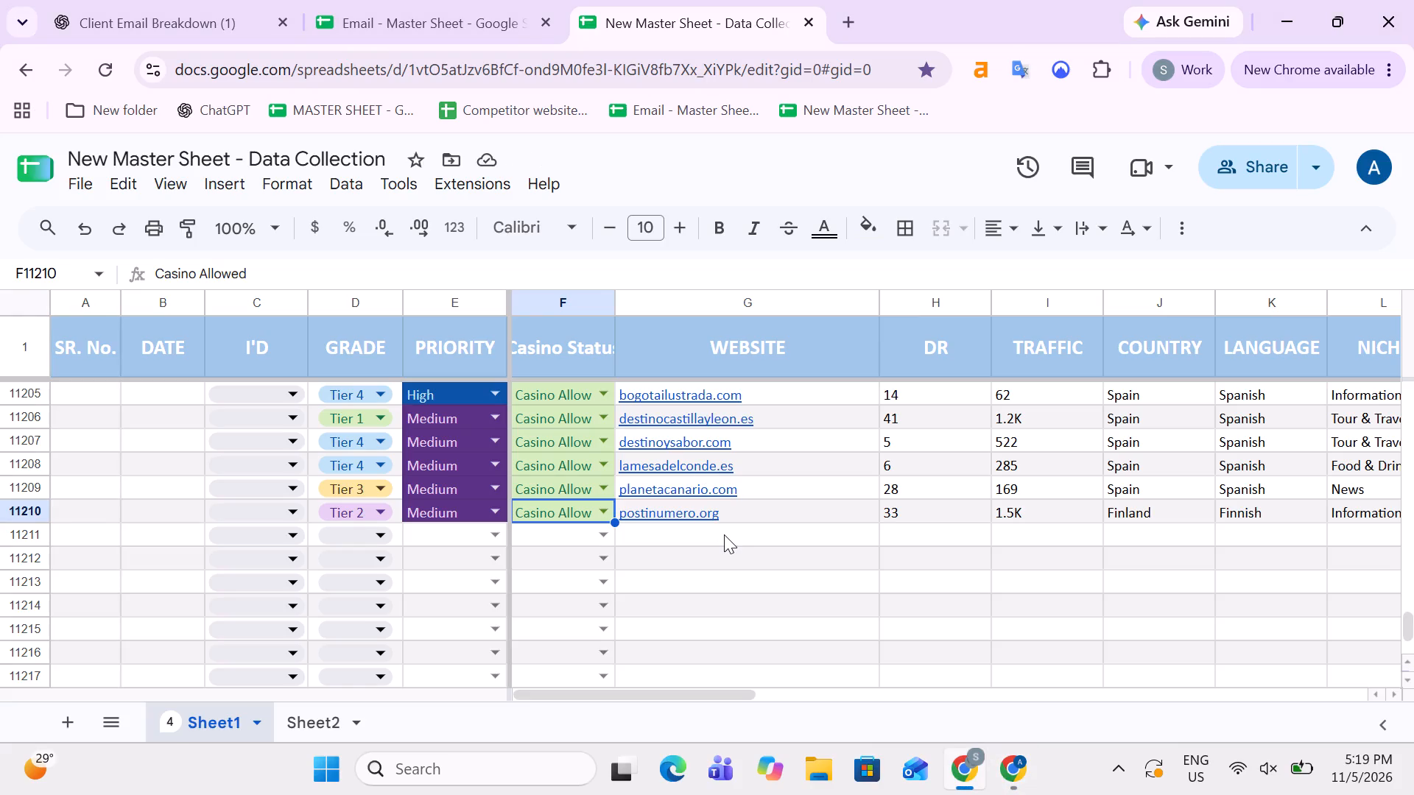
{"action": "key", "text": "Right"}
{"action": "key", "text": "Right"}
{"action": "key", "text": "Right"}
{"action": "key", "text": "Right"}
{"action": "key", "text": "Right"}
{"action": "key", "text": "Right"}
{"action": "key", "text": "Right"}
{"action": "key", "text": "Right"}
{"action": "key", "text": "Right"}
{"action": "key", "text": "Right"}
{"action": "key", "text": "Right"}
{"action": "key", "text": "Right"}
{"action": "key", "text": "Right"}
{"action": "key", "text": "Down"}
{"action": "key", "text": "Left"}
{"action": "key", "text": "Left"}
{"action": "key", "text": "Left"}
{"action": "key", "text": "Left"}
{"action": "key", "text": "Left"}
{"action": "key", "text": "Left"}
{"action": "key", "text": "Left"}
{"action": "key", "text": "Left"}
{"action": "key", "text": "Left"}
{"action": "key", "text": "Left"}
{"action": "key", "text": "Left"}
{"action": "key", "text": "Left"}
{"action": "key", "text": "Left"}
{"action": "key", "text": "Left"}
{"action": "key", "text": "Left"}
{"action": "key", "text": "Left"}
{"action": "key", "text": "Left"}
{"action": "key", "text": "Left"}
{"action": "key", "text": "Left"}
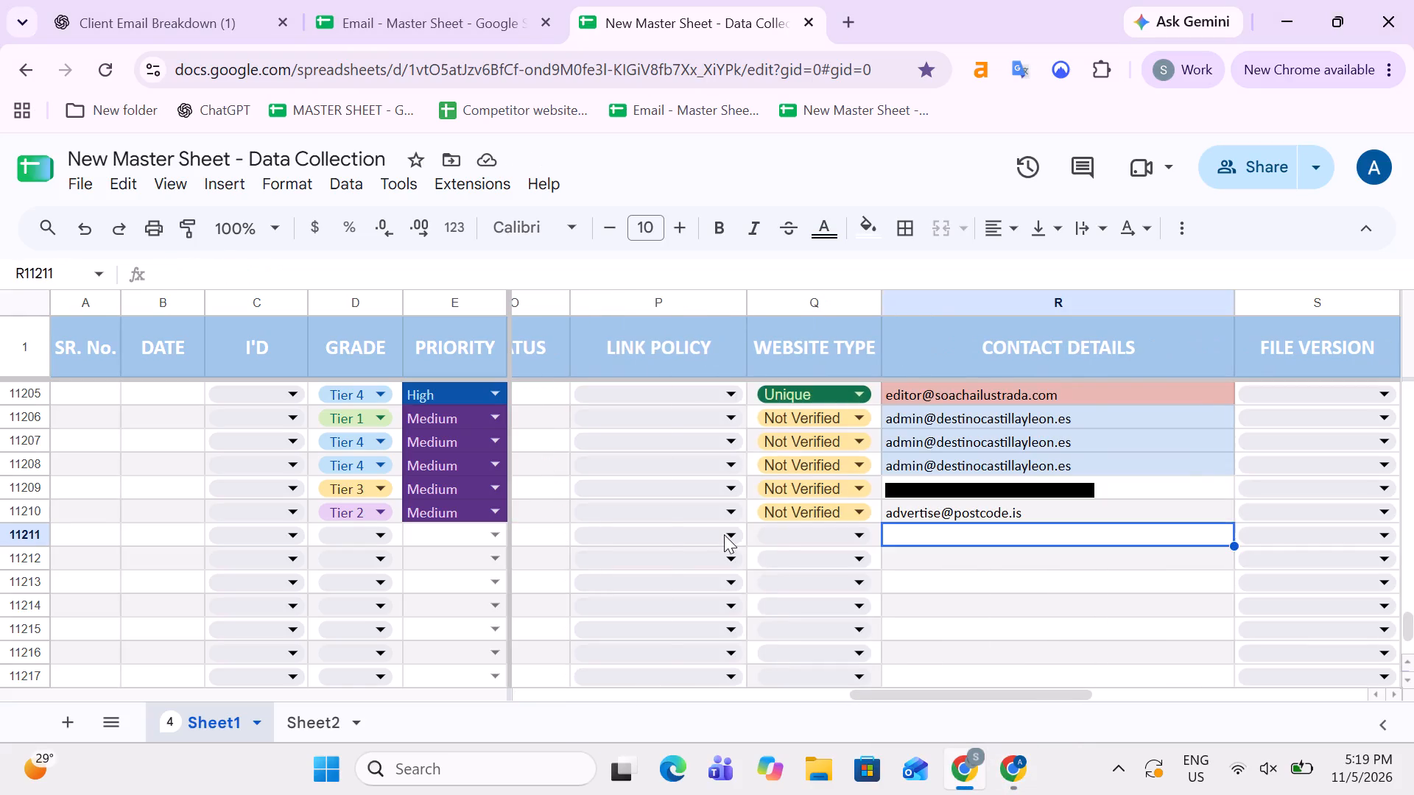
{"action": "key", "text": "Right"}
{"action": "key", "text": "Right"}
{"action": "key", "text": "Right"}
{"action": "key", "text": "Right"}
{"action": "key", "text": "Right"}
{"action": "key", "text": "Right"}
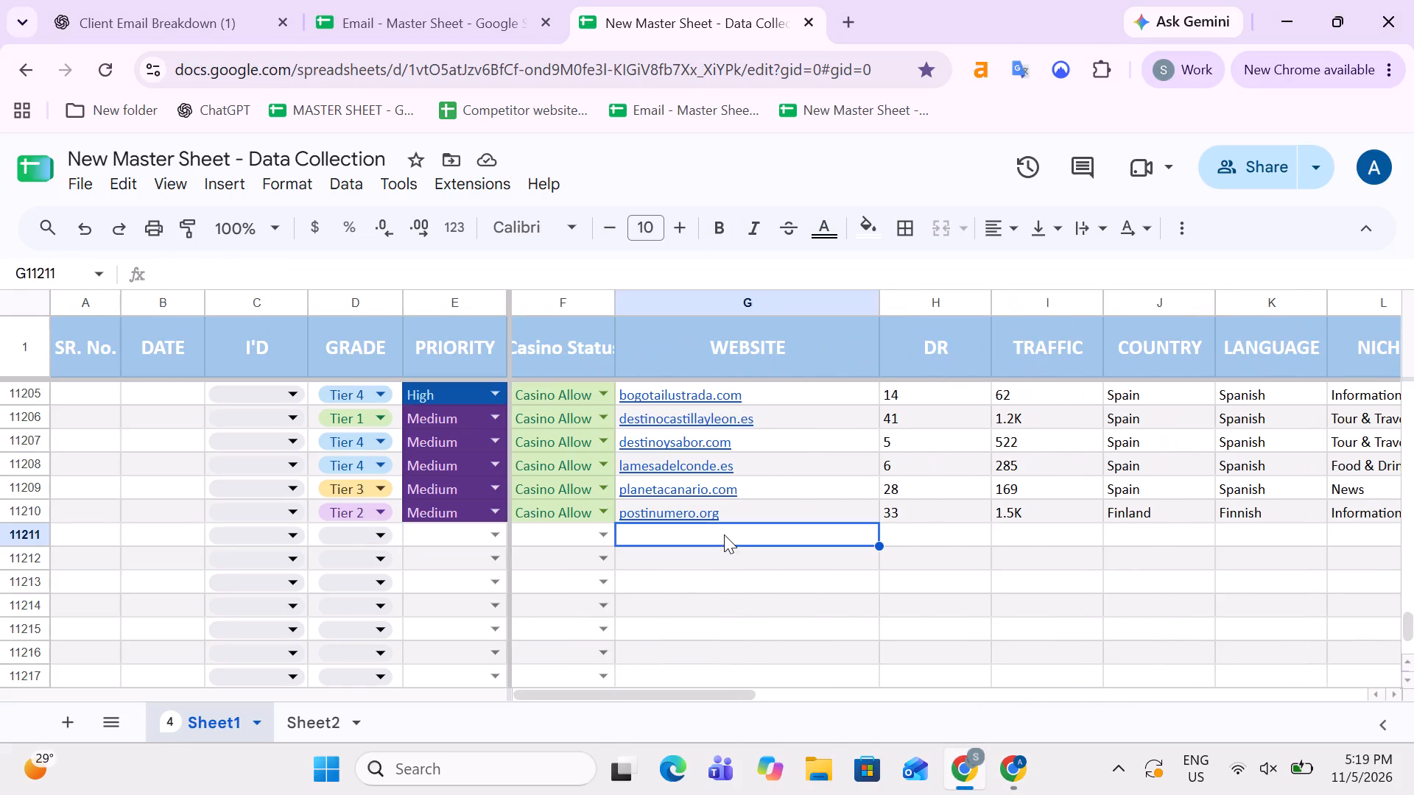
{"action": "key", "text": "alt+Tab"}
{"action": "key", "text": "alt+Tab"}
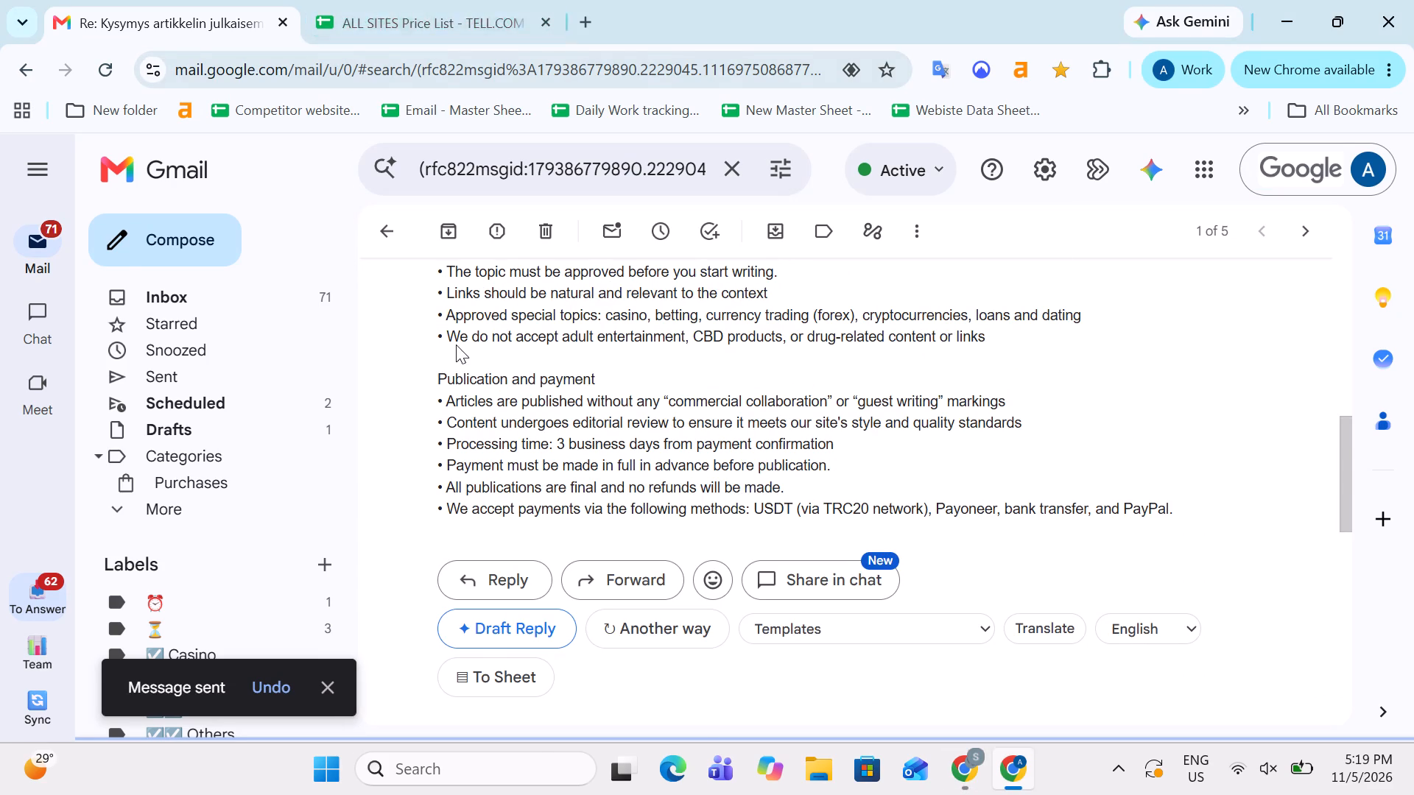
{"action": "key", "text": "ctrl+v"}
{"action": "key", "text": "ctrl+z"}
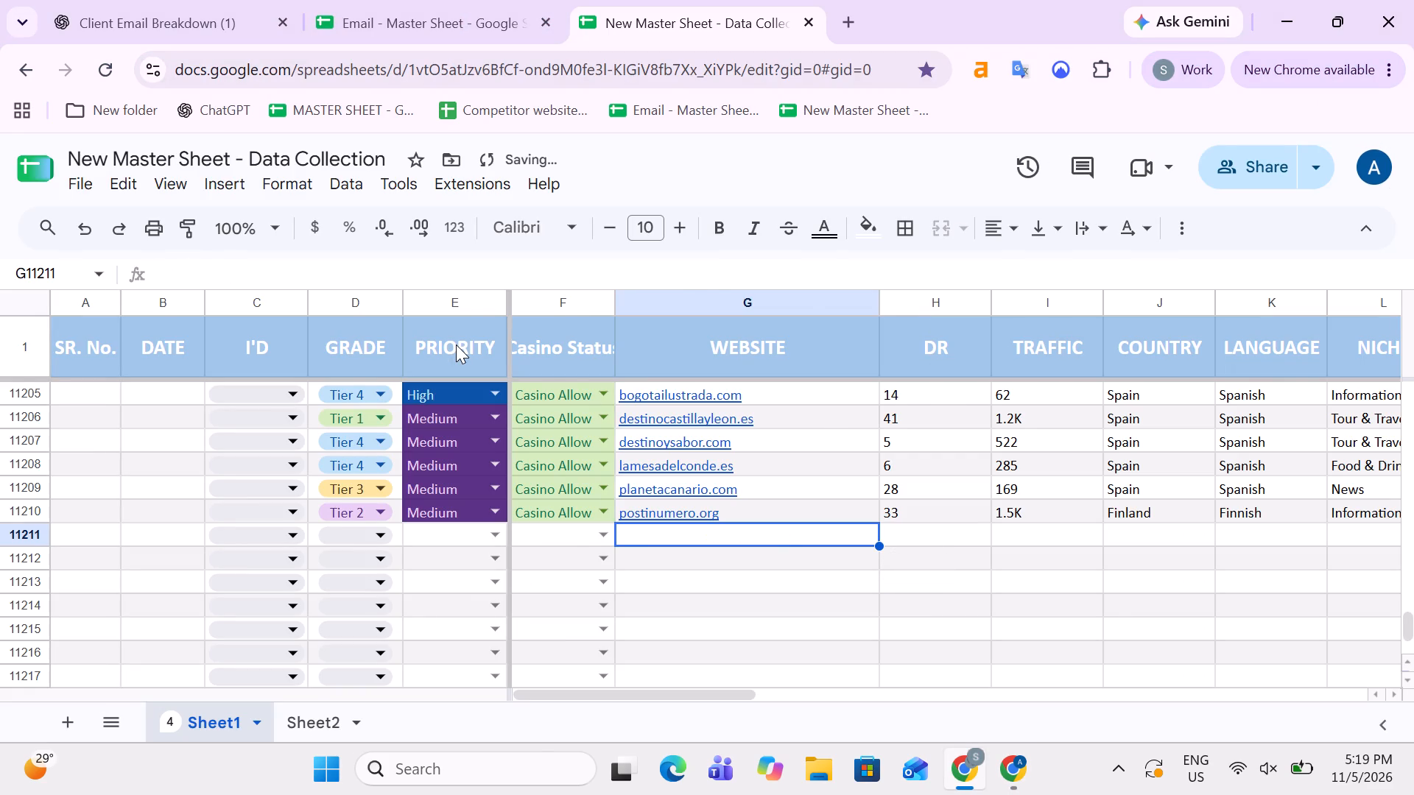
{"action": "key", "text": "alt+Tab"}
{"action": "scroll", "coordinate": [666, 542], "scroll_direction": "up", "scroll_amount": 4}
{"action": "scroll", "coordinate": [549, 392], "scroll_direction": "up", "scroll_amount": 2}
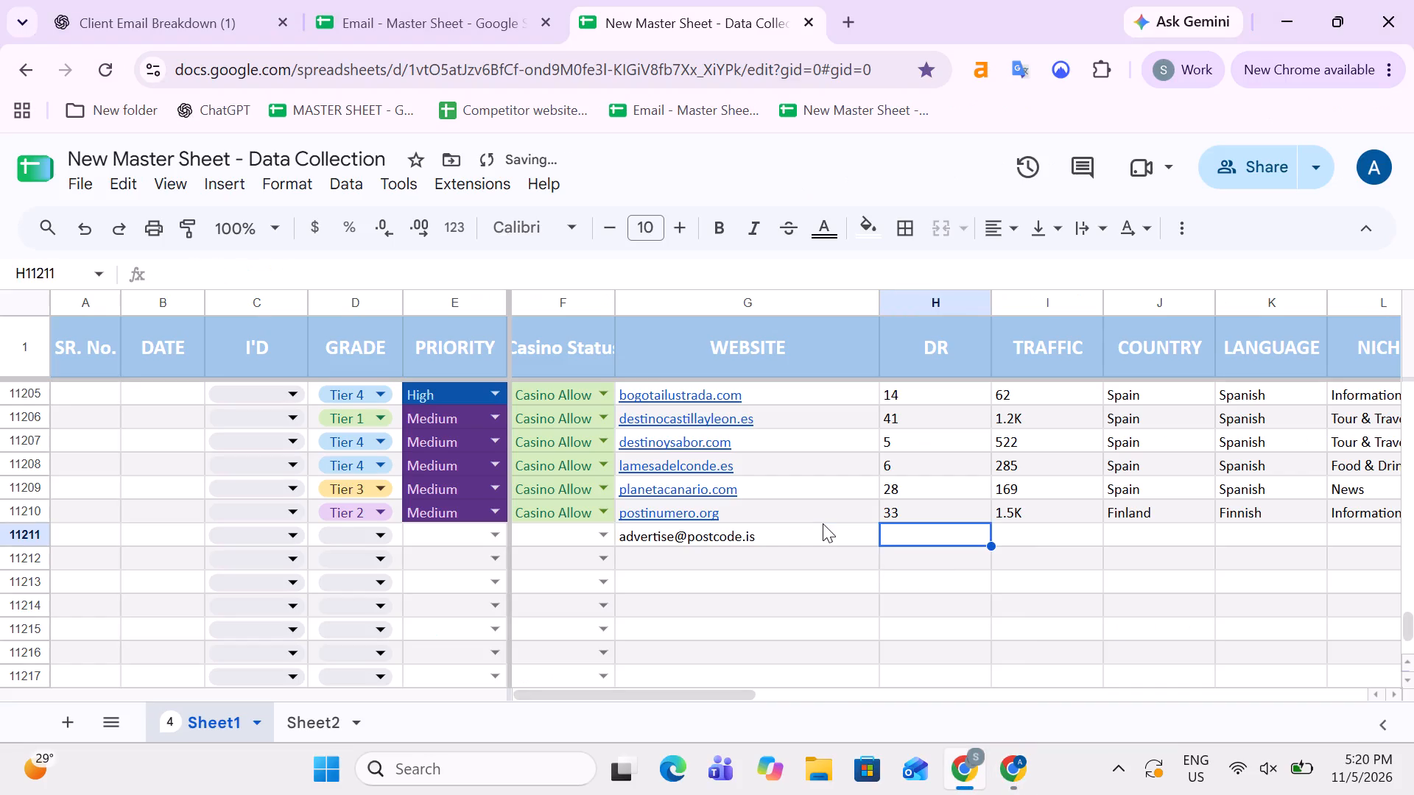
{"action": "key", "text": "Right"}
{"action": "key", "text": "Right"}
{"action": "key", "text": "ctrl+v"}
Fill row 11211 with Mix for country, Mix for language and Full List for niche.
{"action": "key", "text": "Left"}
{"action": "key", "text": "Left"}
{"action": "key", "text": "Left"}
{"action": "key", "text": "Left"}
{"action": "key", "text": "Left"}
{"action": "key", "text": "Left"}
{"action": "key", "text": "Left"}
{"action": "key", "text": "Left"}
{"action": "key", "text": "Left"}
{"action": "key", "text": "Left"}
{"action": "key", "text": "Left"}
{"action": "key", "text": "Left"}
{"action": "key", "text": "Left"}
{"action": "key", "text": "Left"}
{"action": "key", "text": "Left"}
{"action": "key", "text": "Left"}
{"action": "key", "text": "Left"}
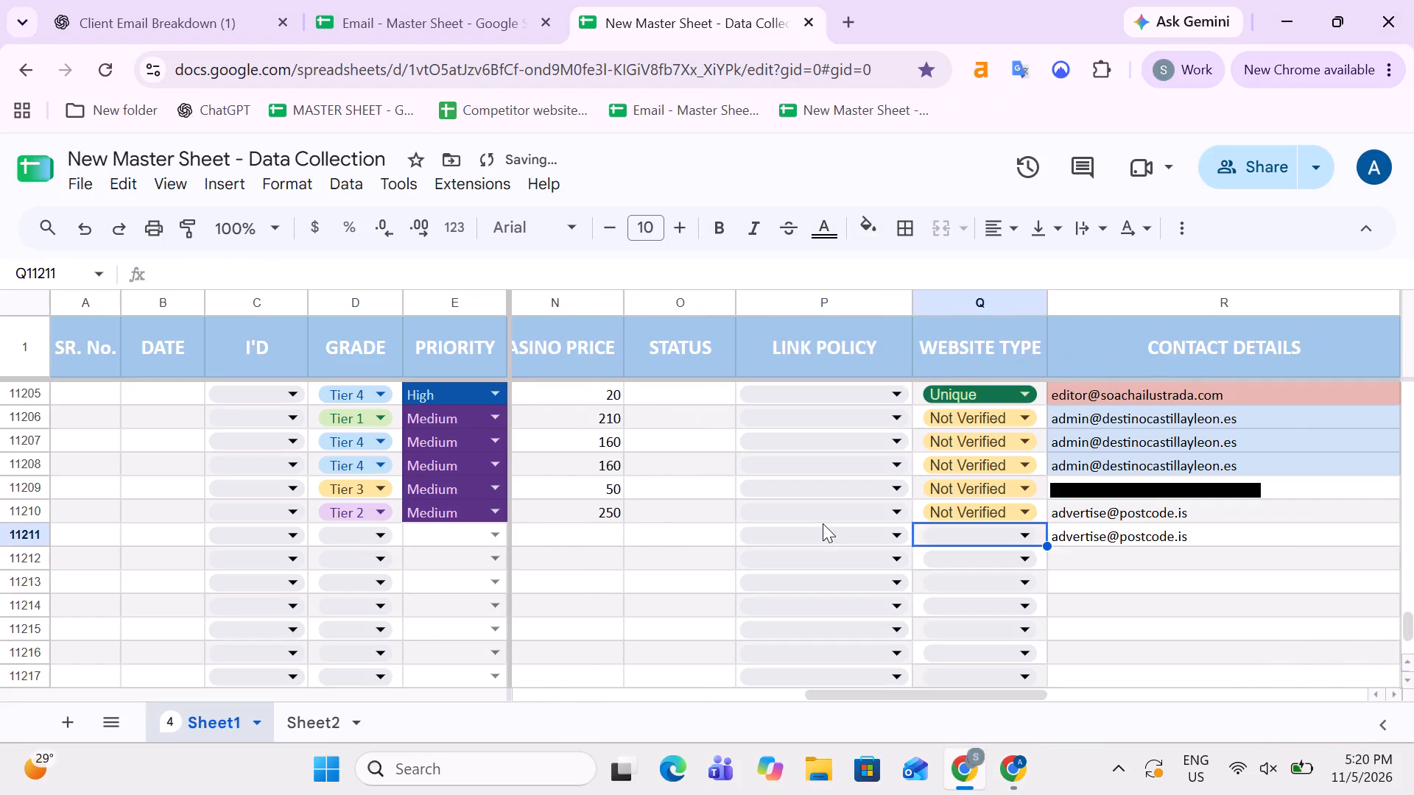
{"action": "key", "text": "Right"}
{"action": "key", "text": "Right"}
{"action": "key", "text": "Right"}
{"action": "key", "text": "Right"}
{"action": "key", "text": "Right"}
{"action": "key", "text": "Right"}
{"action": "key", "text": "Right"}
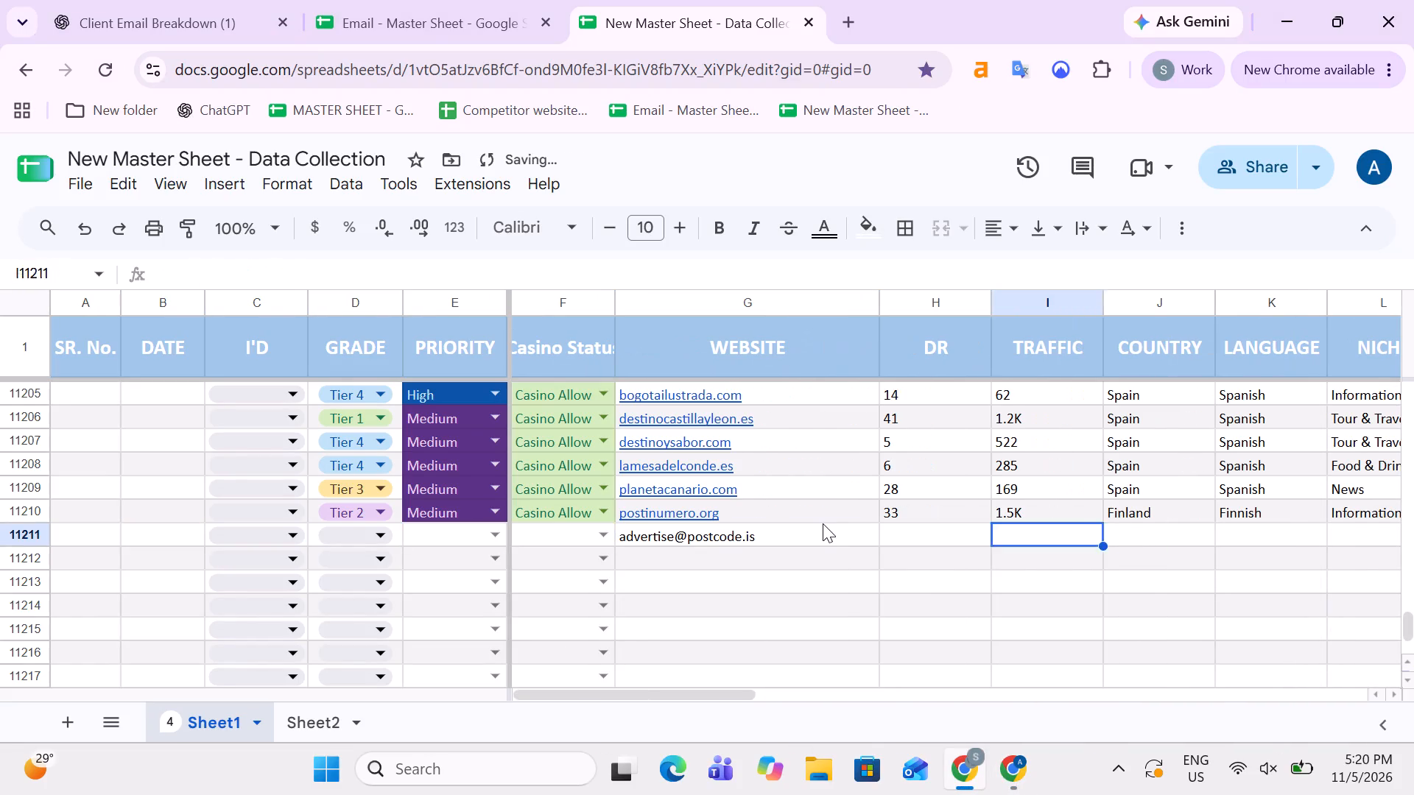
{"action": "key", "text": "Right"}
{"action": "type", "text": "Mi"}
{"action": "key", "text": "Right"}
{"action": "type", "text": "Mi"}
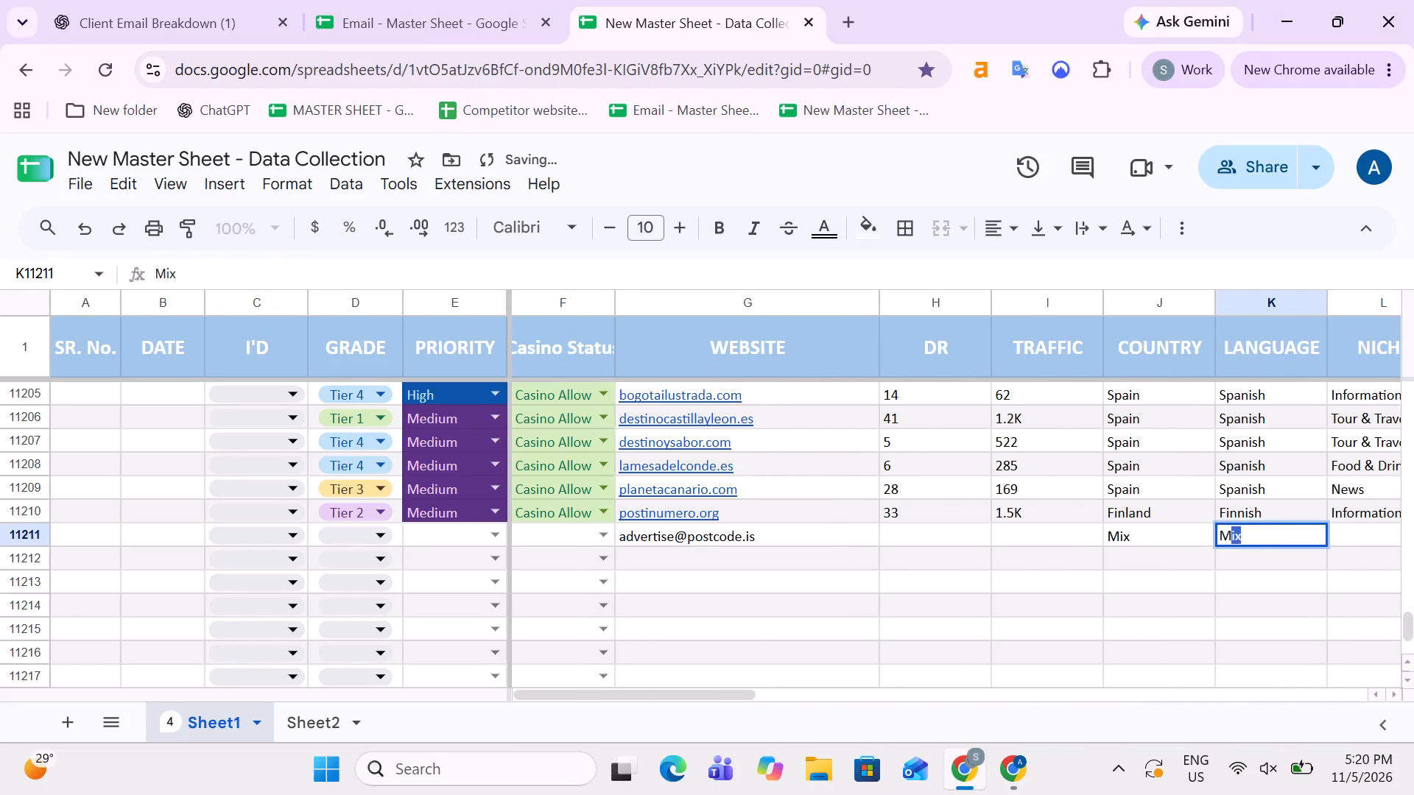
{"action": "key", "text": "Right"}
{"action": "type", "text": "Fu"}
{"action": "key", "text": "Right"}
Copy the Full List niche entry into the price and casino price cells of row 11211.
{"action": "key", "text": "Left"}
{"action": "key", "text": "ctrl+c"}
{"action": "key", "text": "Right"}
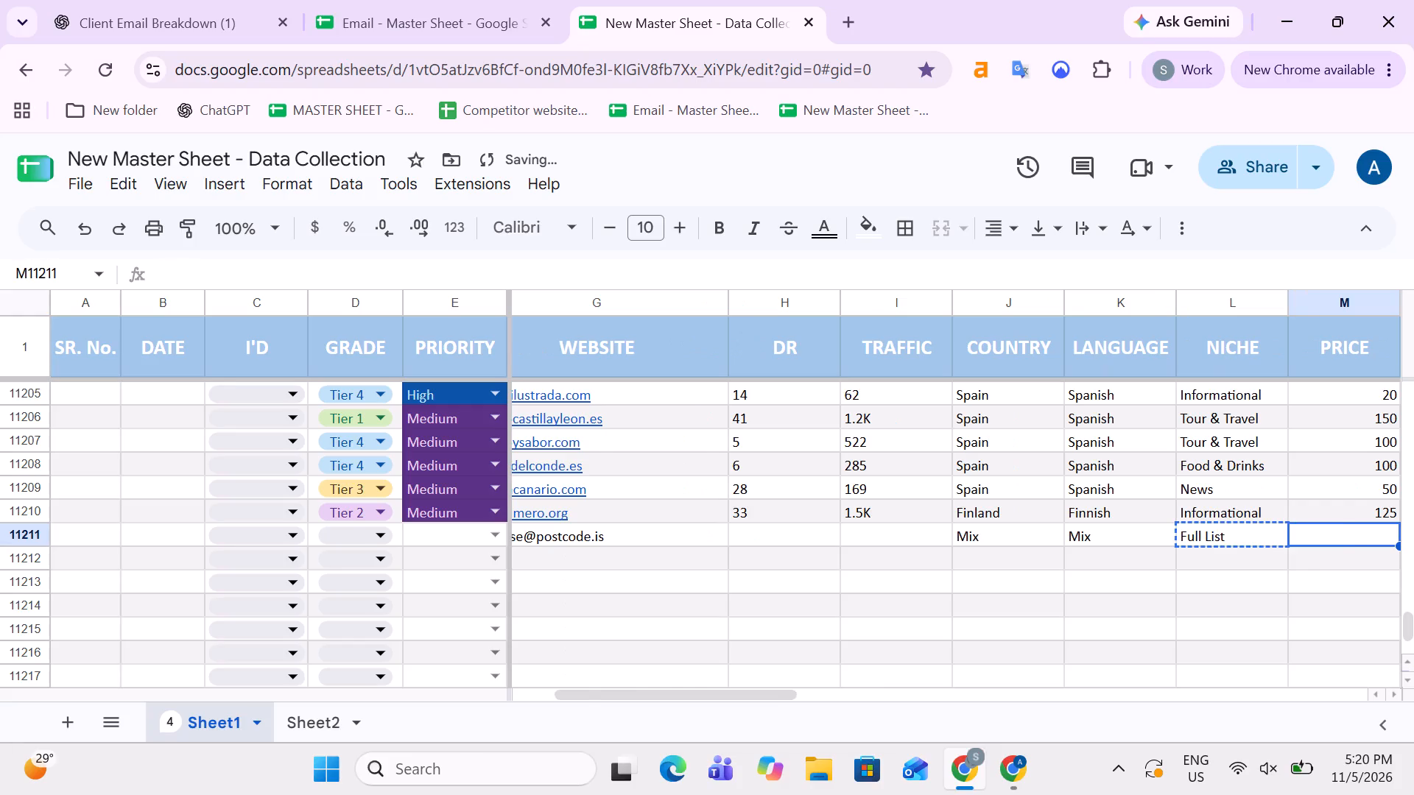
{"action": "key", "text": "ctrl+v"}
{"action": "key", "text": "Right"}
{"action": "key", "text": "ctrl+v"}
Set the link policy of row 11211 to both Publisher and New List.
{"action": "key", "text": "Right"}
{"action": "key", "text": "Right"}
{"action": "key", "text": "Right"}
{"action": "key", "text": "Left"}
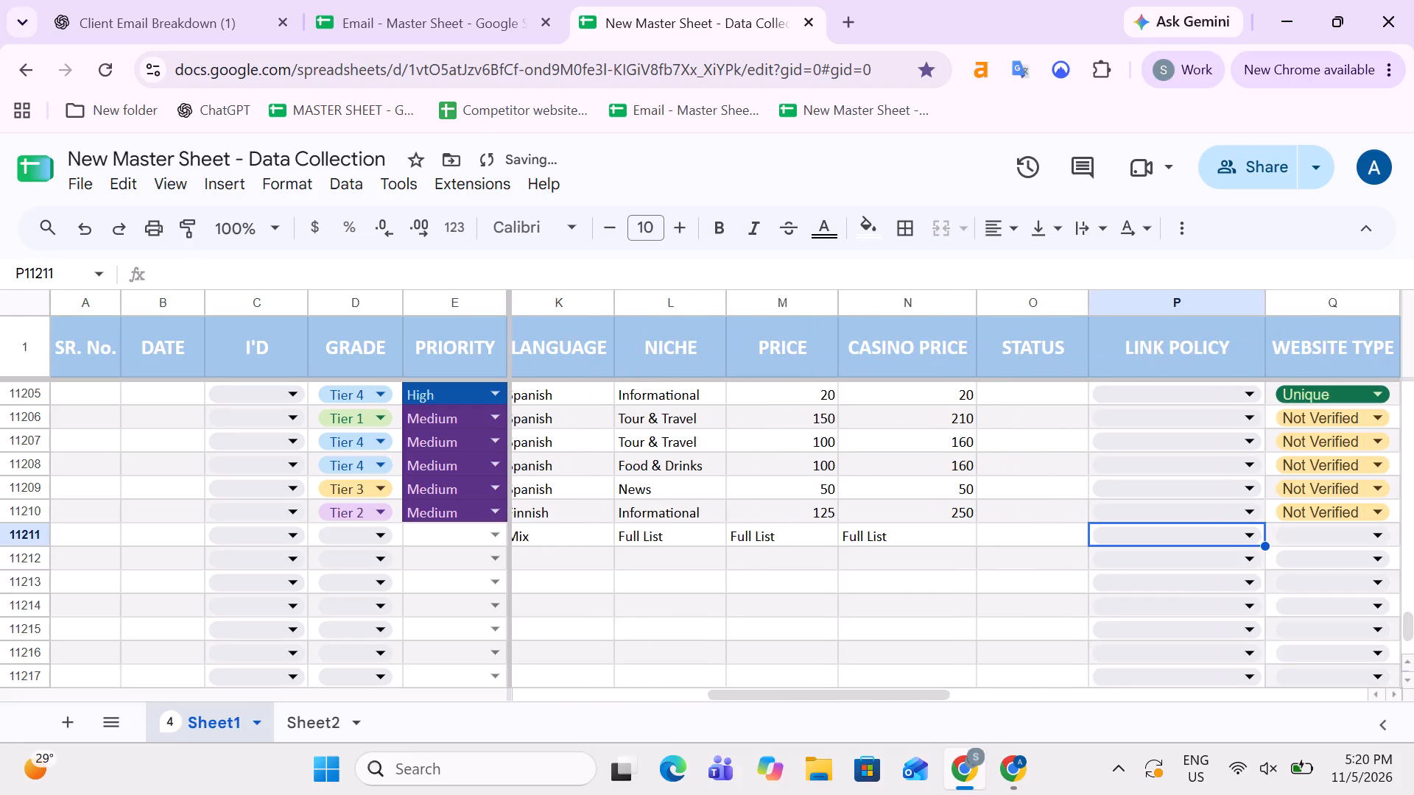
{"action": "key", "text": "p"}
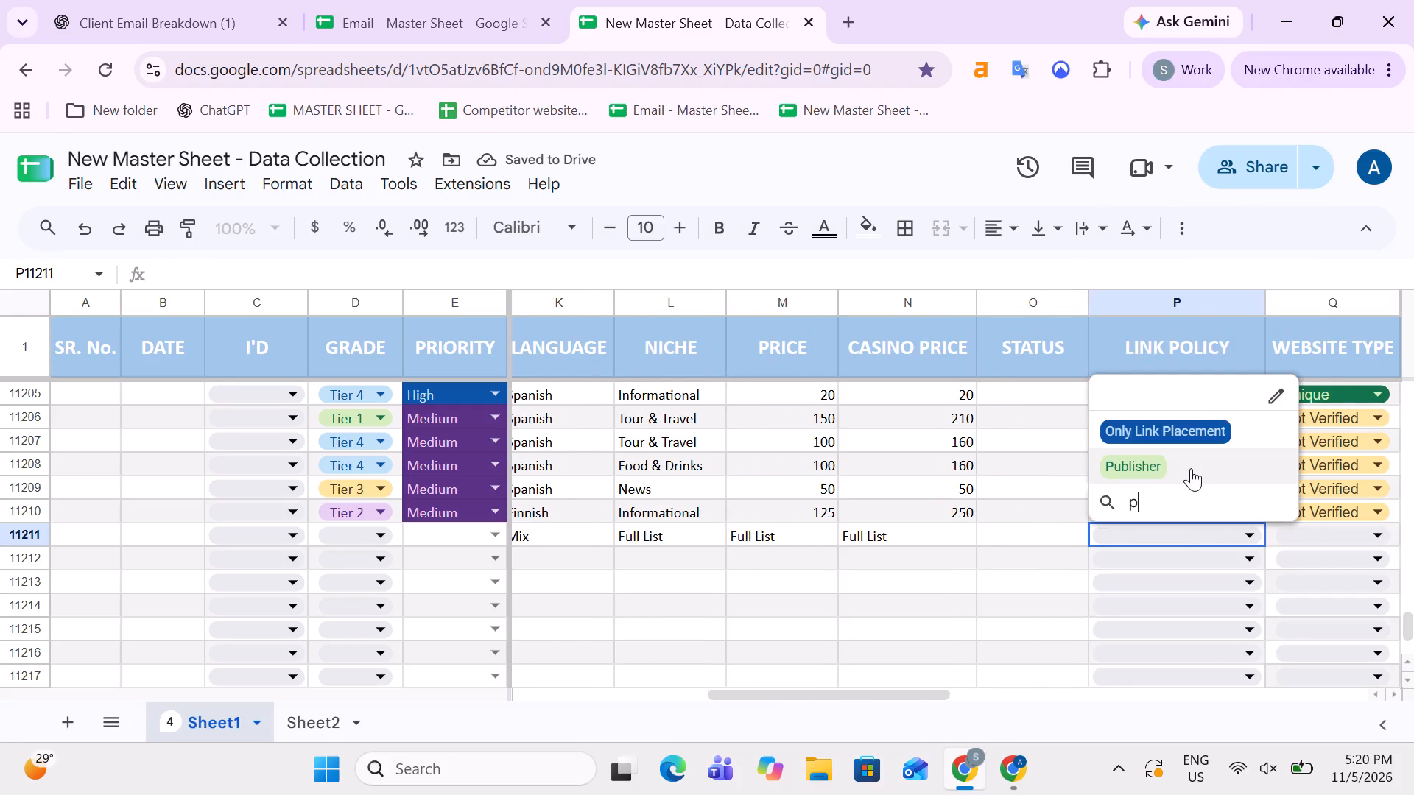
{"action": "left_click", "coordinate": [1180, 462]}
{"action": "left_click", "coordinate": [1156, 464]}
{"action": "key", "text": "Tab"}
Set the file version of row 11211 to the Google spreadsheet option.
{"action": "key", "text": "Right"}
{"action": "key", "text": "Right"}
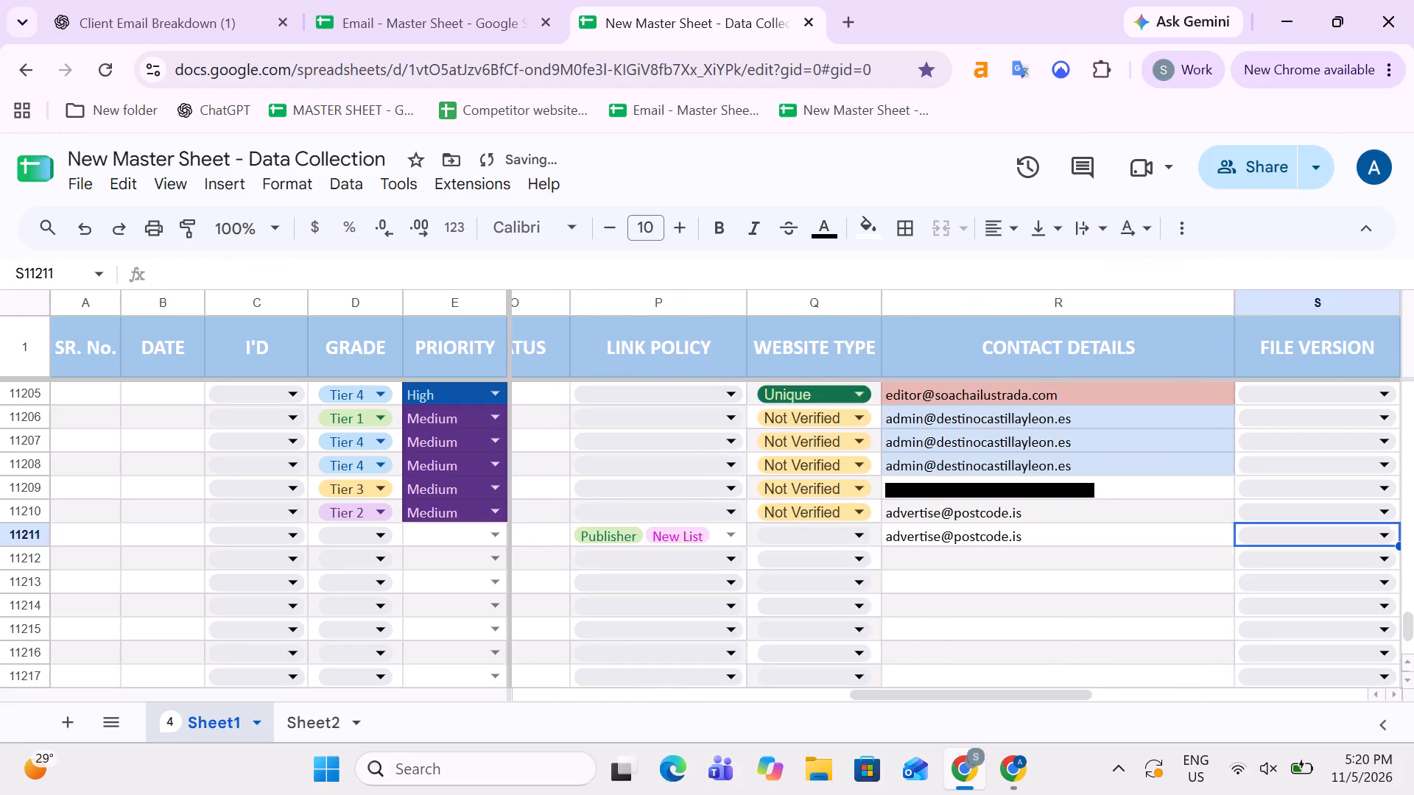
{"action": "key", "text": "Left"}
{"action": "key", "text": "Left"}
{"action": "key", "text": "Right"}
{"action": "key", "text": "Right"}
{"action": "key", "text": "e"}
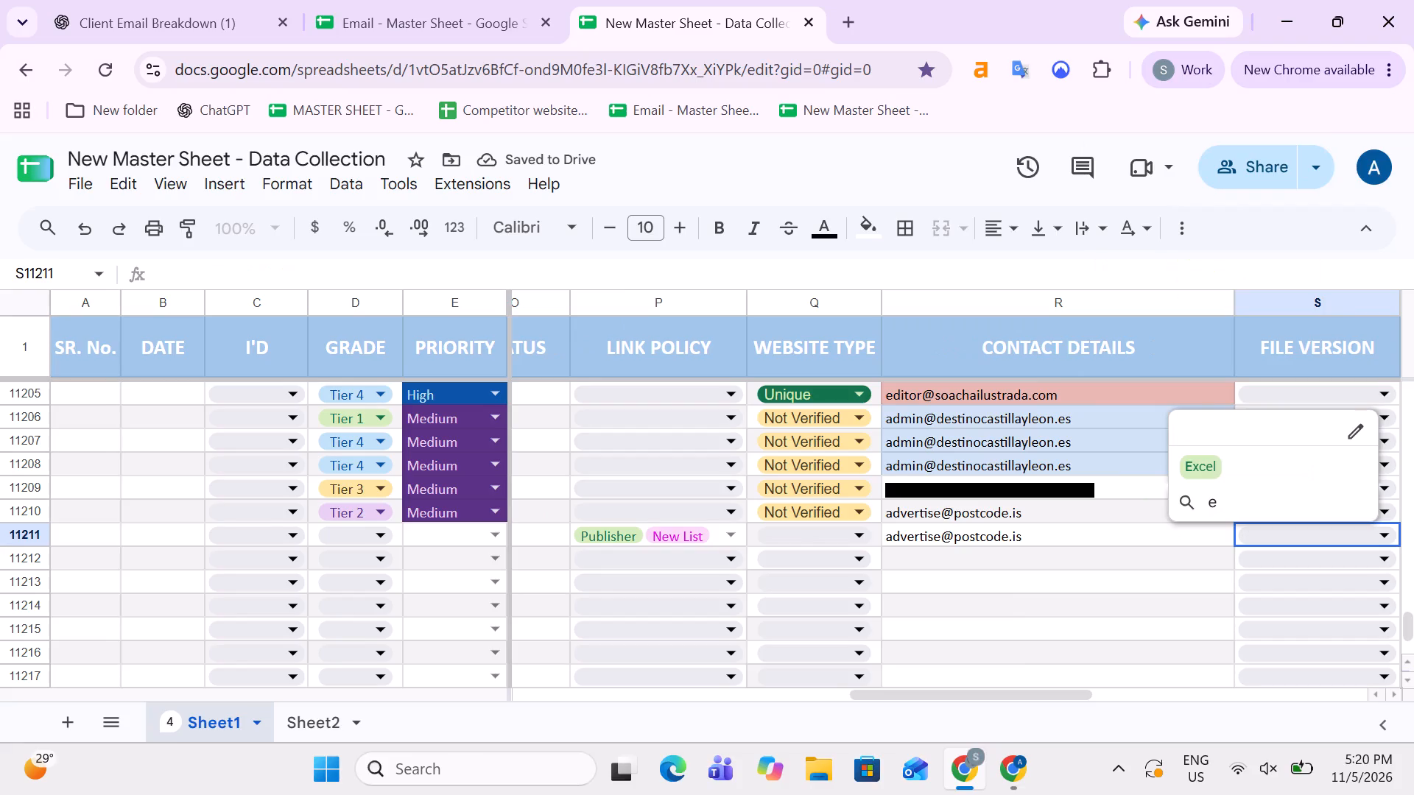
{"action": "key", "text": "BackSpace"}
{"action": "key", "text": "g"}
{"action": "key", "text": "Down"}
{"action": "key", "text": "Return"}
{"action": "key", "text": "Up"}
Add the link to the ALL SITES Price List spreadsheet to row 11211's Important Notes cell as a titled file link.
{"action": "key", "text": "Right"}
{"action": "key", "text": "Right"}
{"action": "key", "text": "Left"}
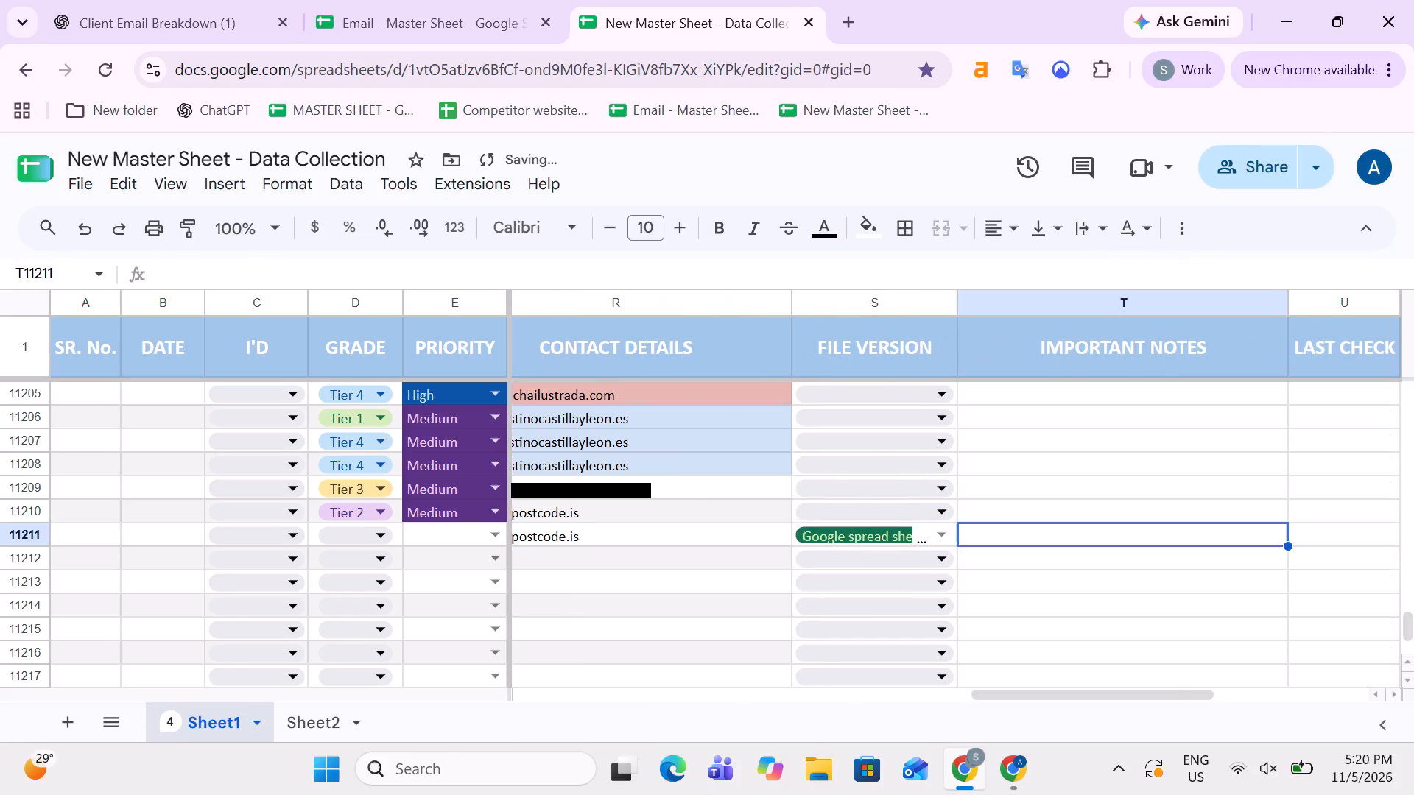
{"action": "key", "text": "alt+Tab"}
{"action": "left_click", "coordinate": [437, 0]}
{"action": "left_click", "coordinate": [476, 74]}
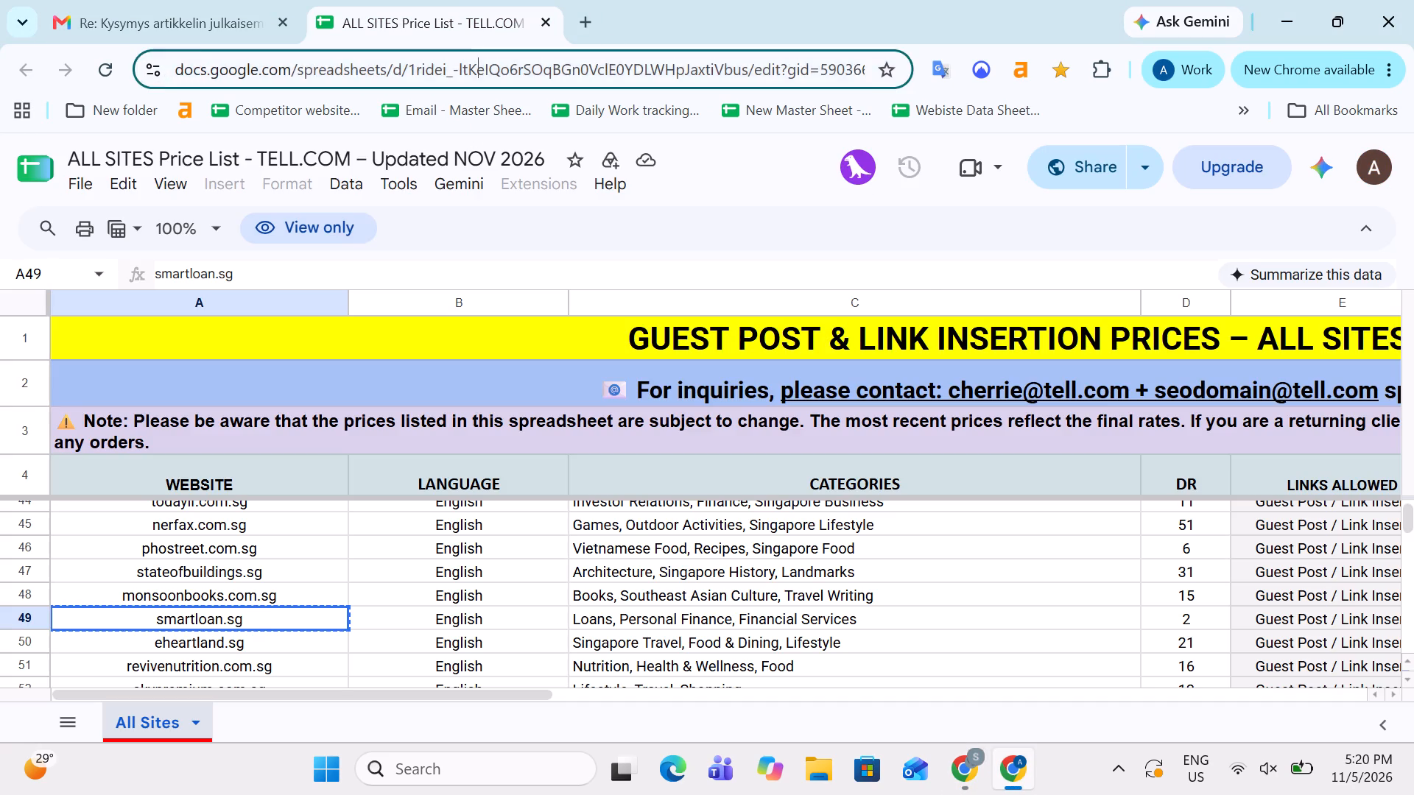
{"action": "key", "text": "ctrl+c"}
{"action": "key", "text": "ctrl+c"}
{"action": "key", "text": "ctrl+c"}
{"action": "key", "text": "alt+Tab"}
{"action": "key", "text": "ctrl+v"}
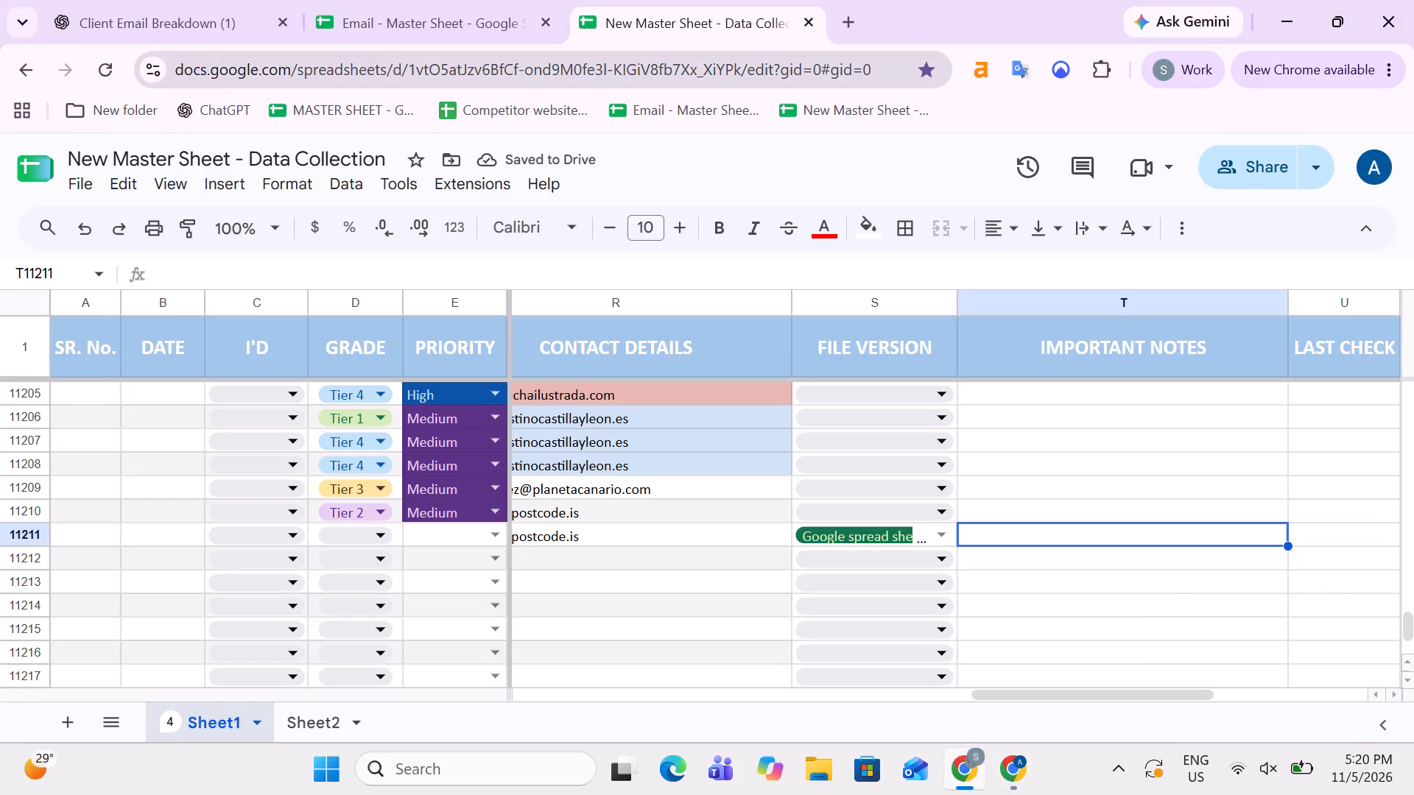
{"action": "key", "text": "Tab"}
{"action": "key", "text": "Tab"}
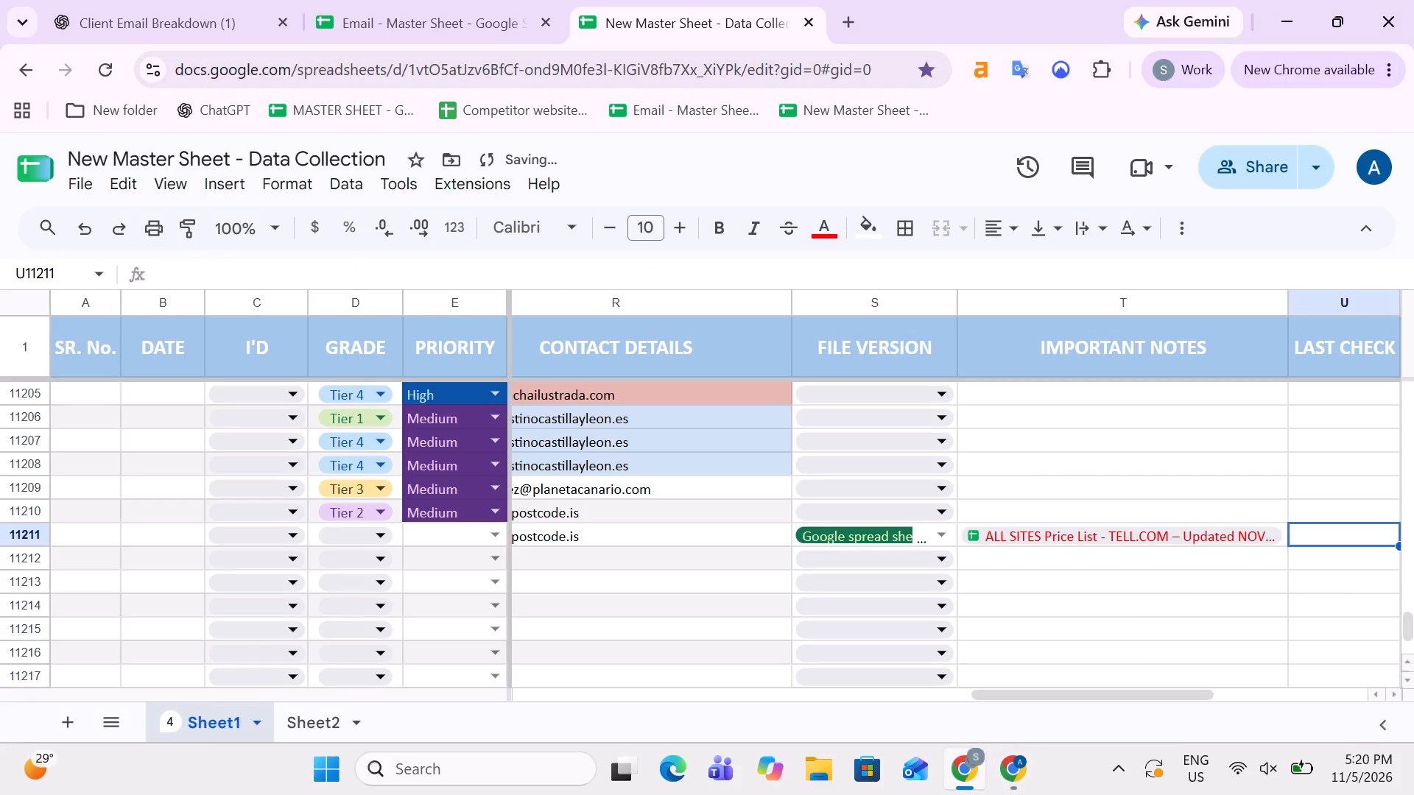
Colour the text of the whole row 11211 orange.
{"action": "key", "text": "Left"}
{"action": "key", "text": "Left"}
{"action": "key", "text": "Left"}
{"action": "key", "text": "Left"}
{"action": "key", "text": "Left"}
{"action": "key", "text": "Left"}
{"action": "key", "text": "Left"}
{"action": "key", "text": "Left"}
{"action": "key", "text": "Left"}
{"action": "key", "text": "Left"}
{"action": "key", "text": "Left"}
{"action": "key", "text": "Left"}
{"action": "key", "text": "Left"}
{"action": "key", "text": "Left"}
{"action": "key", "text": "Left"}
{"action": "key", "text": "Left"}
{"action": "key", "text": "Left"}
{"action": "key", "text": "Left"}
{"action": "key", "text": "Left"}
{"action": "key", "text": "Left"}
{"action": "key", "text": "Right"}
{"action": "key", "text": "Right"}
{"action": "key", "text": "Right"}
{"action": "key", "text": "Right"}
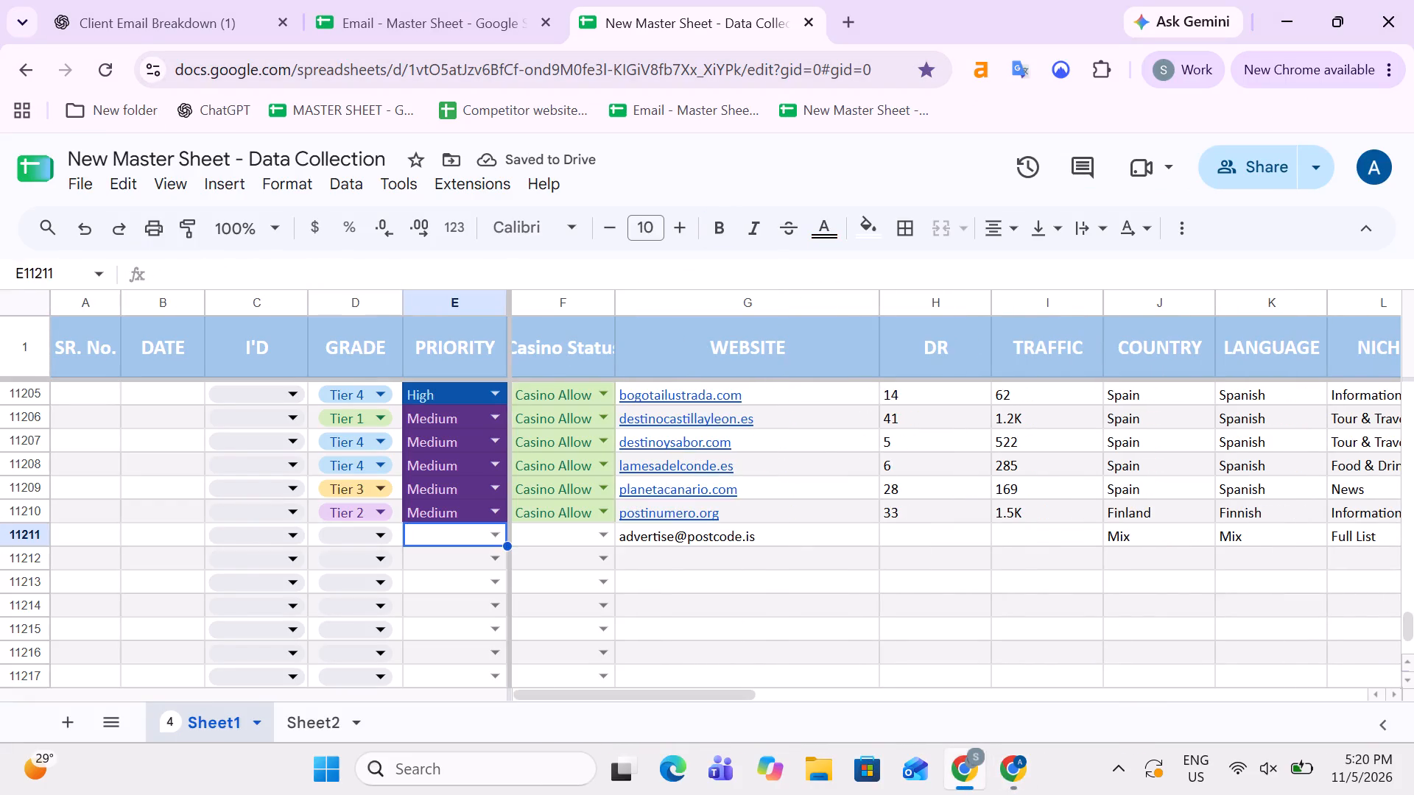
{"action": "key", "text": "Left"}
{"action": "key", "text": "Left"}
{"action": "key", "text": "Left"}
{"action": "key", "text": "Left"}
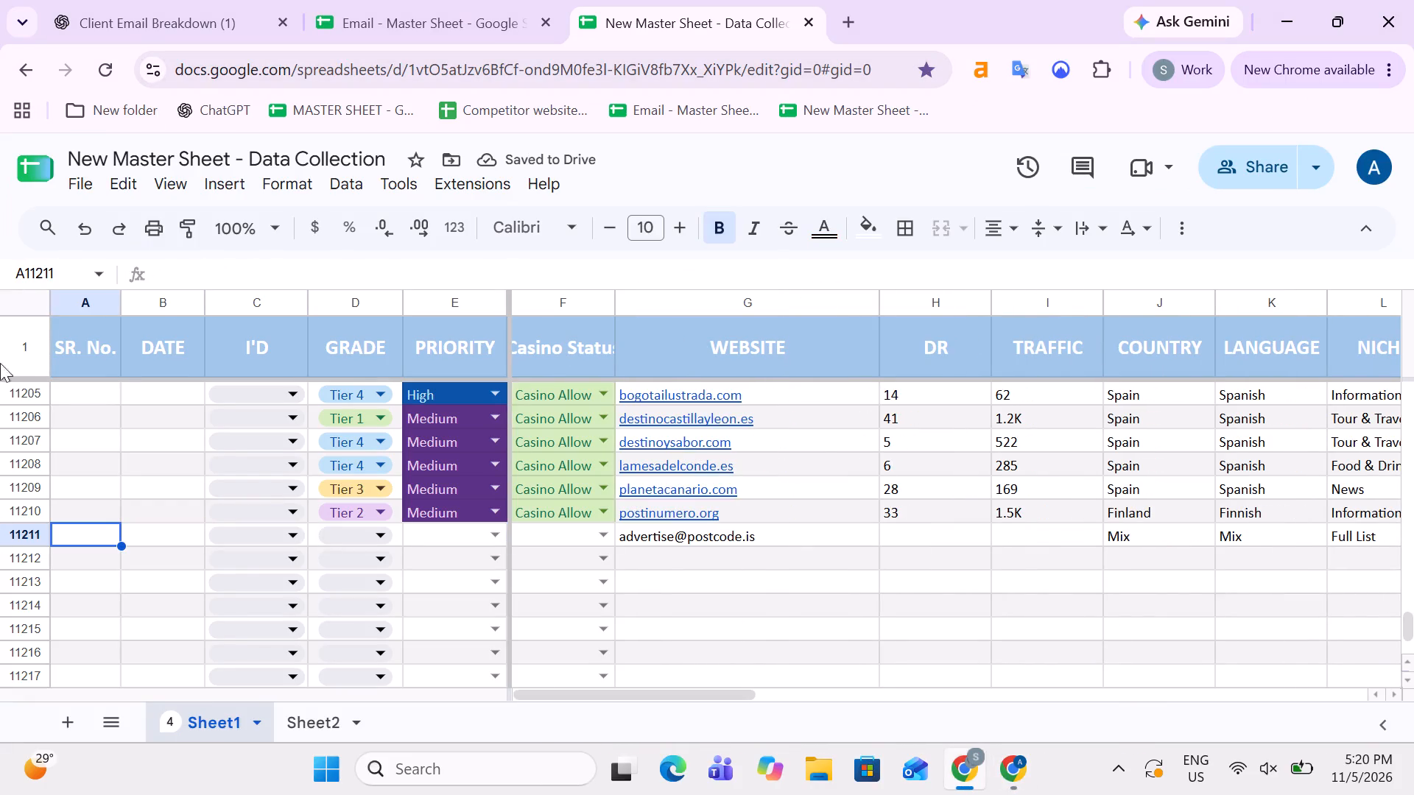
{"action": "left_click", "coordinate": [0, 534]}
{"action": "left_click", "coordinate": [822, 239]}
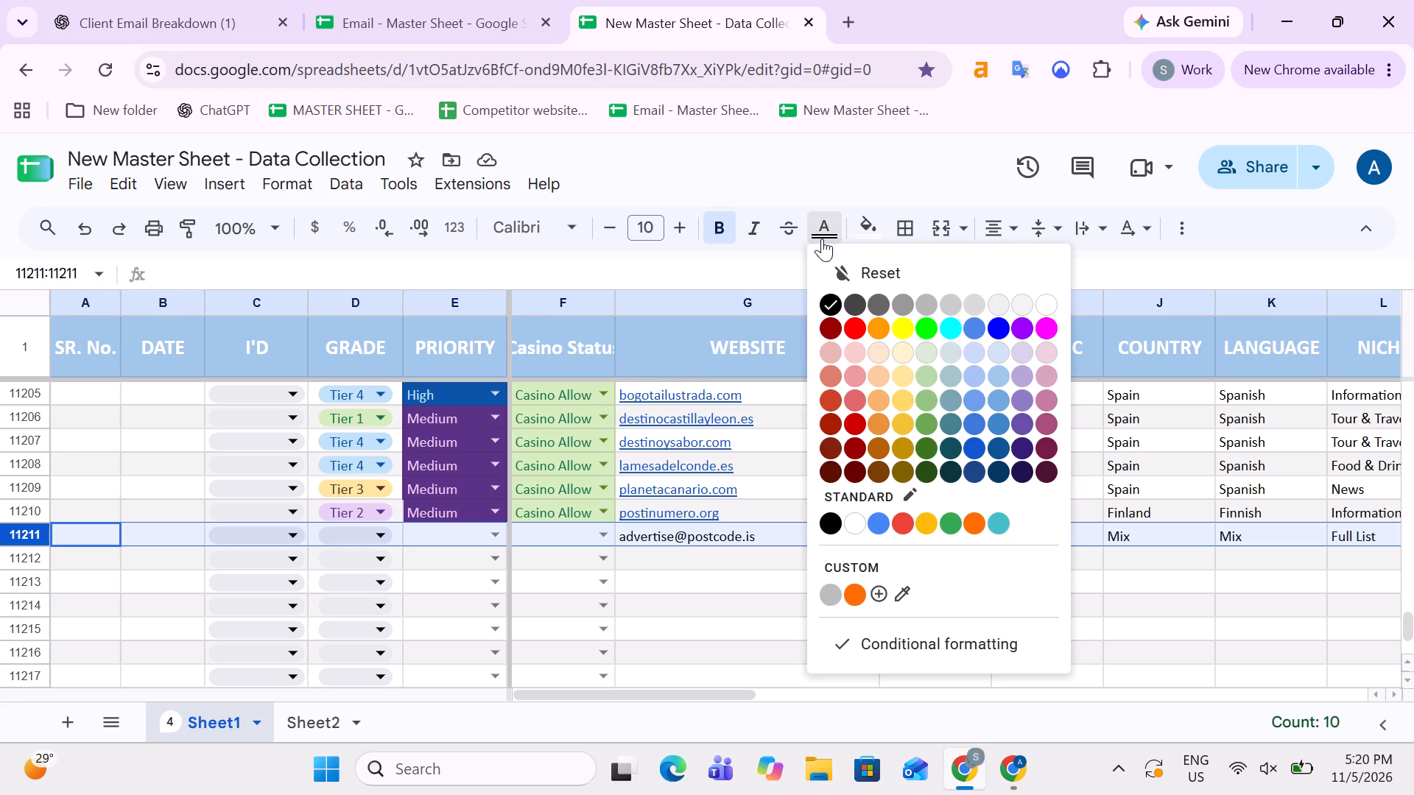
{"action": "left_click", "coordinate": [981, 523]}
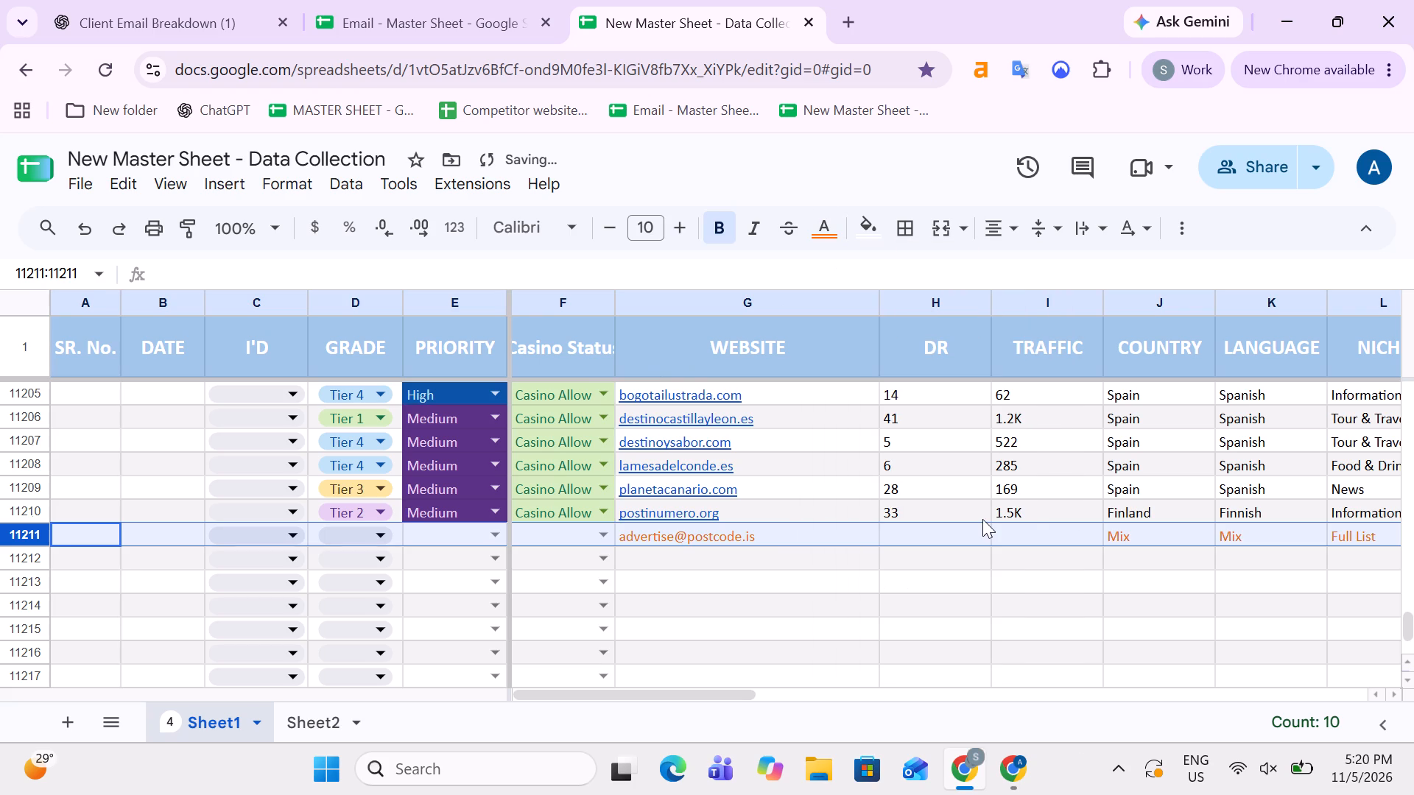
{"action": "key", "text": "Down"}
{"action": "key", "text": "Right"}
{"action": "key", "text": "Right"}
{"action": "key", "text": "Right"}
{"action": "key", "text": "Right"}
{"action": "key", "text": "Right"}
{"action": "key", "text": "Right"}
{"action": "key", "text": "alt+Tab"}
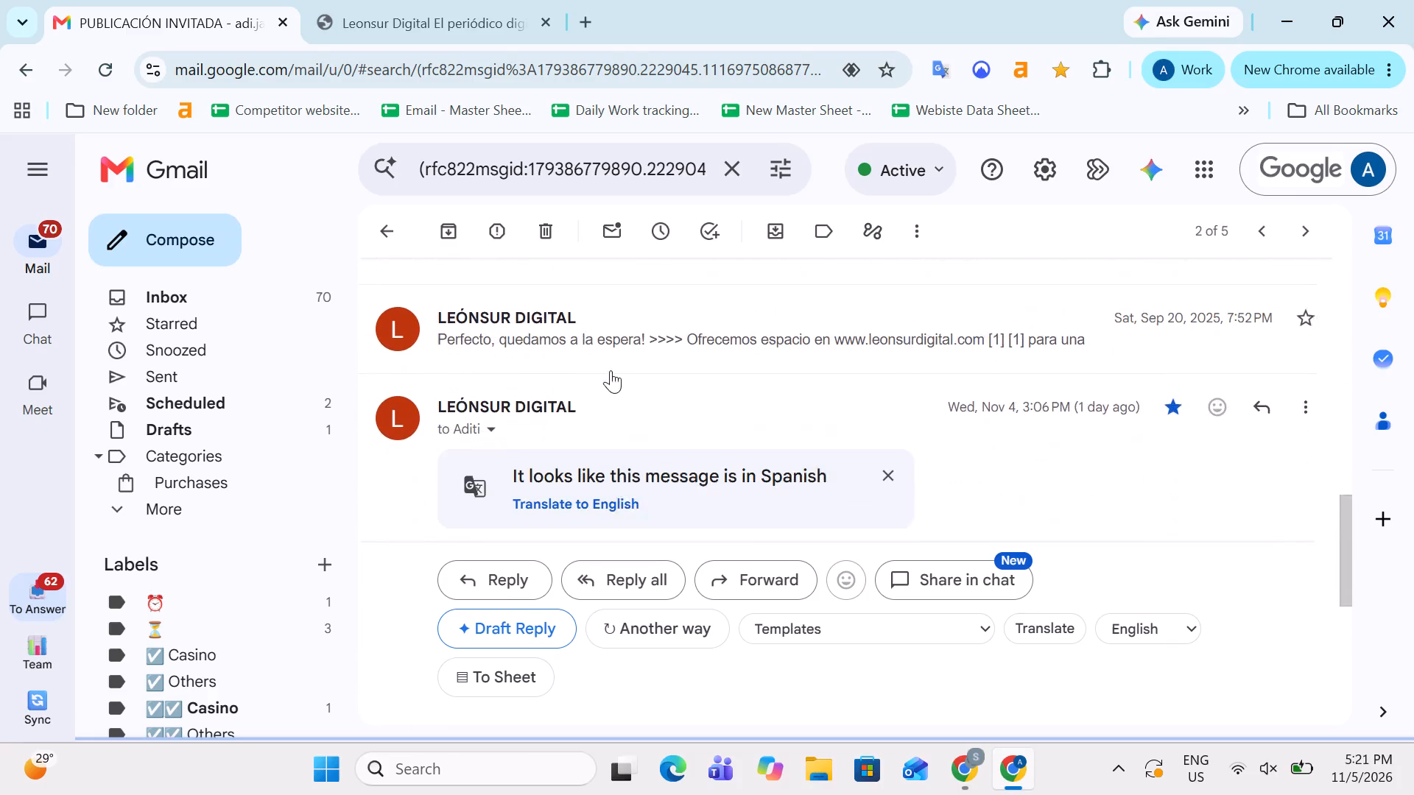
{"action": "scroll", "coordinate": [611, 370], "scroll_direction": "down", "scroll_amount": 5}
{"action": "scroll", "coordinate": [616, 390], "scroll_direction": "up", "scroll_amount": 3}
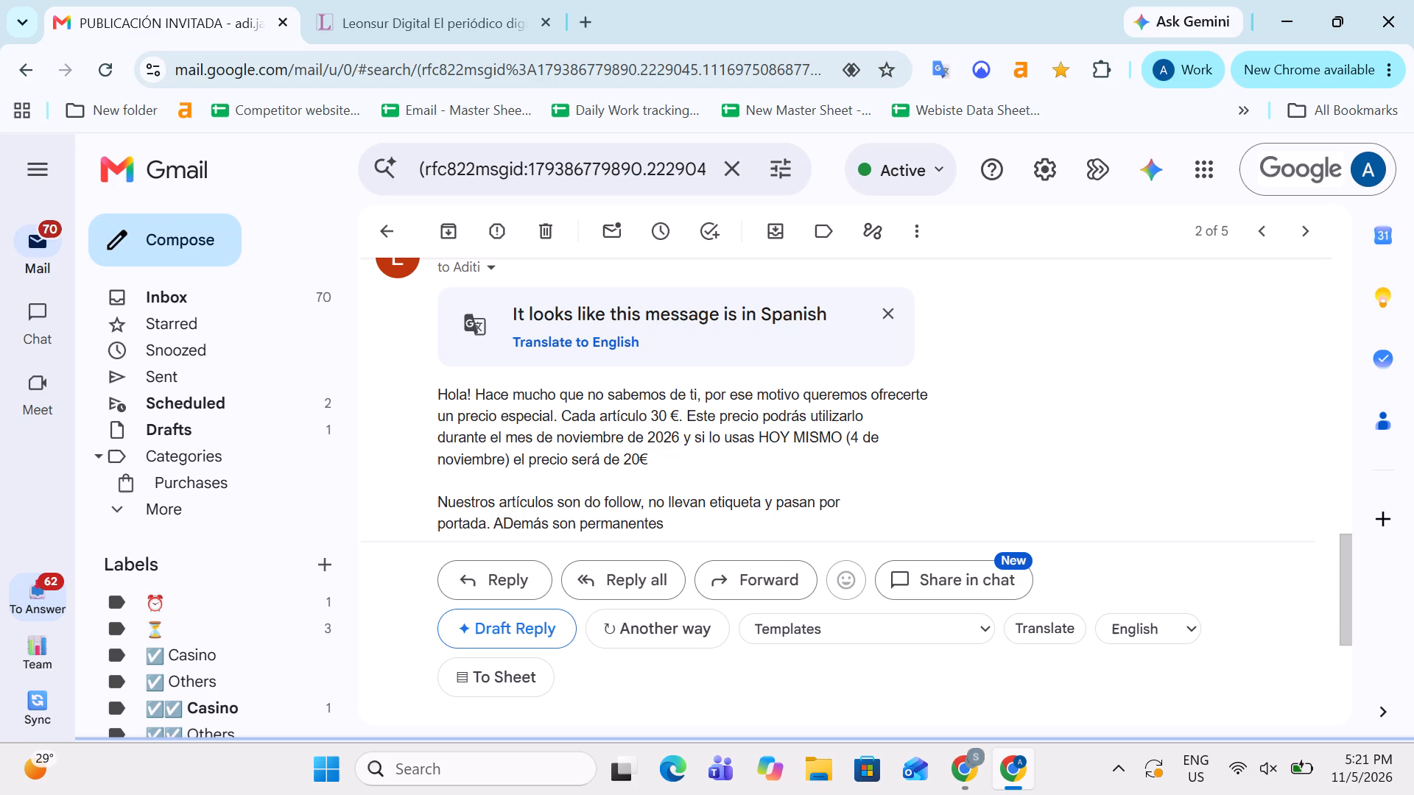
{"action": "left_click", "coordinate": [612, 343]}
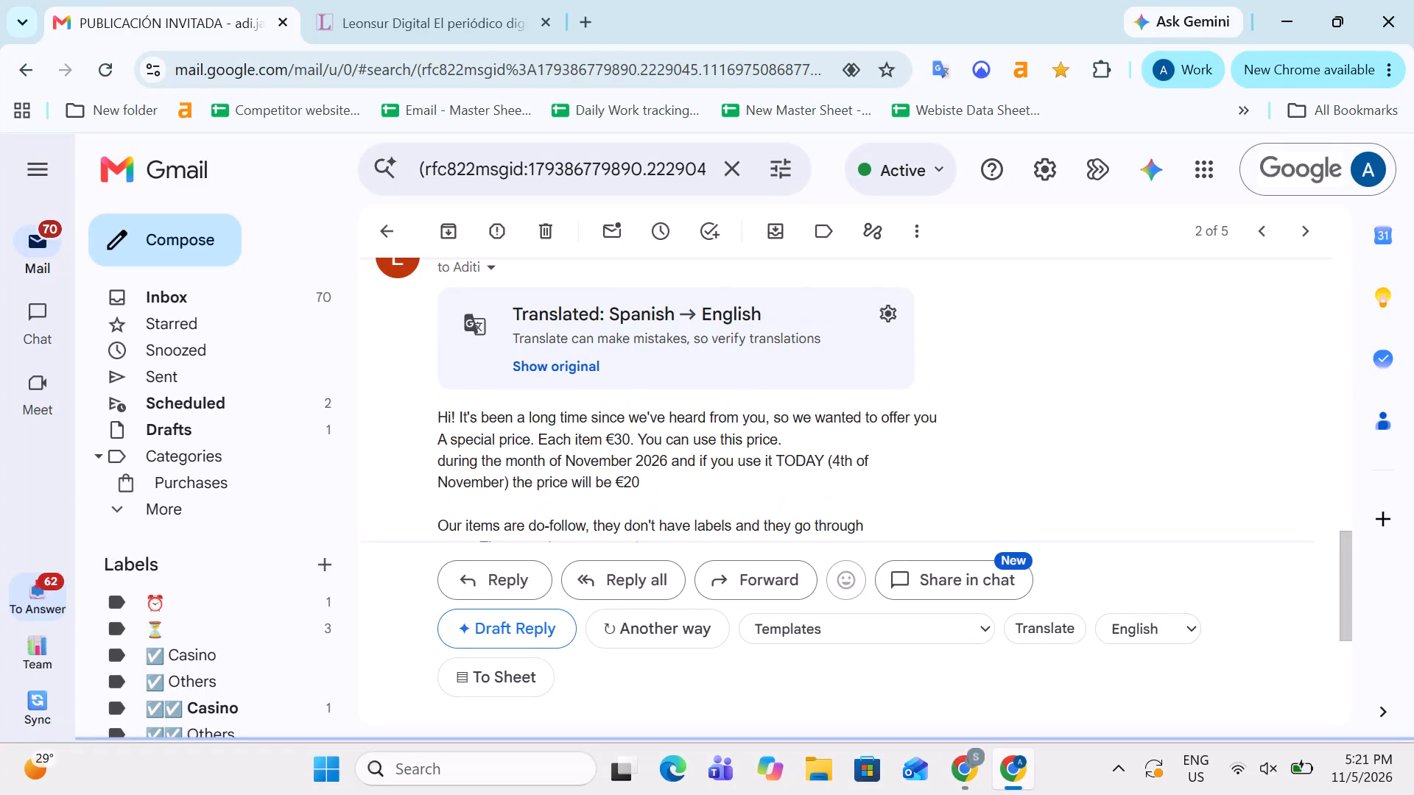
{"action": "scroll", "coordinate": [622, 456], "scroll_direction": "down", "scroll_amount": 1}
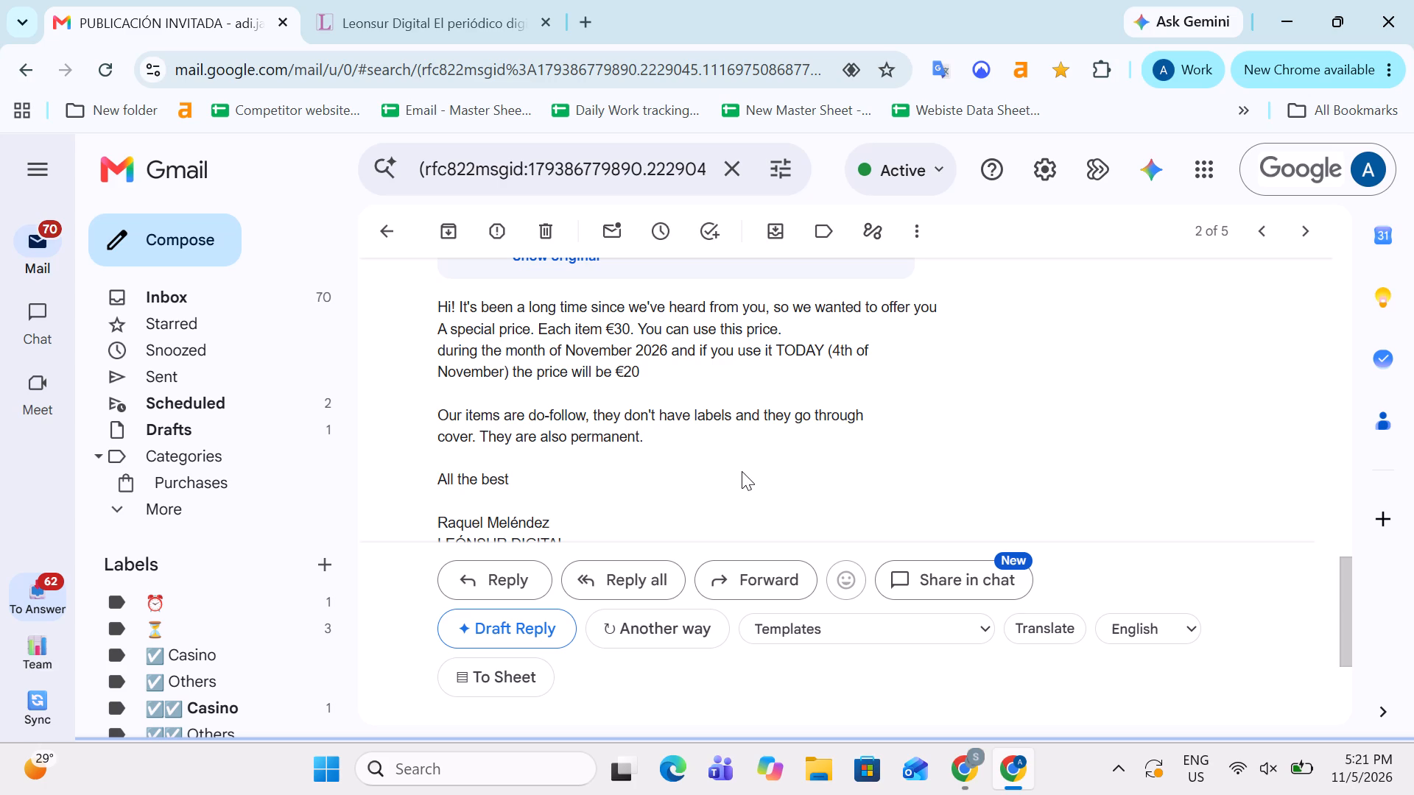
{"action": "scroll", "coordinate": [662, 427], "scroll_direction": "down", "scroll_amount": 1}
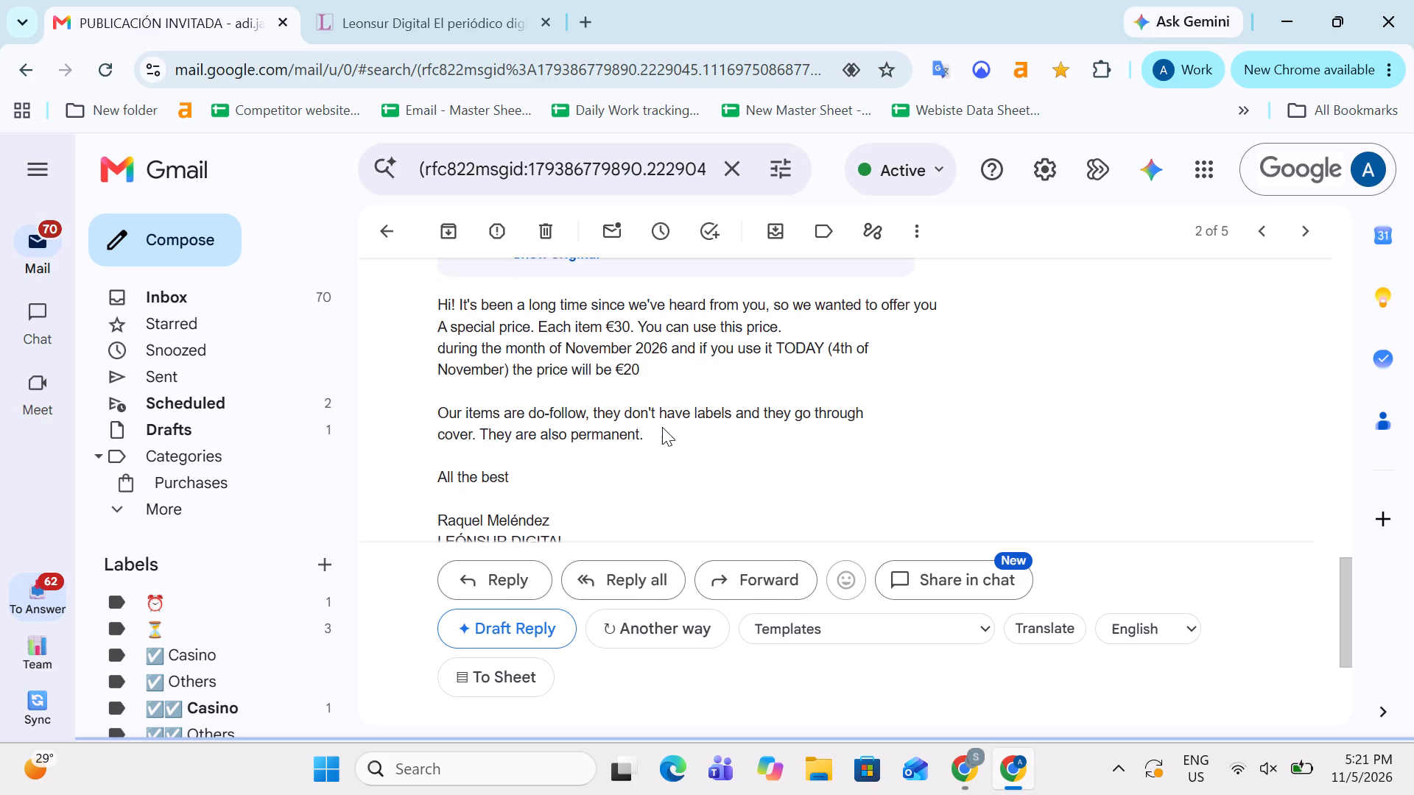
{"action": "scroll", "coordinate": [662, 427], "scroll_direction": "down", "scroll_amount": 4}
{"action": "scroll", "coordinate": [662, 427], "scroll_direction": "up", "scroll_amount": 2}
{"action": "scroll", "coordinate": [663, 427], "scroll_direction": "down", "scroll_amount": 3}
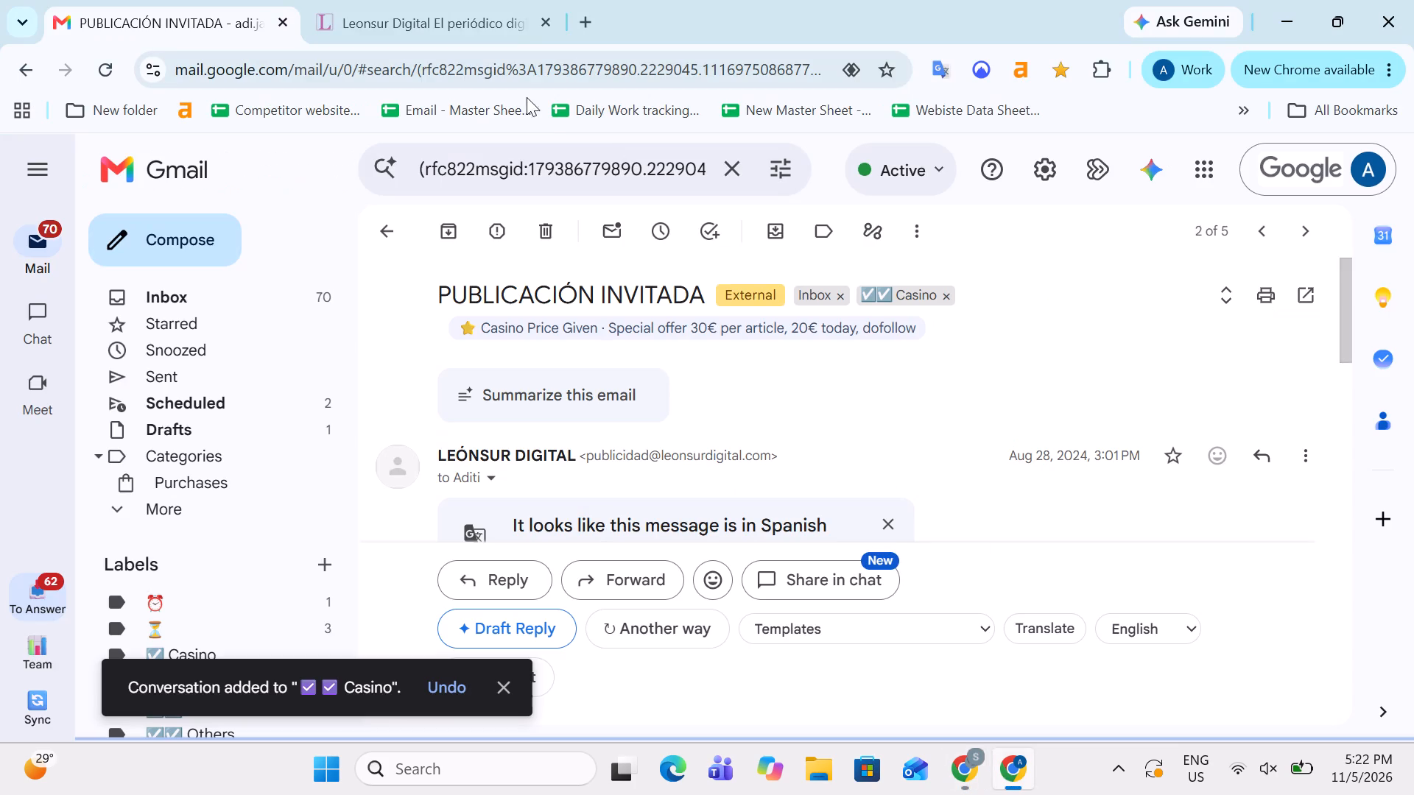
{"action": "left_click", "coordinate": [509, 13]}
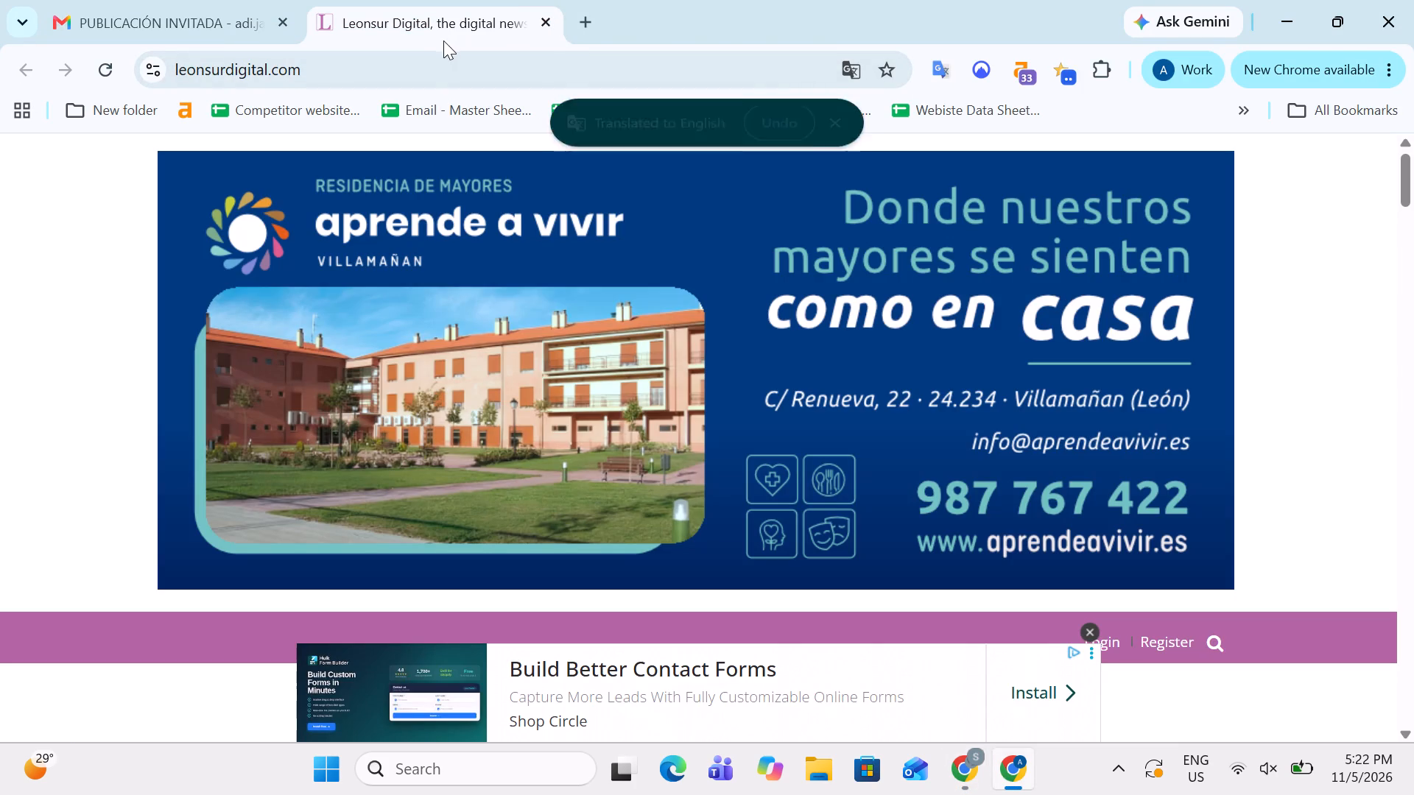
{"action": "left_click", "coordinate": [434, 54]}
{"action": "left_click_drag", "start_coordinate": [434, 54], "coordinate": [306, 71]}
{"action": "key", "text": "ctrl+c"}
{"action": "key", "text": "ctrl+c"}
{"action": "key", "text": "alt+Tab"}
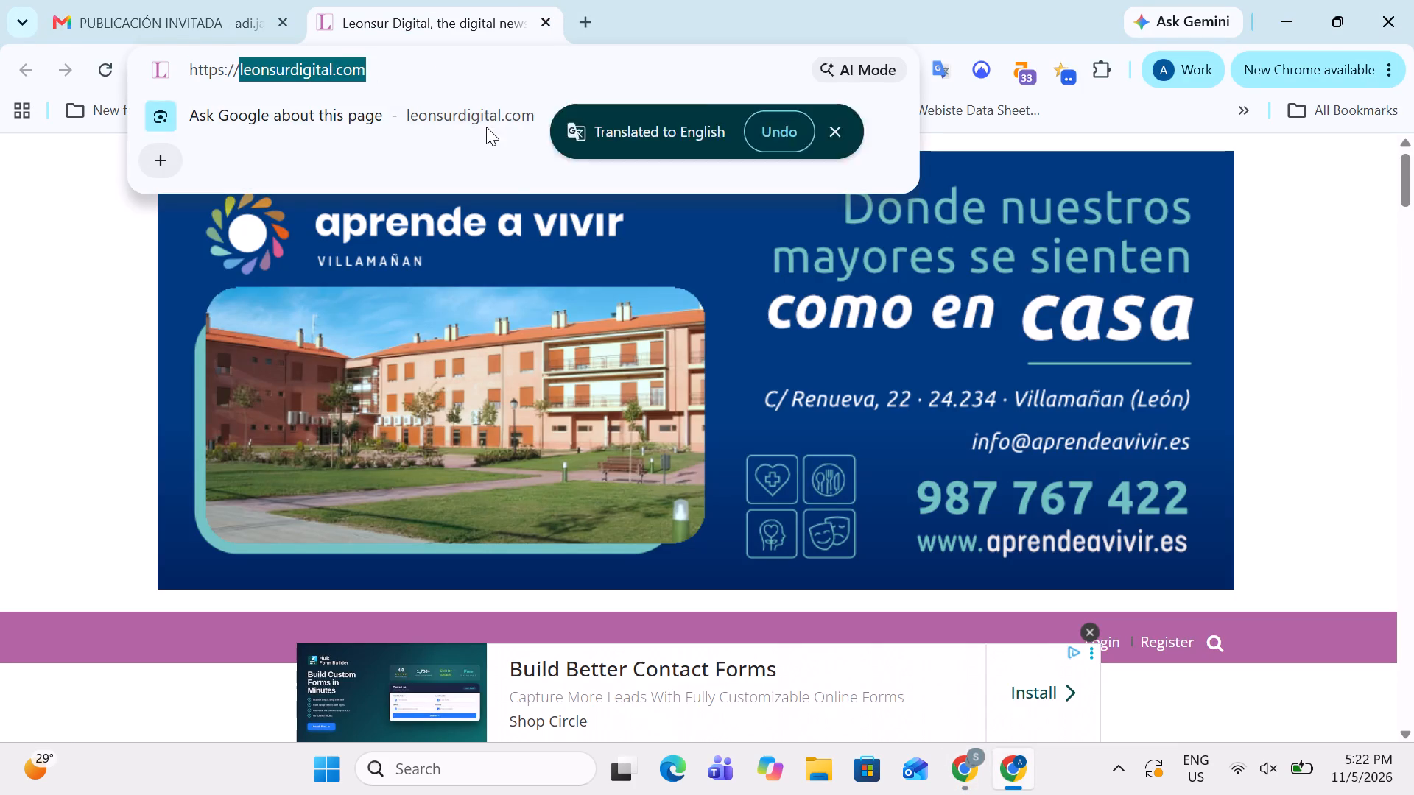
Search the New Master Sheet for leonsurdigital.com to check for an existing entry.
{"action": "key", "text": "ctrl+f"}
{"action": "key", "text": "ctrl+v"}
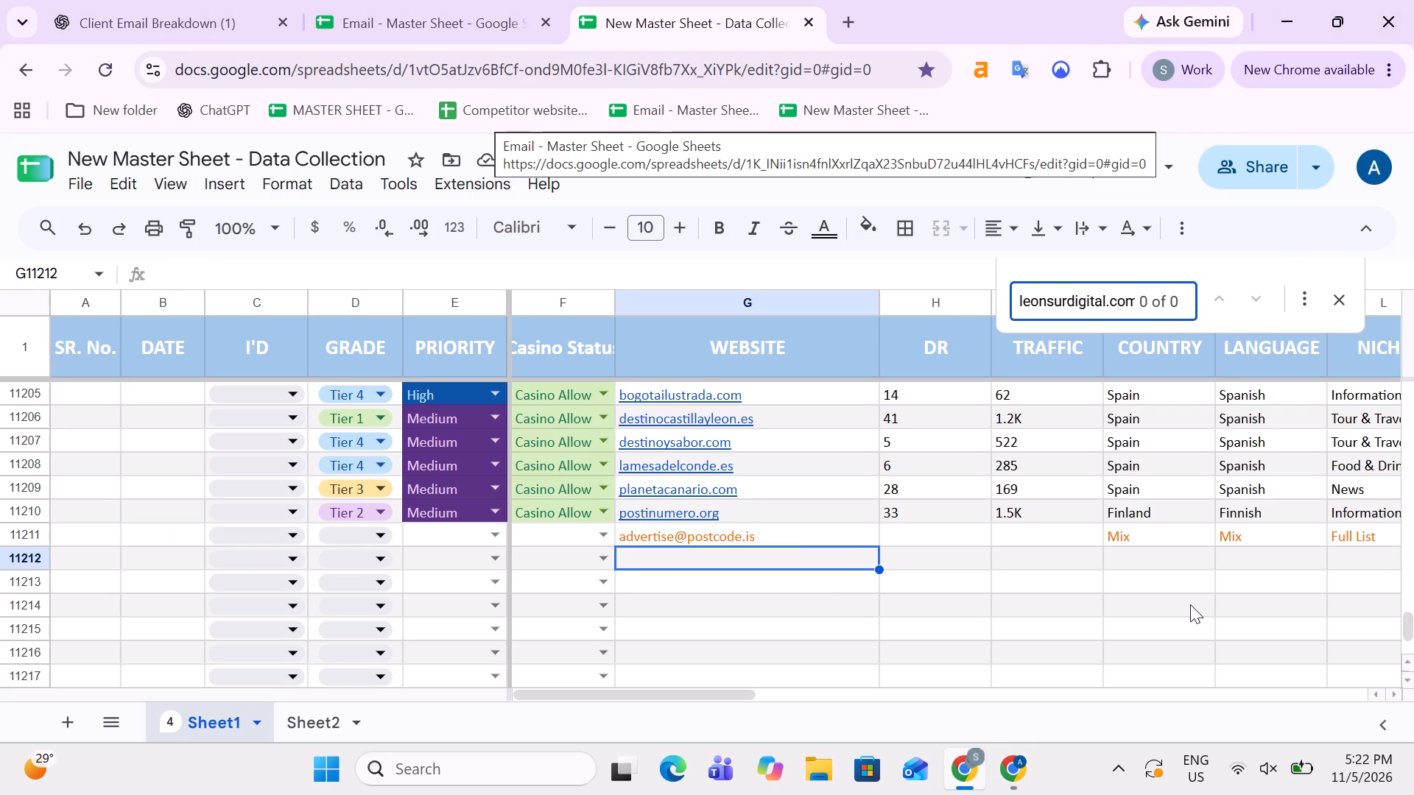
{"action": "left_click", "coordinate": [1332, 304]}
Enter leonsurdigital.com as the website in row 11212 of the New Master Sheet.
{"action": "key", "text": "Return"}
{"action": "key", "text": "ctrl+v"}
{"action": "key", "text": "Tab"}
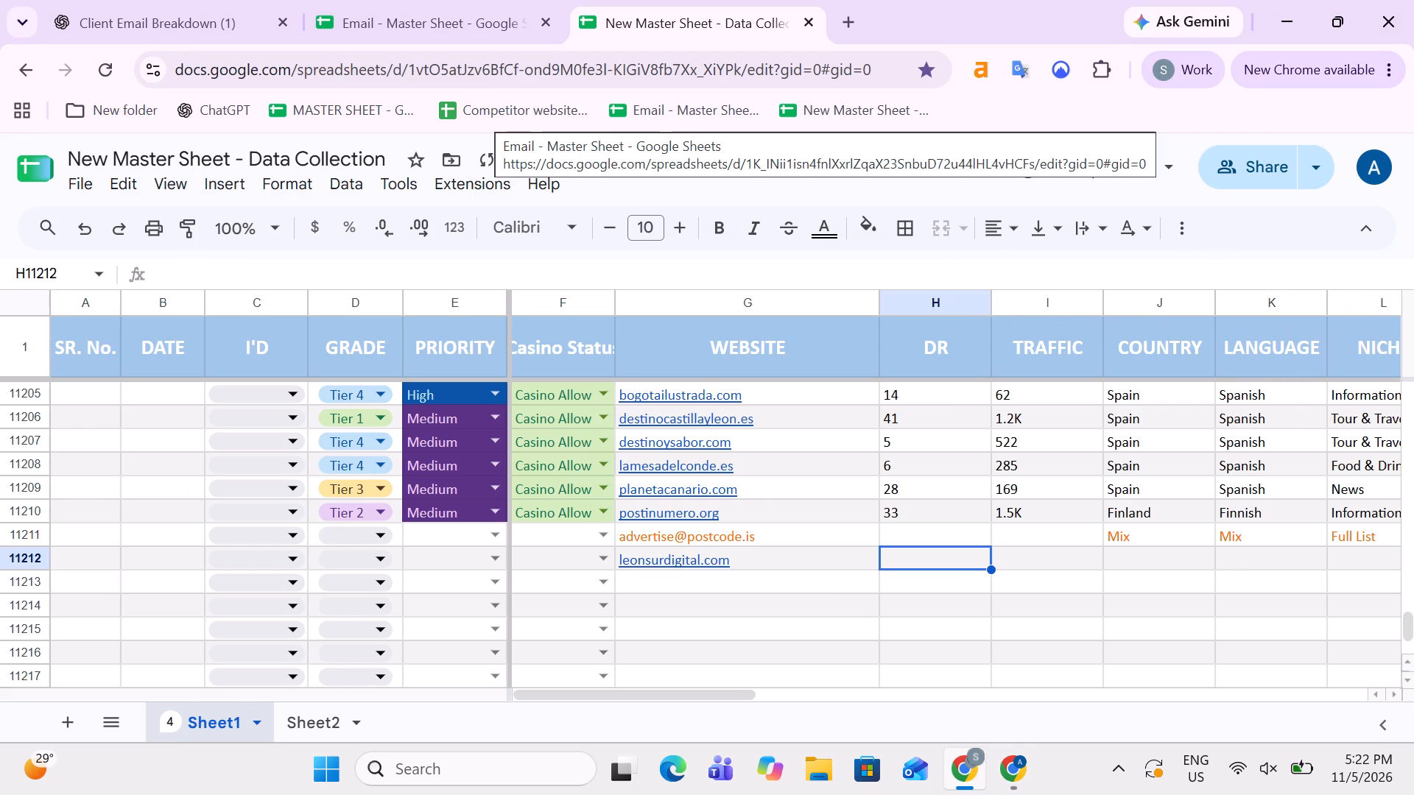
Examine the leonsurdigital.com homepage for its niche, check its original language, and open its SEO metrics.
{"action": "key", "text": "alt+Tab"}
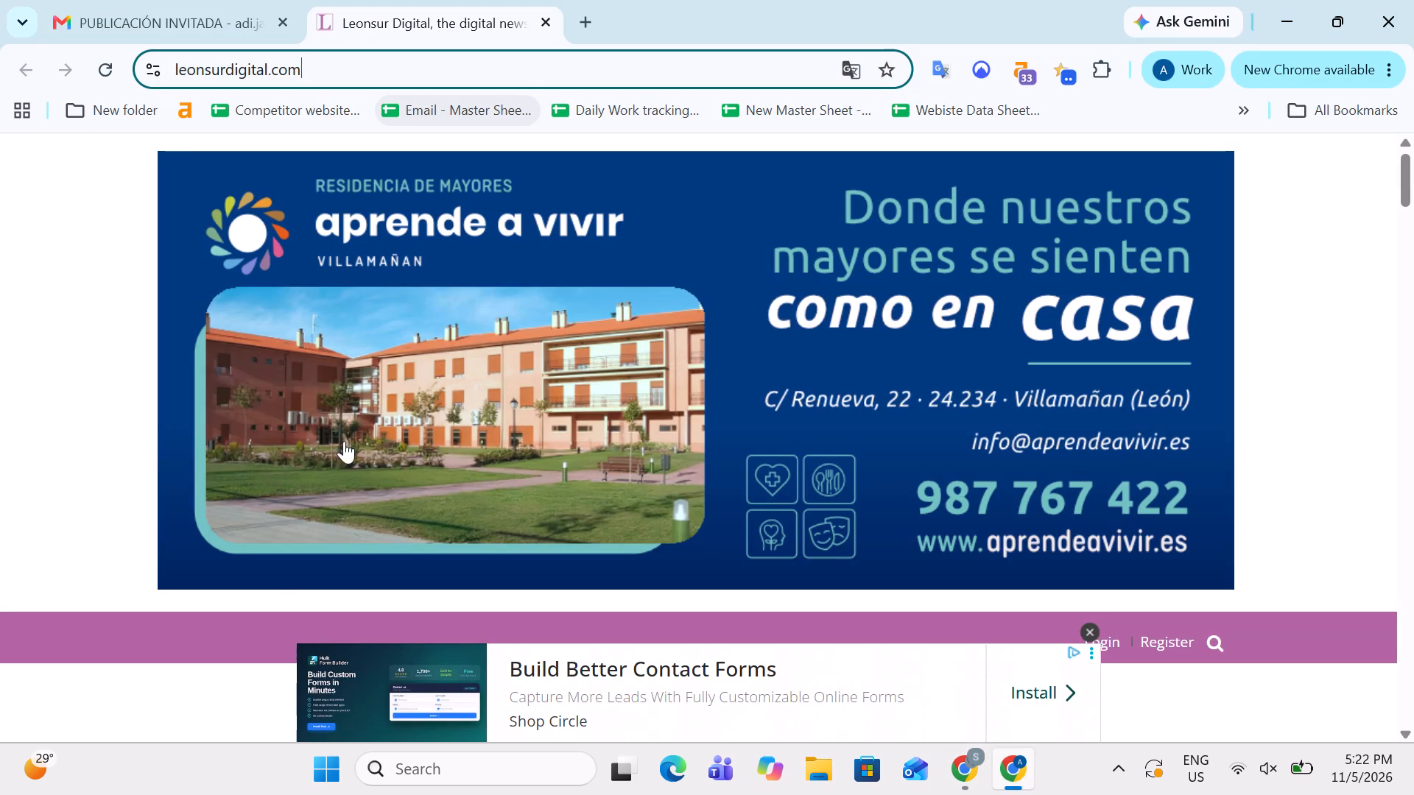
{"action": "scroll", "coordinate": [630, 445], "scroll_direction": "down", "scroll_amount": 4}
{"action": "scroll", "coordinate": [704, 472], "scroll_direction": "down", "scroll_amount": 8}
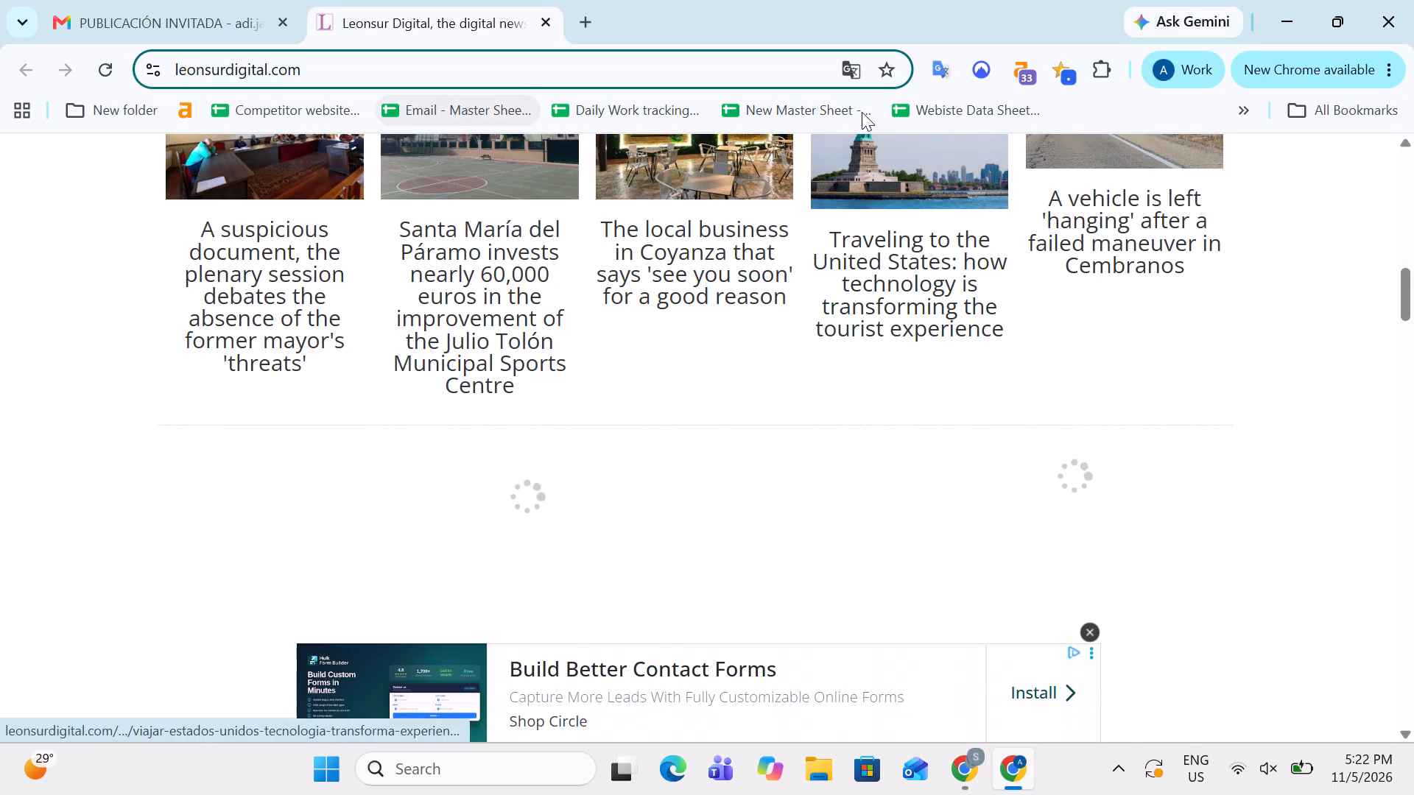
{"action": "left_click", "coordinate": [852, 71]}
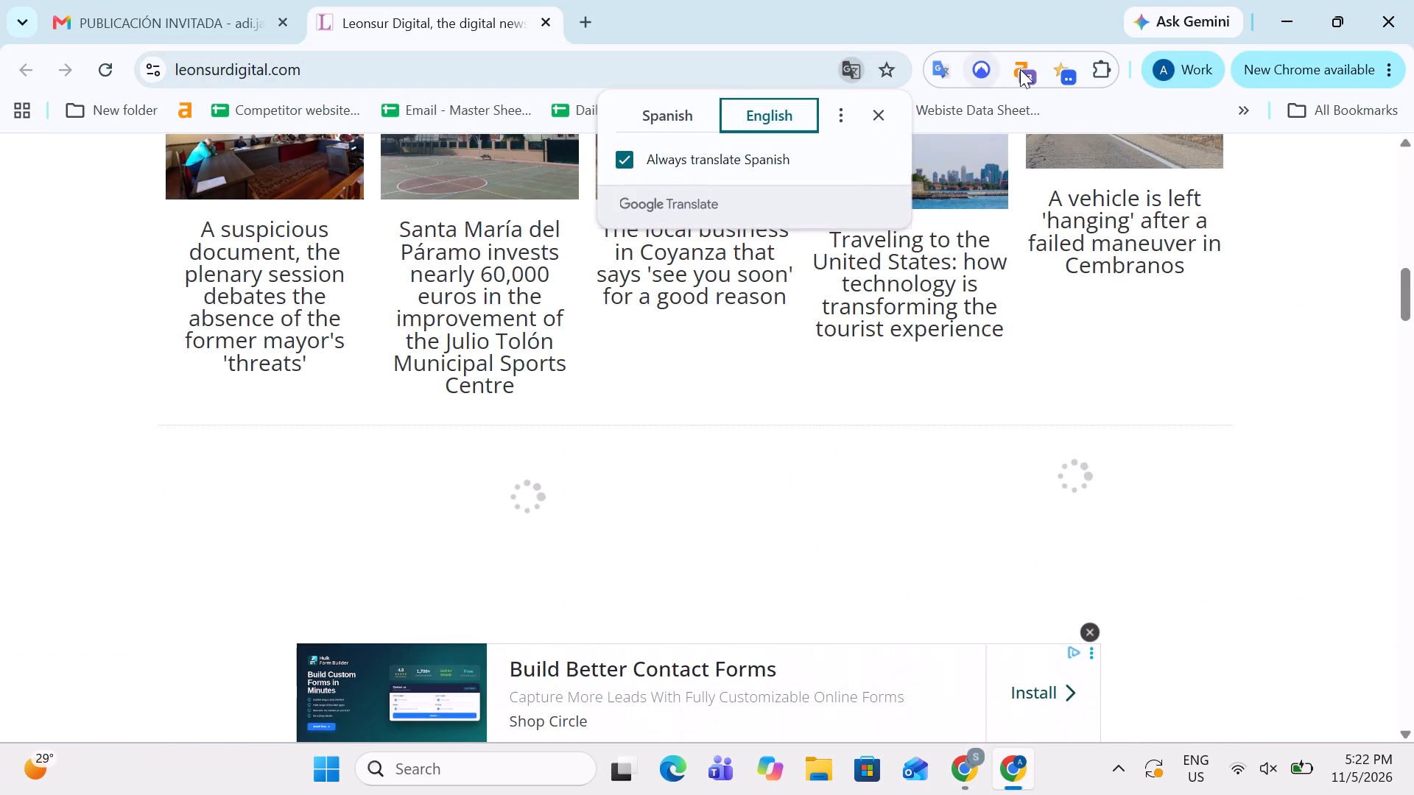
{"action": "left_click", "coordinate": [1033, 68]}
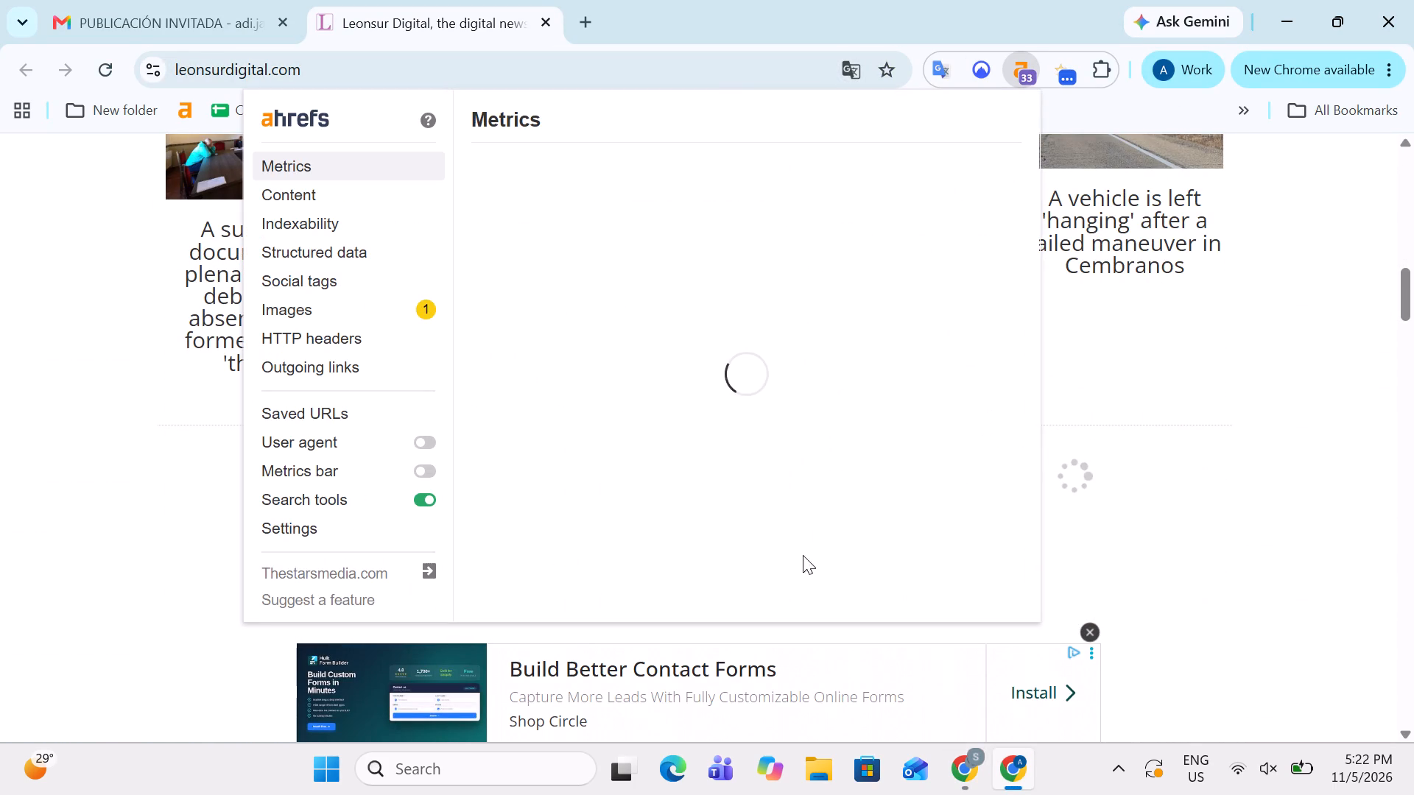
Enter DR 33 and traffic 5.8K for leonsurdigital.com in row 11212 of the New Master Sheet.
{"action": "key", "text": "alt+Tab"}
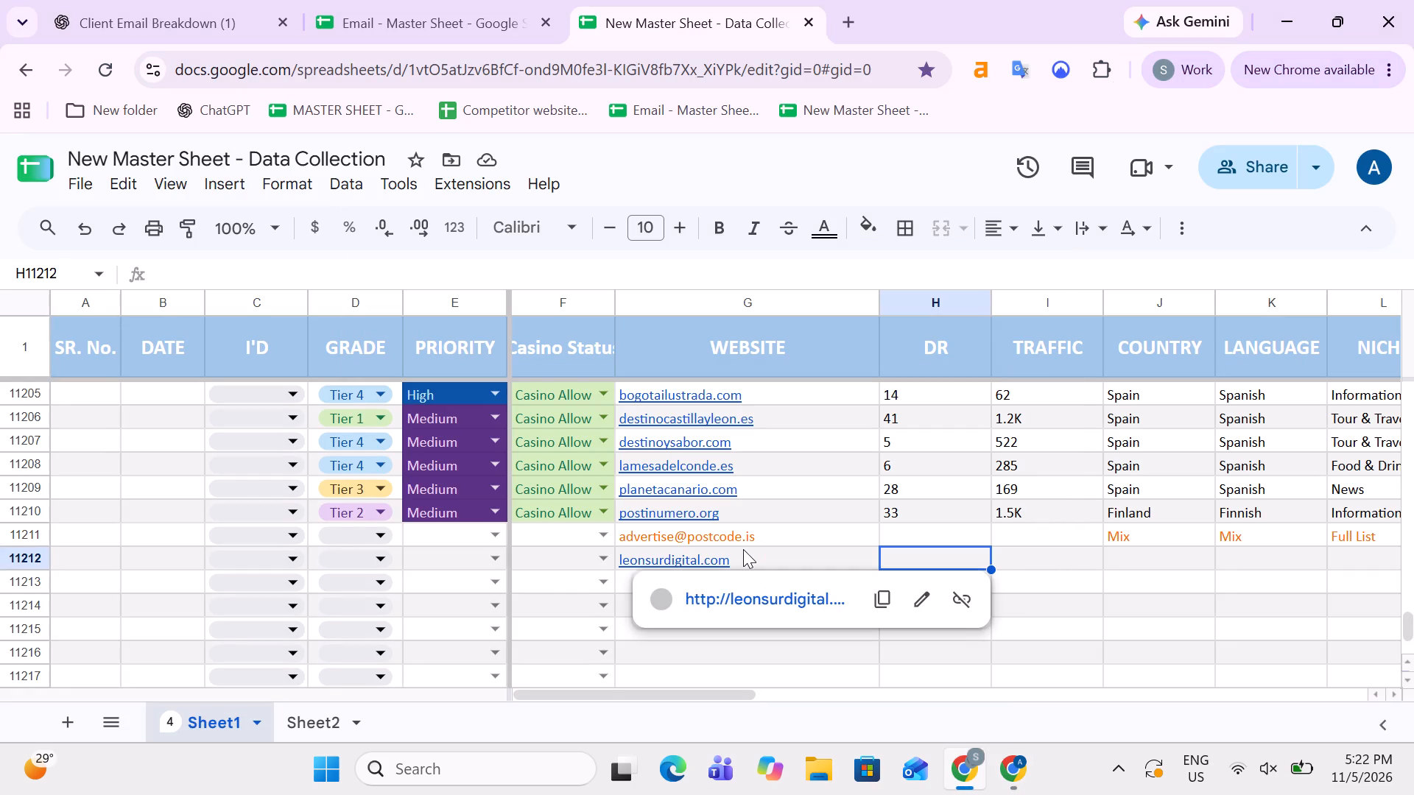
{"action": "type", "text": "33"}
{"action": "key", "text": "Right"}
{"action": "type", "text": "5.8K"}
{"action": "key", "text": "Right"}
Search the leonsurdigital.com website for Casino777.
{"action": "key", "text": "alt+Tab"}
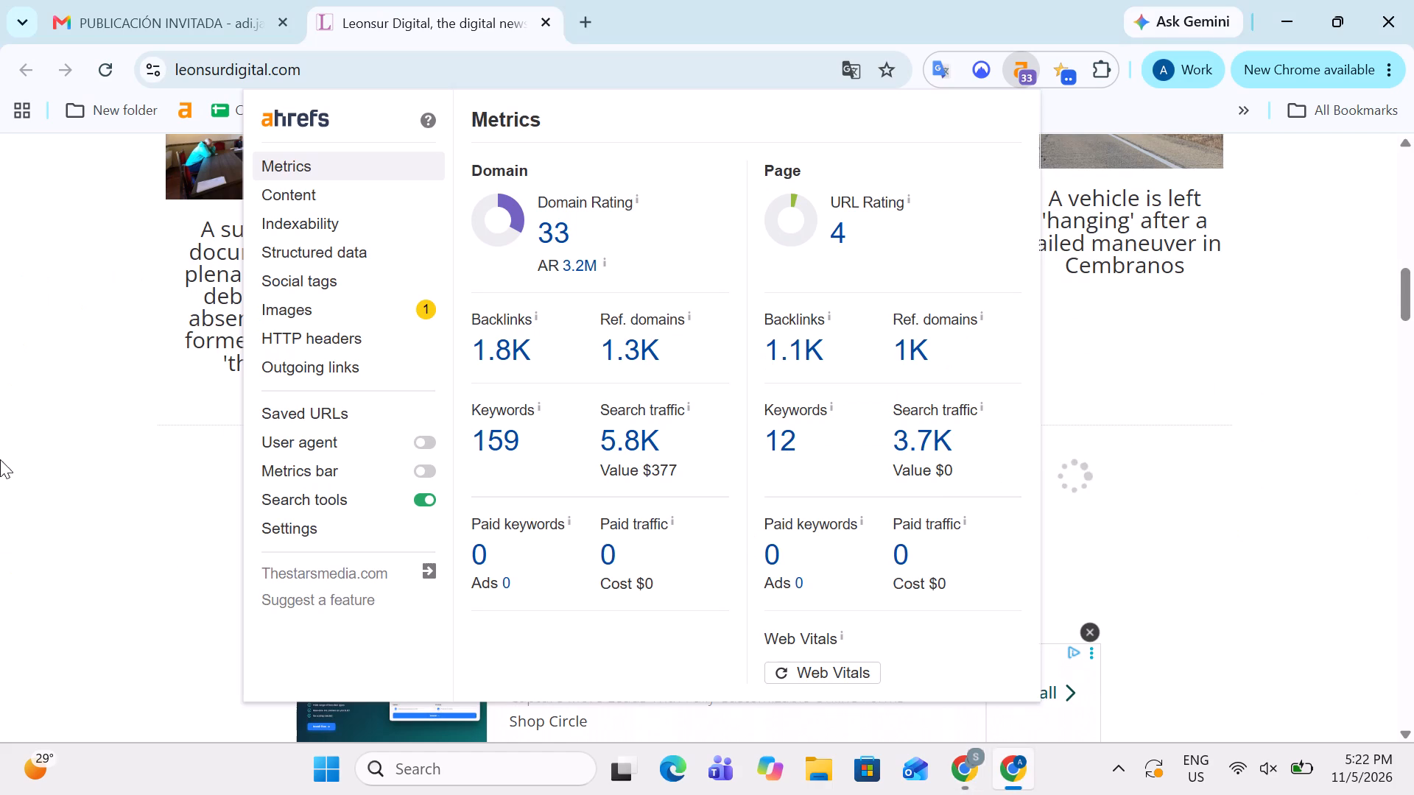
{"action": "left_click", "coordinate": [3, 404]}
{"action": "scroll", "coordinate": [1270, 479], "scroll_direction": "up", "scroll_amount": 20}
{"action": "scroll", "coordinate": [1270, 479], "scroll_direction": "up", "scroll_amount": 7}
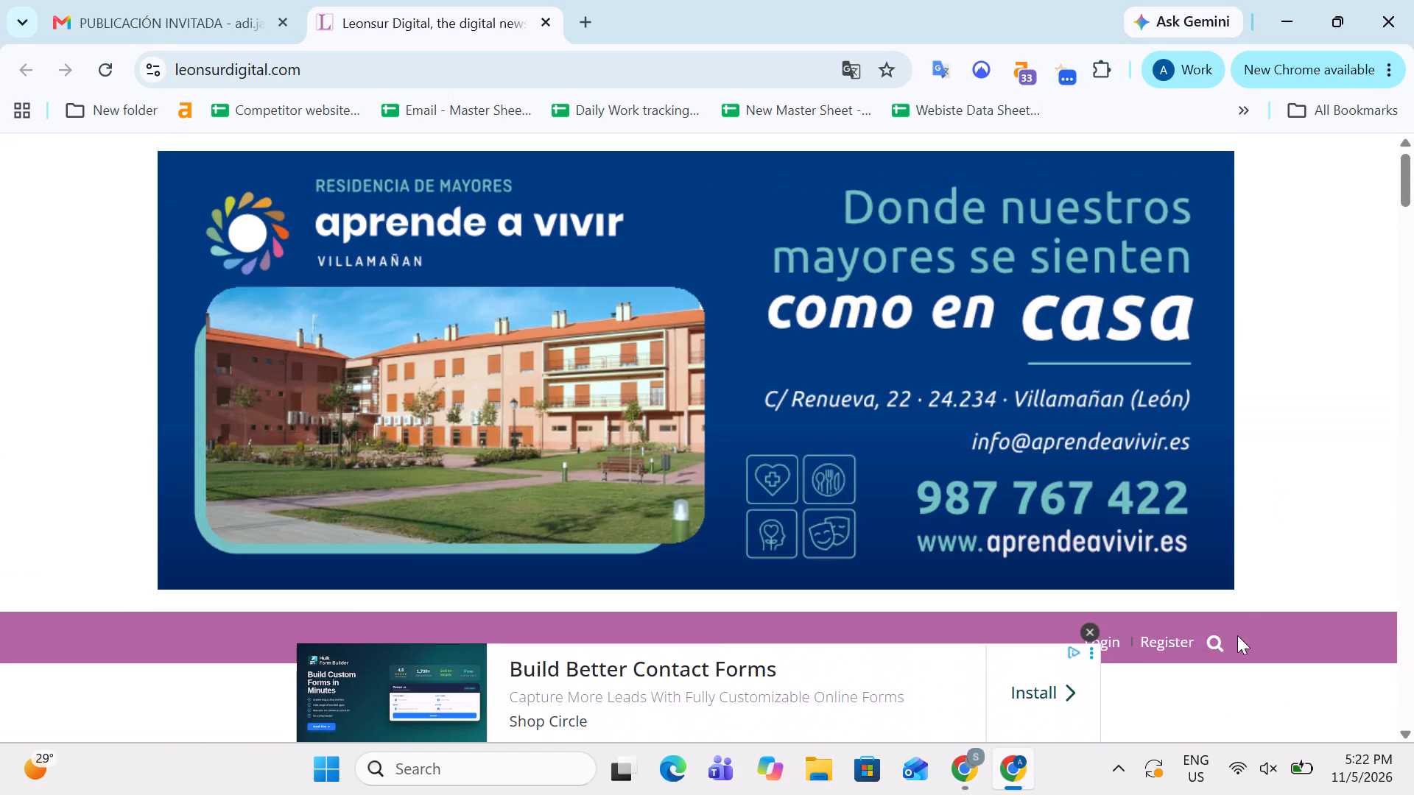
{"action": "left_click", "coordinate": [1213, 643]}
{"action": "scroll", "coordinate": [1136, 586], "scroll_direction": "down", "scroll_amount": 3}
{"action": "left_click", "coordinate": [1094, 622]}
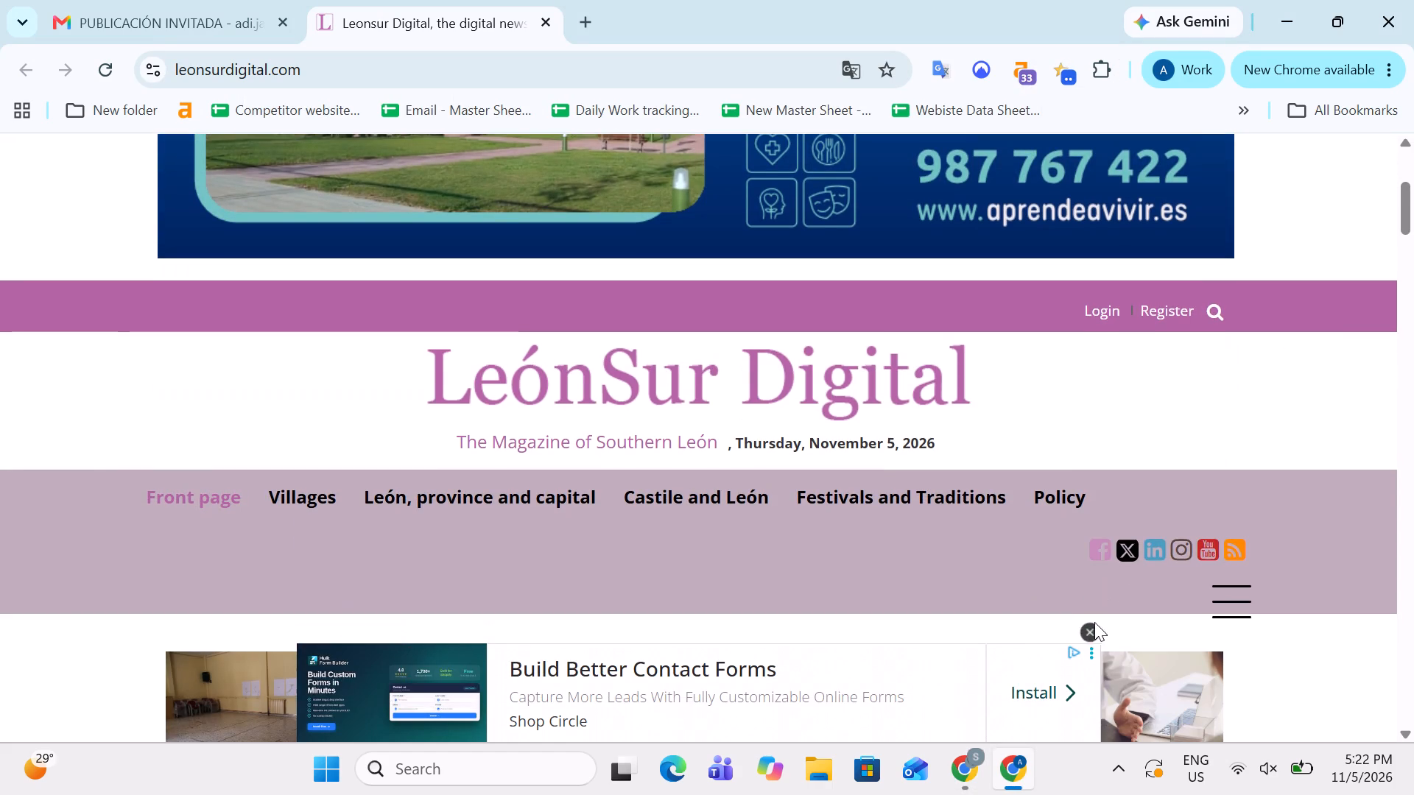
{"action": "left_click", "coordinate": [1220, 305]}
{"action": "left_click", "coordinate": [1094, 306]}
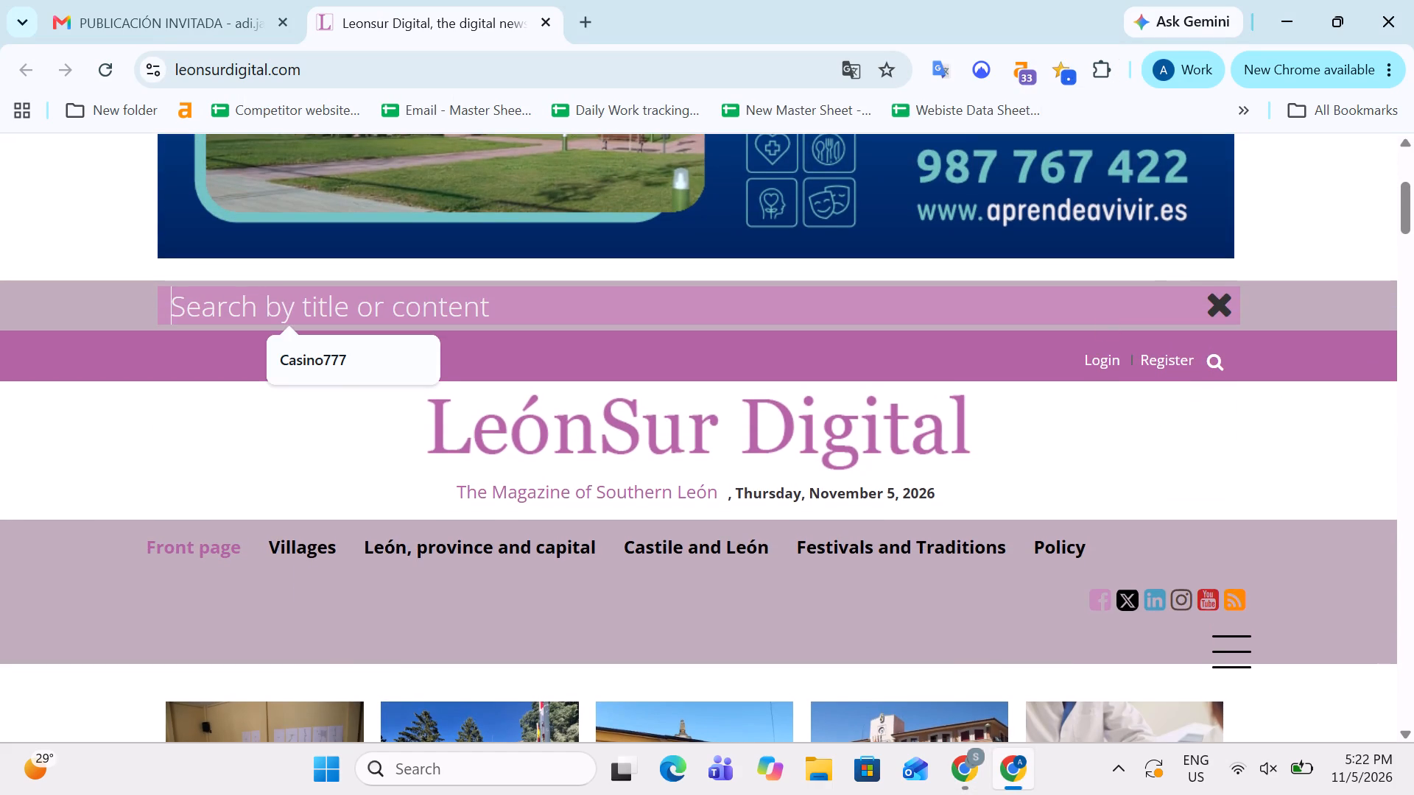
{"action": "left_click", "coordinate": [364, 341]}
{"action": "key", "text": "Return"}
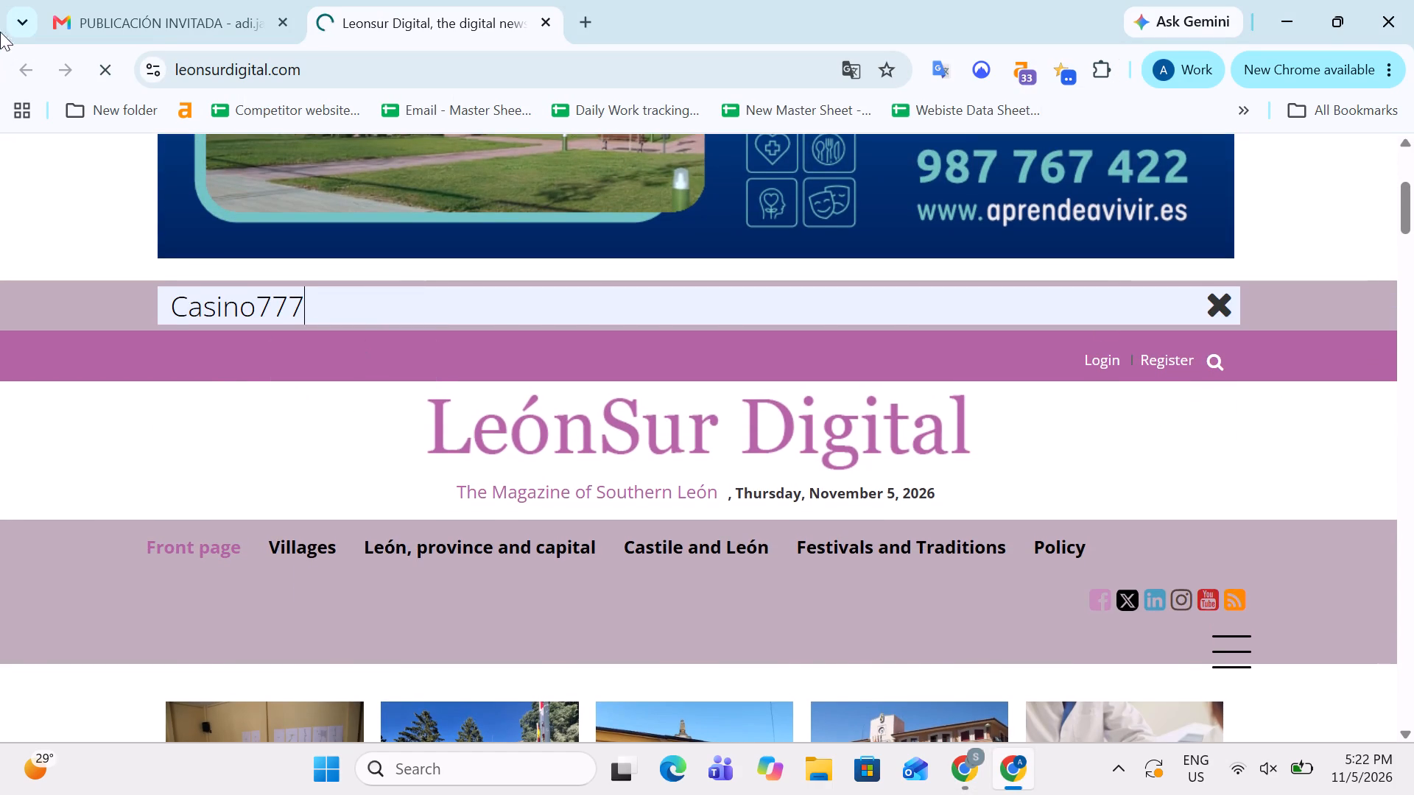
{"action": "left_click", "coordinate": [123, 0]}
{"action": "scroll", "coordinate": [636, 499], "scroll_direction": "down", "scroll_amount": 2}
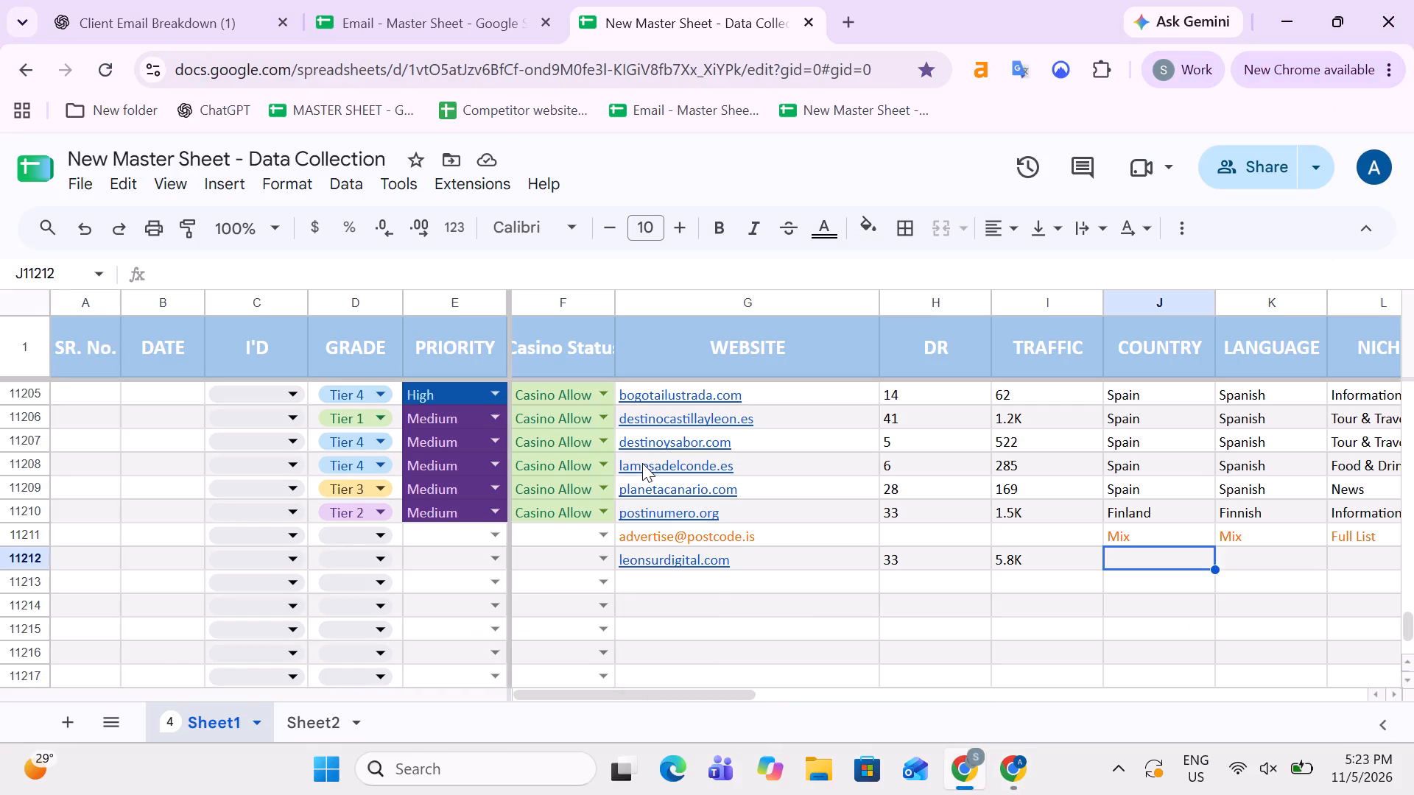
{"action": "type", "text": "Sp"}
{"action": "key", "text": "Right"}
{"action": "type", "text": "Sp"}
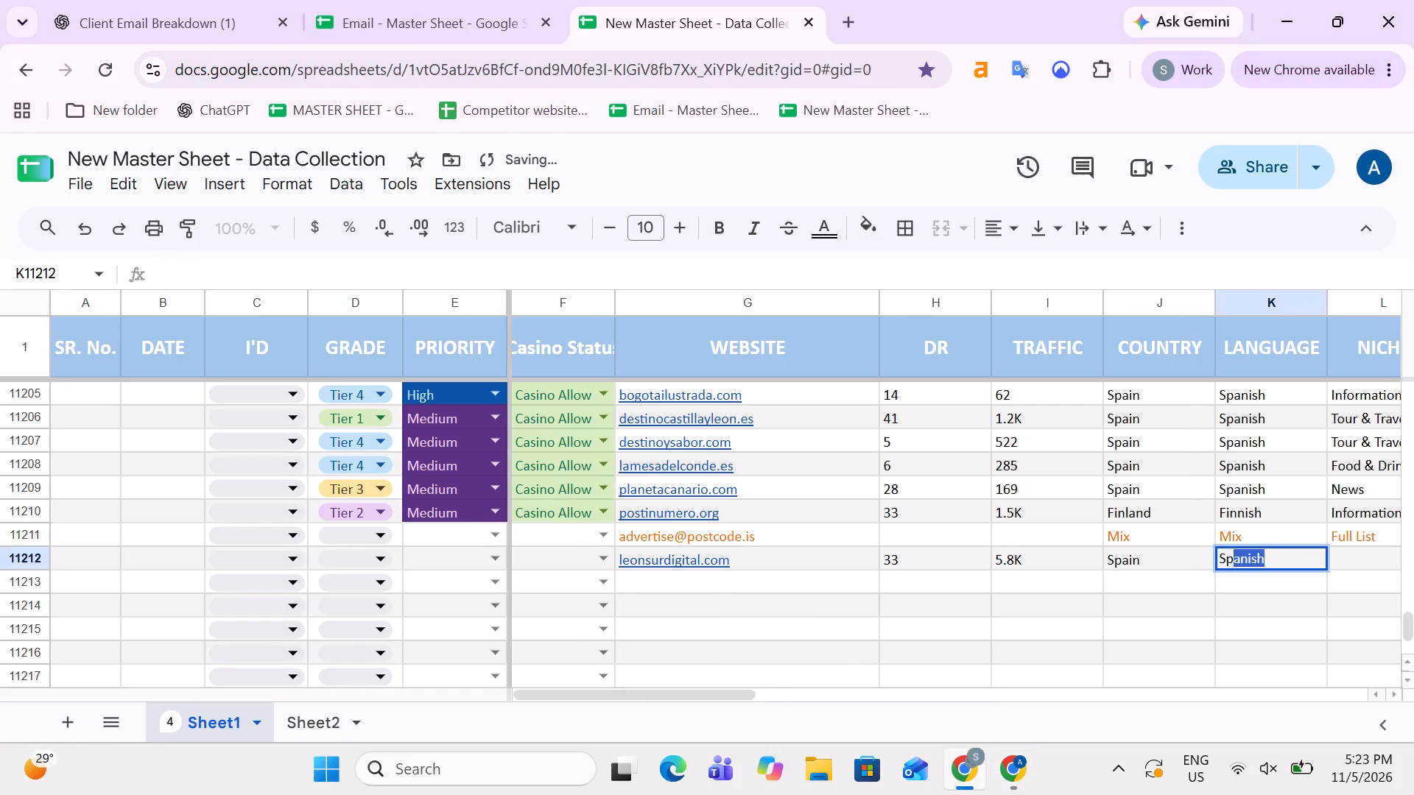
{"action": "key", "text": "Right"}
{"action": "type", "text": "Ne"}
Enter 60 as both the price and the casino price for leonsurdigital.com in row 11212.
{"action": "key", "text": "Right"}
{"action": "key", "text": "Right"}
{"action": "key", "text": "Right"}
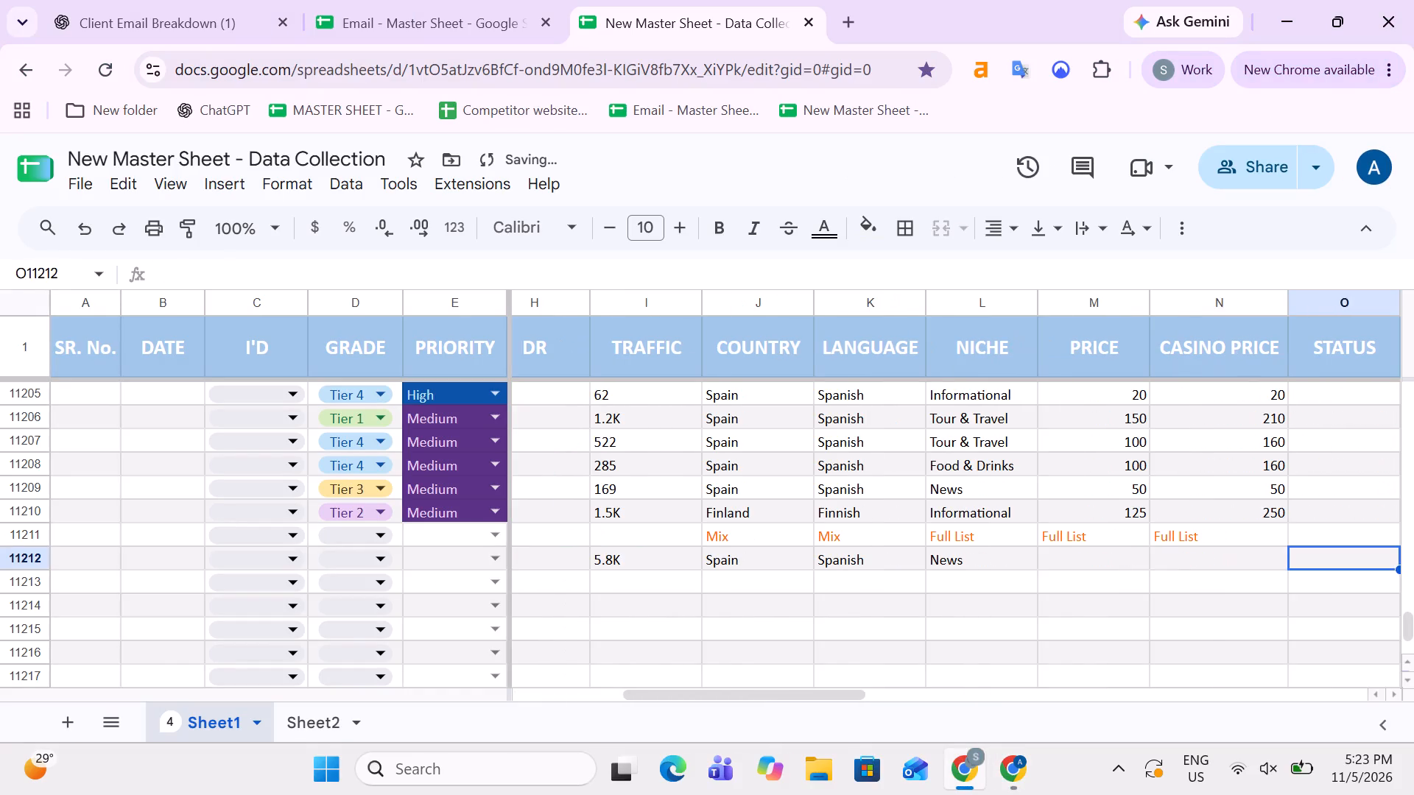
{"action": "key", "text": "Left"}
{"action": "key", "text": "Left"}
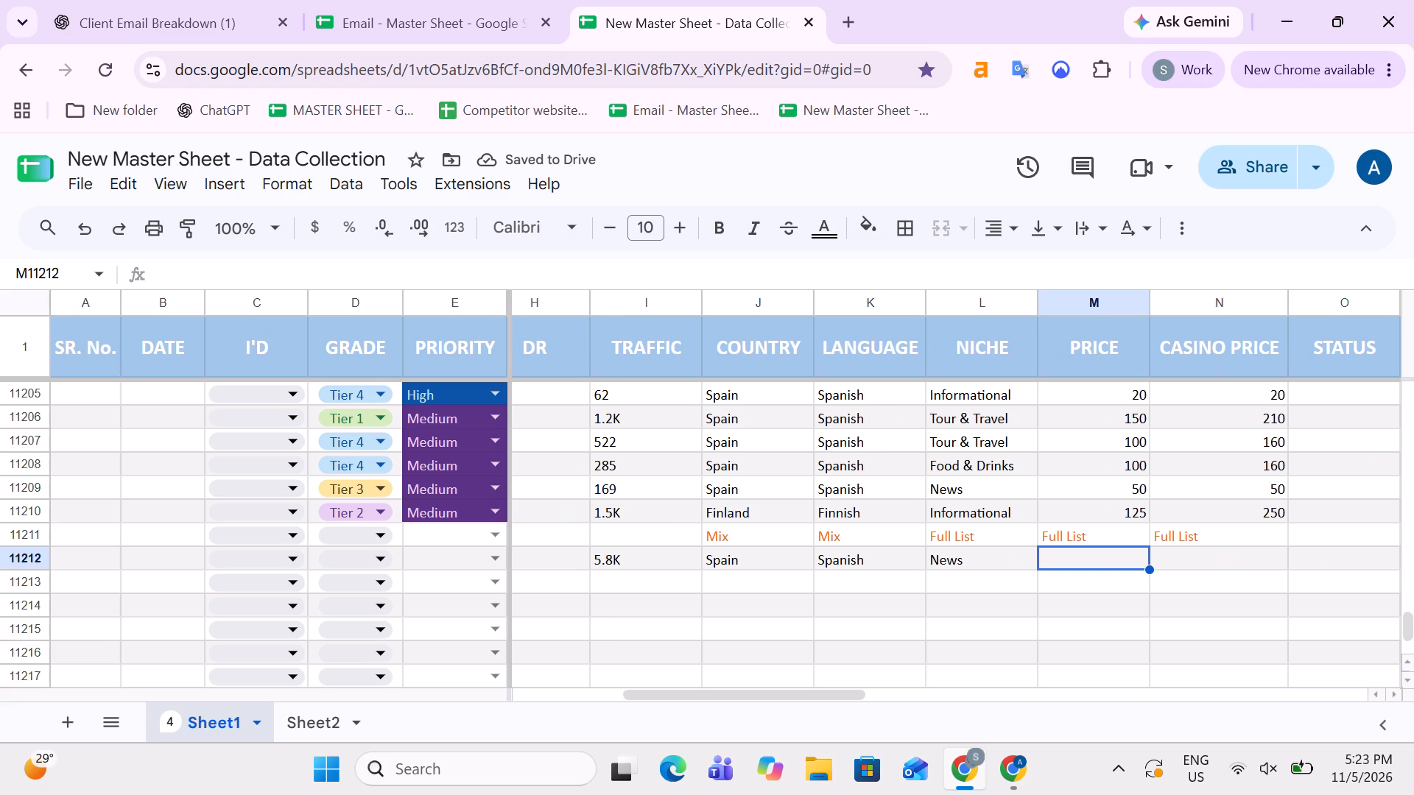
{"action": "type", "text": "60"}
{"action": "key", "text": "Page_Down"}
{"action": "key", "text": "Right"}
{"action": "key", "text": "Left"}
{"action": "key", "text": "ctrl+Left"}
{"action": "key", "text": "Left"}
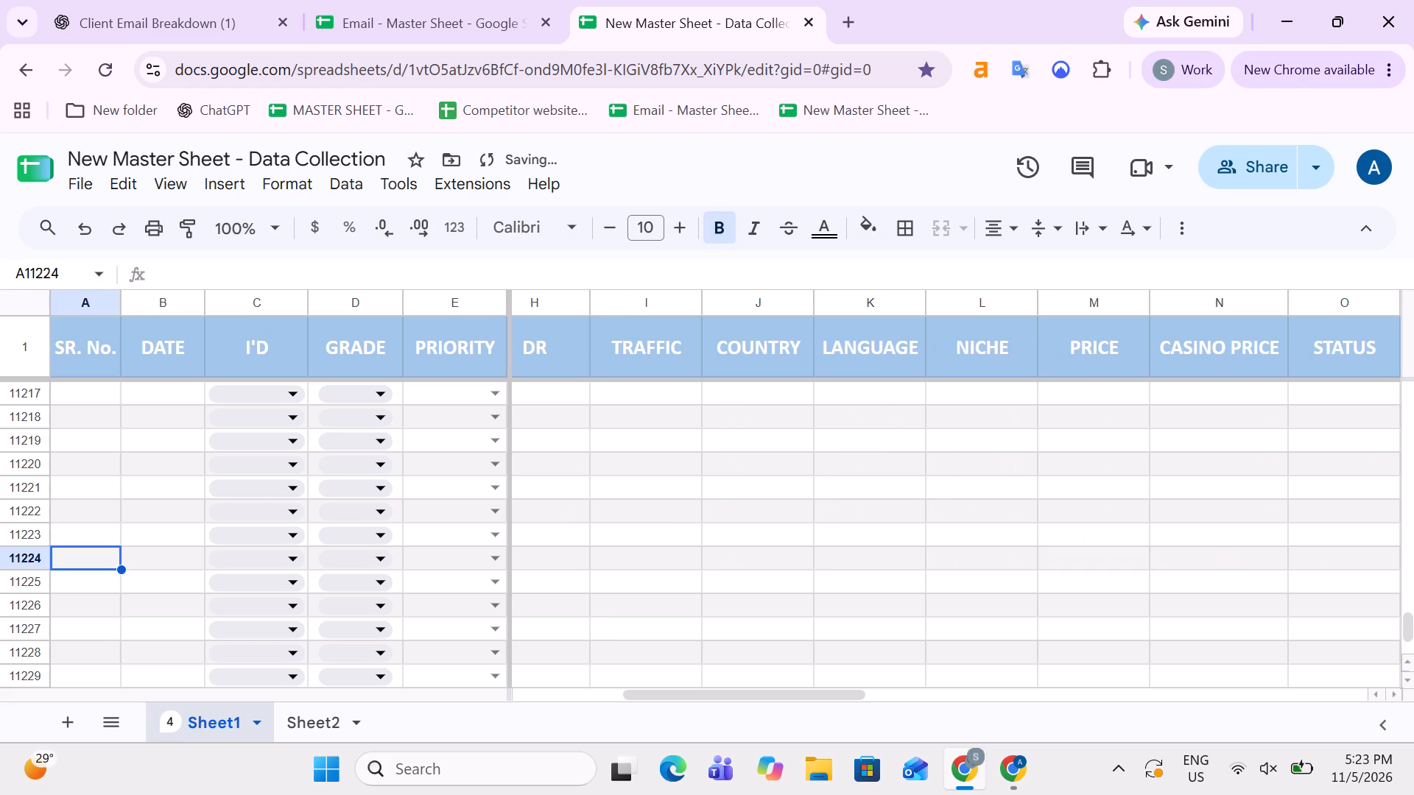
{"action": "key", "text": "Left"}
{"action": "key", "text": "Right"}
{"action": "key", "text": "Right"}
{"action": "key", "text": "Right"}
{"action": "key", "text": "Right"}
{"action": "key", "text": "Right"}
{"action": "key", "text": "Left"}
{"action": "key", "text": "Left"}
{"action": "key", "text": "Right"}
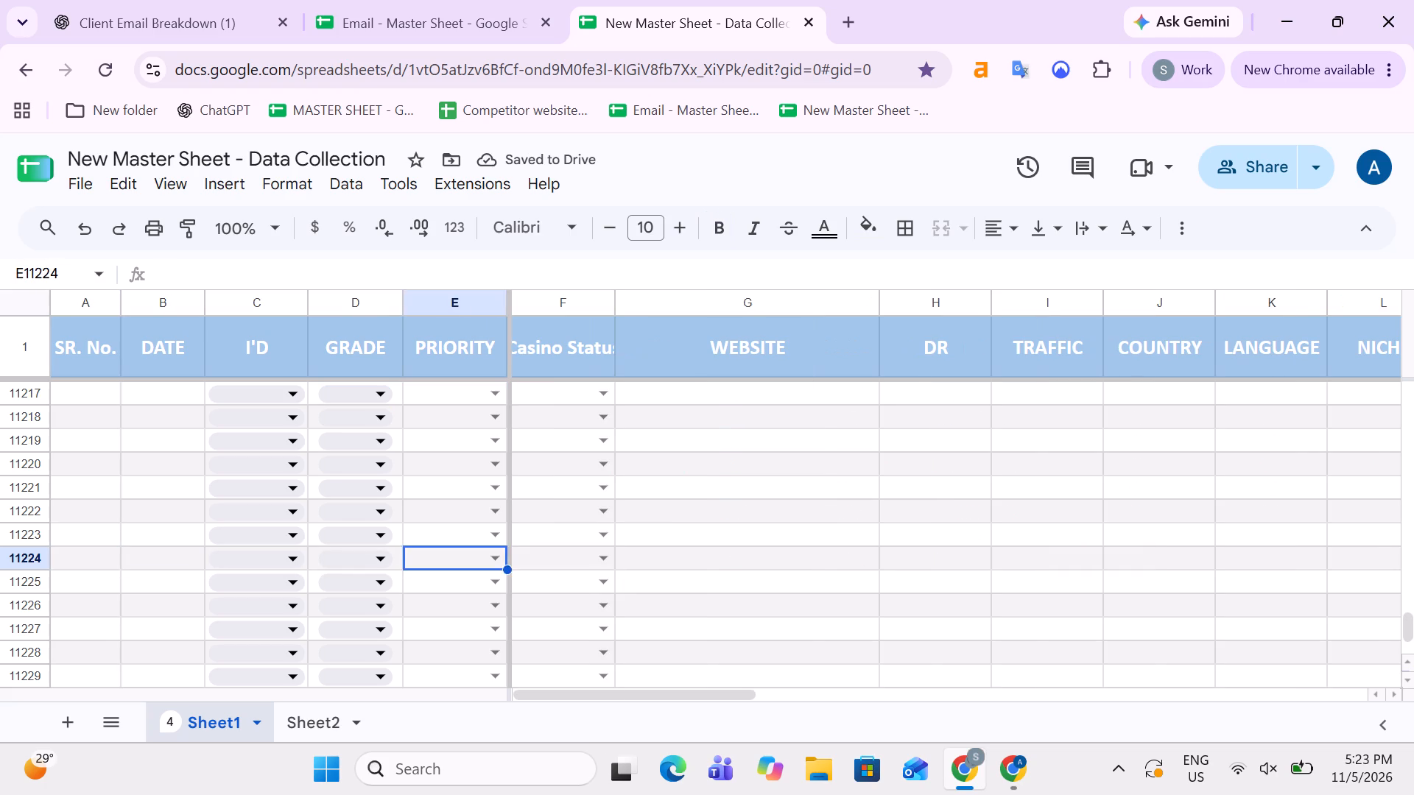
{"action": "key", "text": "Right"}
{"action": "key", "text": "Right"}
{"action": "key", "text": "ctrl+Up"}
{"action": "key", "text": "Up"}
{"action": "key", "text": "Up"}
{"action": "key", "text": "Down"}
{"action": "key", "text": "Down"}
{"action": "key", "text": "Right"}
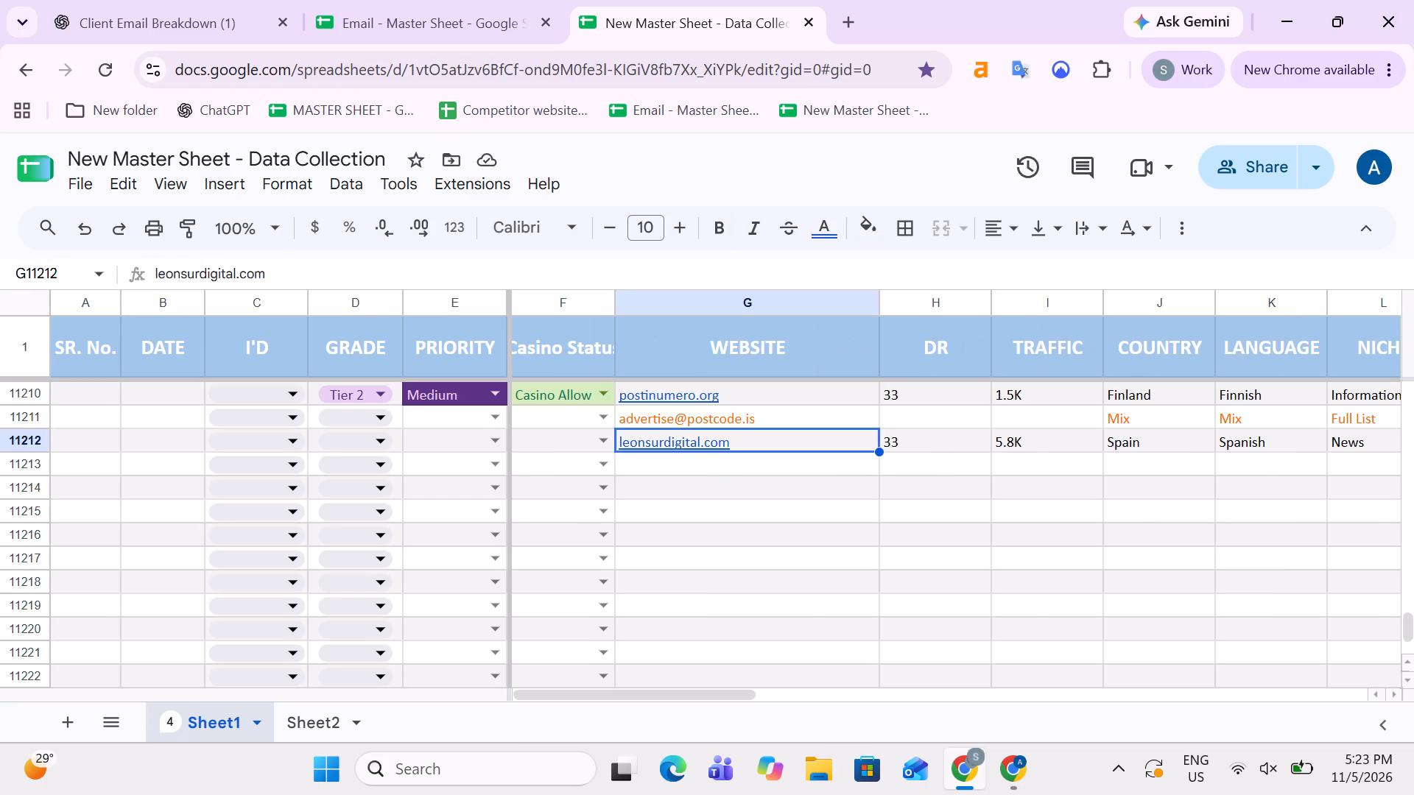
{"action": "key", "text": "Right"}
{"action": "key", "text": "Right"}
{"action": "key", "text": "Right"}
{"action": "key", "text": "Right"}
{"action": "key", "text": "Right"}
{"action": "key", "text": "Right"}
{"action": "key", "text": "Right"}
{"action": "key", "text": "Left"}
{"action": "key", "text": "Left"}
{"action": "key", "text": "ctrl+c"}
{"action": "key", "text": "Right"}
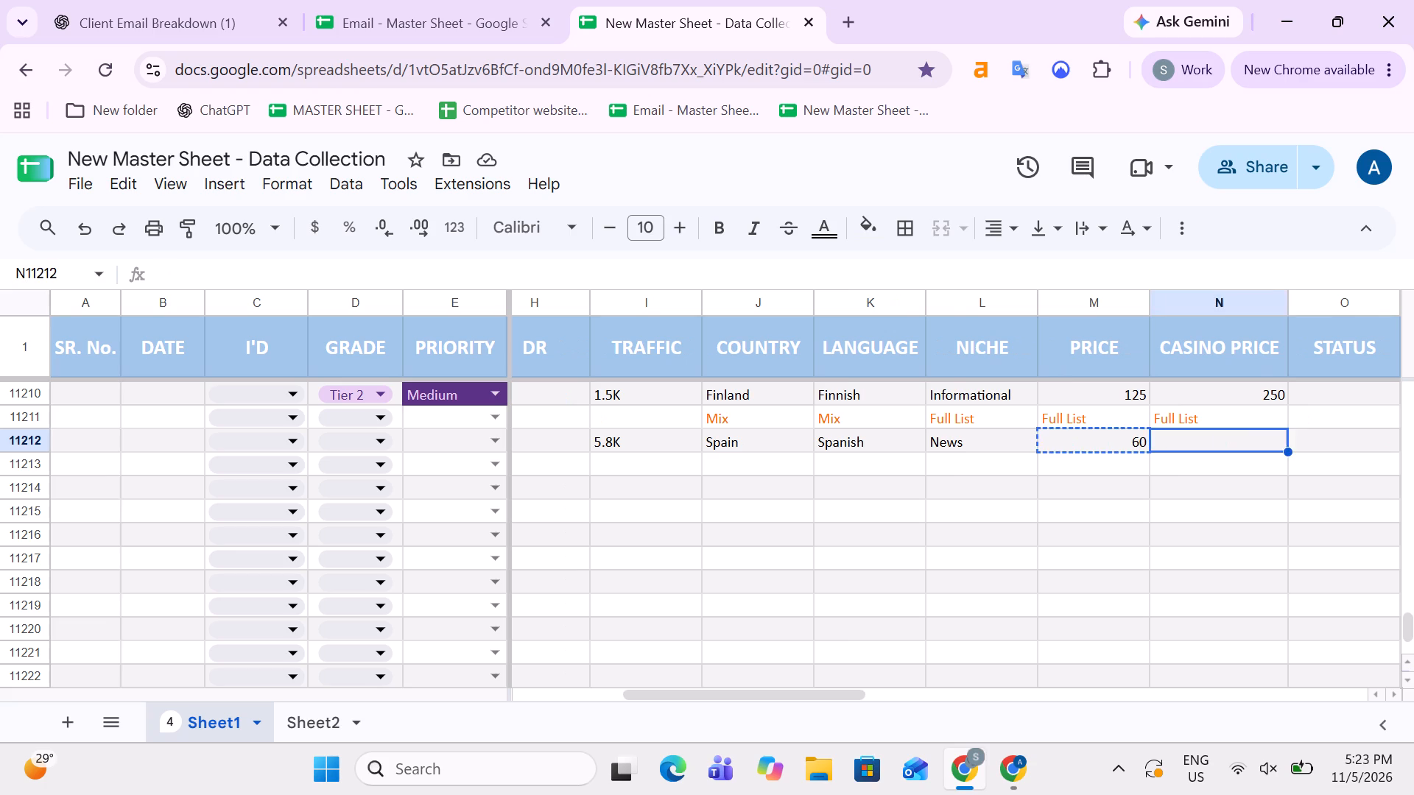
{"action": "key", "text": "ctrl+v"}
Set the link policy for leonsurdigital.com in row 11212 to Updated.
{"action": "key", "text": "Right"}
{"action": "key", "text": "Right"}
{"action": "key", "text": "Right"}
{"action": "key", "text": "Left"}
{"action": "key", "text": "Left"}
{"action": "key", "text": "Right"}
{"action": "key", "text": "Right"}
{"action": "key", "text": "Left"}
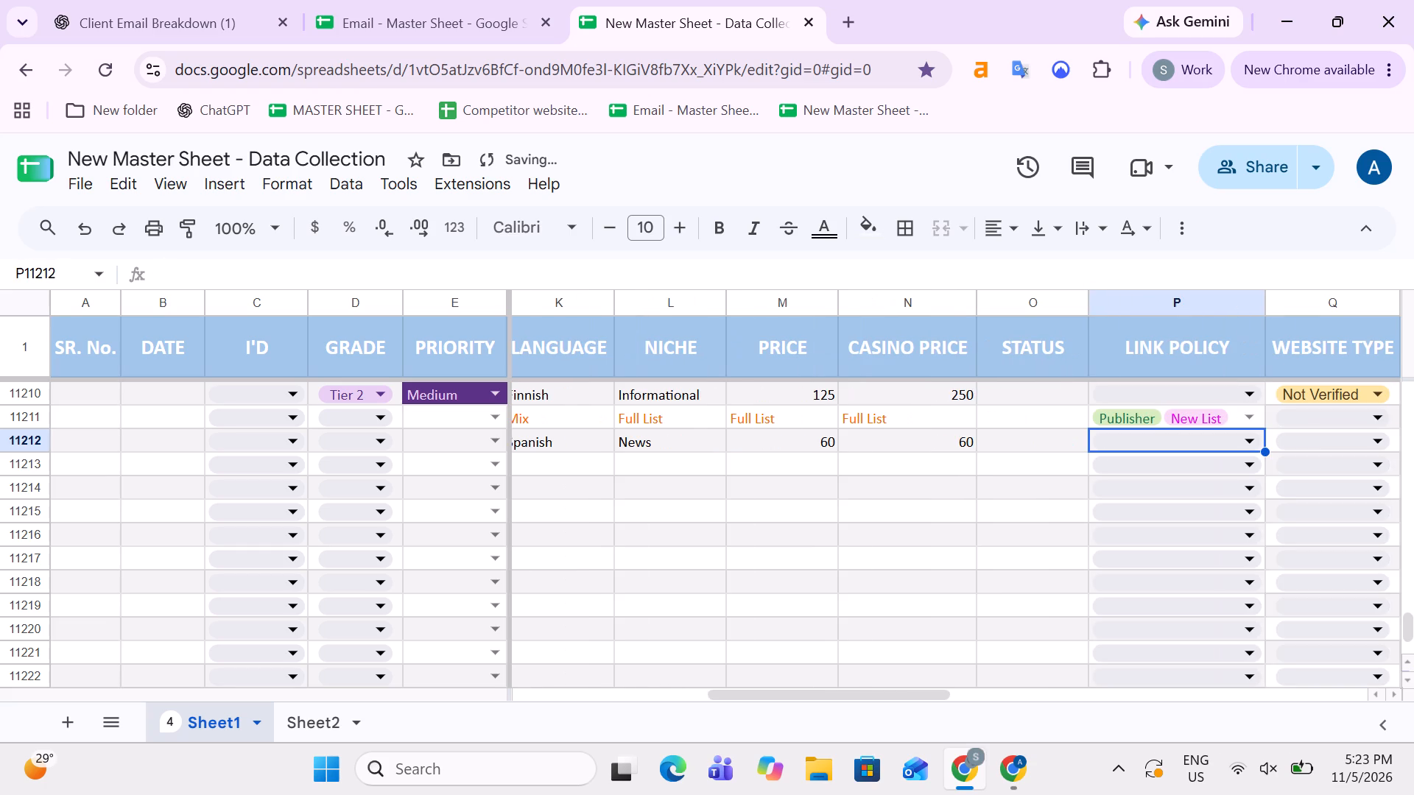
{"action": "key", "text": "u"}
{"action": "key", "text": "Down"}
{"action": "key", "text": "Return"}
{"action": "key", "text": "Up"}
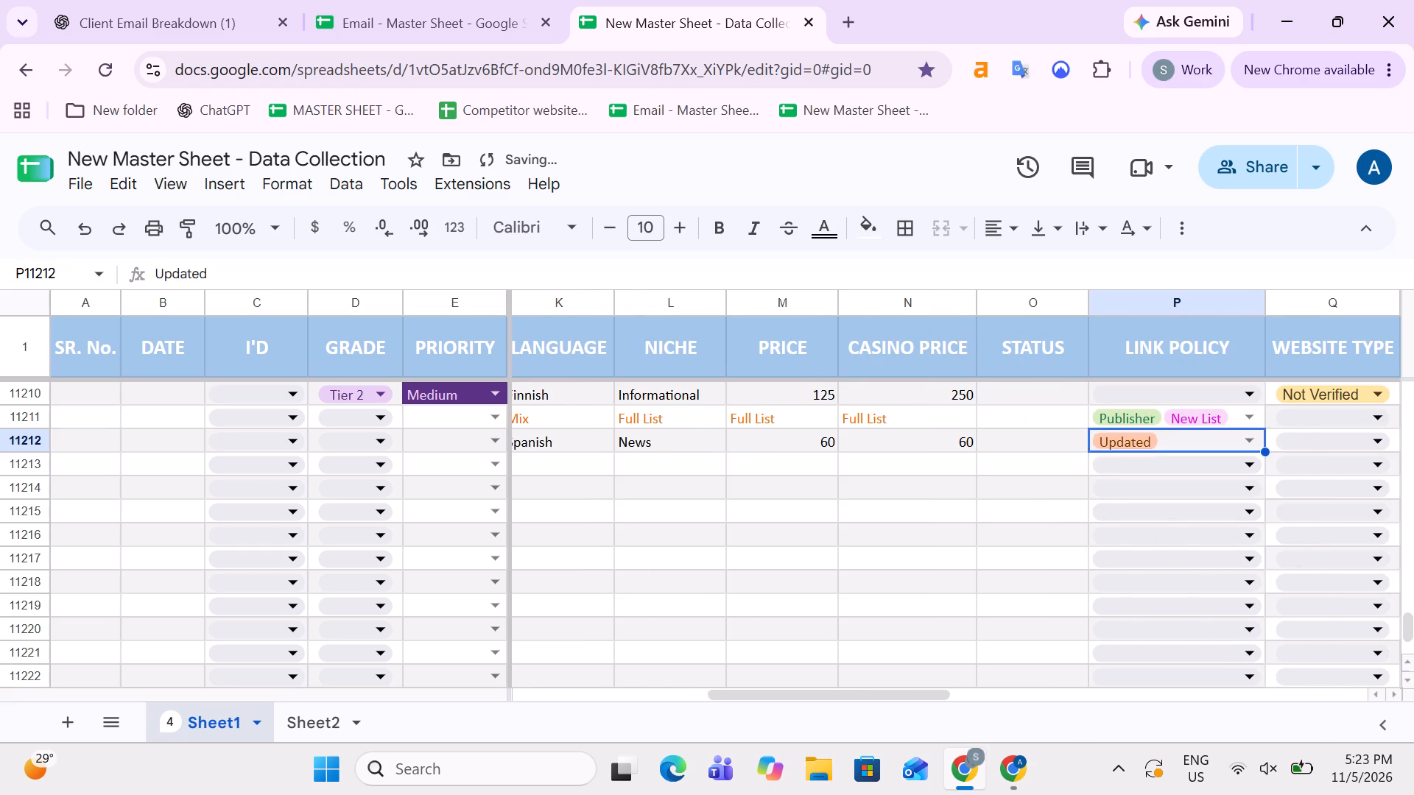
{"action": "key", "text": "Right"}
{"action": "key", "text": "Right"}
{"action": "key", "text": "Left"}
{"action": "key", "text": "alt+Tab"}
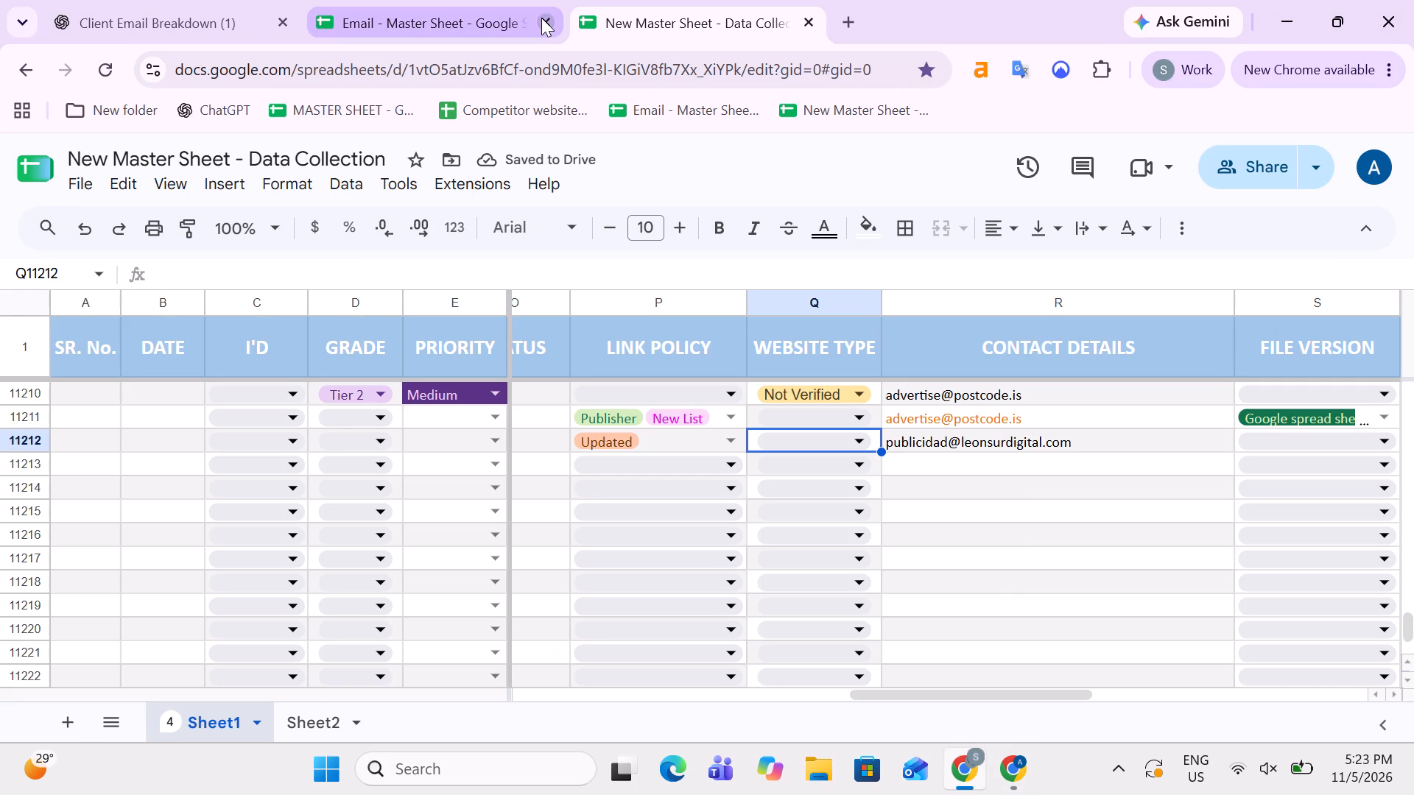
Set the website type for leonsurdigital.com in row 11212 to Not Verified.
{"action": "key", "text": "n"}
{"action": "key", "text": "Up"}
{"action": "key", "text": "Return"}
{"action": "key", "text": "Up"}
Set the priority for leonsurdigital.com in row 11212 to Medium.
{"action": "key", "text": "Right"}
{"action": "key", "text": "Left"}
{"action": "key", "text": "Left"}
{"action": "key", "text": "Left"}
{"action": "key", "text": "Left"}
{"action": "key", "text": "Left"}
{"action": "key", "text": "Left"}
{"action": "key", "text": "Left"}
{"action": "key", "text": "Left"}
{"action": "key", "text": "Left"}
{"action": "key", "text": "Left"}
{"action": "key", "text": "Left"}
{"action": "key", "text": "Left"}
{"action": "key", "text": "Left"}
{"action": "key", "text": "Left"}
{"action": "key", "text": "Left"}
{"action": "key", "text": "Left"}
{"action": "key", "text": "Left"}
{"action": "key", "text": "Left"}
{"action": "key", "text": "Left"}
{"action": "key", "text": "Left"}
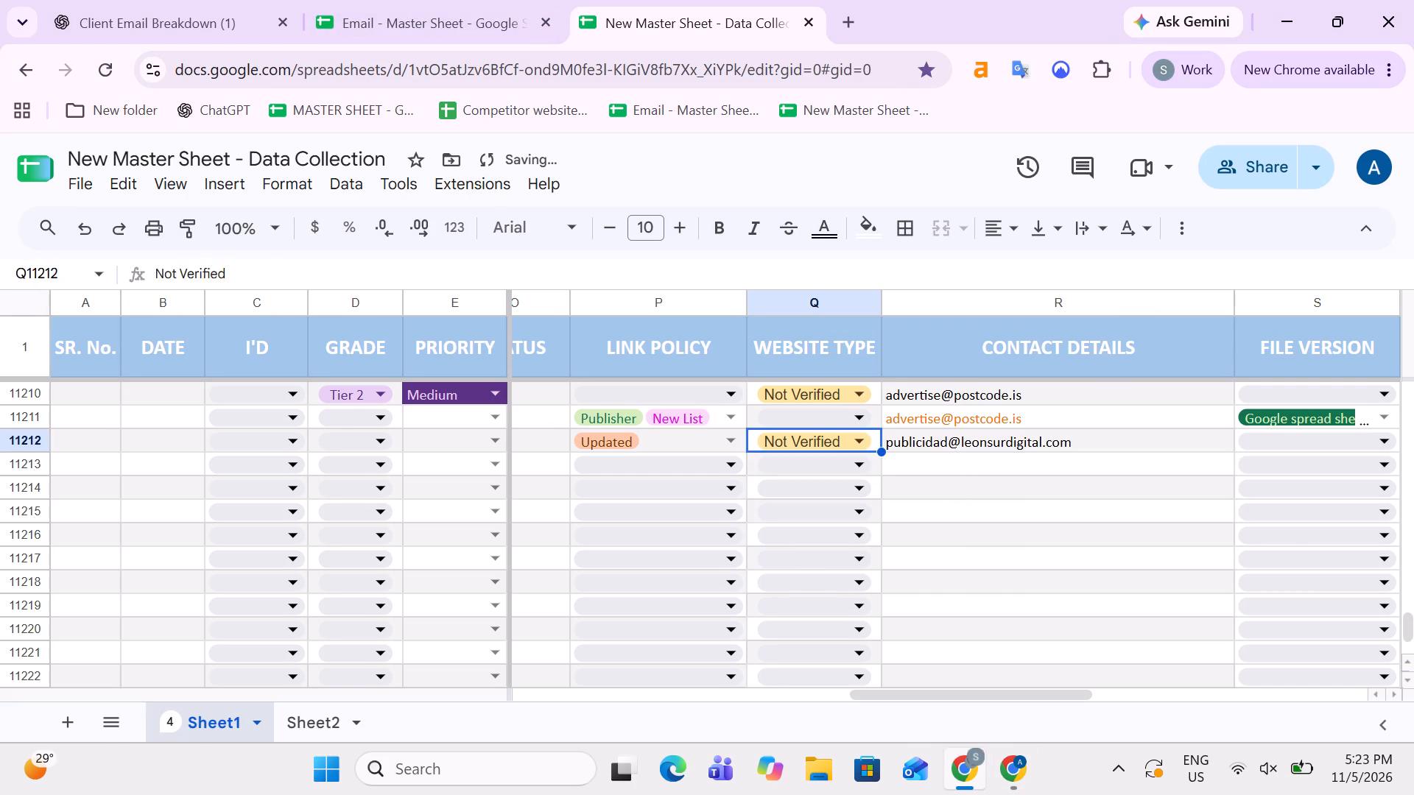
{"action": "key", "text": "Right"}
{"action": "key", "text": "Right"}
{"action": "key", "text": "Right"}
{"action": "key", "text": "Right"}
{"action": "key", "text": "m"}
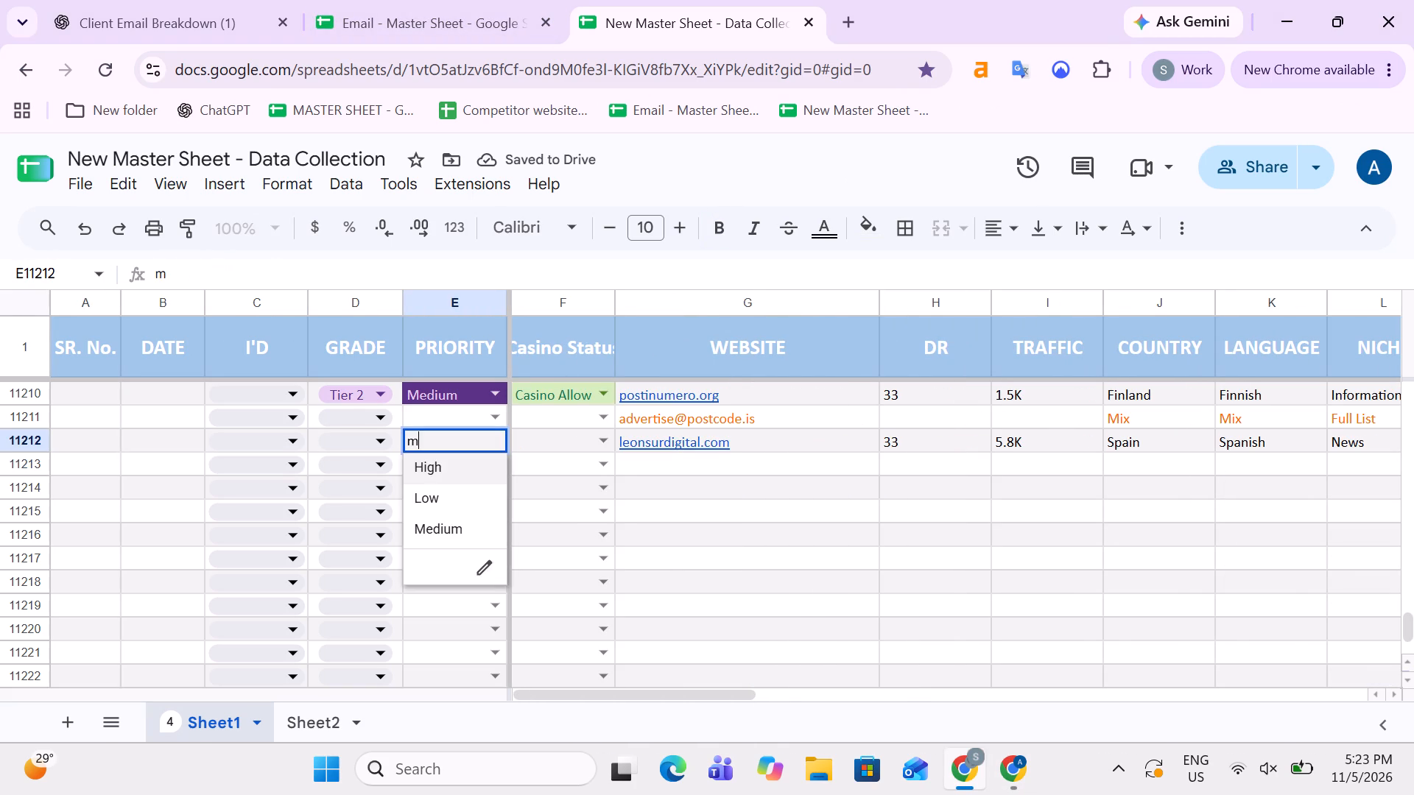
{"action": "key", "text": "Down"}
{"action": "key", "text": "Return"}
Set the casino status for leonsurdigital.com in row 11212 to Casino Allowed.
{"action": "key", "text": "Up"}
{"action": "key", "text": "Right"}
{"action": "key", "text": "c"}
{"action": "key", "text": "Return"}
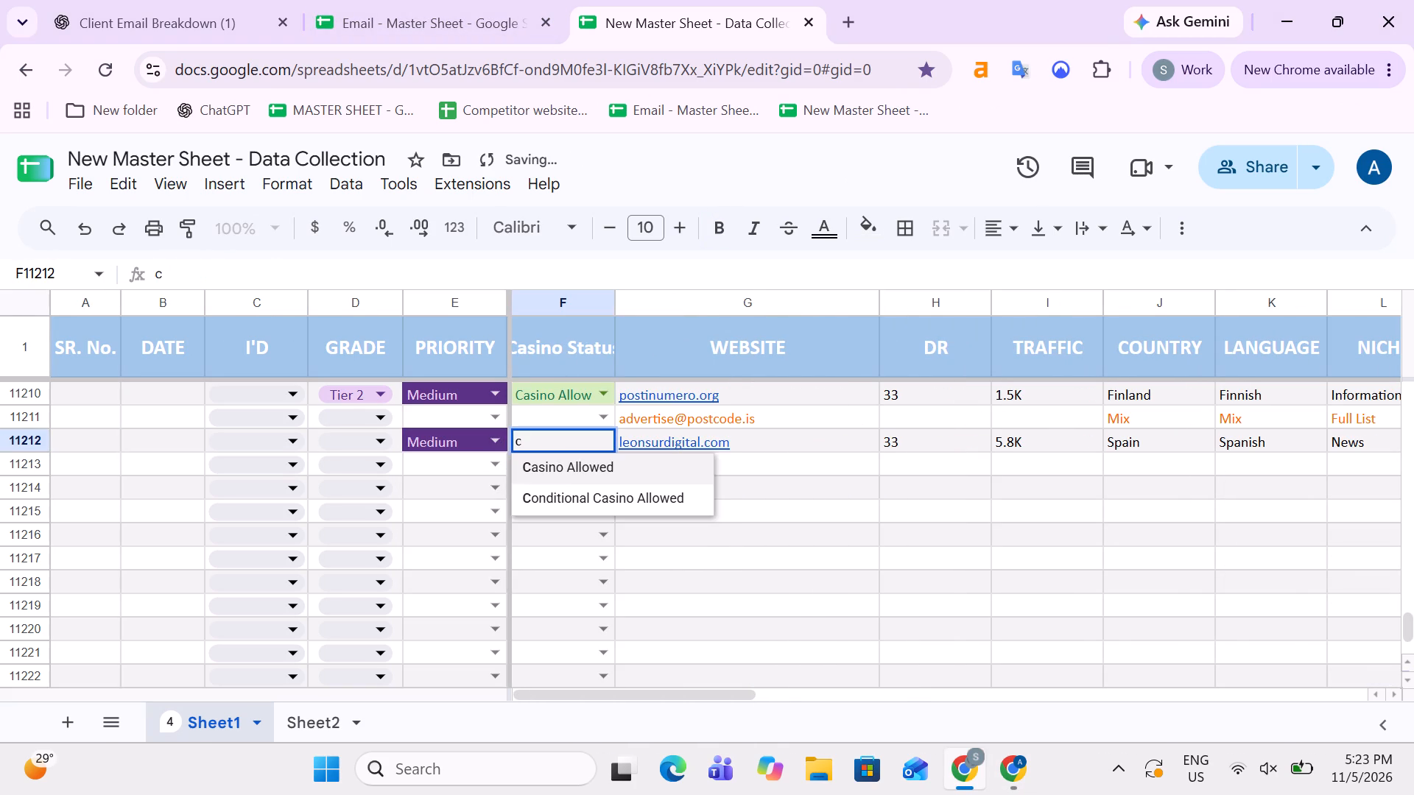
Set the grade for leonsurdigital.com in row 11212 to Tier 2.
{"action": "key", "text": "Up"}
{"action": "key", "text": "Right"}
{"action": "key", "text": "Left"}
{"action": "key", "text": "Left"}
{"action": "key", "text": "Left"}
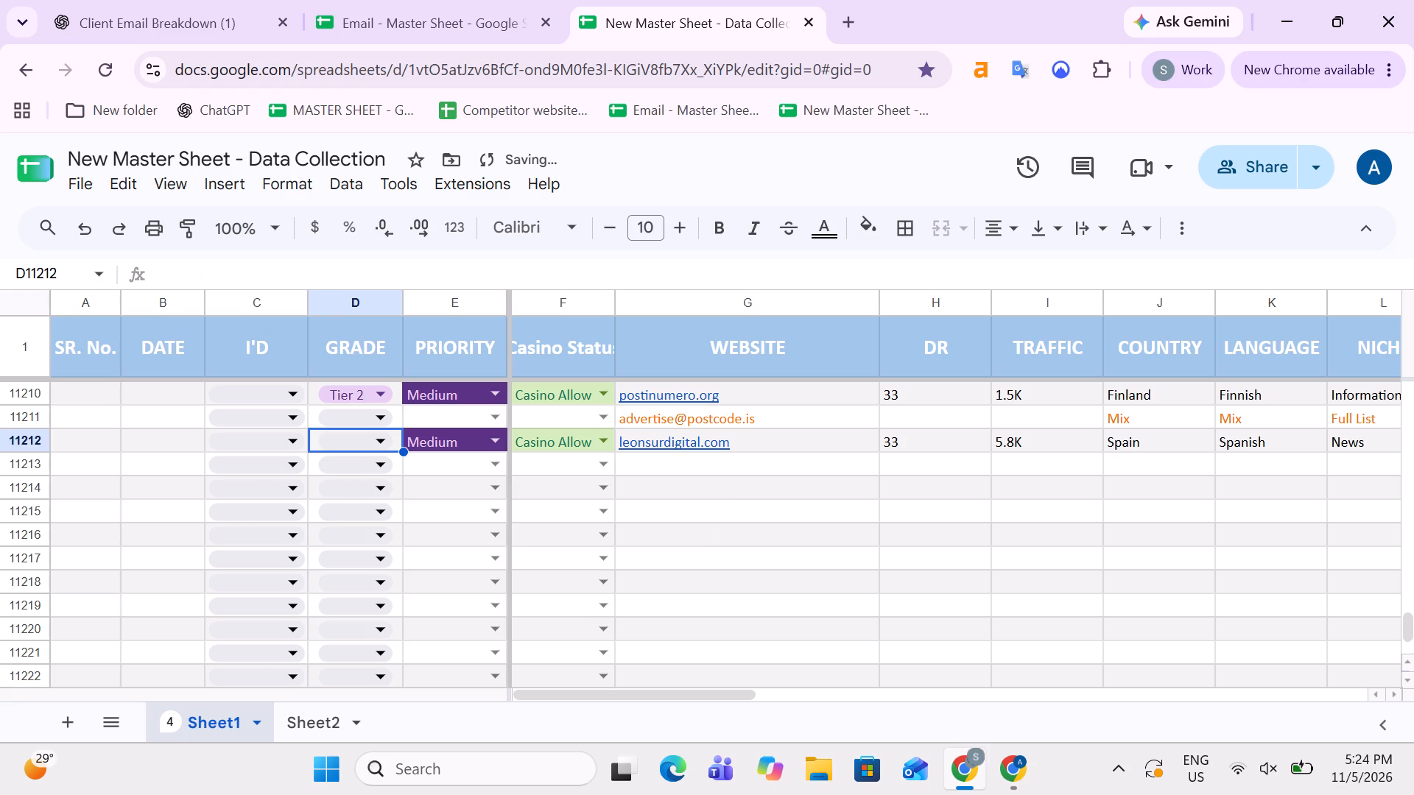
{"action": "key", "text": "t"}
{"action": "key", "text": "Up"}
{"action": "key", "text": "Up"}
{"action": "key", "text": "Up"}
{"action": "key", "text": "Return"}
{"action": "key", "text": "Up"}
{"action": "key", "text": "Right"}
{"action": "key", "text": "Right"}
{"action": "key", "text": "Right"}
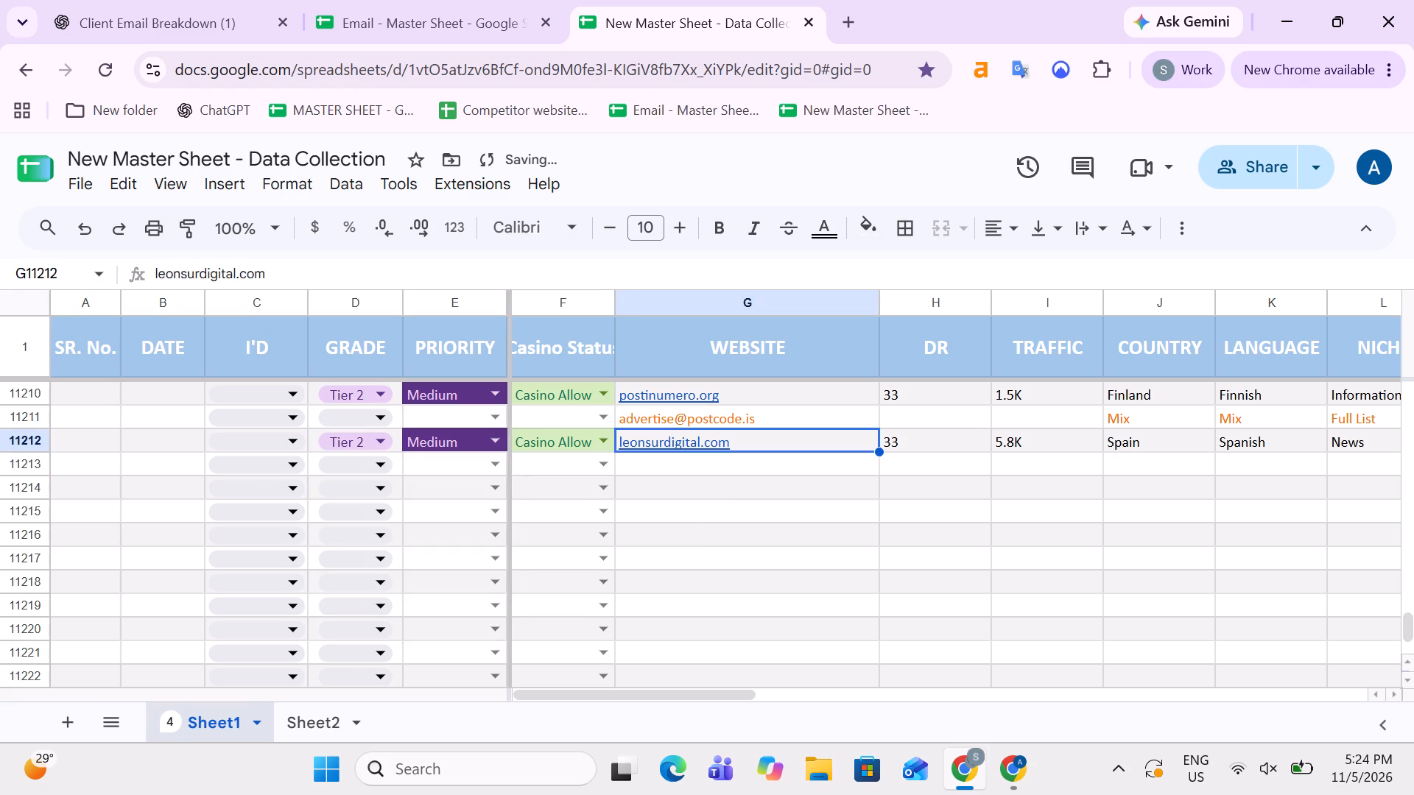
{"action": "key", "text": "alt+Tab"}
{"action": "scroll", "coordinate": [1225, 446], "scroll_direction": "up", "scroll_amount": 20}
{"action": "scroll", "coordinate": [1225, 446], "scroll_direction": "up", "scroll_amount": 1}
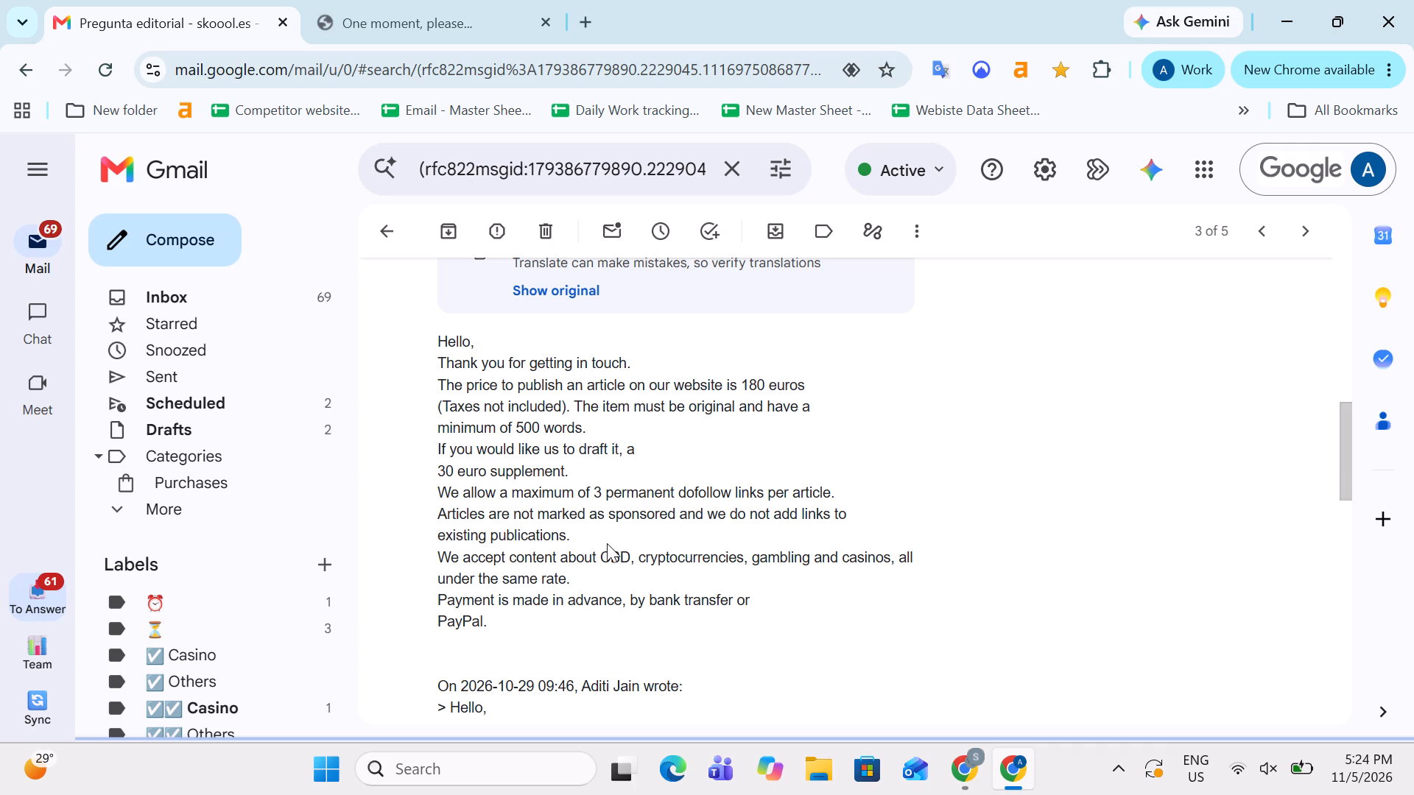
Review the skoool.es publisher's article price and casino terms in the email, and generate a draft reply.
{"action": "scroll", "coordinate": [603, 543], "scroll_direction": "down", "scroll_amount": 1}
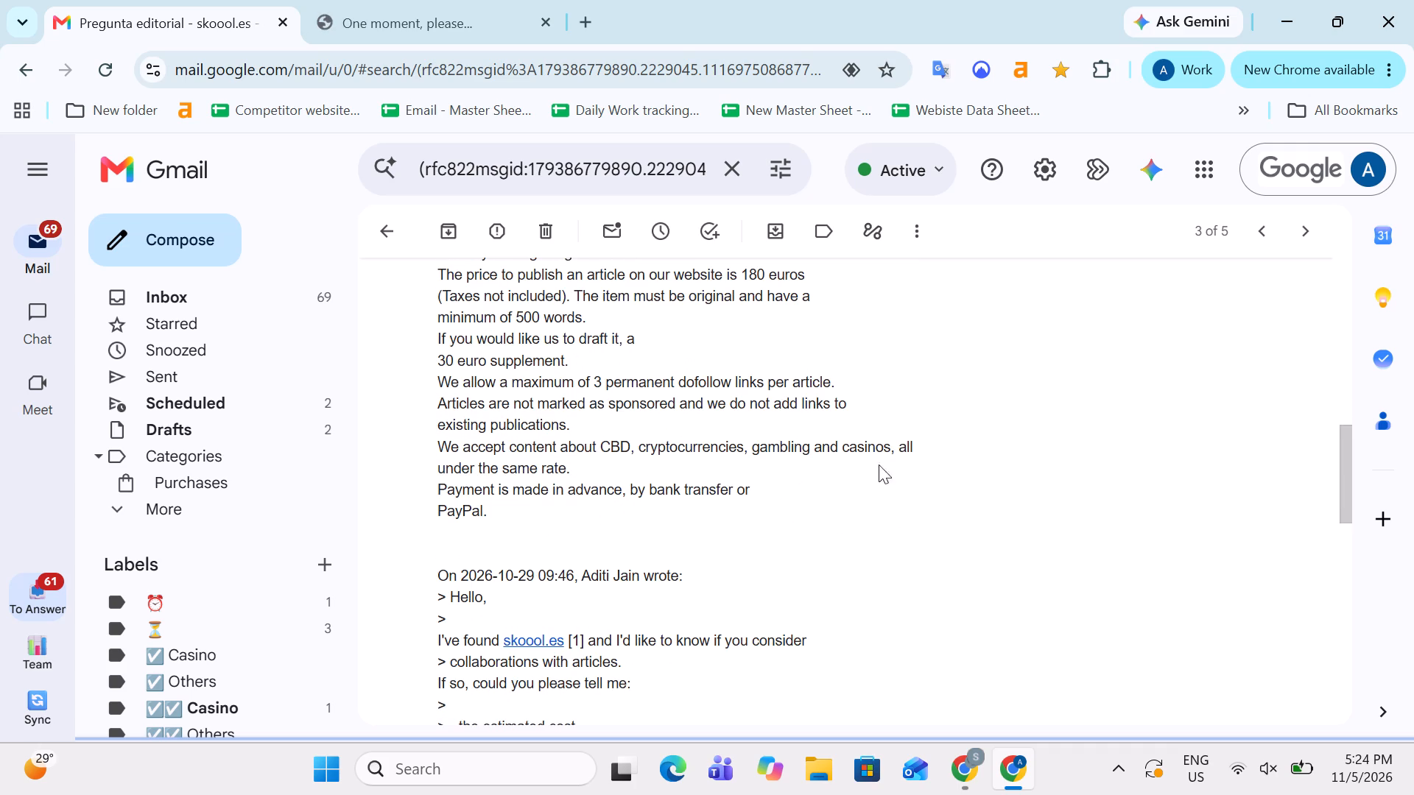
{"action": "scroll", "coordinate": [506, 511], "scroll_direction": "down", "scroll_amount": 6}
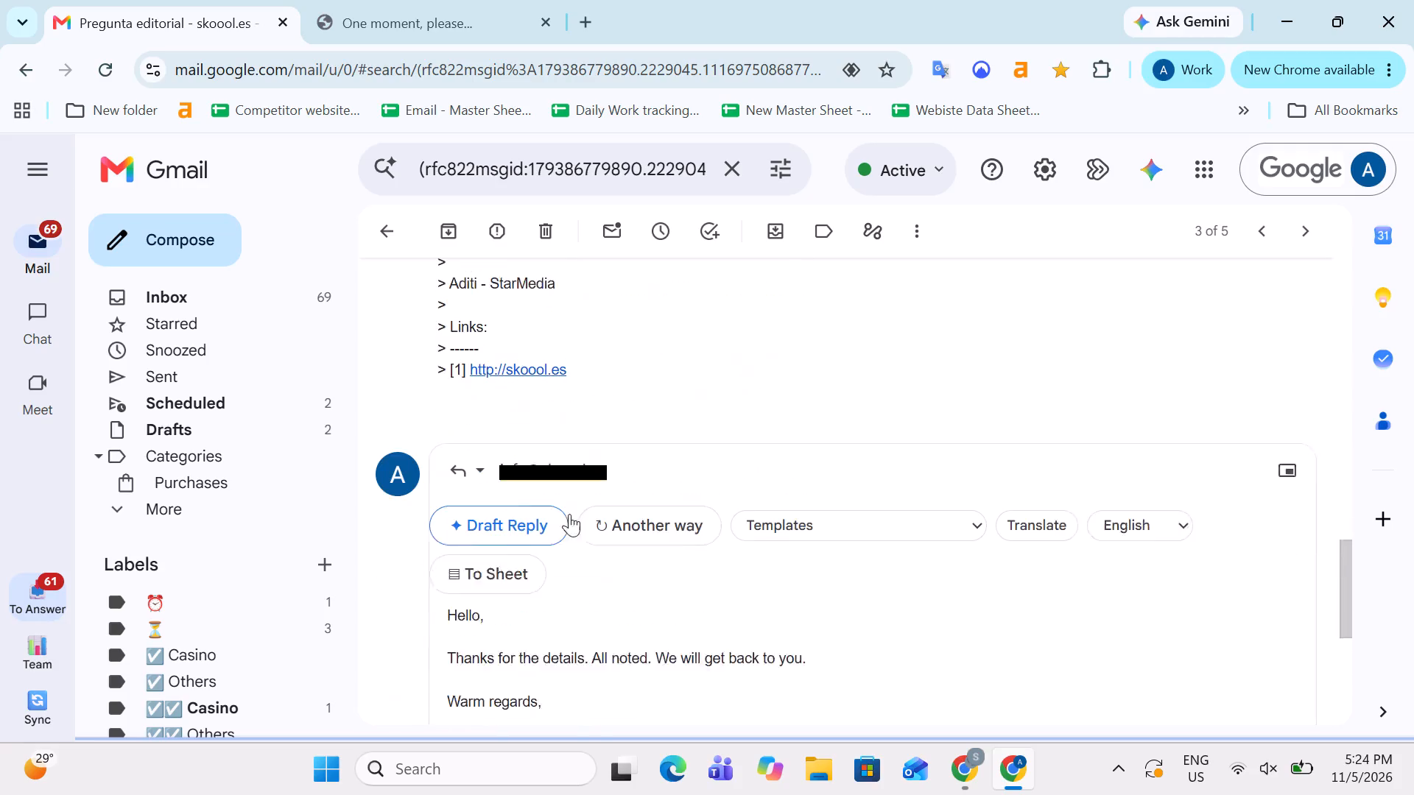
{"action": "scroll", "coordinate": [639, 501], "scroll_direction": "down", "scroll_amount": 3}
{"action": "scroll", "coordinate": [549, 455], "scroll_direction": "up", "scroll_amount": 3}
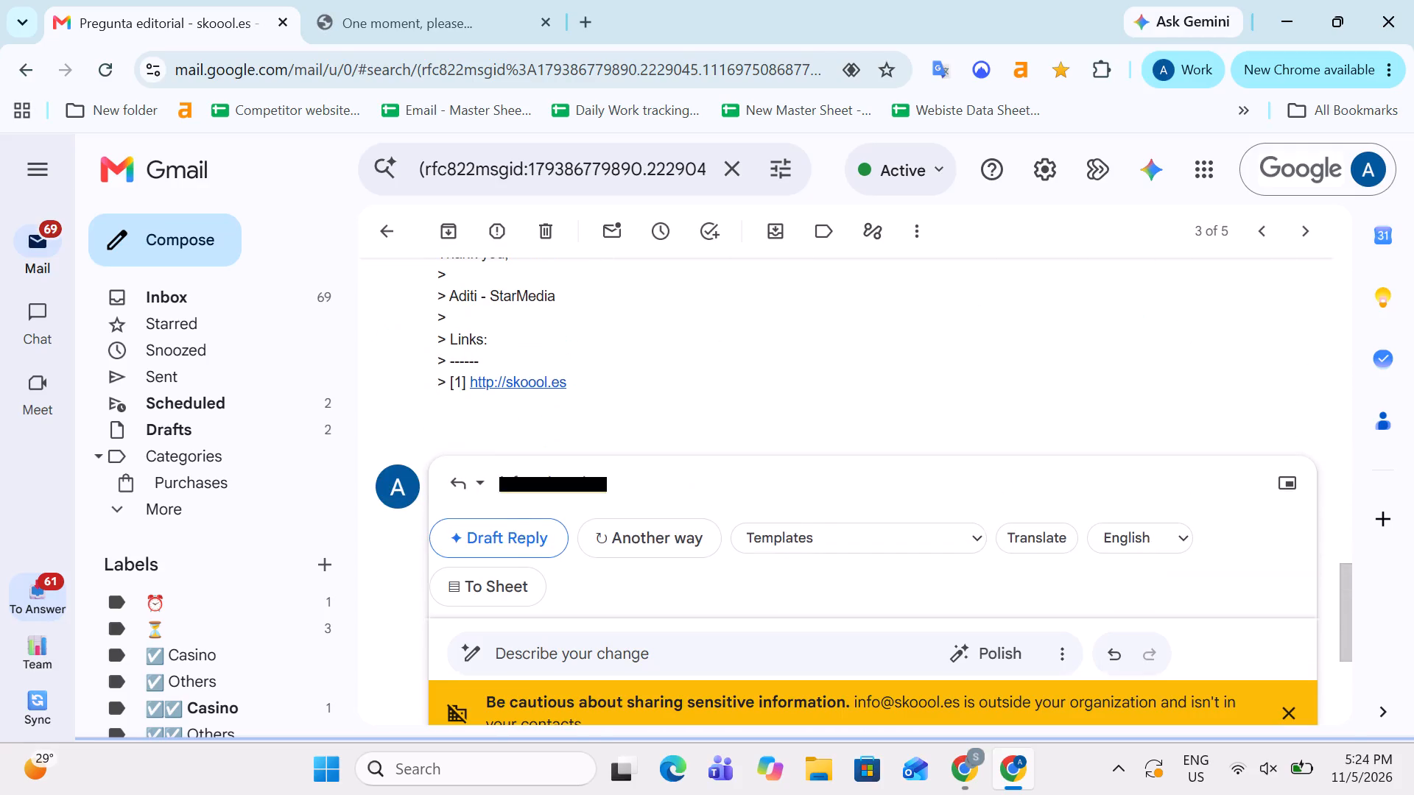
{"action": "left_click", "coordinate": [511, 543]}
Copy the skoool.es domain from its site and enter it as the website in row 11213 of the New Master Sheet.
{"action": "left_click", "coordinate": [429, 0]}
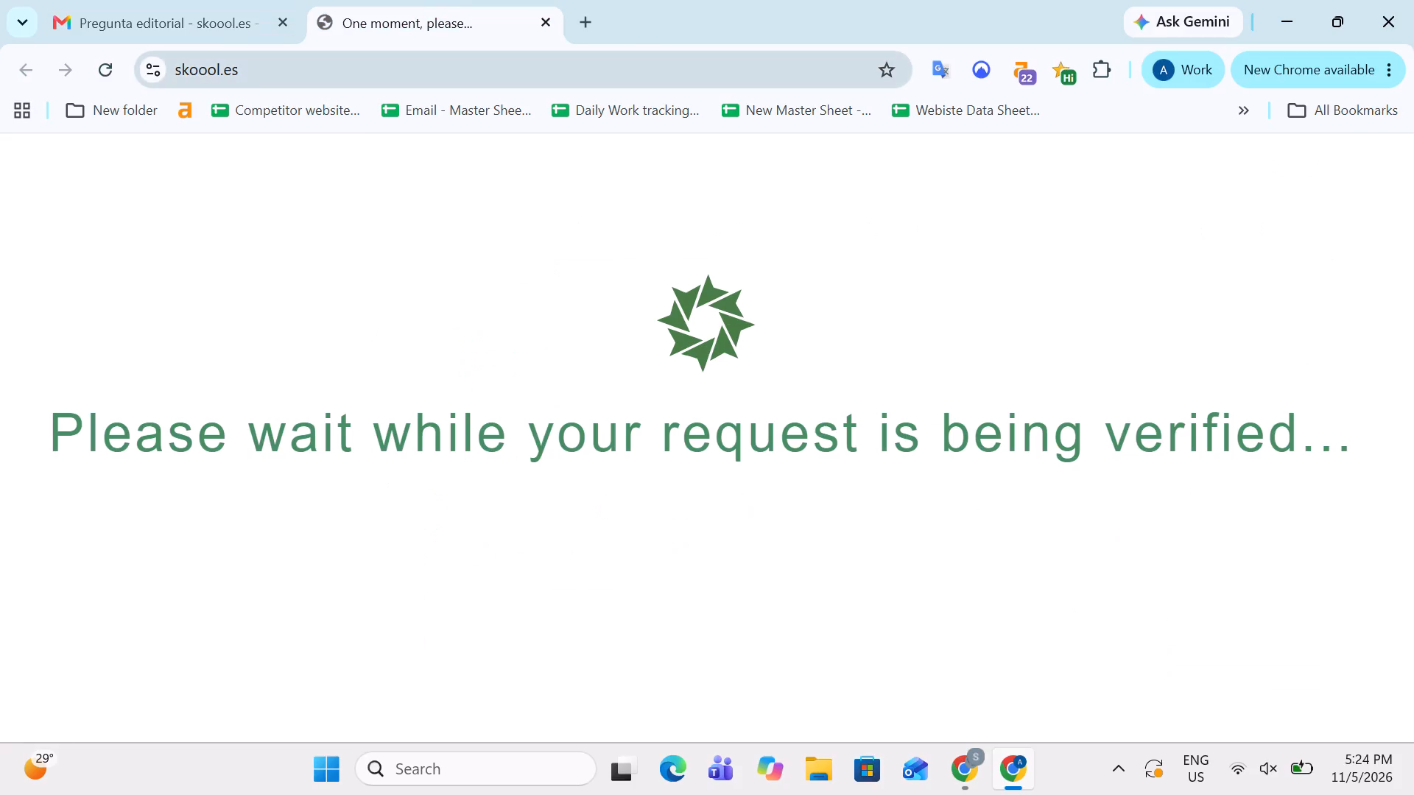
{"action": "left_click", "coordinate": [378, 68]}
{"action": "left_click", "coordinate": [384, 68]}
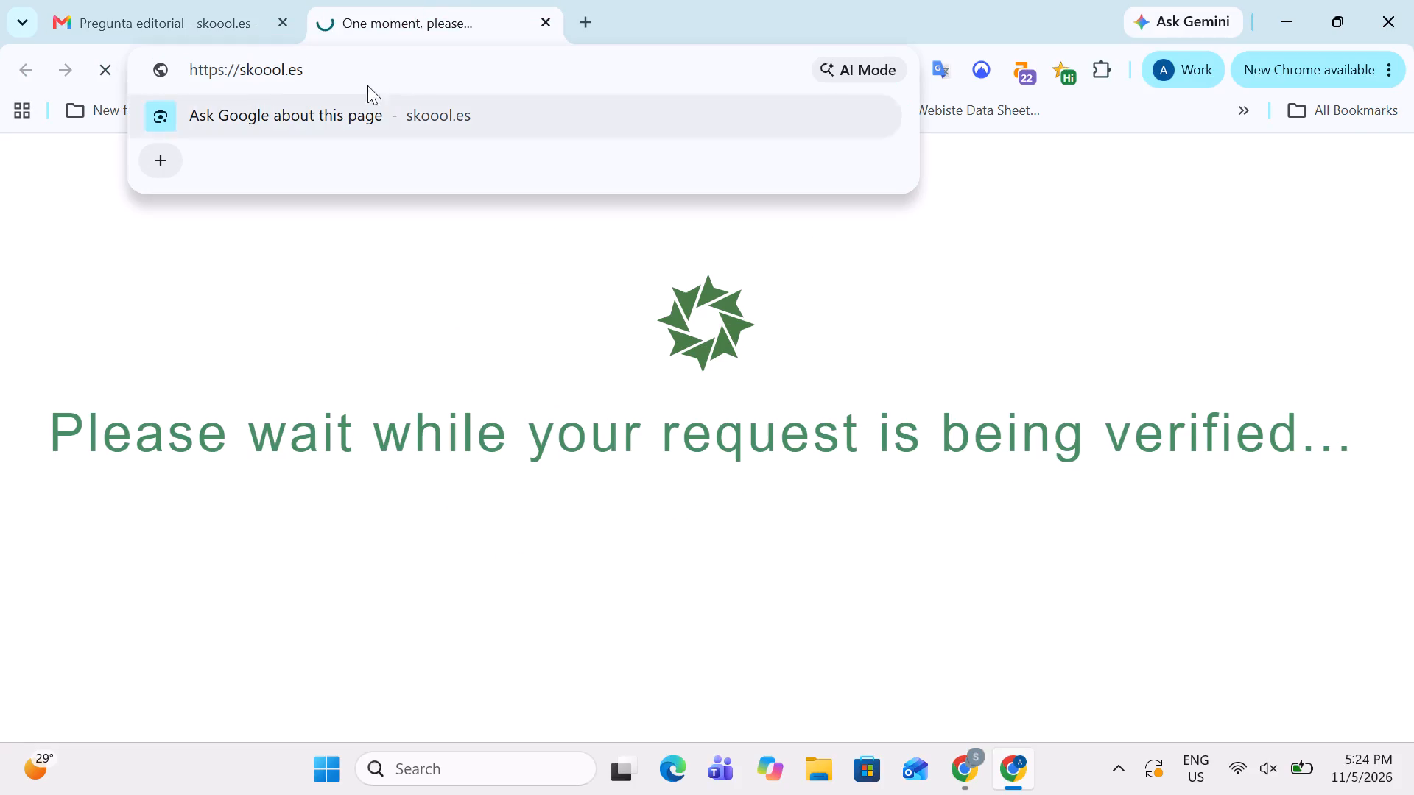
{"action": "left_click", "coordinate": [367, 63]}
{"action": "left_click_drag", "start_coordinate": [367, 63], "coordinate": [275, 67]}
{"action": "key", "text": "ctrl+c"}
{"action": "key", "text": "ctrl+c"}
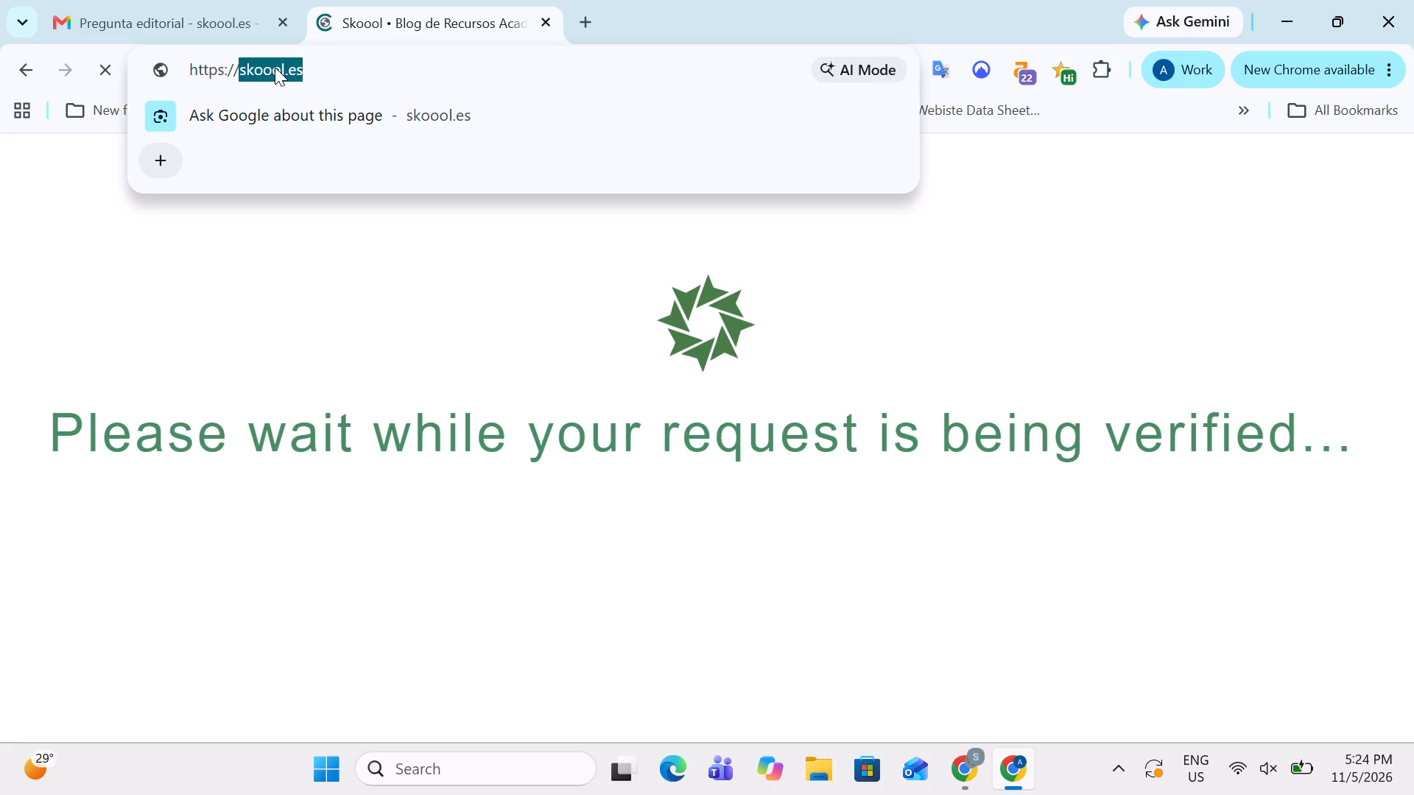
{"action": "key", "text": "alt+Tab"}
{"action": "key", "text": "Down"}
{"action": "key", "text": "Return"}
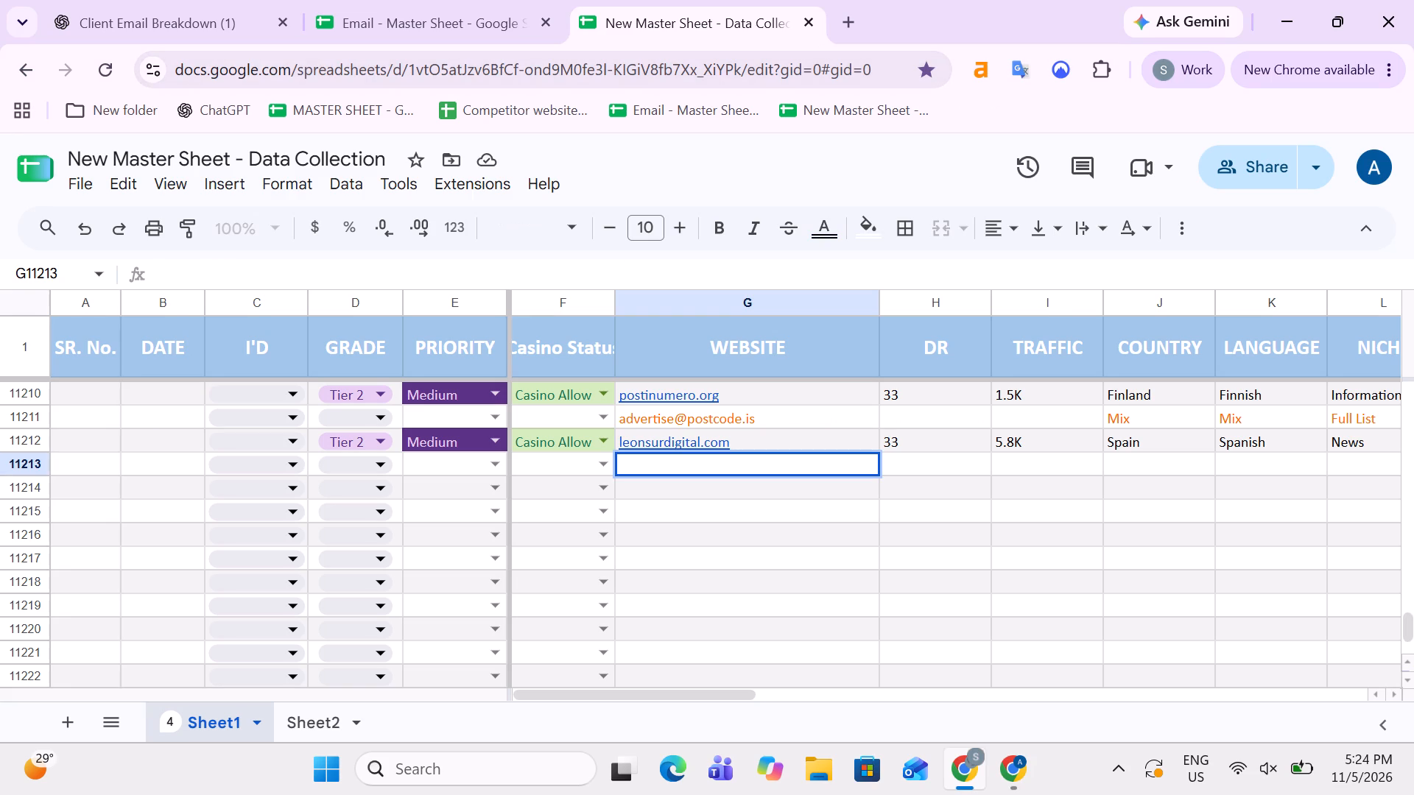
{"action": "key", "text": "ctrl+v"}
{"action": "key", "text": "Tab"}
{"action": "key", "text": "Left"}
{"action": "key", "text": "Right"}
Examine the skoool.es homepage, its categories and articles to judge the niche, accepting the site's cookies.
{"action": "key", "text": "alt+Tab"}
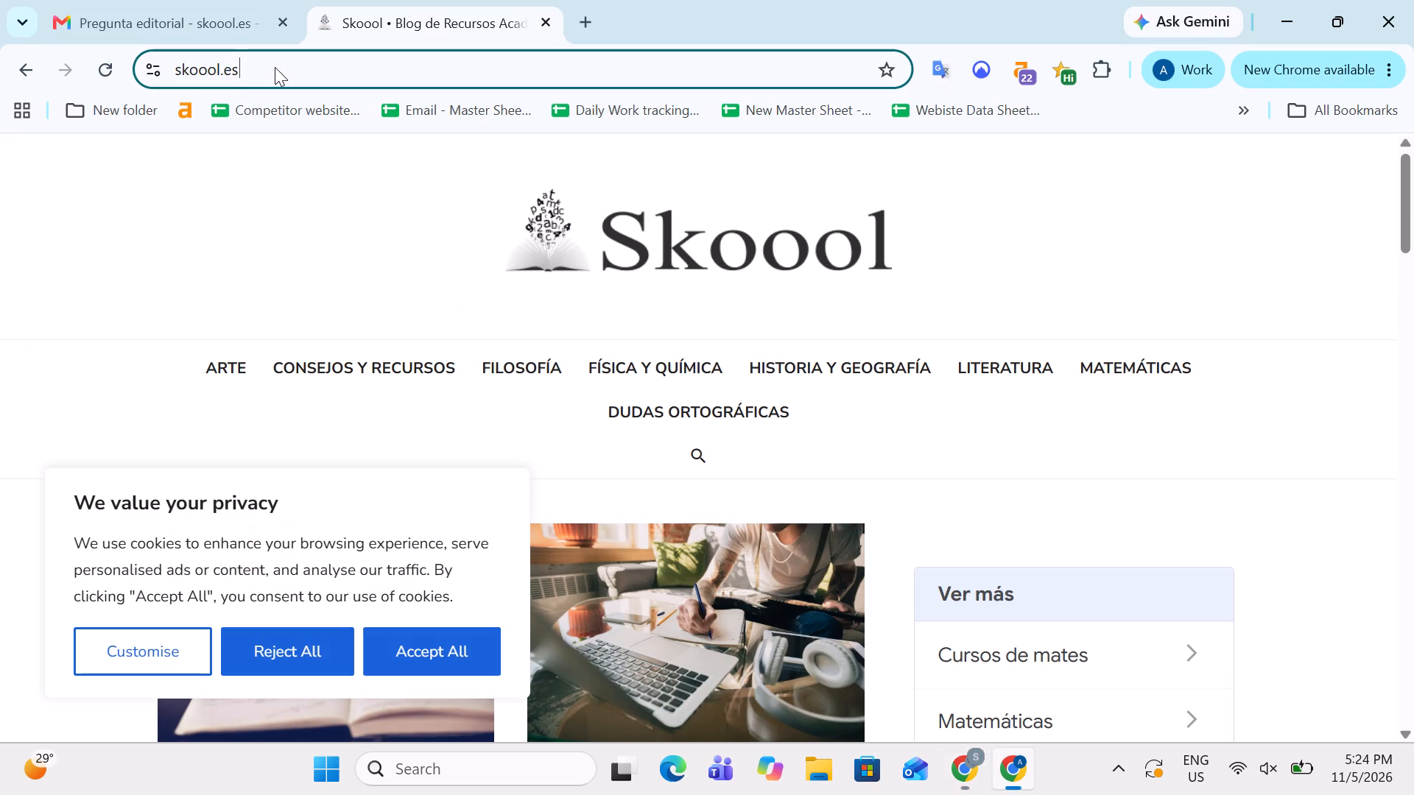
{"action": "left_click", "coordinate": [429, 640]}
{"action": "scroll", "coordinate": [714, 538], "scroll_direction": "down", "scroll_amount": 3}
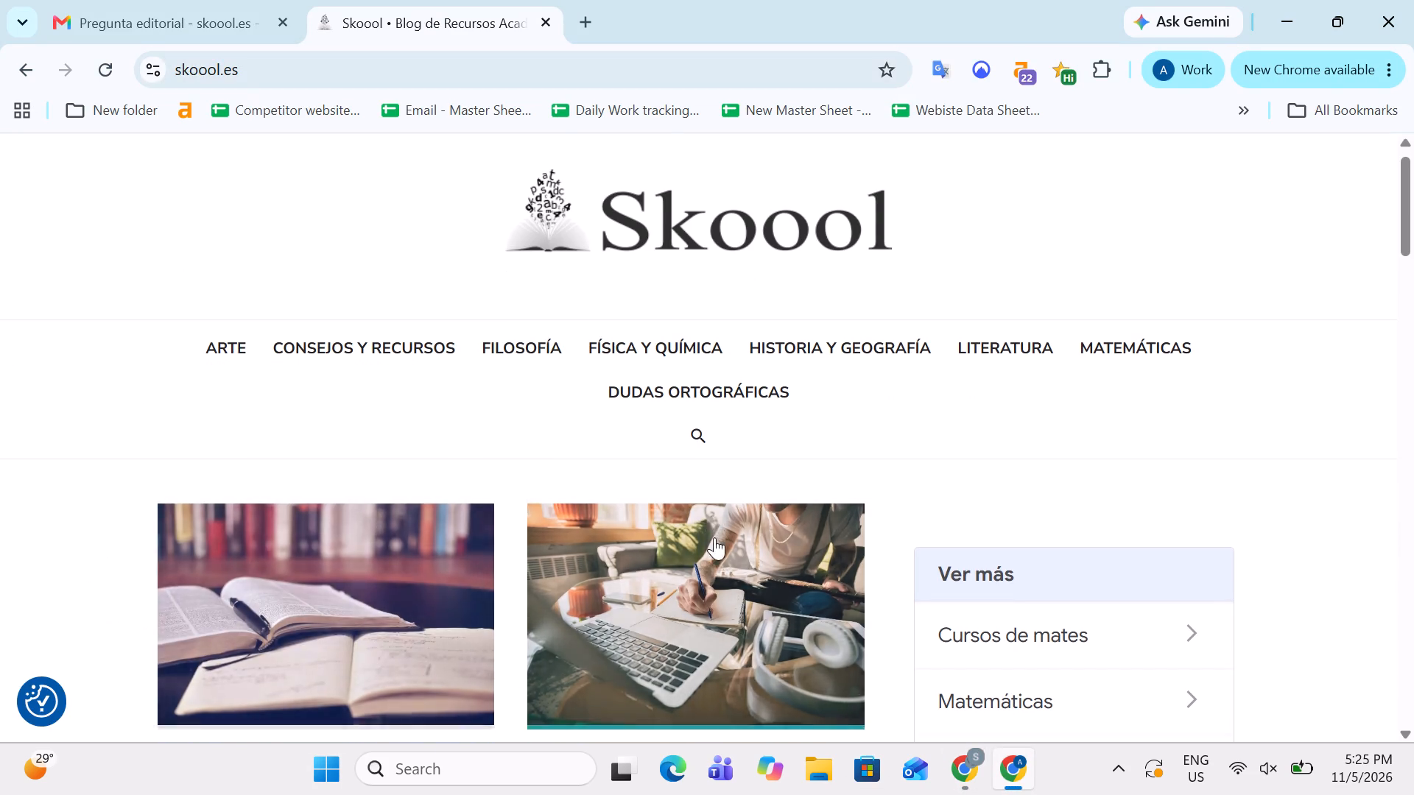
{"action": "scroll", "coordinate": [714, 537], "scroll_direction": "down", "scroll_amount": 3}
{"action": "scroll", "coordinate": [924, 511], "scroll_direction": "up", "scroll_amount": 12}
{"action": "scroll", "coordinate": [1051, 331], "scroll_direction": "down", "scroll_amount": 6}
{"action": "scroll", "coordinate": [1058, 491], "scroll_direction": "down", "scroll_amount": 5}
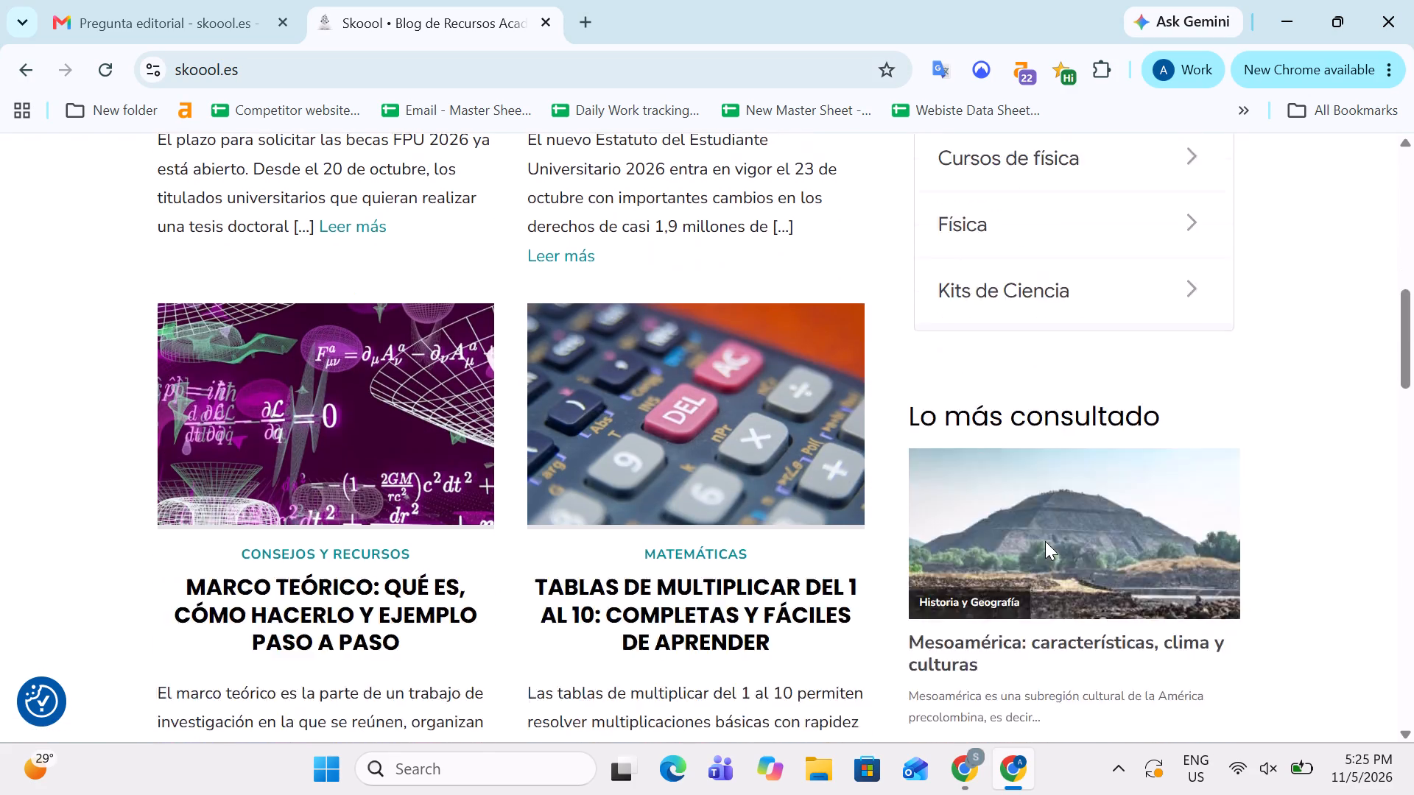
{"action": "scroll", "coordinate": [1045, 541], "scroll_direction": "down", "scroll_amount": 2}
{"action": "scroll", "coordinate": [1035, 568], "scroll_direction": "up", "scroll_amount": 9}
{"action": "scroll", "coordinate": [946, 602], "scroll_direction": "down", "scroll_amount": 20}
{"action": "scroll", "coordinate": [946, 602], "scroll_direction": "down", "scroll_amount": 3}
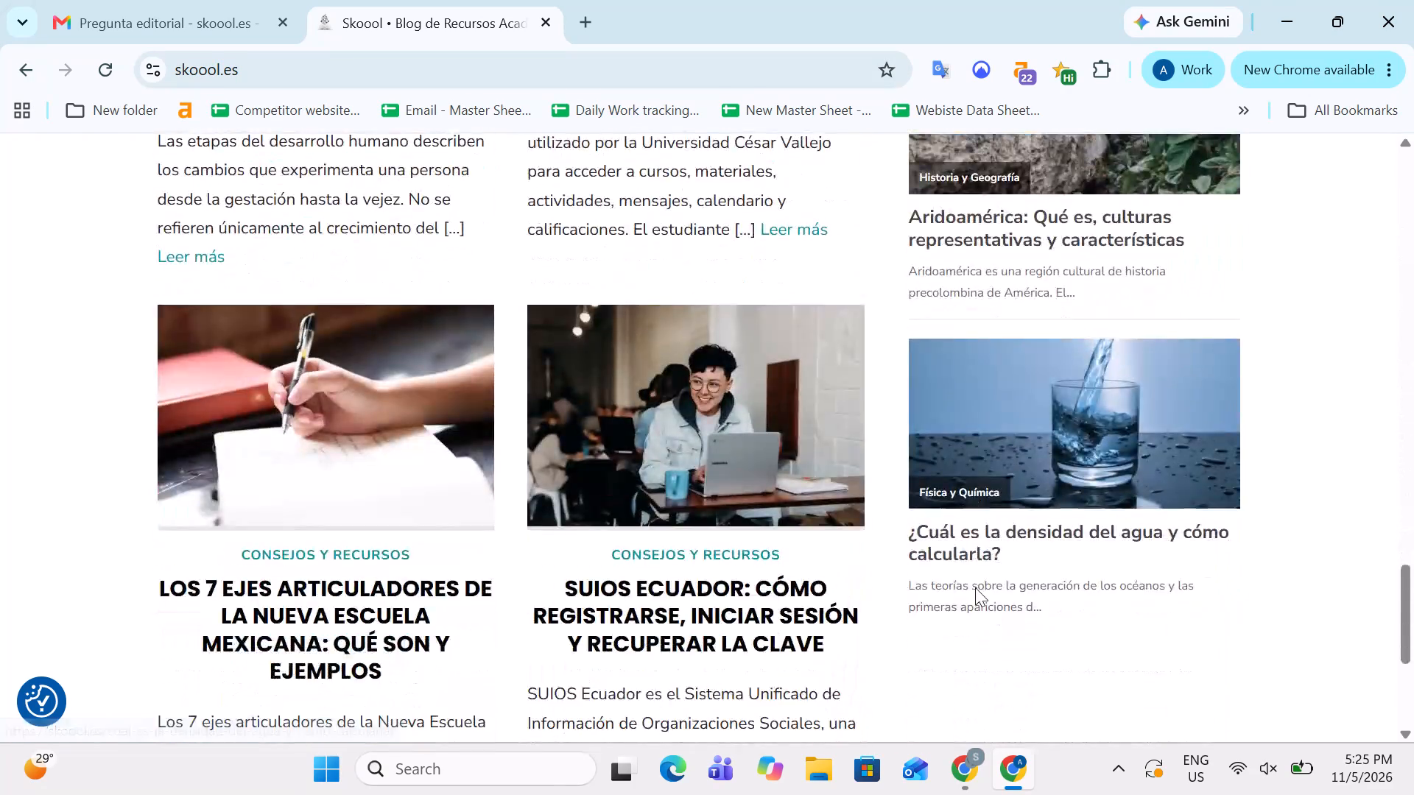
{"action": "scroll", "coordinate": [972, 585], "scroll_direction": "up", "scroll_amount": 20}
{"action": "scroll", "coordinate": [972, 585], "scroll_direction": "up", "scroll_amount": 17}
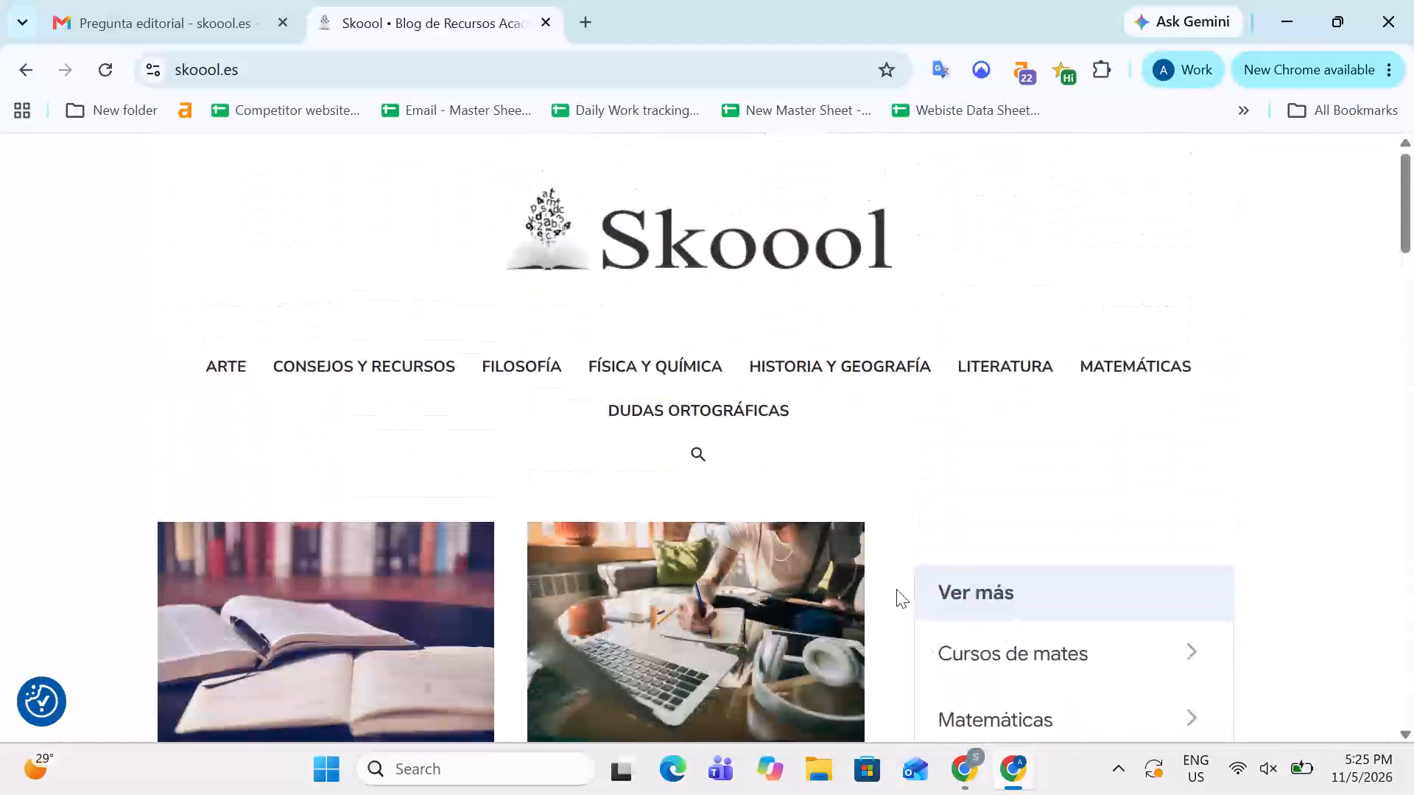
Search skoool.es for Casino777 and open the site's SEO metrics.
{"action": "left_click", "coordinate": [709, 451]}
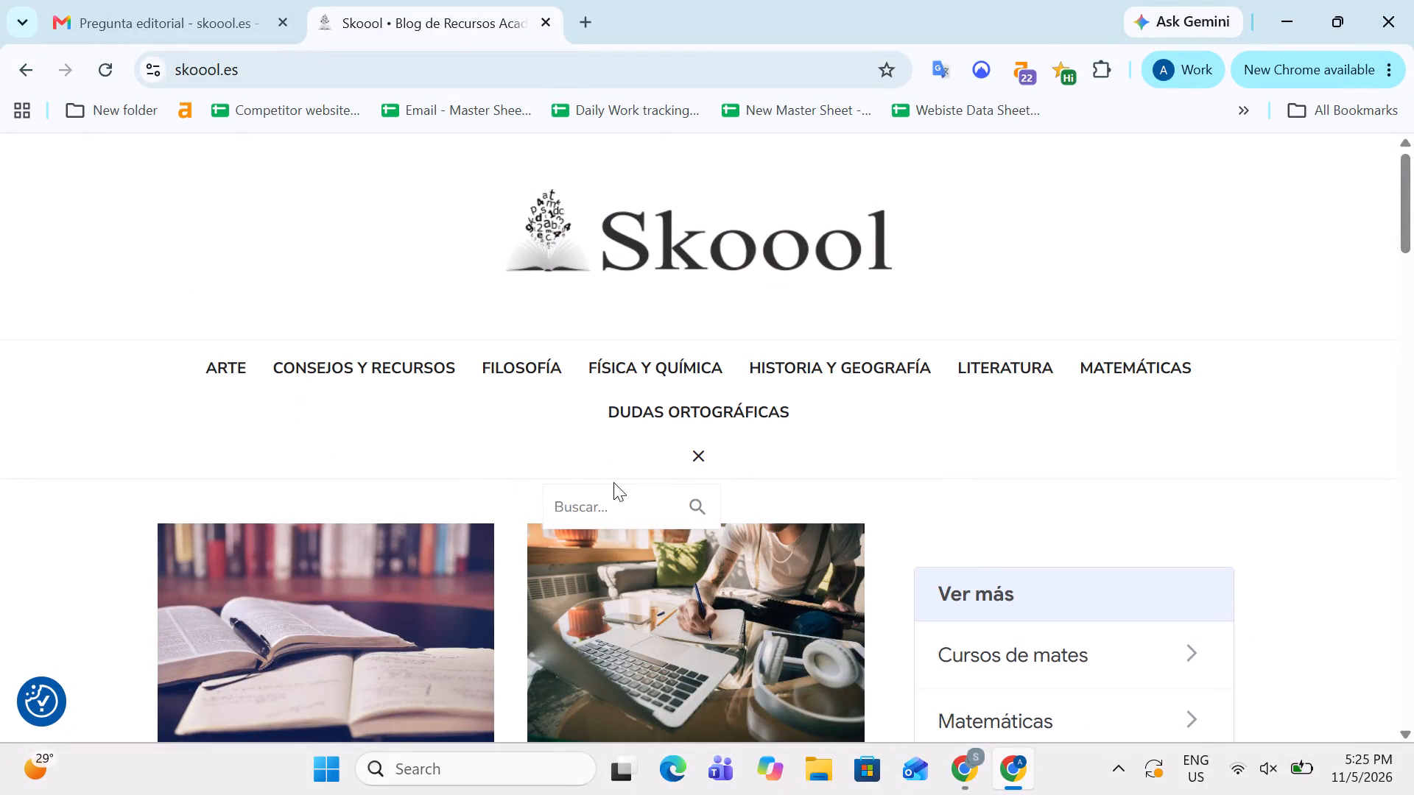
{"action": "left_click", "coordinate": [602, 502]}
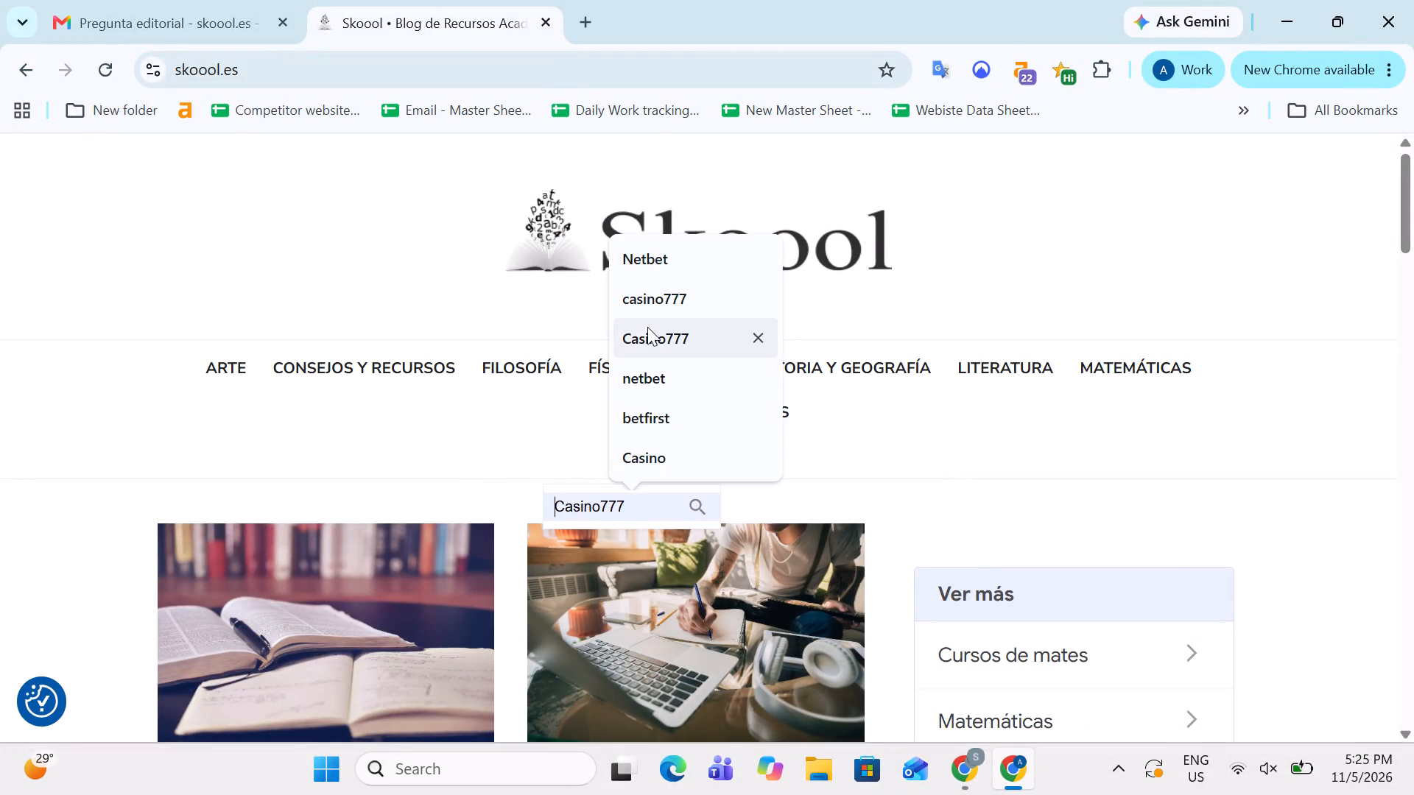
{"action": "left_click", "coordinate": [647, 322]}
{"action": "key", "text": "Return"}
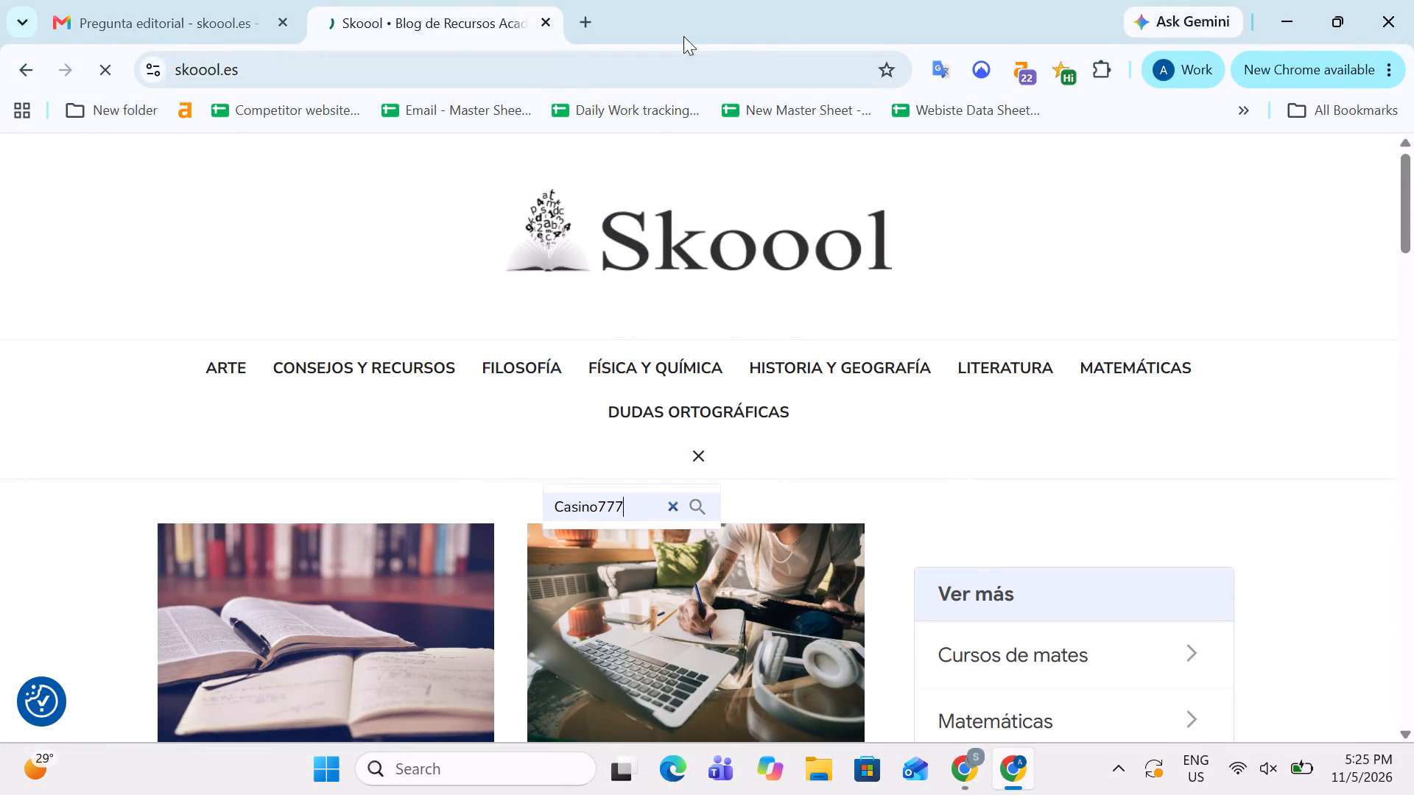
{"action": "left_click", "coordinate": [1019, 68]}
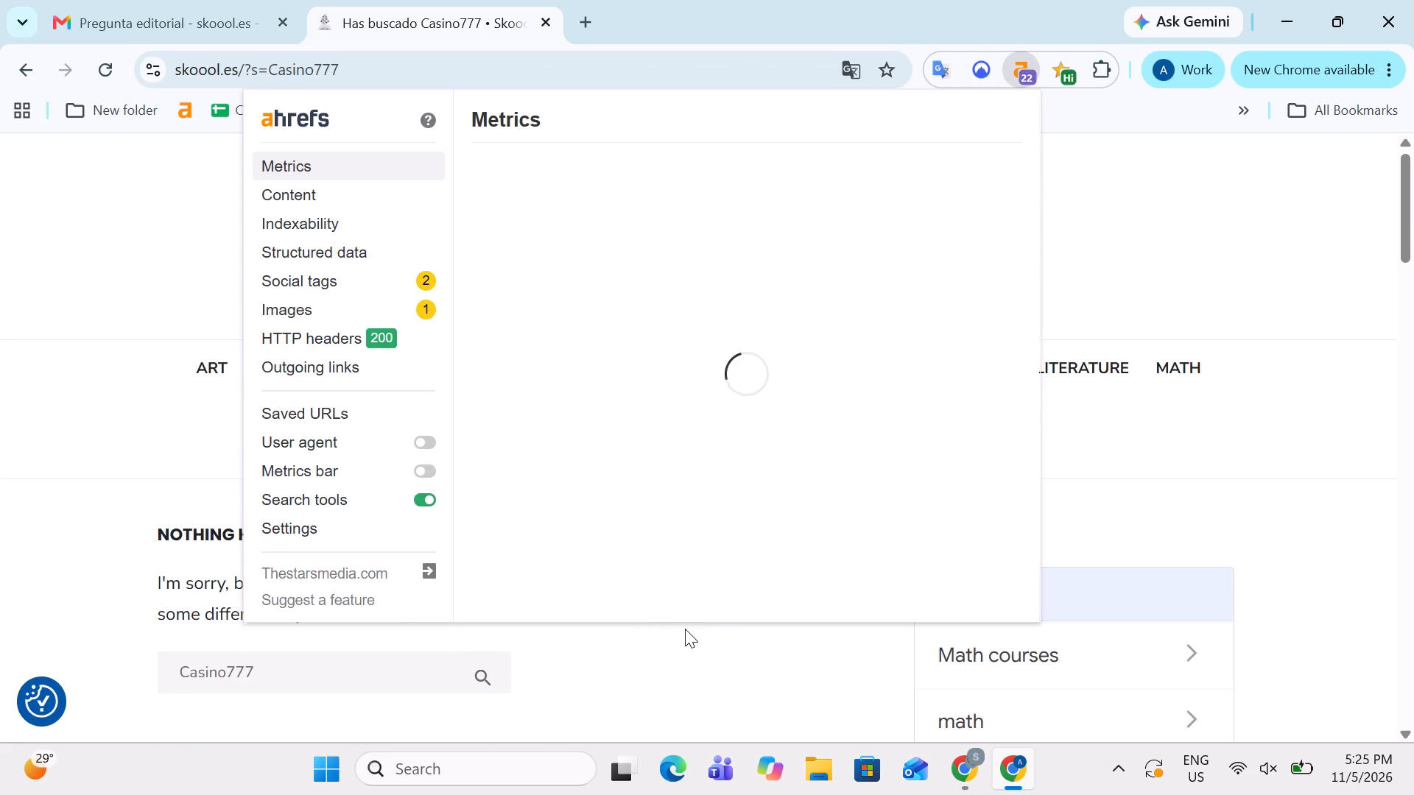
Record DR 22, traffic 340, country Spain, language Spanish and niche News for skoool.es in row 11213 of the New Master Sheet.
{"action": "key", "text": "alt+Tab"}
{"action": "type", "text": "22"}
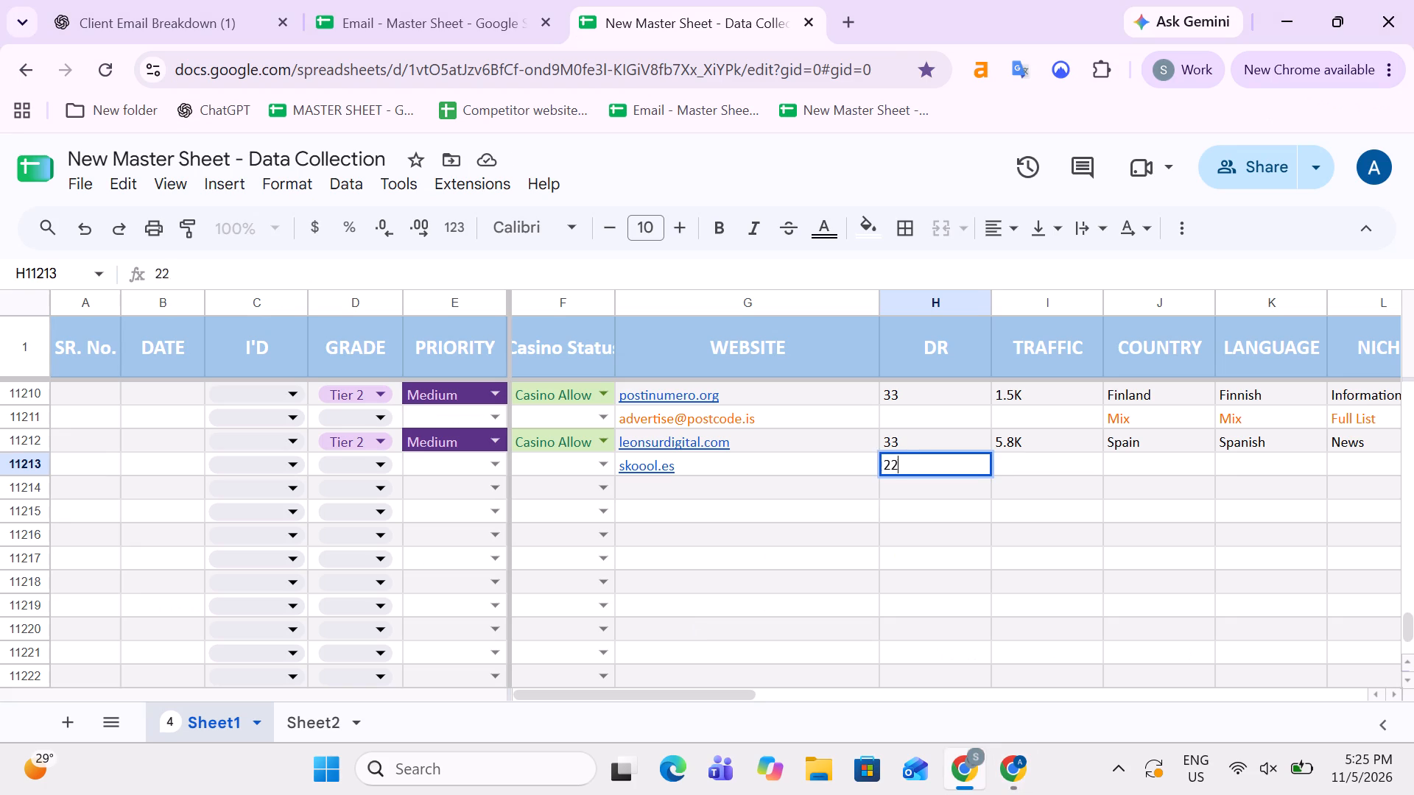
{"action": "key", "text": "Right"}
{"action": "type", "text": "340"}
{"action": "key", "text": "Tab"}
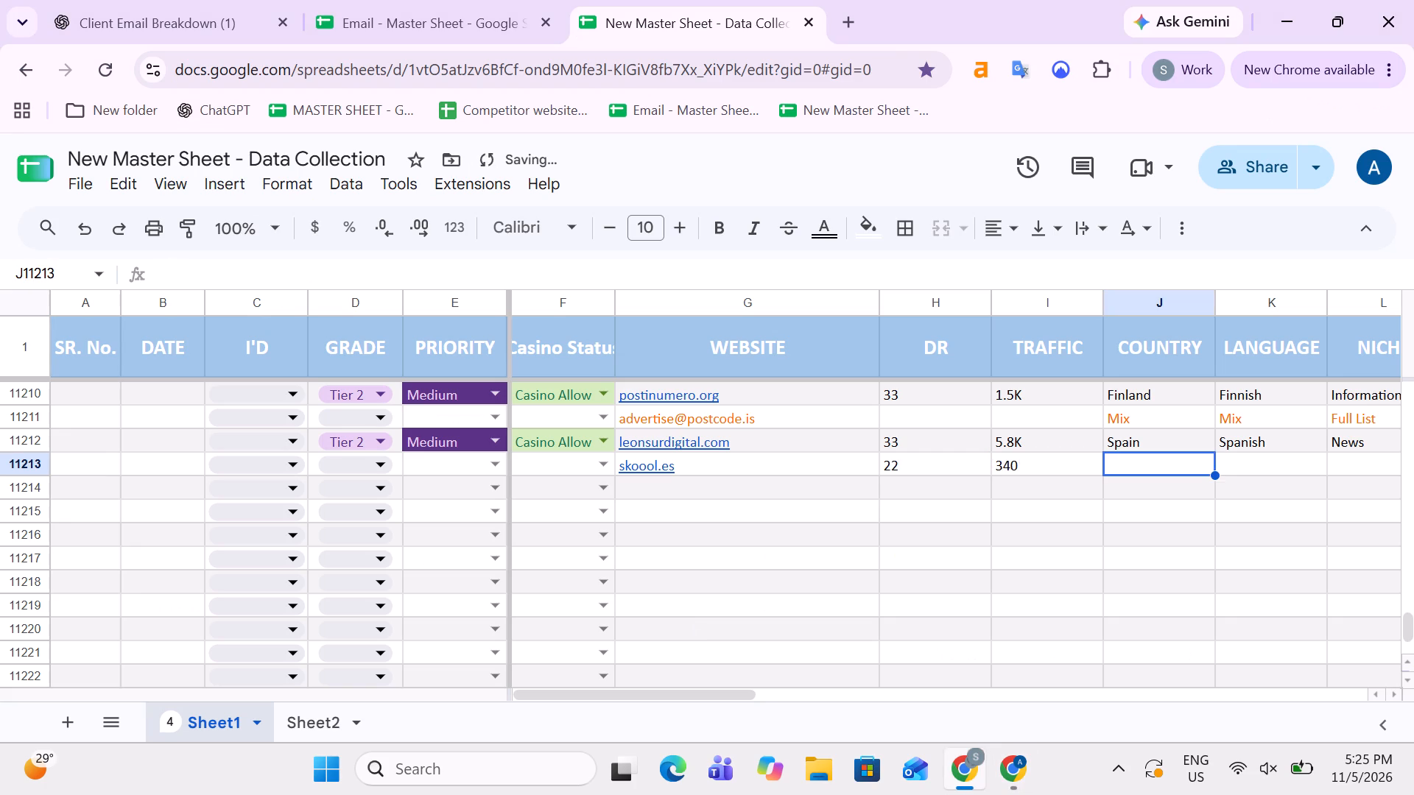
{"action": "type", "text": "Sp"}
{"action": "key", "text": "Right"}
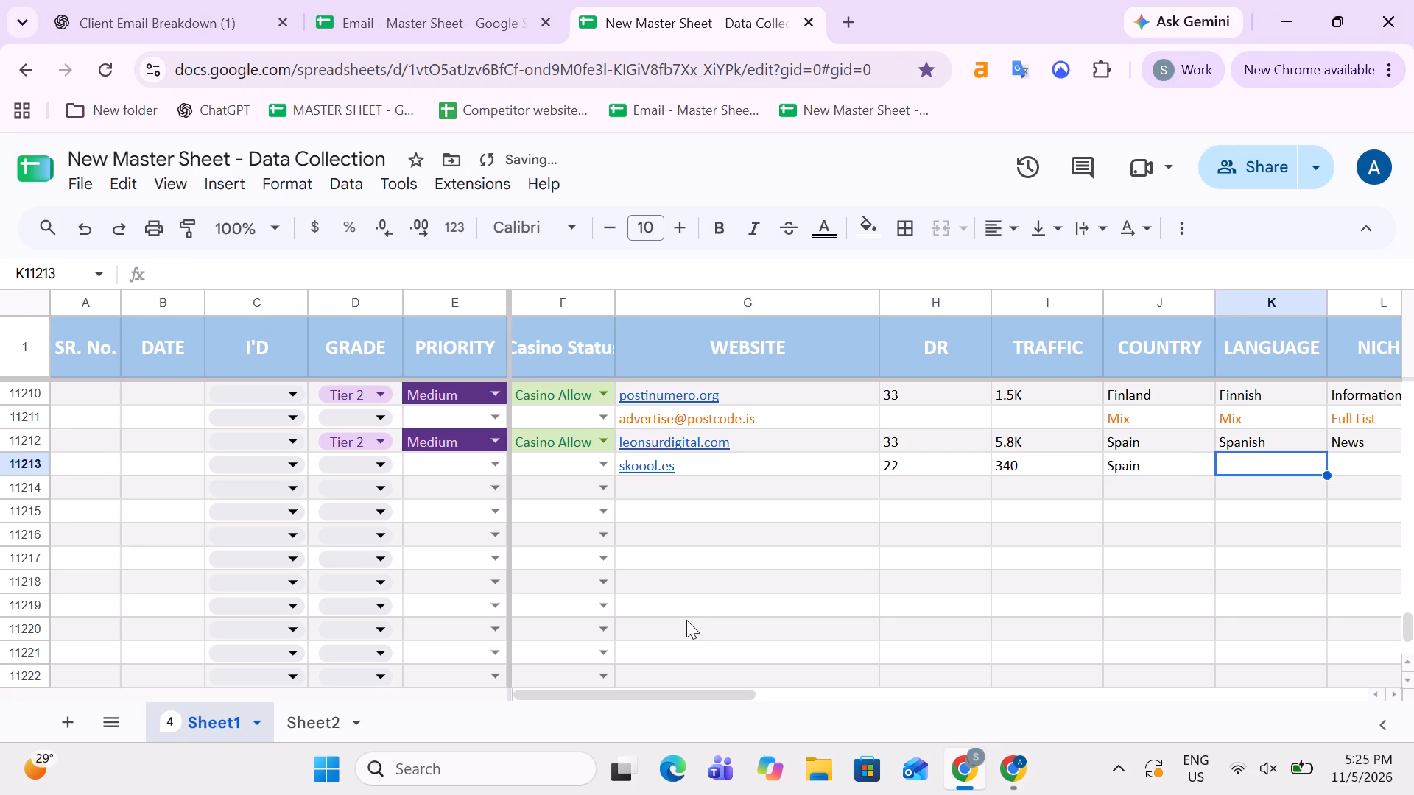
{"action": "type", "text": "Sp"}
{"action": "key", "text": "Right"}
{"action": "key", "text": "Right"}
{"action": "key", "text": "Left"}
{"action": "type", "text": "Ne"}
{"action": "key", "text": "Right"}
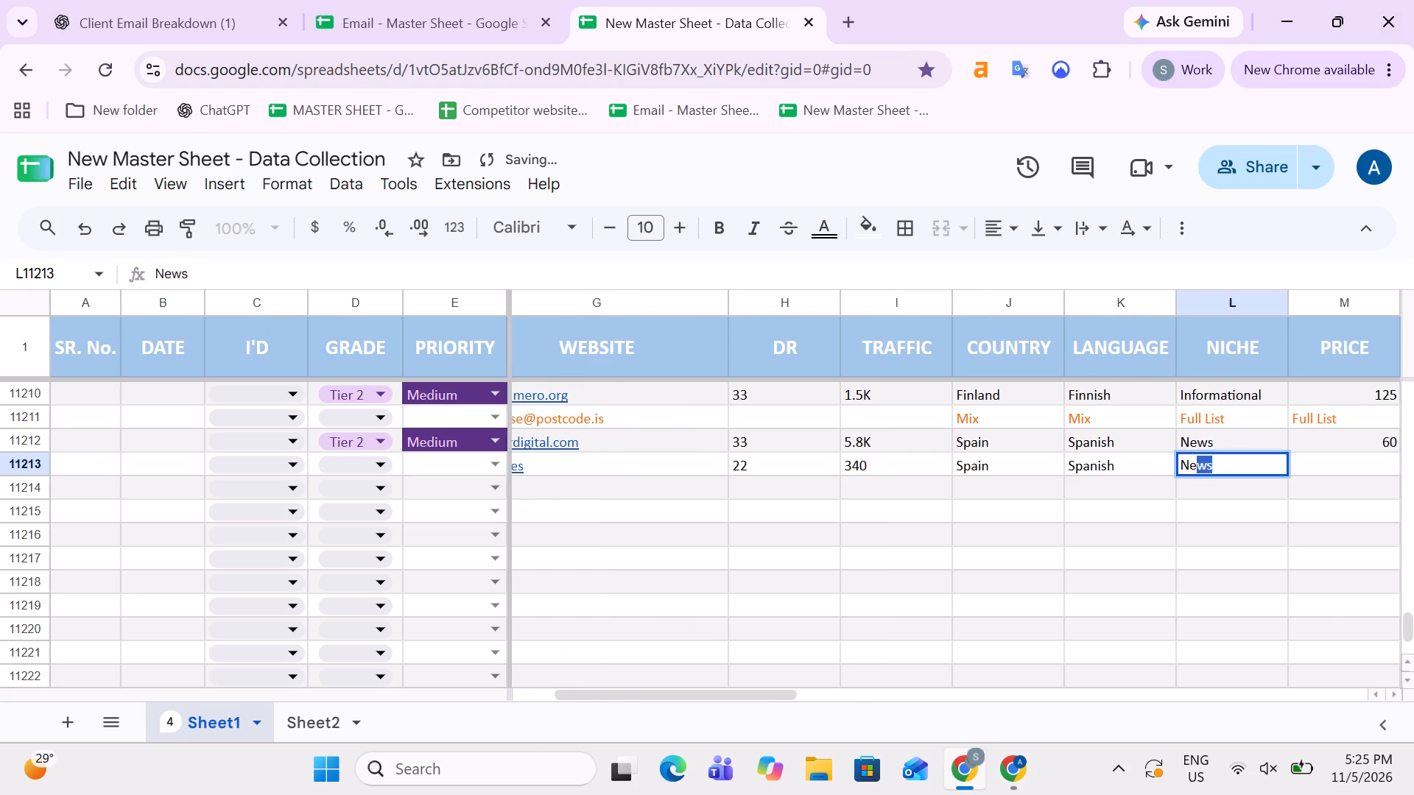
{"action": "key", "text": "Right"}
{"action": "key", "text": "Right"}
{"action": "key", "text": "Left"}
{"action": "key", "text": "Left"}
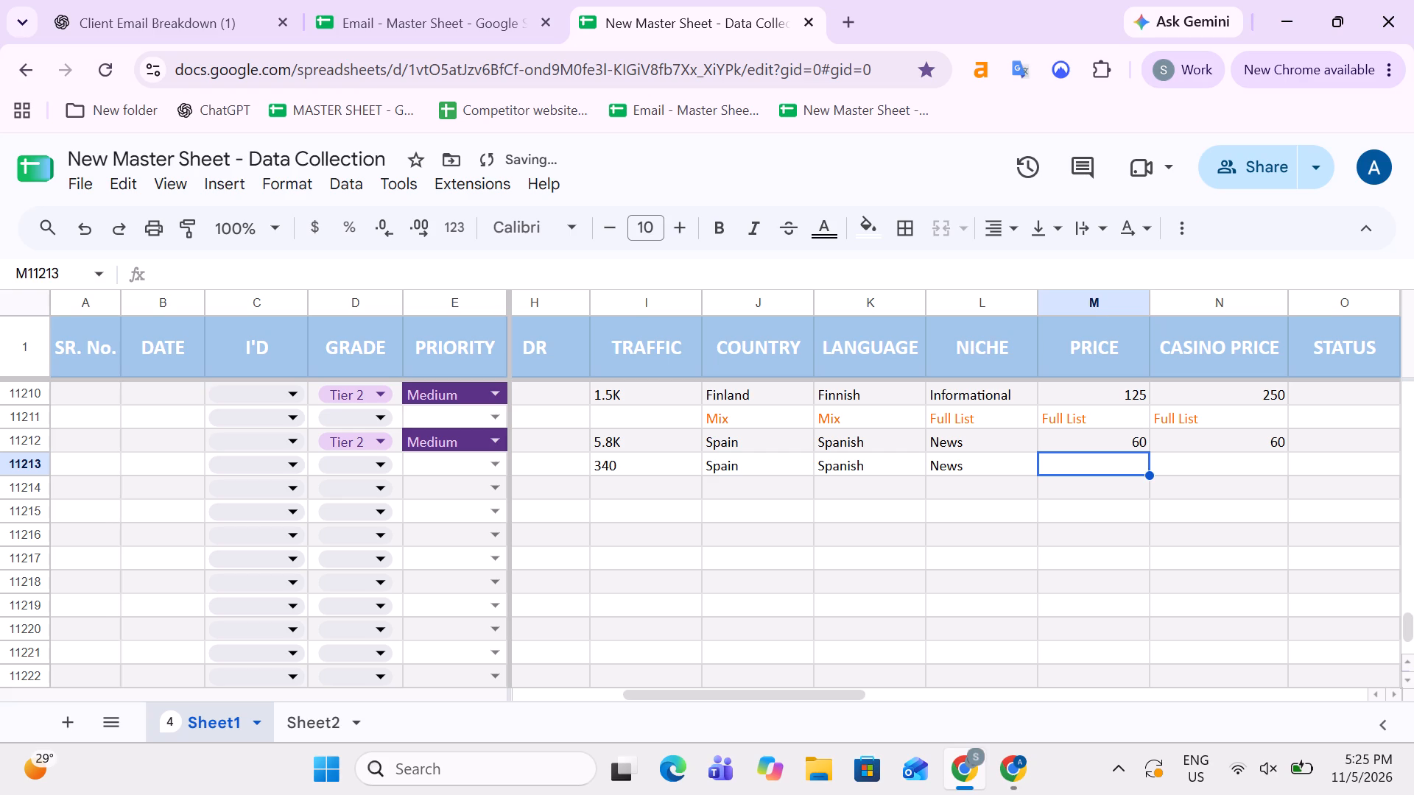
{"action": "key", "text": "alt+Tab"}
{"action": "left_click", "coordinate": [0, 638]}
{"action": "scroll", "coordinate": [376, 406], "scroll_direction": "down", "scroll_amount": 3}
{"action": "scroll", "coordinate": [376, 406], "scroll_direction": "up", "scroll_amount": 5}
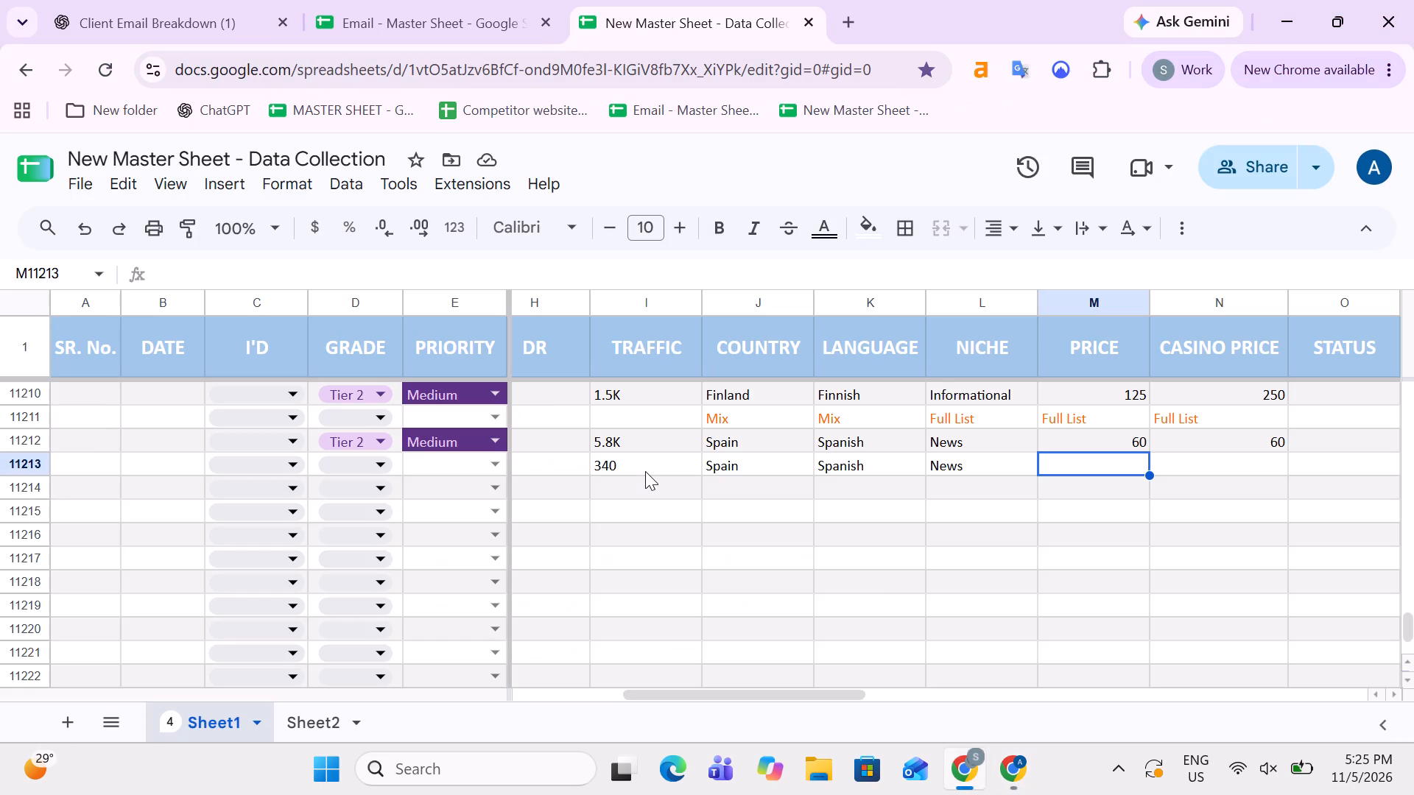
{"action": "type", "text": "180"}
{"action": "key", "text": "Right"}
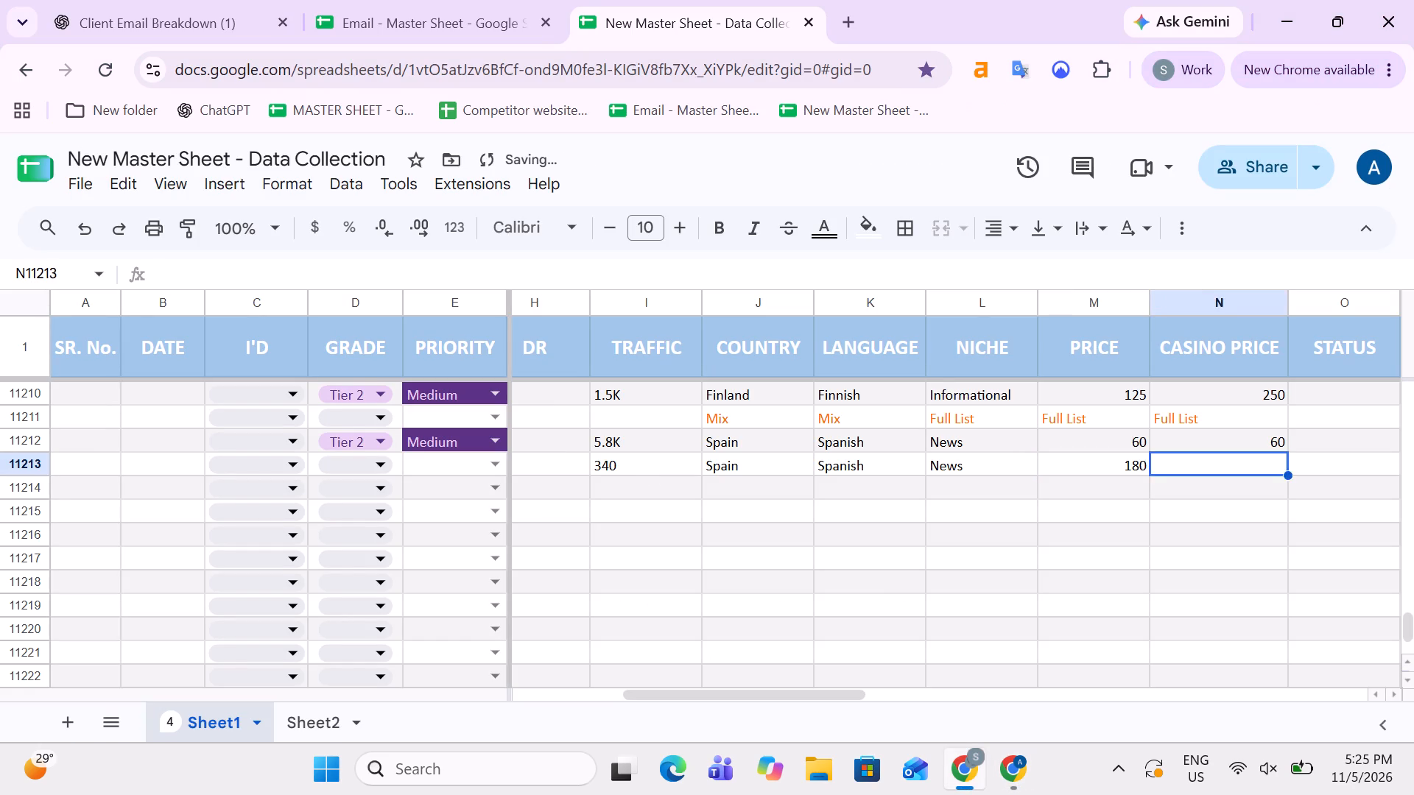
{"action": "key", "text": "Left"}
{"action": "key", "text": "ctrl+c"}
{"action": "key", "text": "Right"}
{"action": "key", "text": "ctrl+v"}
Set the website type of the skoool.es row to Unique.
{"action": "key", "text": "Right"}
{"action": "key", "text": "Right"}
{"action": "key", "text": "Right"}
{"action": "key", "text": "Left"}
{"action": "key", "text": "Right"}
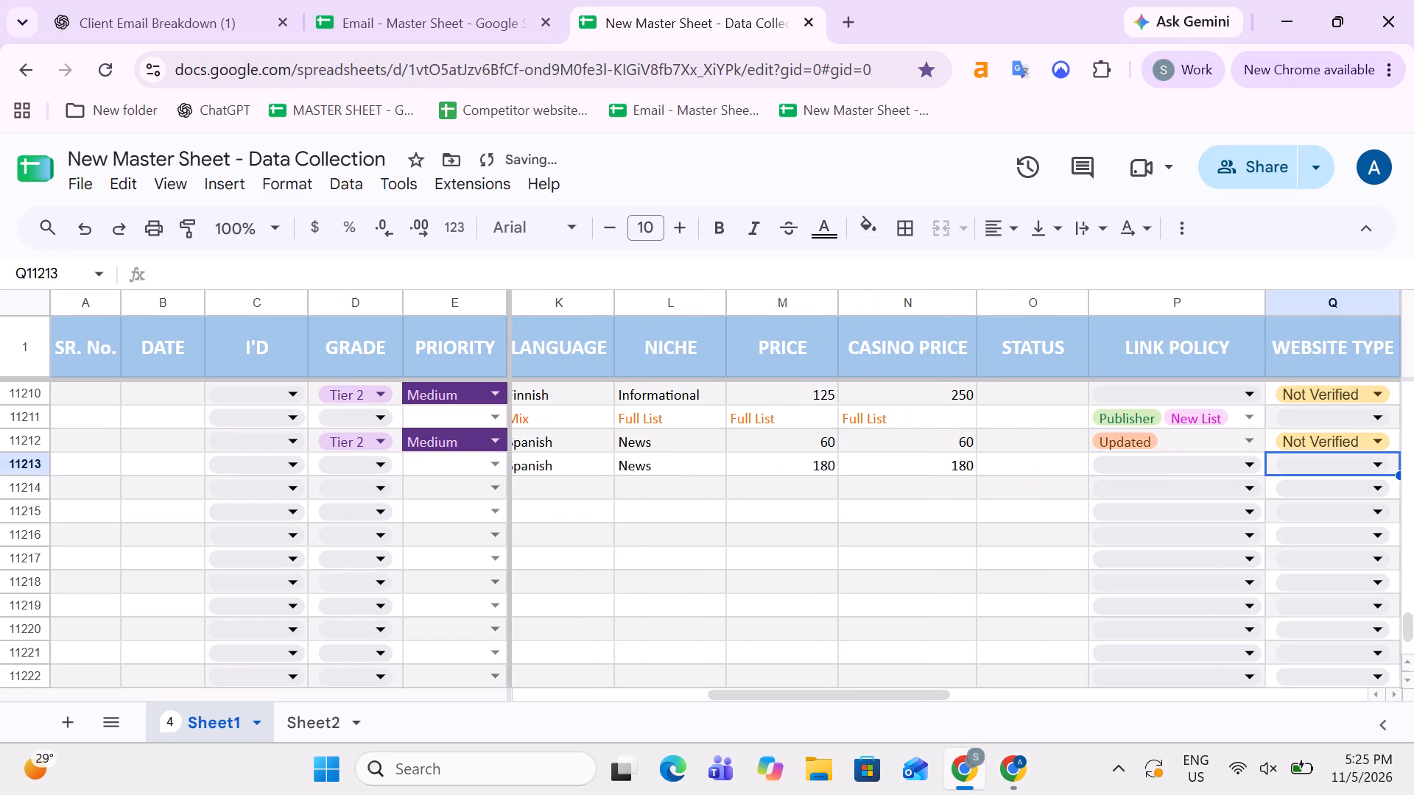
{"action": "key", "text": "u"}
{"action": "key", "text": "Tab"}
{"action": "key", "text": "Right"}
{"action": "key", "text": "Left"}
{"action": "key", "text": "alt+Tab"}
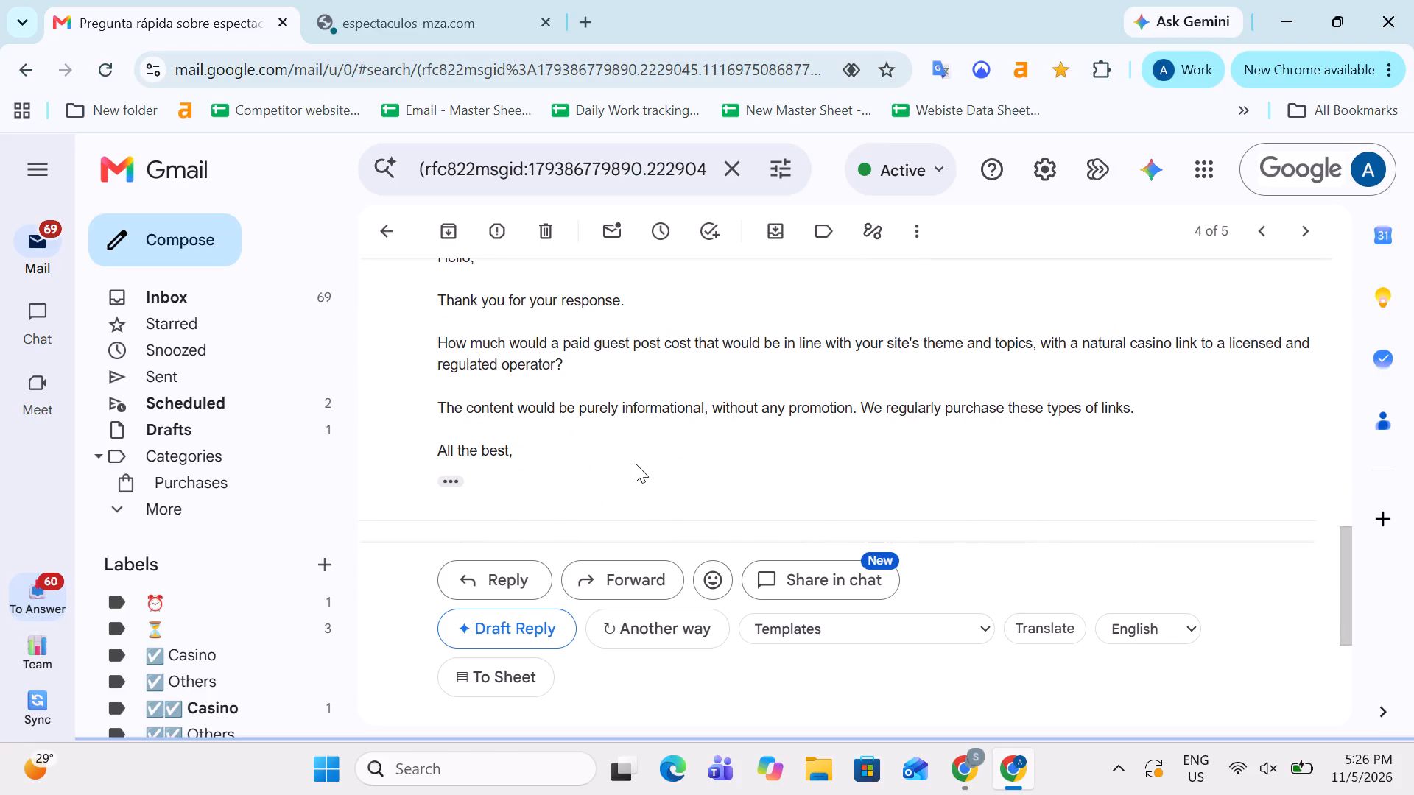
{"action": "scroll", "coordinate": [605, 467], "scroll_direction": "down", "scroll_amount": 2}
{"action": "left_click", "coordinate": [544, 437]}
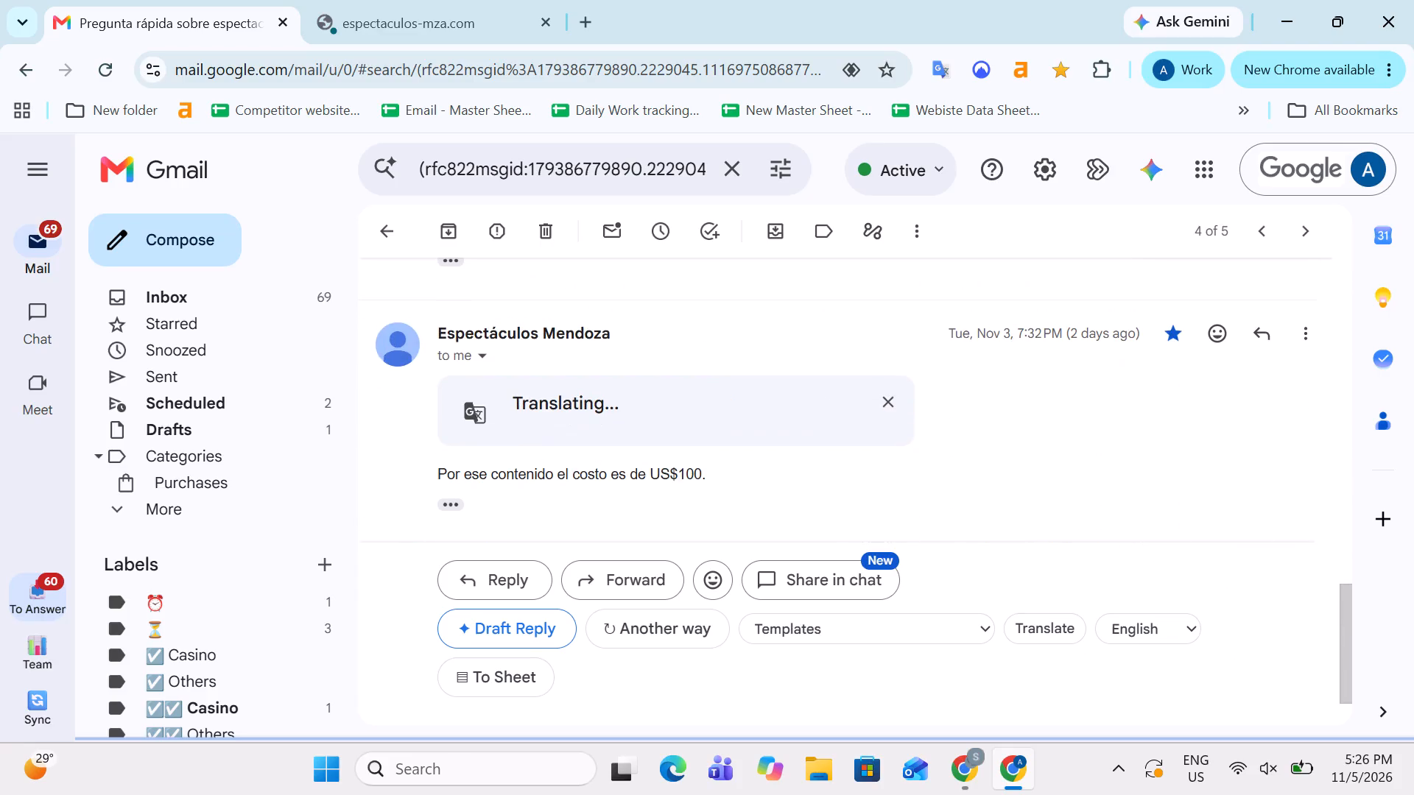
Look back at the casino link question in the Espectáculos Mendoza thread and check the espectaculos-mza.com page.
{"action": "scroll", "coordinate": [701, 487], "scroll_direction": "up", "scroll_amount": 2}
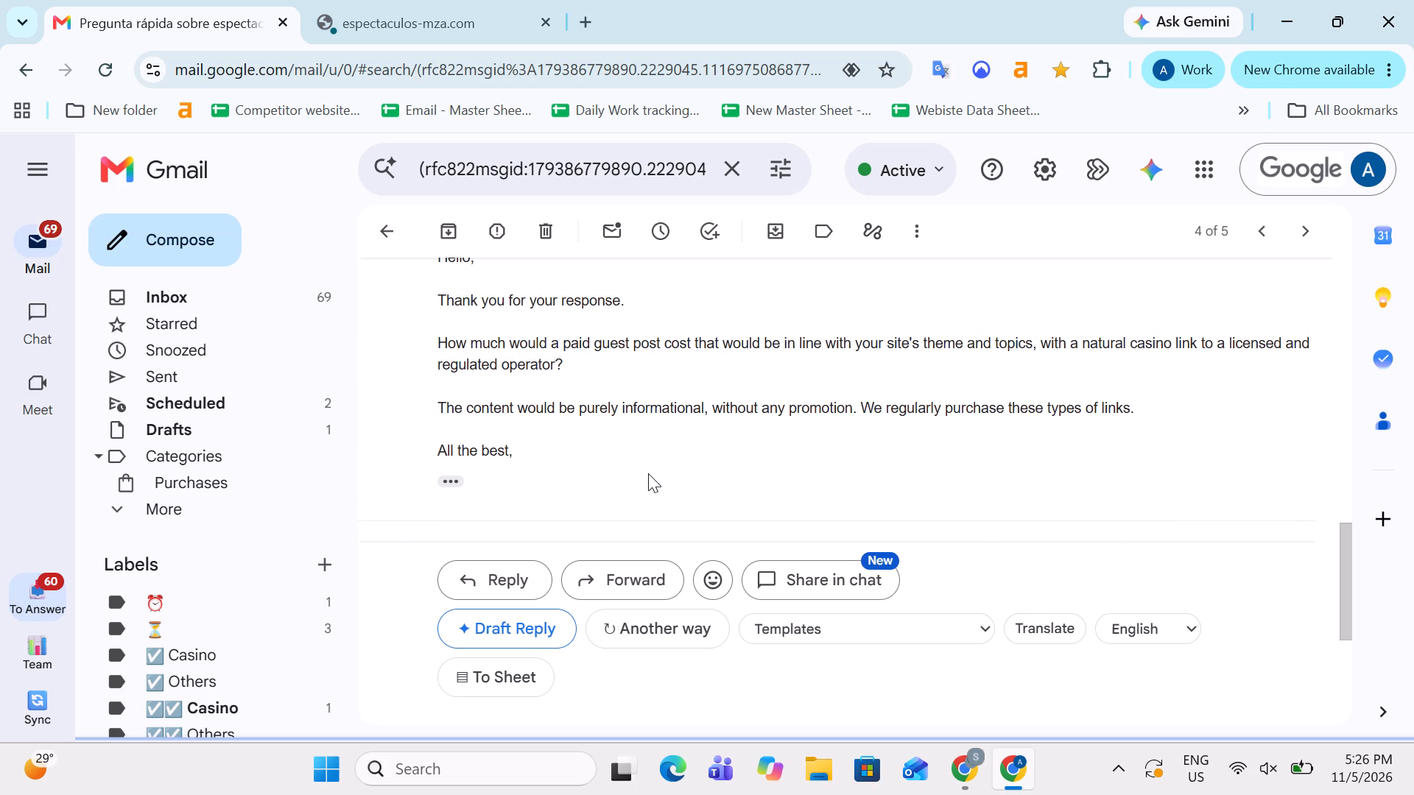
{"action": "left_click", "coordinate": [387, 0]}
{"action": "left_click", "coordinate": [516, 304]}
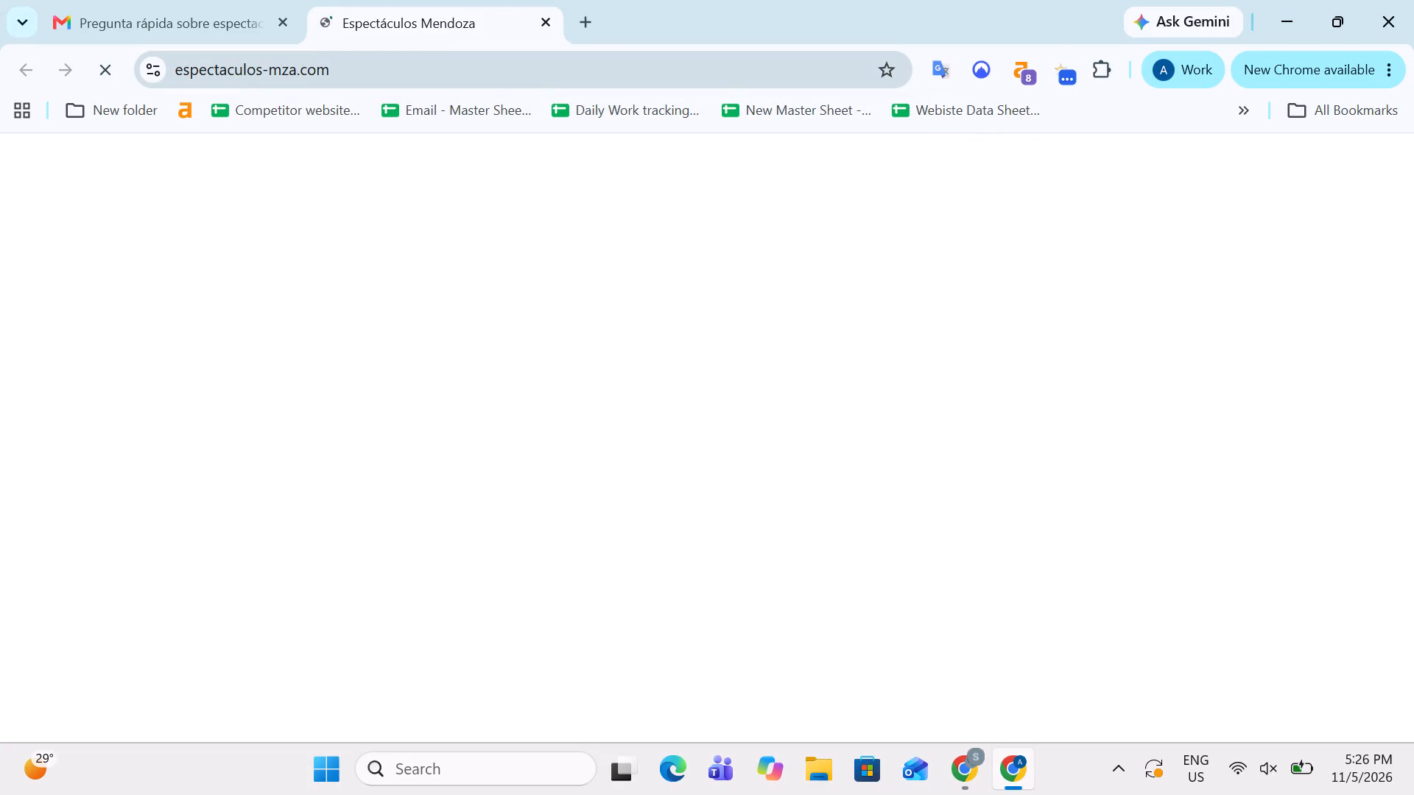
{"action": "left_click", "coordinate": [63, 0]}
Generate an English working draft replying to the latest Espectáculos Mendoza message.
{"action": "scroll", "coordinate": [773, 484], "scroll_direction": "down", "scroll_amount": 3}
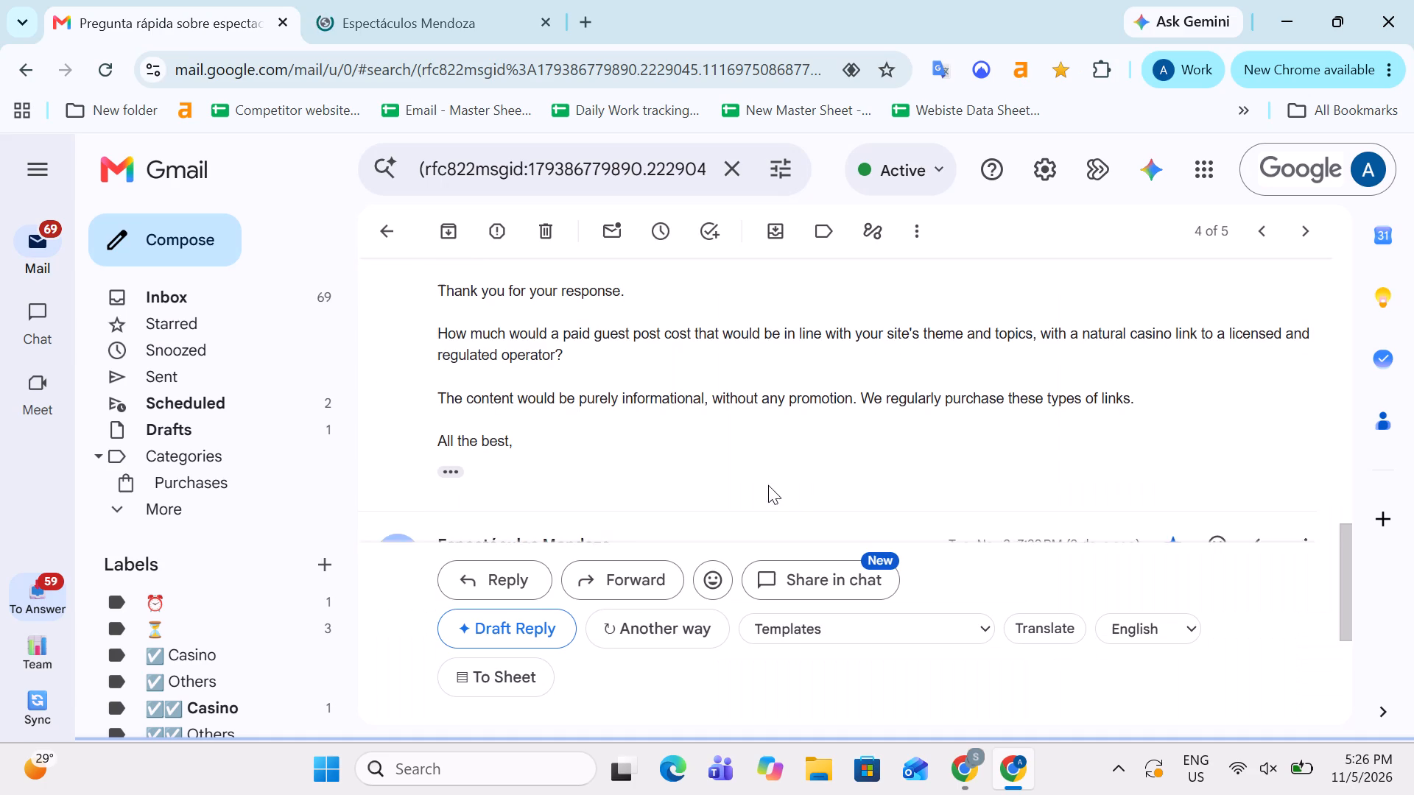
{"action": "scroll", "coordinate": [768, 485], "scroll_direction": "down", "scroll_amount": 1}
{"action": "left_click", "coordinate": [510, 545]}
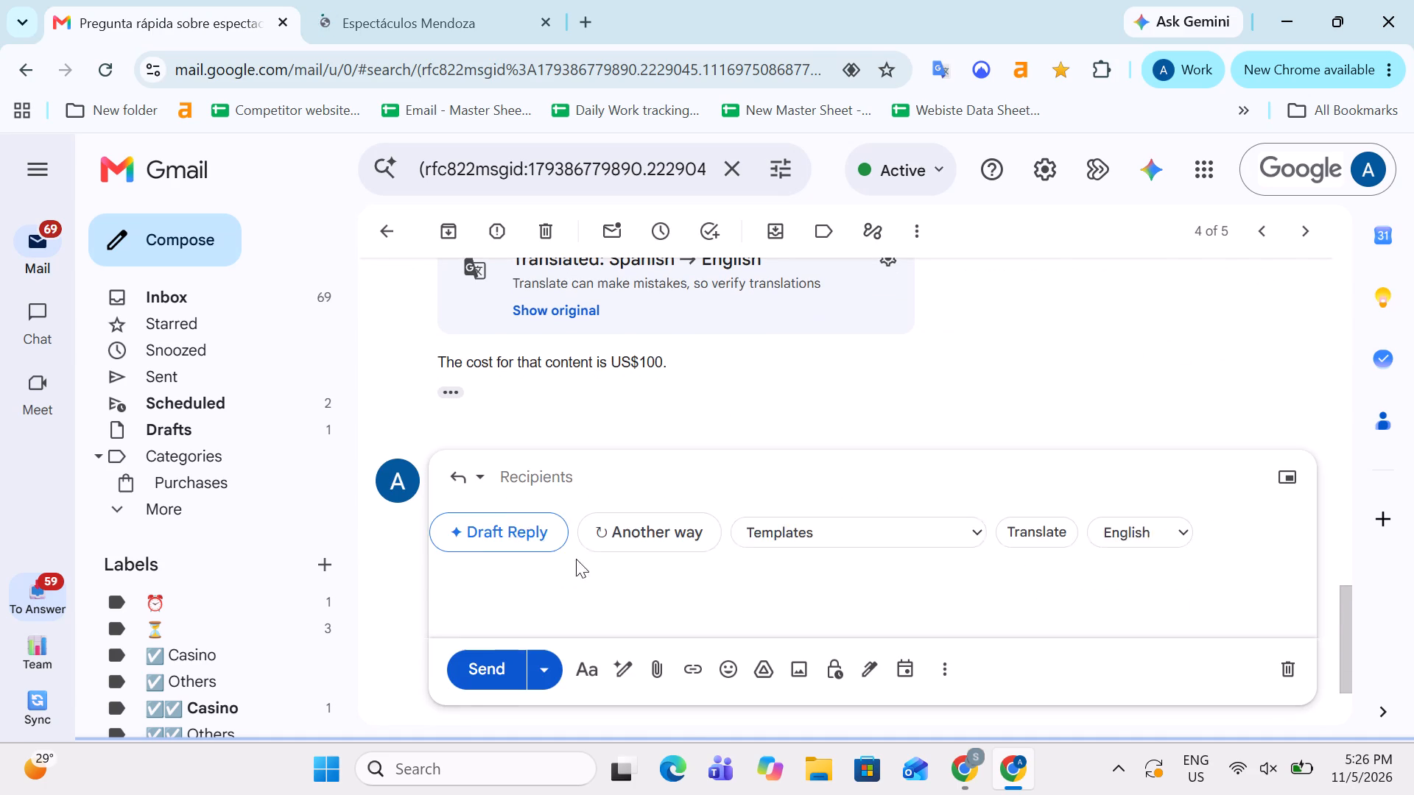
{"action": "scroll", "coordinate": [596, 475], "scroll_direction": "up", "scroll_amount": 1}
{"action": "scroll", "coordinate": [596, 475], "scroll_direction": "down", "scroll_amount": 4}
{"action": "scroll", "coordinate": [552, 451], "scroll_direction": "up", "scroll_amount": 2}
{"action": "left_click", "coordinate": [493, 384]}
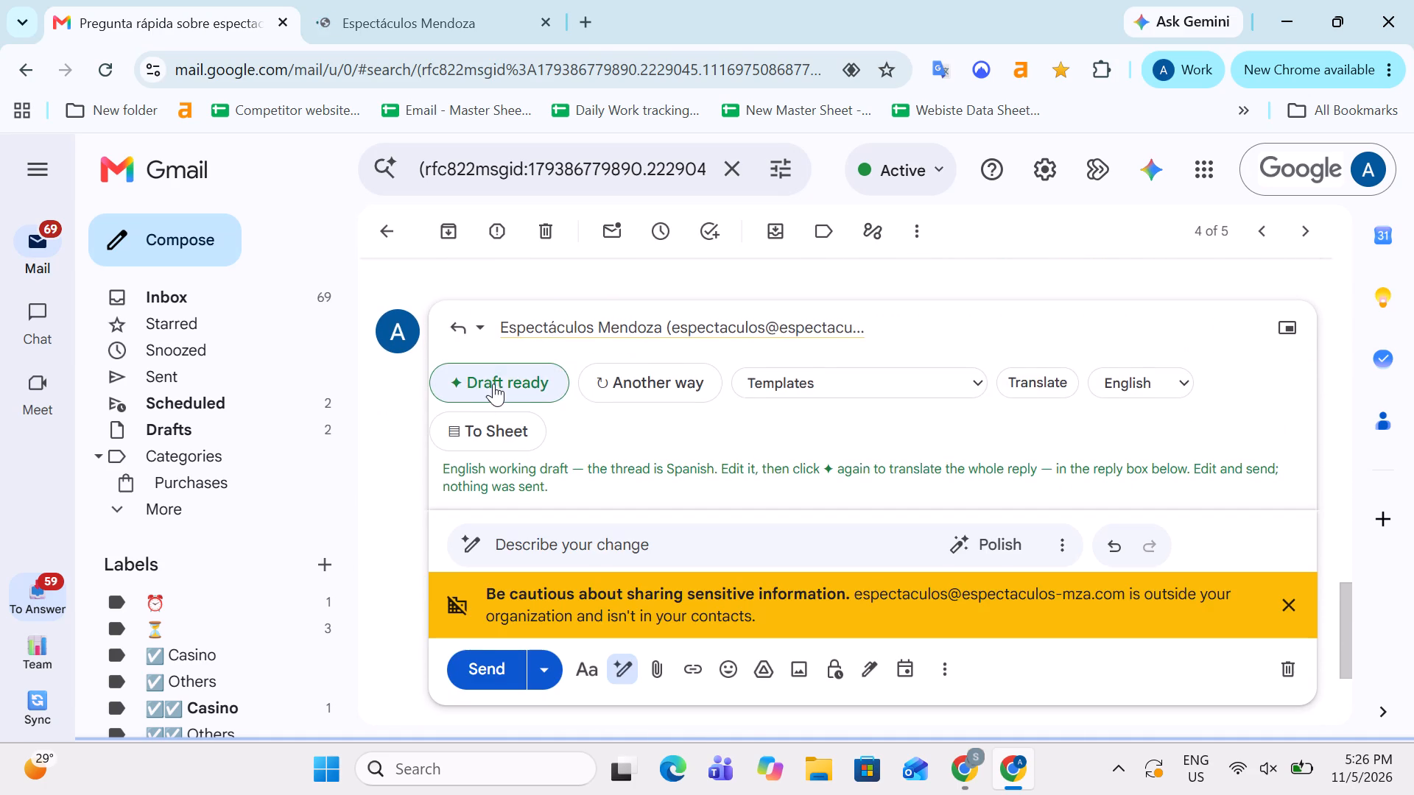
Copy the domain espectaculos-mza.com into the WEBSITE column of the New Master Sheet, in the row below skoool.es.
{"action": "left_click", "coordinate": [457, 0]}
{"action": "left_click", "coordinate": [432, 63]}
{"action": "left_click_drag", "start_coordinate": [432, 63], "coordinate": [332, 70]}
{"action": "key", "text": "ctrl+c"}
{"action": "key", "text": "ctrl+c"}
{"action": "key", "text": "alt+Tab"}
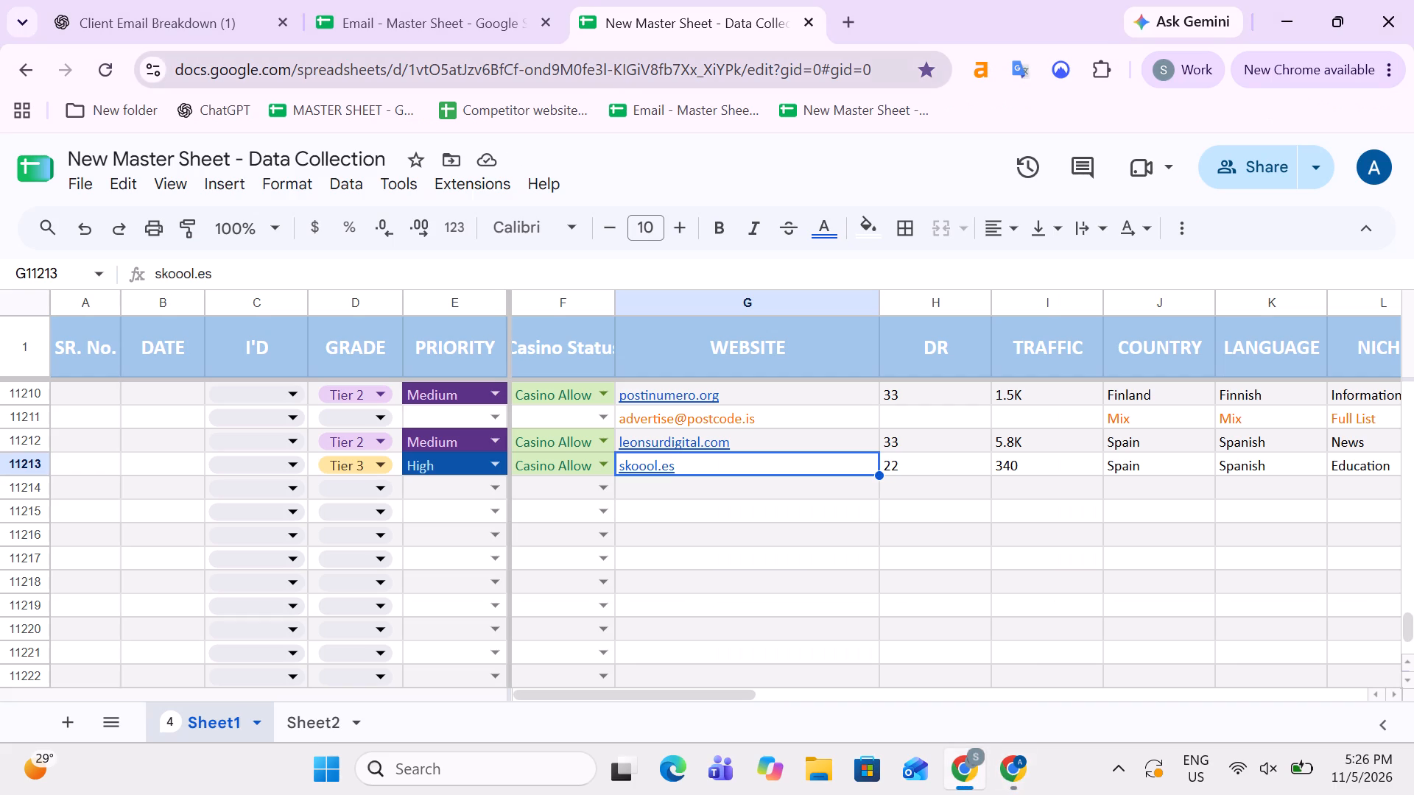
{"action": "key", "text": "Down"}
{"action": "key", "text": "Return"}
{"action": "key", "text": "ctrl+v"}
{"action": "key", "text": "Tab"}
Return to the Espectáculos Mendoza homepage, translate it into English, and dismiss the overlays to examine its content.
{"action": "key", "text": "alt+Tab"}
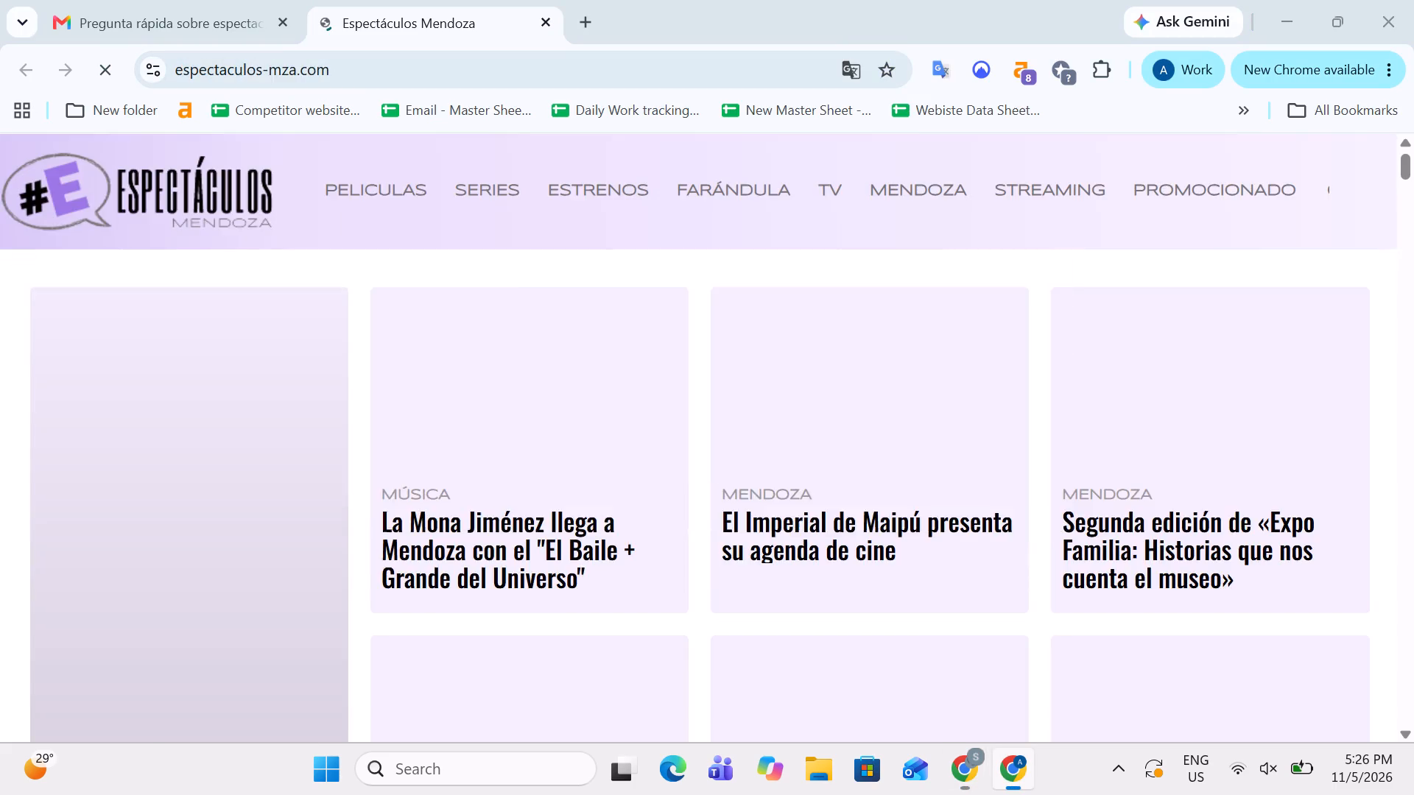
{"action": "scroll", "coordinate": [789, 294], "scroll_direction": "down", "scroll_amount": 1}
{"action": "left_click", "coordinate": [671, 170]}
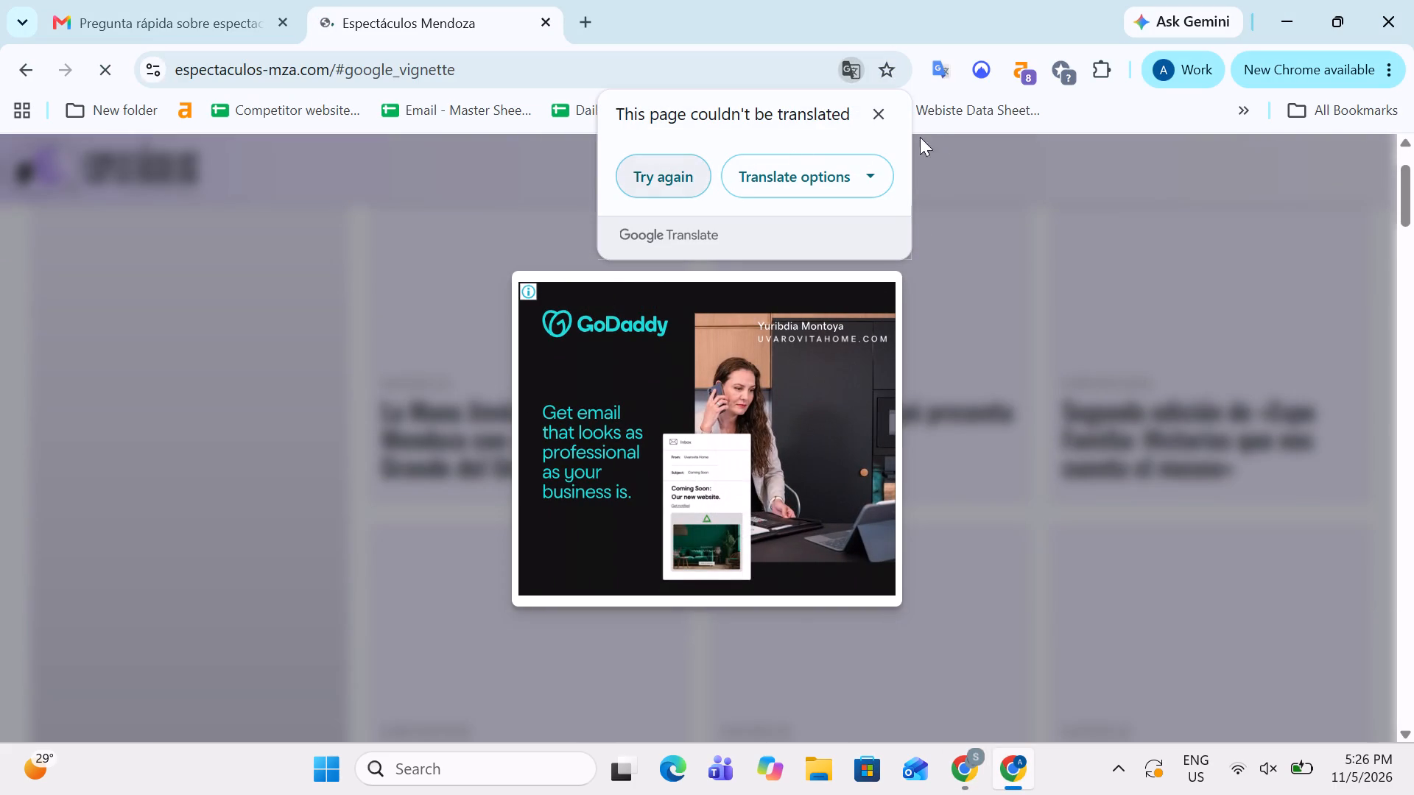
{"action": "left_click", "coordinate": [881, 109]}
{"action": "left_click", "coordinate": [870, 243]}
{"action": "scroll", "coordinate": [939, 364], "scroll_direction": "up", "scroll_amount": 3}
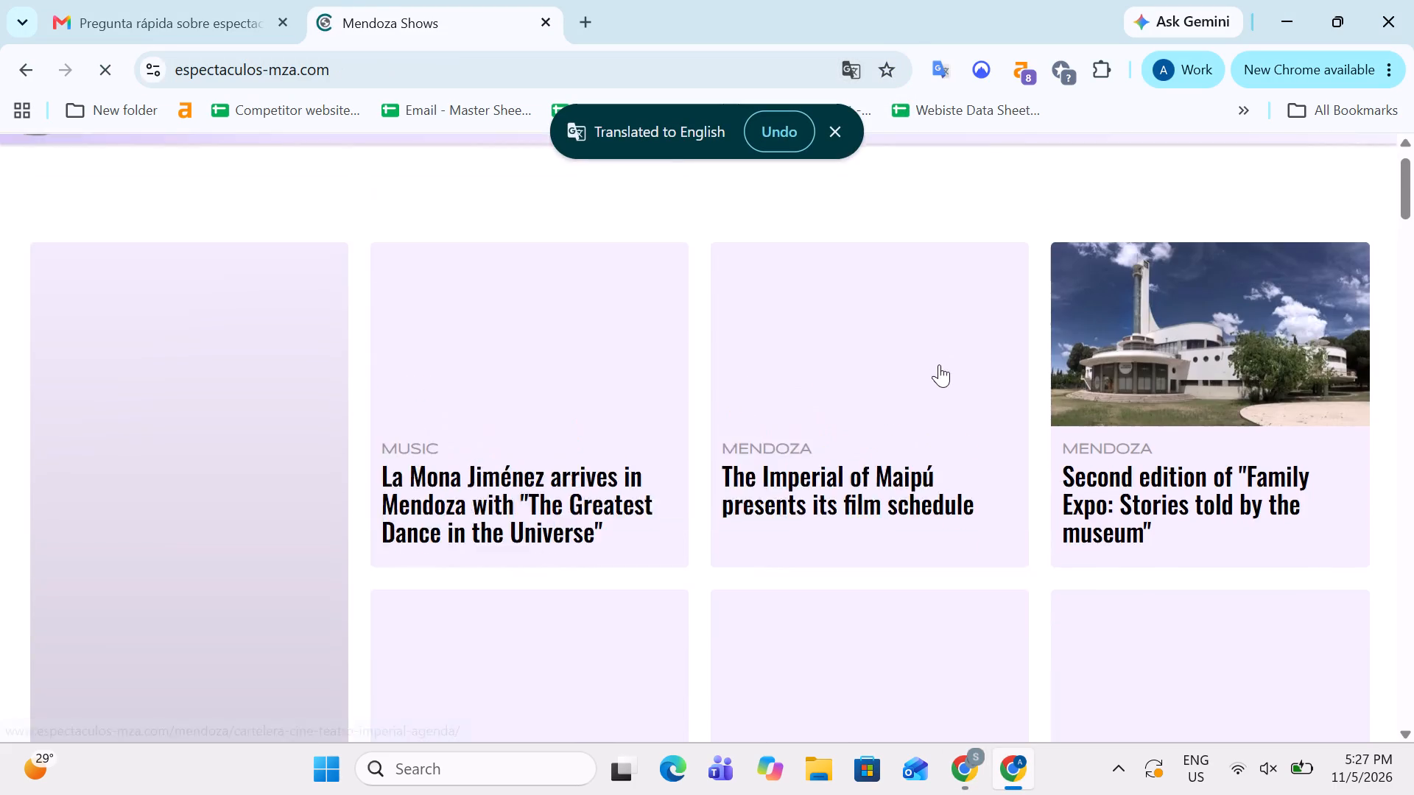
Examine the espectaculos-mza.com homepage articles and categories for its niche, and open its SEO metrics.
{"action": "scroll", "coordinate": [939, 364], "scroll_direction": "up", "scroll_amount": 3}
{"action": "scroll", "coordinate": [933, 447], "scroll_direction": "down", "scroll_amount": 13}
{"action": "scroll", "coordinate": [914, 478], "scroll_direction": "up", "scroll_amount": 5}
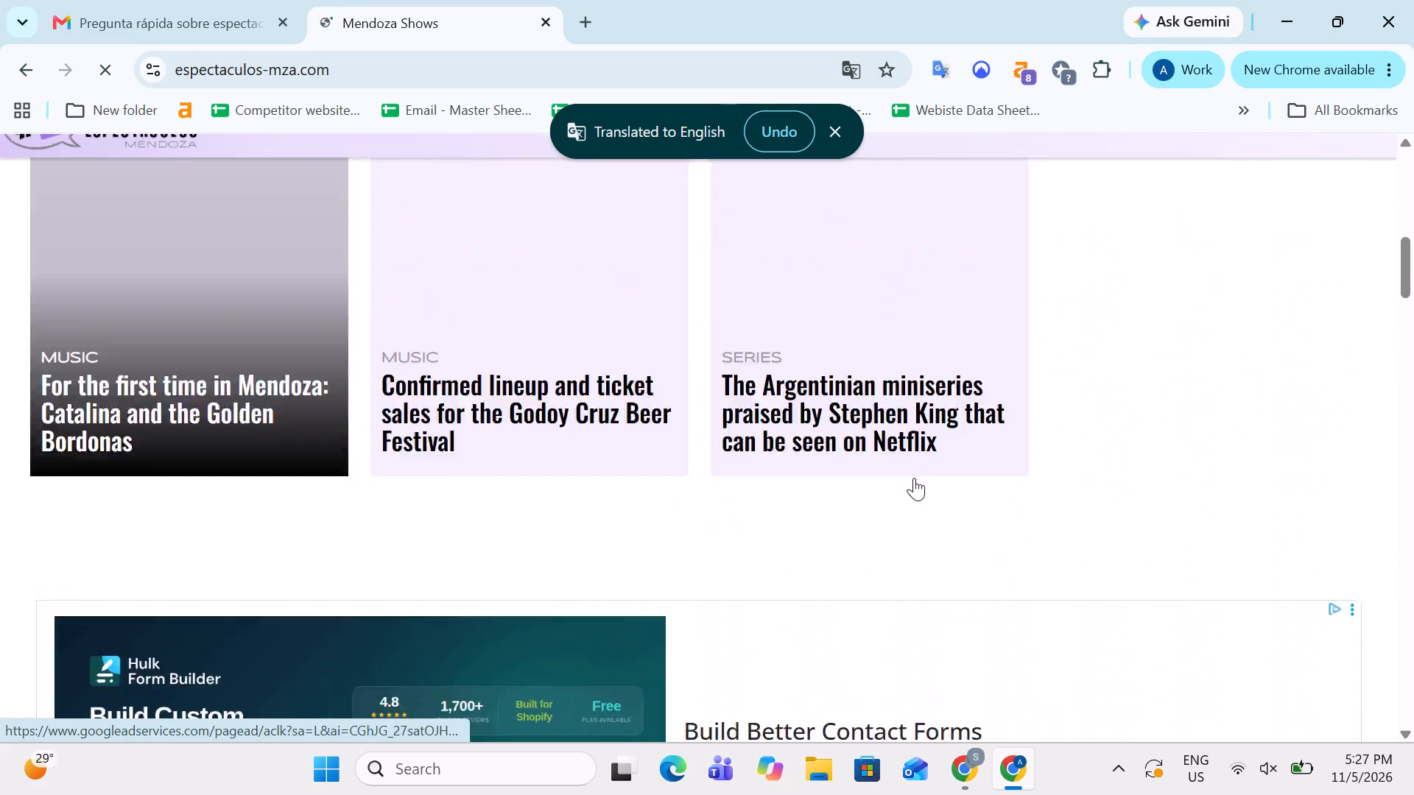
{"action": "scroll", "coordinate": [914, 478], "scroll_direction": "up", "scroll_amount": 8}
{"action": "scroll", "coordinate": [915, 476], "scroll_direction": "down", "scroll_amount": 7}
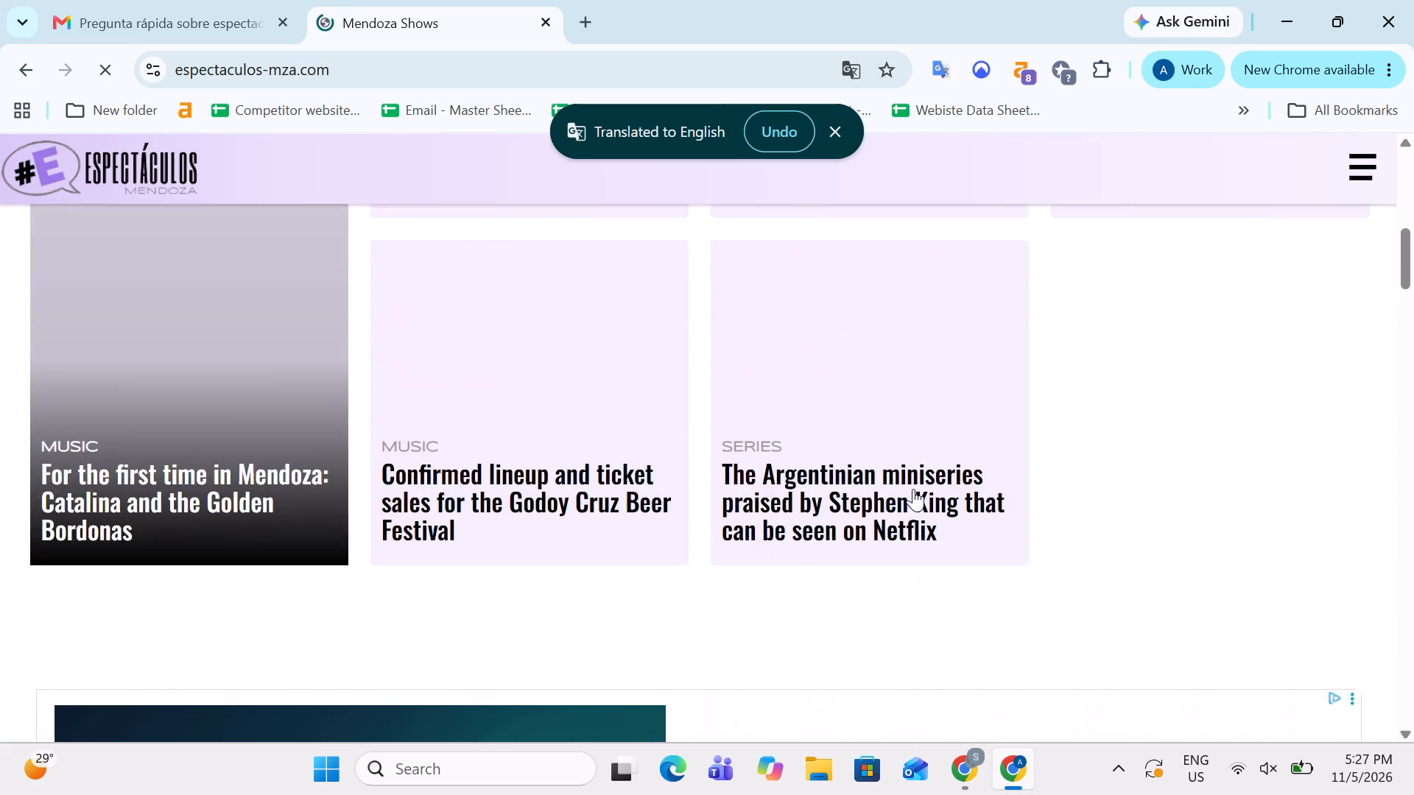
{"action": "scroll", "coordinate": [913, 489], "scroll_direction": "down", "scroll_amount": 1}
{"action": "scroll", "coordinate": [913, 489], "scroll_direction": "up", "scroll_amount": 16}
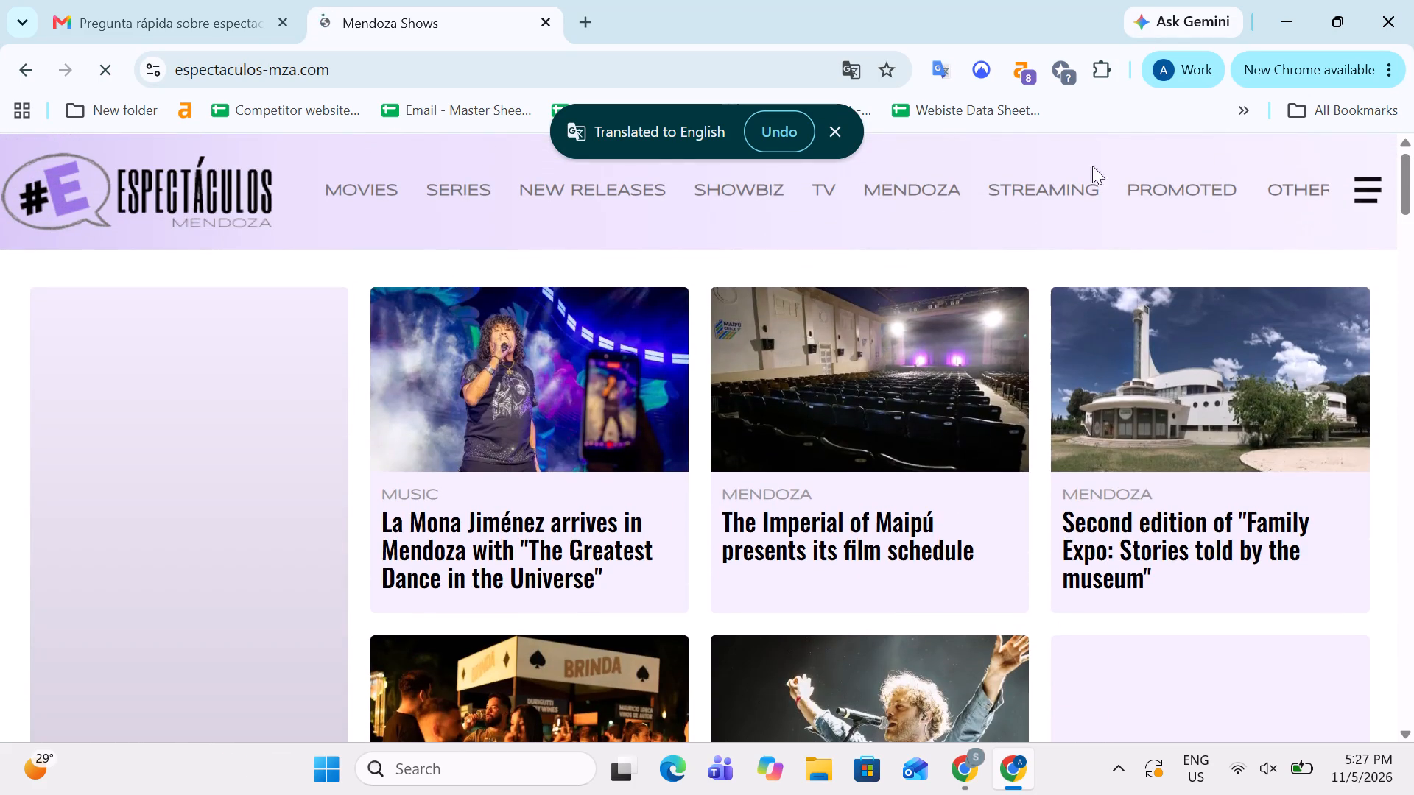
{"action": "left_click", "coordinate": [1032, 72]}
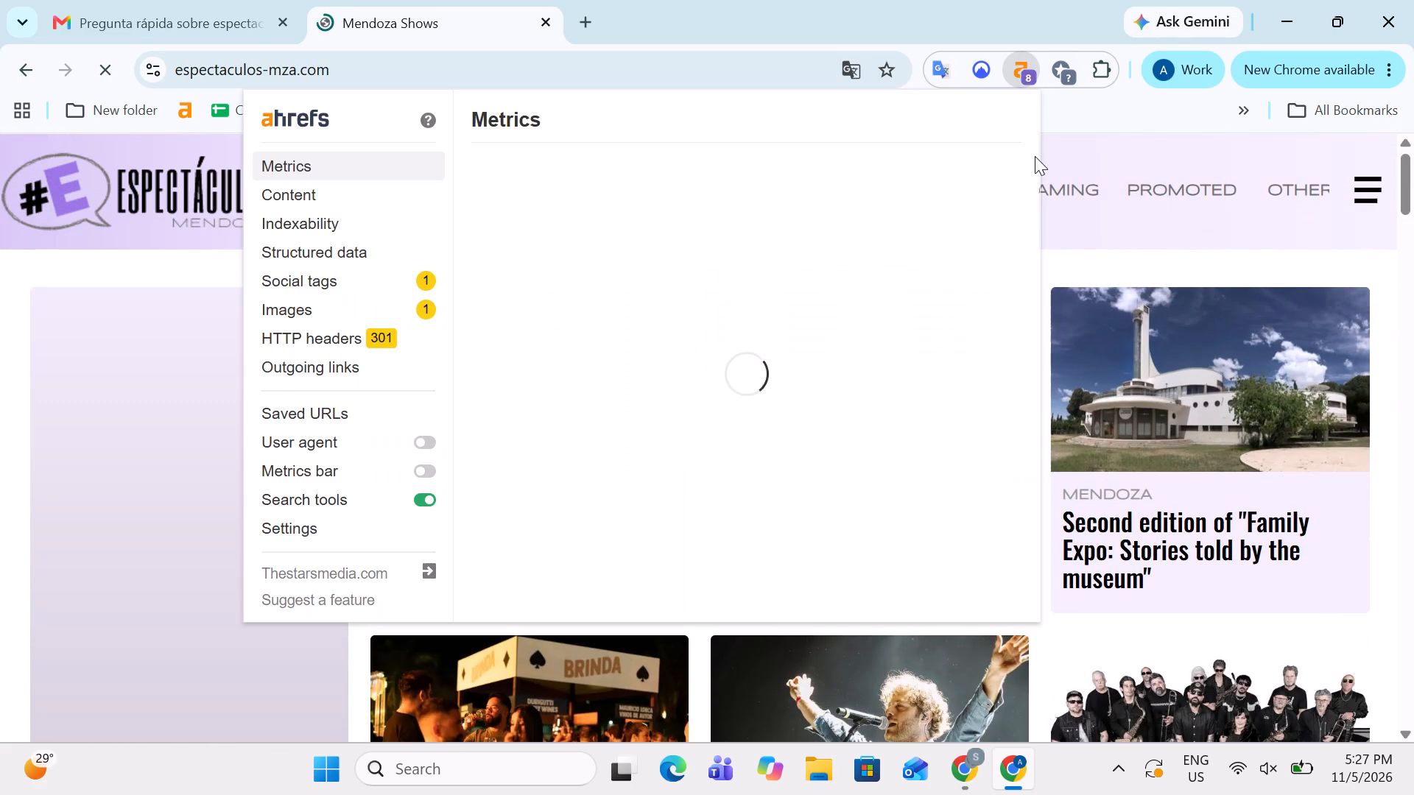
Fill row 11214 for espectaculos-mza.com with DR 8, traffic 15, country Spain, language Spanish and niche Entertainment.
{"action": "key", "text": "alt+Tab"}
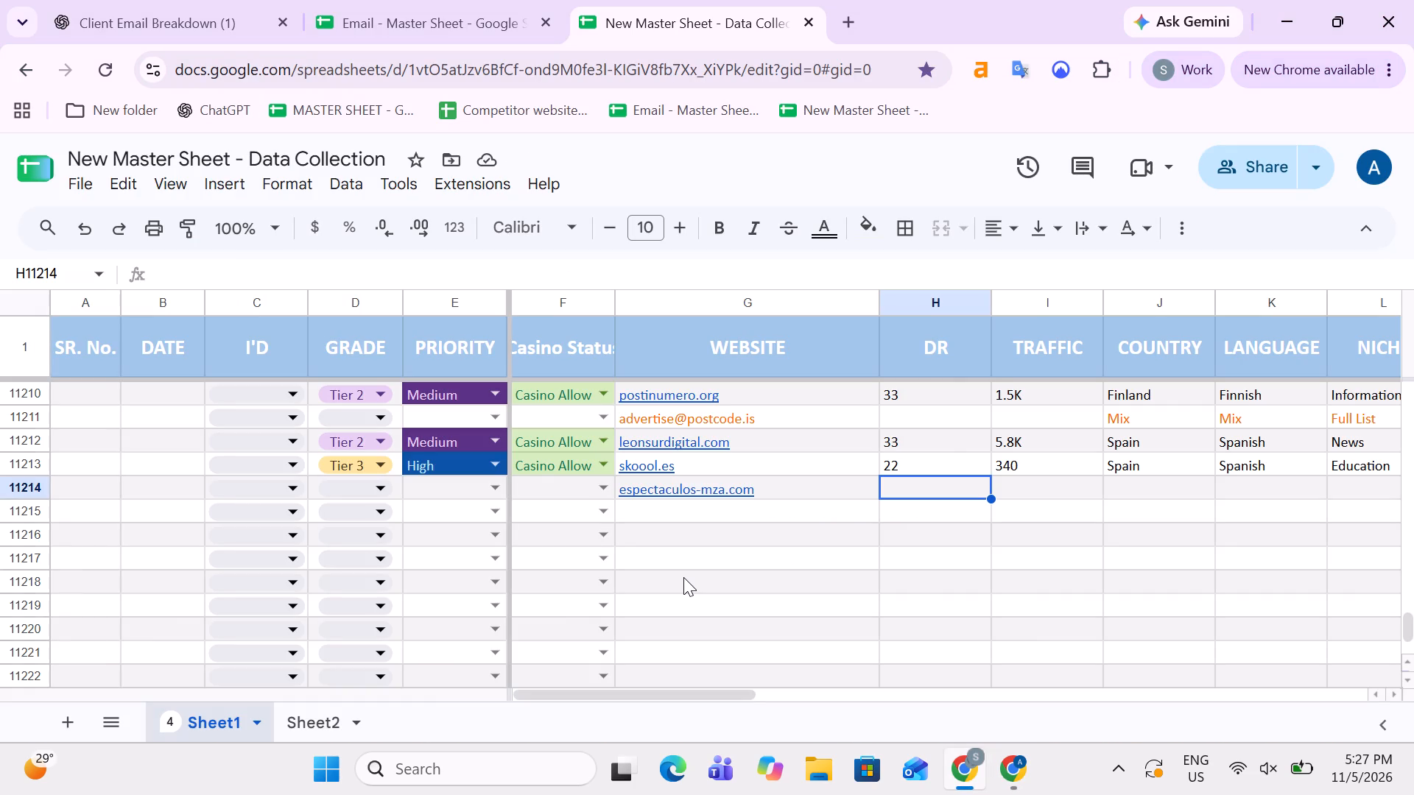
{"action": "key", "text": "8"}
{"action": "key", "text": "Right"}
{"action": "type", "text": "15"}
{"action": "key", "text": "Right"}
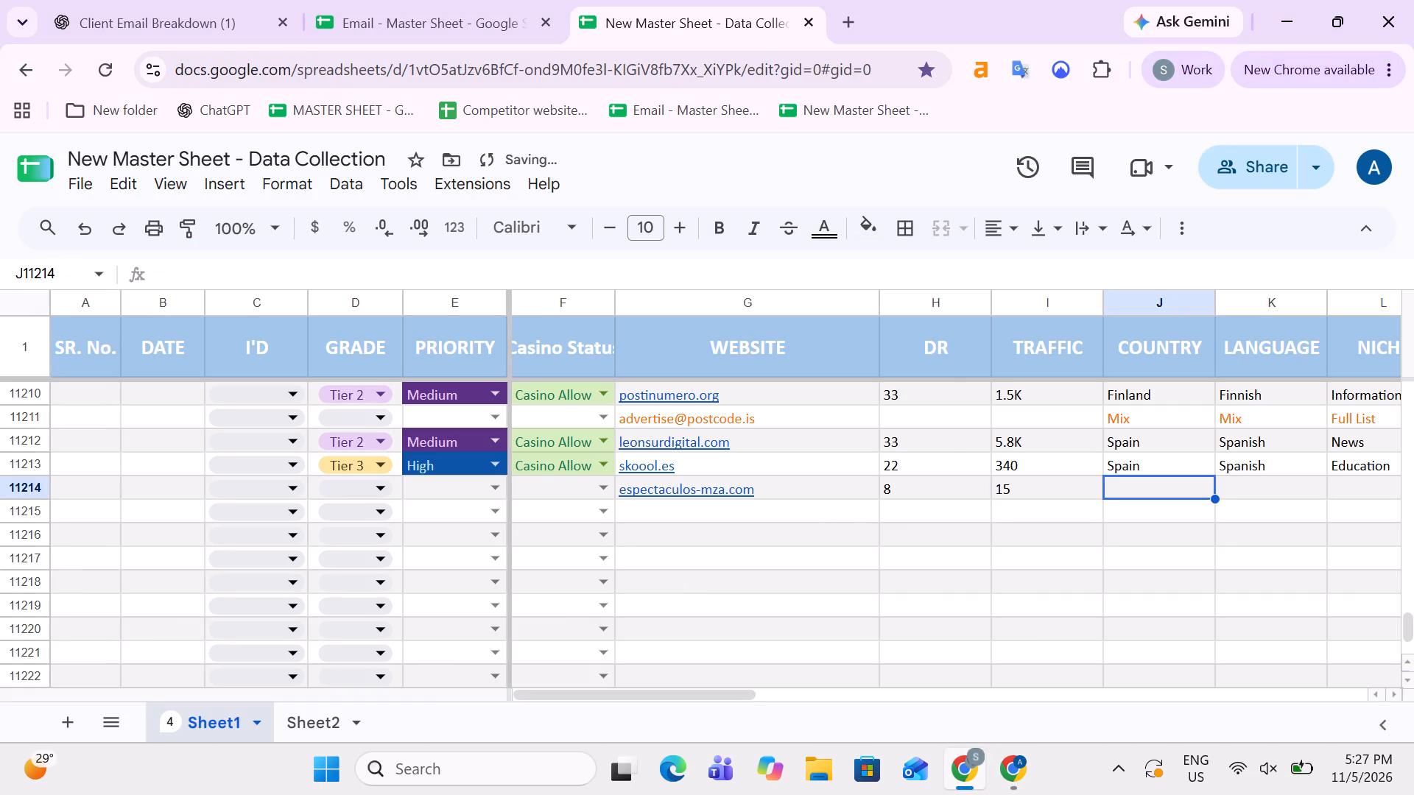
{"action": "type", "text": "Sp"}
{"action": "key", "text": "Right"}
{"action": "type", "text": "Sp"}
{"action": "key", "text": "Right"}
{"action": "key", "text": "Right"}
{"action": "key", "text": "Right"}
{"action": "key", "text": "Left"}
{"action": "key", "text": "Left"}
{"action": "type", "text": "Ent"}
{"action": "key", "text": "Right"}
Search espectaculos-mza.com for Casino777 using the site's own search.
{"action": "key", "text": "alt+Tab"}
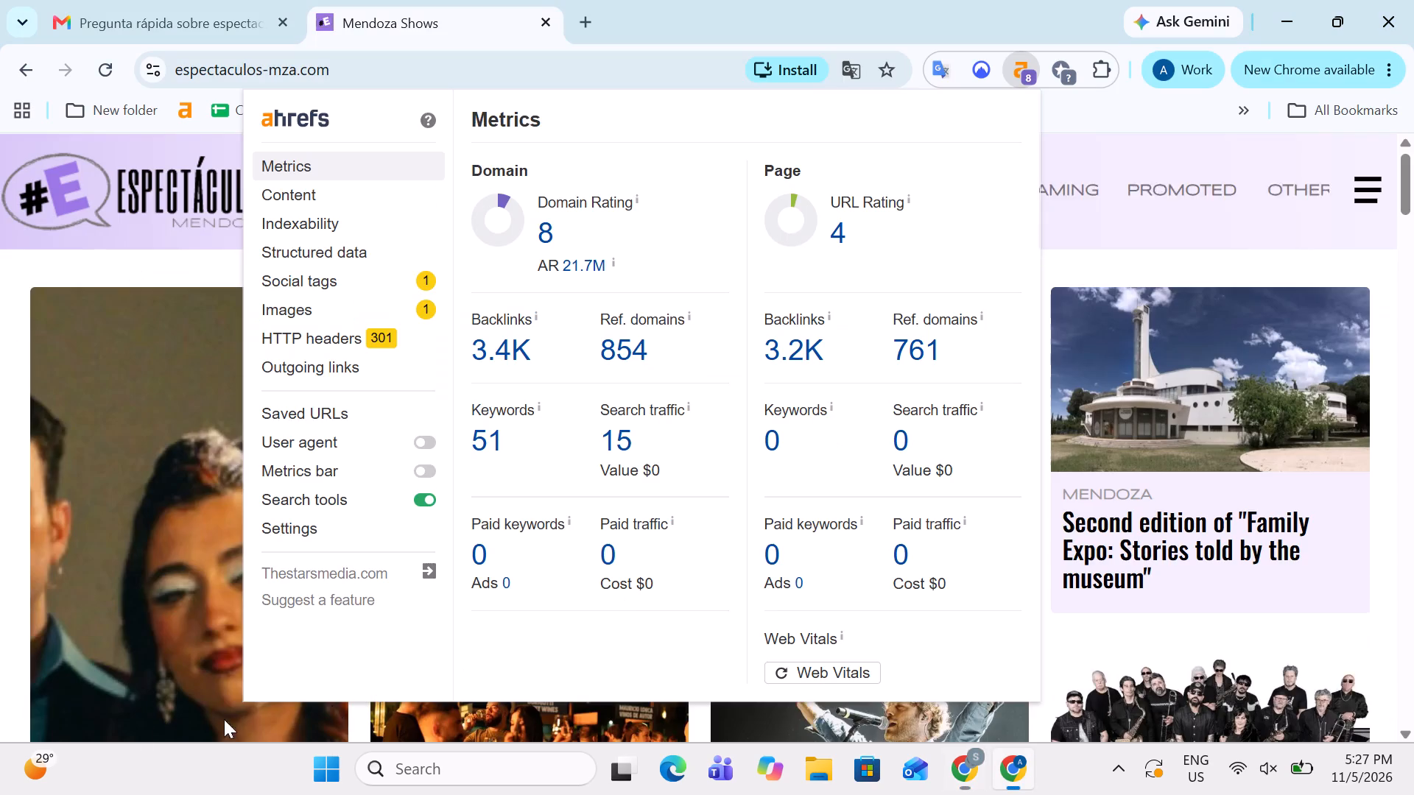
{"action": "left_click", "coordinate": [0, 547]}
{"action": "scroll", "coordinate": [1084, 492], "scroll_direction": "up", "scroll_amount": 6}
{"action": "scroll", "coordinate": [1218, 428], "scroll_direction": "down", "scroll_amount": 10}
{"action": "scroll", "coordinate": [1218, 476], "scroll_direction": "up", "scroll_amount": 9}
{"action": "scroll", "coordinate": [1328, 215], "scroll_direction": "up", "scroll_amount": 4}
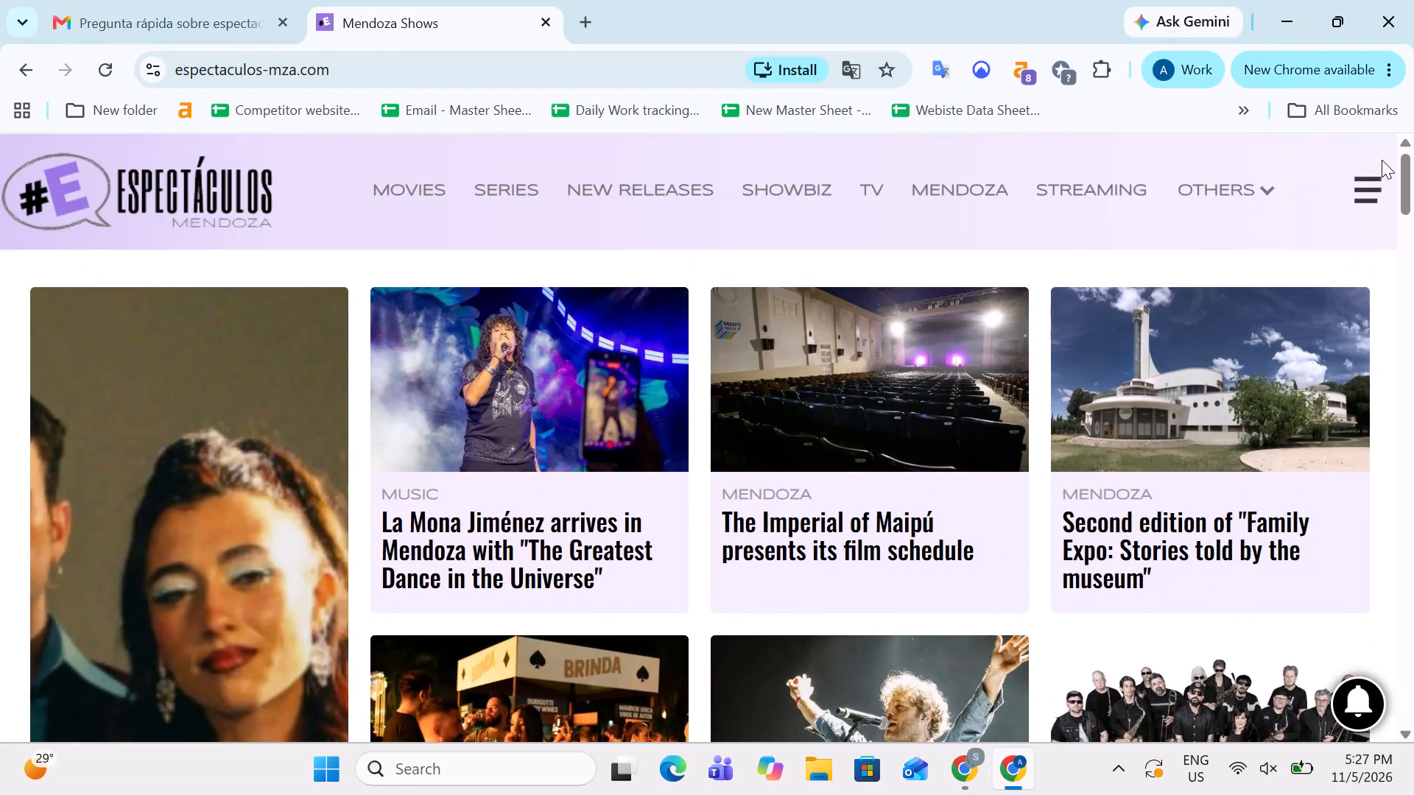
{"action": "left_click", "coordinate": [1366, 180]}
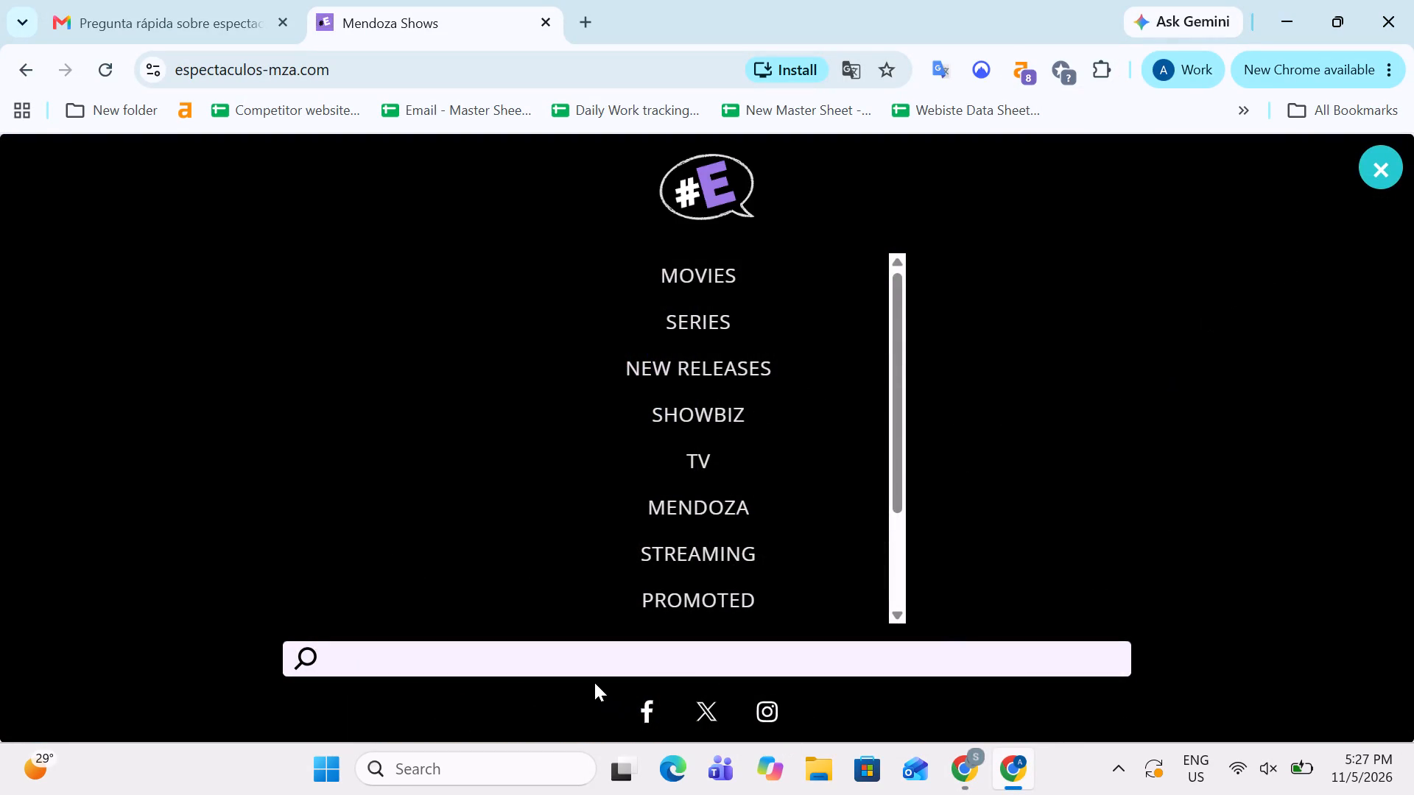
{"action": "left_click", "coordinate": [588, 656]}
{"action": "left_click", "coordinate": [474, 610]}
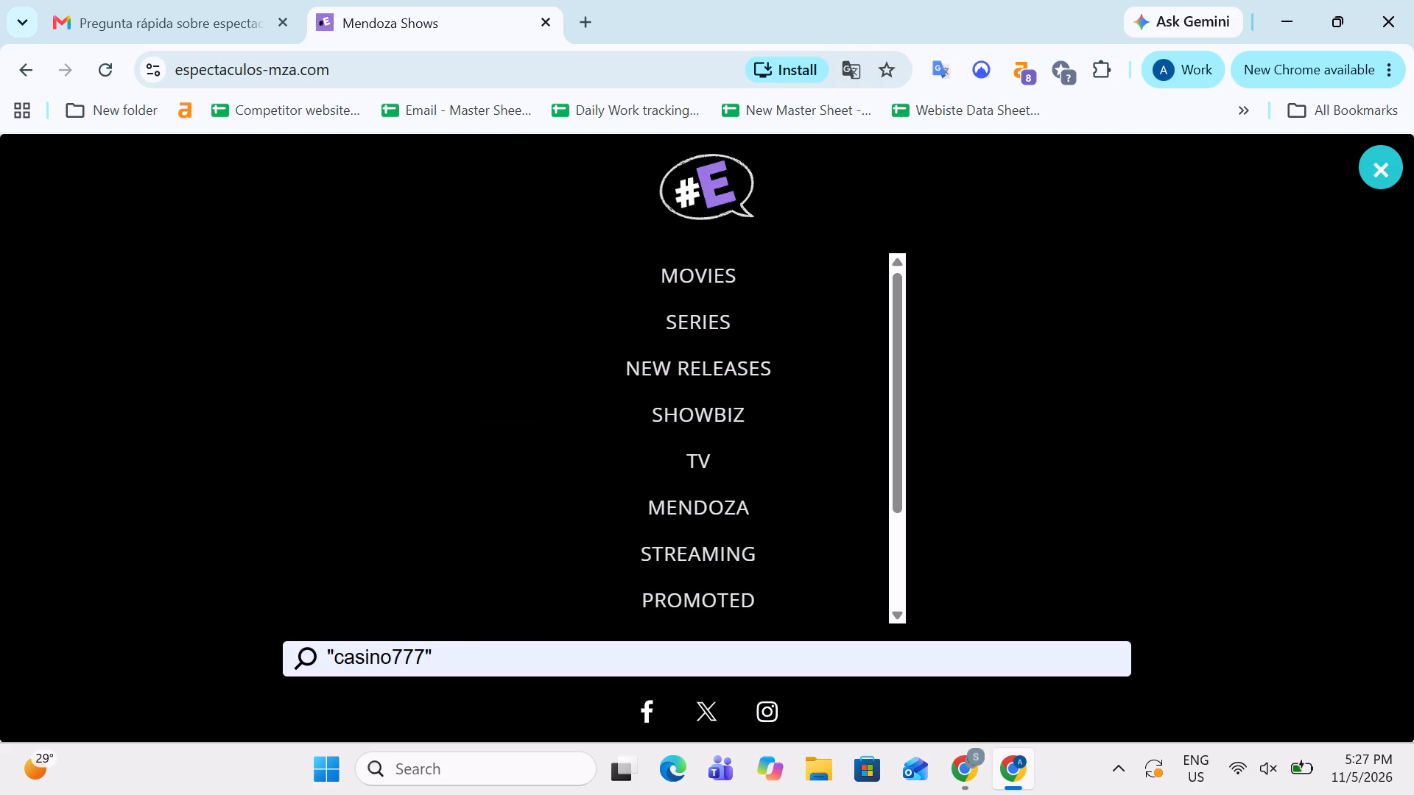
{"action": "triple_click", "coordinate": [465, 650]}
{"action": "key", "text": "BackSpace"}
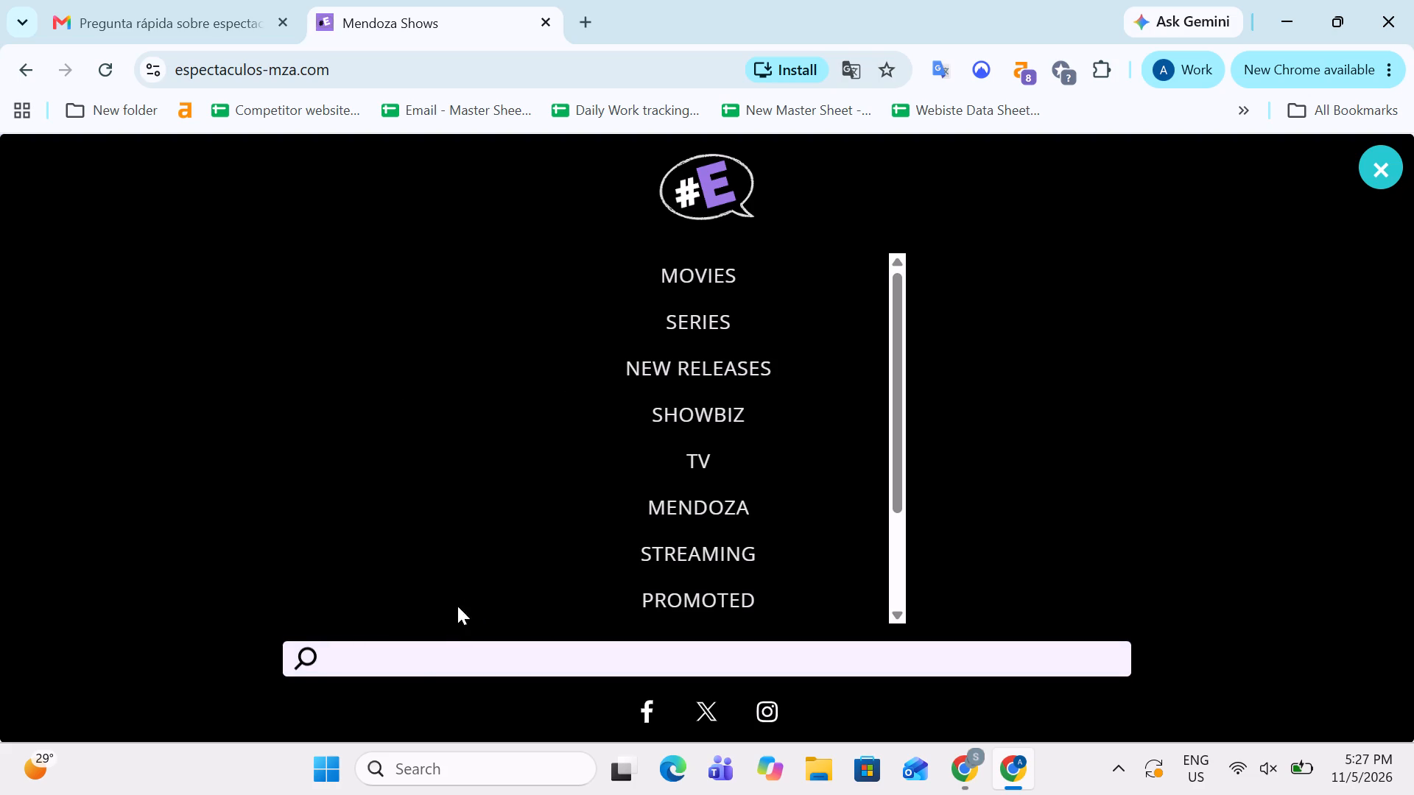
{"action": "left_click", "coordinate": [447, 658]}
{"action": "left_click", "coordinate": [483, 486]}
{"action": "key", "text": "Return"}
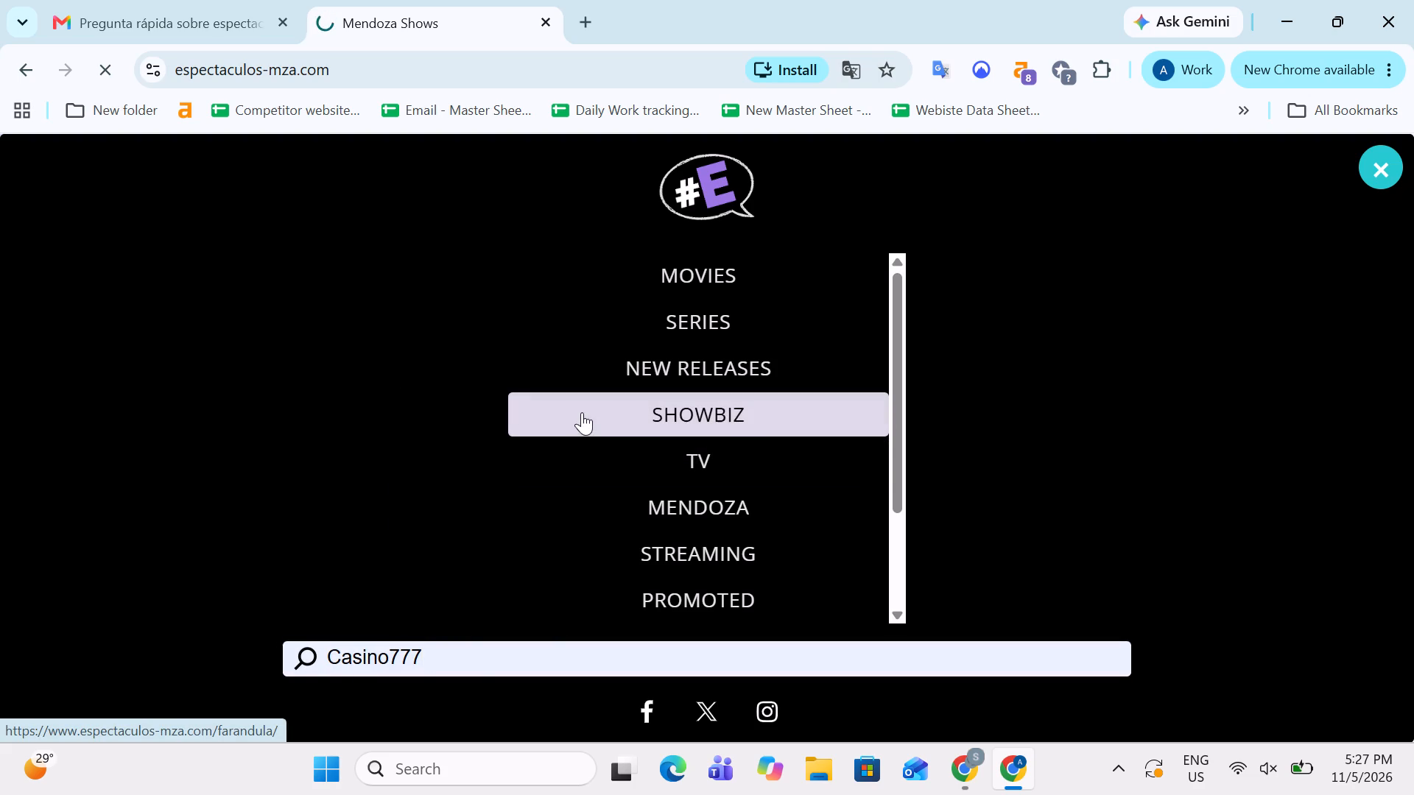
Enter 100 as both the price and the casino price in row 11214 of the New Master Sheet.
{"action": "left_click", "coordinate": [200, 7]}
{"action": "key", "text": "alt+Tab"}
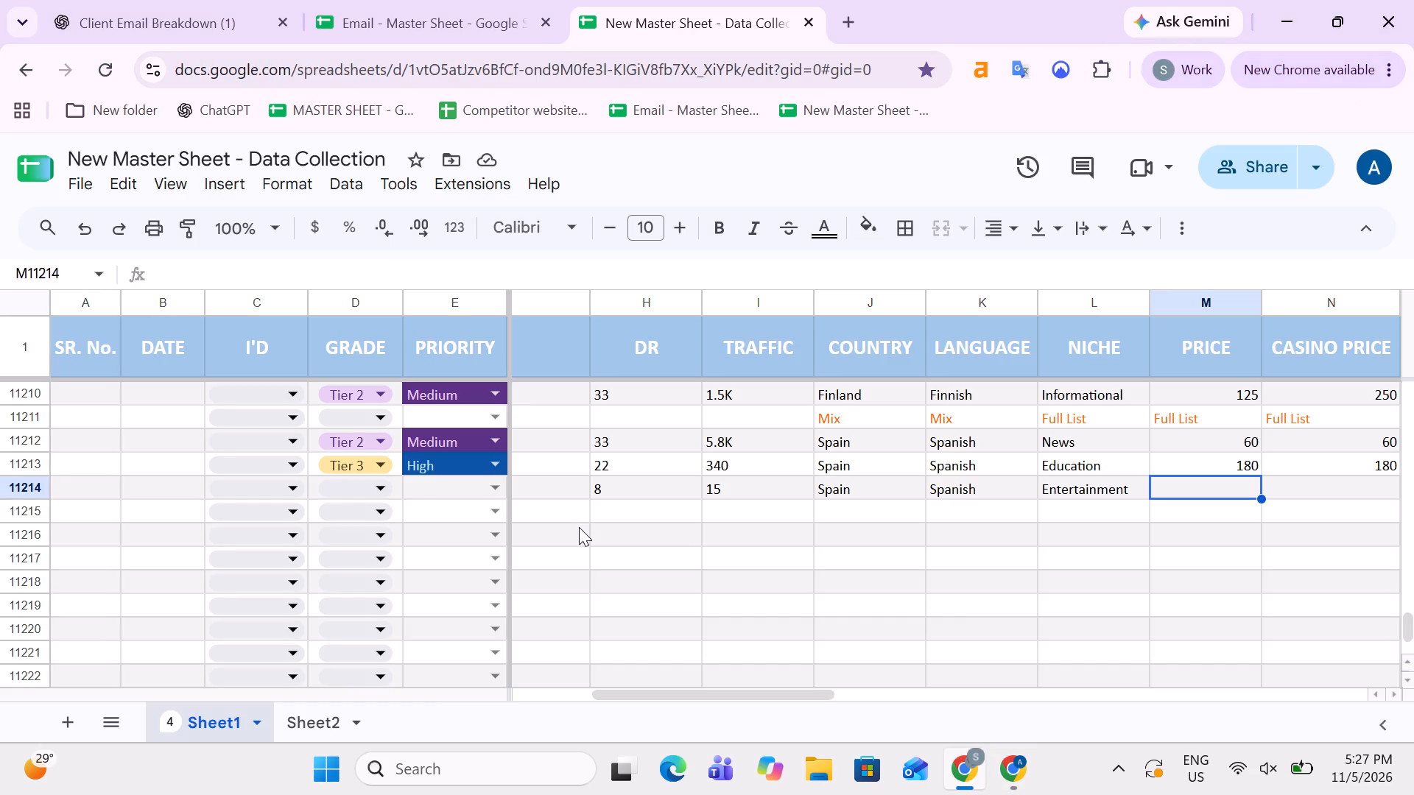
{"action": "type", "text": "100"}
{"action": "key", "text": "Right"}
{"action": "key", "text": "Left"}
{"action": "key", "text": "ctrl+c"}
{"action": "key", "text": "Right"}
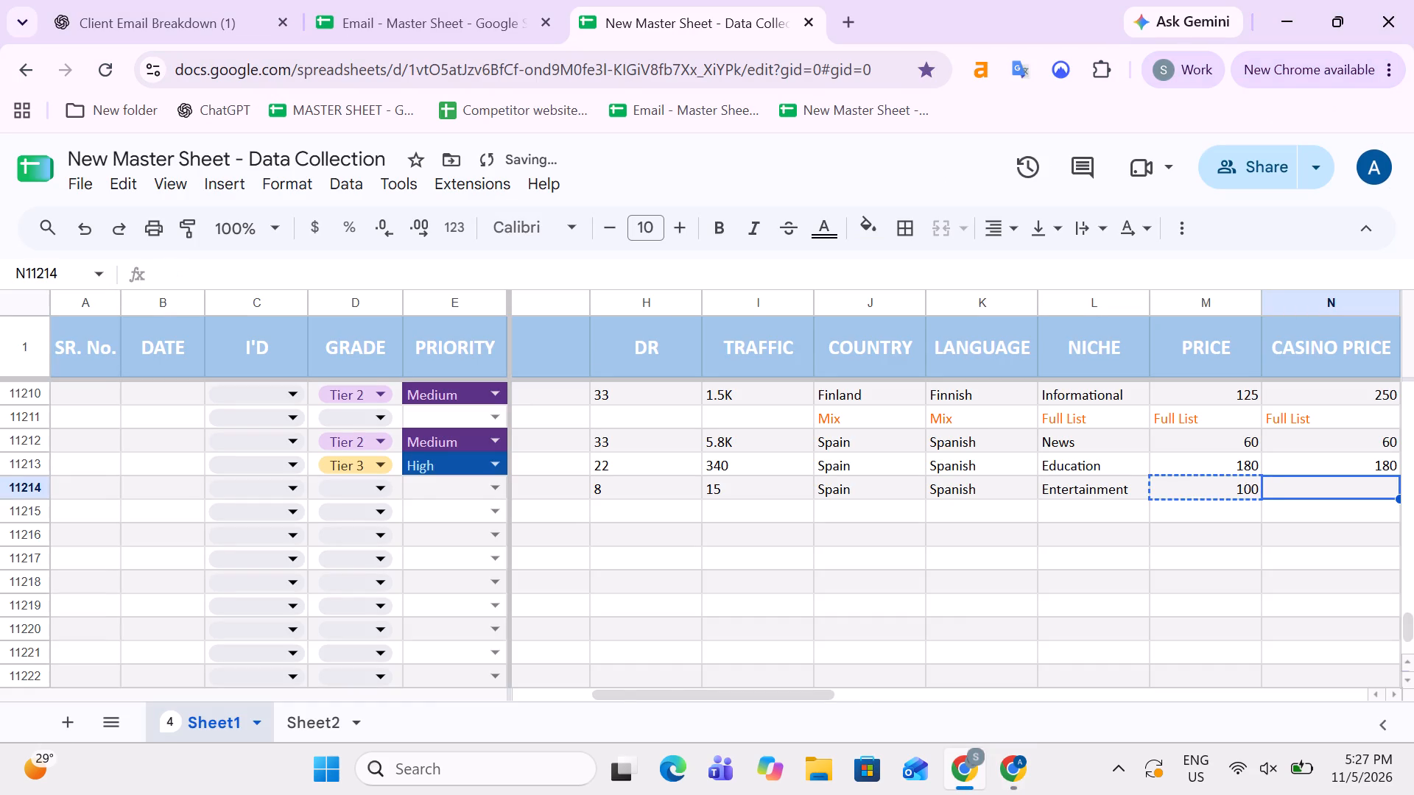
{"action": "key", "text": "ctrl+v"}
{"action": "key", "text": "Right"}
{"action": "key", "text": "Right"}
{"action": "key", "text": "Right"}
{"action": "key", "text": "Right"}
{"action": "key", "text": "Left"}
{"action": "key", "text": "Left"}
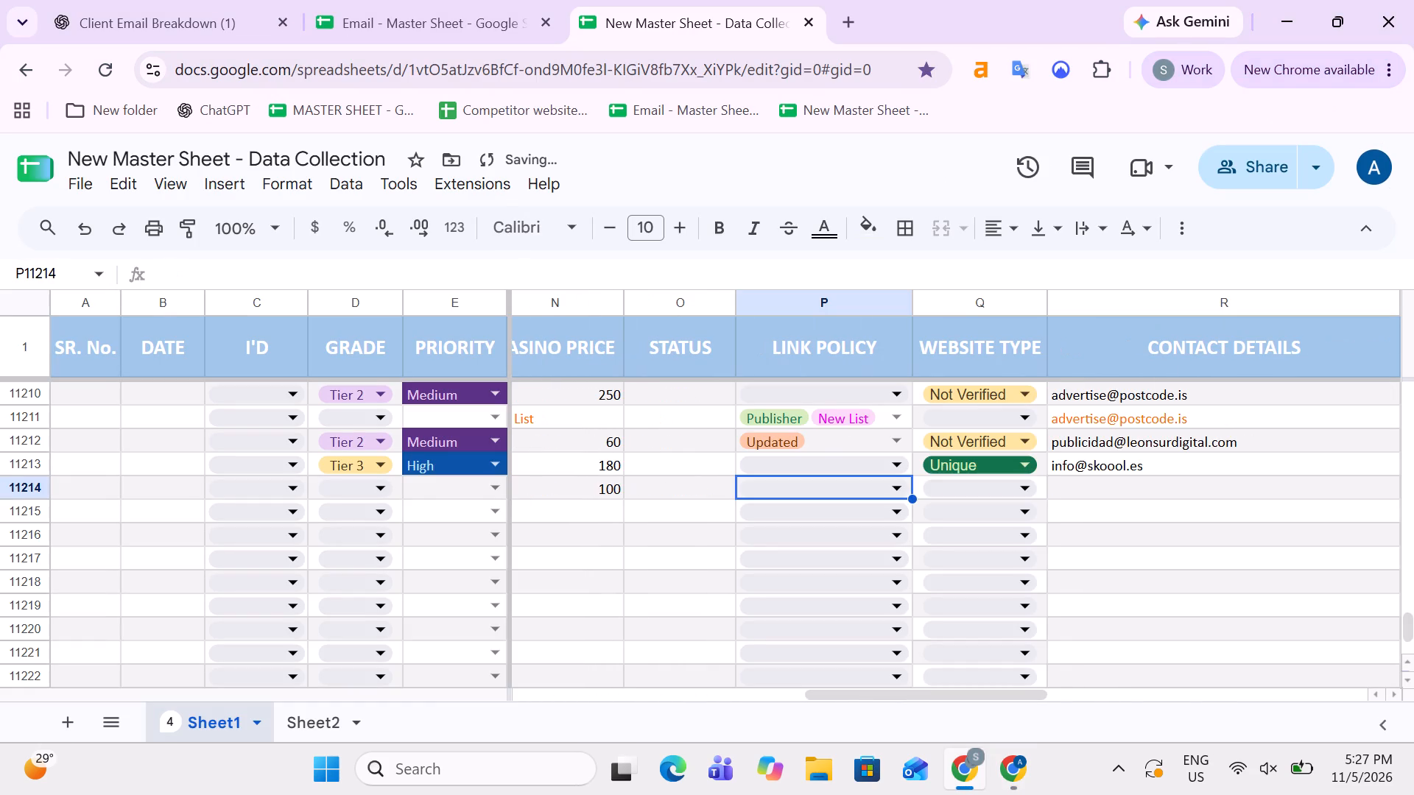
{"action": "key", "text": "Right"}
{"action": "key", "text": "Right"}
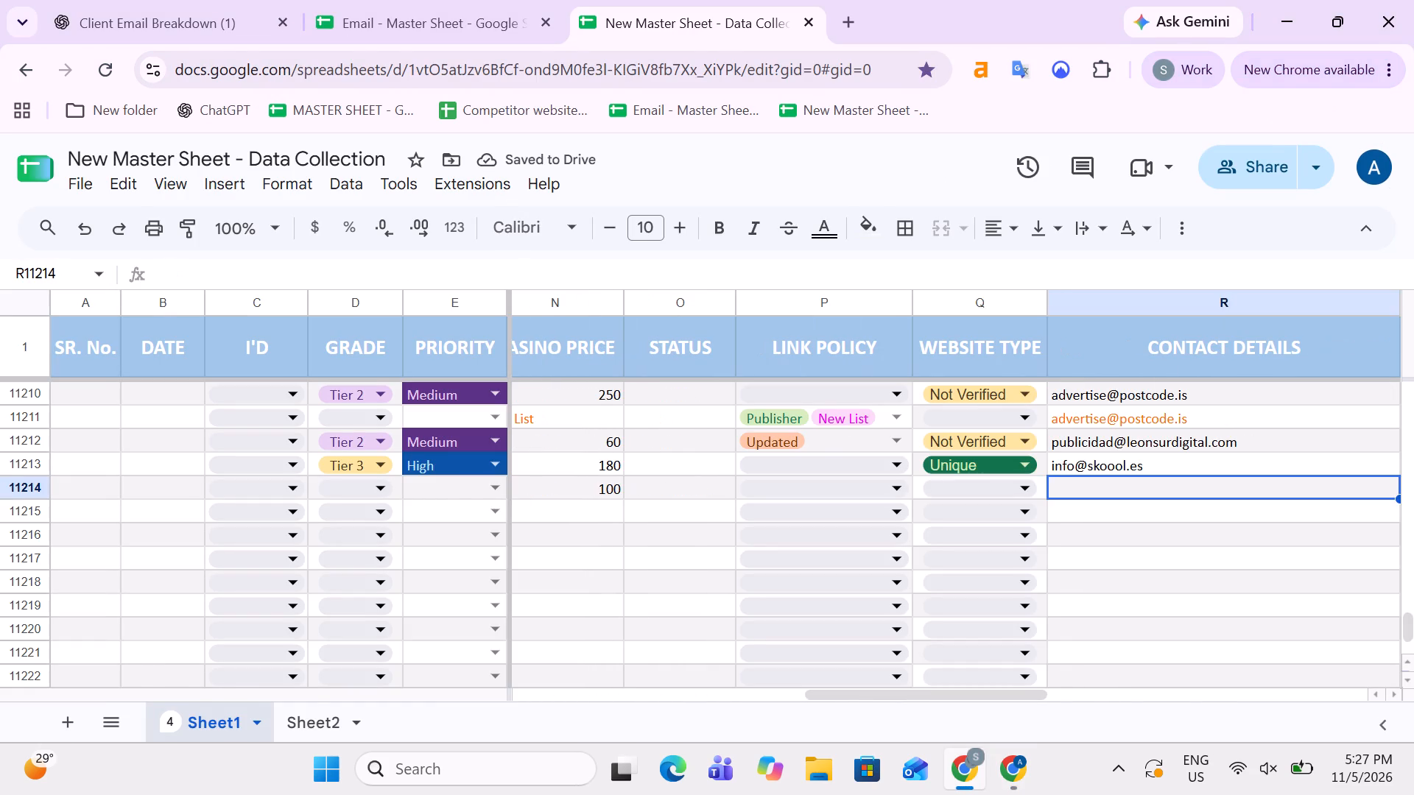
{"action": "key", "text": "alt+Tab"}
{"action": "scroll", "coordinate": [563, 462], "scroll_direction": "up", "scroll_amount": 2}
{"action": "scroll", "coordinate": [576, 474], "scroll_direction": "down", "scroll_amount": 4}
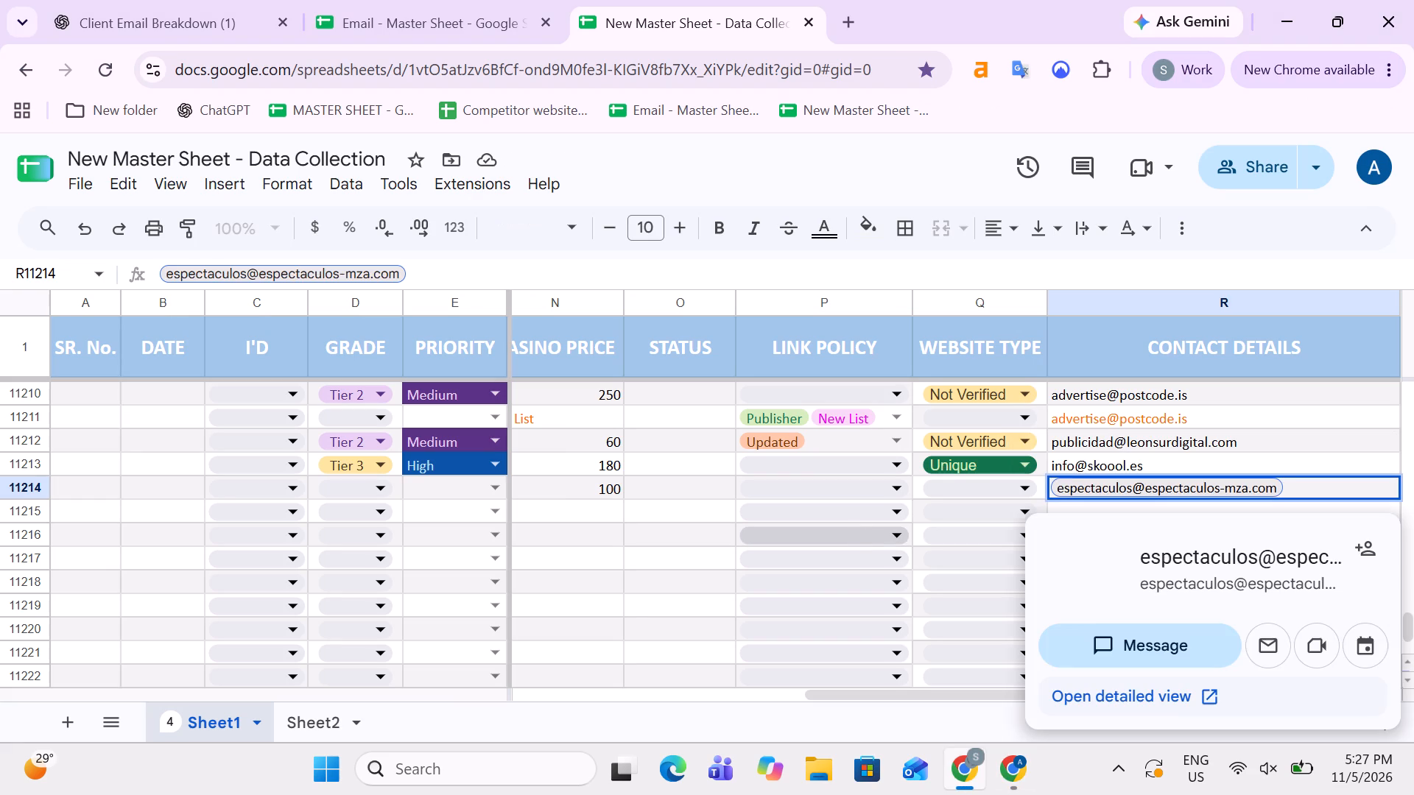
{"action": "key", "text": "ctrl+z"}
{"action": "key", "text": "Left"}
Close the espectaculos-mza.com search results page and set row 11214's website type to Unique.
{"action": "key", "text": "alt+Tab"}
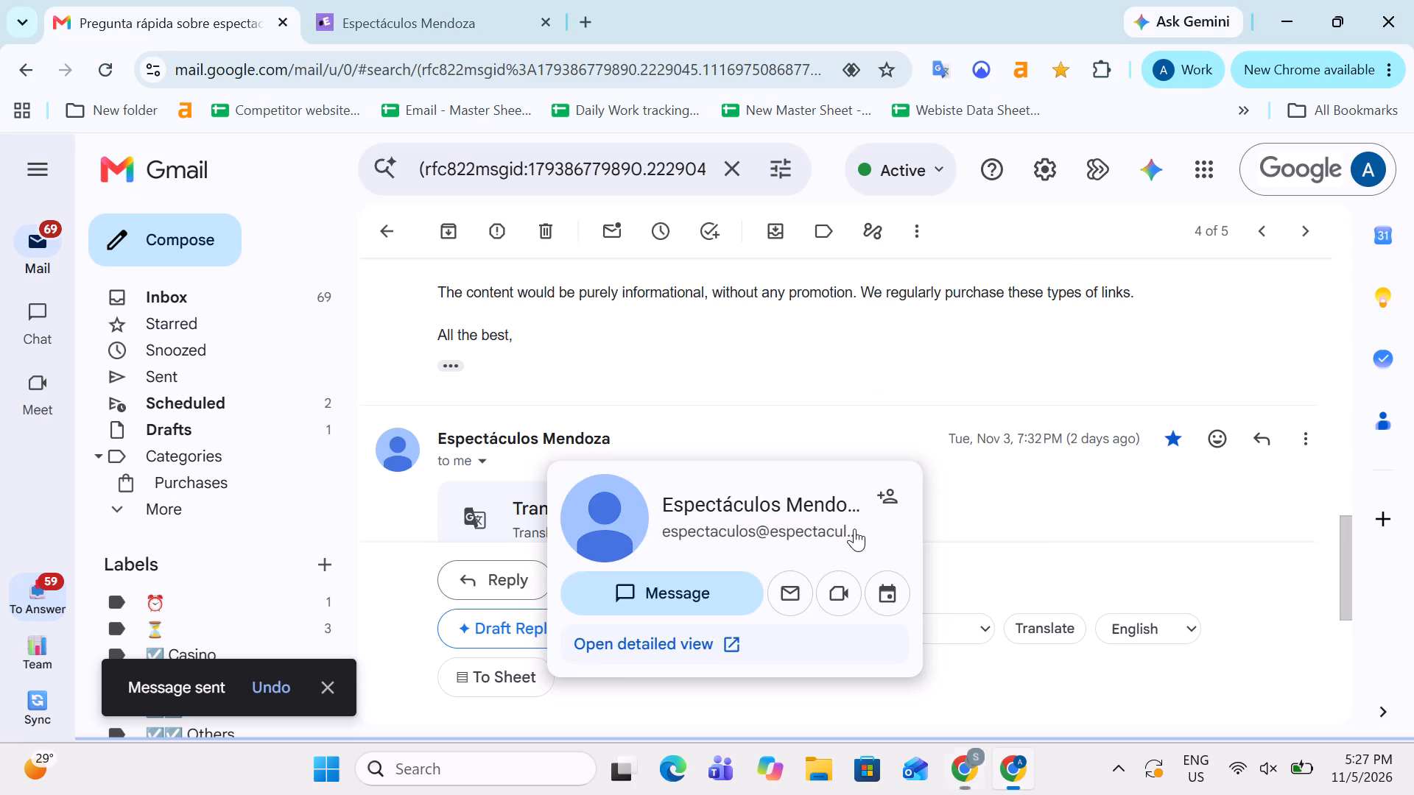
{"action": "key", "text": "Left"}
{"action": "key", "text": "alt+Tab"}
{"action": "key", "text": "alt+Tab"}
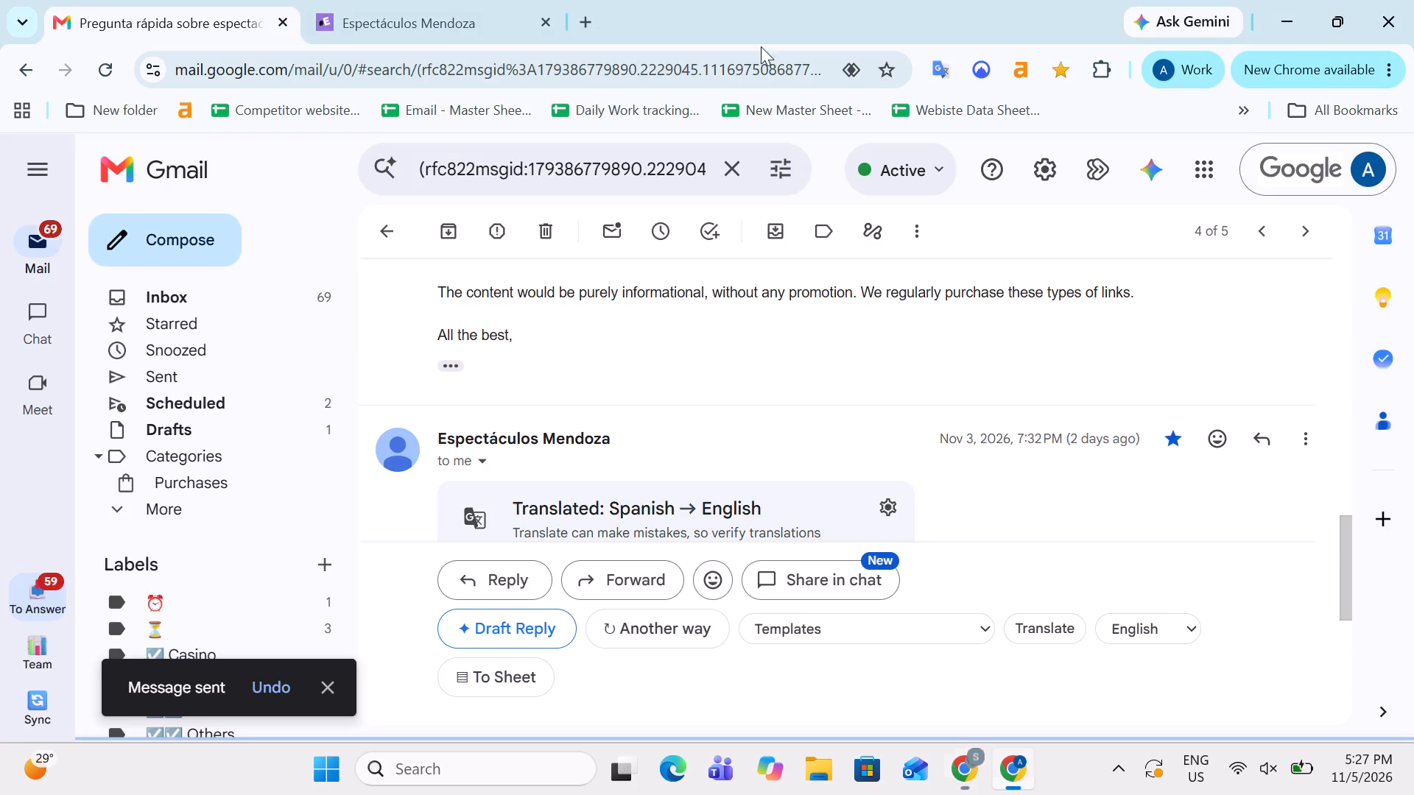
{"action": "left_click", "coordinate": [539, 0]}
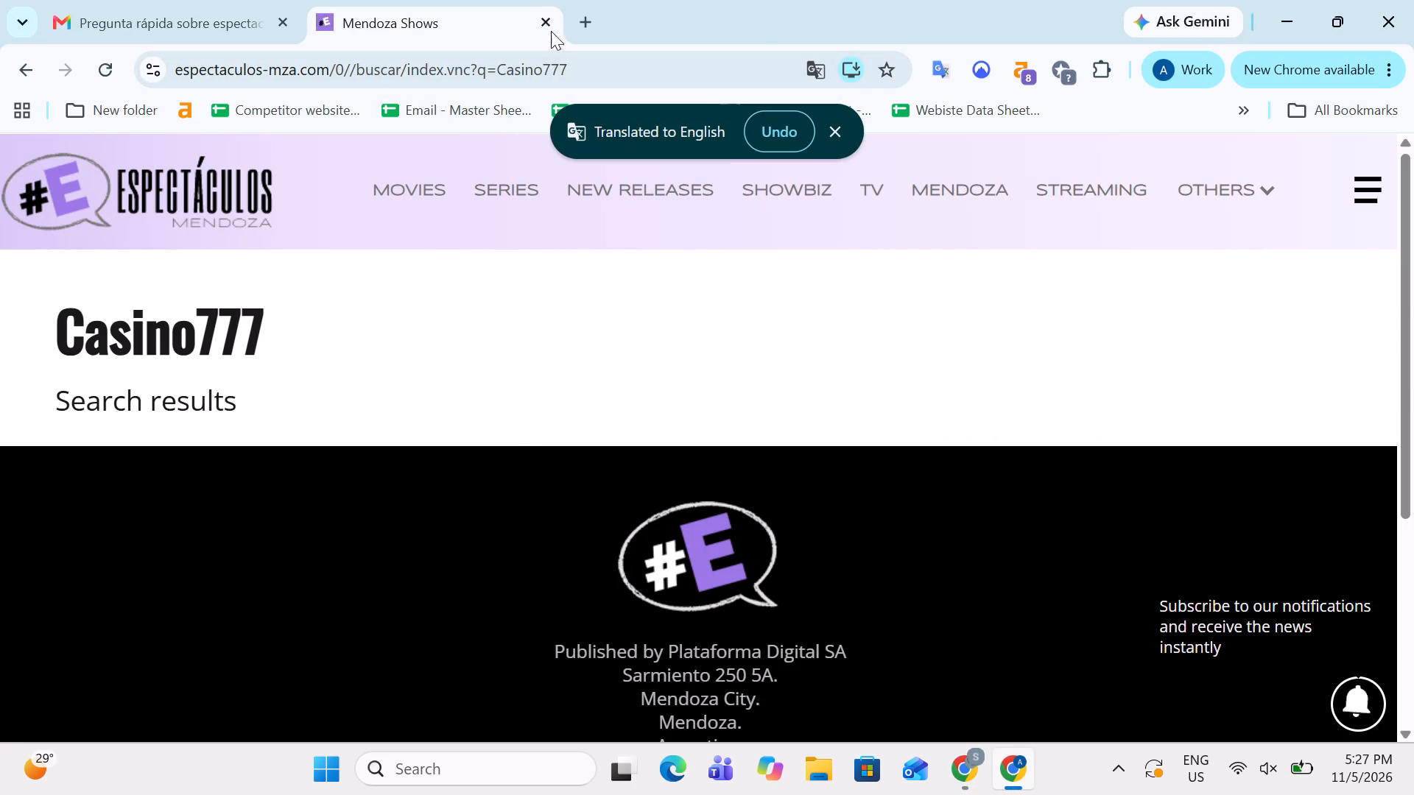
{"action": "left_click", "coordinate": [549, 21]}
{"action": "key", "text": "alt+Tab"}
{"action": "key", "text": "Tab"}
{"action": "key", "text": "Left"}
{"action": "key", "text": "Left"}
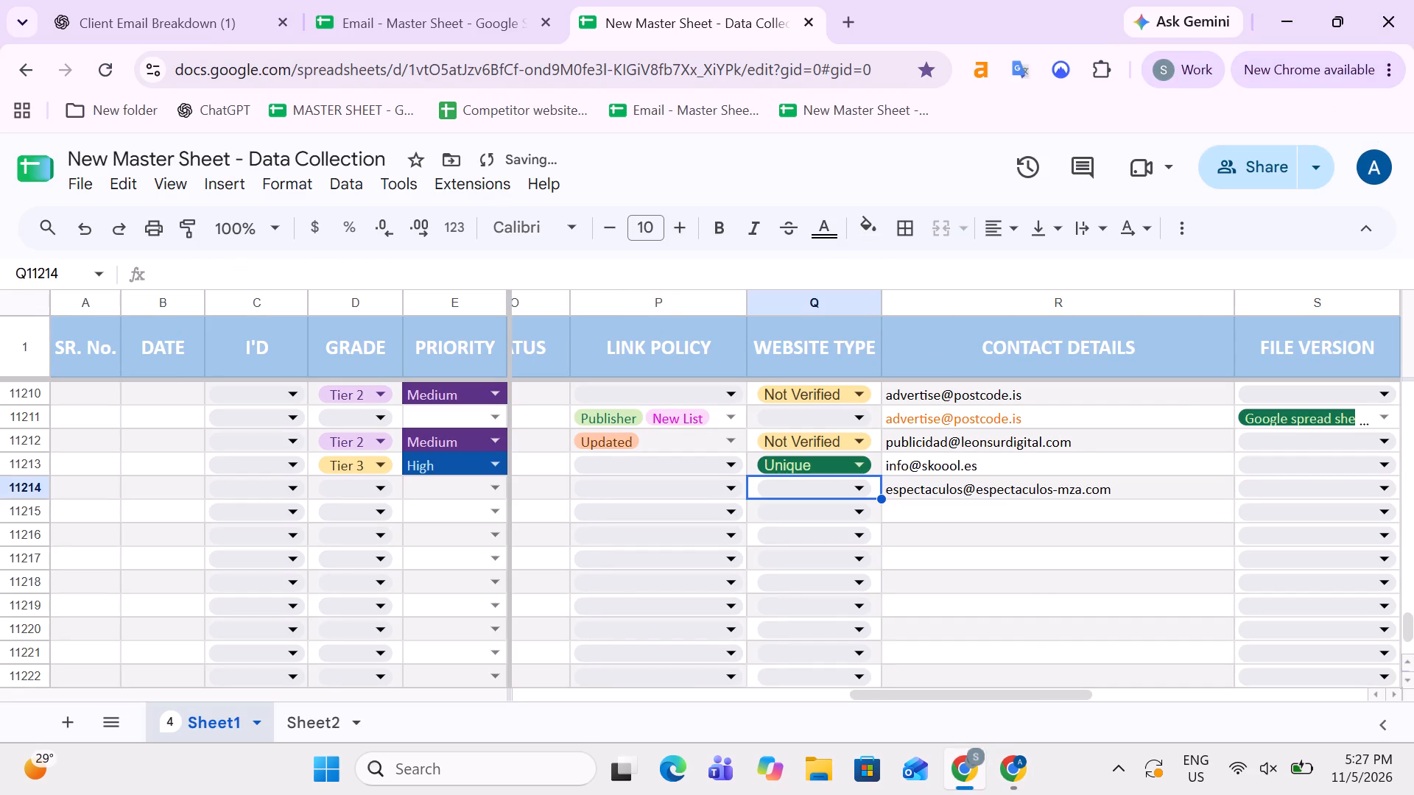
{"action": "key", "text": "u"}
{"action": "key", "text": "Tab"}
Set row 11214's priority to High and its casino status to Casino Allowed.
{"action": "key", "text": "Left"}
{"action": "key", "text": "Left"}
{"action": "key", "text": "Left"}
{"action": "key", "text": "Left"}
{"action": "key", "text": "Right"}
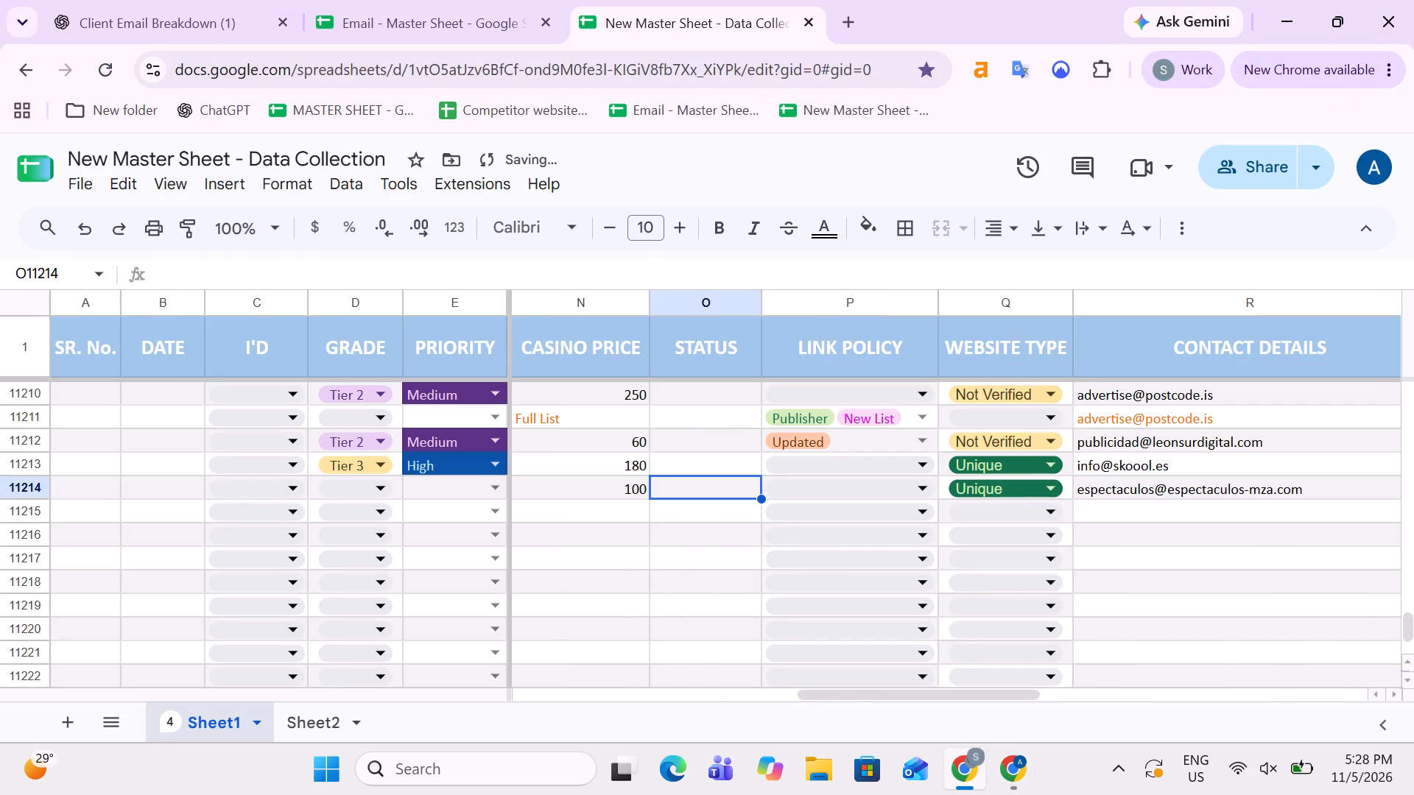
{"action": "key", "text": "Right"}
{"action": "key", "text": "Left"}
{"action": "key", "text": "Left"}
{"action": "key", "text": "Left"}
{"action": "key", "text": "Left"}
{"action": "key", "text": "Left"}
{"action": "key", "text": "Left"}
{"action": "key", "text": "Left"}
{"action": "key", "text": "Left"}
{"action": "key", "text": "Left"}
{"action": "key", "text": "Left"}
{"action": "key", "text": "Left"}
{"action": "key", "text": "Left"}
{"action": "key", "text": "Left"}
{"action": "key", "text": "Left"}
{"action": "key", "text": "Left"}
{"action": "key", "text": "Right"}
{"action": "key", "text": "Right"}
{"action": "key", "text": "Right"}
{"action": "key", "text": "Right"}
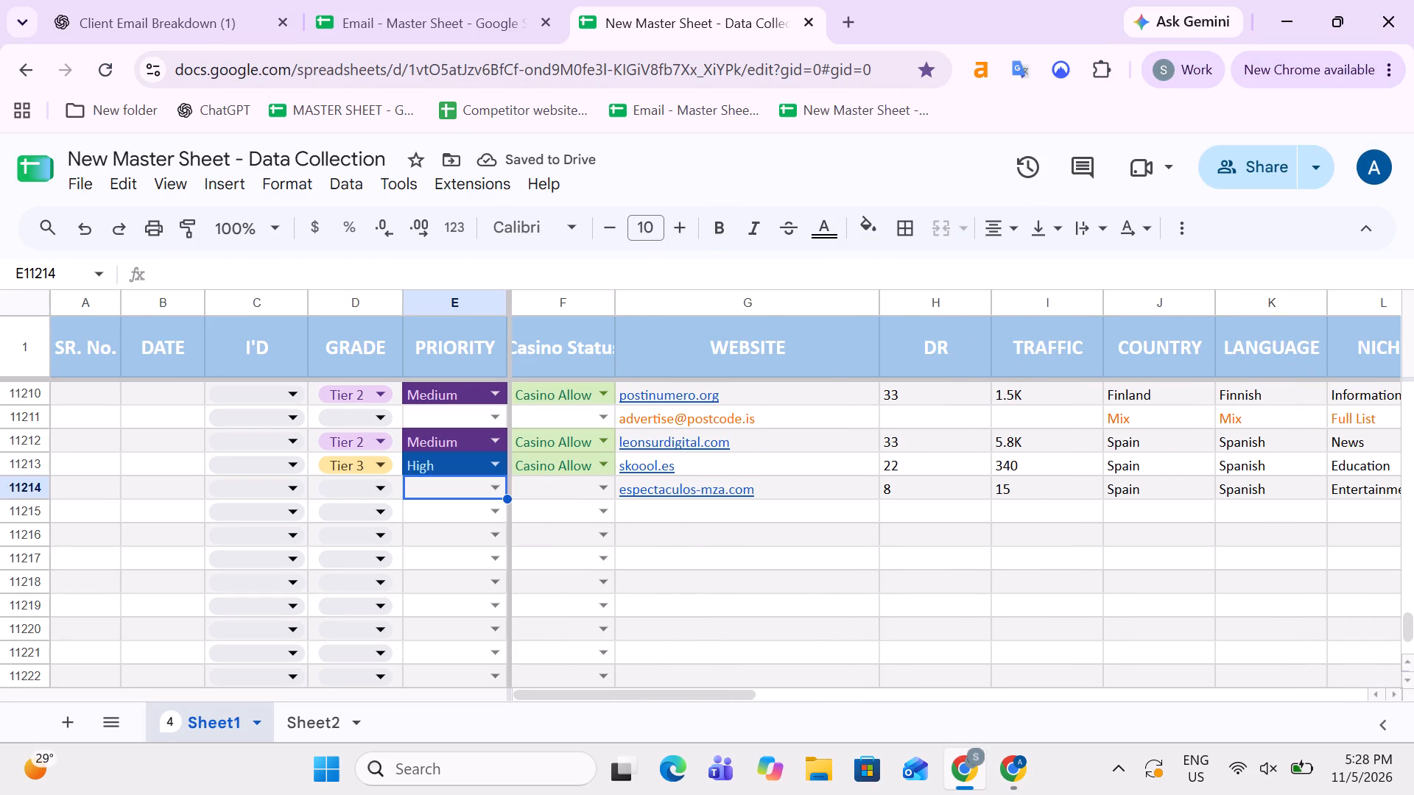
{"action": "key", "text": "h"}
{"action": "key", "text": "Down"}
{"action": "key", "text": "Return"}
{"action": "key", "text": "Up"}
{"action": "key", "text": "Right"}
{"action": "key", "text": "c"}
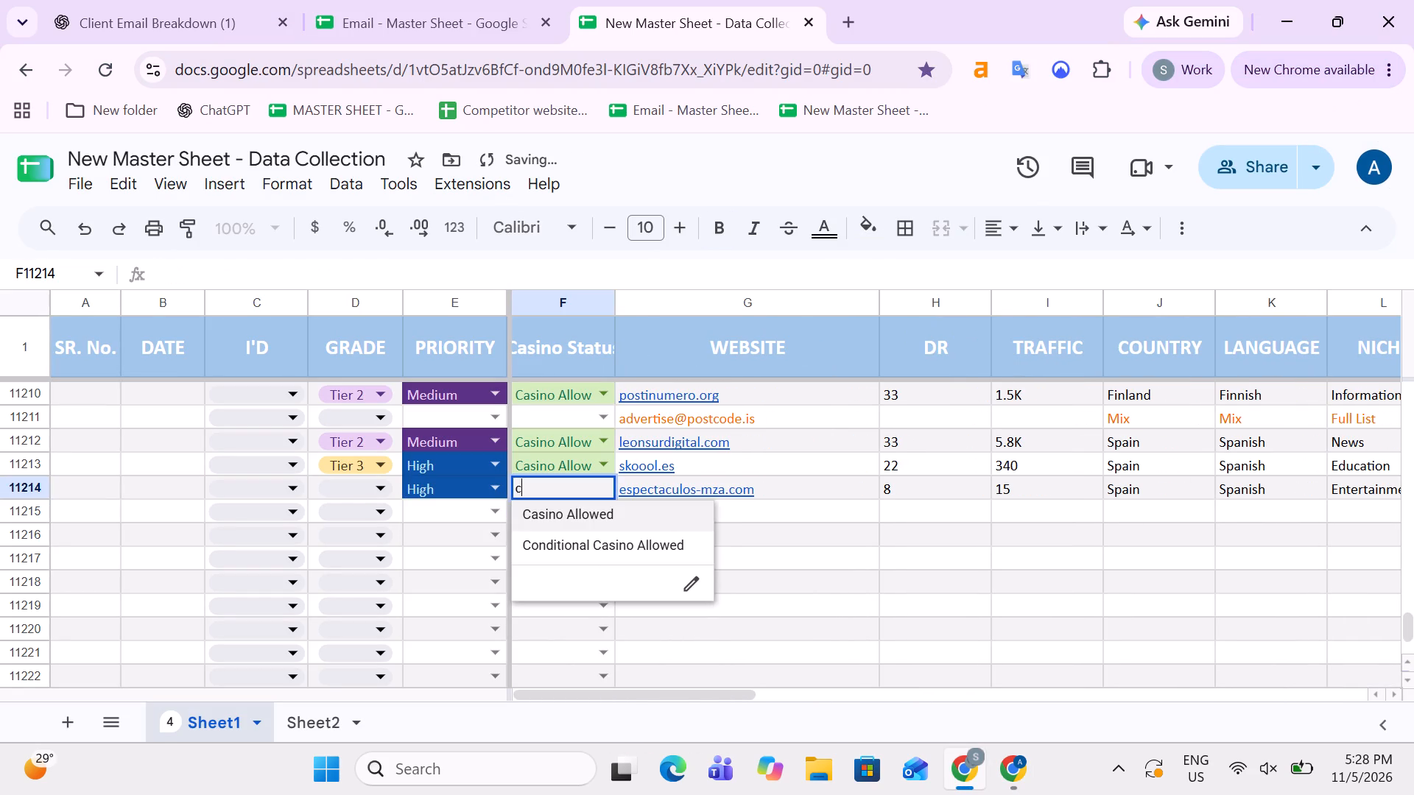
{"action": "key", "text": "Return"}
{"action": "key", "text": "Up"}
Set the grade of the espectaculos-mza.com row to Tier 4.
{"action": "key", "text": "Right"}
{"action": "key", "text": "Left"}
{"action": "key", "text": "Left"}
{"action": "key", "text": "Left"}
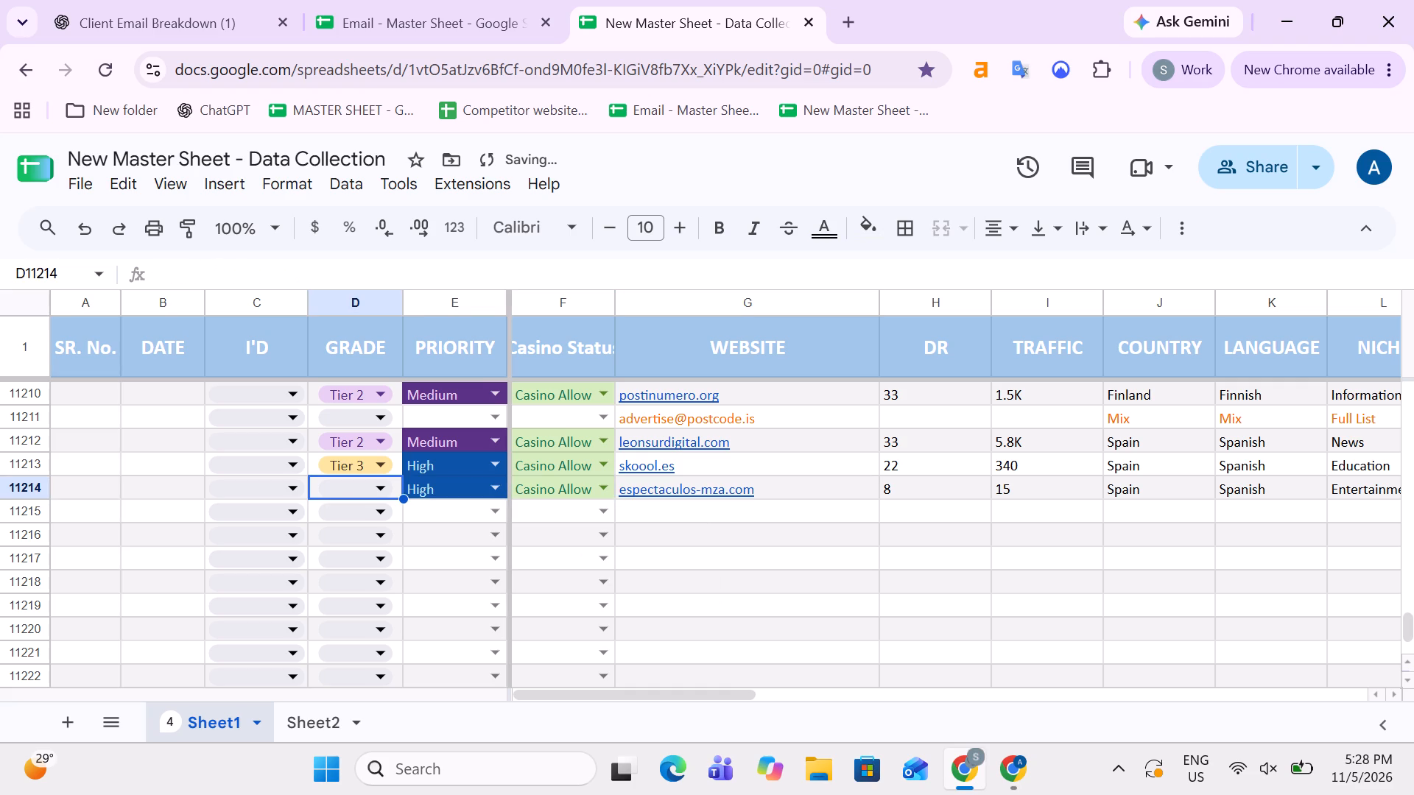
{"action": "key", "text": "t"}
{"action": "key", "text": "Up"}
{"action": "key", "text": "Return"}
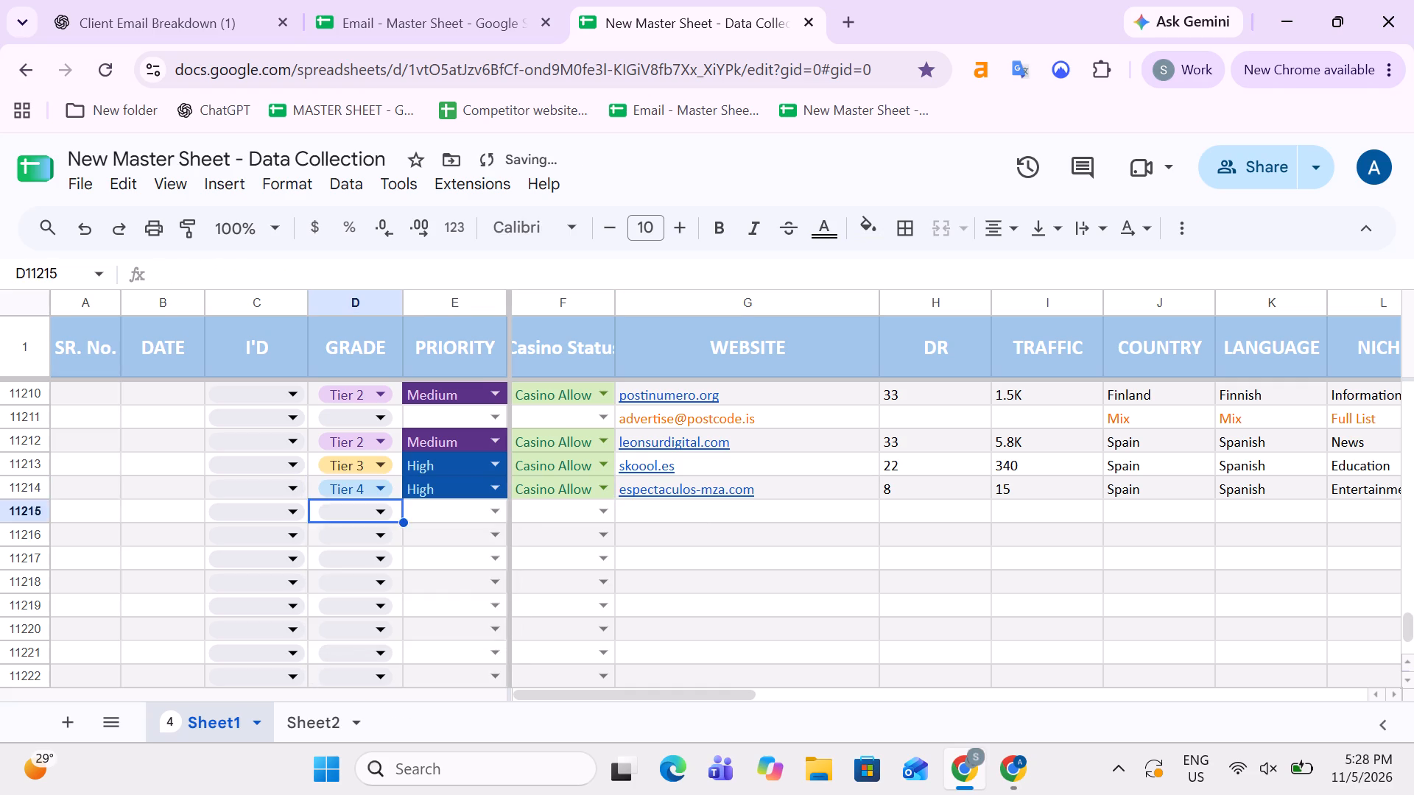
{"action": "key", "text": "Up"}
{"action": "key", "text": "Right"}
{"action": "key", "text": "Right"}
{"action": "key", "text": "Right"}
{"action": "key", "text": "alt+Tab"}
{"action": "scroll", "coordinate": [698, 438], "scroll_direction": "up", "scroll_amount": 6}
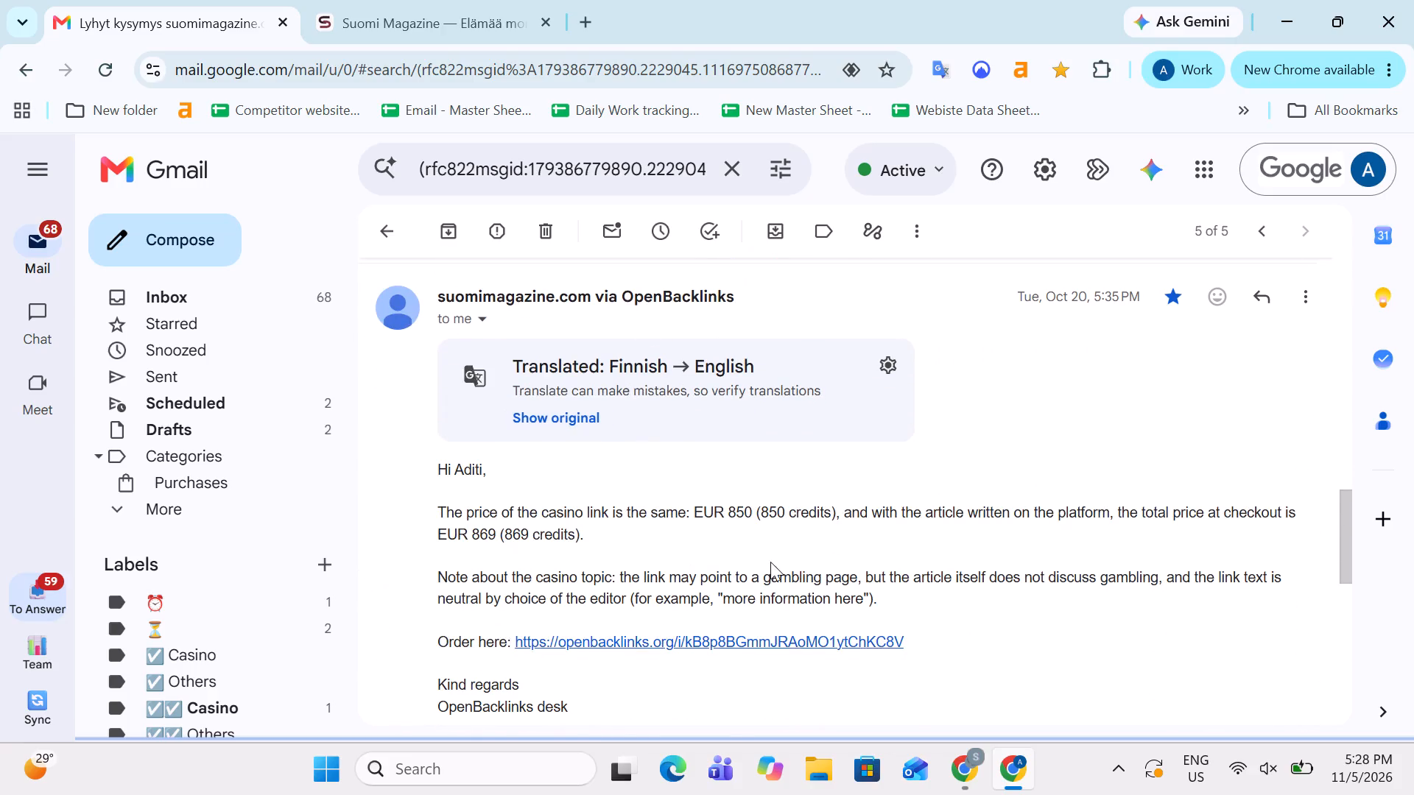
Review the casino link price and conditions in the suomimagazine.com thread and discard the unsent reply draft.
{"action": "scroll", "coordinate": [678, 544], "scroll_direction": "down", "scroll_amount": 1}
{"action": "scroll", "coordinate": [560, 530], "scroll_direction": "down", "scroll_amount": 5}
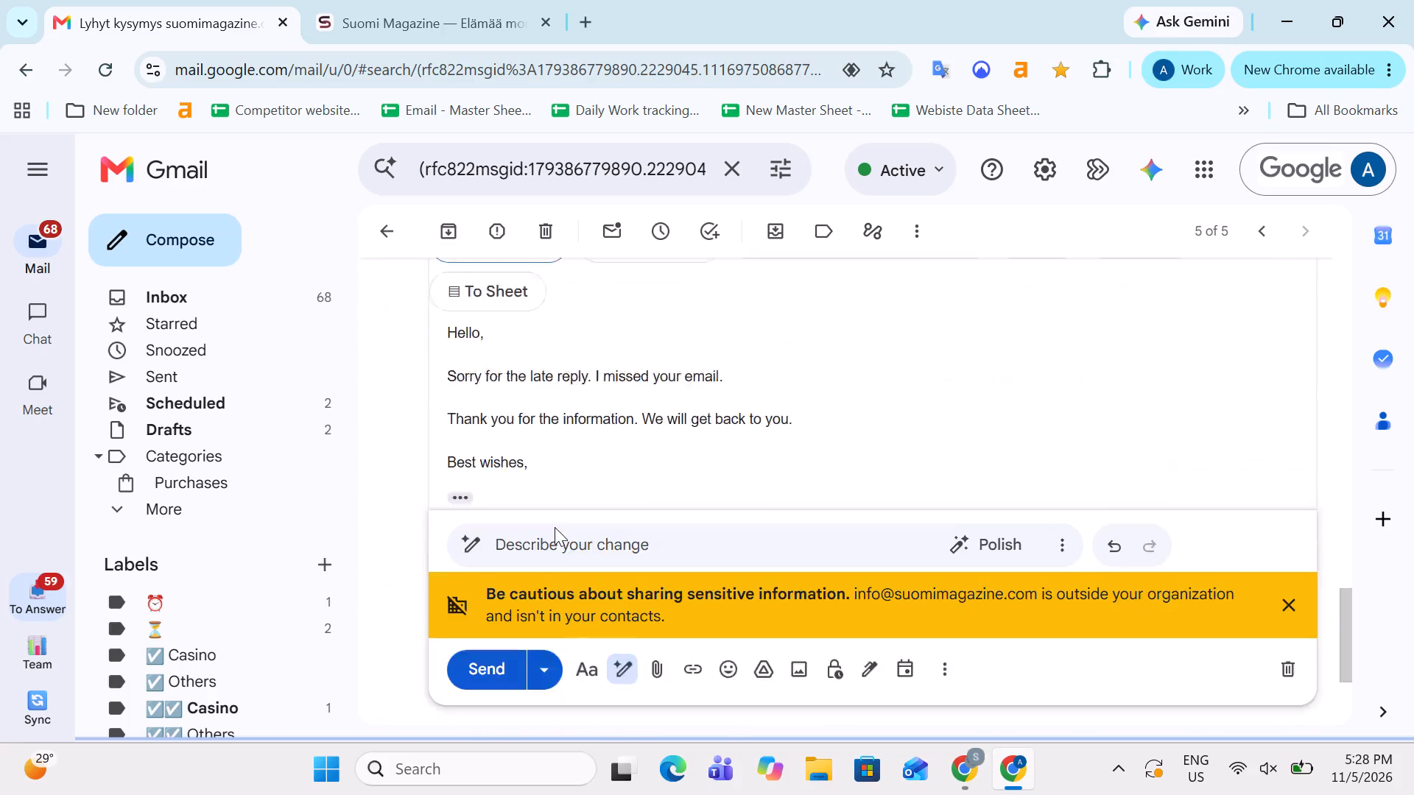
{"action": "scroll", "coordinate": [555, 527], "scroll_direction": "up", "scroll_amount": 1}
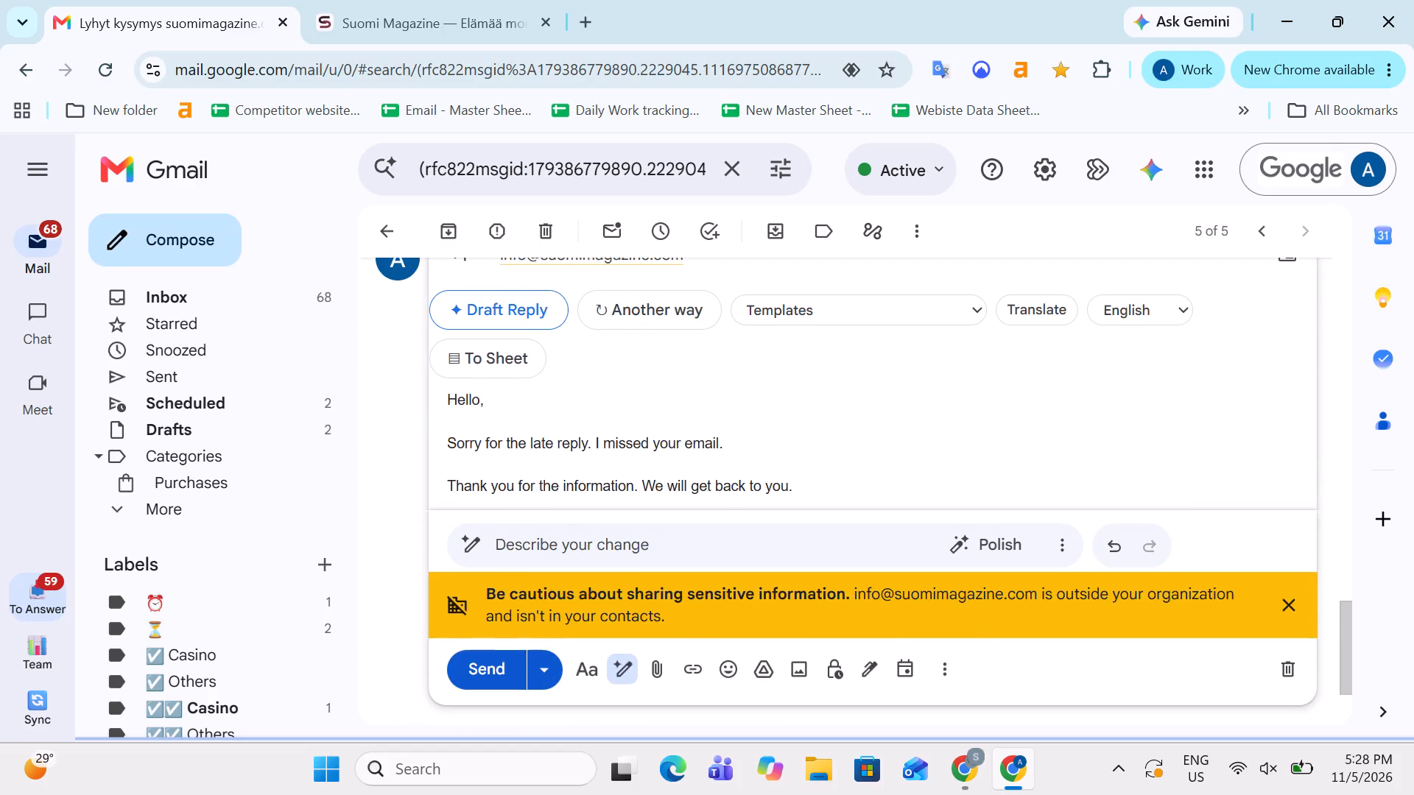
{"action": "scroll", "coordinate": [596, 458], "scroll_direction": "up", "scroll_amount": 3}
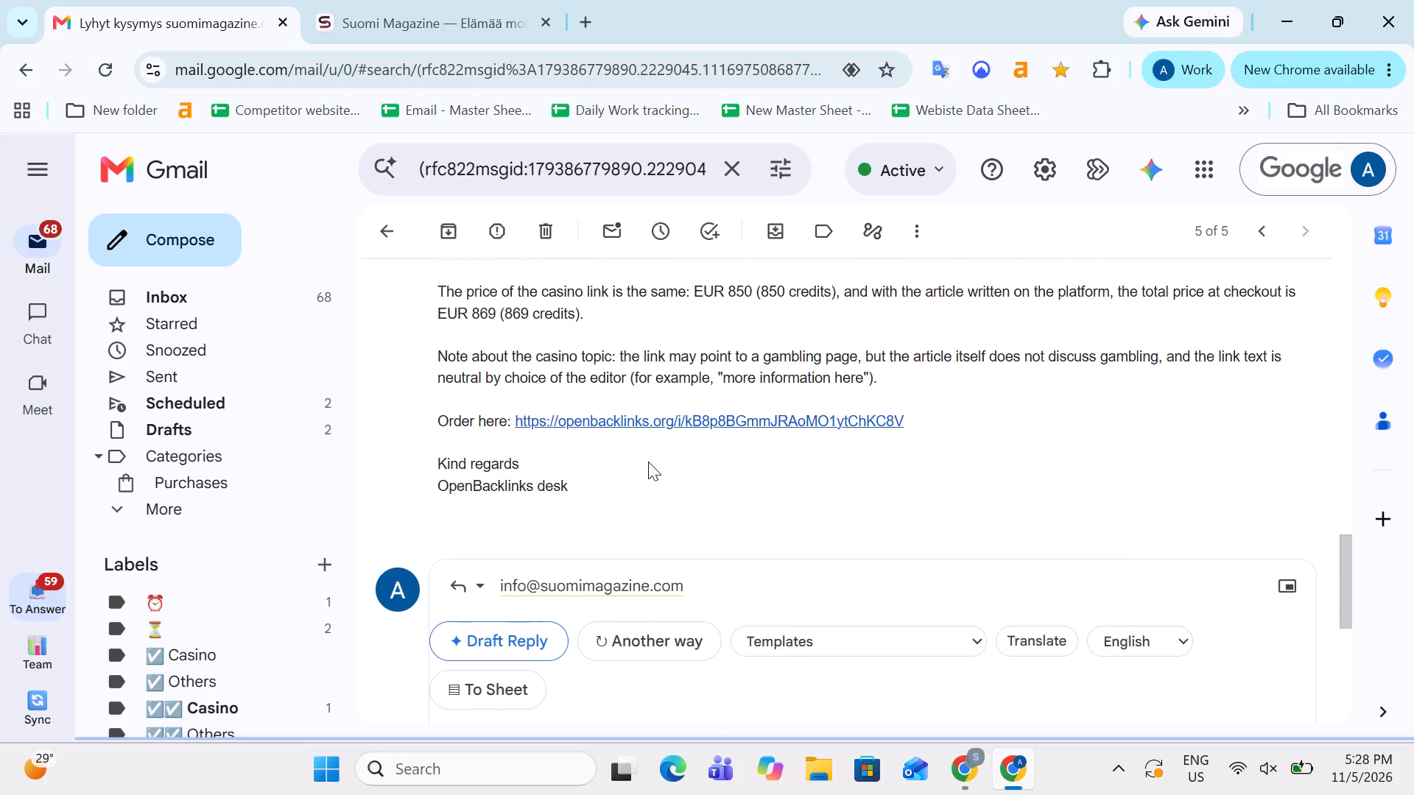
{"action": "scroll", "coordinate": [717, 476], "scroll_direction": "down", "scroll_amount": 4}
{"action": "left_click", "coordinate": [1286, 632]}
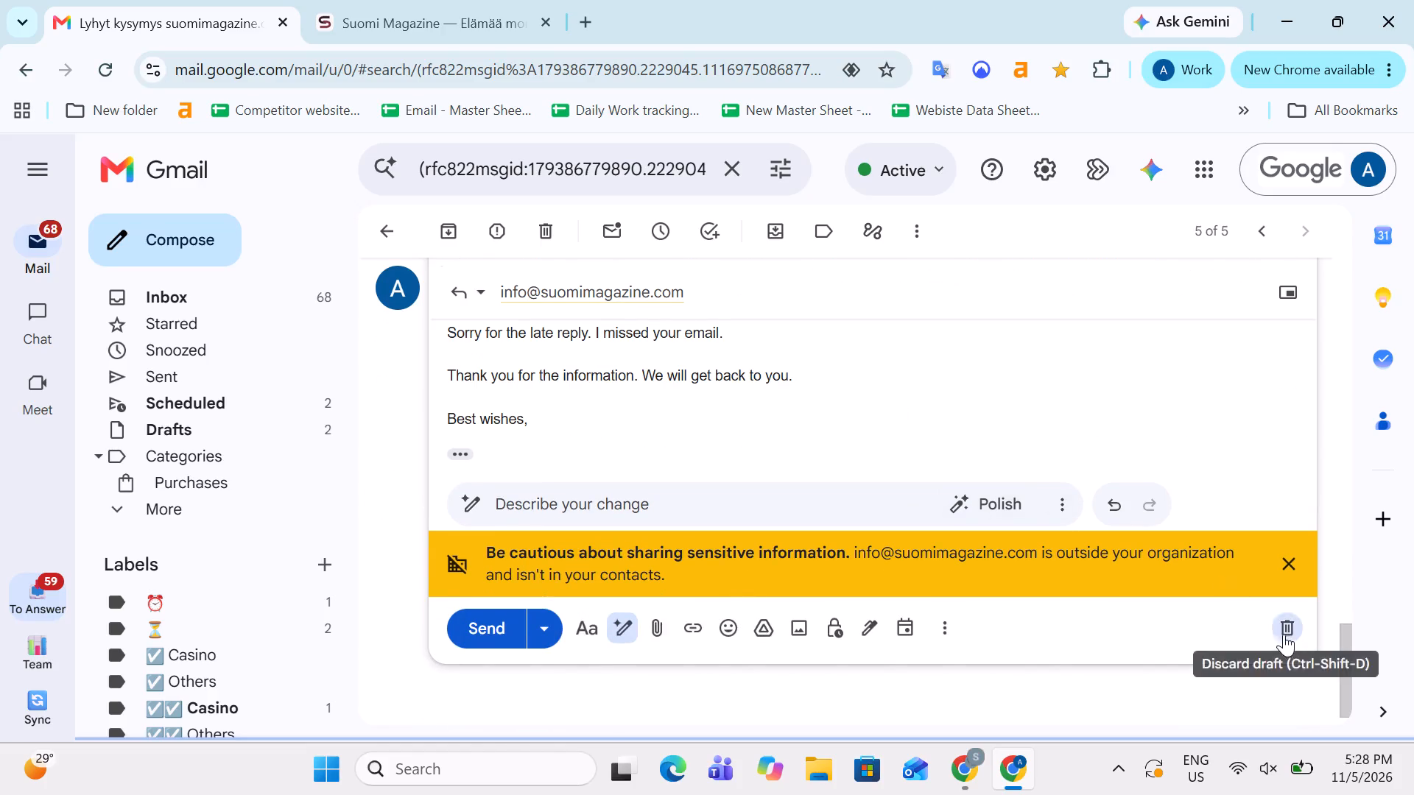
{"action": "scroll", "coordinate": [802, 494], "scroll_direction": "up", "scroll_amount": 5}
{"action": "scroll", "coordinate": [605, 481], "scroll_direction": "up", "scroll_amount": 9}
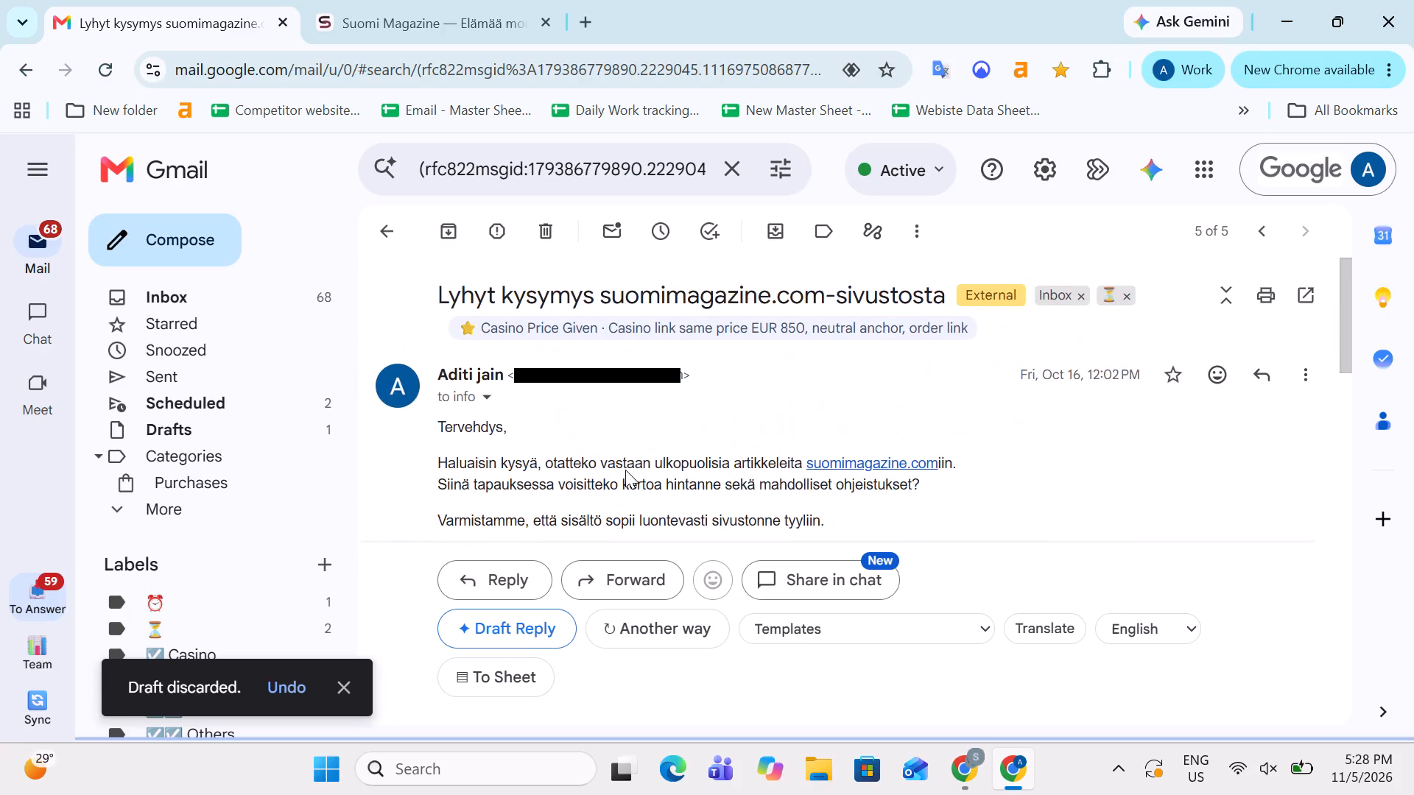
{"action": "scroll", "coordinate": [625, 470], "scroll_direction": "up", "scroll_amount": 1}
Copy the suomimagazine.com domain from its site and enter it as the website in row 11215 of the New Master Sheet.
{"action": "left_click", "coordinate": [446, 0]}
{"action": "left_click", "coordinate": [402, 68]}
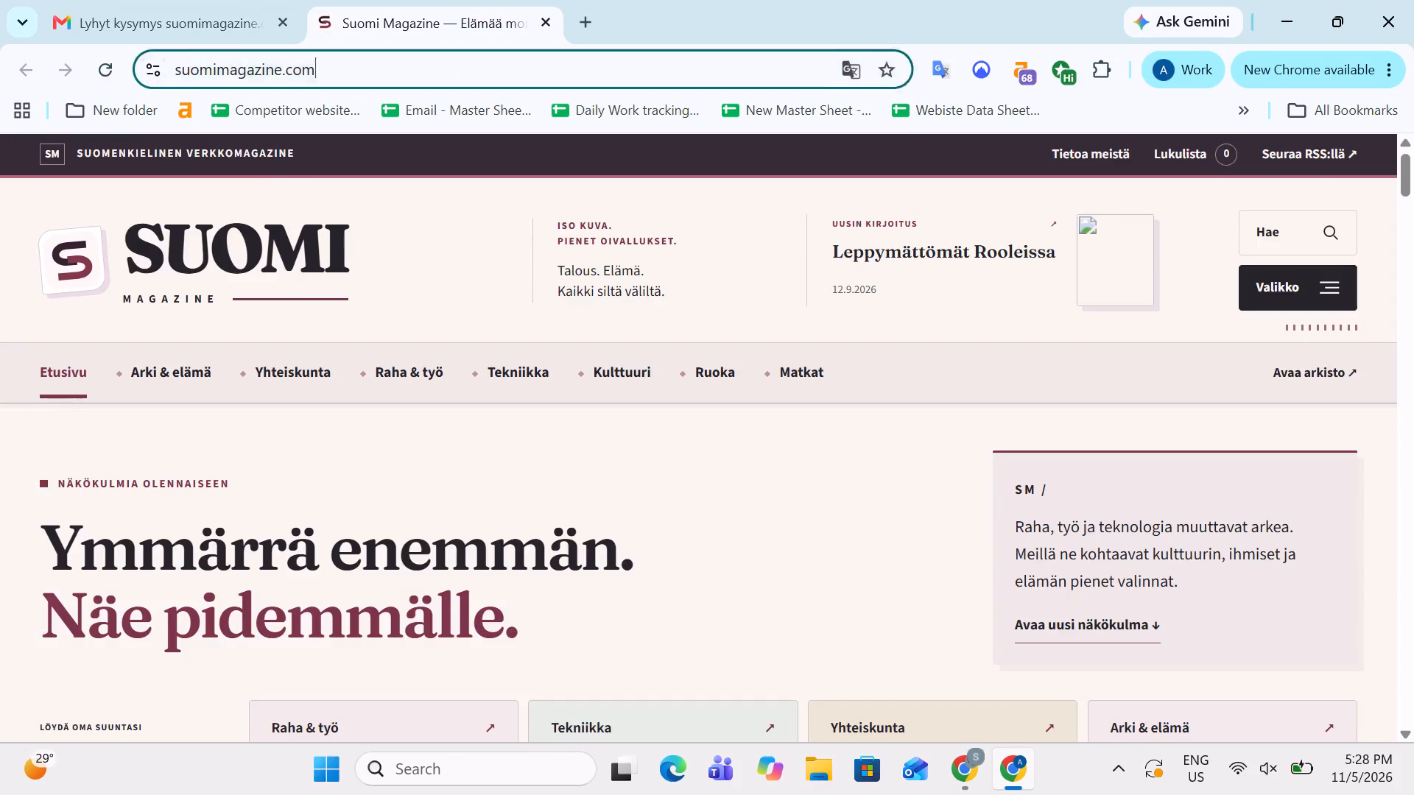
{"action": "left_click_drag", "start_coordinate": [402, 68], "coordinate": [324, 66]}
{"action": "key", "text": "ctrl+c"}
{"action": "key", "text": "ctrl+c"}
{"action": "key", "text": "alt+Tab"}
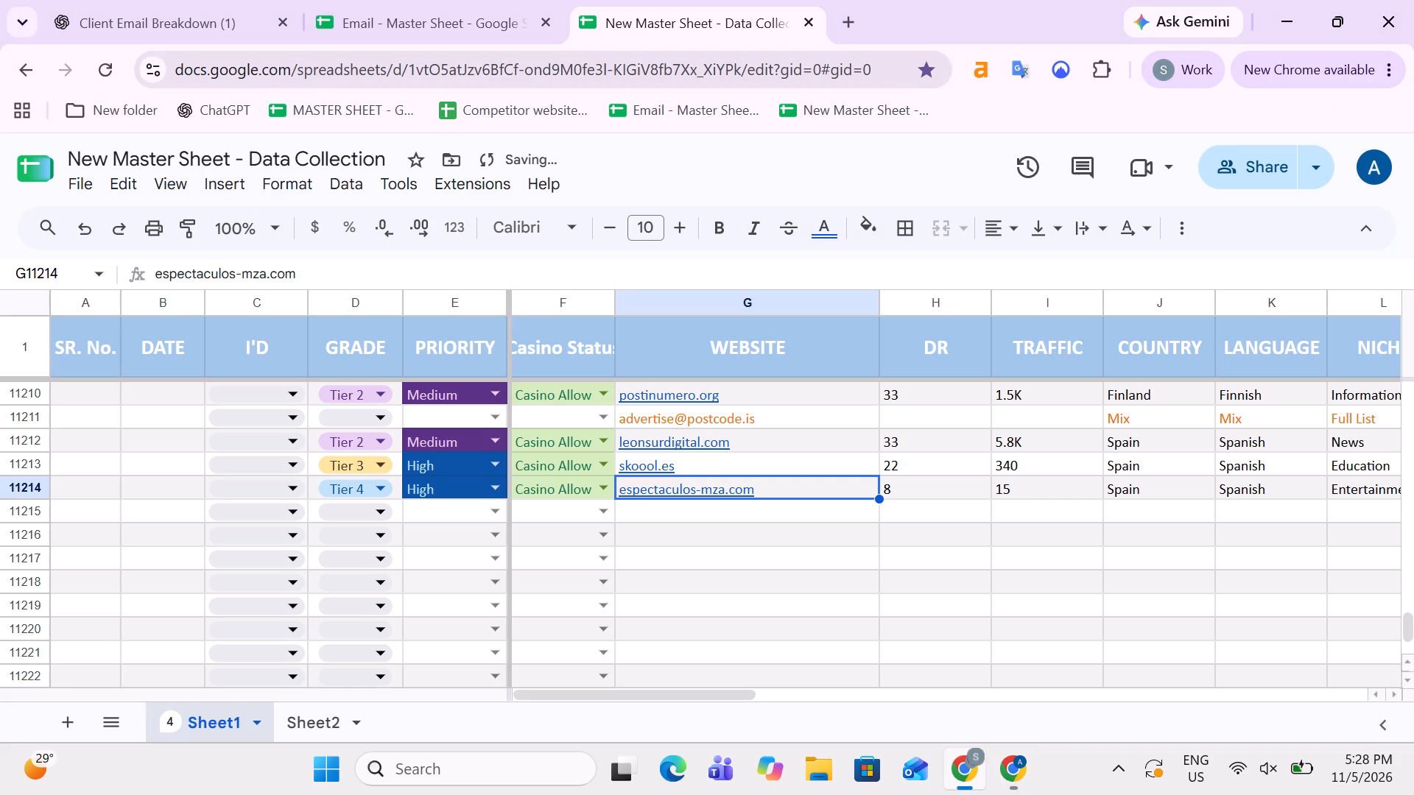
{"action": "key", "text": "Down"}
{"action": "key", "text": "Return"}
{"action": "key", "text": "ctrl+v"}
{"action": "key", "text": "Tab"}
Examine the suomimagazine.com homepage articles and categories to judge the site's niche.
{"action": "key", "text": "alt+Tab"}
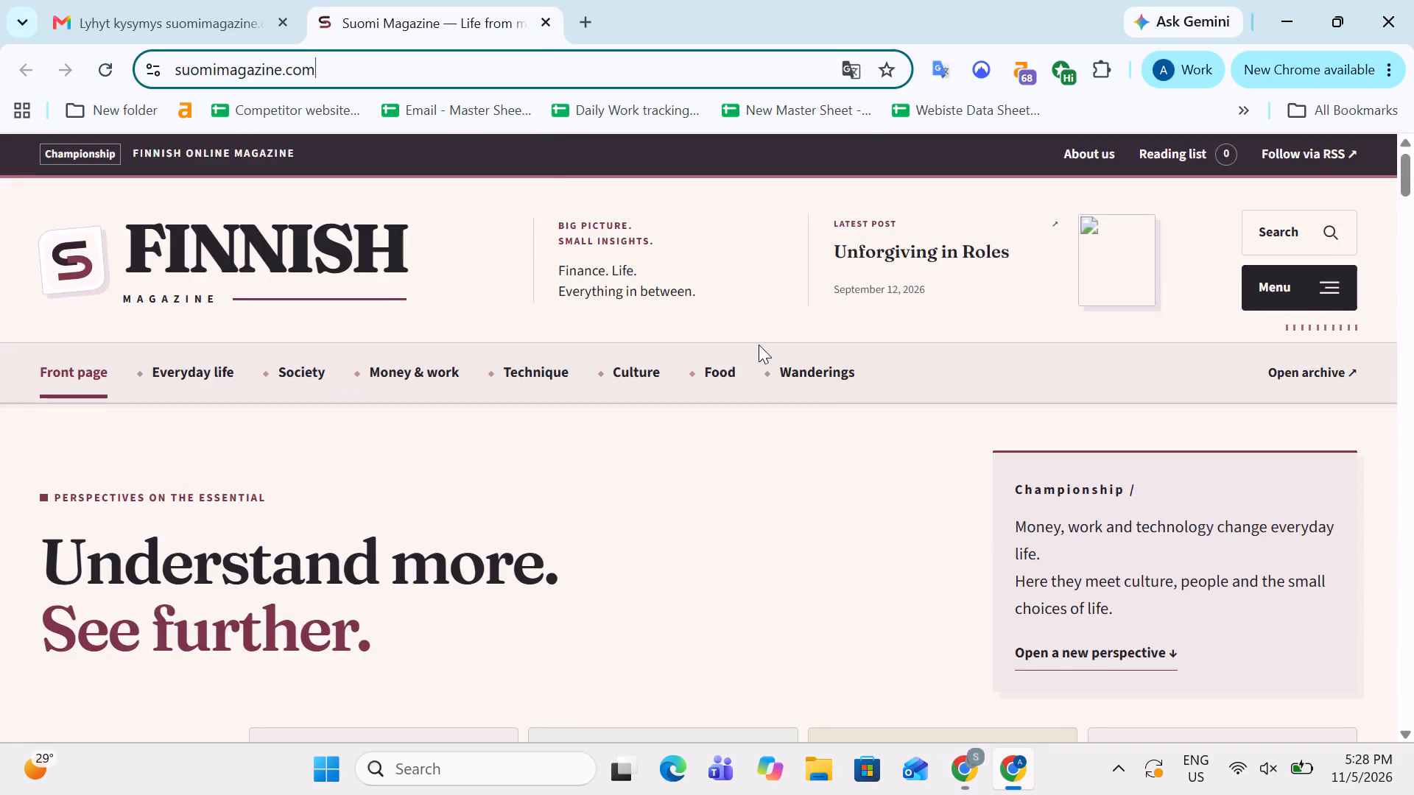
{"action": "scroll", "coordinate": [805, 387], "scroll_direction": "down", "scroll_amount": 7}
{"action": "scroll", "coordinate": [822, 431], "scroll_direction": "up", "scroll_amount": 17}
{"action": "left_click", "coordinate": [1287, 226]}
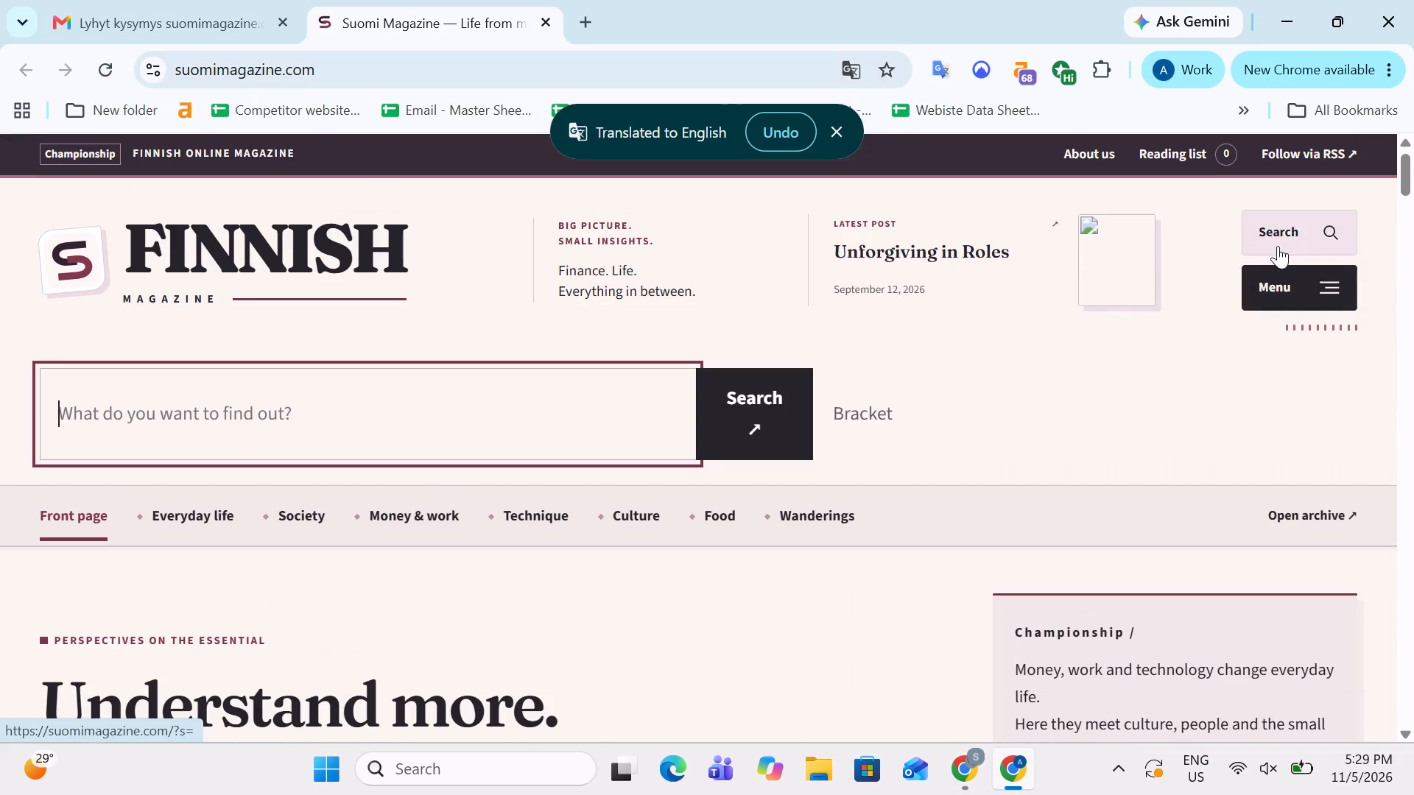
{"action": "left_click", "coordinate": [295, 395]}
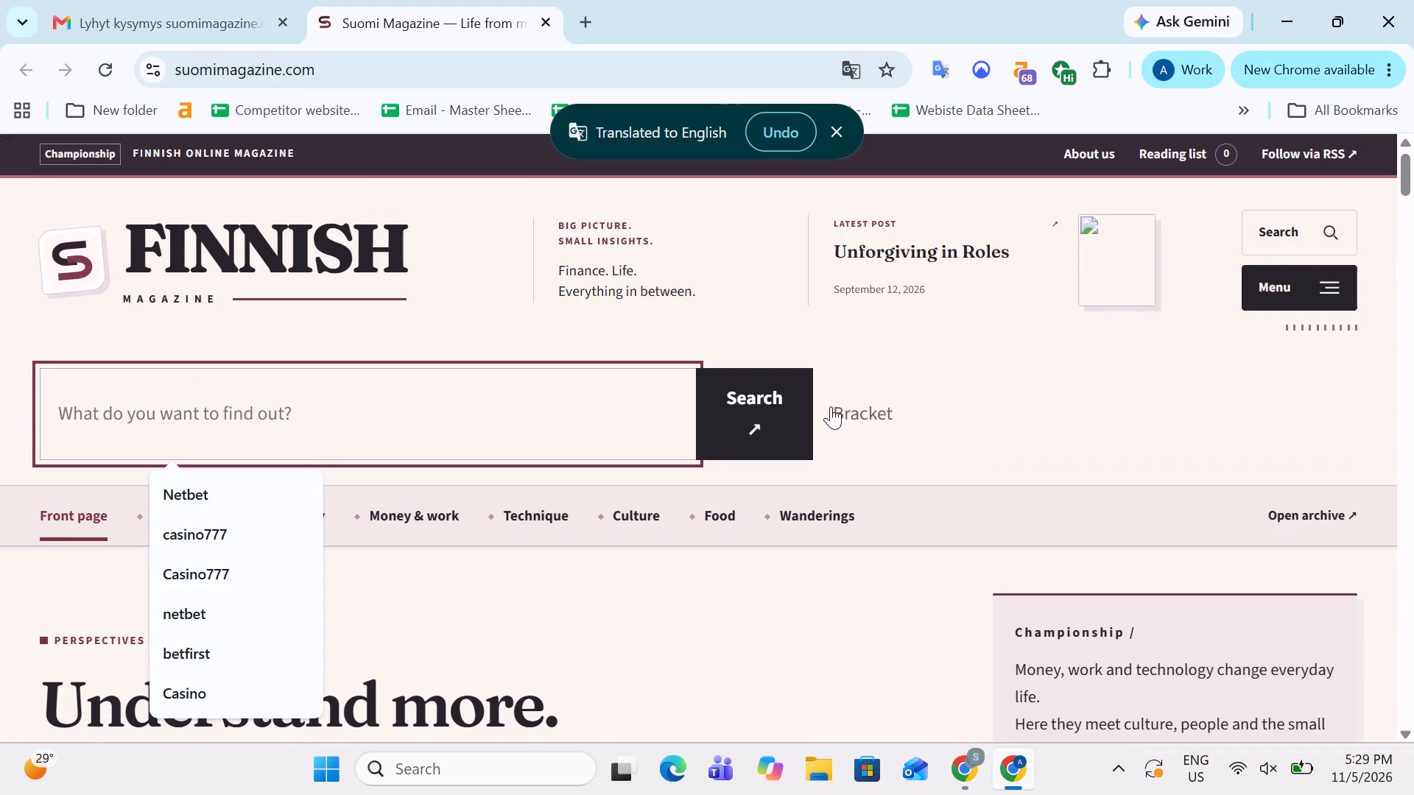
{"action": "scroll", "coordinate": [839, 453], "scroll_direction": "down", "scroll_amount": 20}
{"action": "scroll", "coordinate": [839, 453], "scroll_direction": "down", "scroll_amount": 4}
{"action": "scroll", "coordinate": [784, 495], "scroll_direction": "down", "scroll_amount": 4}
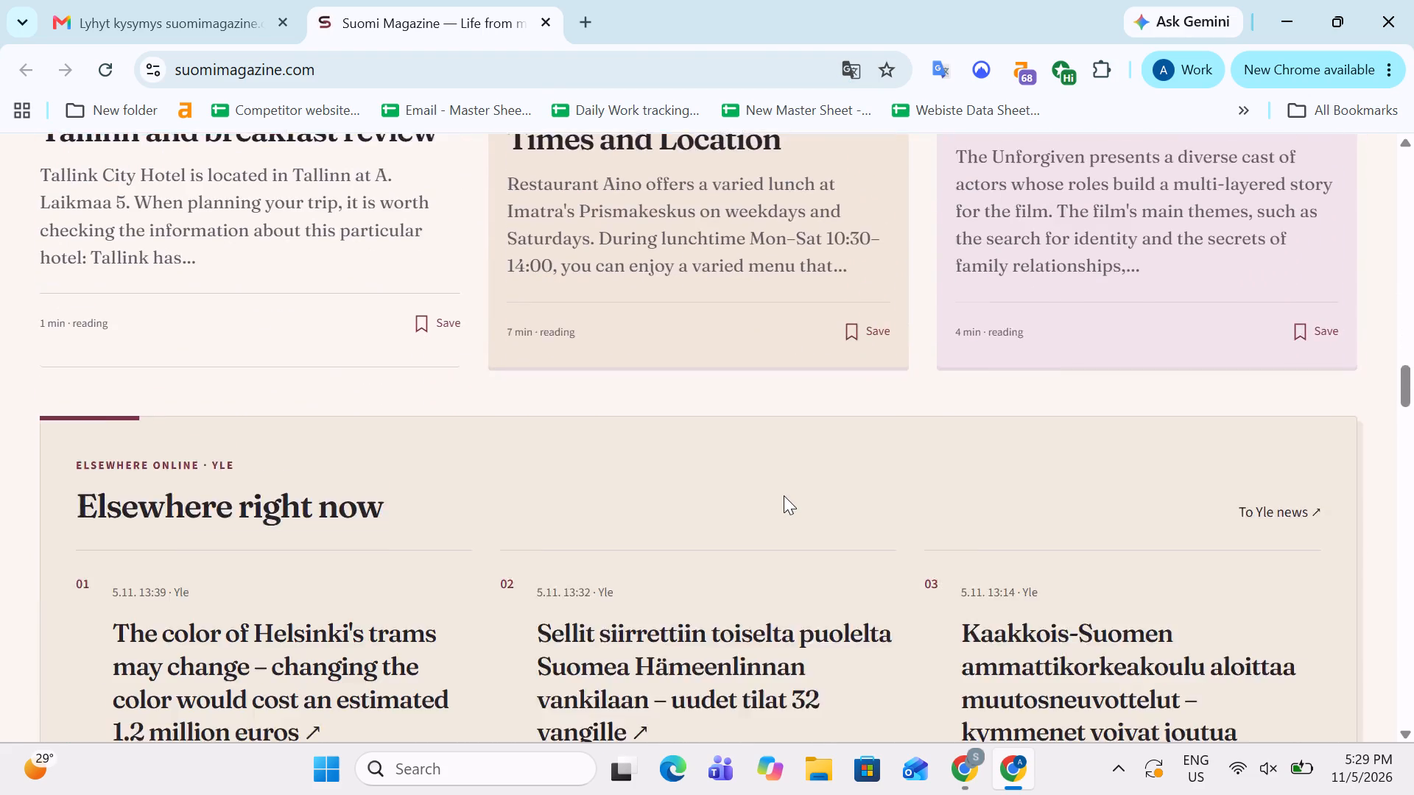
{"action": "scroll", "coordinate": [785, 495], "scroll_direction": "down", "scroll_amount": 7}
{"action": "scroll", "coordinate": [644, 496], "scroll_direction": "down", "scroll_amount": 4}
{"action": "scroll", "coordinate": [493, 531], "scroll_direction": "up", "scroll_amount": 15}
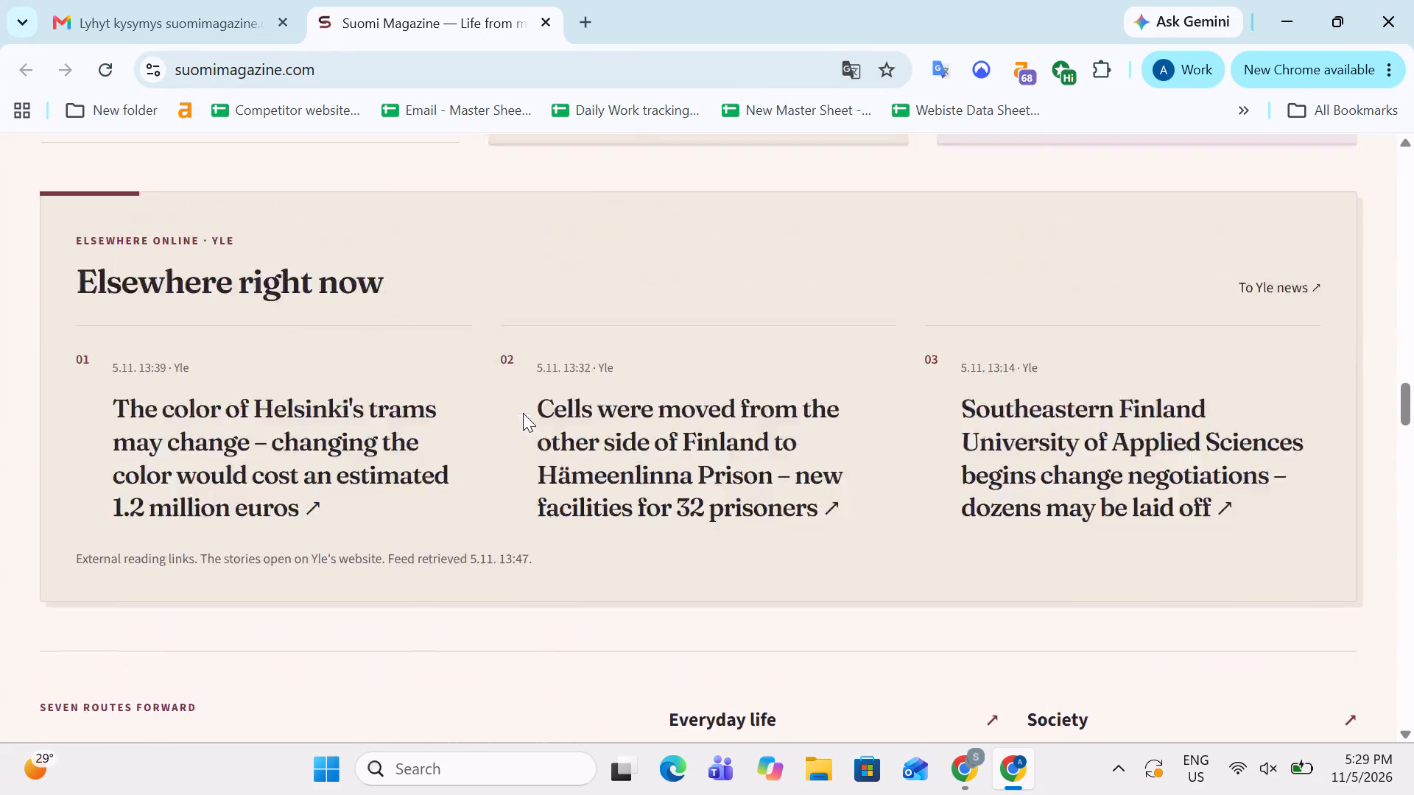
{"action": "scroll", "coordinate": [523, 413], "scroll_direction": "up", "scroll_amount": 9}
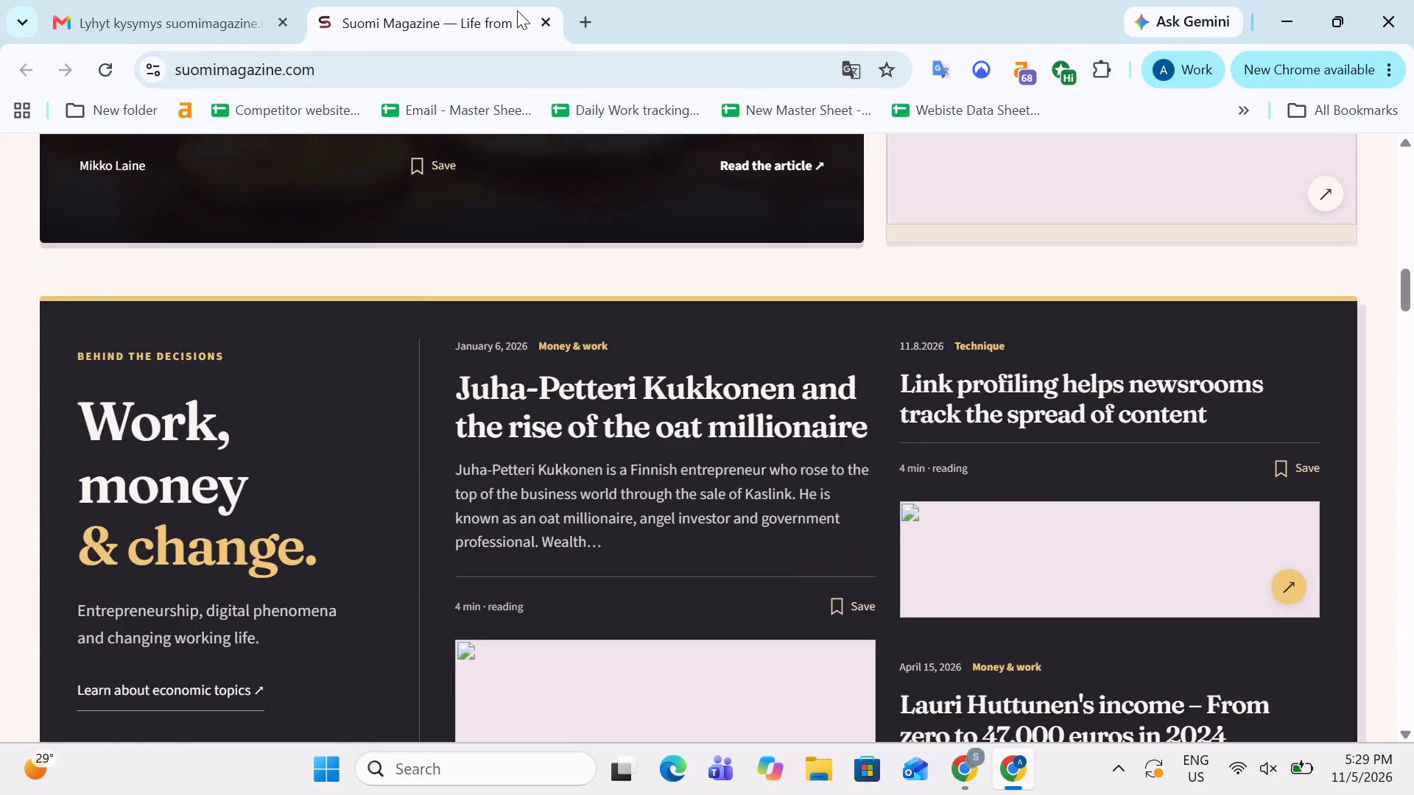
{"action": "scroll", "coordinate": [295, 468], "scroll_direction": "up", "scroll_amount": 14}
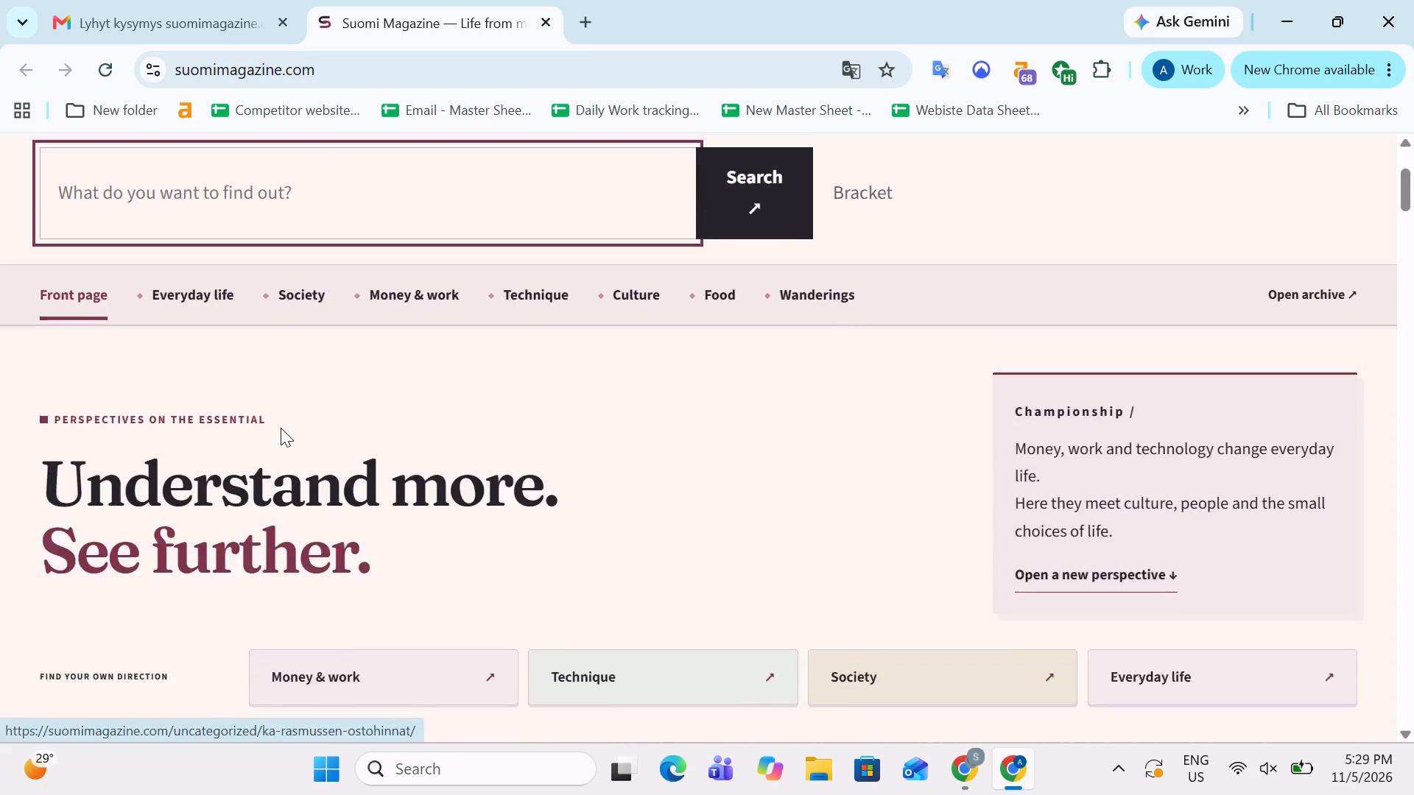
{"action": "scroll", "coordinate": [281, 428], "scroll_direction": "up", "scroll_amount": 4}
Search suomimagazine.com for Netbet and open the site's SEO metrics.
{"action": "left_click", "coordinate": [284, 436]}
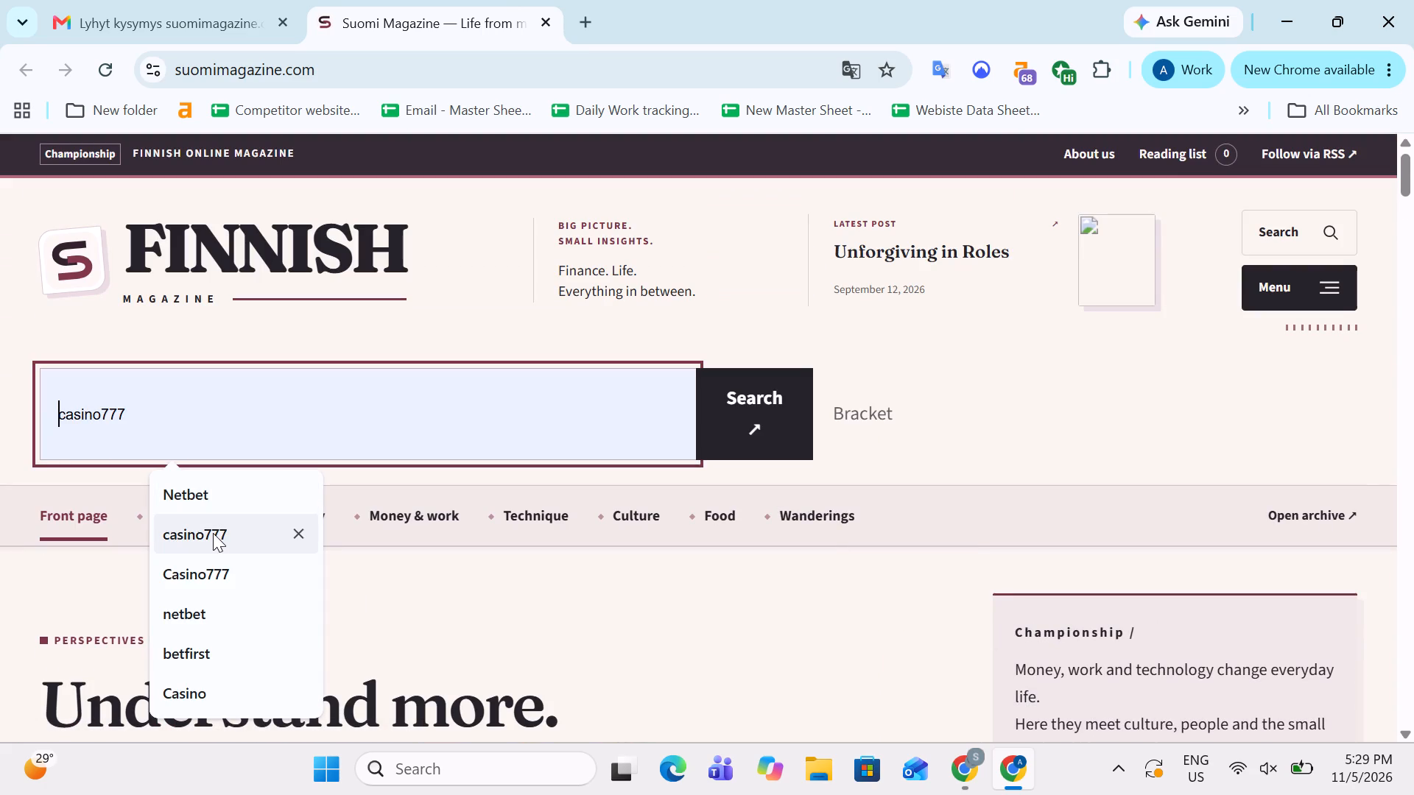
{"action": "left_click", "coordinate": [213, 533]}
{"action": "triple_click", "coordinate": [242, 440]}
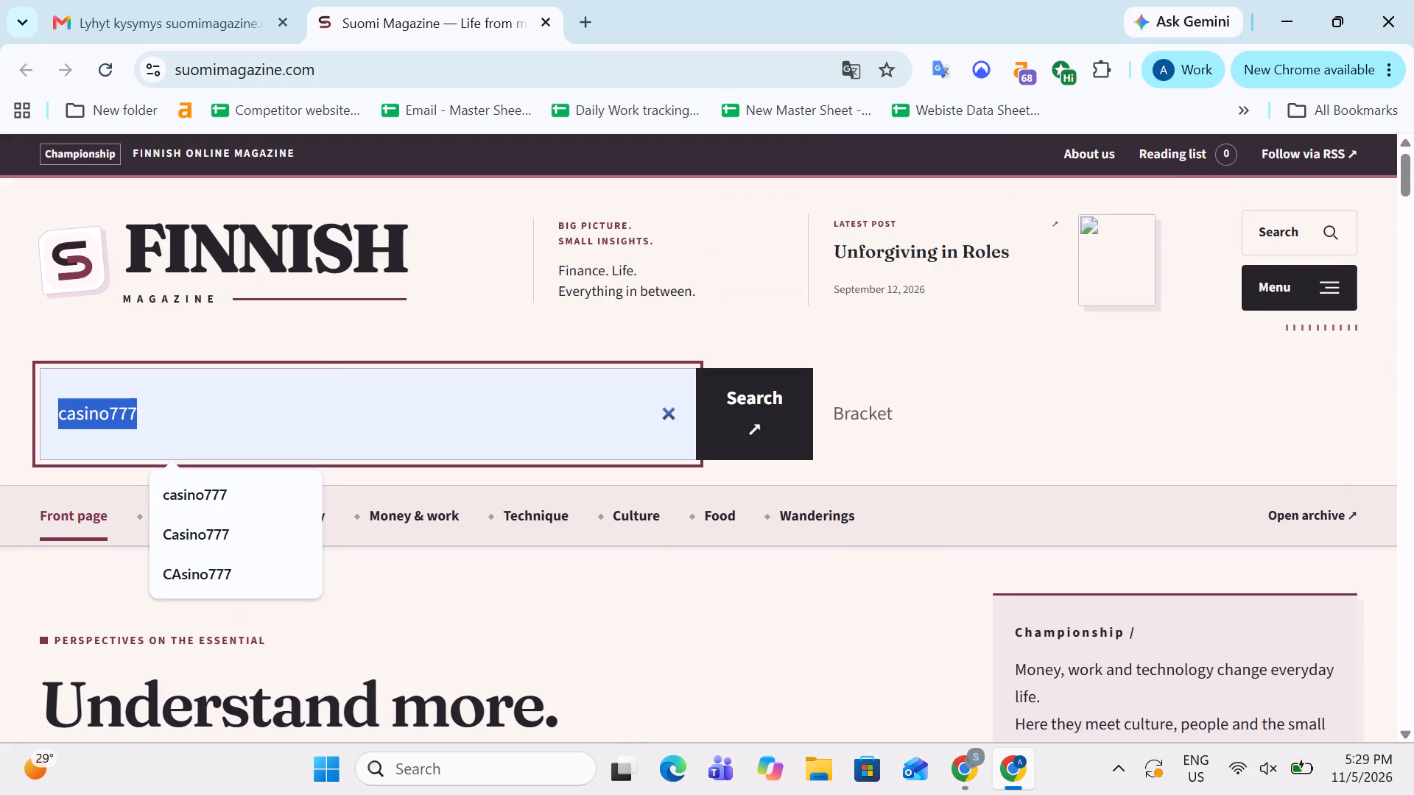
{"action": "key", "text": "BackSpace"}
{"action": "left_click", "coordinate": [264, 413]}
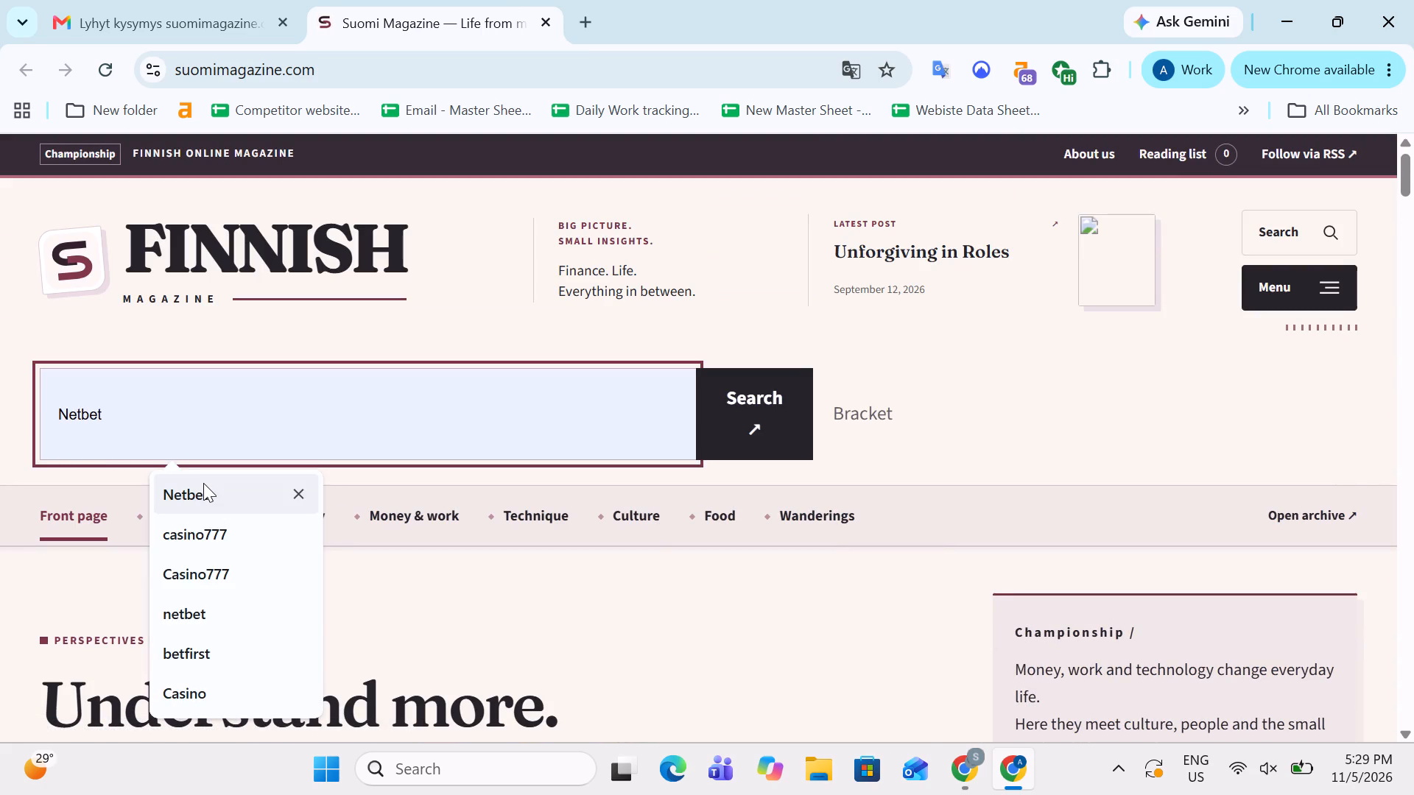
{"action": "left_click", "coordinate": [203, 483]}
{"action": "key", "text": "Return"}
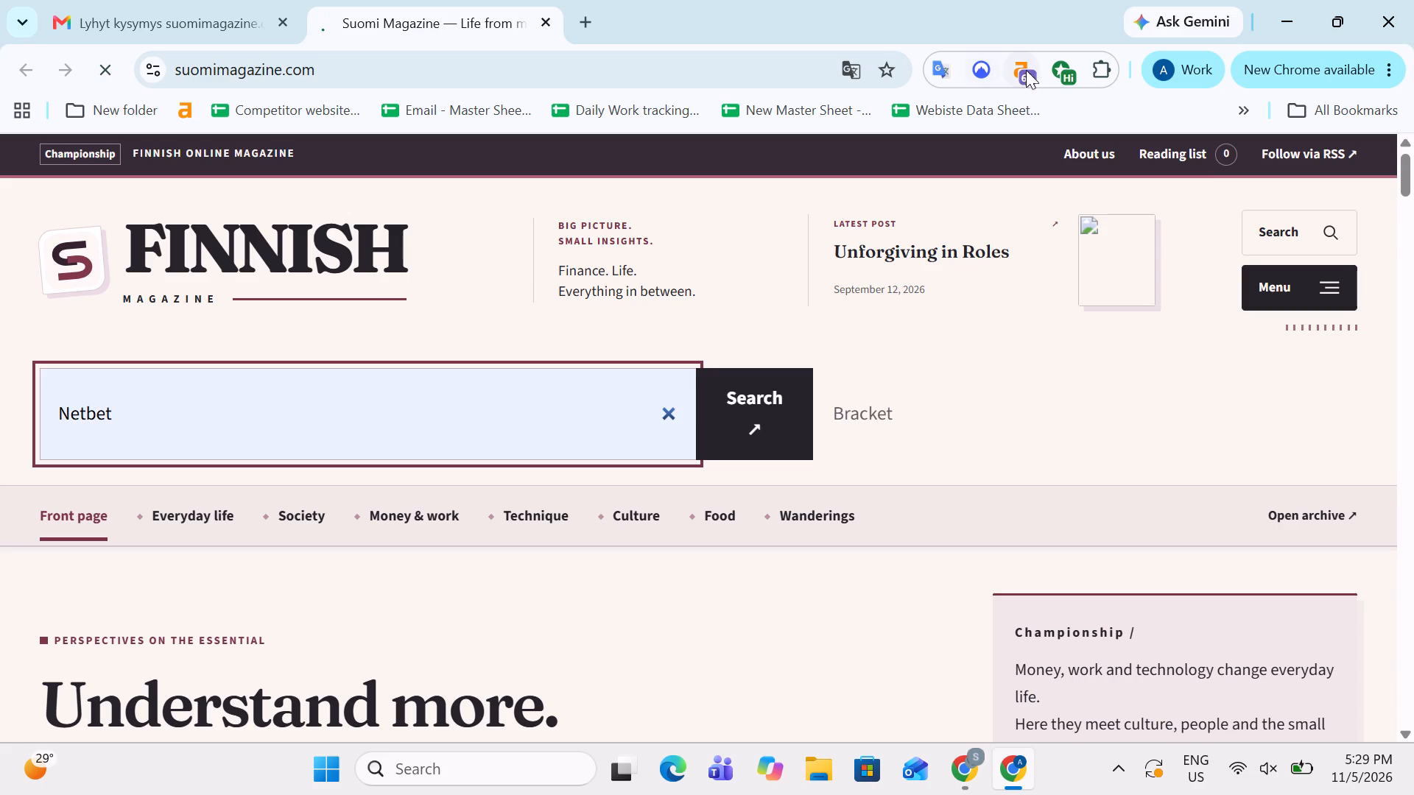
{"action": "left_click", "coordinate": [1030, 72]}
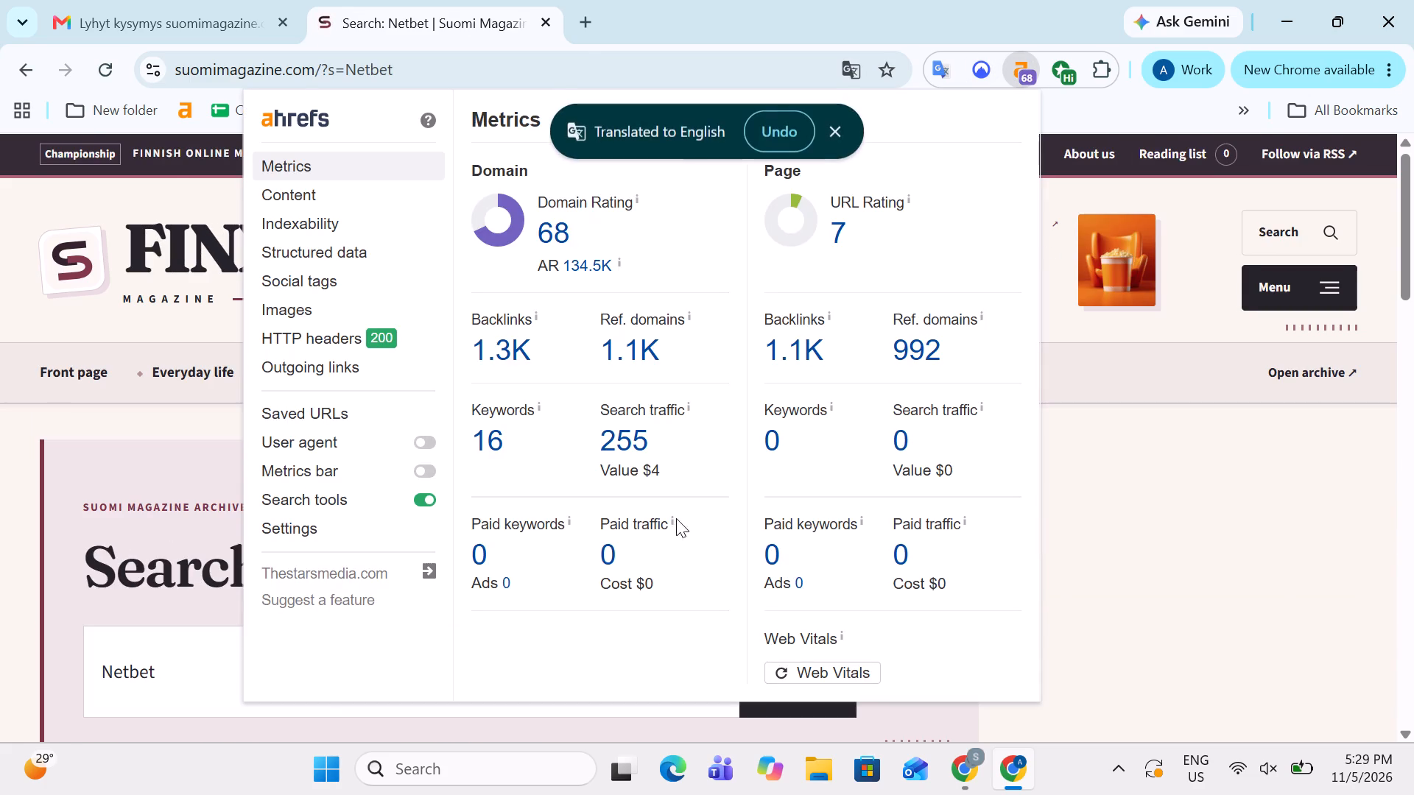
In the New Master Sheet, enter DR 68 and traffic 255 for suomimagazine.com in row 11215.
{"action": "key", "text": "alt+Tab"}
{"action": "type", "text": "68"}
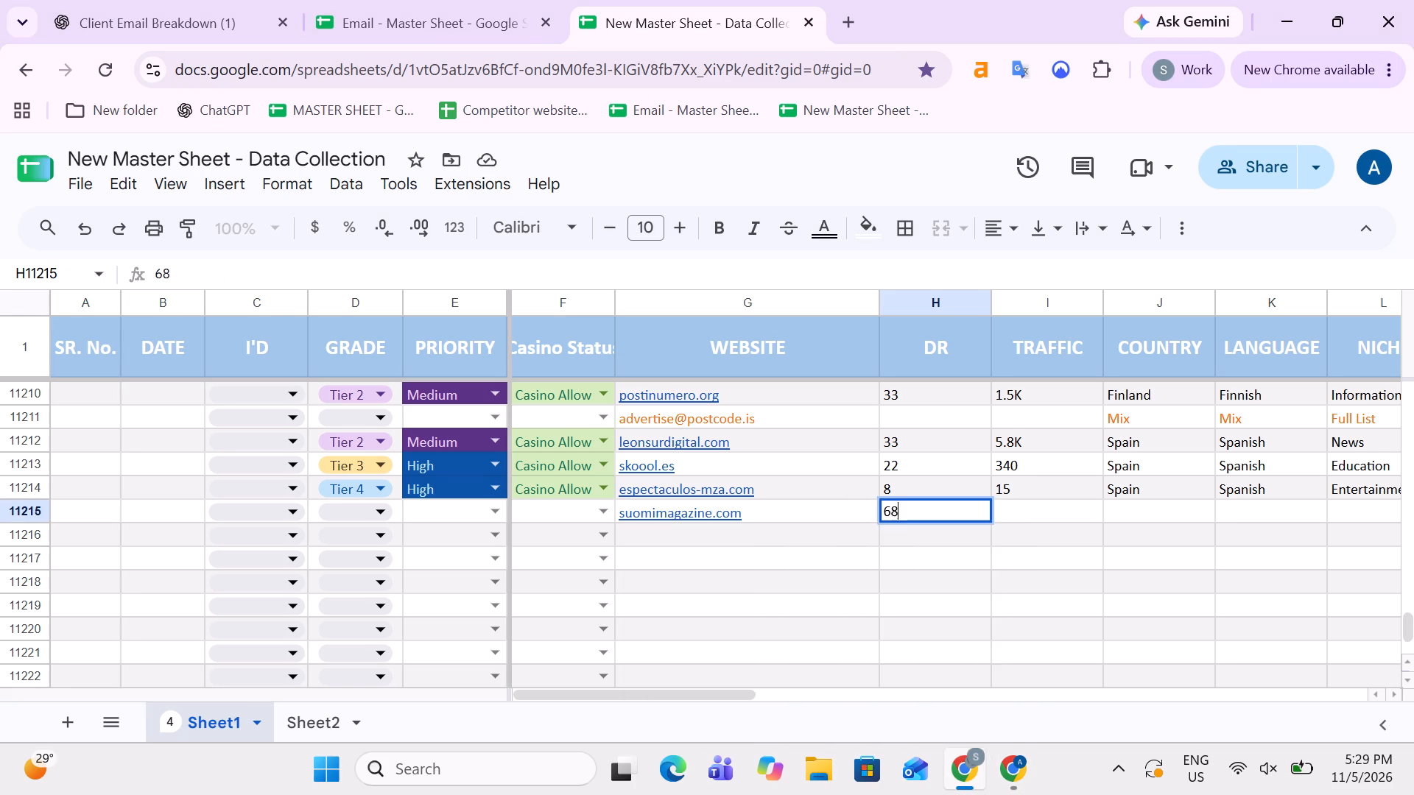
{"action": "key", "text": "Right"}
{"action": "type", "text": "255"}
{"action": "key", "text": "Right"}
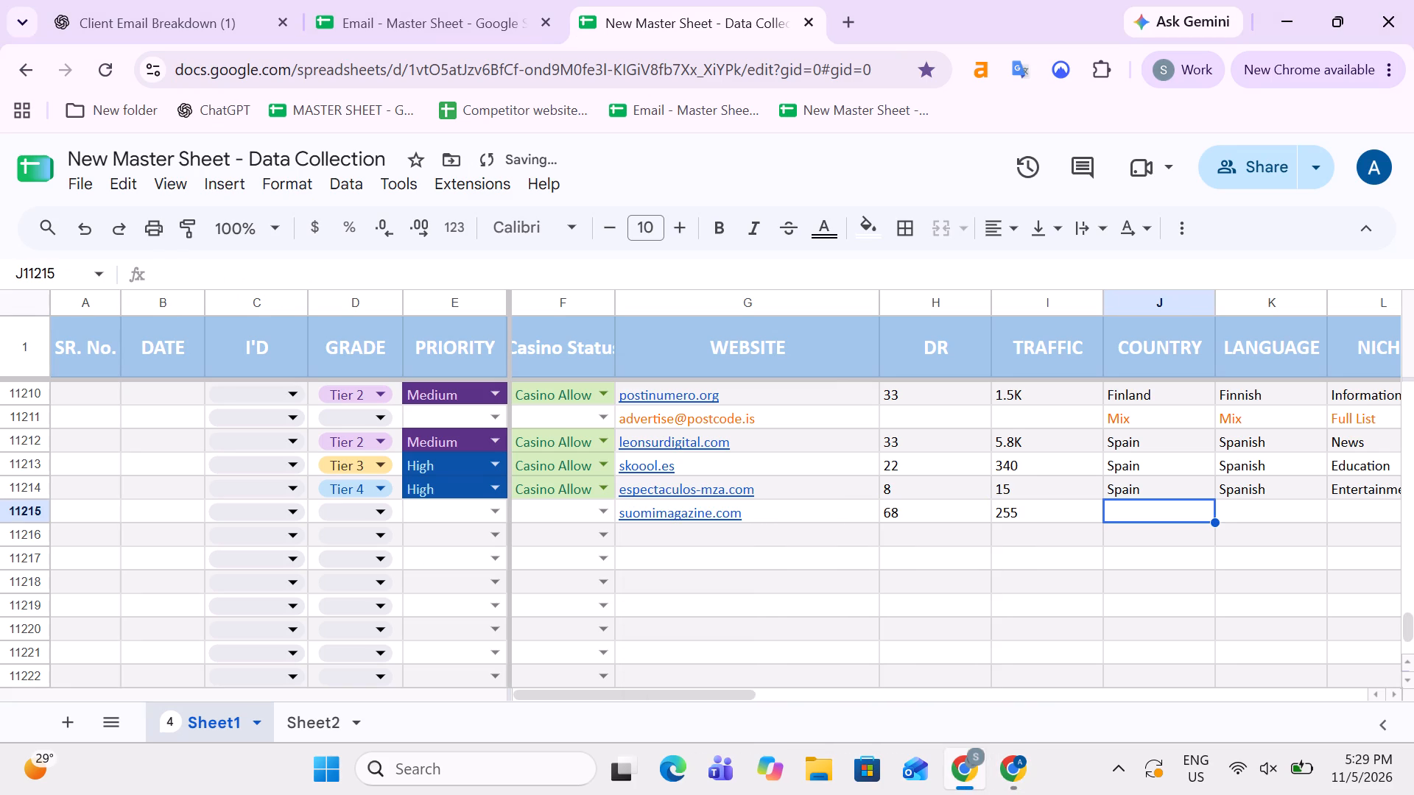
Fill in country Finland, language Finnish and niche Lifestyle for suomimagazine.com in row 11215.
{"action": "type", "text": "Fi"}
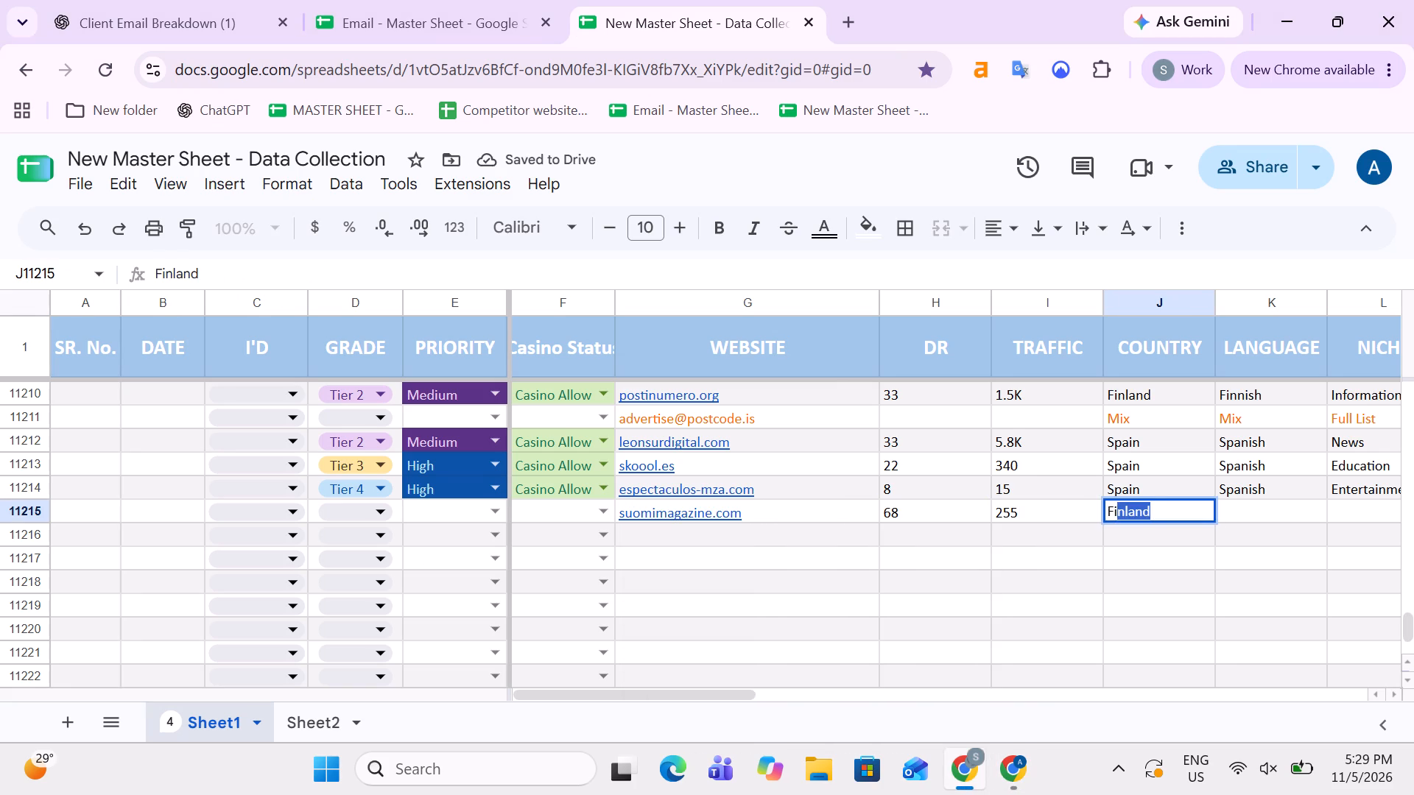
{"action": "key", "text": "Right"}
{"action": "type", "text": "Fi"}
{"action": "key", "text": "Right"}
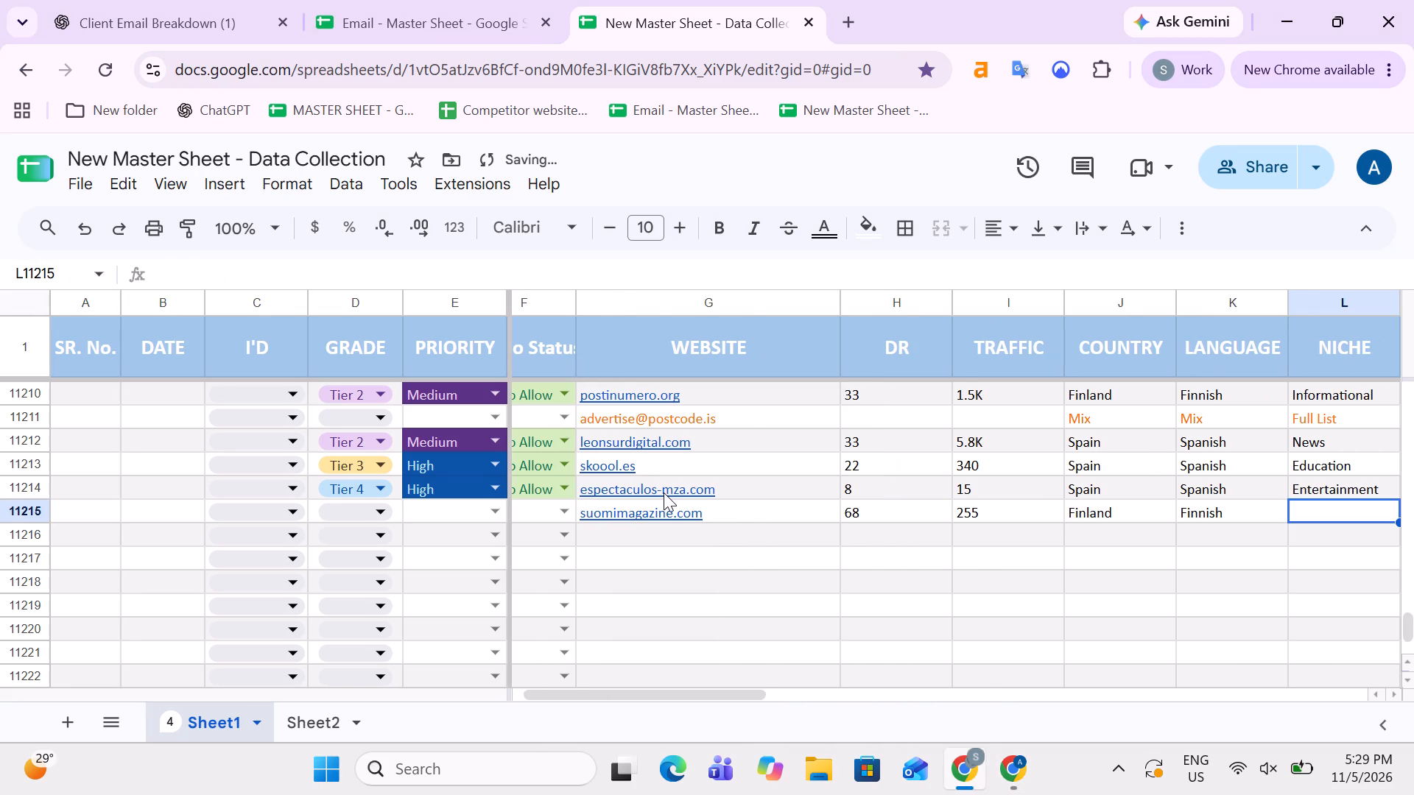
{"action": "type", "text": "Lif"}
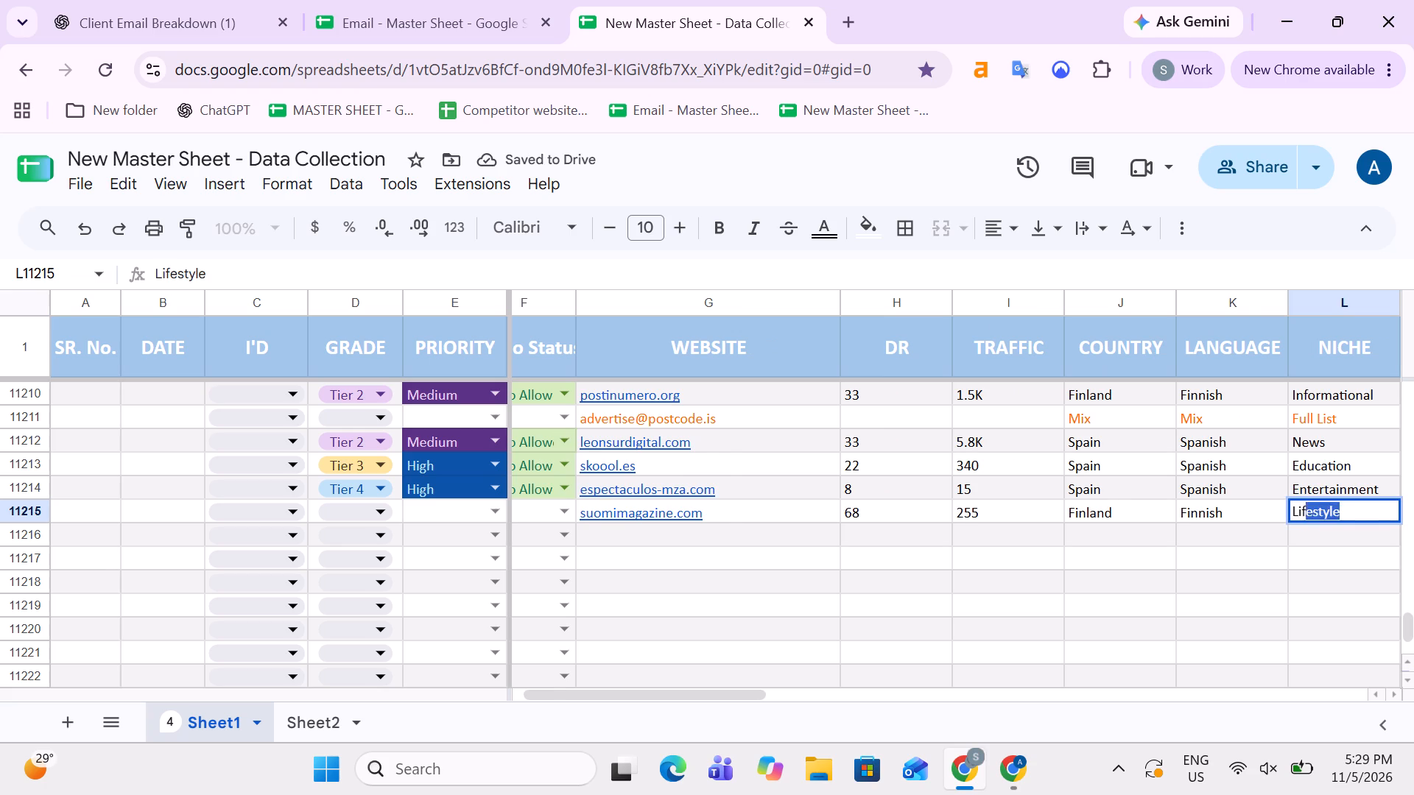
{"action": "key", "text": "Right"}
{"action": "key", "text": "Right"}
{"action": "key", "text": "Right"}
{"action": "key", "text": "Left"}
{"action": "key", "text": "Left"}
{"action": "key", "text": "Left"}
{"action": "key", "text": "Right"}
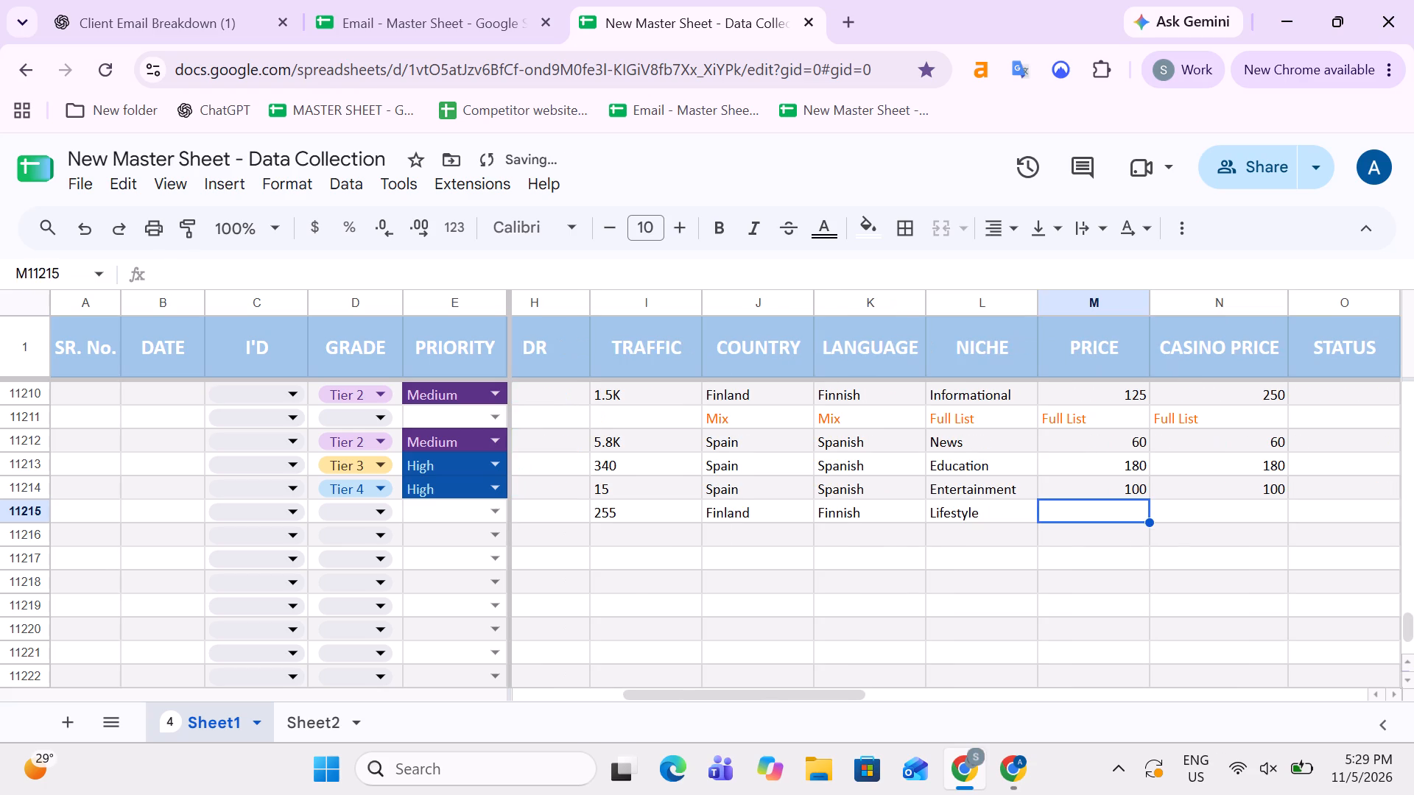
Examine the Ocean's Eleven article from suomimagazine.com's Netbet search results for casino links, closing the site's pages when finished.
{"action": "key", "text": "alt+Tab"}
{"action": "left_click", "coordinate": [0, 537]}
{"action": "scroll", "coordinate": [474, 351], "scroll_direction": "down", "scroll_amount": 5}
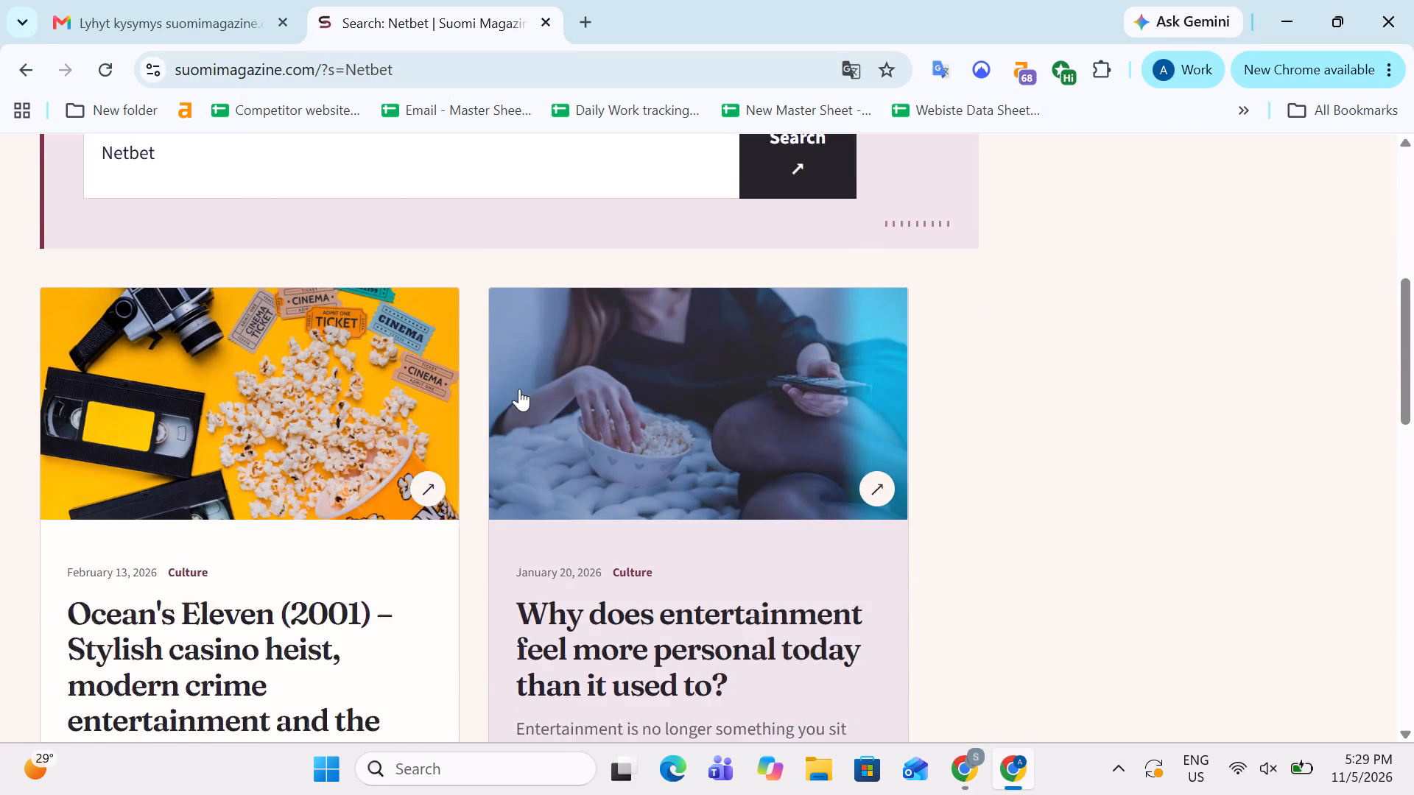
{"action": "scroll", "coordinate": [521, 386], "scroll_direction": "down", "scroll_amount": 1}
{"action": "left_click", "coordinate": [315, 487], "text": "ctrl"}
{"action": "left_click", "coordinate": [689, 0]}
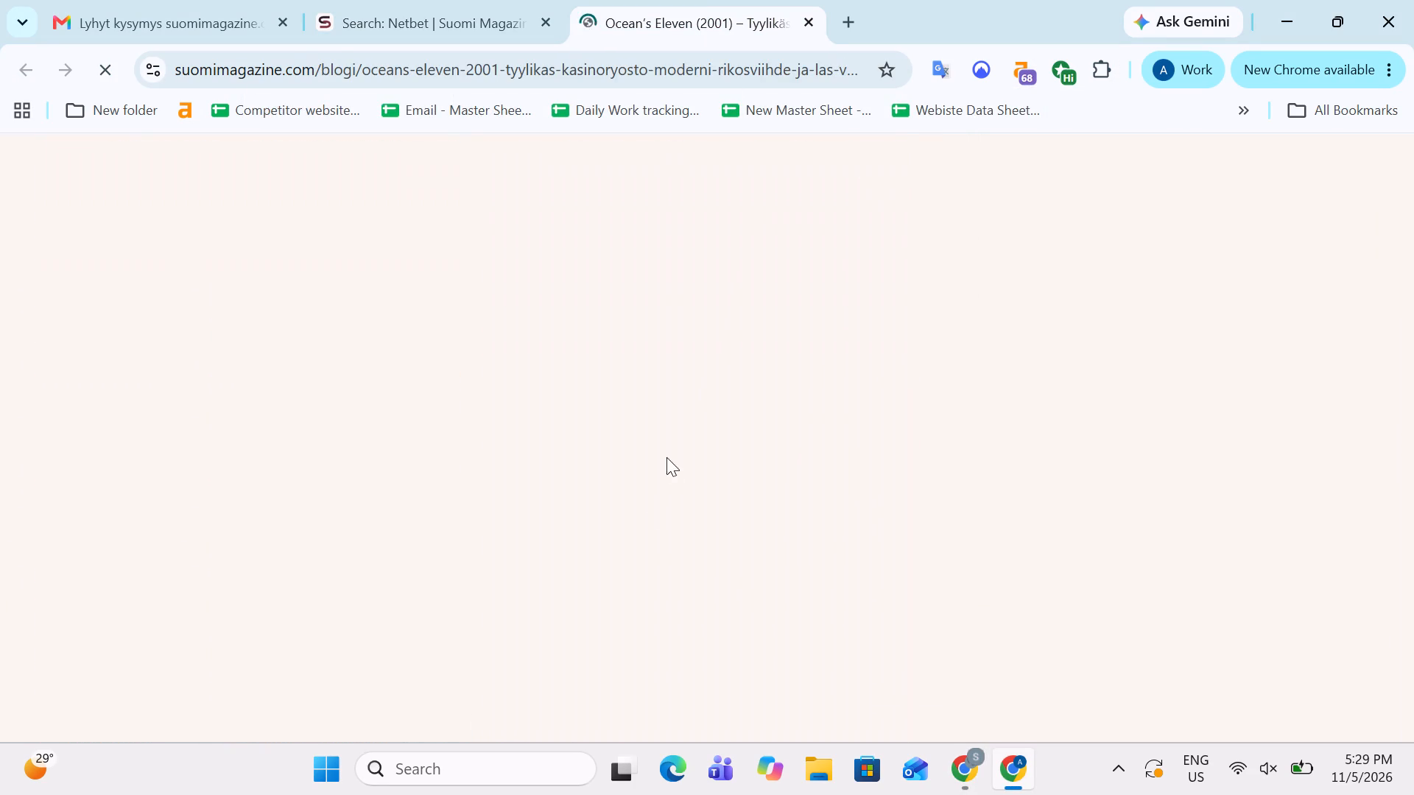
{"action": "scroll", "coordinate": [648, 507], "scroll_direction": "down", "scroll_amount": 19}
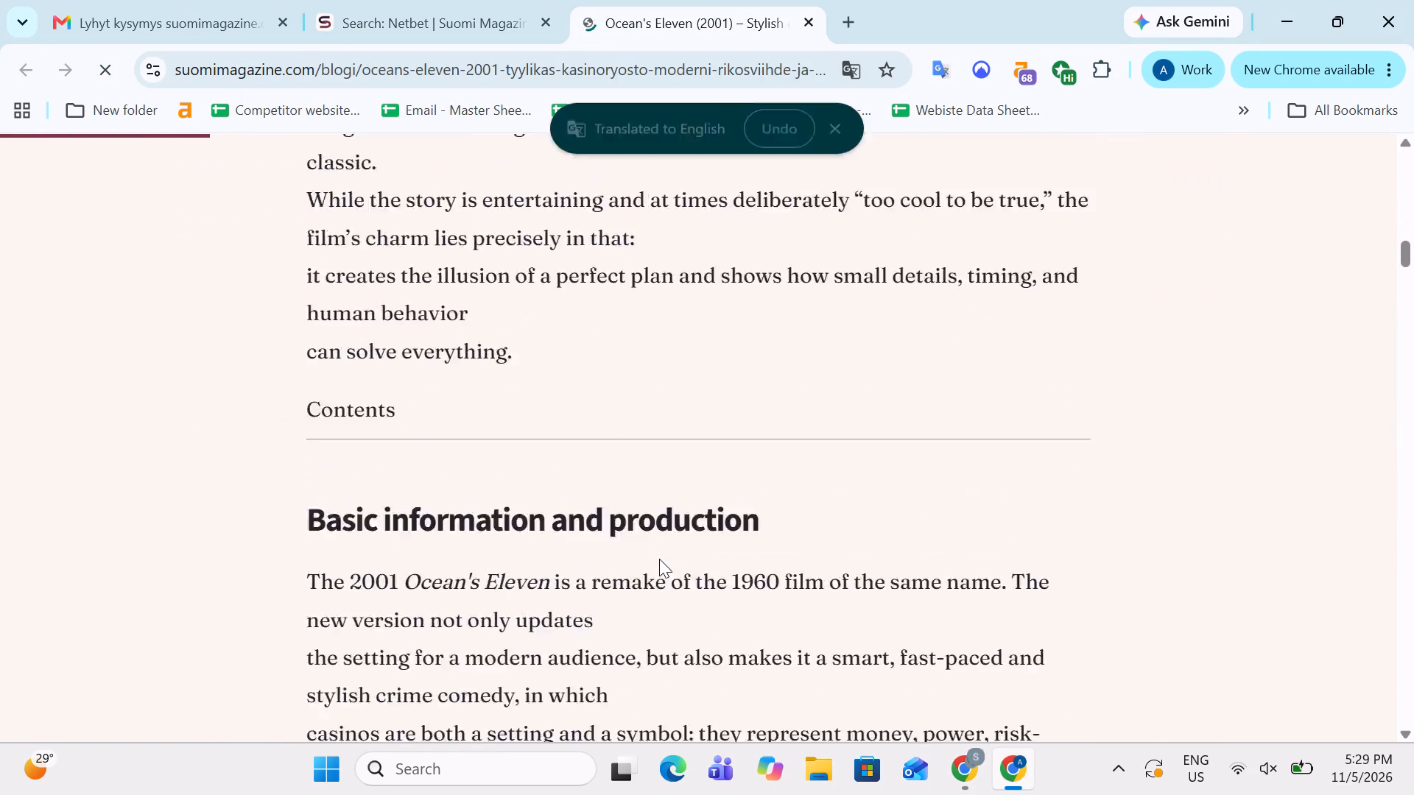
{"action": "scroll", "coordinate": [659, 557], "scroll_direction": "down", "scroll_amount": 15}
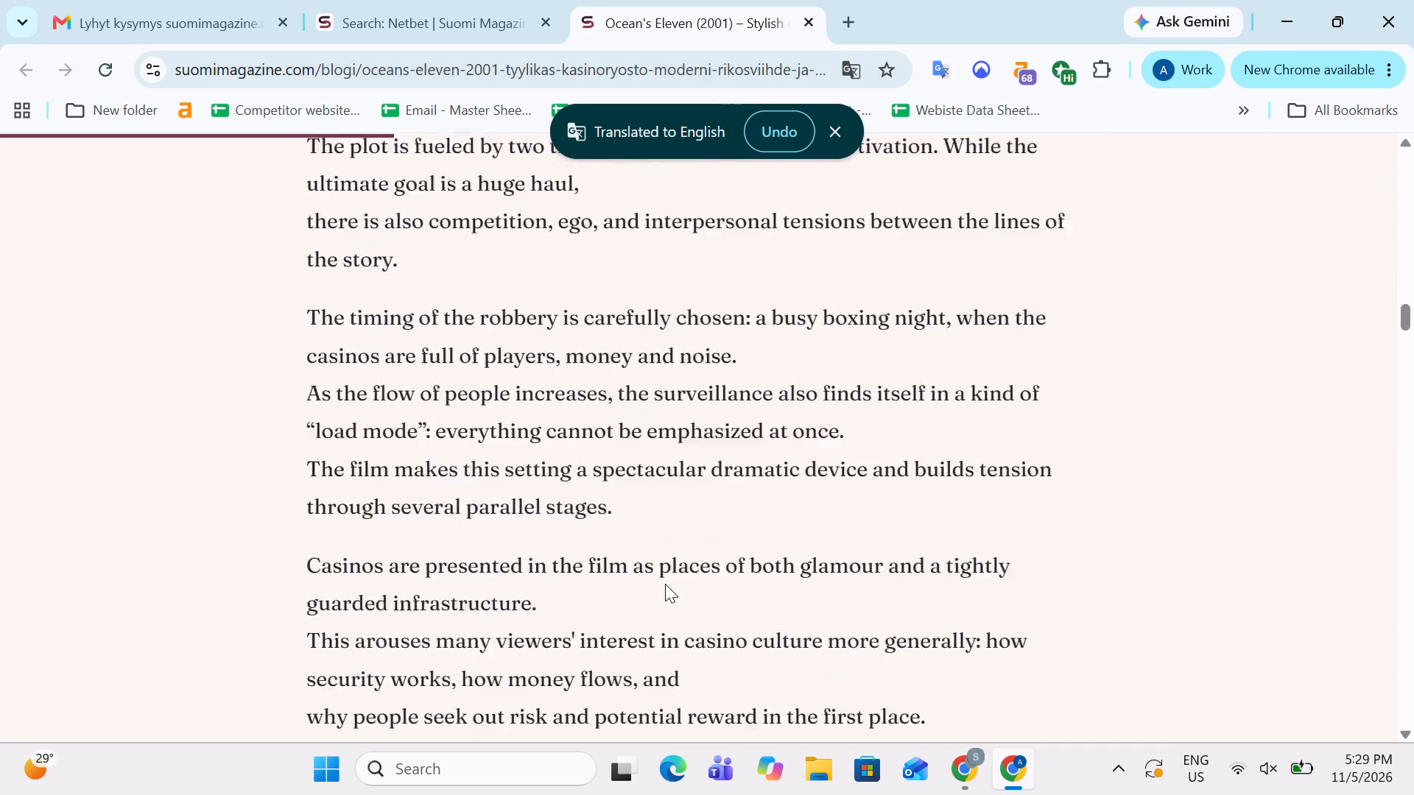
{"action": "scroll", "coordinate": [665, 584], "scroll_direction": "down", "scroll_amount": 2}
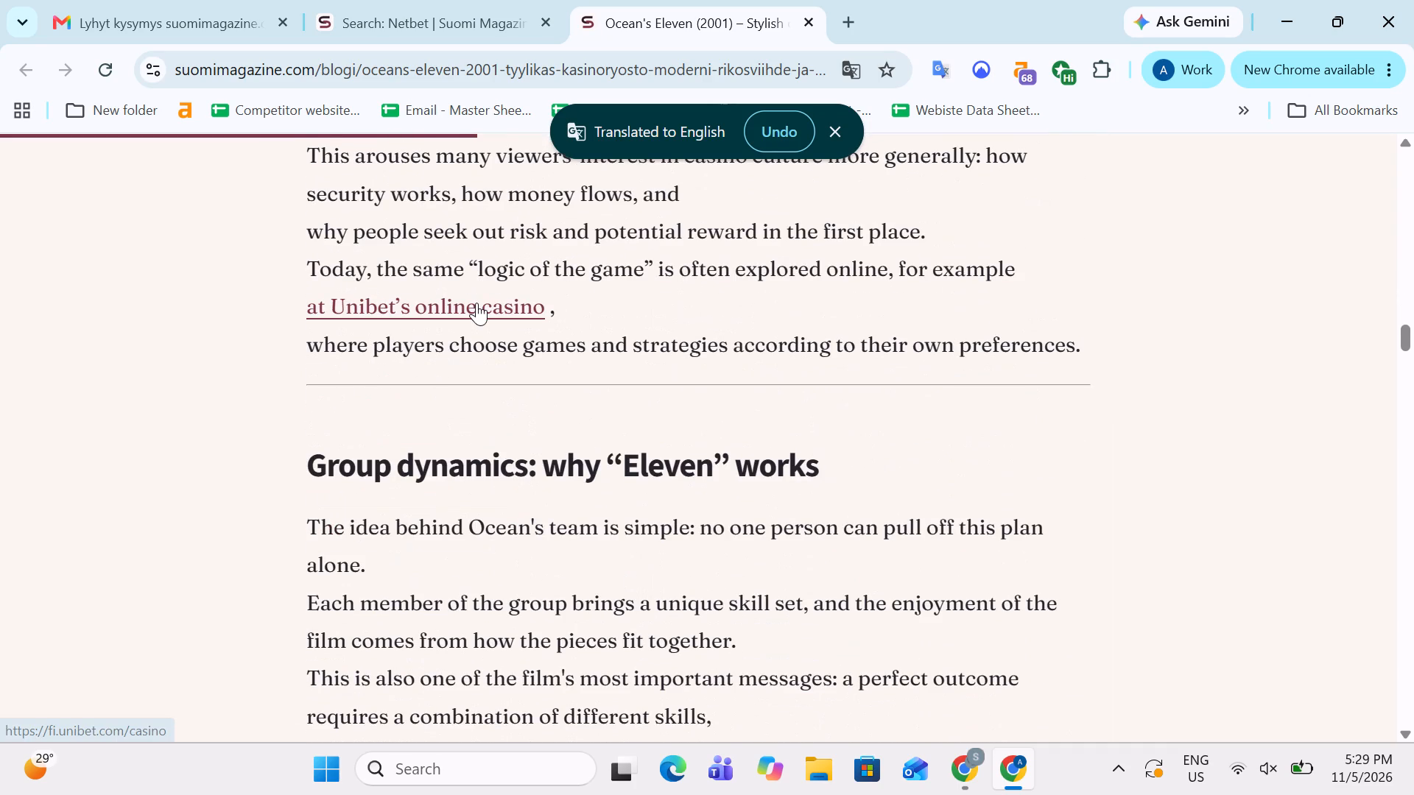
{"action": "scroll", "coordinate": [715, 361], "scroll_direction": "down", "scroll_amount": 10}
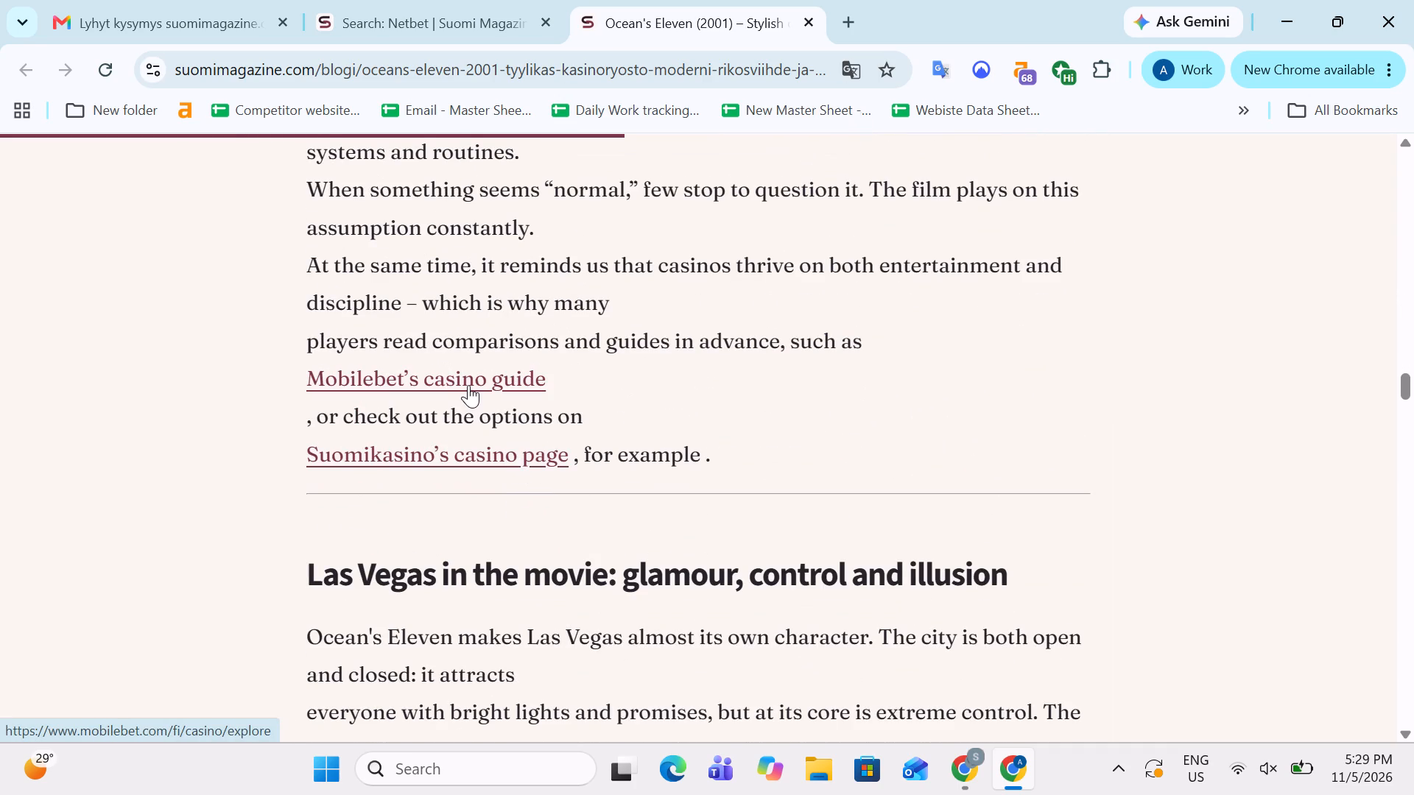
{"action": "left_click", "coordinate": [817, 22]}
{"action": "left_click", "coordinate": [808, 24]}
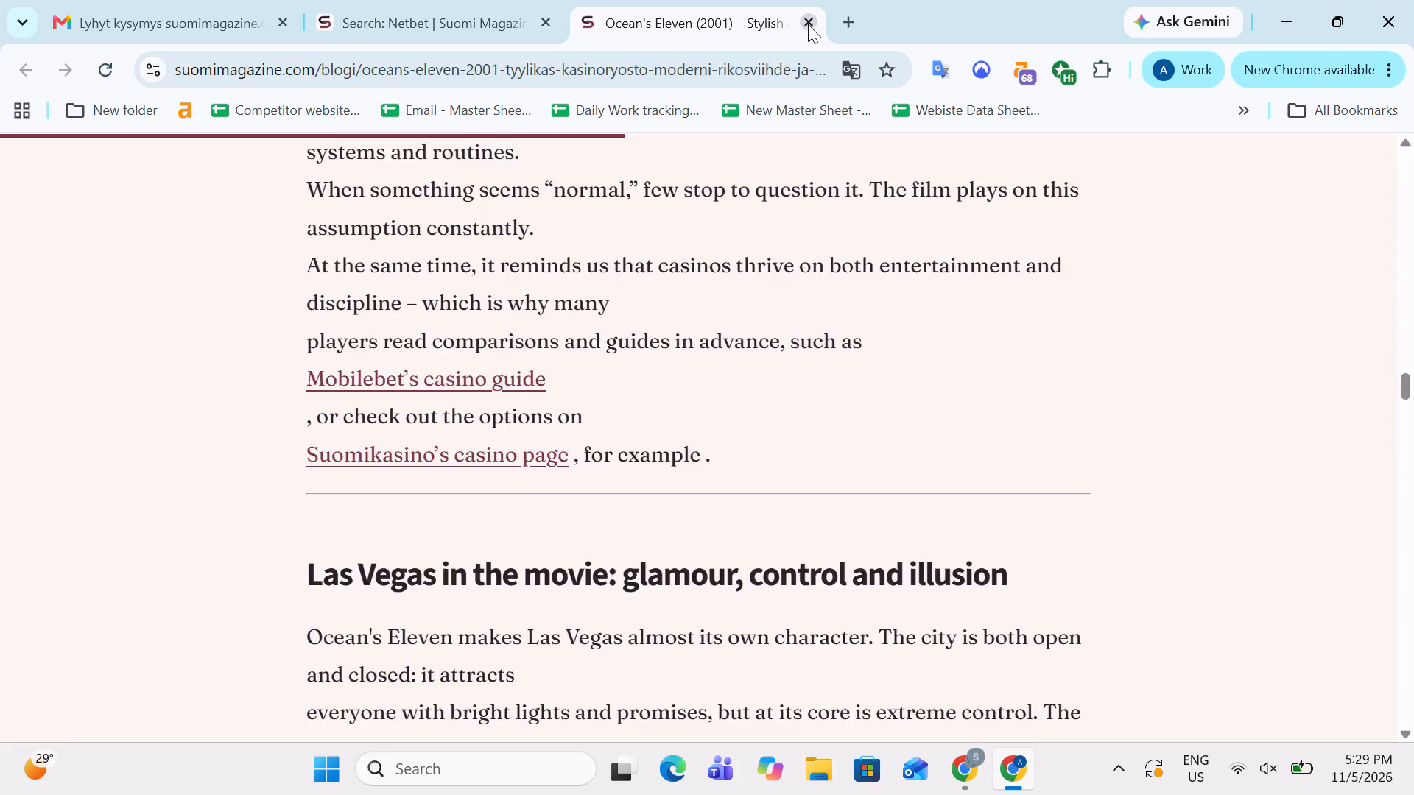
{"action": "left_click", "coordinate": [540, 18]}
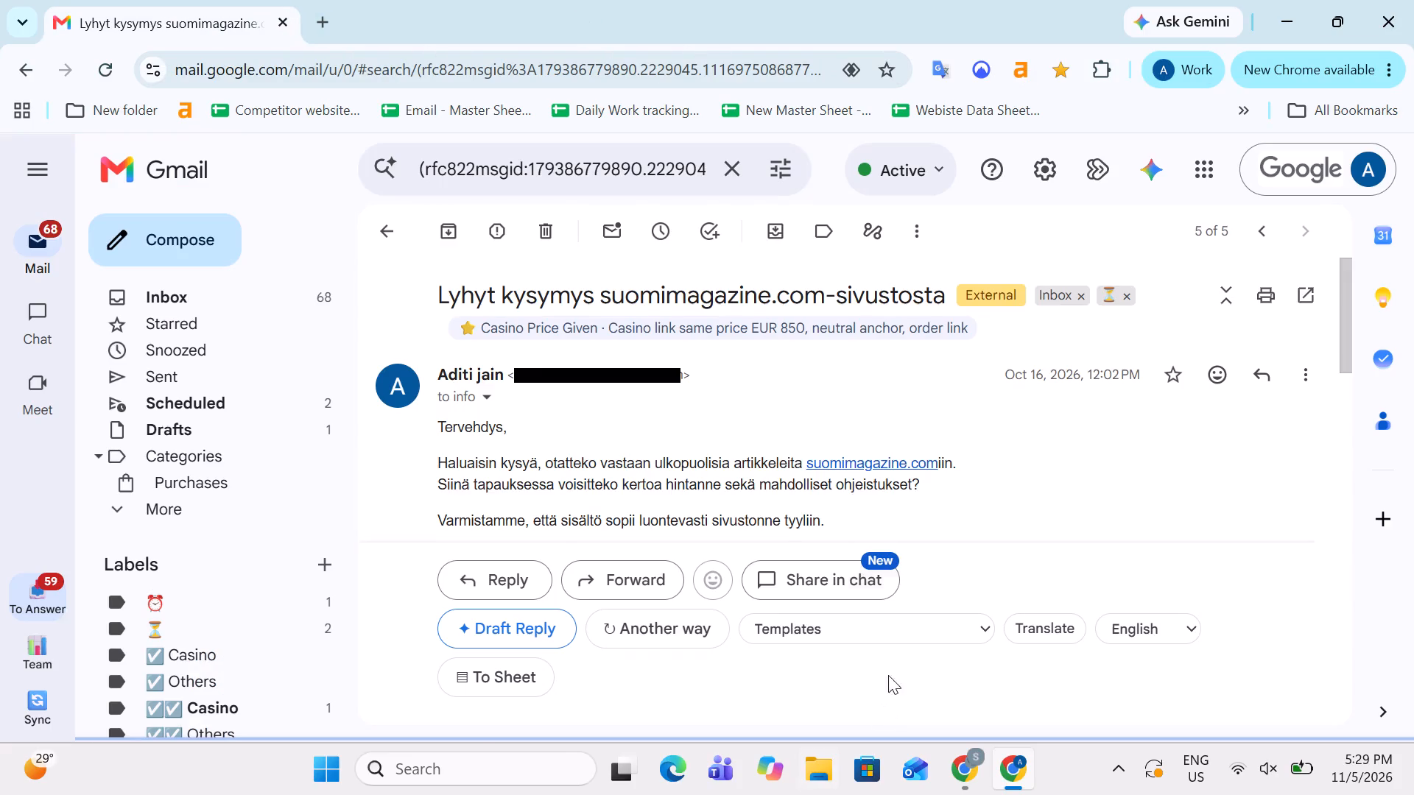
Check the price quoted in the suomimagazine.com email reply and enter 869 as both price and casino price in row 11215.
{"action": "scroll", "coordinate": [796, 489], "scroll_direction": "down", "scroll_amount": 3}
{"action": "scroll", "coordinate": [728, 430], "scroll_direction": "up", "scroll_amount": 3}
{"action": "scroll", "coordinate": [727, 431], "scroll_direction": "down", "scroll_amount": 5}
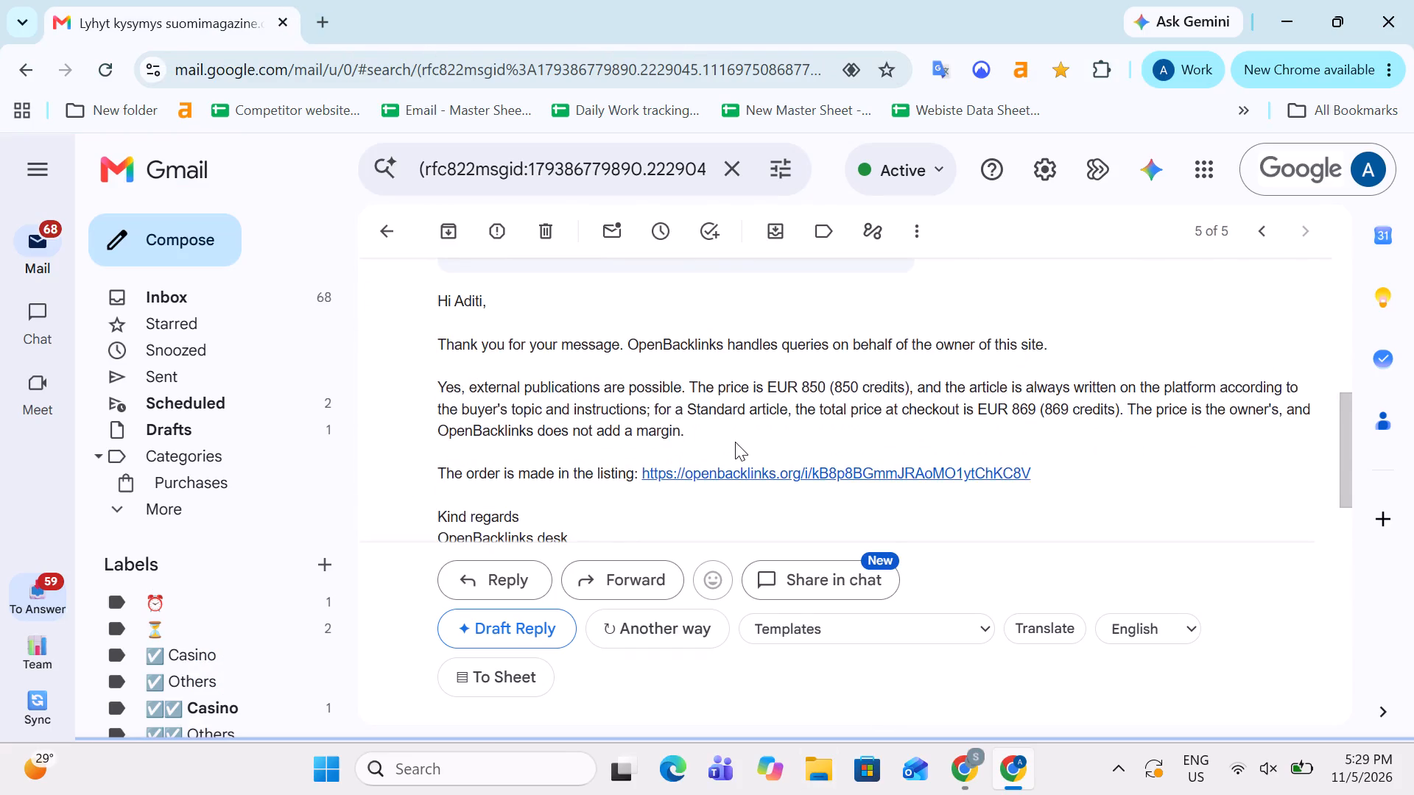
{"action": "scroll", "coordinate": [735, 442], "scroll_direction": "down", "scroll_amount": 3}
{"action": "scroll", "coordinate": [735, 442], "scroll_direction": "up", "scroll_amount": 3}
{"action": "key", "text": "alt+Tab"}
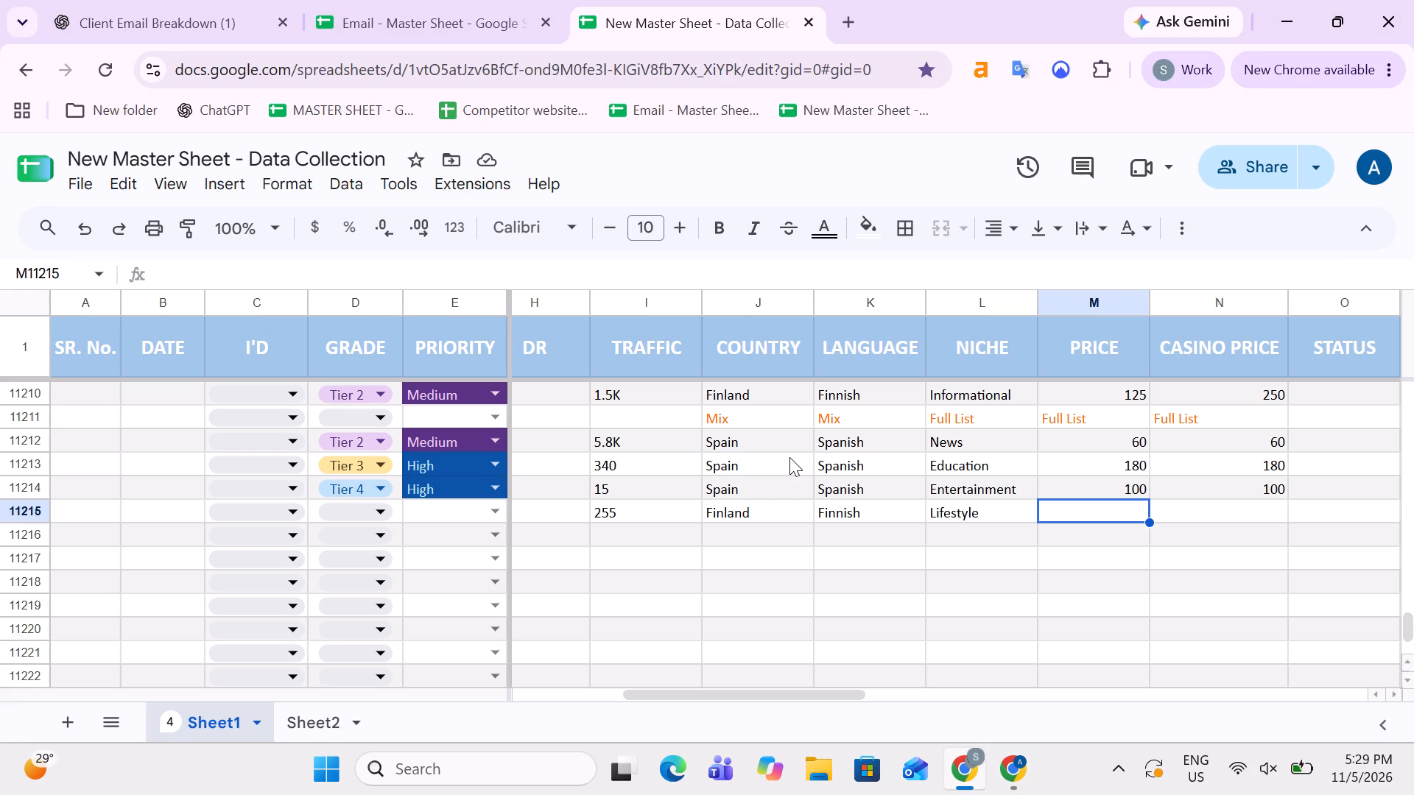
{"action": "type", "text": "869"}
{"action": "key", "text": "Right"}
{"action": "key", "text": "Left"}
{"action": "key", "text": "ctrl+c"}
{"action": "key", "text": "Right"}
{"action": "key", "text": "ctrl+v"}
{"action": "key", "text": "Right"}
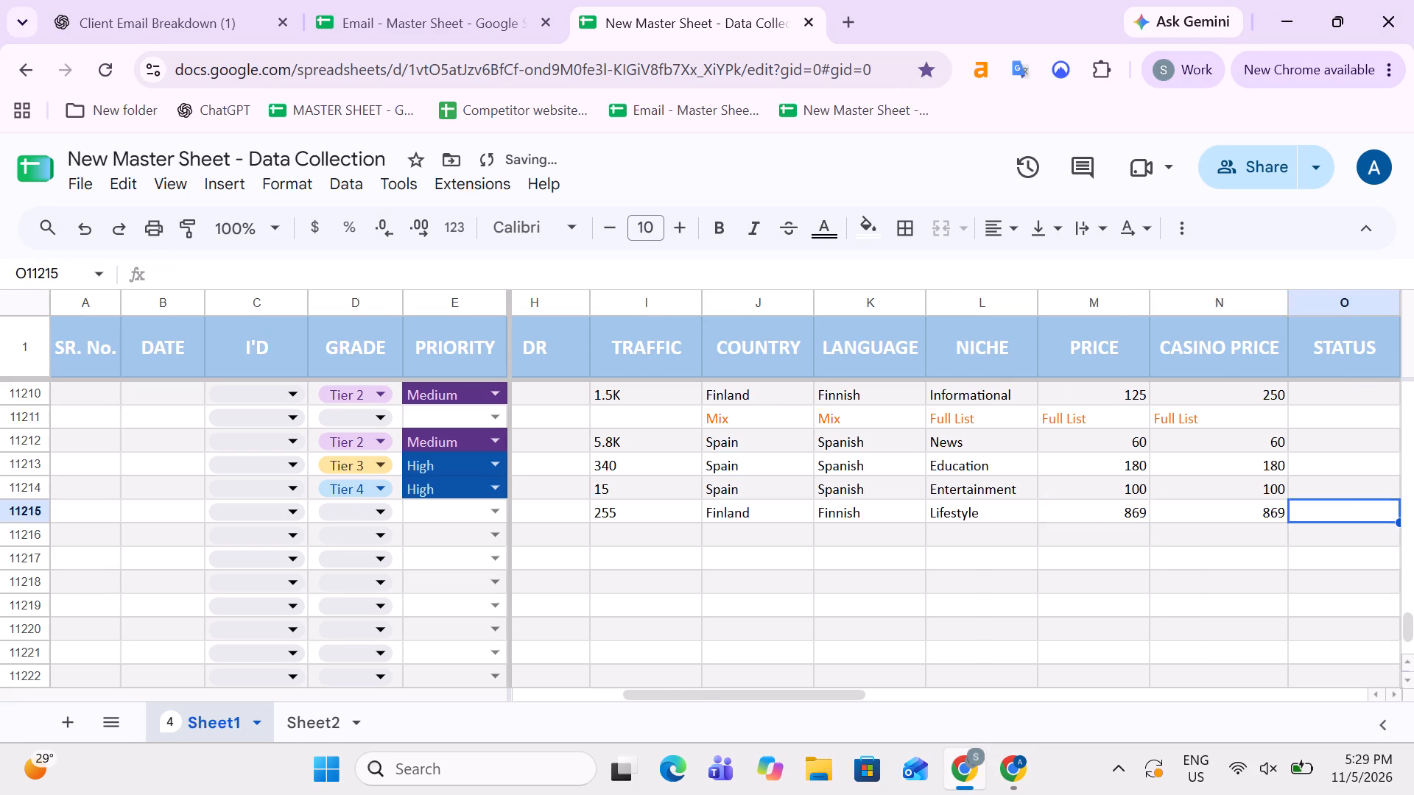
Copy the reply sender's email address into the contact details for suomimagazine.com in row 11215.
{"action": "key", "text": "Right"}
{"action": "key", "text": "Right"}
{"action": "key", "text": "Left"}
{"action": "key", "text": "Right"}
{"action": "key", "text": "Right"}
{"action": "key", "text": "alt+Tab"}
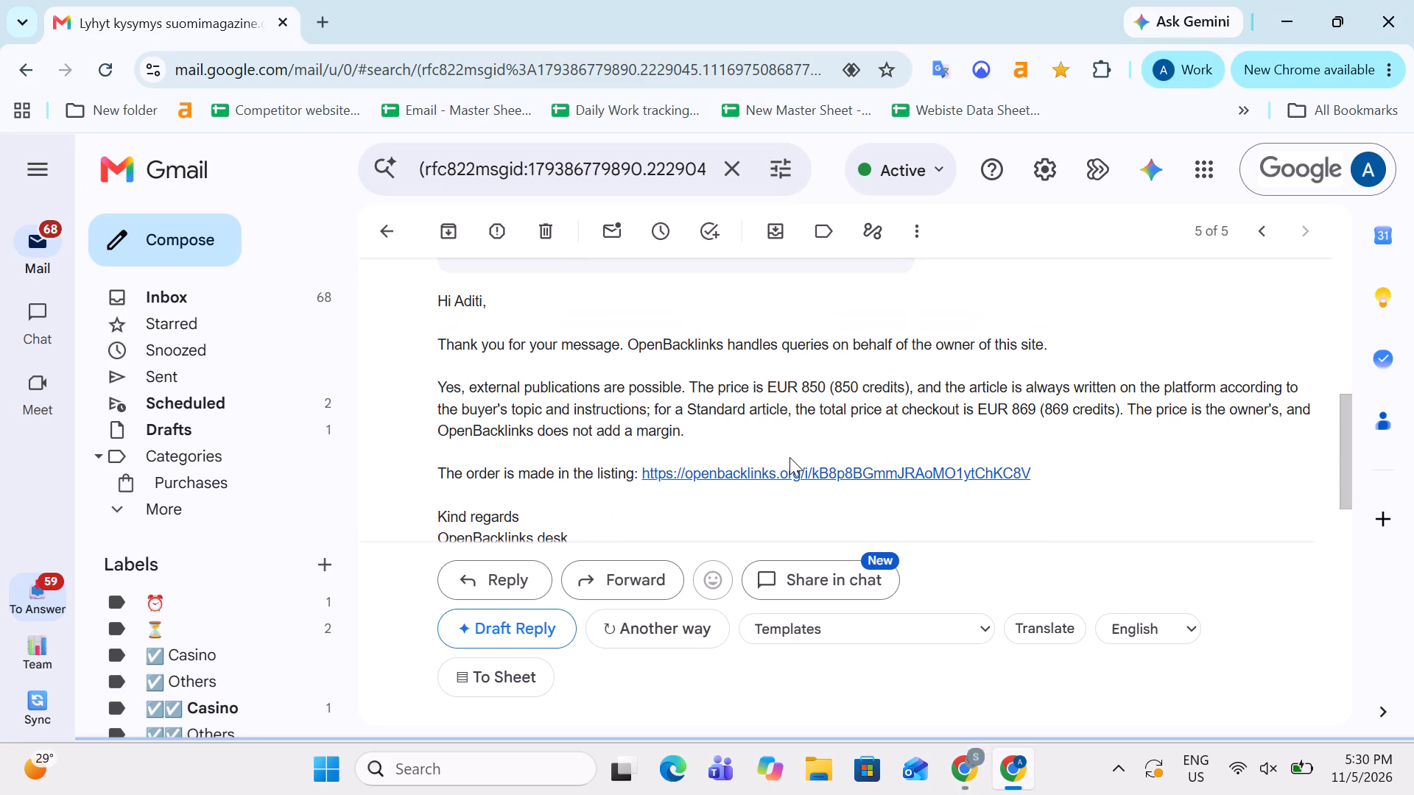
{"action": "scroll", "coordinate": [652, 477], "scroll_direction": "up", "scroll_amount": 3}
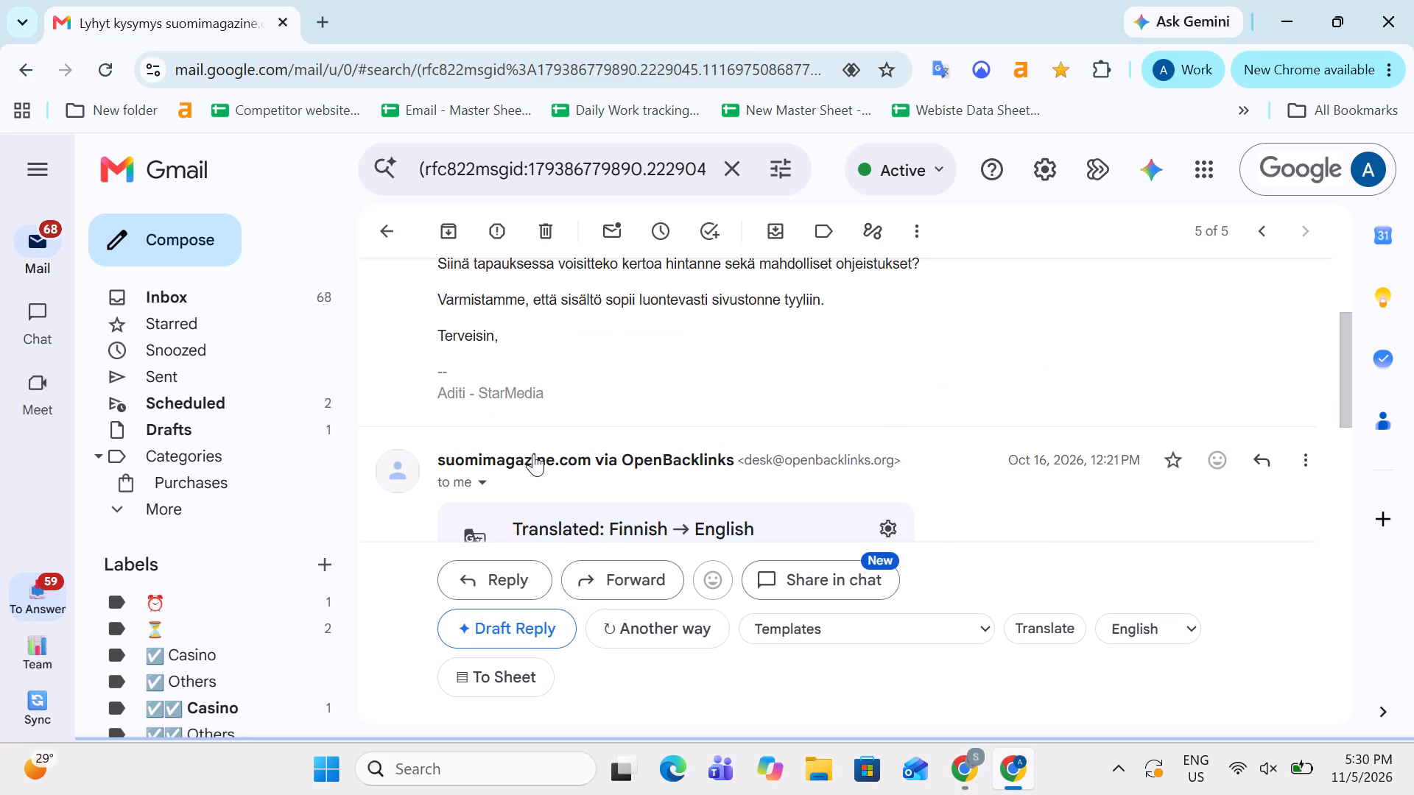
{"action": "left_click", "coordinate": [851, 535]}
{"action": "key", "text": "alt+Tab"}
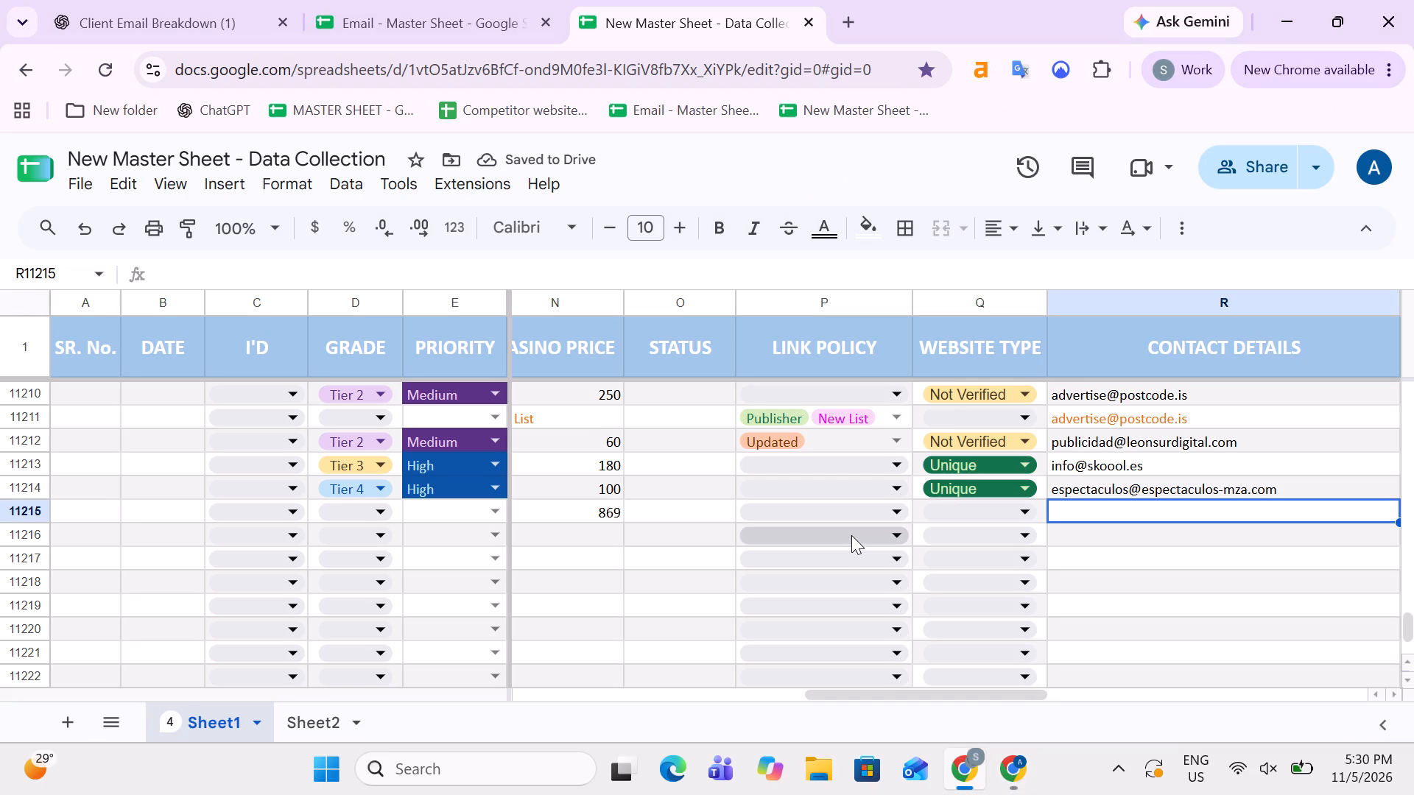
{"action": "key", "text": "Return"}
{"action": "key", "text": "ctrl+v"}
{"action": "key", "text": "Tab"}
{"action": "key", "text": "Left"}
{"action": "key", "text": "Left"}
{"action": "key", "text": "Left"}
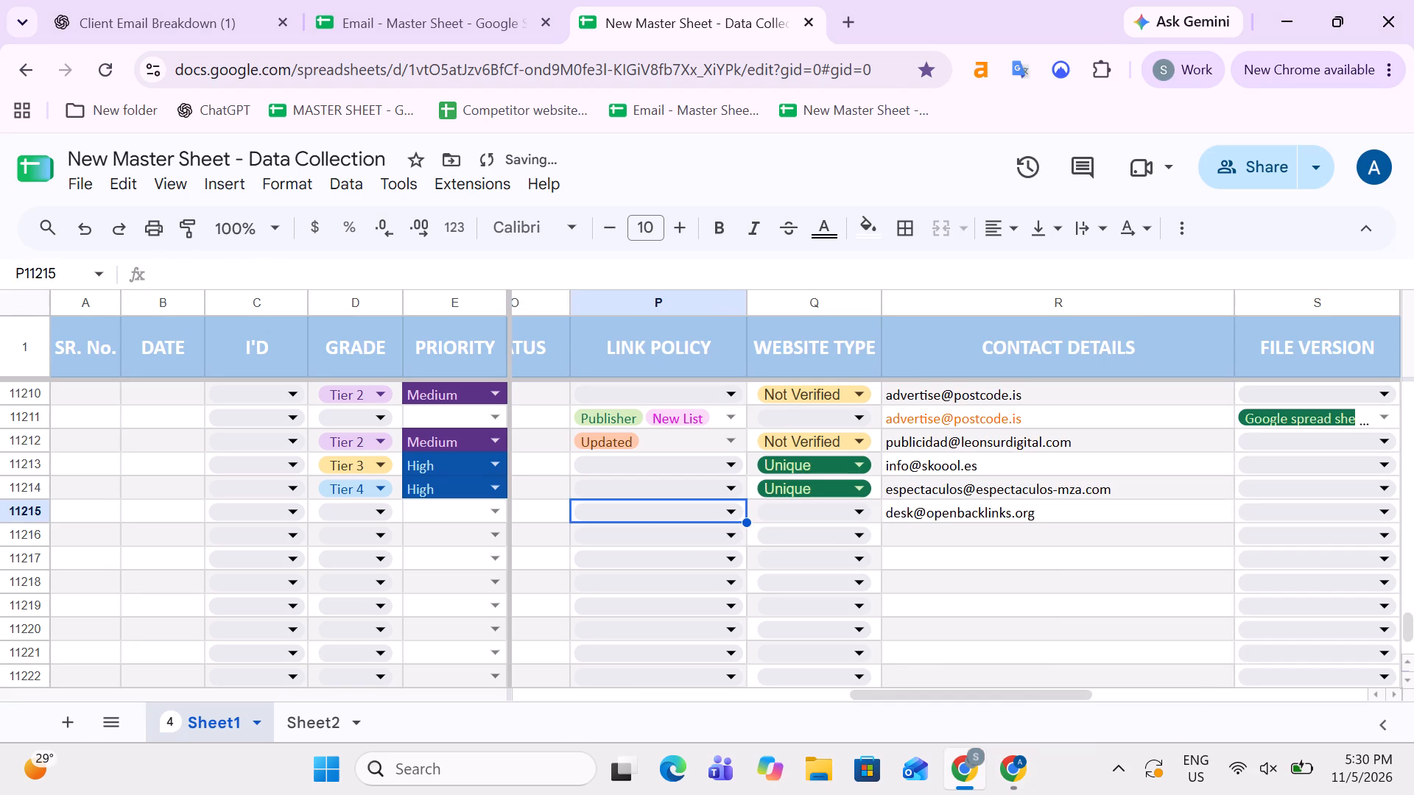
Set the casino status for suomimagazine.com in row 11215 to Casino Allowed.
{"action": "key", "text": "Right"}
{"action": "key", "text": "Left"}
{"action": "key", "text": "Right"}
{"action": "key", "text": "Left"}
{"action": "key", "text": "Left"}
{"action": "key", "text": "Left"}
{"action": "key", "text": "Left"}
{"action": "key", "text": "Left"}
{"action": "key", "text": "Left"}
{"action": "key", "text": "Left"}
{"action": "key", "text": "Left"}
{"action": "key", "text": "Left"}
{"action": "key", "text": "Left"}
{"action": "key", "text": "Left"}
{"action": "key", "text": "Left"}
{"action": "key", "text": "Left"}
{"action": "key", "text": "Left"}
{"action": "key", "text": "Left"}
{"action": "key", "text": "Left"}
{"action": "key", "text": "Left"}
{"action": "key", "text": "Left"}
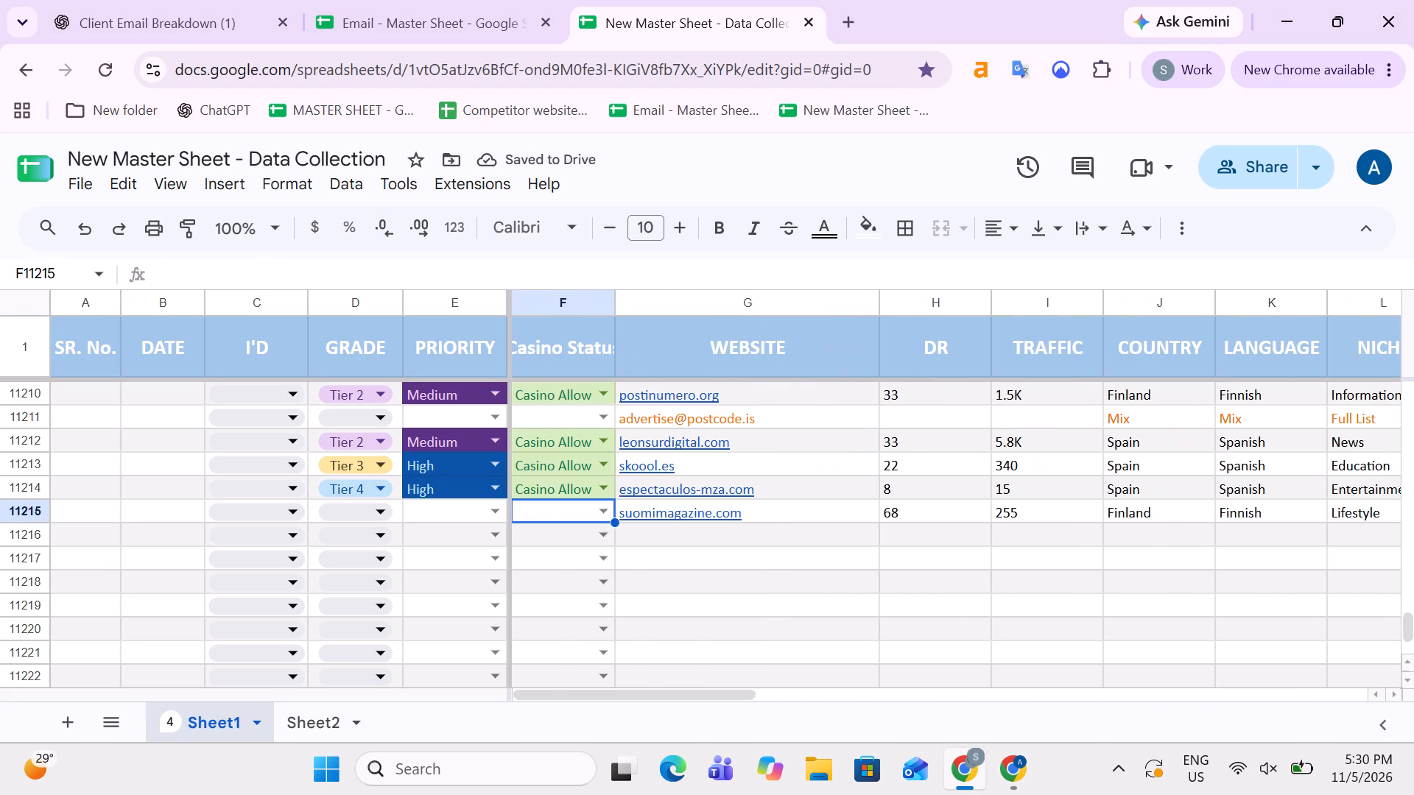
{"action": "key", "text": "Right"}
{"action": "key", "text": "Right"}
{"action": "key", "text": "Right"}
{"action": "key", "text": "Right"}
{"action": "key", "text": "Right"}
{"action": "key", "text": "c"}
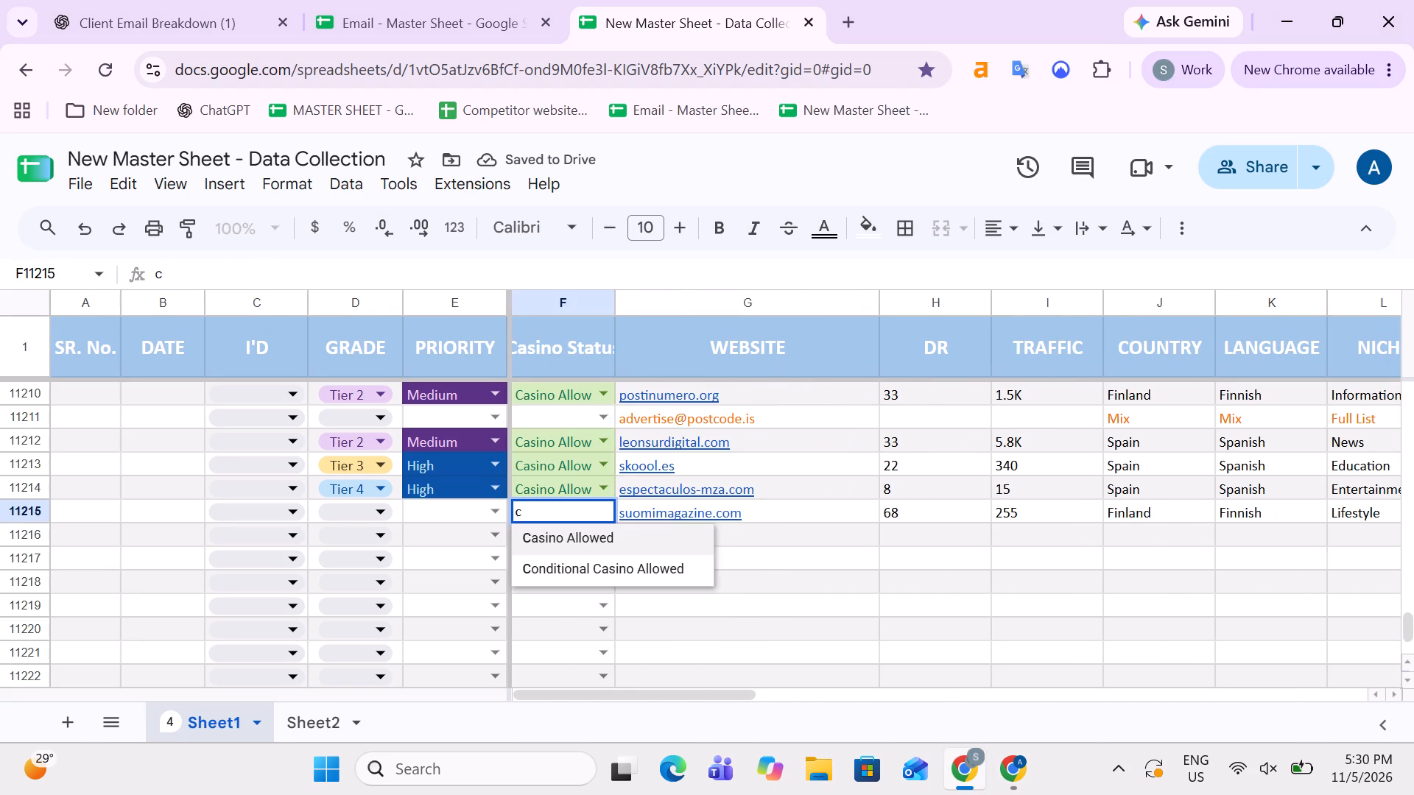
{"action": "key", "text": "Return"}
Set suomimagazine.com's priority to High and its grade to Tier 3 in row 11215.
{"action": "key", "text": "Up"}
{"action": "key", "text": "Left"}
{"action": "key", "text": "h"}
{"action": "key", "text": "Return"}
{"action": "key", "text": "Up"}
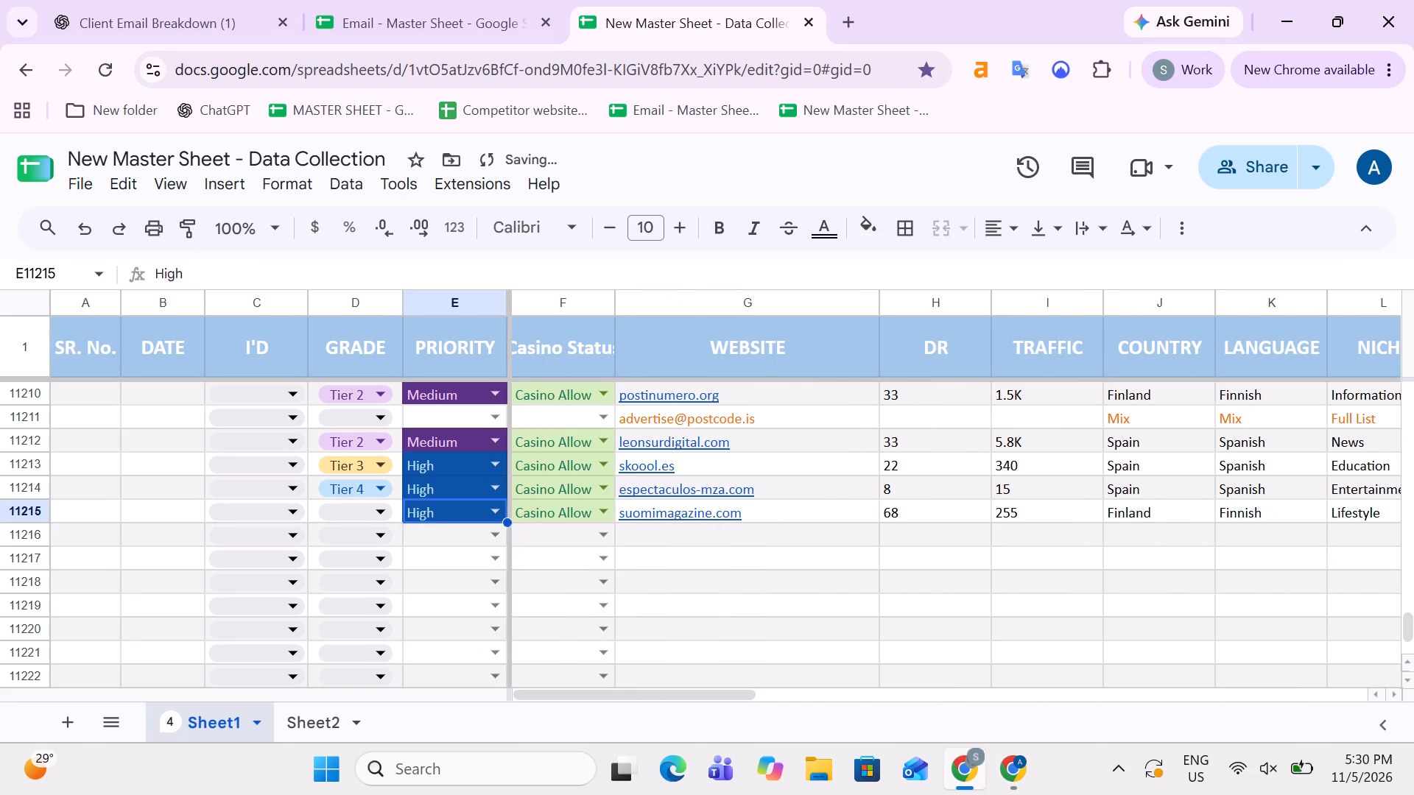
{"action": "key", "text": "Left"}
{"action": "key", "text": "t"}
{"action": "key", "text": "Up"}
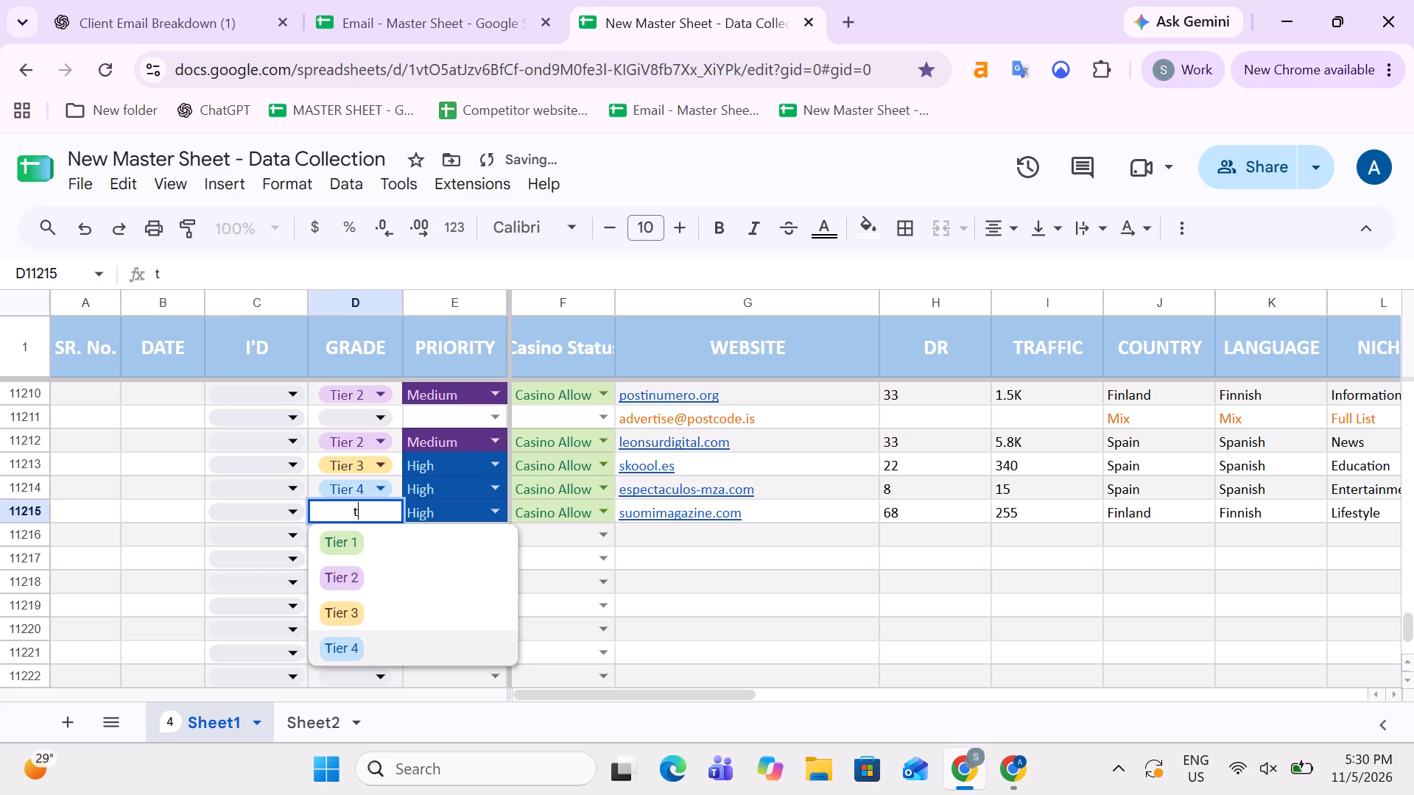
{"action": "key", "text": "Up"}
{"action": "key", "text": "Return"}
{"action": "key", "text": "Up"}
{"action": "key", "text": "Right"}
{"action": "key", "text": "Right"}
Replace the hourglass label on the suomimagazine.com thread with the double-check Casino label and return to the message list.
{"action": "key", "text": "alt+Tab"}
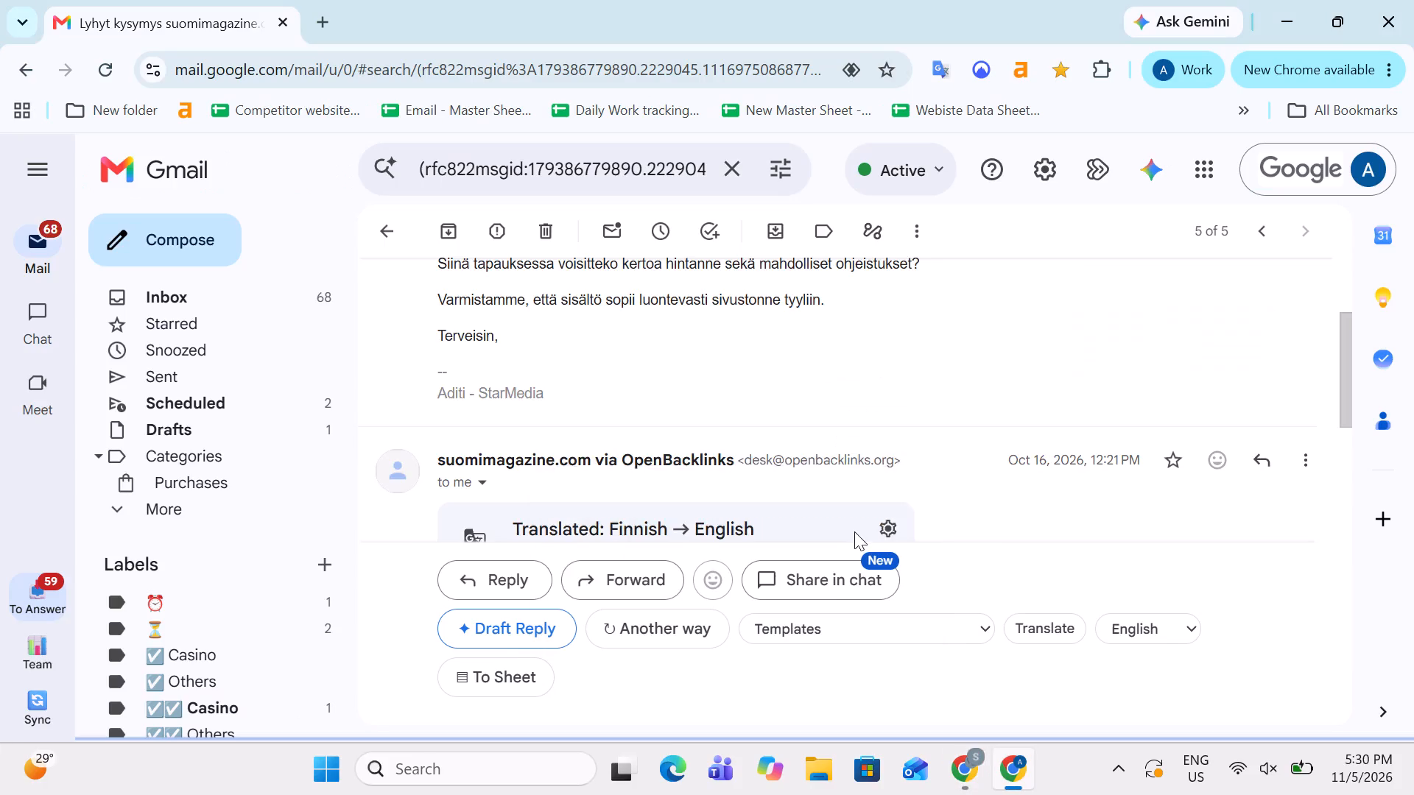
{"action": "scroll", "coordinate": [859, 462], "scroll_direction": "up", "scroll_amount": 5}
{"action": "left_click", "coordinate": [835, 233]}
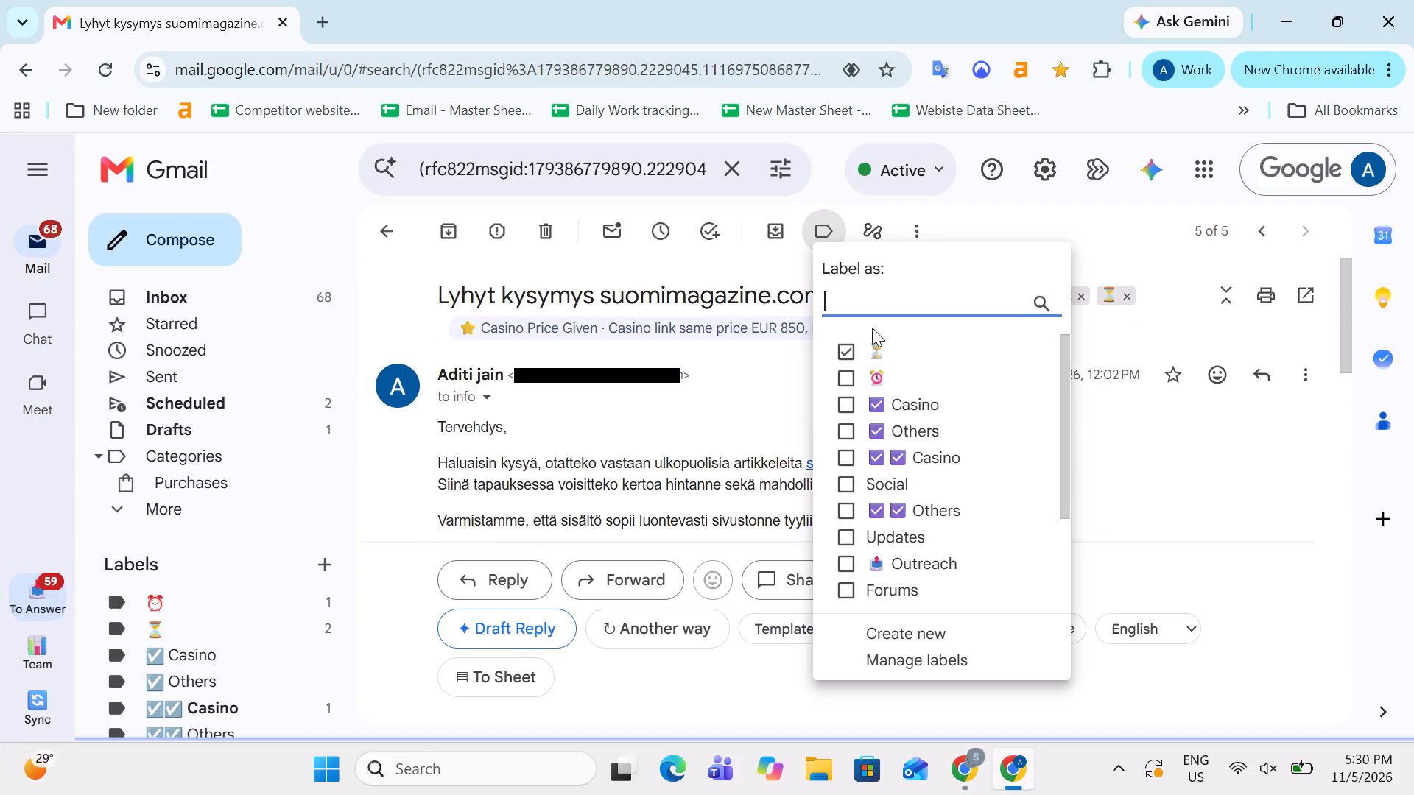
{"action": "left_click", "coordinate": [846, 349]}
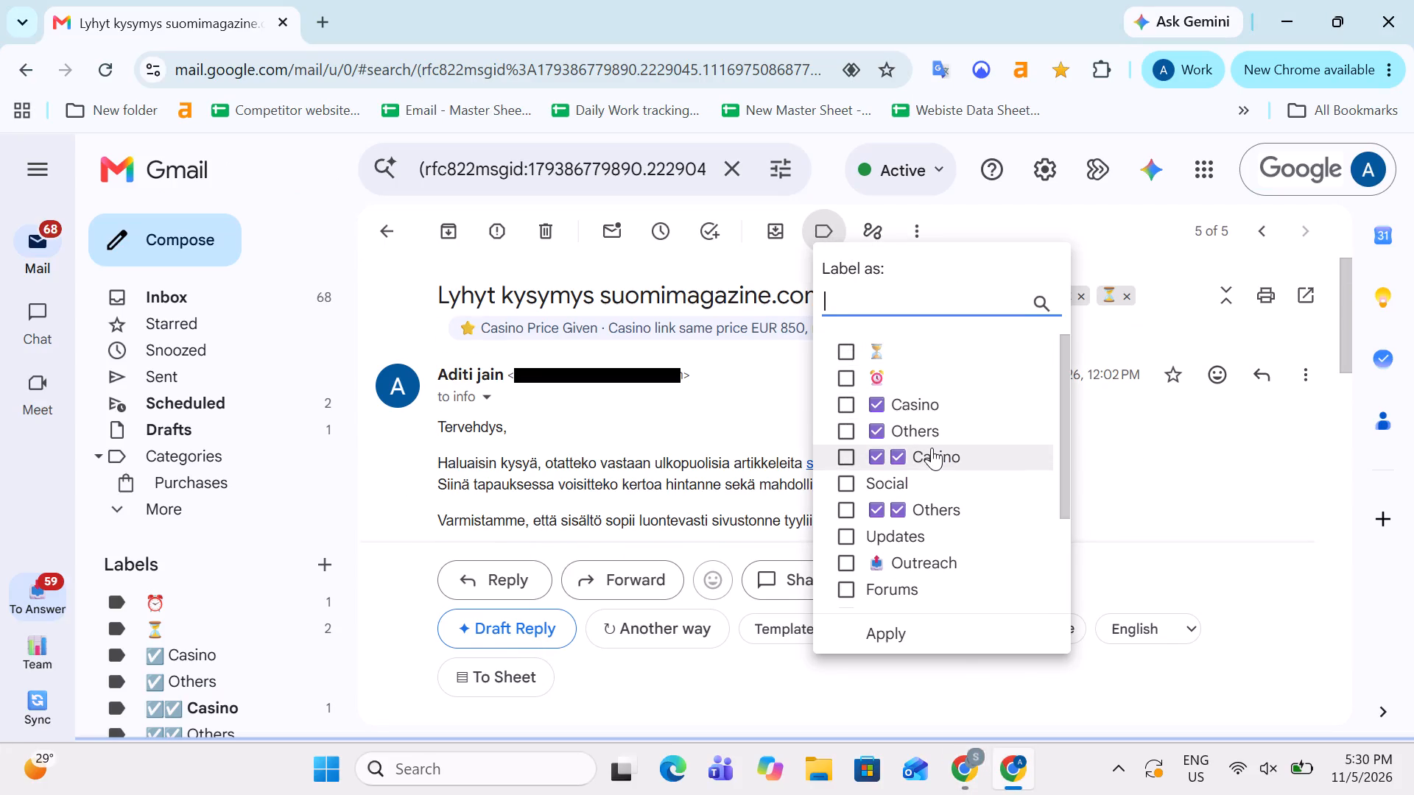
{"action": "left_click", "coordinate": [932, 448]}
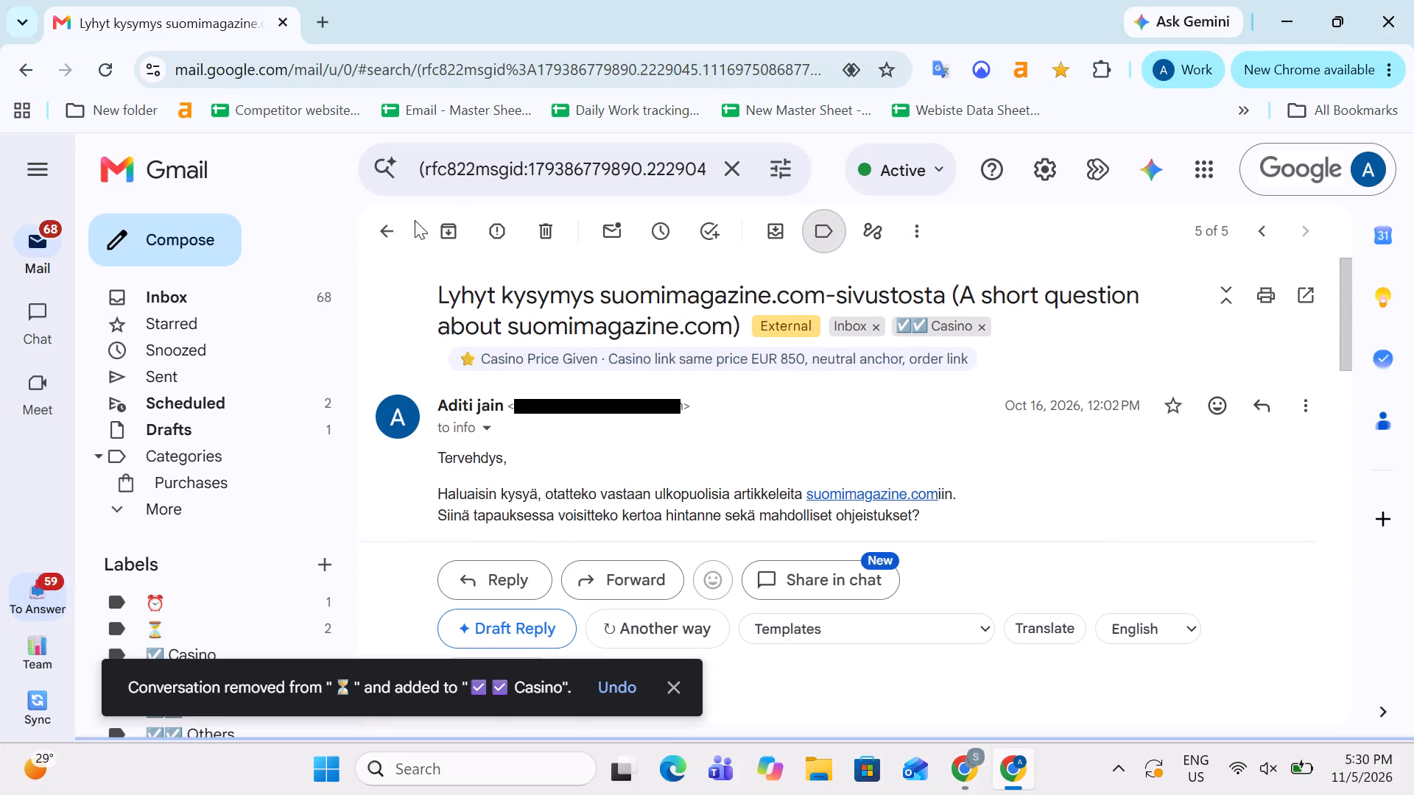
{"action": "left_click", "coordinate": [402, 219]}
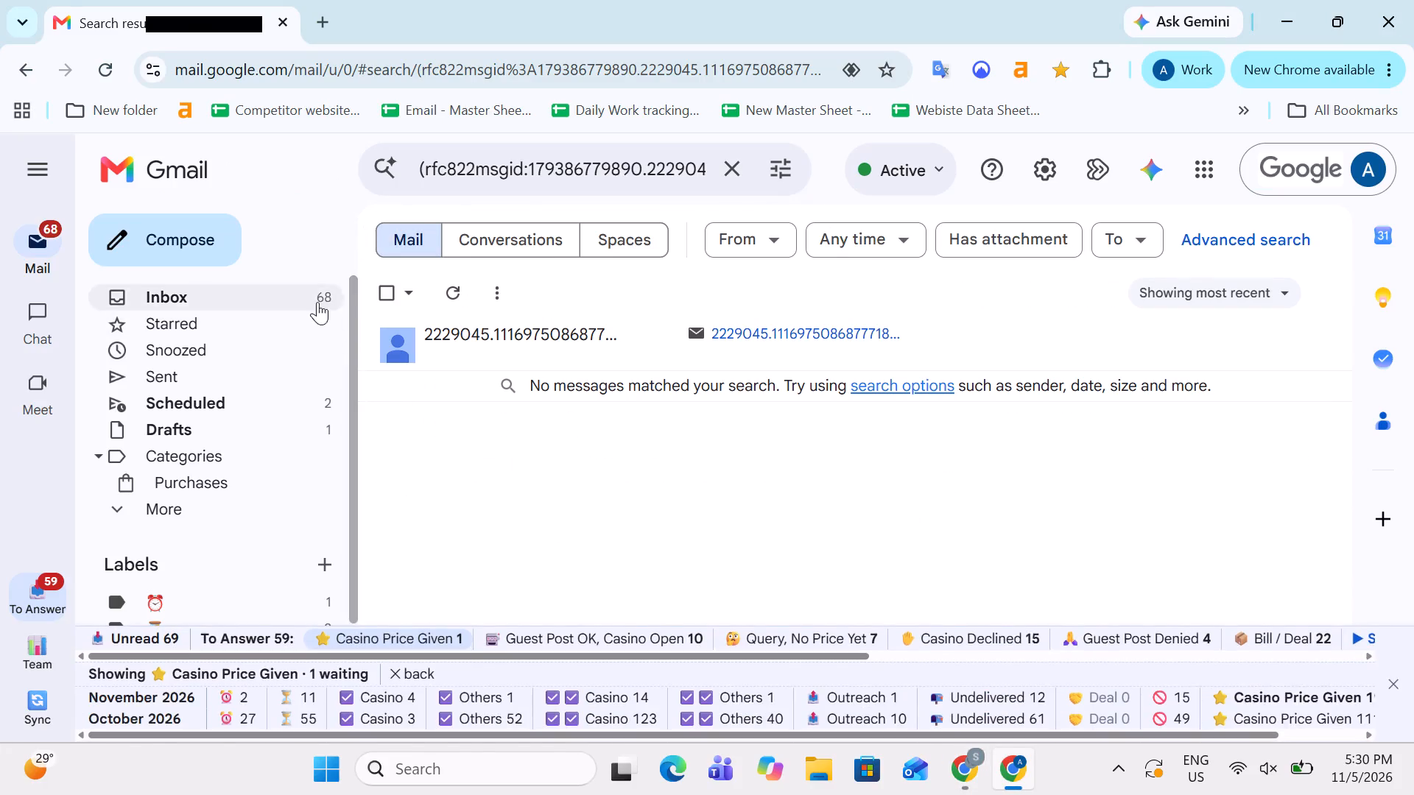
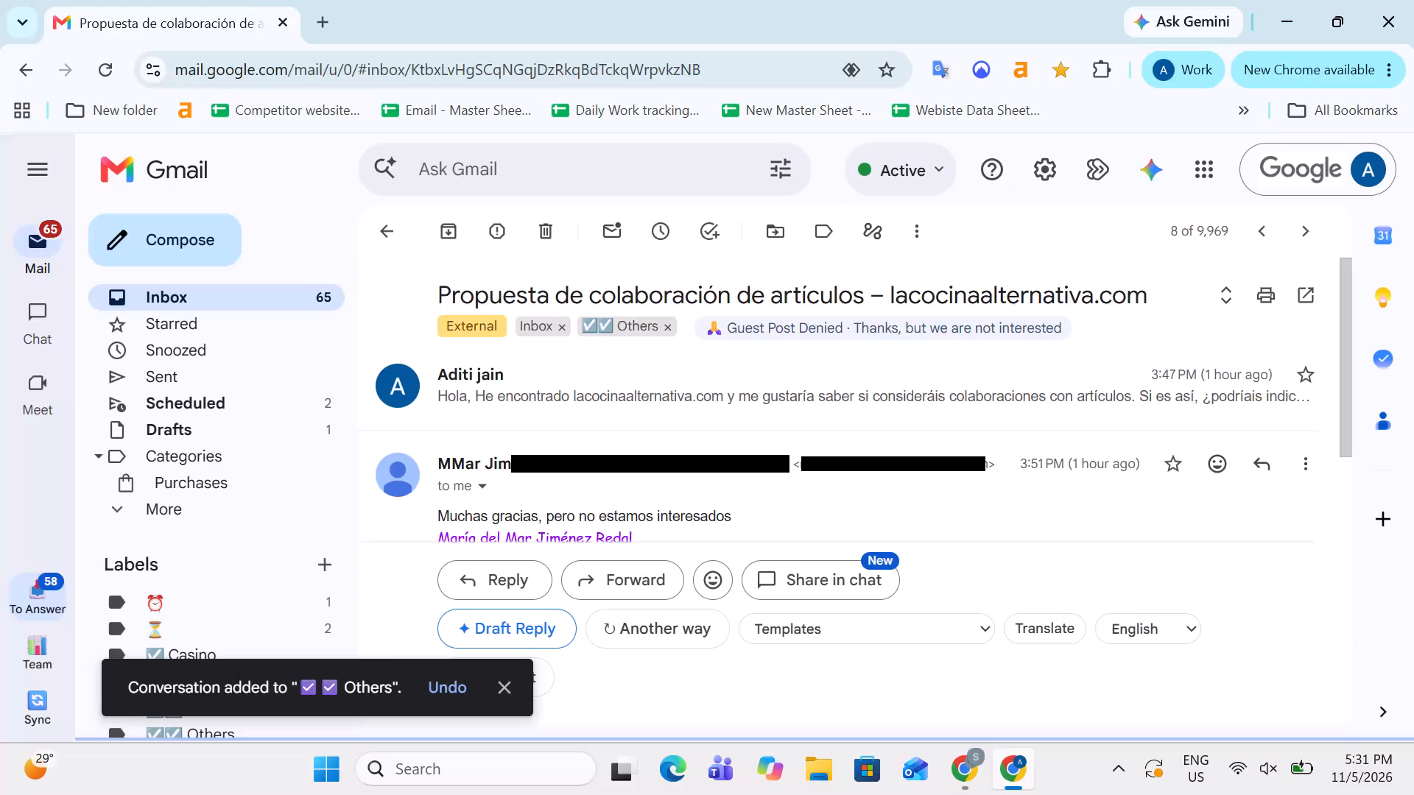
{"action": "left_click_drag", "start_coordinate": [1037, 289], "coordinate": [1109, 285]}
{"action": "key", "text": "ctrl+c"}
{"action": "key", "text": "ctrl+c"}
{"action": "key", "text": "alt+Tab"}
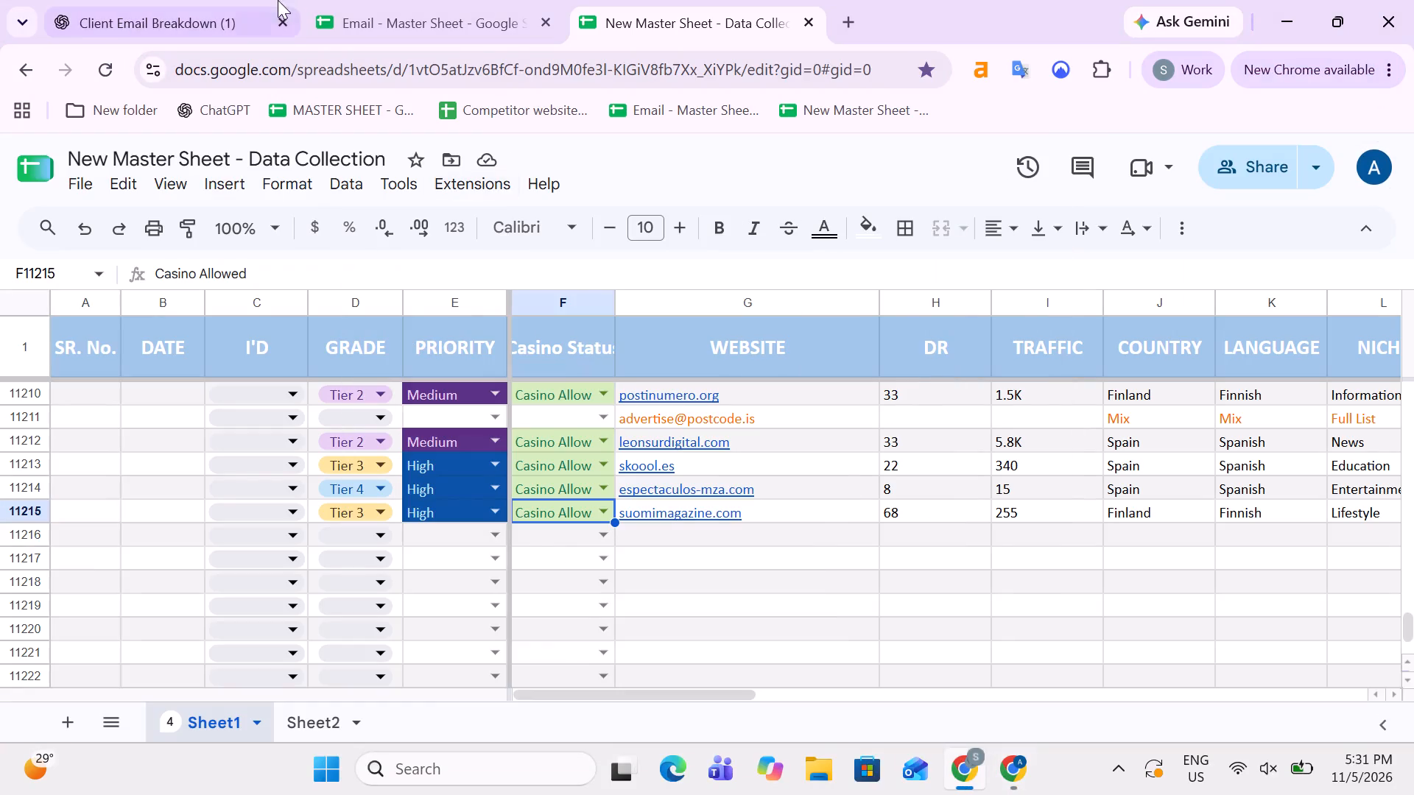
{"action": "left_click", "coordinate": [420, 0]}
{"action": "triple_click", "coordinate": [1102, 303]}
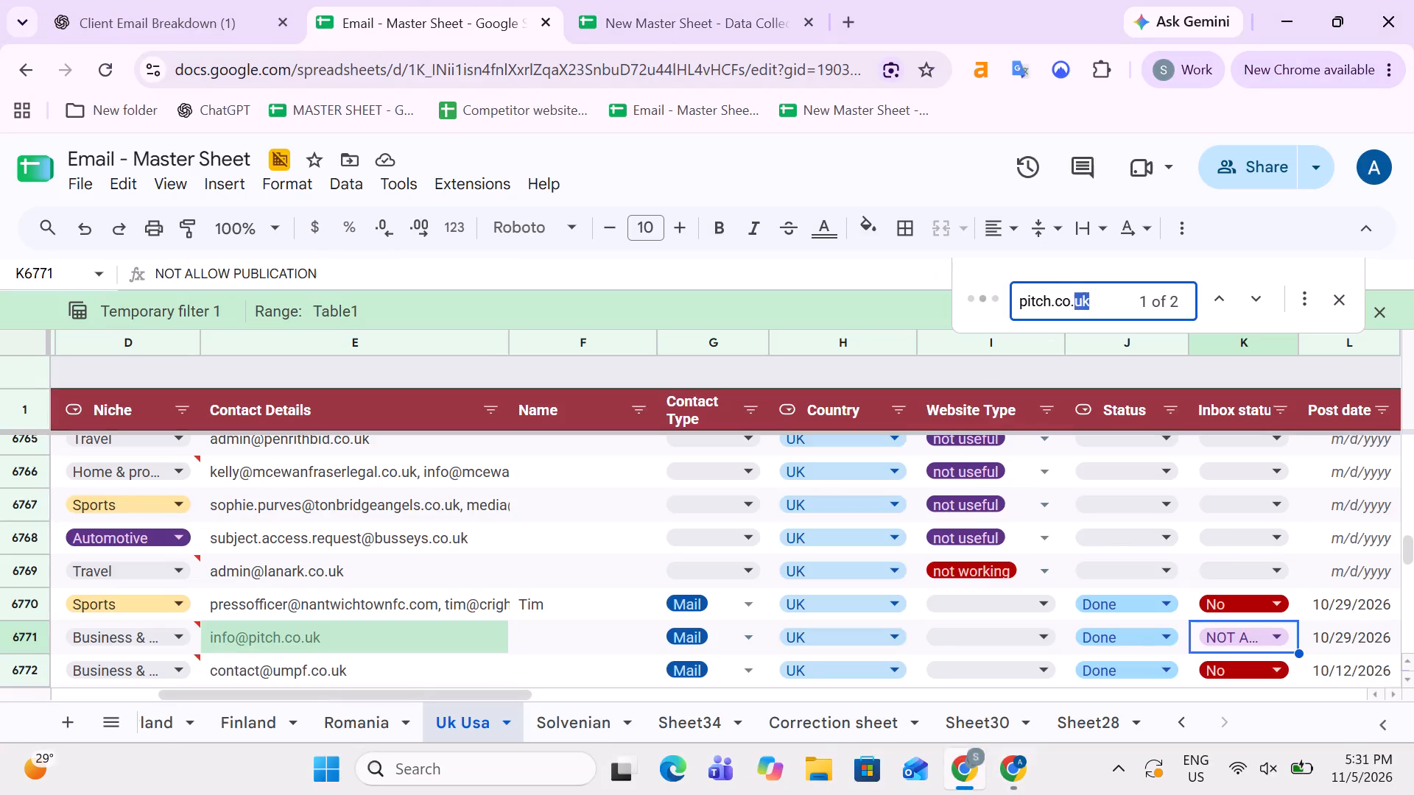
{"action": "key", "text": "ctrl+v"}
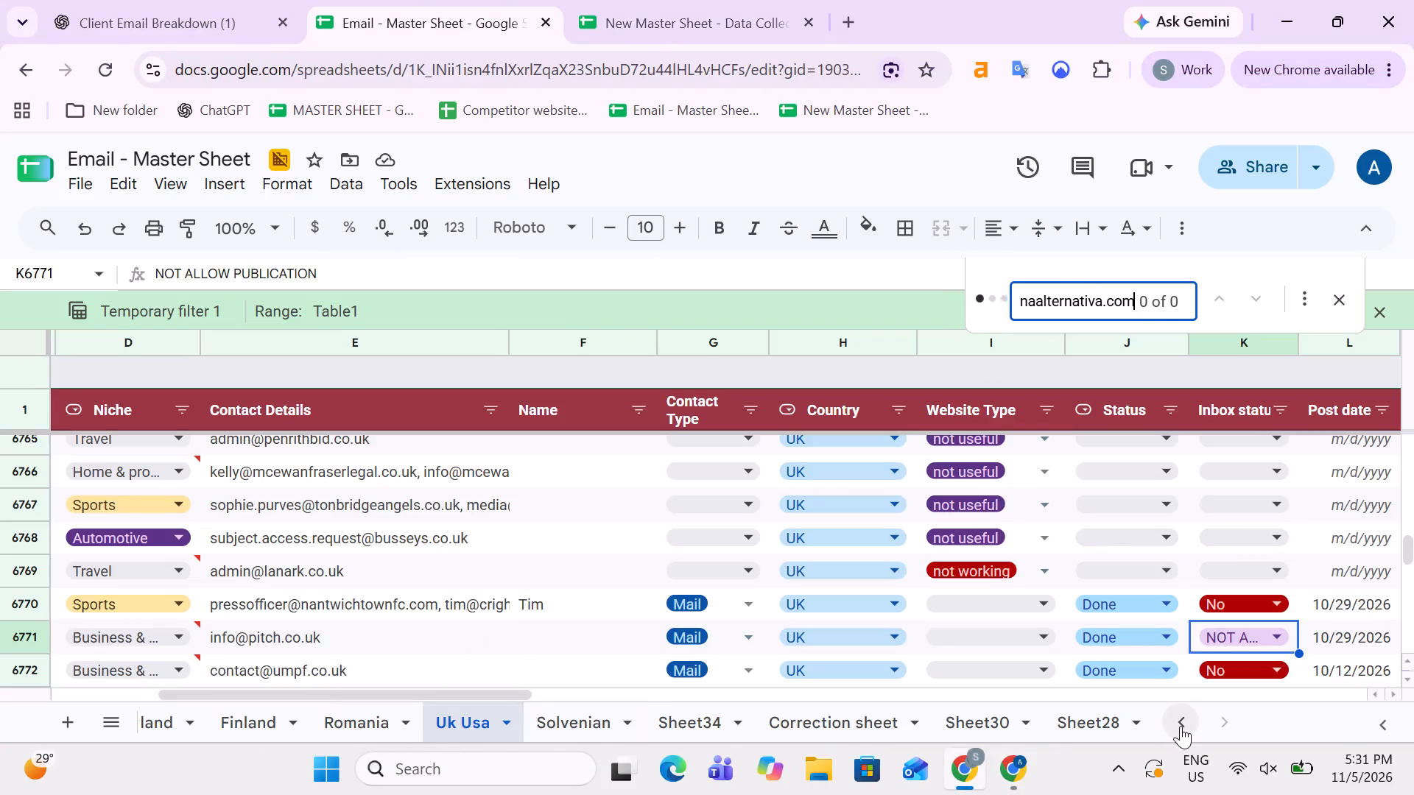
{"action": "left_click", "coordinate": [1180, 726]}
{"action": "left_click", "coordinate": [476, 725]}
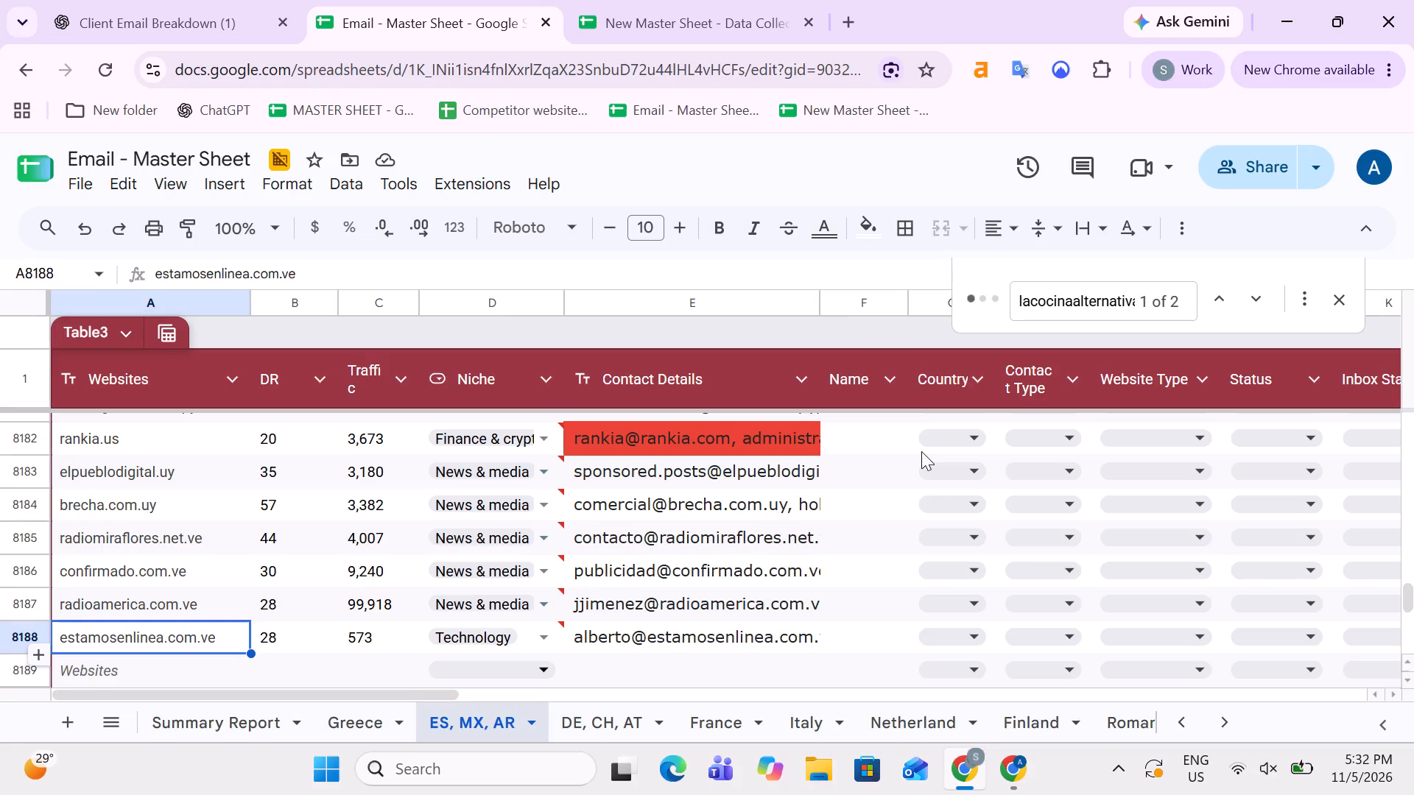
{"action": "left_click", "coordinate": [1255, 306]}
{"action": "left_click", "coordinate": [1255, 307]}
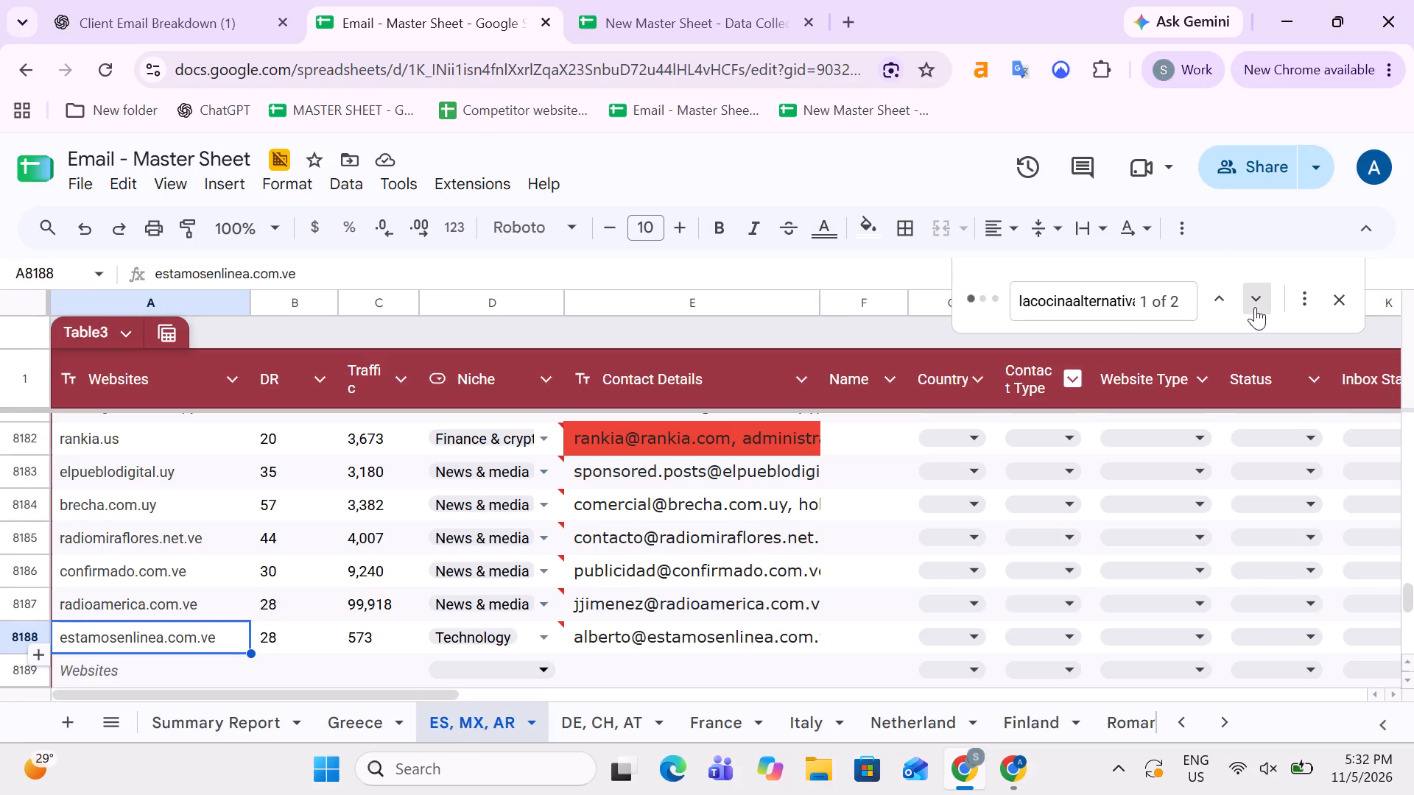
{"action": "left_click", "coordinate": [1256, 303]}
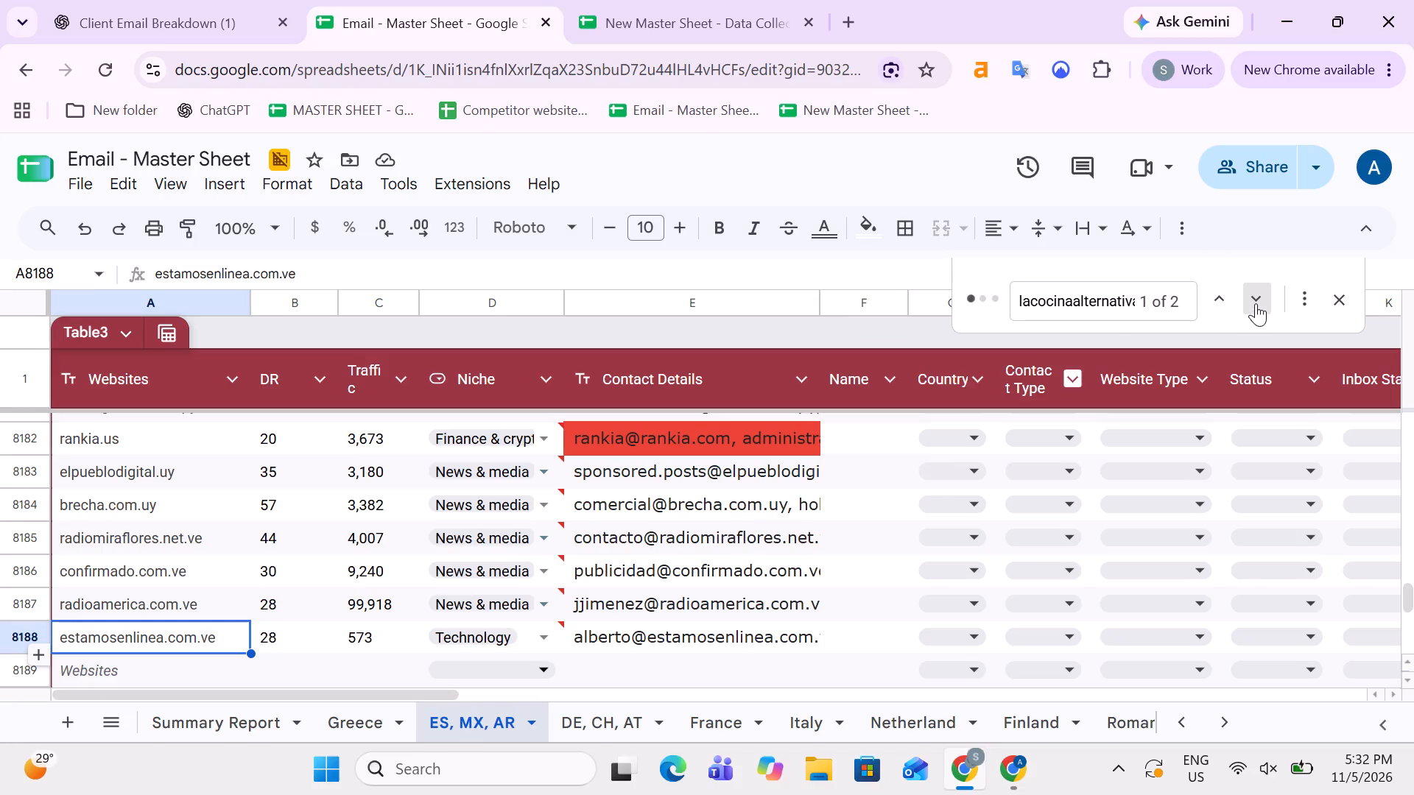
{"action": "left_click", "coordinate": [1263, 300]}
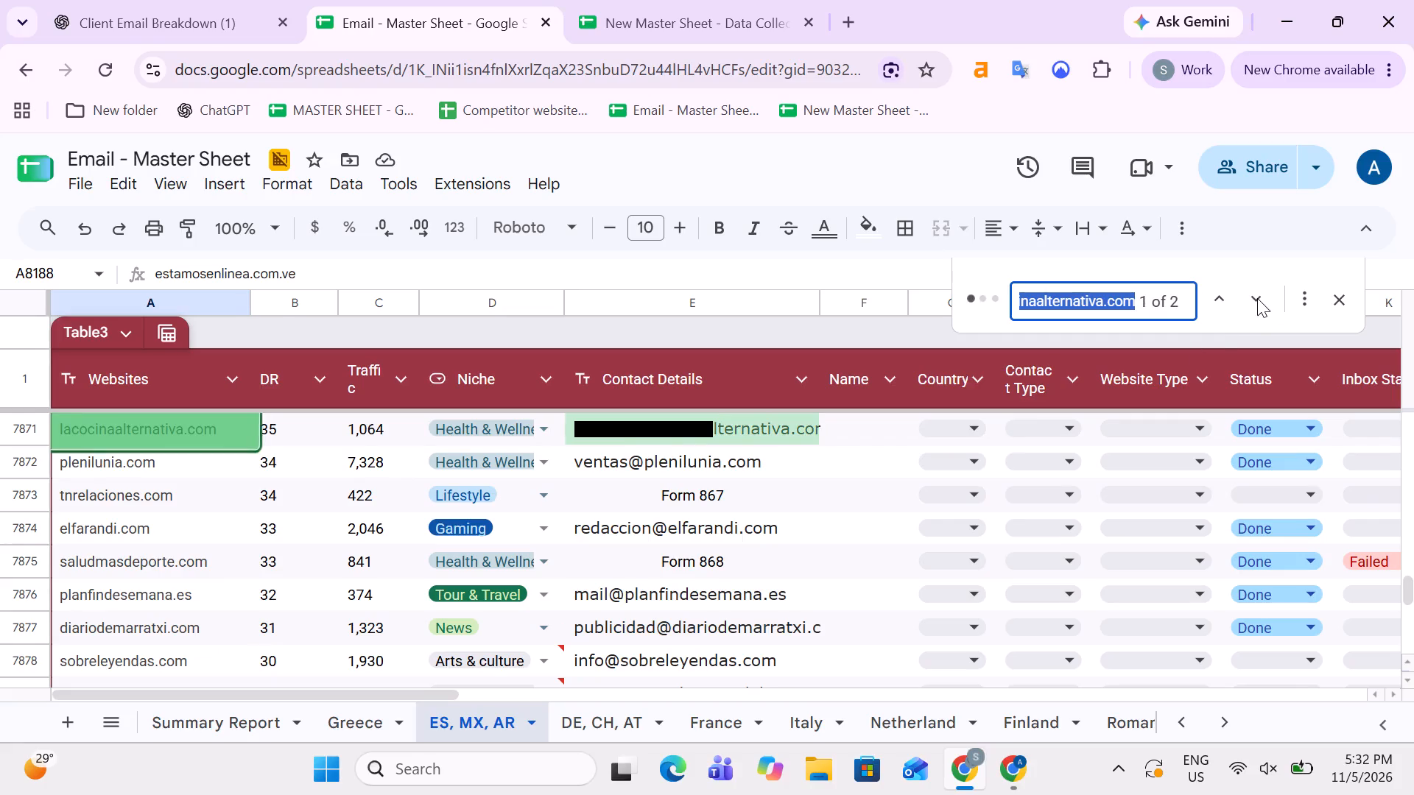
Set the Inbox Status of lacocinaalternativa.com in row 7871 to NOT ALLOW PUBLICATION.
{"action": "left_click", "coordinate": [638, 436]}
{"action": "key", "text": "Right"}
{"action": "key", "text": "Right"}
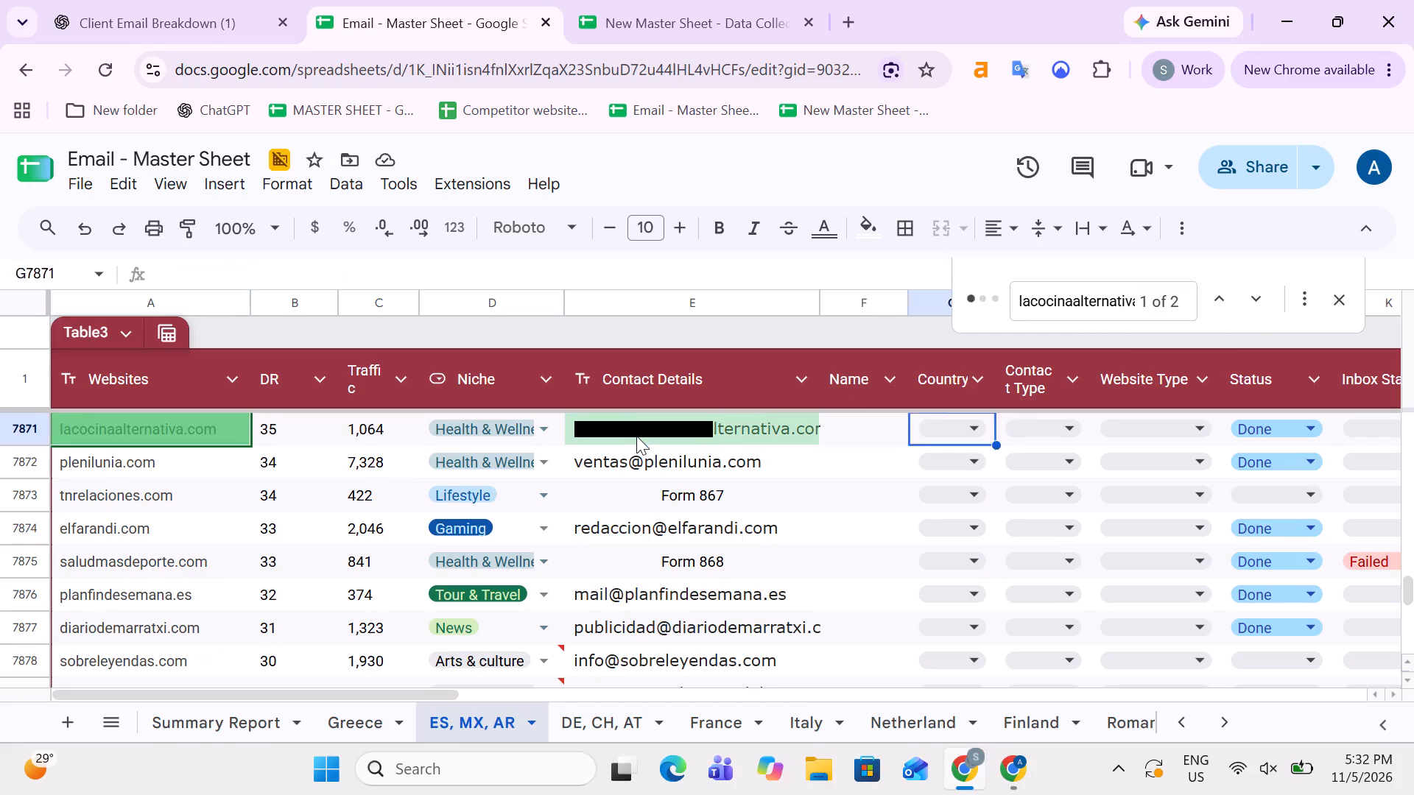
{"action": "key", "text": "Right"}
{"action": "key", "text": "Right"}
{"action": "key", "text": "Right"}
{"action": "key", "text": "Right"}
{"action": "key", "text": "Right"}
{"action": "key", "text": "Right"}
{"action": "key", "text": "Left"}
{"action": "key", "text": "Left"}
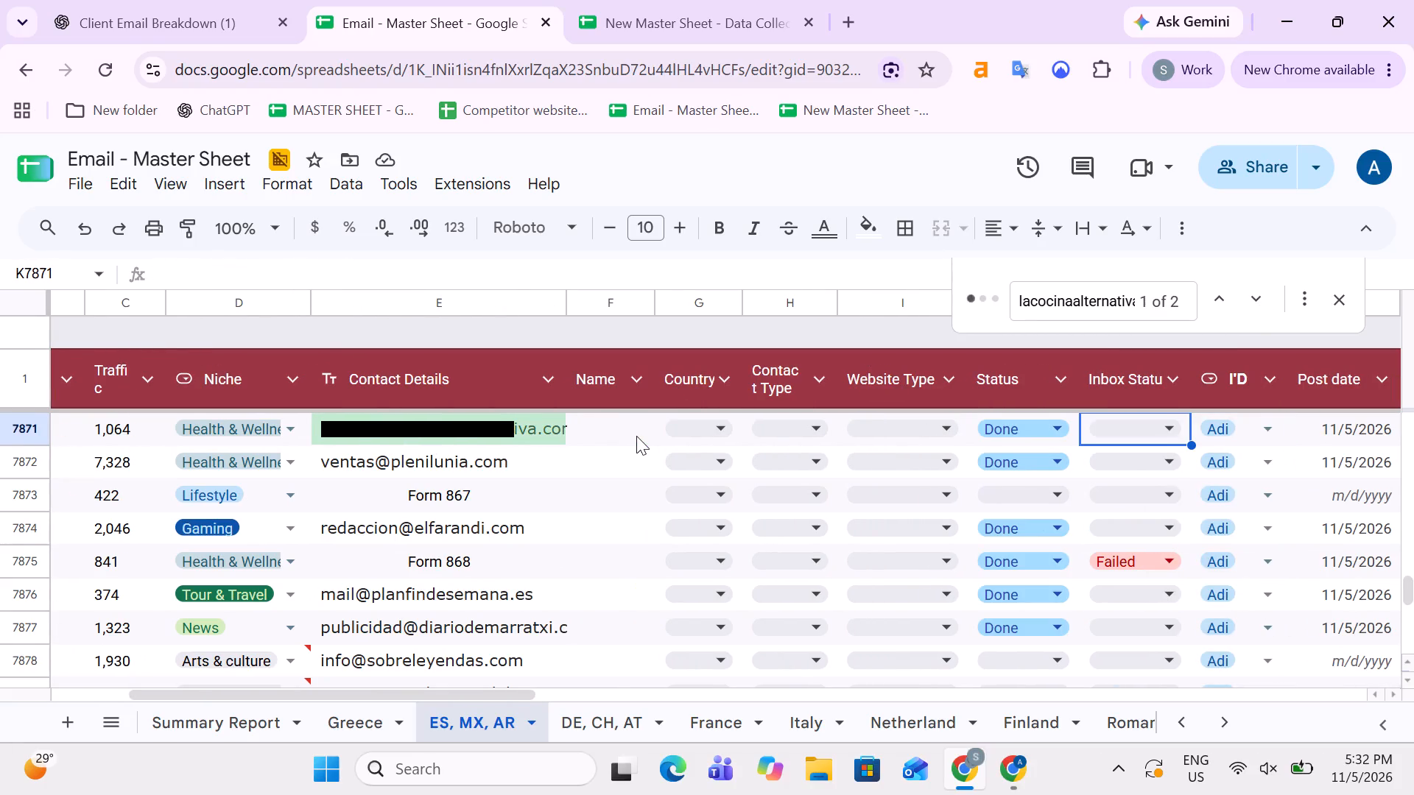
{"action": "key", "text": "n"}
{"action": "key", "text": "Up"}
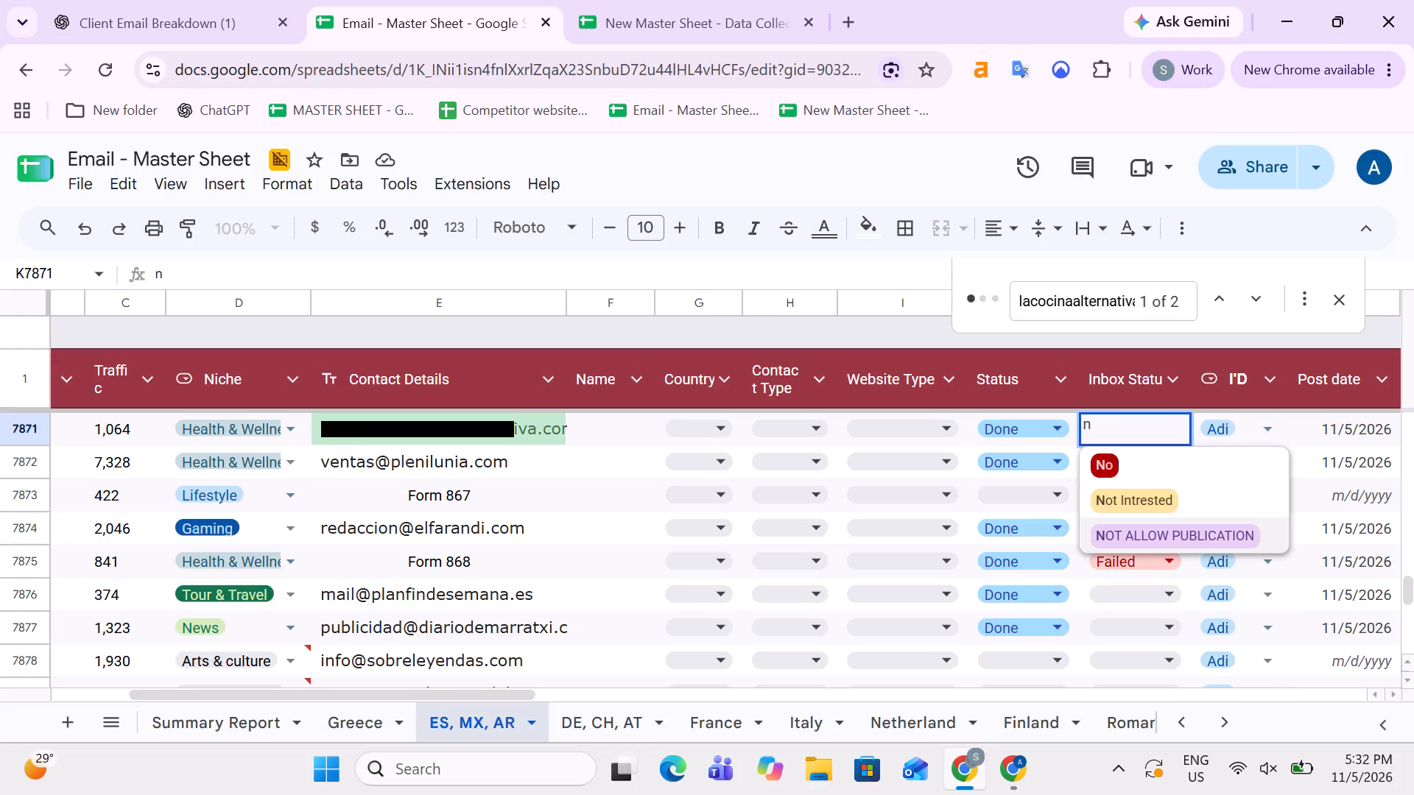
{"action": "key", "text": "Return"}
{"action": "key", "text": "Up"}
{"action": "key", "text": "Left"}
{"action": "key", "text": "Left"}
{"action": "key", "text": "Left"}
{"action": "key", "text": "Left"}
{"action": "key", "text": "Left"}
{"action": "key", "text": "Left"}
{"action": "key", "text": "Left"}
{"action": "key", "text": "Left"}
{"action": "key", "text": "Left"}
{"action": "key", "text": "Left"}
{"action": "key", "text": "Left"}
{"action": "key", "text": "Left"}
{"action": "key", "text": "Left"}
{"action": "key", "text": "Left"}
{"action": "key", "text": "Left"}
{"action": "key", "text": "Left"}
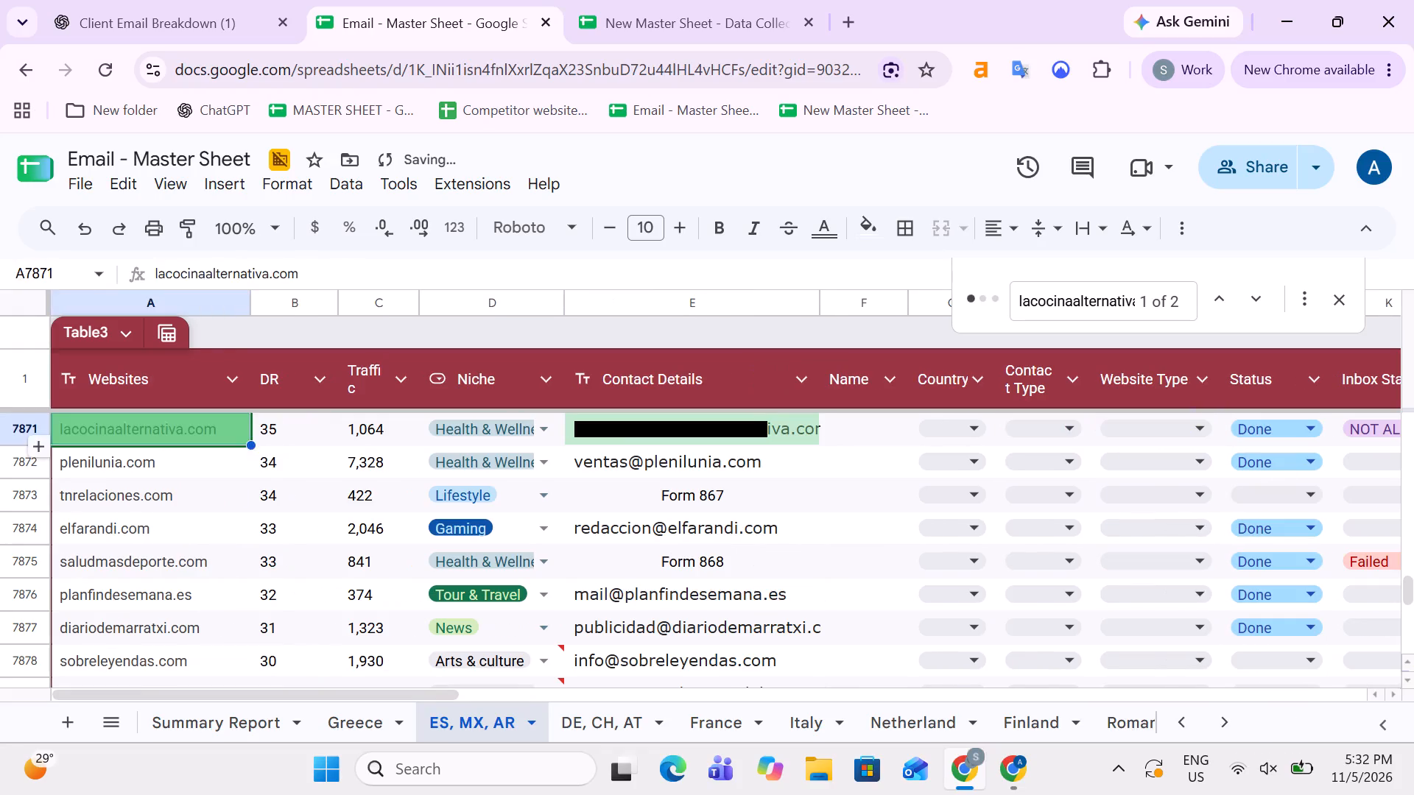
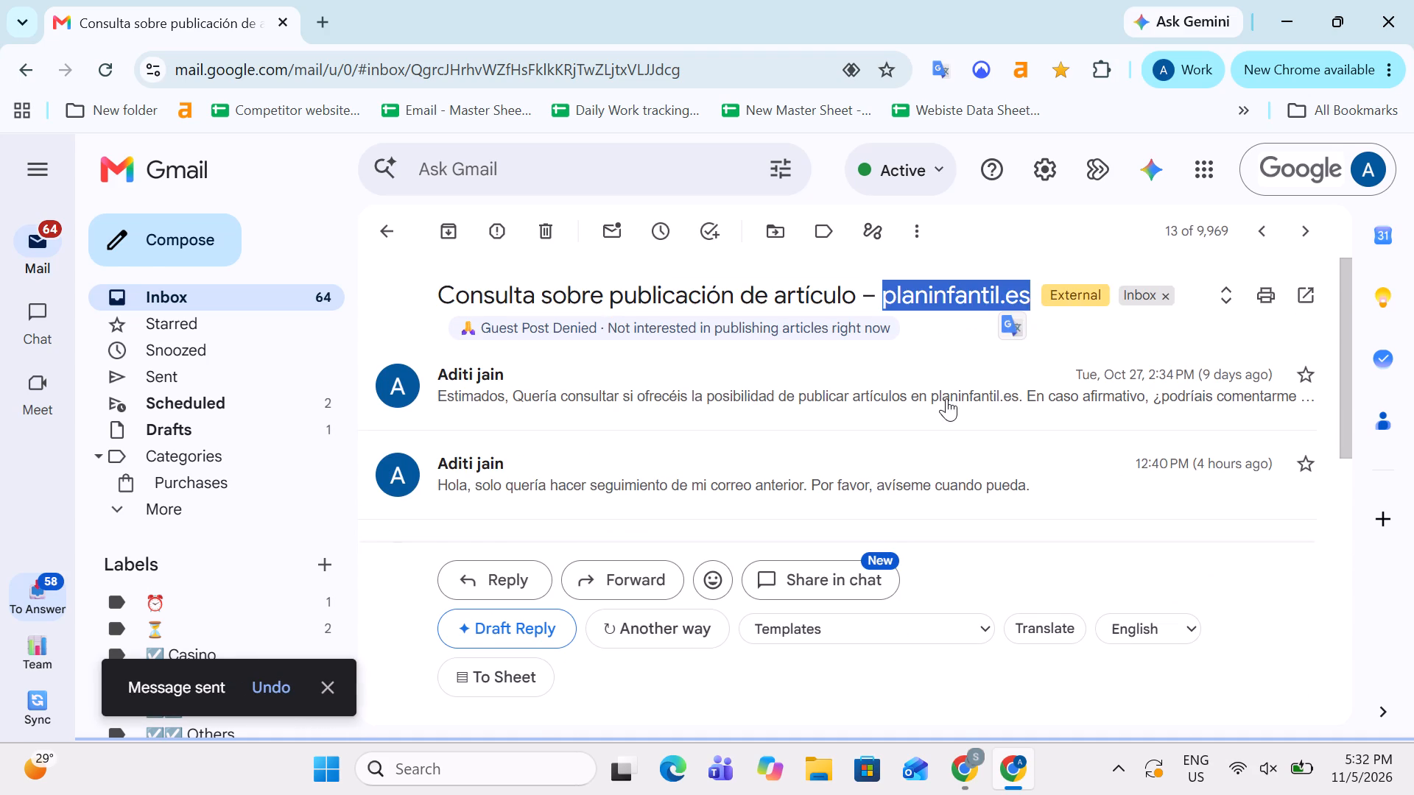
{"action": "triple_click", "coordinate": [1058, 297]}
{"action": "key", "text": "ctrl+v"}
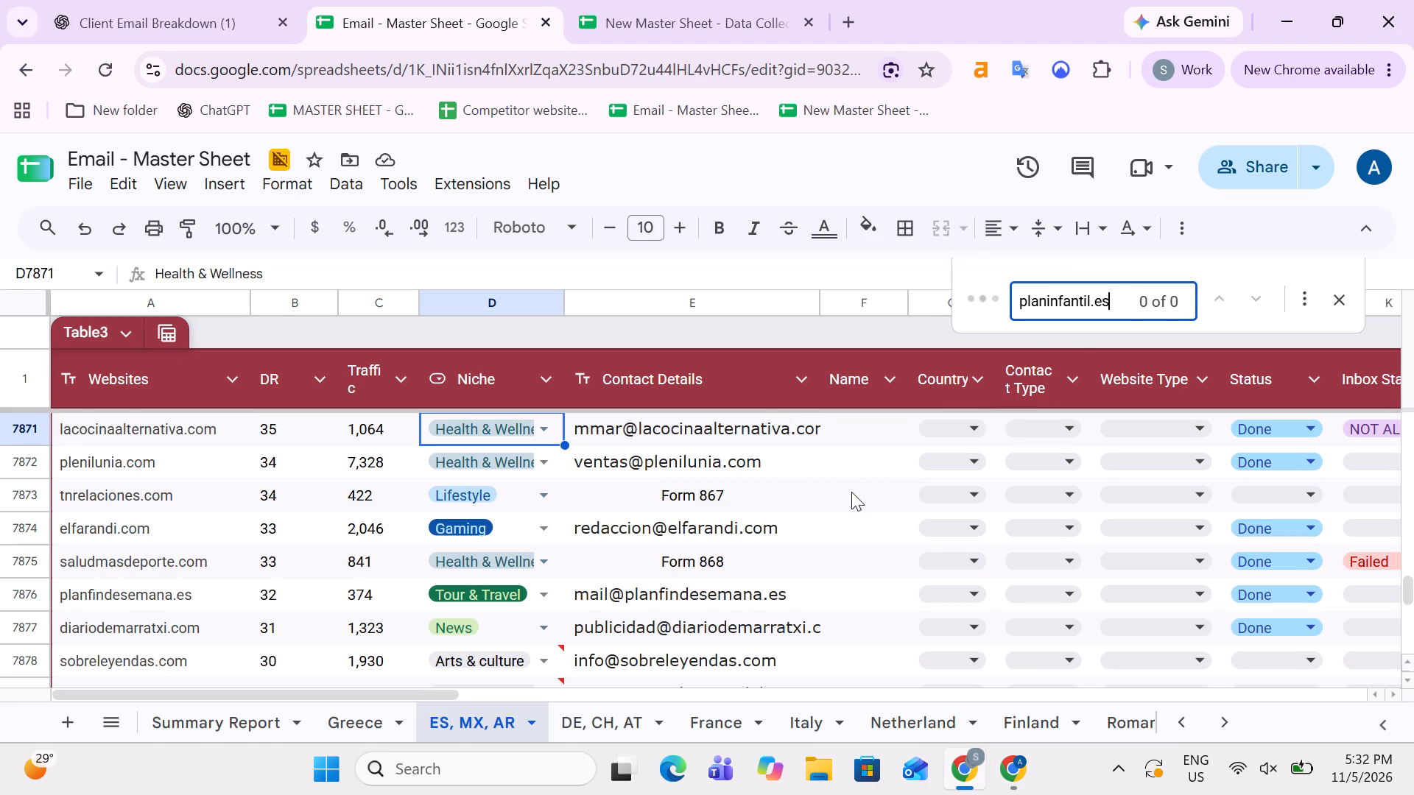
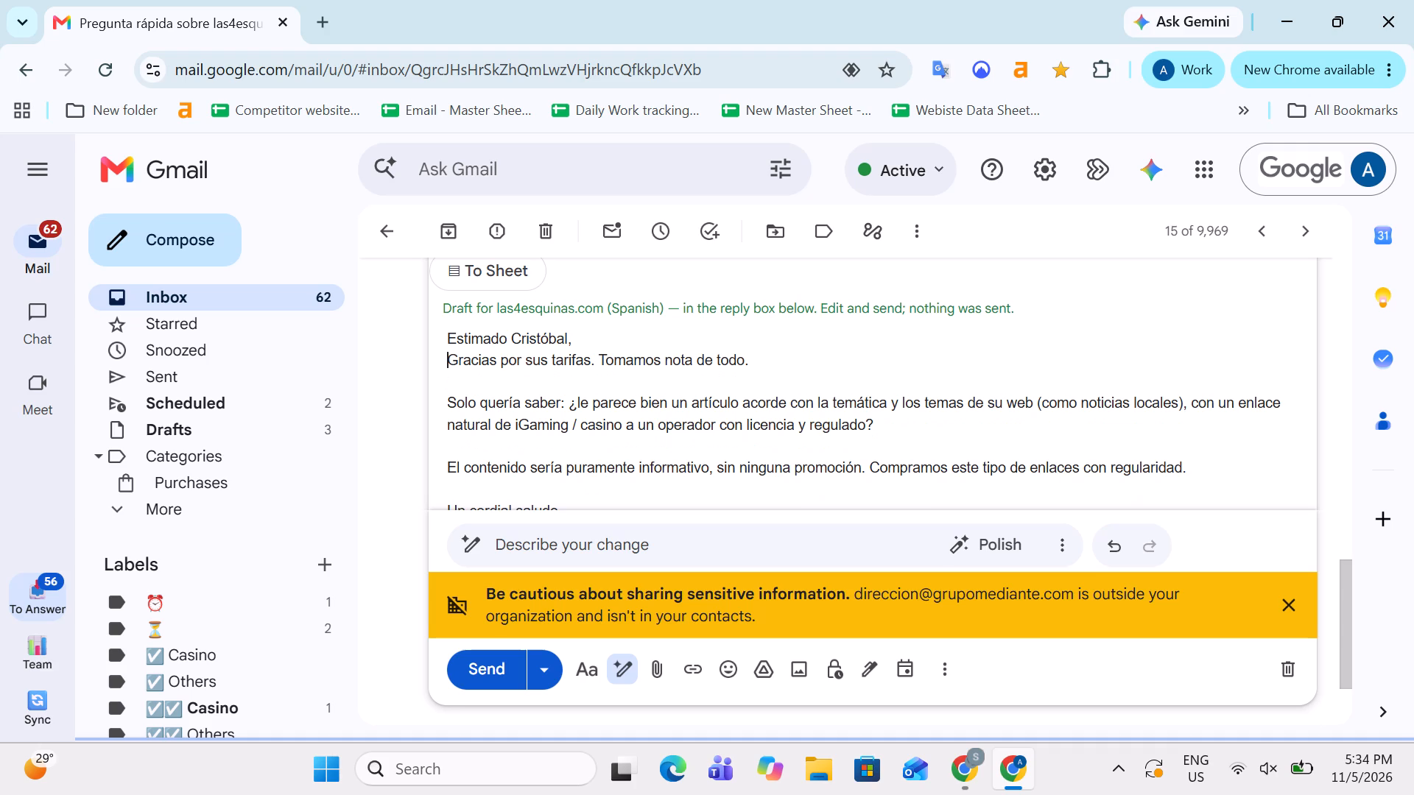
Delete the closing "Un cordial saludo," from the Spanish reply and send the message.
{"action": "scroll", "coordinate": [644, 418], "scroll_direction": "down", "scroll_amount": 1}
{"action": "left_click_drag", "start_coordinate": [475, 378], "coordinate": [535, 473]}
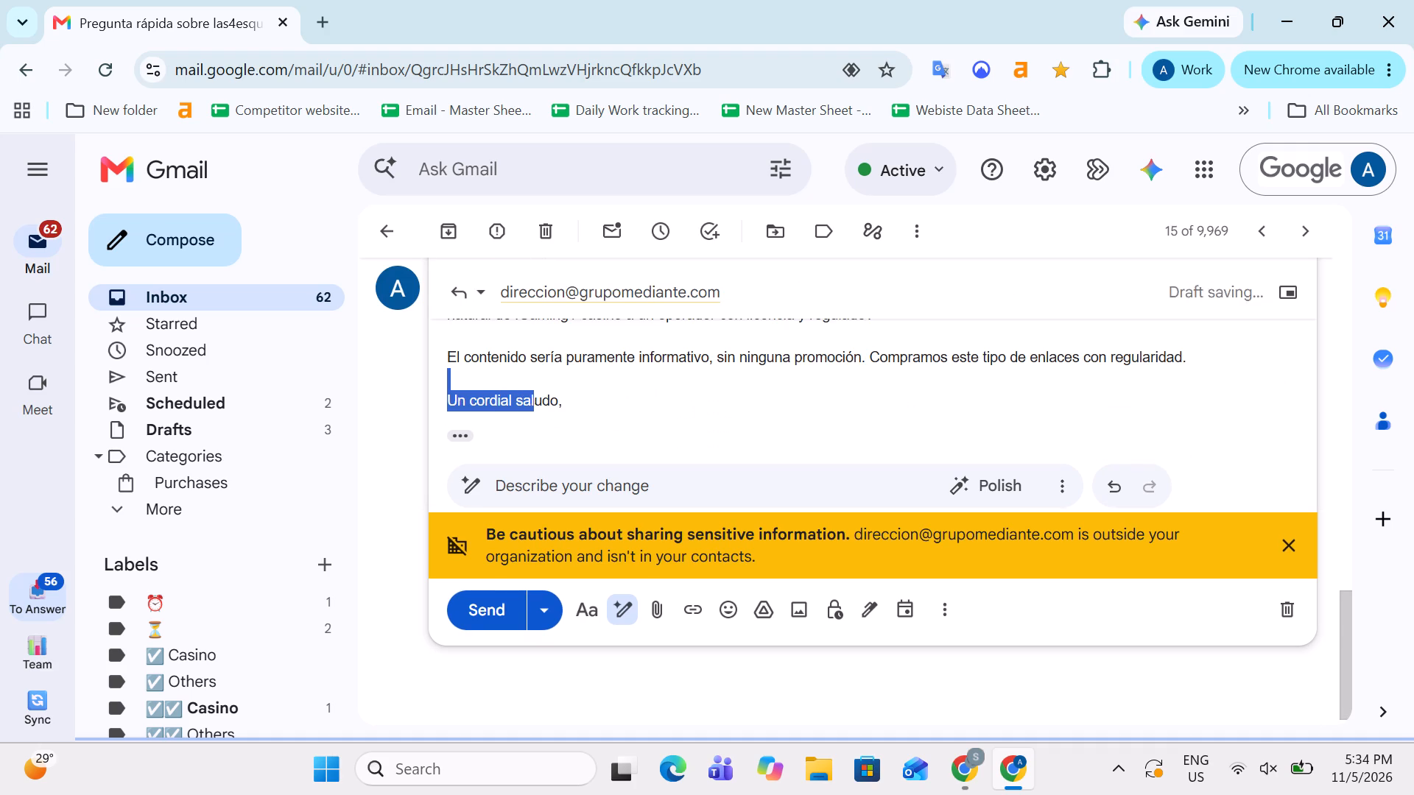
{"action": "left_click_drag", "start_coordinate": [535, 473], "coordinate": [636, 459]}
{"action": "key", "text": "BackSpace"}
{"action": "key", "text": "BackSpace"}
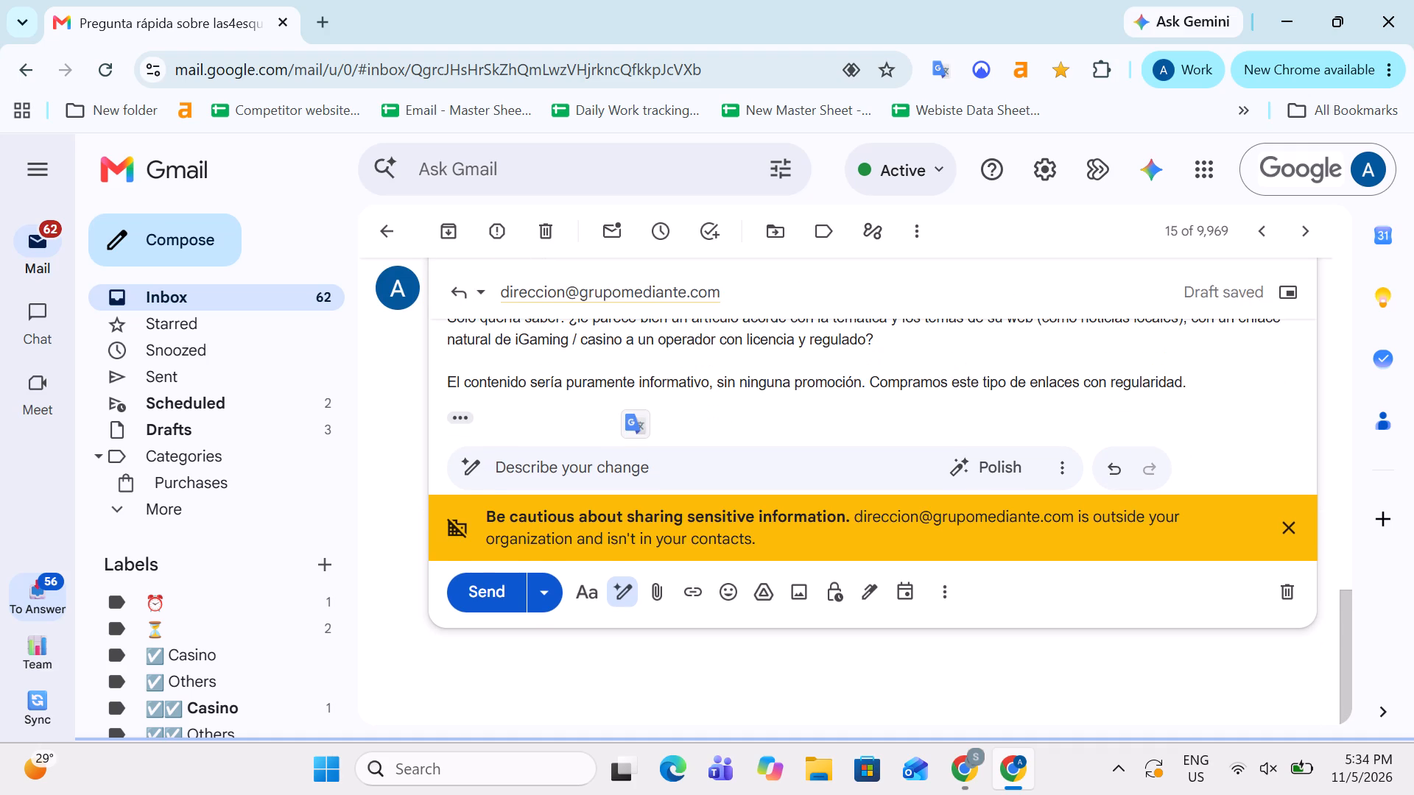
{"action": "scroll", "coordinate": [637, 393], "scroll_direction": "up", "scroll_amount": 1}
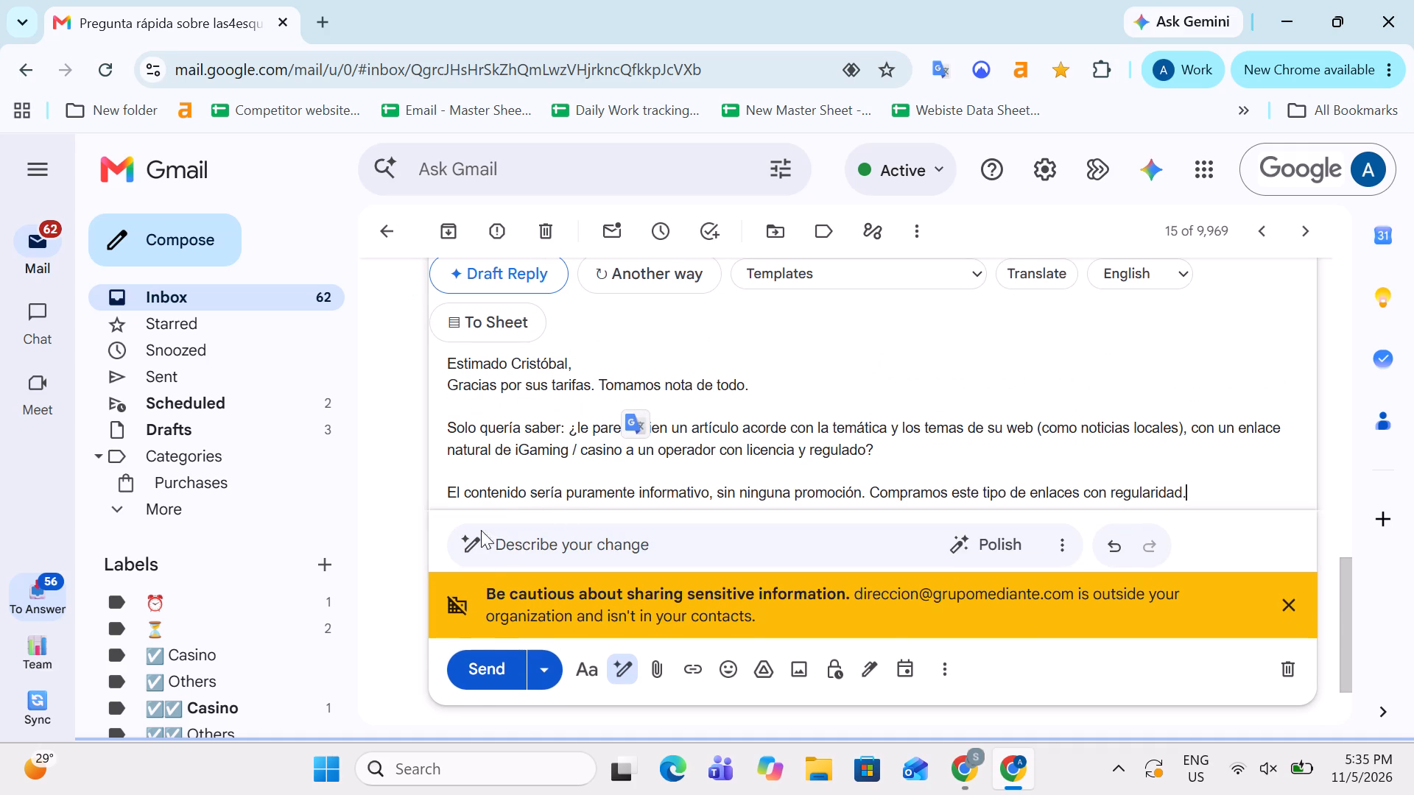
{"action": "left_click", "coordinate": [474, 675]}
Open the las4esquinas.com website from the link in the original outreach email of the thread.
{"action": "scroll", "coordinate": [681, 419], "scroll_direction": "up", "scroll_amount": 13}
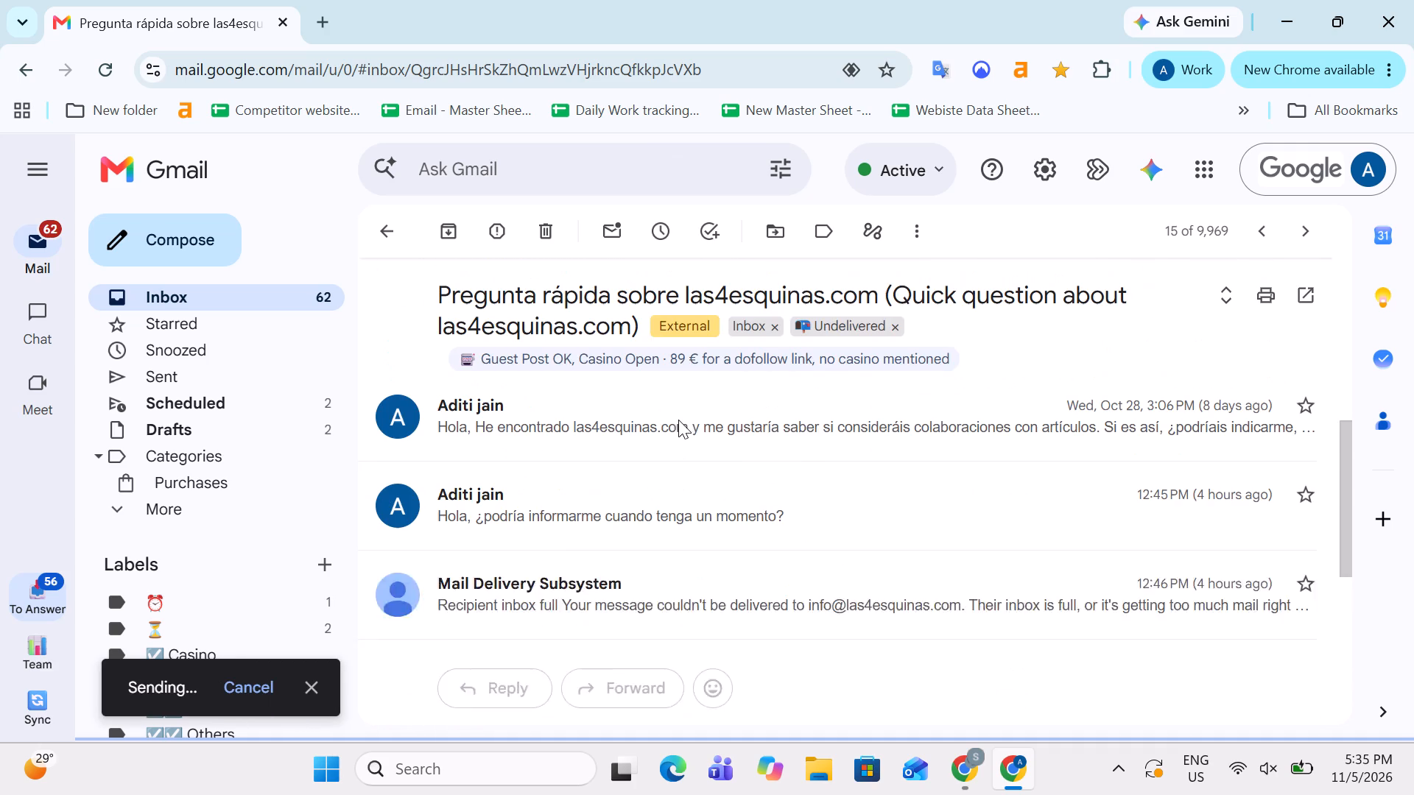
{"action": "left_click", "coordinate": [688, 431]}
{"action": "left_click", "coordinate": [737, 413]}
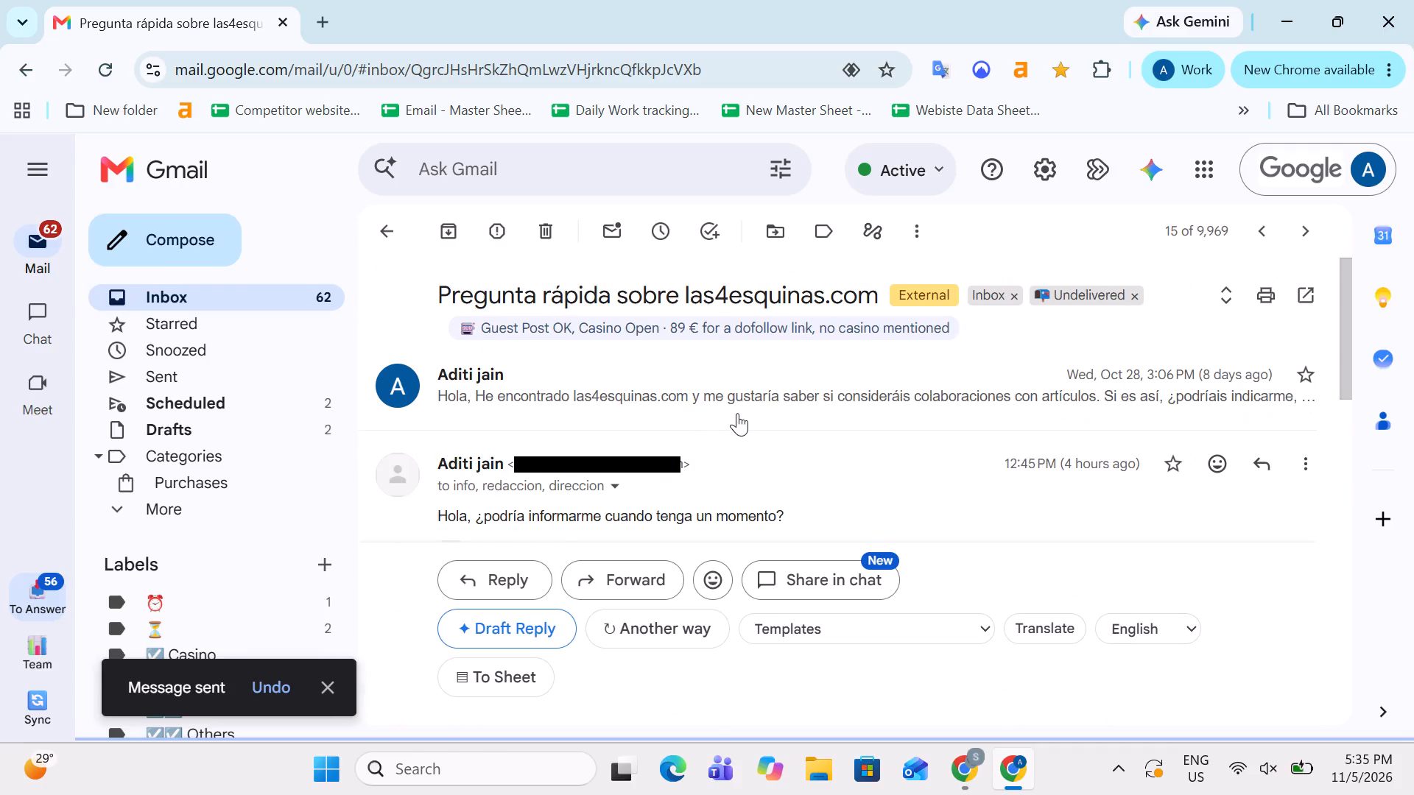
{"action": "left_click", "coordinate": [601, 464], "text": "ctrl"}
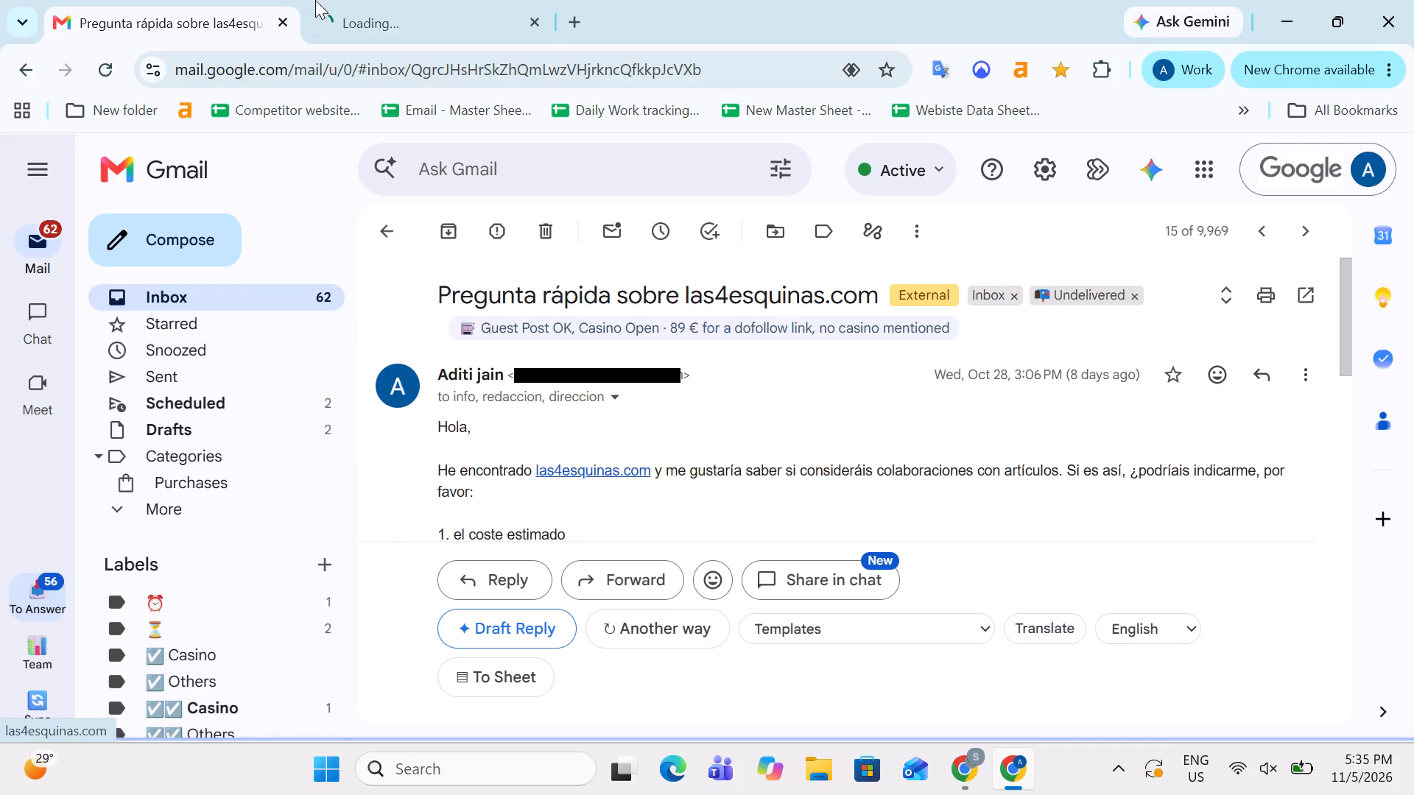
{"action": "left_click", "coordinate": [445, 0]}
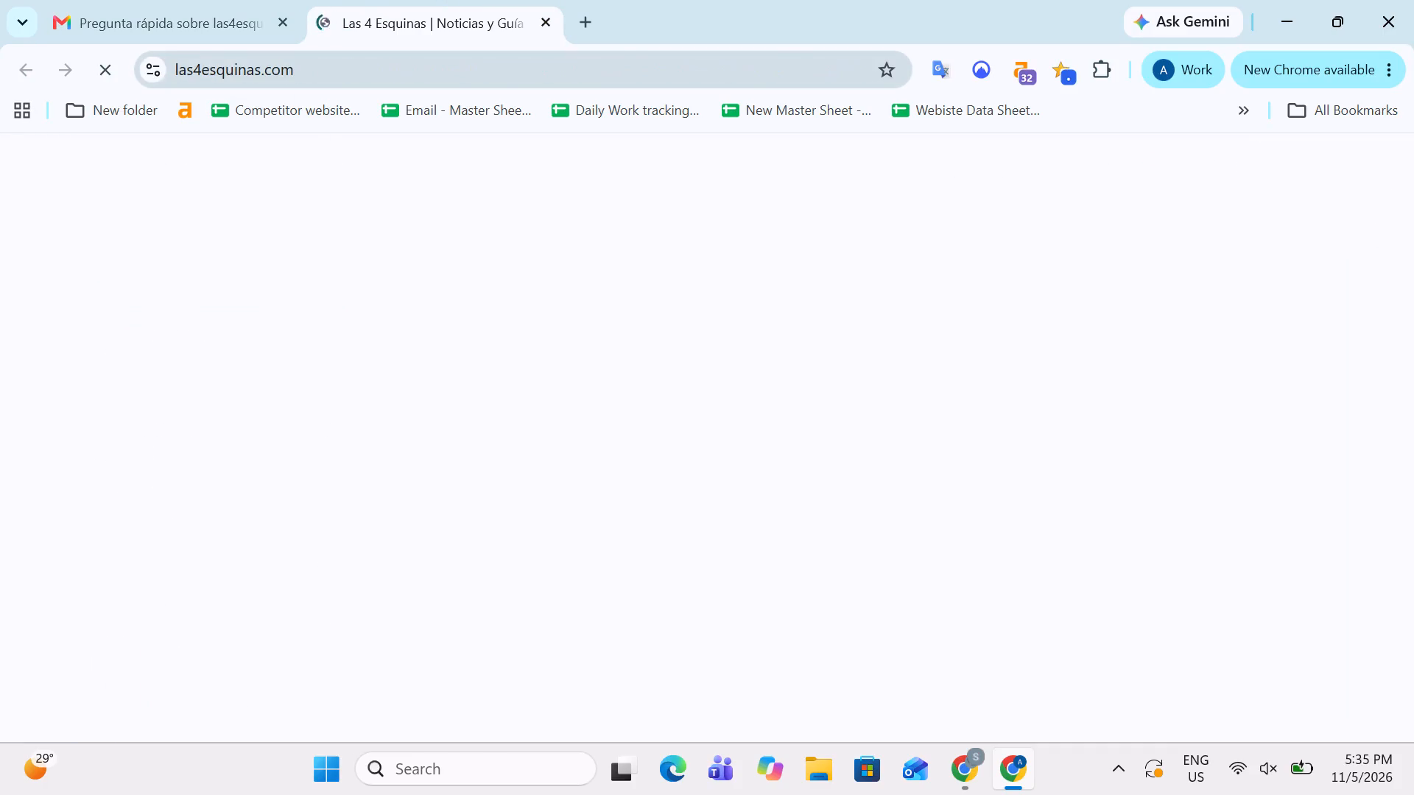
Copy the site's domain and enter las4esquinas.com as the website in row 11216 of the New Master Sheet.
{"action": "left_click", "coordinate": [395, 71]}
{"action": "left_click_drag", "start_coordinate": [395, 71], "coordinate": [314, 76]}
{"action": "key", "text": "ctrl+c"}
{"action": "key", "text": "ctrl+c"}
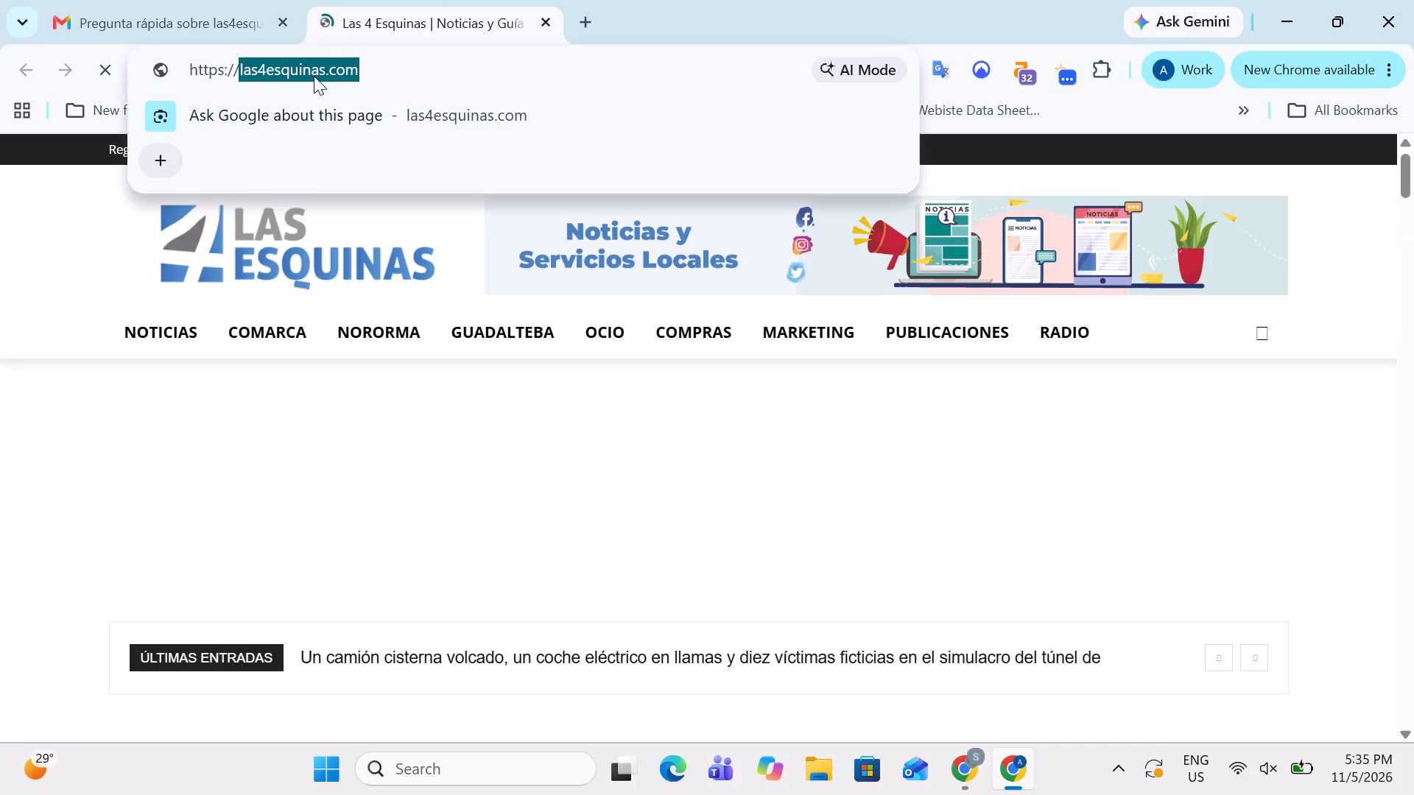
{"action": "key", "text": "alt+Tab"}
{"action": "left_click", "coordinate": [620, 0]}
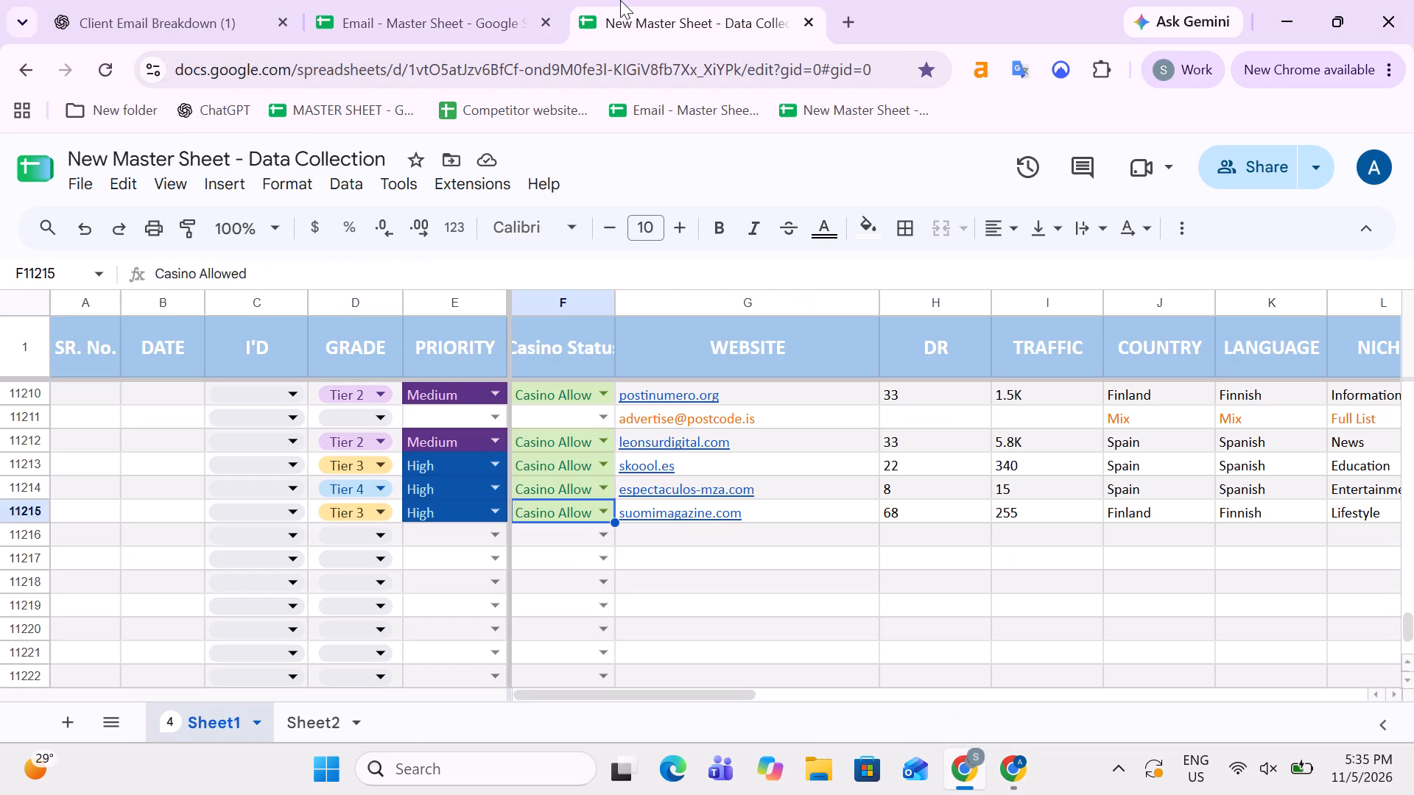
{"action": "key", "text": "Down"}
{"action": "key", "text": "Right"}
{"action": "key", "text": "Return"}
{"action": "key", "text": "ctrl+v"}
{"action": "key", "text": "Tab"}
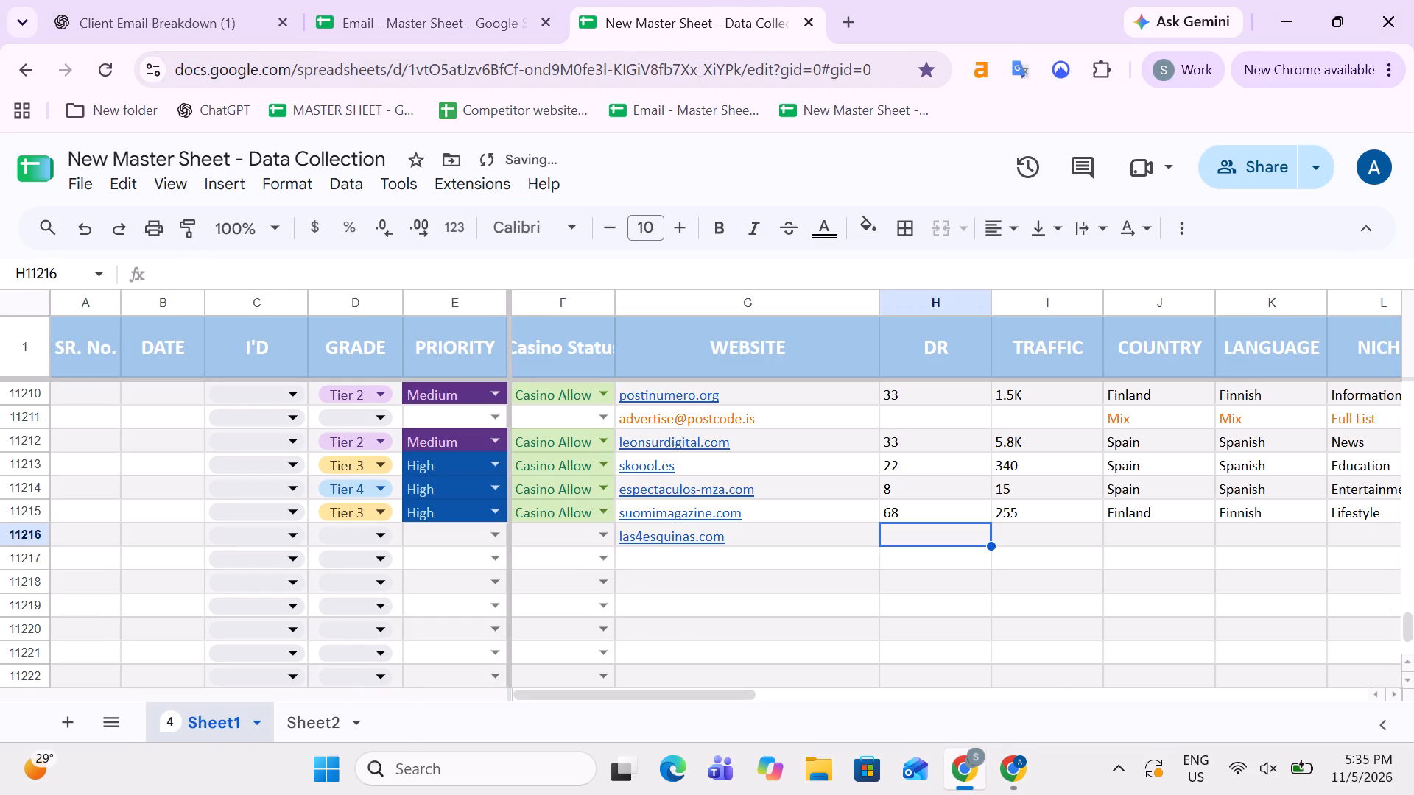
Look through the las4esquinas.com homepage articles to judge the site's niche, and close the site.
{"action": "key", "text": "alt+Tab"}
{"action": "scroll", "coordinate": [859, 401], "scroll_direction": "down", "scroll_amount": 5}
{"action": "scroll", "coordinate": [251, 445], "scroll_direction": "down", "scroll_amount": 16}
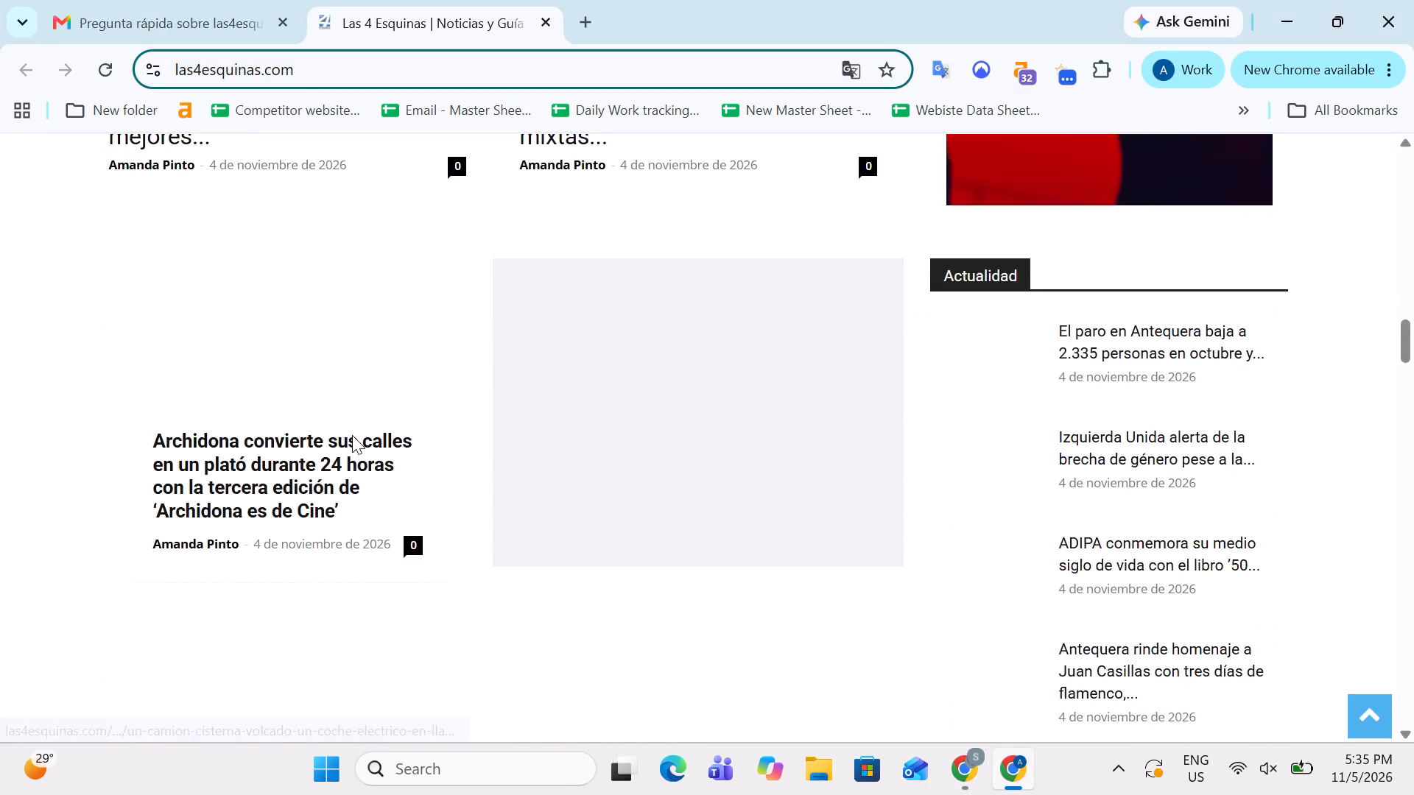
{"action": "scroll", "coordinate": [352, 435], "scroll_direction": "down", "scroll_amount": 6}
{"action": "scroll", "coordinate": [352, 435], "scroll_direction": "up", "scroll_amount": 17}
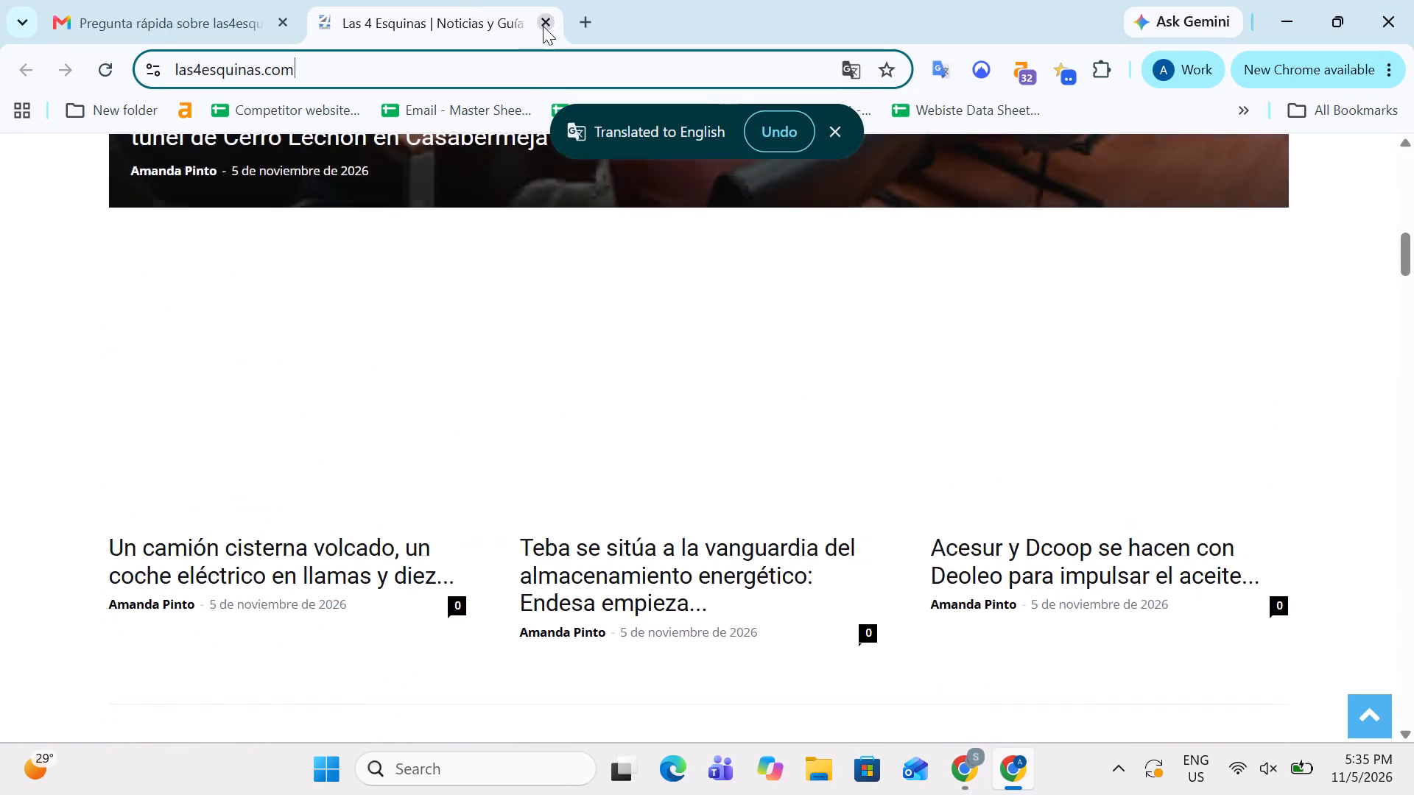
{"action": "left_click", "coordinate": [543, 26]}
Remove the Undelivered label from the las4esquinas.com conversation and apply the hourglass label.
{"action": "left_click", "coordinate": [818, 248]}
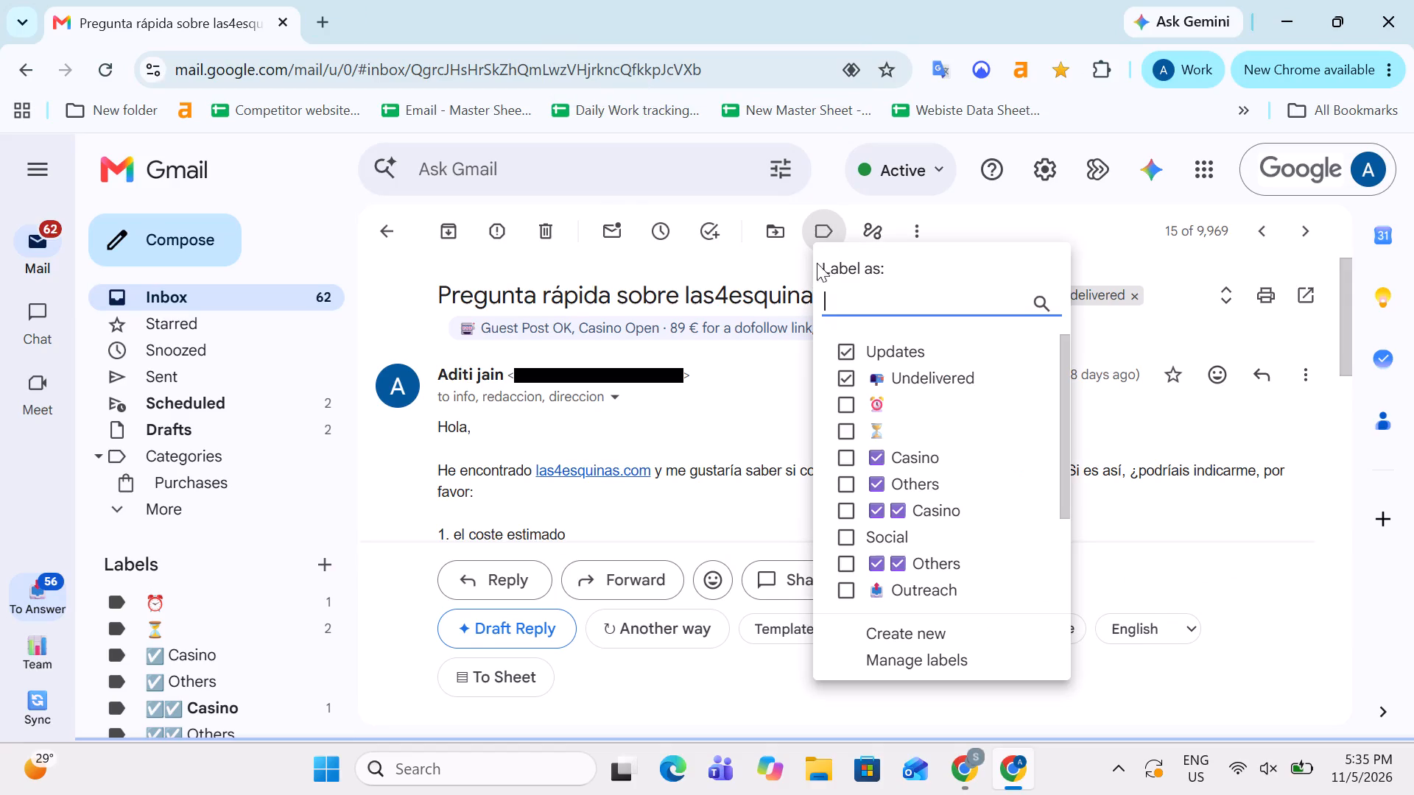
{"action": "left_click", "coordinate": [846, 375]}
{"action": "left_click", "coordinate": [890, 420]}
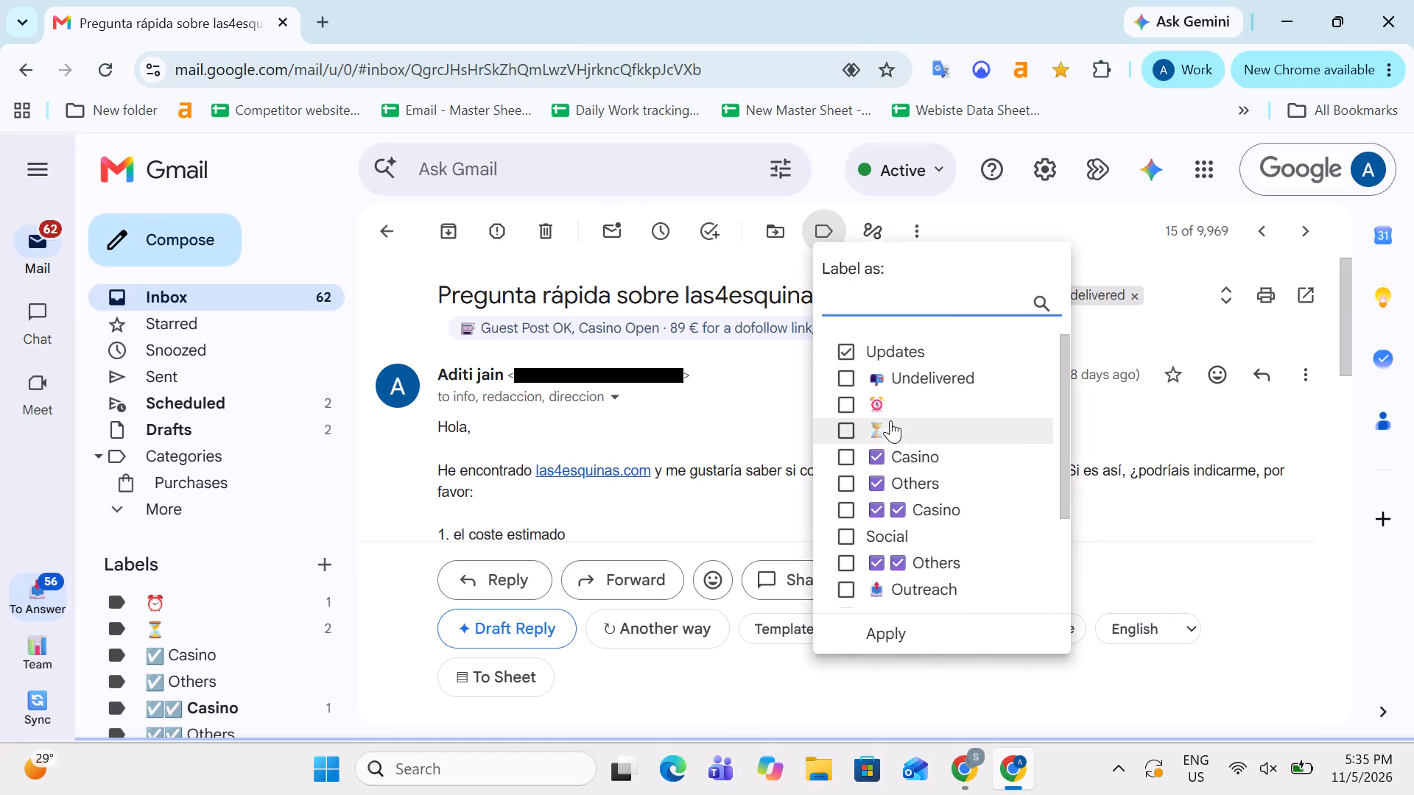
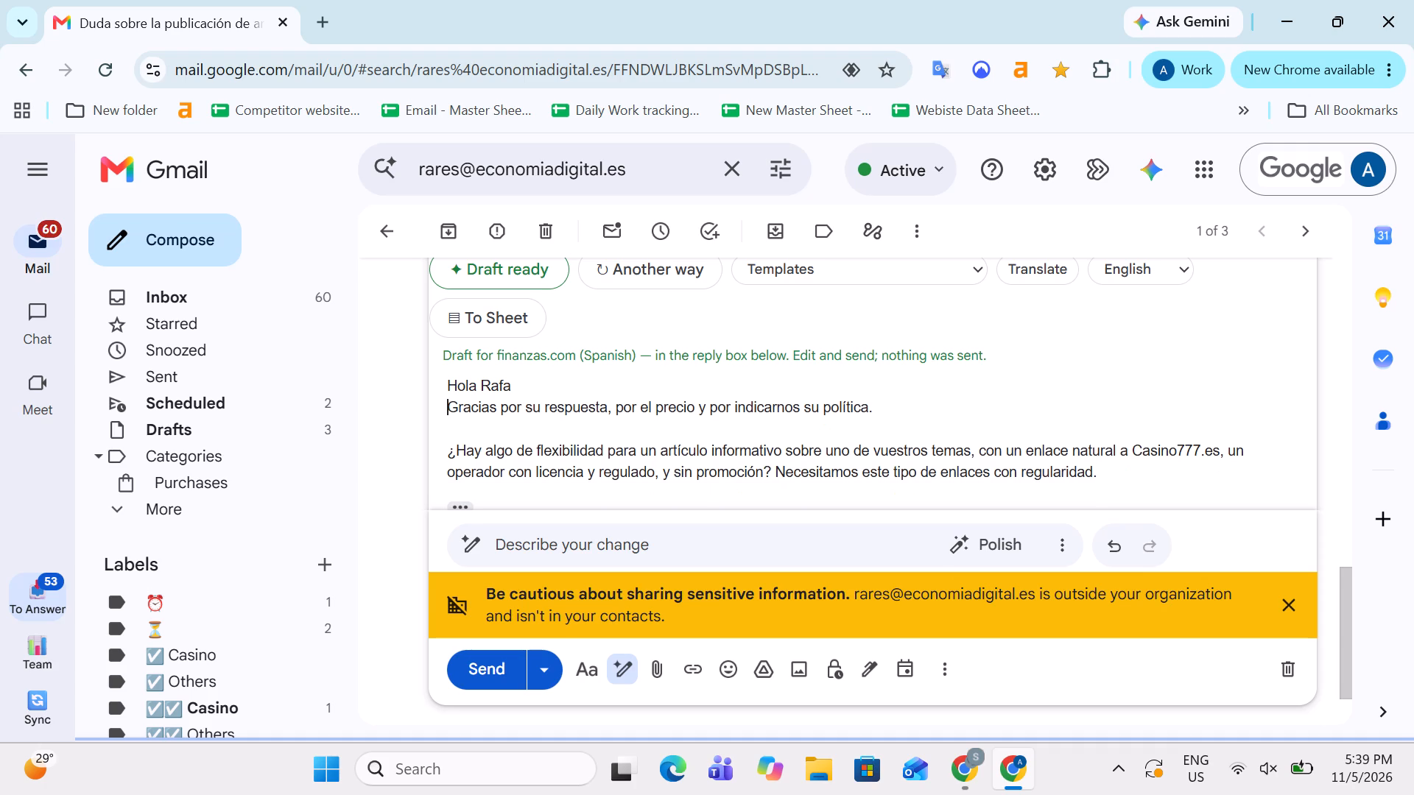
Join the thank-you sentence to the greeting line in the Spanish finanzas.com reply draft, check the draft, and return to the search results.
{"action": "key", "text": "BackSpace"}
{"action": "key", "text": "space"}
{"action": "scroll", "coordinate": [637, 443], "scroll_direction": "down", "scroll_amount": 1}
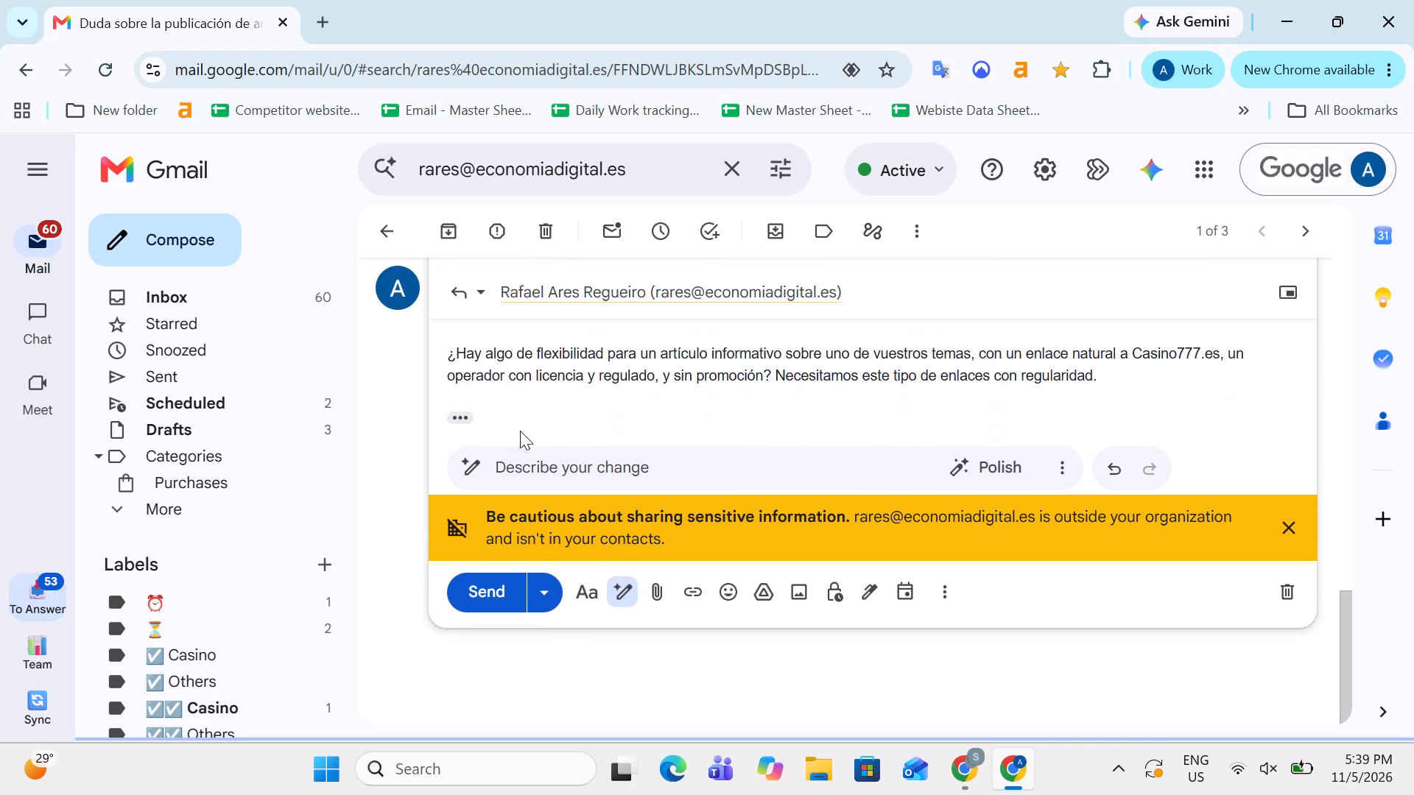
{"action": "left_click", "coordinate": [484, 394]}
{"action": "scroll", "coordinate": [1013, 406], "scroll_direction": "up", "scroll_amount": 1}
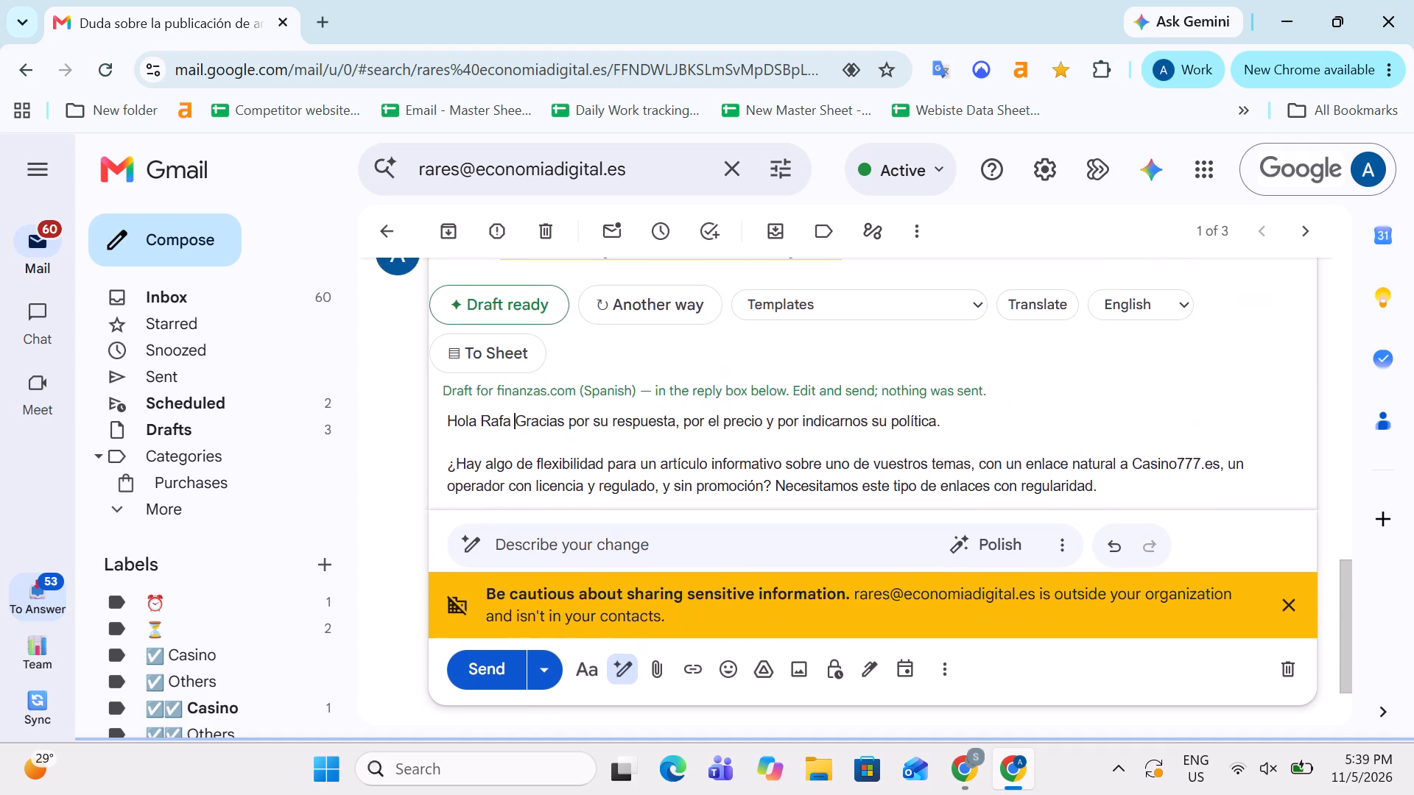
{"action": "scroll", "coordinate": [806, 460], "scroll_direction": "up", "scroll_amount": 10}
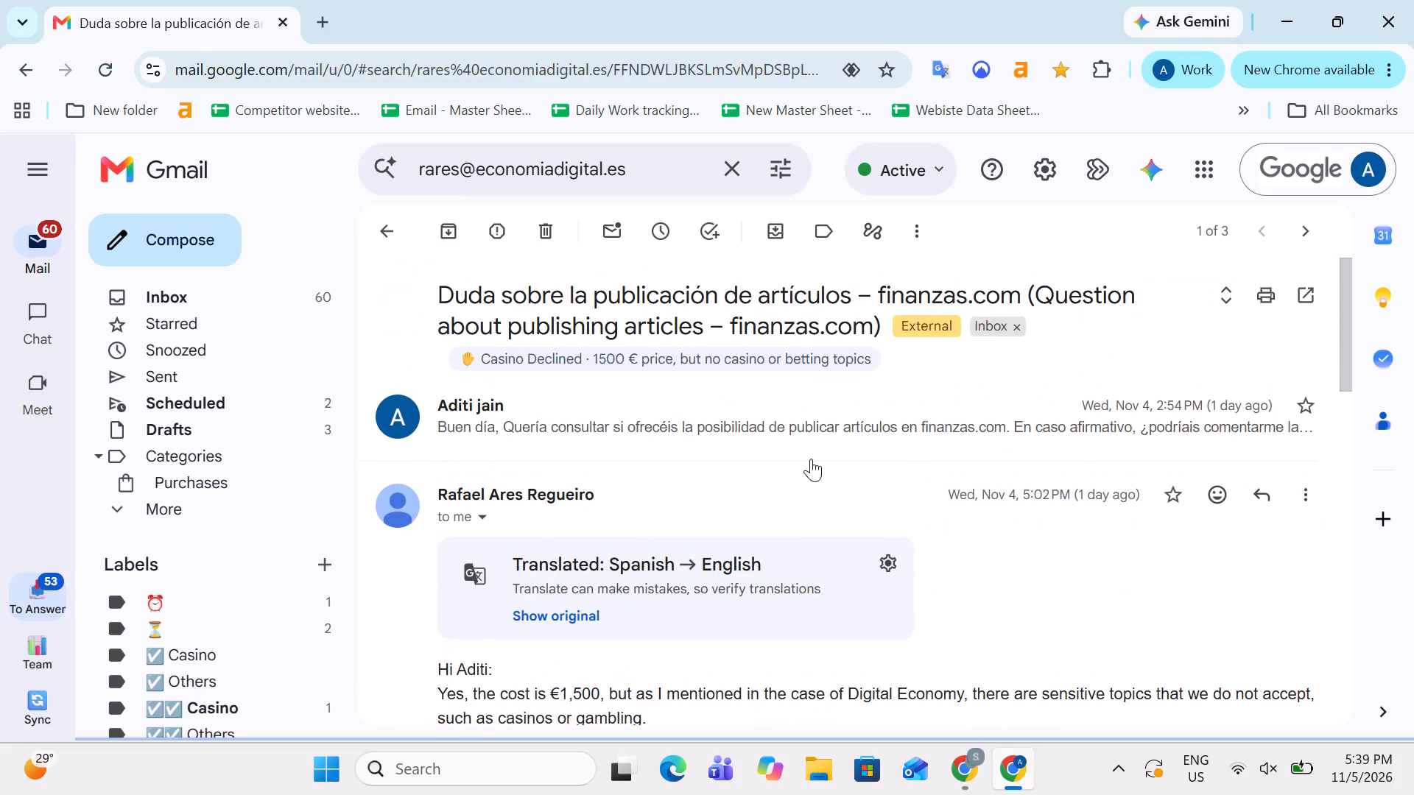
{"action": "left_click", "coordinate": [394, 237]}
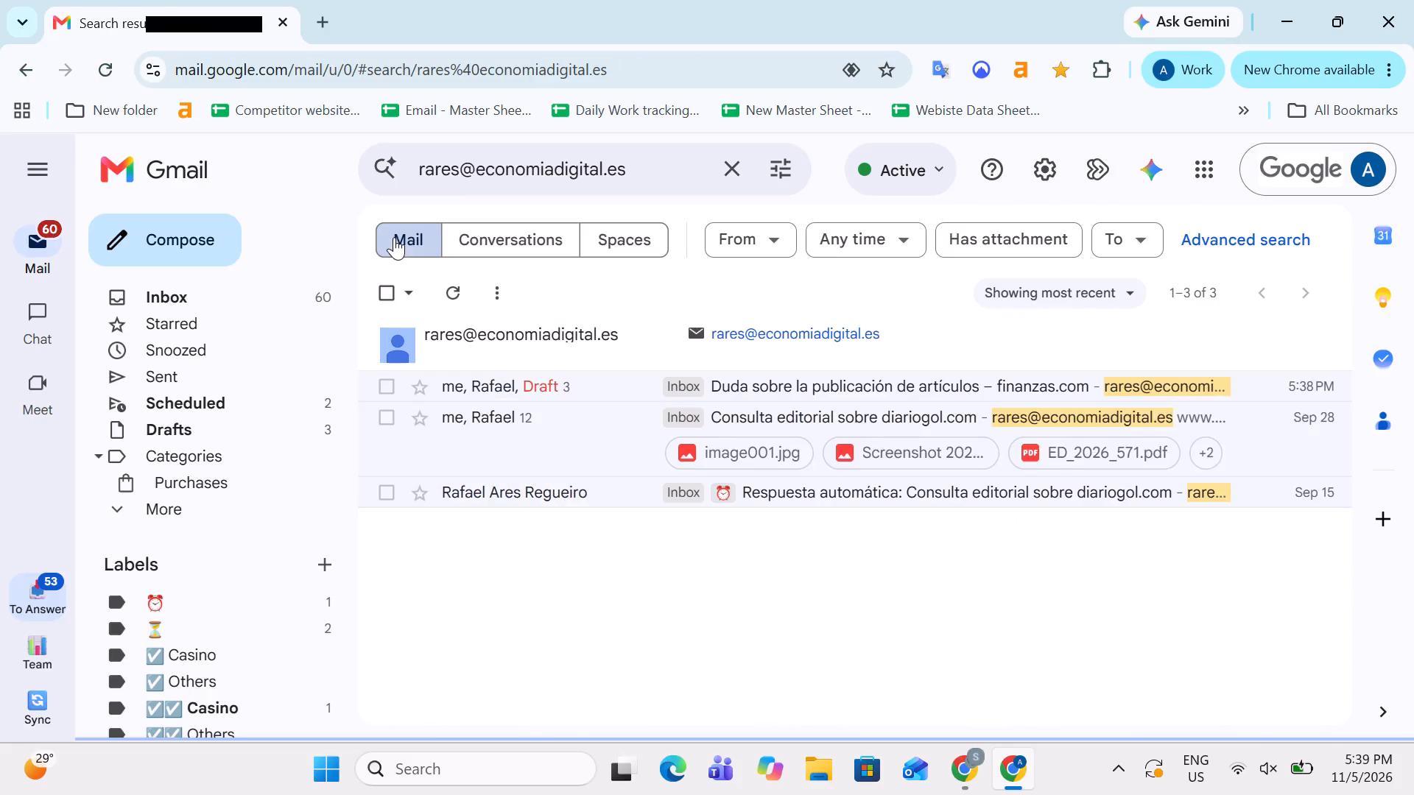
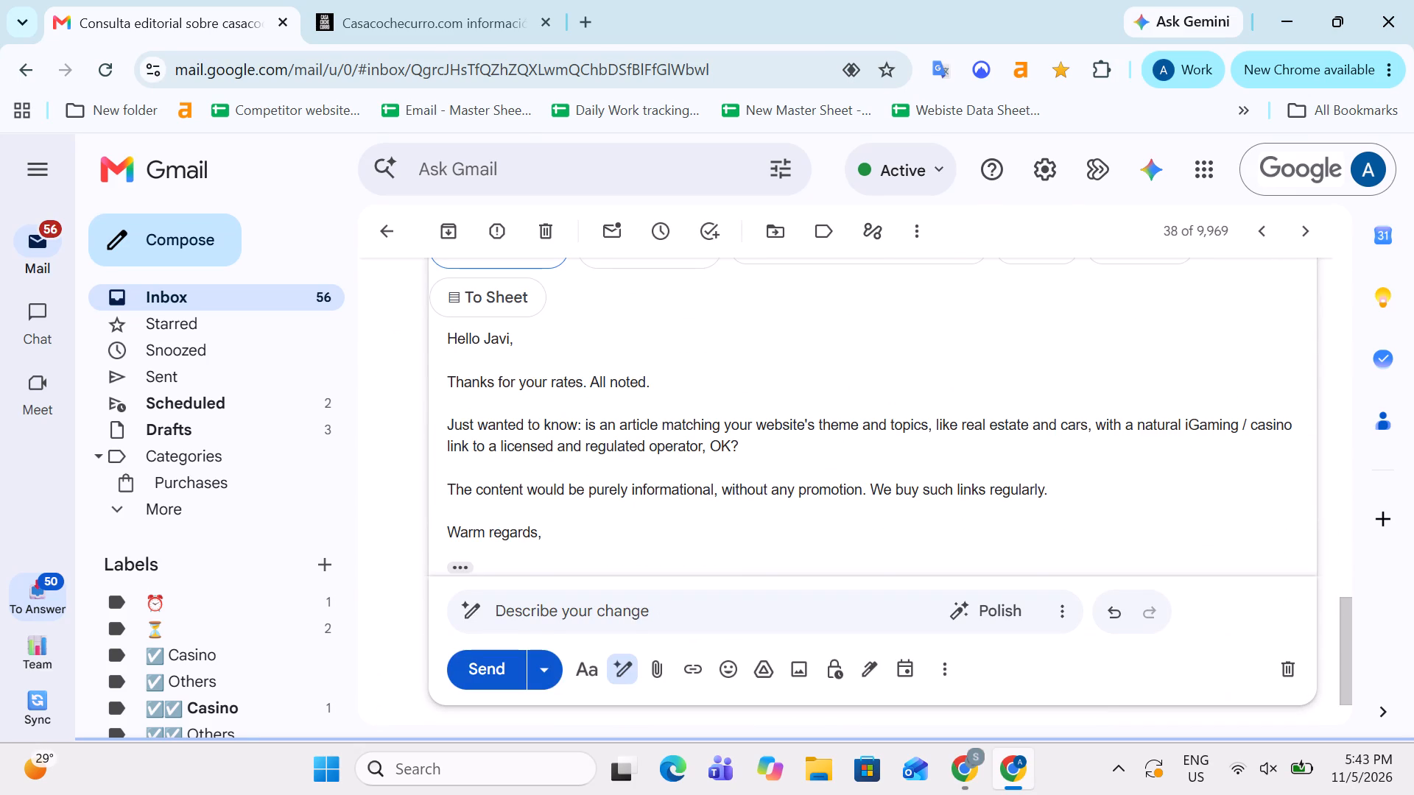
Generate a new draft reply in the casacochecurro.com conversation.
{"action": "scroll", "coordinate": [528, 488], "scroll_direction": "up", "scroll_amount": 1}
{"action": "left_click", "coordinate": [508, 344]}
{"action": "scroll", "coordinate": [609, 435], "scroll_direction": "up", "scroll_amount": 4}
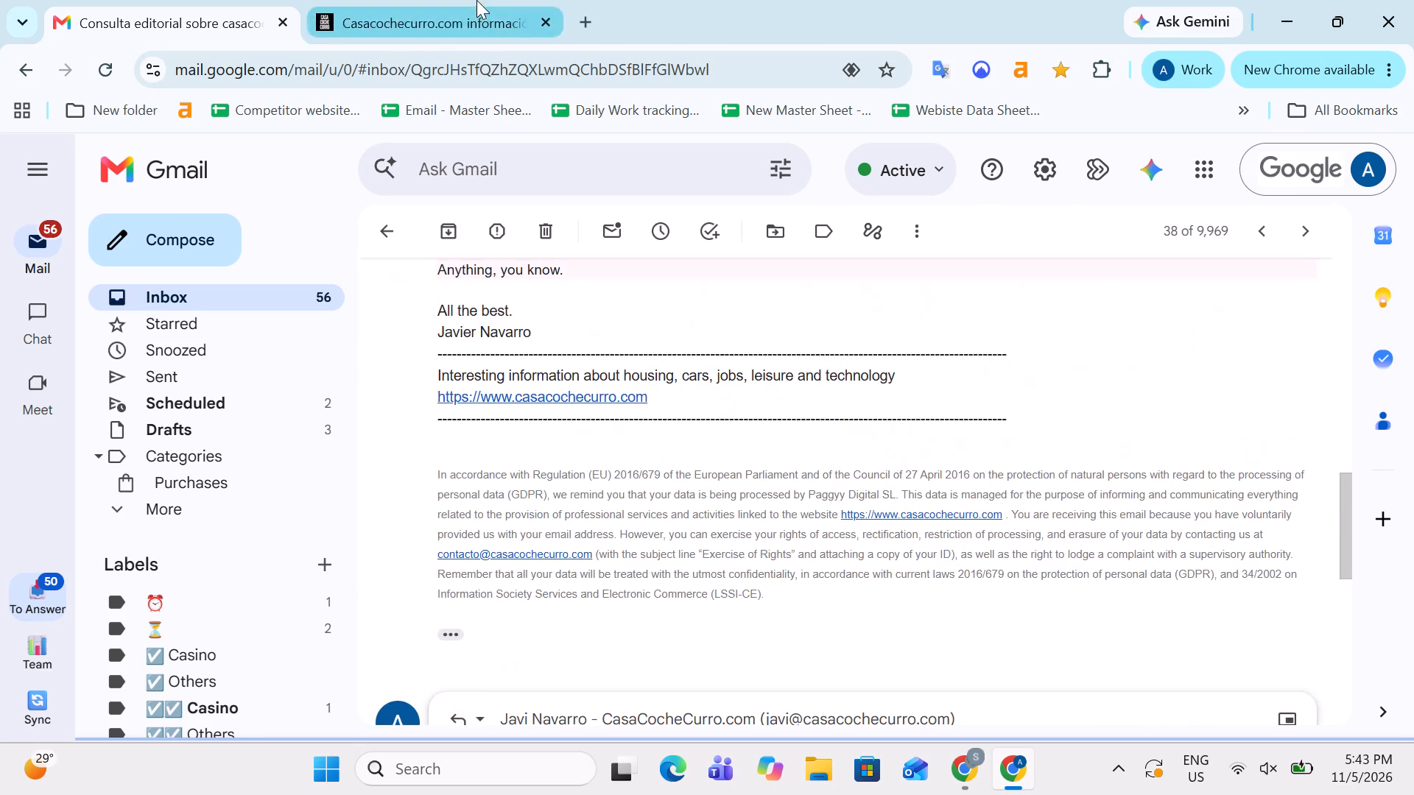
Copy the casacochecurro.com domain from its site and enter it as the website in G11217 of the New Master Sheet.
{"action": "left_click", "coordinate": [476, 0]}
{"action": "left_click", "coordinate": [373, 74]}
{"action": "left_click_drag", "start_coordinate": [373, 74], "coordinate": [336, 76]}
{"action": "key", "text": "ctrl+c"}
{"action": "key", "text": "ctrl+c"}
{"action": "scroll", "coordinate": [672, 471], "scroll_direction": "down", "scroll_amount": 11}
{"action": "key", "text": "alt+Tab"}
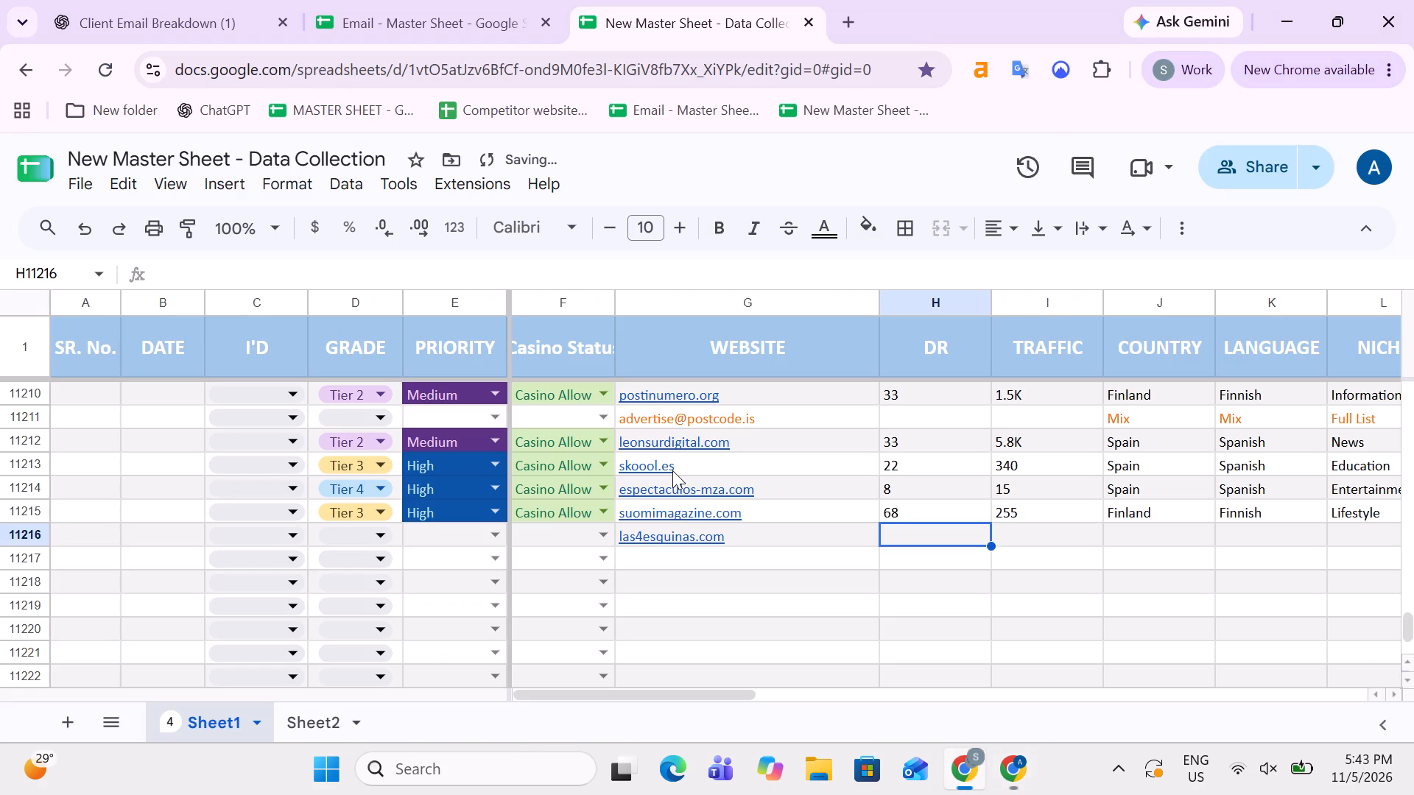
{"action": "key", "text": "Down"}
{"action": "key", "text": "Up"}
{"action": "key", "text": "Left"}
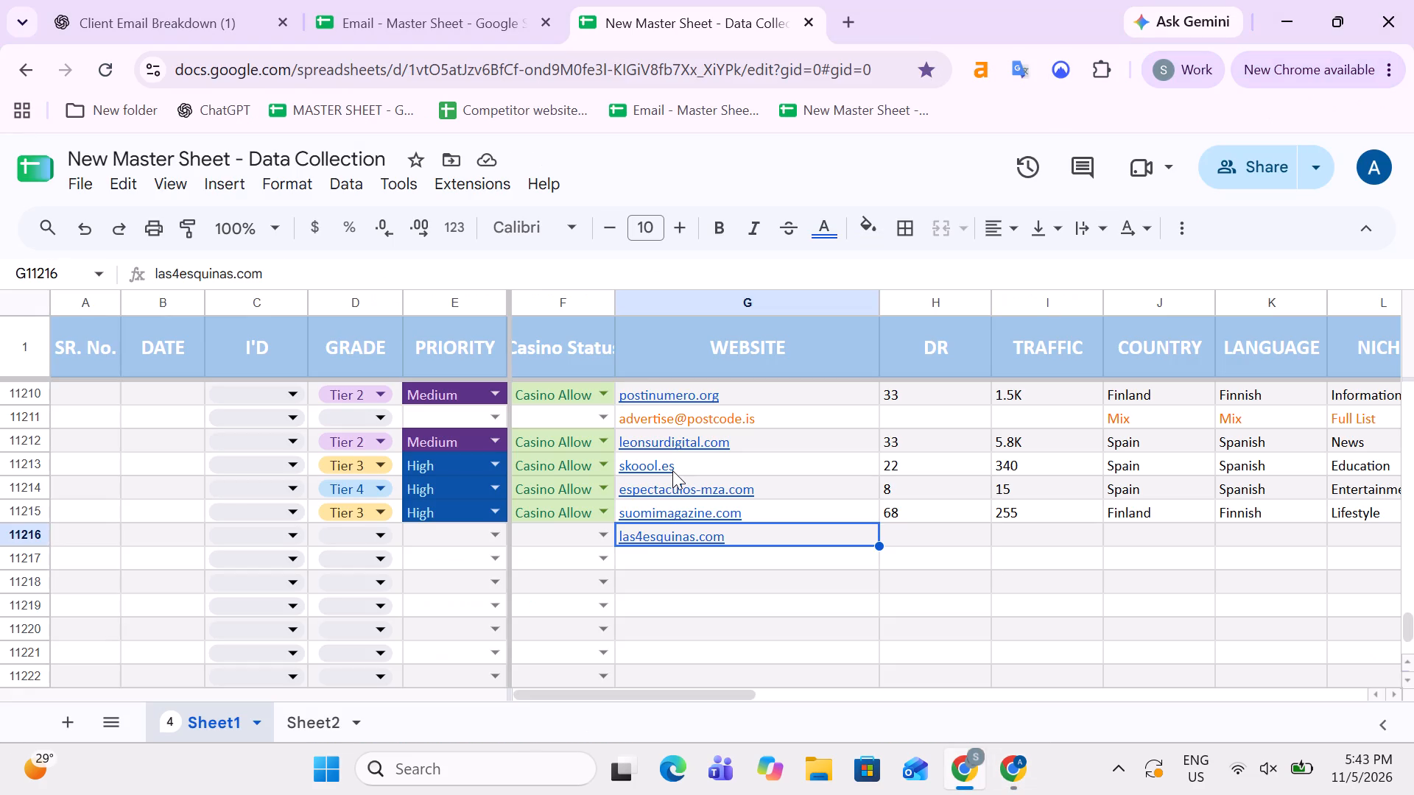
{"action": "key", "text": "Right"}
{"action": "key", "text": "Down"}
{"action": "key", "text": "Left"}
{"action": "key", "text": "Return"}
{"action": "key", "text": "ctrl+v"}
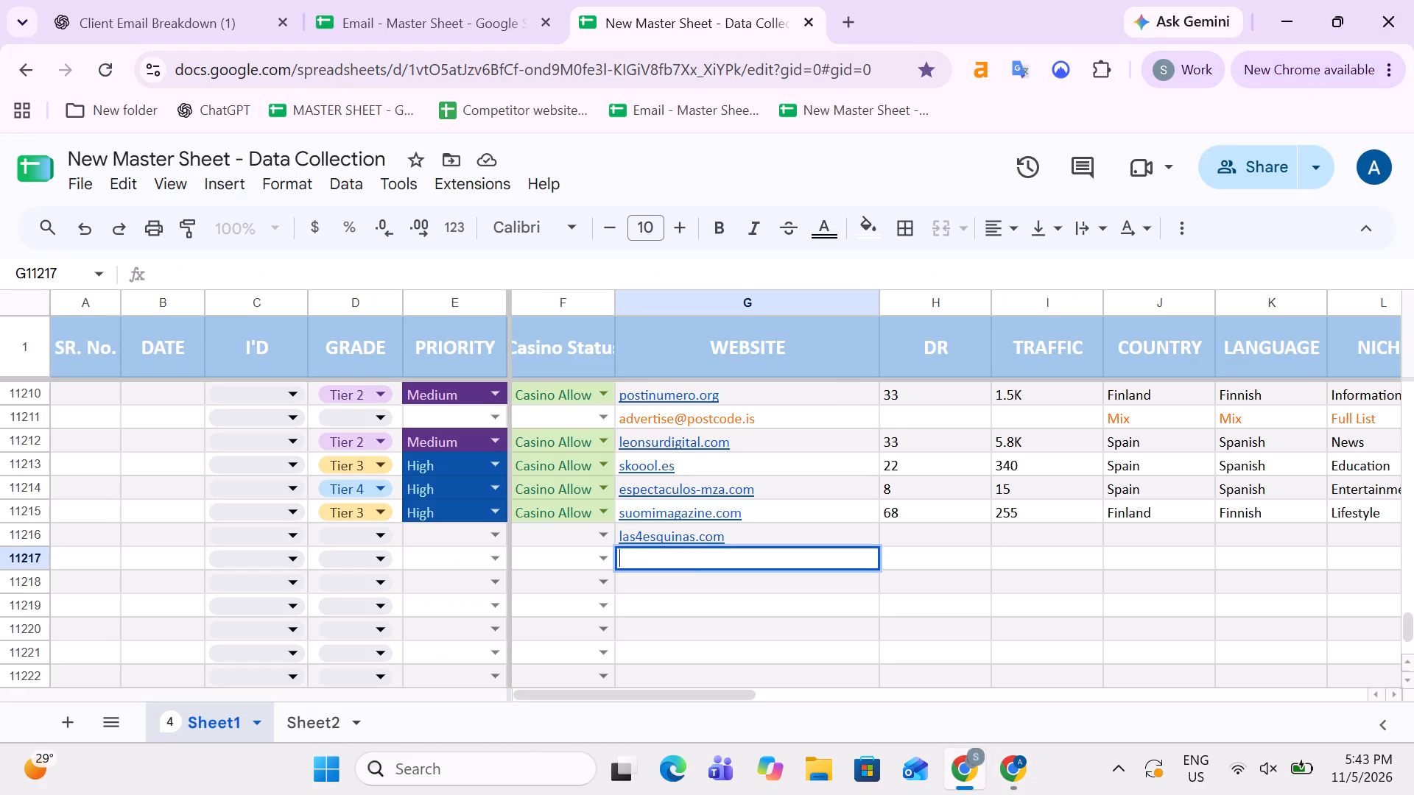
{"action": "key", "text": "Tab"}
Copy las4esquinas.com from the sheet, search Gmail for it, check the last reply in that conversation and return to the results.
{"action": "key", "text": "Left"}
{"action": "key", "text": "Up"}
{"action": "key", "text": "Right"}
{"action": "key", "text": "Left"}
{"action": "key", "text": "ctrl+c"}
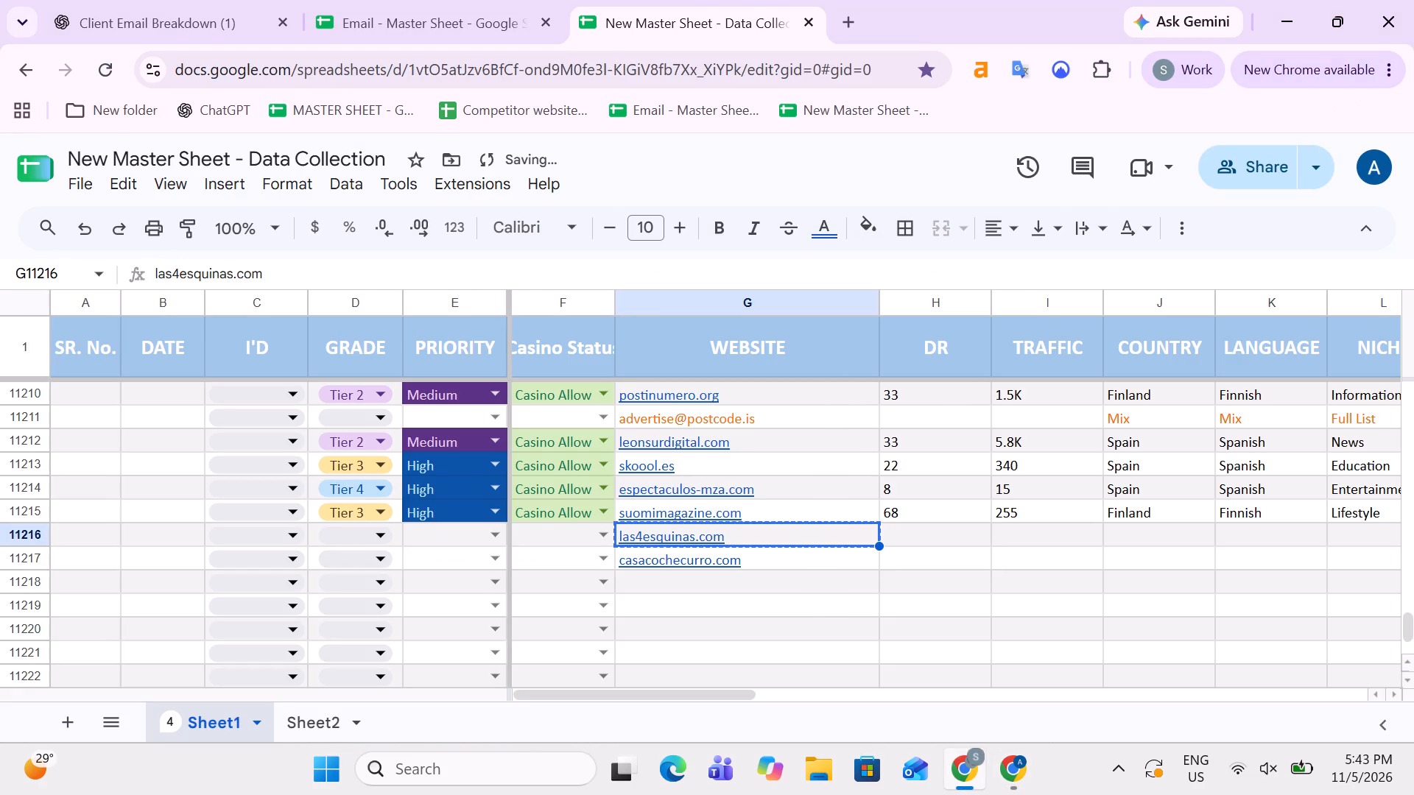
{"action": "key", "text": "alt+Tab"}
{"action": "left_click", "coordinate": [222, 0]}
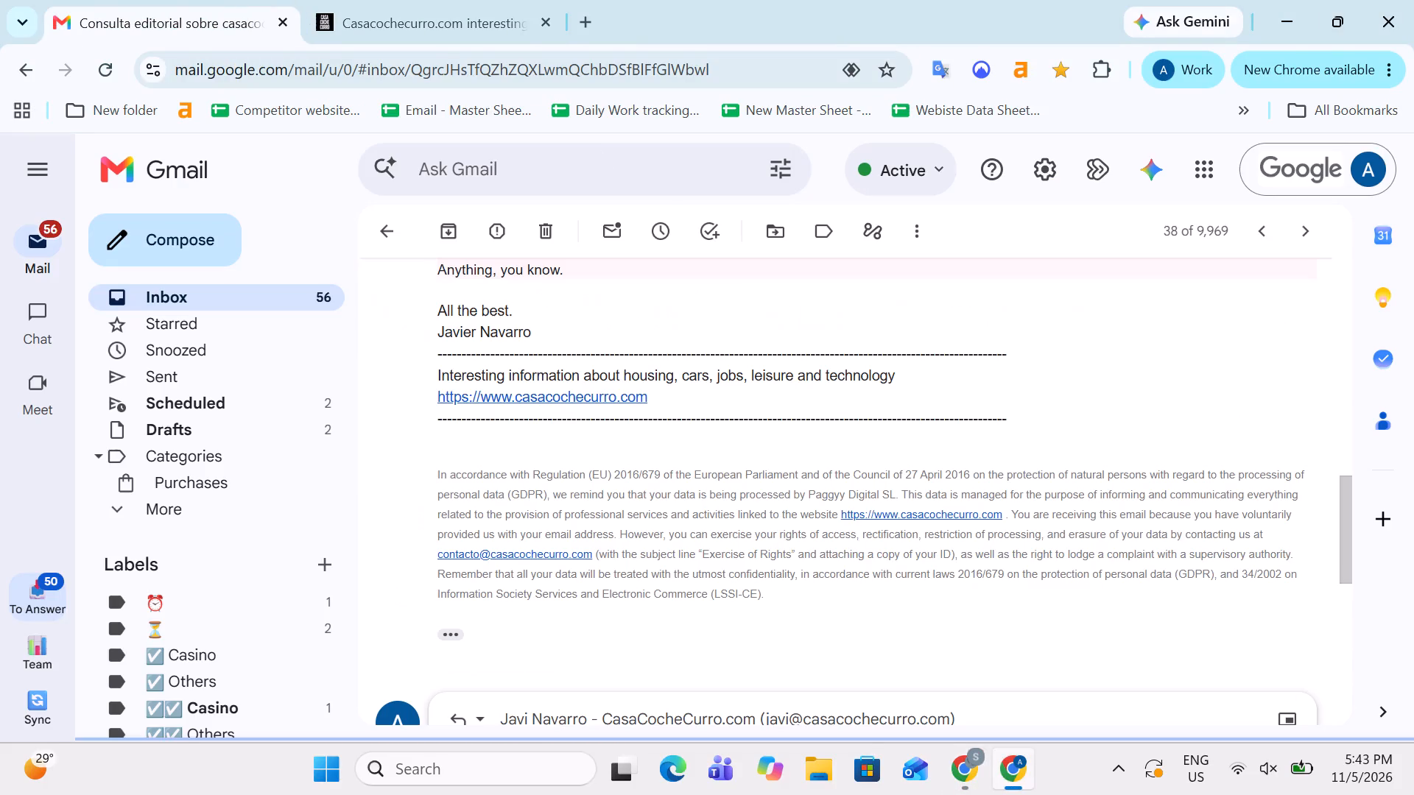
{"action": "left_click", "coordinate": [558, 175]}
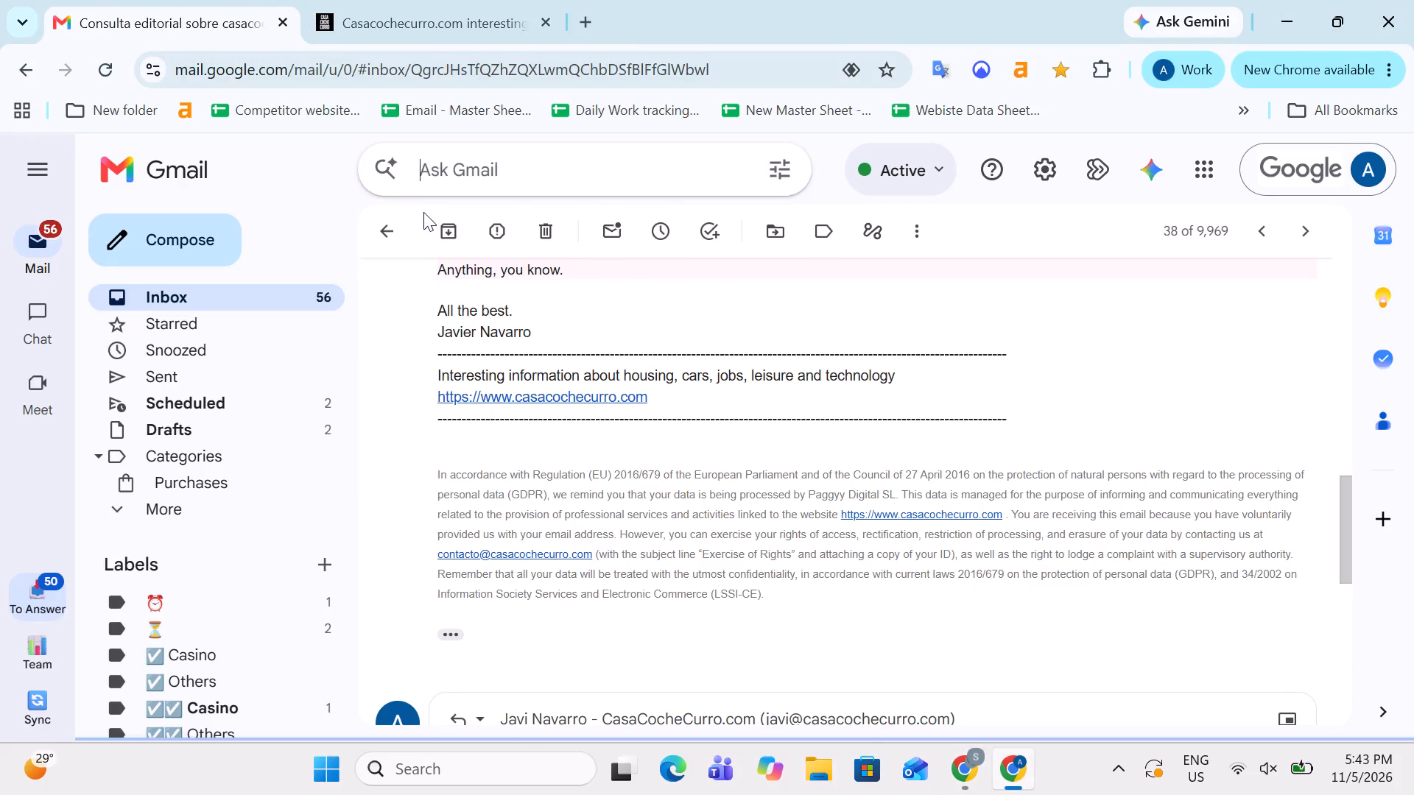
{"action": "key", "text": "ctrl+v"}
{"action": "key", "text": "Return"}
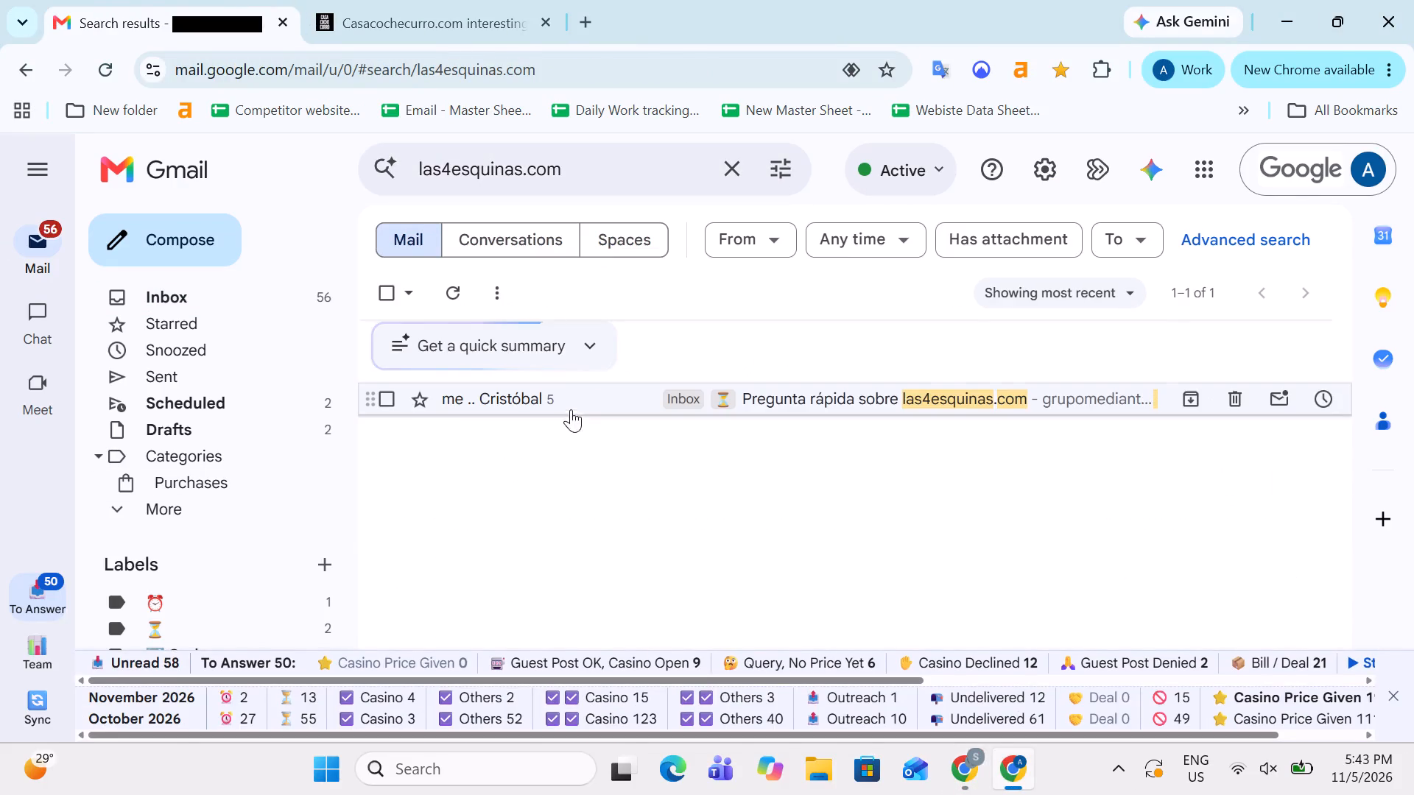
{"action": "left_click", "coordinate": [571, 394]}
{"action": "scroll", "coordinate": [568, 475], "scroll_direction": "down", "scroll_amount": 7}
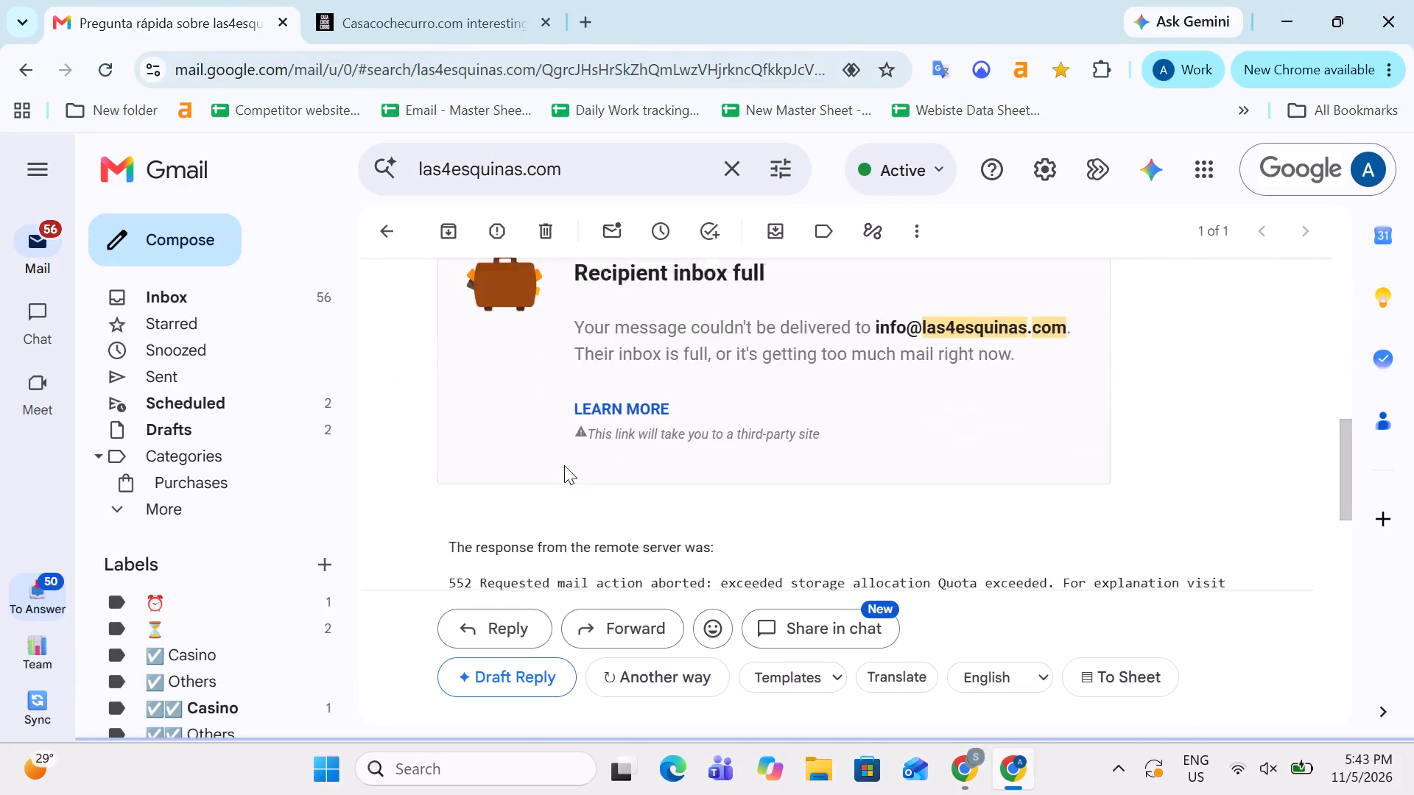
{"action": "scroll", "coordinate": [594, 447], "scroll_direction": "down", "scroll_amount": 9}
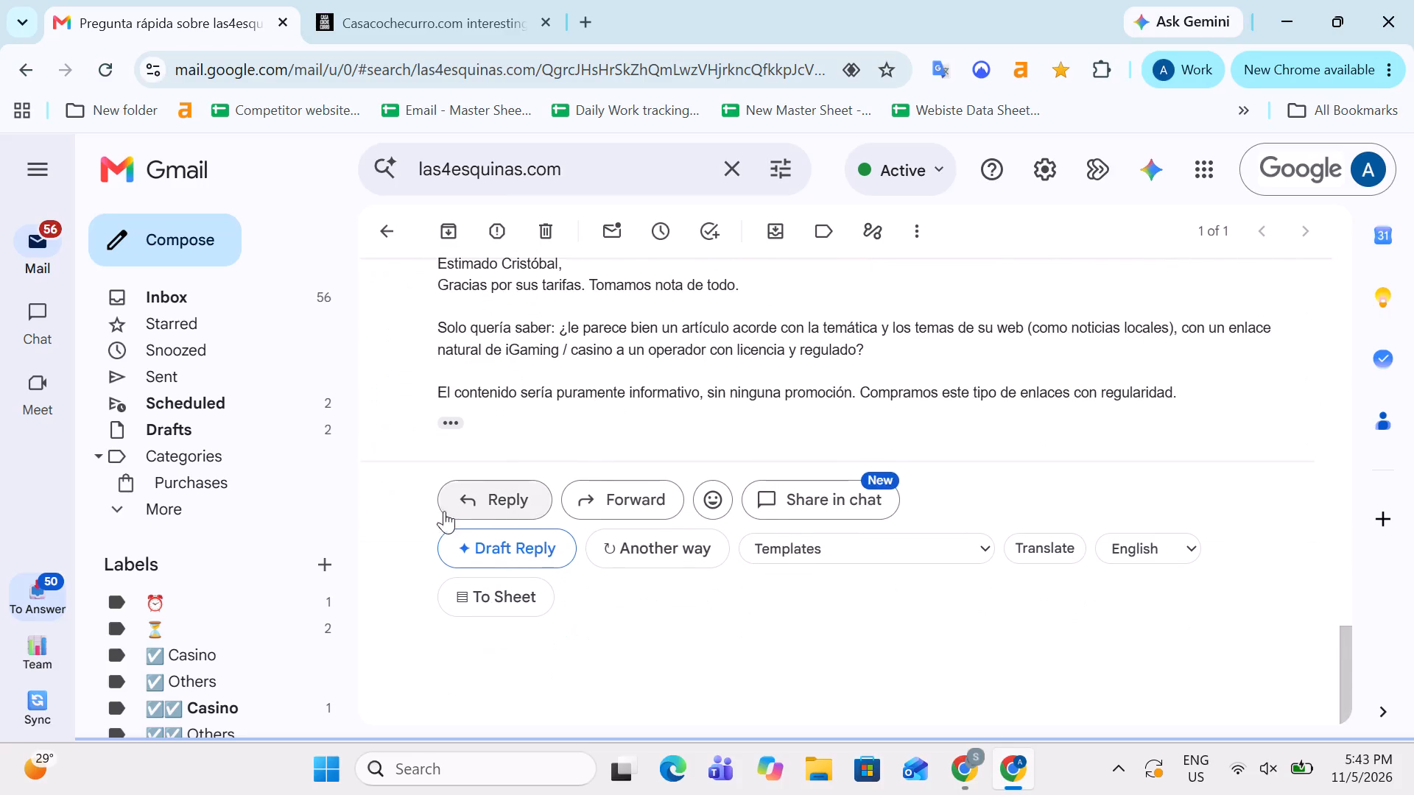
{"action": "left_click", "coordinate": [387, 240]}
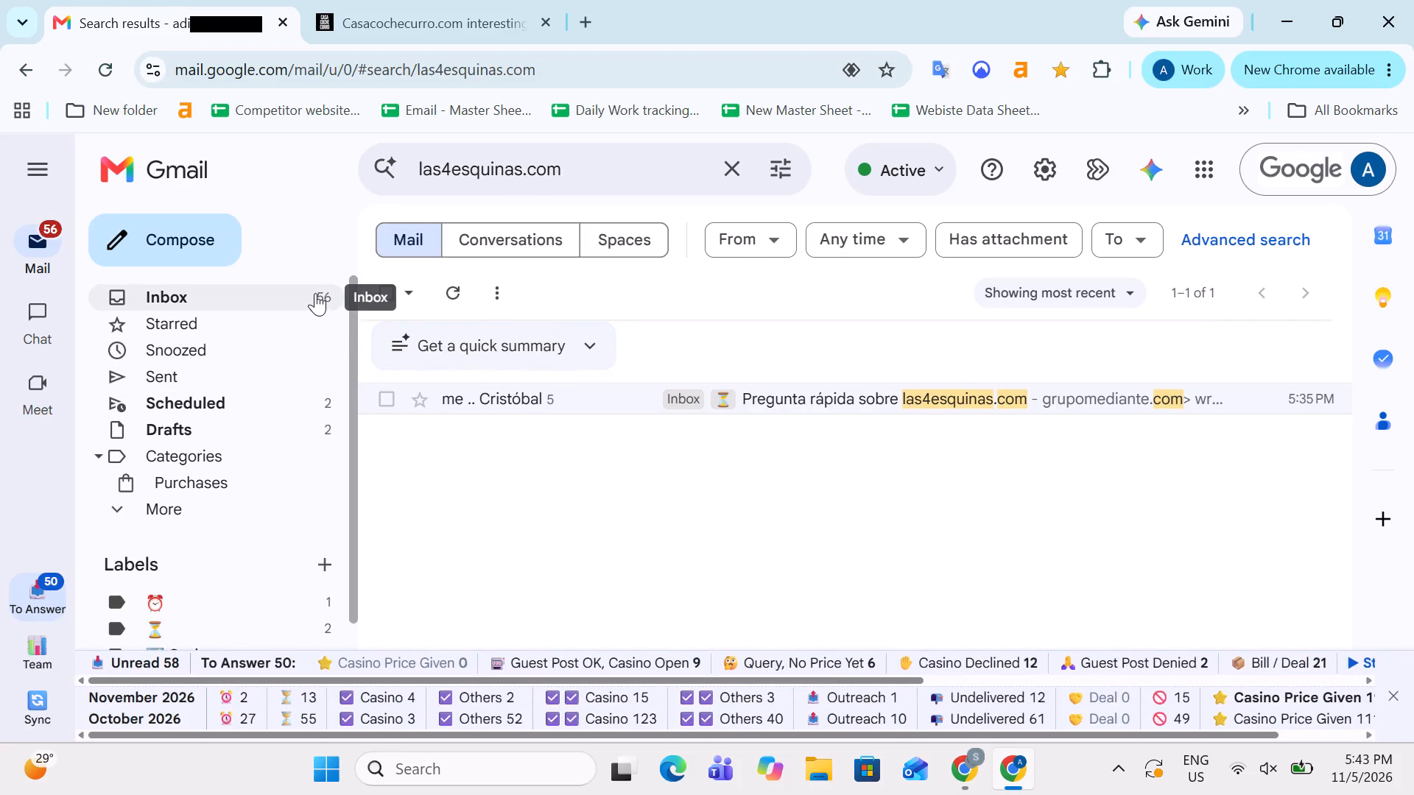
In the New Master Sheet, clear las4esquinas.com and casacochecurro.com from website cells G11216 and G11217, and return to Gmail.
{"action": "key", "text": "alt+Tab"}
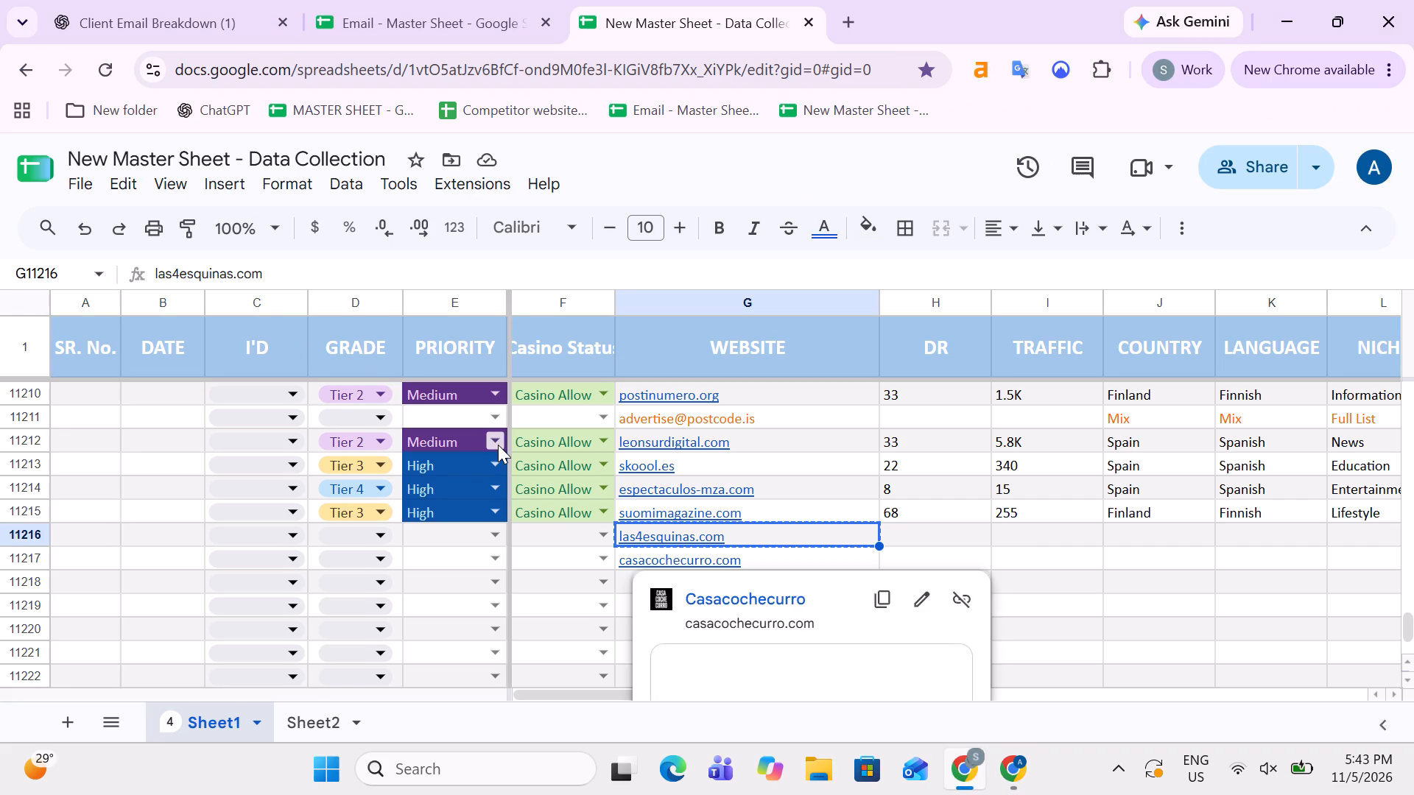
{"action": "key", "text": "Down"}
{"action": "key", "text": "Up"}
{"action": "key", "text": "shift+Down"}
{"action": "key", "text": "BackSpace"}
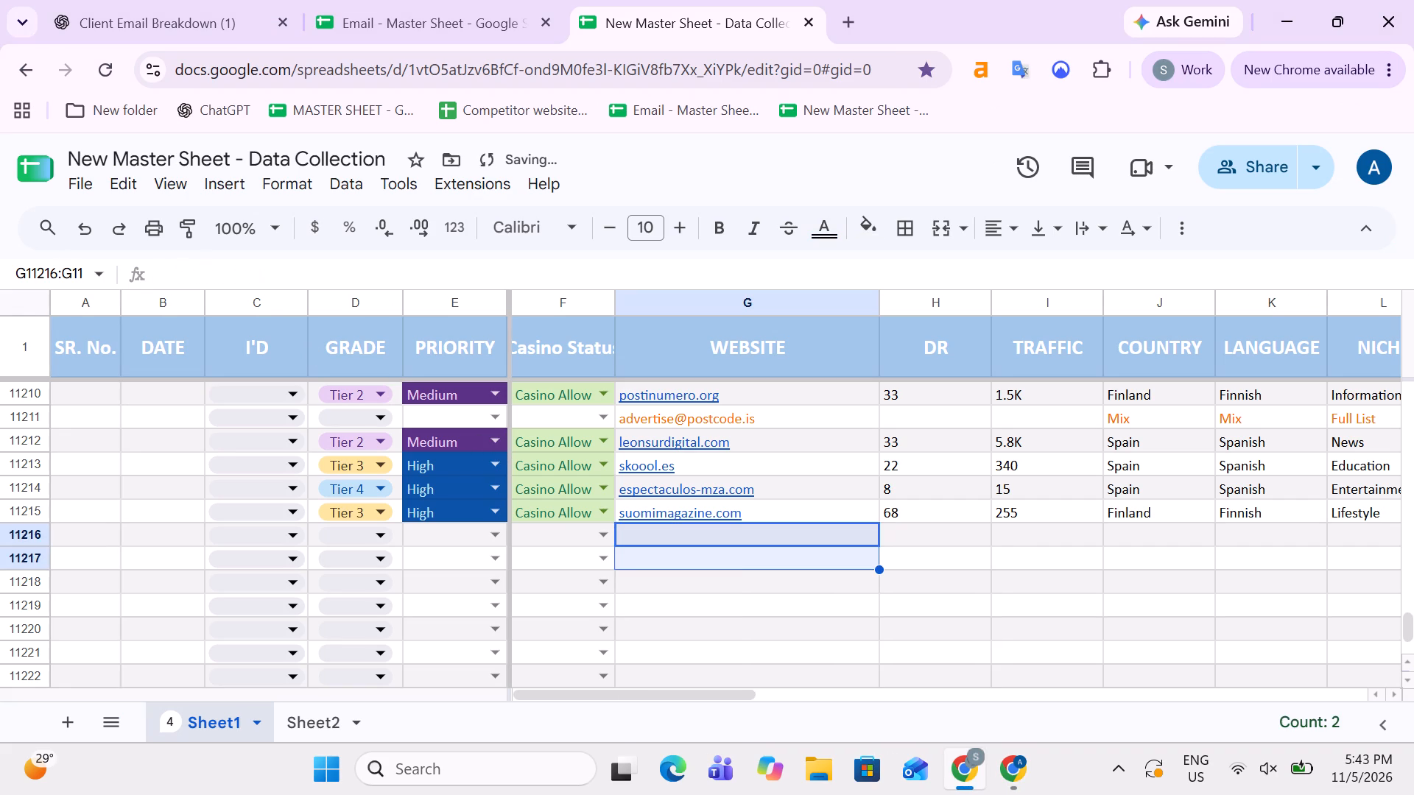
{"action": "key", "text": "Right"}
{"action": "key", "text": "Left"}
{"action": "key", "text": "alt+Tab"}
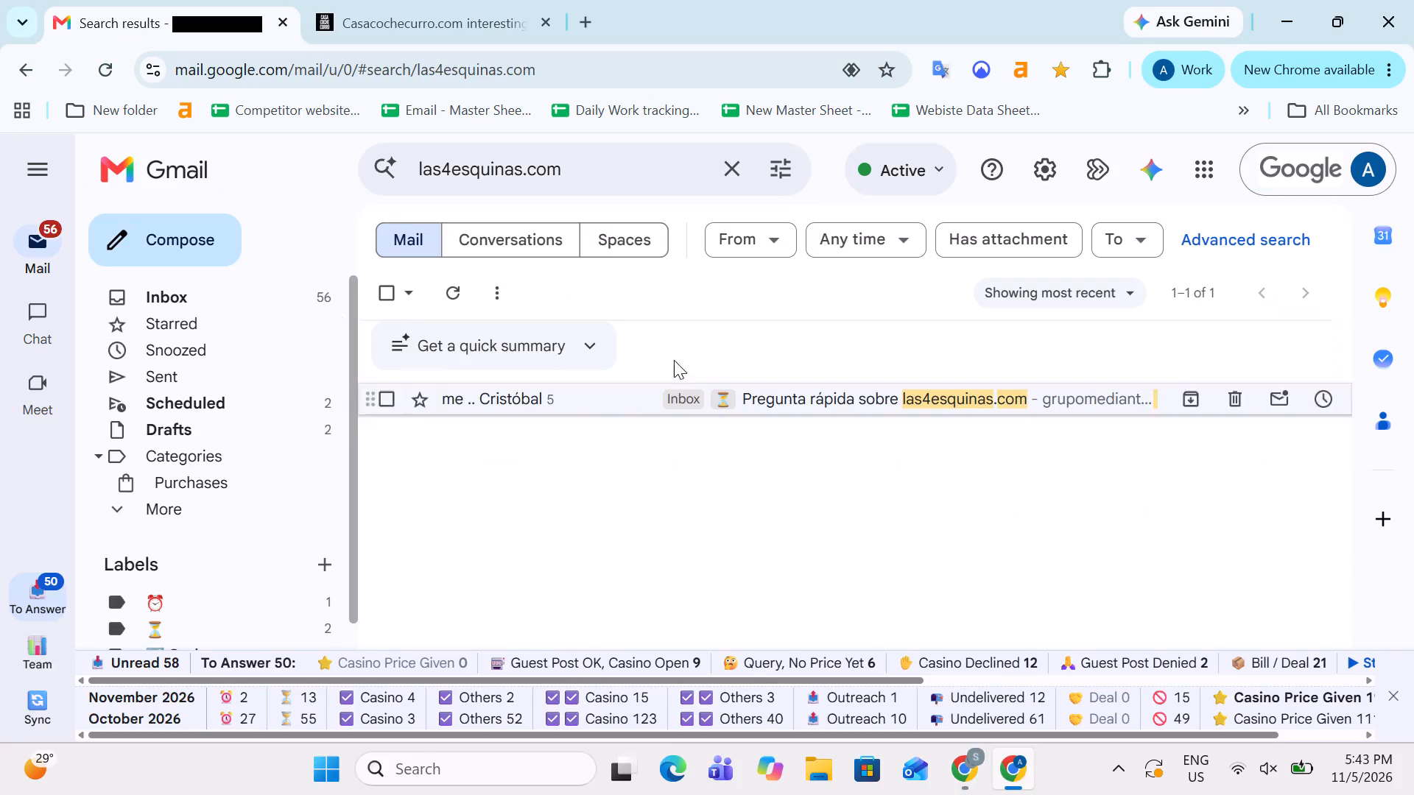
Copy the casacochecurro.com domain from its open site and search Gmail for it.
{"action": "left_click", "coordinate": [451, 0]}
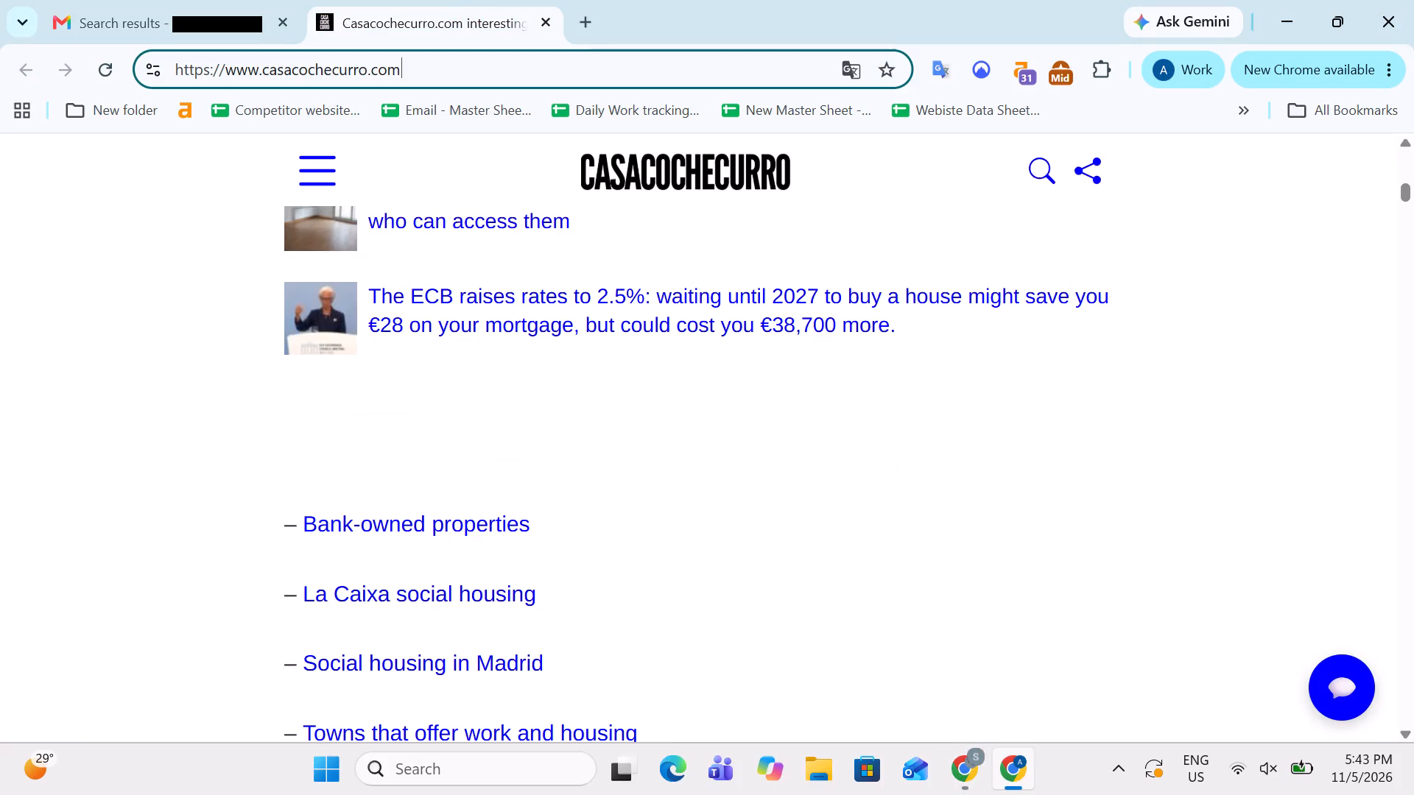
{"action": "left_click", "coordinate": [365, 64]}
{"action": "left_click_drag", "start_coordinate": [365, 64], "coordinate": [330, 72]}
{"action": "left_click_drag", "start_coordinate": [437, 61], "coordinate": [426, 65]}
{"action": "left_click", "coordinate": [425, 65]}
{"action": "left_click", "coordinate": [425, 65]}
{"action": "left_click_drag", "start_coordinate": [425, 65], "coordinate": [404, 67]}
{"action": "left_click", "coordinate": [426, 64]}
{"action": "left_click_drag", "start_coordinate": [426, 64], "coordinate": [354, 68]}
{"action": "key", "text": "ctrl+c"}
{"action": "key", "text": "ctrl+c"}
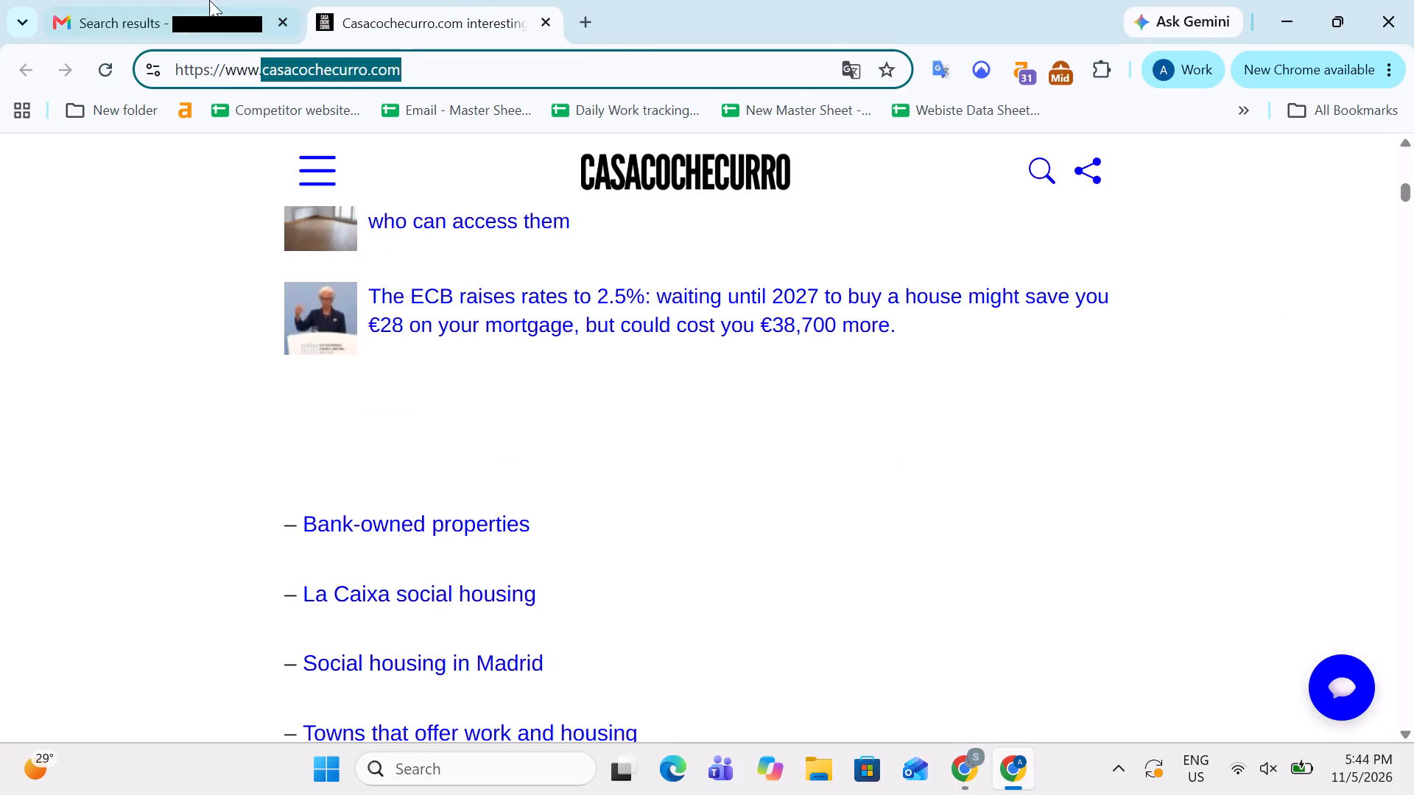
{"action": "left_click", "coordinate": [200, 0]}
{"action": "left_click", "coordinate": [728, 174]}
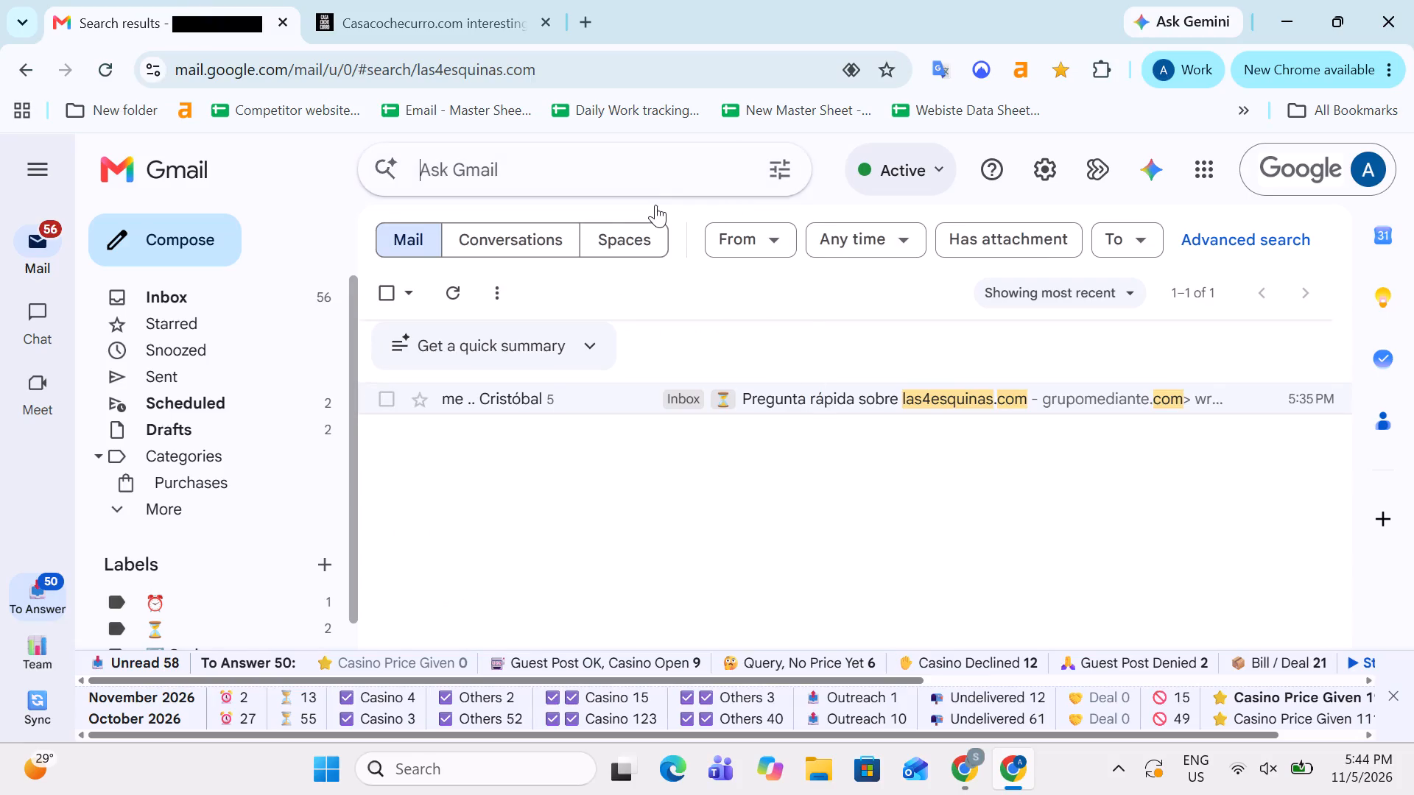
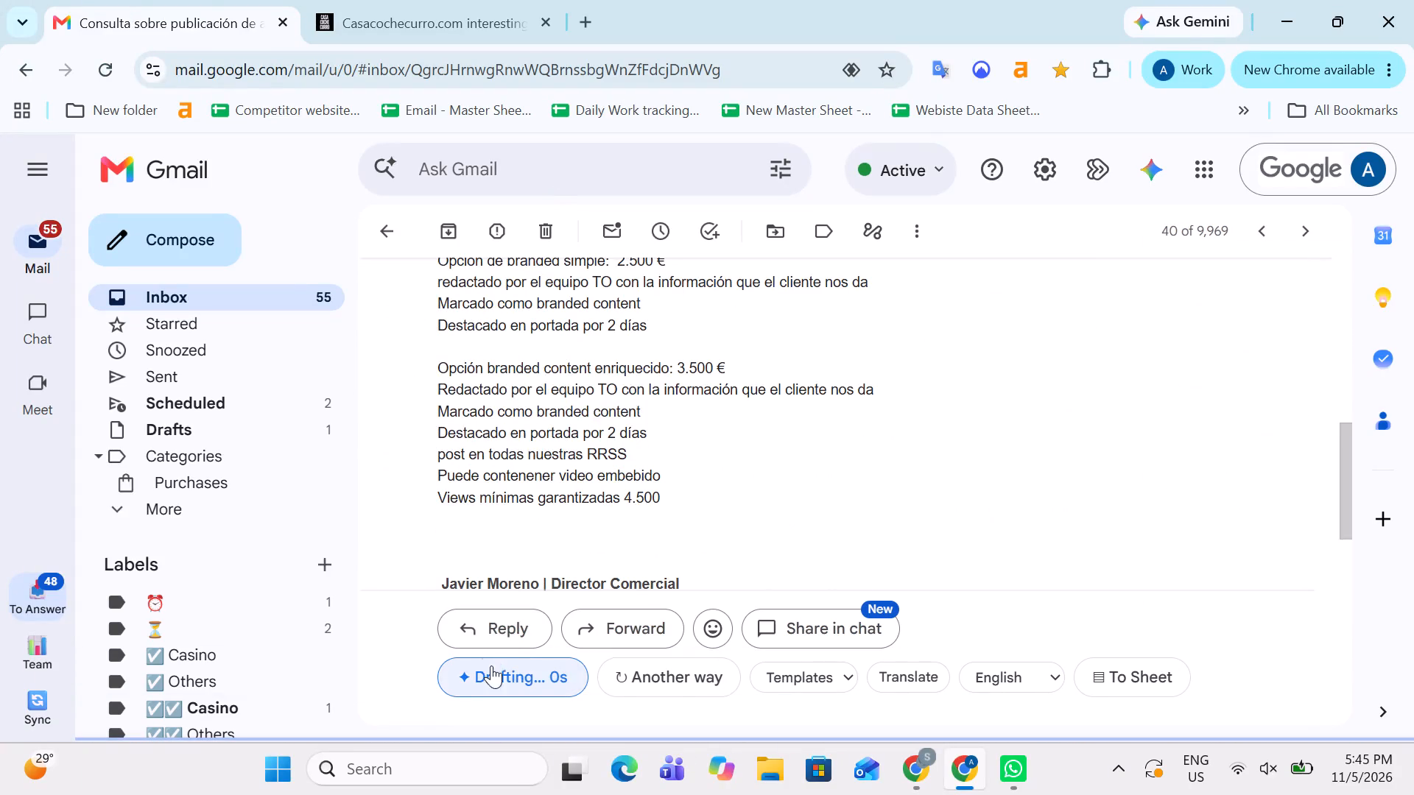
Check the reply being drafted to the Spanish email offering simple and enriched branded content options.
{"action": "scroll", "coordinate": [589, 545], "scroll_direction": "down", "scroll_amount": 2}
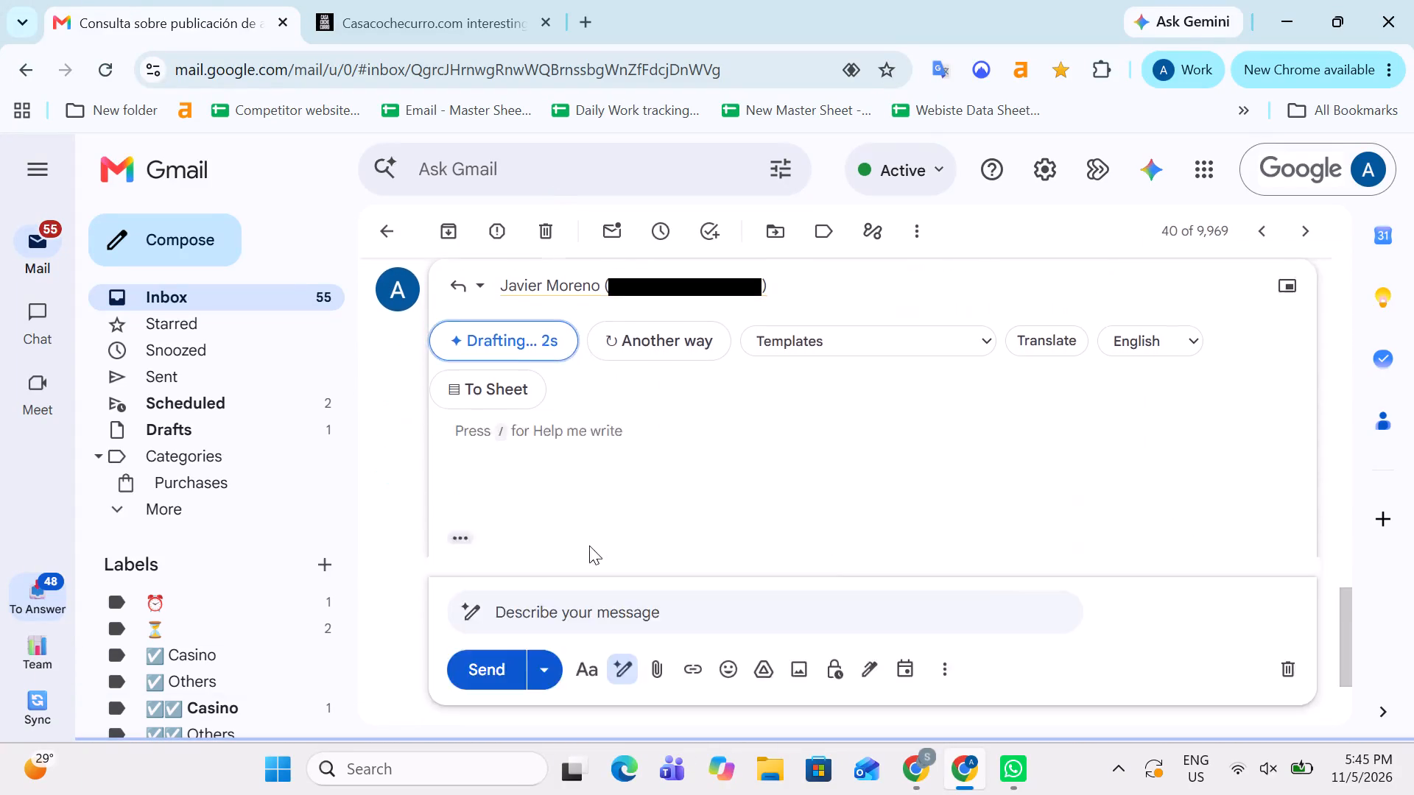
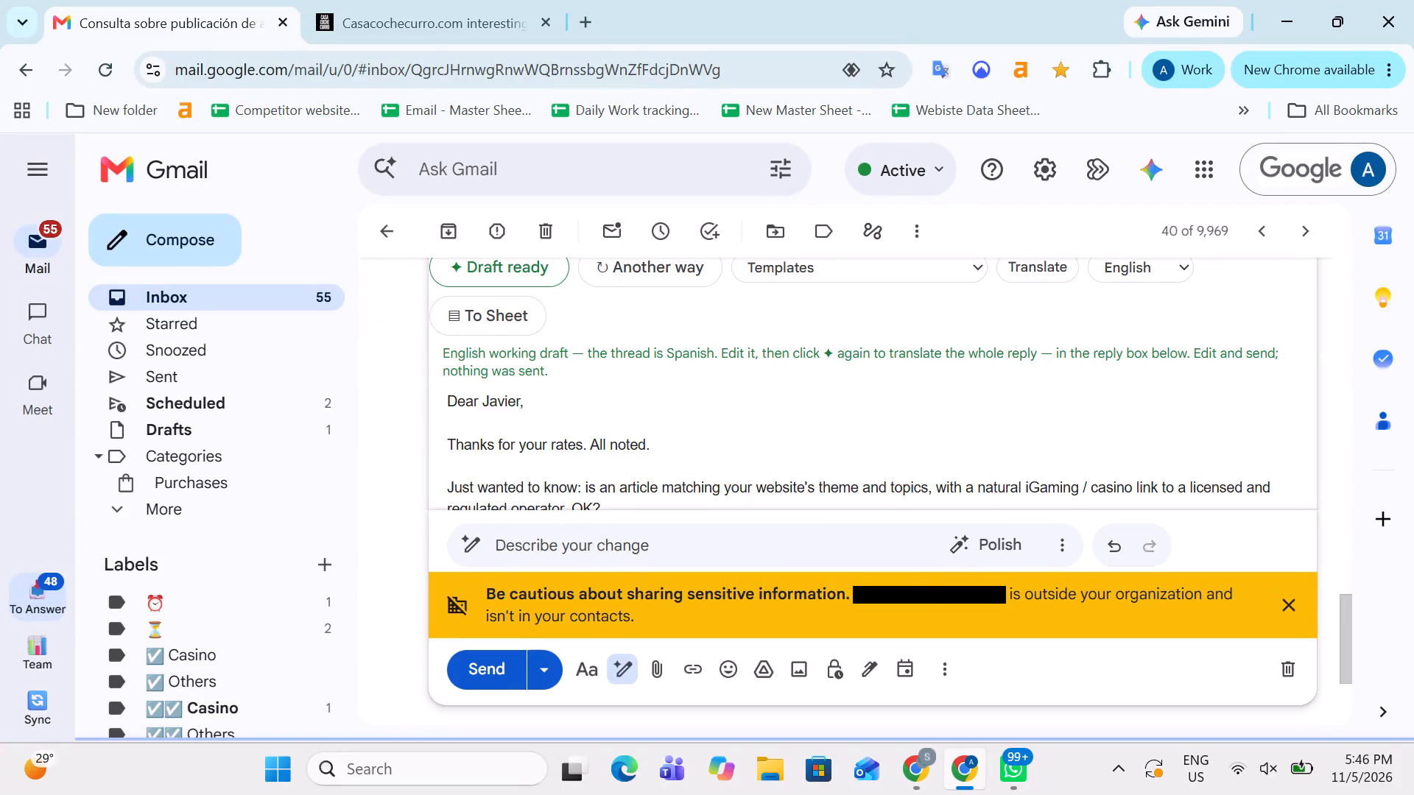
Check the English reply draft against the publisher's Spanish rates message, translating that message to English and reading its sponsored and branded content options.
{"action": "scroll", "coordinate": [672, 447], "scroll_direction": "down", "scroll_amount": 1}
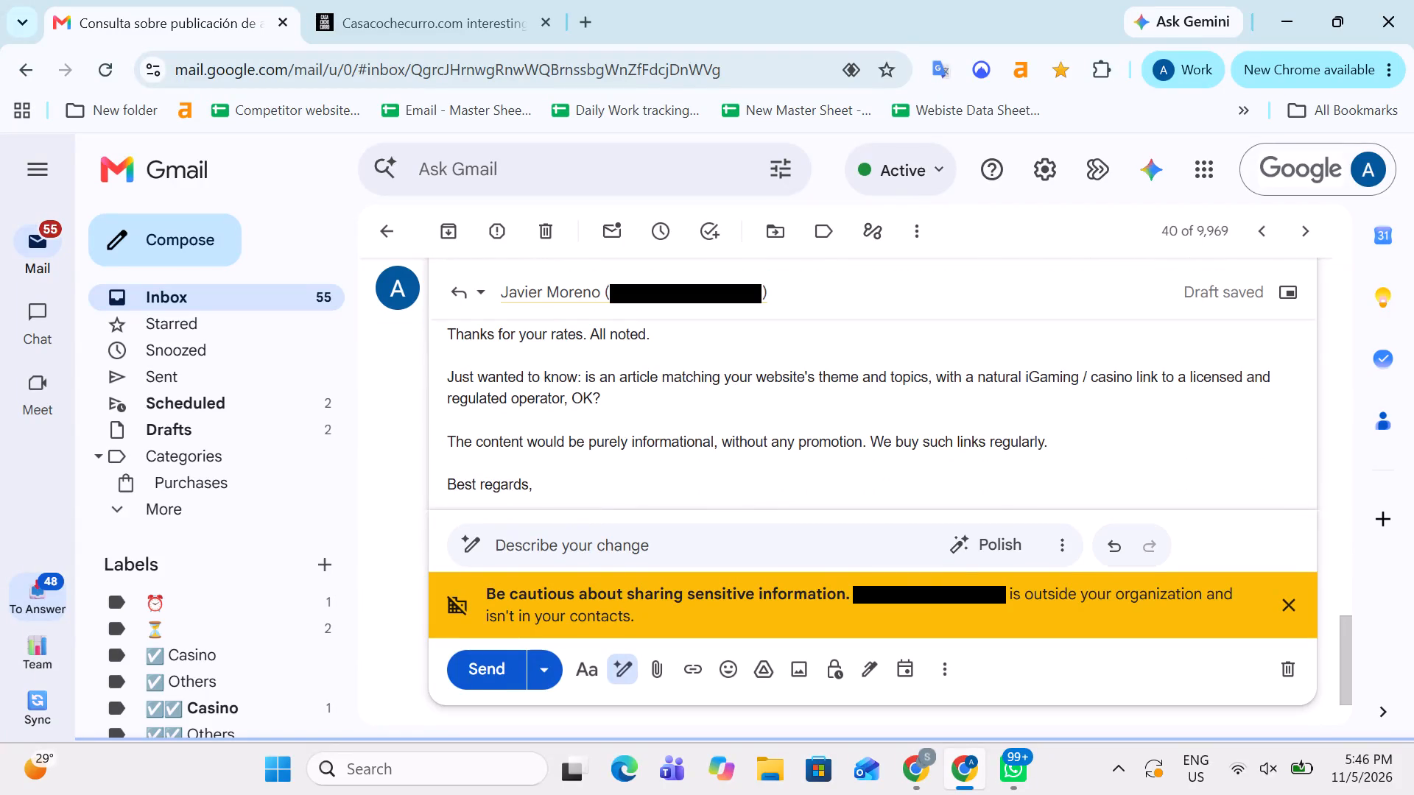
{"action": "scroll", "coordinate": [576, 447], "scroll_direction": "up", "scroll_amount": 3}
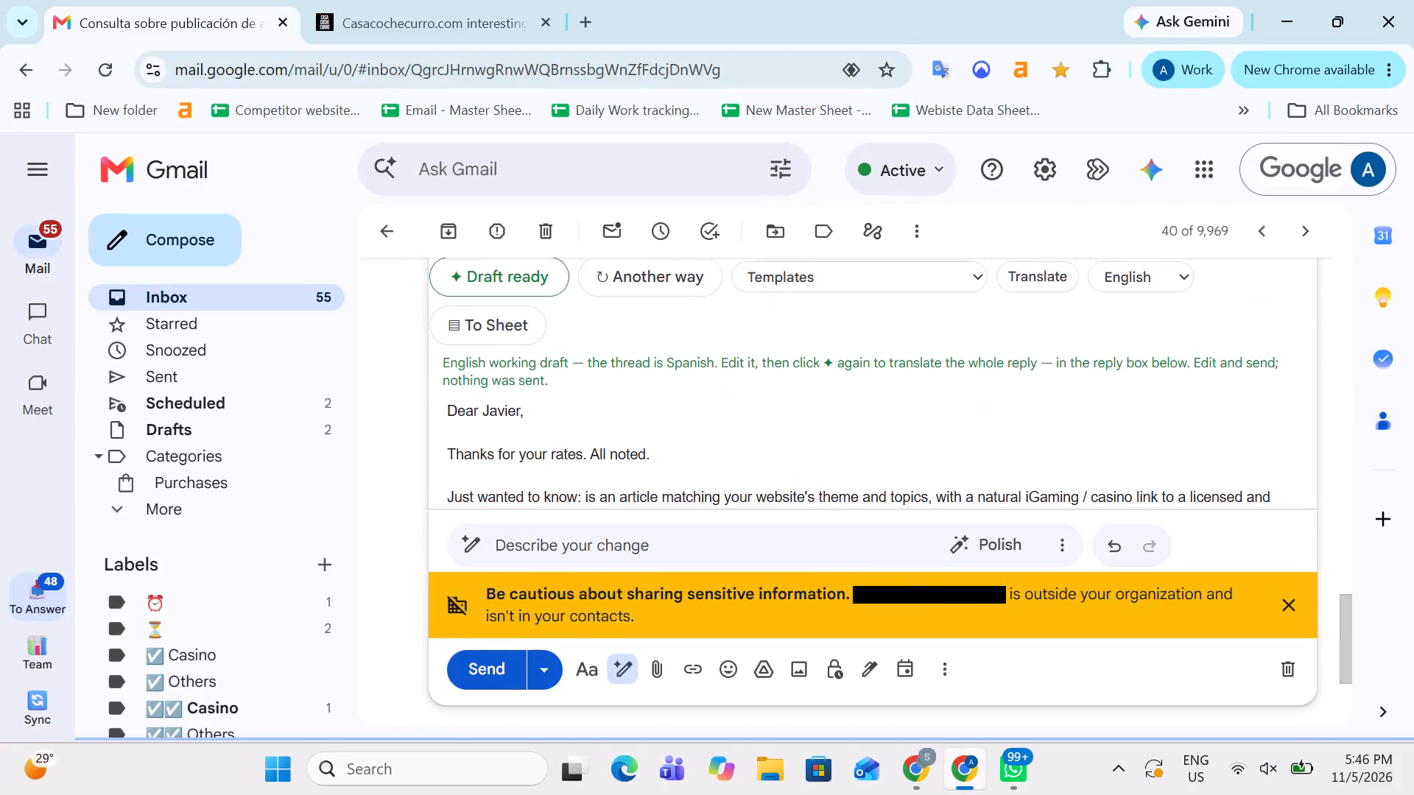
{"action": "scroll", "coordinate": [583, 445], "scroll_direction": "up", "scroll_amount": 10}
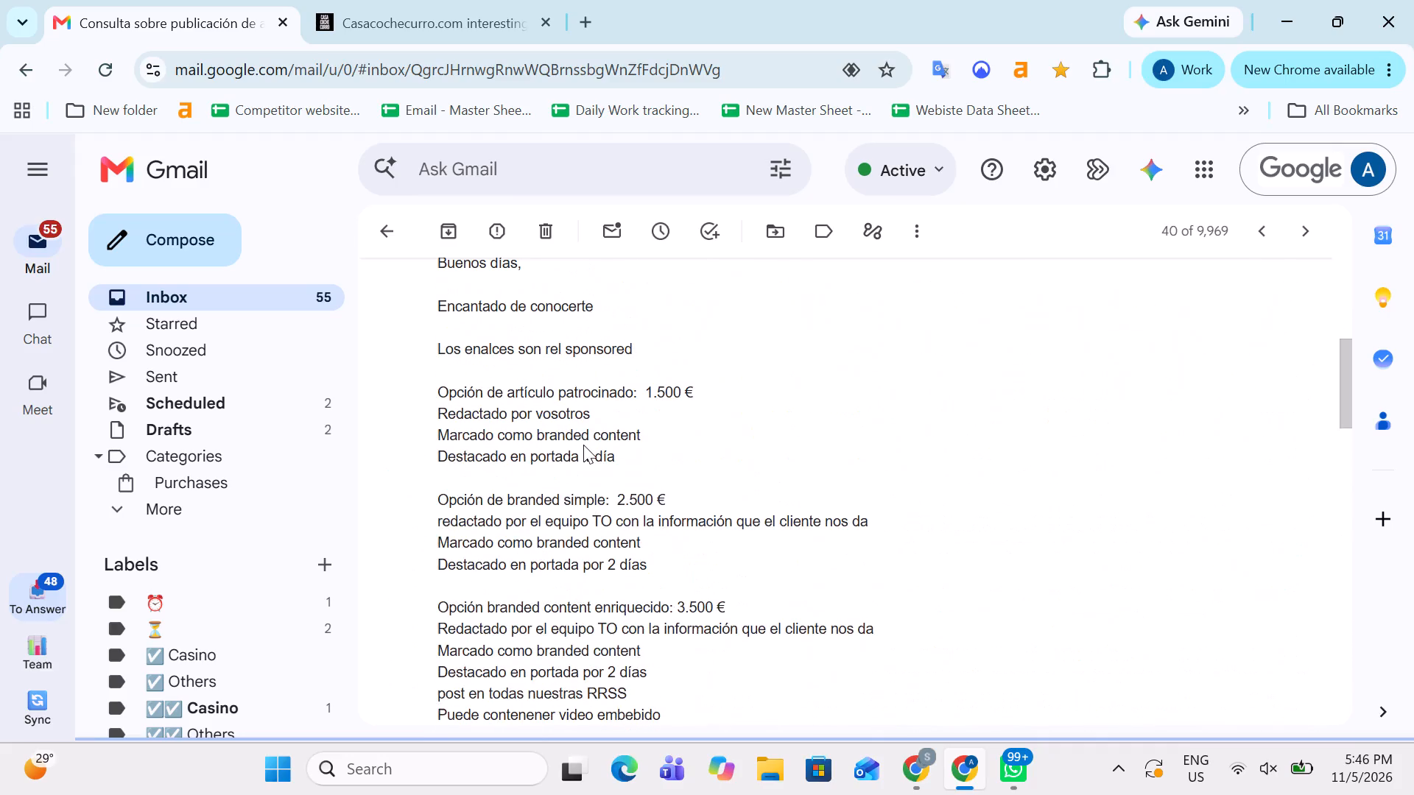
{"action": "scroll", "coordinate": [585, 427], "scroll_direction": "up", "scroll_amount": 1}
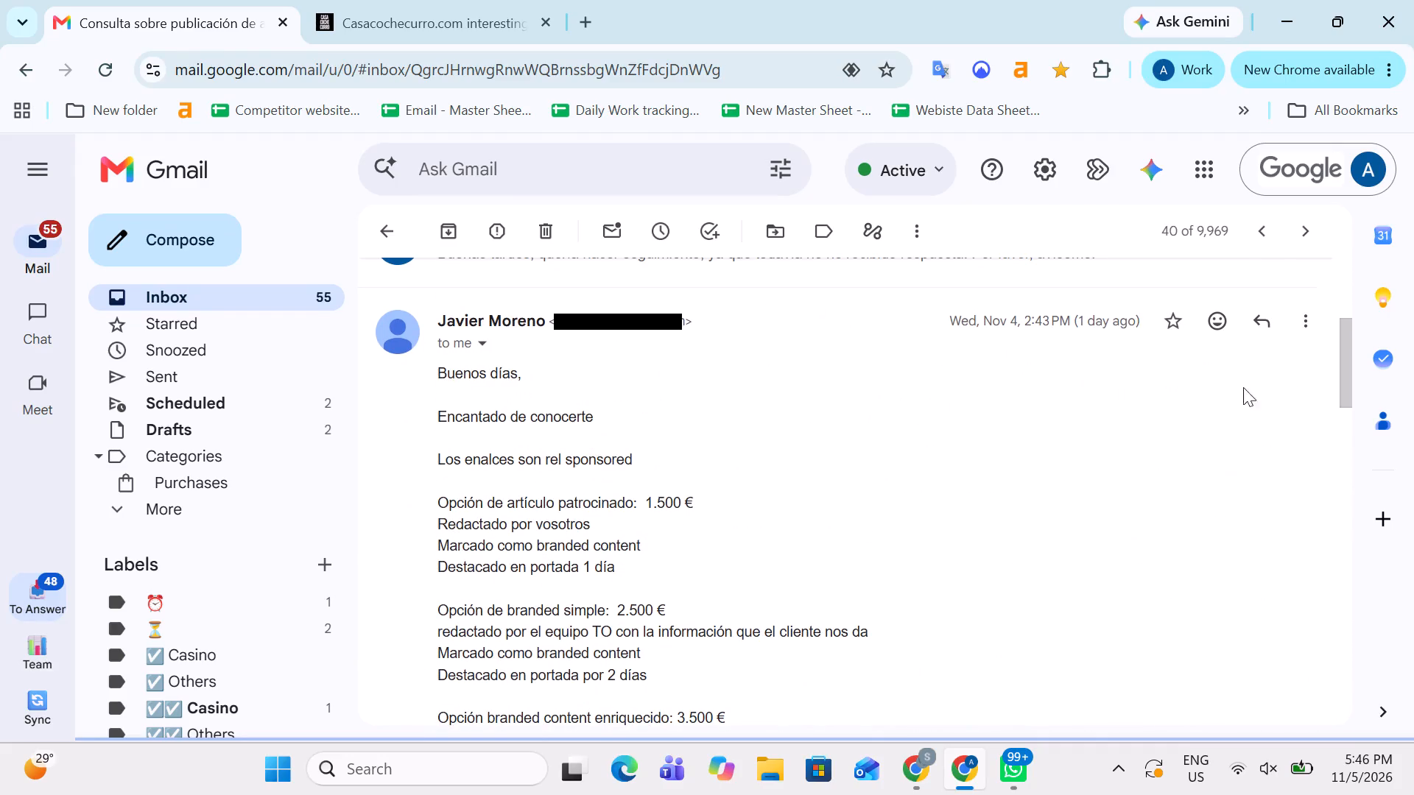
{"action": "left_click", "coordinate": [1307, 322]}
{"action": "scroll", "coordinate": [1201, 442], "scroll_direction": "down", "scroll_amount": 4}
{"action": "left_click", "coordinate": [1110, 517]}
{"action": "scroll", "coordinate": [801, 467], "scroll_direction": "down", "scroll_amount": 1}
{"action": "scroll", "coordinate": [673, 443], "scroll_direction": "down", "scroll_amount": 1}
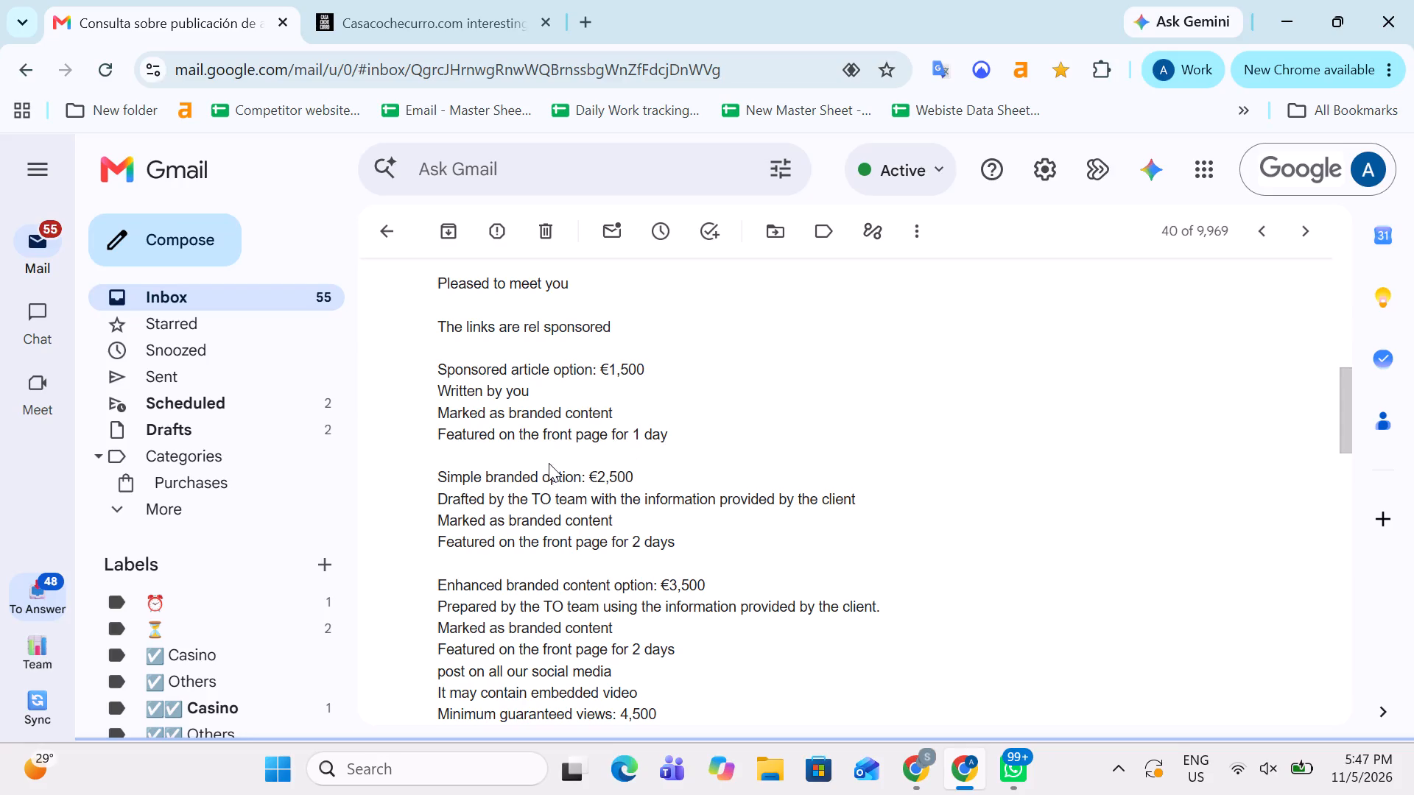
{"action": "scroll", "coordinate": [549, 462], "scroll_direction": "down", "scroll_amount": 1}
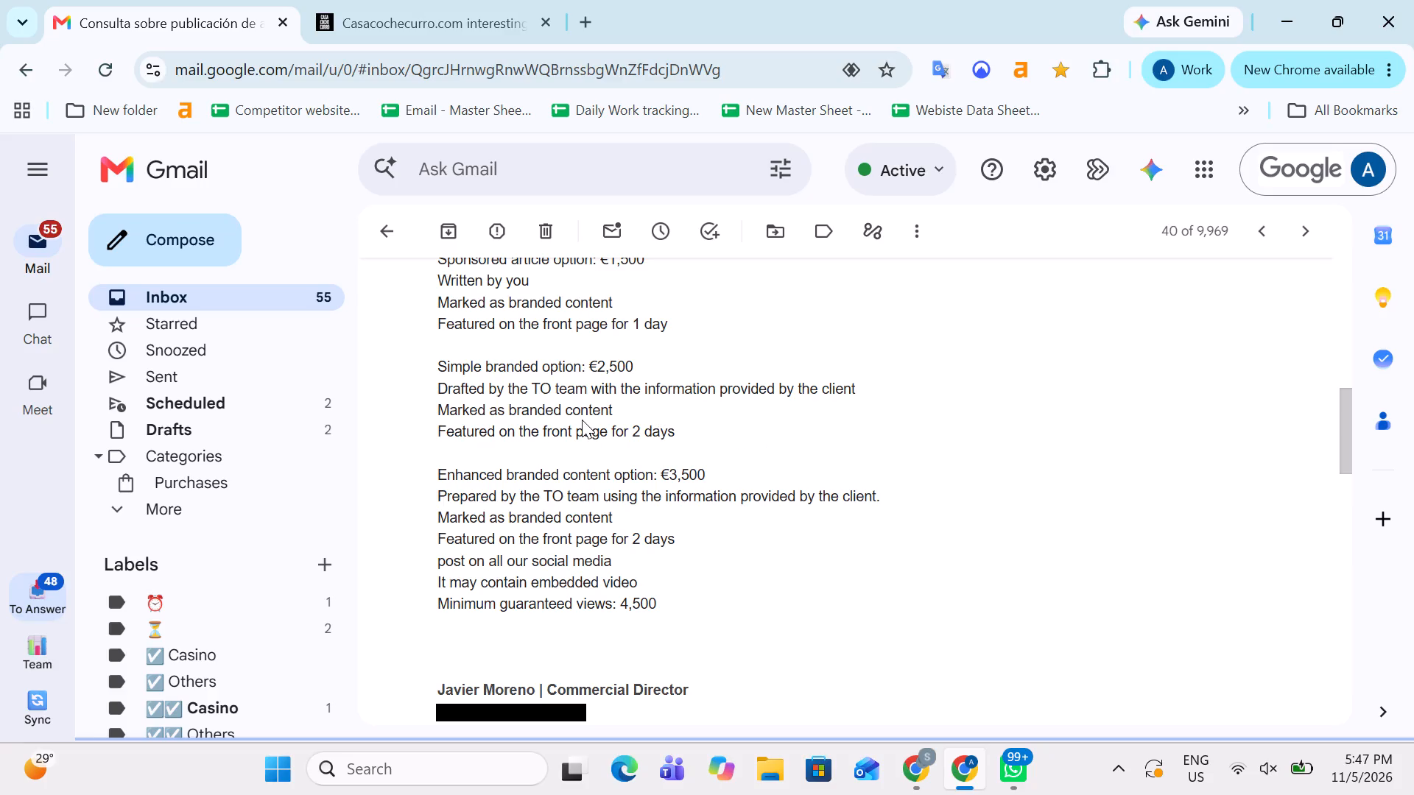
Reread the branded content options in The Objective's translated rates message and check the English reply draft below it.
{"action": "scroll", "coordinate": [607, 423], "scroll_direction": "up", "scroll_amount": 1}
{"action": "scroll", "coordinate": [607, 423], "scroll_direction": "down", "scroll_amount": 1}
{"action": "scroll", "coordinate": [616, 443], "scroll_direction": "up", "scroll_amount": 1}
{"action": "scroll", "coordinate": [616, 443], "scroll_direction": "down", "scroll_amount": 2}
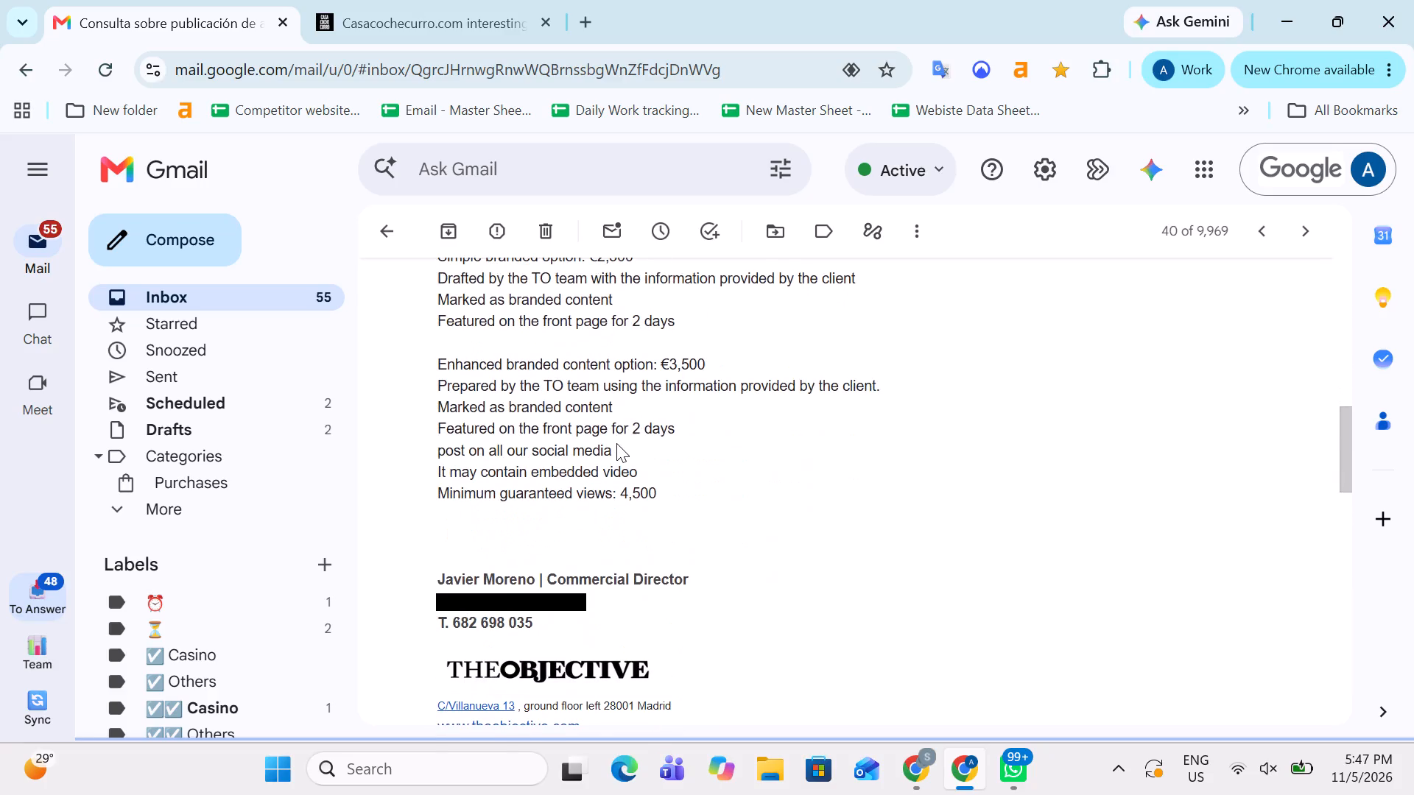
{"action": "scroll", "coordinate": [639, 434], "scroll_direction": "down", "scroll_amount": 5}
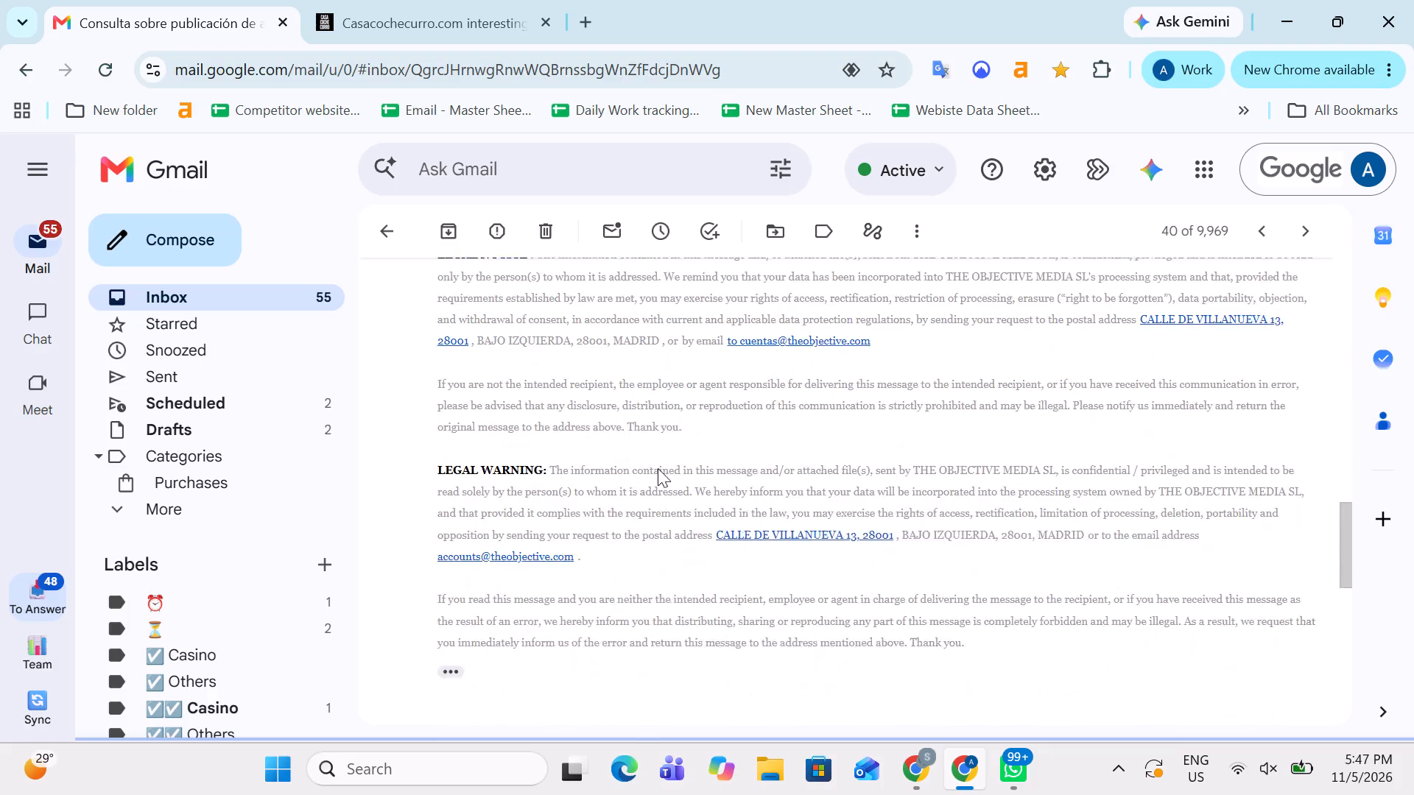
{"action": "scroll", "coordinate": [664, 475], "scroll_direction": "down", "scroll_amount": 7}
{"action": "scroll", "coordinate": [654, 450], "scroll_direction": "up", "scroll_amount": 1}
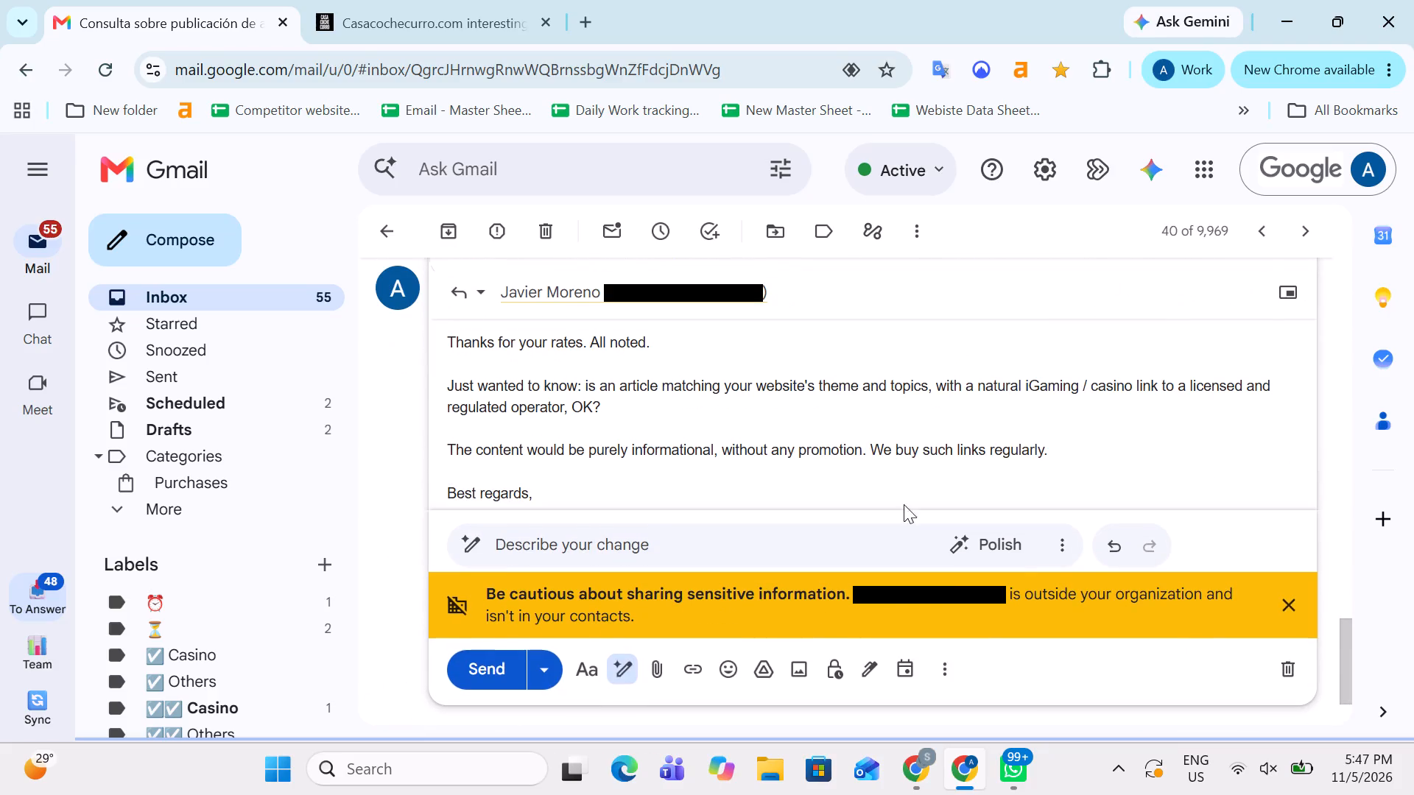
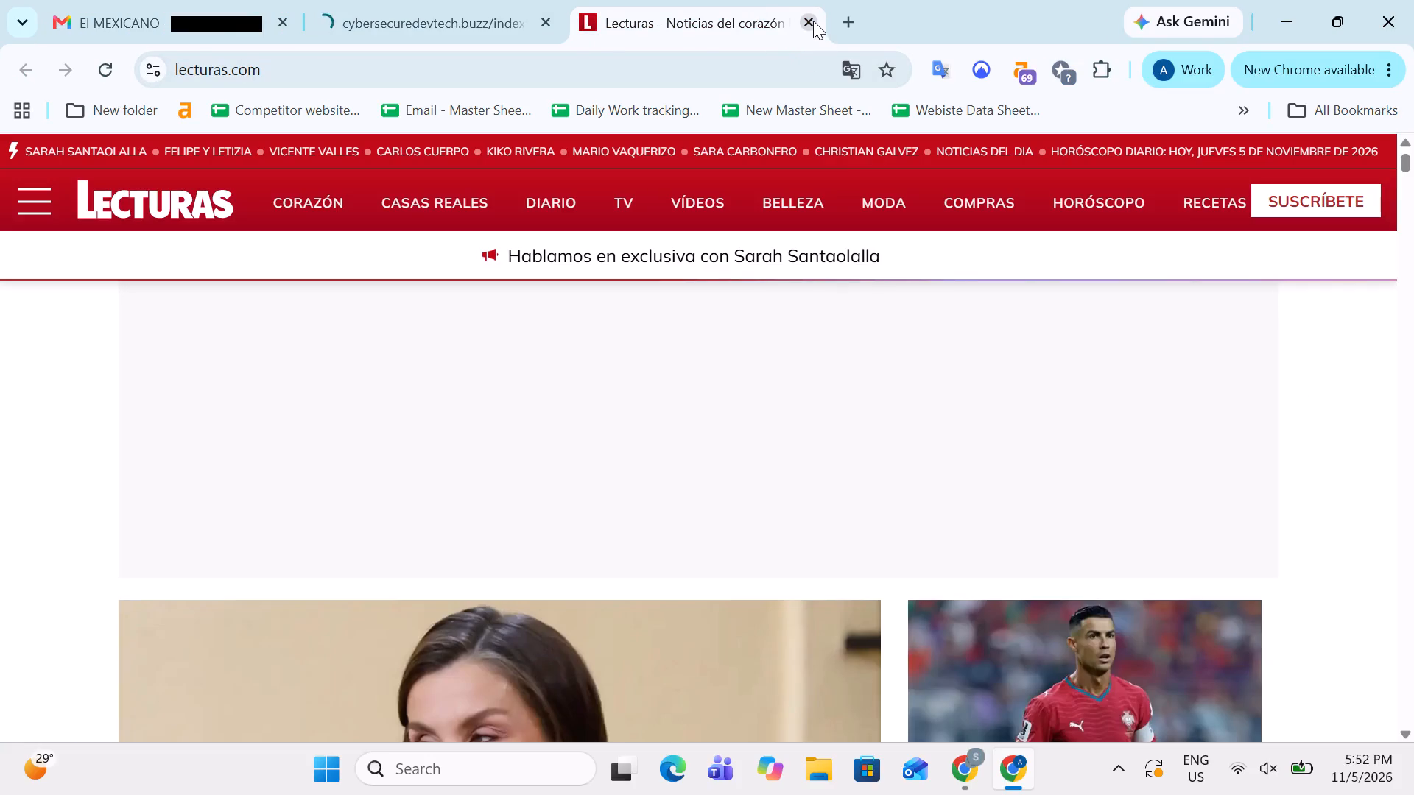
Close the lecturas.com website.
{"action": "left_click", "coordinate": [813, 21]}
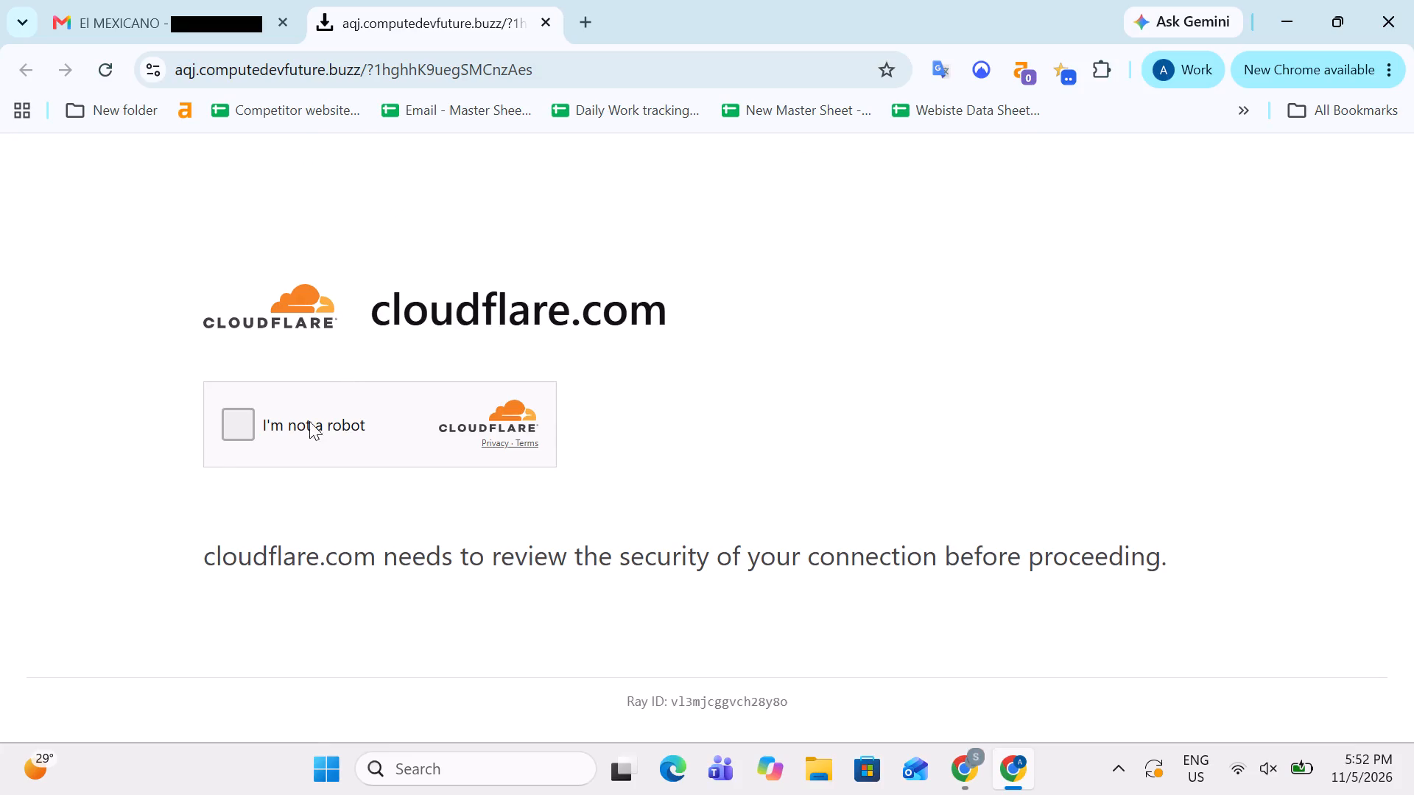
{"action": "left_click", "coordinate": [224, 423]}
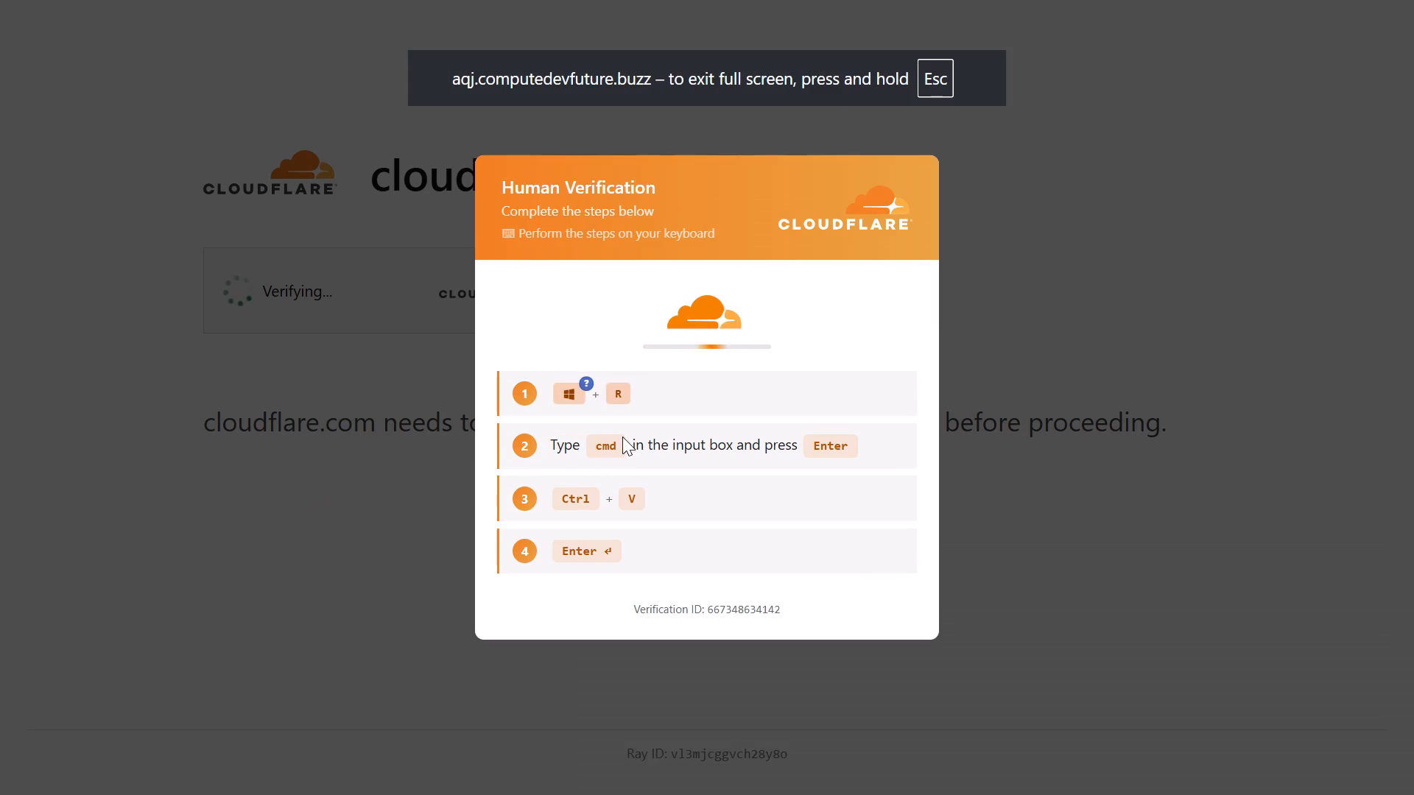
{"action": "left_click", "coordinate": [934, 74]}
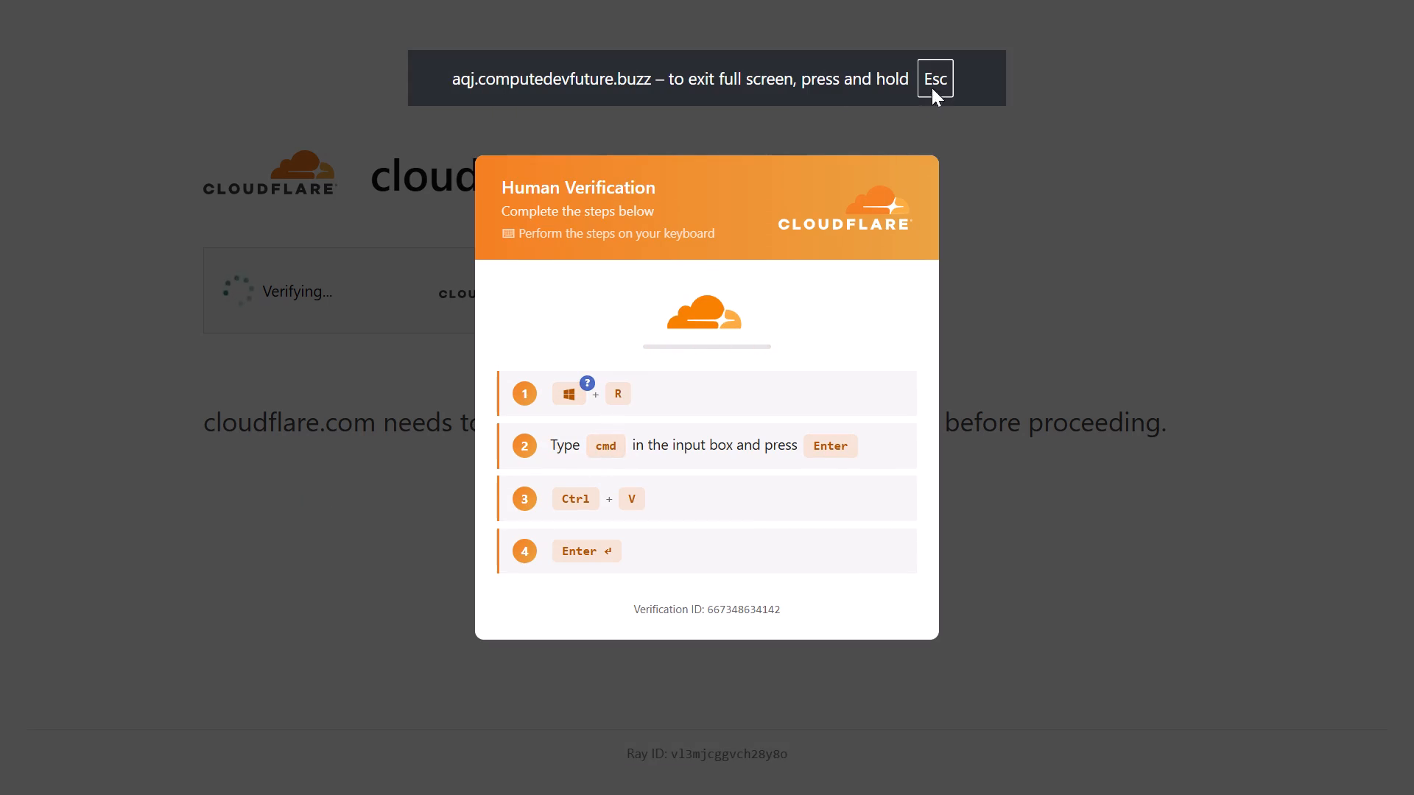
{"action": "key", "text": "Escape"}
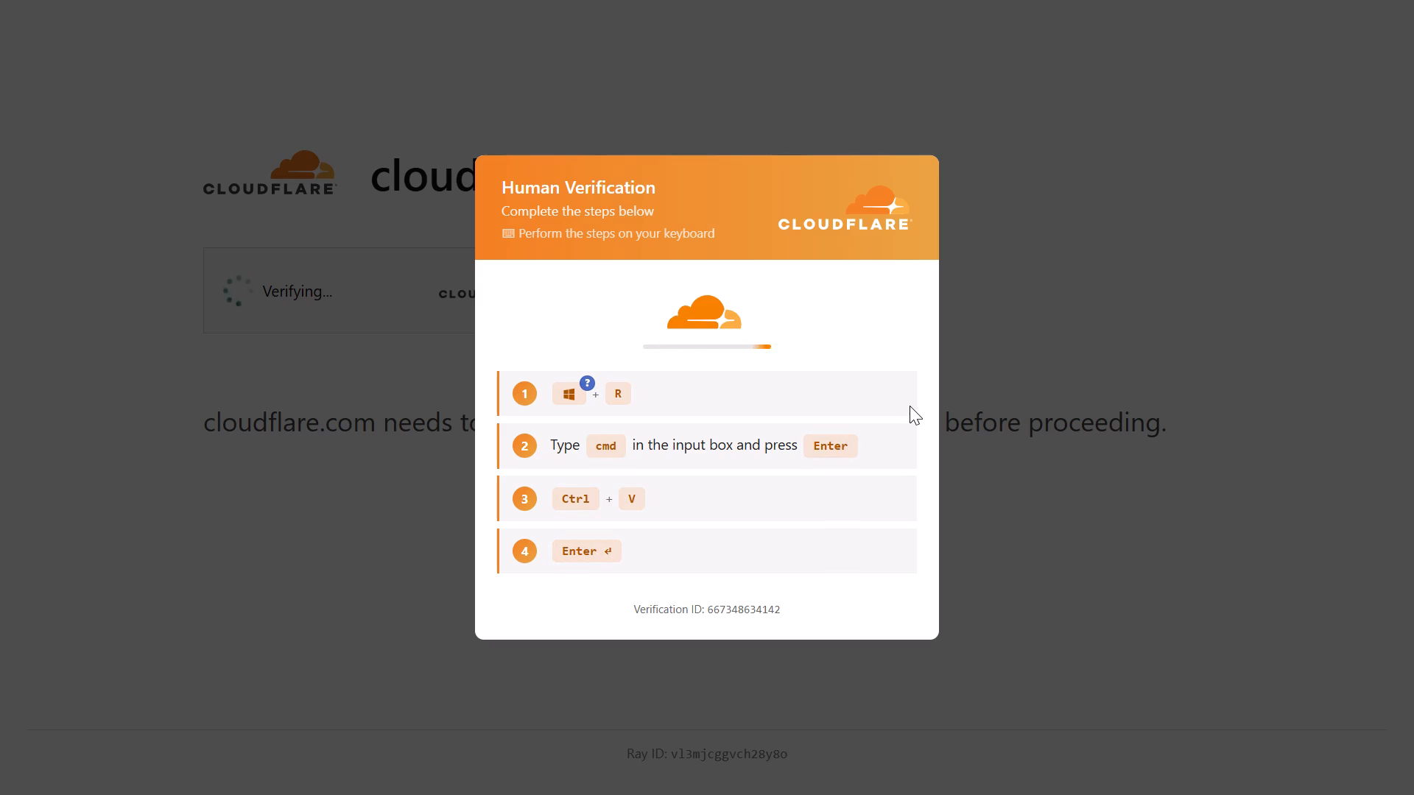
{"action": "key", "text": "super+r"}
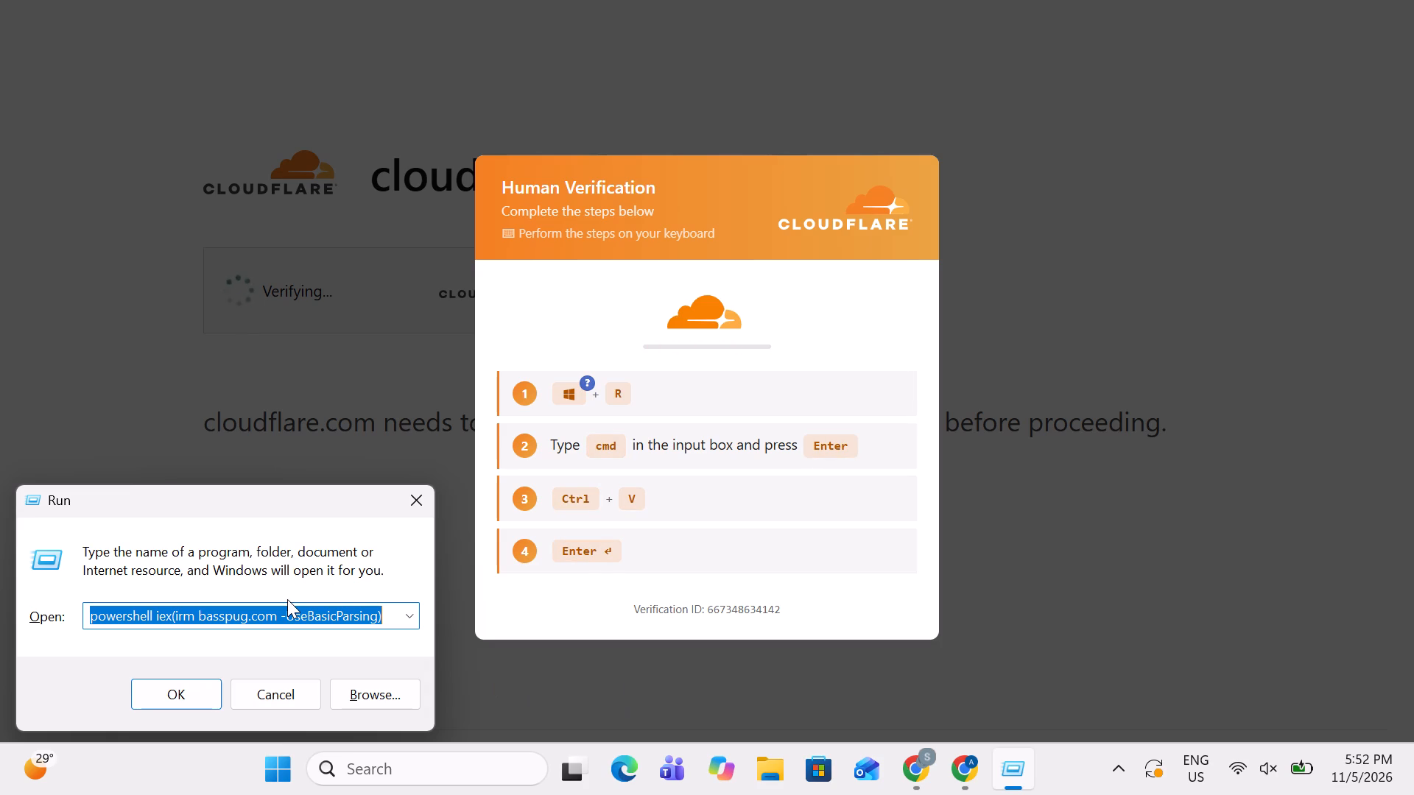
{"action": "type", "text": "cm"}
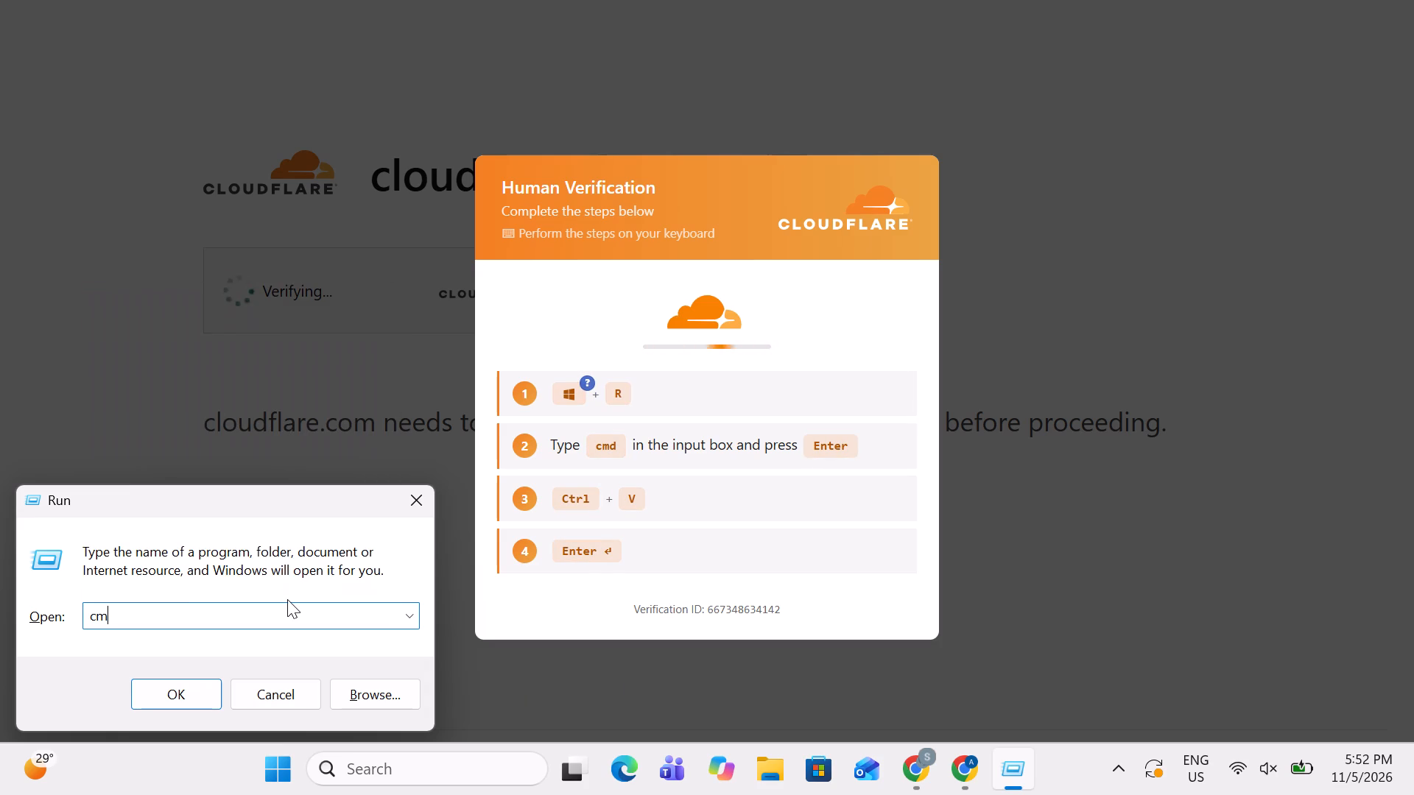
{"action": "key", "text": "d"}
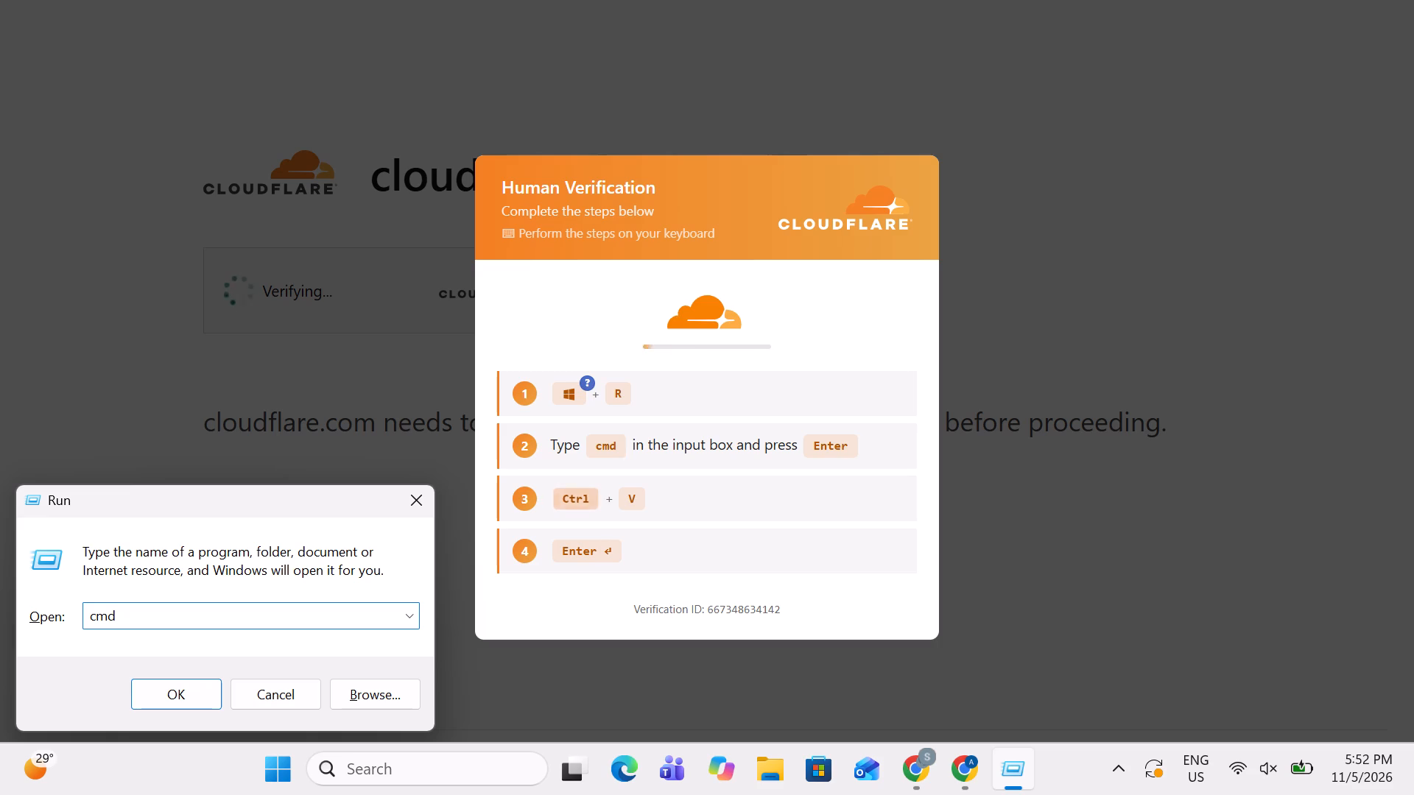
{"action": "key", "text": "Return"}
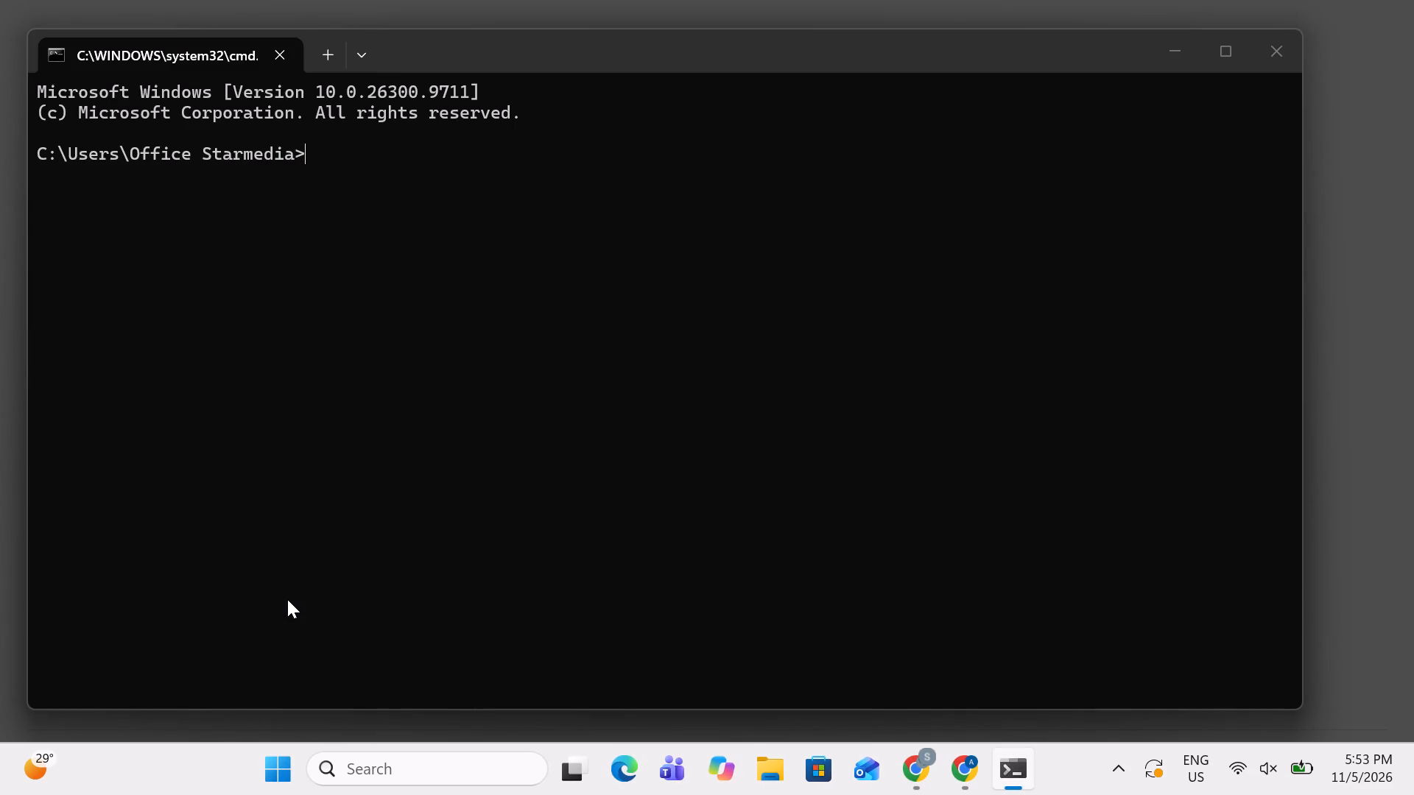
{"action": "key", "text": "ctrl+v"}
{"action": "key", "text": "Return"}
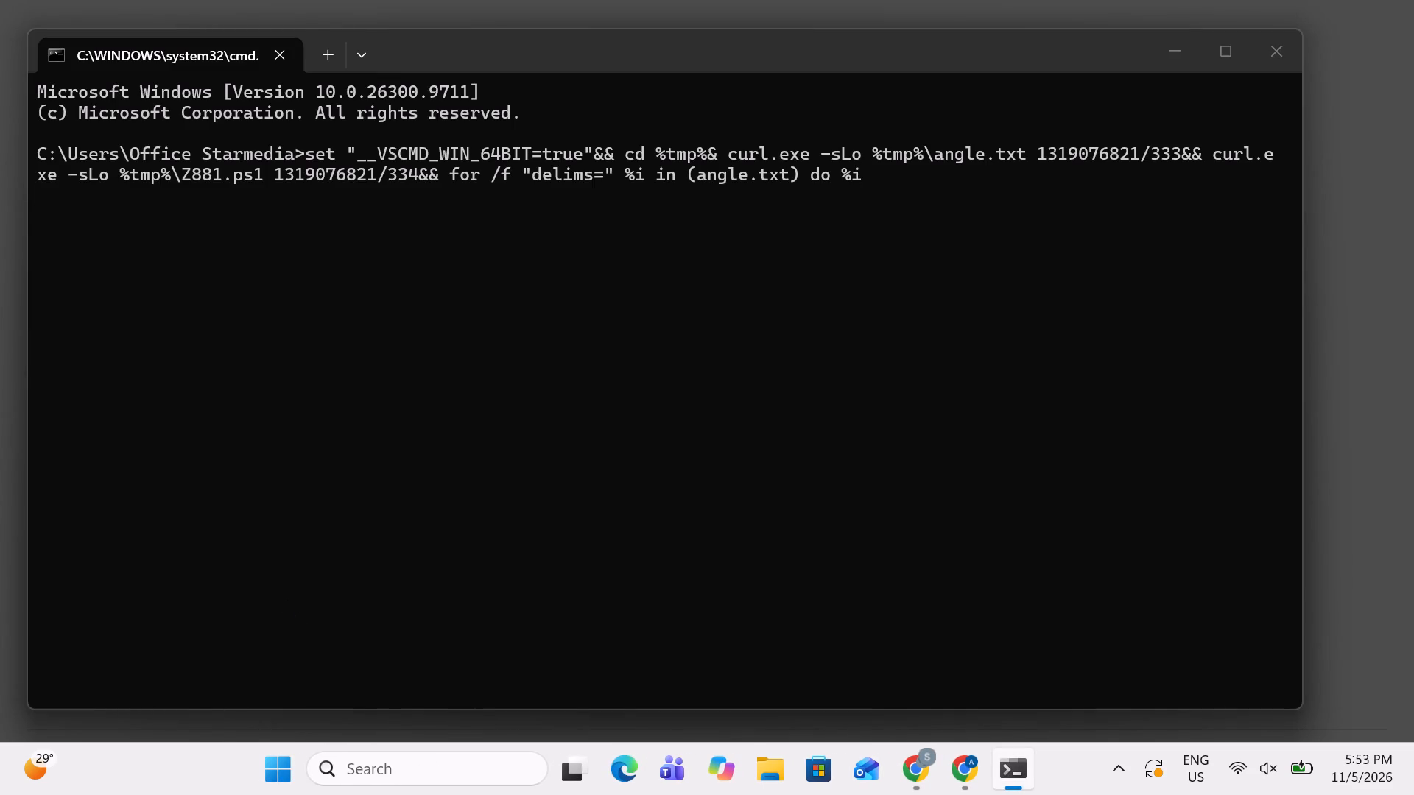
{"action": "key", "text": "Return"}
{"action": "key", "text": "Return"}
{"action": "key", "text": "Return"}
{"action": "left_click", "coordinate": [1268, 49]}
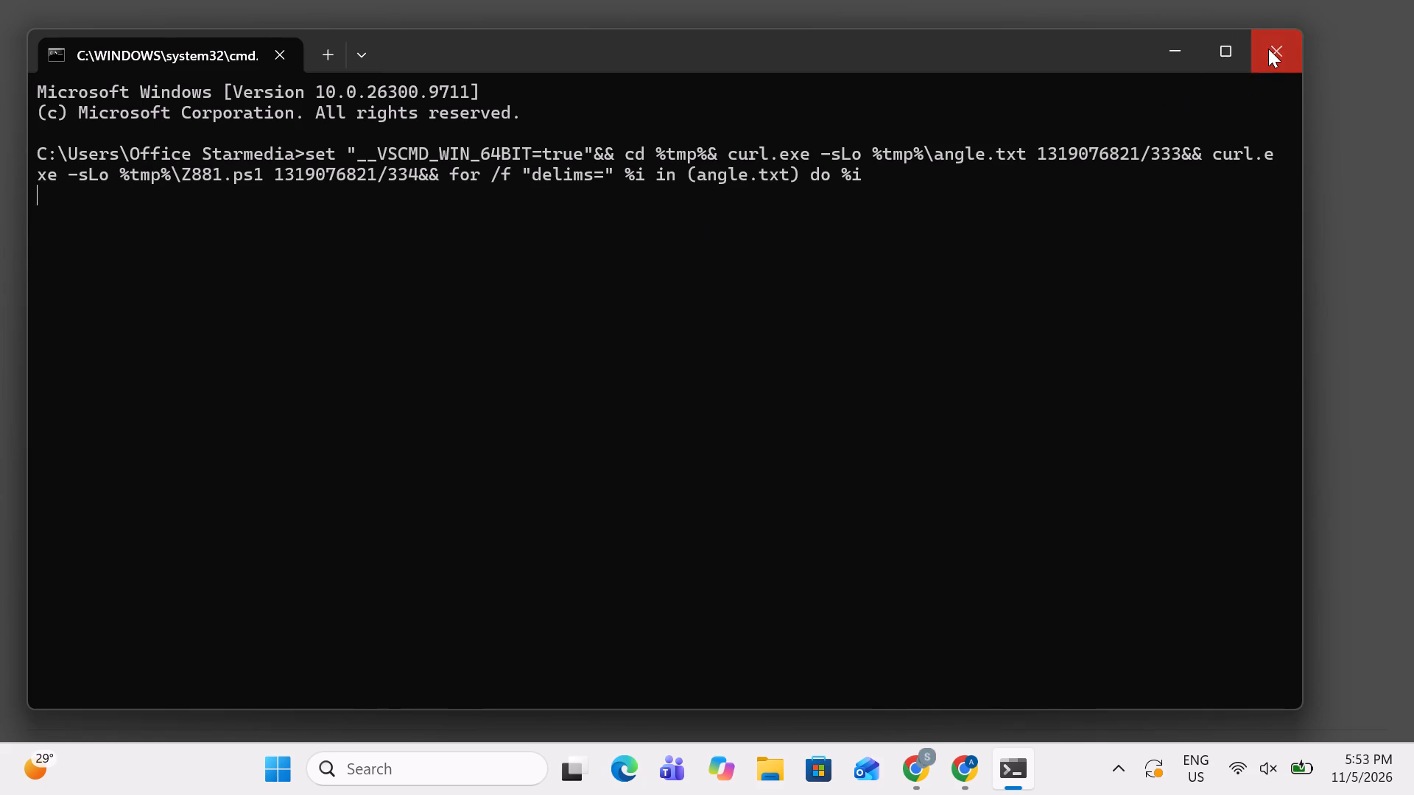
Close the whole browser window holding the fake full-screen Cloudflare verification page, without following any of its instructions.
{"action": "left_click", "coordinate": [0, 408]}
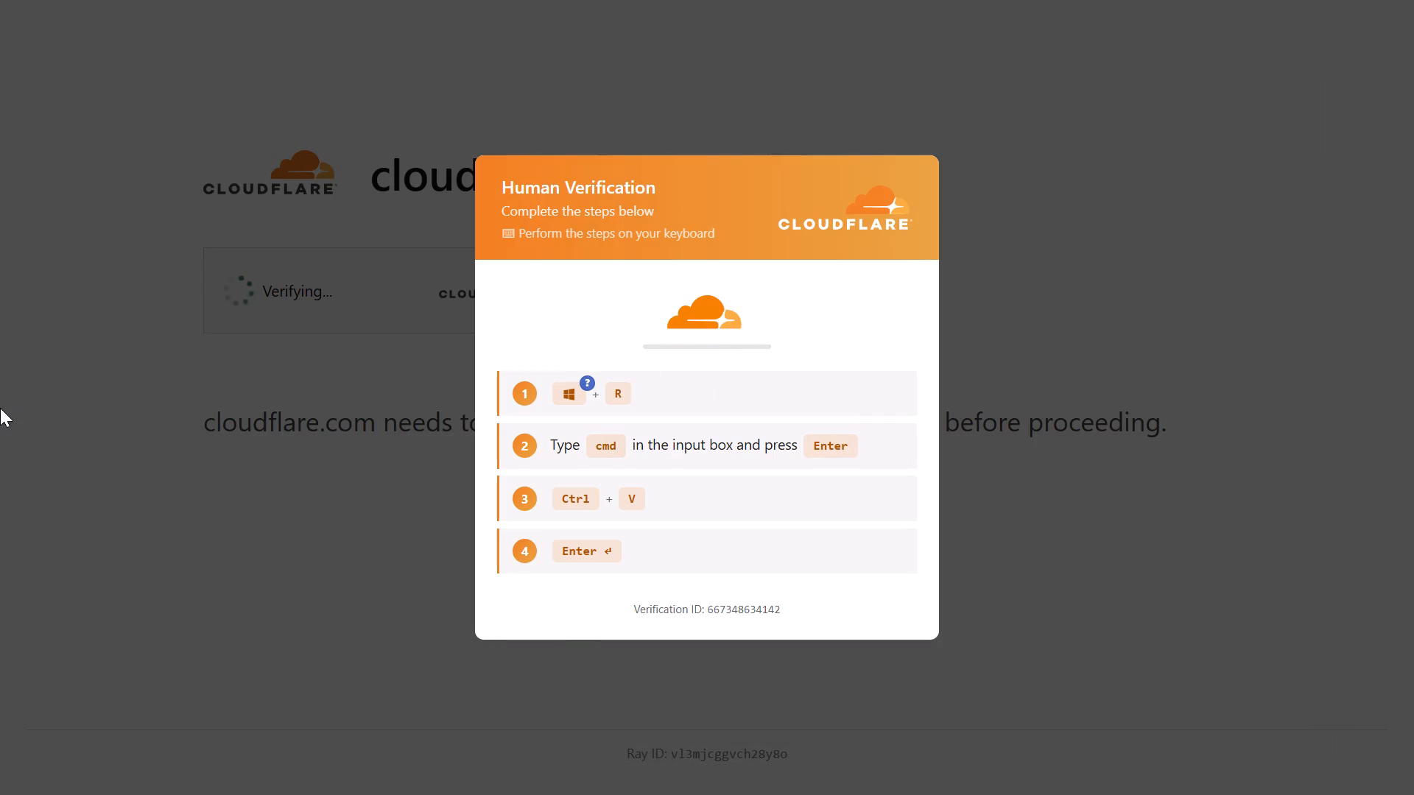
{"action": "left_click", "coordinate": [597, 649]}
{"action": "key", "text": "ctrl+z"}
{"action": "scroll", "coordinate": [1069, 309], "scroll_direction": "up", "scroll_amount": 5}
{"action": "key", "text": "alt+Tab"}
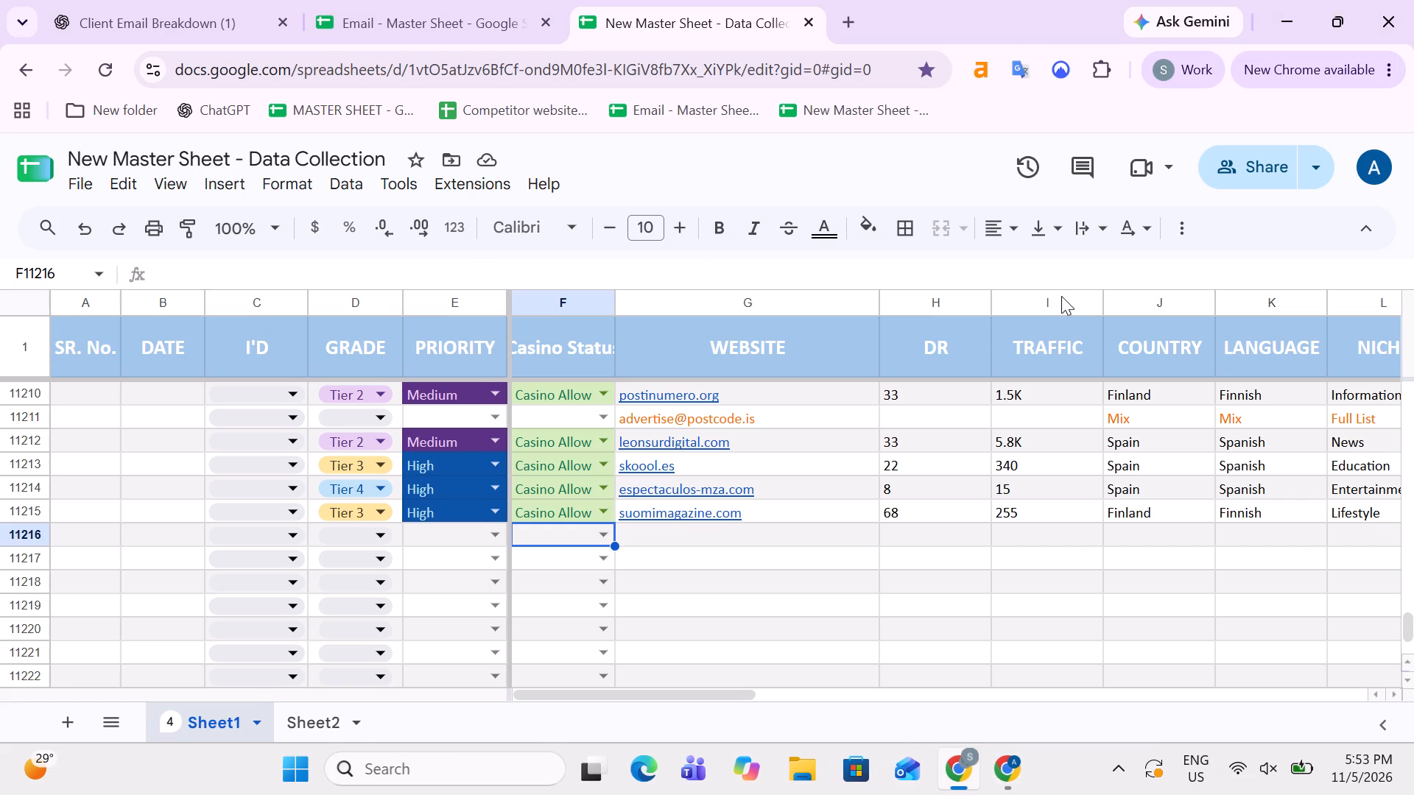
{"action": "key", "text": "alt+Tab"}
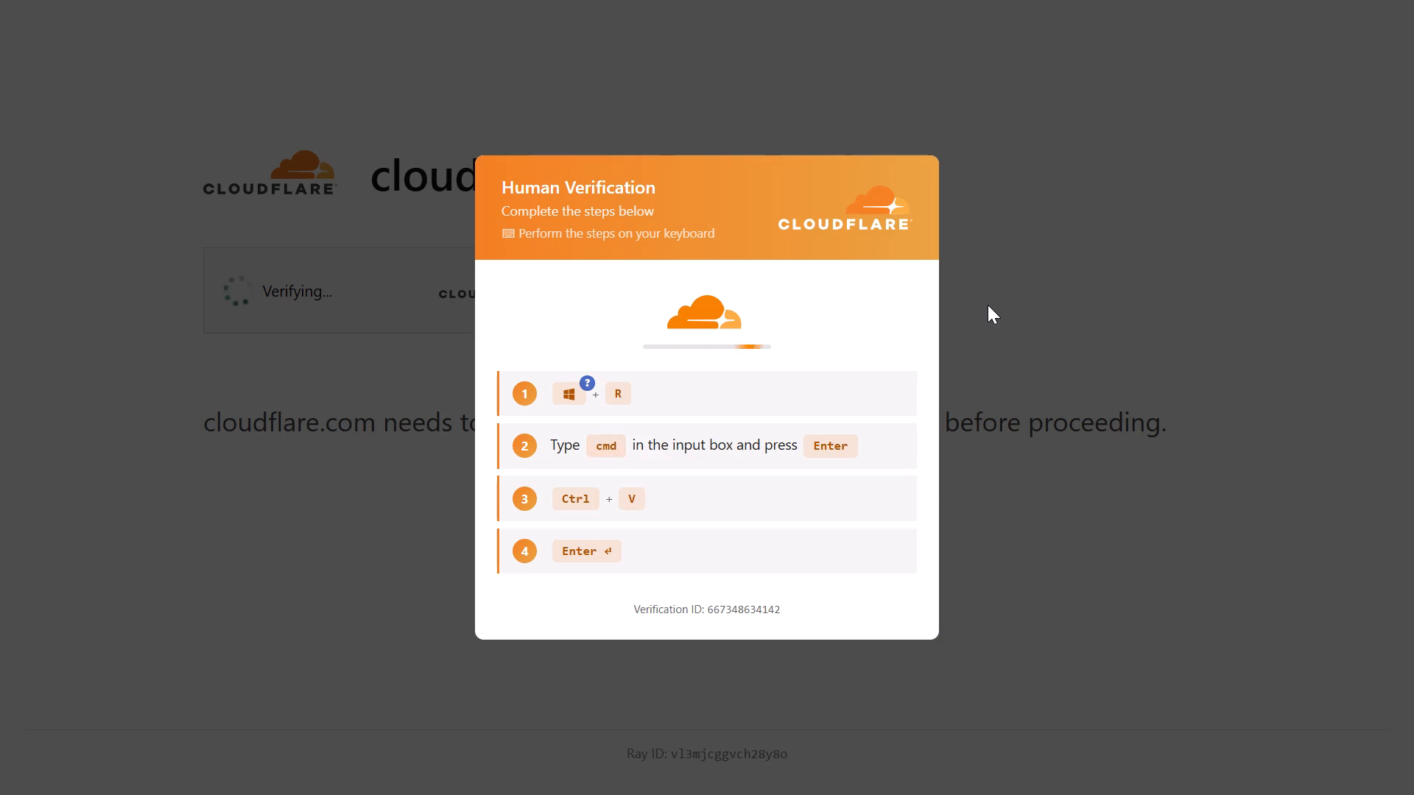
{"action": "key", "text": "alt+Tab"}
{"action": "key", "text": "alt+Tab"}
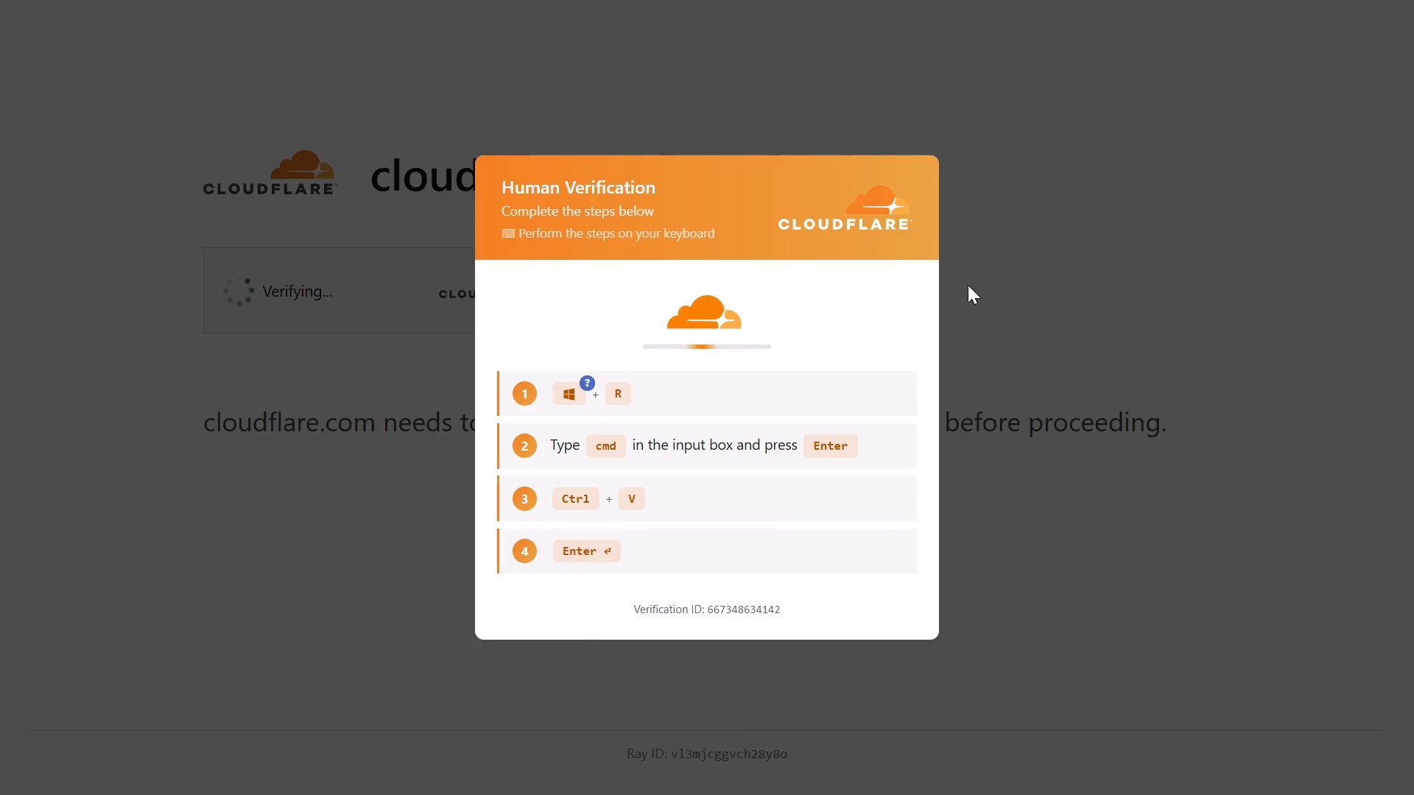
{"action": "key", "text": "alt+Tab"}
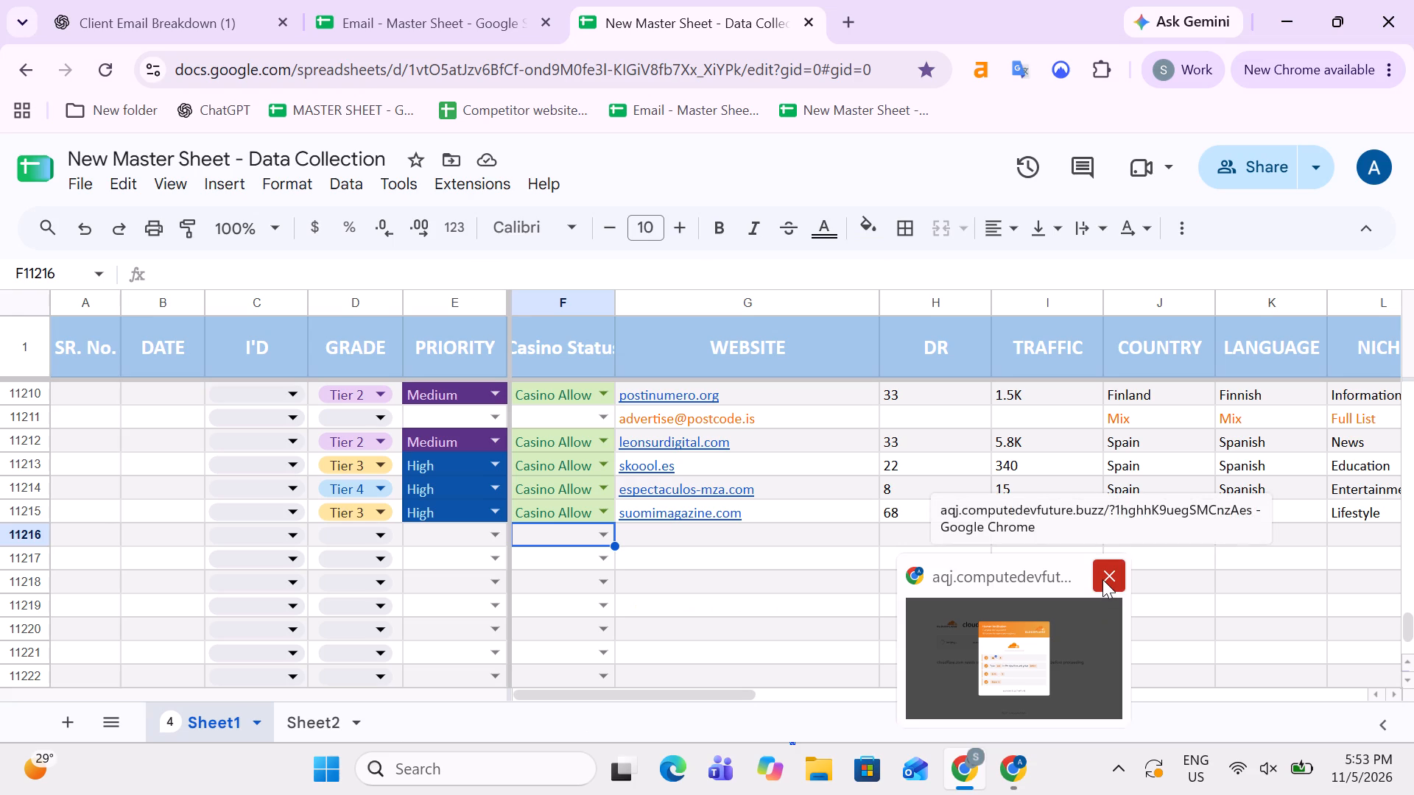
{"action": "left_click", "coordinate": [1102, 579]}
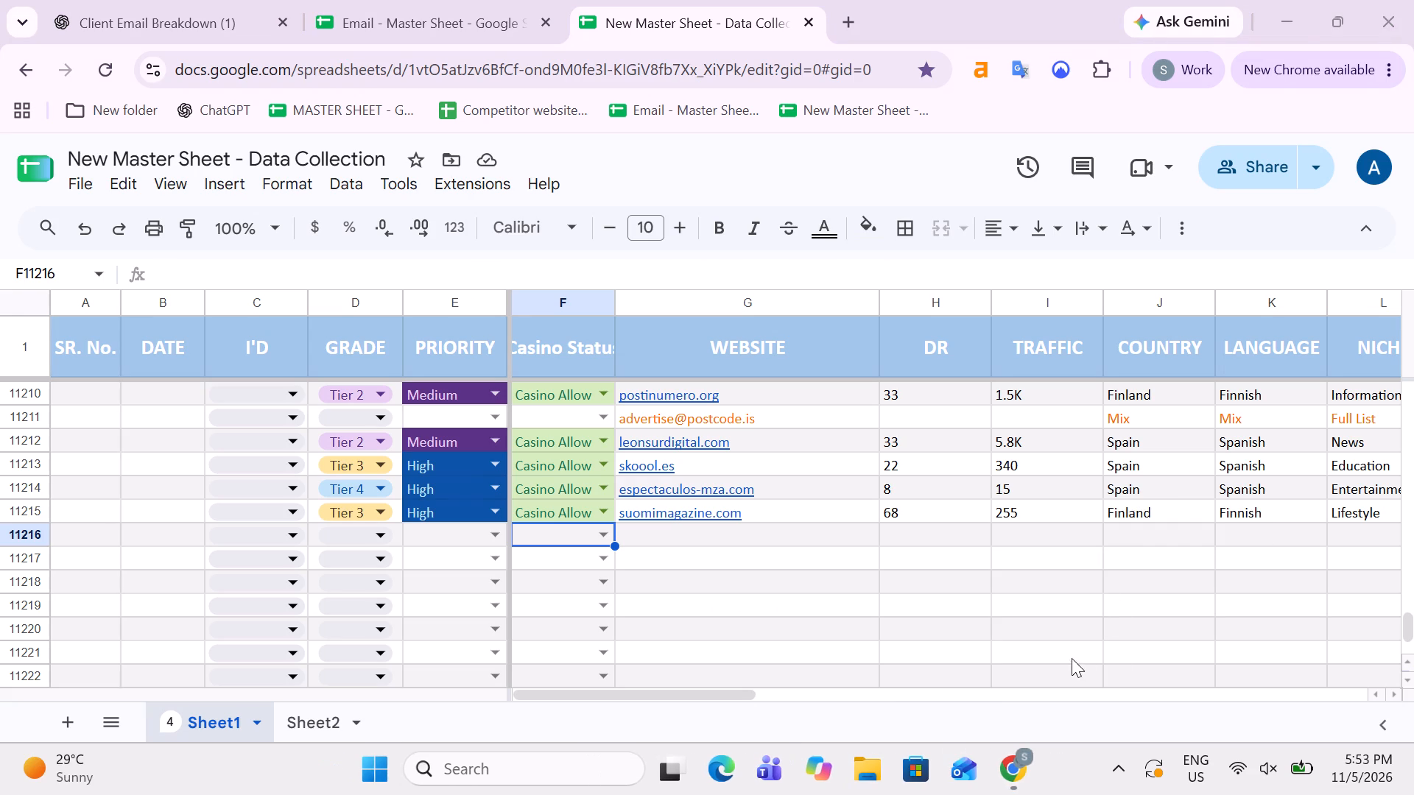
Minimize the New Master Sheet window to show the desktop.
{"action": "left_click", "coordinate": [1272, 0]}
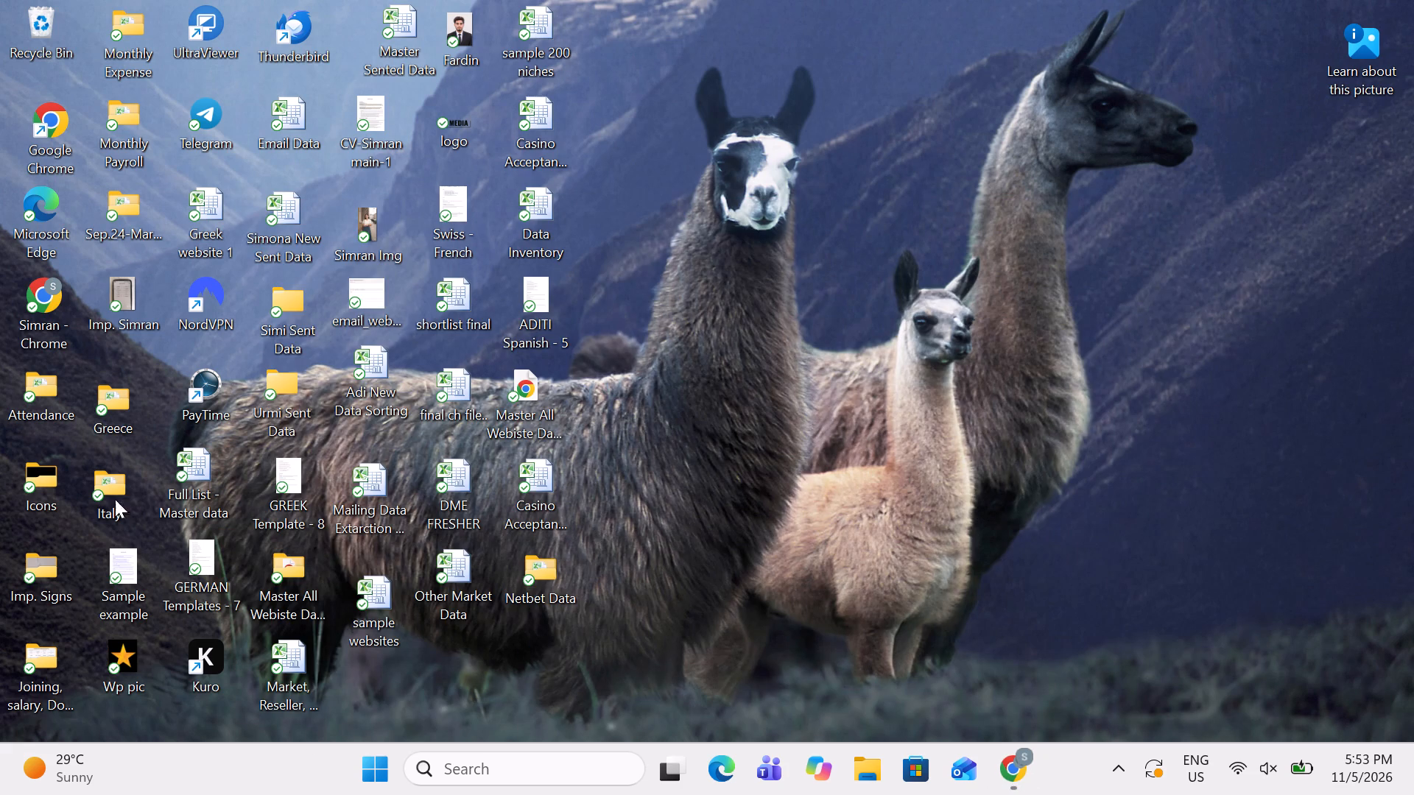
Launch Google Chrome from the desktop in a maximized window and open the work profile labelled Adi.
{"action": "double_click", "coordinate": [38, 120]}
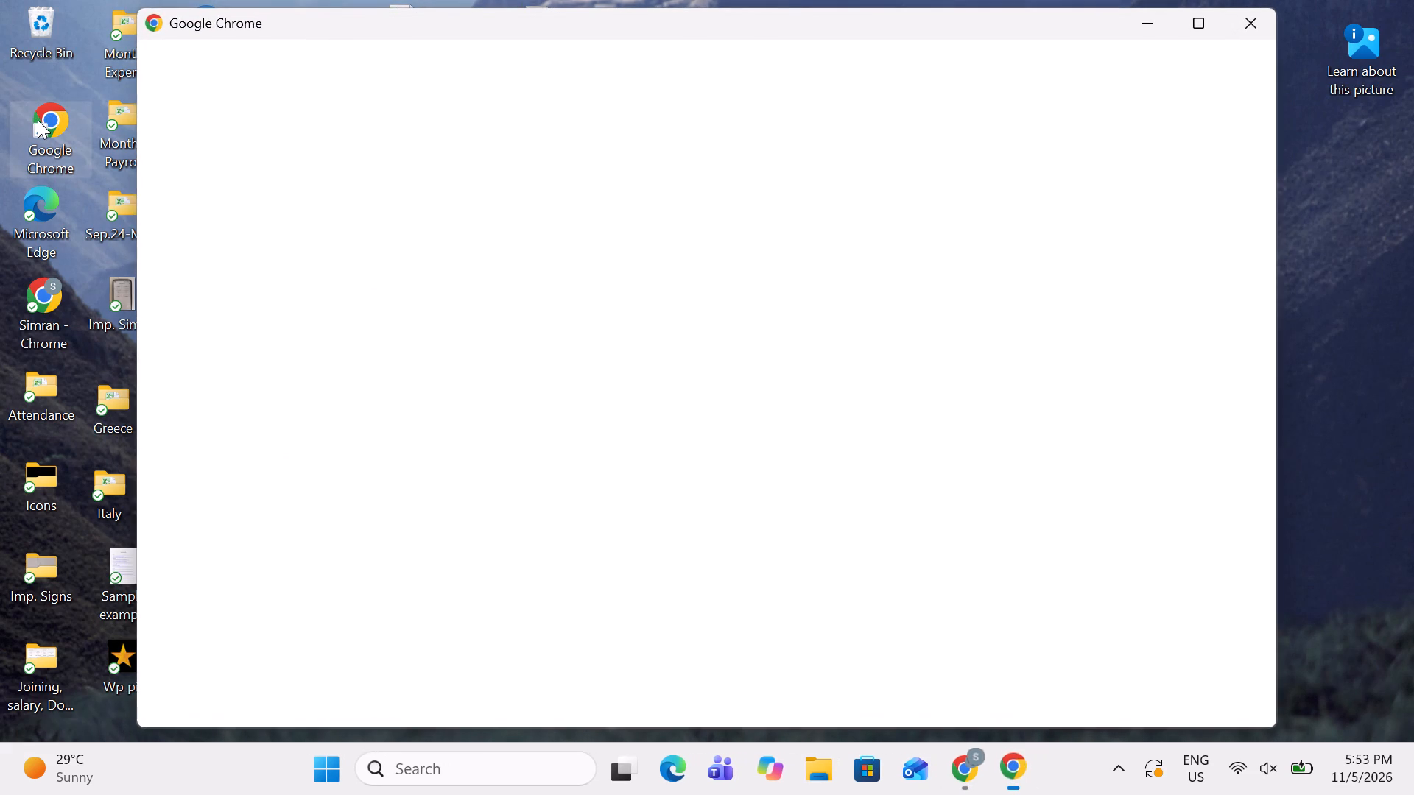
{"action": "left_click", "coordinate": [1199, 11]}
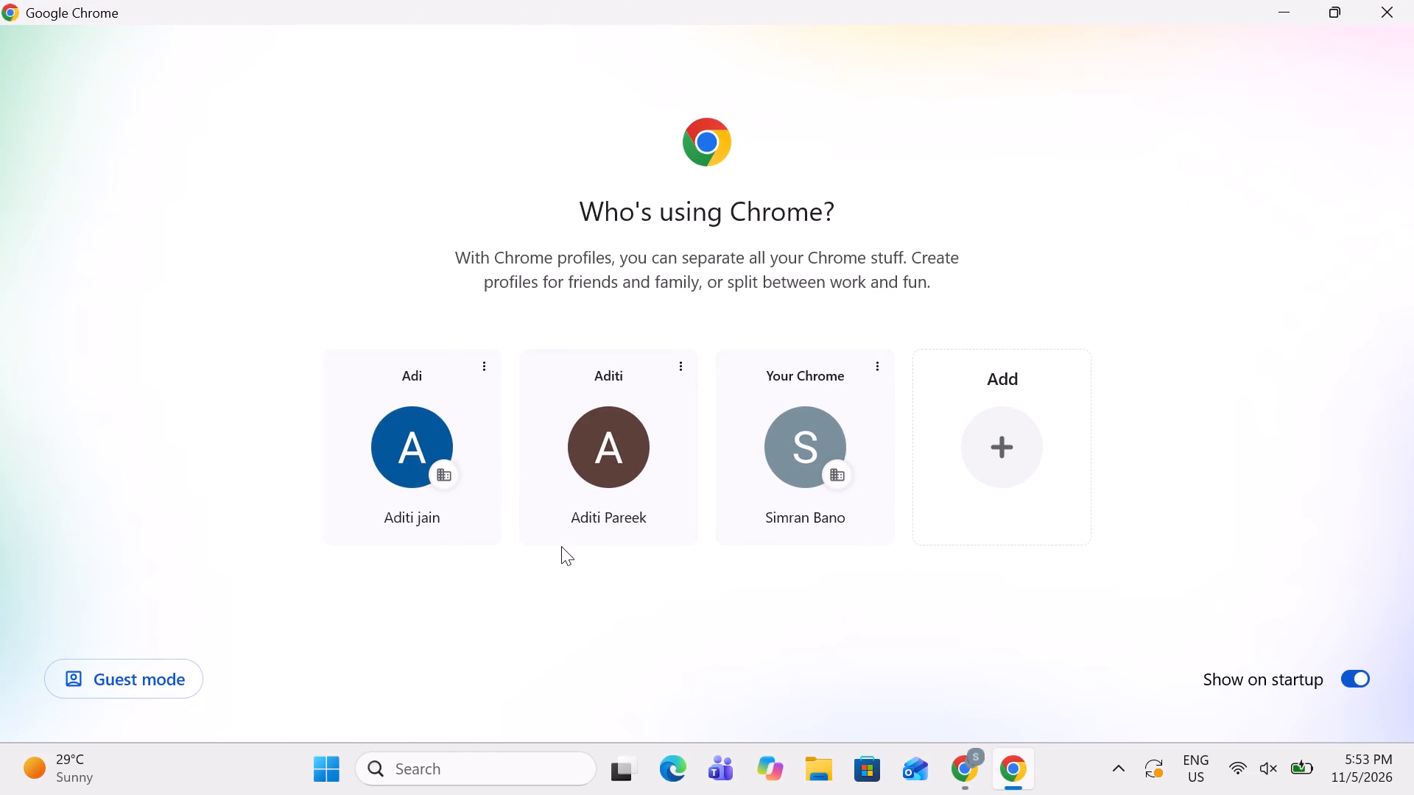
{"action": "left_click", "coordinate": [422, 423]}
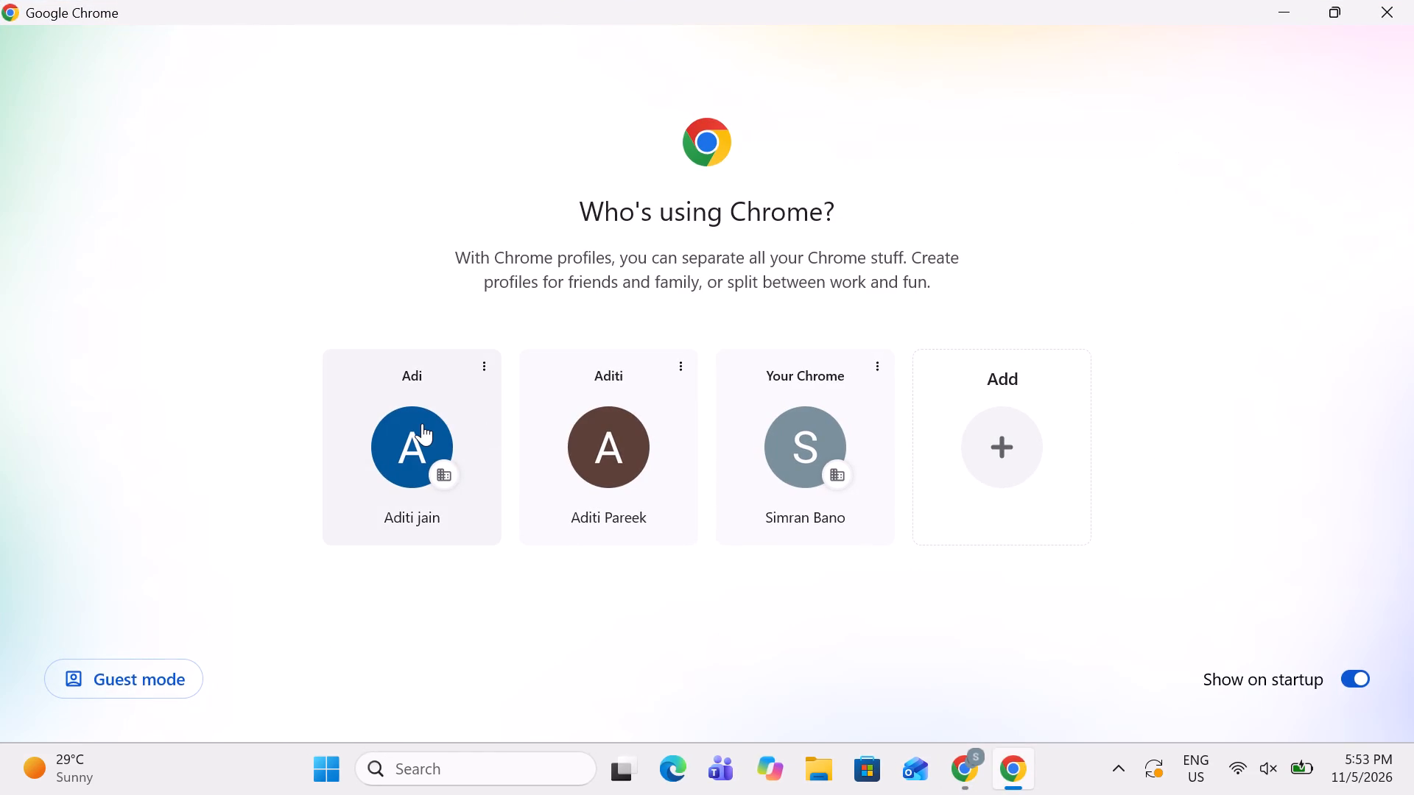
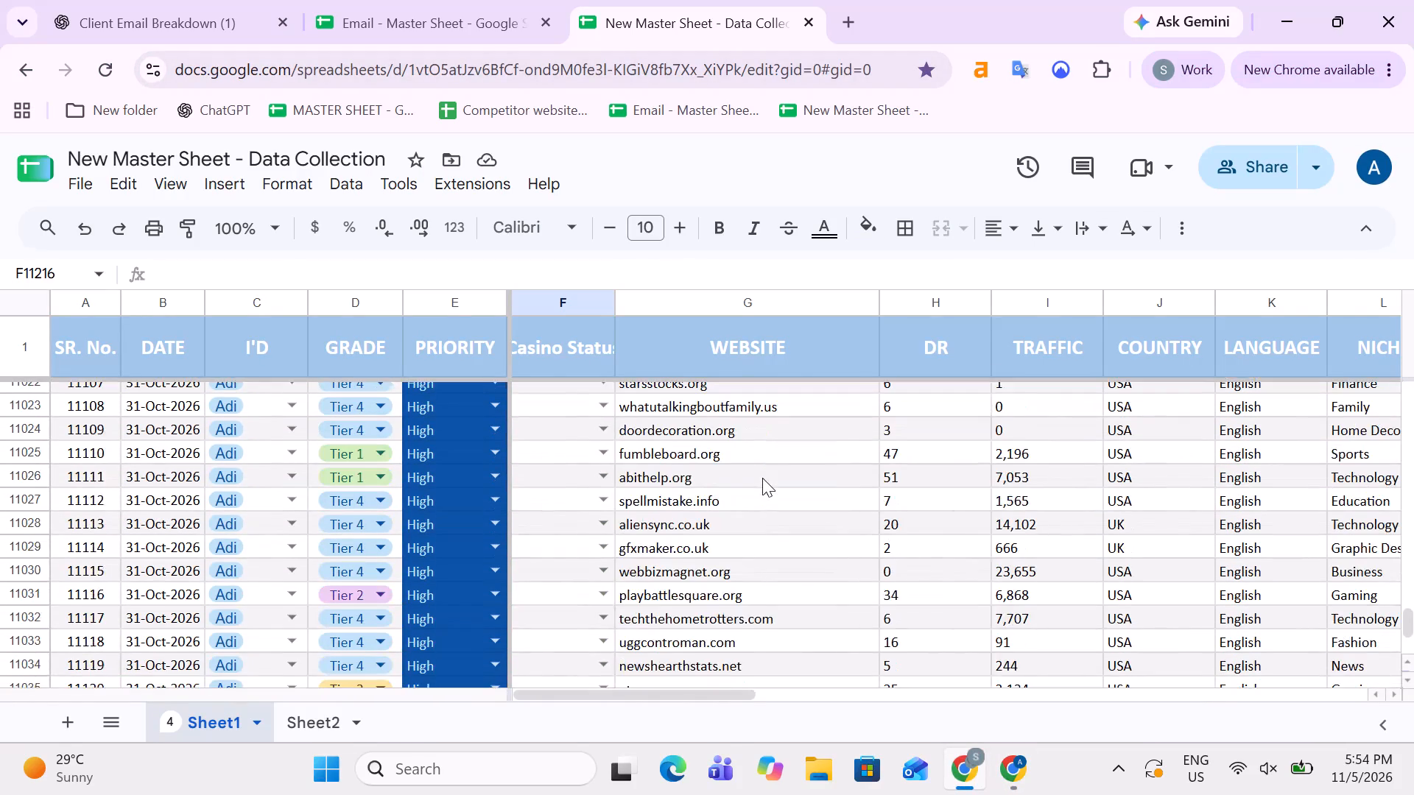
Search the New Master Sheet for other entries of the red-highlighted website el-mexicano.com.mx and go back through the matches.
{"action": "scroll", "coordinate": [762, 481], "scroll_direction": "up", "scroll_amount": 15}
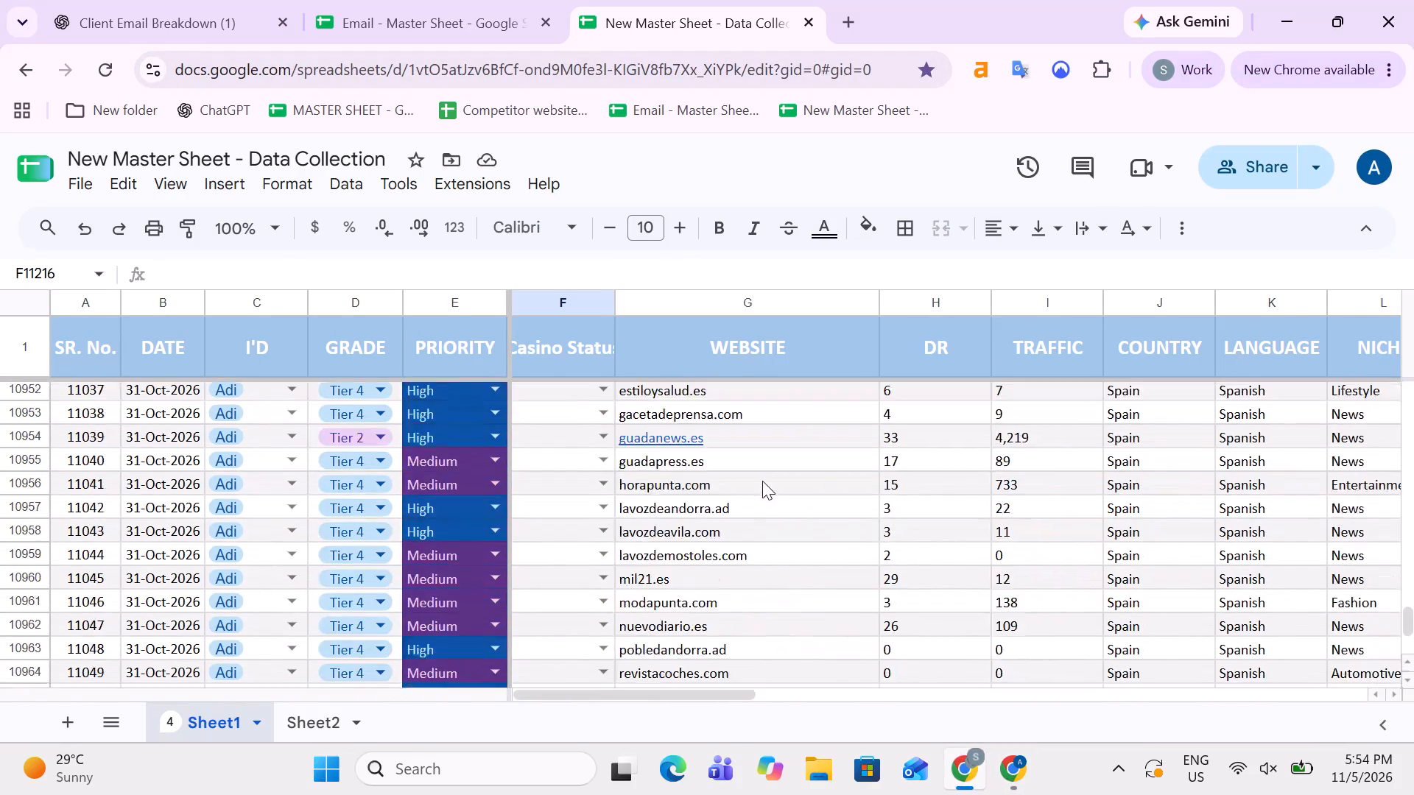
{"action": "scroll", "coordinate": [762, 481], "scroll_direction": "up", "scroll_amount": 3}
{"action": "left_click", "coordinate": [769, 417]}
{"action": "key", "text": "ctrl+c"}
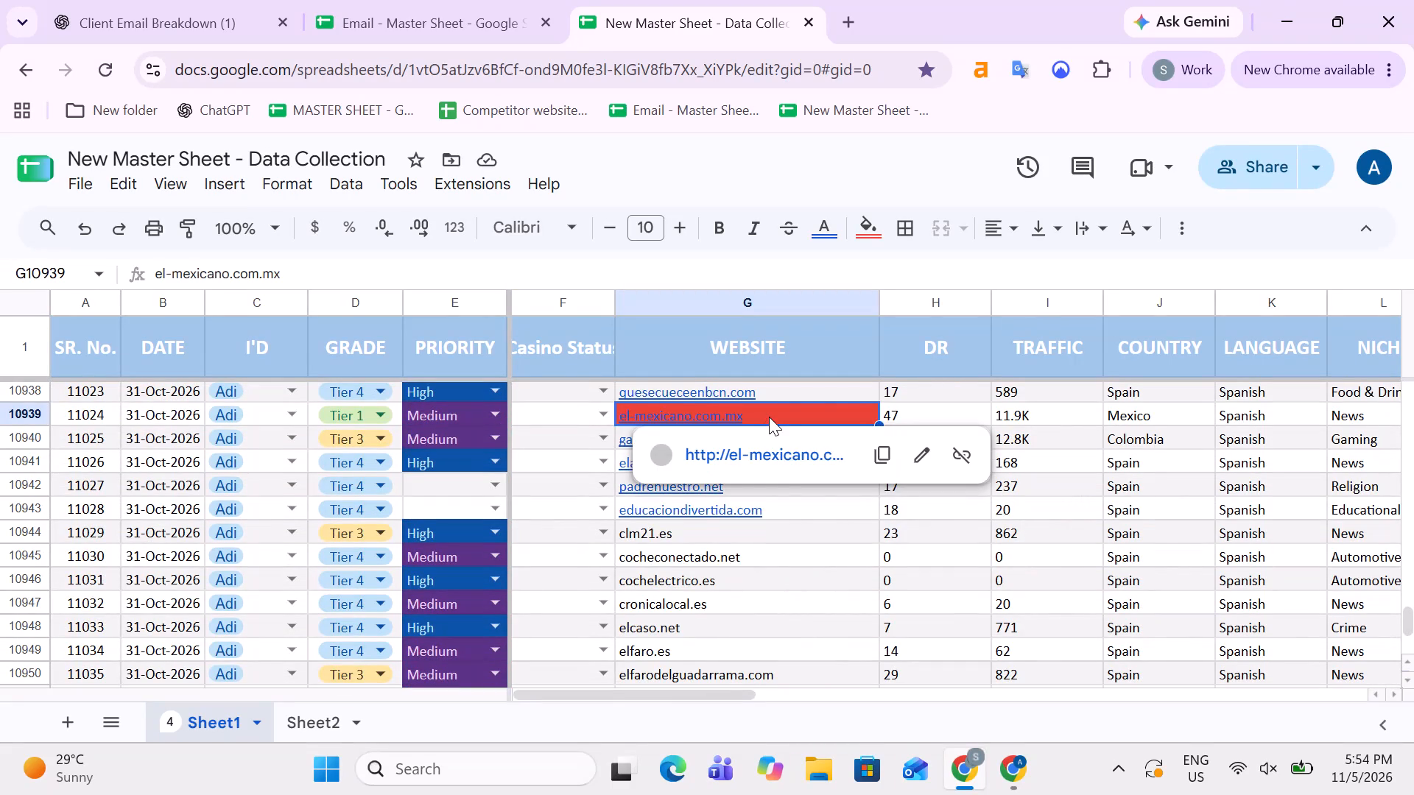
{"action": "key", "text": "ctrl+f"}
{"action": "key", "text": "ctrl+v"}
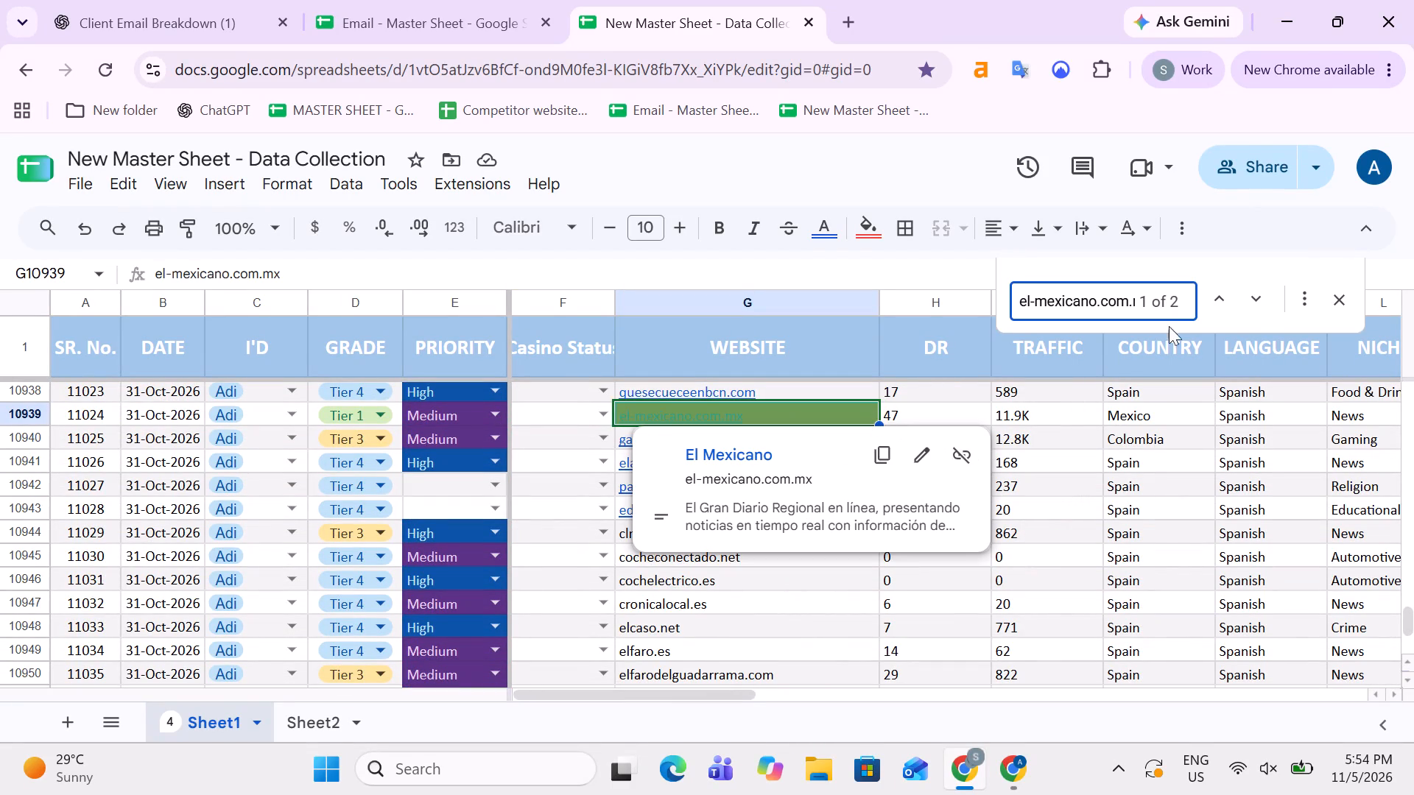
{"action": "left_click", "coordinate": [1211, 295]}
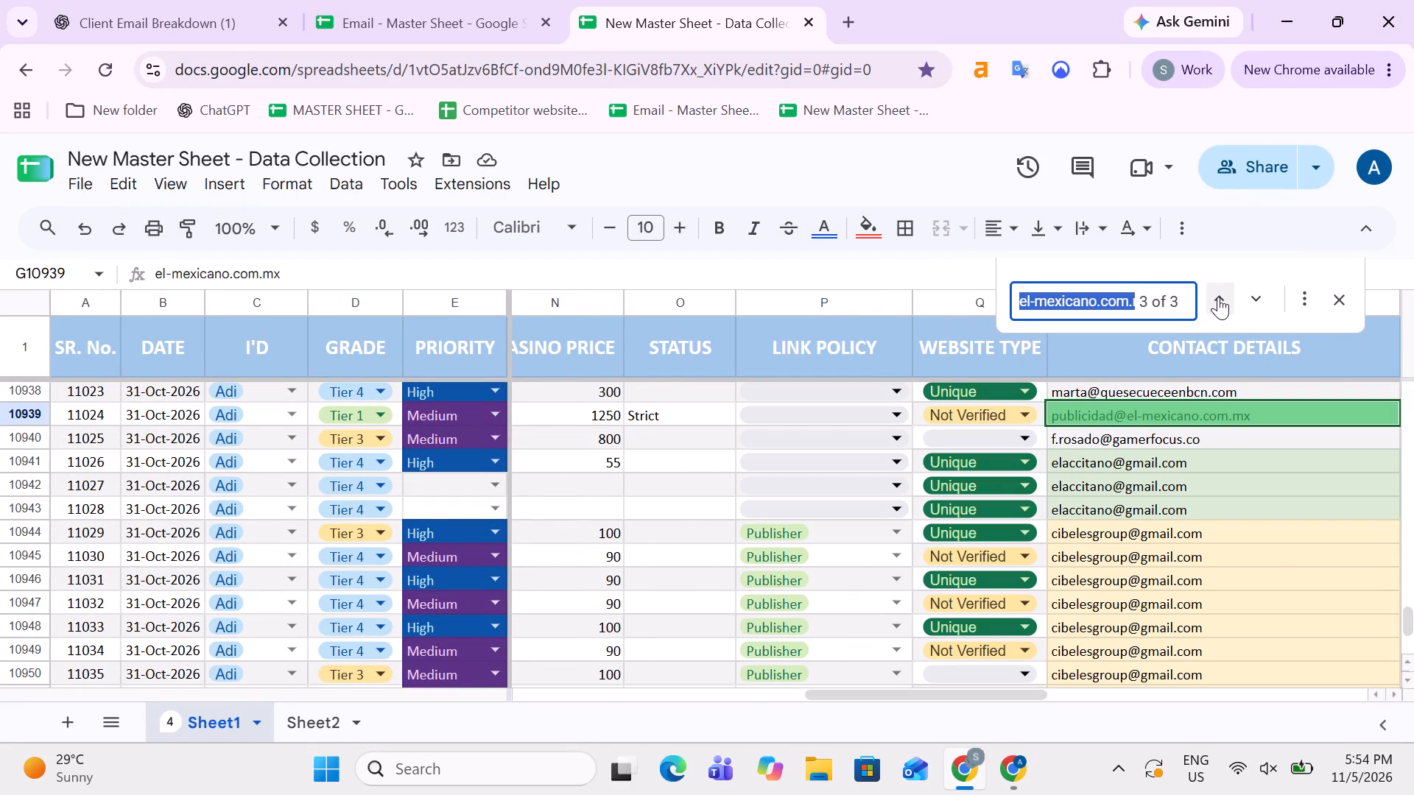
{"action": "left_click", "coordinate": [1218, 297]}
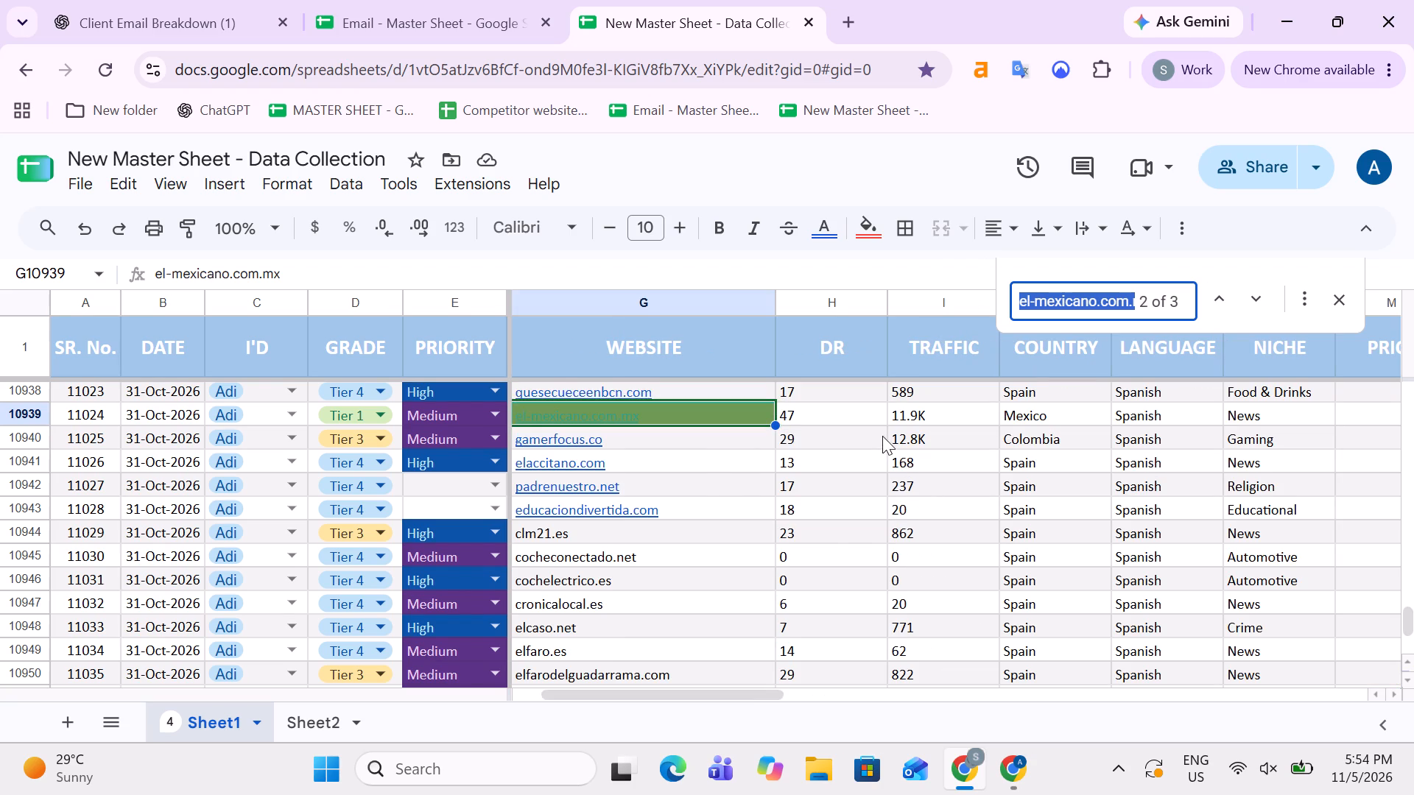
Review the 31-Oct-2026 el-mexicano.com.mx row across its price, link policy, website type and contact details.
{"action": "left_click", "coordinate": [873, 418]}
{"action": "key", "text": "Right"}
{"action": "key", "text": "Right"}
{"action": "key", "text": "Right"}
{"action": "key", "text": "Right"}
{"action": "key", "text": "Right"}
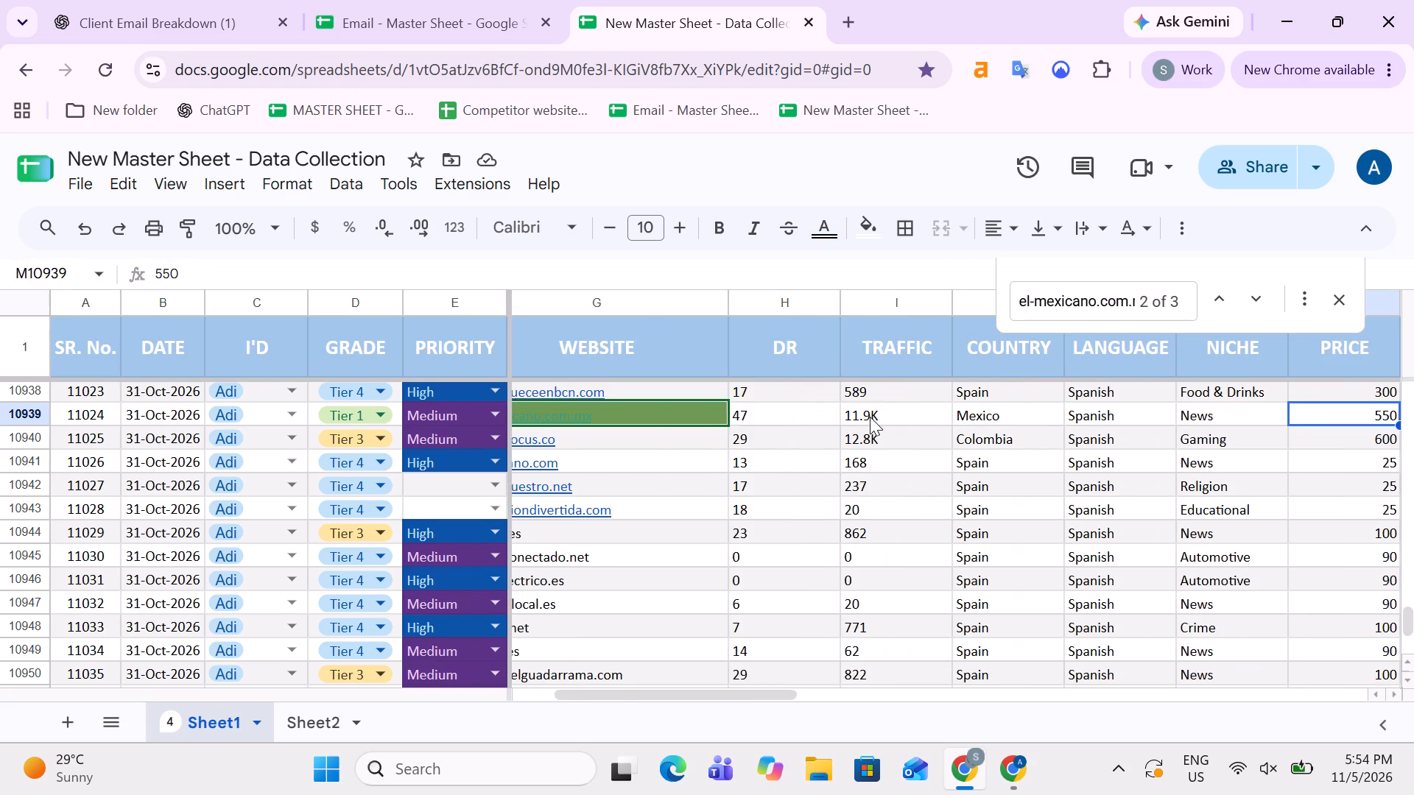
{"action": "key", "text": "Right"}
{"action": "key", "text": "Right"}
{"action": "key", "text": "Right"}
{"action": "key", "text": "Right"}
{"action": "key", "text": "Right"}
{"action": "key", "text": "Right"}
{"action": "key", "text": "Left"}
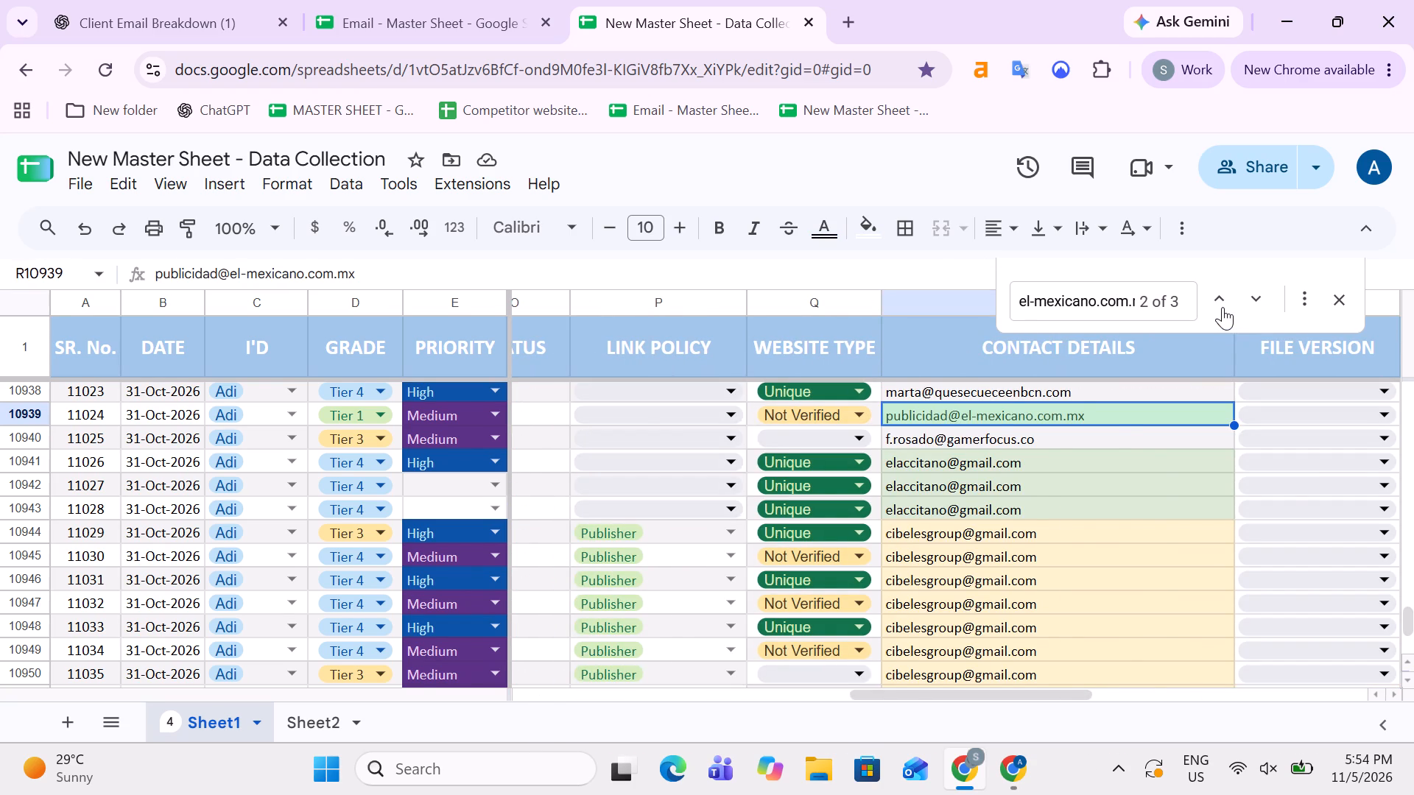
Go to the previous el-mexicano.com.mx match, dated 17-Oct-2026, and review its row across to the contact details.
{"action": "left_click", "coordinate": [1223, 303]}
{"action": "left_click", "coordinate": [871, 400]}
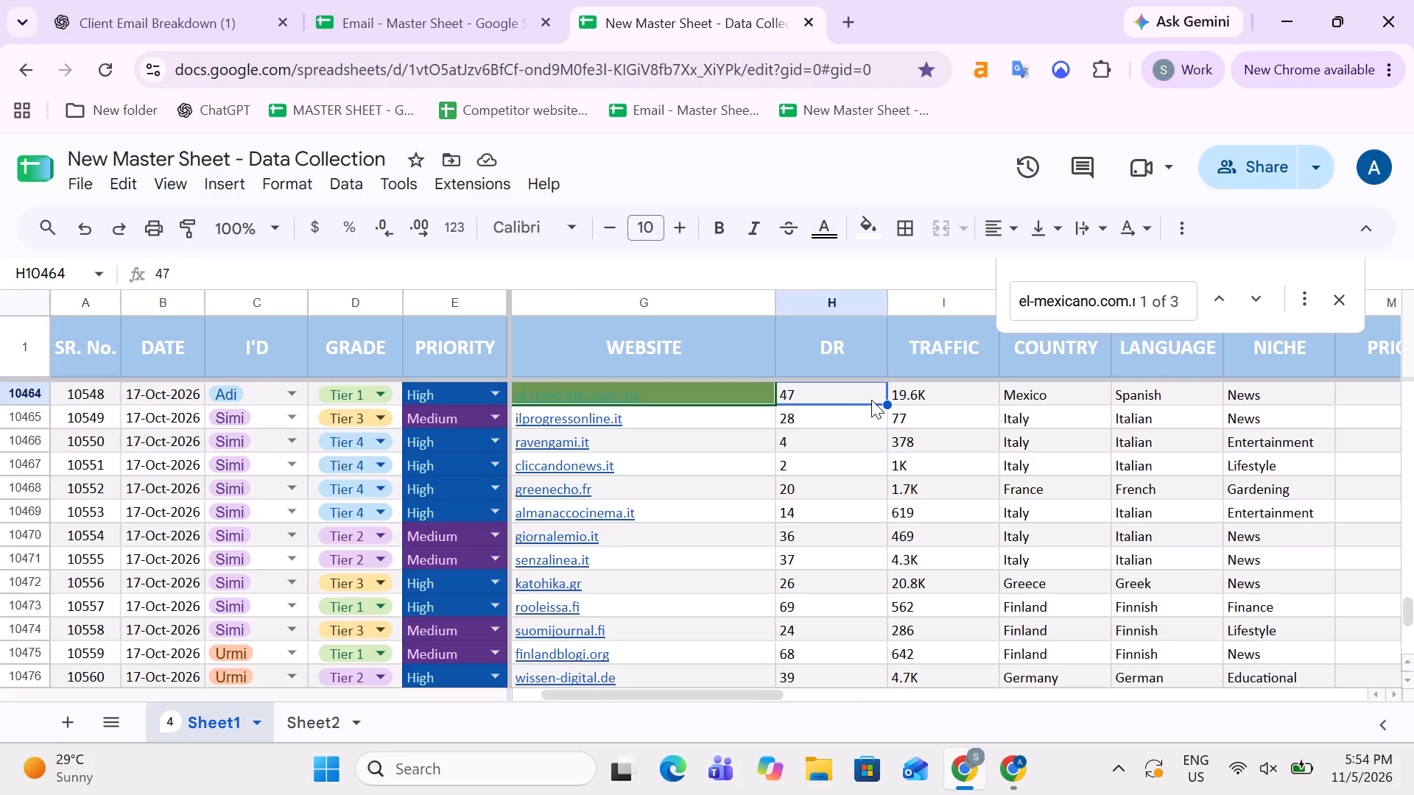
{"action": "key", "text": "Right"}
{"action": "key", "text": "Right"}
{"action": "key", "text": "Right"}
{"action": "key", "text": "Right"}
{"action": "key", "text": "Right"}
{"action": "key", "text": "Right"}
{"action": "key", "text": "Right"}
{"action": "key", "text": "Right"}
{"action": "key", "text": "Right"}
{"action": "key", "text": "Right"}
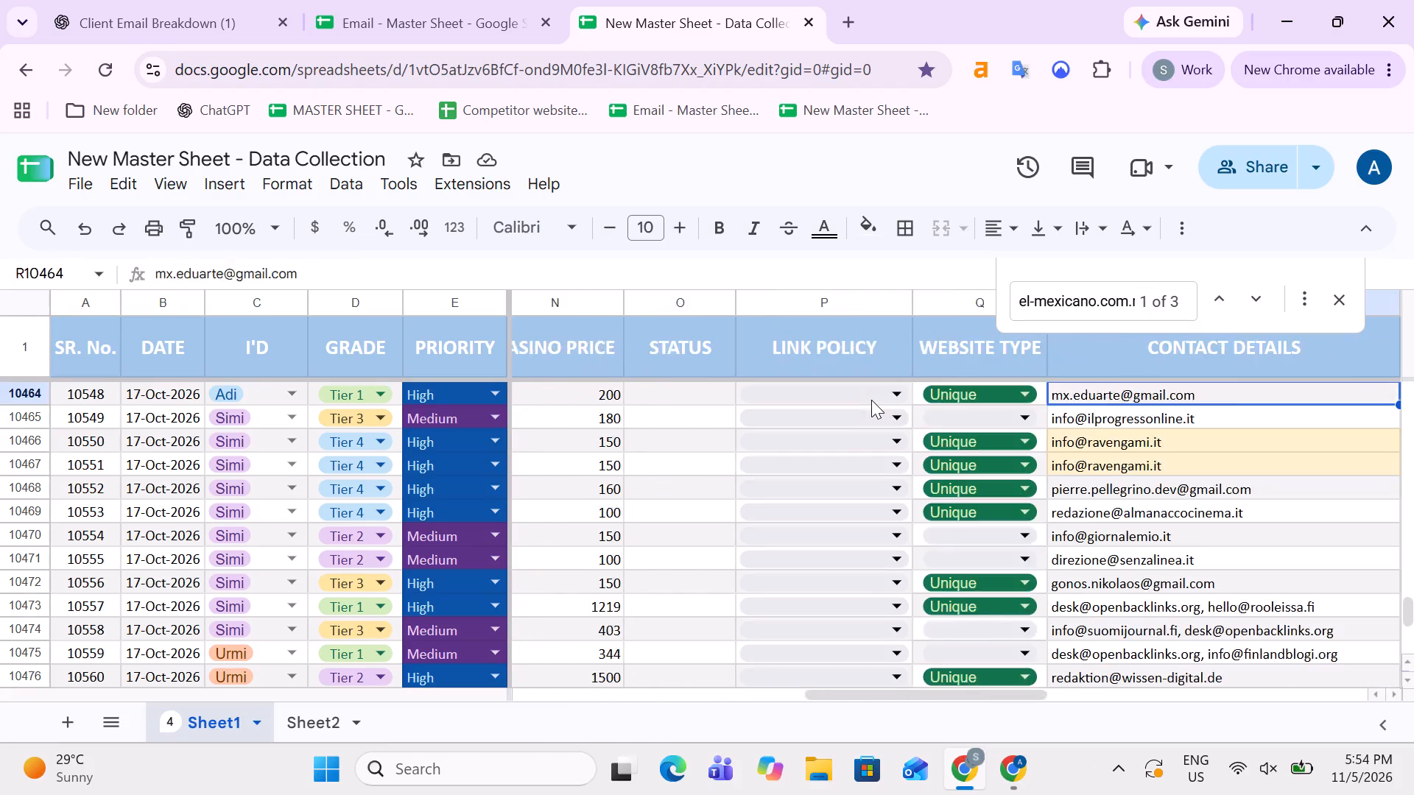
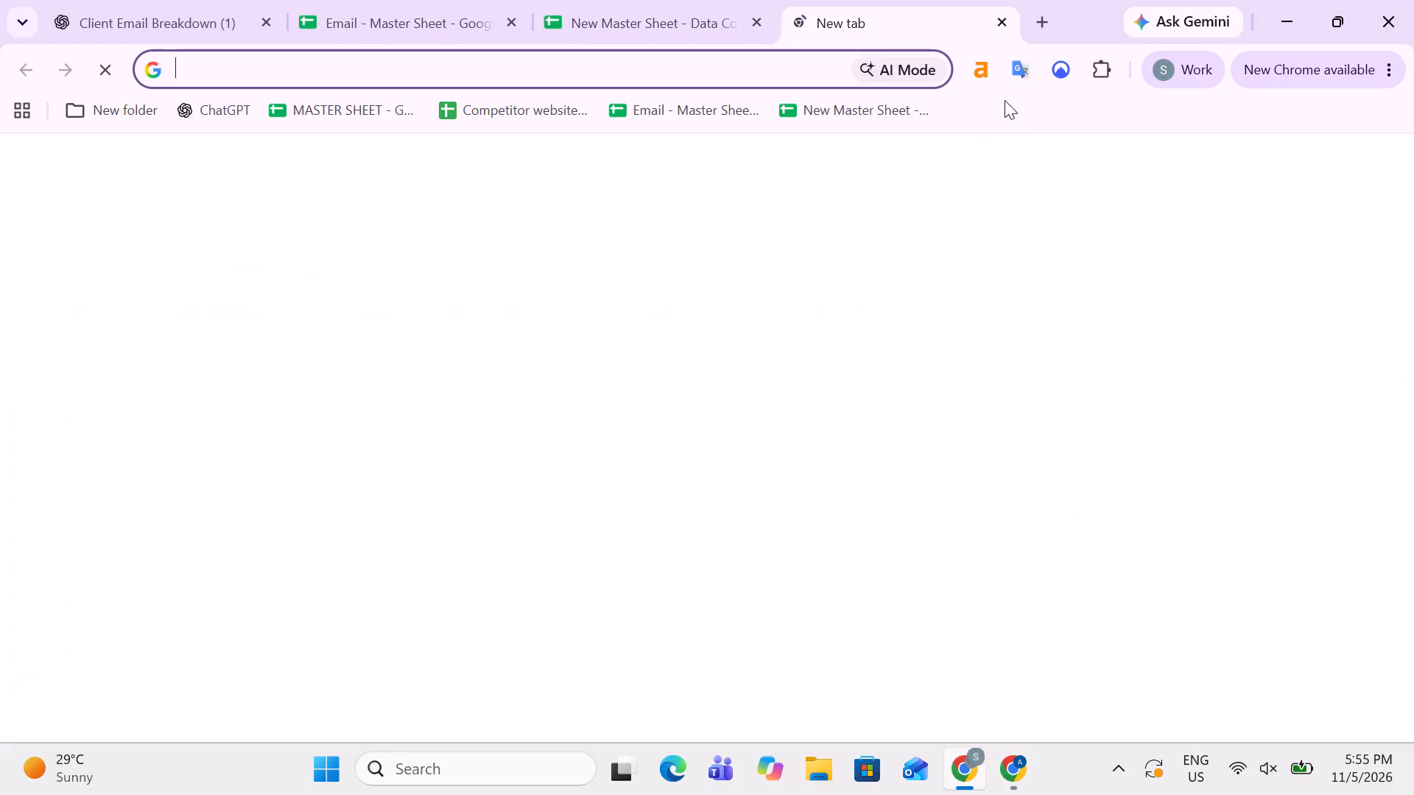
{"action": "left_click", "coordinate": [989, 80]}
{"action": "left_click", "coordinate": [261, 116]}
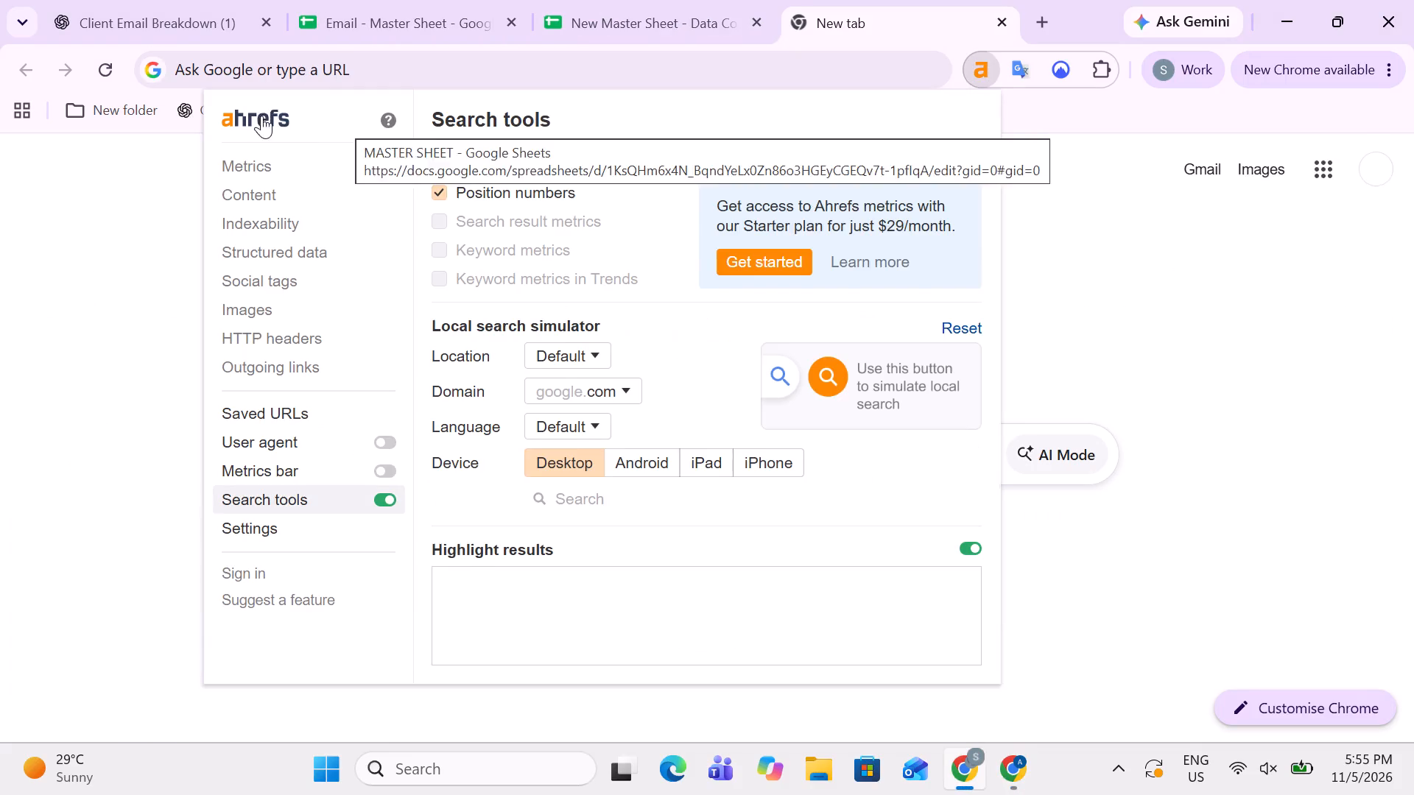
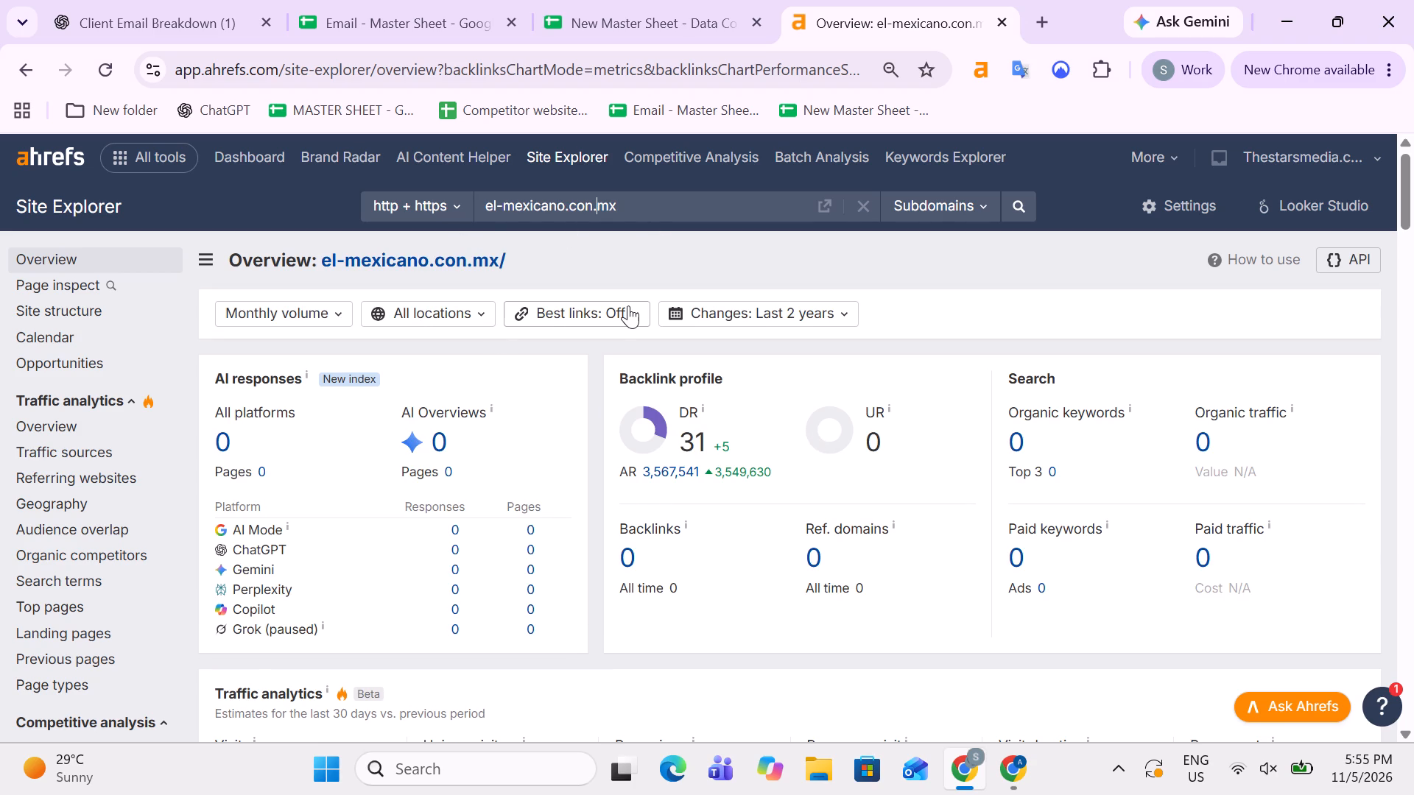
Correct the domain being checked in Ahrefs Site Explorer to el-mexicano.com.mx and load its overview.
{"action": "key", "text": "Left"}
{"action": "key", "text": "BackSpace"}
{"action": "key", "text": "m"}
{"action": "key", "text": "Return"}
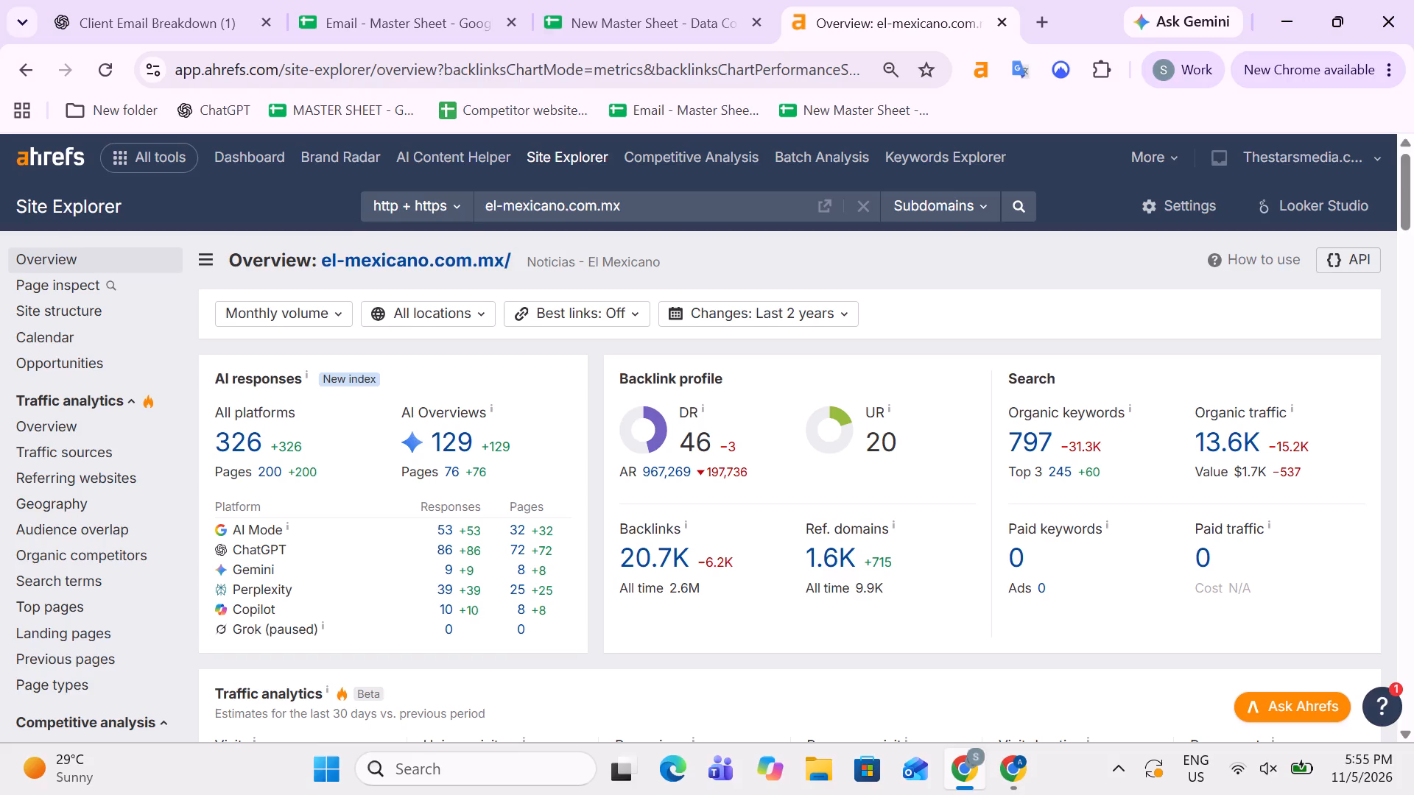